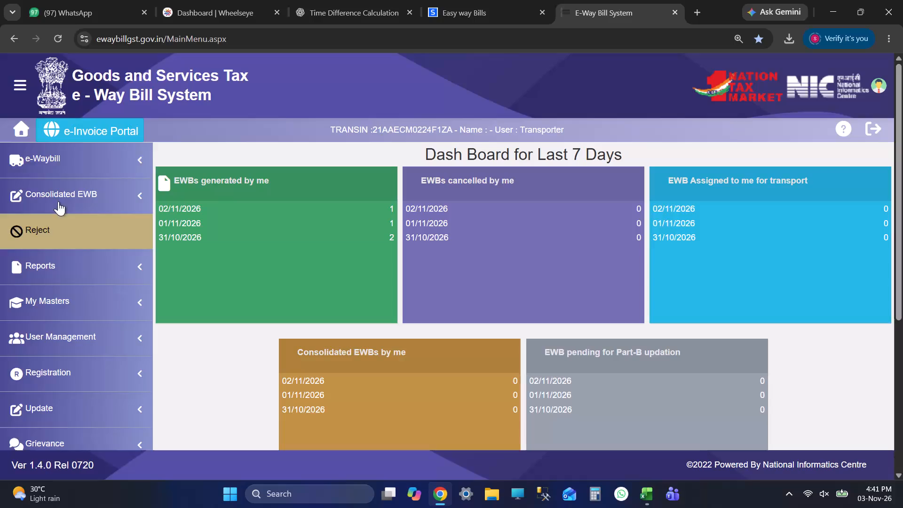
left_click(67, 174)
left_click(107, 337)
key("alt+Tab")
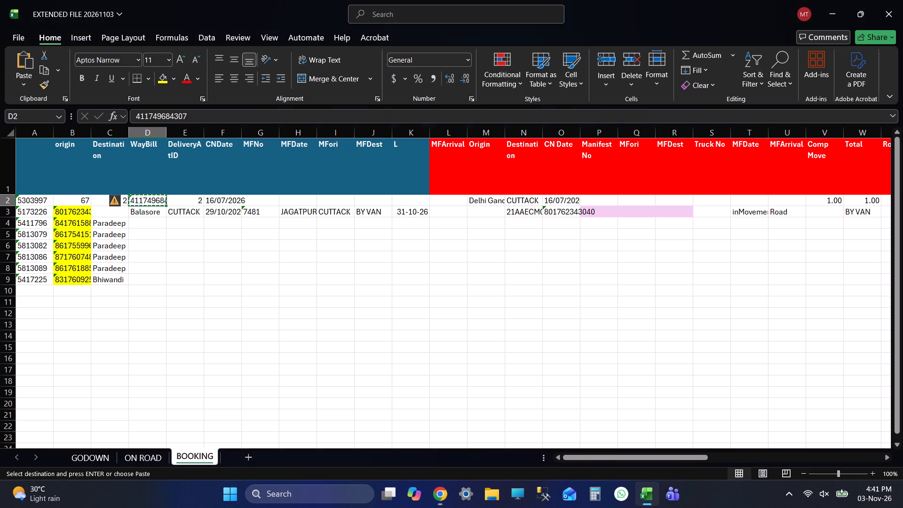
key("alt+Tab")
left_click(410, 198)
key("ctrl+v")
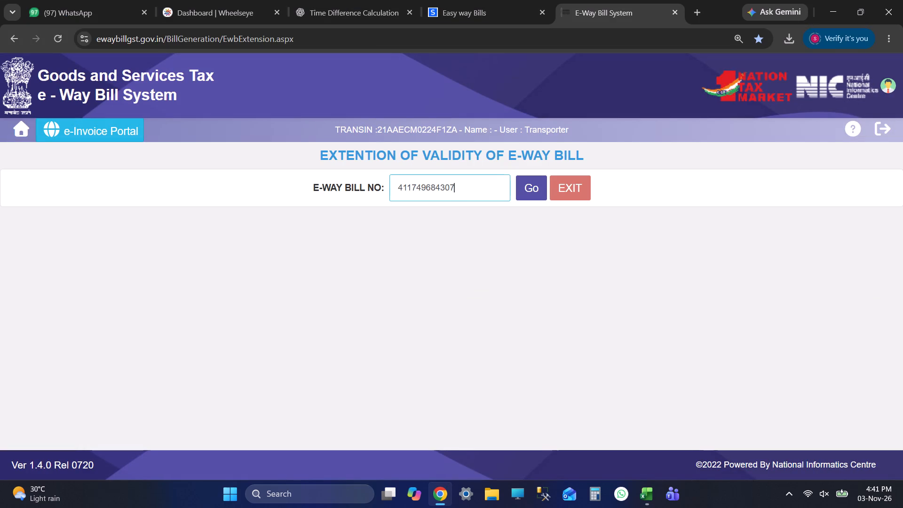
left_click(537, 186)
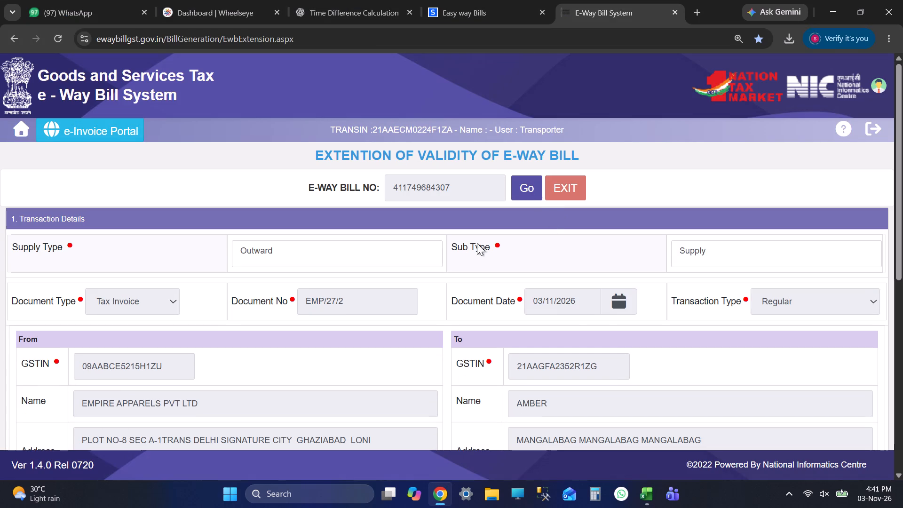
Opt for an extension of this e-way bill, with Transhipment as the reason and "Transhipment" as the remarks.
scroll(330, 264, "down", 1)
scroll(336, 271, "up", 1)
scroll(339, 272, "down", 9)
scroll(379, 381, "down", 5)
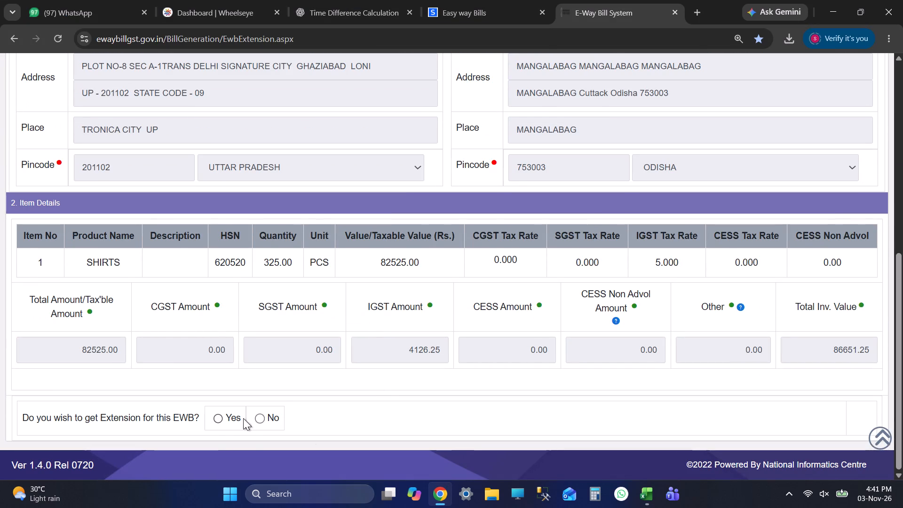
left_click(221, 413)
scroll(394, 313, "down", 4)
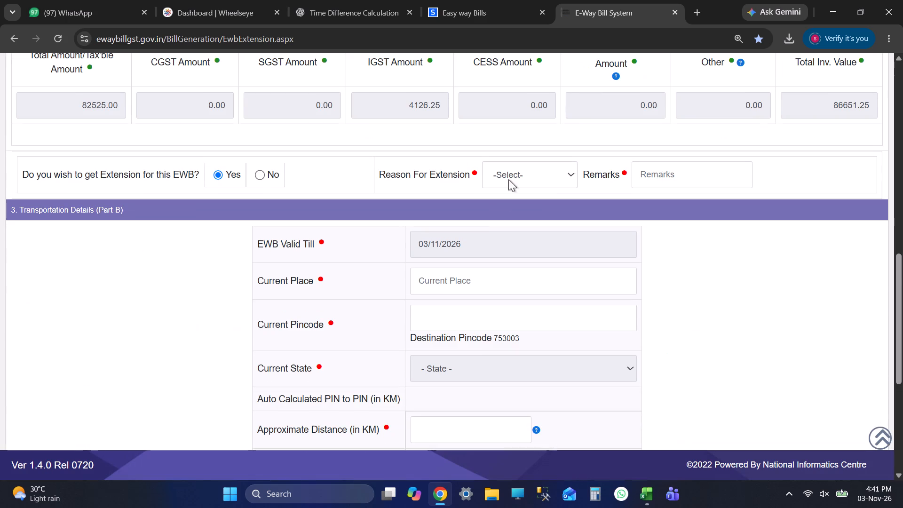
left_click(515, 174)
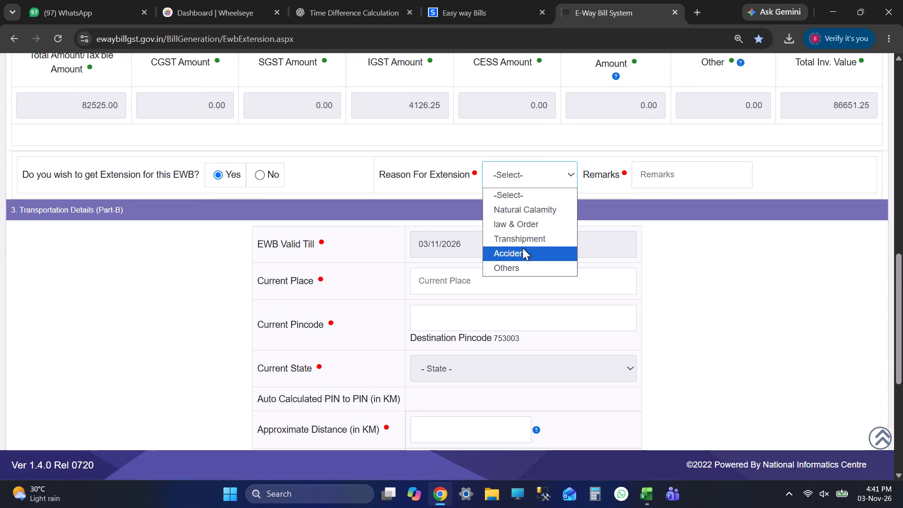
left_click(534, 230)
left_click(546, 178)
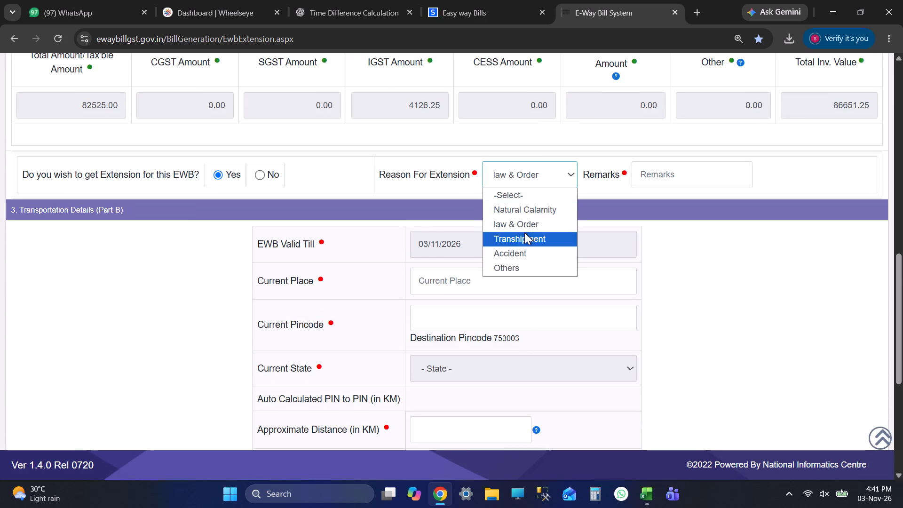
left_click(524, 232)
left_click(679, 183)
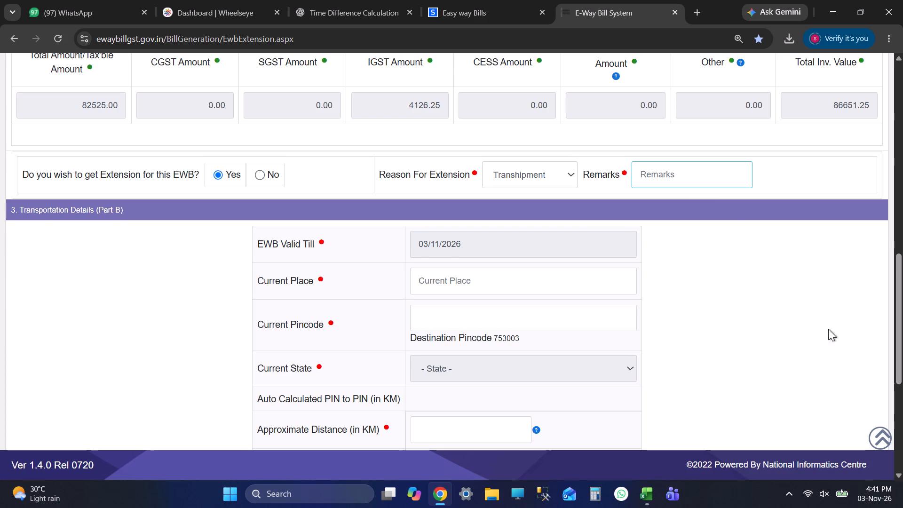
type("Tr")
type("an")
type("shipment")
Copy the recipient's place MANGALABAG and pincode 753003 into the current place and current pincode of the transportation details.
scroll(649, 215, "up", 5)
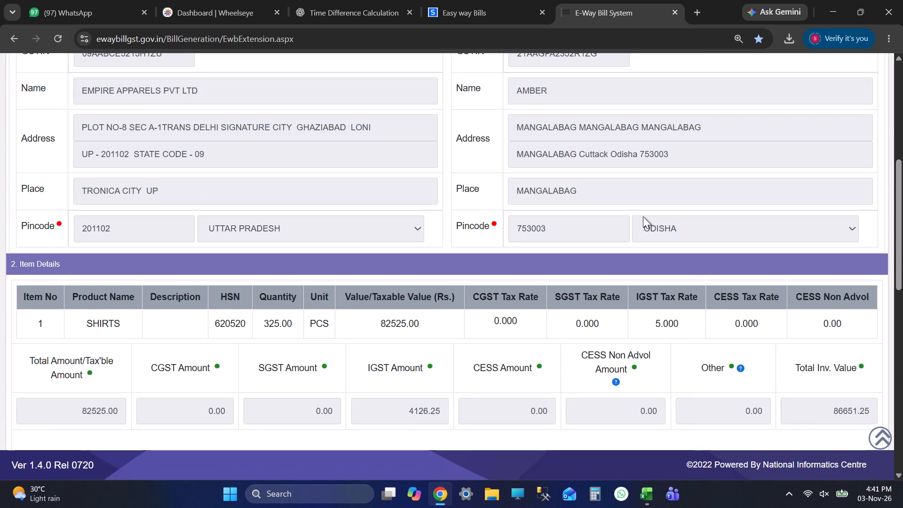
key("alt+Tab")
key("alt+Tab")
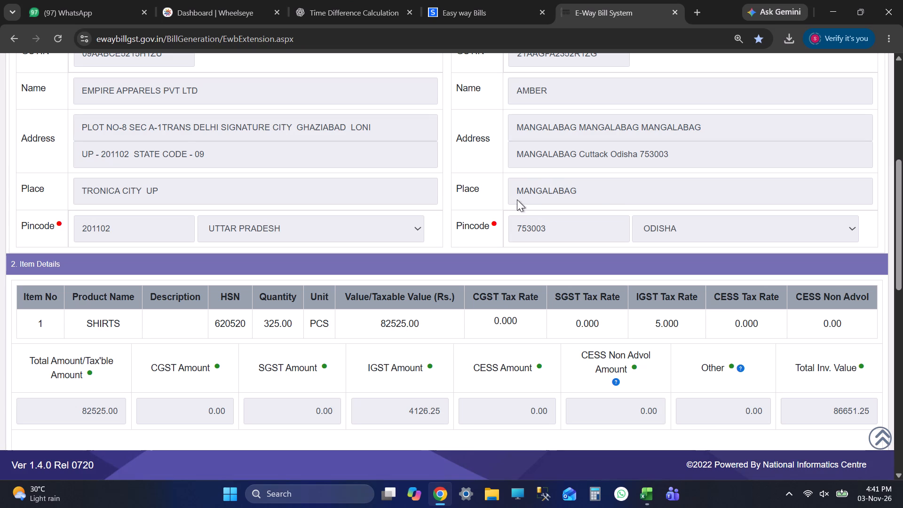
left_click_drag(516, 191, 589, 197)
key("ctrl+c")
scroll(515, 219, "down", 5)
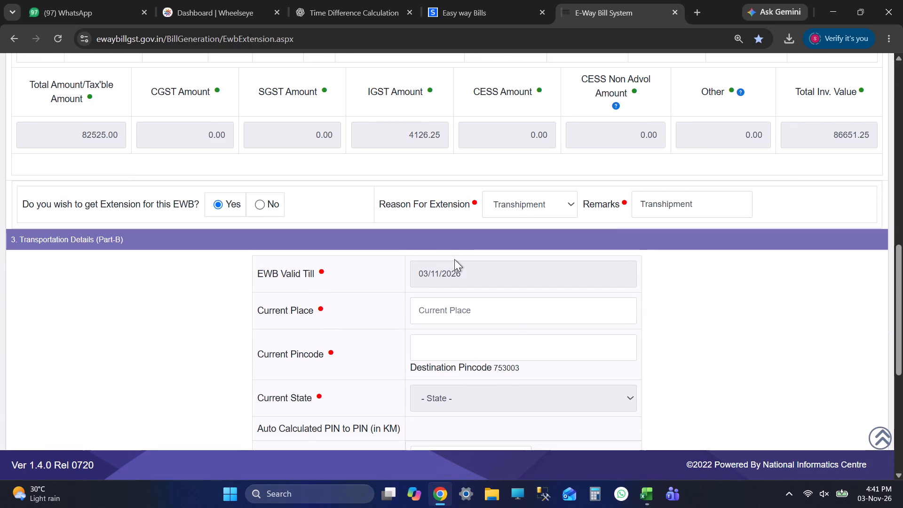
left_click(467, 274)
key("ctrl+v")
scroll(574, 262, "up", 5)
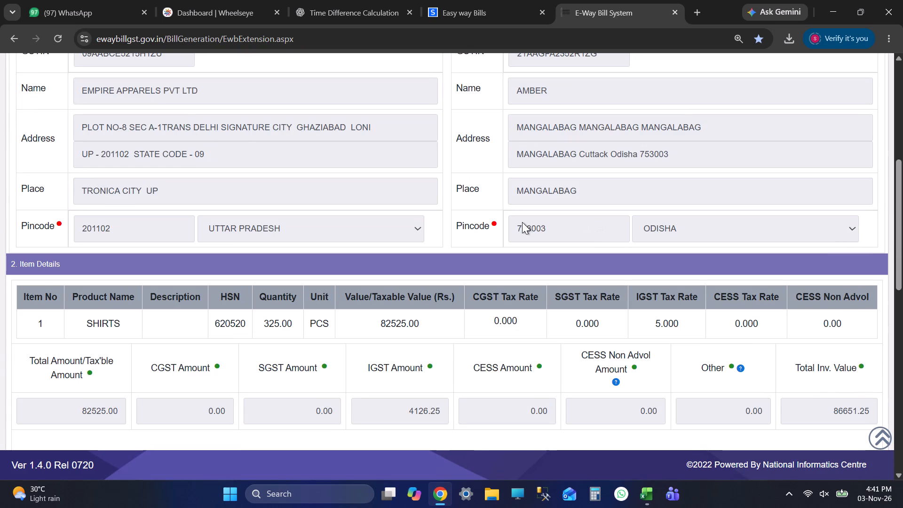
left_click_drag(517, 225, 564, 234)
key("ctrl+c")
scroll(564, 255, "down", 6)
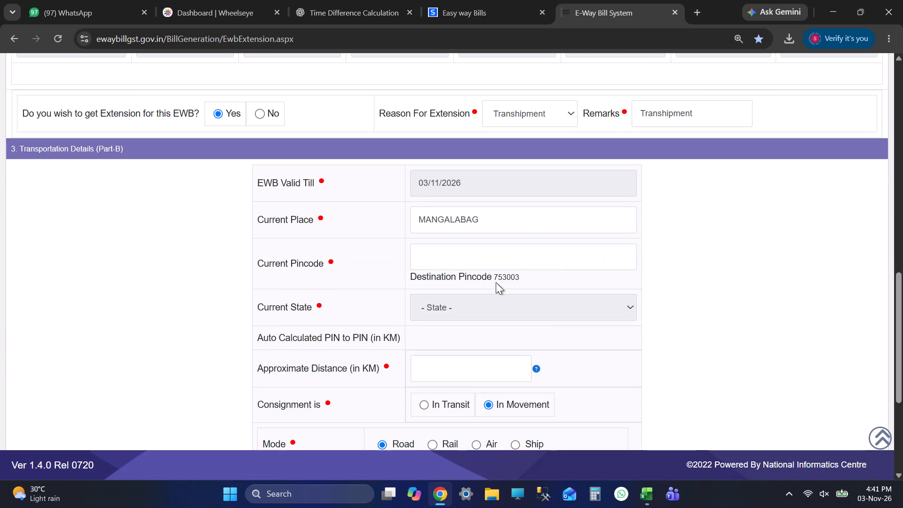
left_click(490, 267)
key("ctrl+v")
Copy the current place for reuse and mark the consignment as In Transit with transit type Warehouse.
left_click_drag(419, 224, 503, 233)
key("ctrl+c")
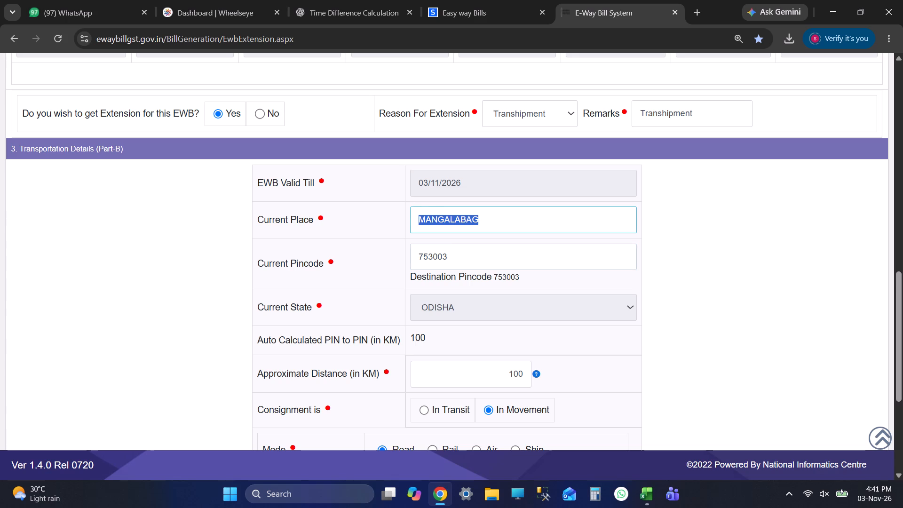
left_click(759, 214)
scroll(712, 244, "up", 1)
scroll(708, 248, "down", 1)
scroll(700, 256, "up", 1)
scroll(697, 260, "down", 2)
left_click(443, 346)
scroll(465, 335, "down", 4)
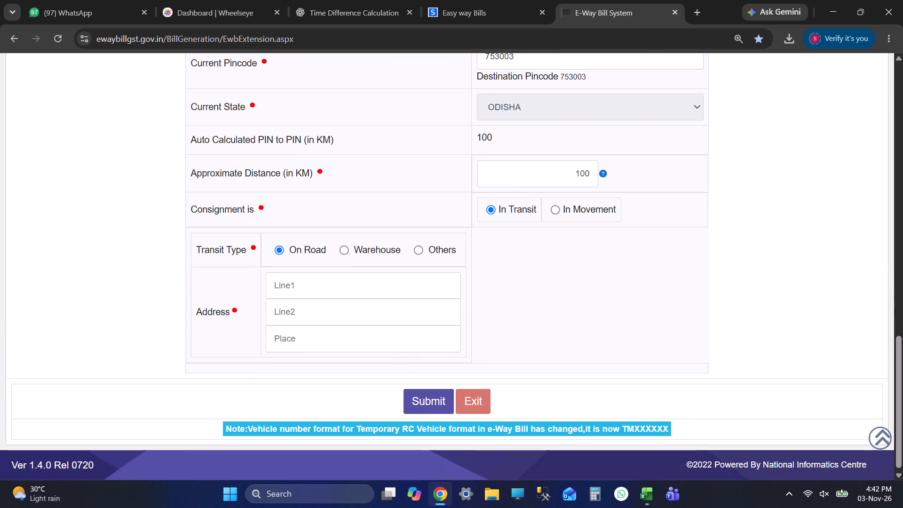
left_click(365, 247)
Fill both transit address lines and the place with MANGALABAG, and submit the extension.
left_click(336, 284)
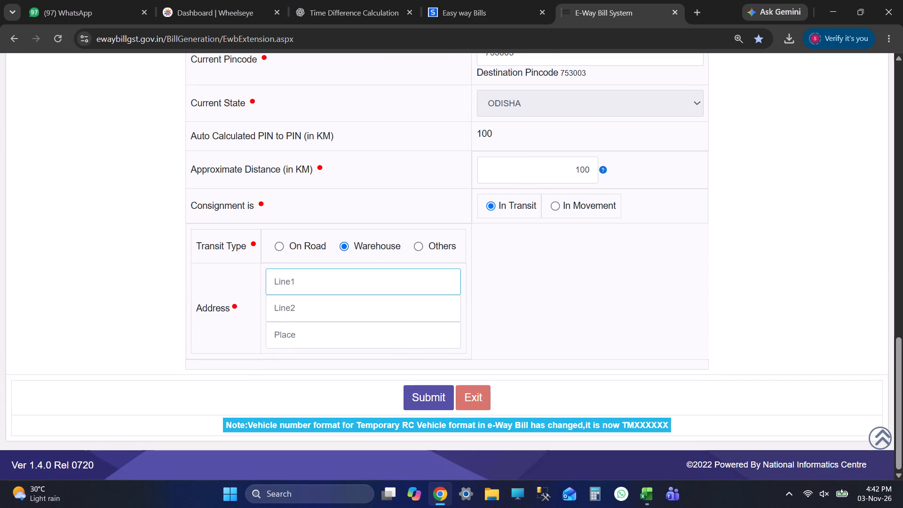
key("ctrl+v")
left_click(328, 304)
key("ctrl+v")
left_click(349, 327)
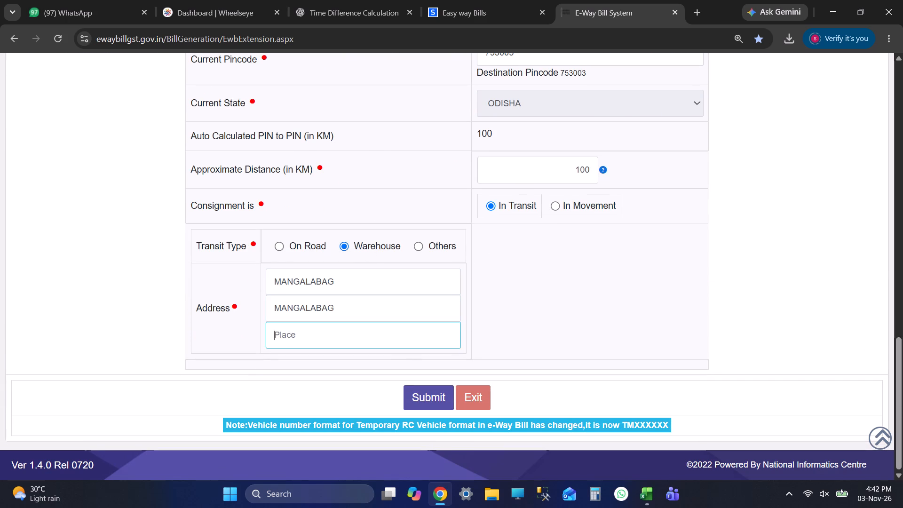
key("ctrl+v")
left_click(425, 392)
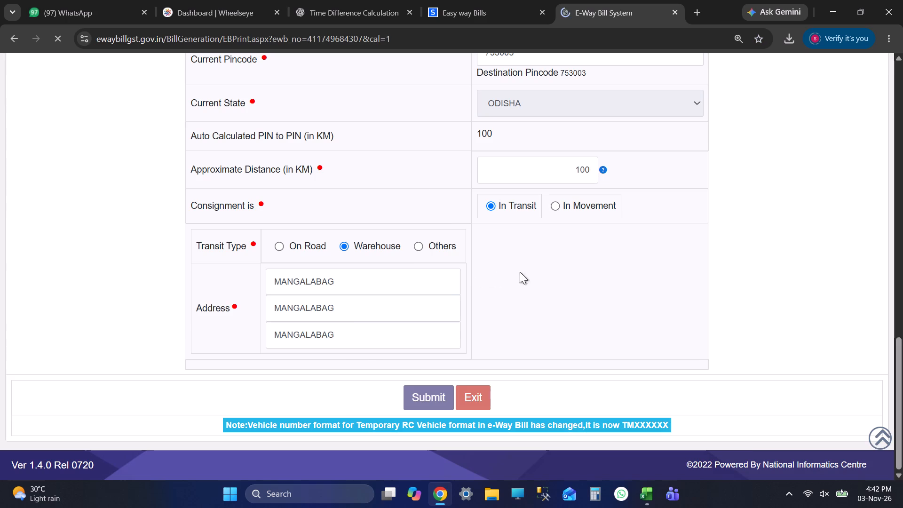
Examine the extended e-way bill's Part-B entries down to the end and exit to the main page.
scroll(534, 267, "down", 1)
scroll(535, 276, "up", 1)
scroll(536, 279, "down", 12)
scroll(538, 299, "up", 4)
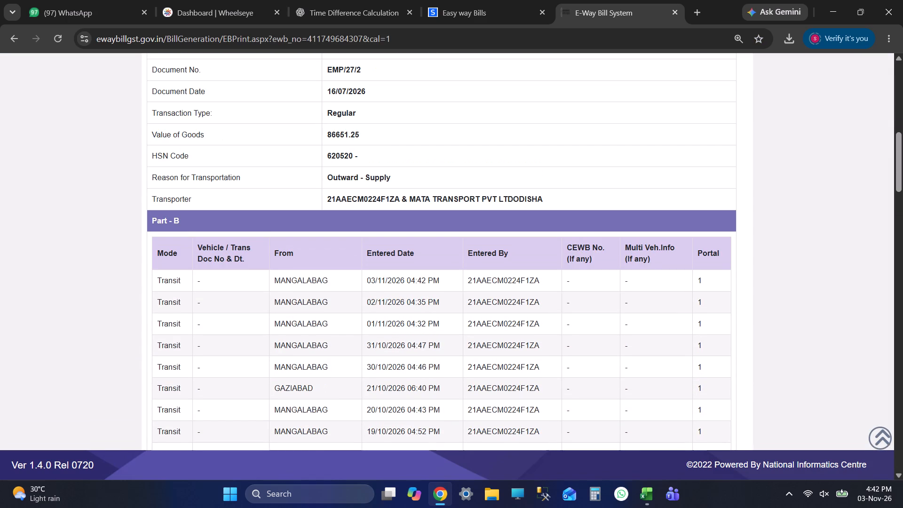
scroll(535, 326, "down", 4)
scroll(535, 326, "up", 3)
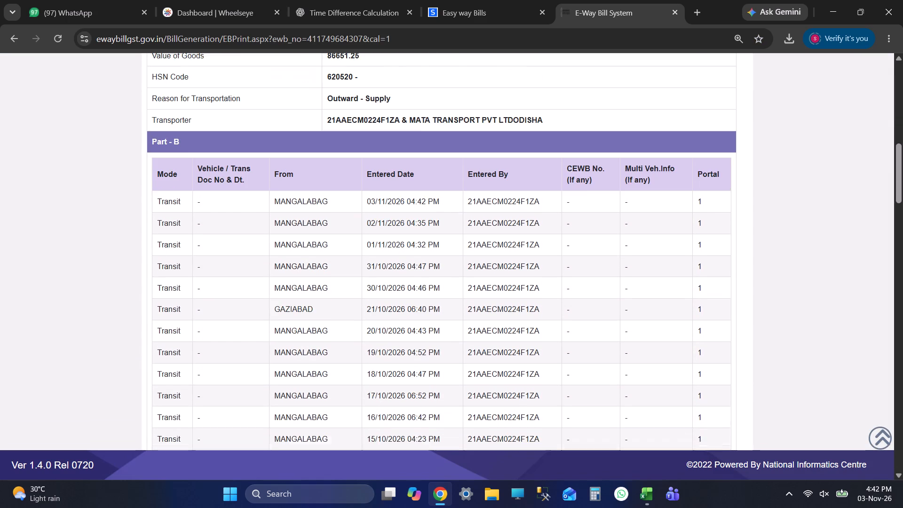
scroll(535, 324, "down", 6)
scroll(535, 334, "up", 1)
scroll(535, 334, "down", 1)
scroll(539, 350, "up", 1)
scroll(540, 358, "down", 1)
scroll(541, 363, "up", 1)
scroll(541, 363, "down", 9)
scroll(583, 396, "up", 1)
scroll(583, 397, "down", 2)
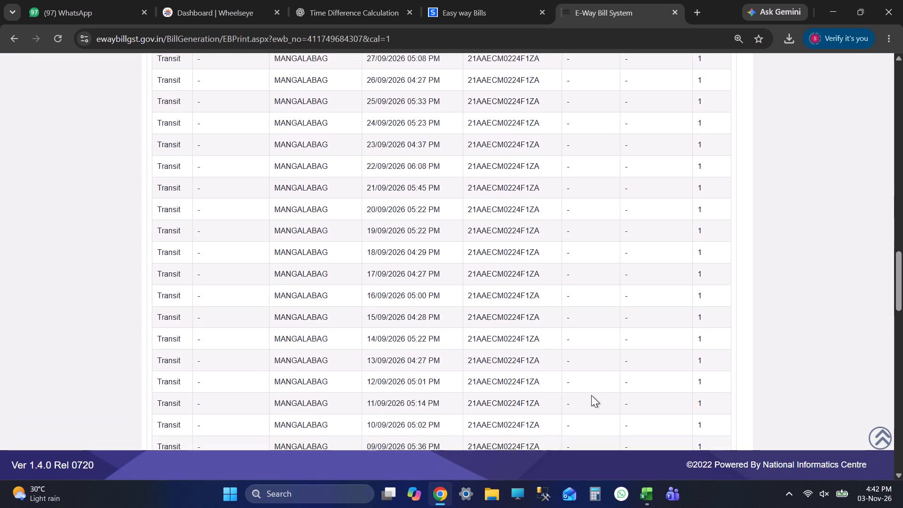
scroll(591, 395, "down", 7)
scroll(602, 423, "up", 1)
scroll(602, 423, "down", 5)
scroll(605, 454, "up", 1)
scroll(606, 454, "down", 7)
scroll(605, 438, "up", 1)
scroll(605, 439, "down", 3)
left_click(514, 427)
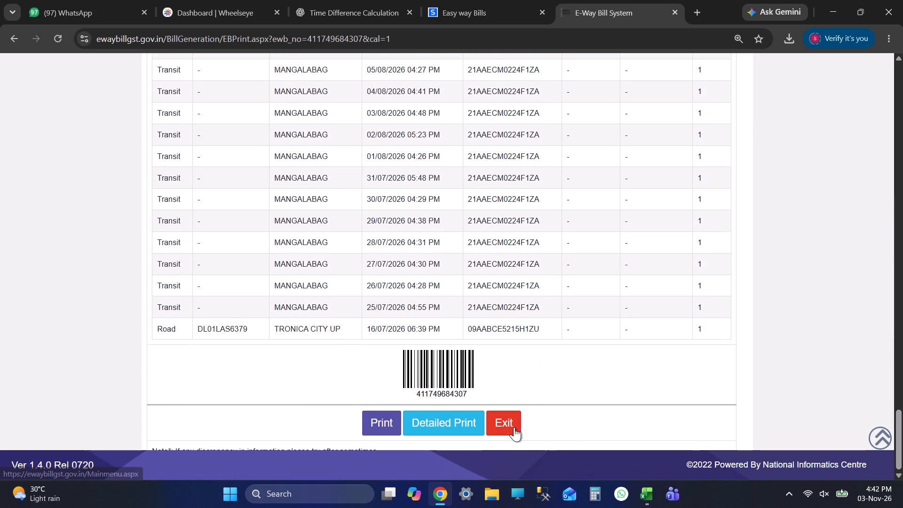
key("alt+Tab")
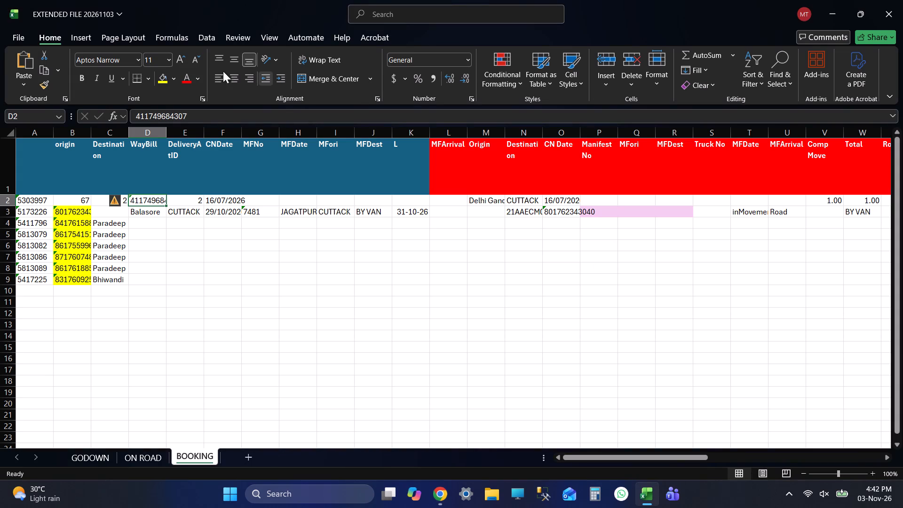
left_click(160, 82)
left_click(268, 260)
left_click(454, 272)
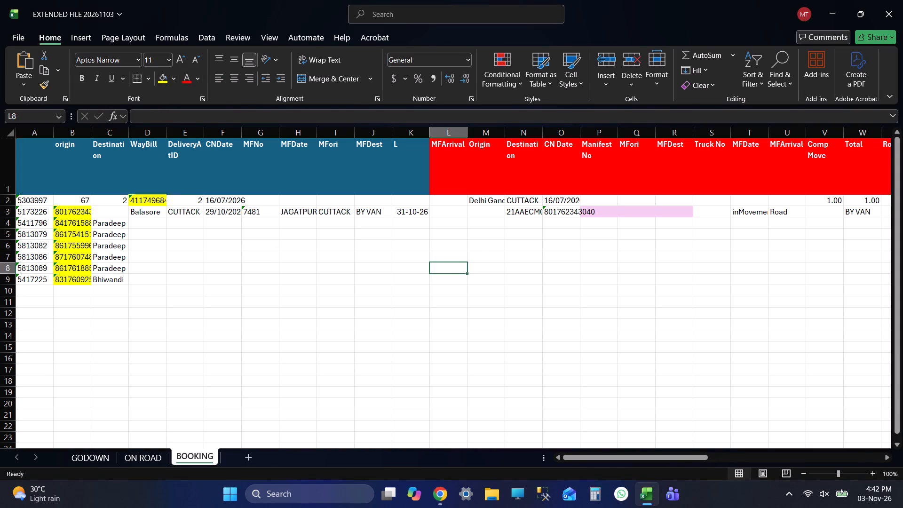
Save the EXTENDED FILE 20261103 workbook and close it.
key("ctrl+s")
left_click(525, 298)
key("ctrl+s")
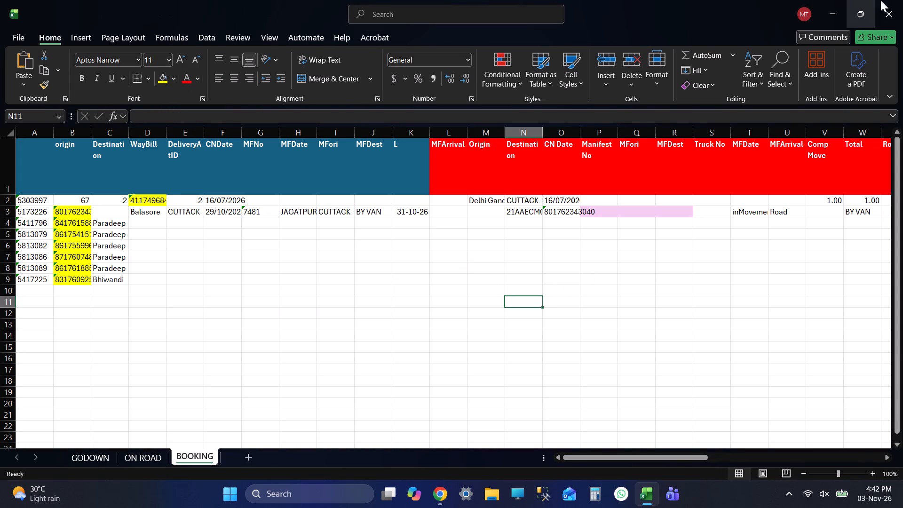
left_click(902, 0)
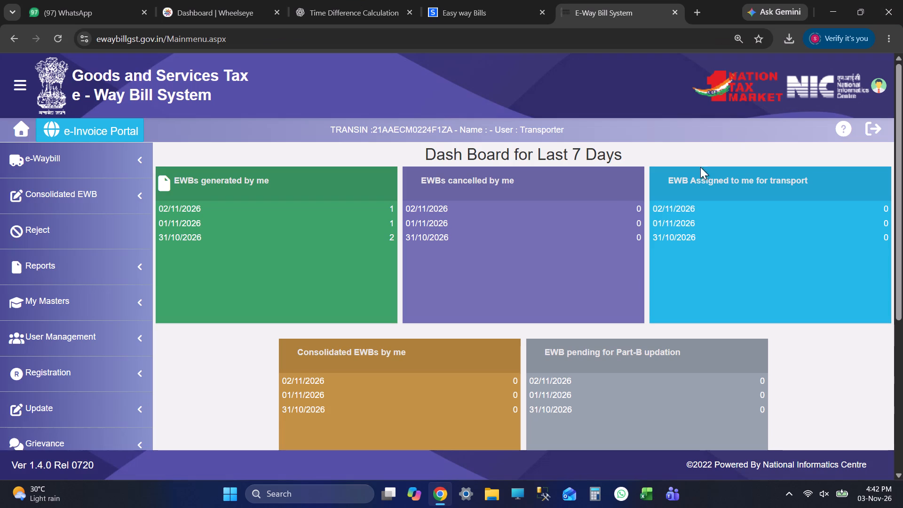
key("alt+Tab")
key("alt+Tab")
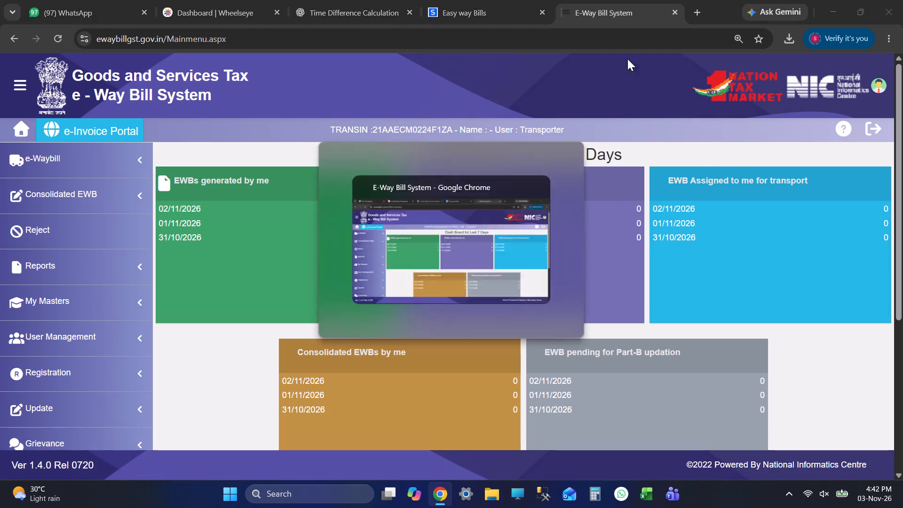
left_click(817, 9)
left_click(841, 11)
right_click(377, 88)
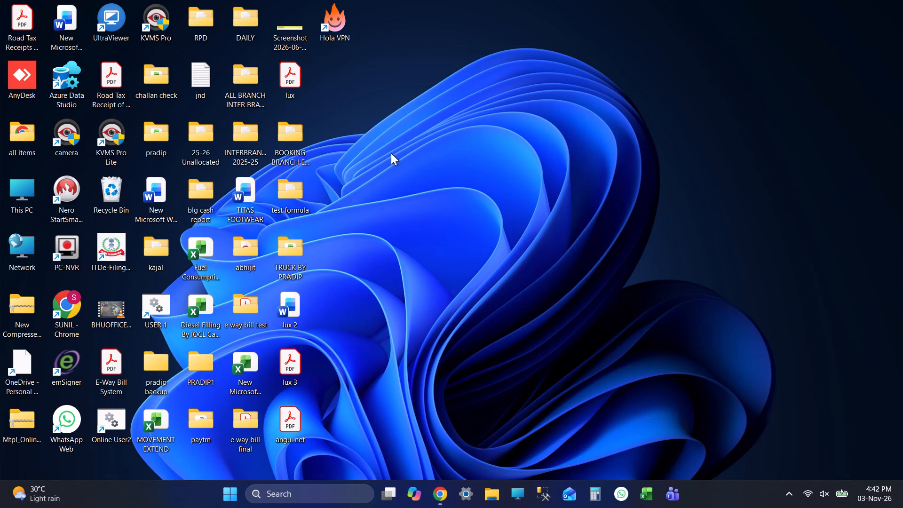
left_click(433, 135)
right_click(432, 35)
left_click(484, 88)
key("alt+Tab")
Close the E-Way Bill System and Easy way Bills pages in Chrome.
left_click(679, 13)
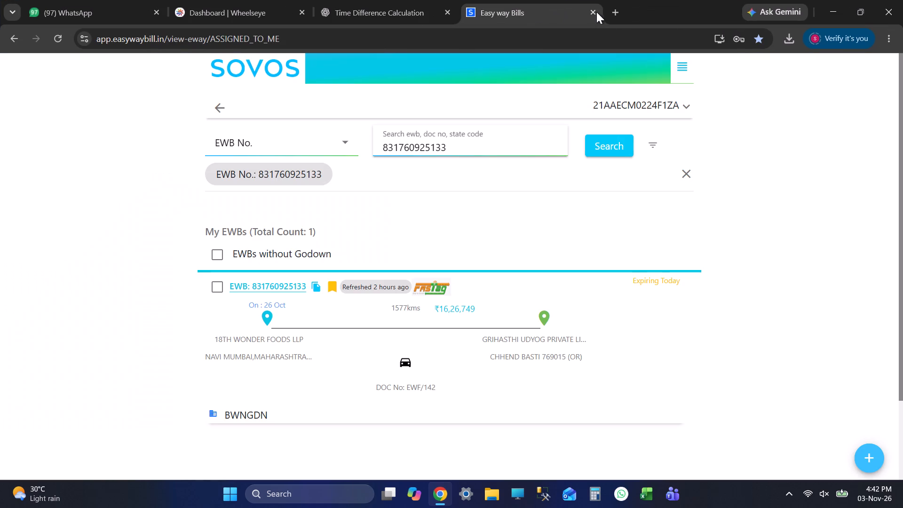
left_click(594, 14)
Reload the Wheelseye dashboard and identify the vehicle near Panskura on the fleet map.
left_click(220, 0)
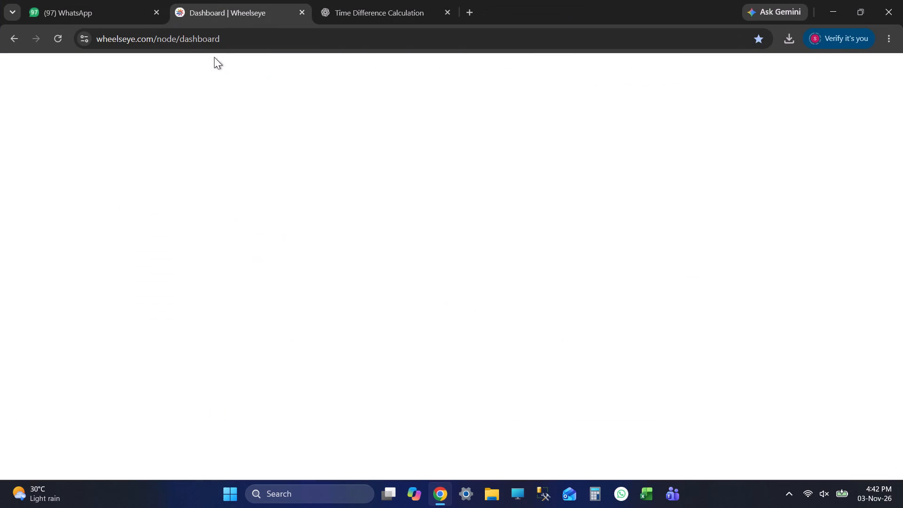
left_click(58, 38)
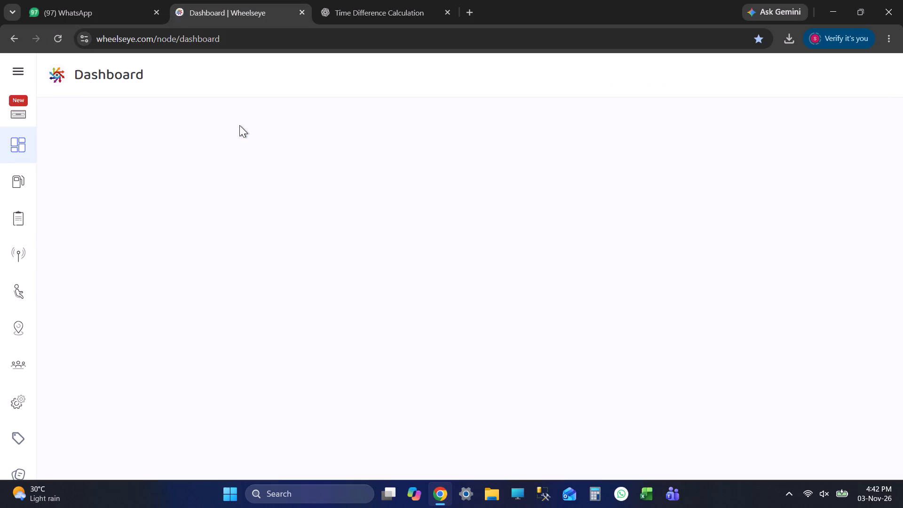
left_click(612, 310)
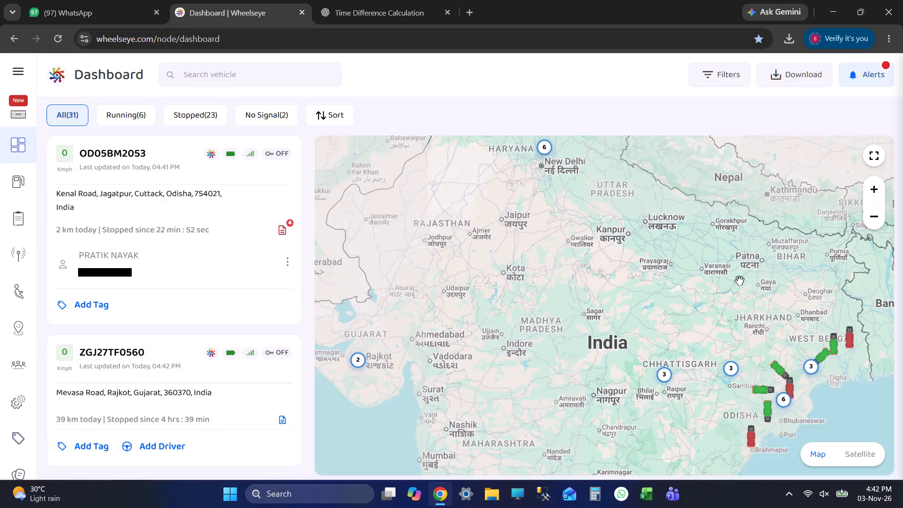
scroll(835, 337, "up", 6)
left_click_drag(832, 350, 673, 323)
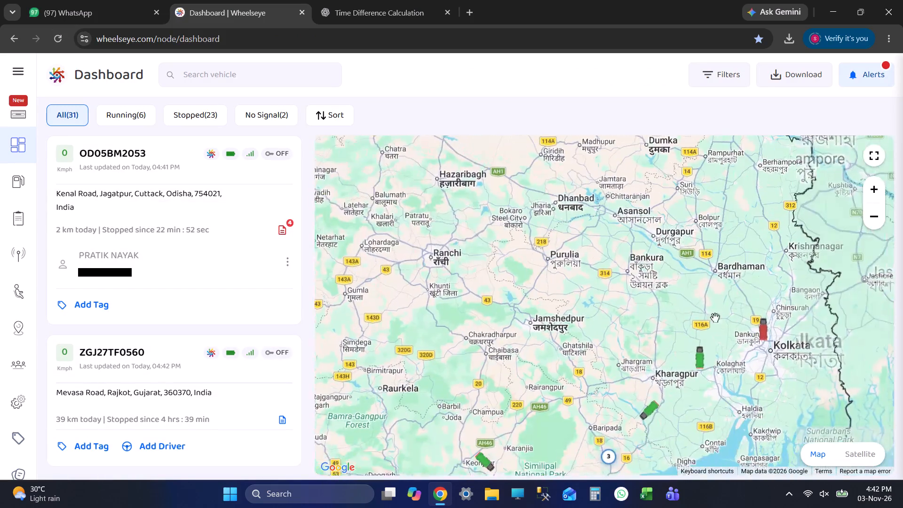
scroll(765, 317, "up", 7)
scroll(748, 379, "up", 2)
scroll(747, 378, "down", 1)
scroll(747, 378, "up", 1)
left_click_drag(702, 378, 754, 235)
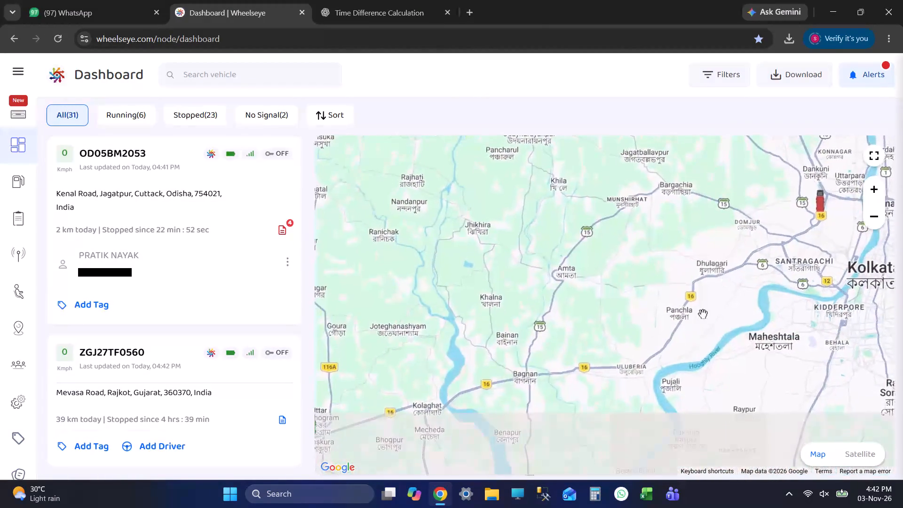
left_click_drag(586, 359, 733, 254)
left_click(516, 257)
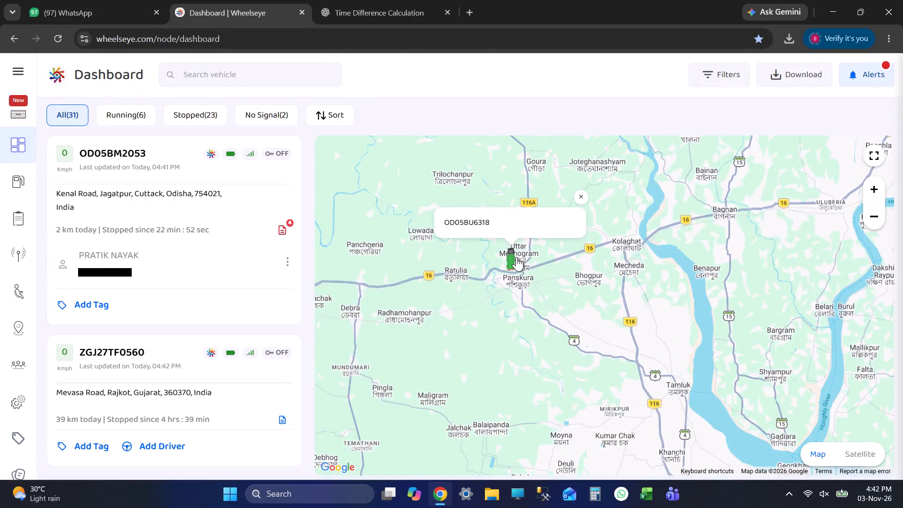
Follow the highway southwest from Panskura past Belda on the fleet map and identify the stopped vehicle at Baisinga.
left_click_drag(552, 343, 551, 230)
scroll(581, 252, "down", 2)
left_click_drag(588, 252, 602, 277)
scroll(618, 287, "down", 3)
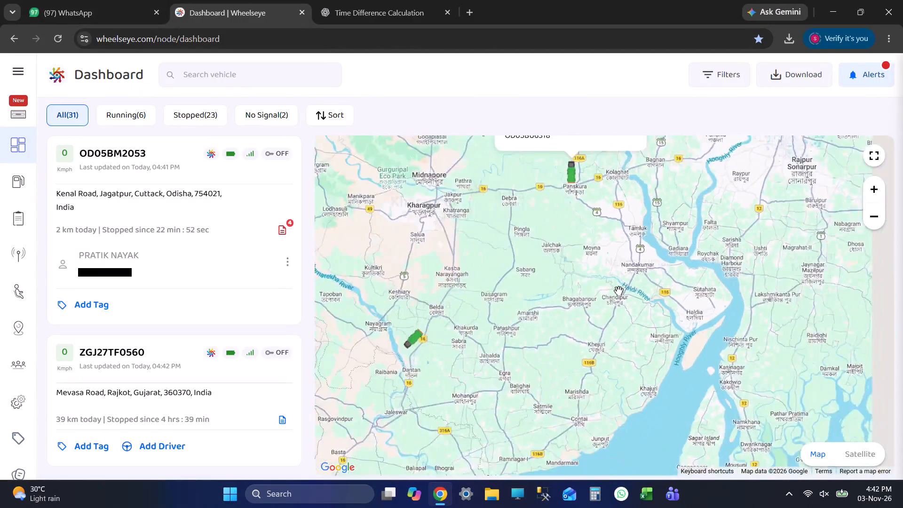
scroll(588, 283, "up", 2)
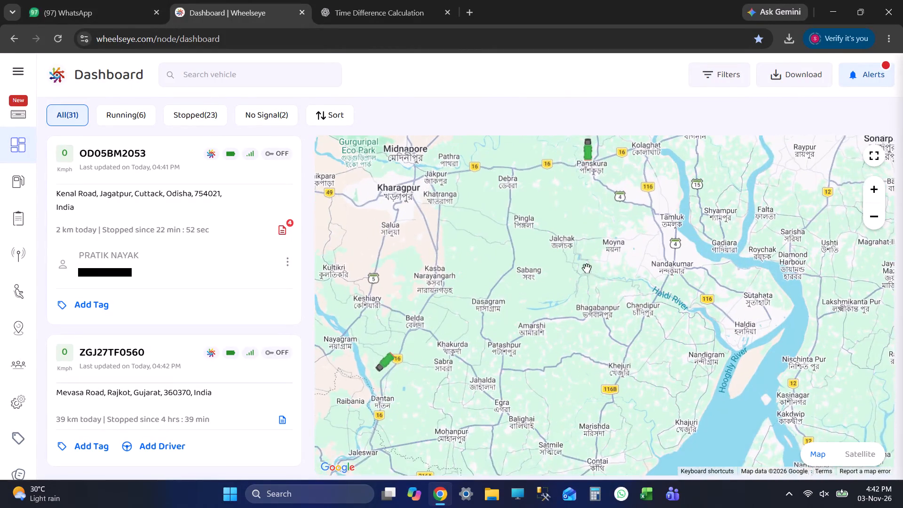
left_click_drag(586, 268, 642, 269)
left_click_drag(557, 349, 662, 290)
scroll(590, 323, "down", 1)
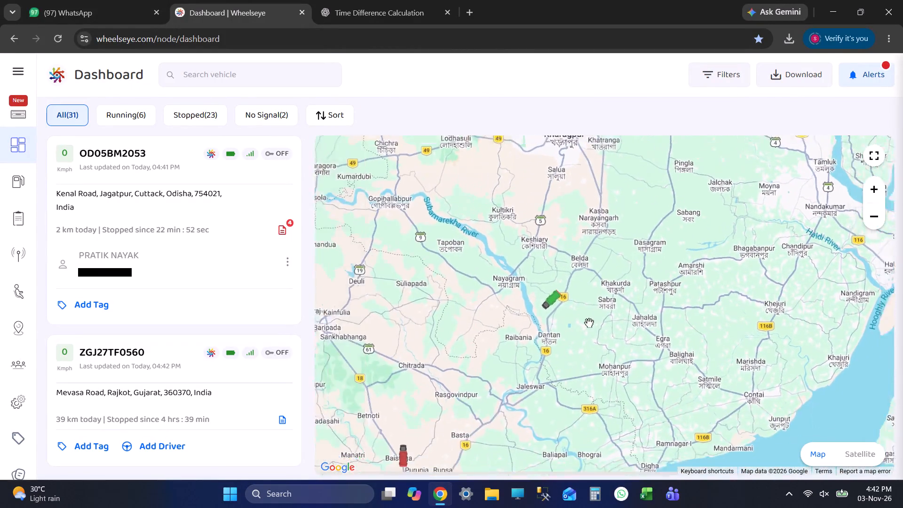
left_click(569, 304)
scroll(542, 350, "up", 1)
left_click_drag(537, 361, 620, 252)
left_click(533, 310)
Identify the vehicles in the cluster near Remuna, by Balasore, on the fleet map.
scroll(531, 333, "up", 1)
scroll(531, 333, "down", 1)
scroll(531, 333, "up", 1)
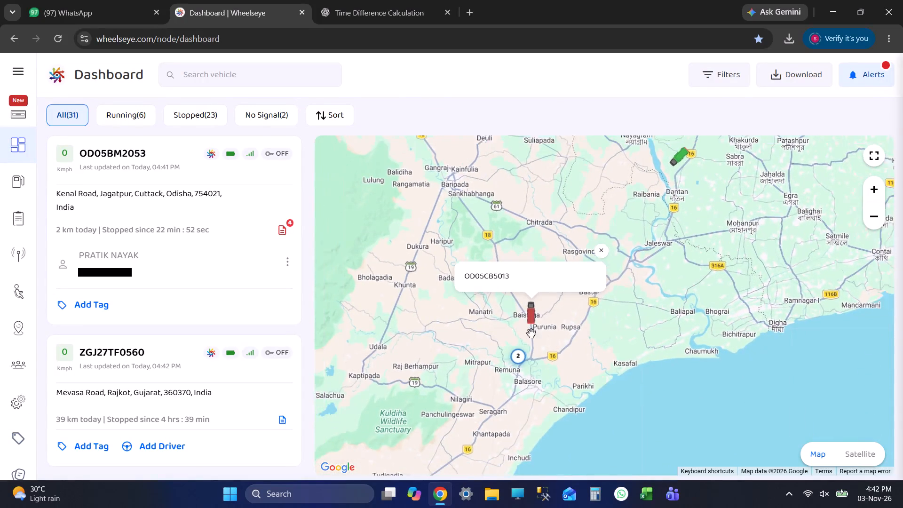
scroll(531, 333, "up", 2)
scroll(539, 325, "down", 1)
scroll(539, 330, "up", 1)
scroll(539, 330, "down", 5)
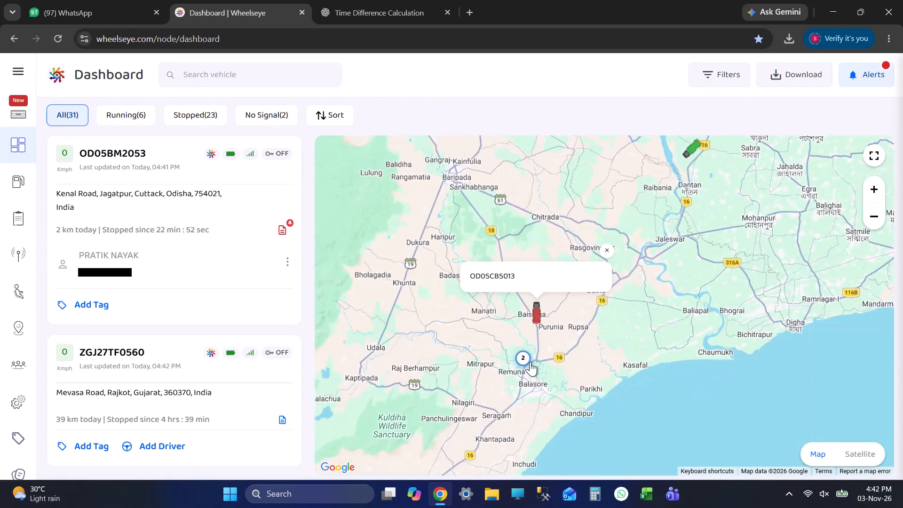
left_click(521, 356)
left_click_drag(541, 386, 626, 302)
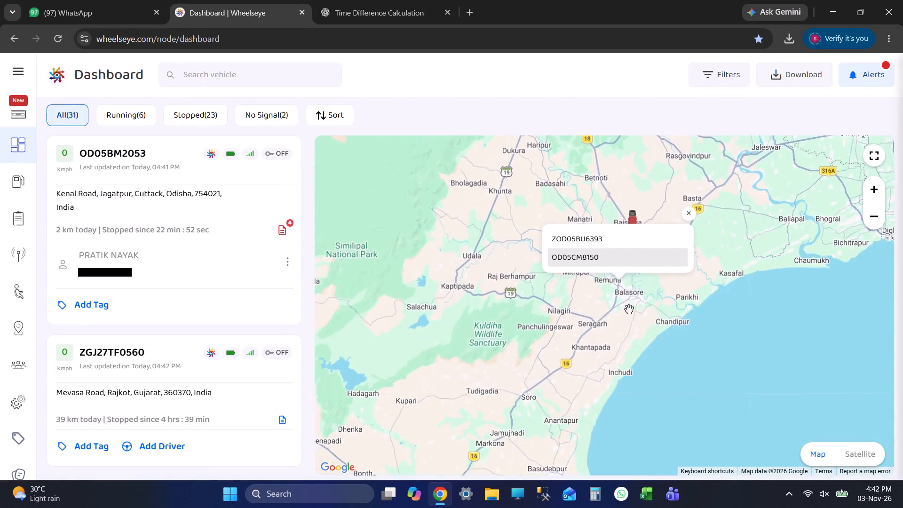
Identify the stopped vehicle near Byasanagar on the fleet map and close its label.
scroll(613, 331, "down", 4)
left_click_drag(561, 381, 651, 263)
left_click(594, 258)
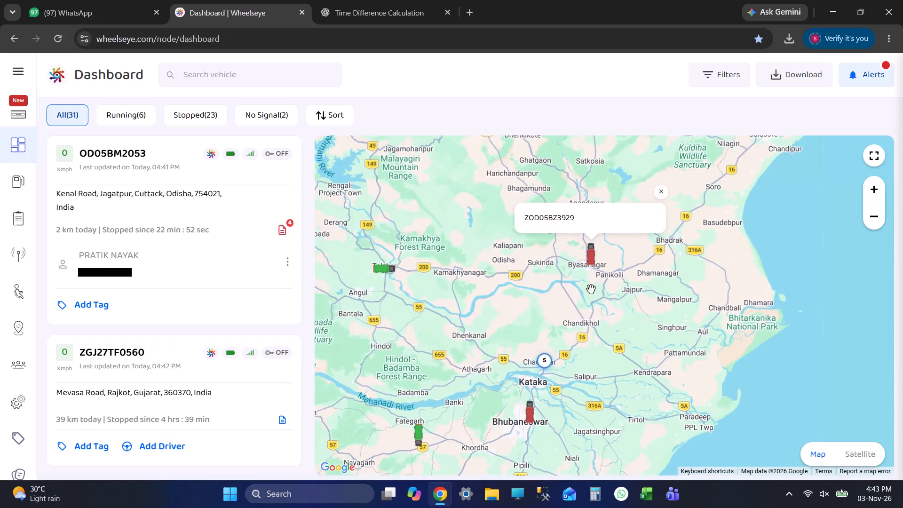
scroll(580, 302, "up", 2)
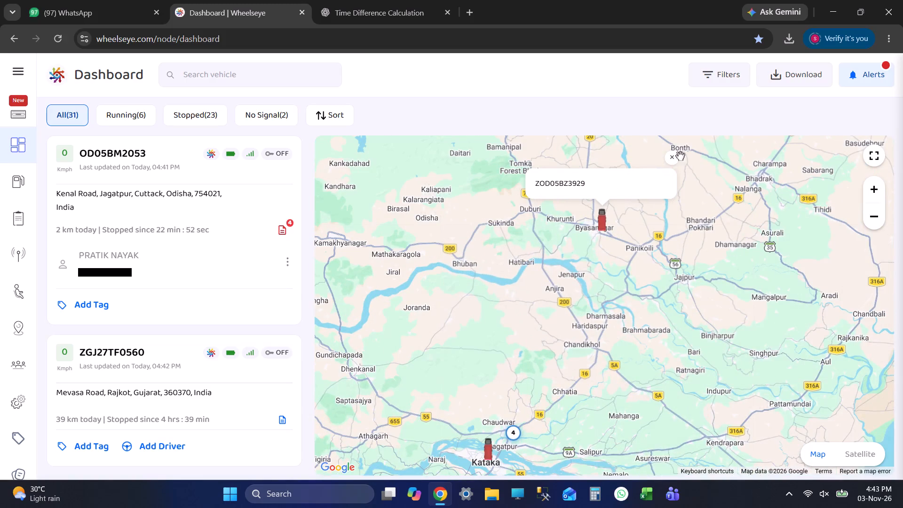
left_click(669, 159)
left_click(59, 33)
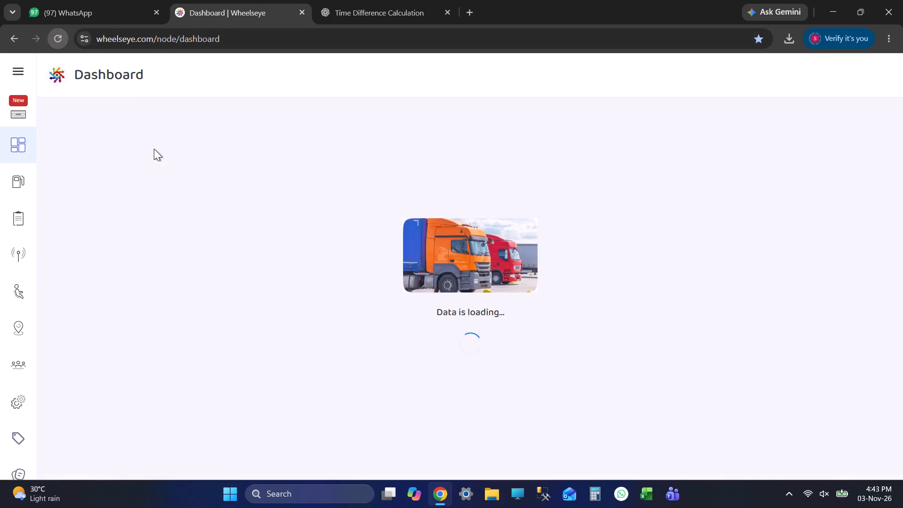
left_click(161, 198)
left_click(702, 296)
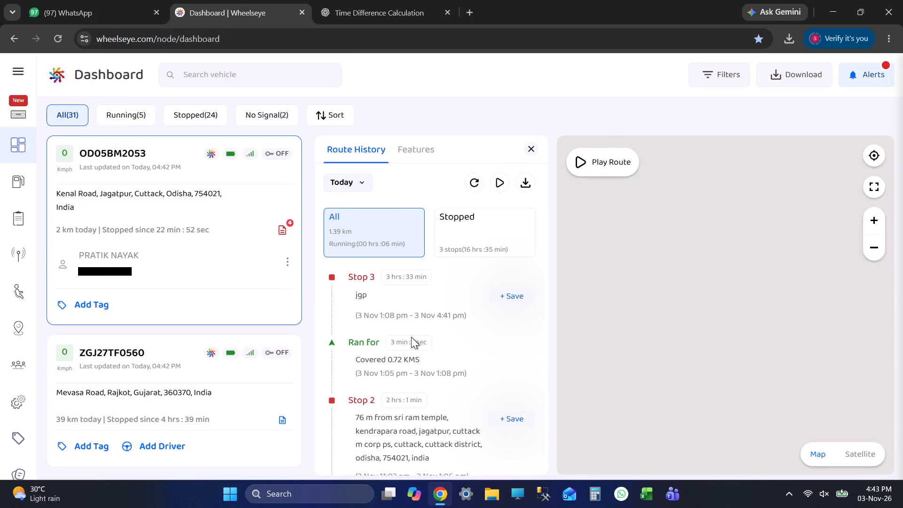
scroll(165, 334, "down", 5)
left_click(187, 410)
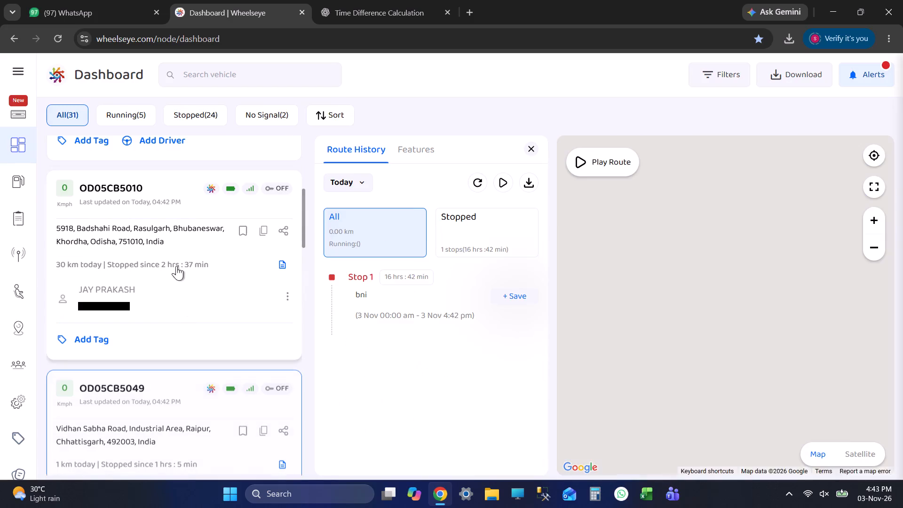
left_click(161, 230)
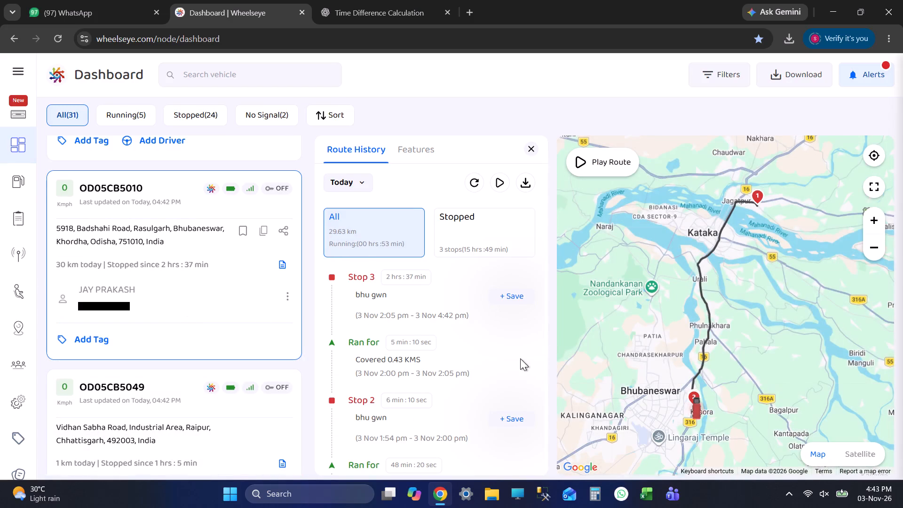
scroll(449, 383, "down", 2)
left_click(439, 309)
scroll(453, 302, "up", 3)
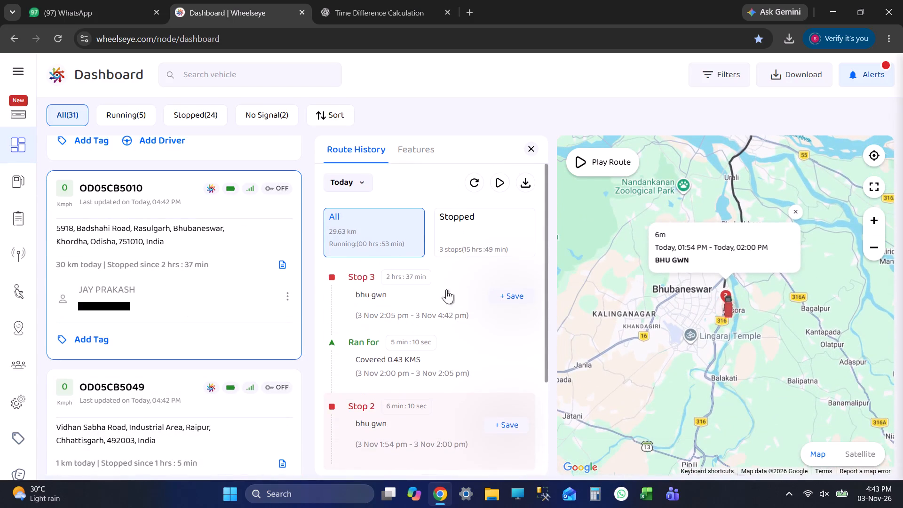
left_click(442, 303)
scroll(89, 310, "down", 3)
left_click(151, 259)
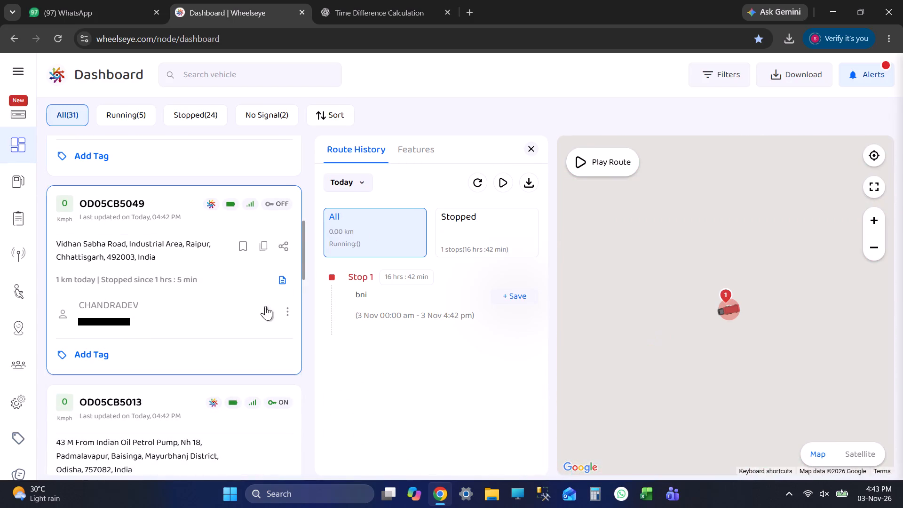
scroll(214, 328, "down", 3)
left_click(188, 292)
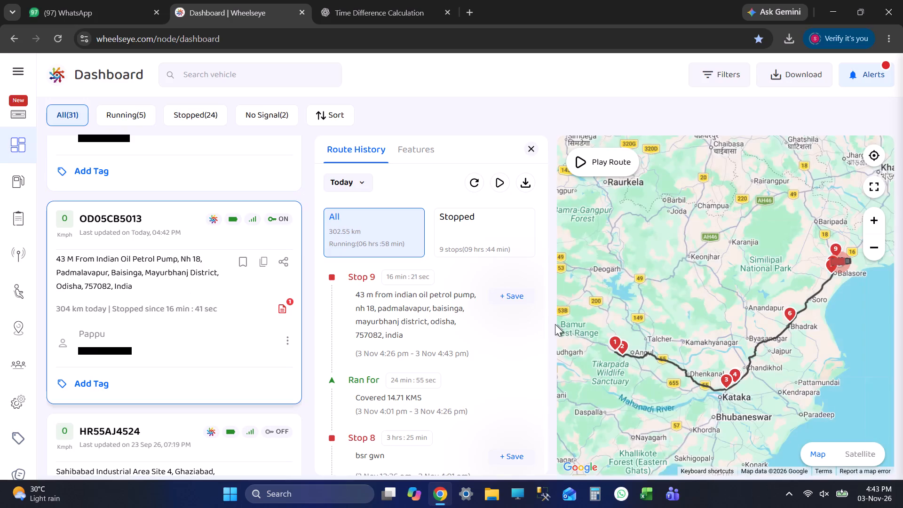
left_click_drag(751, 275, 698, 305)
scroll(753, 300, "up", 12)
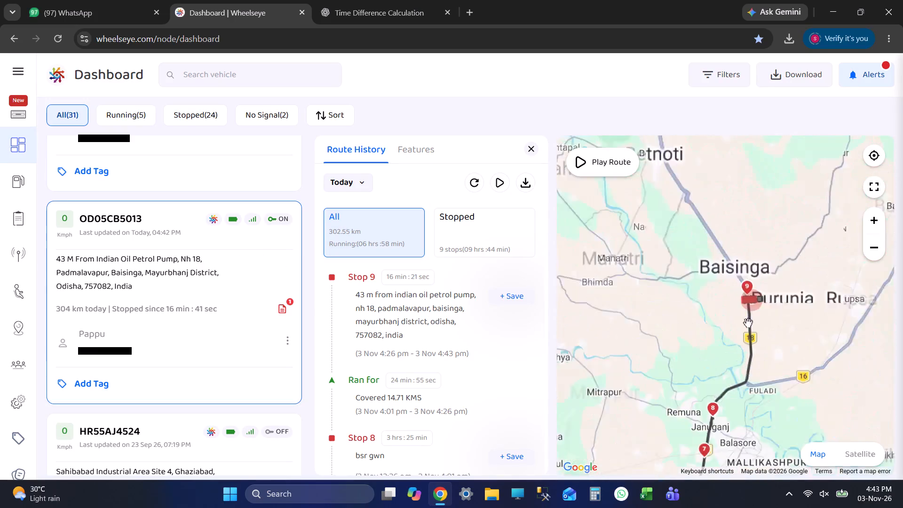
scroll(739, 279, "up", 3)
scroll(777, 277, "down", 1)
scroll(778, 276, "up", 2)
left_click(448, 301)
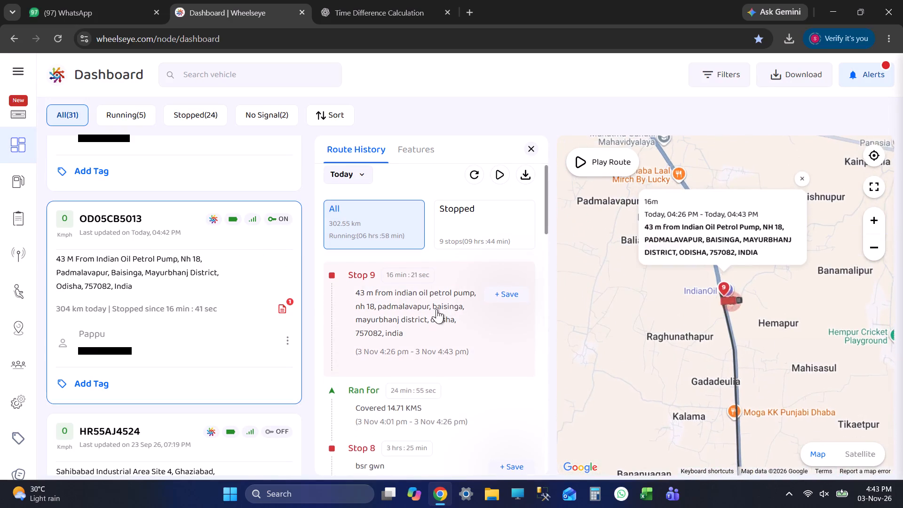
scroll(434, 330, "up", 1)
scroll(434, 330, "down", 2)
left_click(434, 358)
scroll(396, 316, "up", 3)
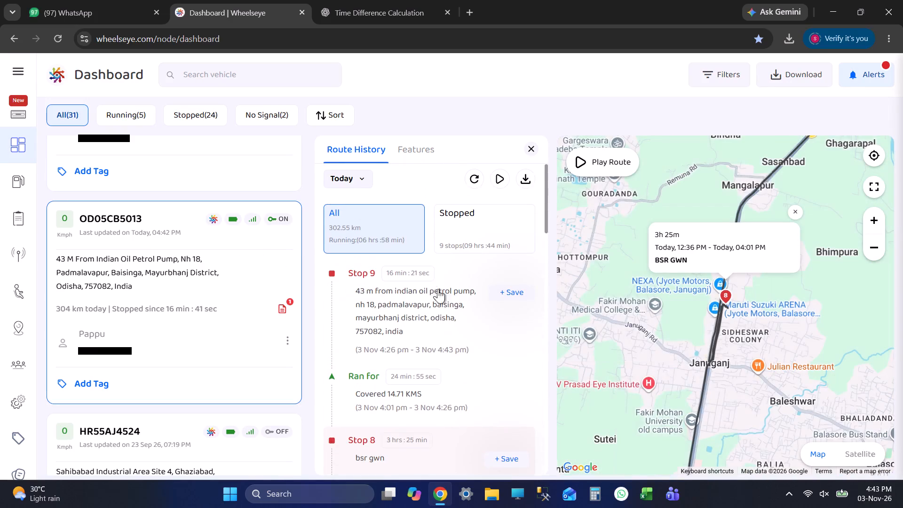
left_click(441, 300)
scroll(754, 302, "up", 10)
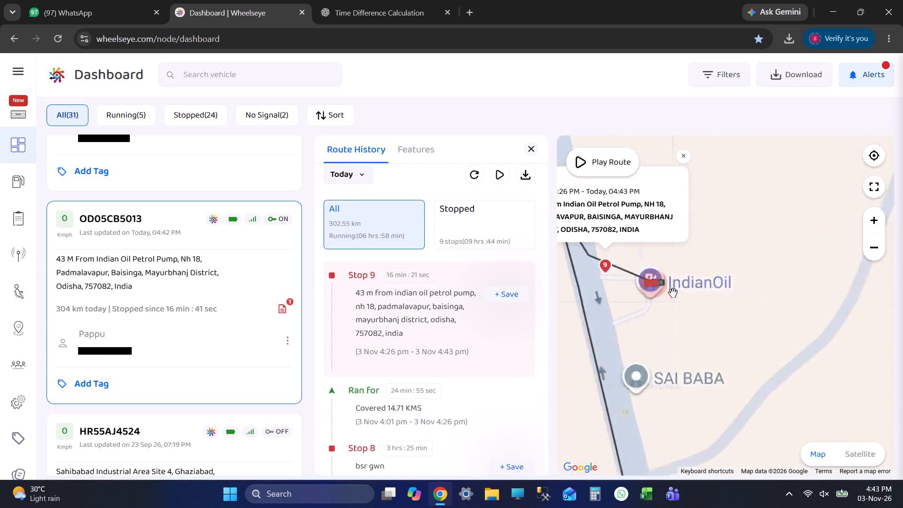
left_click(868, 456)
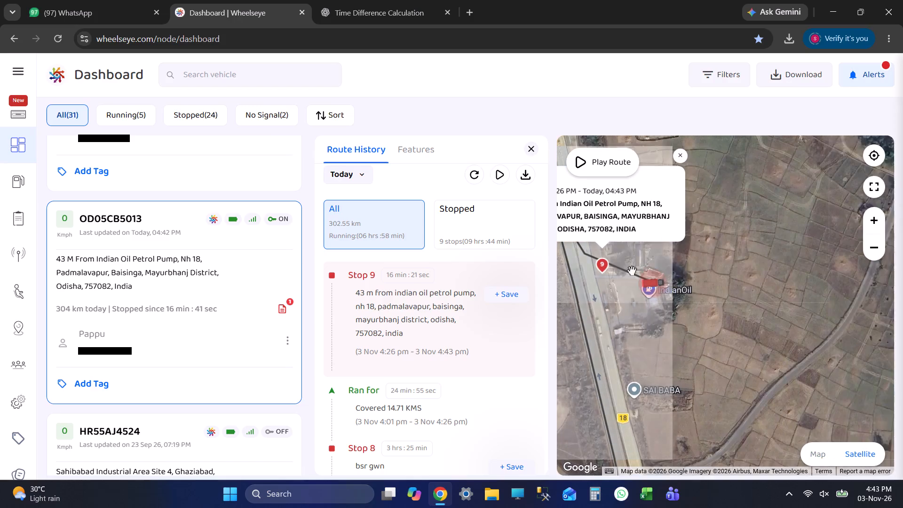
scroll(649, 272, "up", 2)
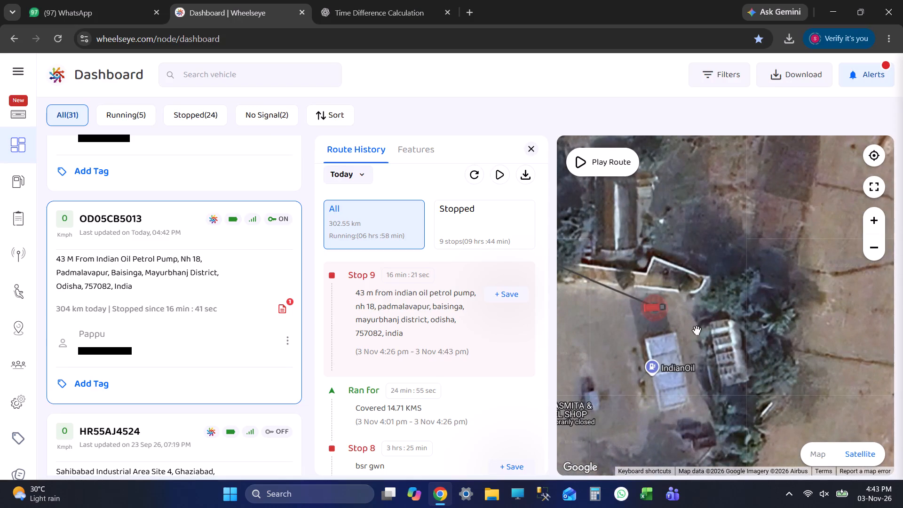
scroll(702, 317, "down", 6)
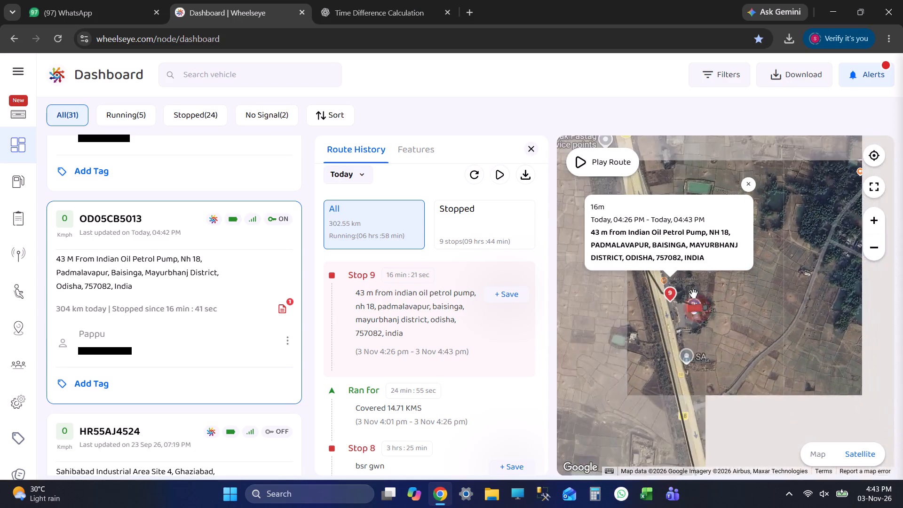
scroll(693, 296, "down", 2)
left_click(766, 177)
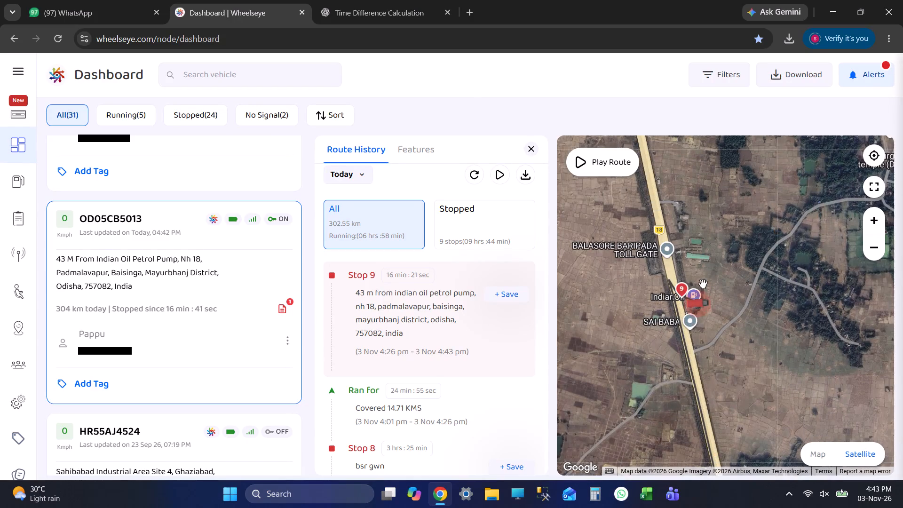
Examine the satellite surroundings of Stop 9 along highway 18, including the nearby toll gate and roadside places.
scroll(697, 310, "down", 1)
scroll(697, 290, "up", 10)
left_click_drag(715, 306, 771, 237)
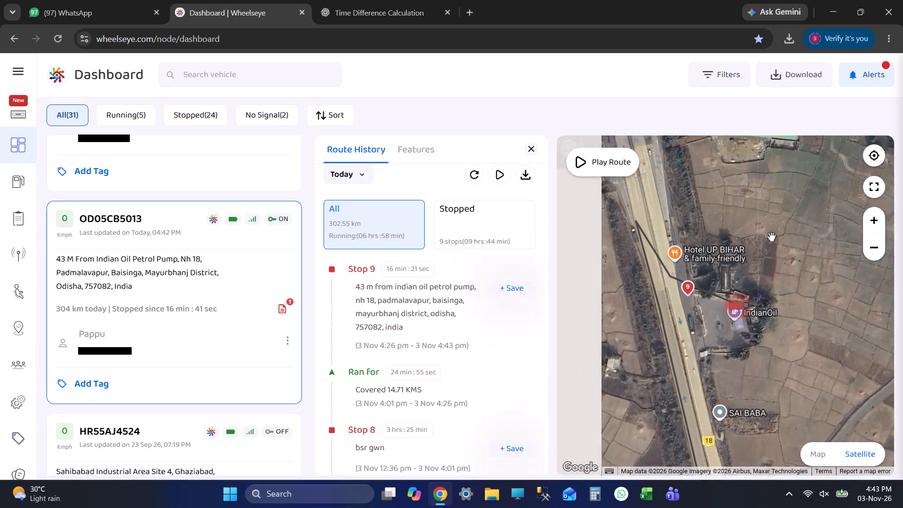
scroll(764, 253, "down", 4)
scroll(763, 259, "up", 4)
scroll(767, 269, "down", 1)
scroll(767, 272, "up", 2)
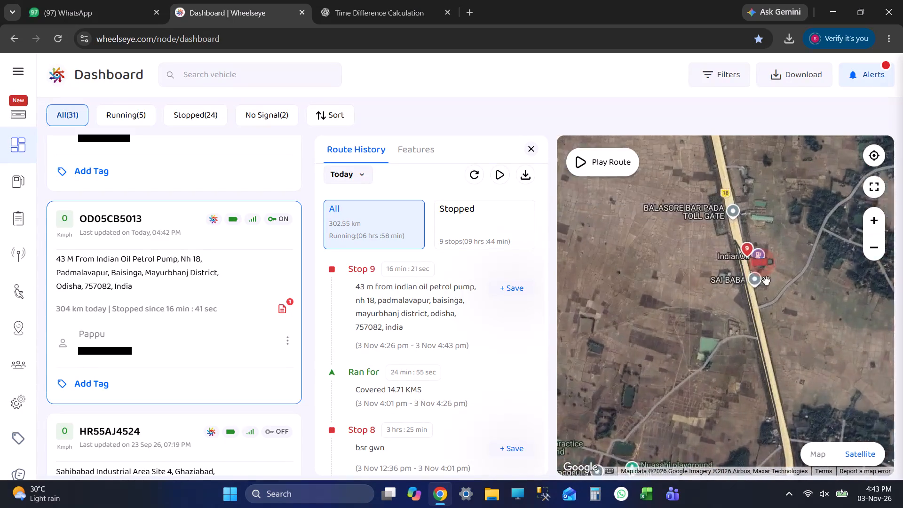
scroll(766, 280, "up", 8)
left_click_drag(756, 216, 753, 301)
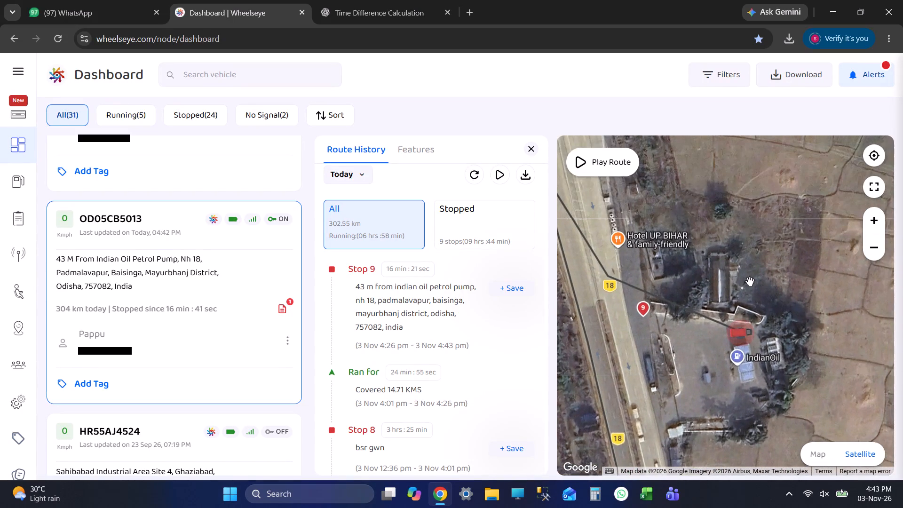
scroll(750, 281, "up", 3)
scroll(750, 301, "down", 5)
scroll(750, 311, "up", 1)
scroll(750, 311, "down", 1)
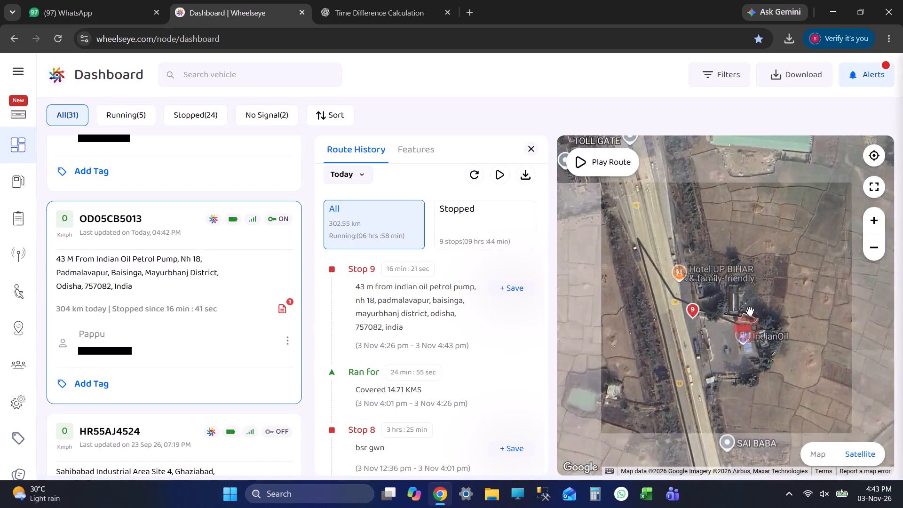
scroll(750, 311, "down", 3)
left_click(399, 287)
left_click(399, 287)
left_click(399, 287)
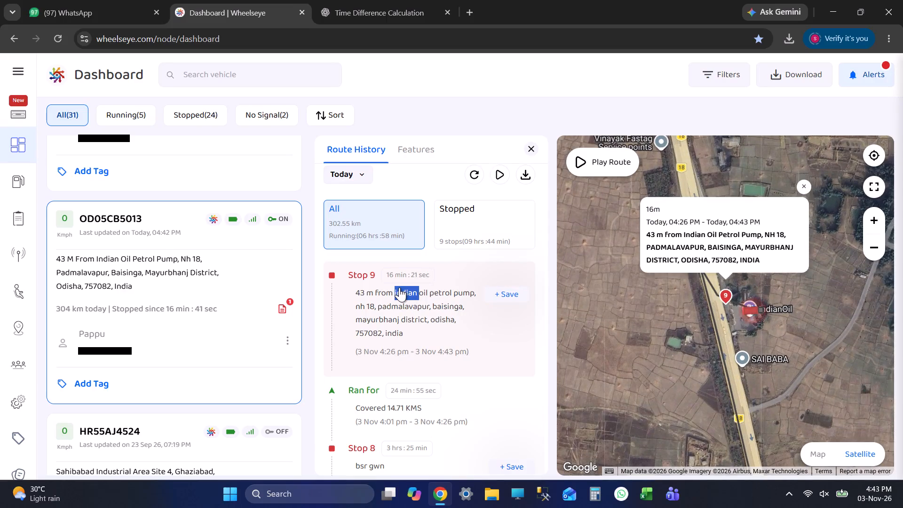
left_click(399, 287)
left_click(399, 287)
triple_click(399, 287)
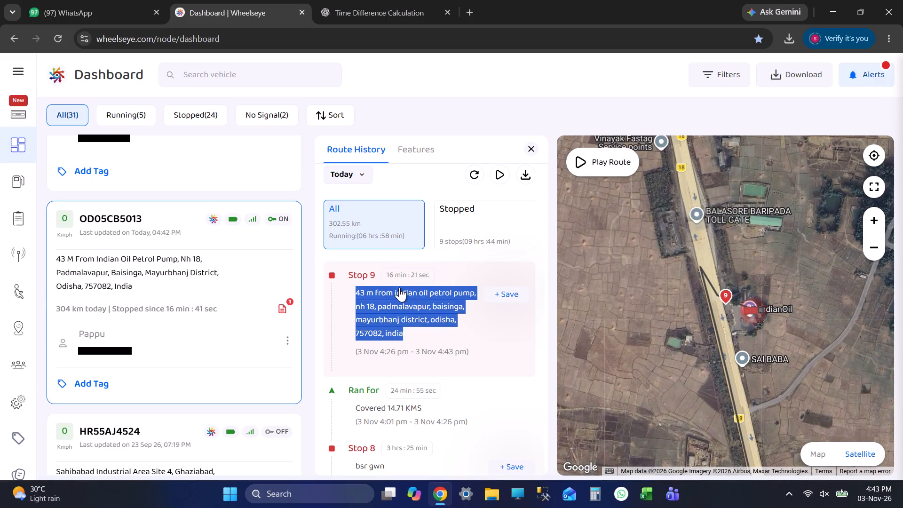
double_click(399, 287)
left_click(399, 287)
left_click(399, 287)
double_click(399, 287)
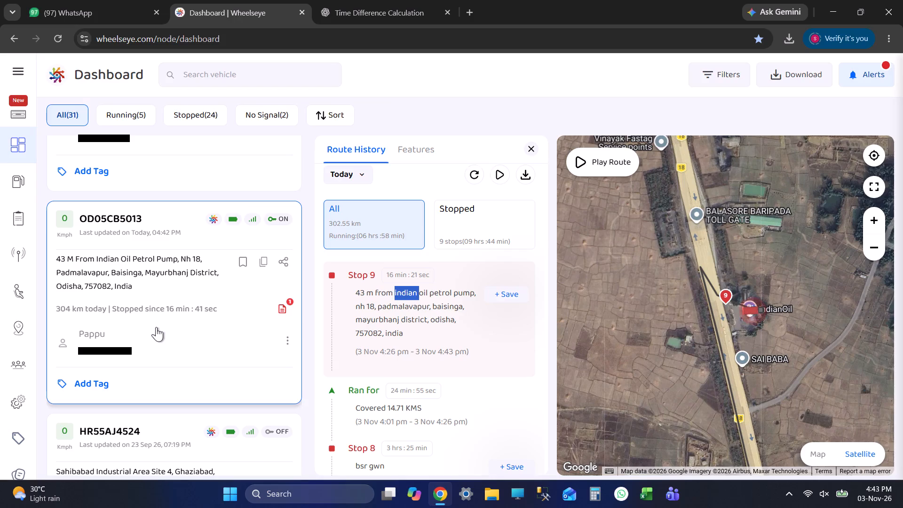
Reopen the Stop 9 details and examine its satellite surroundings near the IndianOil pump at close and wide range.
scroll(598, 366, "down", 4)
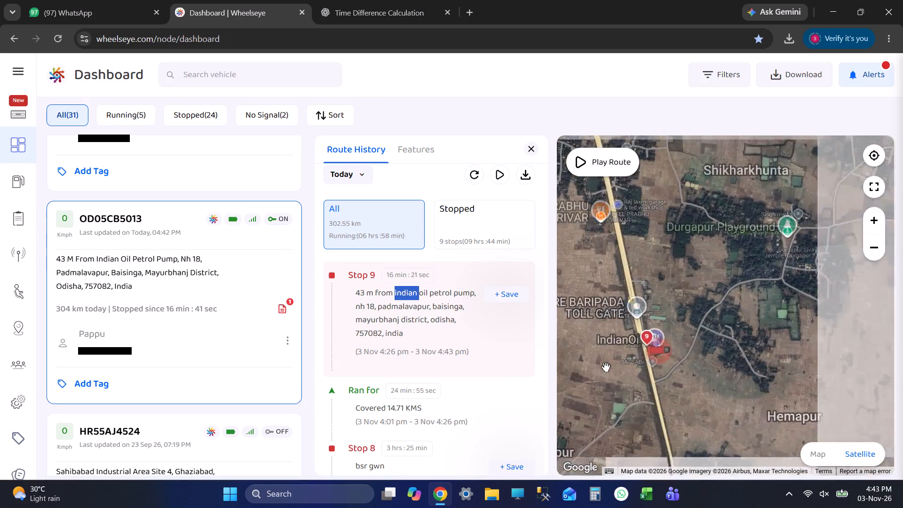
left_click(419, 310)
scroll(704, 313, "up", 7)
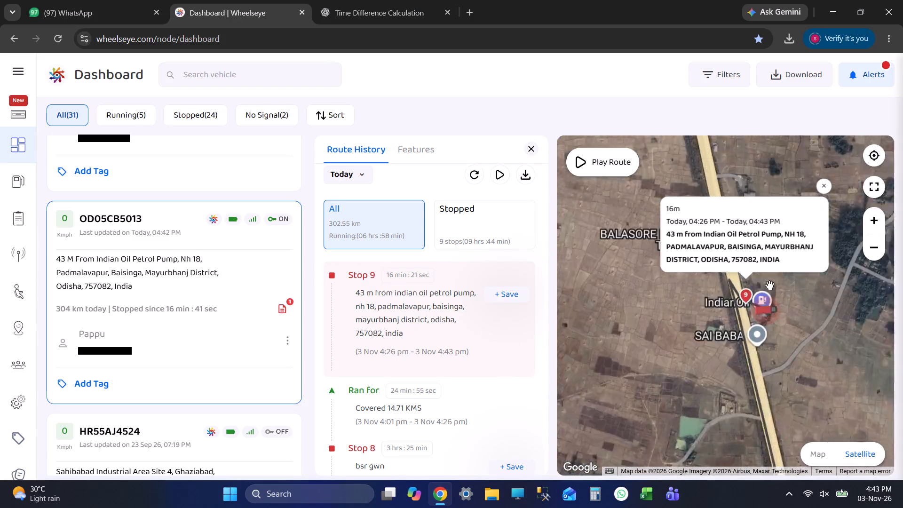
scroll(769, 285, "up", 6)
scroll(737, 353, "down", 2)
scroll(737, 353, "up", 1)
scroll(737, 353, "down", 5)
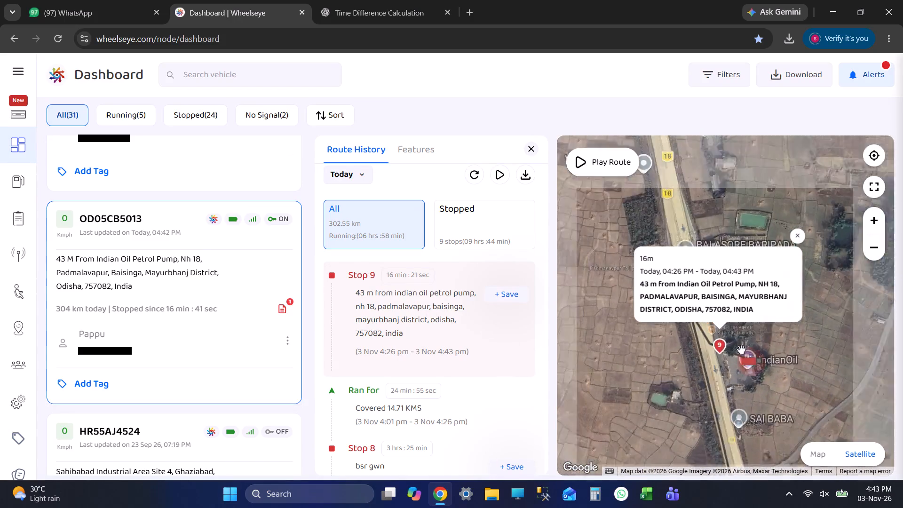
scroll(743, 354, "down", 9)
scroll(197, 336, "down", 3)
left_click(144, 294)
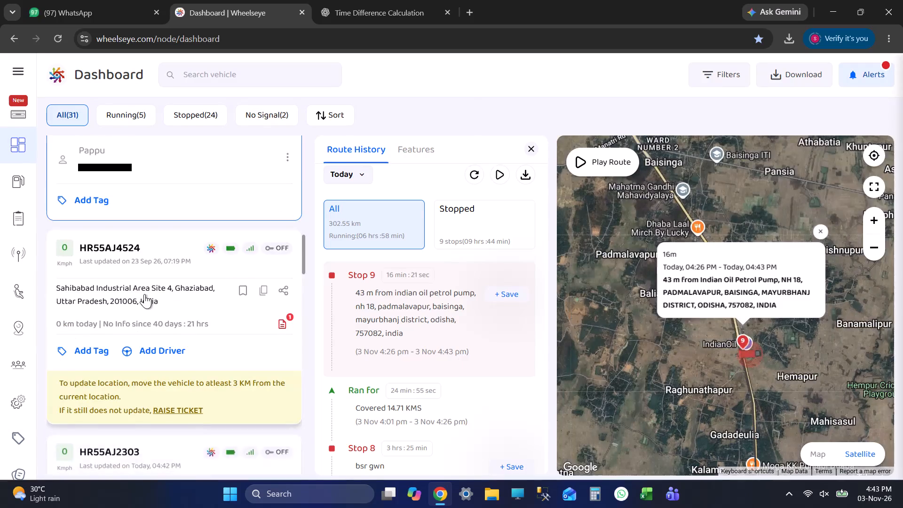
scroll(167, 329, "down", 3)
left_click(150, 321)
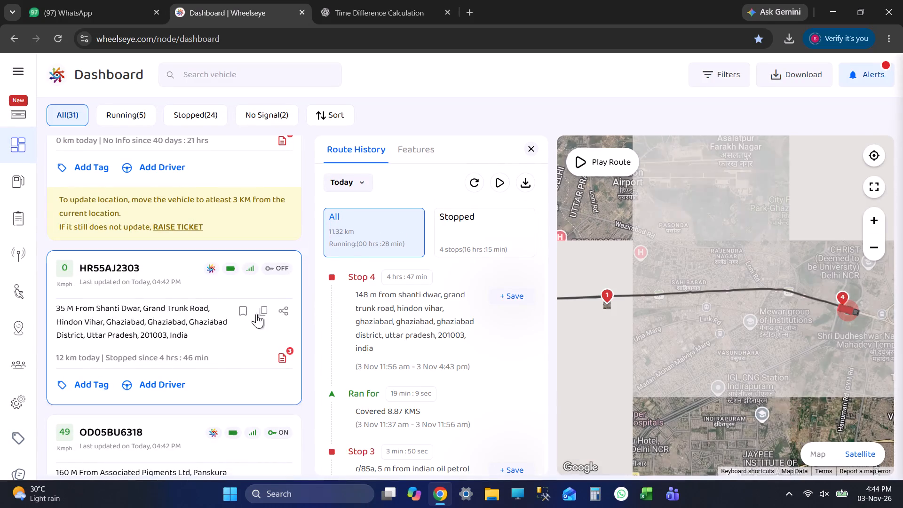
scroll(683, 334, "down", 1)
scroll(685, 338, "up", 1)
scroll(685, 340, "down", 1)
scroll(686, 343, "up", 1)
scroll(687, 344, "down", 6)
scroll(136, 344, "down", 3)
left_click(166, 304)
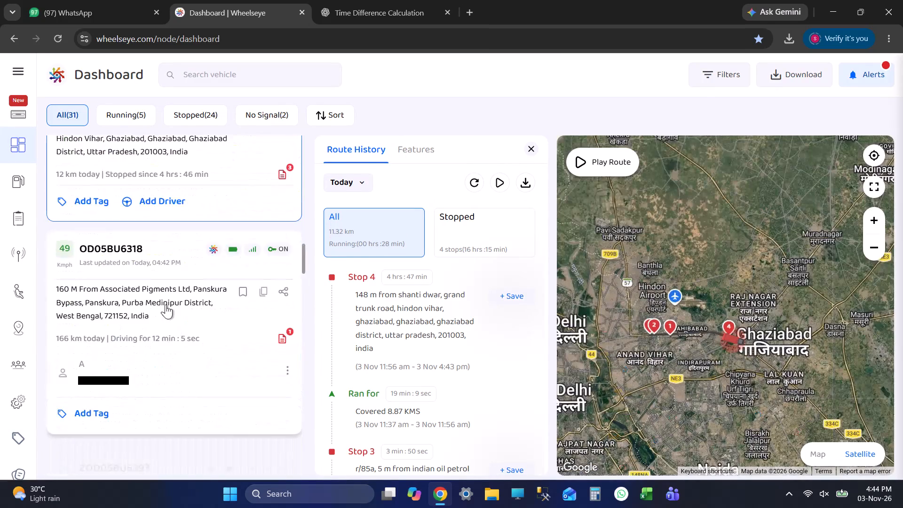
left_click_drag(763, 252, 698, 328)
scroll(711, 317, "up", 3)
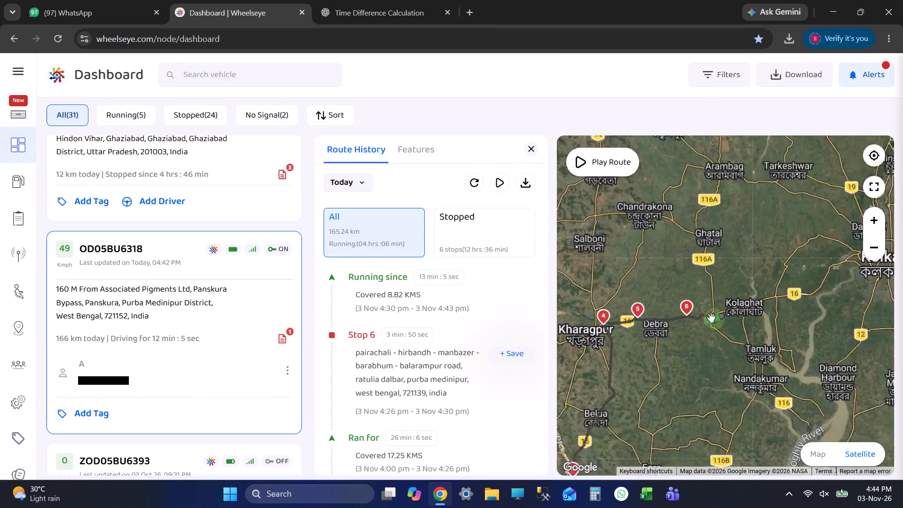
left_click(446, 357)
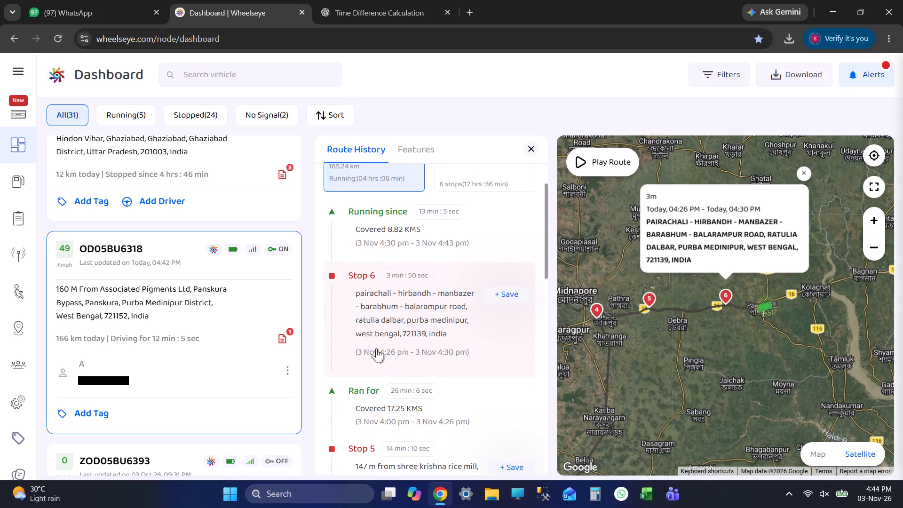
scroll(391, 375, "down", 3)
left_click(422, 316)
scroll(434, 332, "down", 2)
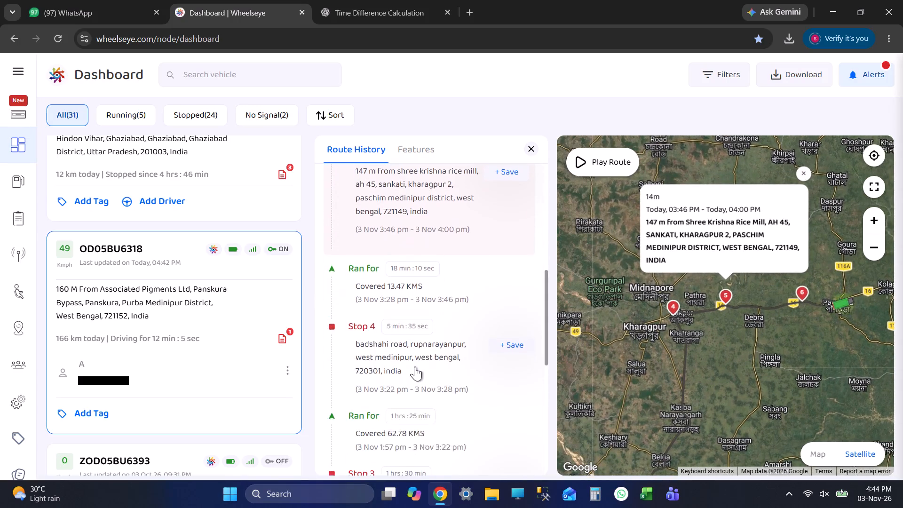
left_click(415, 366)
scroll(483, 374, "down", 2)
left_click(444, 349)
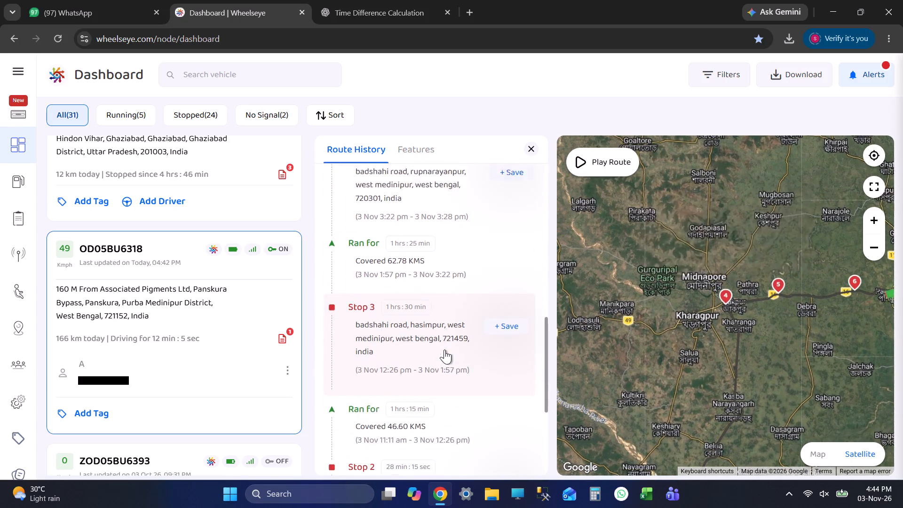
Examine the satellite surroundings of Stop 3 at Hasimpur along highway 16, including nearby hotels and restaurants.
scroll(730, 303, "up", 5)
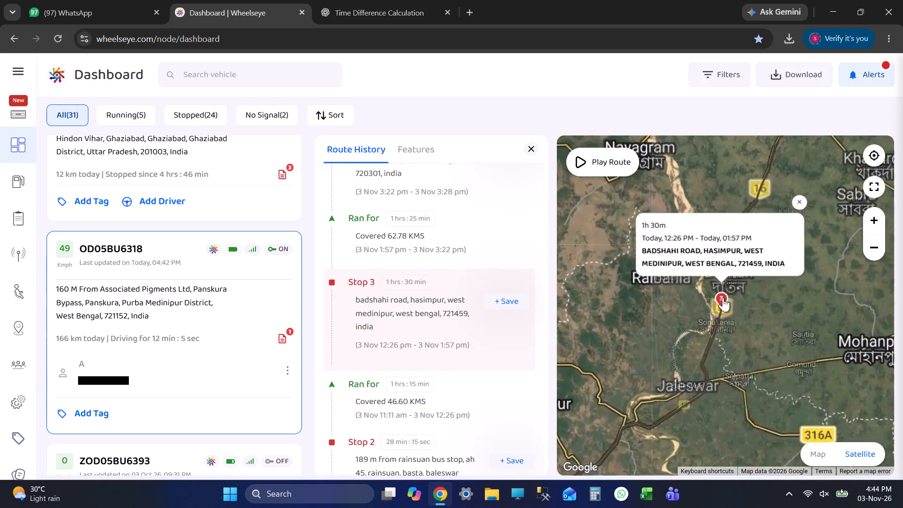
scroll(723, 308, "up", 9)
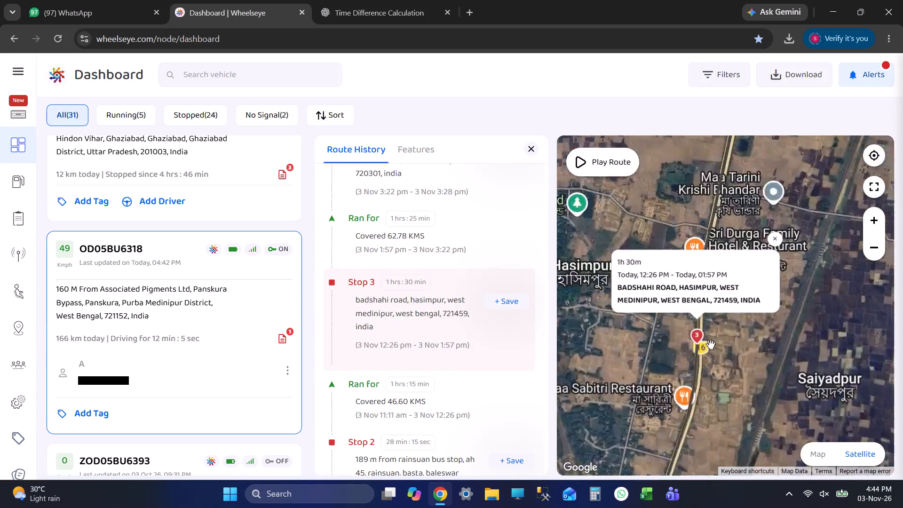
scroll(711, 344, "up", 2)
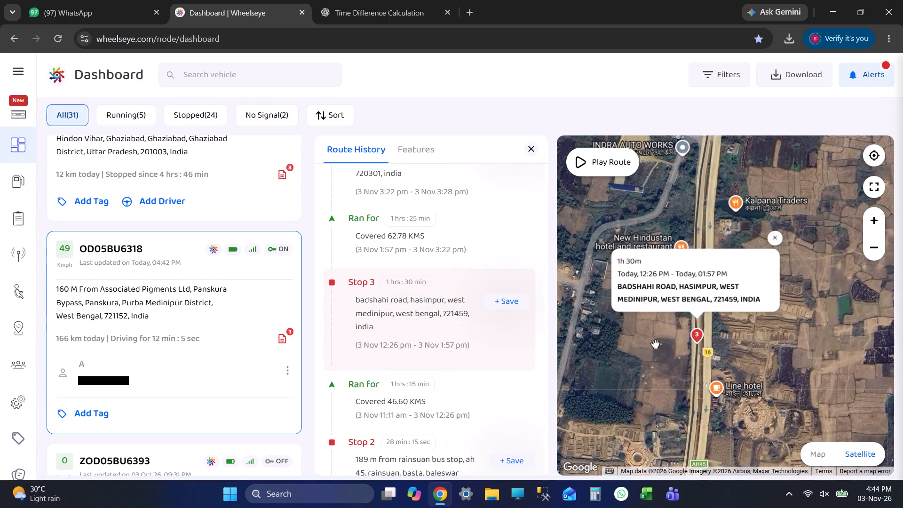
Show Stop 4 at Rupnarayanpur and examine its satellite surroundings and its place on the overall route.
scroll(422, 347, "up", 1)
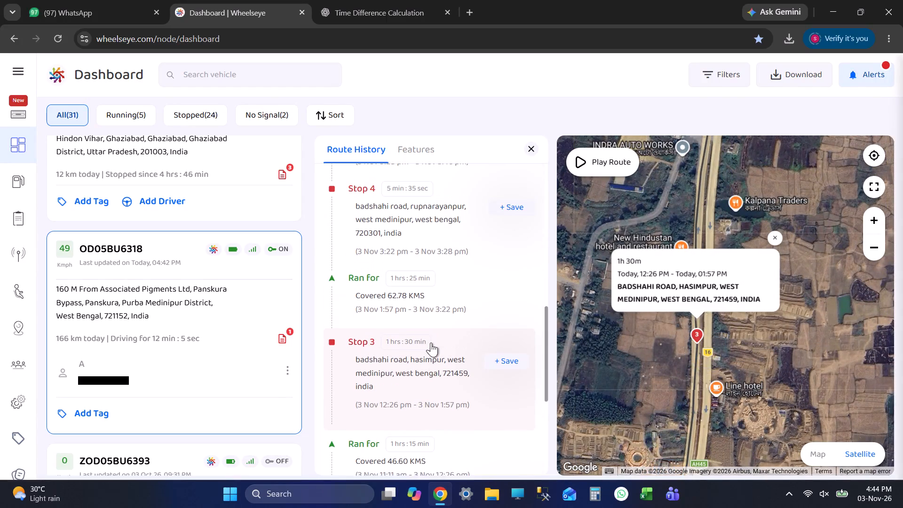
scroll(431, 342, "up", 2)
left_click(431, 342)
scroll(674, 342, "down", 3)
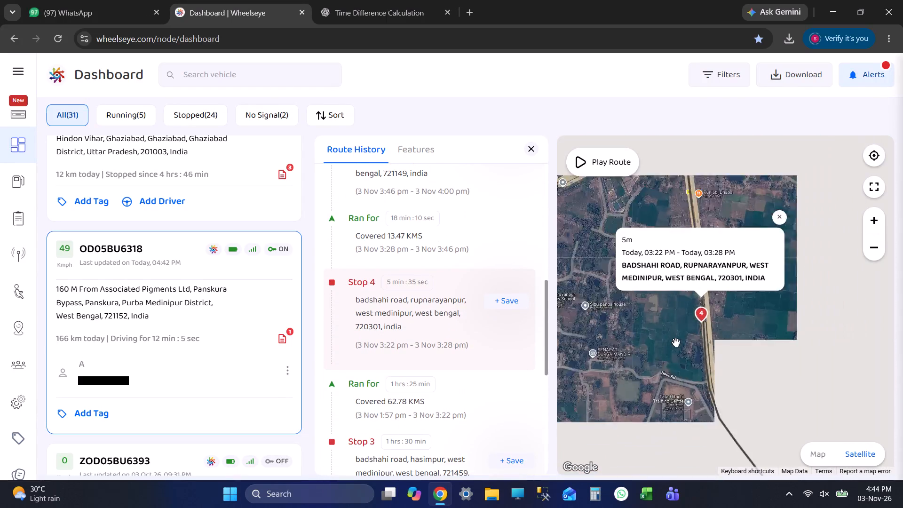
scroll(676, 342, "down", 2)
scroll(677, 347, "up", 1)
scroll(677, 350, "down", 10)
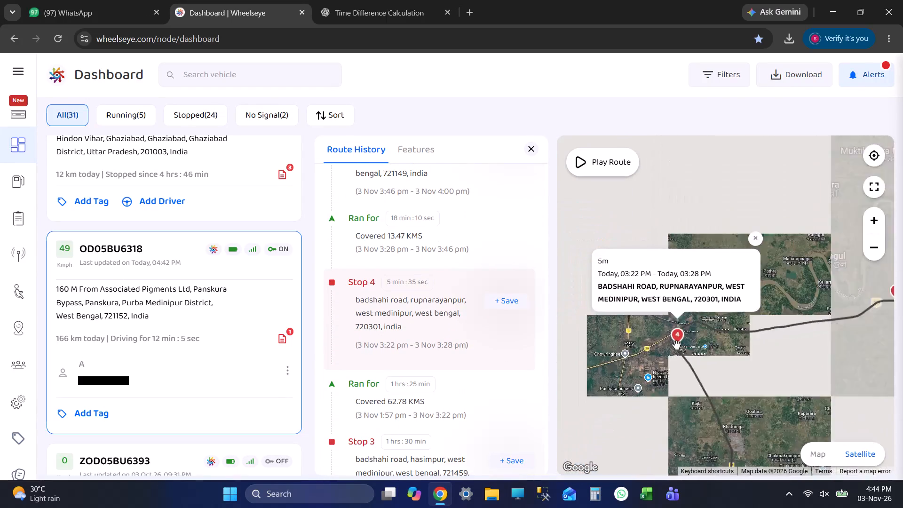
scroll(676, 345, "down", 7)
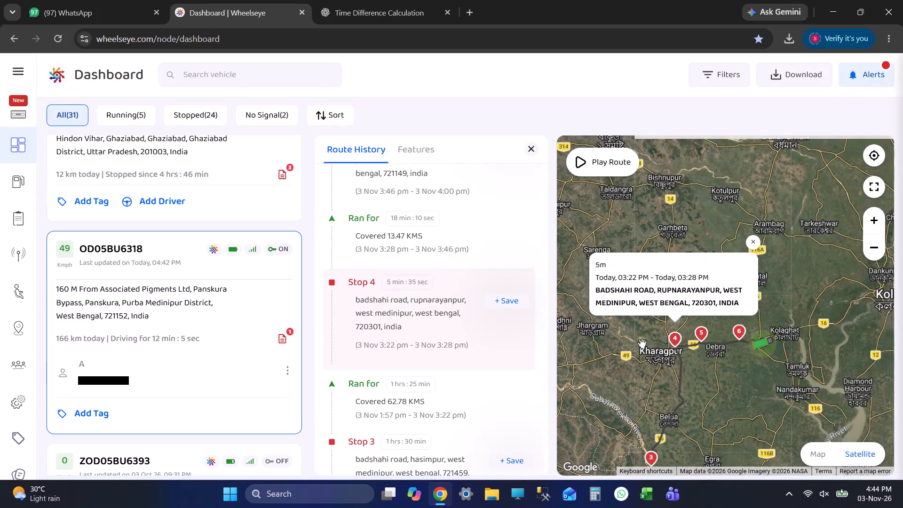
scroll(477, 337, "up", 2)
left_click(468, 282)
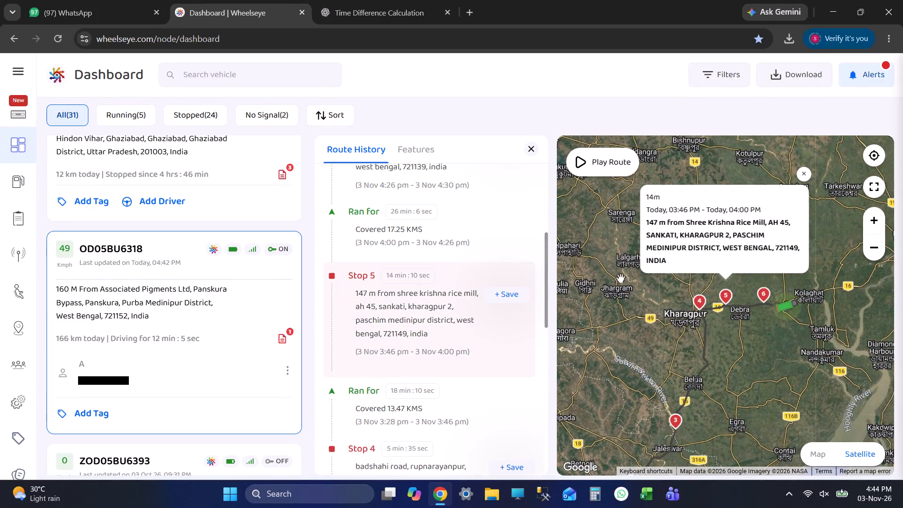
scroll(690, 285, "up", 5)
left_click(419, 301)
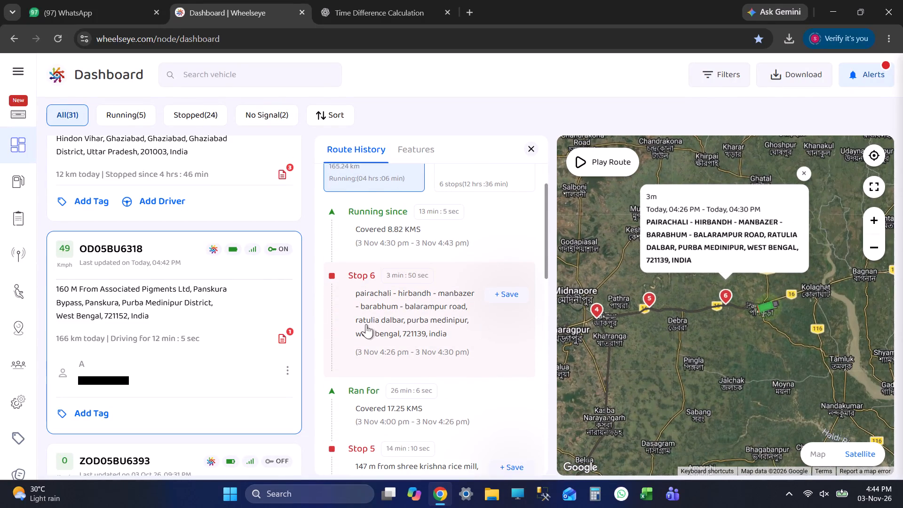
scroll(148, 341, "down", 3)
left_click(119, 282)
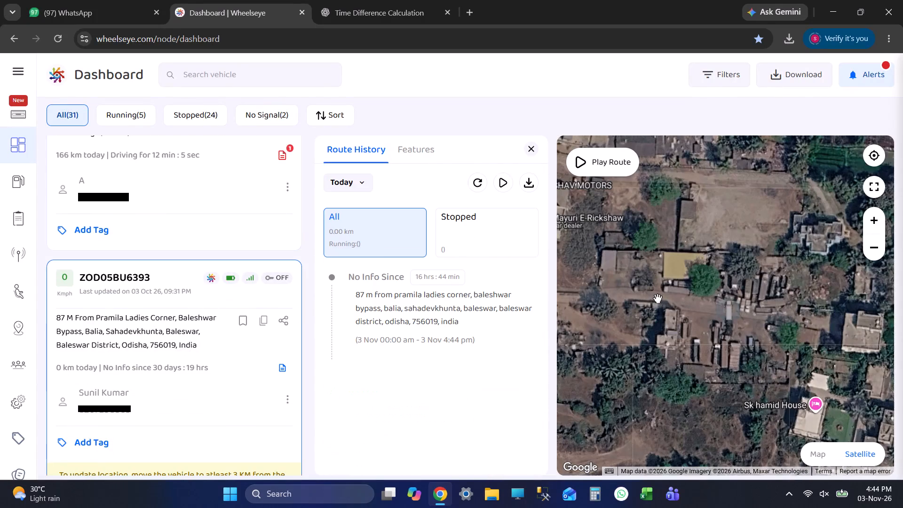
scroll(171, 294, "down", 5)
left_click(170, 273)
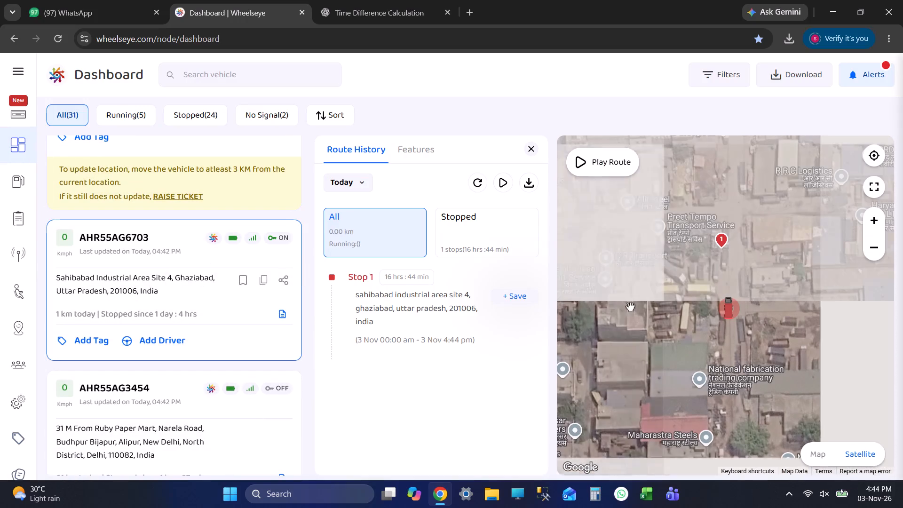
scroll(214, 280, "up", 7)
left_click(153, 270)
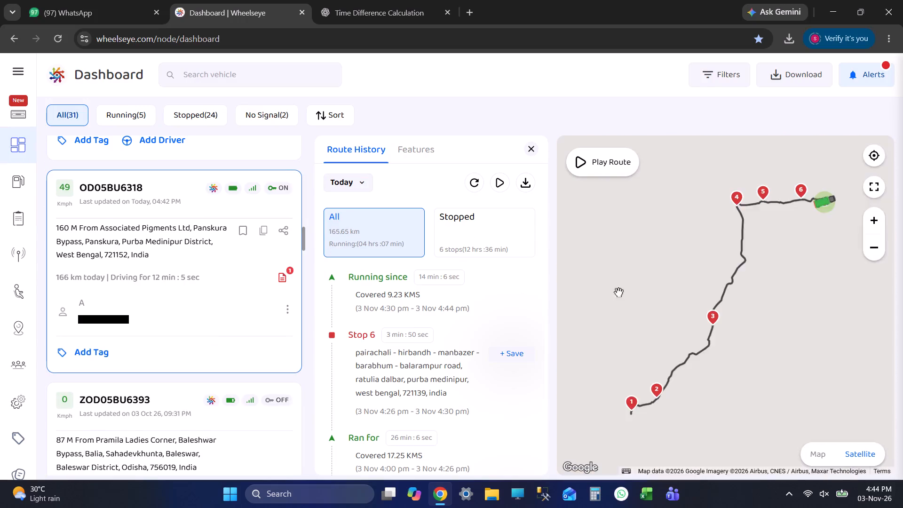
left_click_drag(729, 276, 638, 335)
scroll(661, 291, "up", 4)
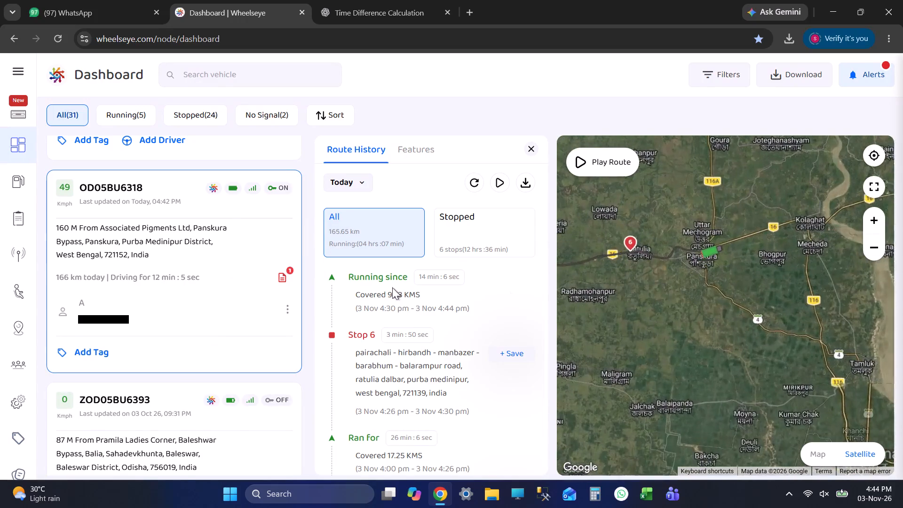
scroll(421, 347, "down", 8)
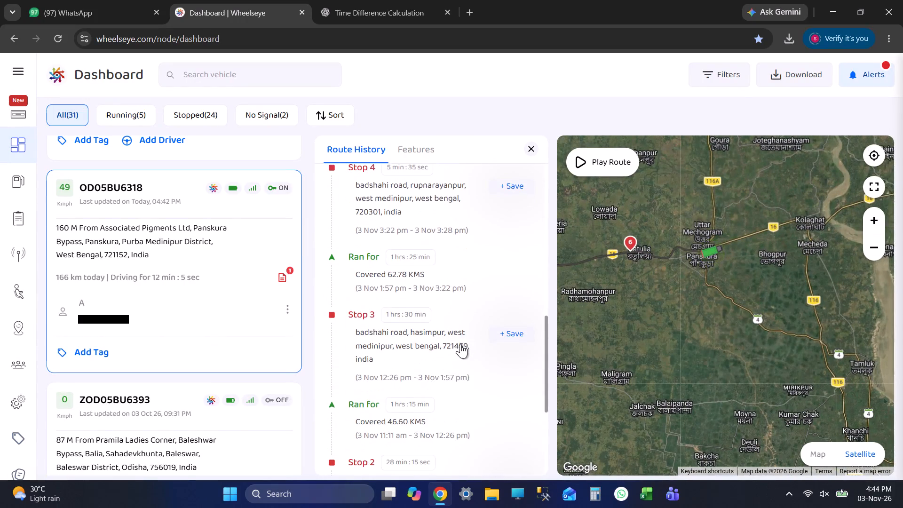
left_click(460, 344)
scroll(462, 357, "down", 3)
left_click(443, 306)
scroll(440, 325, "down", 2)
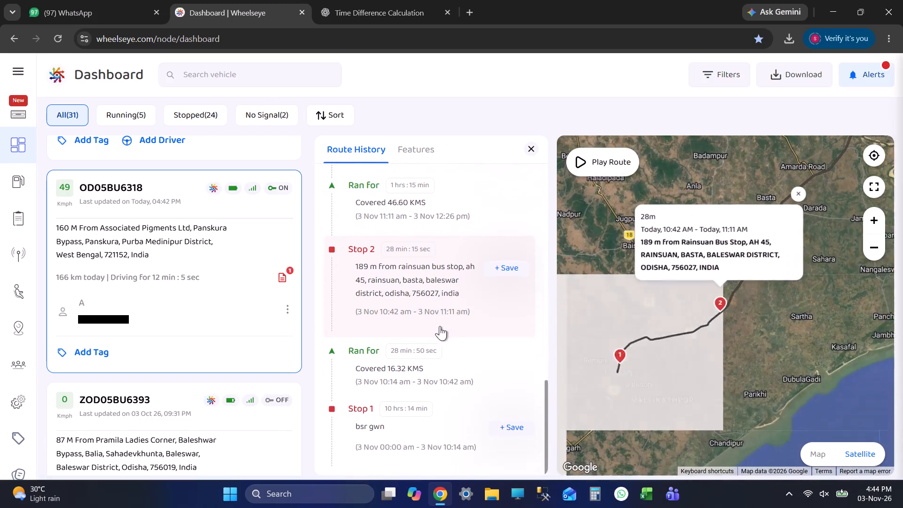
scroll(440, 326, "up", 2)
left_click(440, 280)
scroll(449, 302, "up", 4)
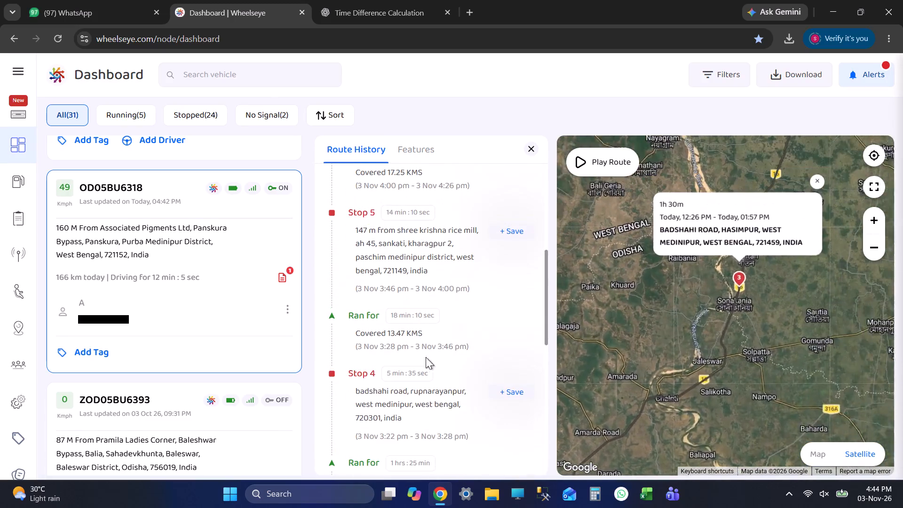
left_click(435, 382)
scroll(454, 373, "up", 3)
left_click(447, 342)
scroll(473, 342, "up", 4)
left_click(431, 373)
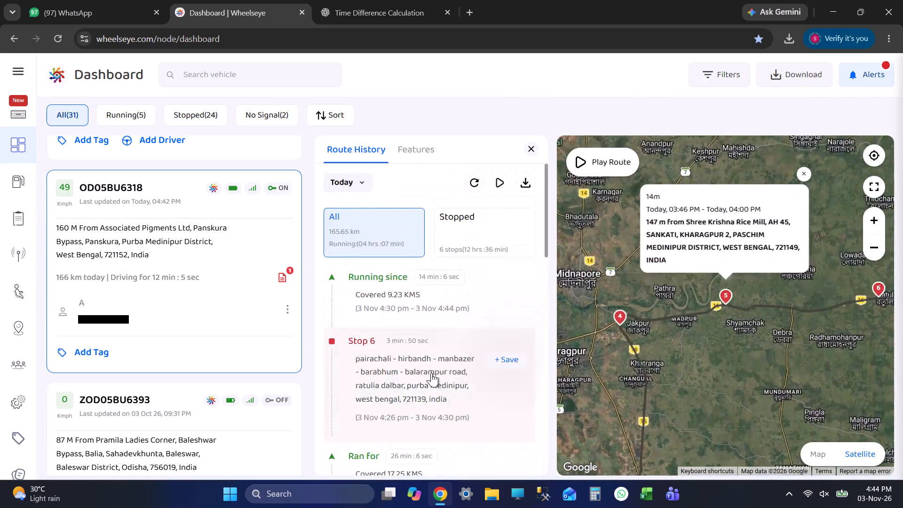
left_click_drag(749, 297, 673, 332)
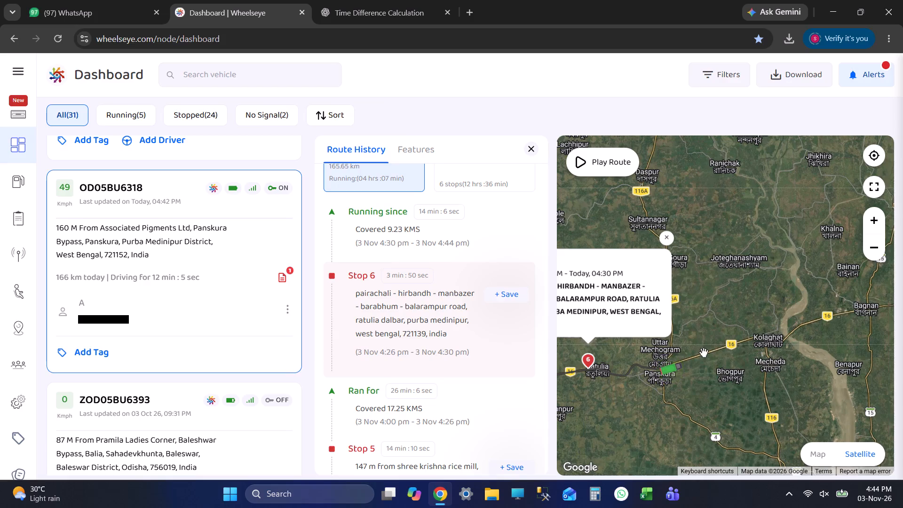
scroll(702, 353, "down", 3)
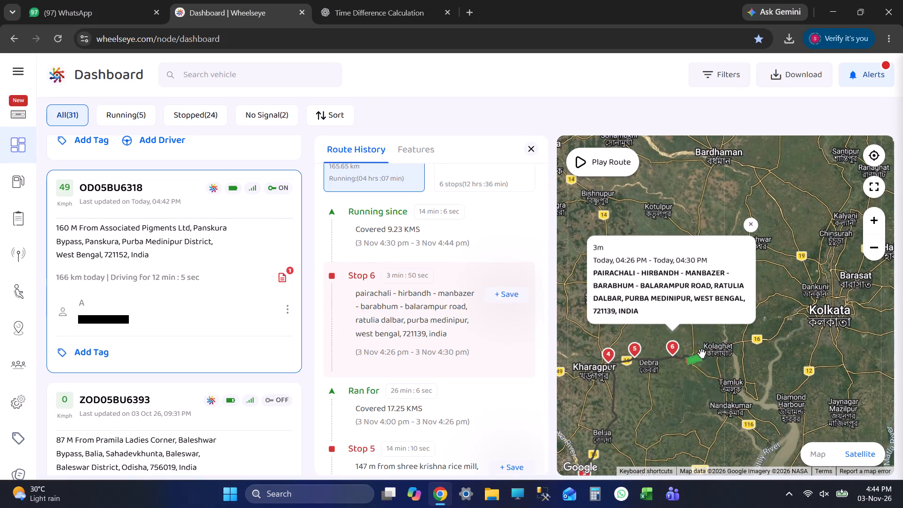
left_click(756, 228)
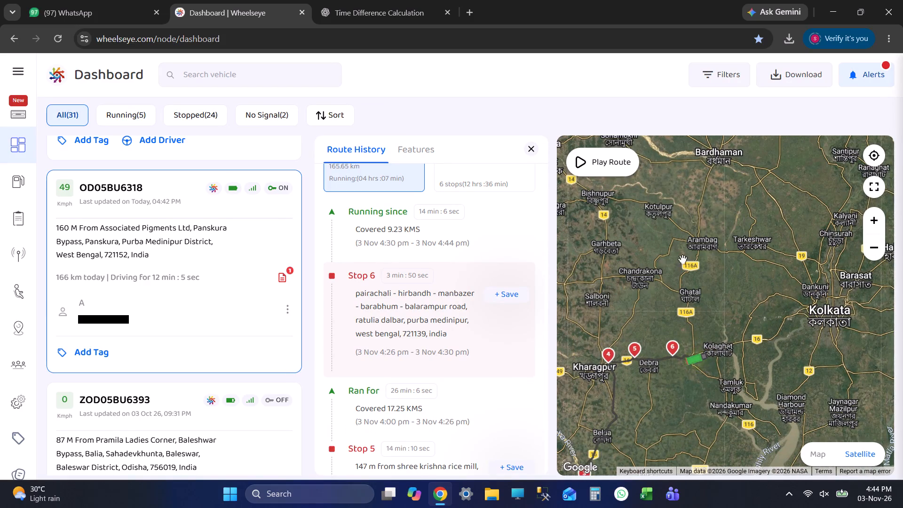
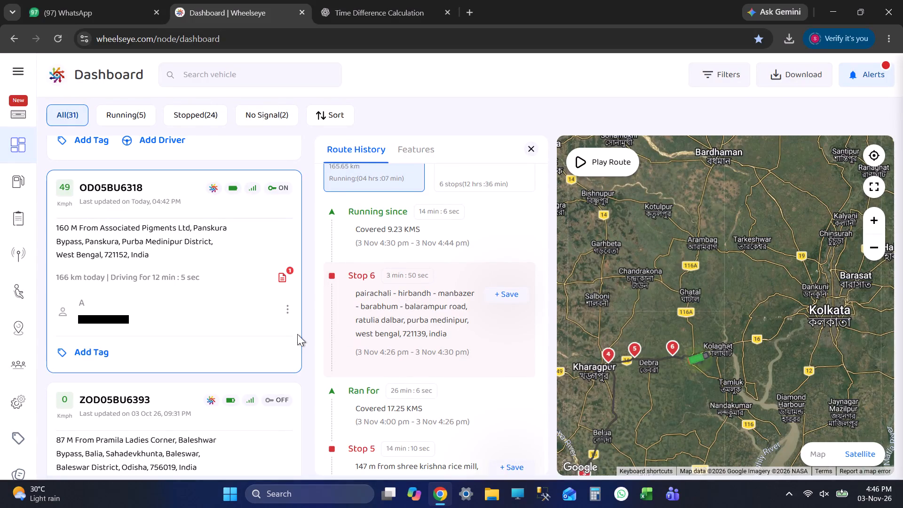
scroll(662, 339, "up", 2)
scroll(111, 303, "down", 1)
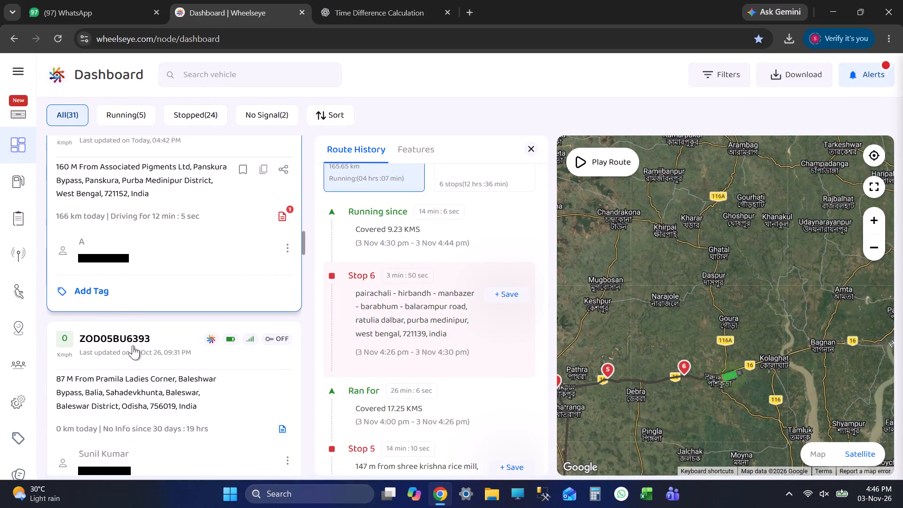
left_click_drag(138, 348, 146, 356)
scroll(107, 322, "down", 5)
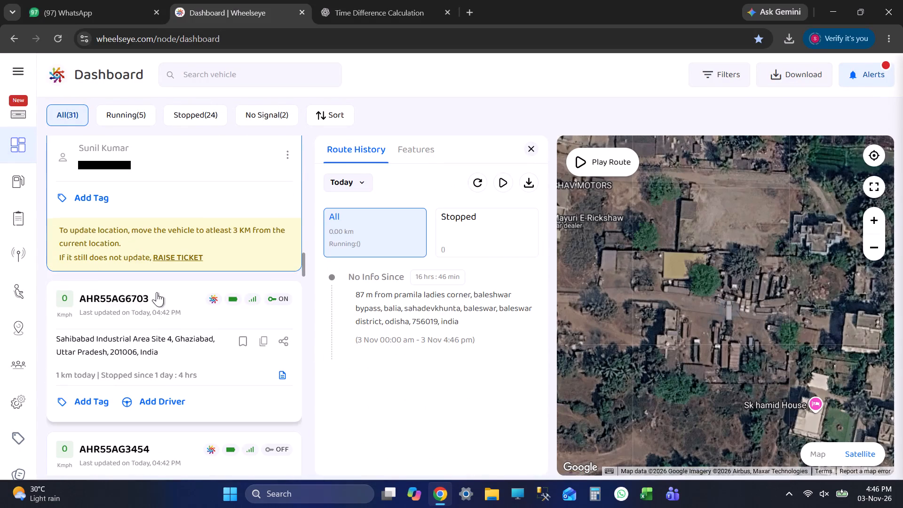
left_click(157, 292)
scroll(200, 354, "down", 2)
left_click(180, 353)
scroll(207, 356, "down", 2)
scroll(144, 344, "down", 3)
scroll(187, 302, "down", 2)
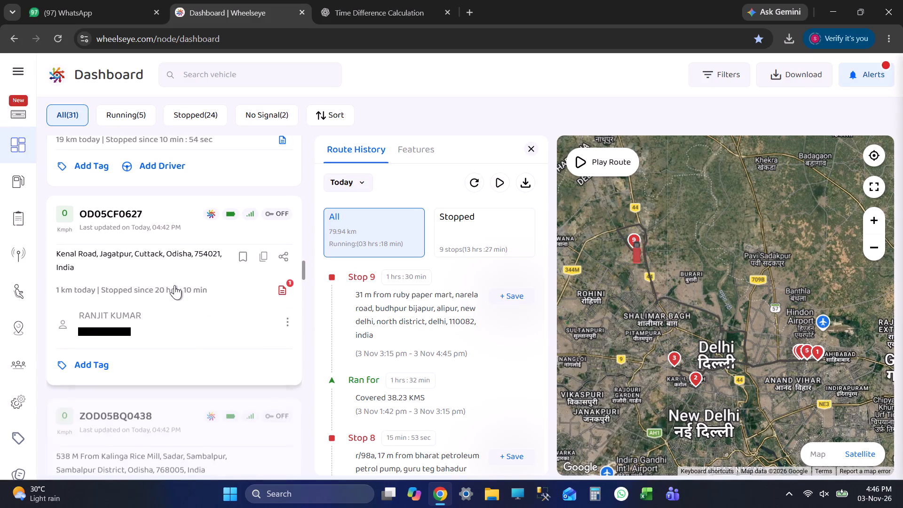
left_click(174, 285)
scroll(711, 325, "down", 4)
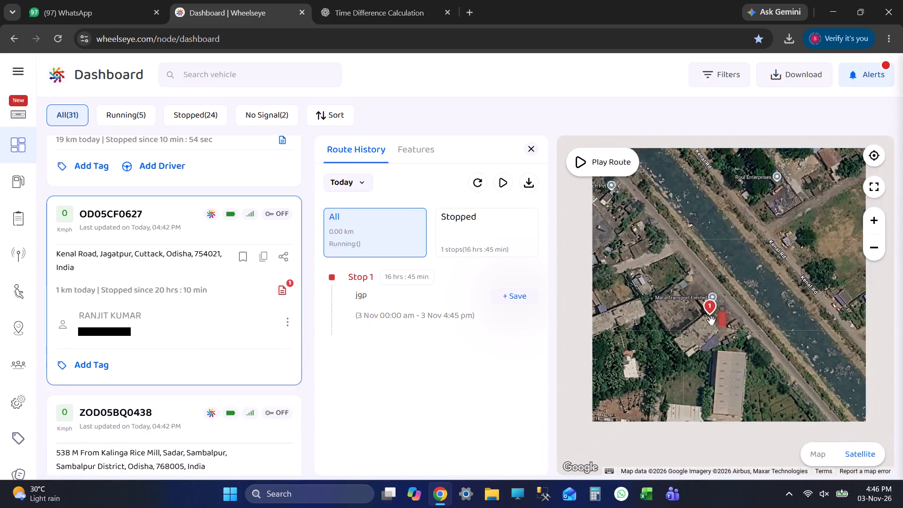
scroll(715, 349, "down", 9)
scroll(132, 340, "down", 3)
left_click(174, 294)
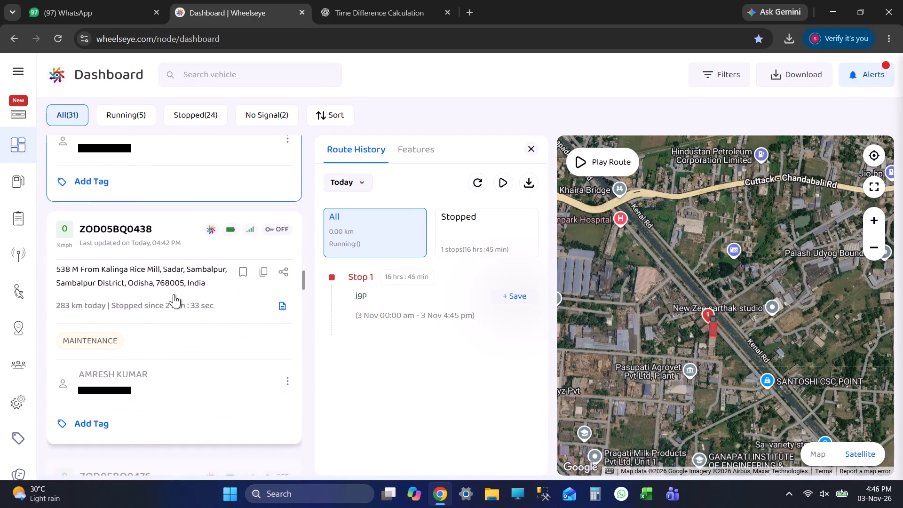
left_click_drag(765, 299, 670, 315)
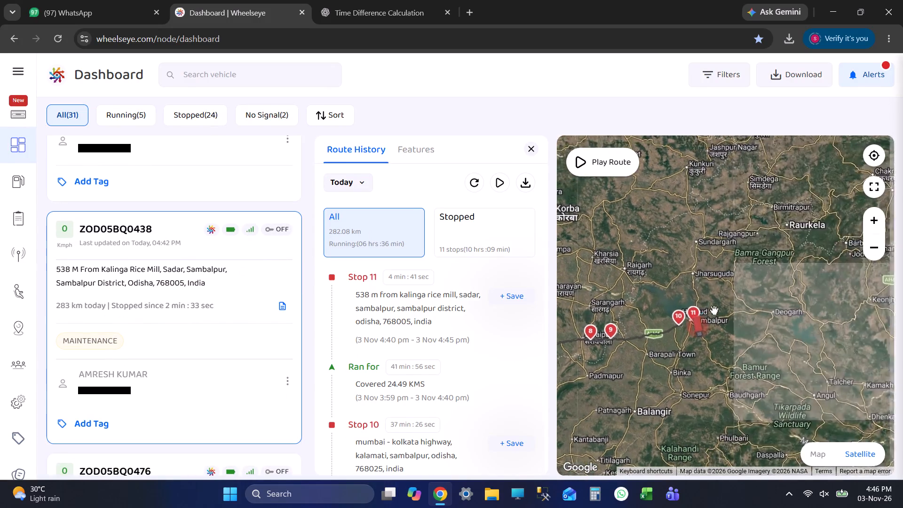
scroll(706, 316, "up", 9)
left_click(419, 305)
scroll(440, 337, "down", 3)
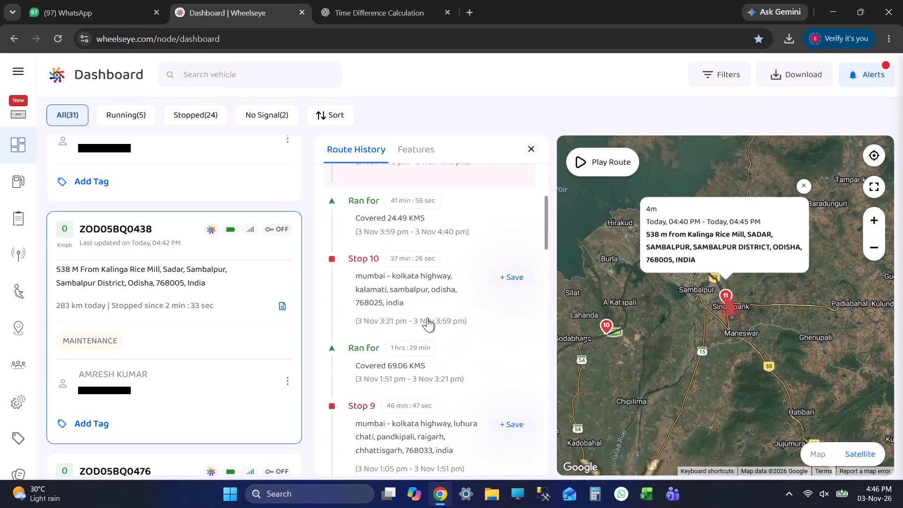
left_click(427, 317)
scroll(435, 335, "down", 1)
left_click(426, 400)
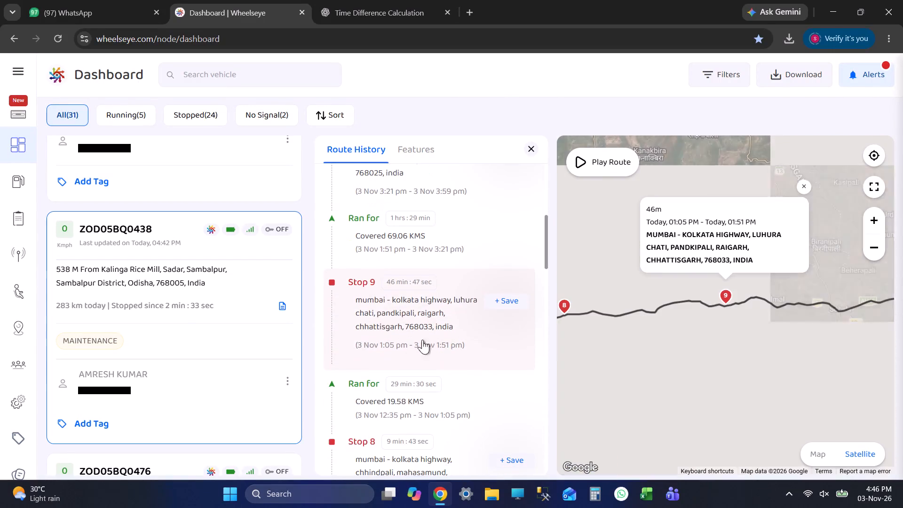
scroll(193, 329, "down", 3)
left_click(158, 321)
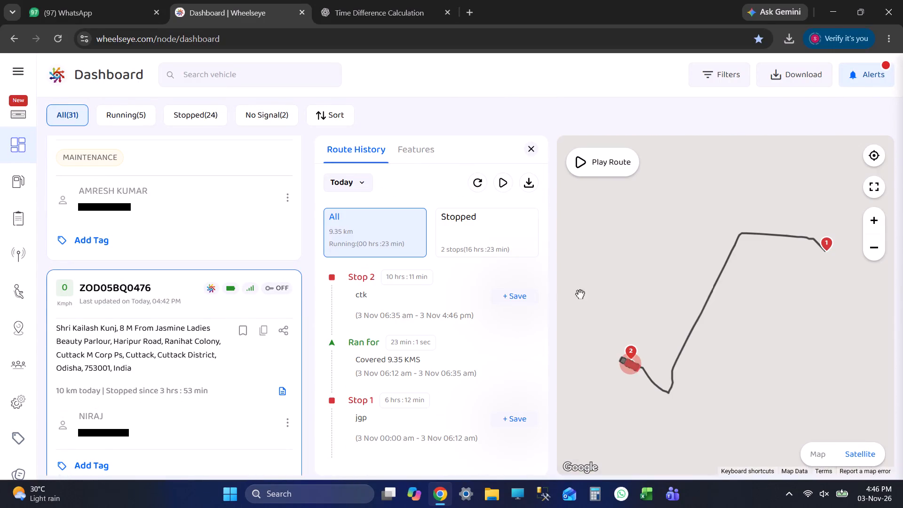
left_click_drag(622, 341, 671, 318)
scroll(663, 342, "up", 3)
left_click(430, 307)
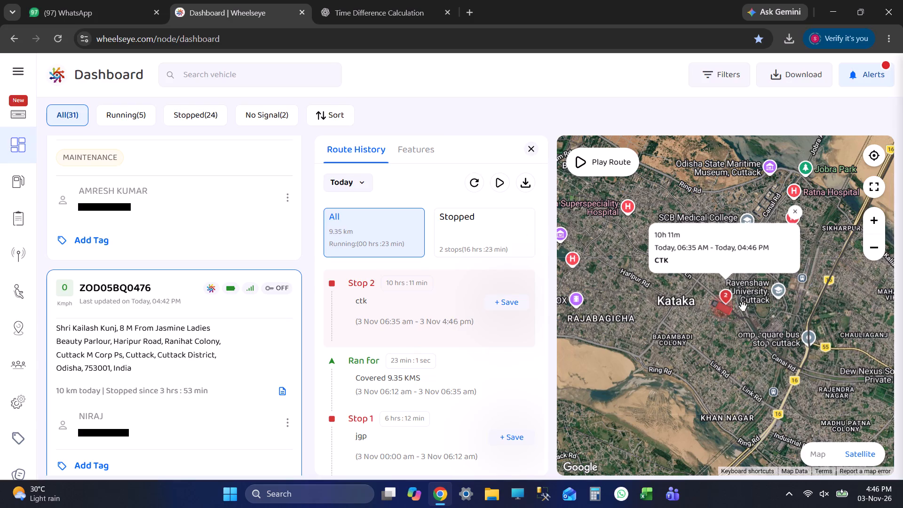
scroll(739, 304, "up", 1)
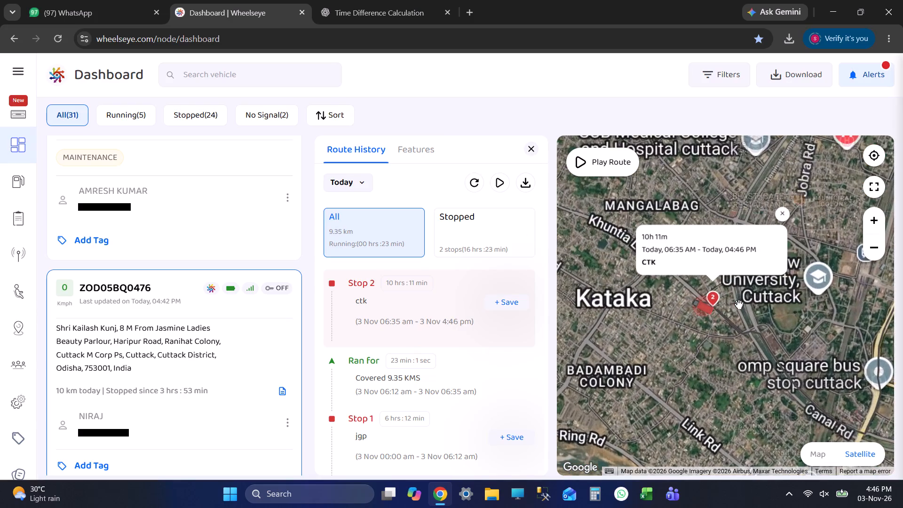
scroll(715, 310, "up", 2)
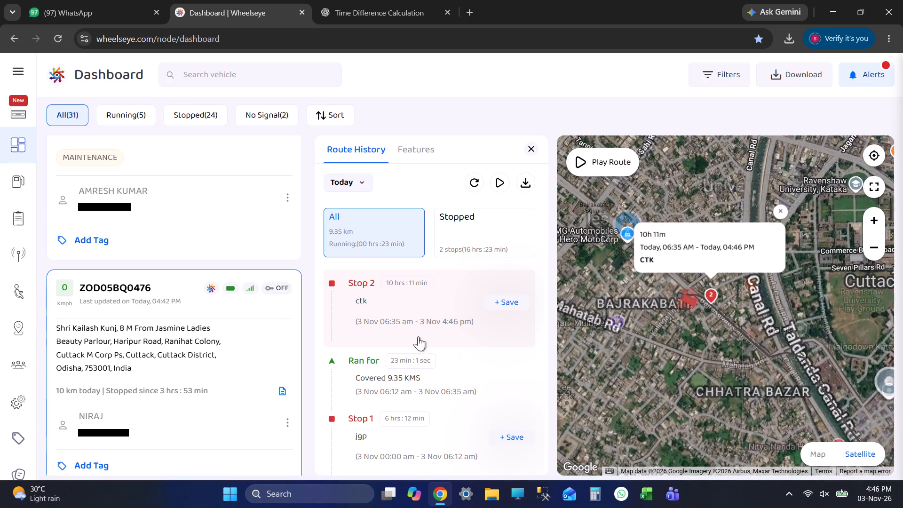
left_click(426, 311)
left_click(426, 311)
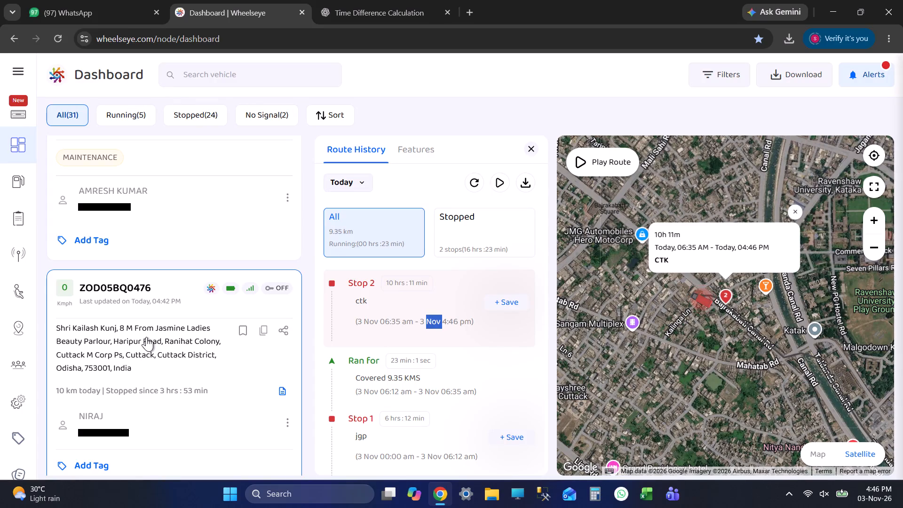
scroll(146, 343, "down", 4)
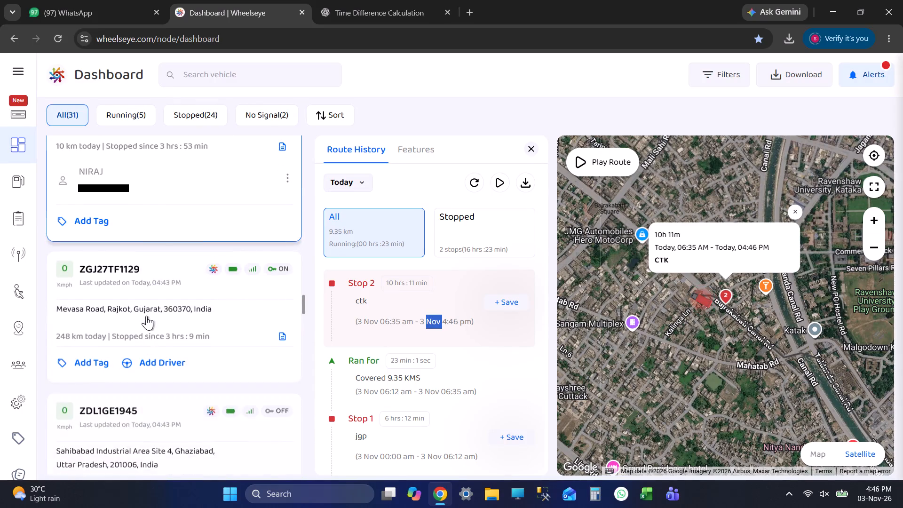
left_click(161, 269)
scroll(185, 302, "down", 3)
scroll(166, 338, "down", 3)
left_click(172, 273)
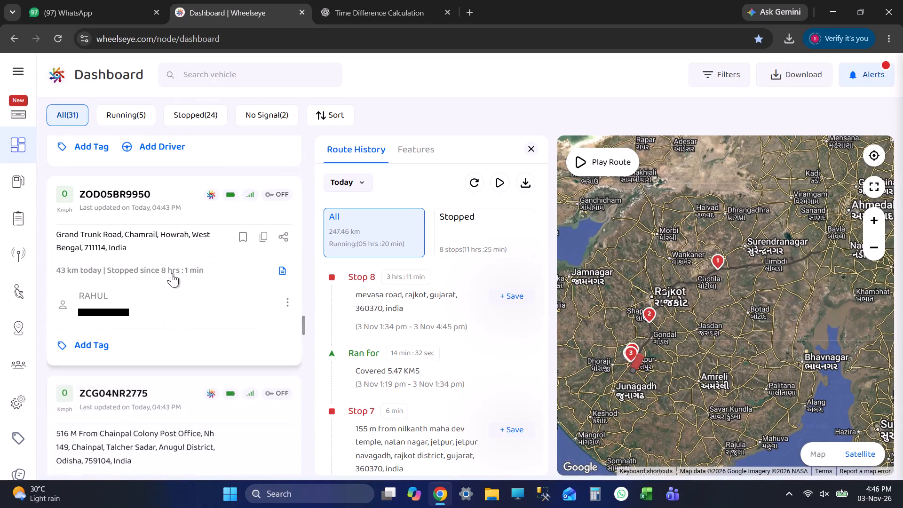
left_click_drag(775, 274, 699, 316)
scroll(751, 293, "up", 2)
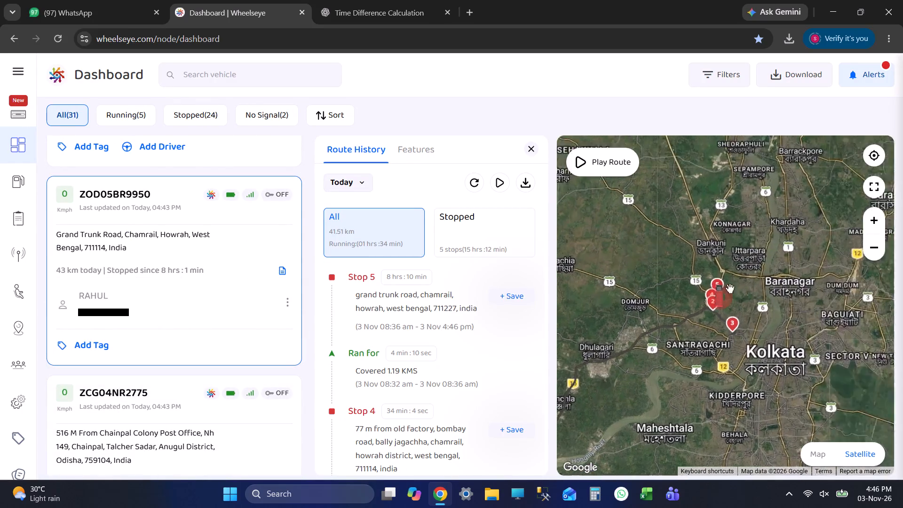
scroll(730, 288, "up", 13)
scroll(642, 295, "down", 1)
scroll(642, 295, "up", 3)
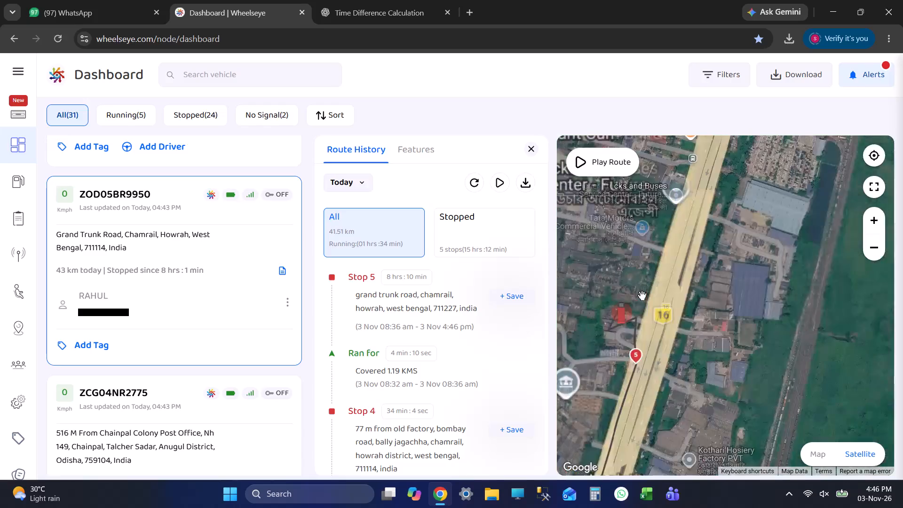
scroll(643, 309, "down", 9)
scroll(645, 334, "up", 1)
scroll(645, 334, "down", 8)
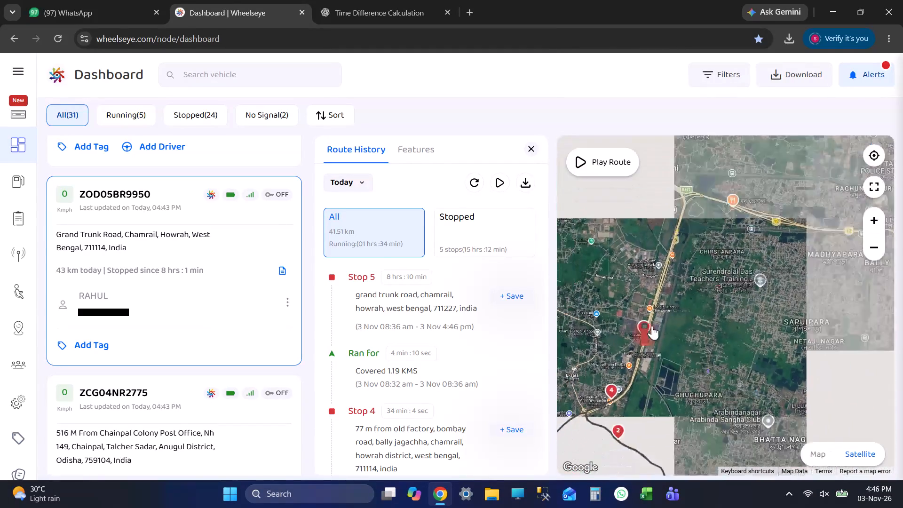
scroll(652, 325, "down", 5)
scroll(665, 317, "up", 1)
scroll(665, 317, "down", 1)
scroll(665, 317, "up", 1)
scroll(665, 317, "down", 1)
scroll(665, 317, "up", 1)
scroll(665, 317, "down", 3)
scroll(665, 317, "up", 1)
scroll(665, 317, "down", 6)
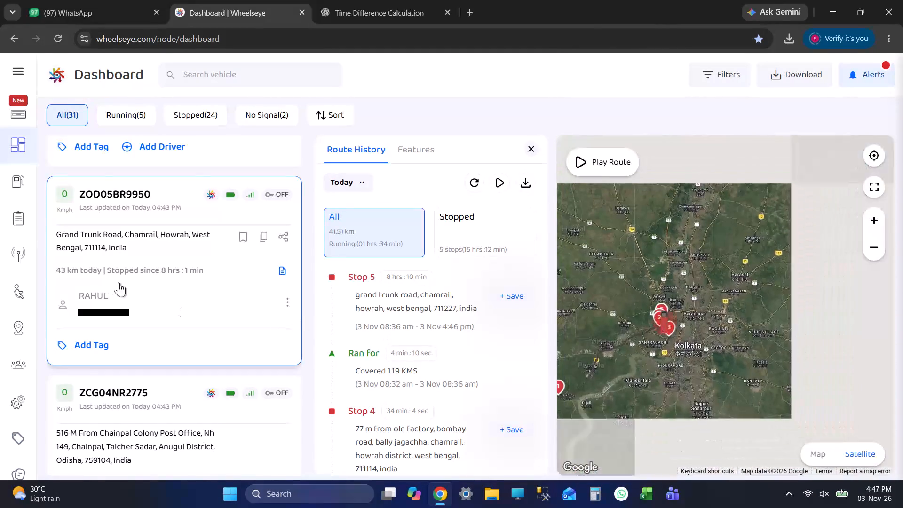
scroll(137, 294, "down", 3)
left_click(166, 268)
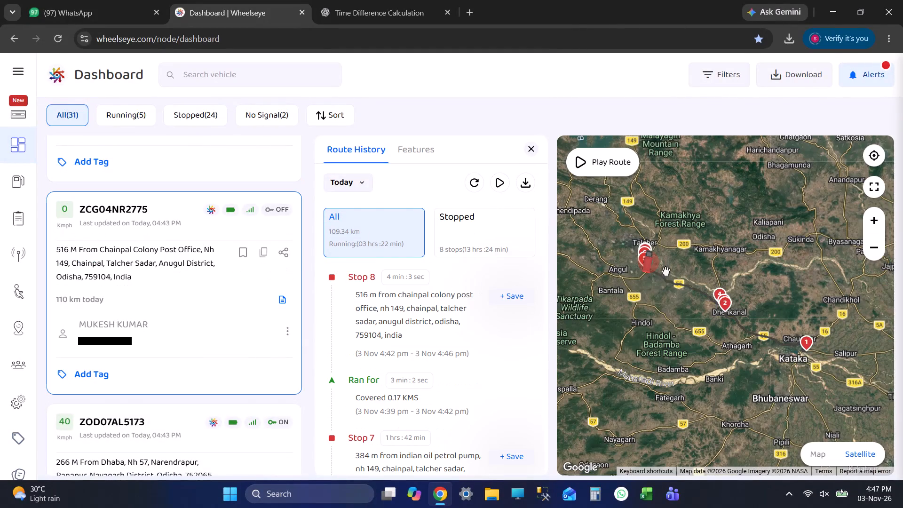
scroll(649, 255, "up", 14)
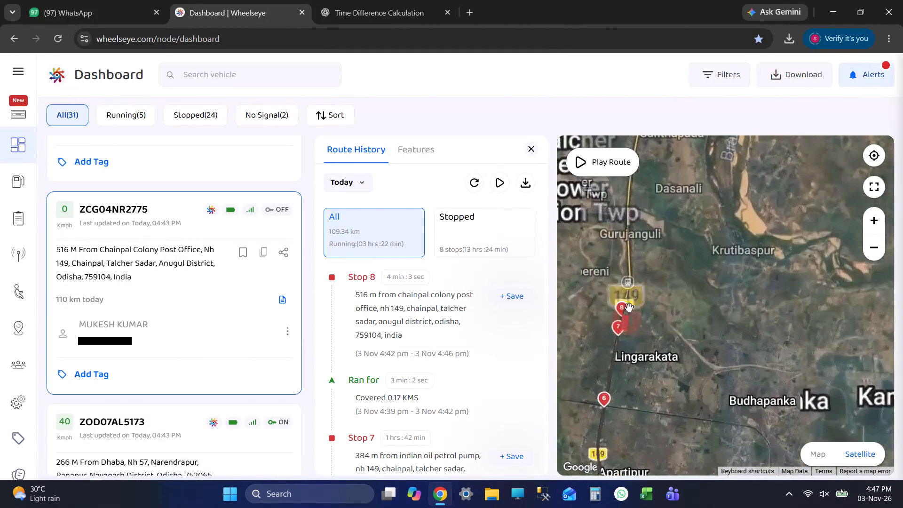
scroll(629, 308, "up", 2)
scroll(623, 230, "up", 4)
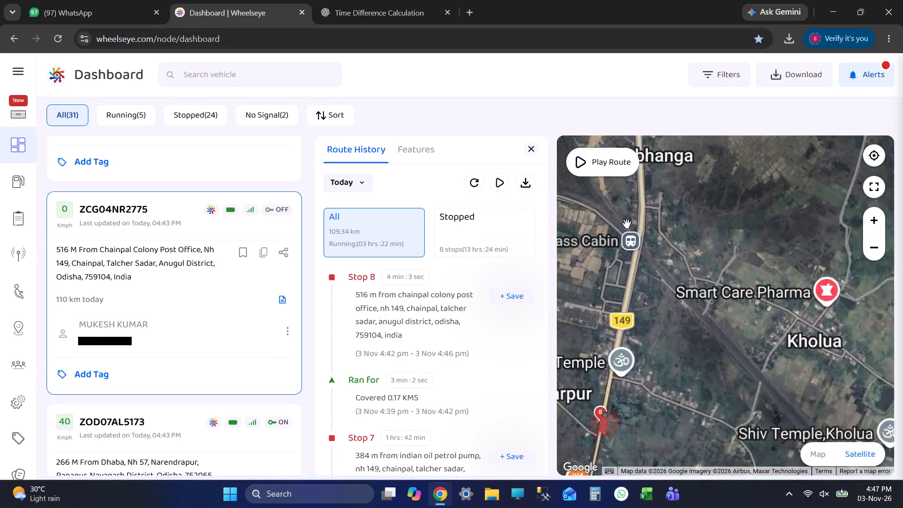
scroll(626, 223, "up", 1)
left_click_drag(631, 223, 745, 260)
scroll(751, 266, "down", 3)
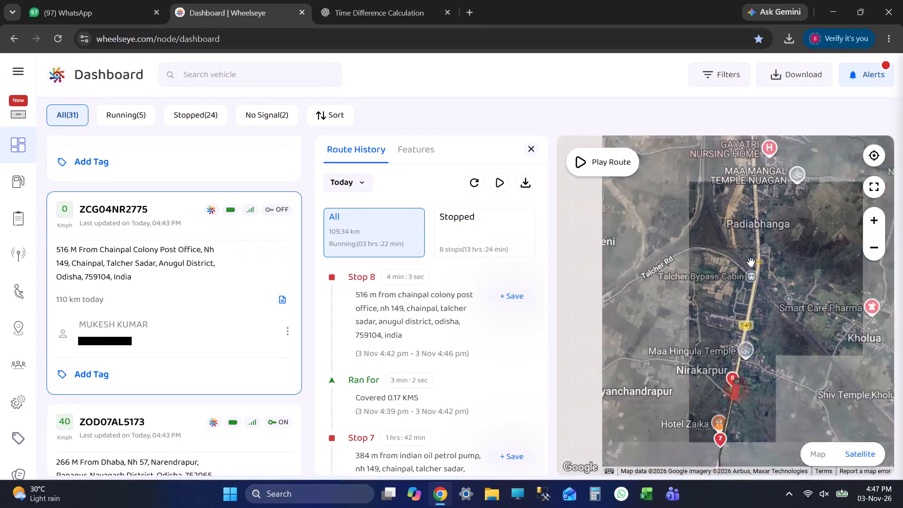
scroll(750, 259, "down", 3)
left_click_drag(747, 249, 704, 260)
scroll(695, 262, "down", 1)
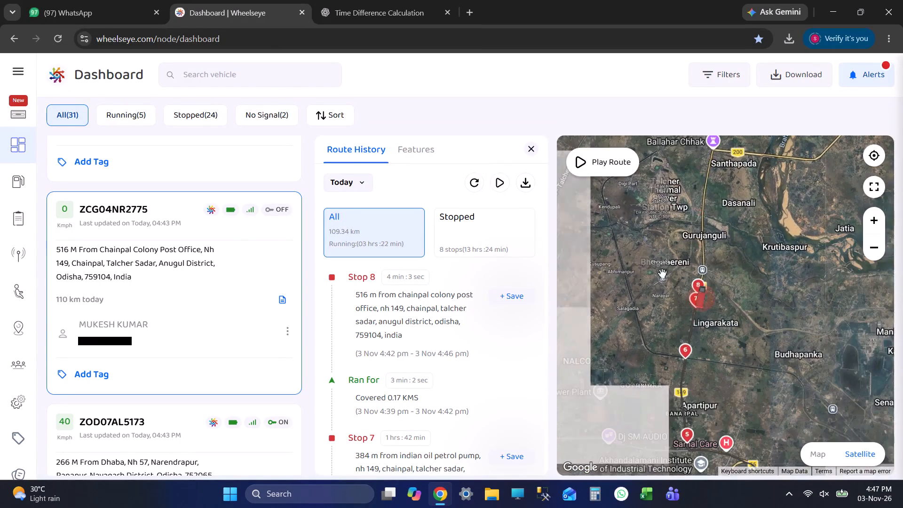
scroll(667, 275, "down", 4)
scroll(256, 295, "down", 4)
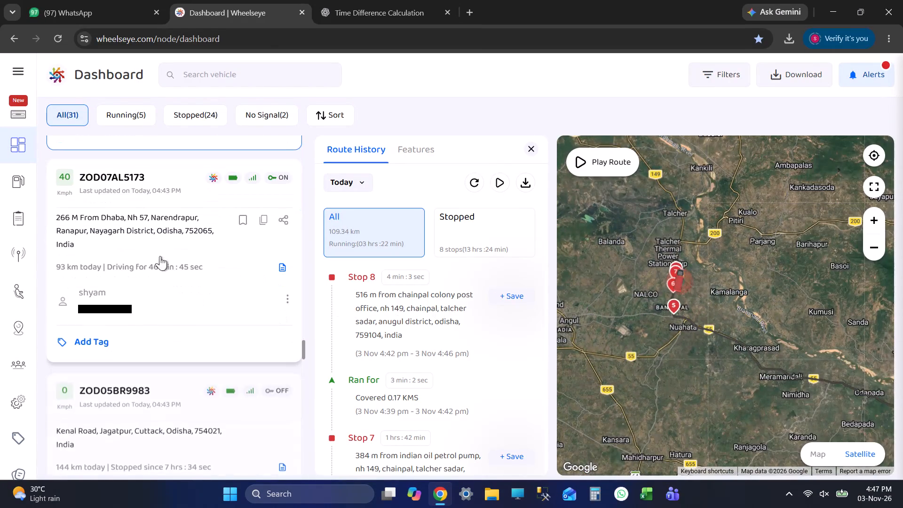
left_click(161, 251)
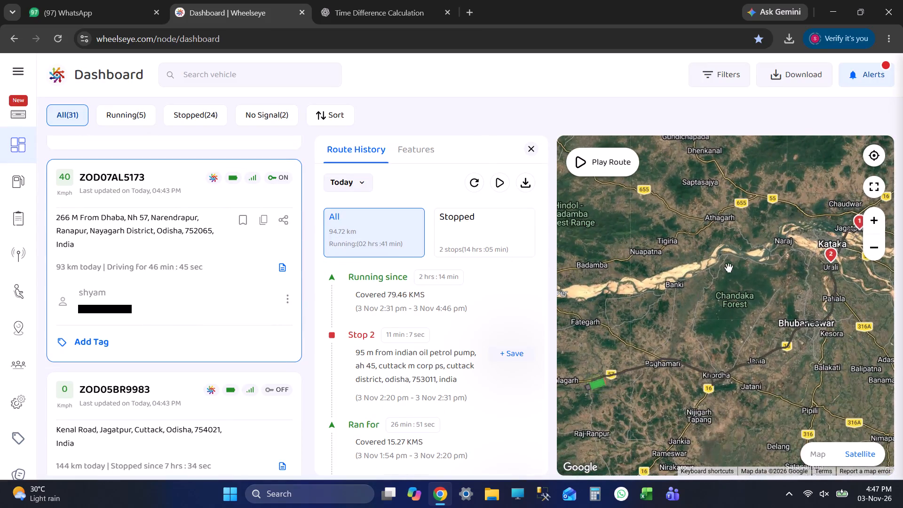
left_click_drag(680, 324, 780, 255)
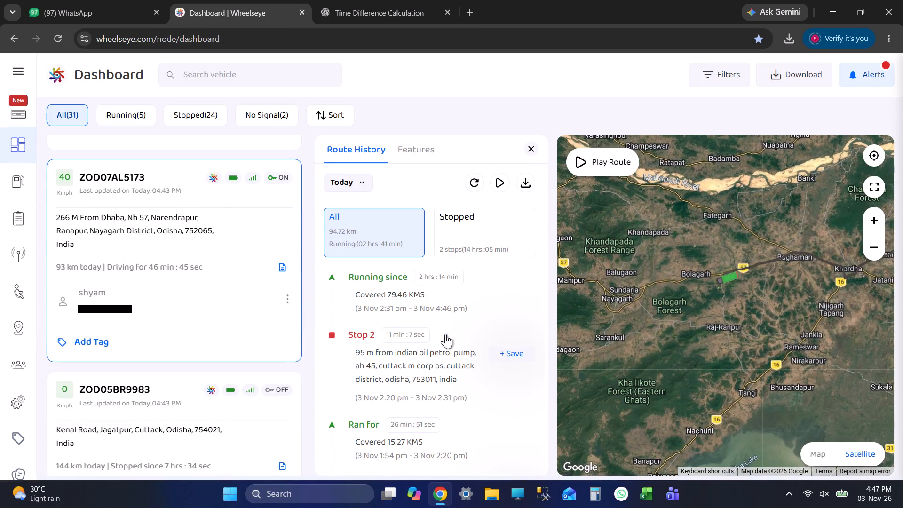
scroll(445, 339, "down", 1)
left_click(435, 296)
scroll(435, 296, "down", 3)
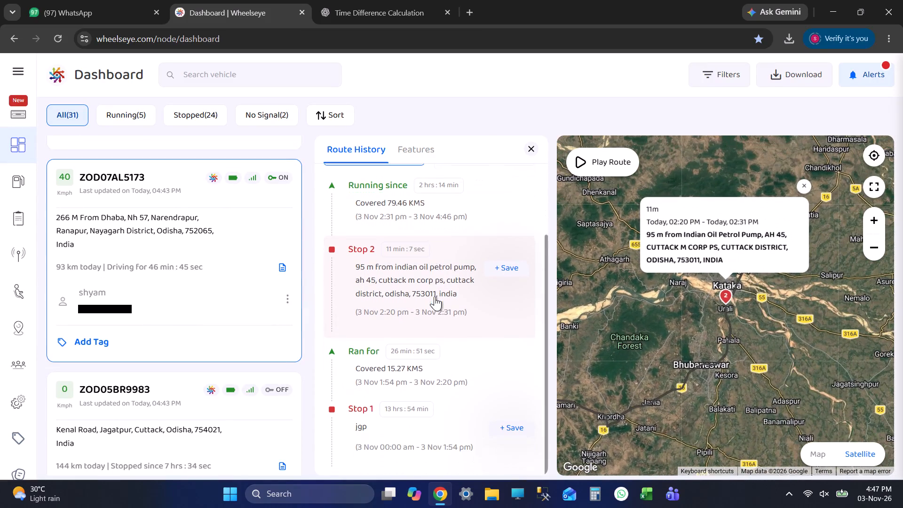
left_click(419, 421)
scroll(437, 395, "up", 1)
left_click_drag(813, 381, 893, 315)
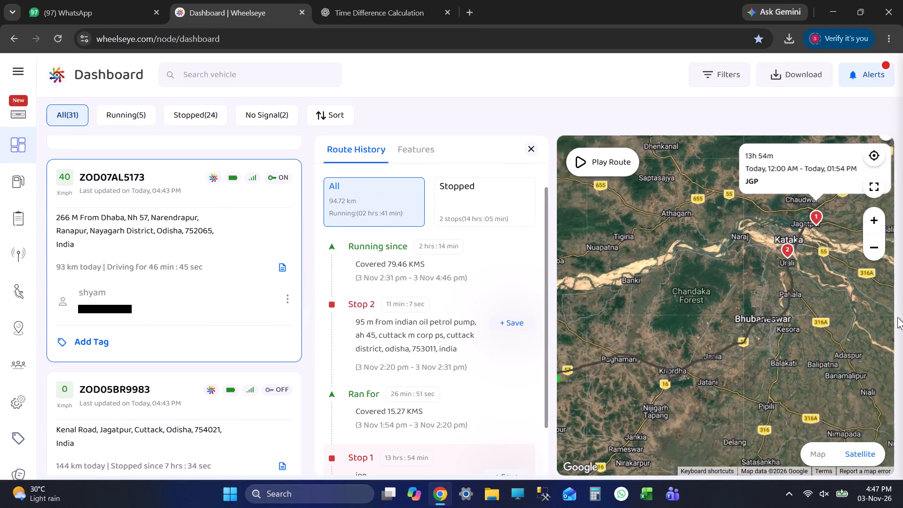
scroll(753, 334, "down", 3)
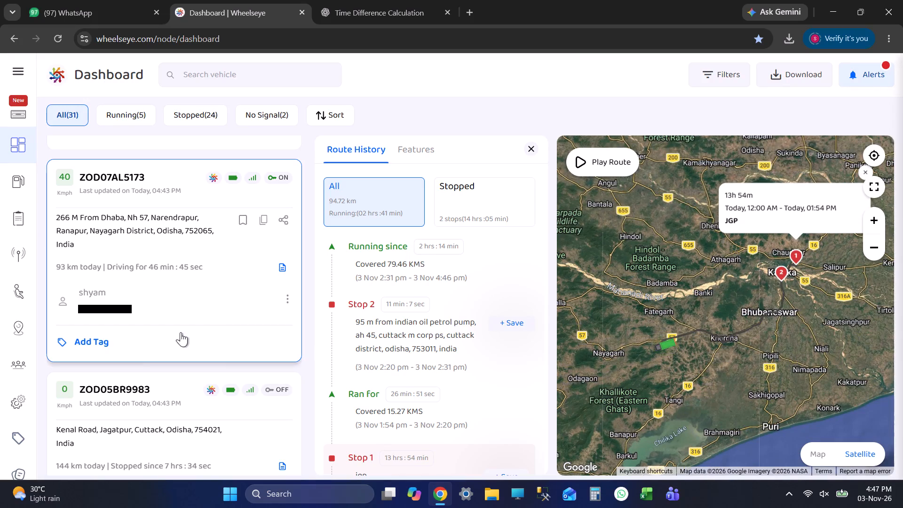
scroll(150, 343, "down", 2)
left_click(154, 331)
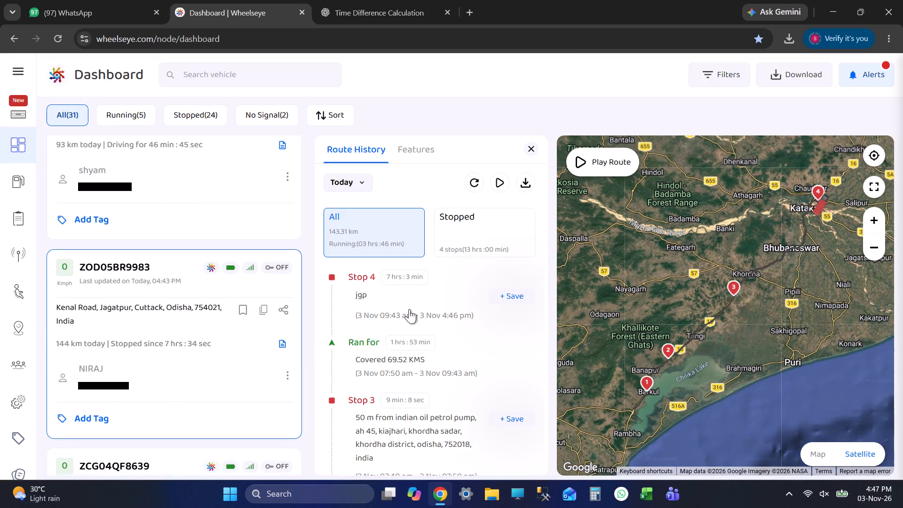
scroll(428, 362, "down", 5)
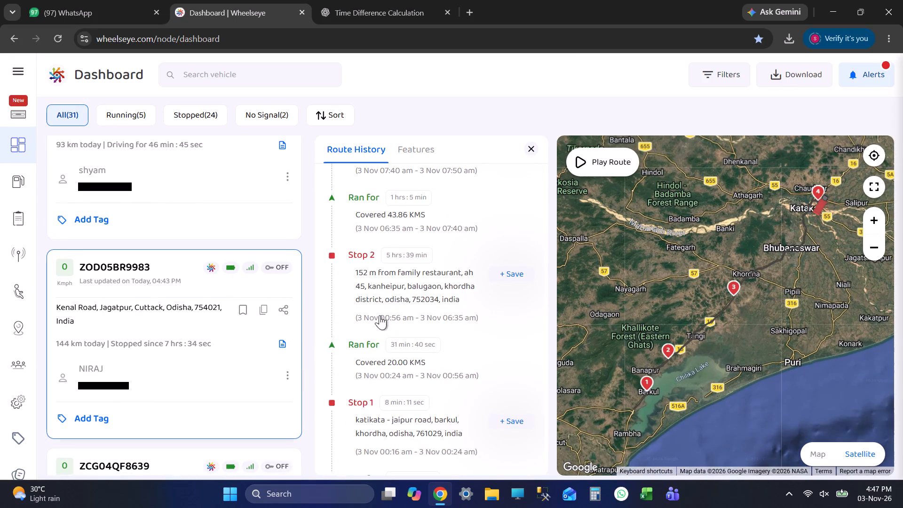
scroll(206, 335, "down", 1)
scroll(206, 338, "up", 1)
scroll(206, 338, "down", 1)
left_click(397, 288)
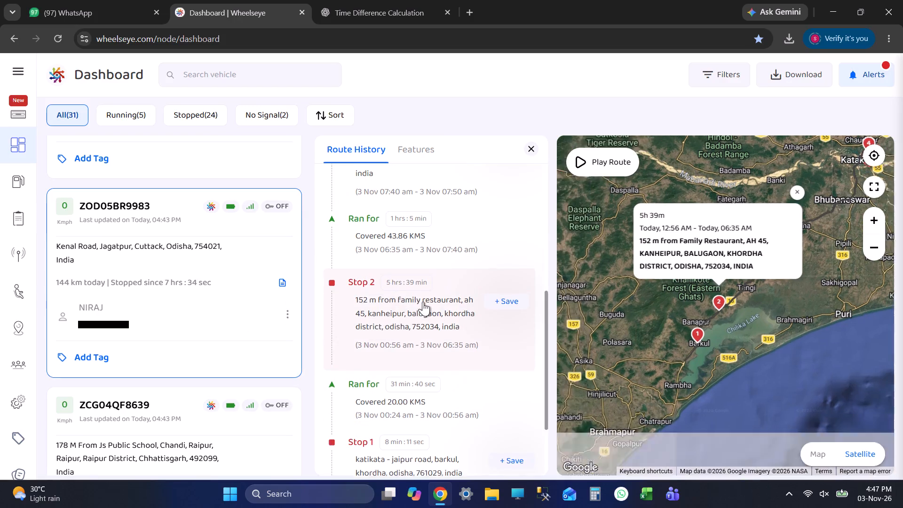
scroll(423, 302, "up", 3)
left_click(430, 220)
scroll(110, 337, "down", 3)
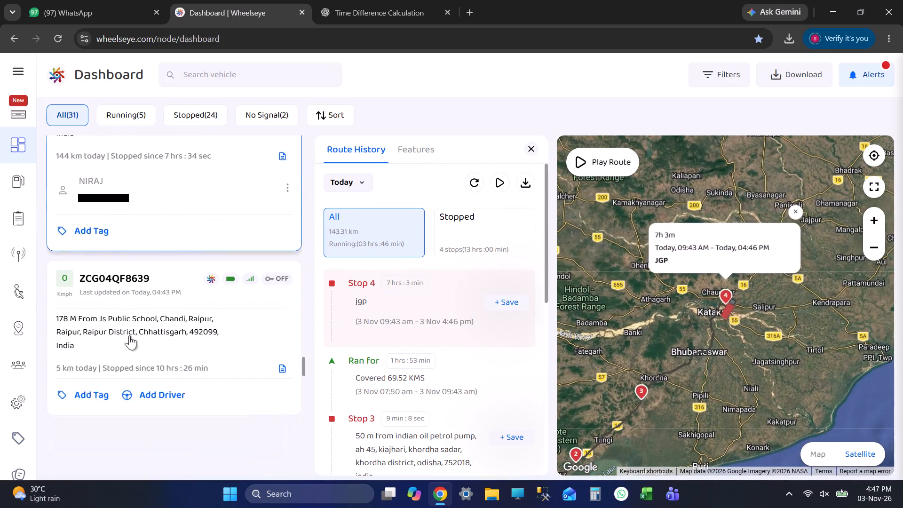
scroll(129, 335, "down", 1)
left_click(137, 358)
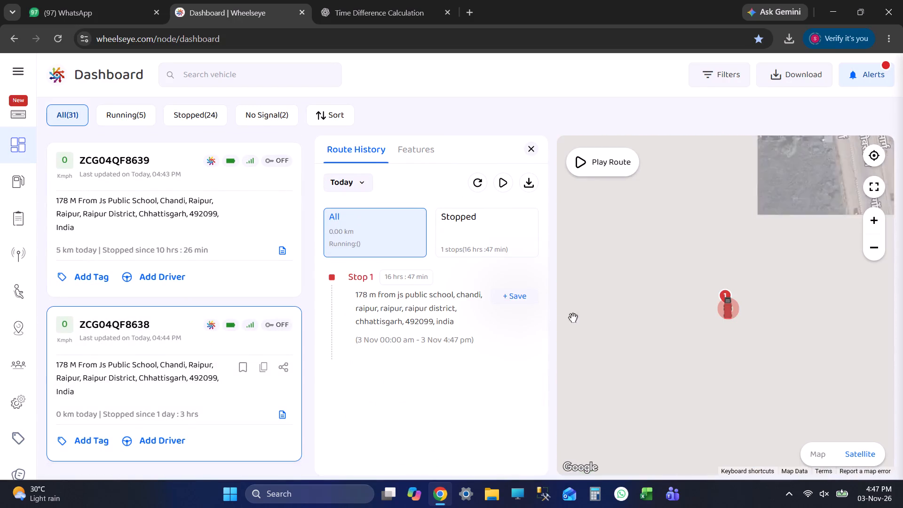
scroll(735, 324, "down", 5)
scroll(734, 341, "up", 1)
scroll(734, 341, "down", 1)
scroll(178, 324, "down", 5)
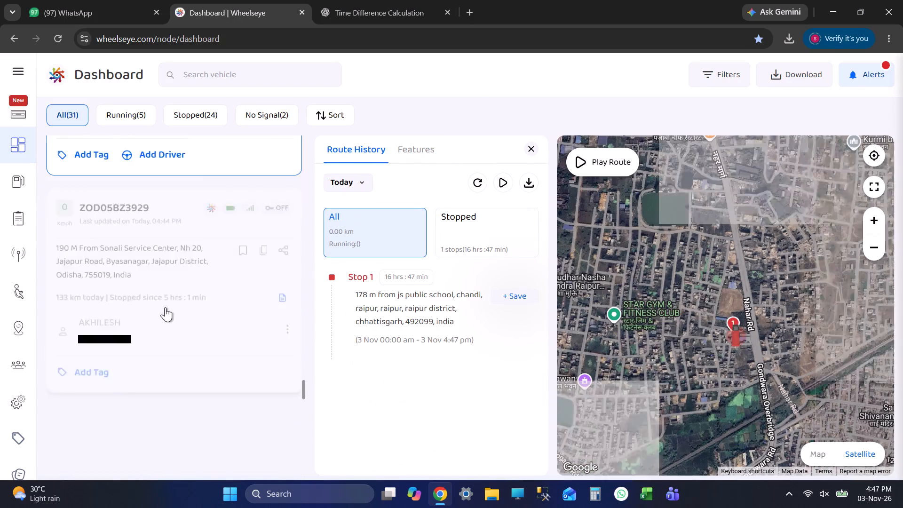
scroll(197, 294, "down", 1)
left_click(192, 214)
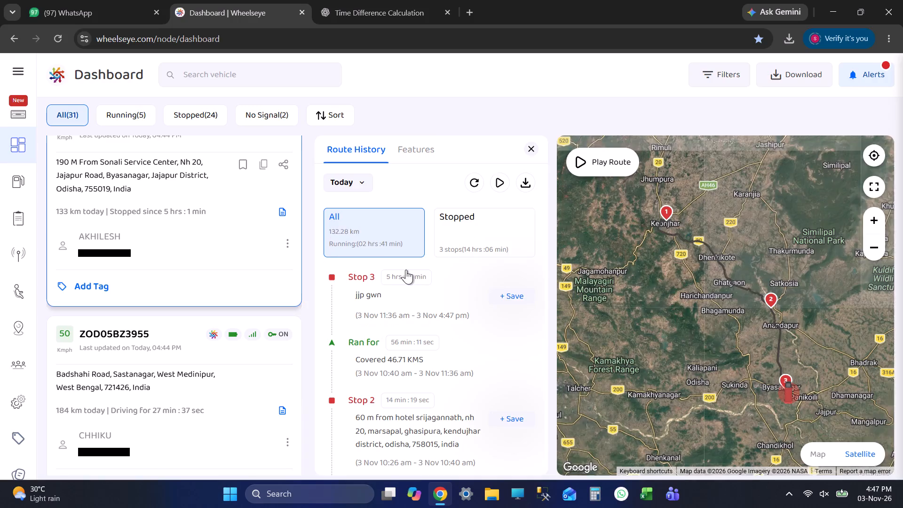
left_click_drag(774, 365, 648, 308)
scroll(655, 364, "up", 3)
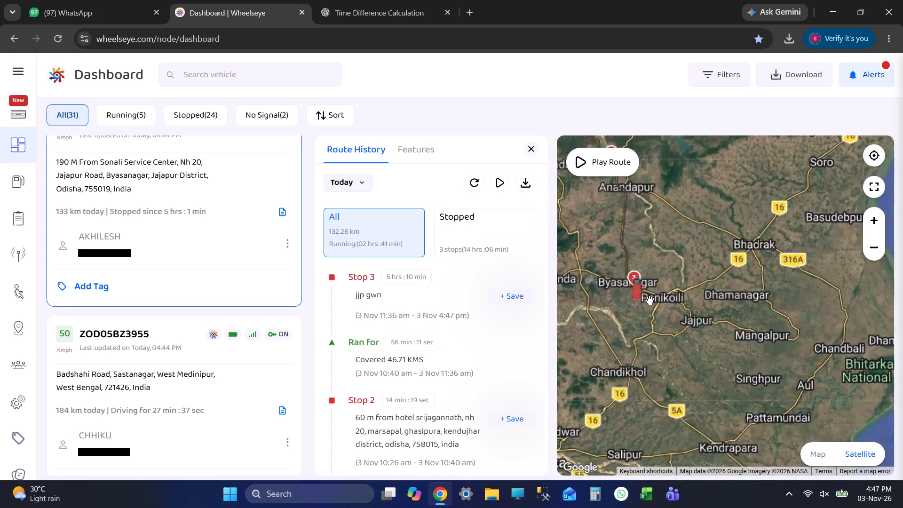
scroll(646, 297, "up", 2)
scroll(150, 349, "down", 3)
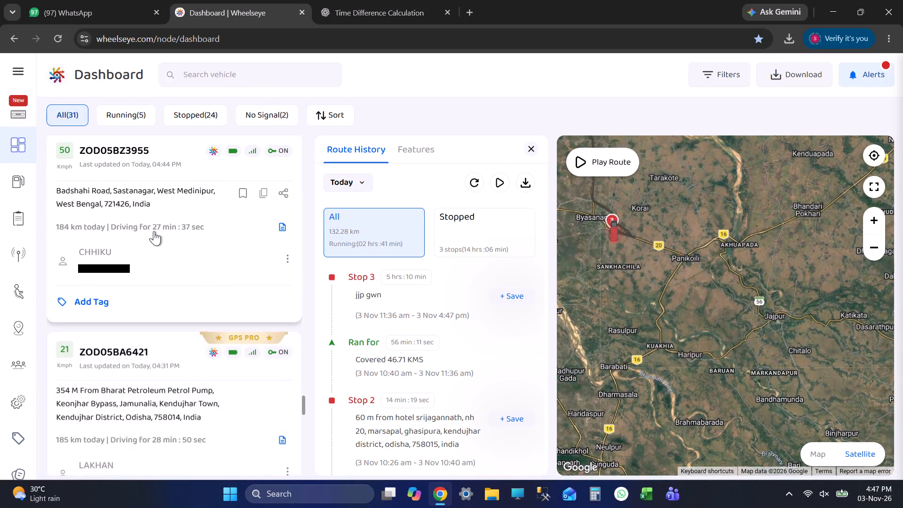
left_click(154, 231)
left_click_drag(658, 363, 699, 321)
scroll(646, 316, "up", 3)
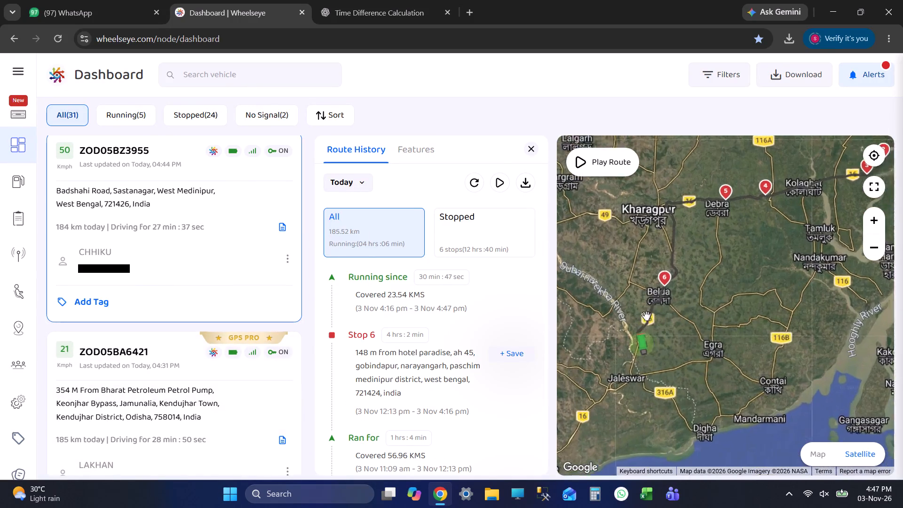
left_click(461, 360)
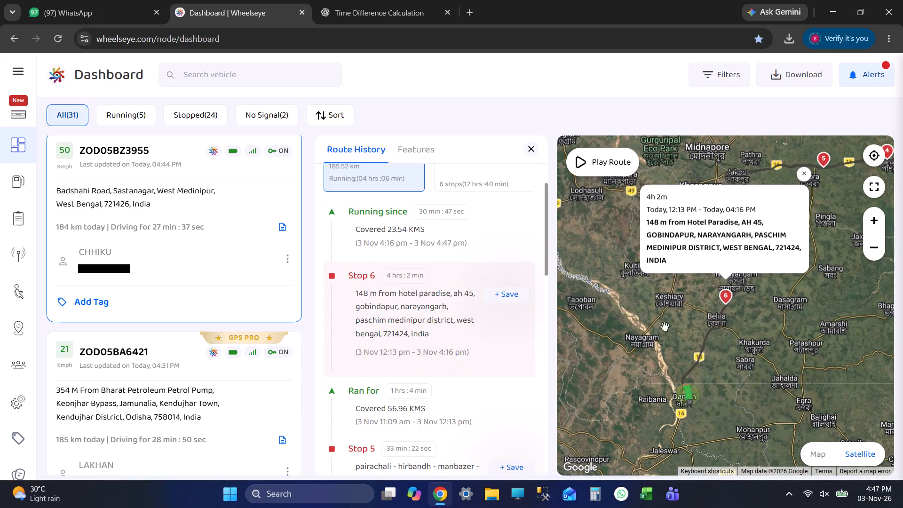
scroll(701, 357, "up", 2)
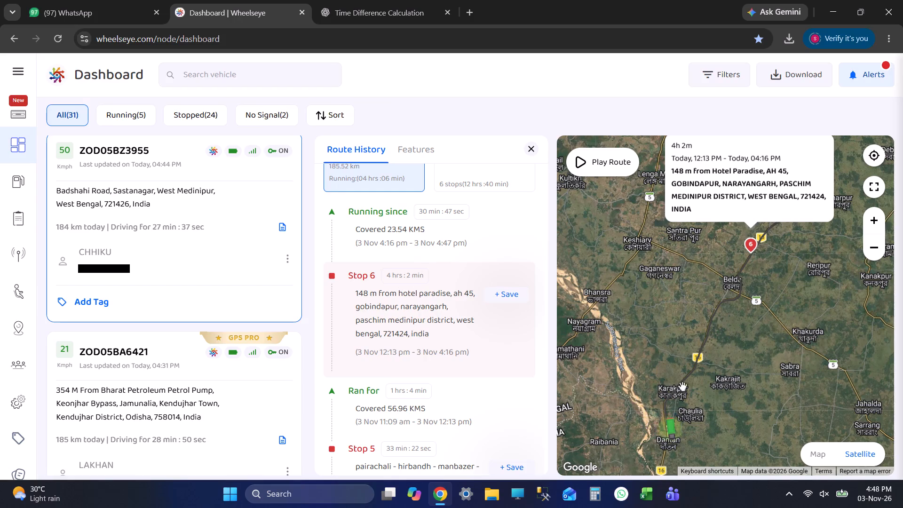
left_click_drag(701, 418, 721, 359)
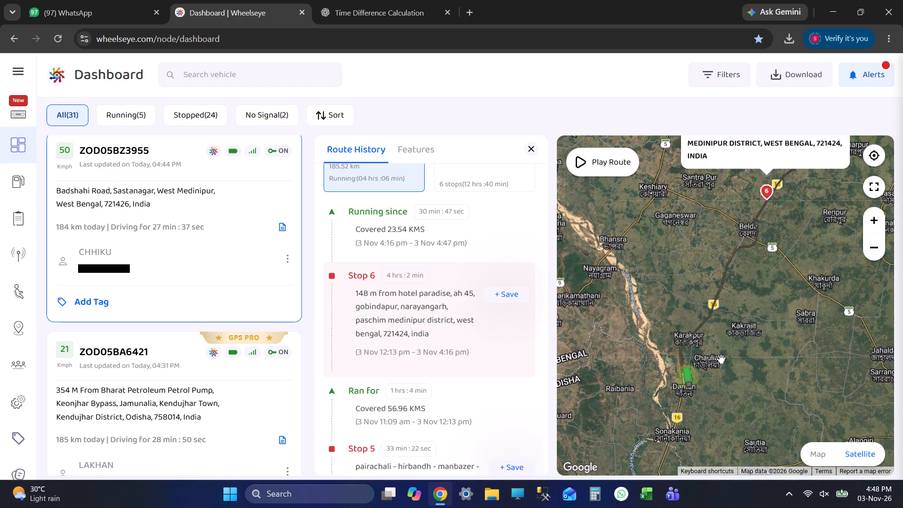
scroll(725, 383, "down", 4)
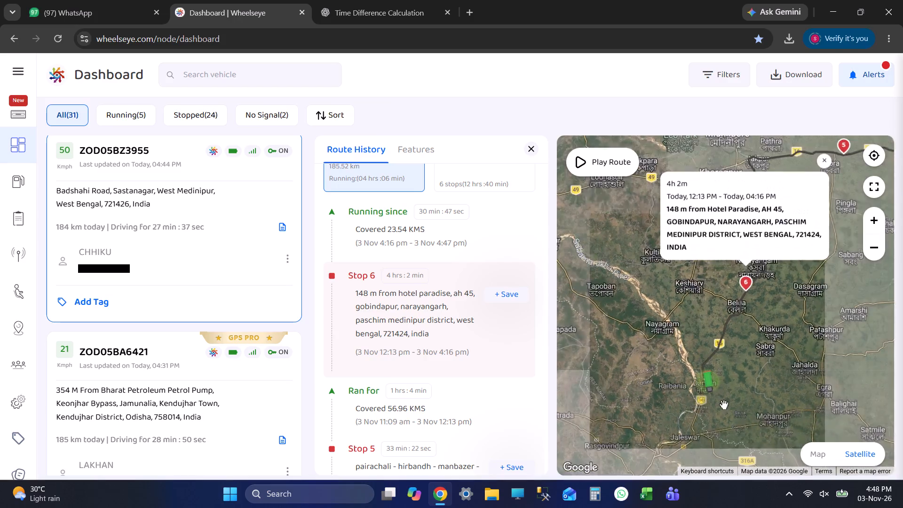
left_click_drag(724, 405, 757, 302)
scroll(758, 310, "down", 1)
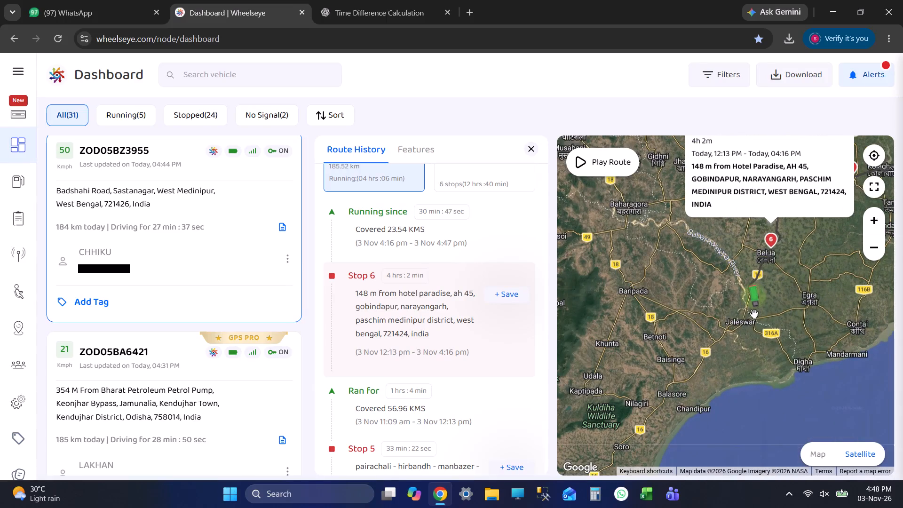
scroll(754, 314, "up", 1)
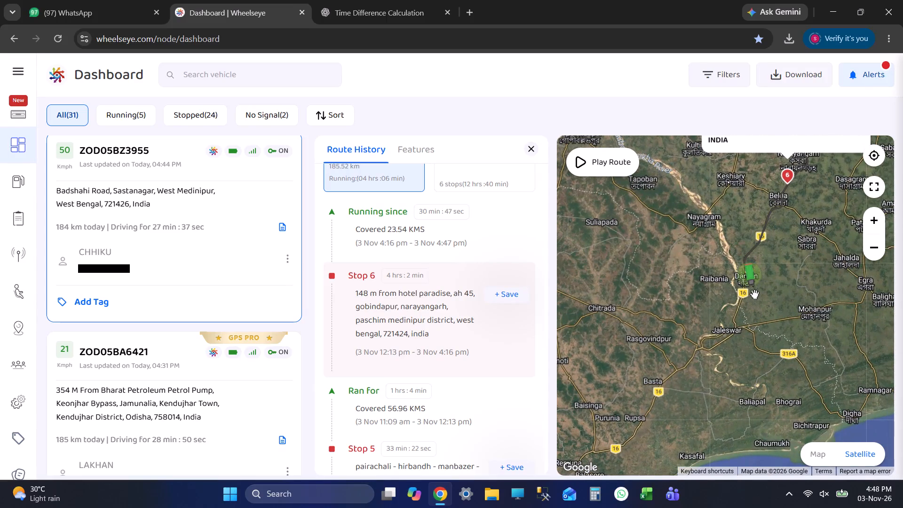
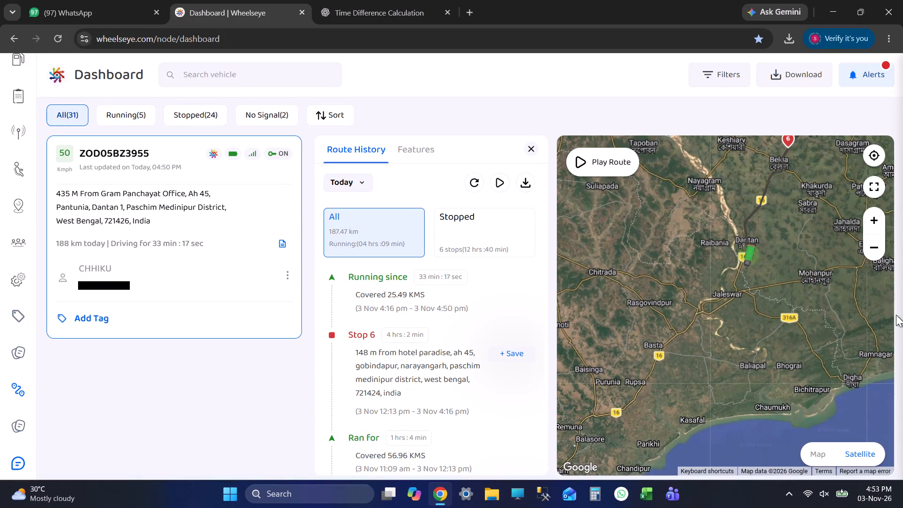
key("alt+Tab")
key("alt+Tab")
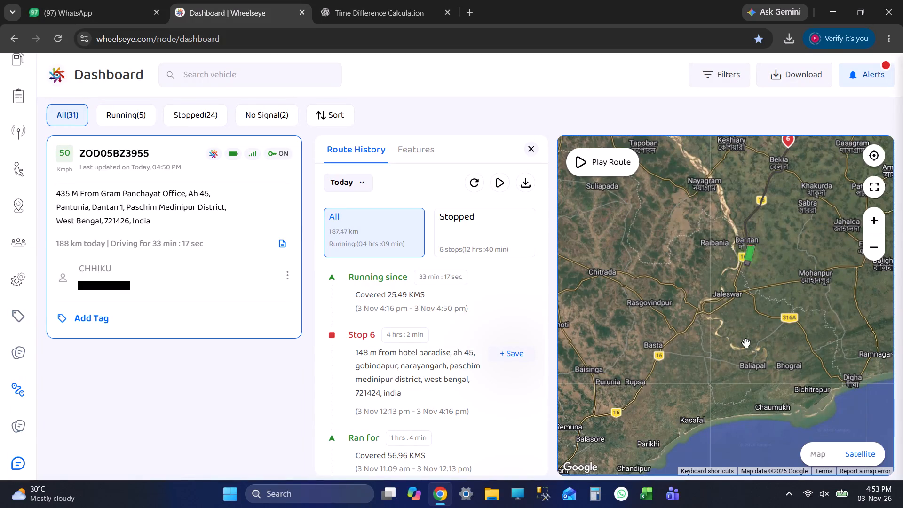
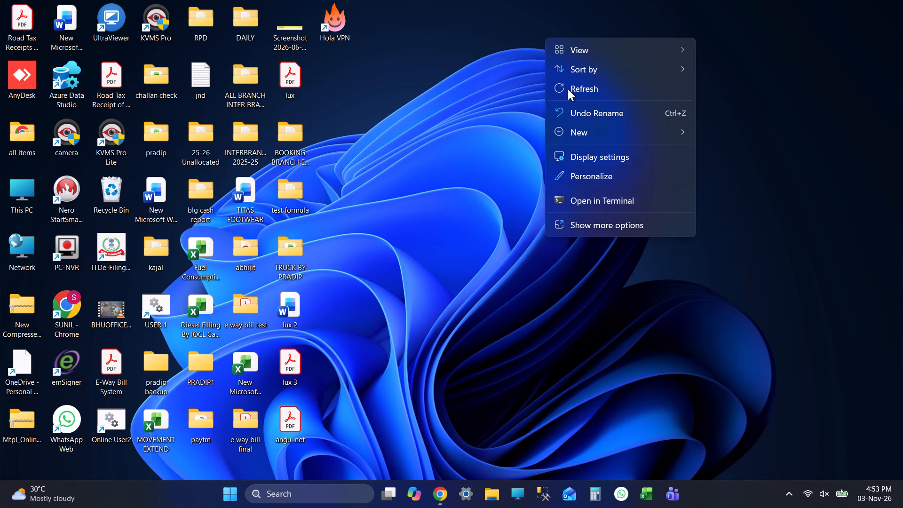
Open the 02.11.2026 workbook from the STOPAGE REPORT MF WISE folder inside the desktop folder TRUCK BY PRADIP.
left_click(568, 89)
double_click(282, 253)
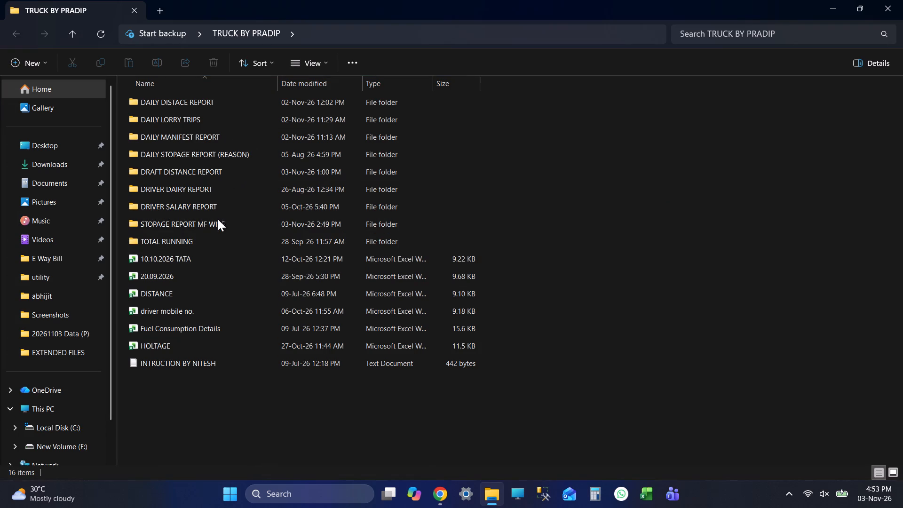
double_click(214, 230)
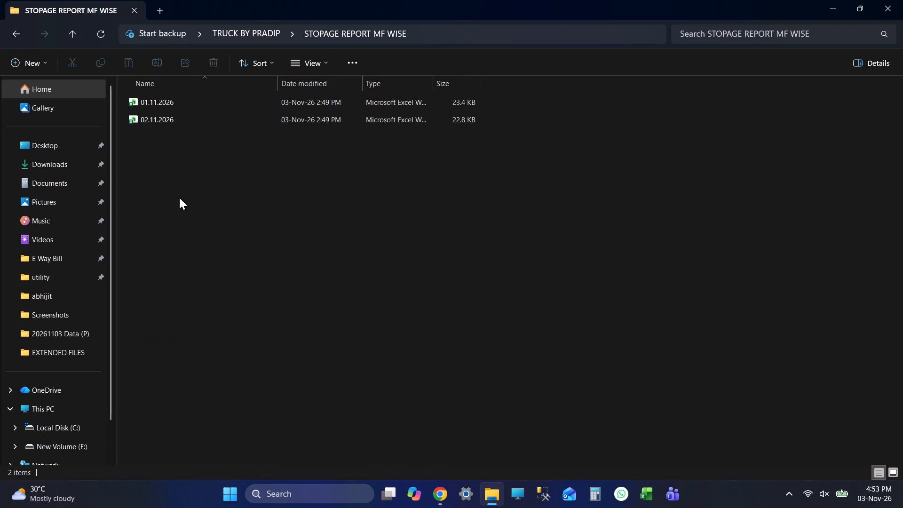
double_click(188, 124)
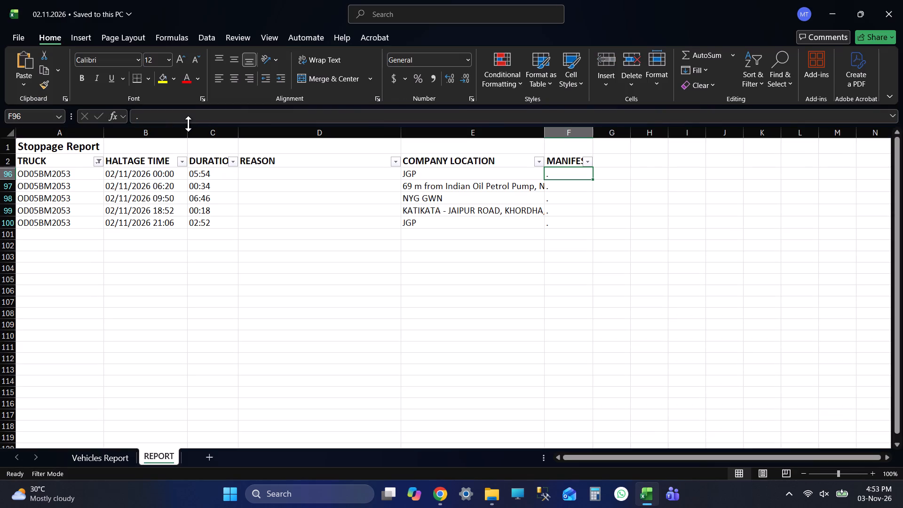
Open the mtpl_daily_trip_nov_2026 03 NOV workbook from the nov folder of DAILY MANIFEST REPORT.
left_click(486, 179)
key("shift+Tab")
key("shift+Tab")
key("shift+Tab")
key("shift+Tab")
key("shift+Tab")
key("shift+Tab")
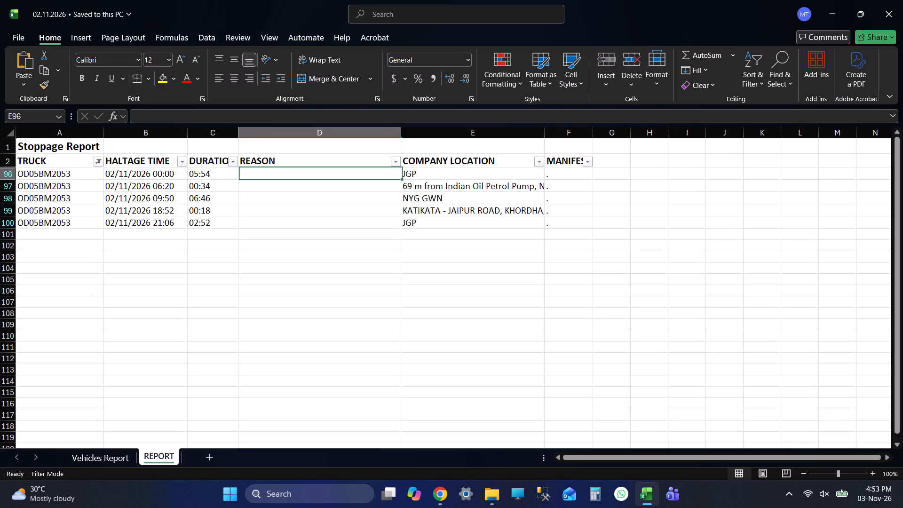
key("alt+Tab")
key("alt+Tab")
key("alt+Tab")
key("alt+Tab")
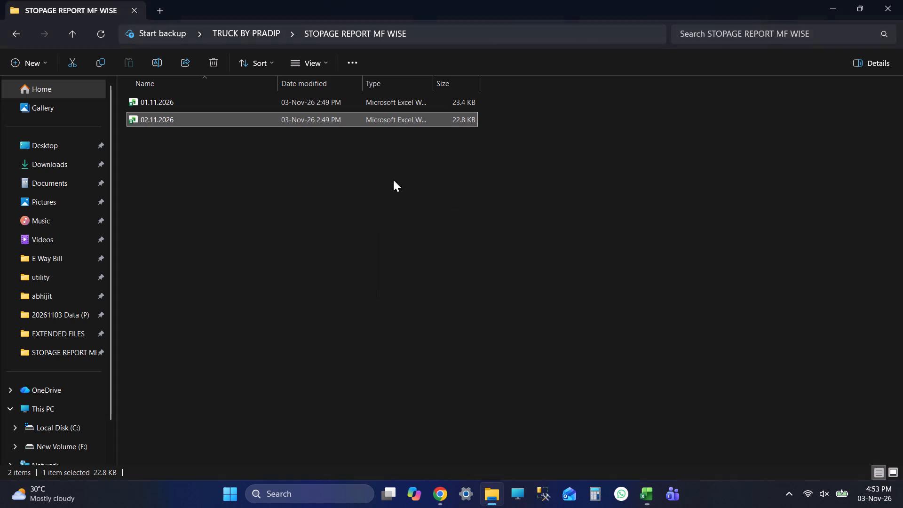
left_click(19, 25)
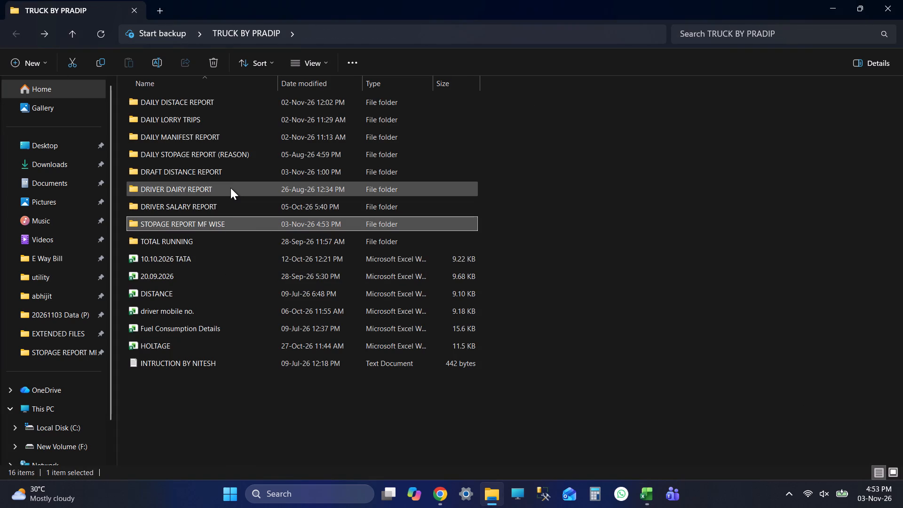
double_click(223, 133)
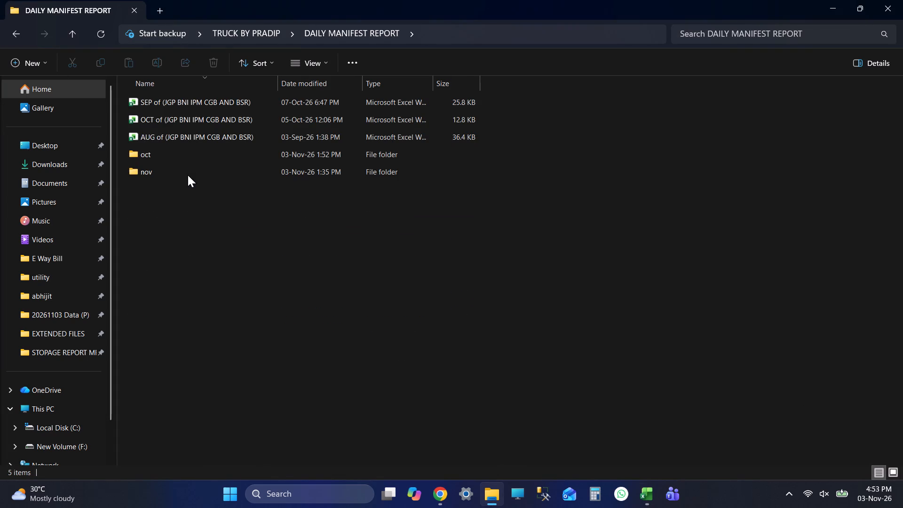
double_click(186, 176)
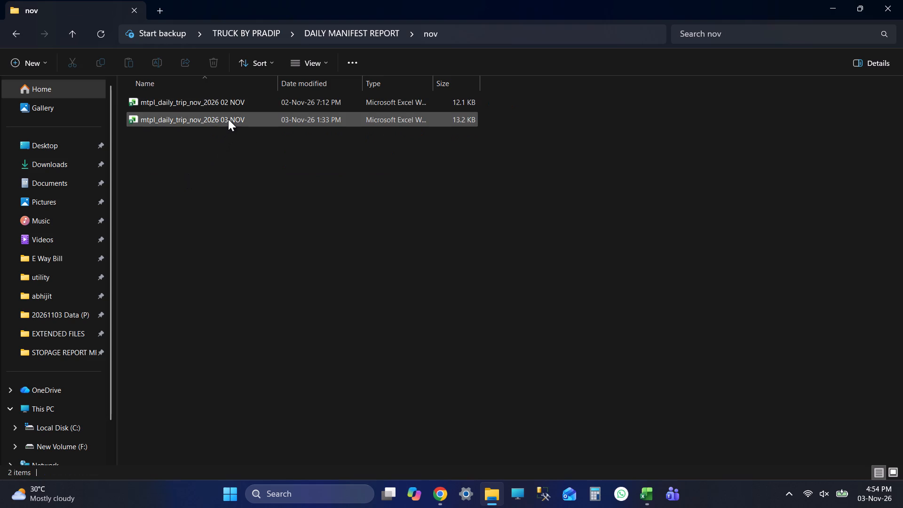
double_click(228, 119)
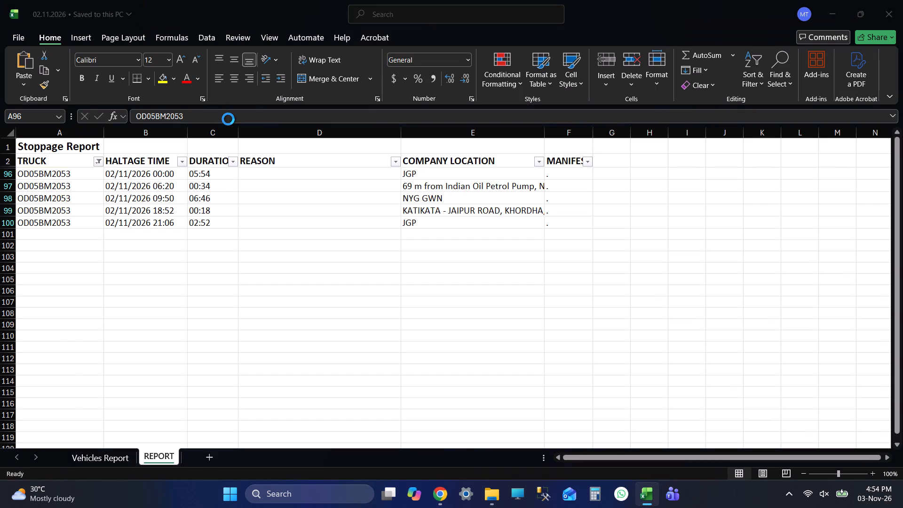
key("alt+Tab")
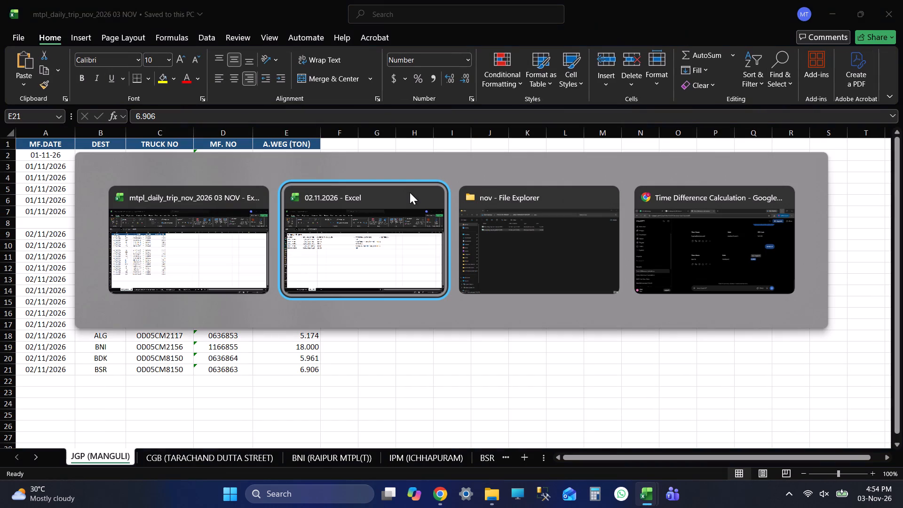
key("alt+Tab")
key("alt+Tab")
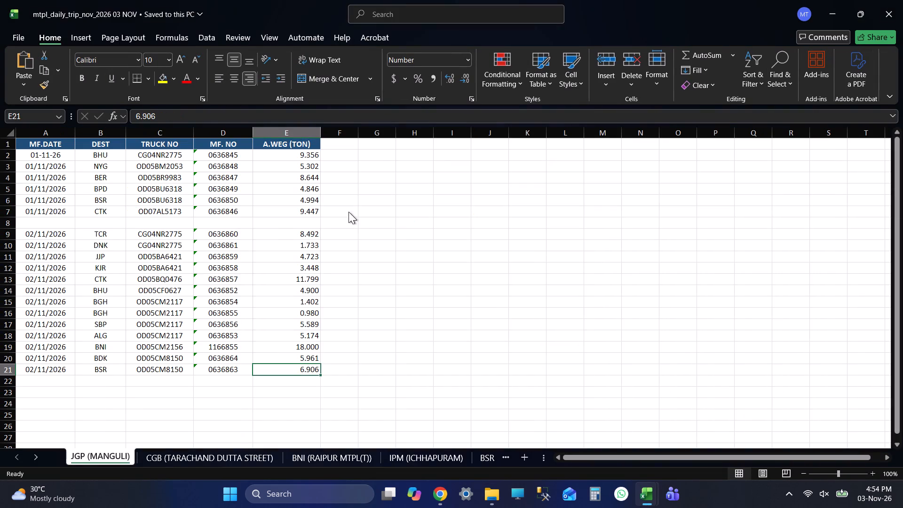
key("alt+Tab")
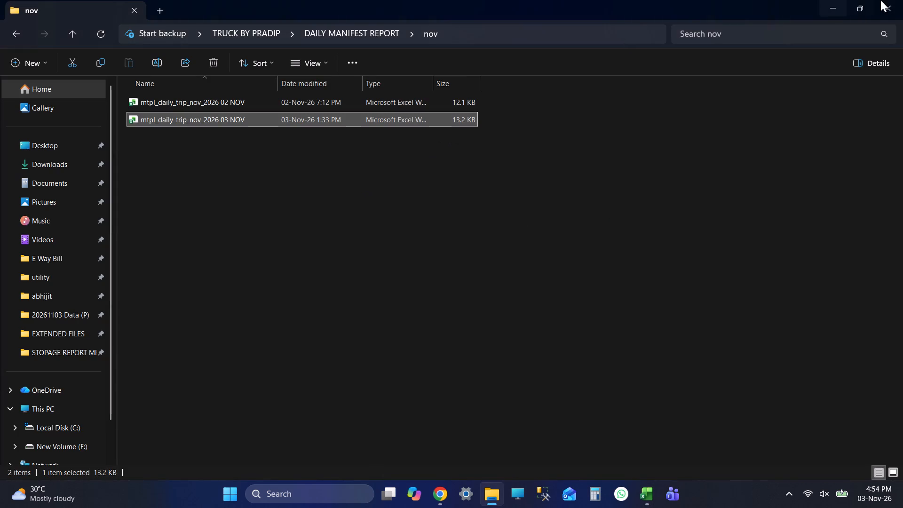
key("alt+Tab")
key("alt+Tab")
key("alt+Tab")
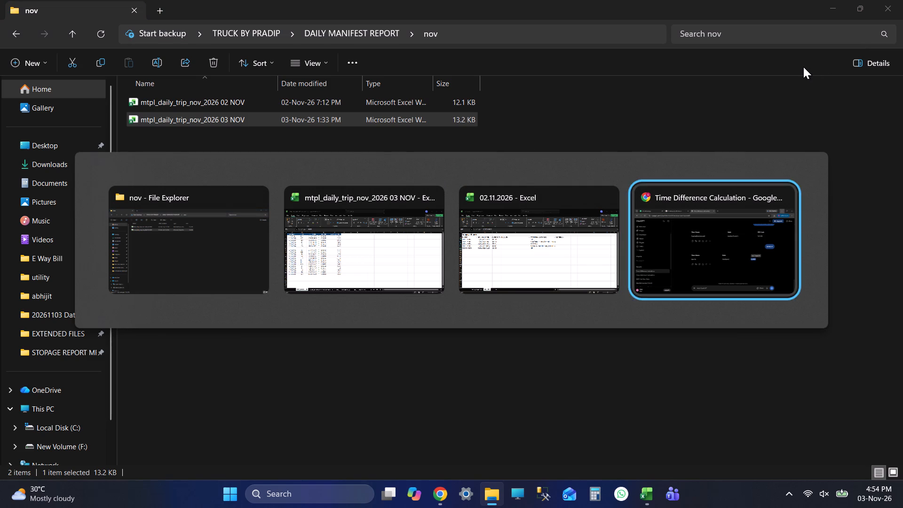
key("alt+Tab")
key("alt+Tab")
key("alt+Tab")
key("alt+Tab")
key("alt+Tab")
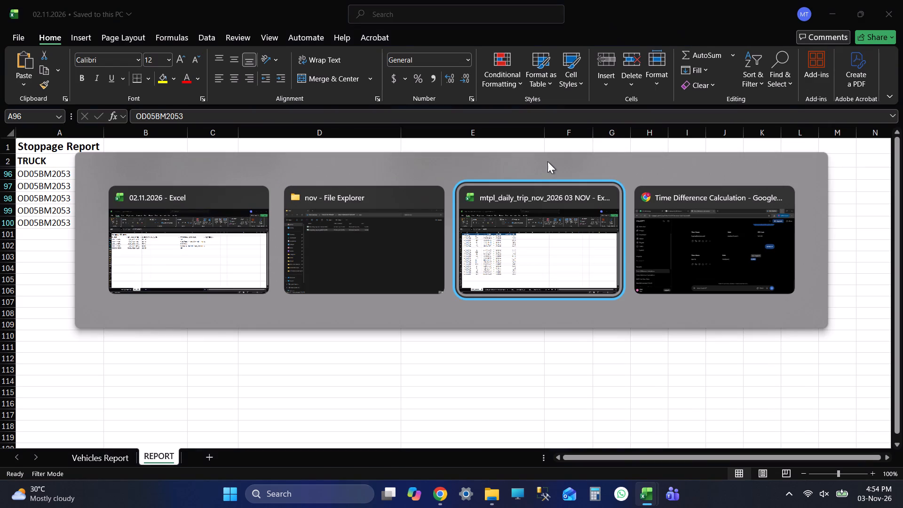
key("alt+Tab")
key("alt+Tab")
key("alt+Tab")
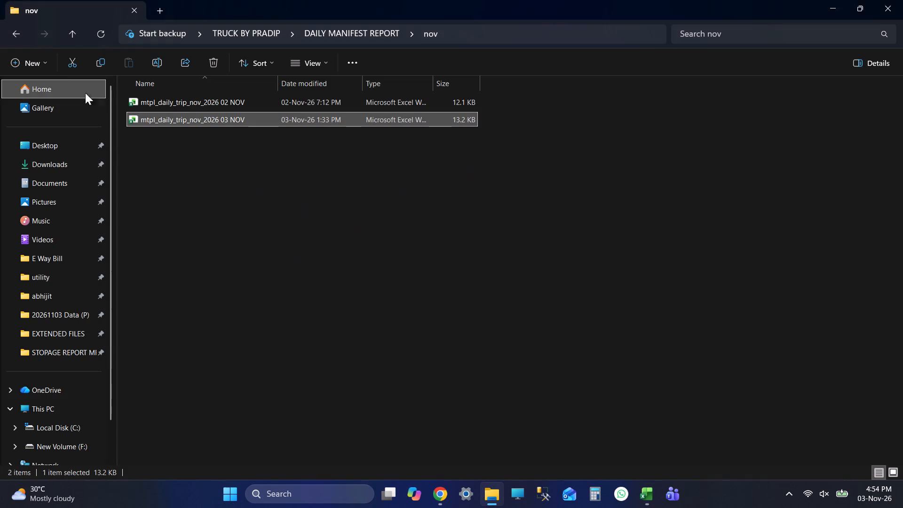
Look through the DRIVER DAIRY REPORT and DRIVER SALARY REPORT folders for a relevant report.
left_click(16, 26)
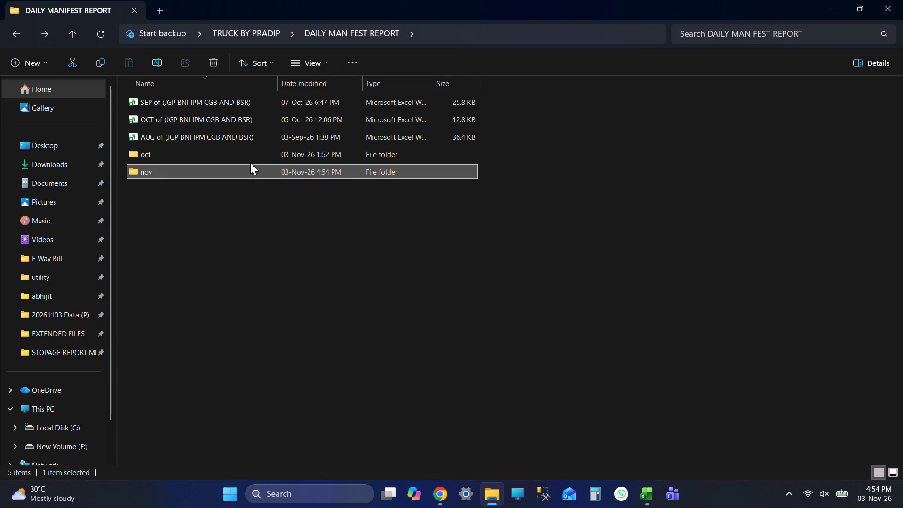
left_click(20, 43)
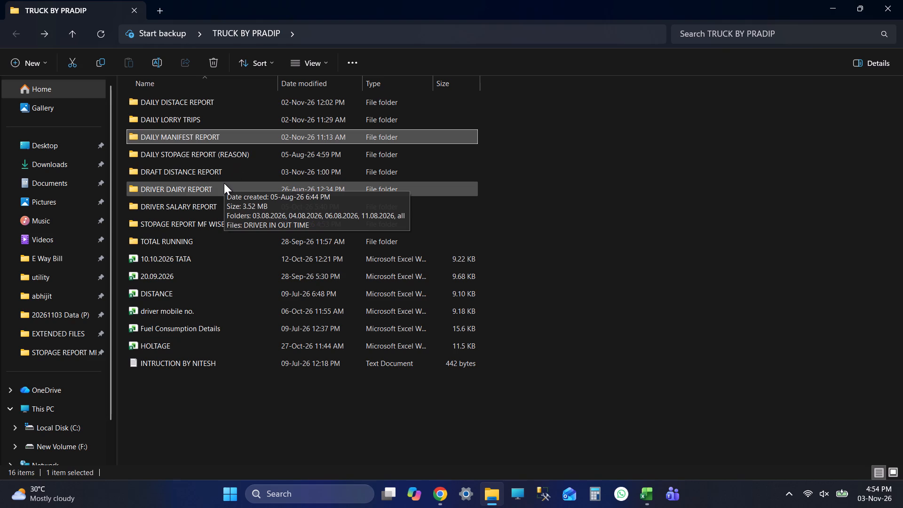
double_click(224, 183)
left_click(10, 34)
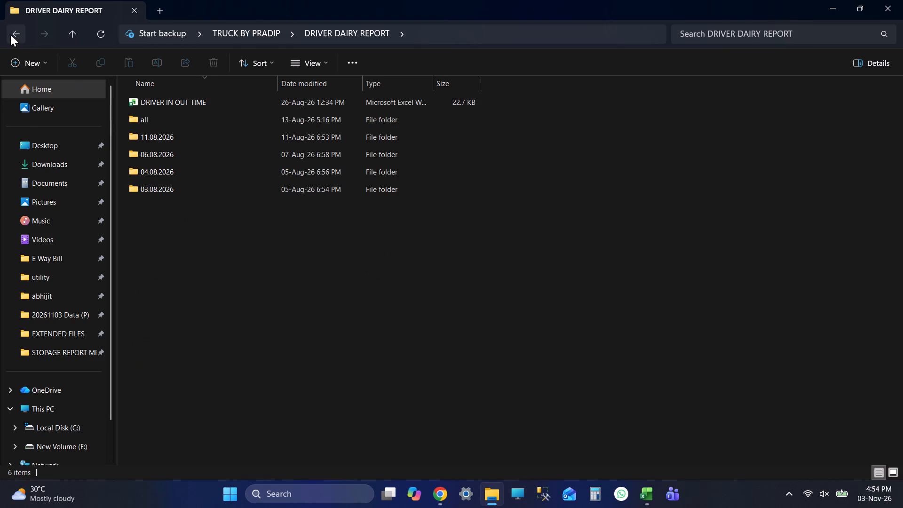
double_click(214, 208)
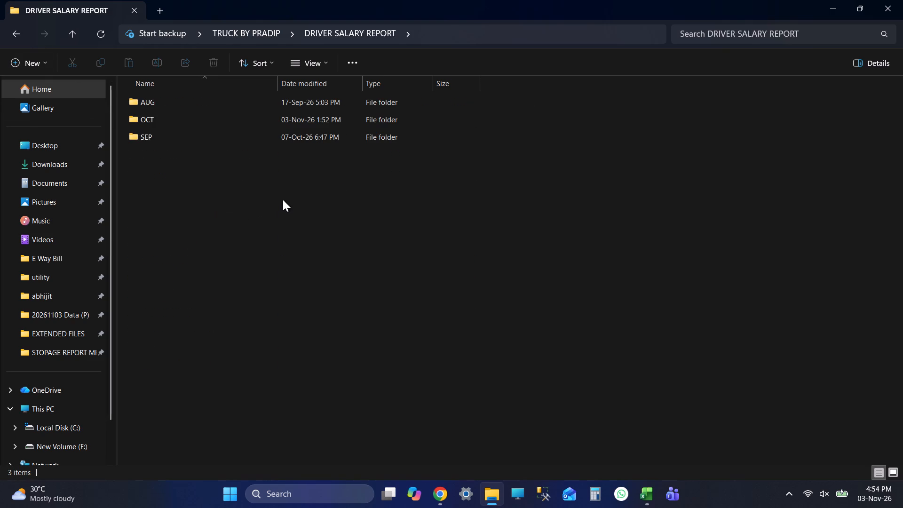
left_click(10, 30)
key("alt+Tab")
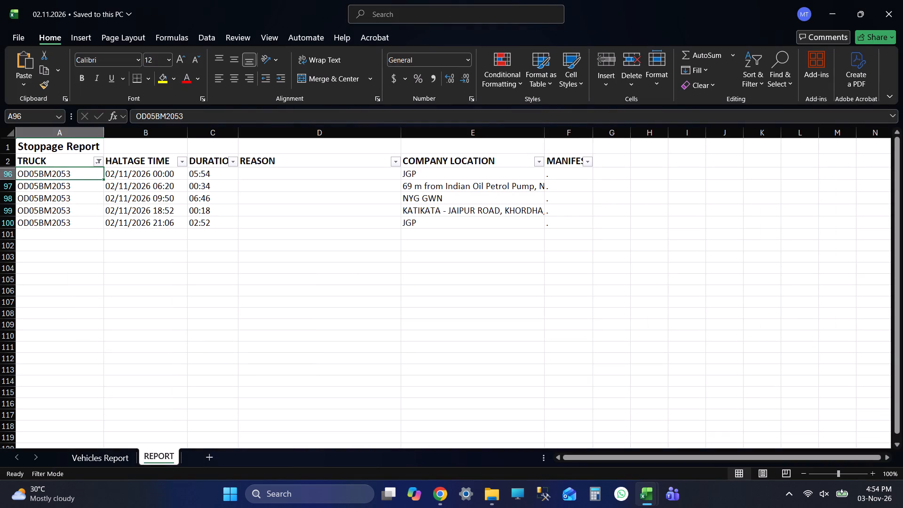
key("alt+Tab")
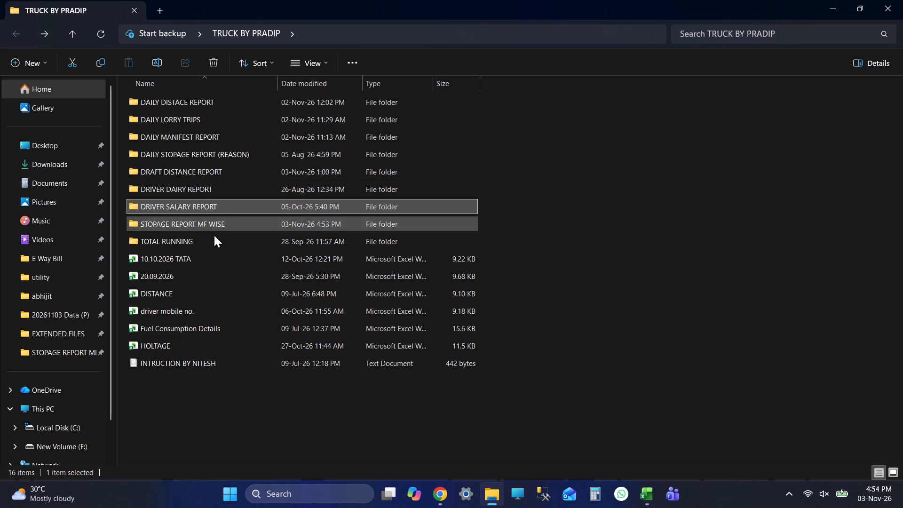
left_click(207, 144)
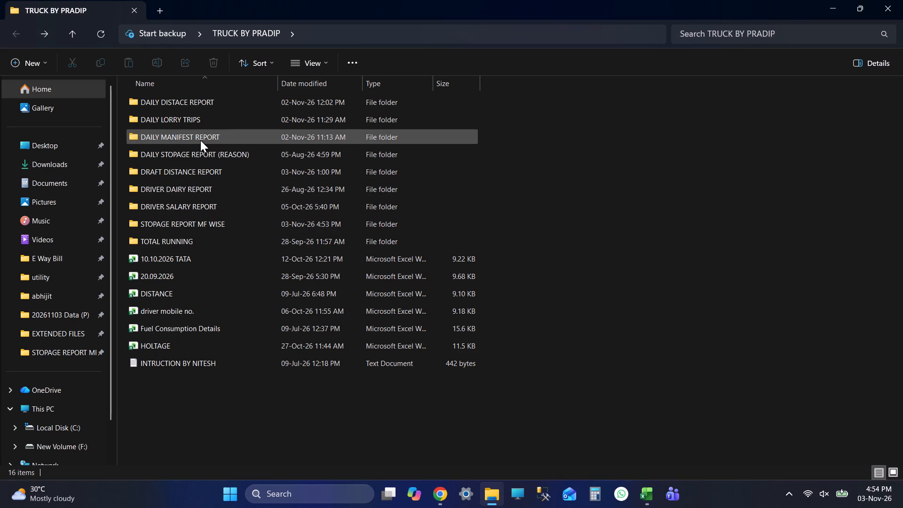
double_click(213, 210)
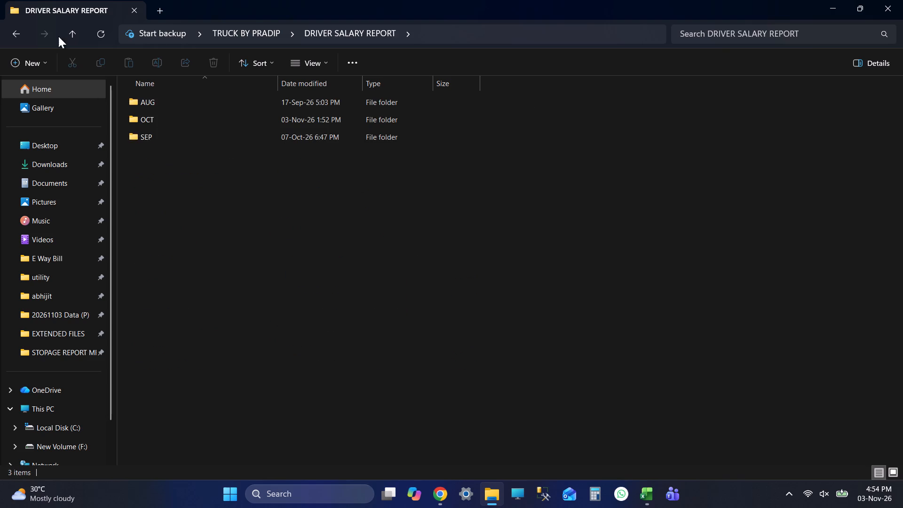
left_click(15, 34)
Open the 01.11.2026 workbook from the STOPAGE REPORT MF WISE folder, close the folder window and return to the 02.11.2026 report.
double_click(196, 217)
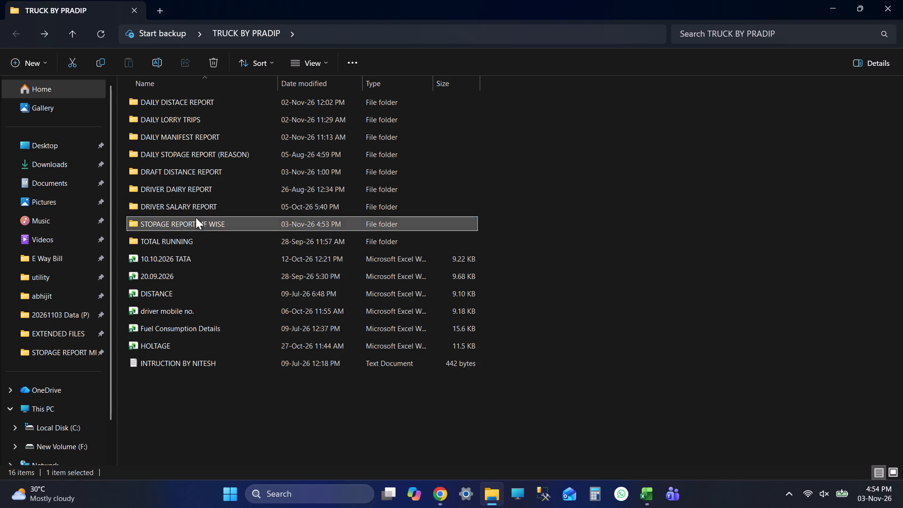
double_click(203, 99)
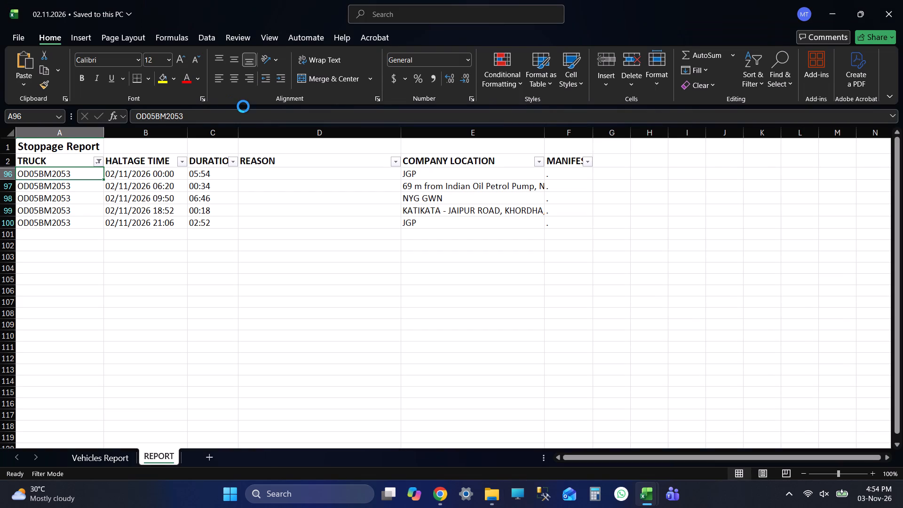
key("alt+Tab")
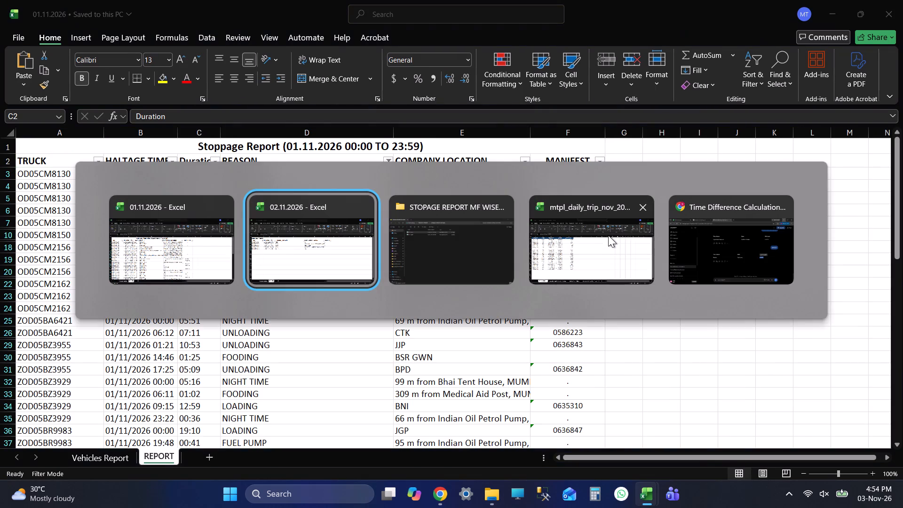
key("alt+Tab")
left_click(902, 0)
key("alt+Tab")
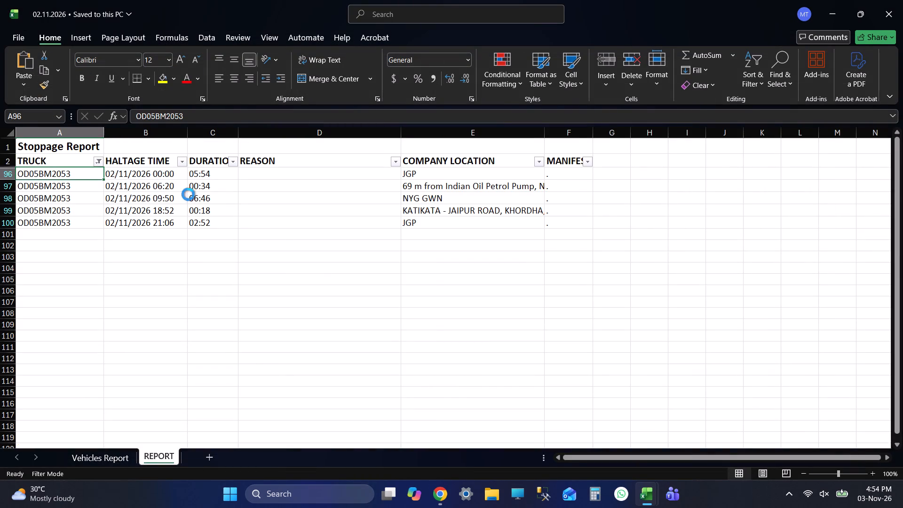
key("ctrl+c")
key("alt+Tab")
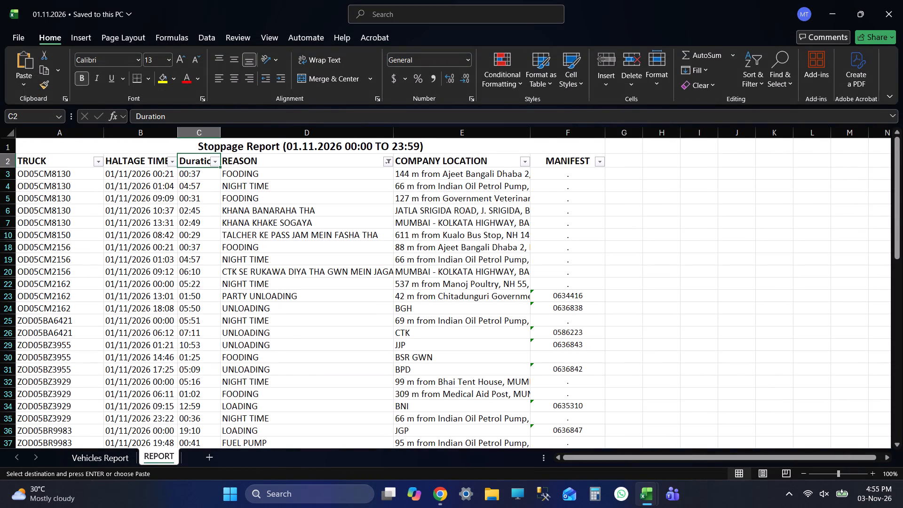
scroll(262, 417, "down", 6)
scroll(263, 362, "down", 5)
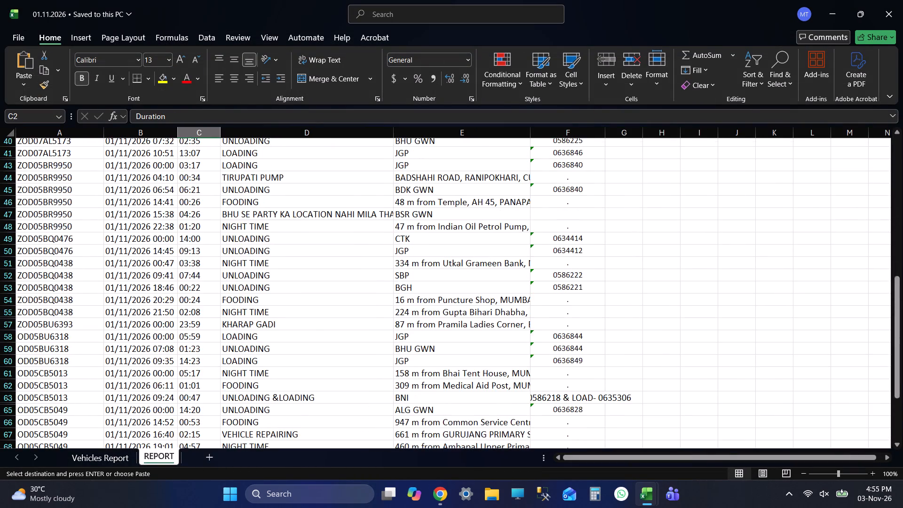
scroll(264, 370, "down", 1)
scroll(265, 375, "up", 1)
scroll(265, 375, "down", 6)
scroll(265, 387, "up", 12)
scroll(265, 387, "down", 1)
scroll(265, 387, "up", 4)
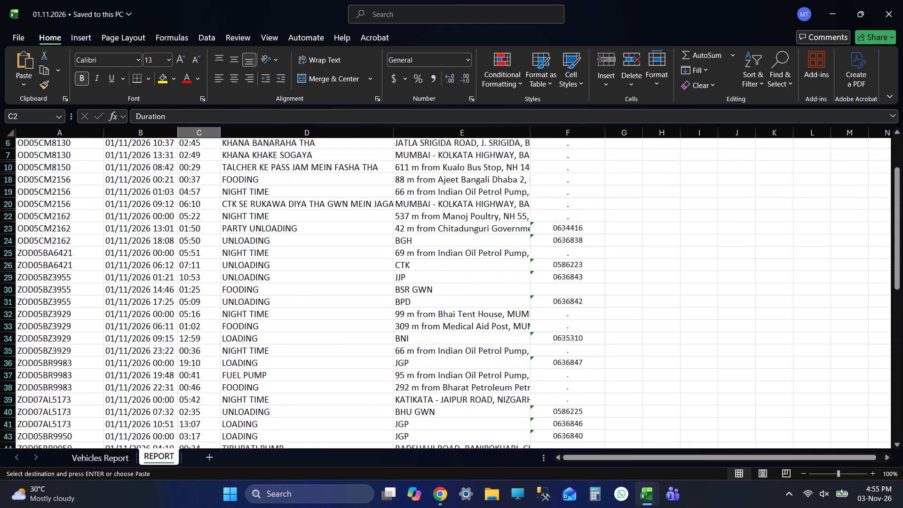
scroll(265, 387, "up", 10)
Remove the column filters from the 01.11.2026 stoppage report and save the workbook.
left_click(46, 157)
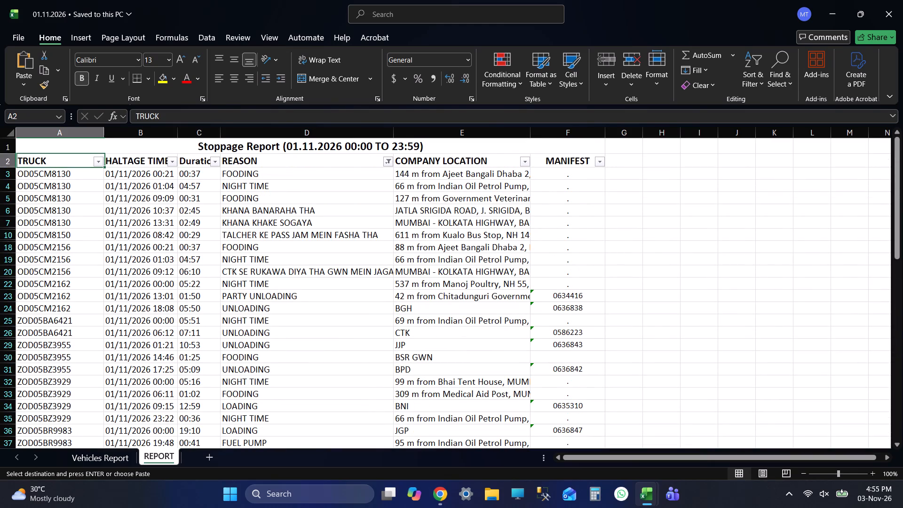
key("ctrl+shift+l")
left_click(714, 191)
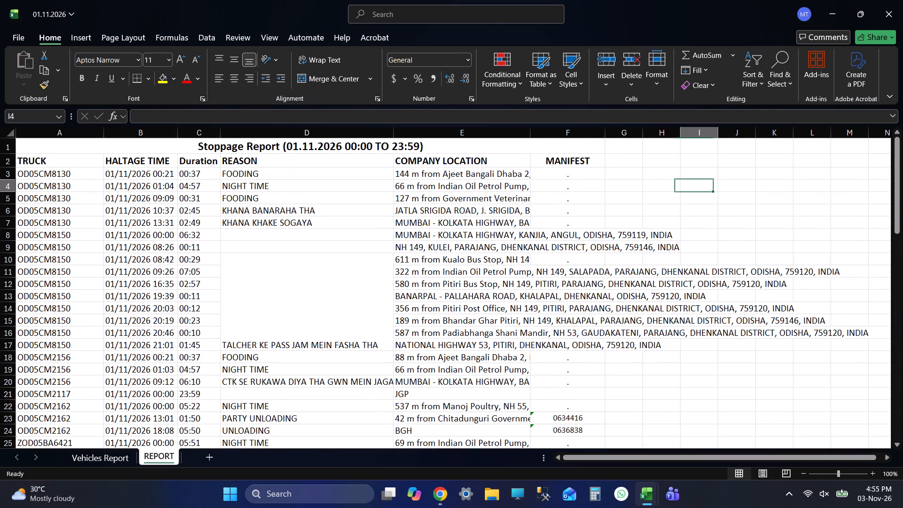
key("ctrl+s")
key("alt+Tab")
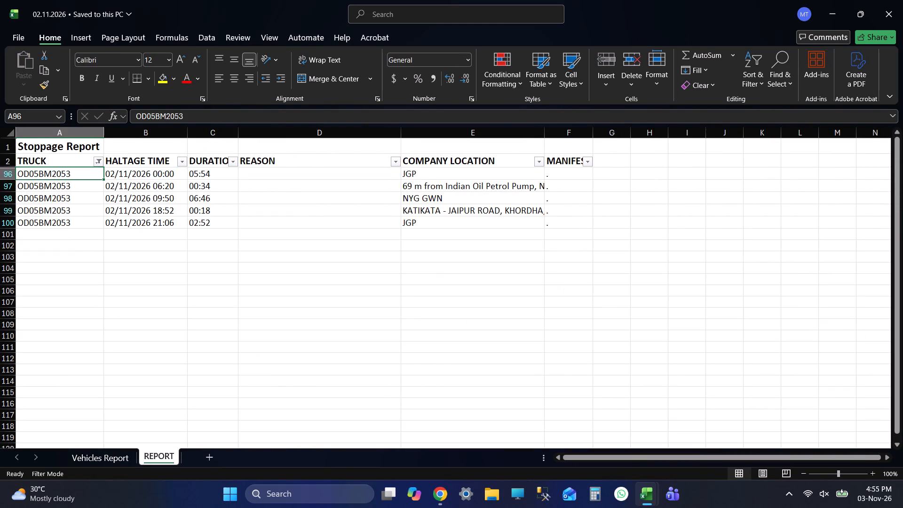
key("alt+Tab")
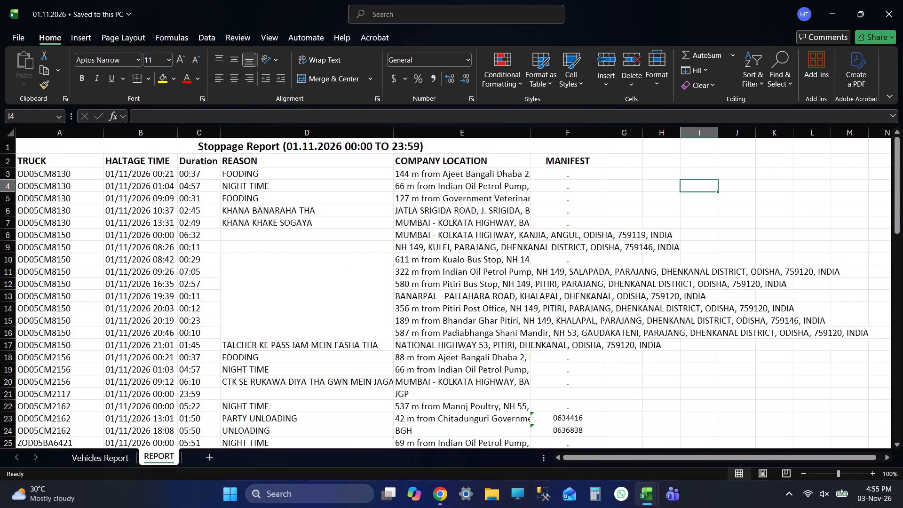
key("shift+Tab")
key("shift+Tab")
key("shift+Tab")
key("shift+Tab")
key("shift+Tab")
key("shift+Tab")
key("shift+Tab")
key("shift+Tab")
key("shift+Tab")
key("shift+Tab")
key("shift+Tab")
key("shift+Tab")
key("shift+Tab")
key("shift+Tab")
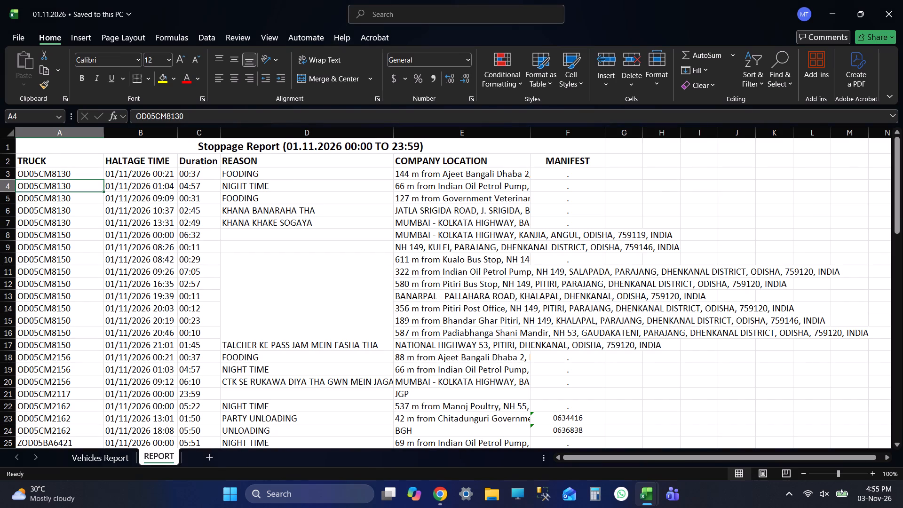
key("alt+Tab")
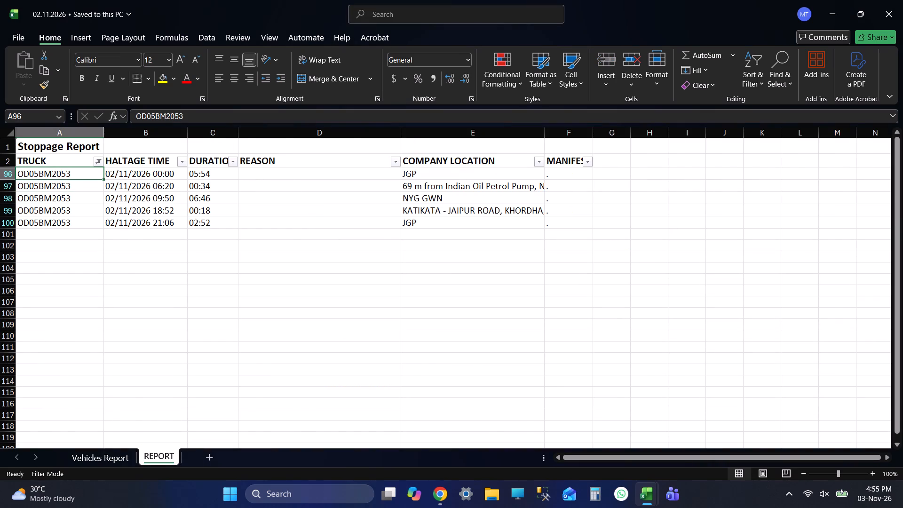
key("alt+Tab")
key("alt+Tab")
key("ctrl+c")
key("alt+Tab")
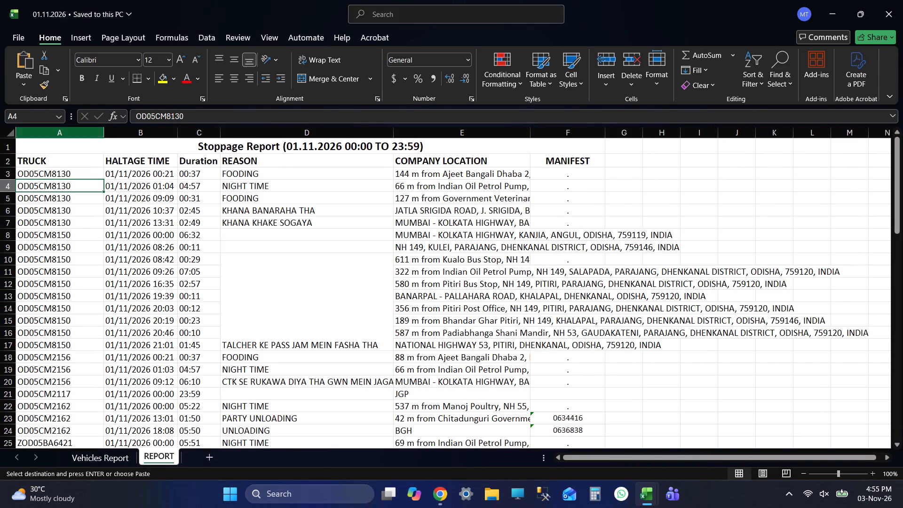
left_click(58, 131)
key("ctrl+f")
key("ctrl+v")
key("Return")
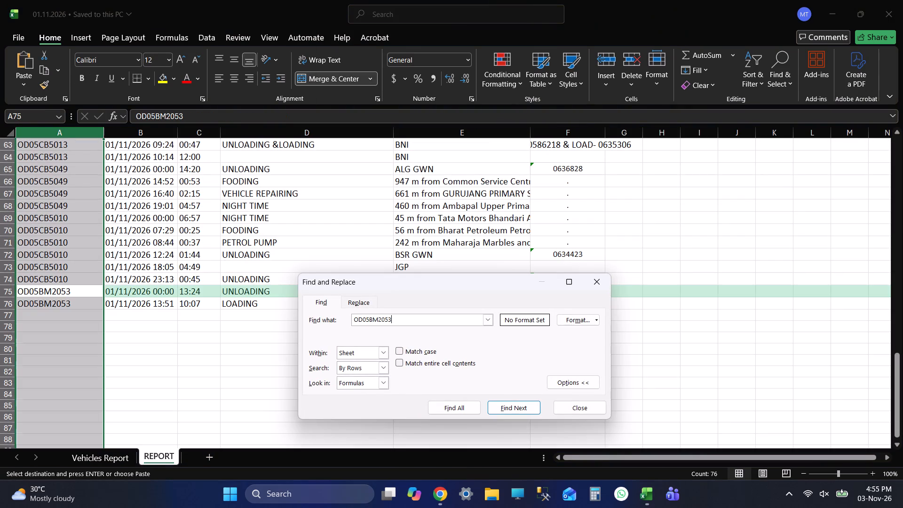
left_click(595, 408)
left_click(62, 300)
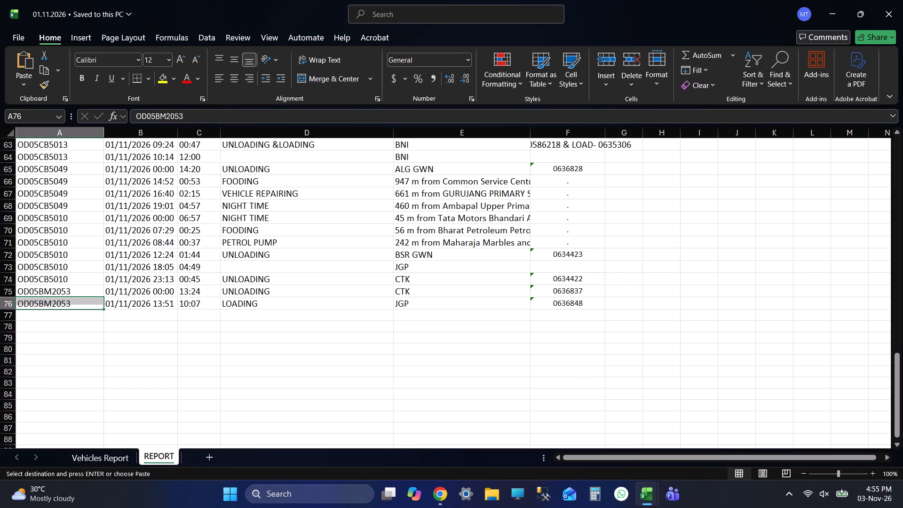
key("alt+Tab")
left_click(433, 217)
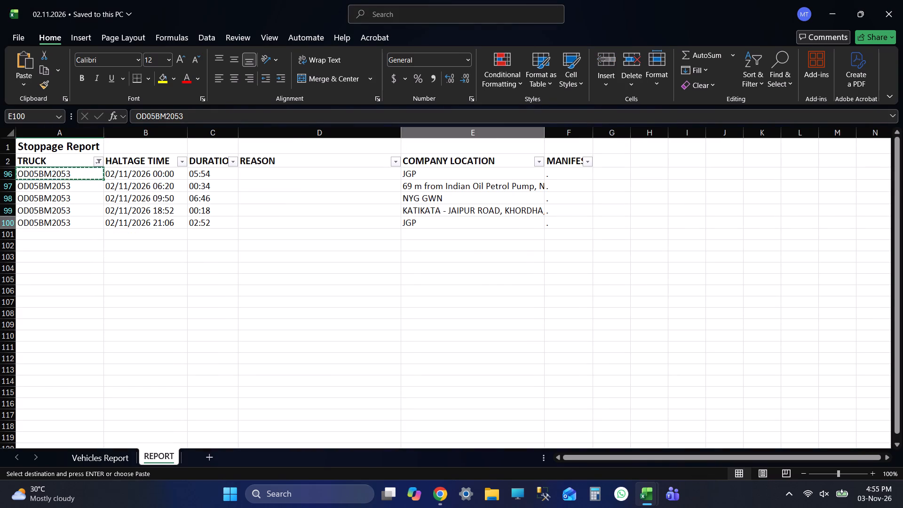
key("ctrl+s")
key("alt+Tab")
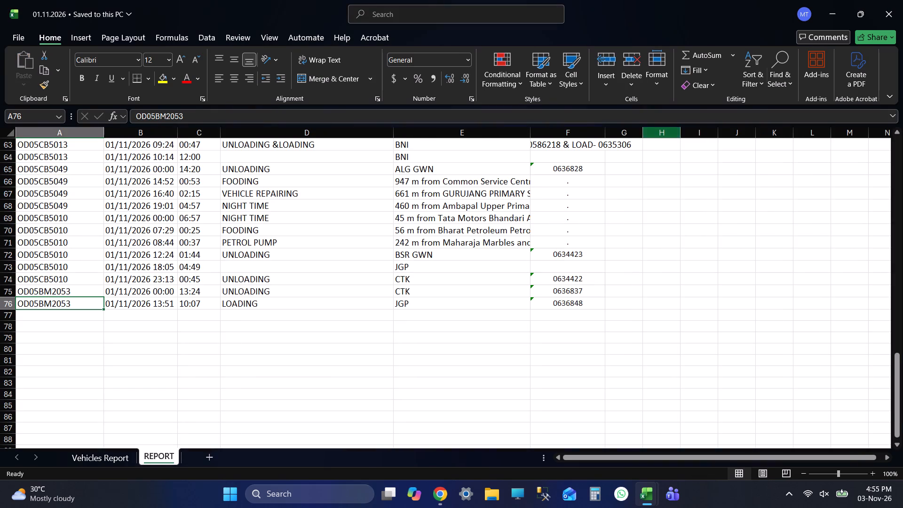
key("alt+Tab")
key("alt+Tab")
key("alt+Tab")
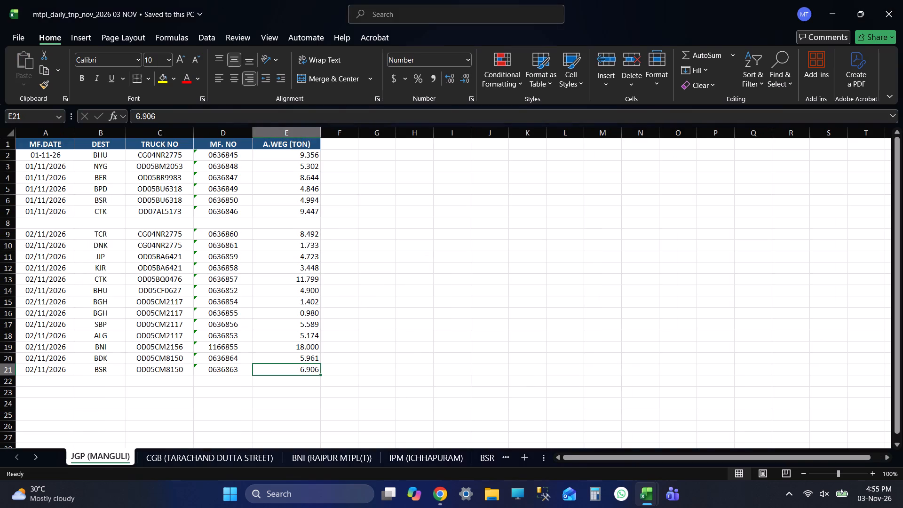
key("alt+Tab")
key("ctrl+s")
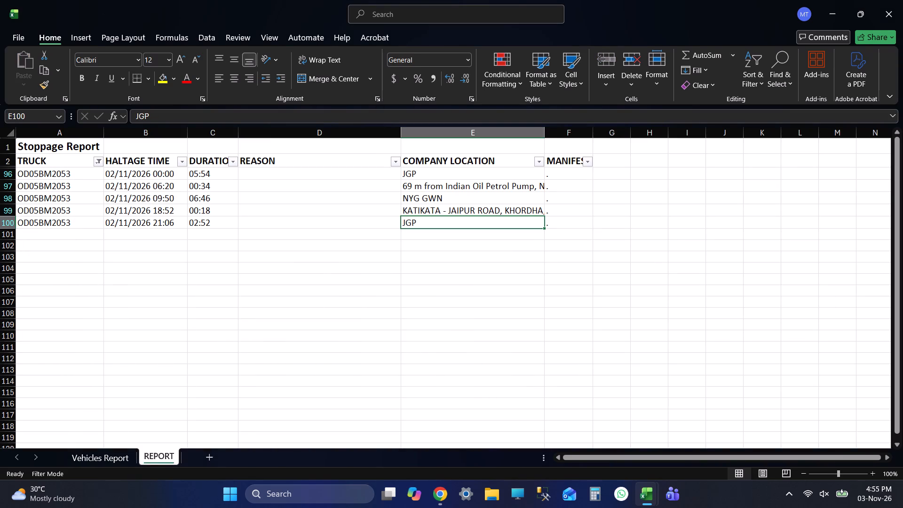
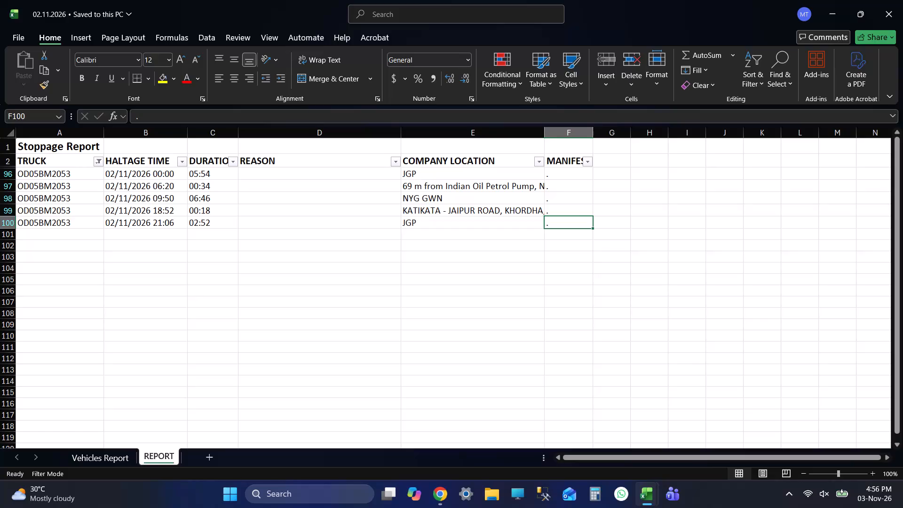
key("ctrl+s")
left_click(465, 177)
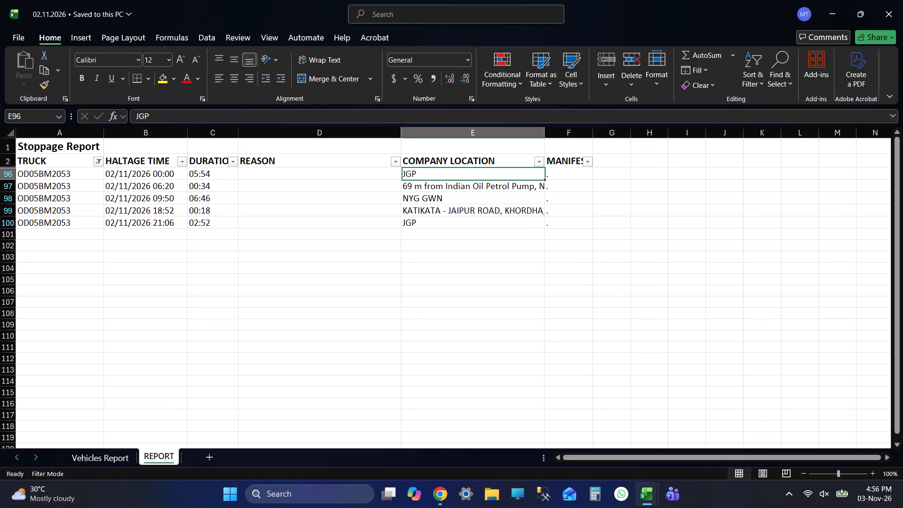
key("ctrl+s")
key("alt+Tab")
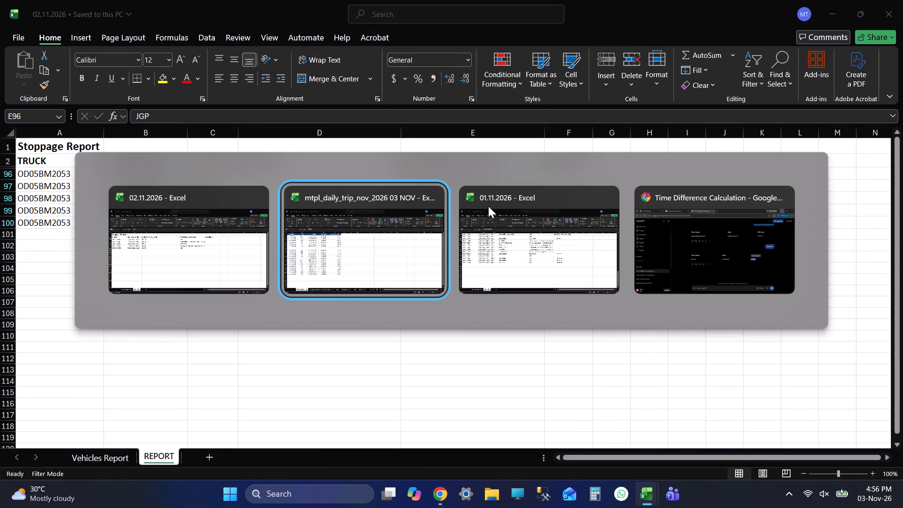
key("alt+Tab")
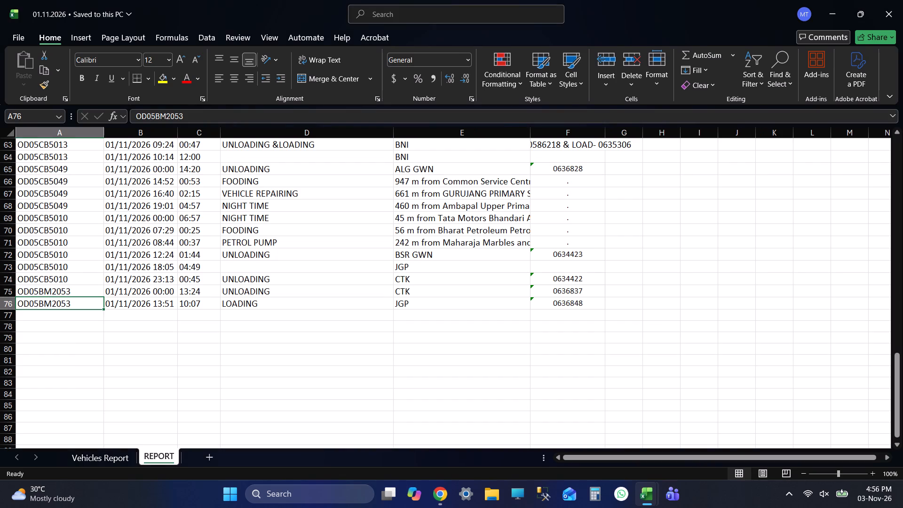
key("shift+Tab")
key("shift+Tab")
key("alt+Tab")
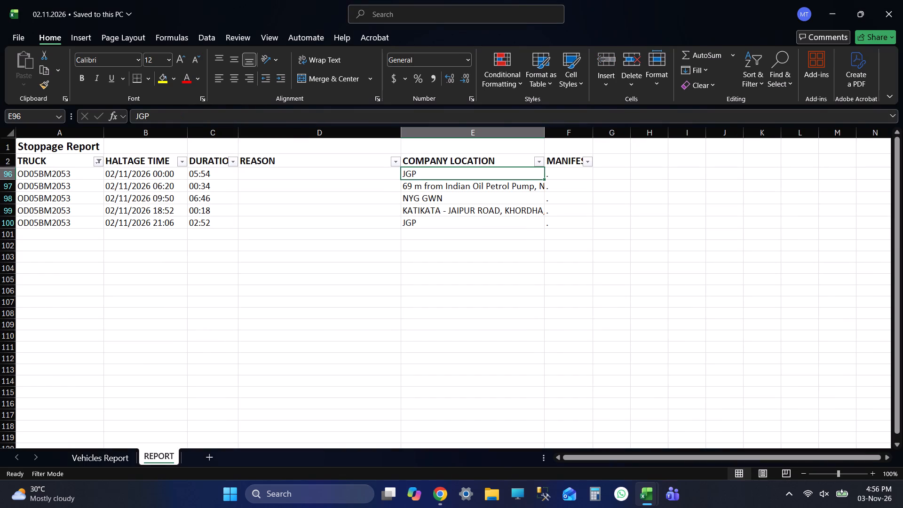
key("alt+Tab")
key("alt+Tab")
key("alt+Tab")
key("alt+Tab")
key("alt+Tab")
key("alt+Tab")
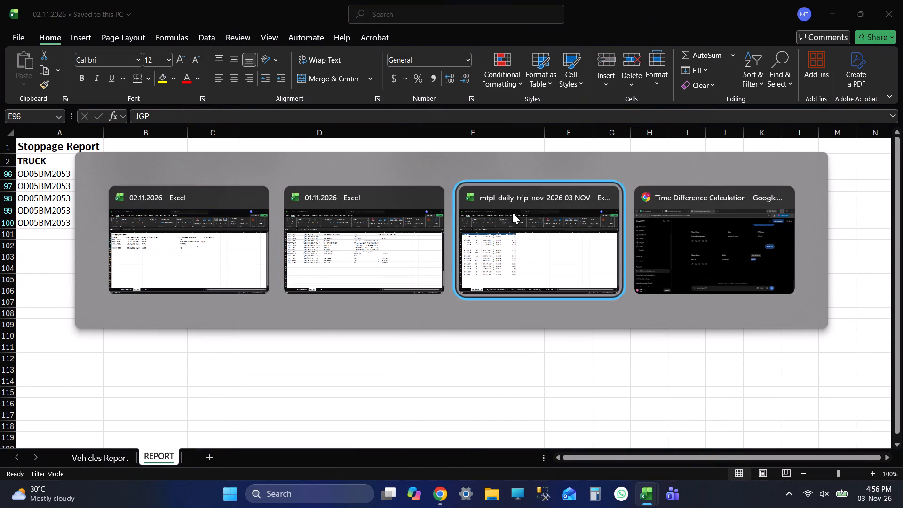
key("alt+Tab")
key("alt+Tab")
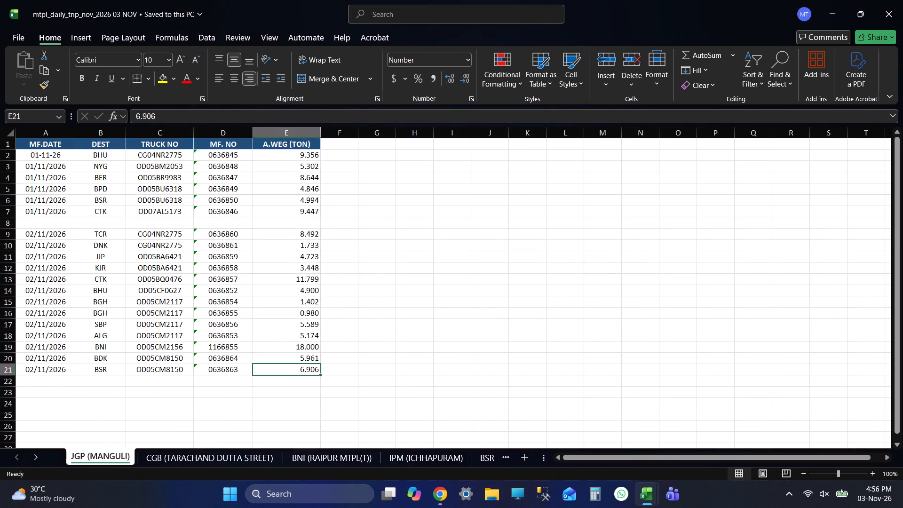
key("alt+Tab")
key("shift+Tab")
key("shift+Tab")
key("shift+Tab")
key("shift+Tab")
key("shift+Tab")
key("shift+Tab")
key("shift+Tab")
key("shift+Tab")
key("shift+Tab")
key("shift+Tab")
key("shift+Tab")
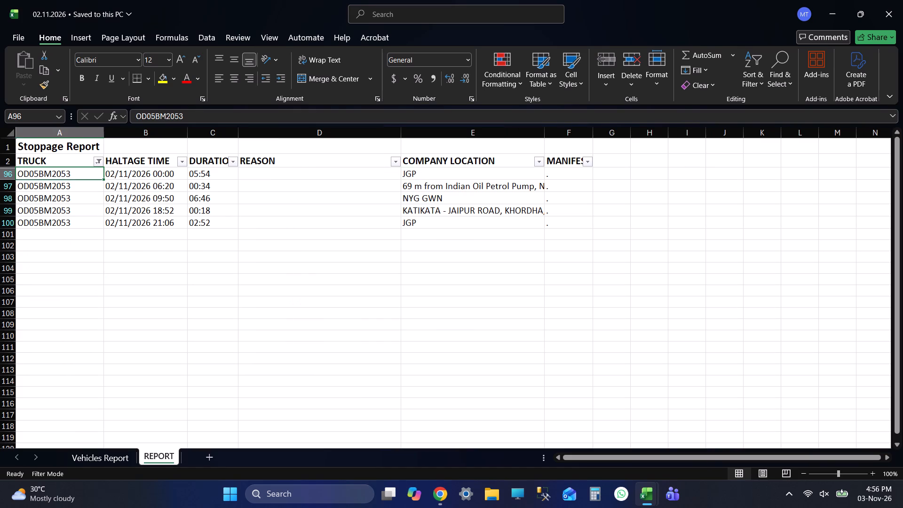
key("ctrl+c")
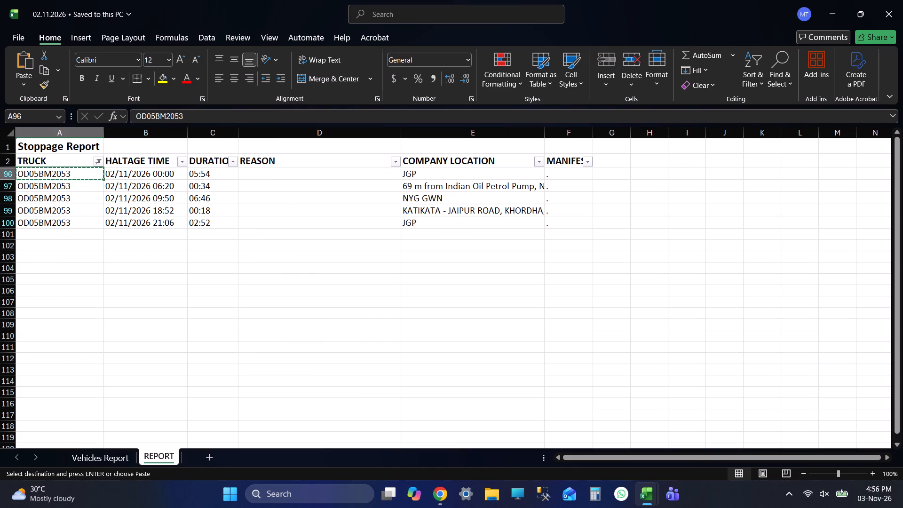
key("Tab")
key("Tab")
key("Tab")
key("Tab")
key("alt+Tab")
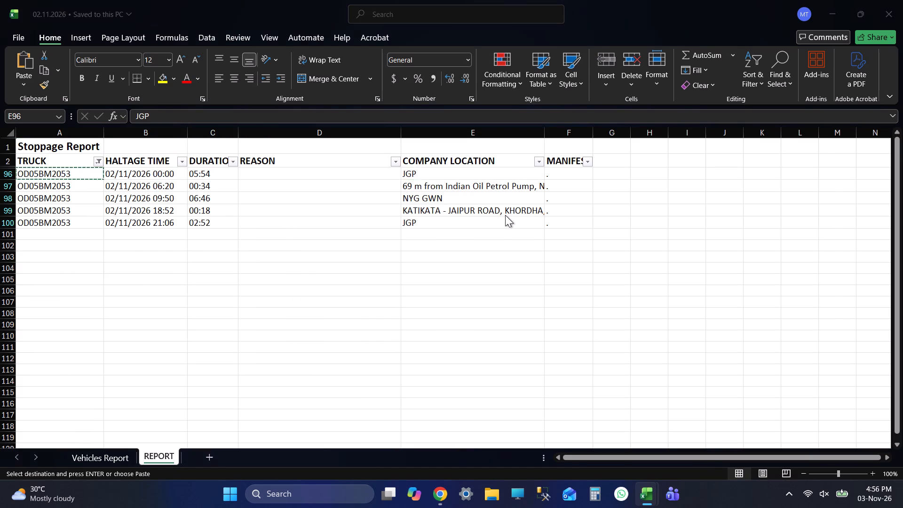
key("alt+Tab")
key("alt+Tab")
left_click(219, 9)
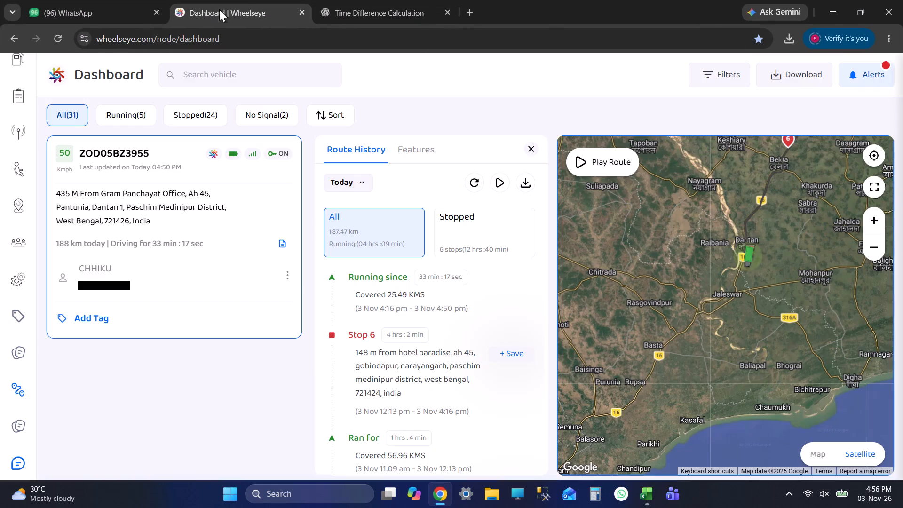
left_click(205, 81)
key("ctrl+v")
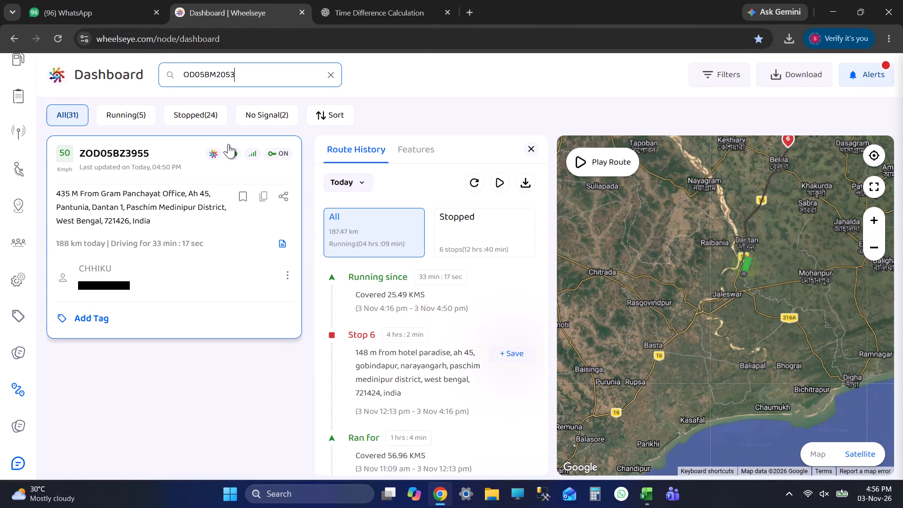
key("Return")
left_click(158, 251)
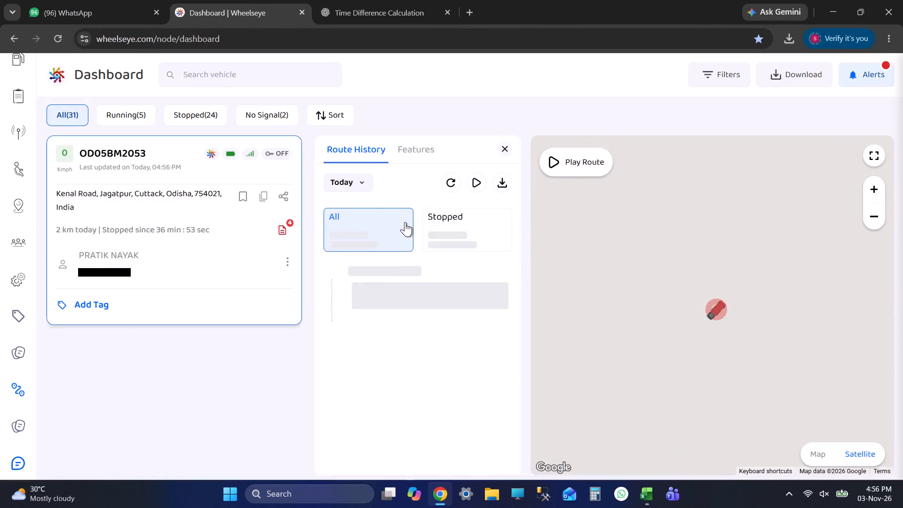
left_click(348, 175)
key("alt+Tab")
key("alt+Tab")
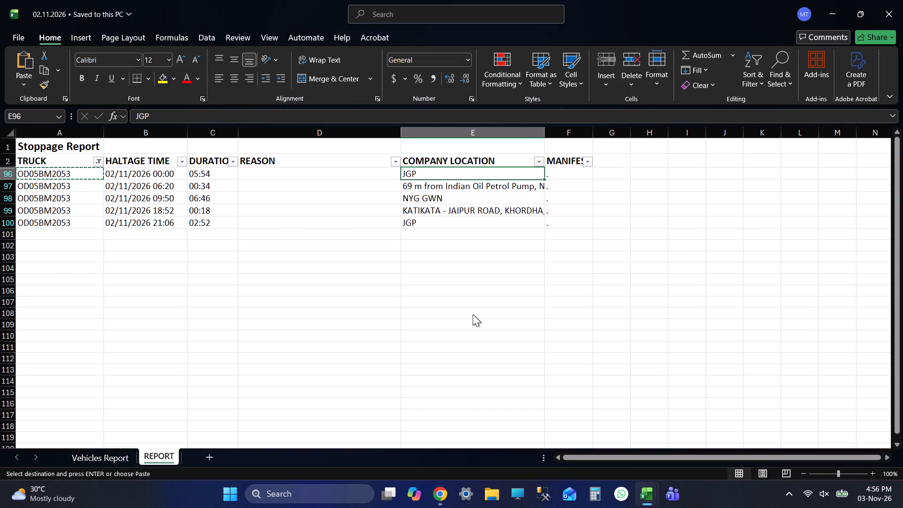
key("alt+Tab")
key("alt+Tab")
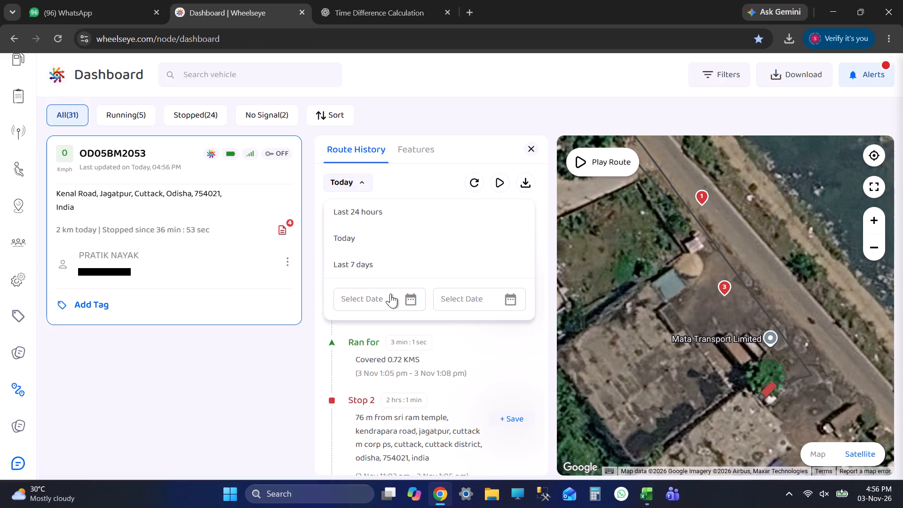
left_click(390, 294)
left_click(399, 274)
left_click(454, 249)
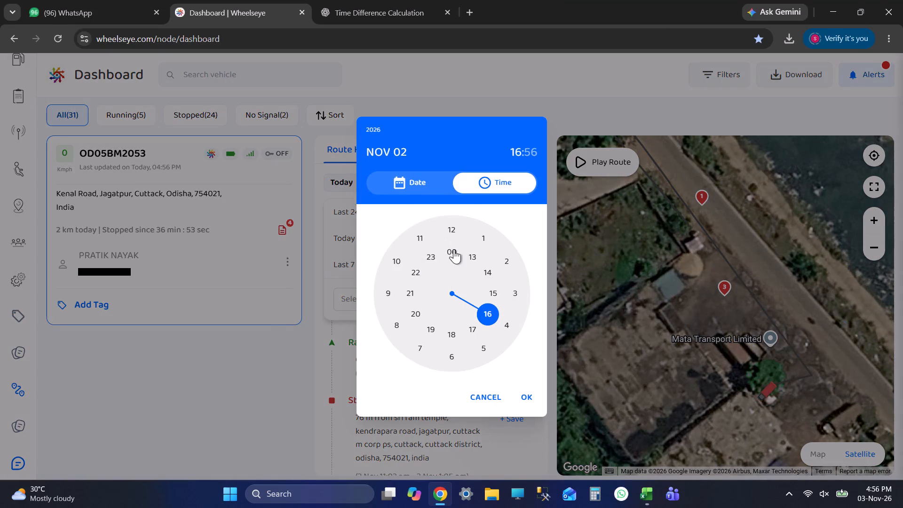
left_click(451, 225)
left_click(521, 401)
left_click(475, 291)
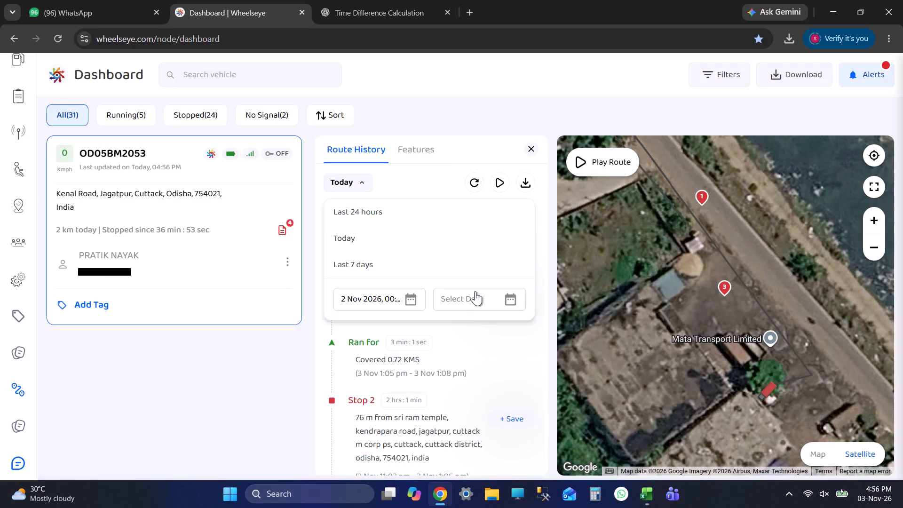
left_click(399, 271)
left_click(432, 257)
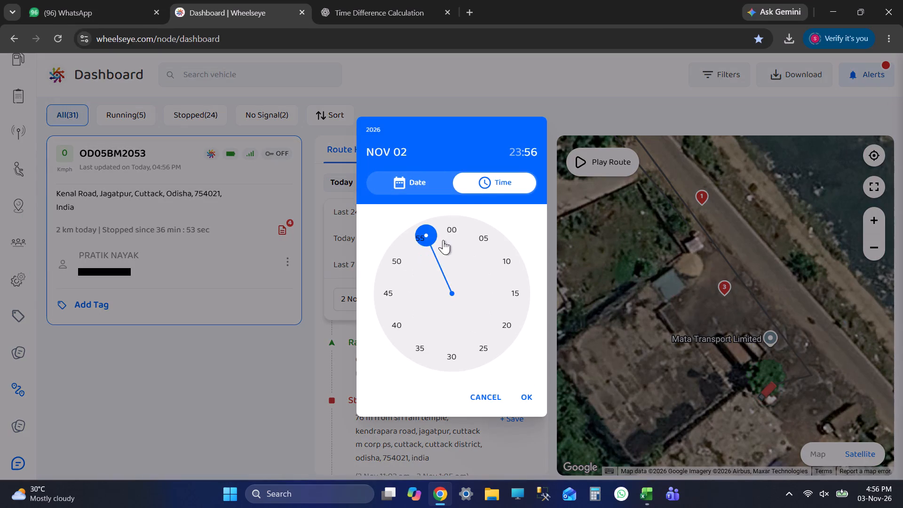
left_click(443, 229)
left_click(524, 397)
Look through OD05BM2053's stops for 2 Nov 2026 and show its first stop, at JGP, on the map.
scroll(444, 333, "down", 2)
scroll(443, 351, "up", 1)
scroll(443, 353, "down", 8)
scroll(461, 380, "up", 1)
scroll(461, 380, "down", 1)
scroll(473, 366, "up", 1)
scroll(475, 376, "down", 1)
scroll(475, 382, "up", 1)
scroll(475, 383, "down", 1)
scroll(475, 383, "up", 1)
scroll(475, 383, "down", 1)
scroll(475, 390, "up", 1)
scroll(475, 404, "down", 7)
scroll(475, 417, "up", 1)
scroll(475, 417, "down", 2)
left_click(451, 423)
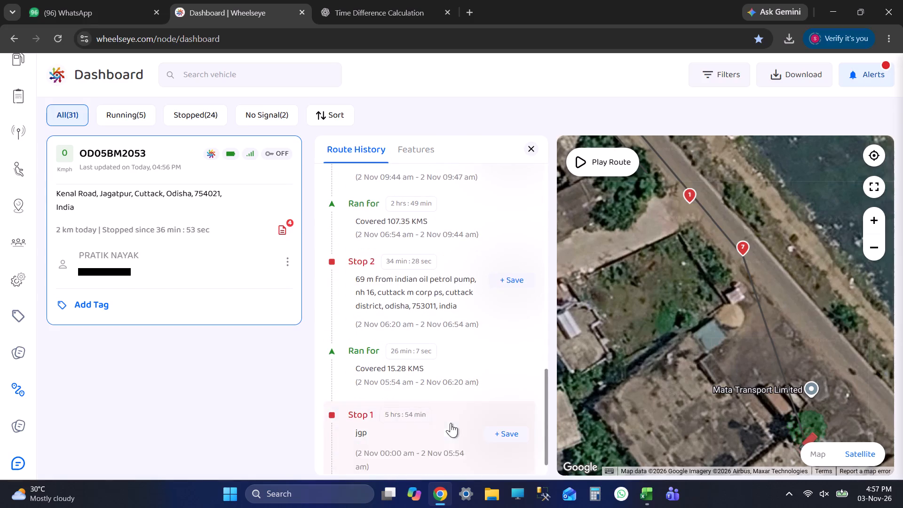
Show Stop 2, near the Indian Oil petrol pump, on the map and examine its surroundings.
left_click(415, 259)
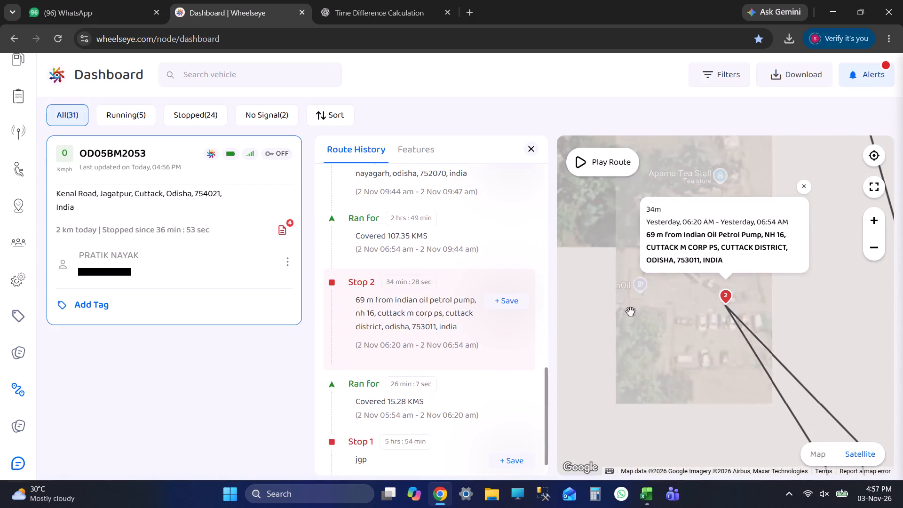
scroll(711, 331, "down", 5)
scroll(713, 356, "up", 1)
scroll(713, 356, "down", 3)
scroll(713, 362, "up", 1)
scroll(713, 365, "down", 1)
scroll(713, 365, "up", 1)
scroll(713, 365, "down", 6)
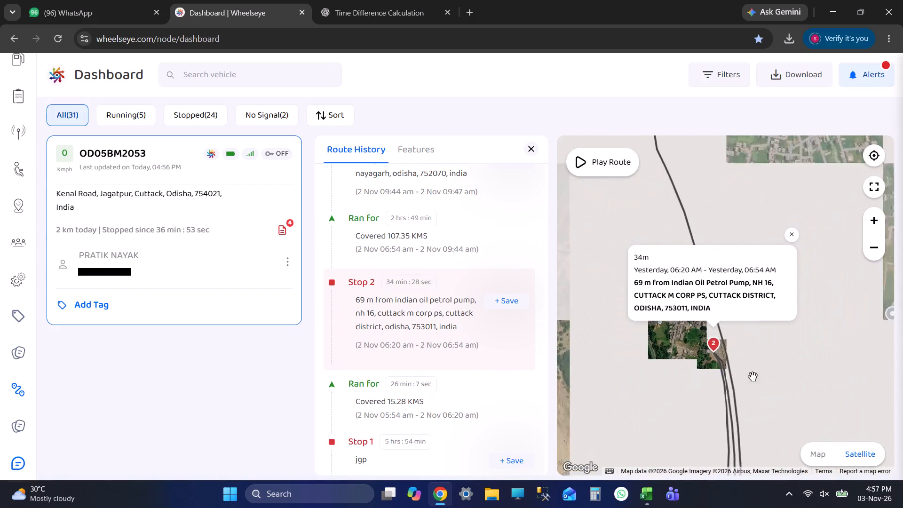
key("alt+Tab")
left_click(325, 189)
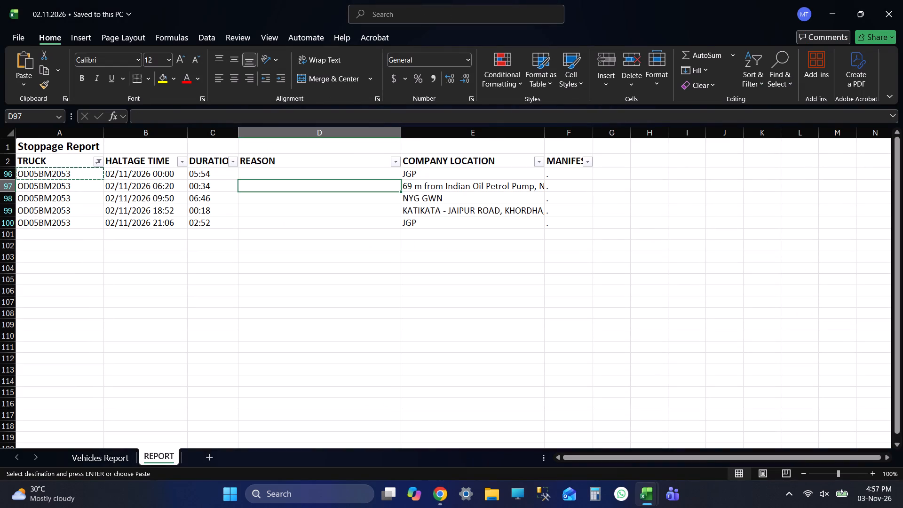
type("fuel")
key("space")
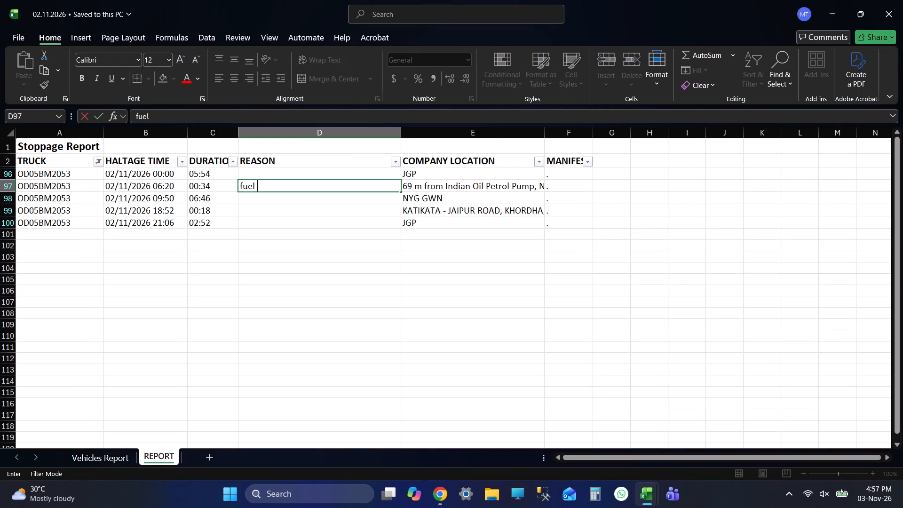
key("ctrl+a")
key("BackSpace")
key("shift+Tab")
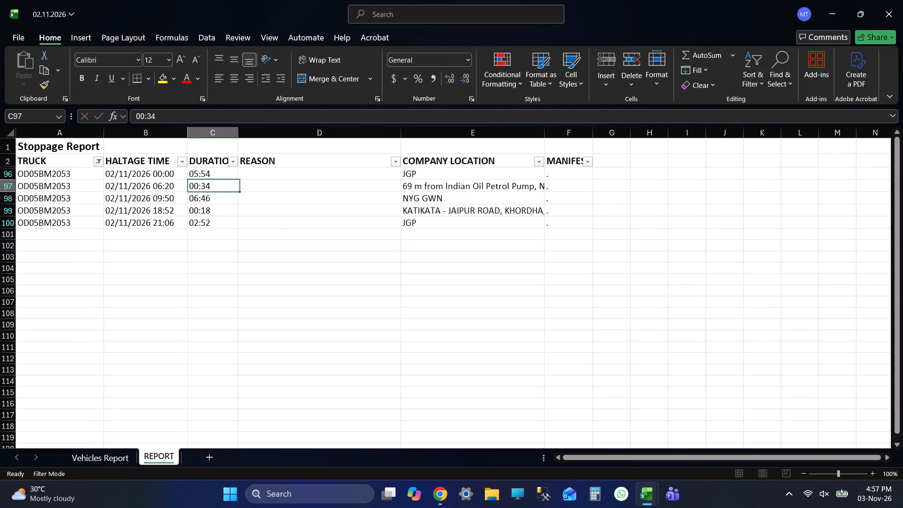
key("Tab")
type("FUEL PUMP")
key("Return")
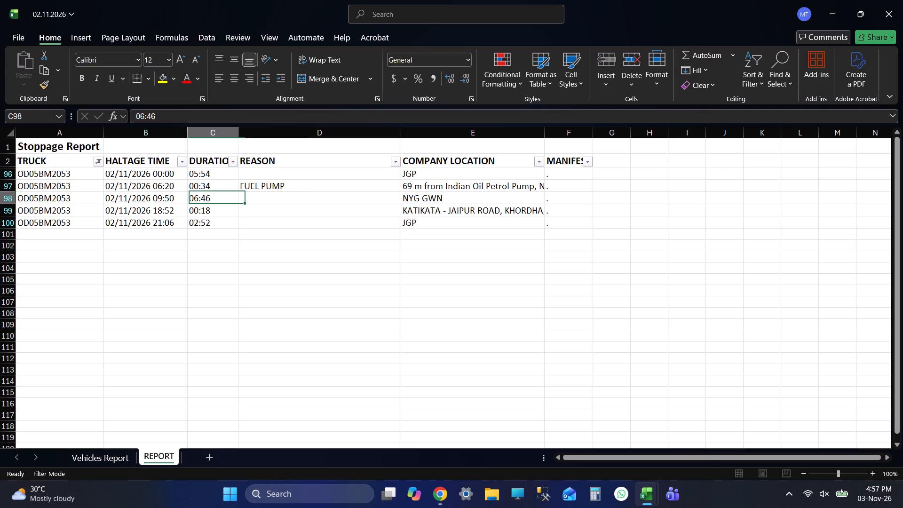
key("Tab")
key("ctrl+s")
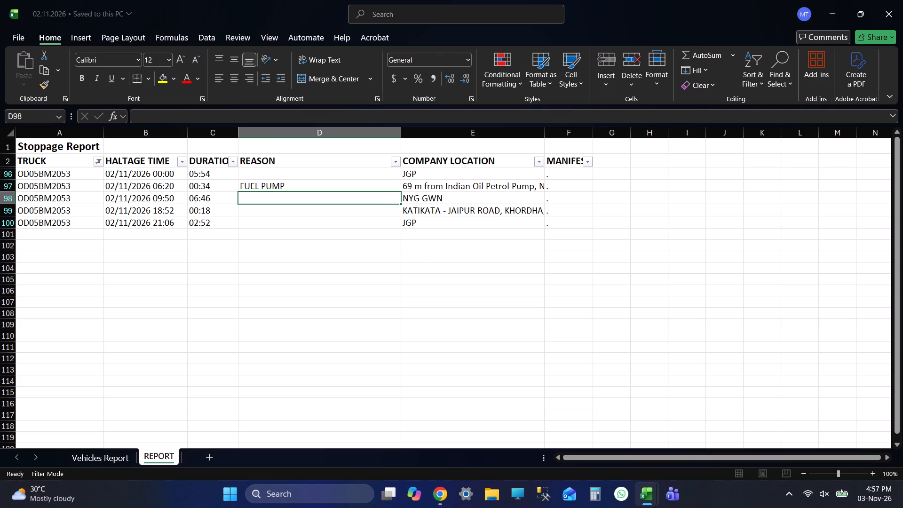
left_click(276, 167)
left_click(275, 177)
key("alt+Tab")
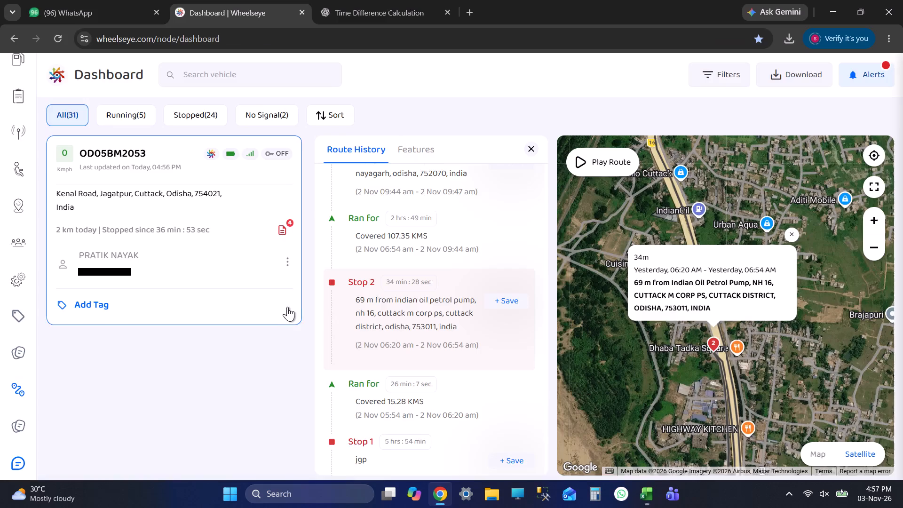
key("alt+Tab")
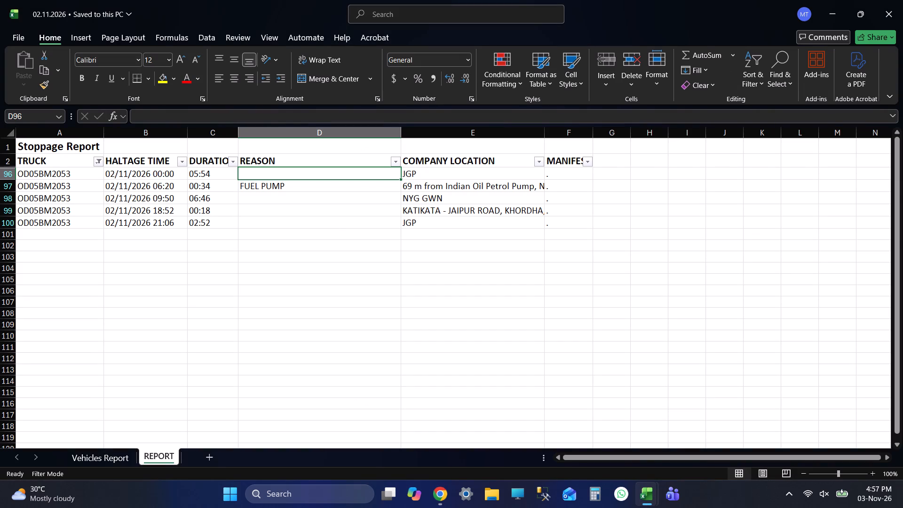
type("LOADING")
key("Tab")
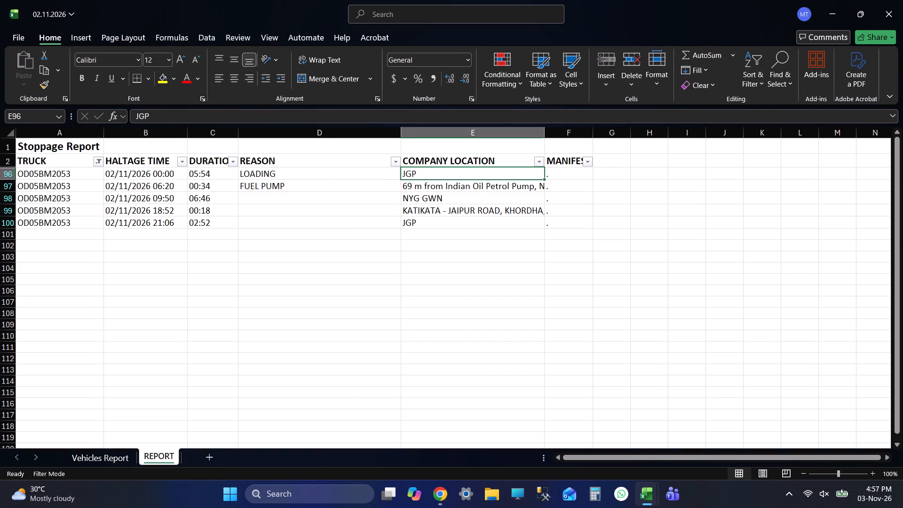
key("ctrl+s")
key("ctrl+s")
key("ctrl+s")
key("ctrl+s")
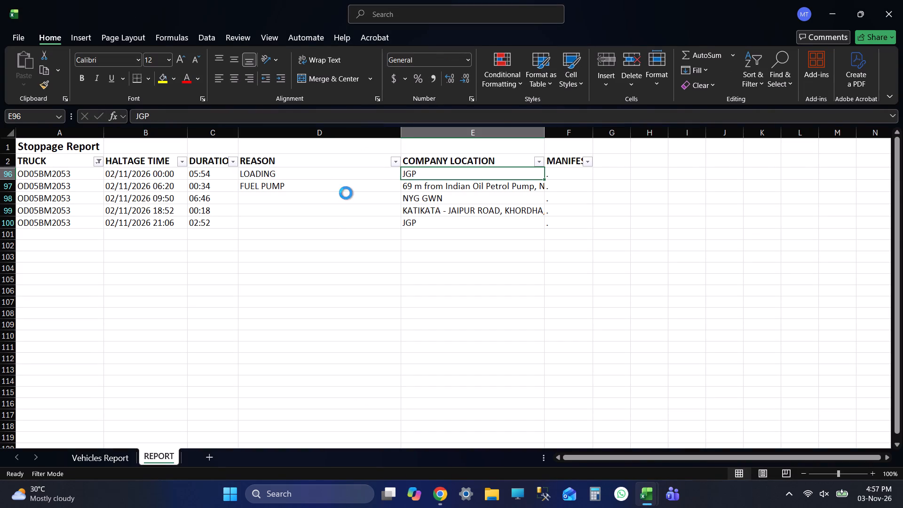
key("ctrl+s")
left_click(464, 186)
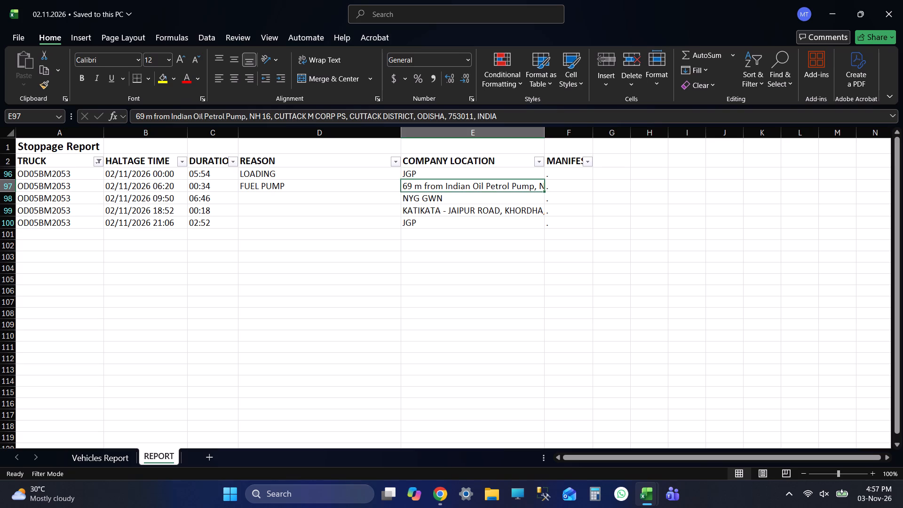
key("ctrl+s")
key("ctrl+s")
Widen the MANIFEST column so its full heading fits, and save the report.
left_click(491, 174)
key("Tab")
left_click_drag(594, 135, 626, 135)
key("ctrl+s")
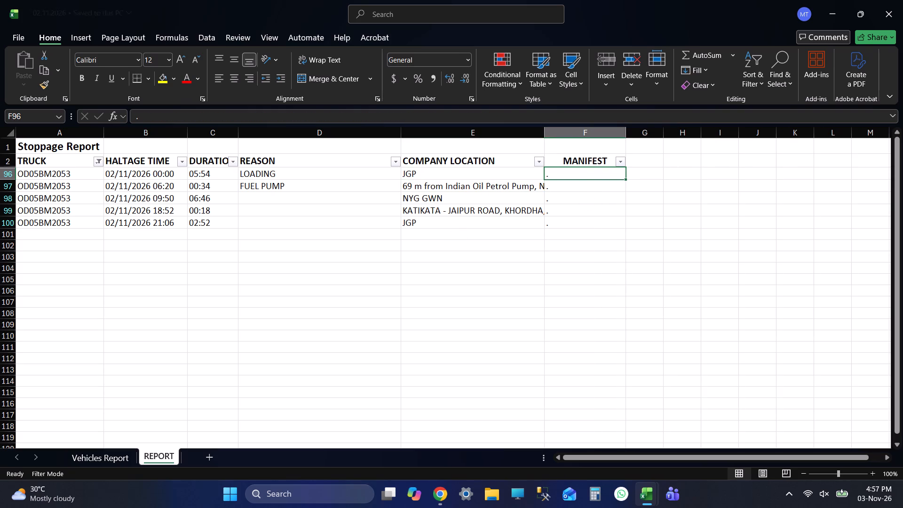
Close the 01.11.2026 stoppage report workbook after going through the open windows.
key("alt+Tab")
key("alt+Tab")
key("alt+Tab")
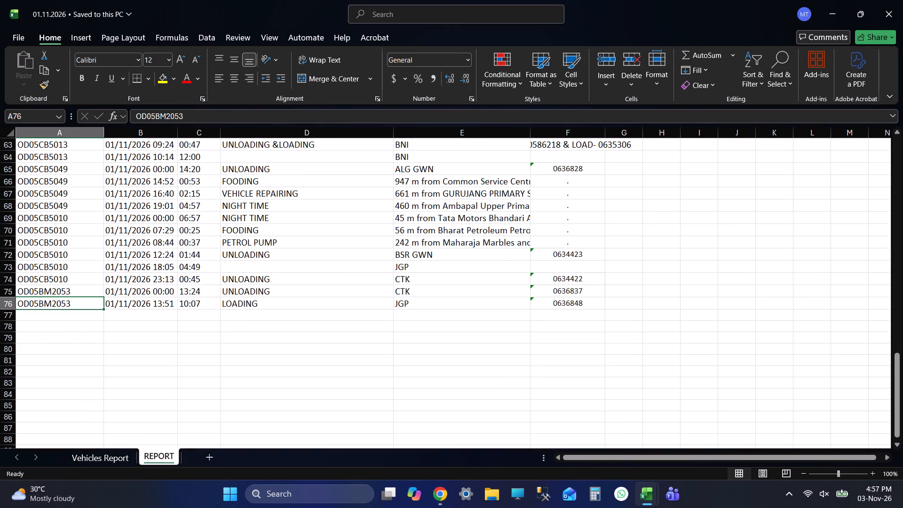
key("alt+Tab")
key("alt+Tab")
key("alt+Tab")
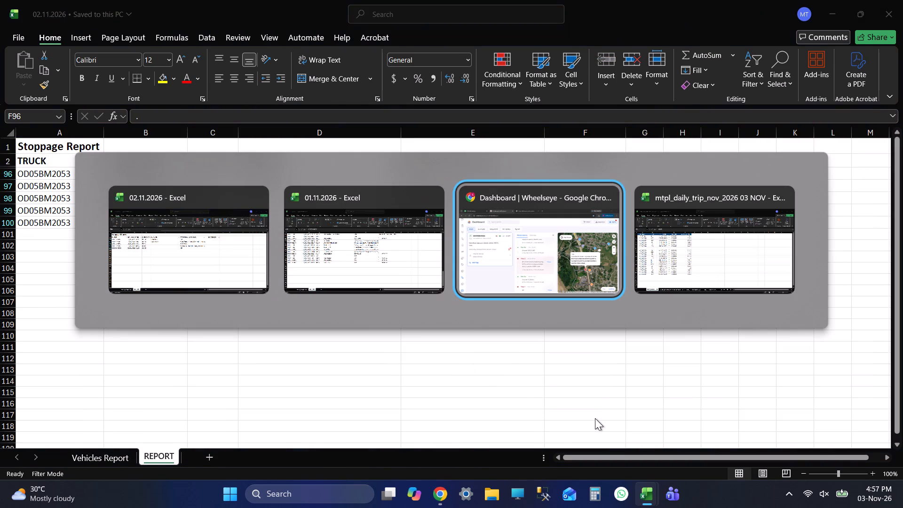
key("alt+Tab")
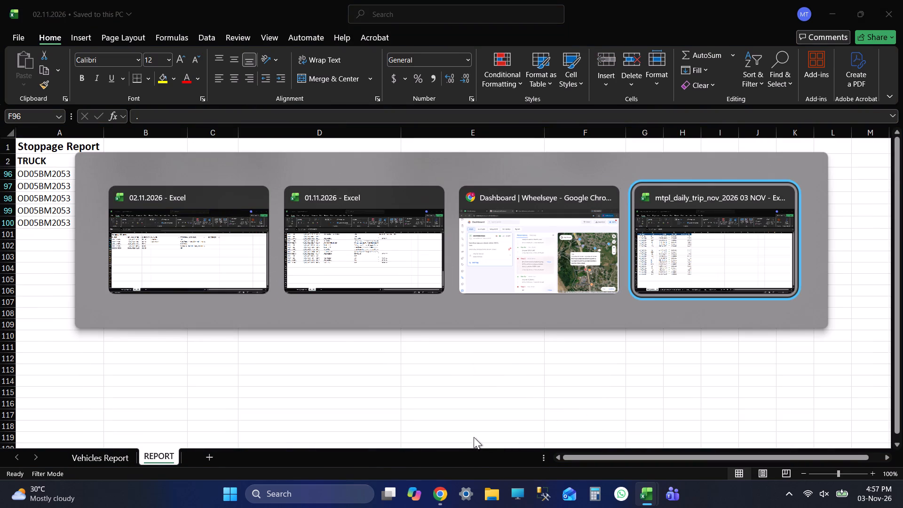
key("alt+Tab")
key("alt+Tab")
key("alt+Tab")
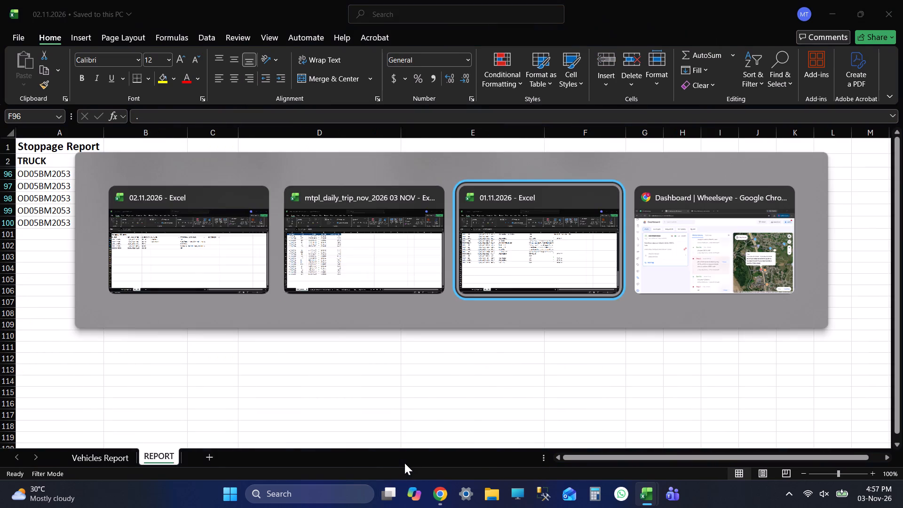
left_click(902, 0)
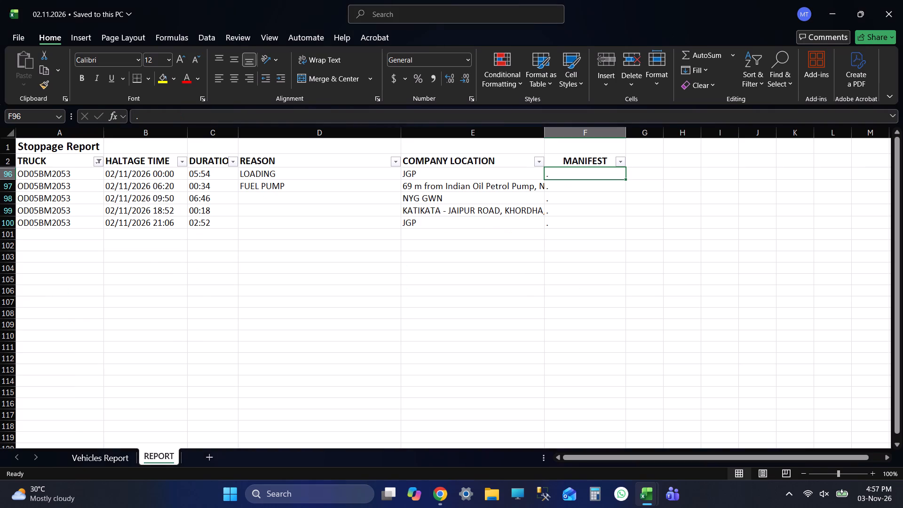
key("alt+Tab")
key("alt+Tab")
key("alt+Tab")
key("alt+Tab")
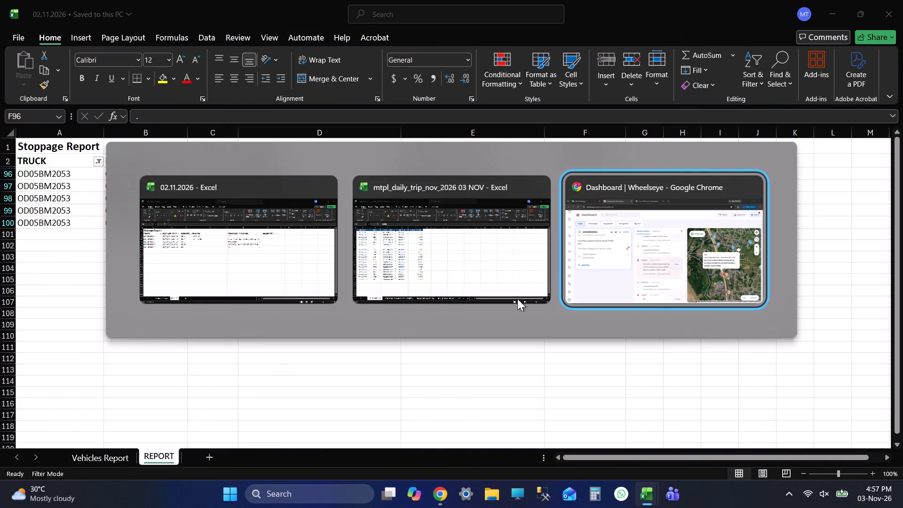
key("alt+Tab")
key("alt+Tab")
scroll(153, 321, "up", 3)
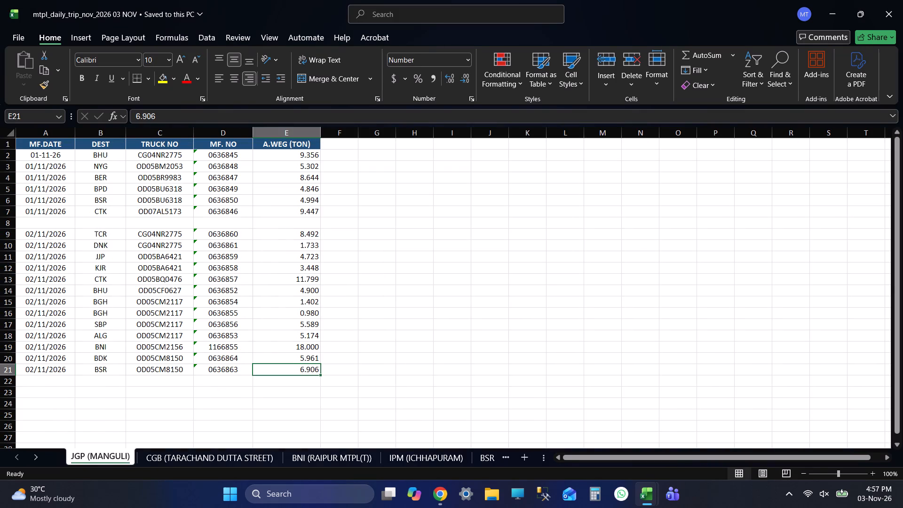
left_click_drag(170, 163, 287, 159)
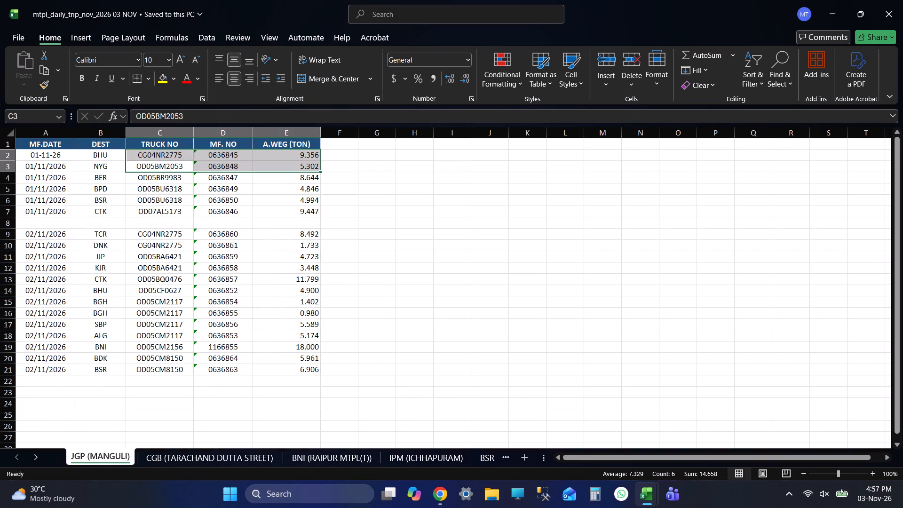
left_click(182, 174)
left_click_drag(163, 166, 283, 173)
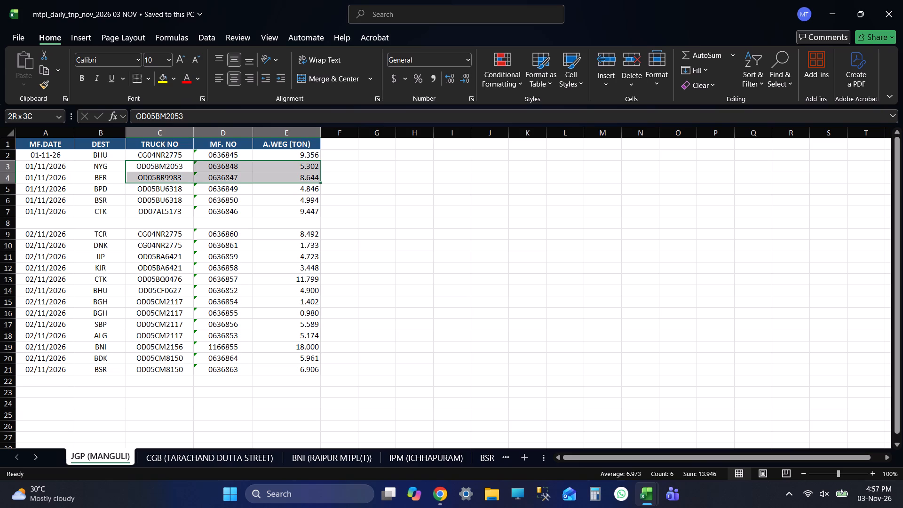
left_click_drag(283, 173, 299, 165)
key("alt+Tab")
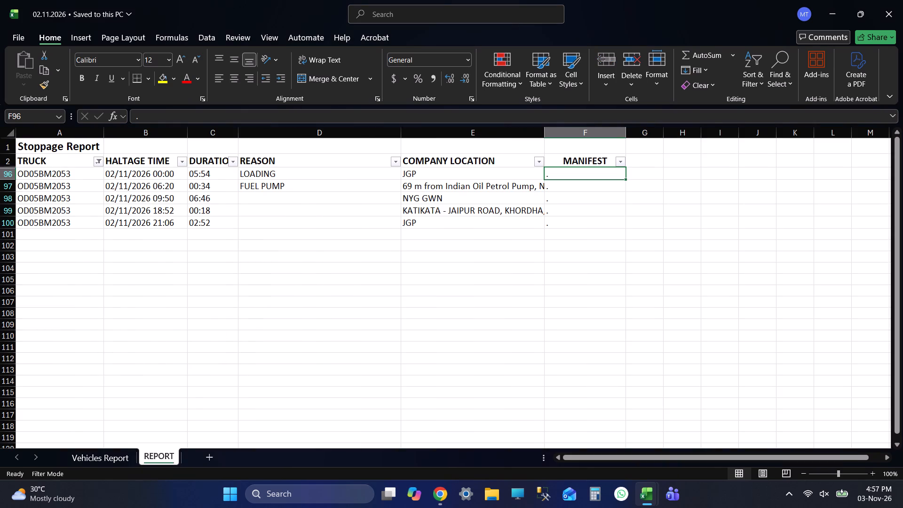
key("alt+Tab")
key("alt+Tab")
left_click(97, 452)
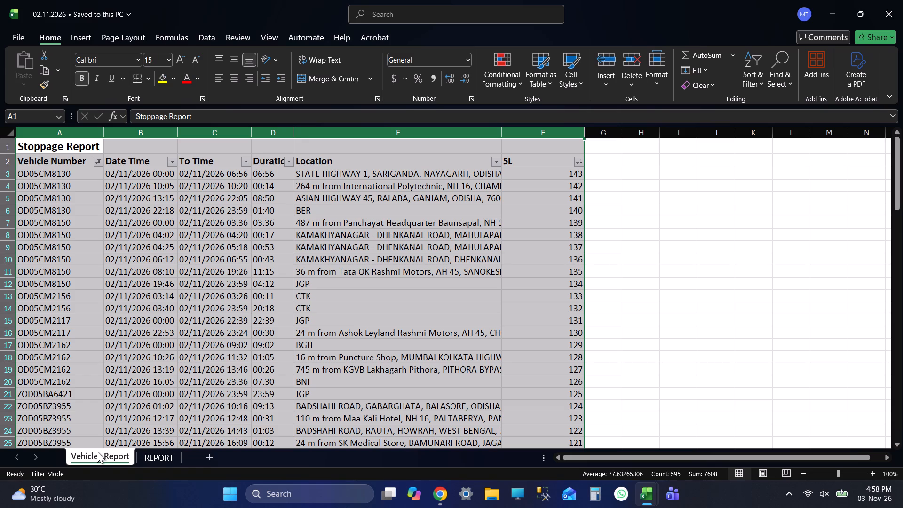
left_click(155, 456)
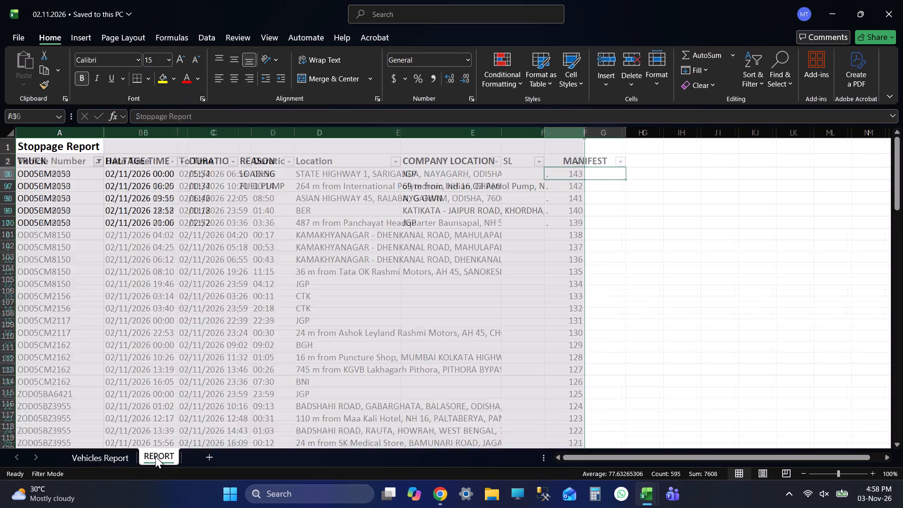
key("alt+Tab")
key("alt+Tab")
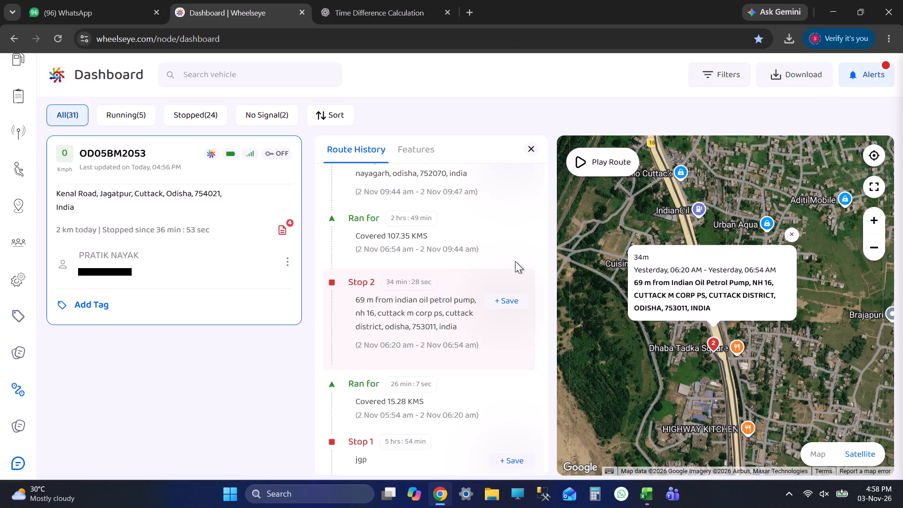
scroll(403, 193, "up", 1)
scroll(403, 193, "down", 1)
scroll(403, 193, "up", 5)
scroll(393, 192, "down", 1)
scroll(379, 191, "up", 1)
scroll(376, 191, "down", 1)
scroll(371, 190, "up", 7)
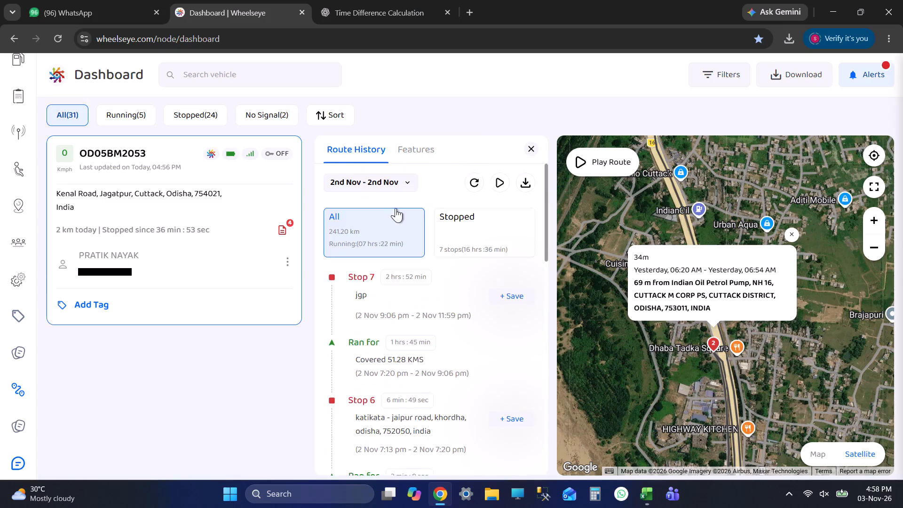
scroll(398, 217, "down", 4)
scroll(399, 225, "up", 5)
left_click(370, 170)
left_click(369, 182)
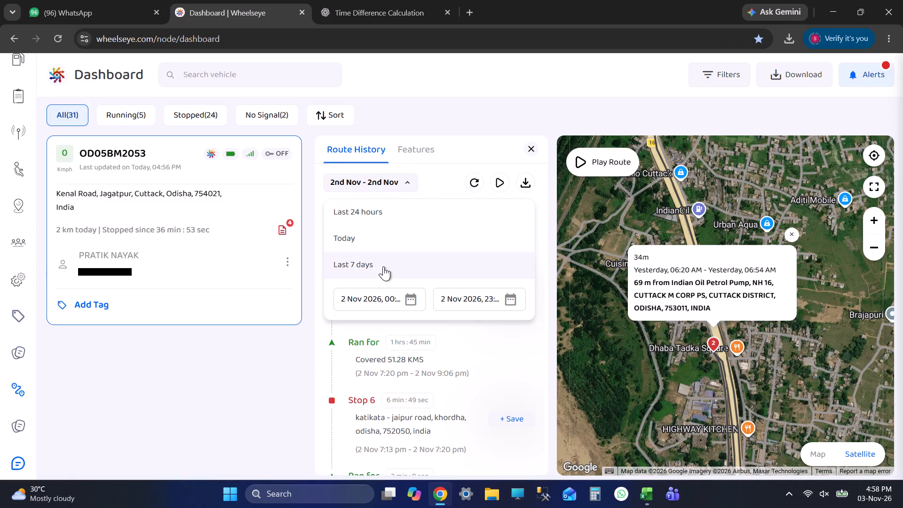
left_click(380, 262)
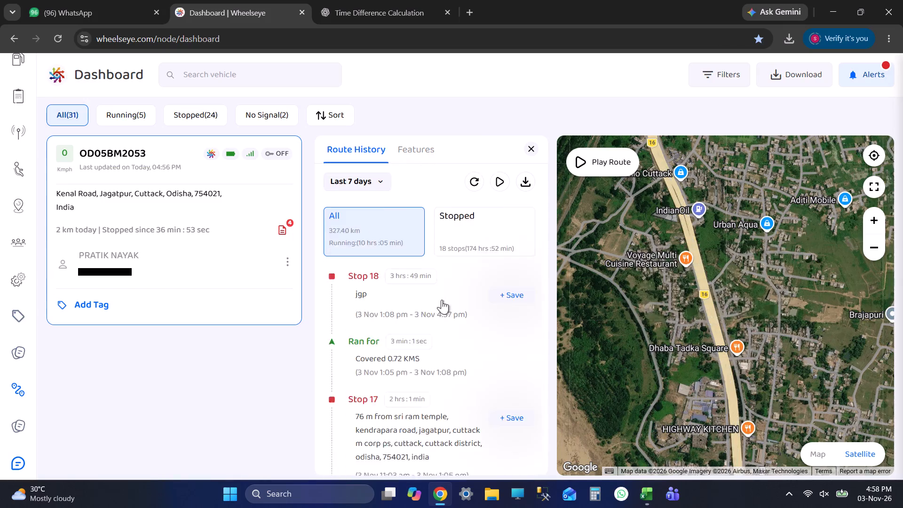
scroll(444, 315, "down", 12)
left_click(441, 262)
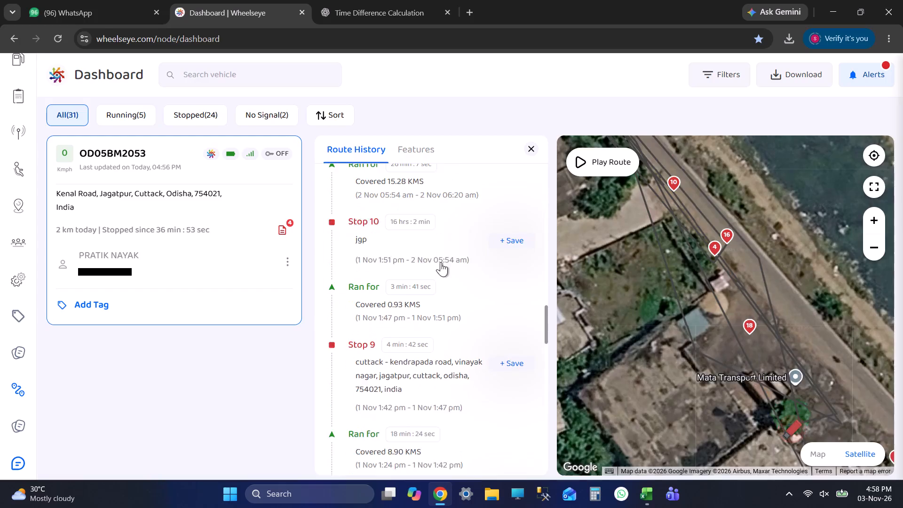
scroll(439, 278, "down", 2)
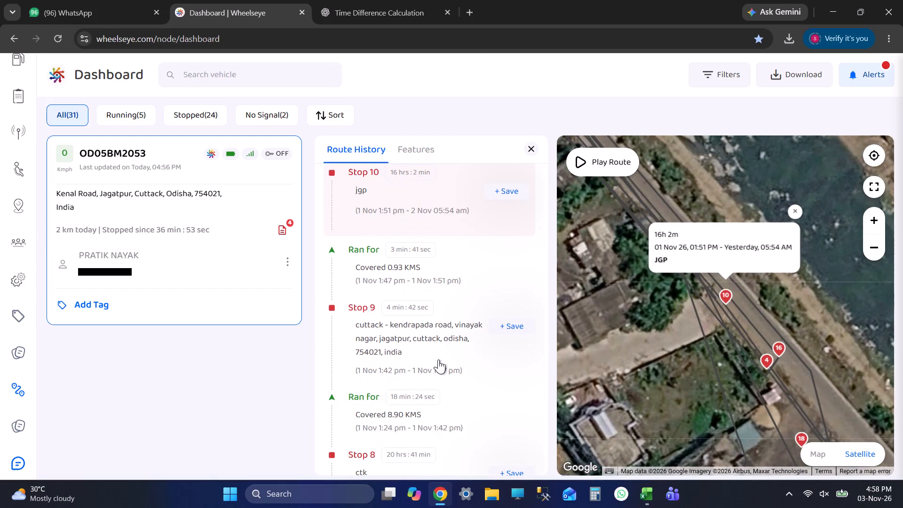
scroll(438, 359, "down", 3)
left_click(436, 302)
scroll(436, 302, "up", 4)
left_click(426, 297)
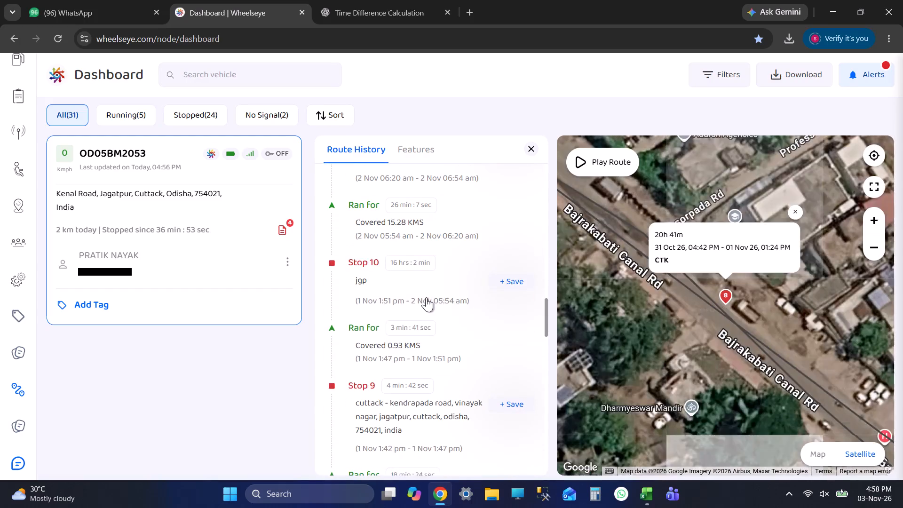
key("alt+Tab")
key("alt+Tab")
key("alt+Tab")
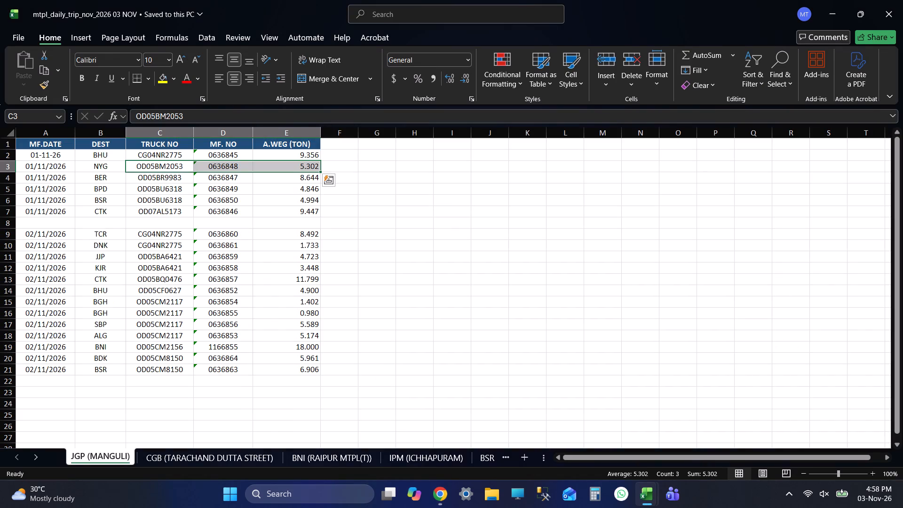
left_click(162, 166)
key("Tab")
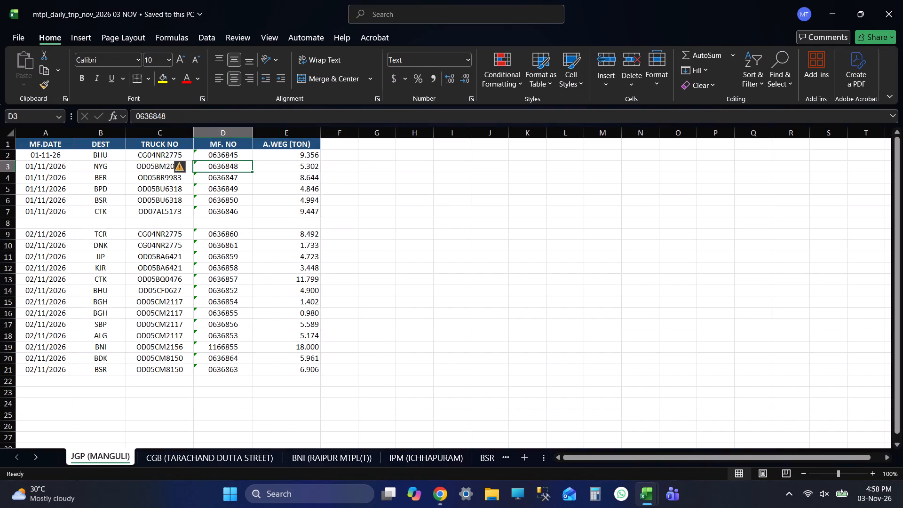
key("ctrl+c")
key("alt+Tab")
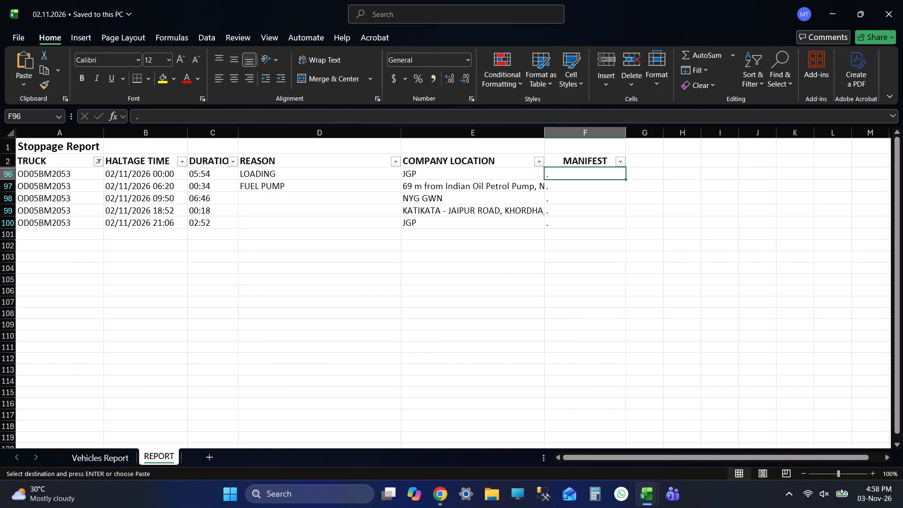
key("ctrl+v")
For the 09:50 NYG GWN stoppage, enter UNLOADING as the reason and manifest number 0636848, and save the report.
left_click(263, 192)
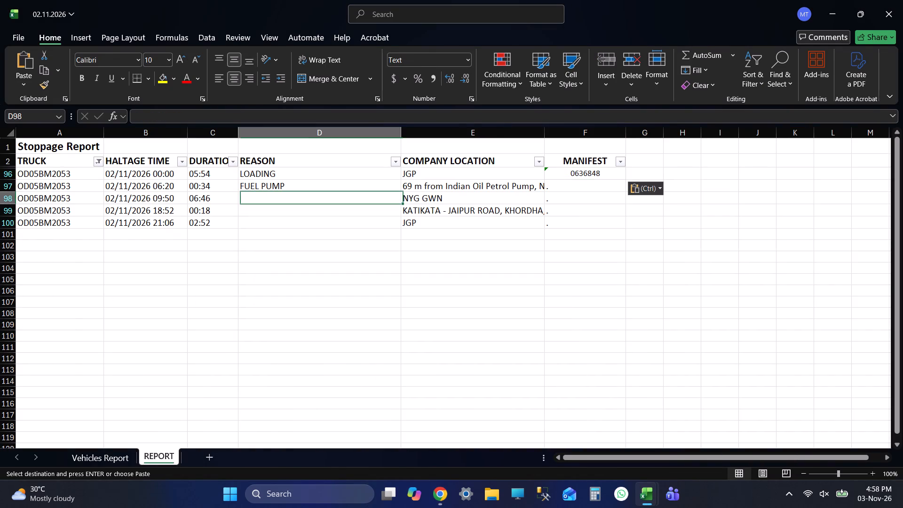
type("UNLOADING")
key("Tab")
key("Tab")
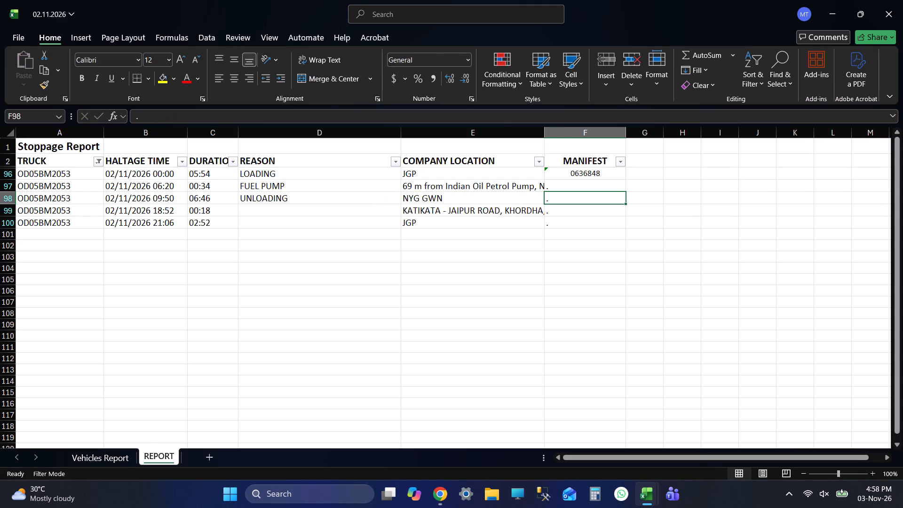
key("ctrl+v")
key("alt+Tab")
key("ctrl+c")
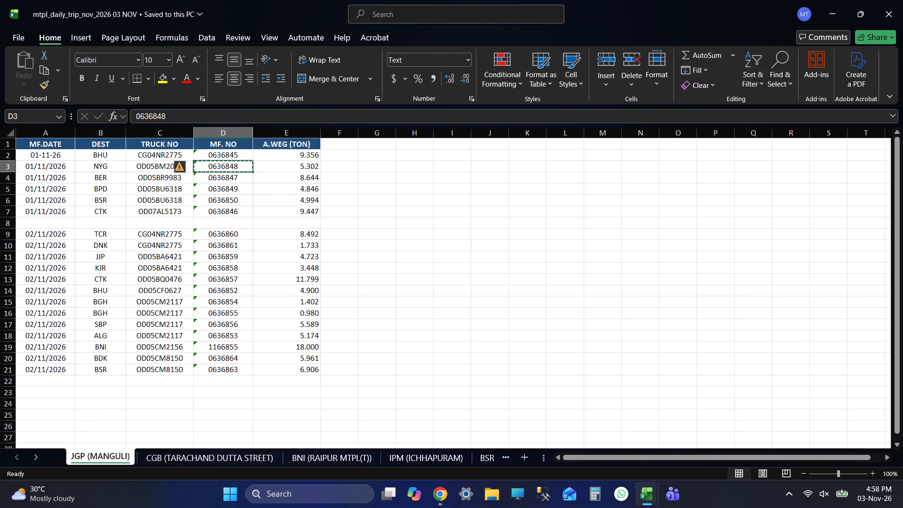
key("alt+Tab")
key("ctrl+v")
key("Return")
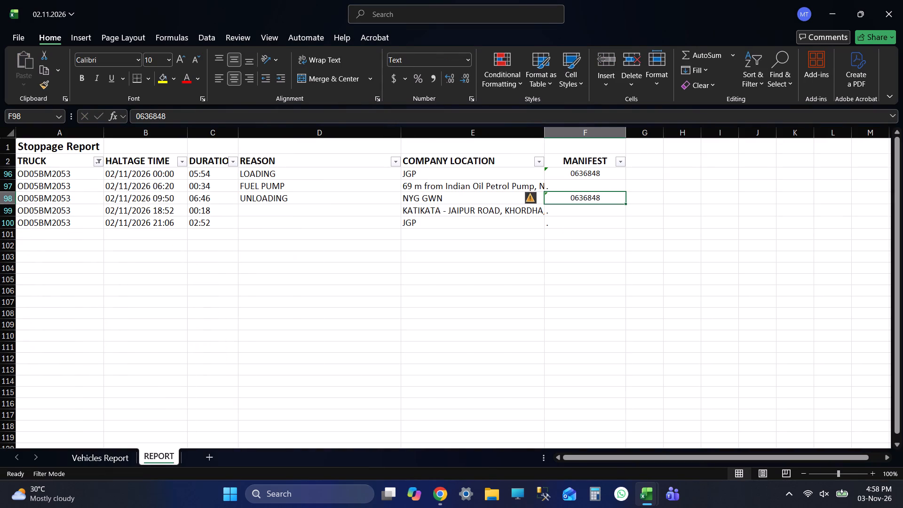
key("Return")
key("ctrl+s")
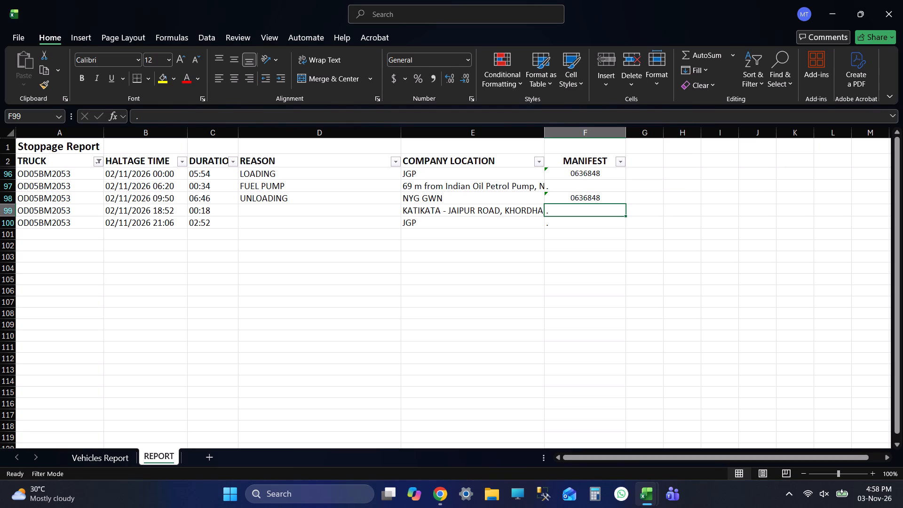
left_click(239, 205)
key("shift+Tab")
key("shift+Tab")
key("shift+Tab")
key("shift+Tab")
key("shift+Tab")
key("shift+Tab")
key("alt+Tab")
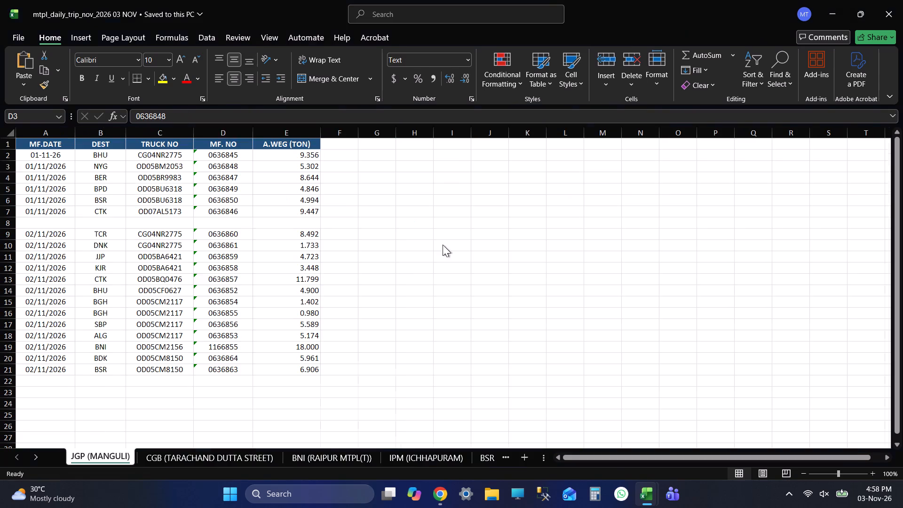
key("alt+Tab")
key("alt+Tab")
key("alt+Tab")
scroll(441, 300, "up", 3)
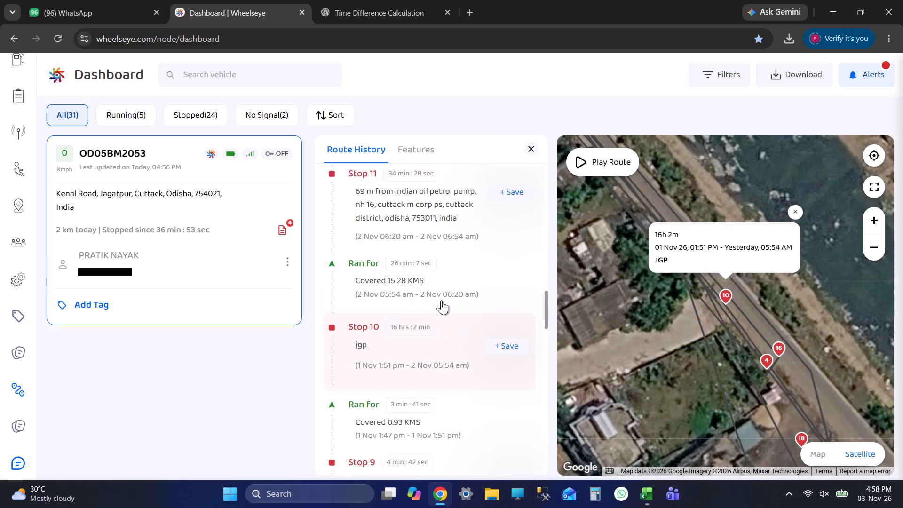
scroll(465, 268, "up", 2)
scroll(453, 273, "down", 1)
scroll(449, 276, "up", 9)
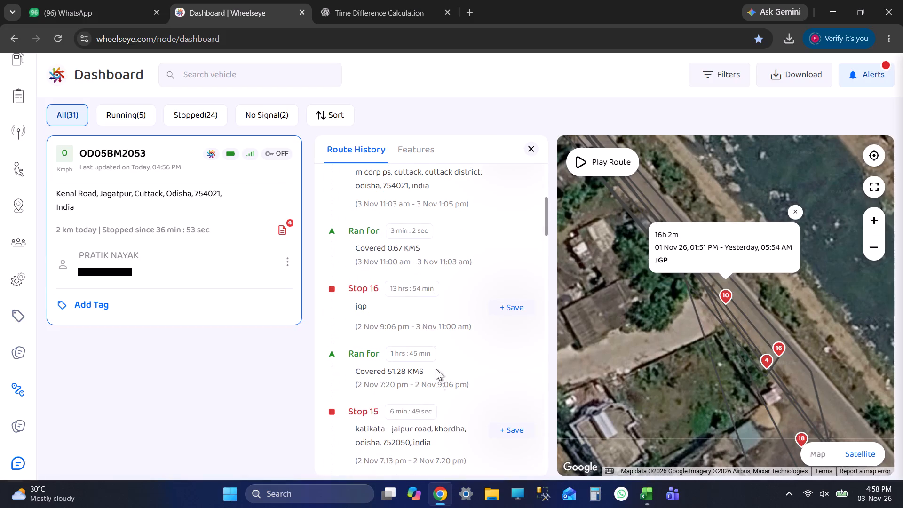
left_click(434, 415)
scroll(451, 357, "up", 2)
left_click(426, 311)
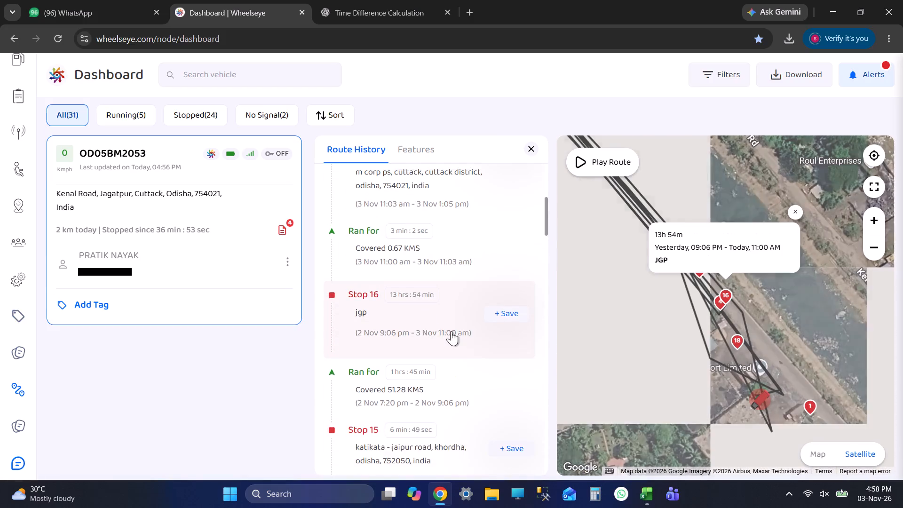
scroll(451, 331, "up", 3)
scroll(444, 346, "down", 7)
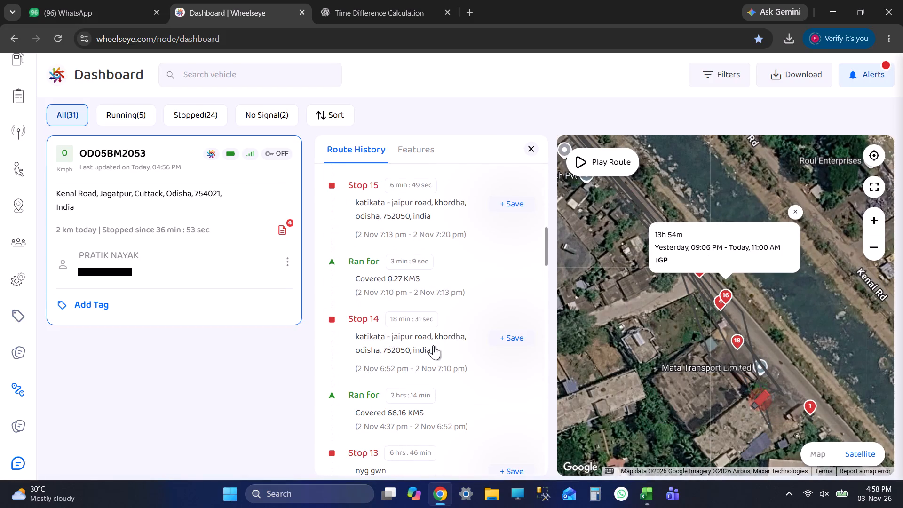
scroll(451, 364, "down", 2)
left_click(431, 345)
scroll(447, 333, "up", 3)
left_click(444, 335)
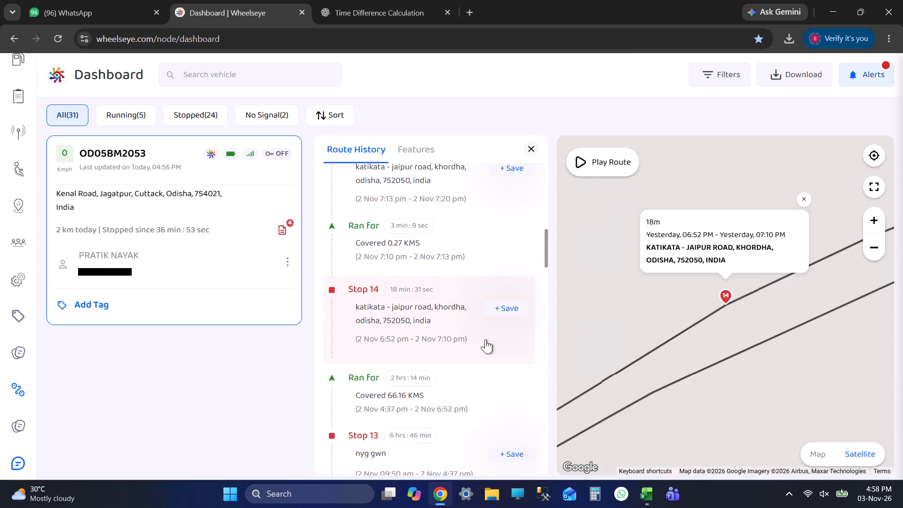
scroll(465, 302, "up", 2)
scroll(467, 313, "down", 1)
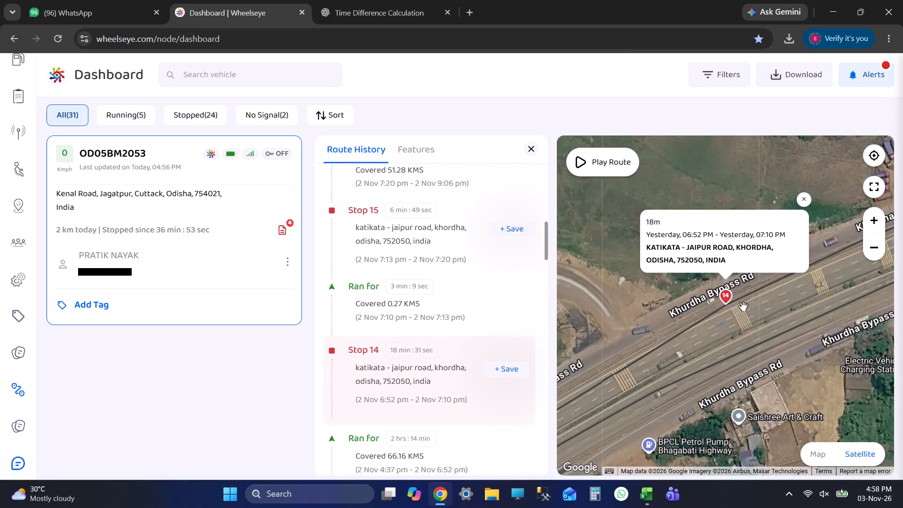
scroll(744, 306, "up", 2)
scroll(699, 330, "down", 4)
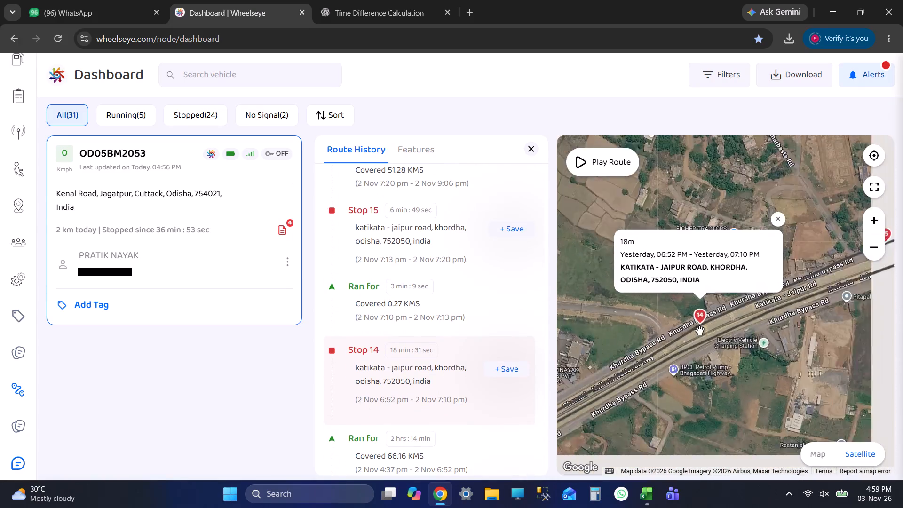
scroll(699, 330, "up", 3)
scroll(699, 330, "down", 2)
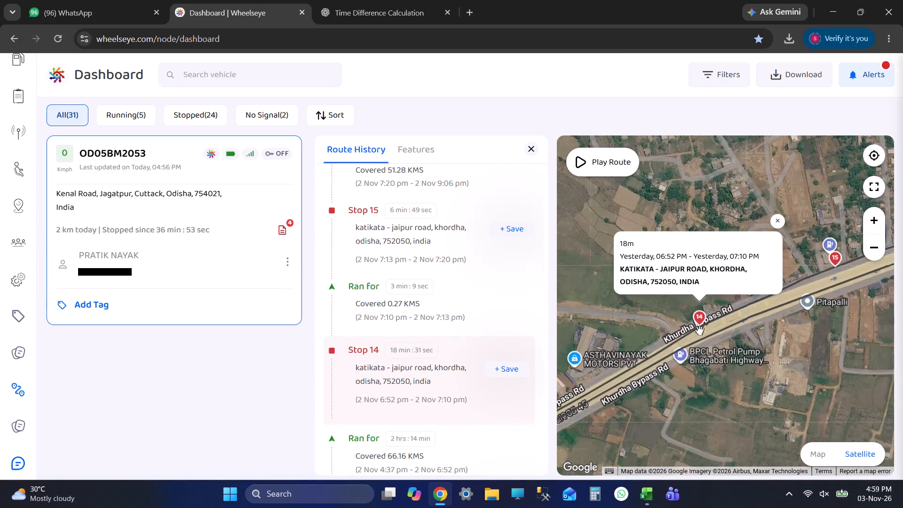
scroll(421, 367, "up", 1)
left_click(421, 311)
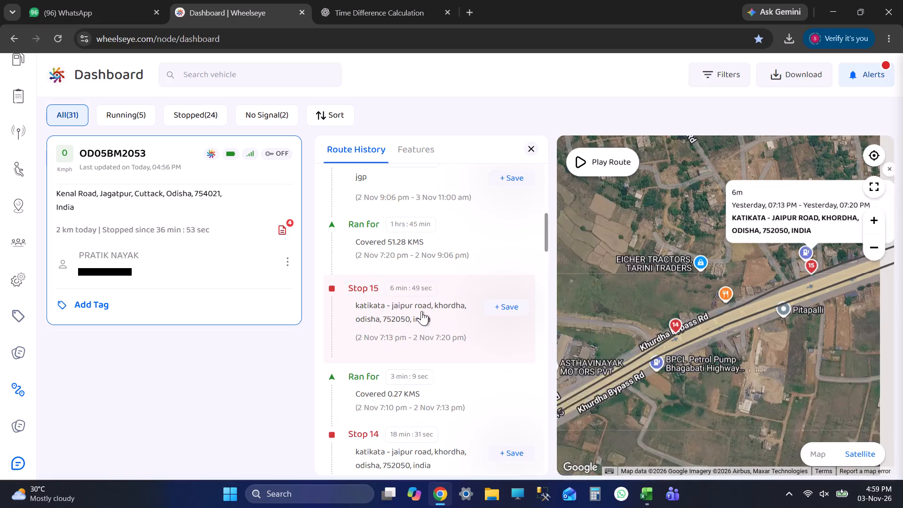
scroll(434, 329, "up", 2)
left_click(436, 322)
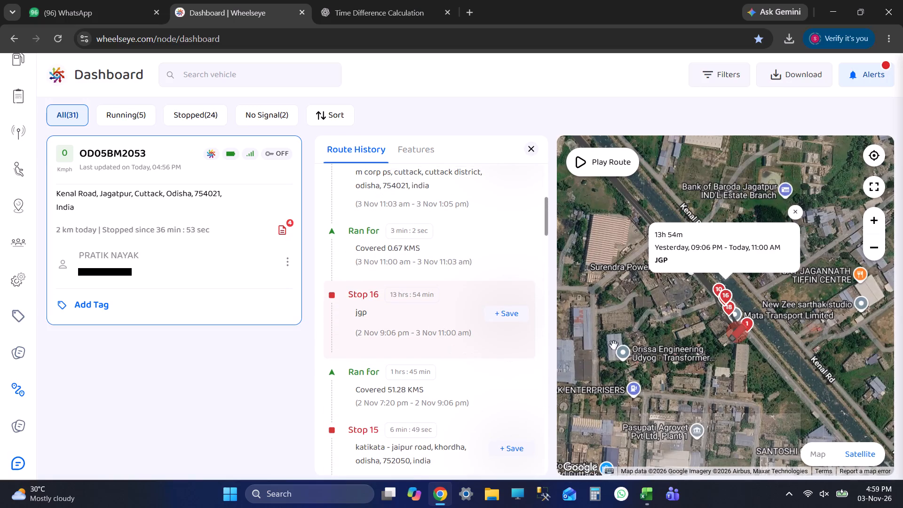
Re-examine Stop 14, the 6:52 pm halt on Katikata - Jaipur Road, checking its surroundings on the satellite map.
scroll(402, 410, "down", 2)
left_click(436, 420)
left_click(421, 447)
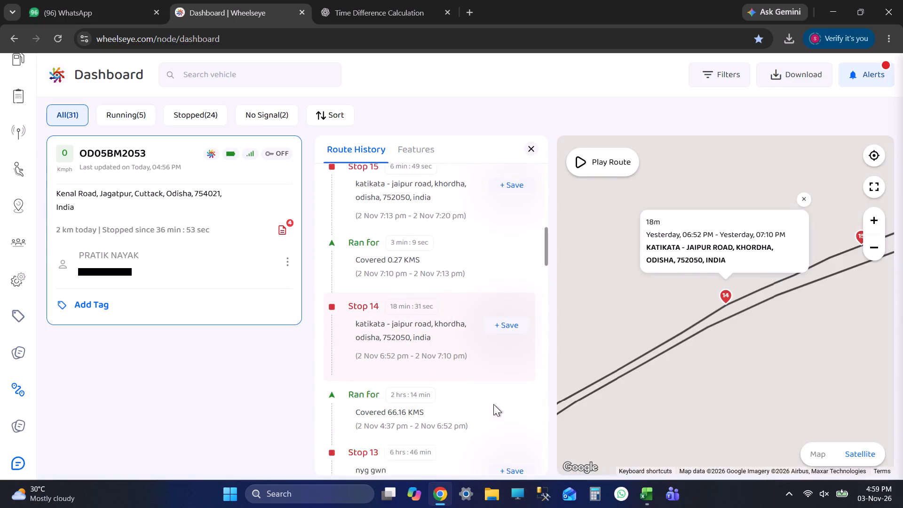
scroll(744, 329, "down", 3)
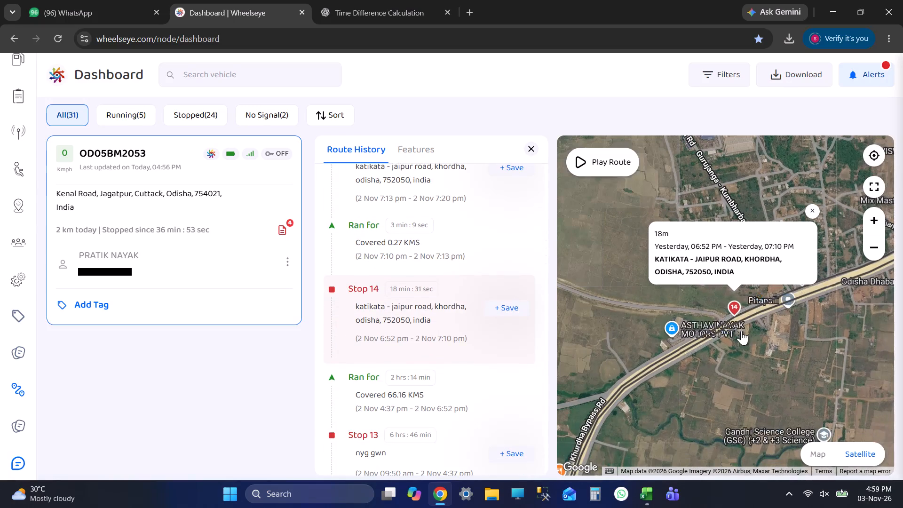
scroll(741, 331, "down", 5)
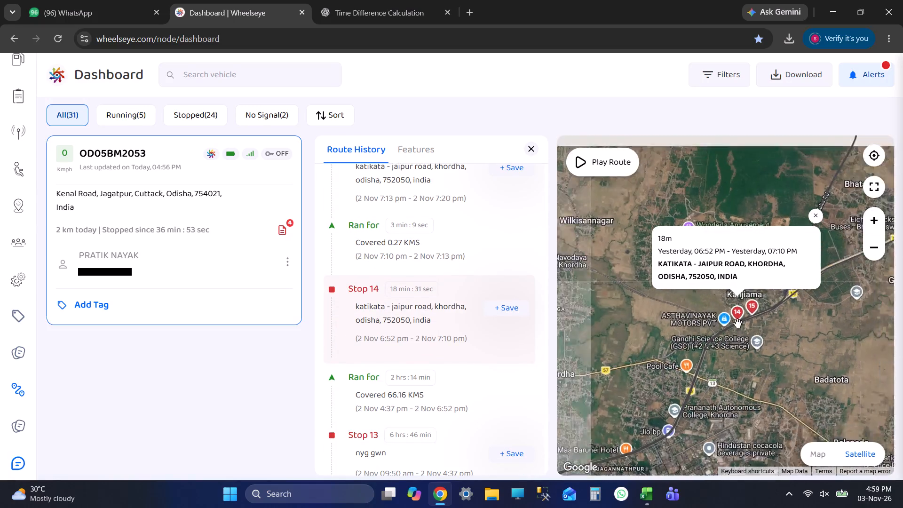
scroll(740, 326, "down", 1)
scroll(743, 321, "up", 3)
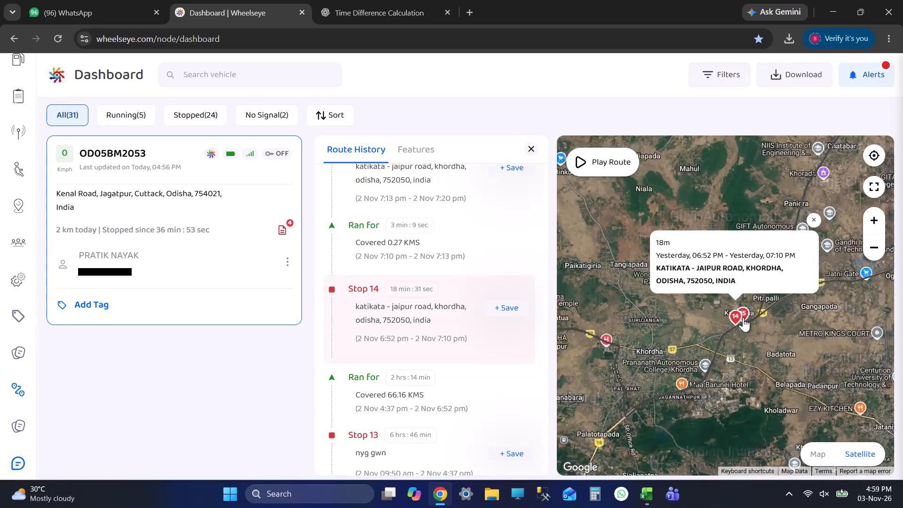
scroll(743, 314, "up", 1)
scroll(743, 314, "down", 1)
scroll(738, 316, "up", 13)
scroll(756, 368, "down", 1)
scroll(754, 375, "up", 3)
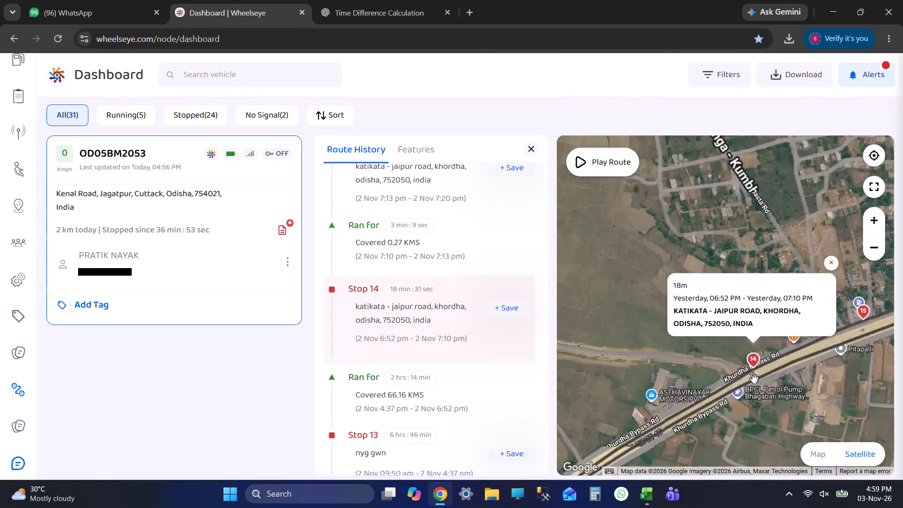
scroll(754, 379, "up", 7)
key("alt+Tab")
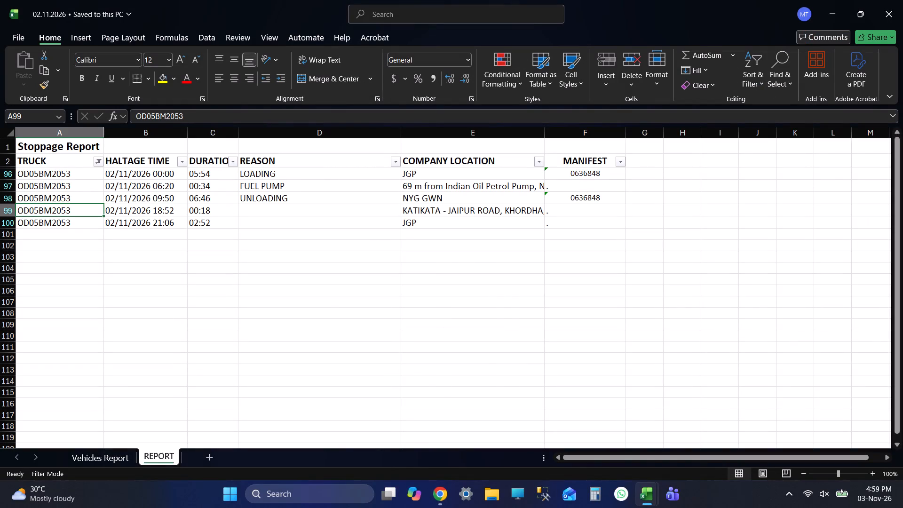
left_click(4, 211)
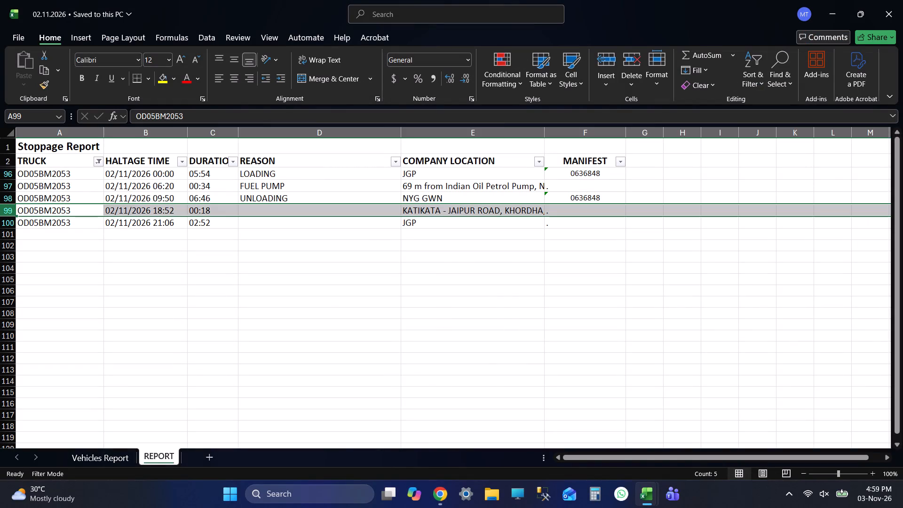
key("ctrl+minus")
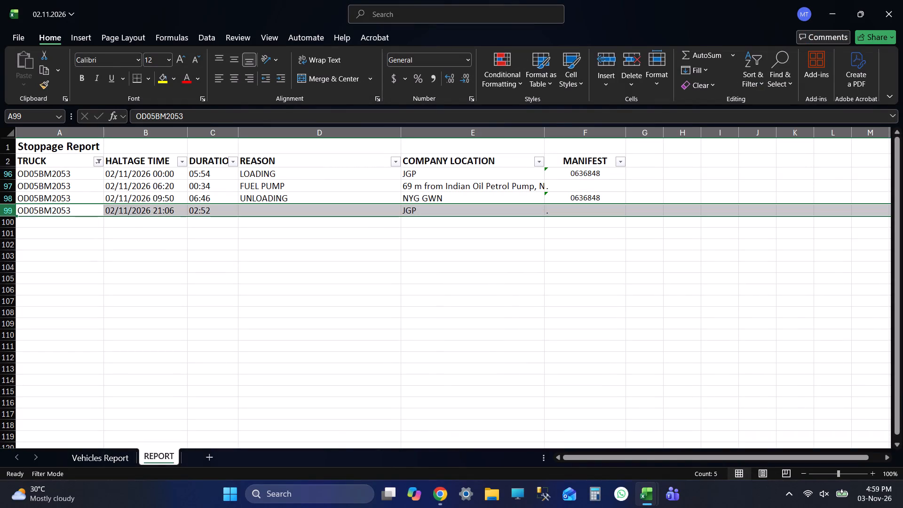
left_click(382, 247)
left_click(292, 210)
key("ctrl+s")
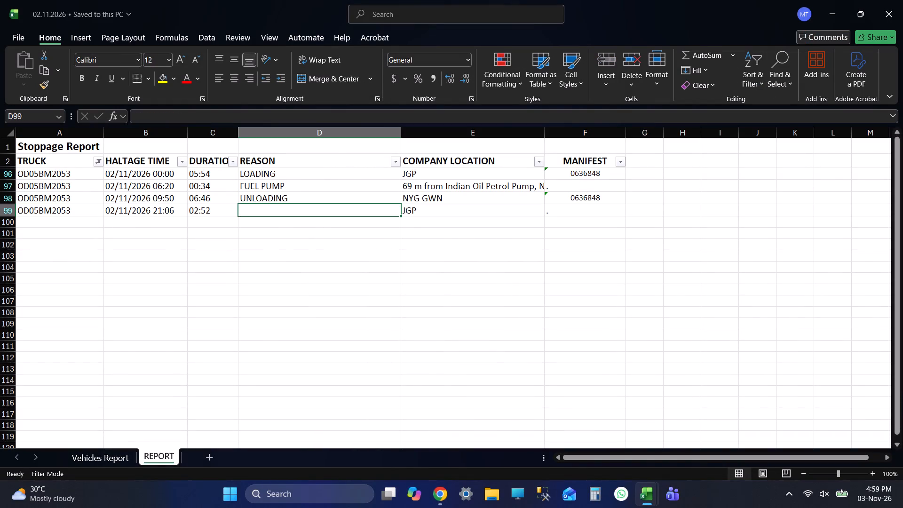
key("alt+Tab")
scroll(395, 265, "up", 5)
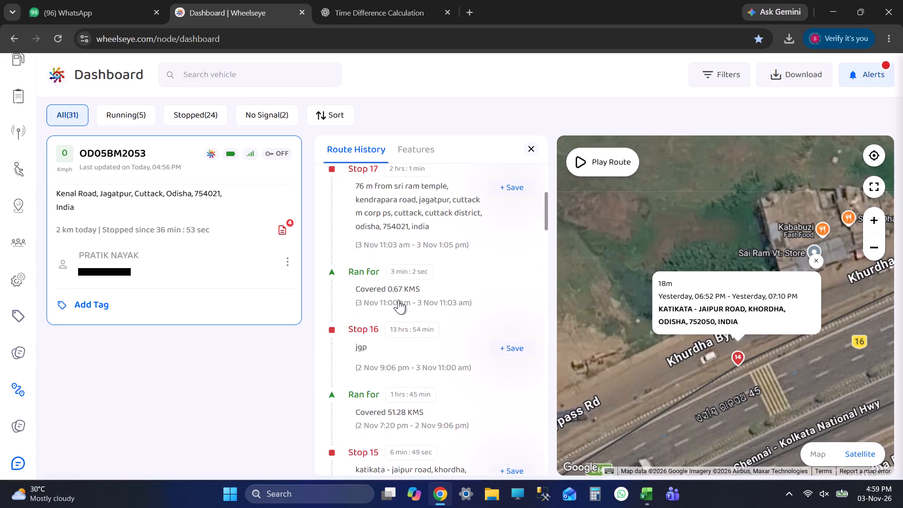
left_click(404, 354)
scroll(665, 354, "down", 2)
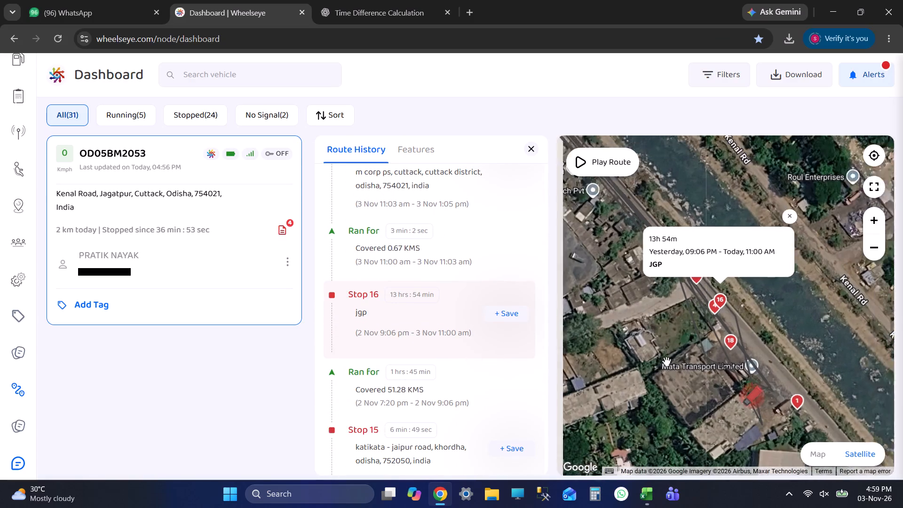
scroll(666, 361, "down", 7)
scroll(422, 351, "up", 3)
left_click(429, 341)
scroll(450, 342, "up", 3)
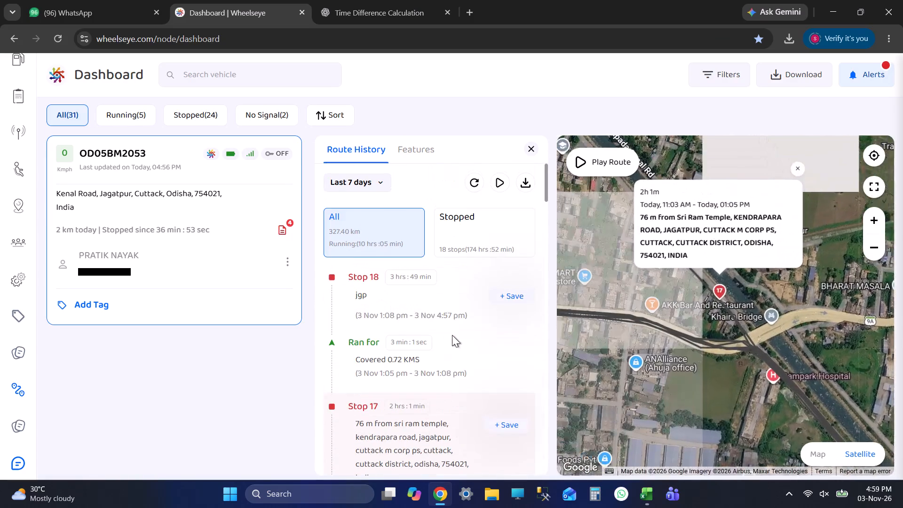
left_click(451, 322)
key("alt+Tab")
key("ctrl+s")
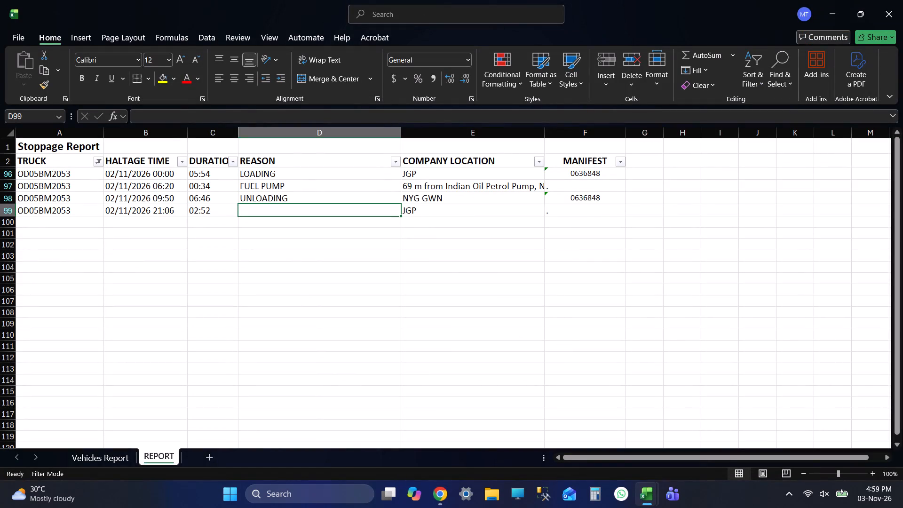
left_click(104, 169)
left_click(98, 157)
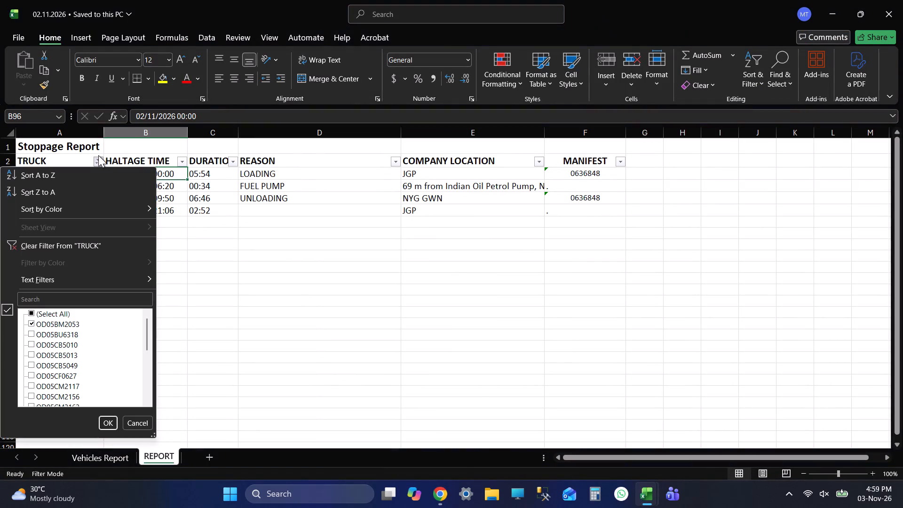
left_click(54, 321)
left_click(53, 335)
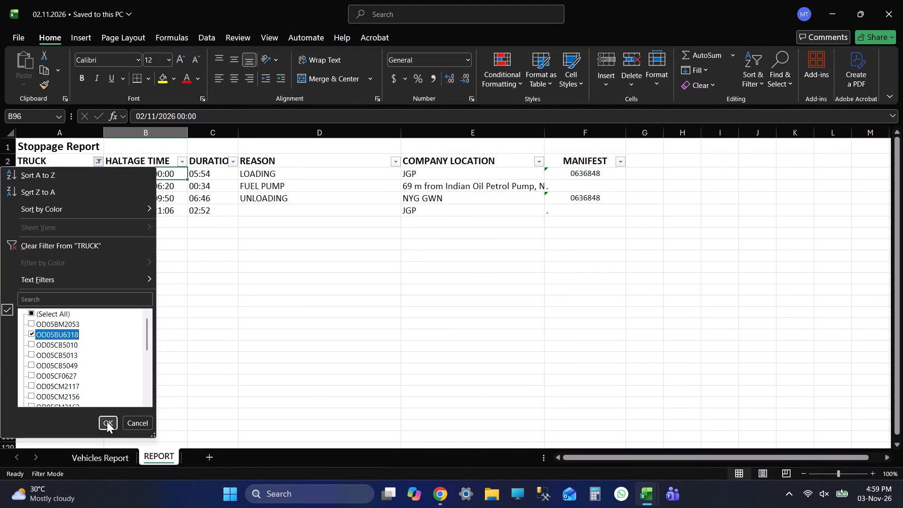
left_click(107, 421)
left_click(343, 294)
key("ctrl+s")
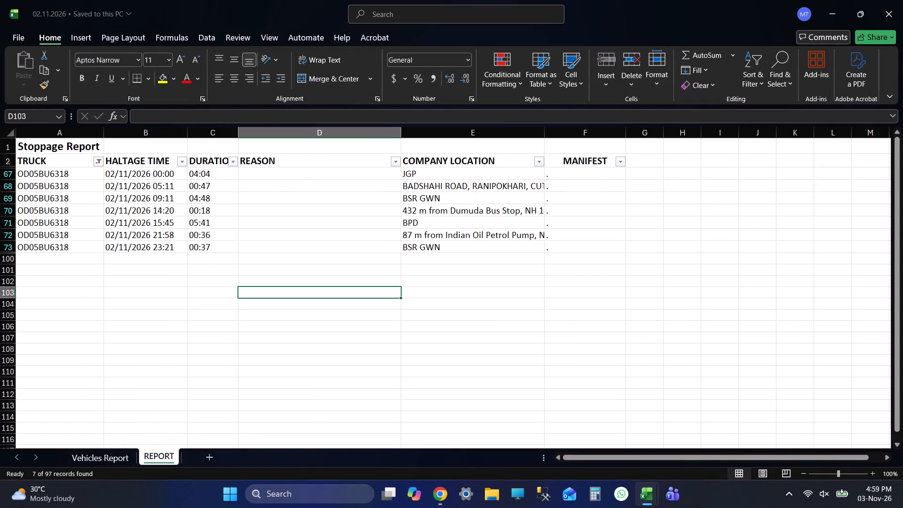
left_click(449, 196)
left_click(433, 223)
left_click(427, 247)
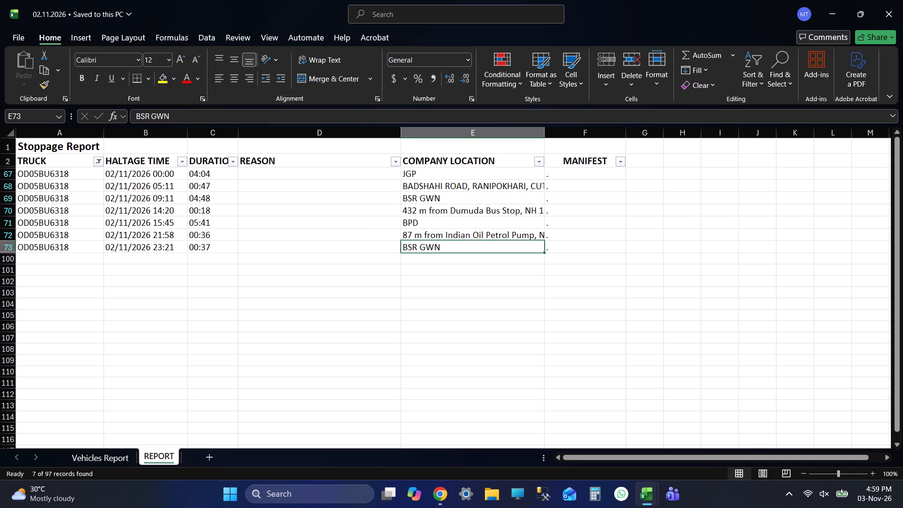
key("ctrl+s")
left_click(440, 175)
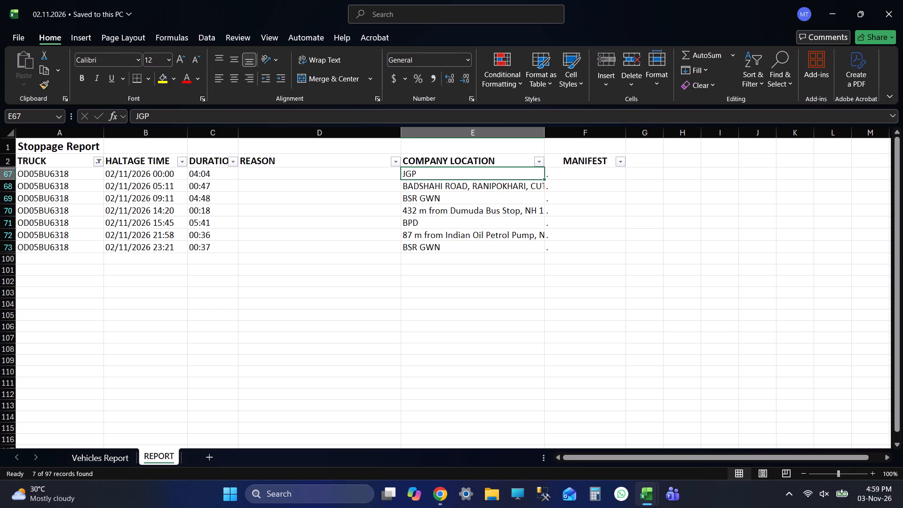
key("shift+Tab")
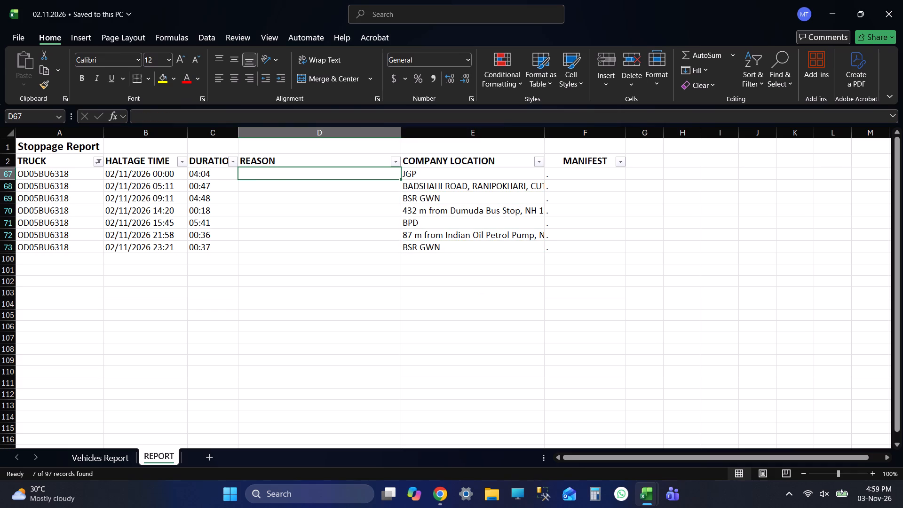
type("LOADING")
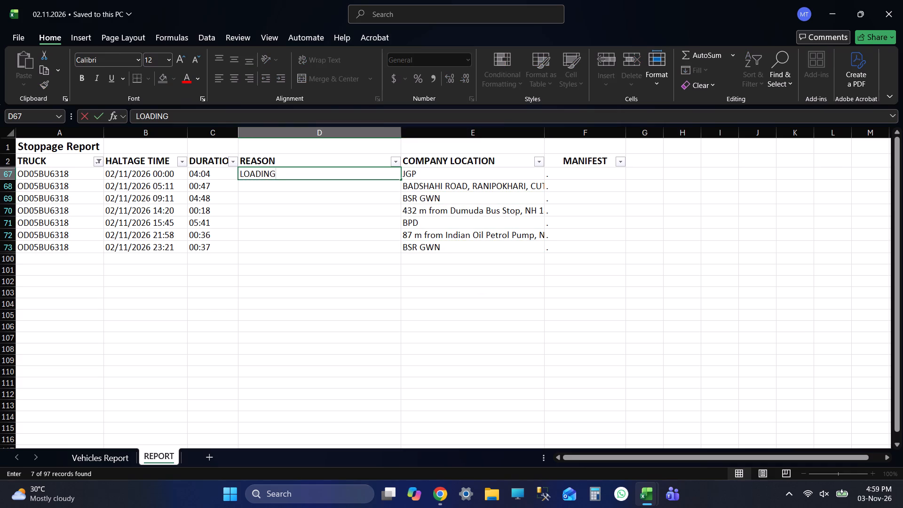
key("Tab")
key("ctrl+s")
key("Tab")
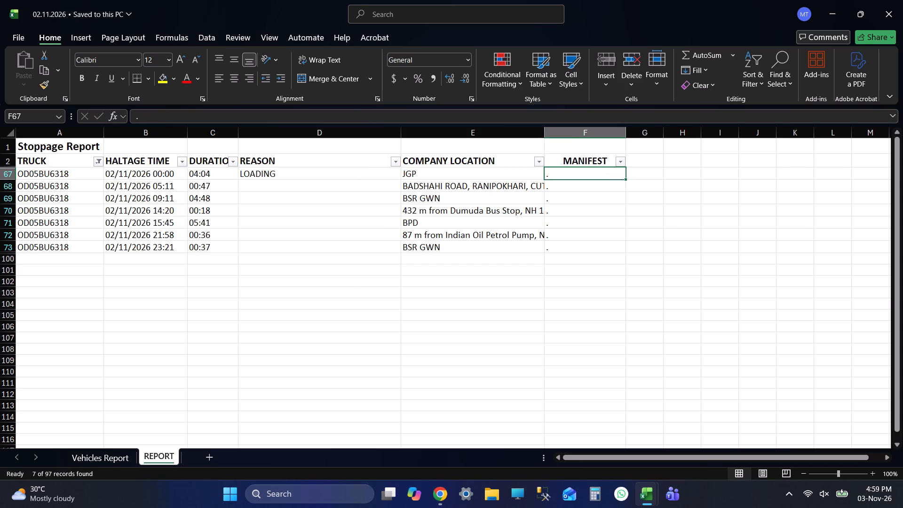
key("alt+Tab")
key("alt+Tab")
key("alt+Tab")
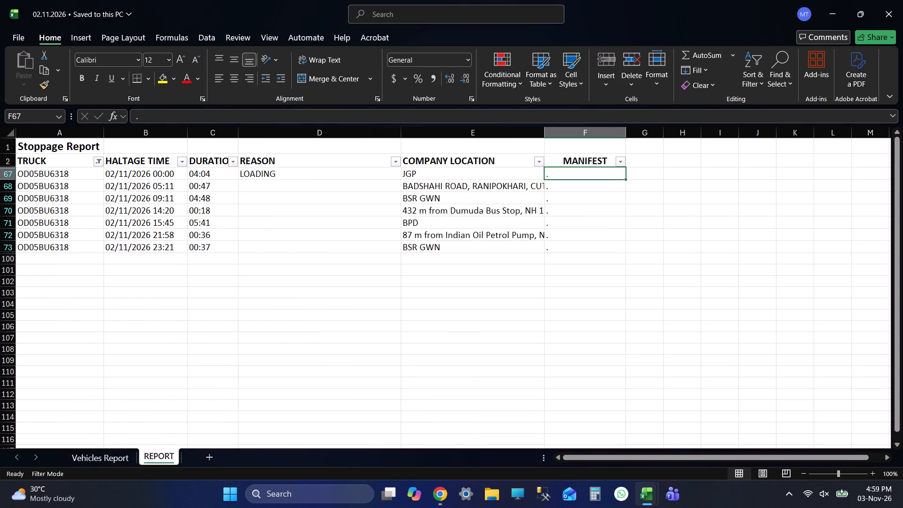
key("alt+Tab")
key("alt+Tab")
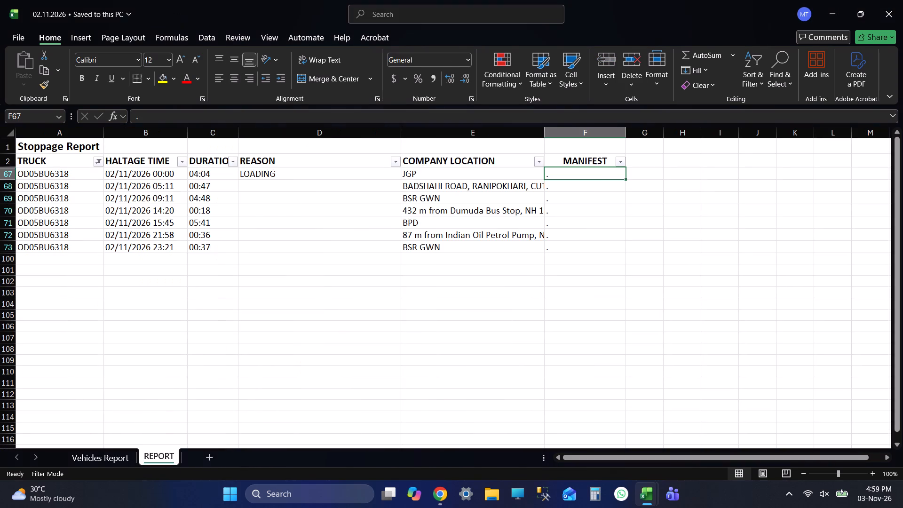
key("alt+Tab")
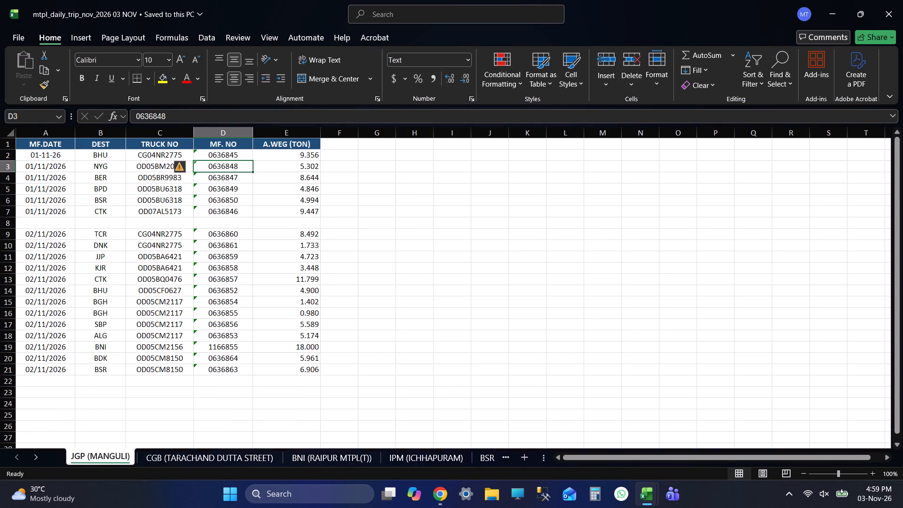
scroll(179, 230, "up", 5)
left_click(186, 352)
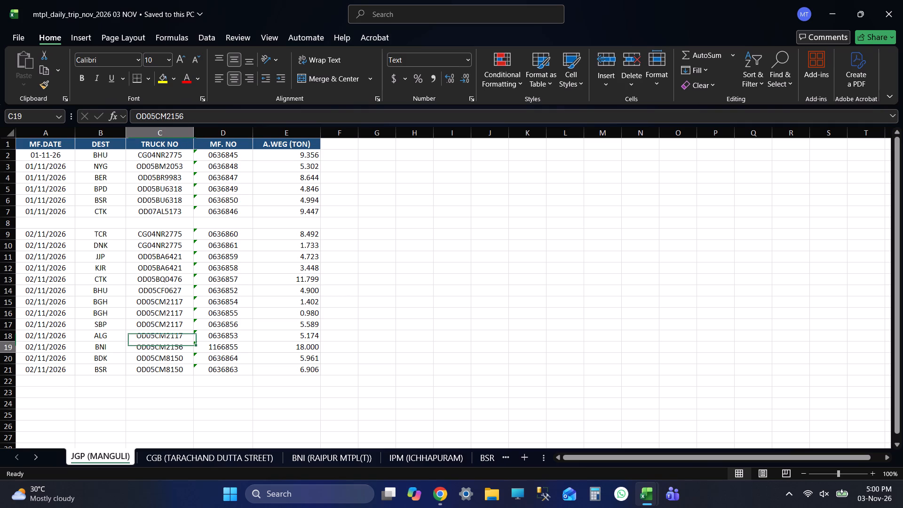
left_click_drag(167, 187, 167, 202)
key("alt+Tab")
key("alt+Tab")
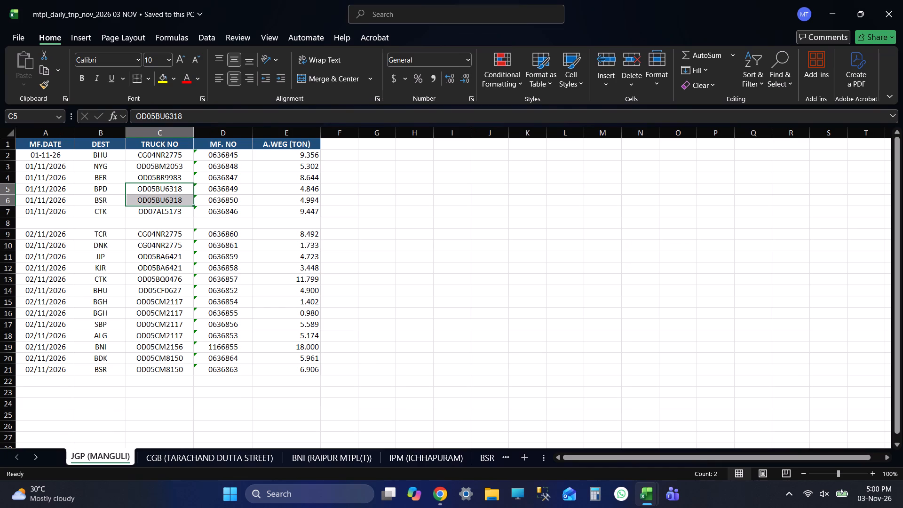
key("alt+Tab")
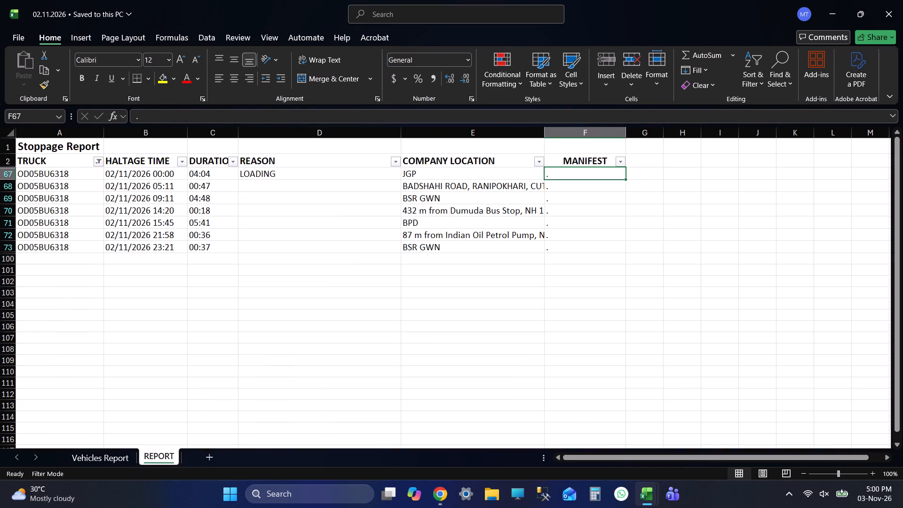
key("alt+Tab")
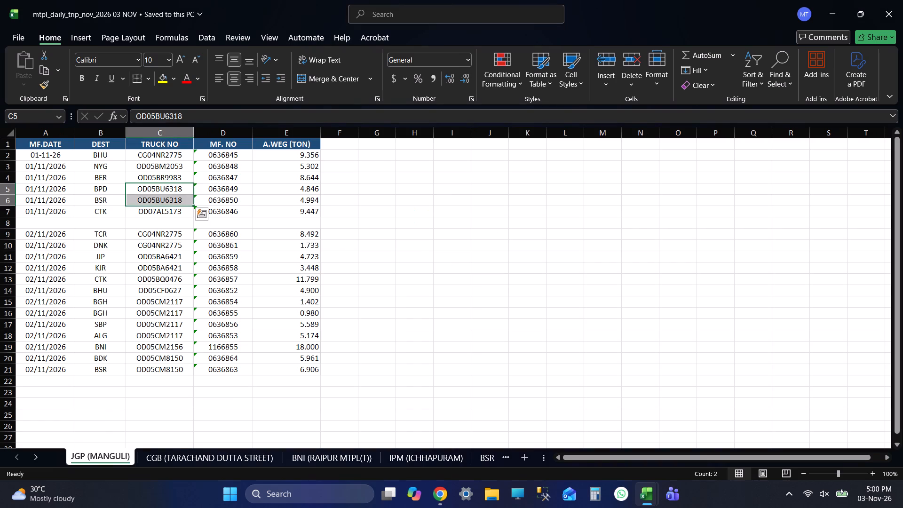
key("alt+Tab")
key("alt+Tab")
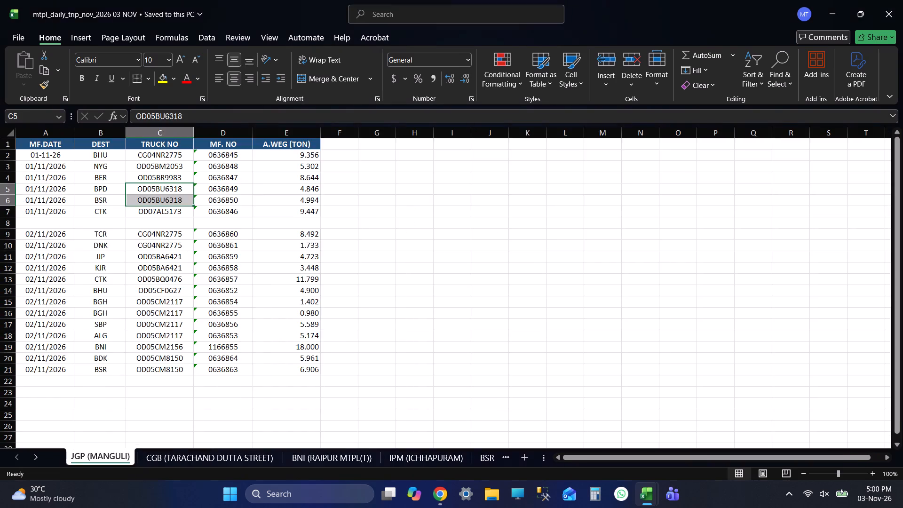
key("alt+Tab")
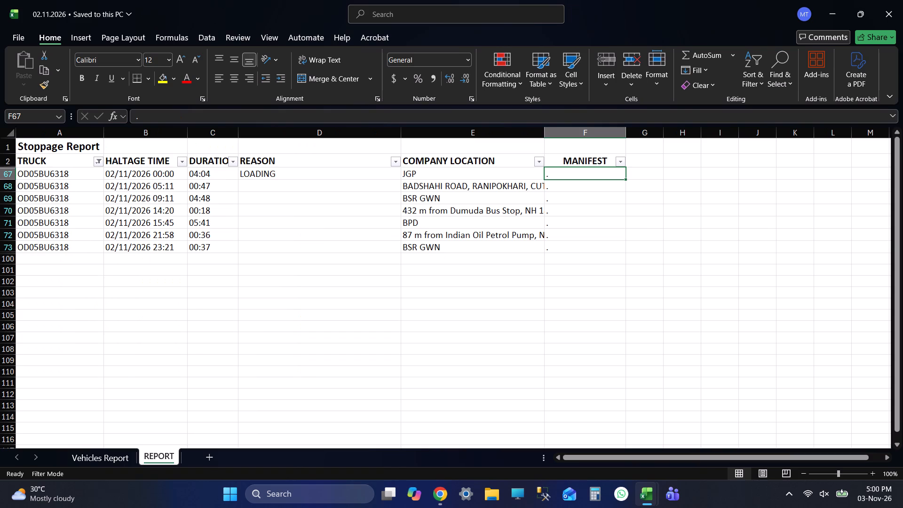
left_click(325, 173)
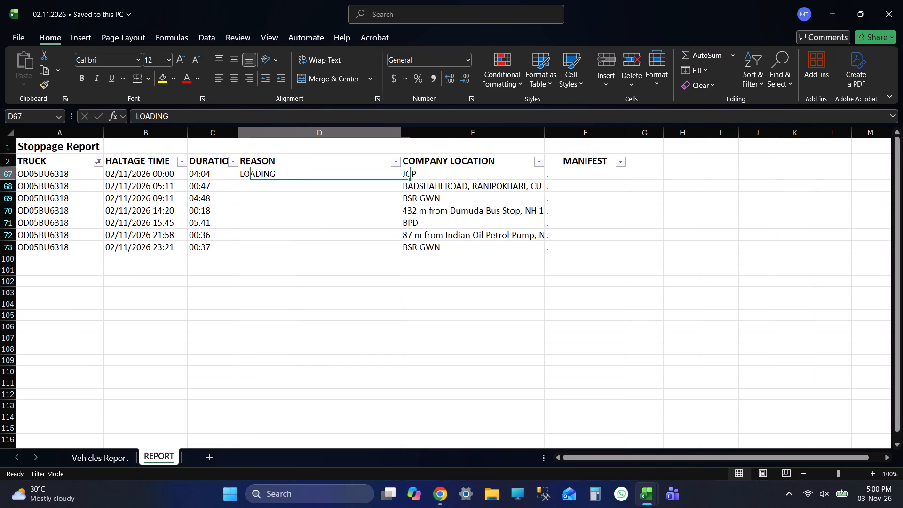
key("Tab")
key("Tab")
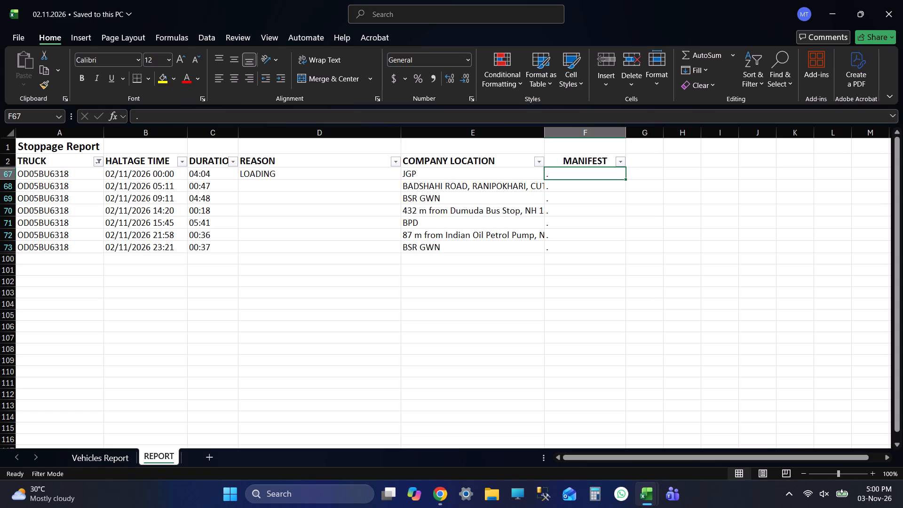
key("ctrl+s")
key("alt+Tab")
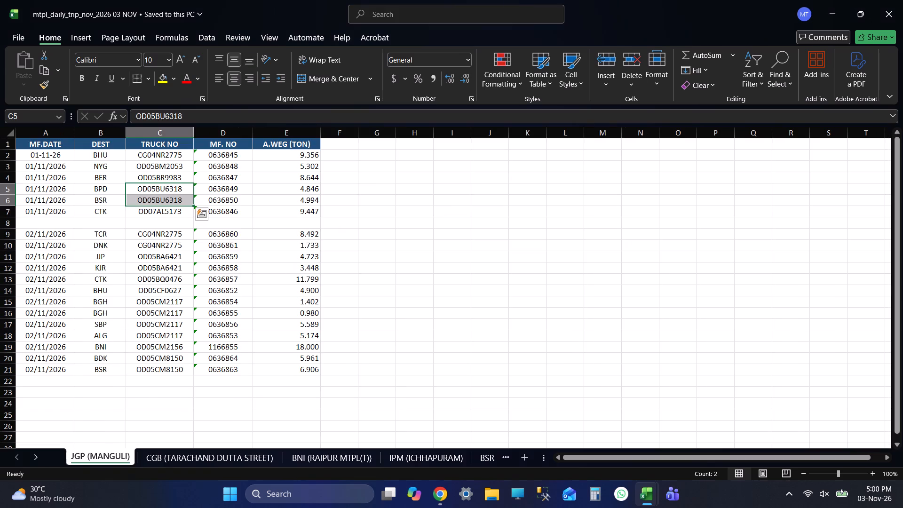
key("alt+Tab")
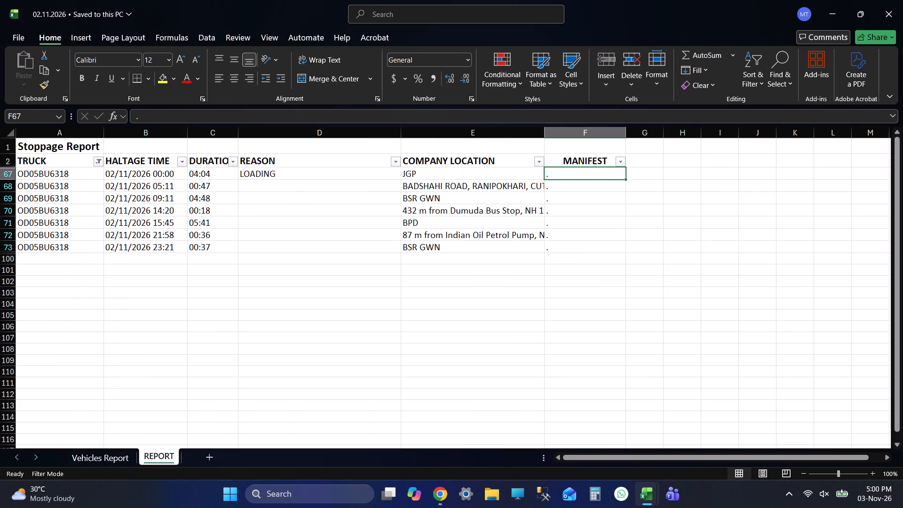
key("alt+Tab")
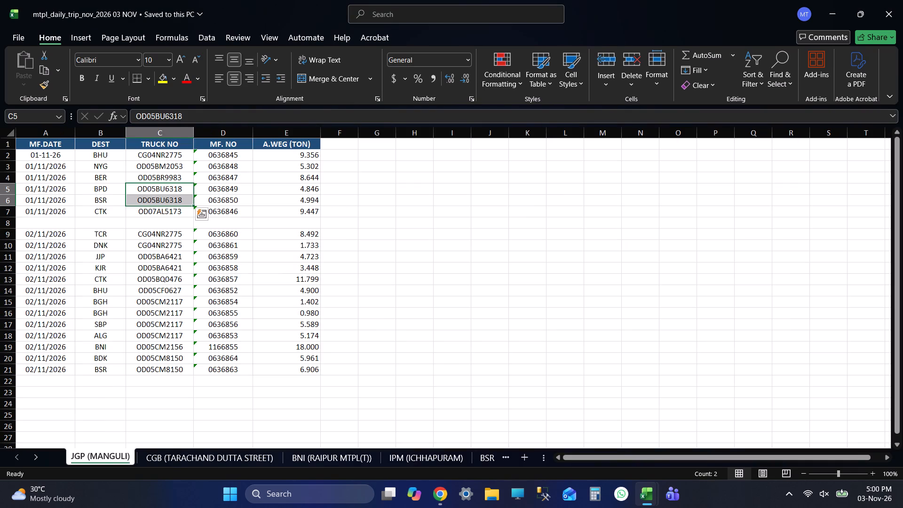
left_click(174, 190)
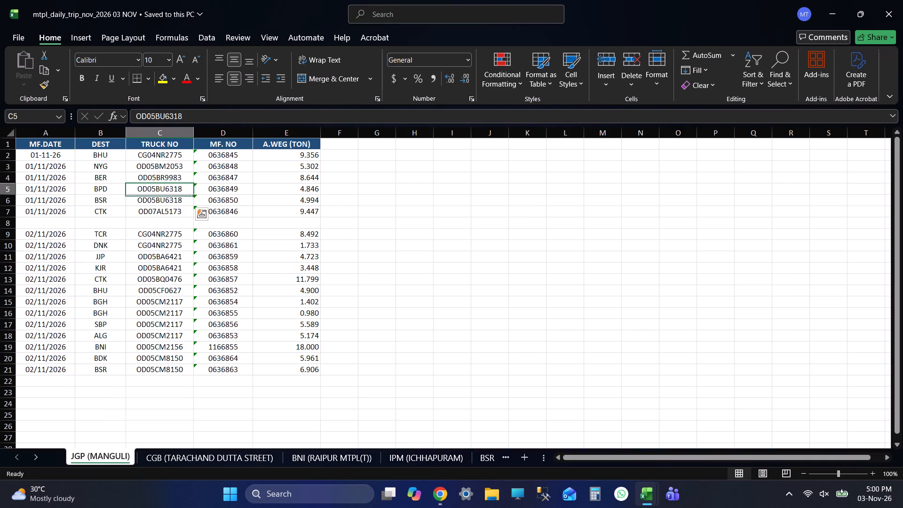
key("alt+Tab")
key("alt+Tab")
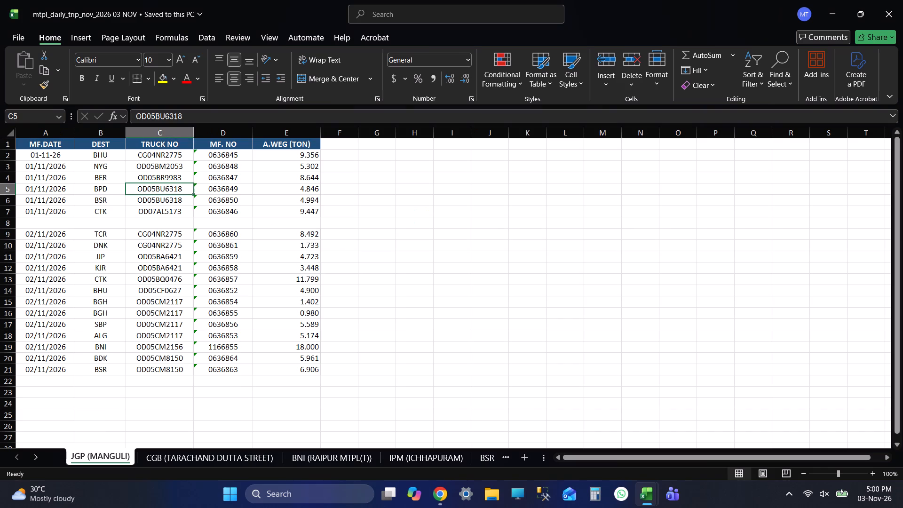
key("alt+Tab")
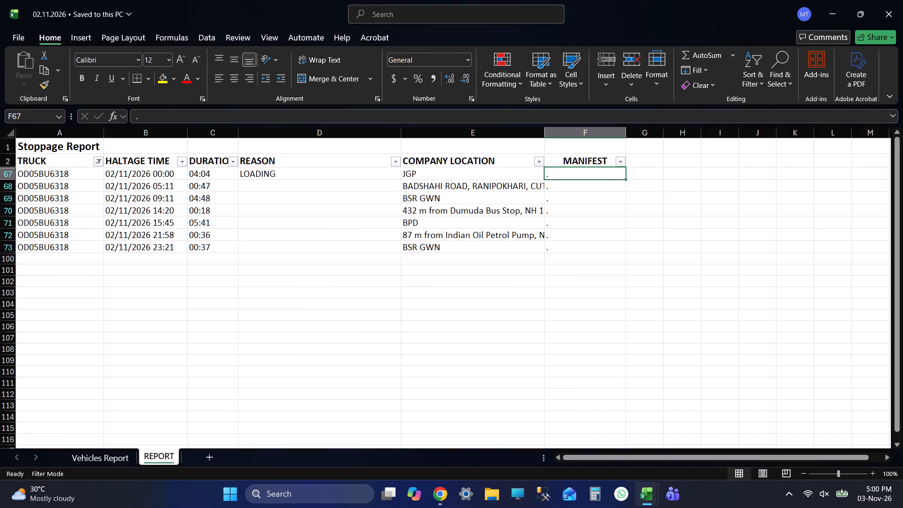
key("alt+Tab")
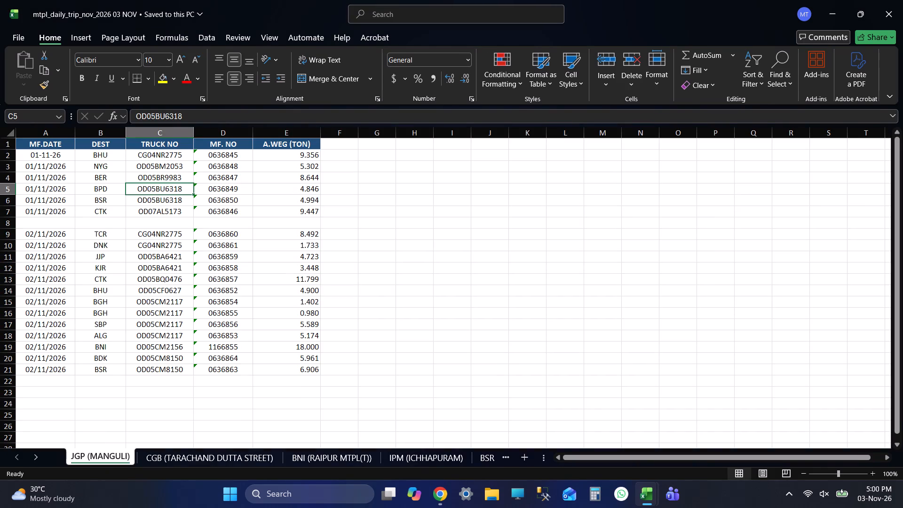
key("Tab")
key("ctrl+c")
key("alt+Tab")
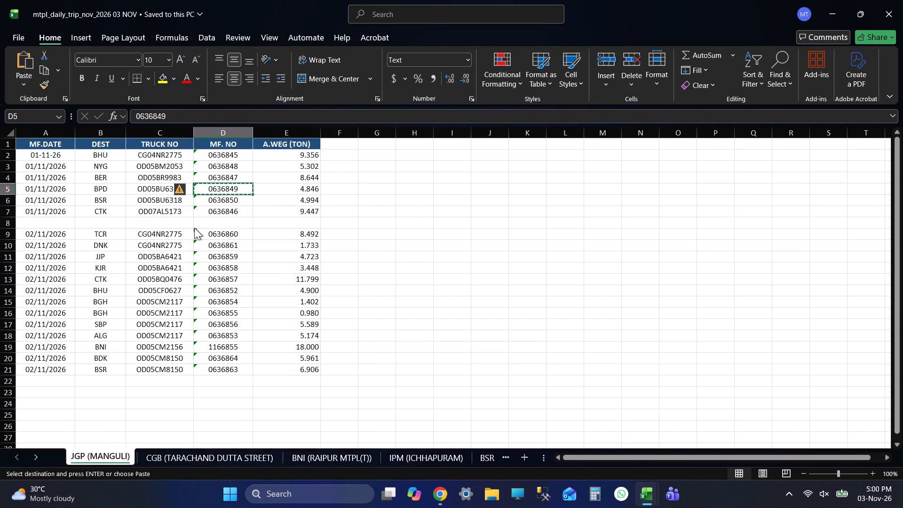
key("ctrl+v")
key("Return")
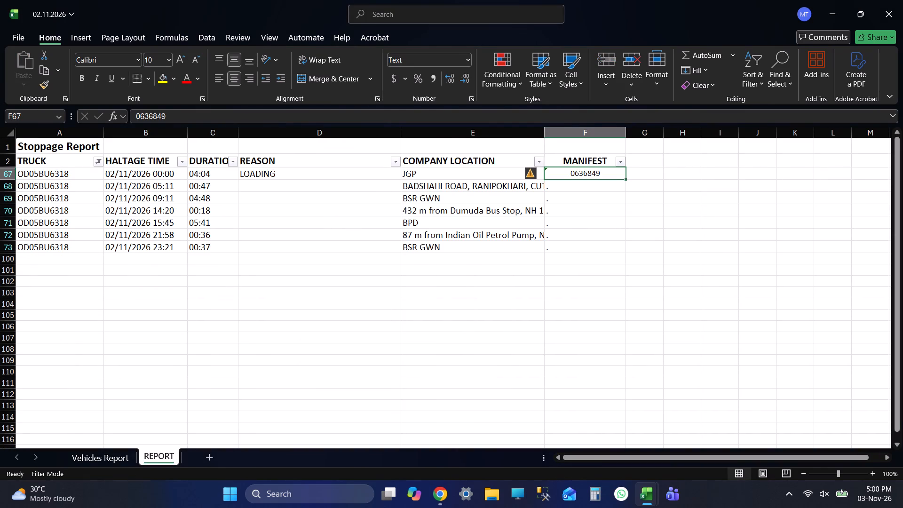
key("Return")
key("ctrl+s")
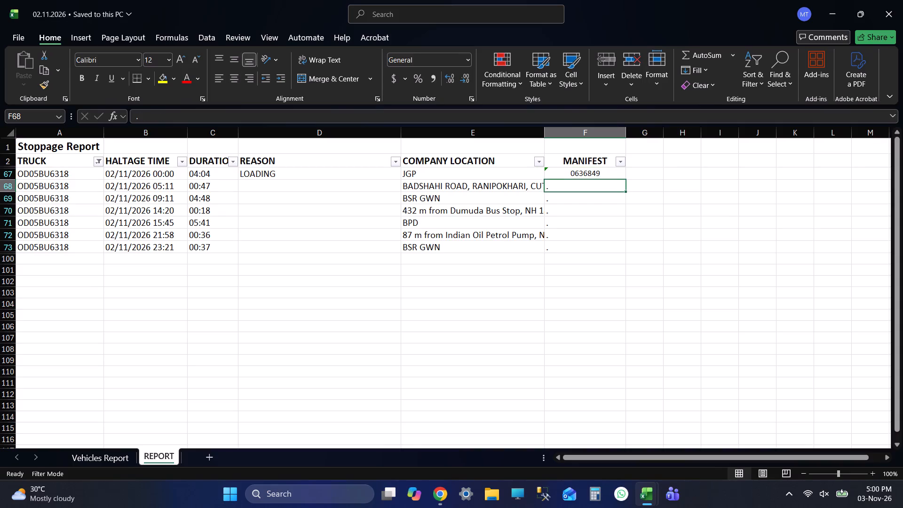
key("shift+Tab")
key("shift+Tab")
key("shift+Tab")
key("shift+Tab")
key("shift+Tab")
key("shift+Tab")
key("alt+Tab")
key("alt+Tab")
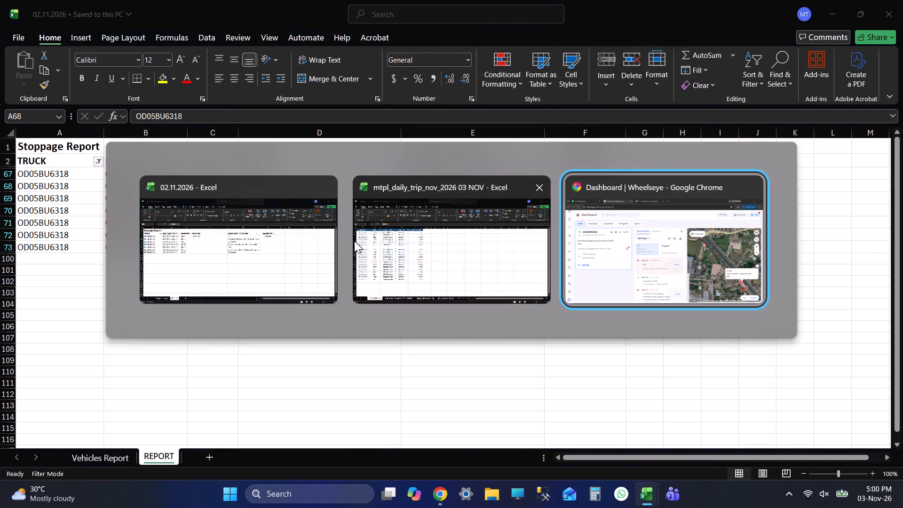
left_click(266, 63)
key("alt+Tab")
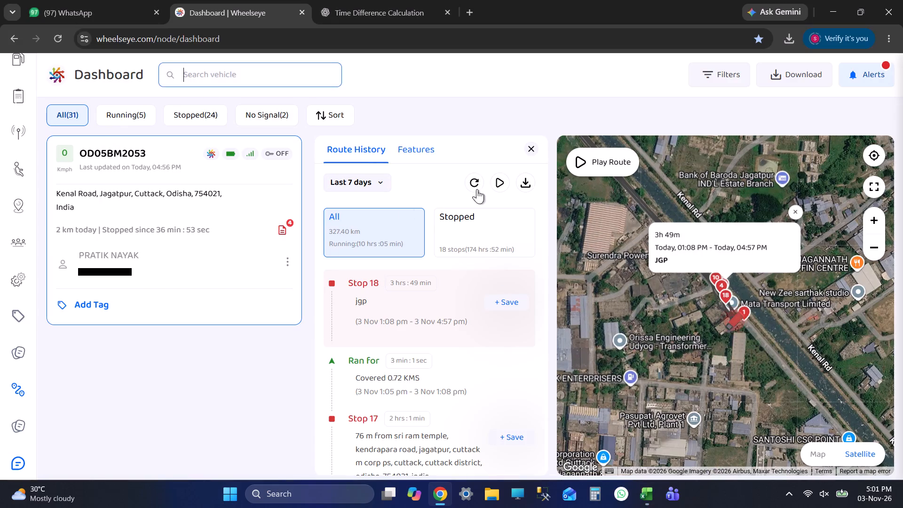
key("alt+Tab")
type("6318")
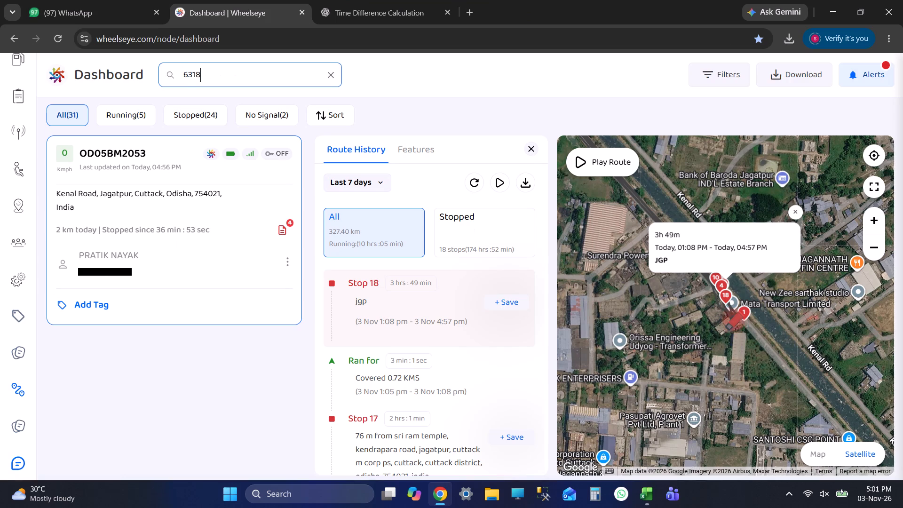
key("Return")
left_click(144, 238)
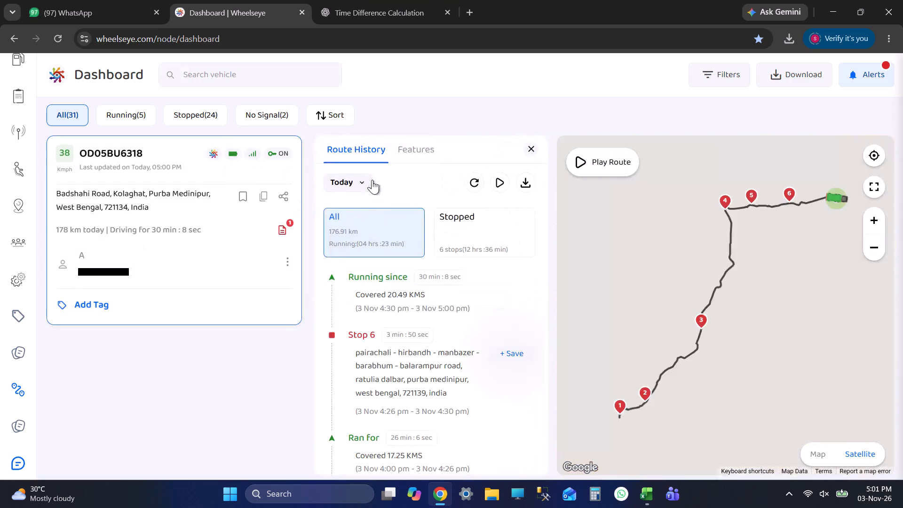
left_click(357, 180)
left_click(372, 262)
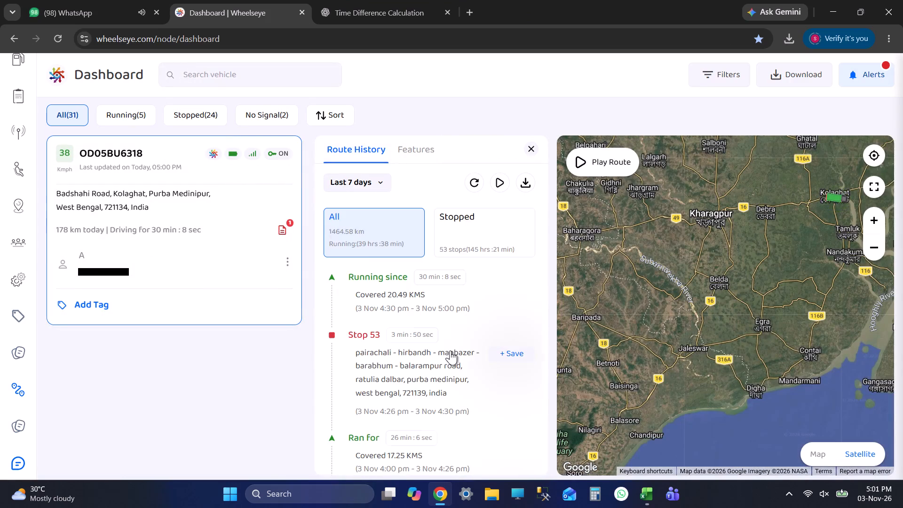
scroll(452, 355, "down", 2)
scroll(455, 362, "up", 1)
scroll(455, 363, "down", 9)
scroll(452, 381, "up", 1)
scroll(452, 381, "down", 1)
scroll(452, 381, "up", 1)
scroll(452, 381, "down", 6)
scroll(452, 393, "up", 1)
scroll(453, 387, "down", 3)
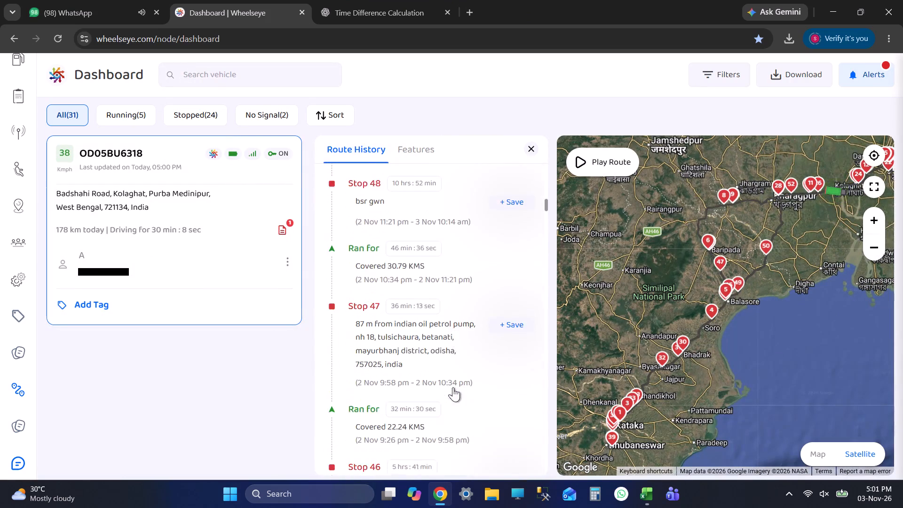
scroll(453, 387, "down", 2)
scroll(452, 381, "up", 1)
scroll(452, 384, "down", 1)
scroll(452, 386, "up", 1)
scroll(452, 387, "down", 3)
scroll(452, 379, "up", 1)
scroll(452, 379, "down", 3)
scroll(453, 381, "up", 1)
scroll(453, 383, "down", 6)
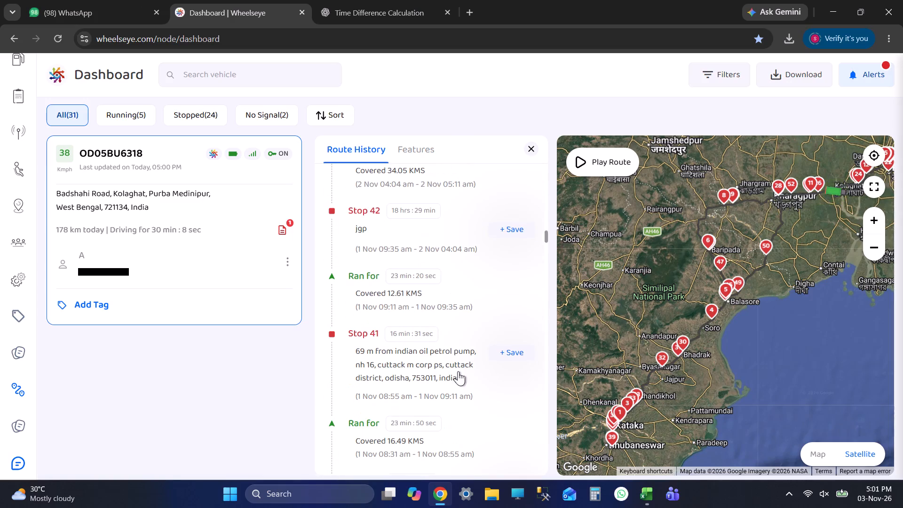
left_click(439, 252)
scroll(445, 270, "up", 3)
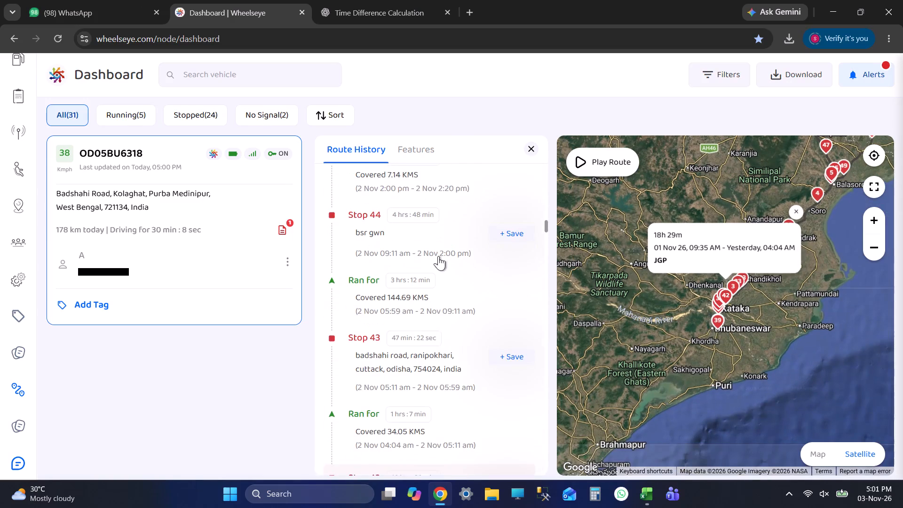
left_click(438, 256)
scroll(443, 317, "down", 3)
left_click(444, 385)
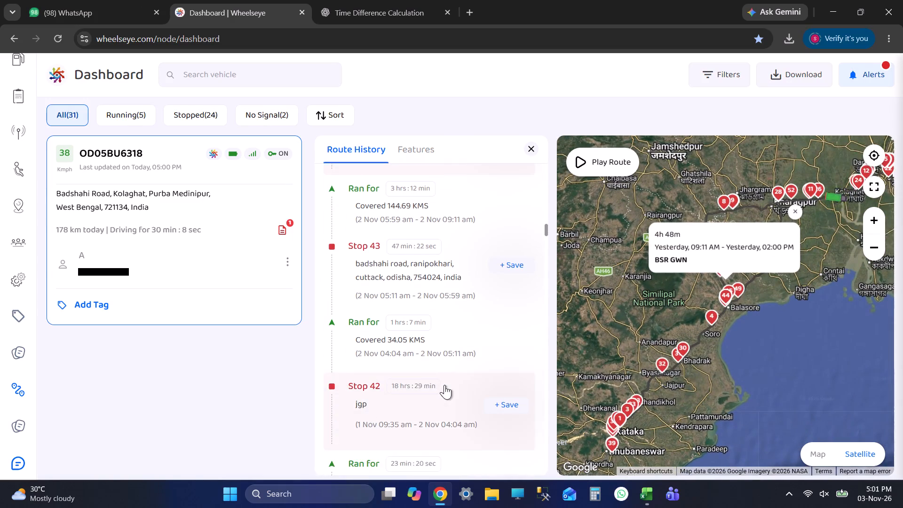
scroll(456, 365, "up", 2)
Inspect stop 43 on Badshahi Road, Ranipokhari, close up on the satellite map to identify where the truck halted.
left_click(444, 294)
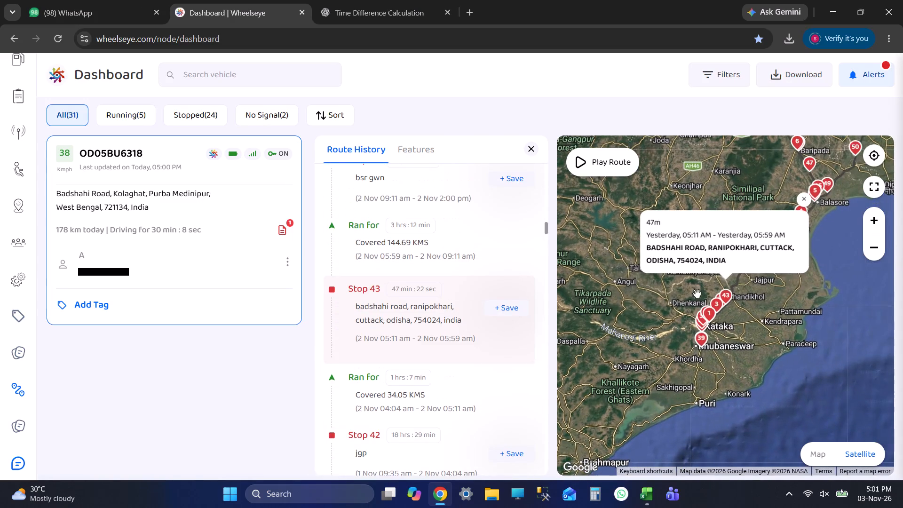
scroll(699, 294, "up", 2)
scroll(718, 306, "down", 1)
scroll(731, 310, "up", 1)
scroll(749, 301, "down", 1)
scroll(744, 304, "up", 7)
scroll(706, 305, "down", 1)
scroll(704, 314, "up", 10)
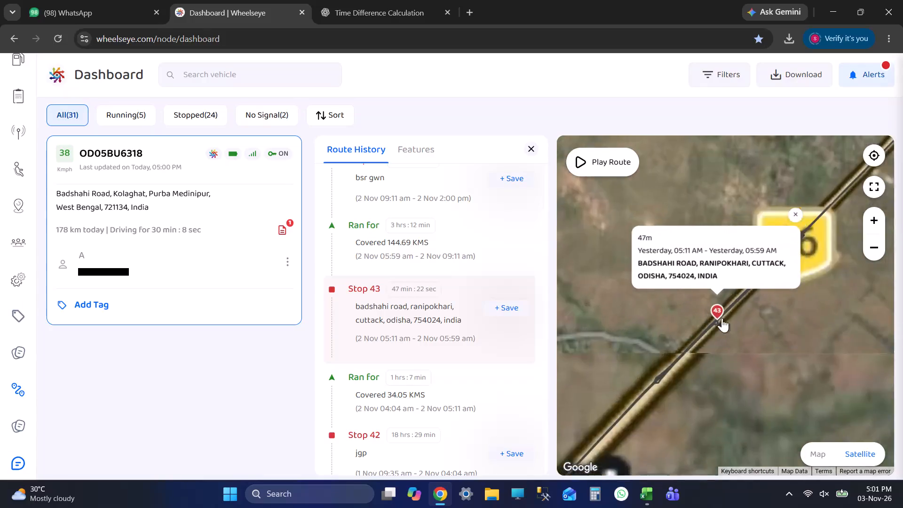
scroll(722, 318, "up", 9)
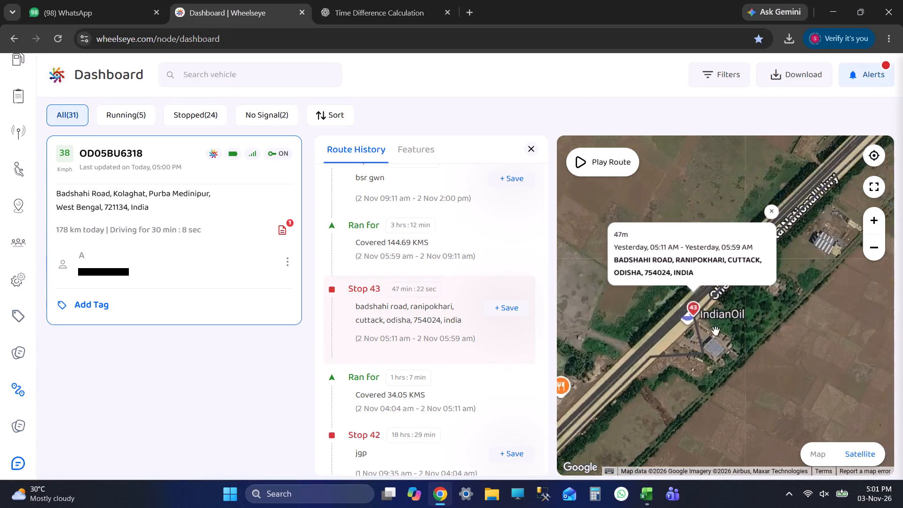
key("alt+Tab")
key("Tab")
key("Tab")
key("Tab")
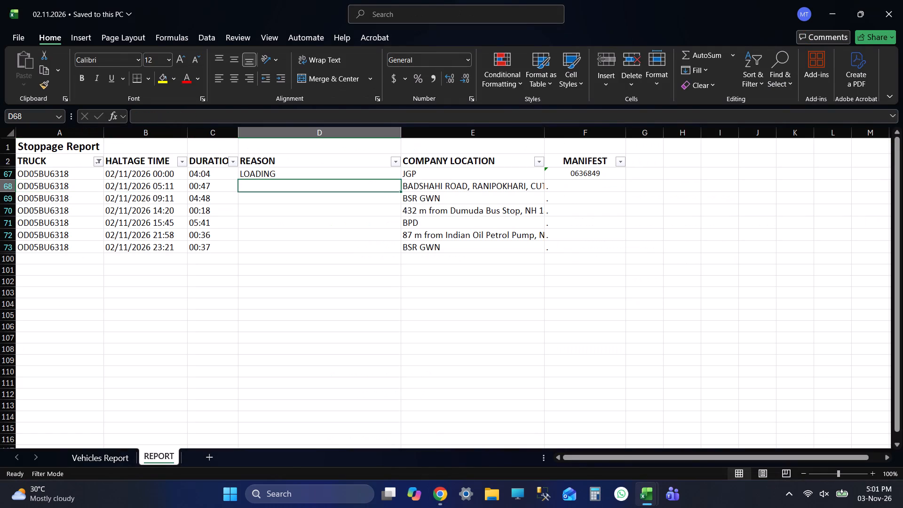
type("TIRUPATI PUMP")
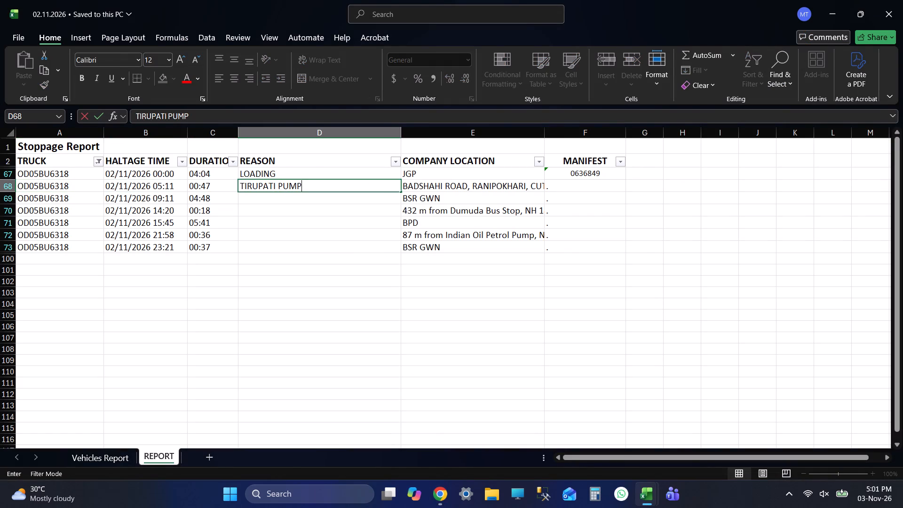
key("Return")
key("Tab")
key("Tab")
key("Tab")
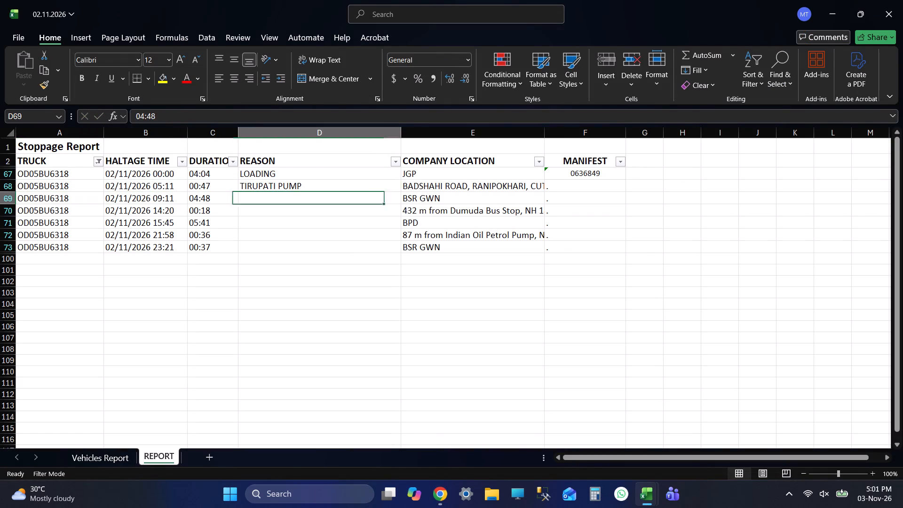
key("ctrl+s")
key("alt+Tab")
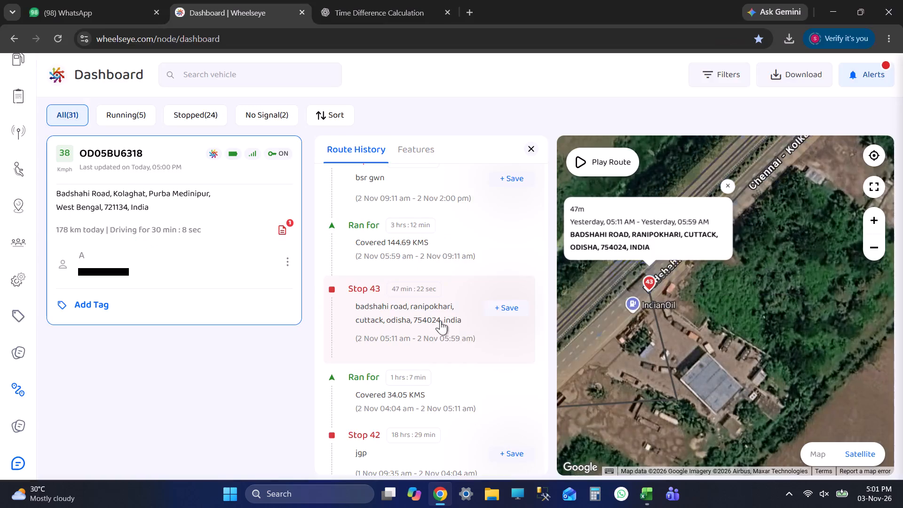
key("alt+Tab")
key("alt+Tab")
key("alt+Tab")
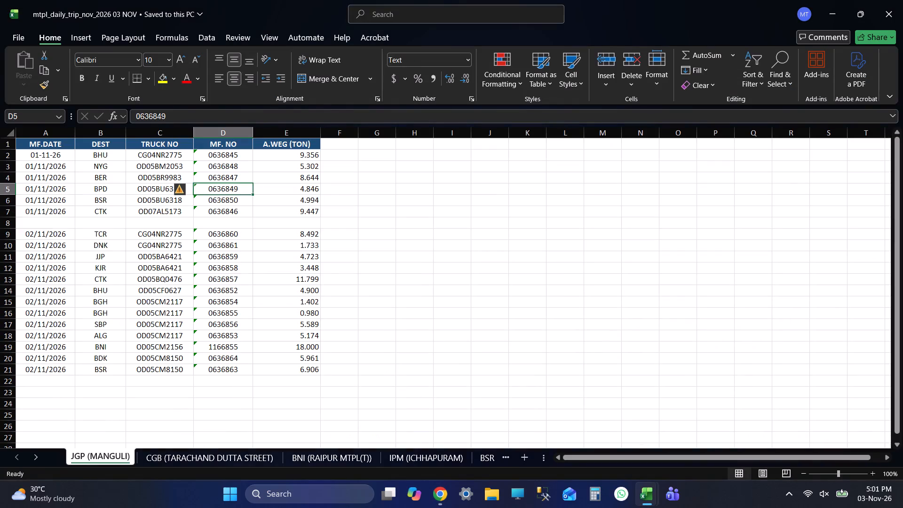
key("shift+Tab")
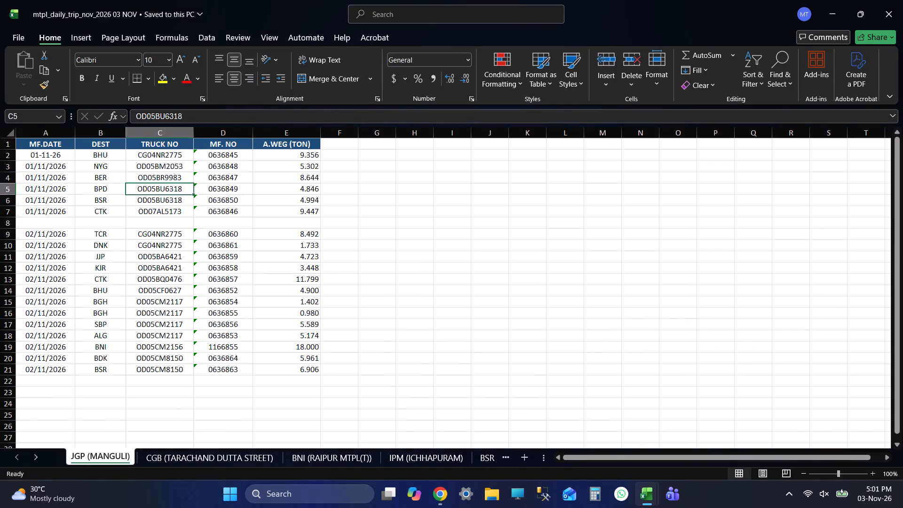
left_click_drag(214, 187, 223, 201)
key("alt+Tab")
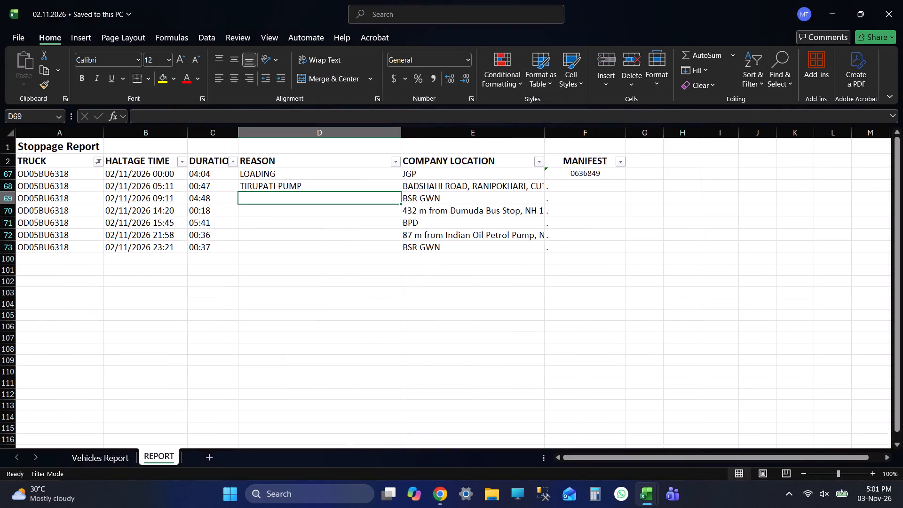
type("UNLOADING")
key("Tab")
key("Tab")
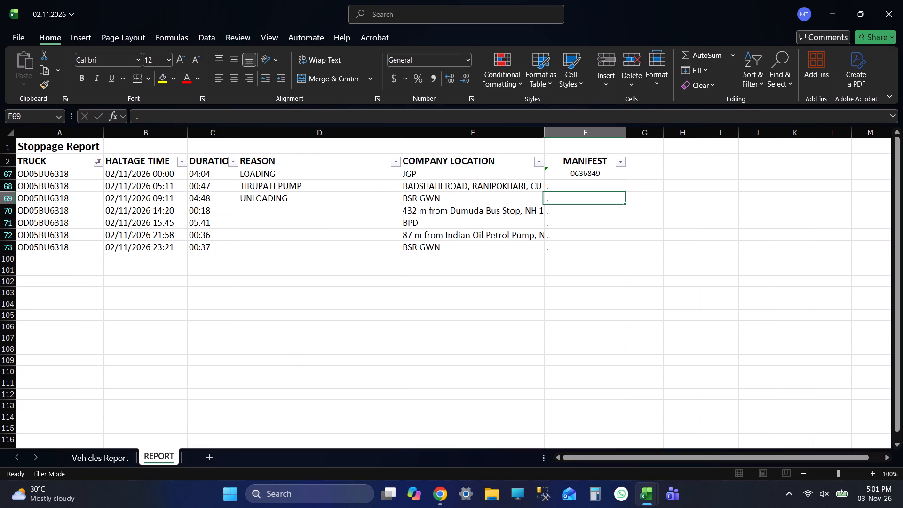
key("ctrl+s")
key("alt+Tab")
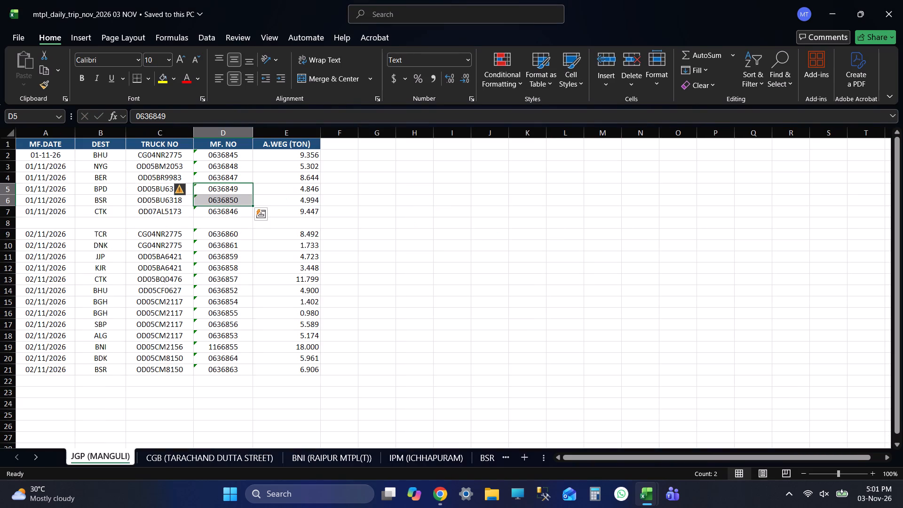
left_click(159, 197)
key("Tab")
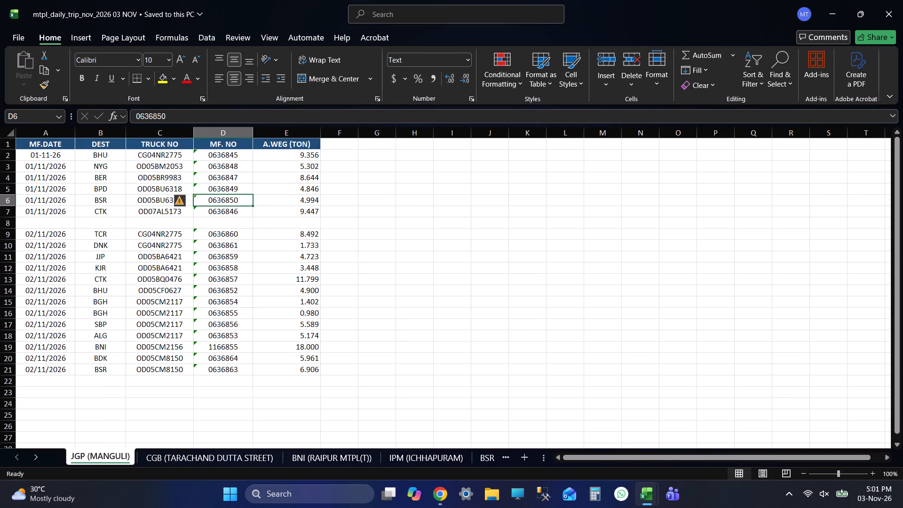
key("ctrl+c")
key("ctrl+c")
key("ctrl+c")
key("ctrl+c")
key("alt+Tab")
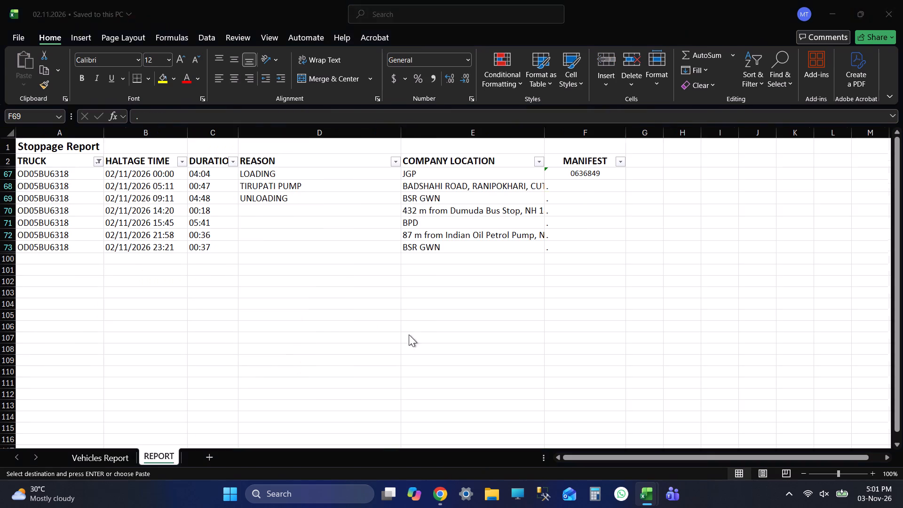
key("ctrl+v")
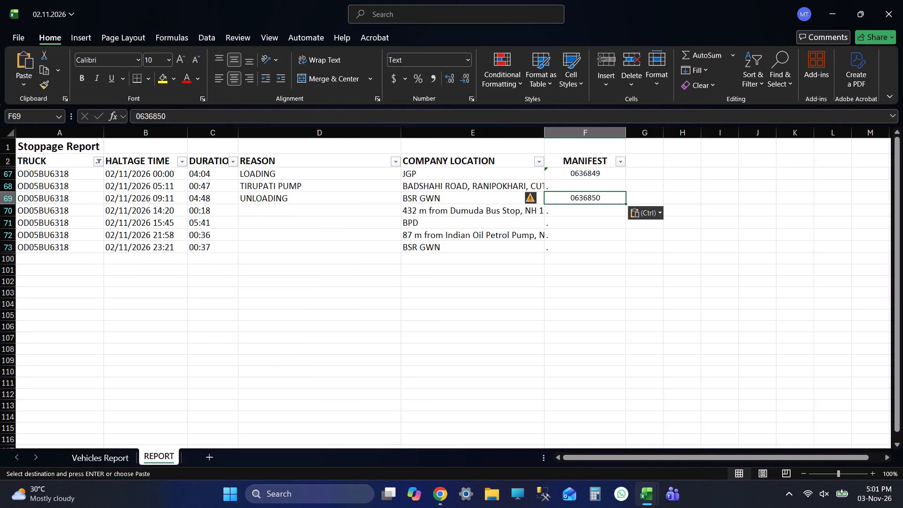
key("ctrl+s")
key("ctrl+s")
key("ctrl+s")
key("ctrl+s")
left_click(424, 213)
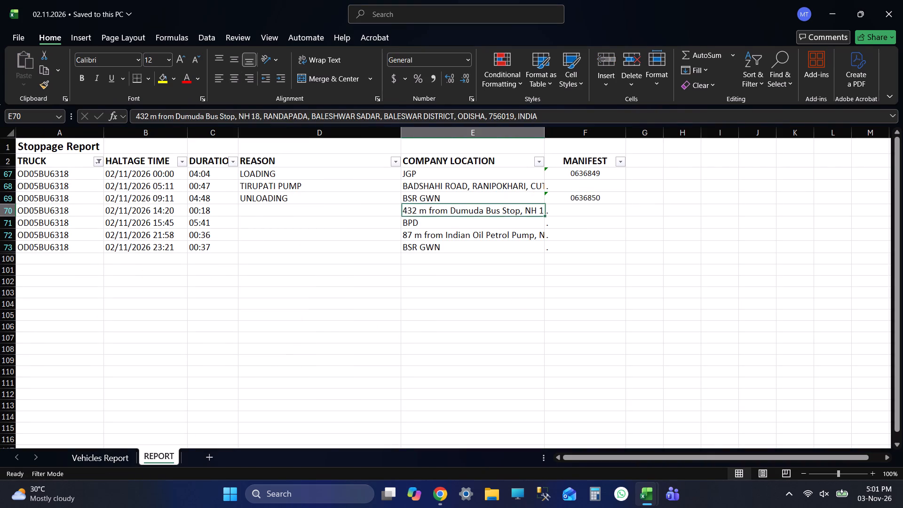
key("shift+Tab")
key("alt+Tab")
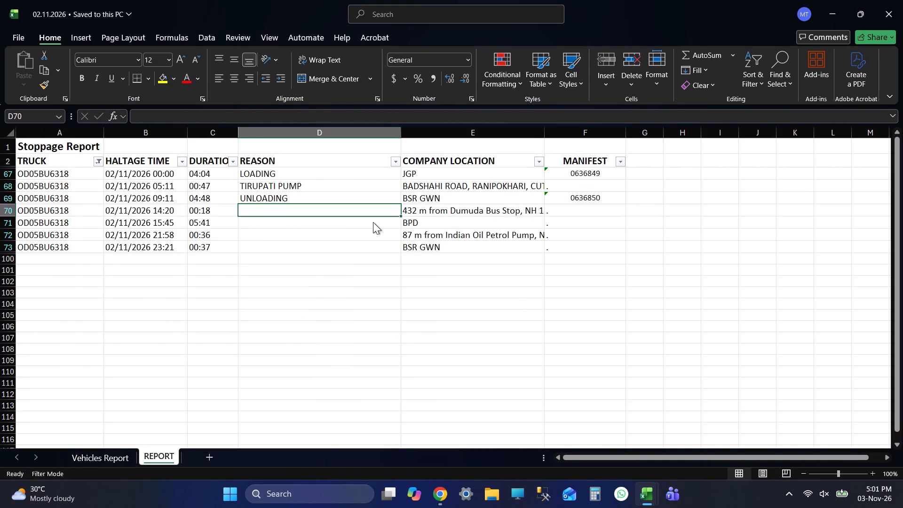
key("alt+Tab")
key("alt+Tab")
key("alt+Tab")
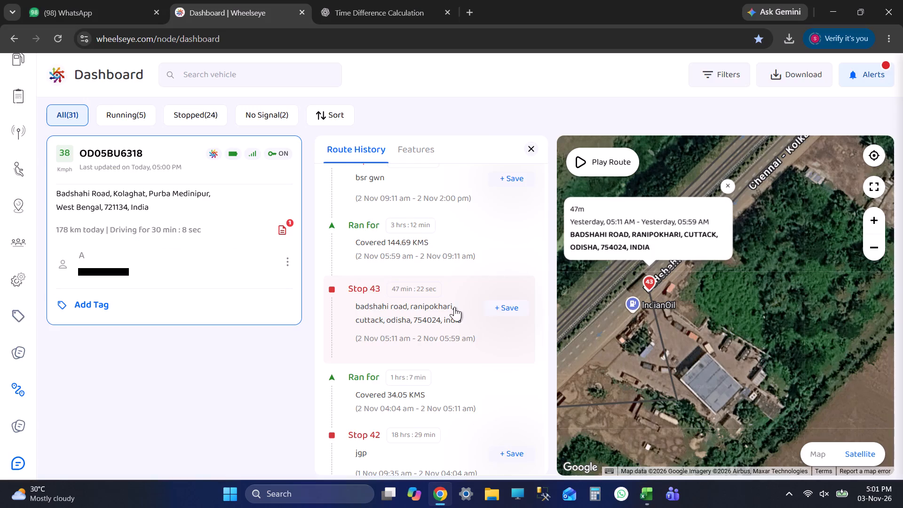
scroll(454, 307, "up", 2)
left_click(430, 299)
scroll(430, 299, "up", 2)
left_click(428, 307)
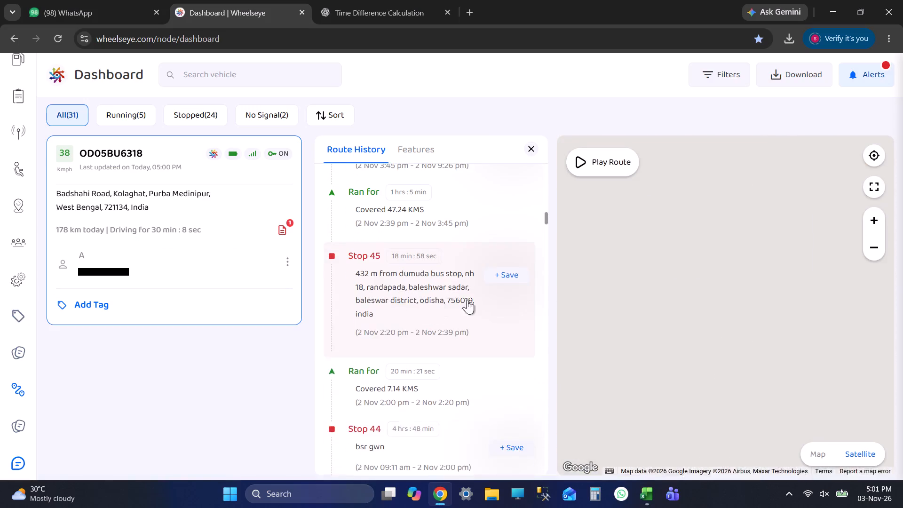
scroll(778, 307, "up", 7)
scroll(681, 315, "down", 2)
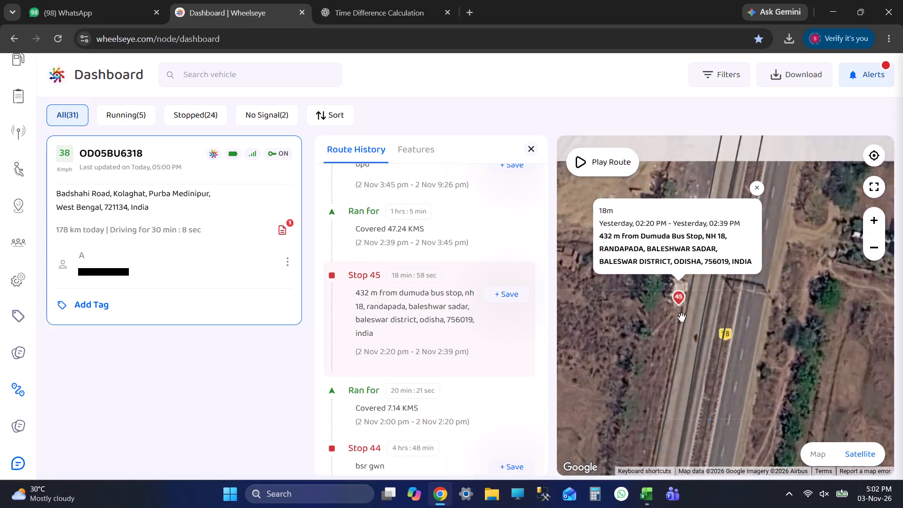
scroll(681, 317, "down", 4)
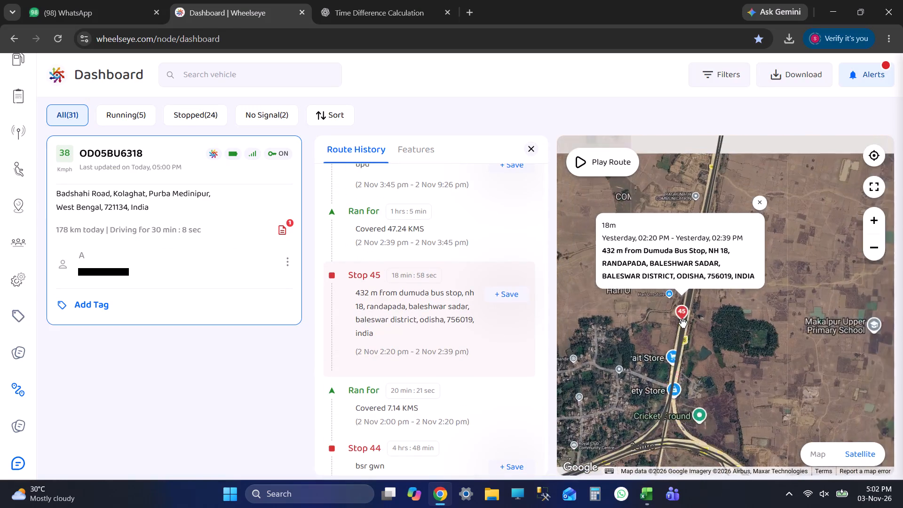
scroll(684, 323, "up", 7)
scroll(668, 316, "down", 1)
scroll(663, 314, "up", 5)
scroll(663, 314, "down", 1)
scroll(663, 314, "up", 4)
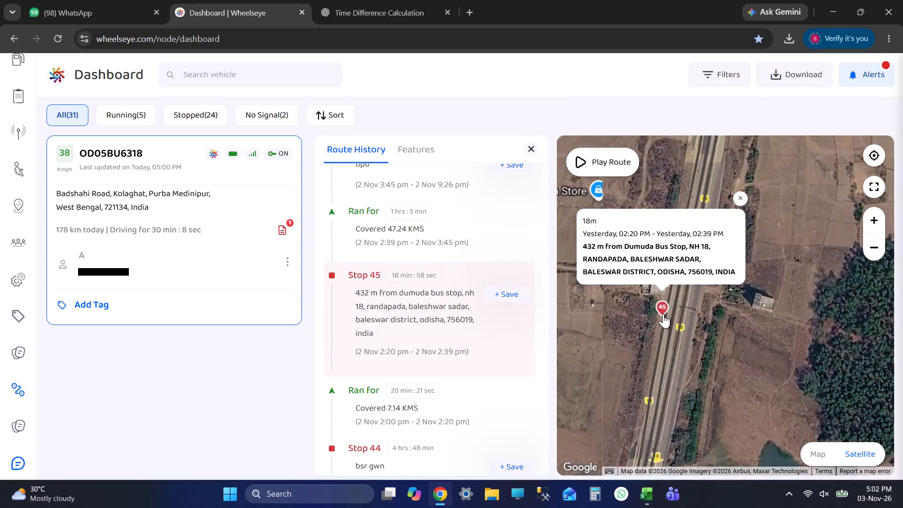
scroll(663, 314, "up", 5)
scroll(688, 320, "down", 1)
scroll(688, 320, "up", 2)
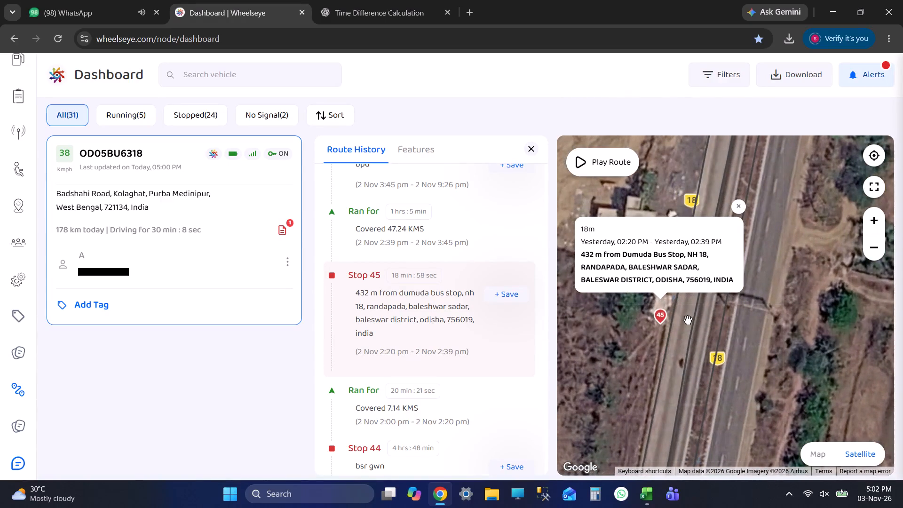
left_click(739, 211)
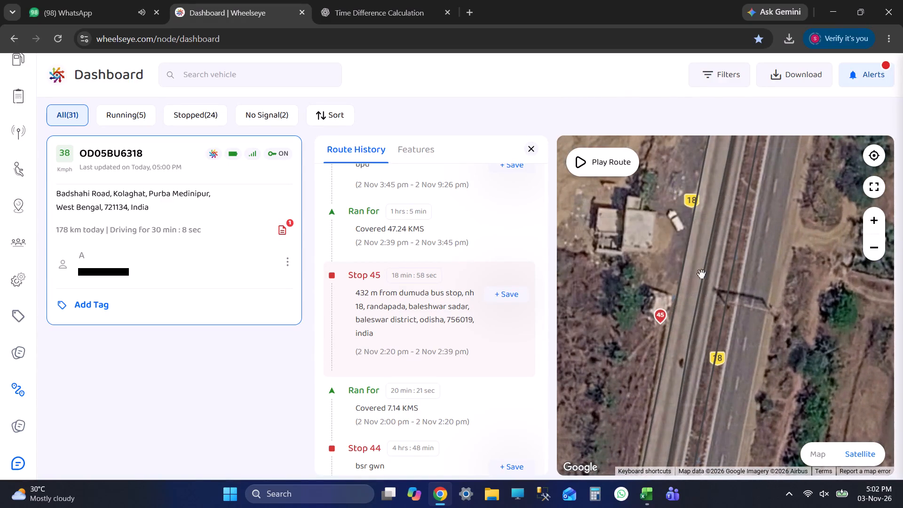
scroll(687, 298, "down", 4)
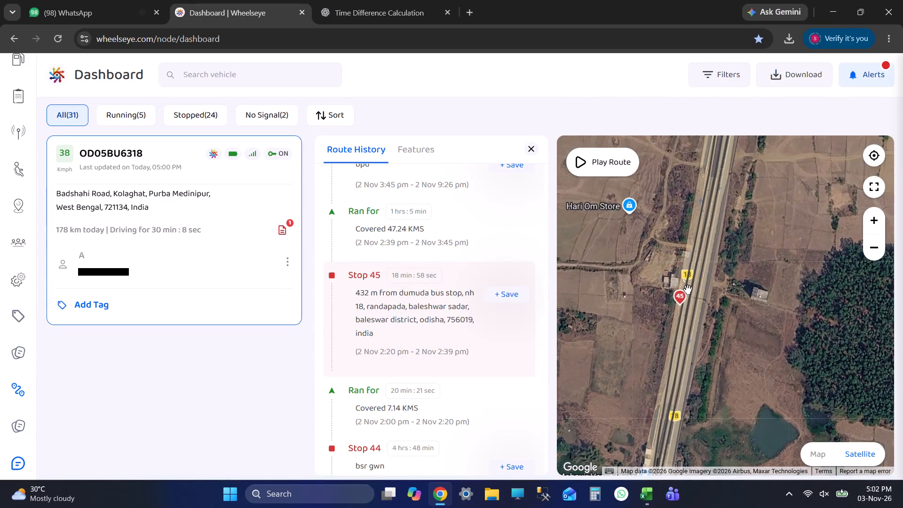
key("alt+Tab")
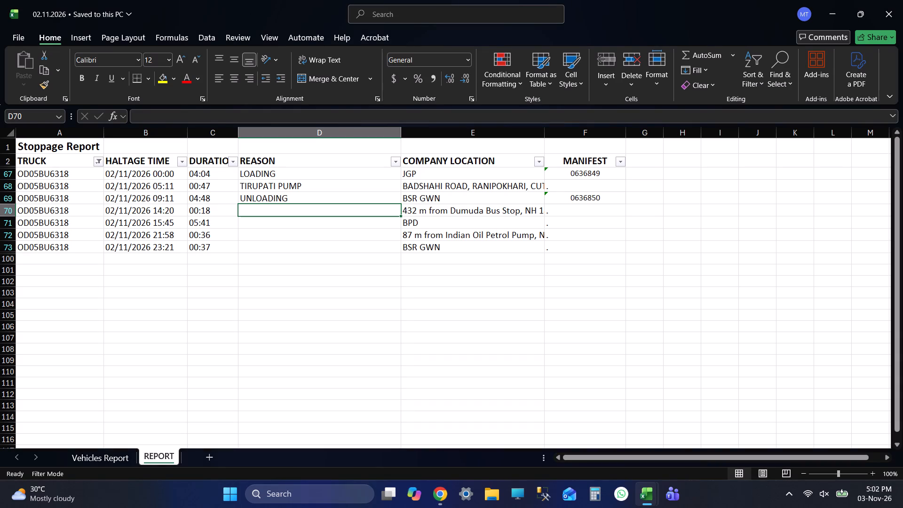
left_click(7, 211)
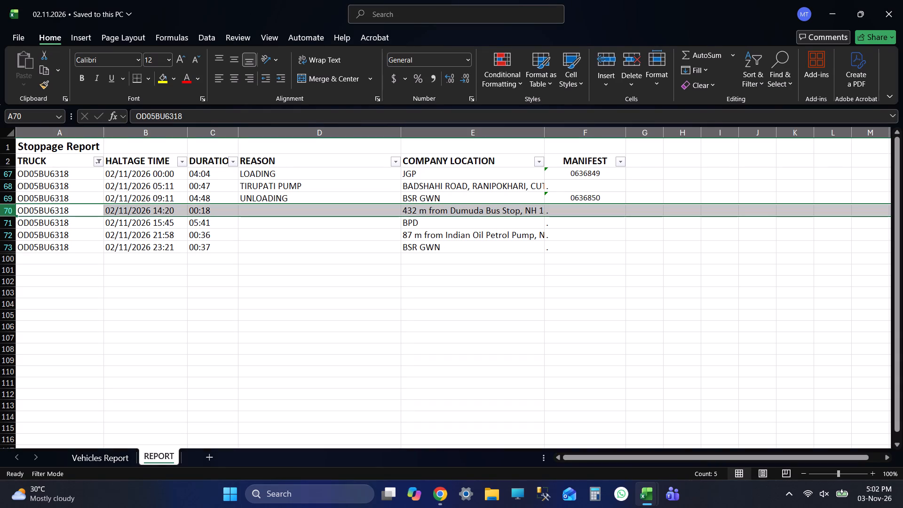
left_click(428, 222)
key("alt+Tab")
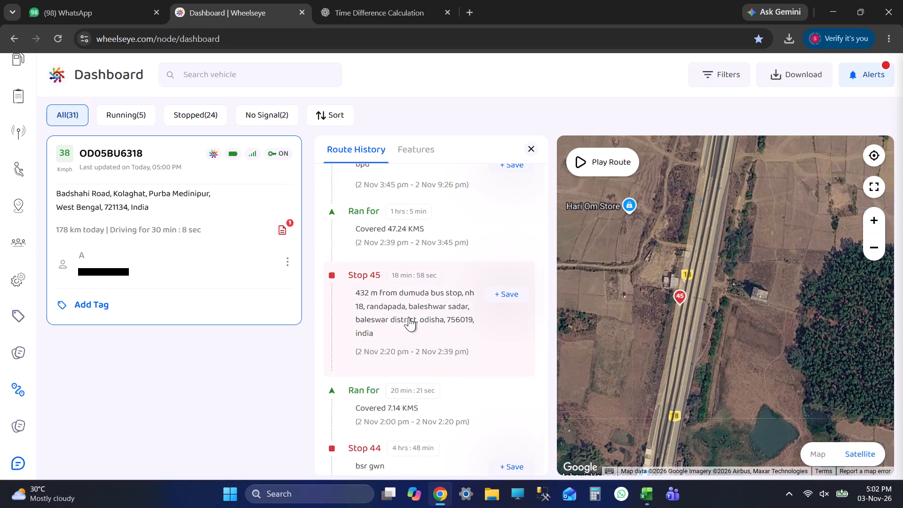
scroll(413, 317, "up", 3)
left_click(414, 335)
scroll(417, 335, "up", 3)
left_click(422, 320)
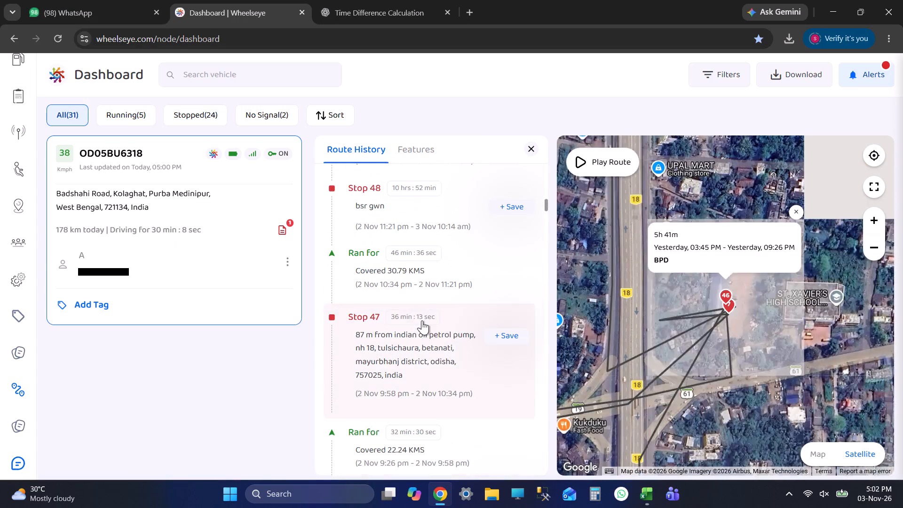
scroll(725, 290, "up", 4)
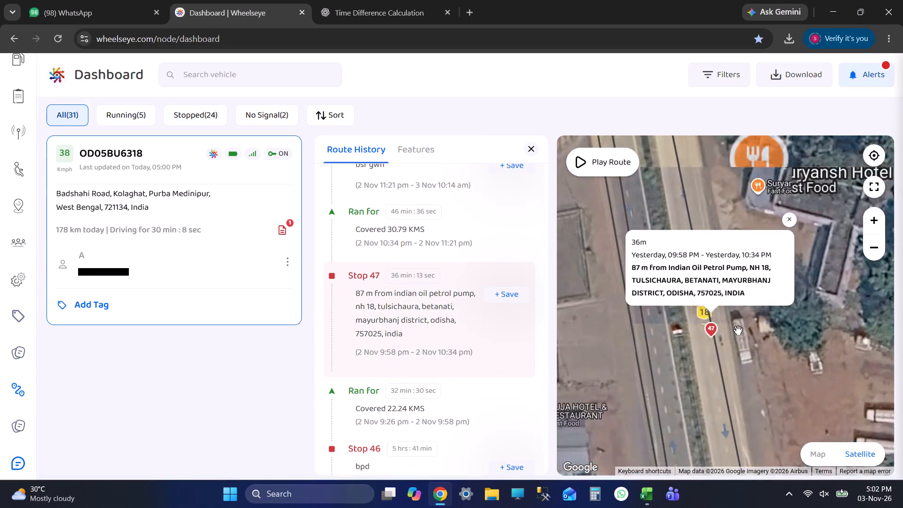
scroll(737, 332, "down", 4)
key("alt+Tab")
key("shift+Tab")
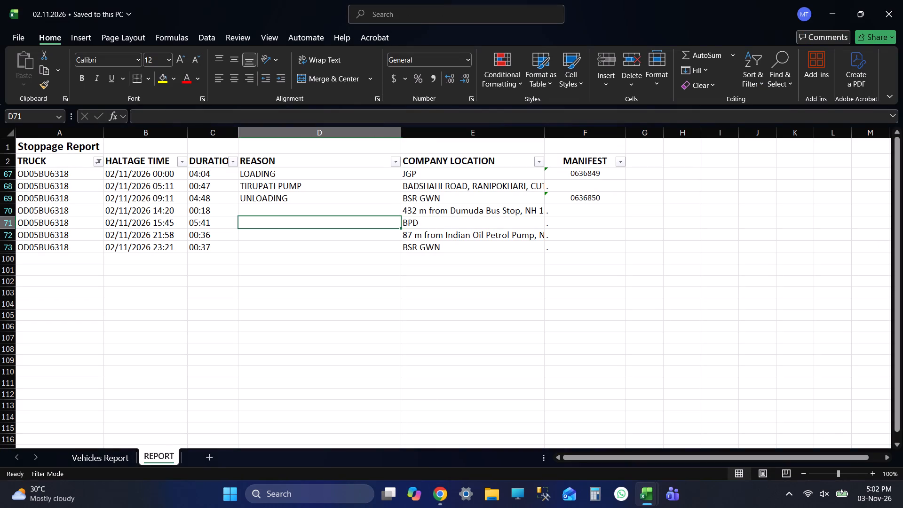
left_click(257, 236)
type("FOODING")
key("Tab")
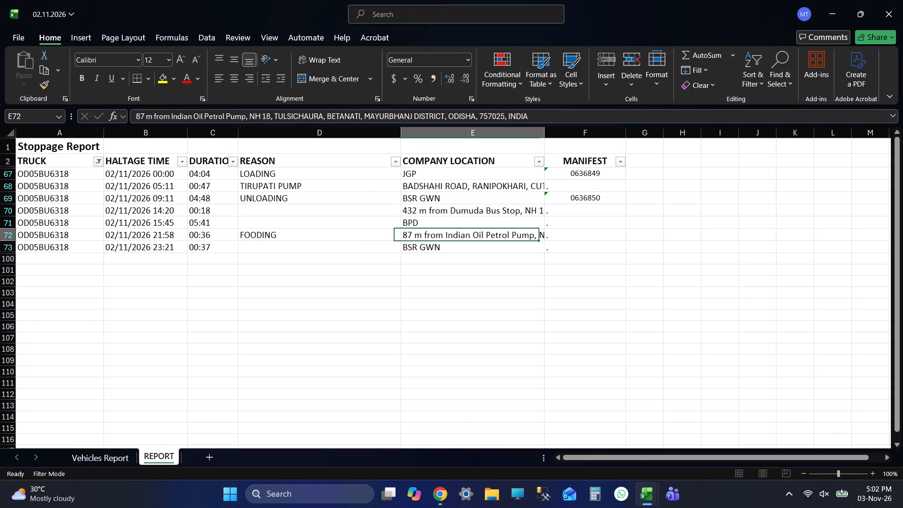
key("ctrl+s")
left_click(423, 210)
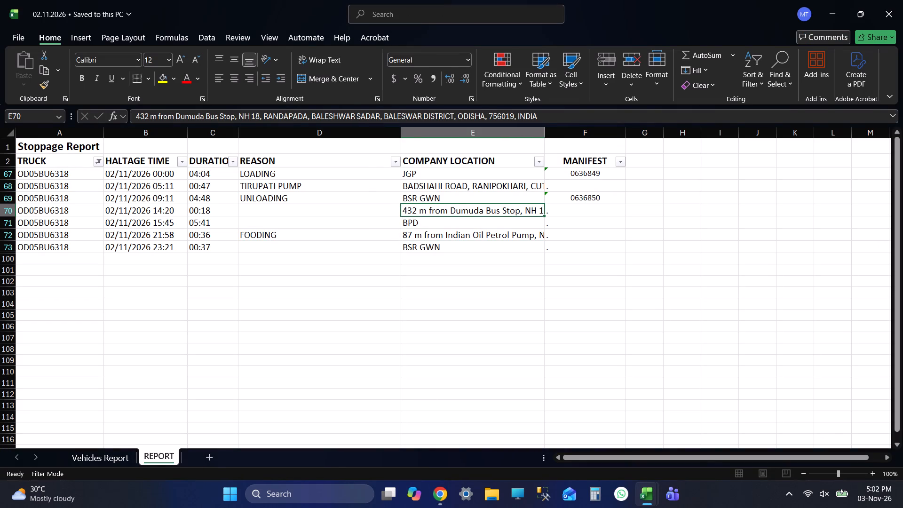
left_click(7, 211)
key("ctrl+minus")
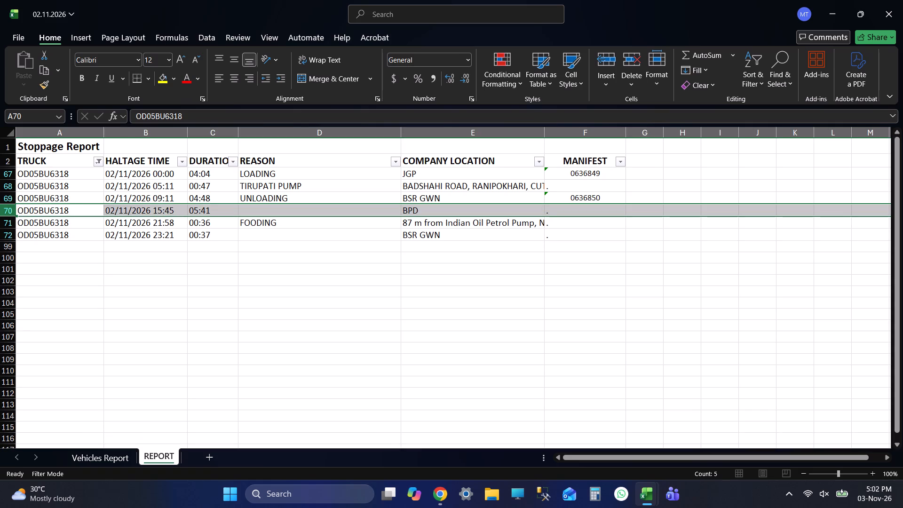
left_click(410, 226)
left_click(334, 207)
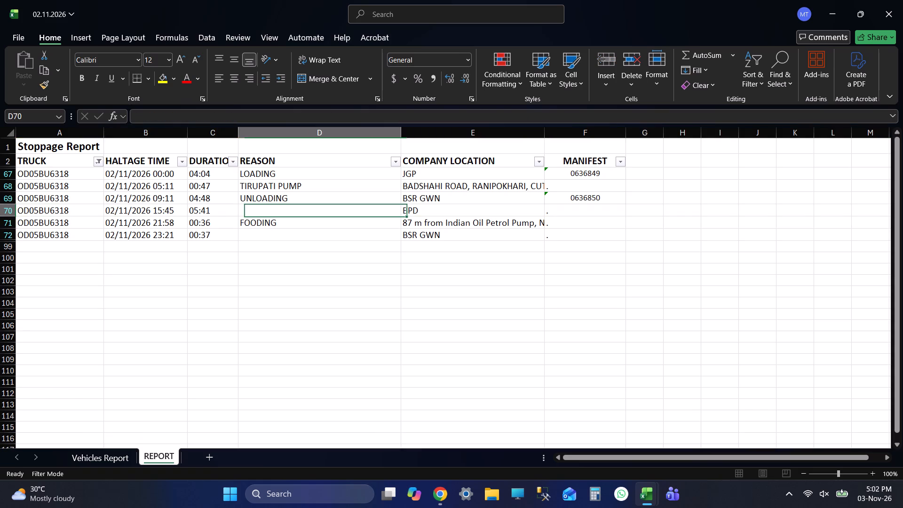
key("ctrl+s")
type("UNLOADING")
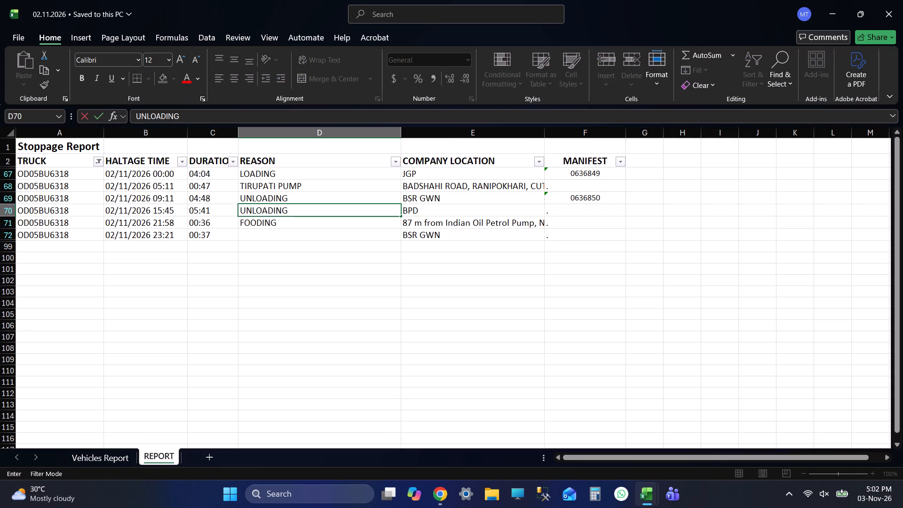
key("ctrl+s")
key("ctrl+s")
key("ctrl+s")
key("ctrl+s")
key("ctrl+s")
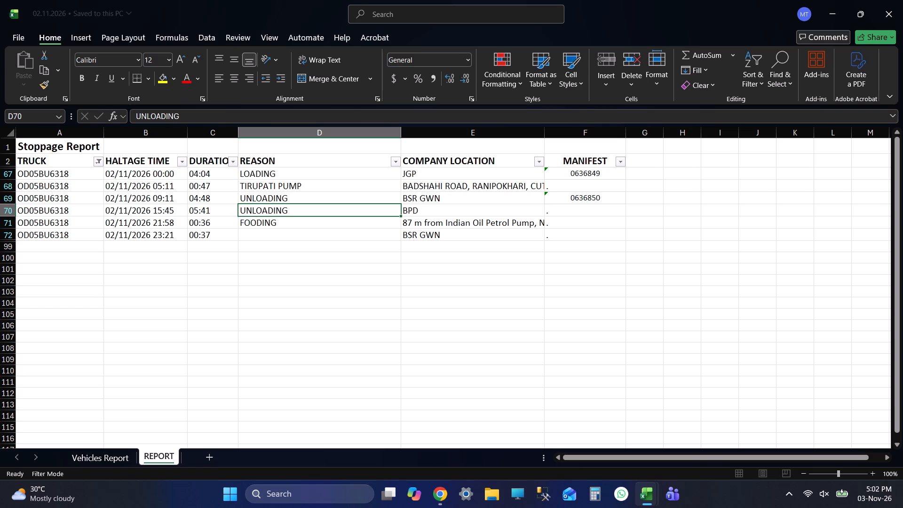
double_click(303, 198)
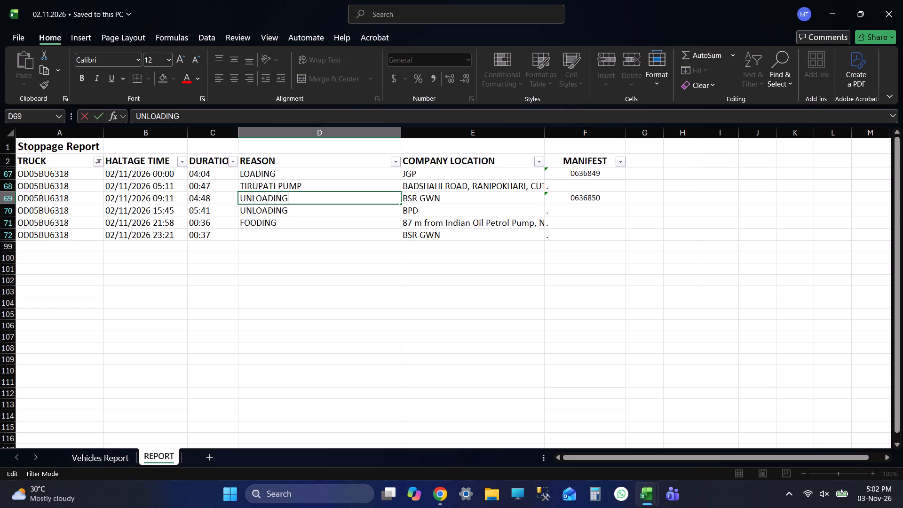
key("alt+Tab")
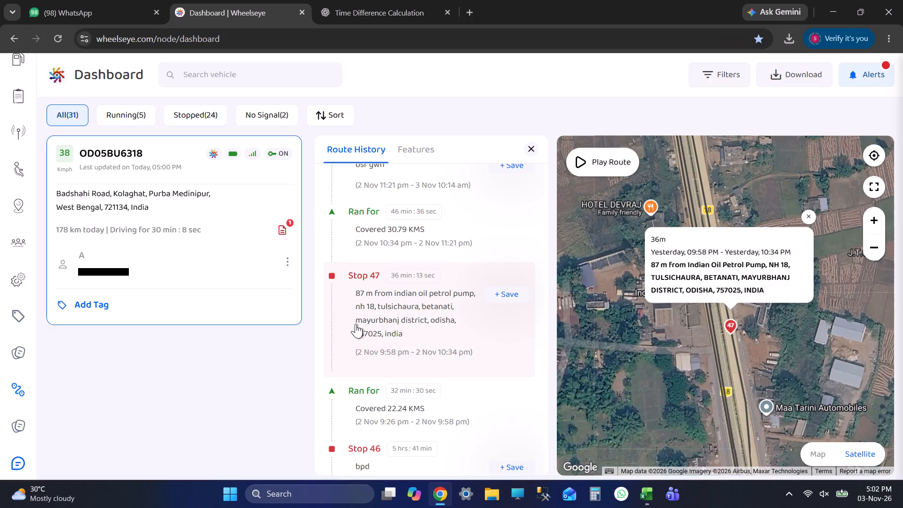
key("alt+Tab")
key("alt+Tab")
key("alt+Tab")
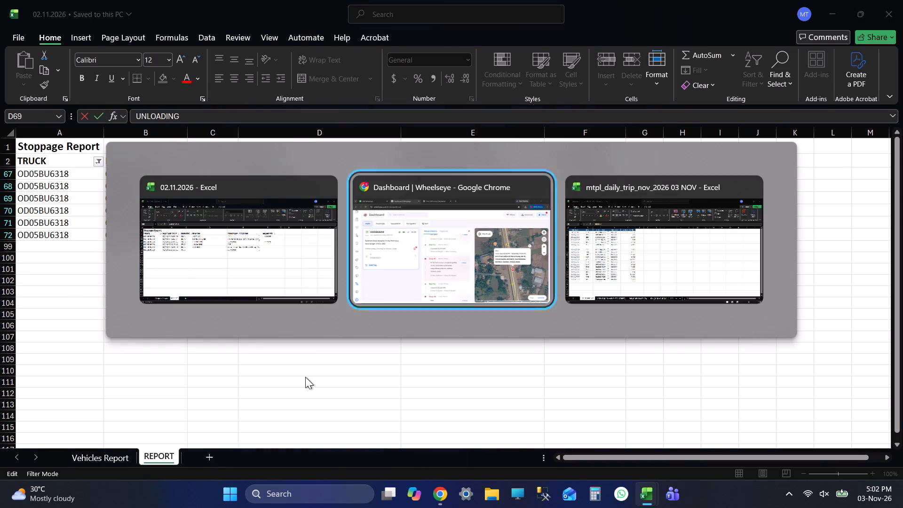
left_click(480, 454)
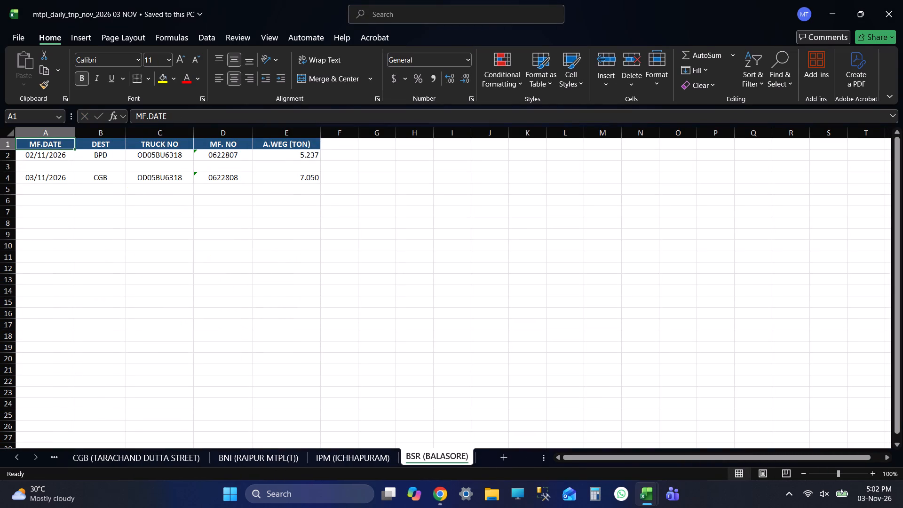
left_click(175, 156)
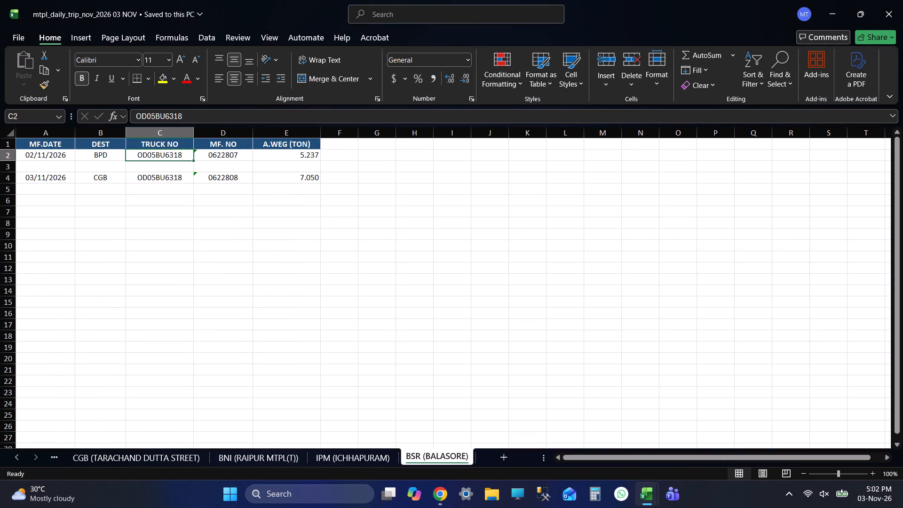
key("alt+Tab")
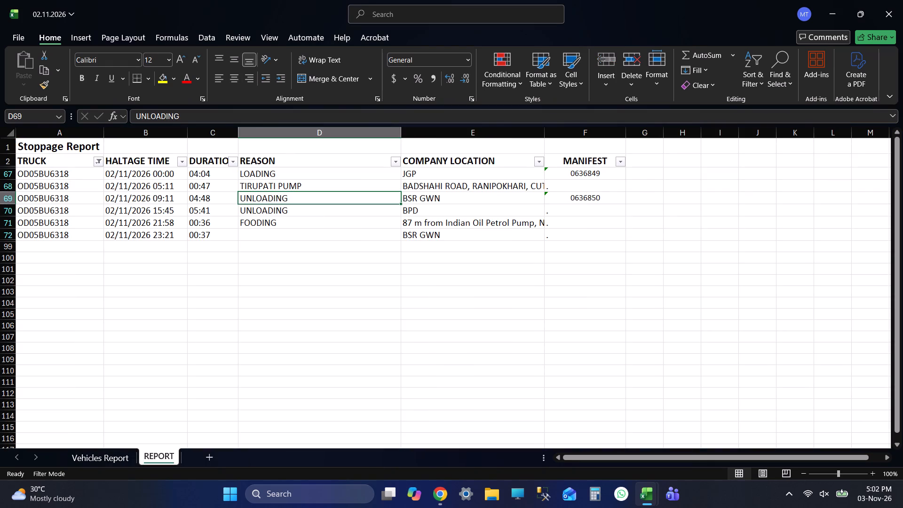
double_click(298, 198)
key("space")
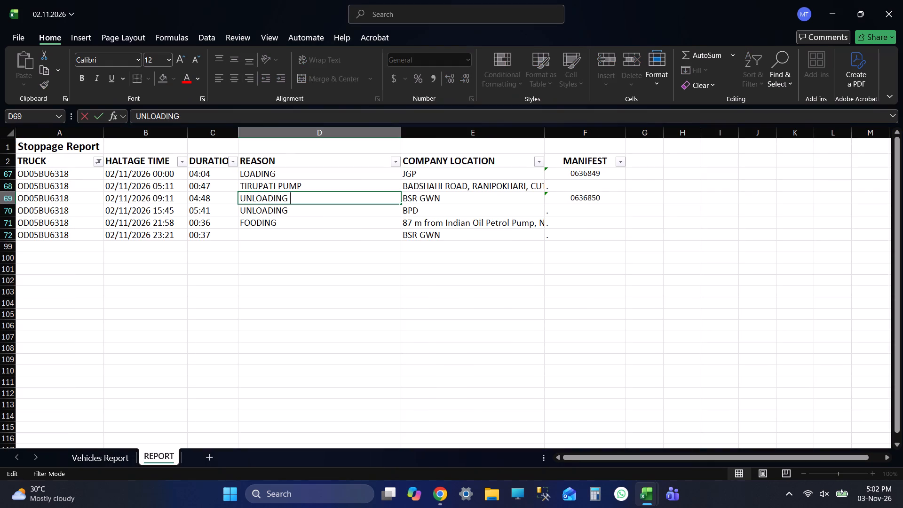
type("&")
key("space")
type("LOADING")
key("Tab")
key("Tab")
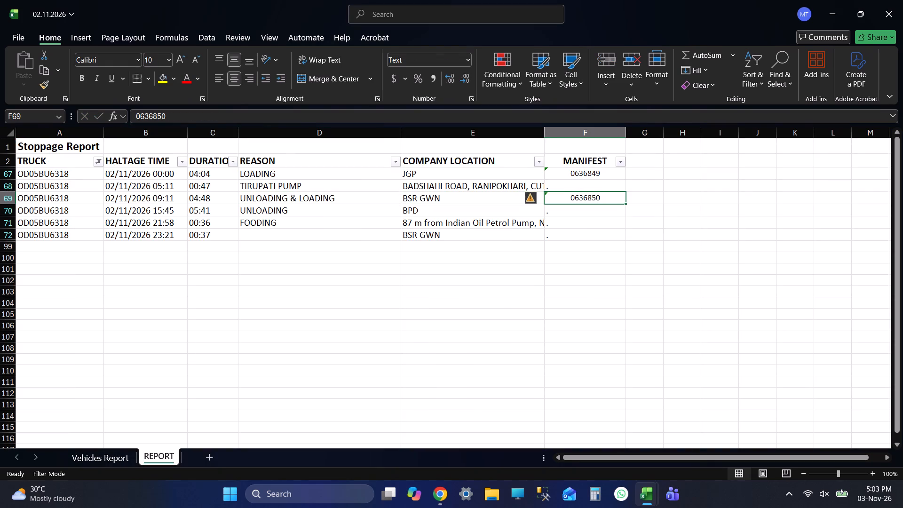
key("ctrl+s")
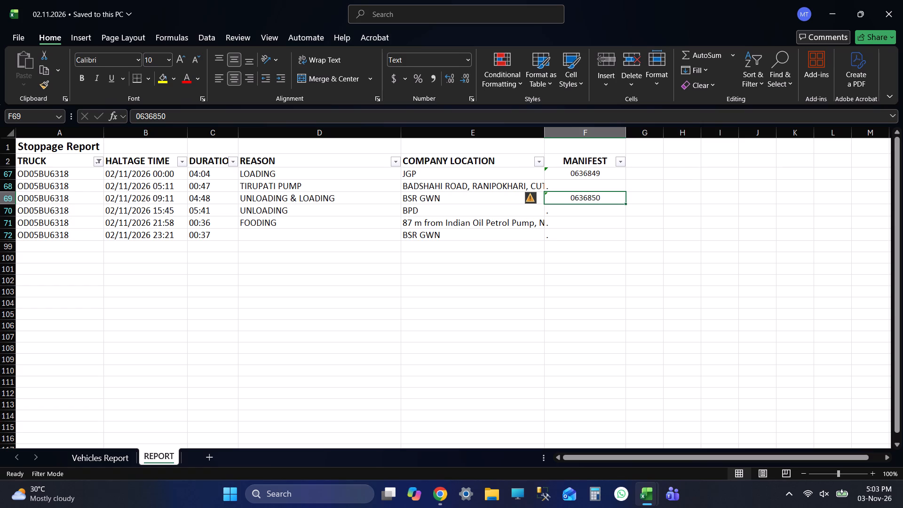
double_click(567, 197)
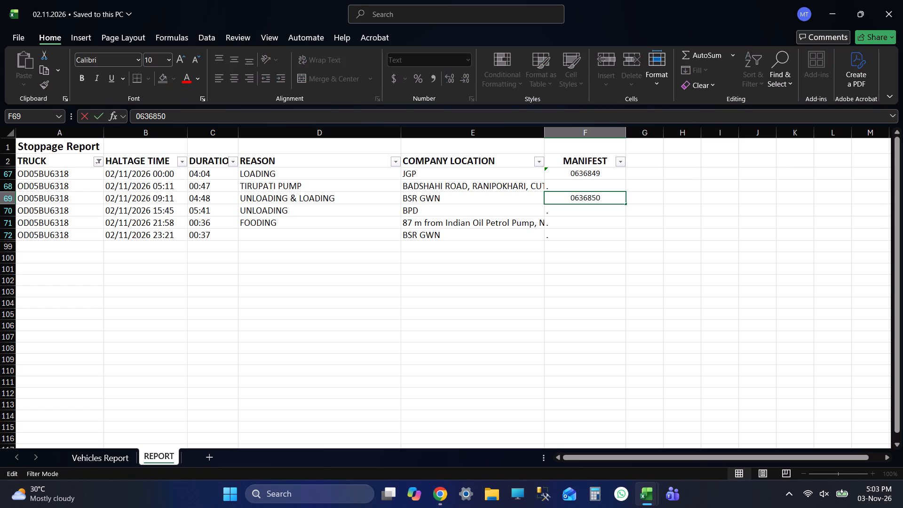
type("UNLO")
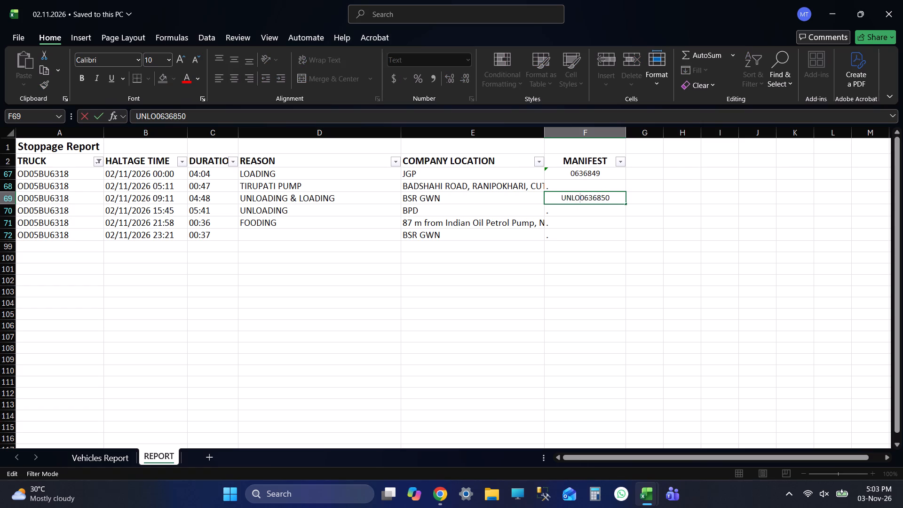
key("minus")
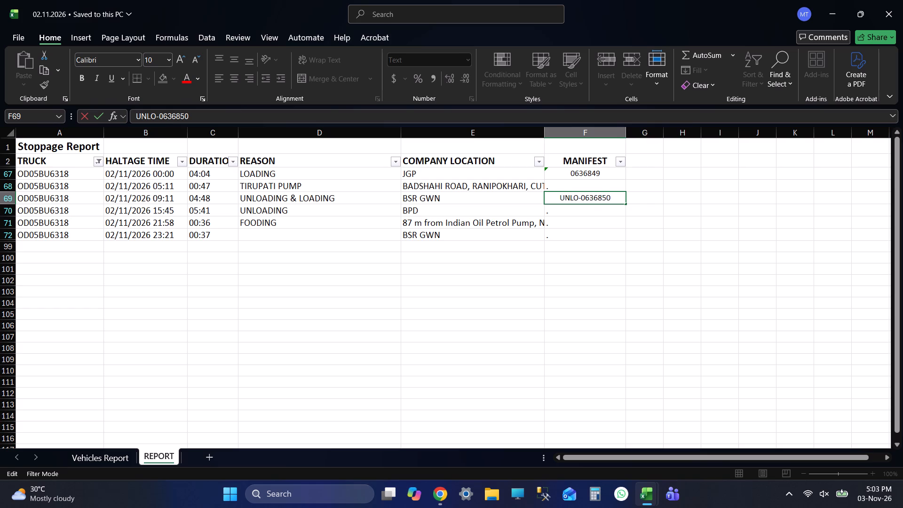
key("space")
left_click(616, 195)
key("space")
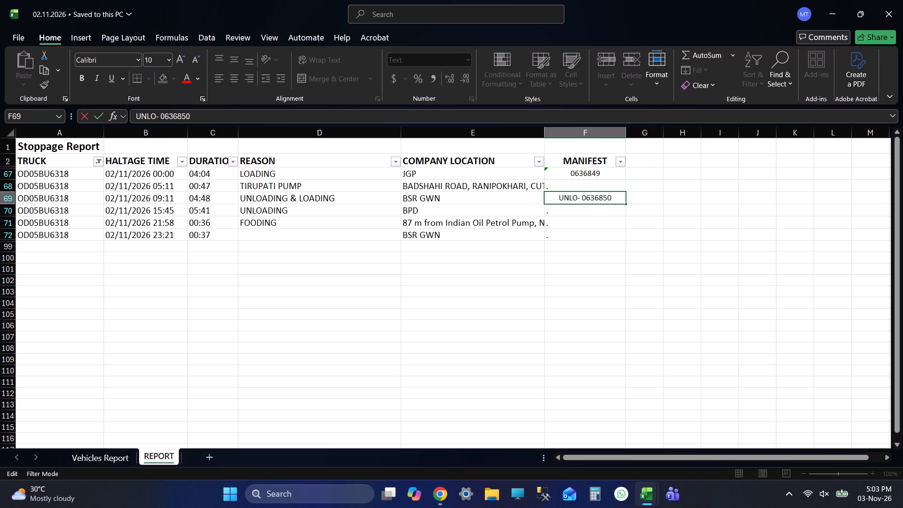
type("& LOAD")
type("-")
key("space")
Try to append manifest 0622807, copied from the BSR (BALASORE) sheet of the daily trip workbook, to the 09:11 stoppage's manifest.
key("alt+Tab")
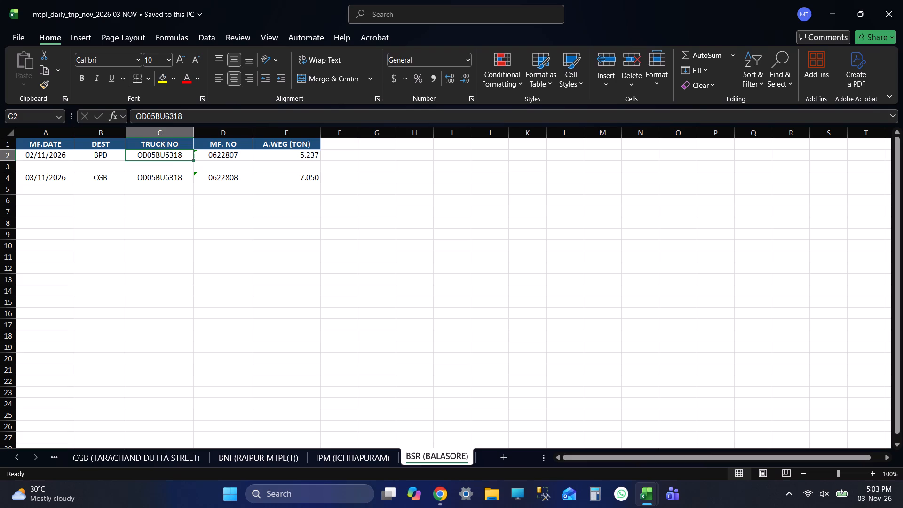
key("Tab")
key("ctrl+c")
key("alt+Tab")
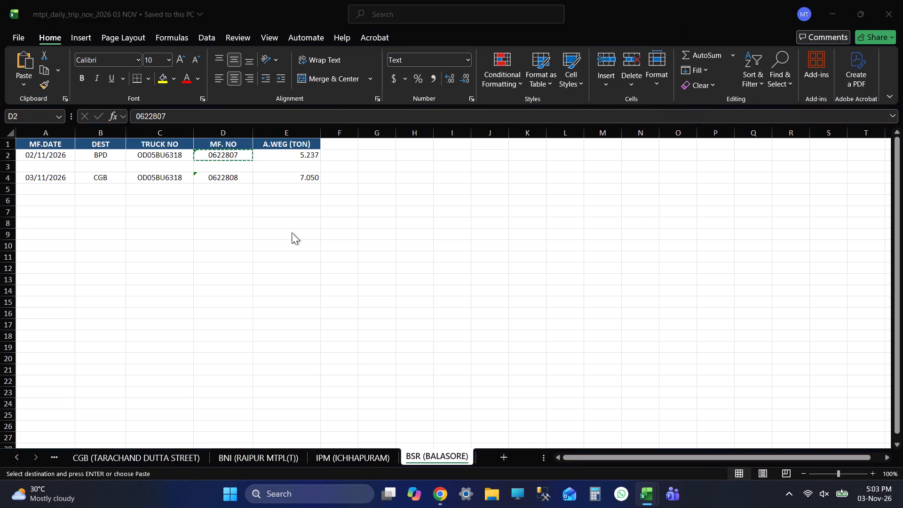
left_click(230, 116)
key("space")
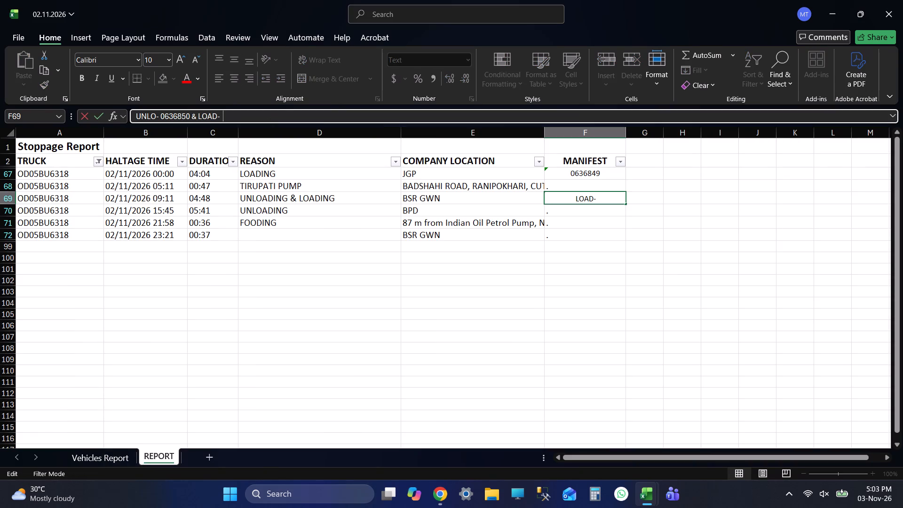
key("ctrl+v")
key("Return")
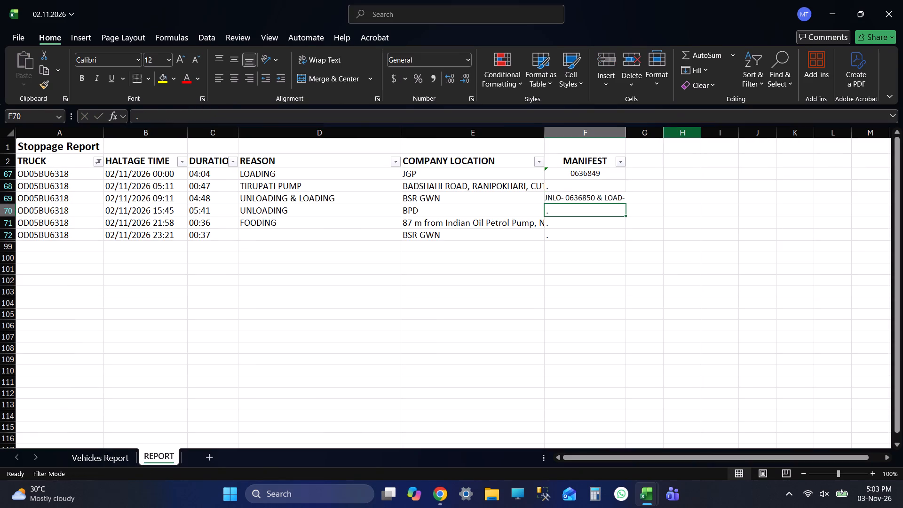
Fit the report's MANIFEST column width to its contents.
double_click(627, 136)
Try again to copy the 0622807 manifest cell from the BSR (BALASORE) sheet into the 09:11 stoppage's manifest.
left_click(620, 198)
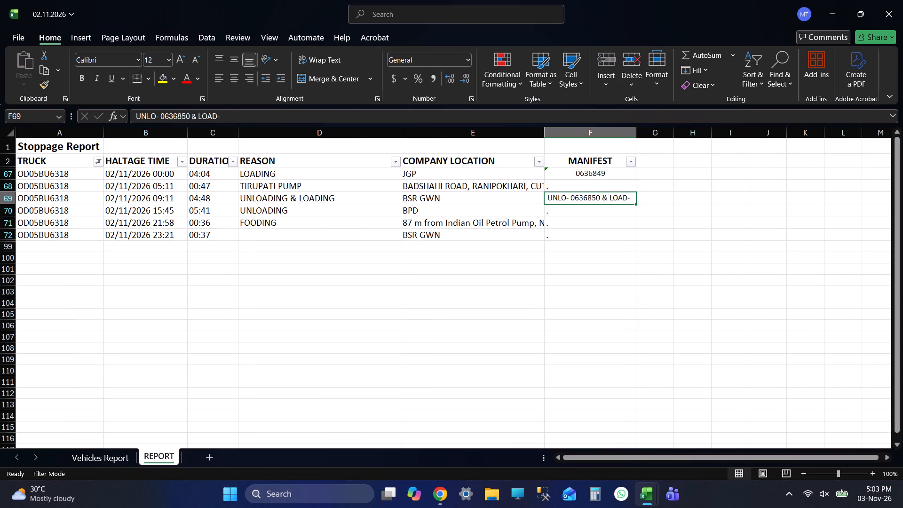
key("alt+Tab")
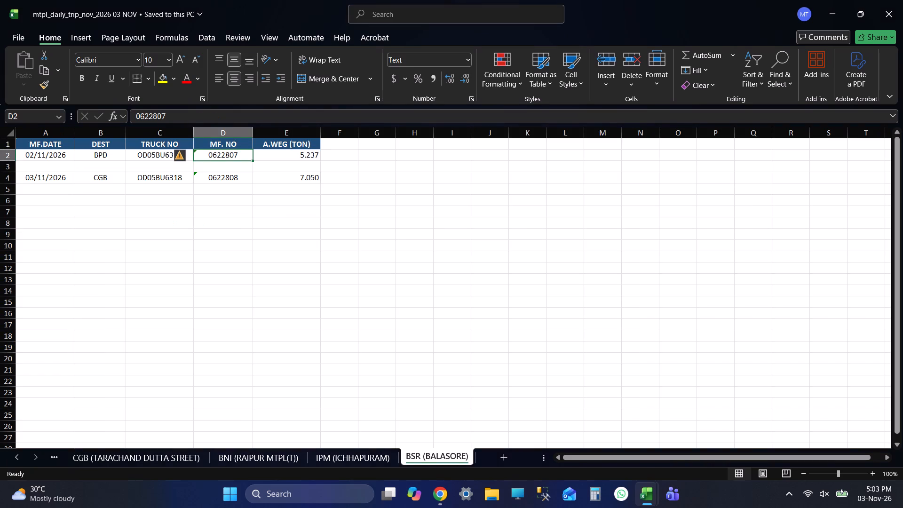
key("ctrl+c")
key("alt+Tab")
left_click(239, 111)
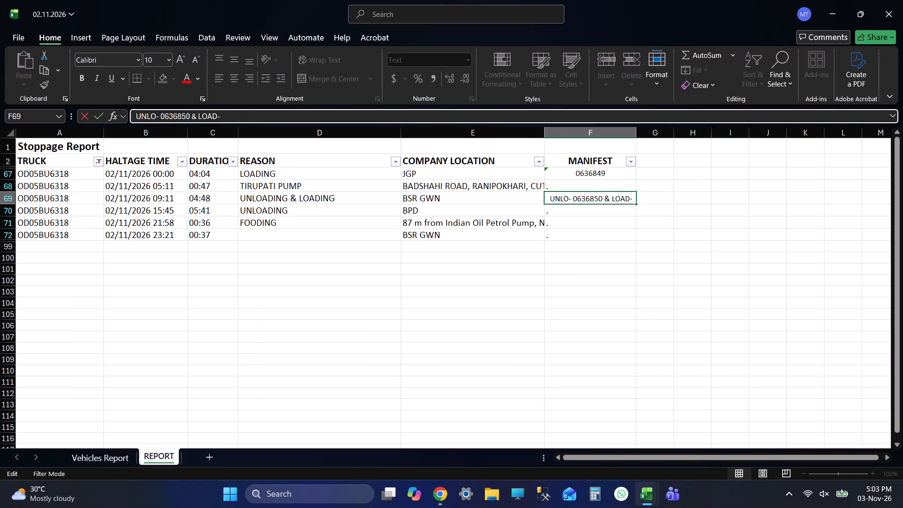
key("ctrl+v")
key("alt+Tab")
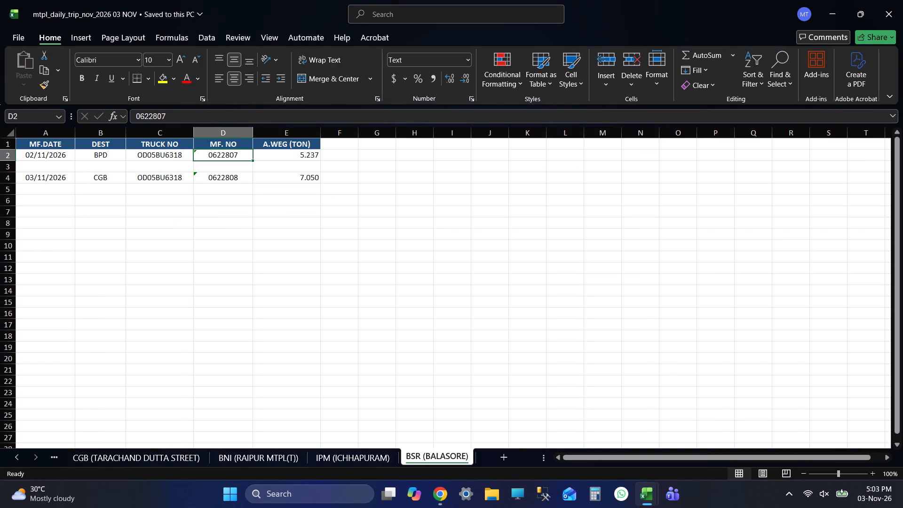
Copy the text 0622807 from the BSR (BALASORE) sheet, append it after LOAD- in the 09:11 BSR GWN stoppage's manifest, and save the report.
key("F2")
key("ctrl+a")
key("ctrl+c")
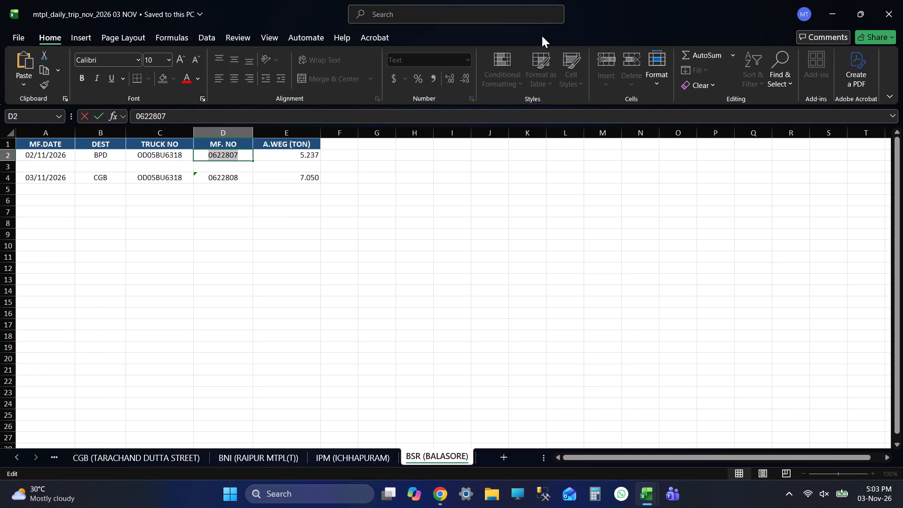
key("ctrl+c")
key("ctrl+c")
key("alt+Tab")
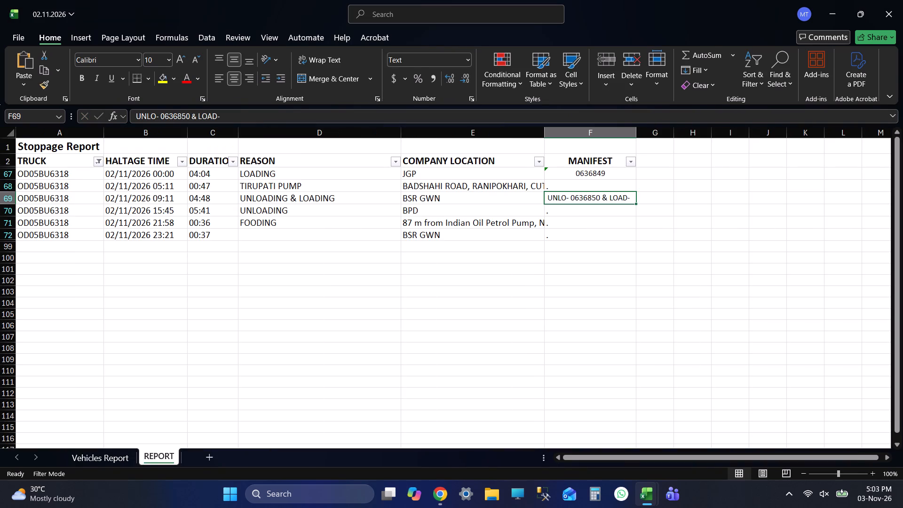
key("F2")
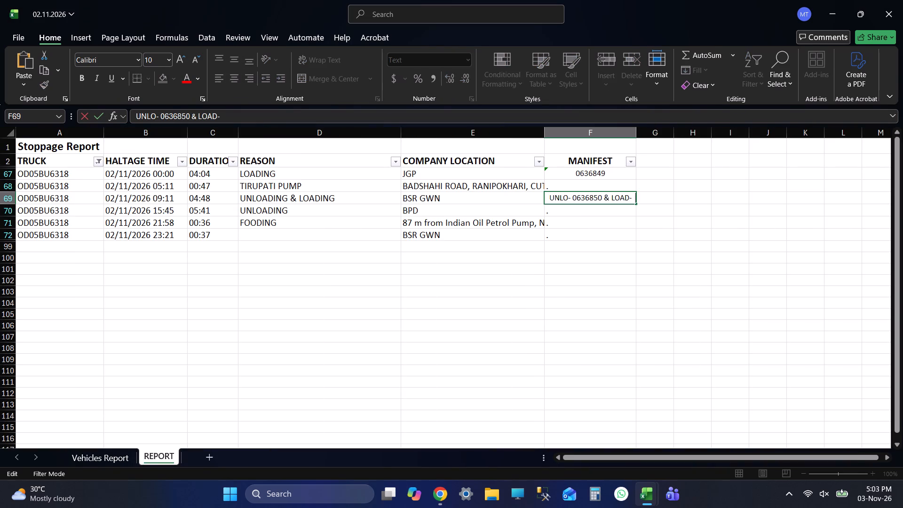
left_click(259, 115)
key("ctrl+v")
key("Return")
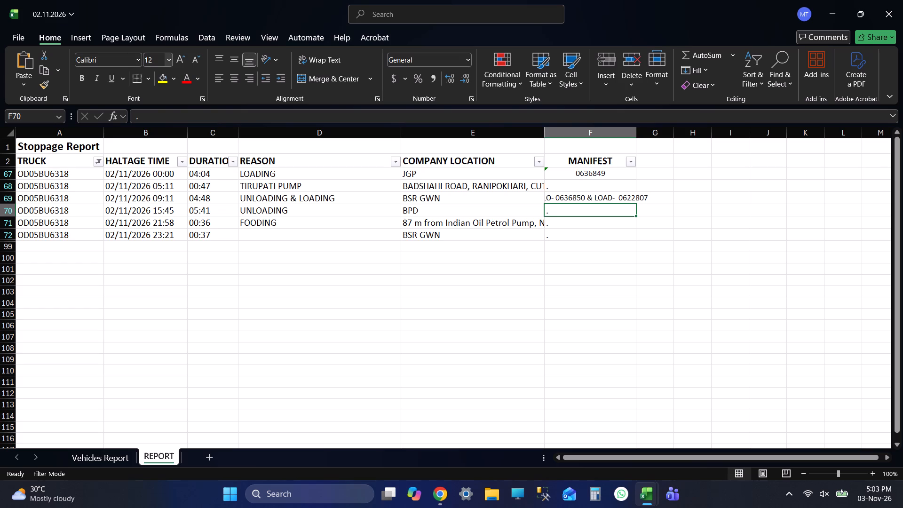
left_click(452, 203)
left_click(446, 210)
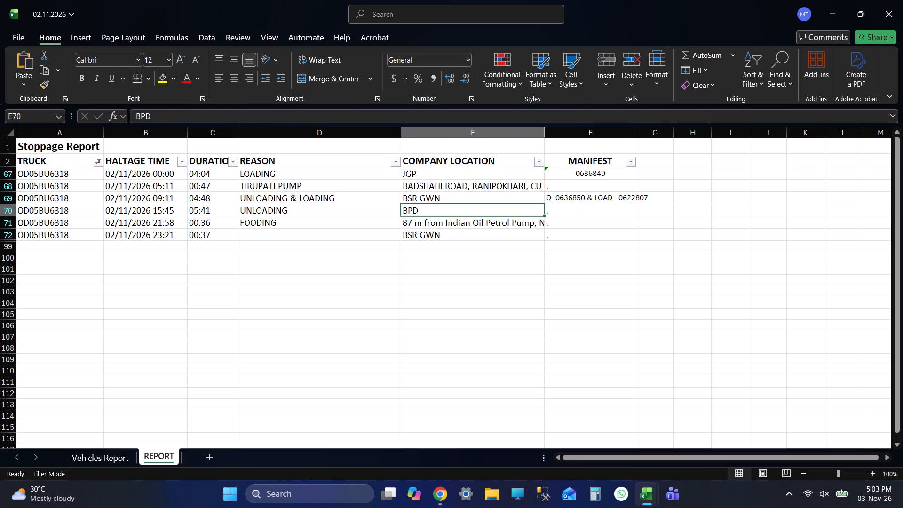
key("ctrl+s")
key("shift+Tab")
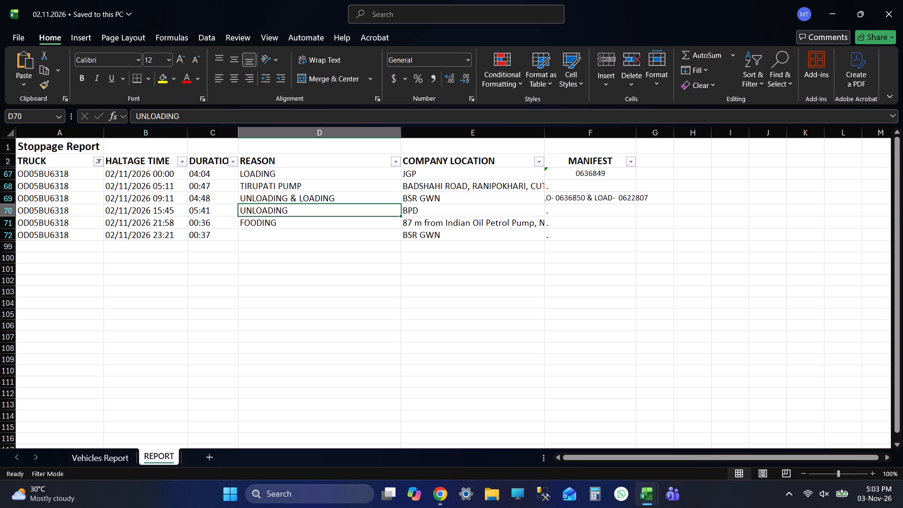
key("Tab")
key("Tab")
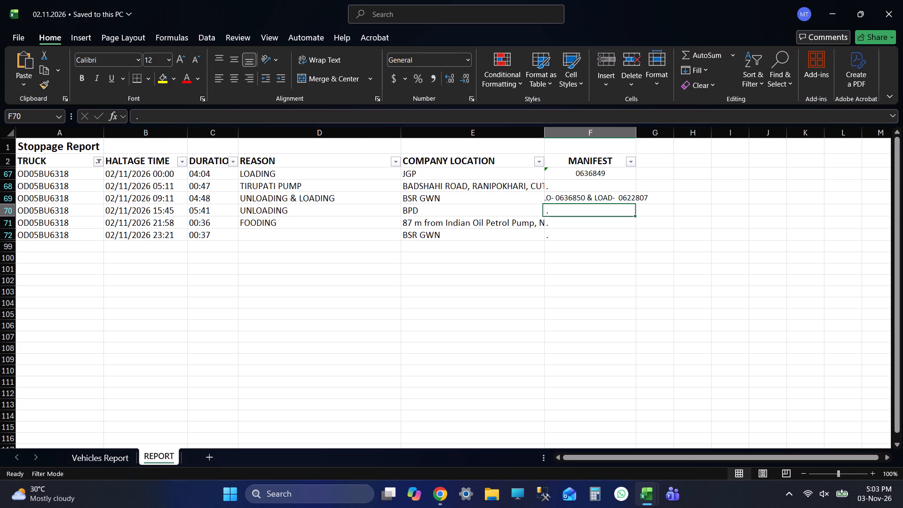
key("alt+Tab")
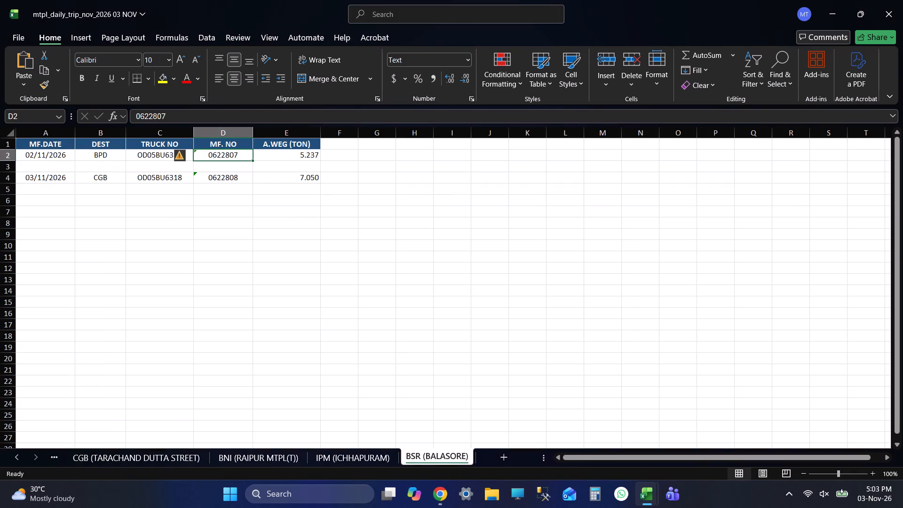
key("alt+Tab")
key("shift+Tab")
key("shift+Tab")
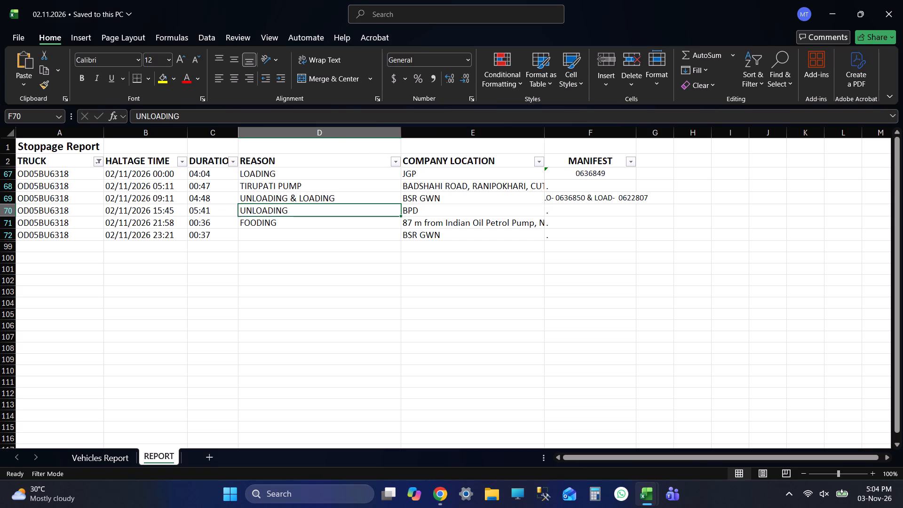
double_click(325, 214)
key("space")
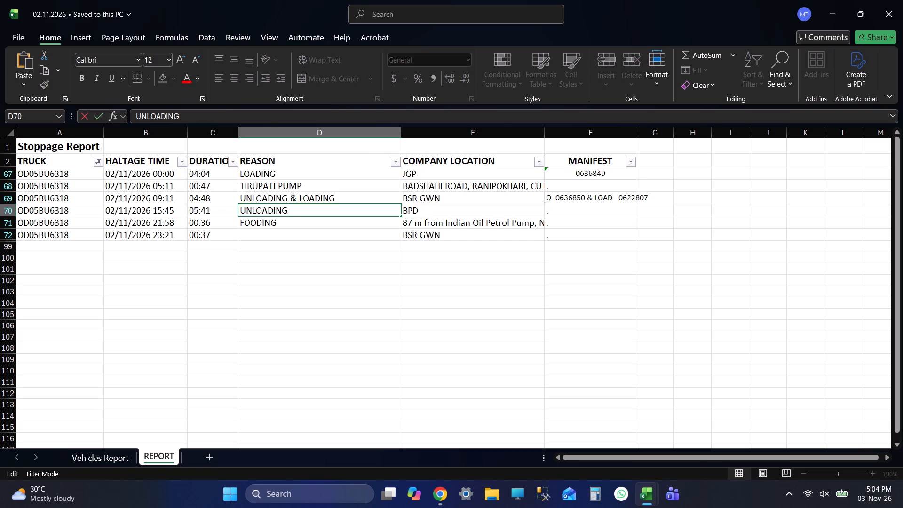
key("Tab")
key("ctrl+s")
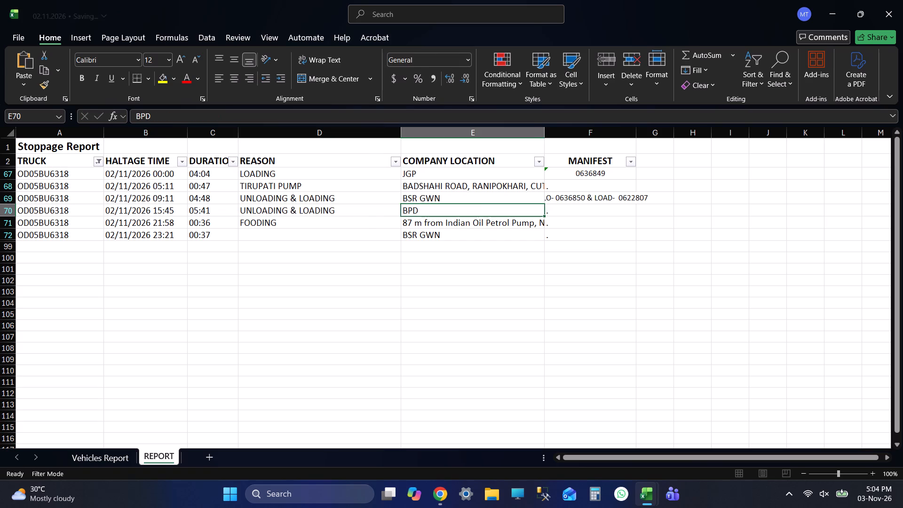
Save the 02.11.2026 stoppage report and minimize its window.
key("Tab")
key("alt+Tab")
key("alt+Tab")
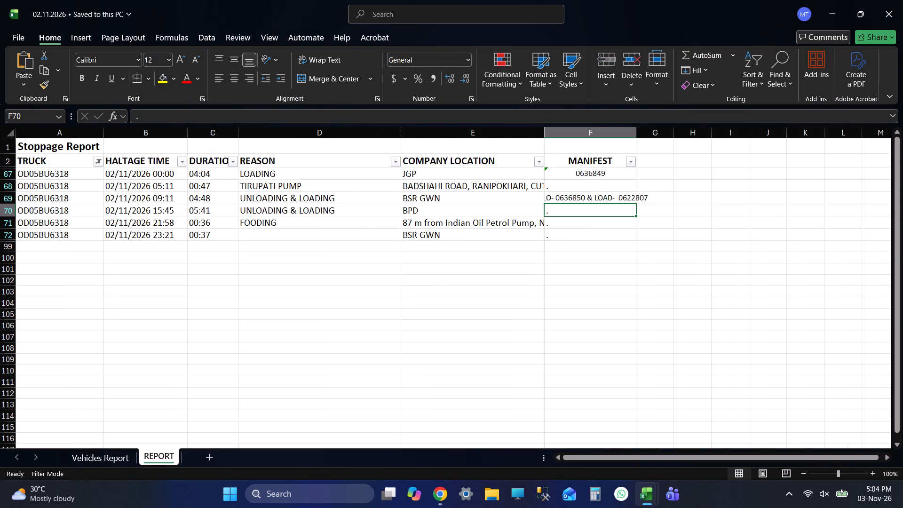
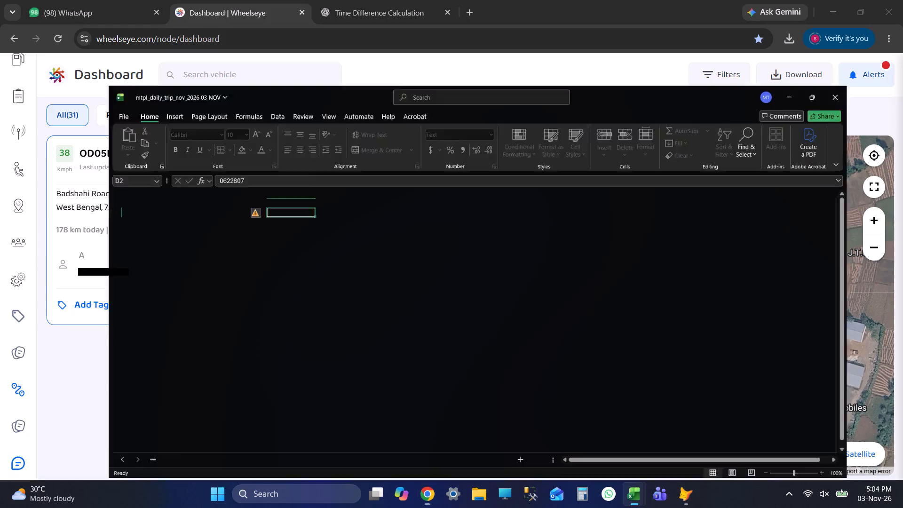
key("alt+Tab")
key("alt+Tab")
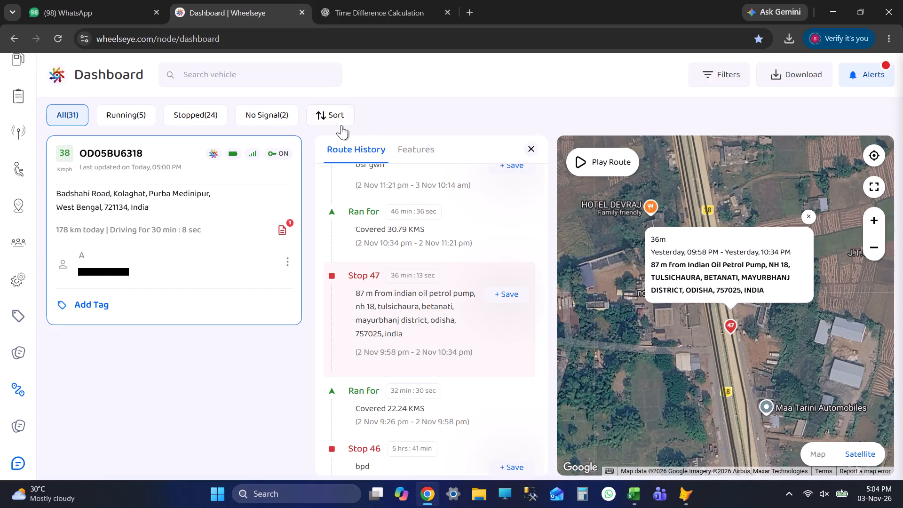
key("alt+Tab")
key("alt+Tab")
key("alt+Tab")
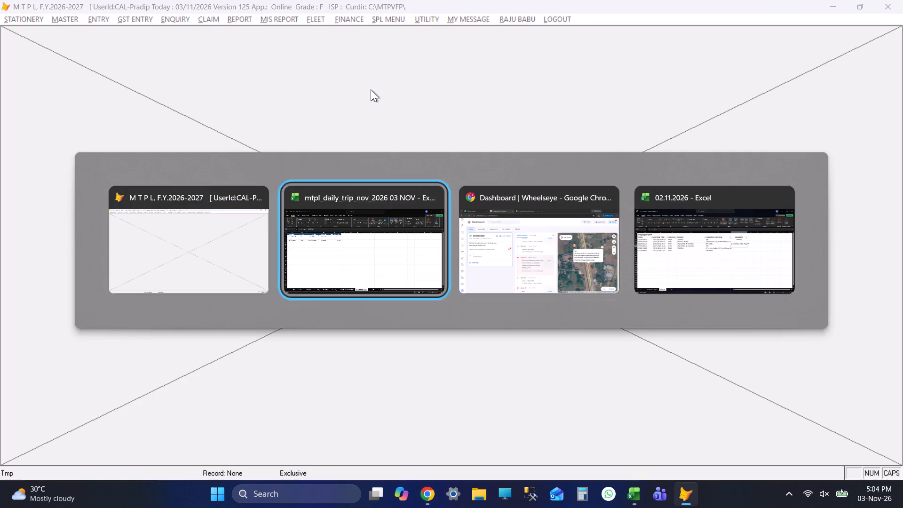
key("alt+Tab")
key("alt+Tab")
key("alt+Tab")
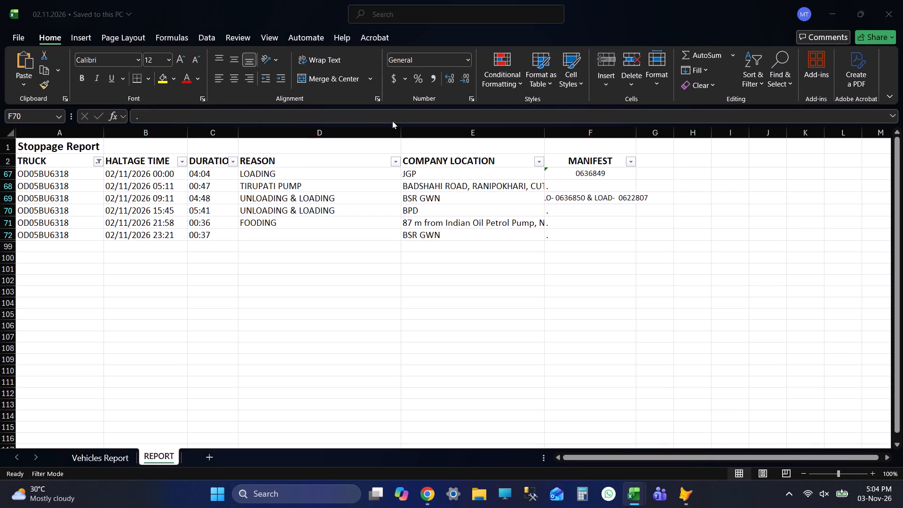
left_click(238, 20)
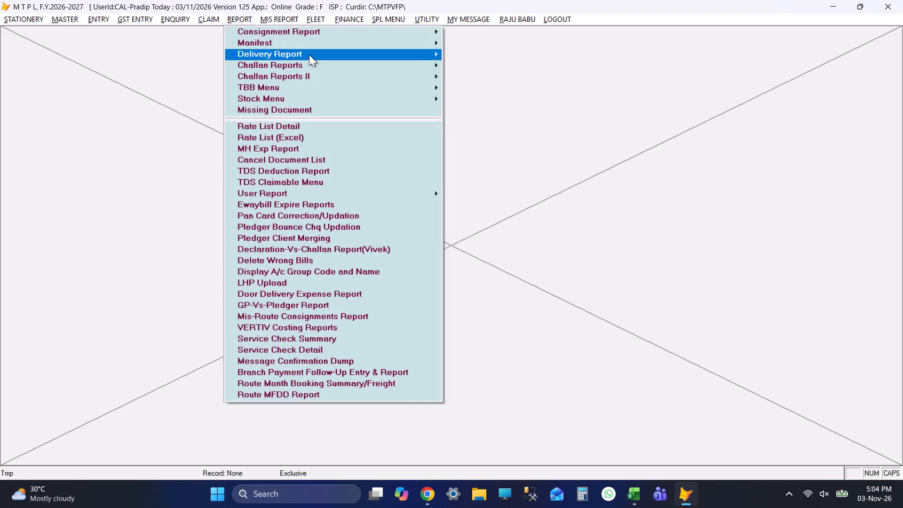
left_click(309, 38)
left_click(555, 124)
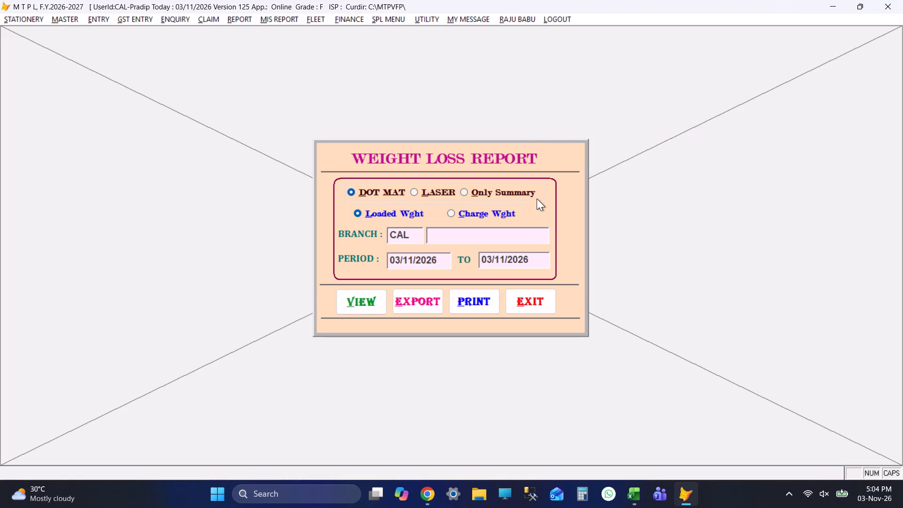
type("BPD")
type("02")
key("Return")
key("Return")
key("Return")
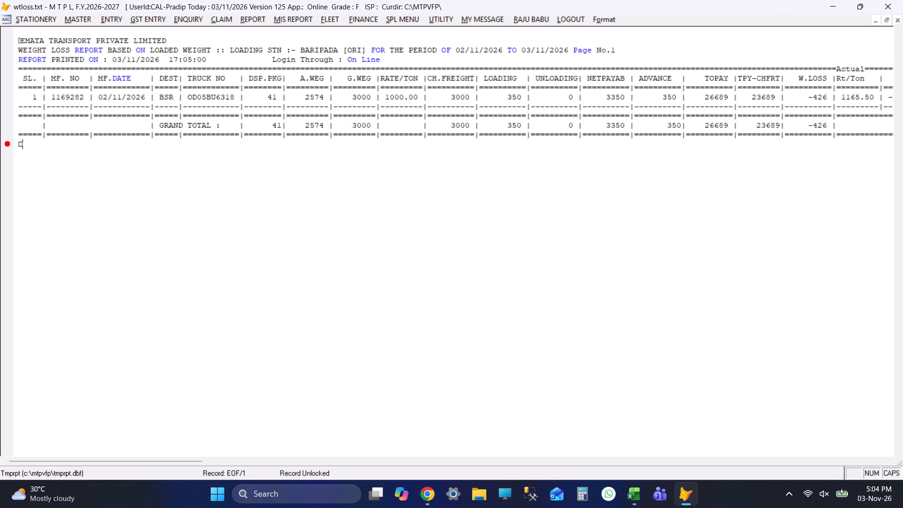
double_click(219, 100)
key("alt+Tab")
key("alt+Tab")
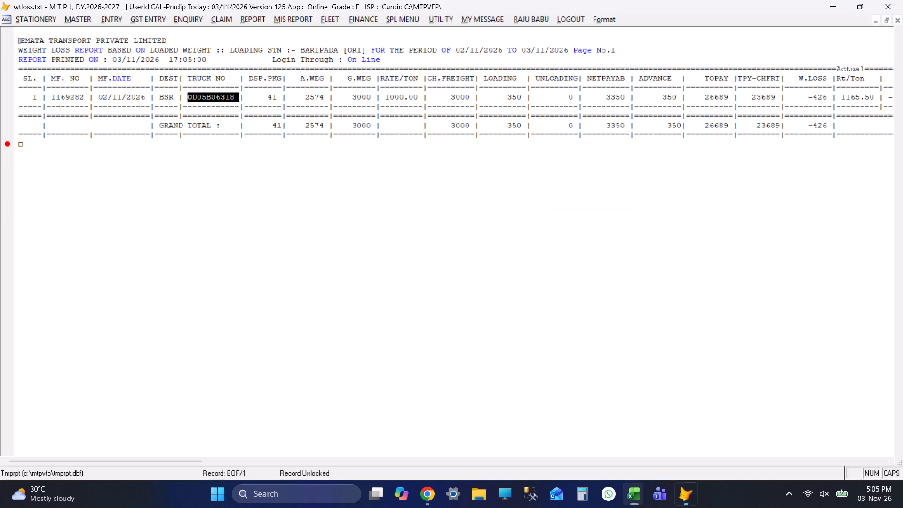
key("alt+Tab")
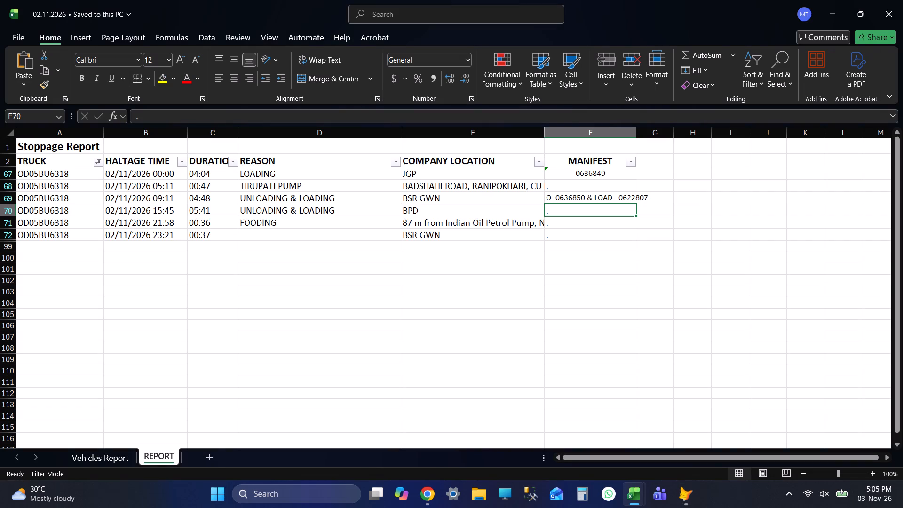
double_click(575, 212)
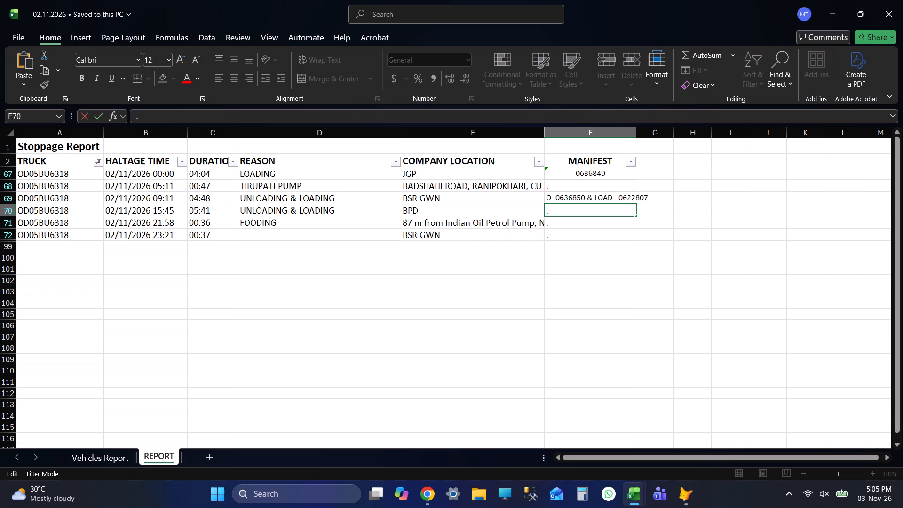
key("BackSpace")
double_click(549, 196)
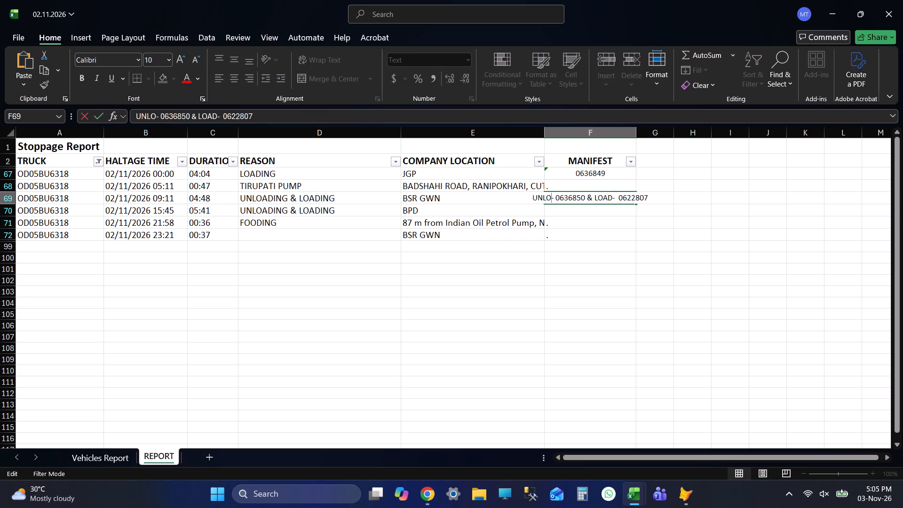
left_click(568, 211)
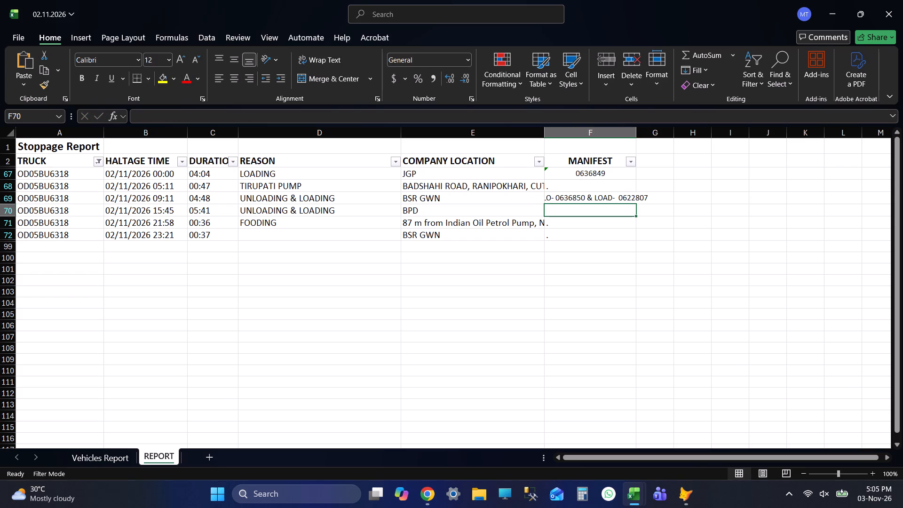
type("UNL")
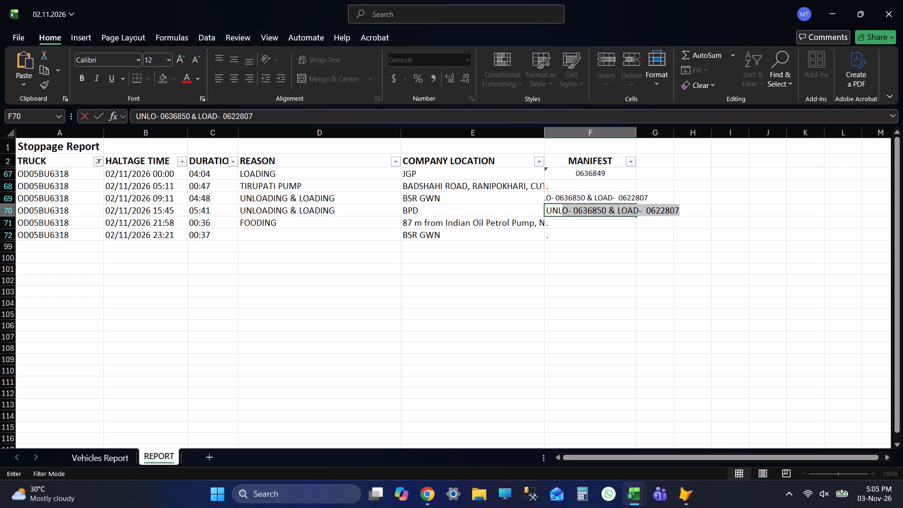
type("O-")
key("space")
key("alt+Tab")
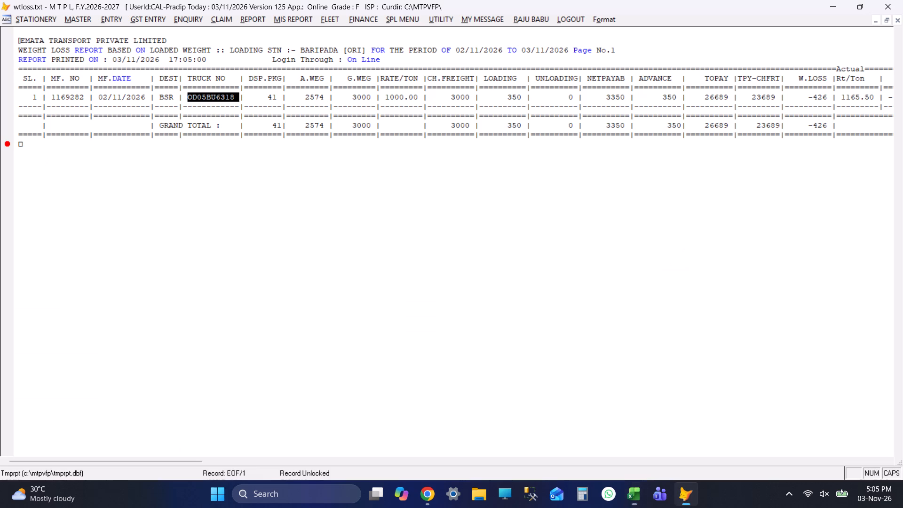
key("alt+Tab")
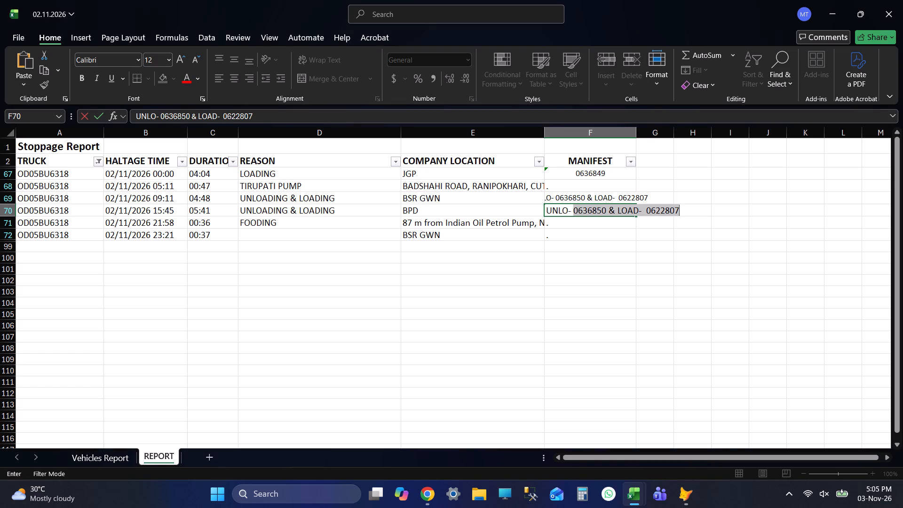
key("alt+Tab")
key("alt+Tab")
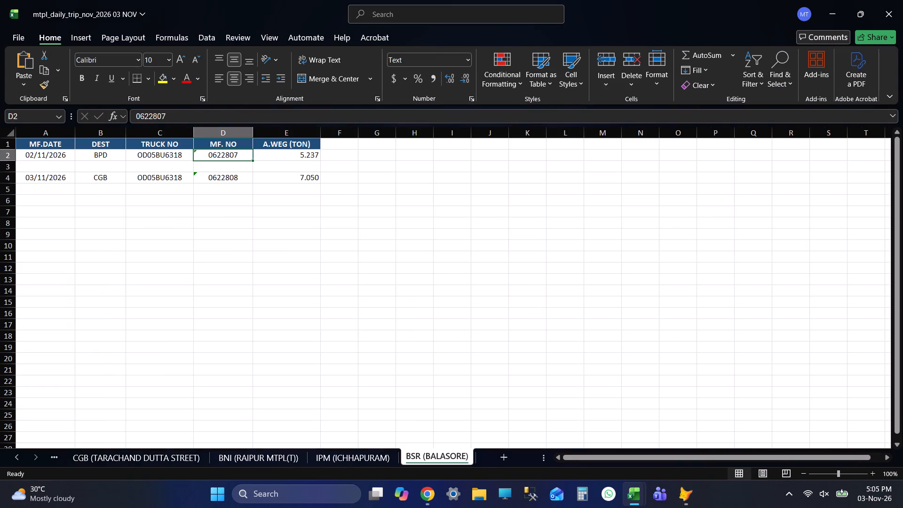
key("alt+Tab")
key("alt+Tab")
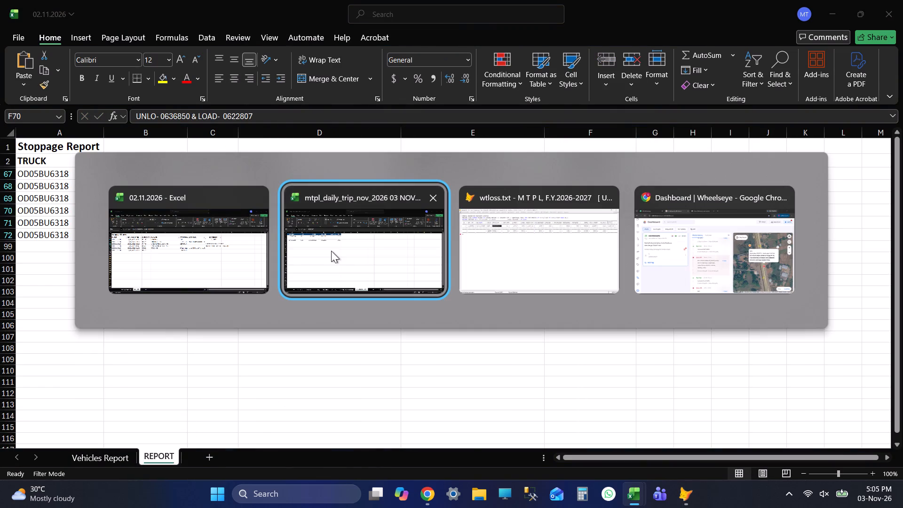
left_click(331, 251)
key("alt+Tab")
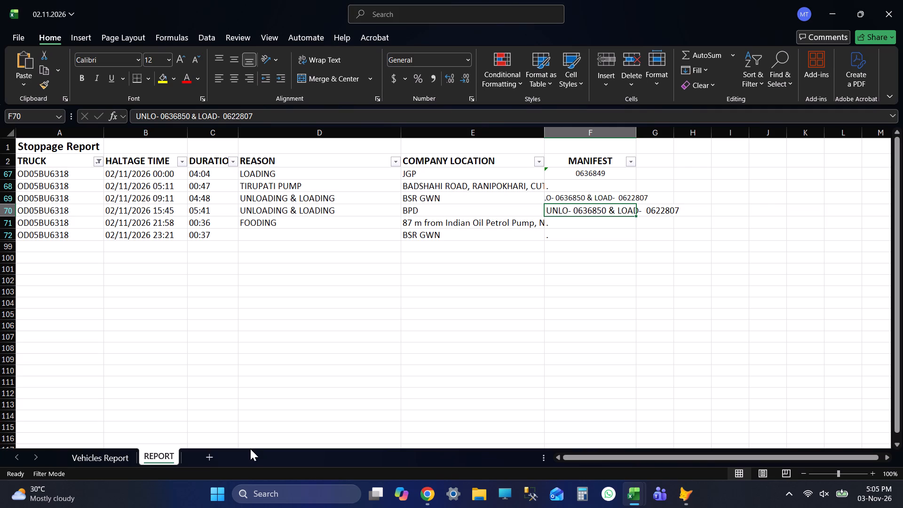
key("alt+Tab")
left_click(166, 450)
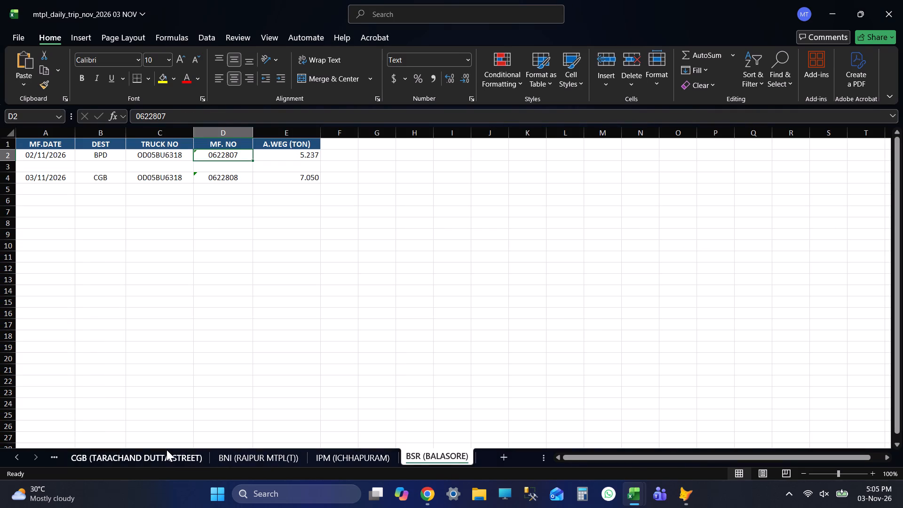
left_click(19, 460)
left_click(95, 464)
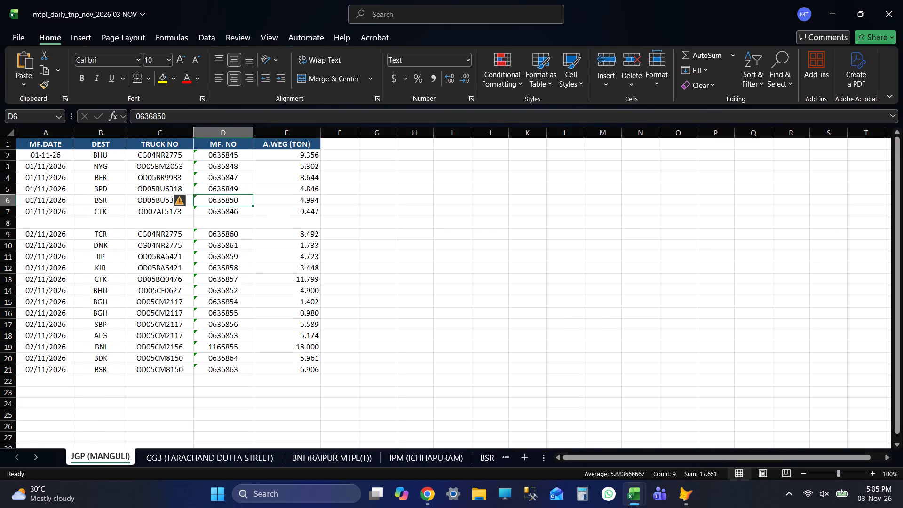
left_click(217, 185)
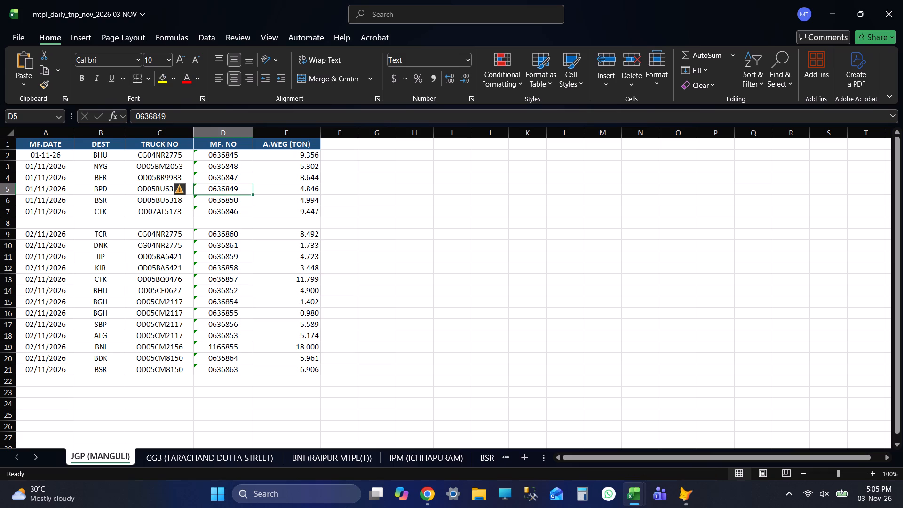
key("ctrl+c")
key("alt+Tab")
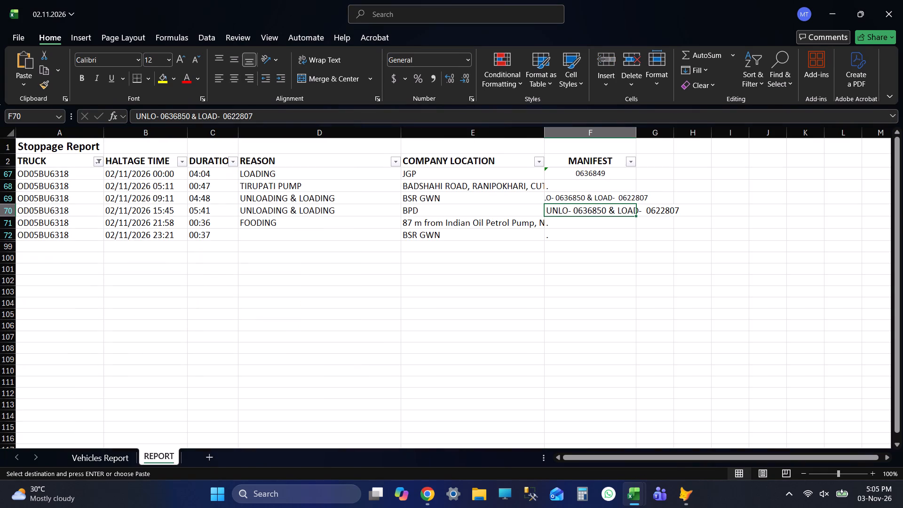
Trim the 15:45 BPD stoppage's manifest to UNLO- and try to paste the copied manifest number after it.
left_click(292, 117)
key("BackSpace")
key("BackSpace")
key("BackSpace")
key("BackSpace")
key("BackSpace")
key("BackSpace")
key("BackSpace")
key("BackSpace")
key("BackSpace")
key("BackSpace")
key("BackSpace")
key("BackSpace")
key("BackSpace")
key("BackSpace")
key("BackSpace")
key("BackSpace")
key("BackSpace")
key("BackSpace")
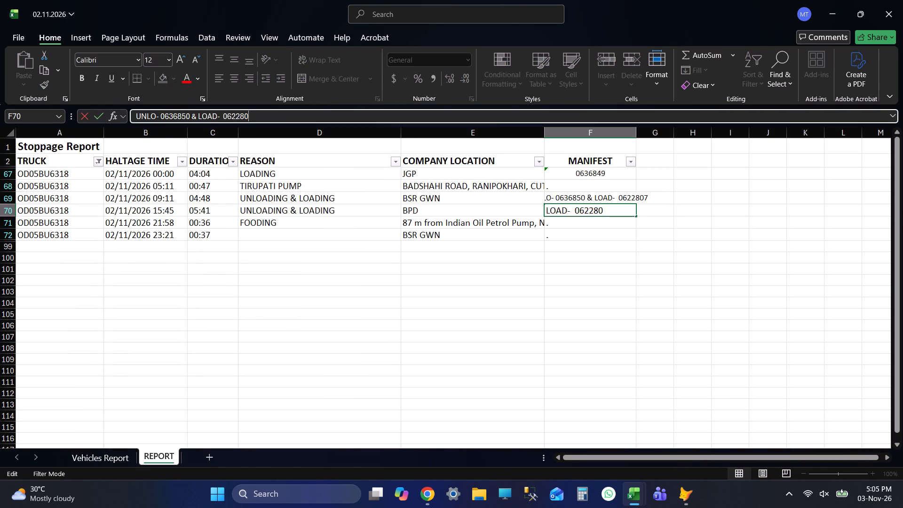
key("BackSpace")
key("BackSpace")
key("BackSpace")
key("BackSpace")
key("BackSpace")
key("BackSpace")
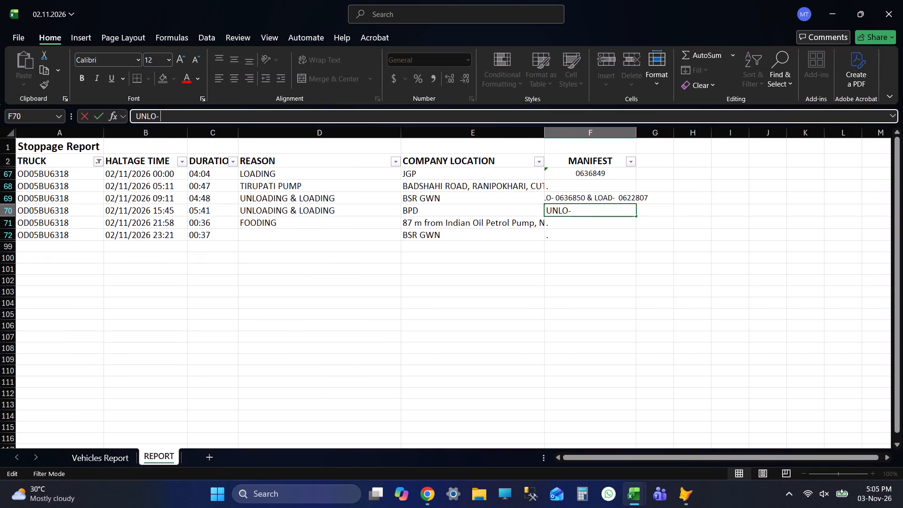
key("ctrl+v")
Copy the text 0636849 from the JGP (MANGULI) sheet and append it after UNLO- in the 15:45 BPD stoppage's manifest.
key("alt+Tab")
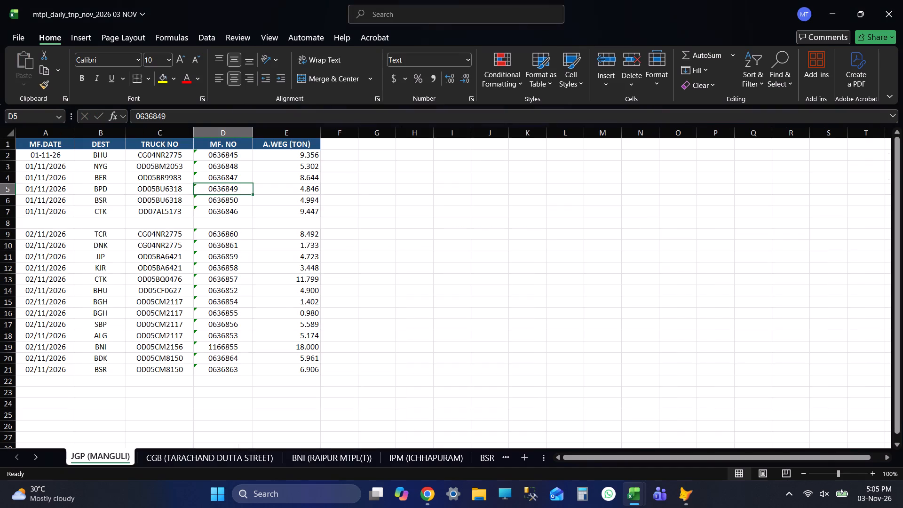
key("F2")
key("ctrl+a")
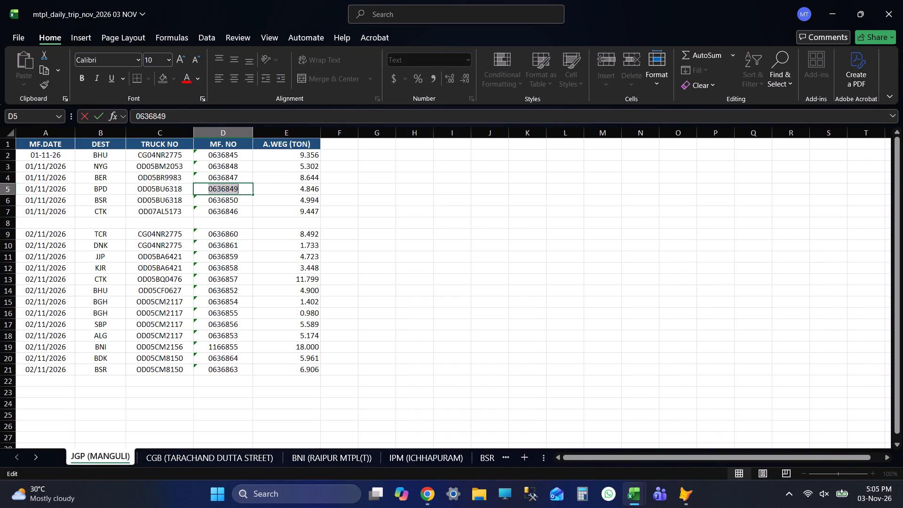
key("ctrl+c")
key("alt+Tab")
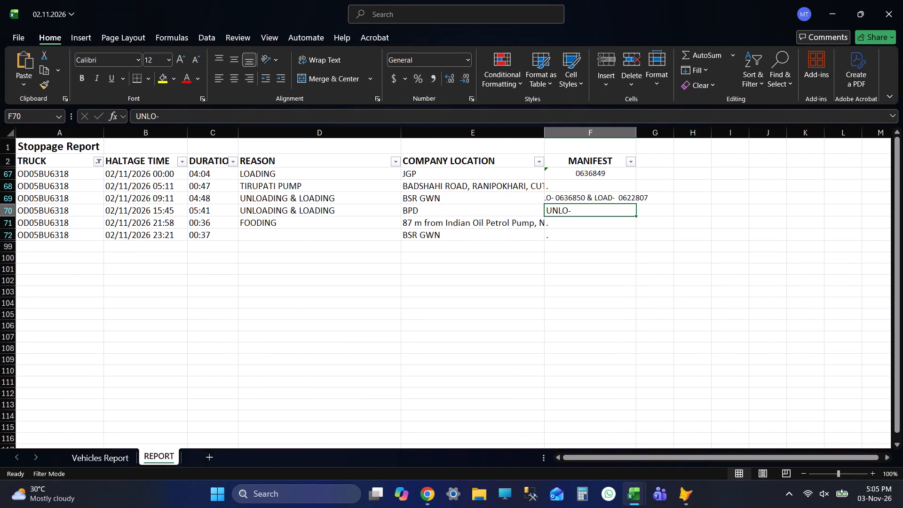
key("F2")
key("ctrl+v")
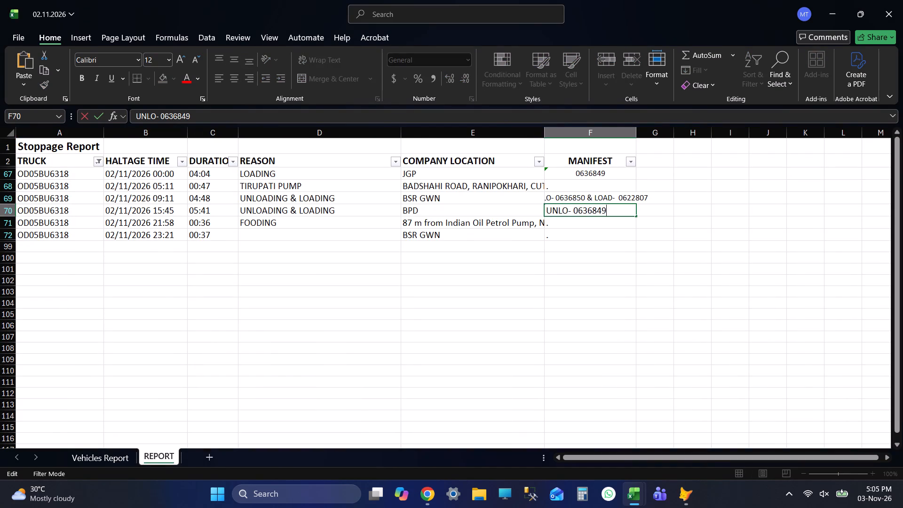
Append & LOAD- after 0636849 in the 15:45 BPD stoppage's manifest.
key("space")
type("&")
key("space")
key("alt+Tab")
key("alt+Tab")
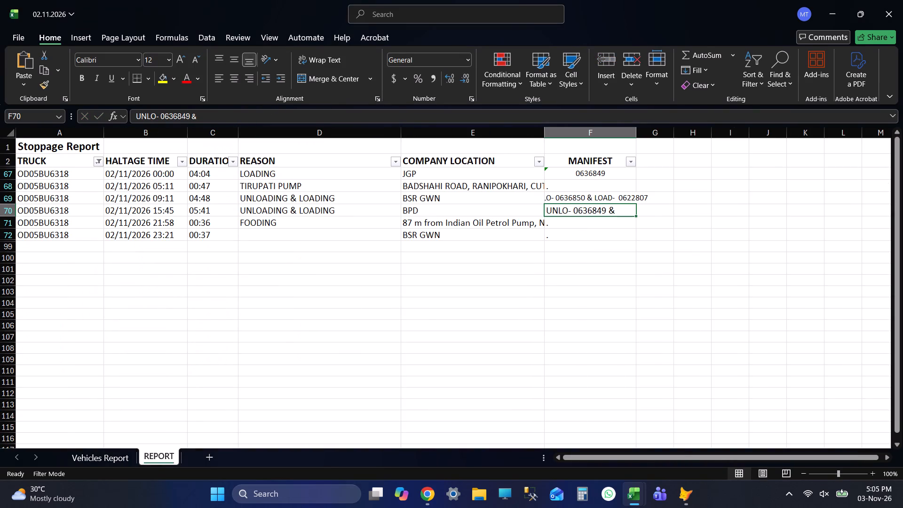
key("F2")
type("LOAD")
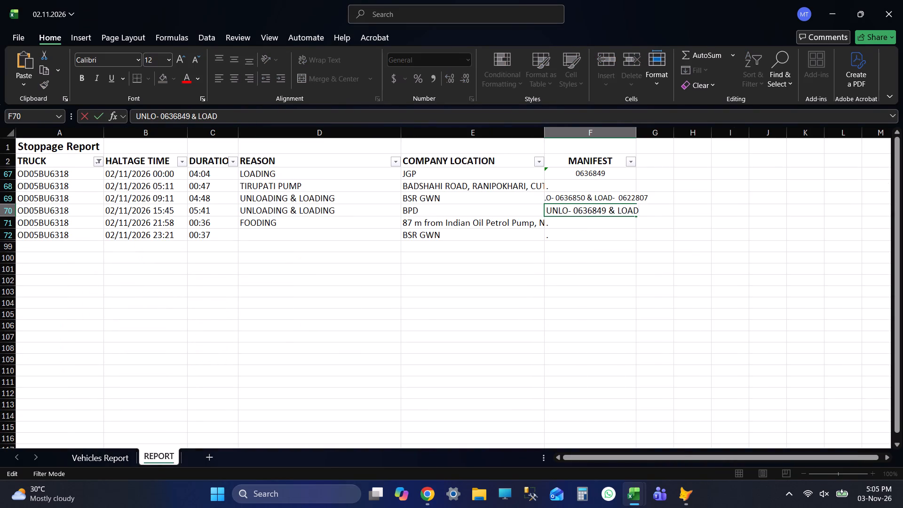
type("-")
key("space")
key("alt+Tab")
key("alt+Tab")
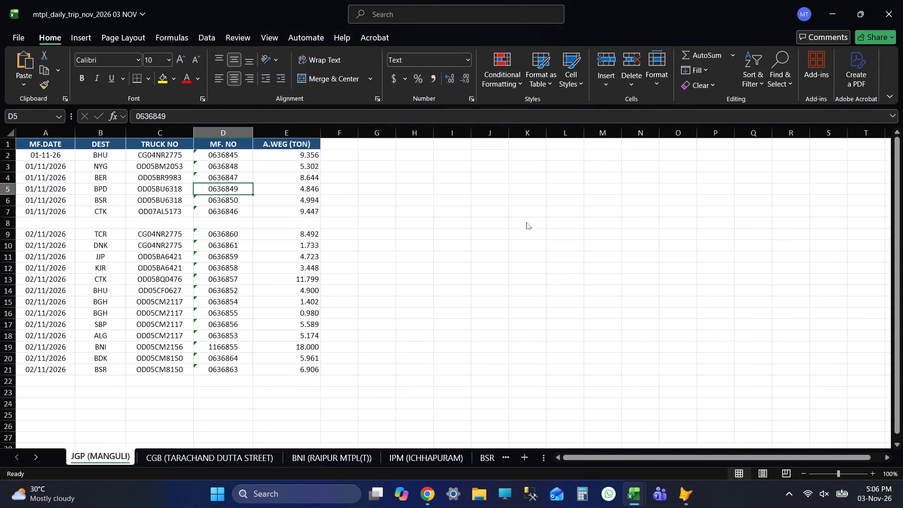
key("alt+Tab")
key("alt+Tab")
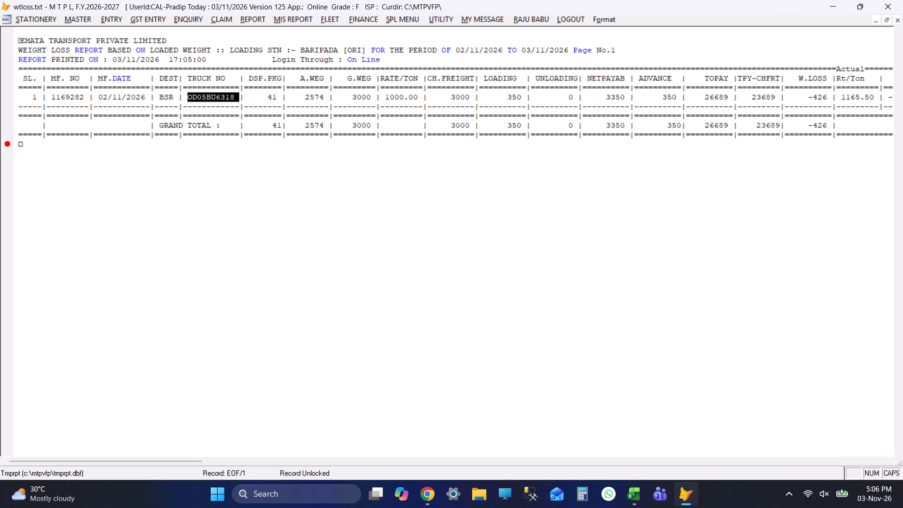
double_click(64, 99)
right_click(64, 99)
left_click(91, 120)
key("alt+Tab")
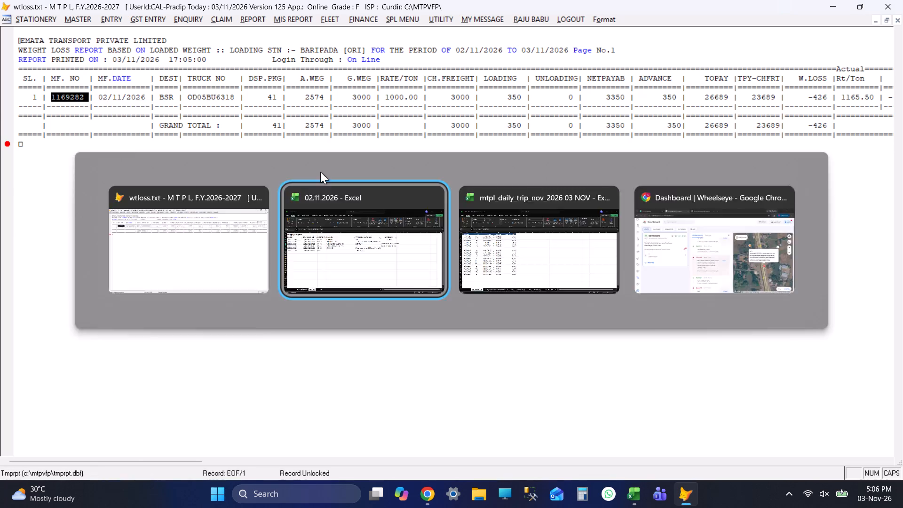
key("F2")
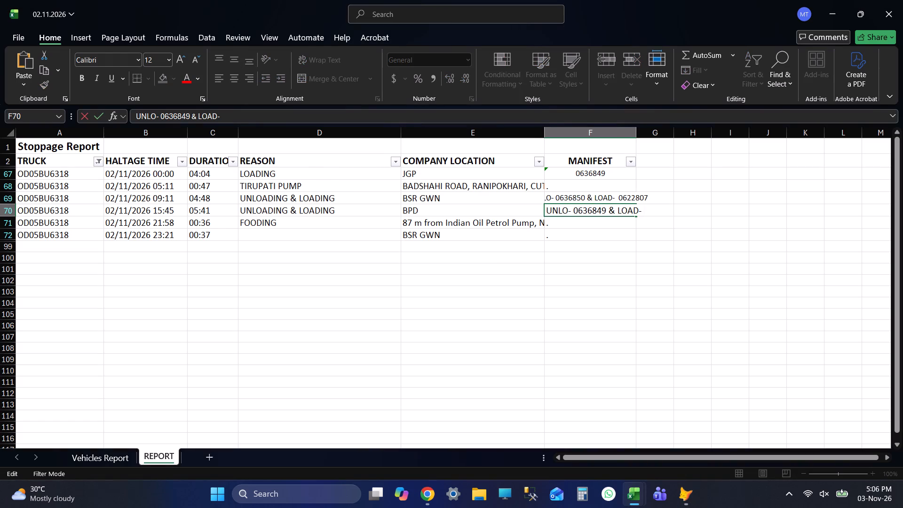
key("ctrl+v")
key("Return")
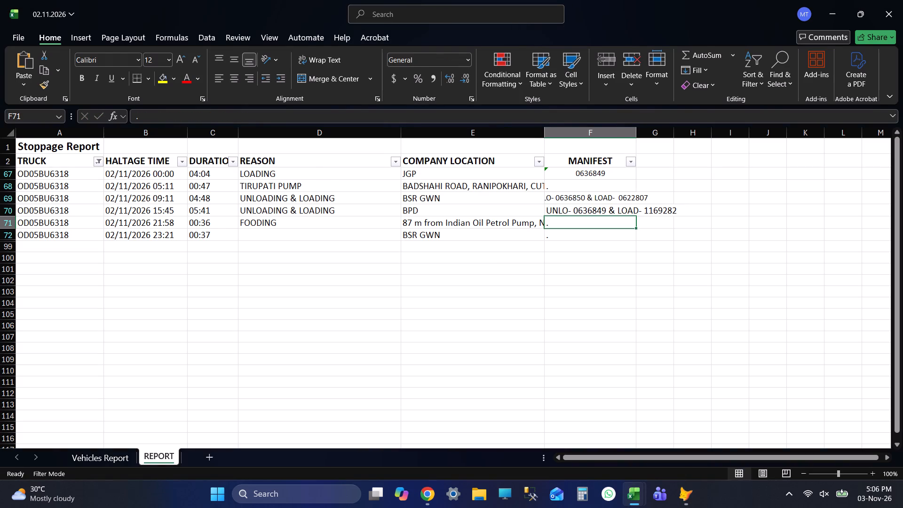
Save the 02.11.2026 stoppage report workbook.
key("ctrl+s")
key("ctrl+s")
key("ctrl+s")
key("ctrl+s")
key("ctrl+s")
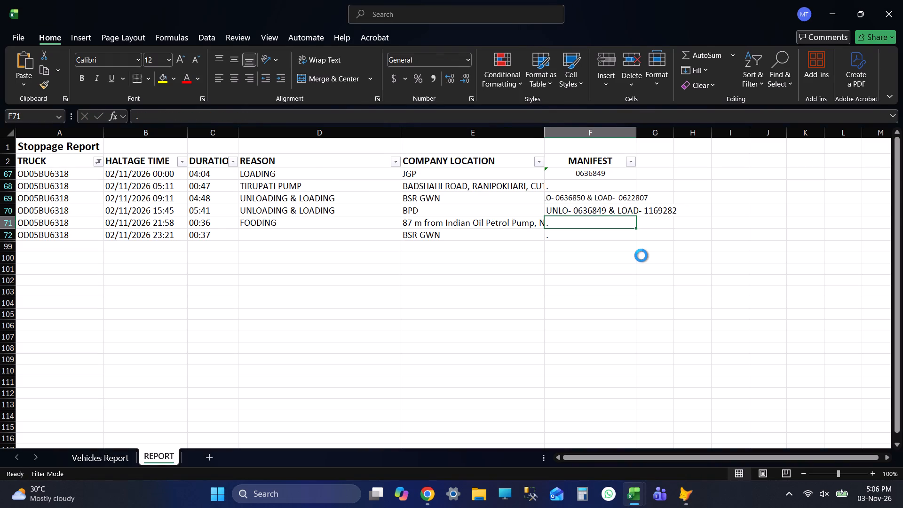
key("ctrl+s")
key("ctrl+s")
key("ctrl+s")
key("ctrl+s")
key("ctrl+s")
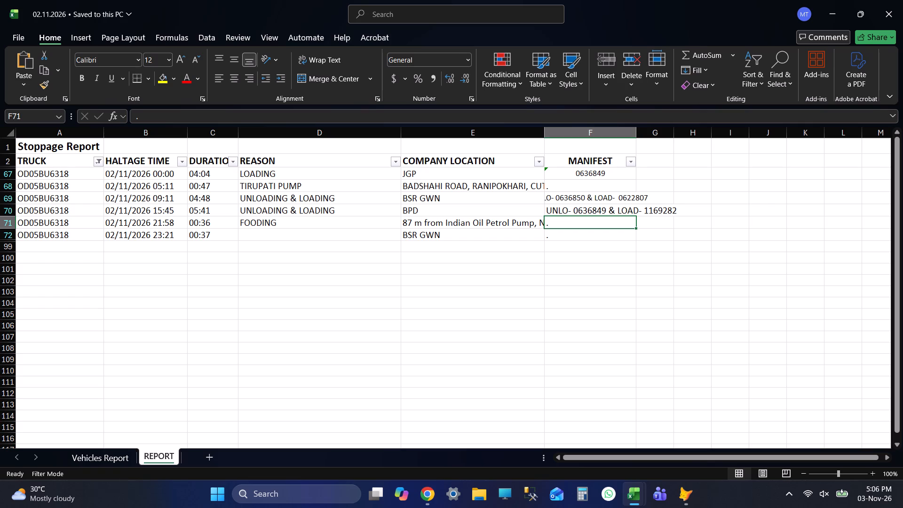
Set the font size of the 15:45 BPD stoppage's manifest to 10.
left_click(621, 290)
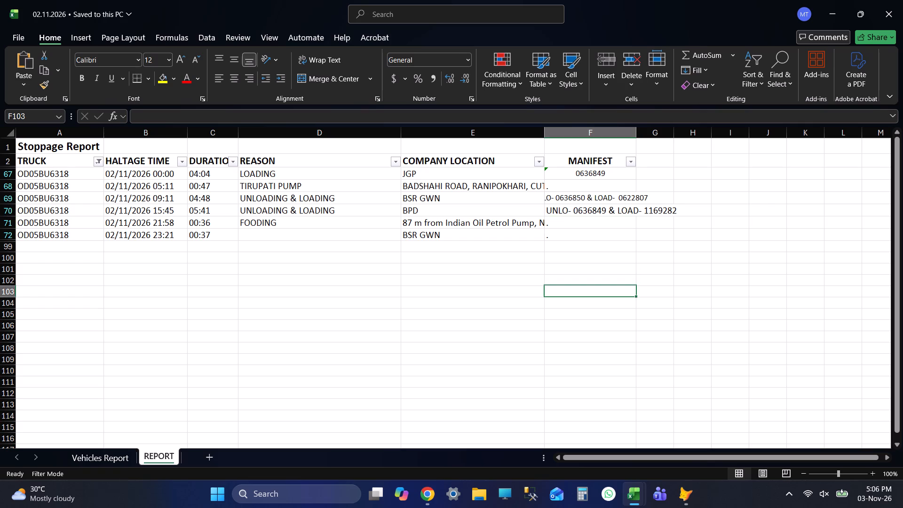
left_click(604, 195)
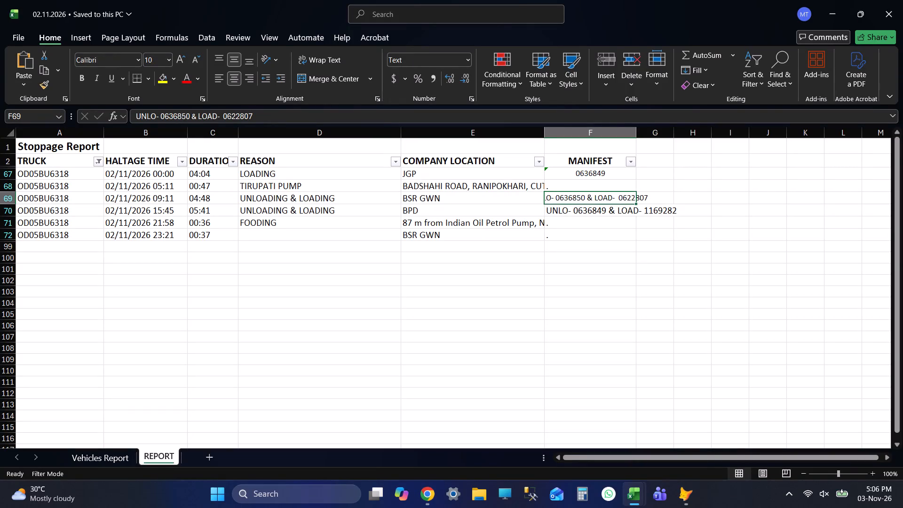
left_click(604, 210)
left_click(599, 197)
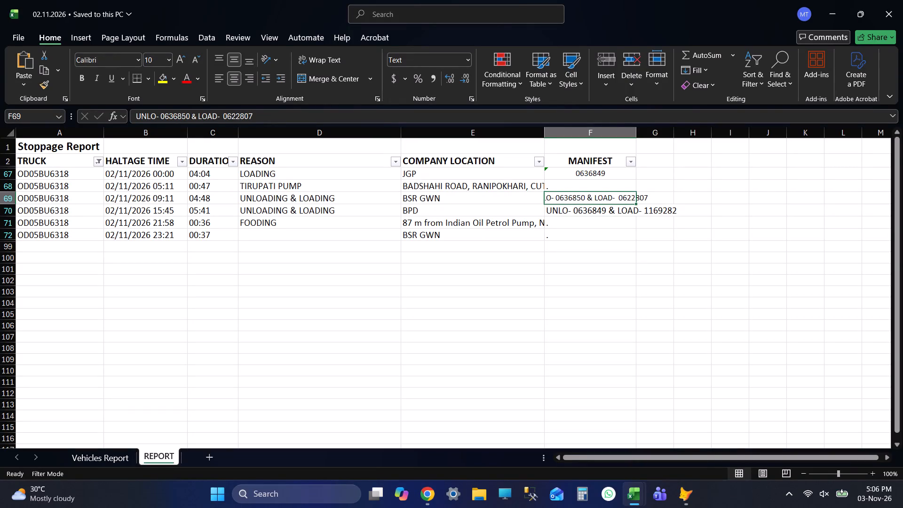
left_click(603, 173)
left_click(593, 196)
left_click(586, 214)
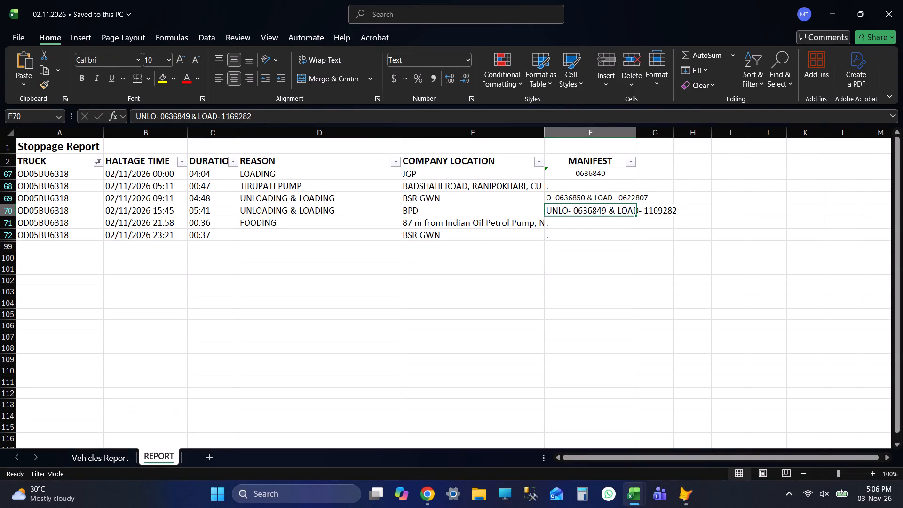
left_click(170, 56)
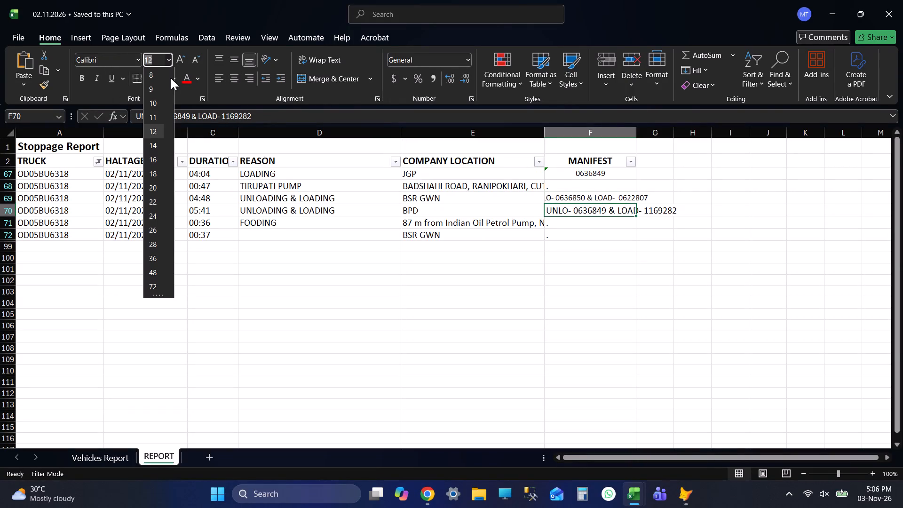
left_click(153, 98)
left_click(588, 283)
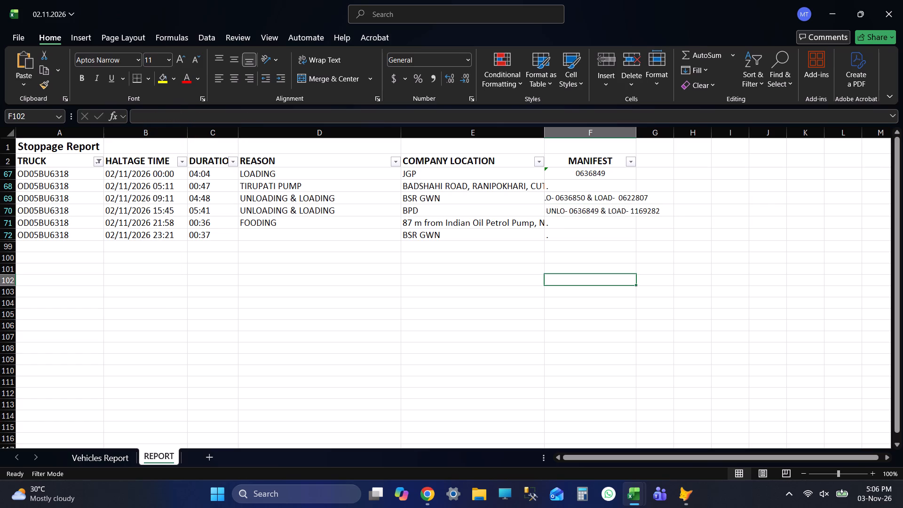
Align the 09:11 BSR GWN stoppage's manifest to the bottom and left of its cell, and save the report.
left_click(586, 197)
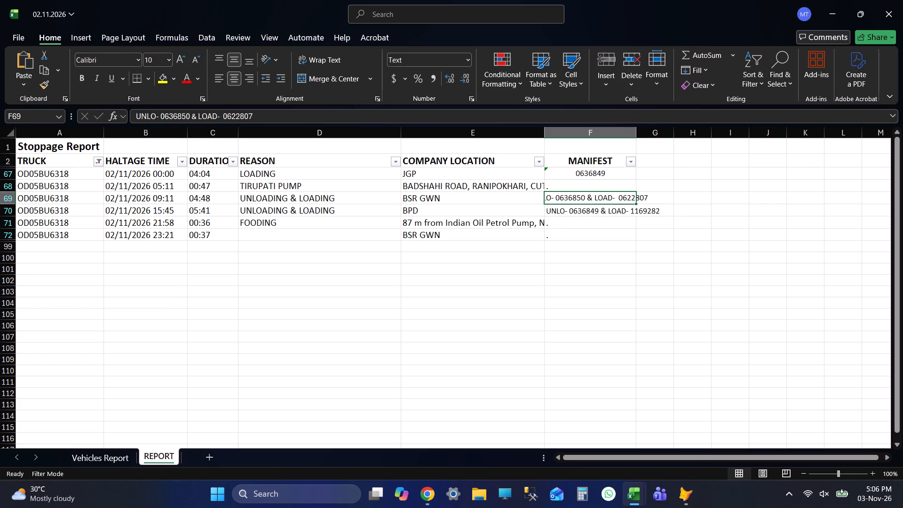
left_click(586, 207)
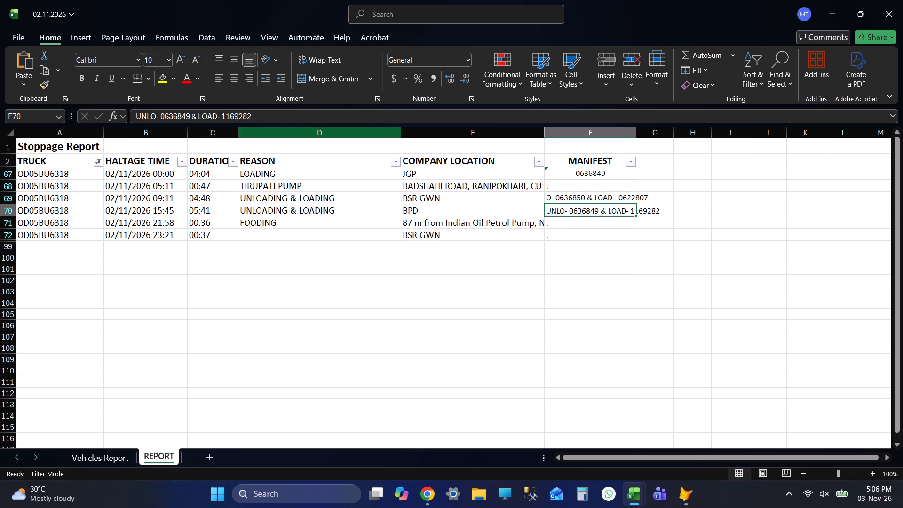
left_click(136, 115)
left_click(610, 326)
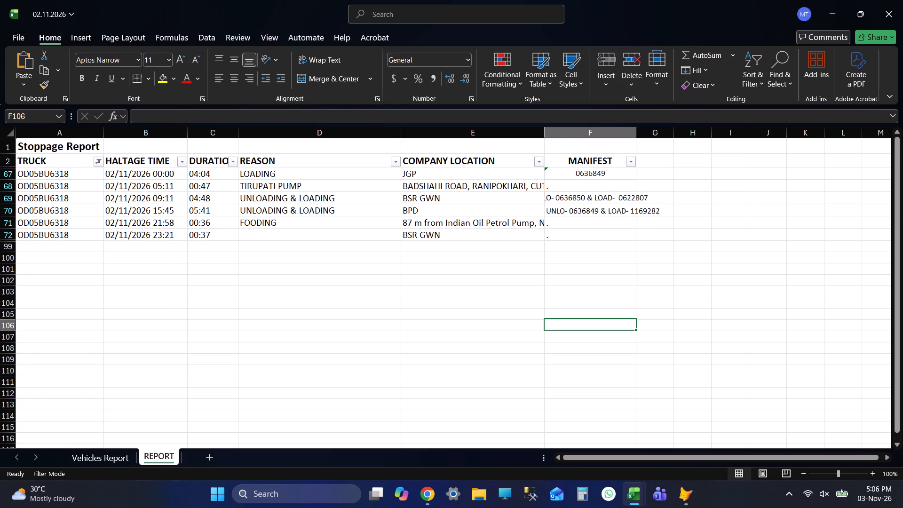
left_click(578, 200)
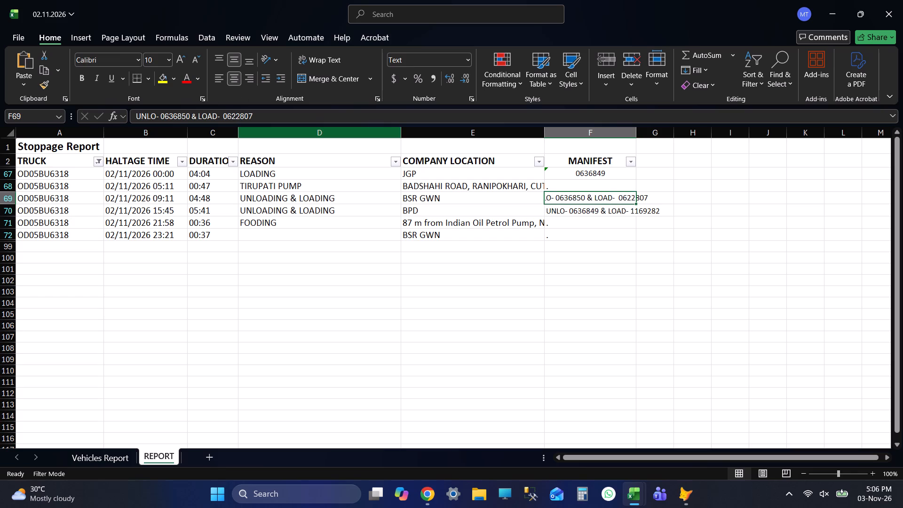
left_click(602, 208)
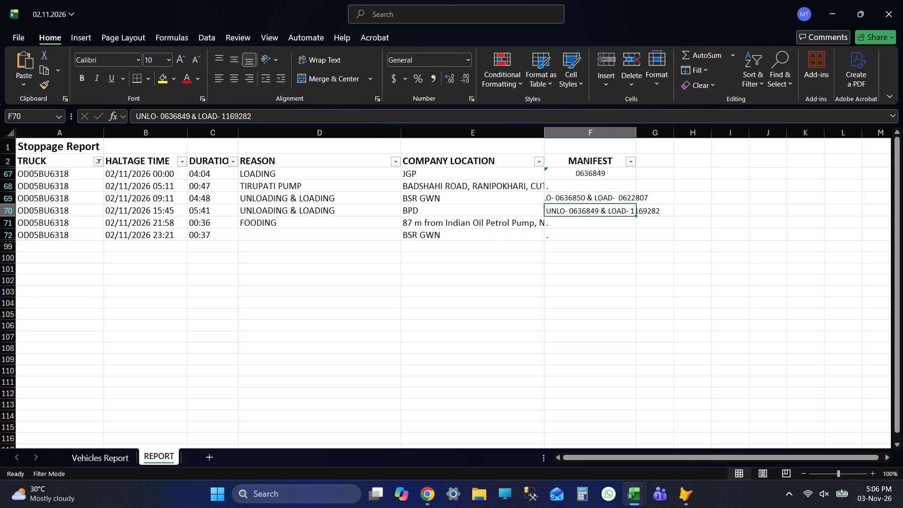
left_click(601, 195)
left_click(249, 55)
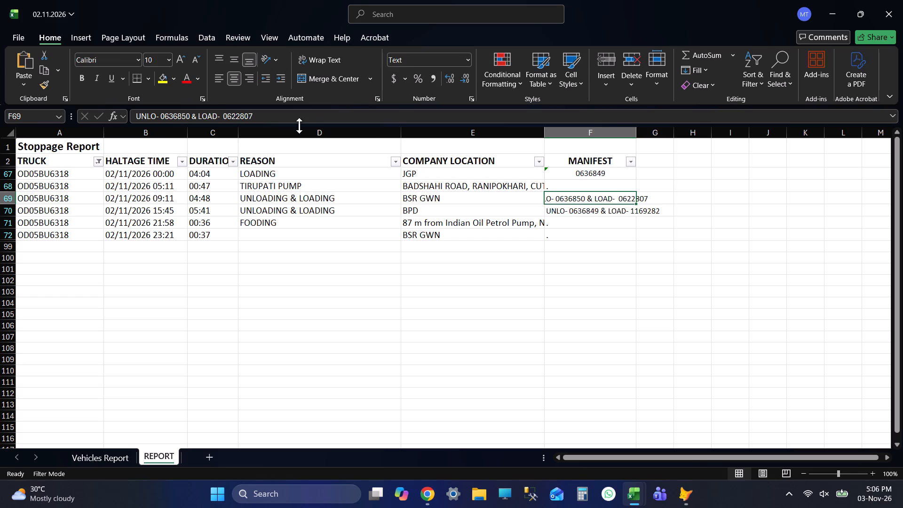
left_click(676, 261)
left_click(585, 201)
left_click(220, 76)
left_click(607, 242)
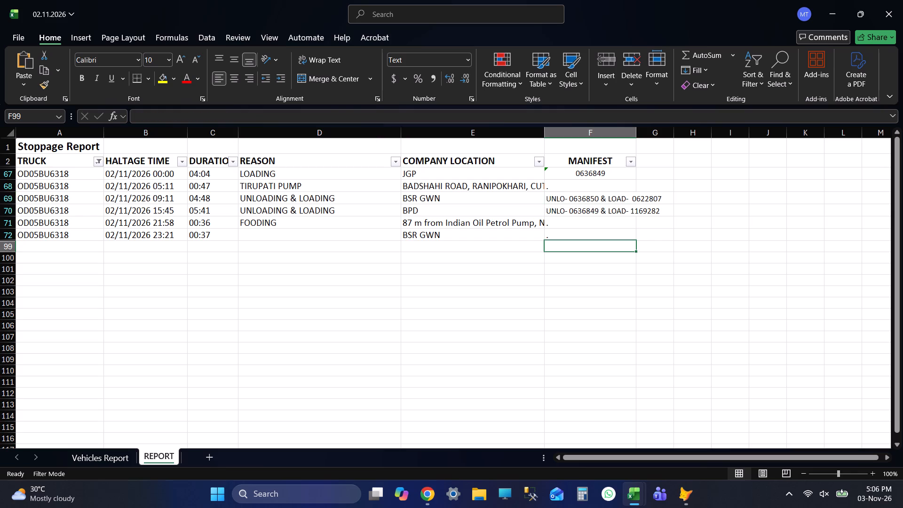
key("ctrl+s")
left_click(572, 228)
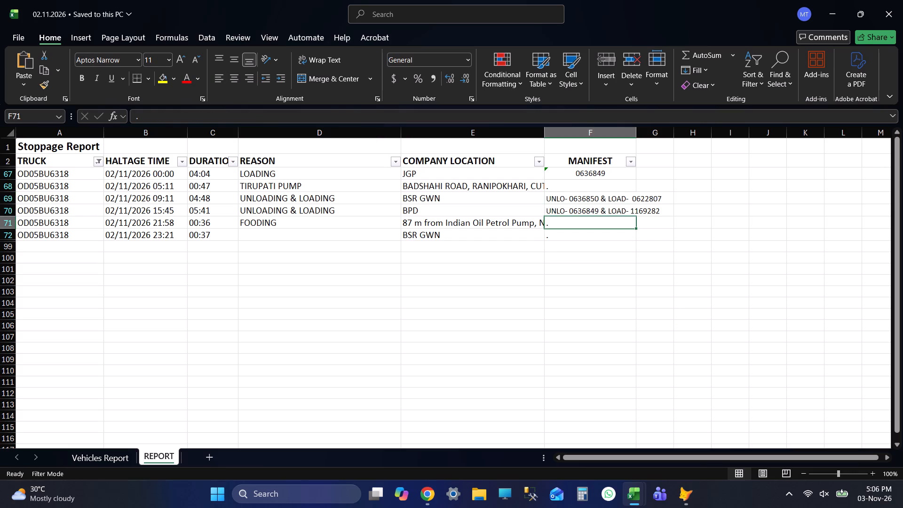
key("ctrl+s")
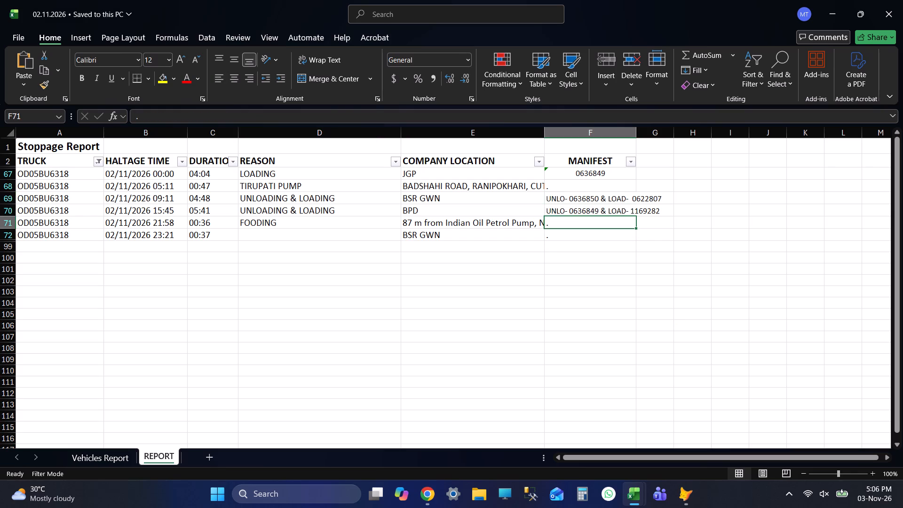
Enter UNLOADING & LOADING as the reason for the 23:21 BSR GWN stoppage and save the report.
left_click(330, 238)
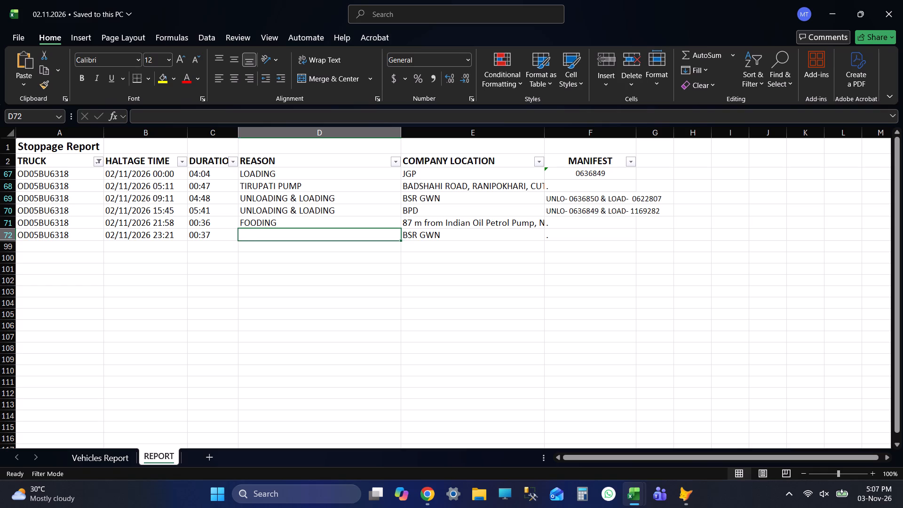
type("UNLOAD")
type("DING")
key("space")
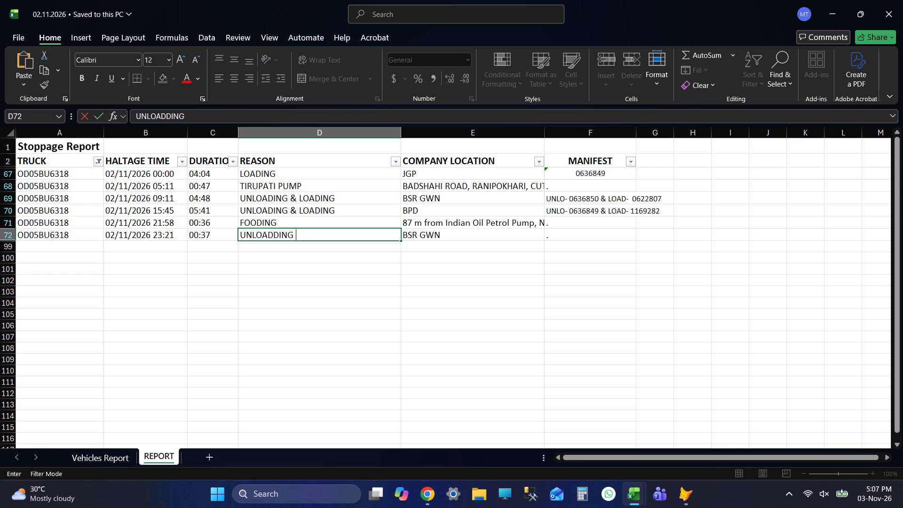
key("BackSpace")
key("BackSpace")
key("BackSpace")
key("BackSpace")
key("BackSpace")
key("BackSpace")
type("DING")
key("space")
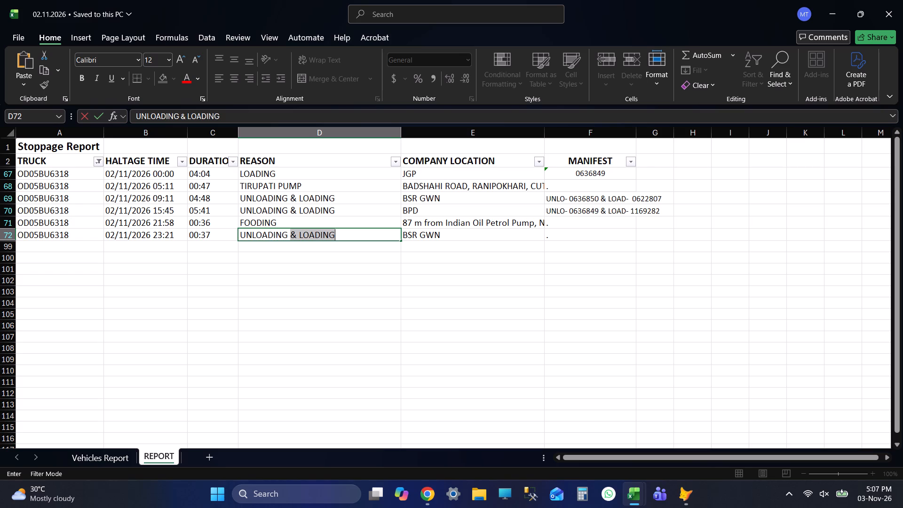
key("Tab")
key("Tab")
key("ctrl+s")
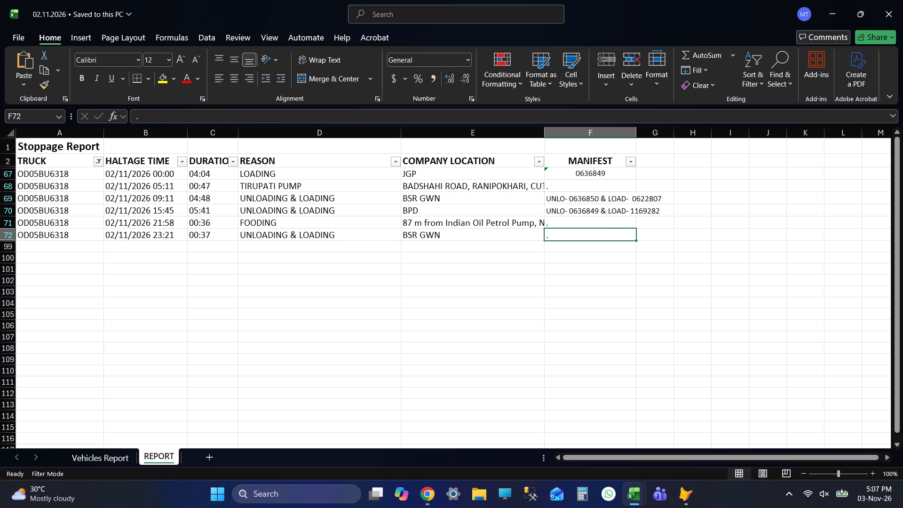
Start the 23:21 BSR GWN stoppage's manifest with UNLO-.
type("UNLO")
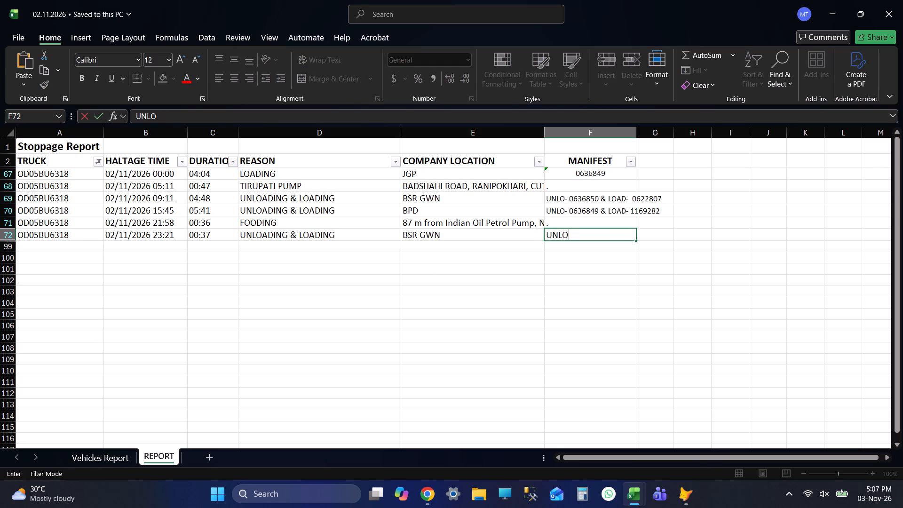
key("minus")
key("space")
key("alt+Tab")
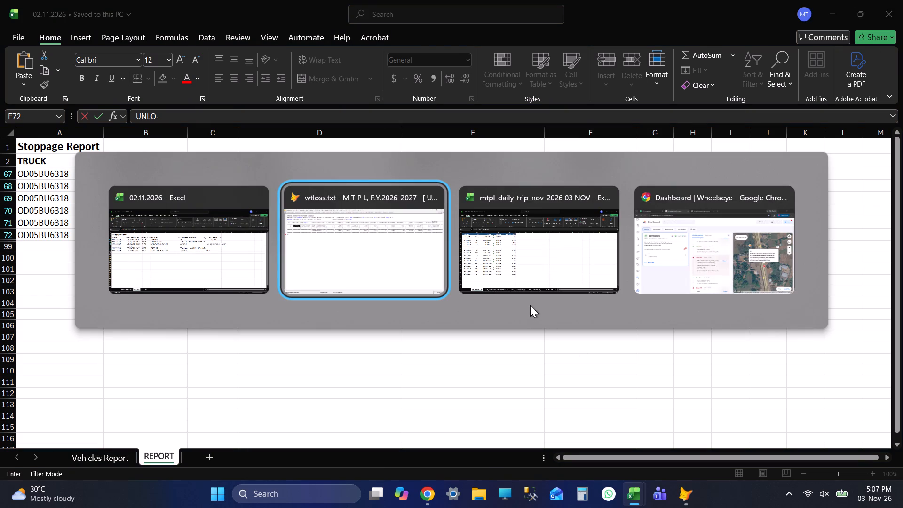
key("alt+Tab")
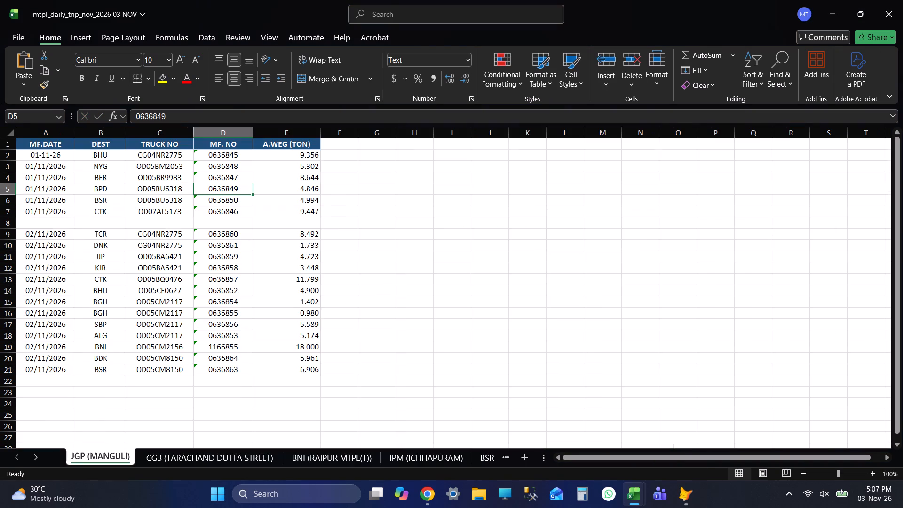
left_click(480, 460)
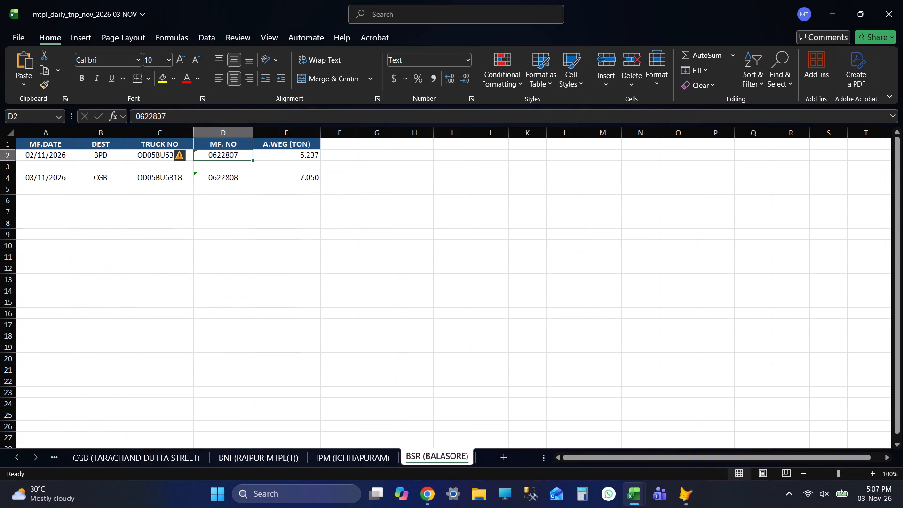
left_click(159, 175)
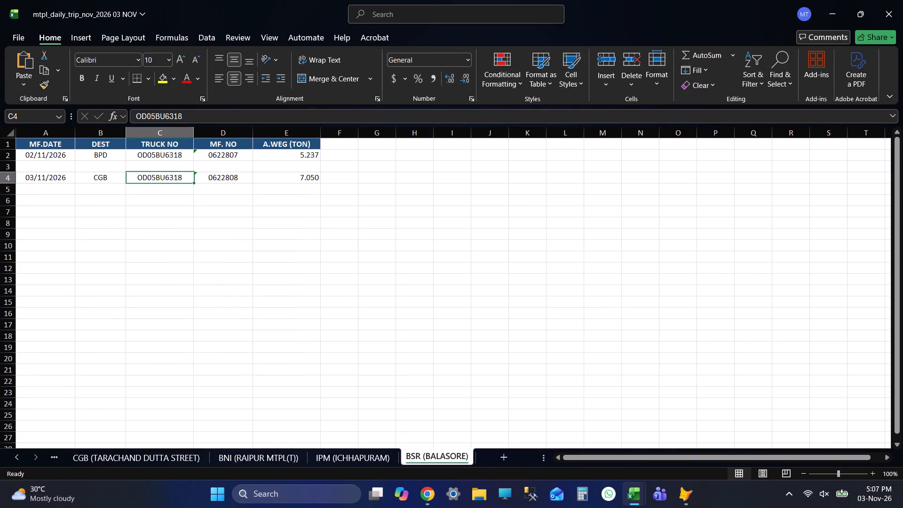
key("Tab")
key("ctrl+c")
key("ctrl+c")
key("ctrl+c")
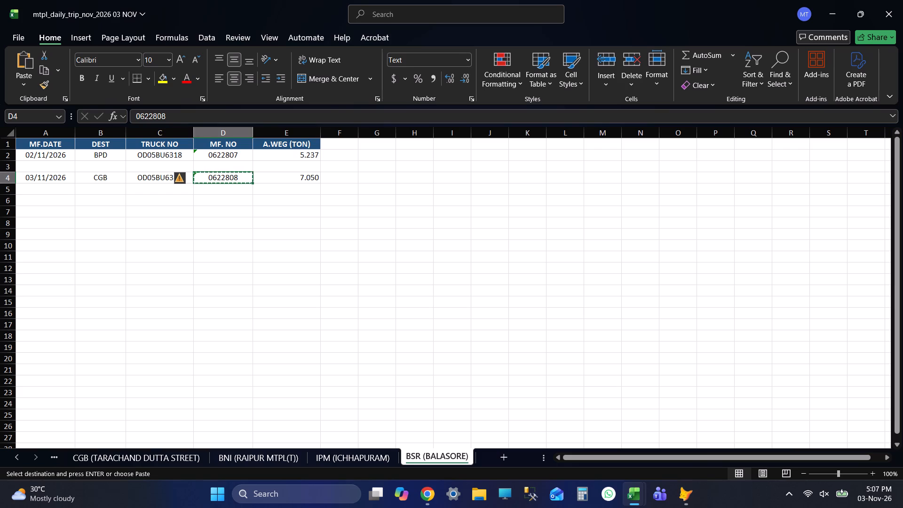
key("alt+Tab")
double_click(588, 234)
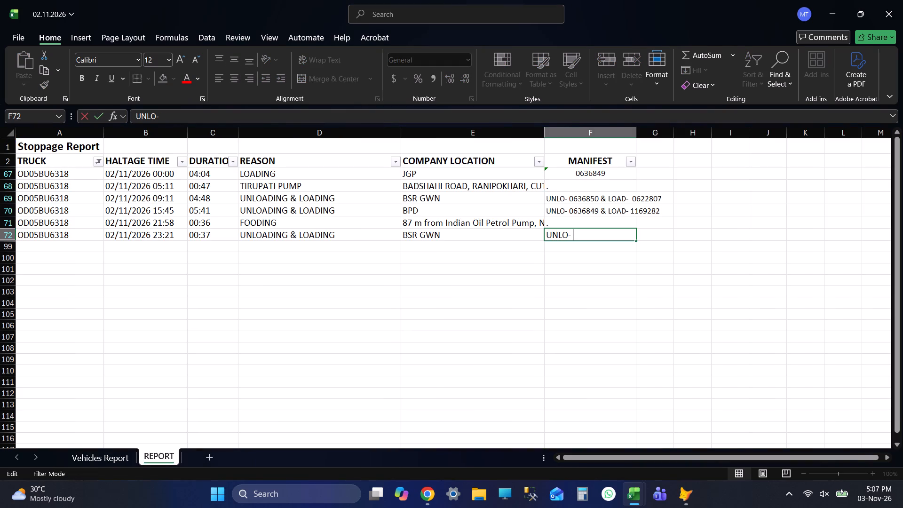
Copy manifest number 1169282 from the M T P L weight loss report into the 23:21 BSR GWN stoppage's manifest, followed by & LOAD-.
key("alt+Tab")
key("alt+Tab")
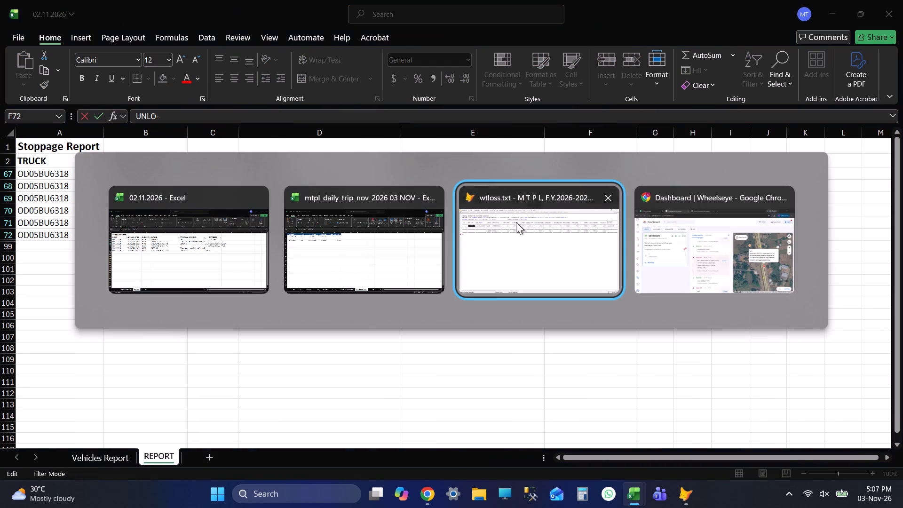
right_click(70, 101)
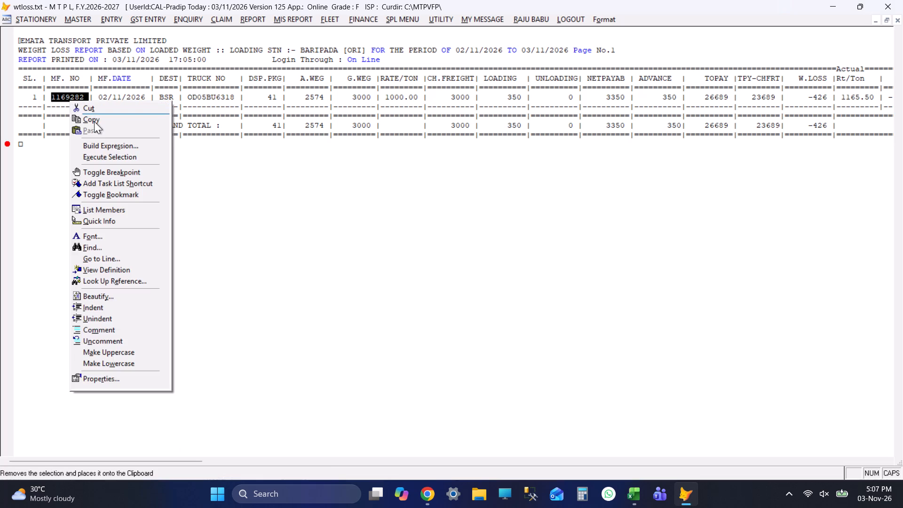
left_click(98, 123)
key("alt+Tab")
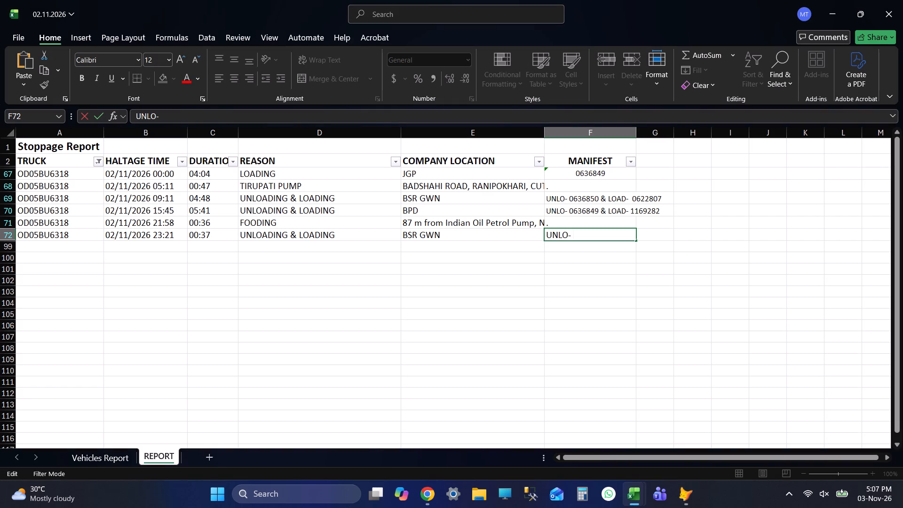
key("ctrl+v")
type("& LOAD")
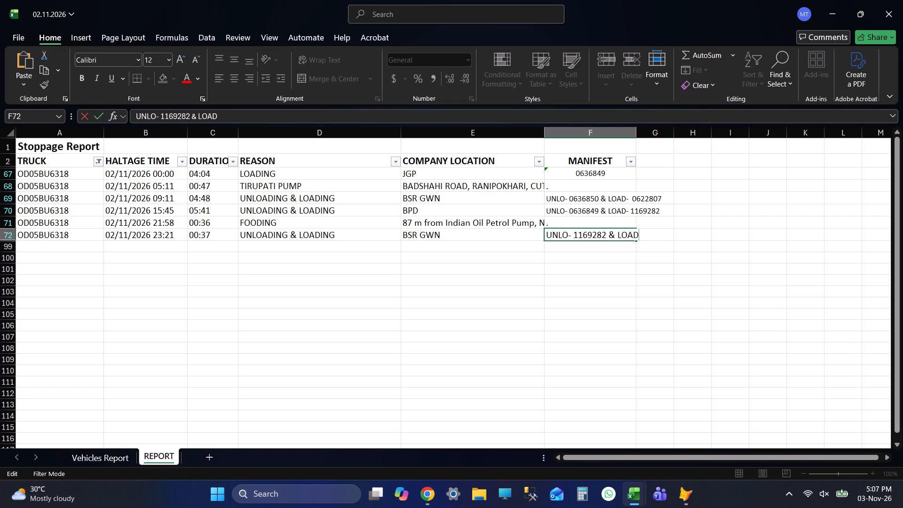
type("-")
key("space")
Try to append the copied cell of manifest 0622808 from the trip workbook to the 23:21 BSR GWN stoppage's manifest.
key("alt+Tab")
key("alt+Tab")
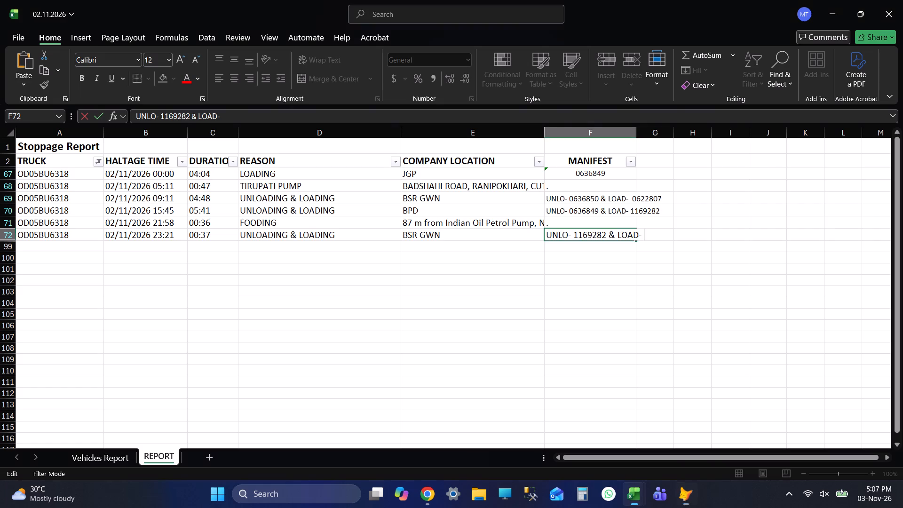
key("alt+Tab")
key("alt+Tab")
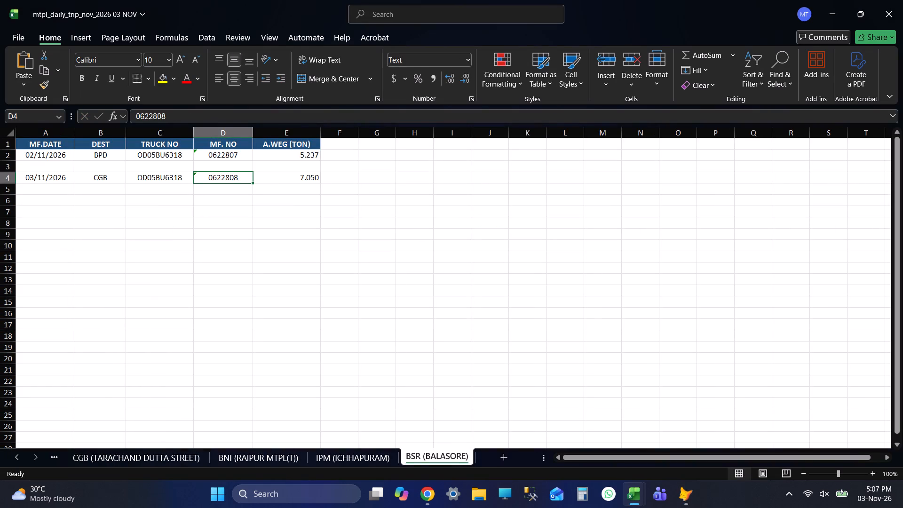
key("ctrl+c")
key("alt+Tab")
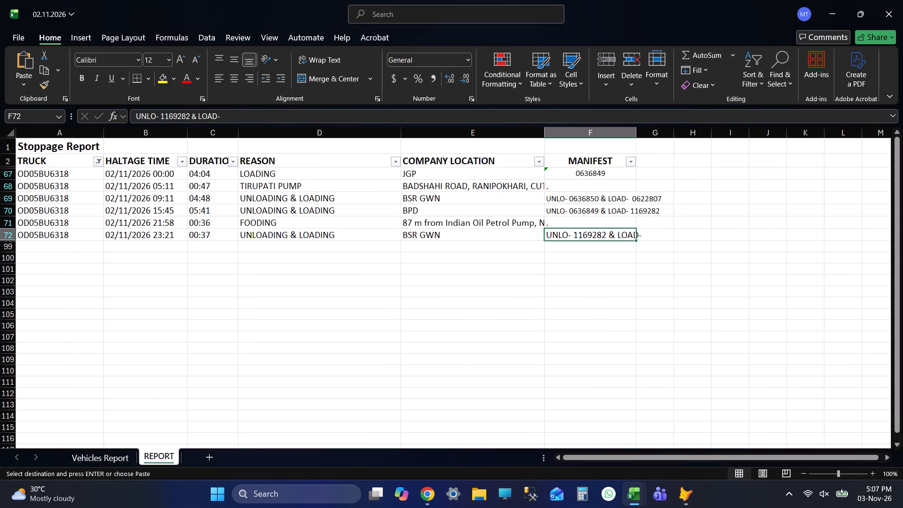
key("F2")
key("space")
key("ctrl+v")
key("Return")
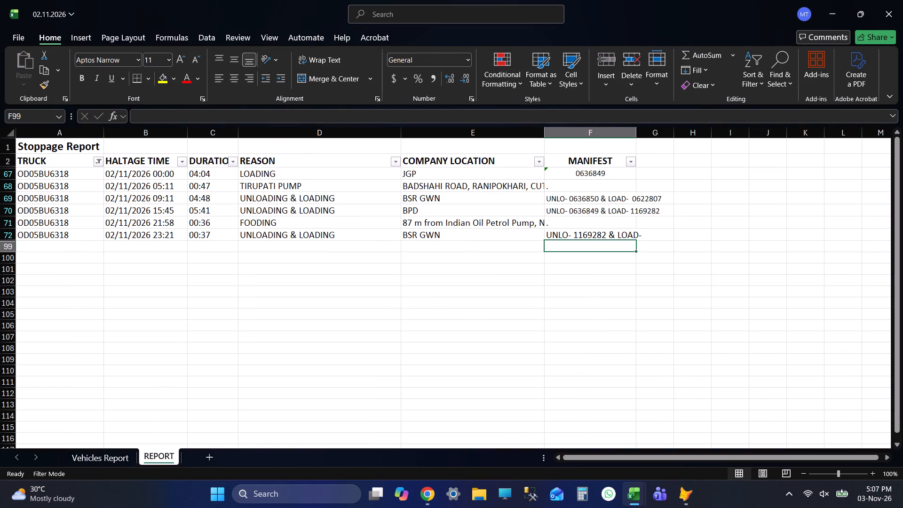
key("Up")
Copy the text 0622808 from inside its trip workbook cell and append it after LOAD- in the 23:21 BSR GWN stoppage's manifest.
key("alt+Tab")
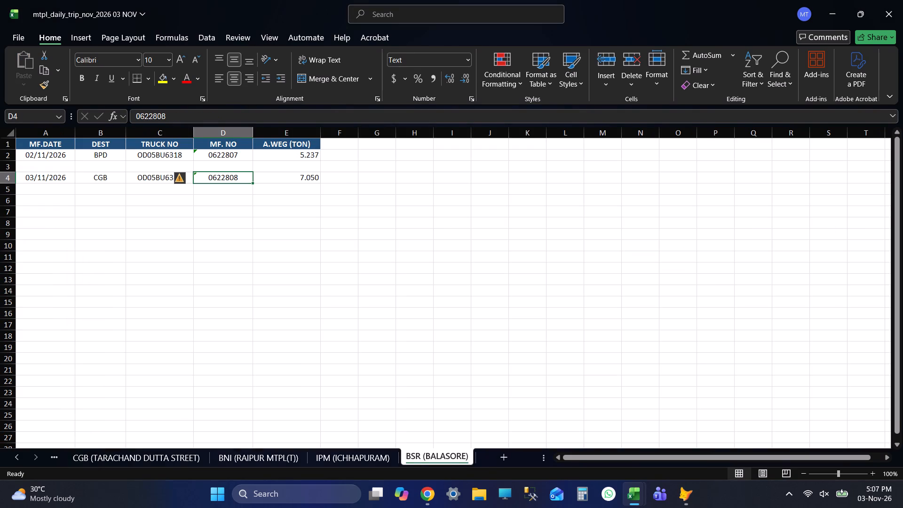
key("F2")
key("ctrl+a")
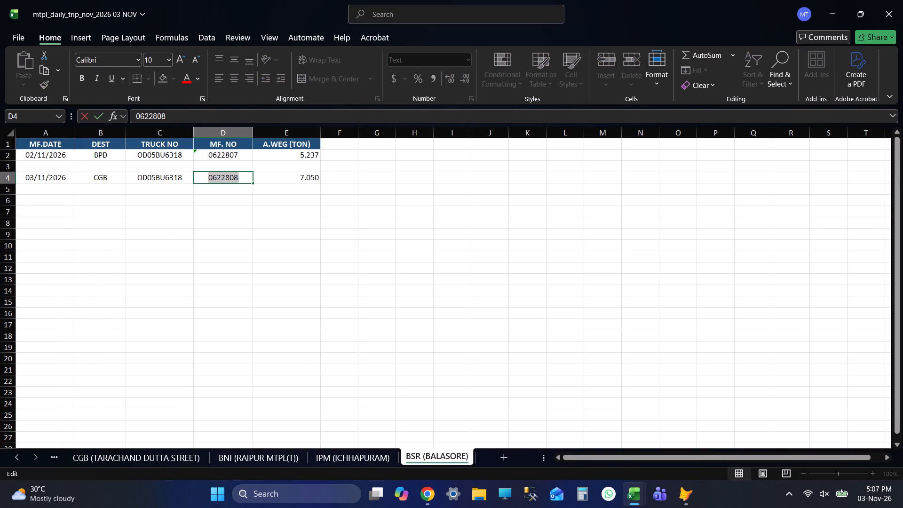
key("ctrl+c")
key("alt+Tab")
key("F2")
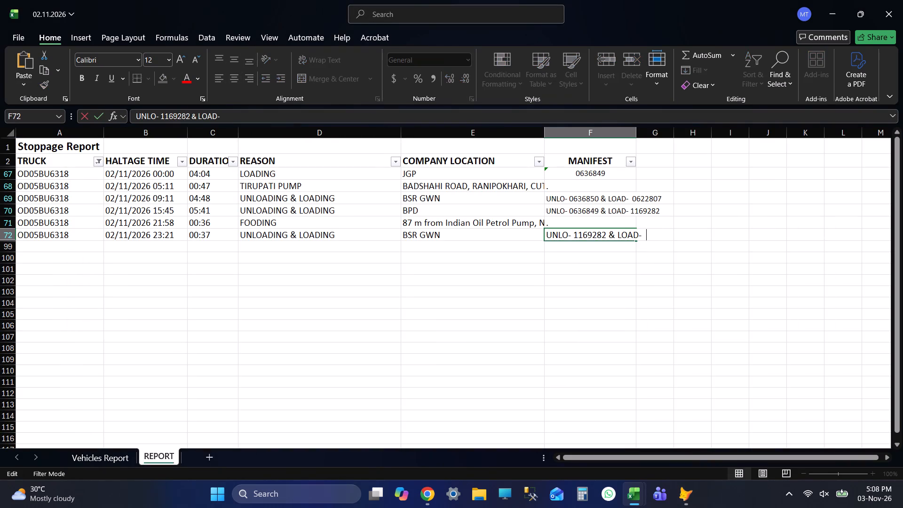
key("ctrl+v")
key("Return")
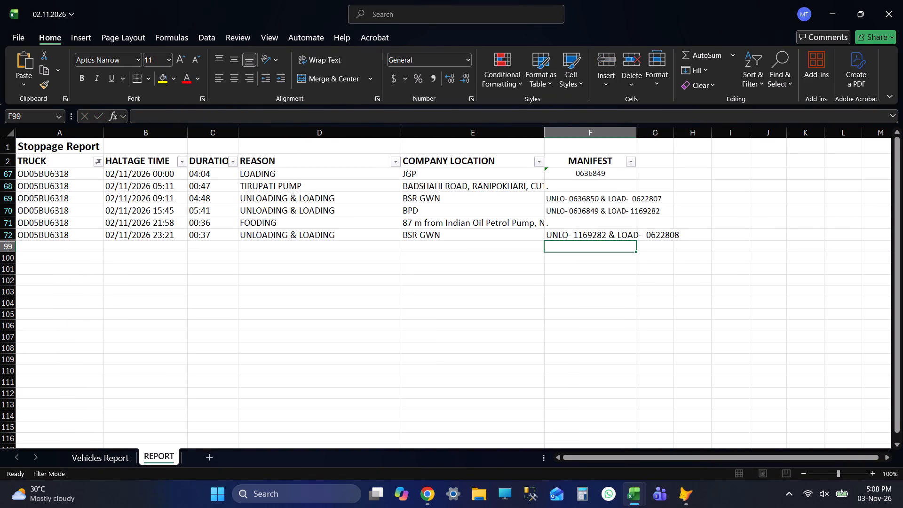
Copy the formatting of the 15:45 BPD stoppage's manifest onto the 23:21 BSR GWN stoppage's manifest.
left_click(597, 206)
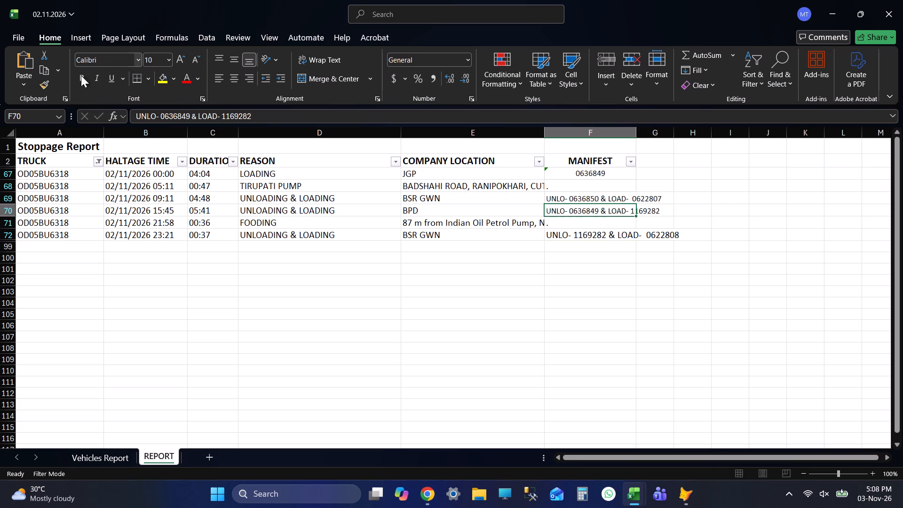
left_click(41, 81)
left_click(601, 235)
left_click(604, 294)
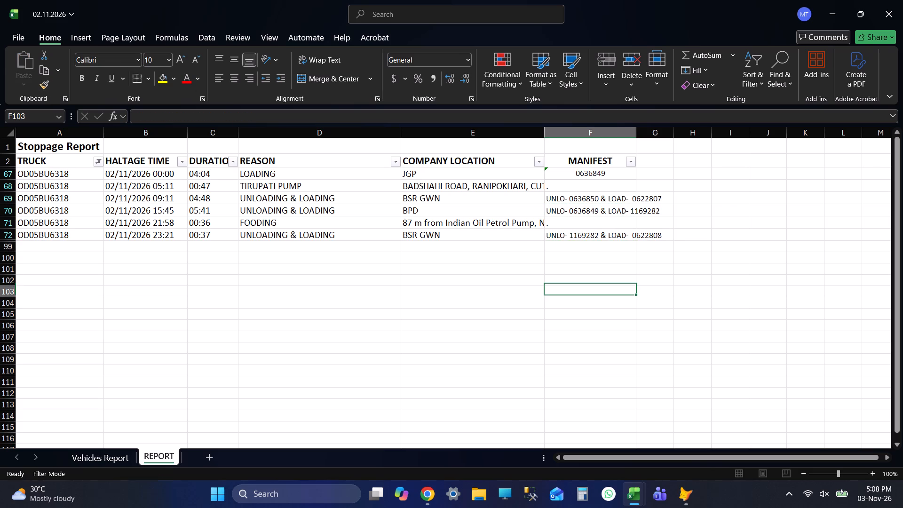
Remove the extra space before 0622808 in the 23:21 BSR GWN stoppage's manifest and save the report.
double_click(628, 237)
left_click(629, 230)
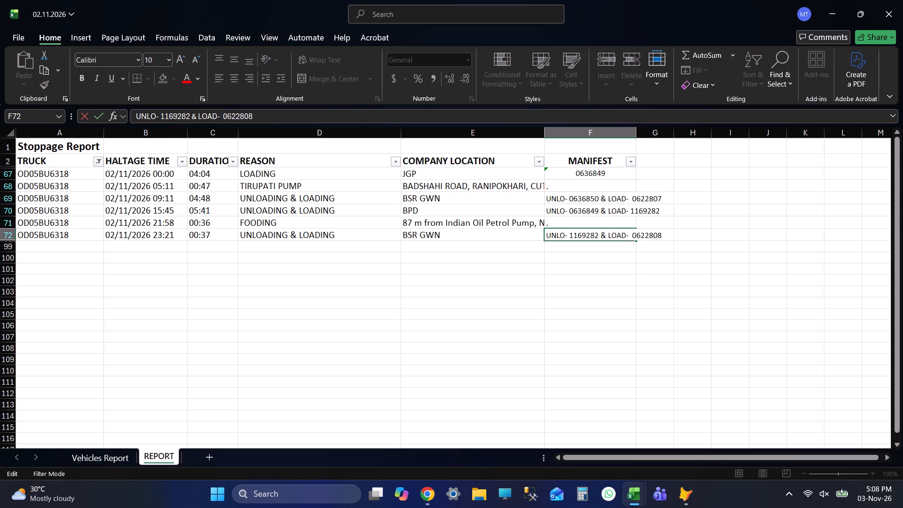
left_click(633, 237)
key("BackSpace")
key("Return")
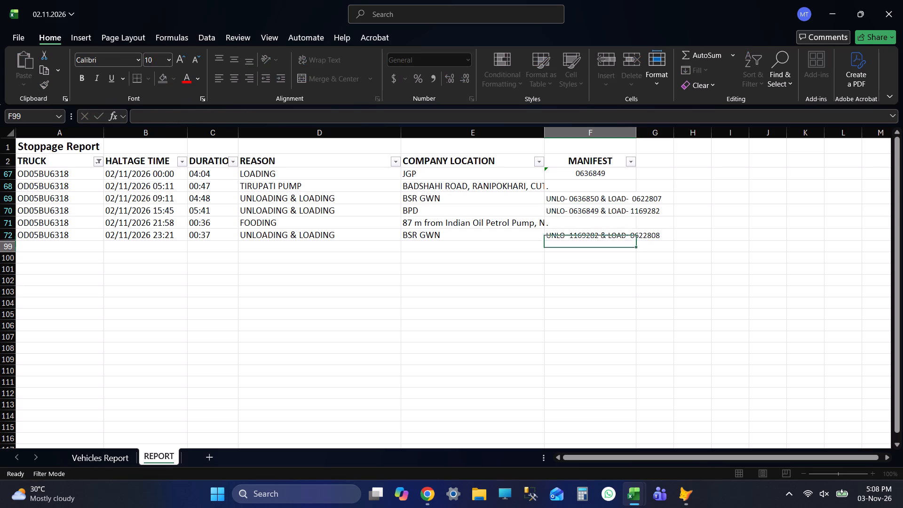
key("ctrl+s")
key("ctrl+s")
key("ctrl+s")
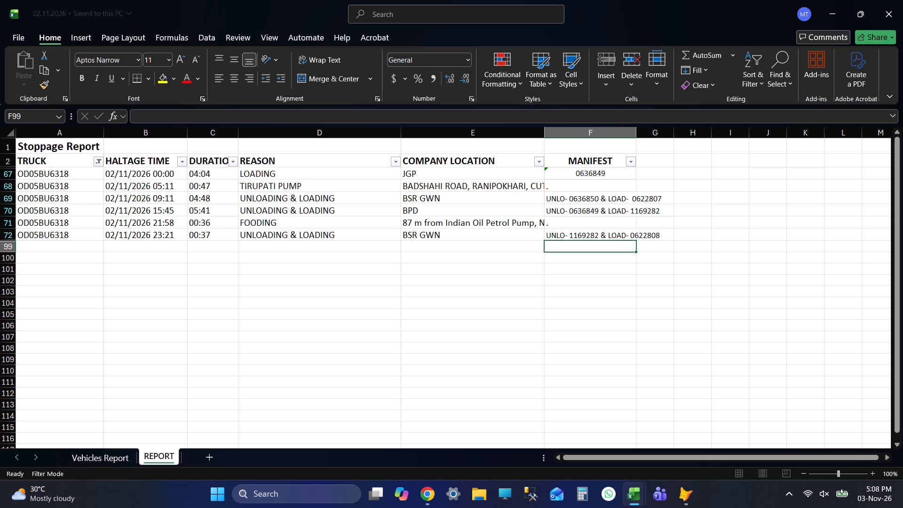
key("ctrl+s")
key("ctrl+s")
key("ctrl+s")
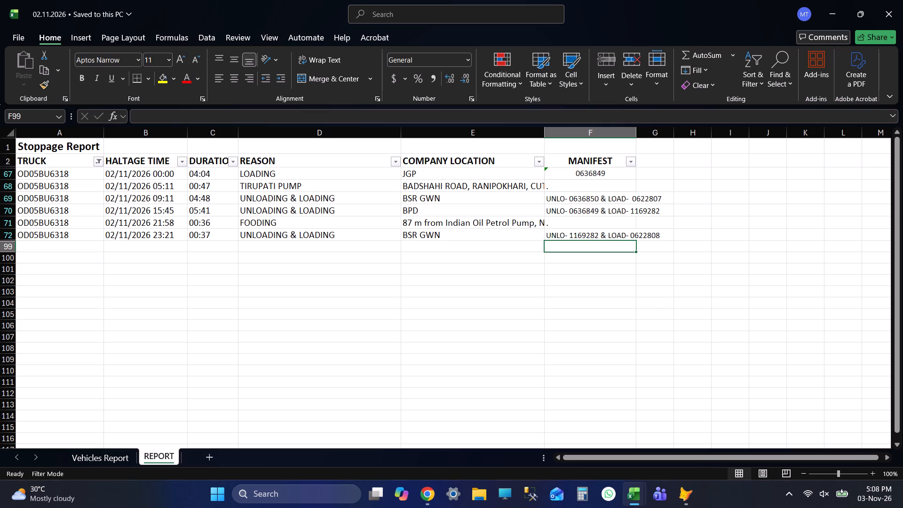
key("ctrl+s")
key("ctrl+s")
key("ctrl+s")
key("ctrl+s")
key("ctrl+s")
key("ctrl+s")
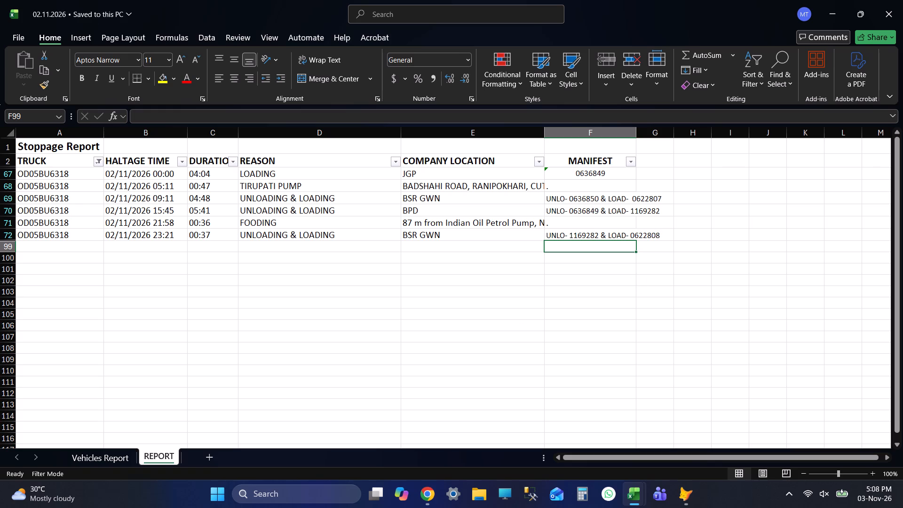
key("ctrl+s")
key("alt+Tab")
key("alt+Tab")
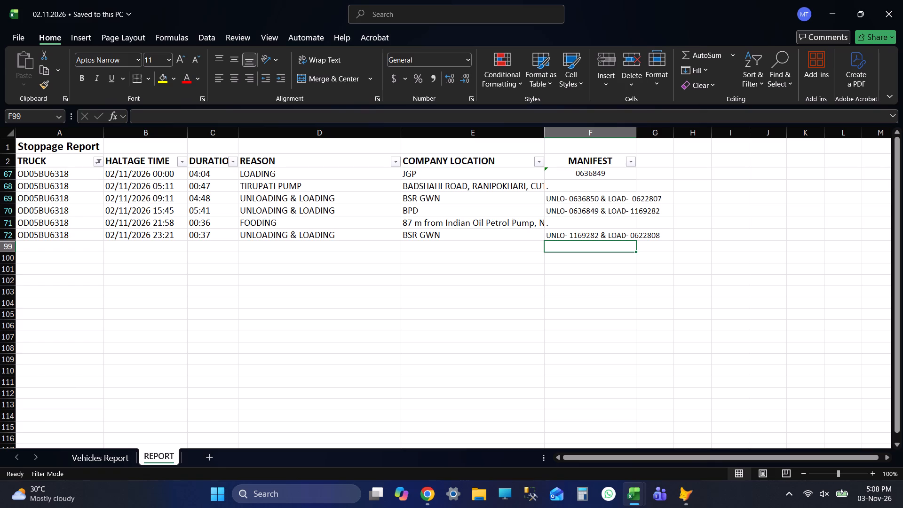
left_click(98, 163)
left_click(56, 331)
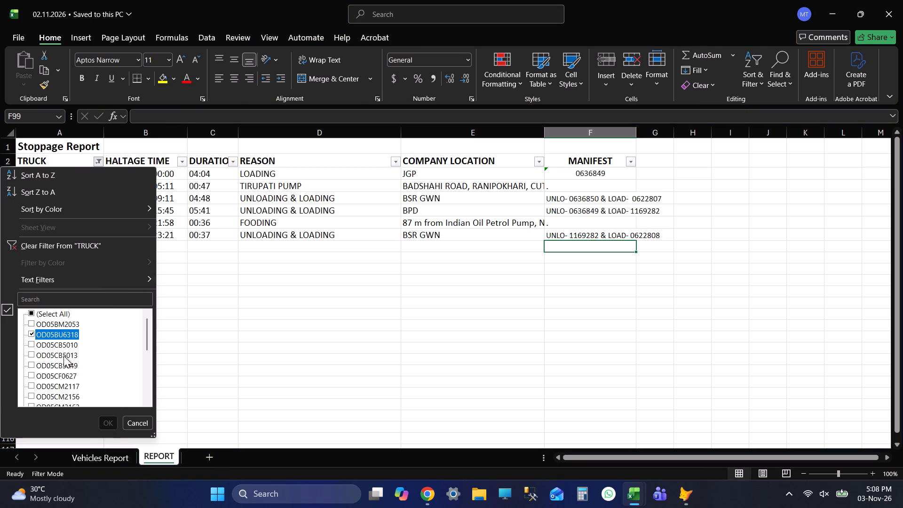
left_click(61, 344)
left_click(108, 422)
left_click(428, 295)
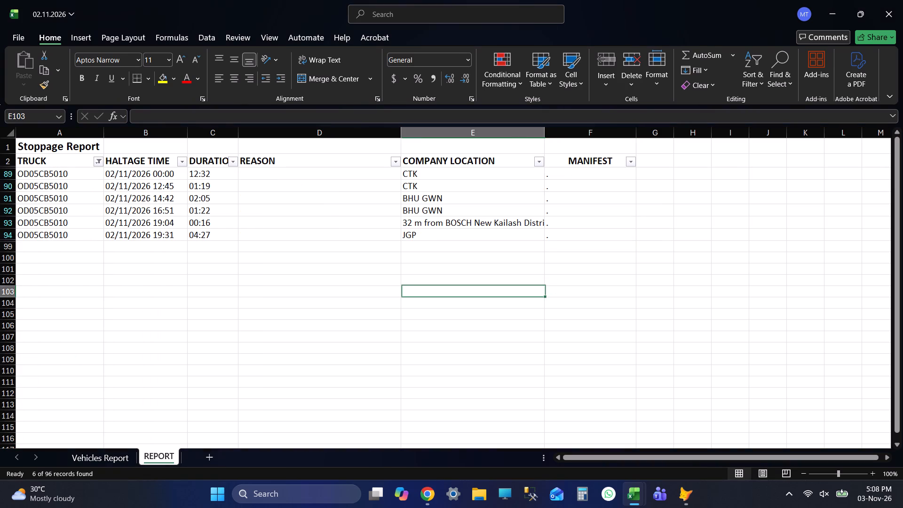
key("ctrl+s")
left_click(430, 186)
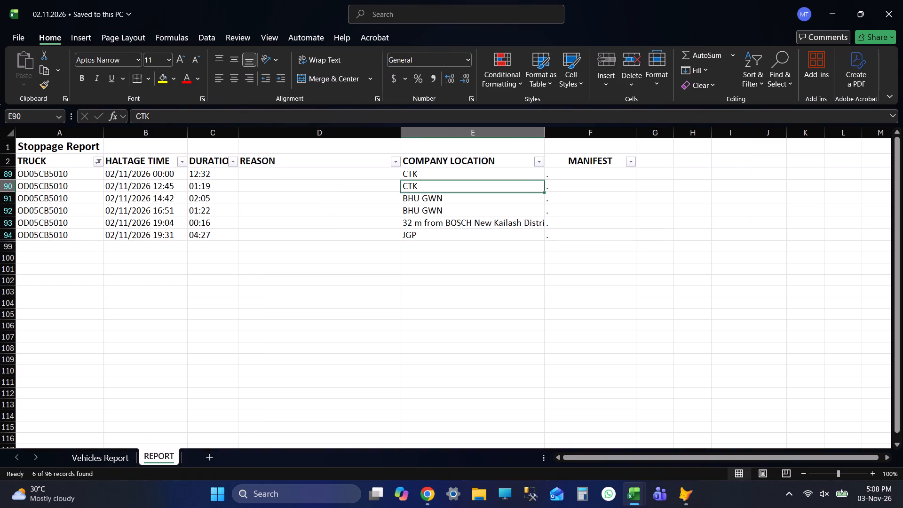
key("shift+Tab")
key("shift+Tab")
key("shift+Tab")
key("shift+Tab")
key("shift+Tab")
key("shift+Tab")
key("shift+Tab")
key("shift+Tab")
key("shift+Tab")
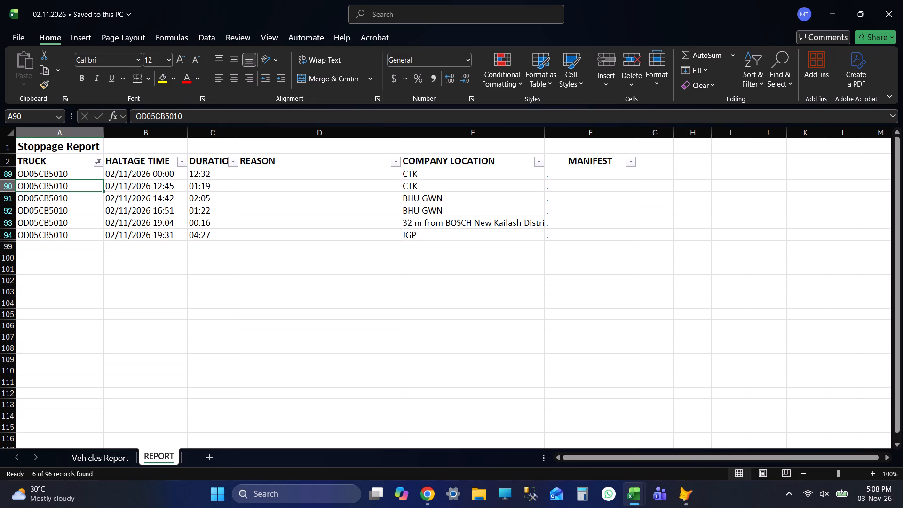
key("ctrl+c")
Switch to File Explorer and open the 01.11.2026 workbook from the STOPAGE REPORT MF WISE folder inside TRUCK BY PRADIP.
key("alt+Tab")
key("alt+Tab")
key("alt+Tab")
key("alt+Tab")
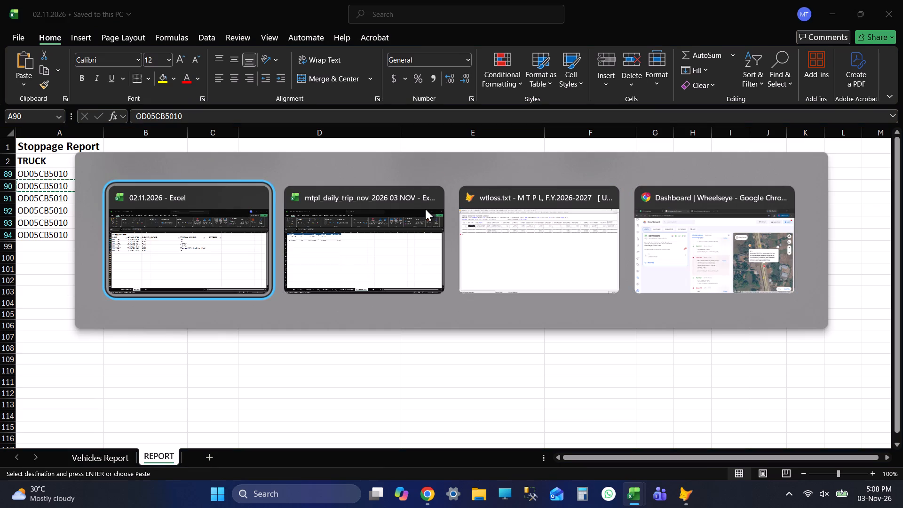
key("alt+Tab")
key("alt+Tab")
key("alt+Tab")
key("alt+Tab")
key("alt+Tab")
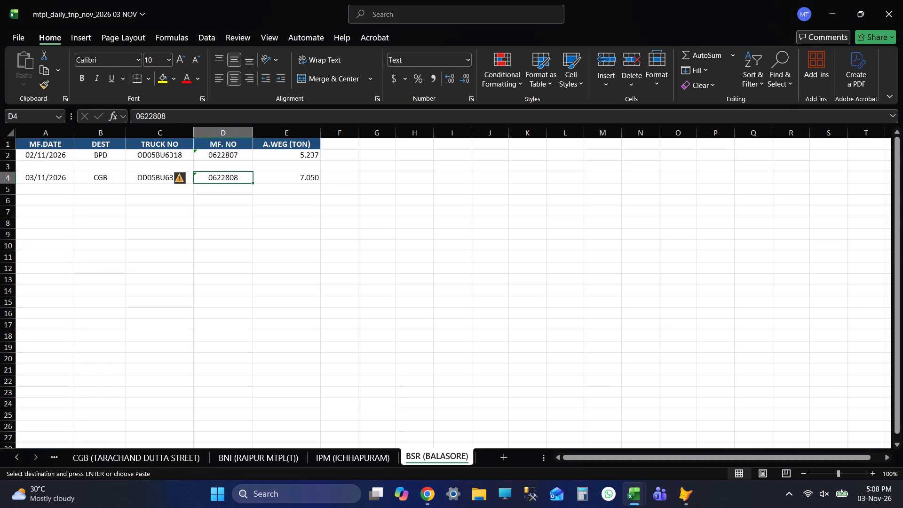
key("alt+Tab")
triple_click(832, 12)
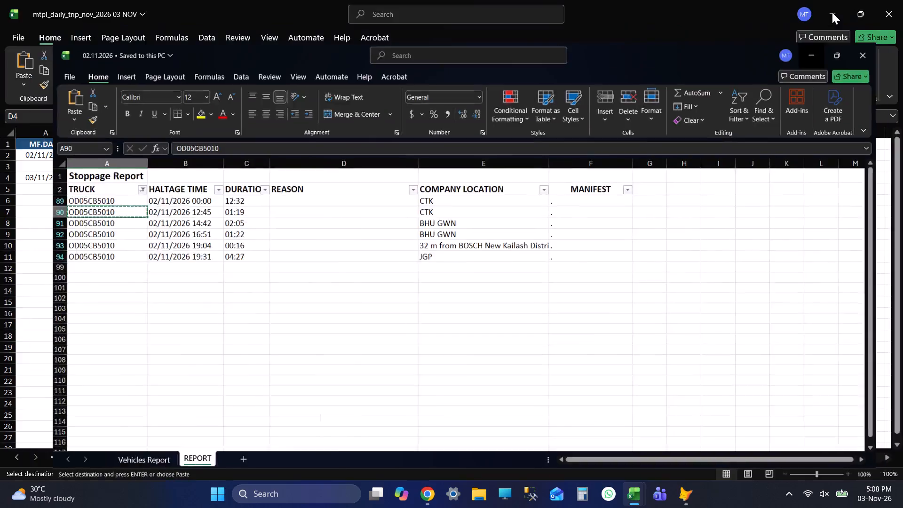
left_click(832, 12)
double_click(302, 256)
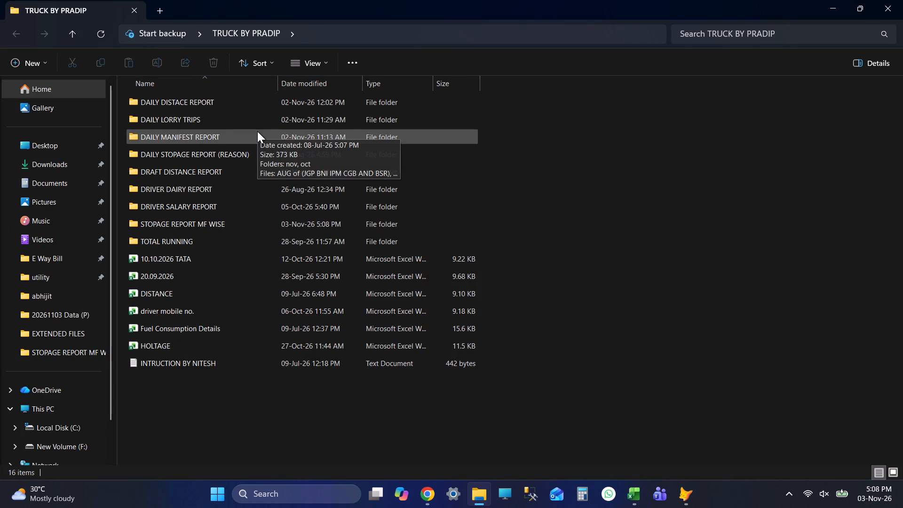
double_click(230, 228)
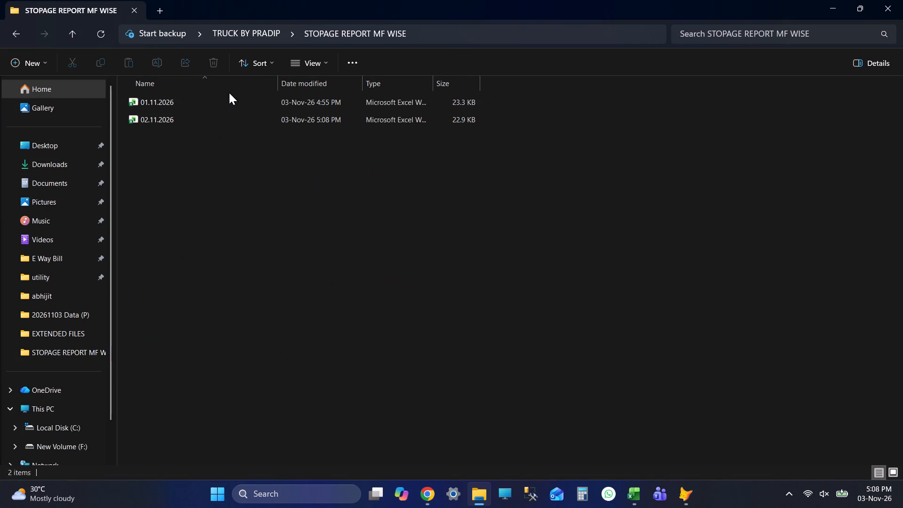
double_click(219, 97)
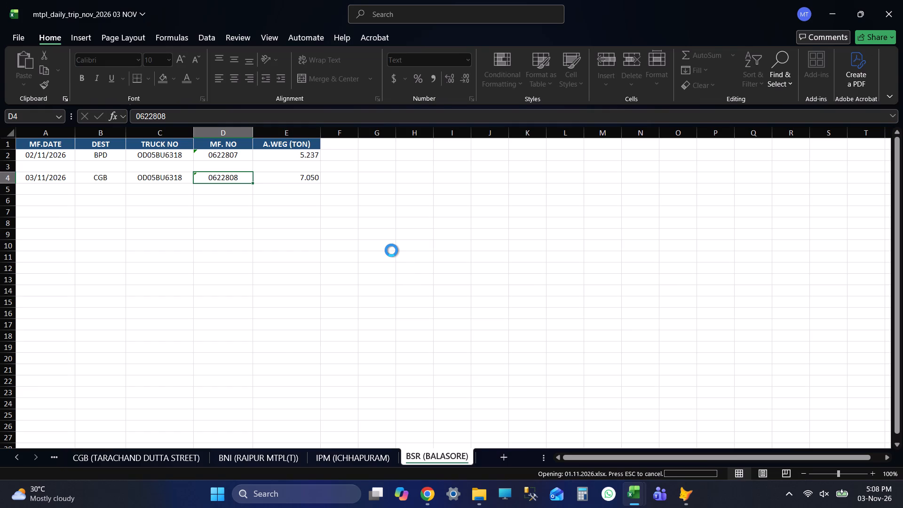
left_click(578, 154)
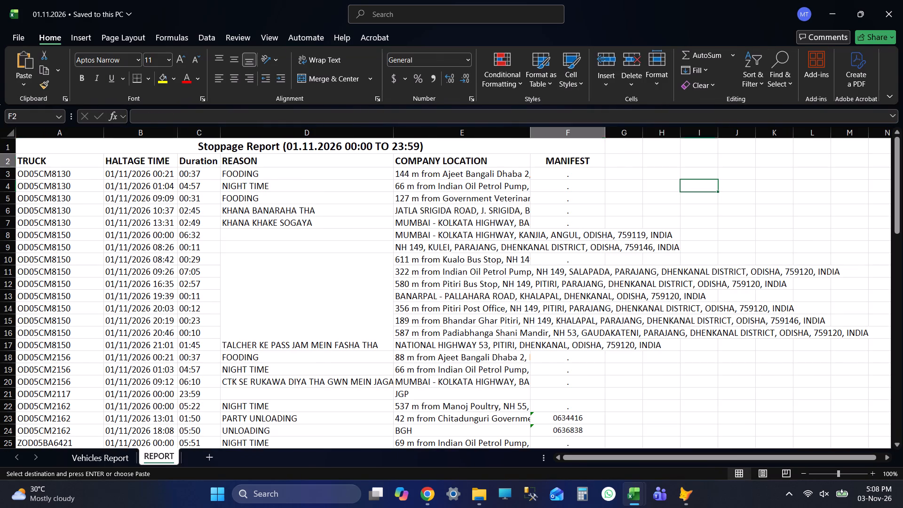
key("shift+Tab")
key("shift+Tab")
key("shift+Tab")
key("shift+Tab")
key("shift+Tab")
key("shift+Tab")
key("shift+Tab")
key("shift+Tab")
key("shift+Tab")
key("shift+Tab")
key("shift+Tab")
key("shift+Tab")
key("shift+Tab")
key("shift+Tab")
key("shift+Tab")
key("shift+Tab")
key("shift+Tab")
key("shift+Tab")
key("shift+Tab")
key("shift+Tab")
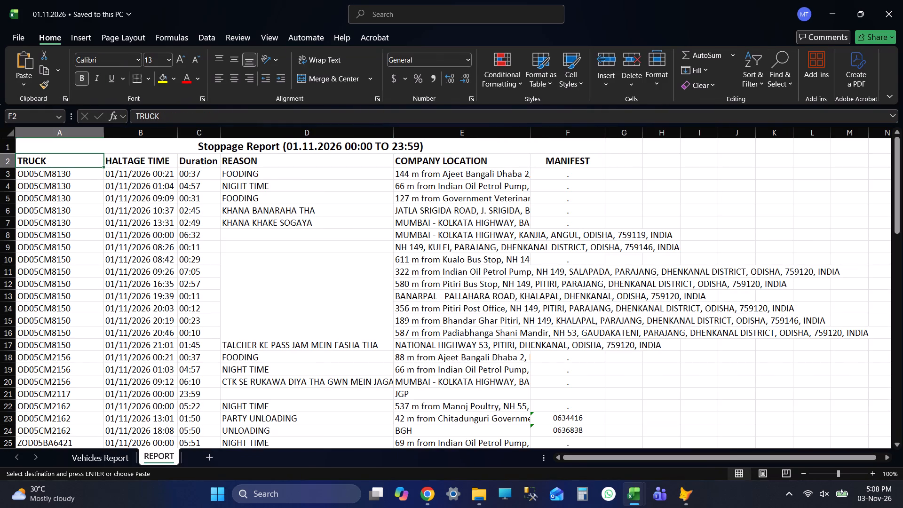
left_click(63, 124)
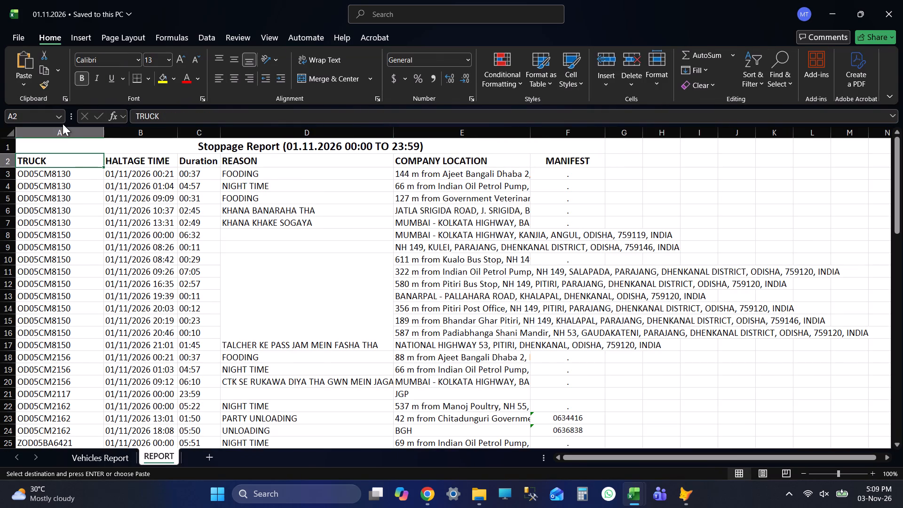
left_click(57, 127)
key("ctrl+f")
key("ctrl+v")
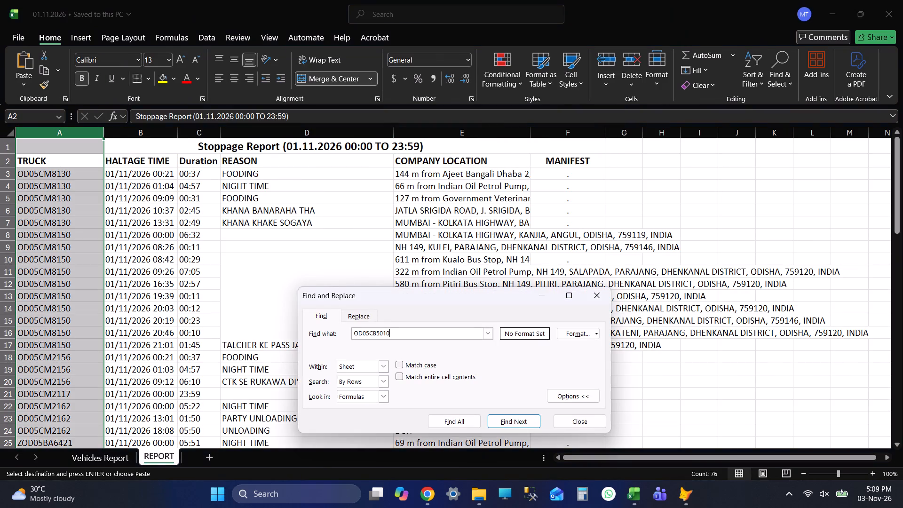
key("Return")
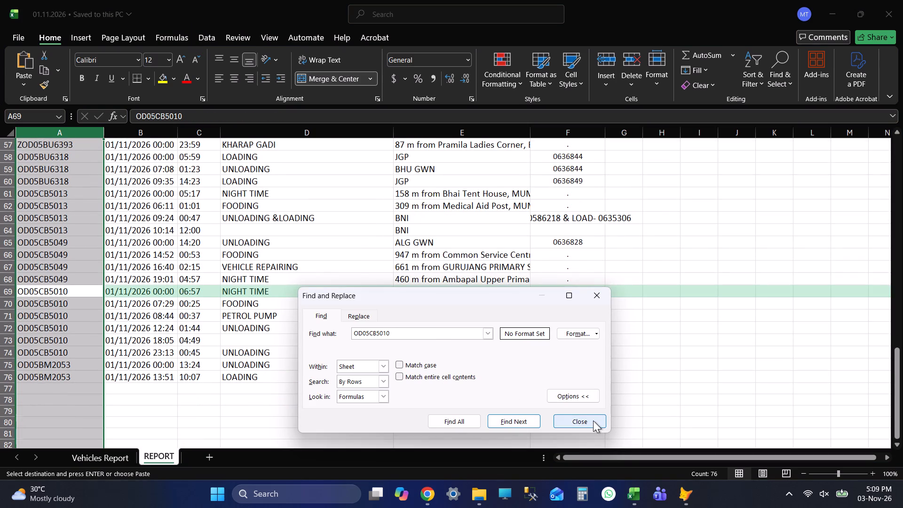
left_click(593, 421)
left_click(247, 337)
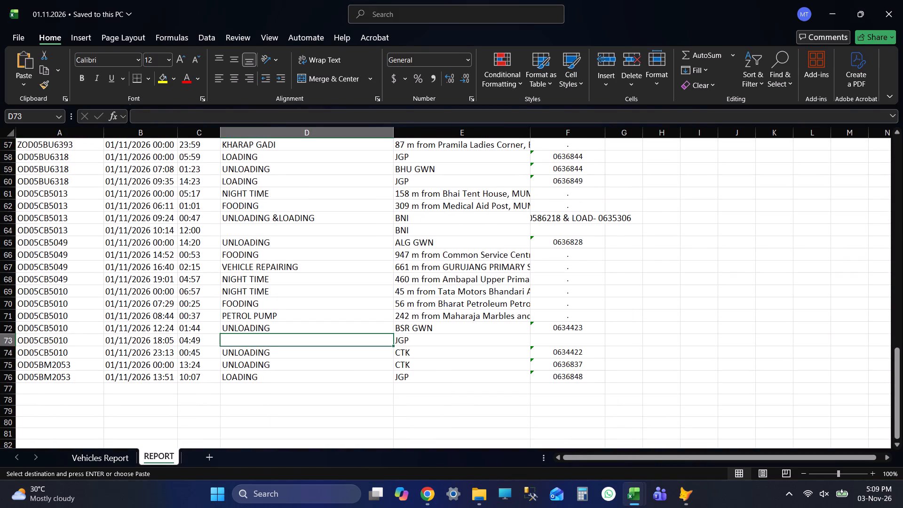
key("shift+Tab")
left_click(255, 355)
key("shift+Tab")
key("shift+Tab")
key("shift+Tab")
key("shift+Tab")
key("shift+Tab")
key("shift+Tab")
key("shift+Tab")
key("shift+Tab")
key("shift+Tab")
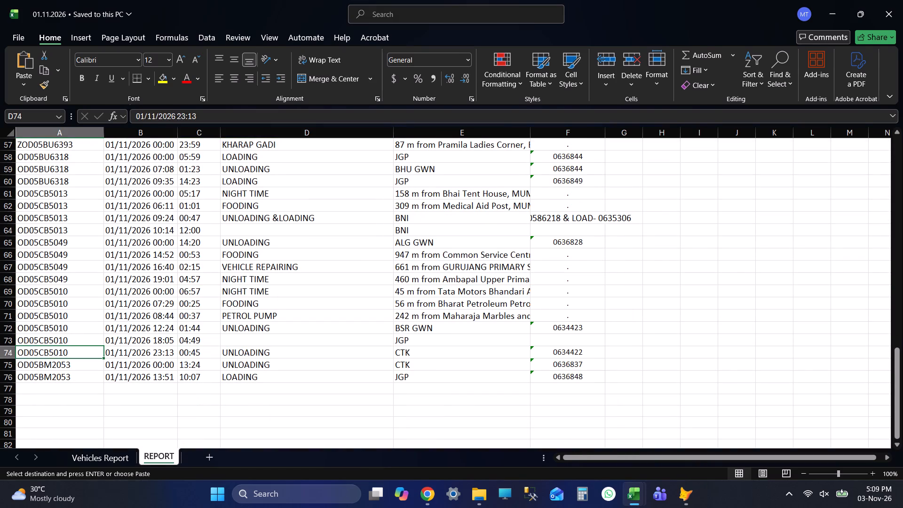
key("alt+Tab")
key("alt+Tab")
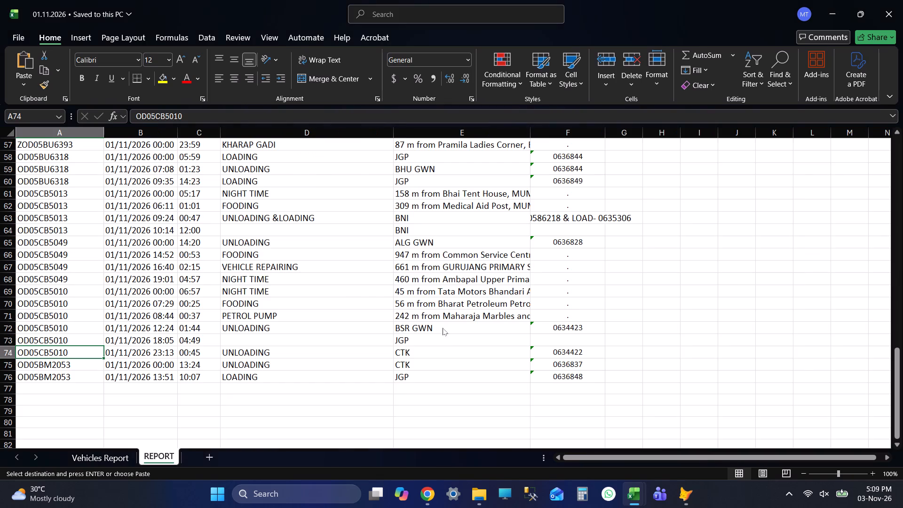
key("alt+Tab")
key("alt+Tab")
left_click(902, 0)
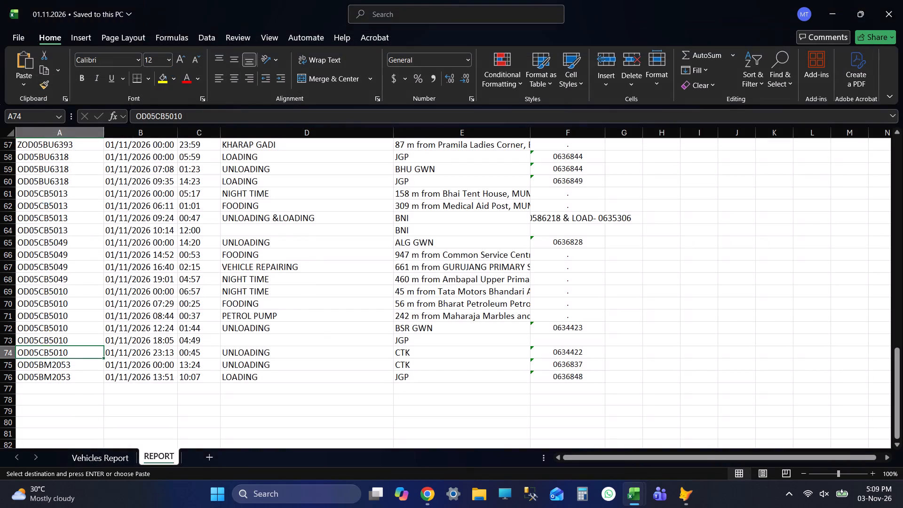
key("alt+Tab")
key("alt+Tab")
key("alt+Tab")
key("alt+Tab")
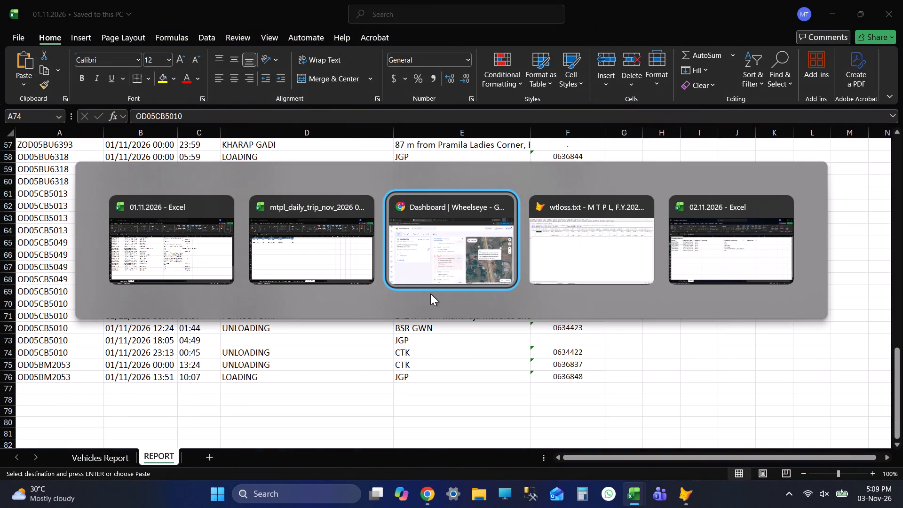
key("alt+Tab")
key("alt+Tab")
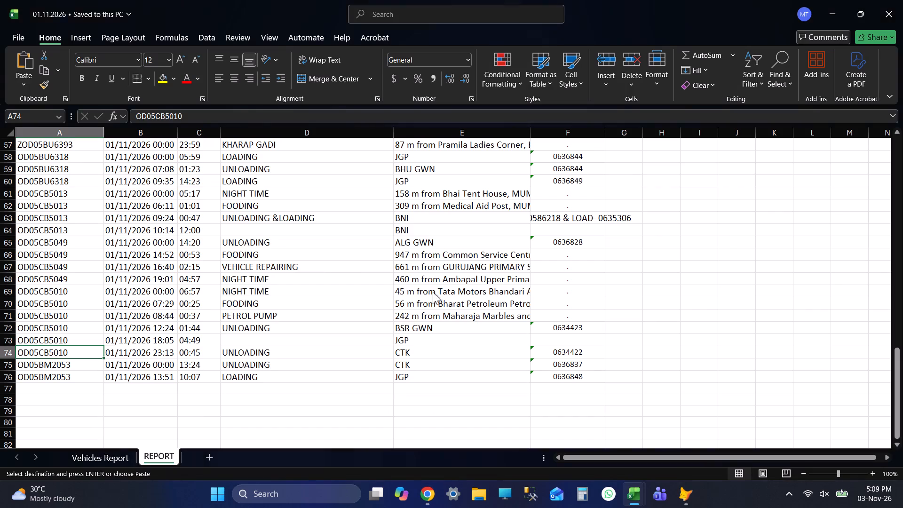
key("alt+Tab")
key("alt+Tab")
key("alt+Tab")
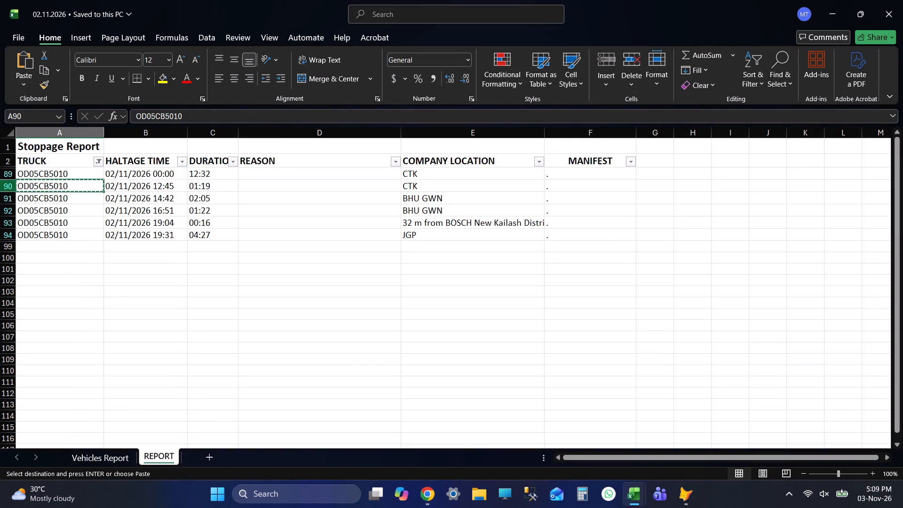
key("alt+Tab")
key("alt+Tab")
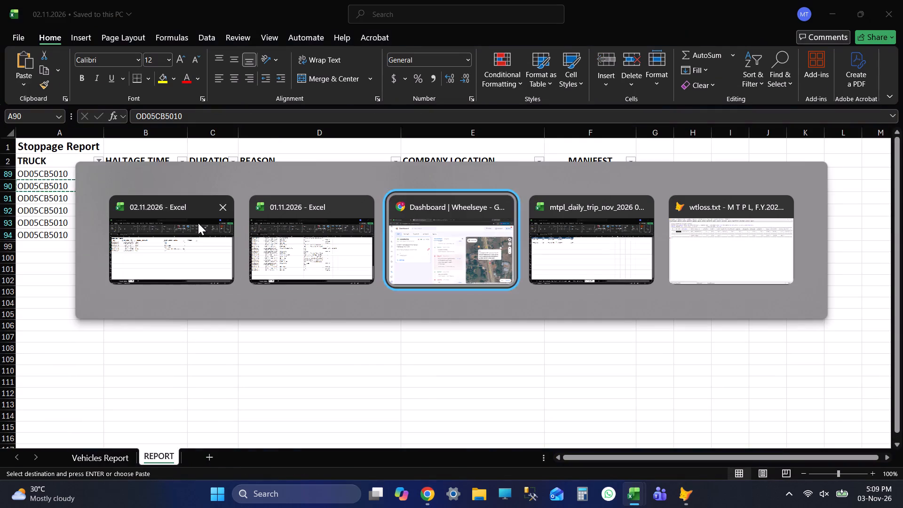
key("alt+Tab")
key("alt+Tab")
key("alt+Tab")
key("alt+Tab")
key("alt+Tab")
left_click(226, 76)
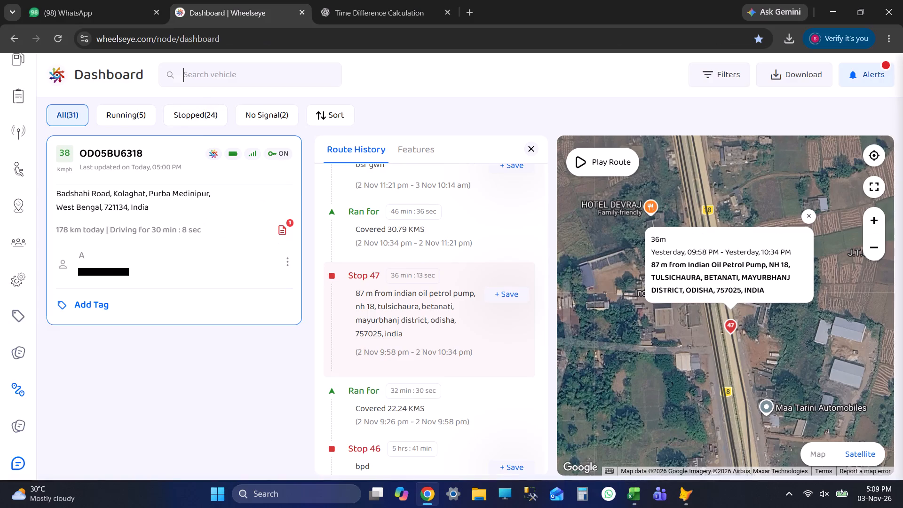
type("5010")
key("Return")
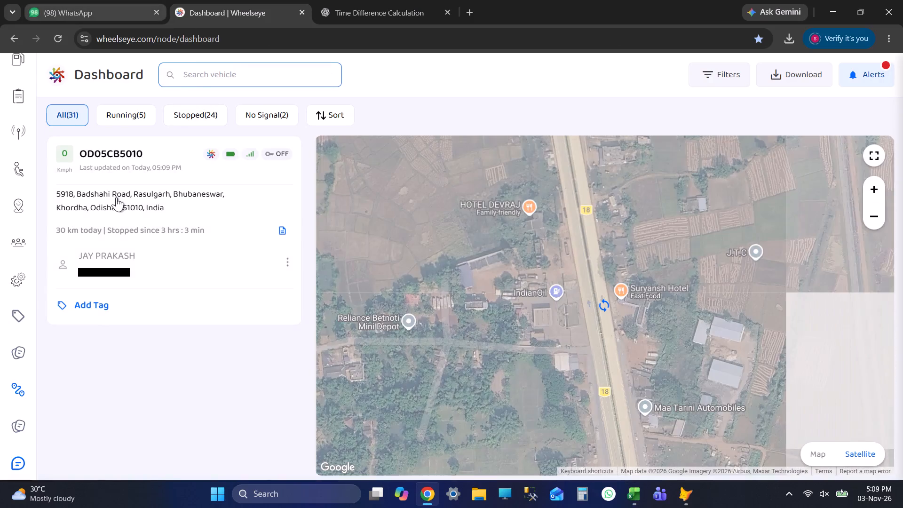
left_click(116, 197)
left_click(350, 175)
left_click(376, 288)
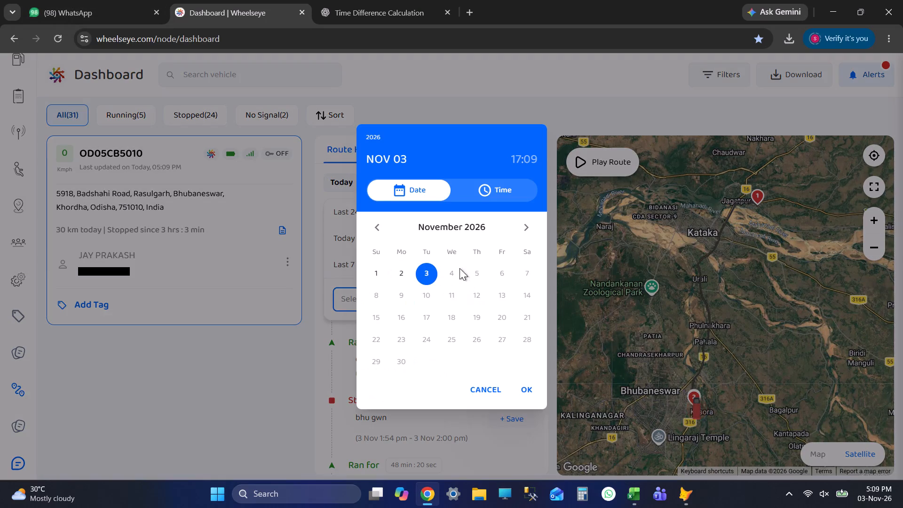
left_click(405, 268)
left_click(449, 256)
left_click(450, 236)
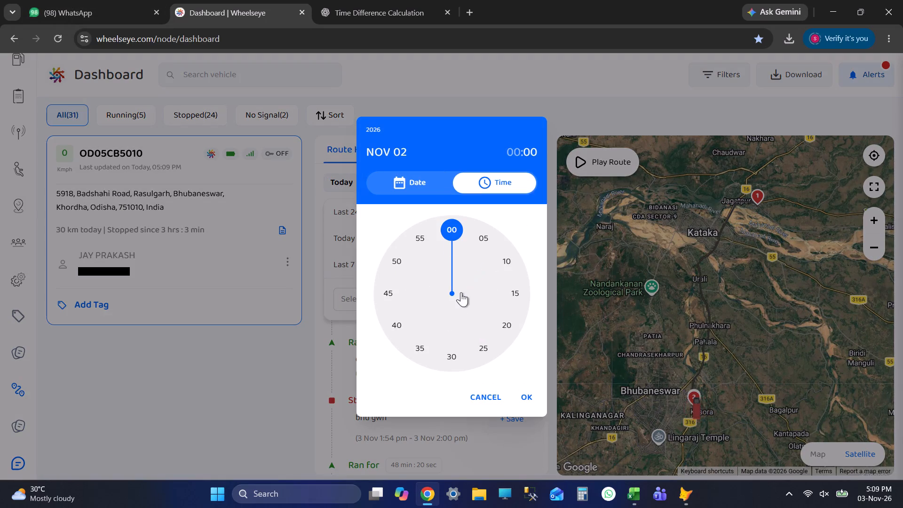
left_click(528, 390)
left_click(465, 284)
left_click(468, 299)
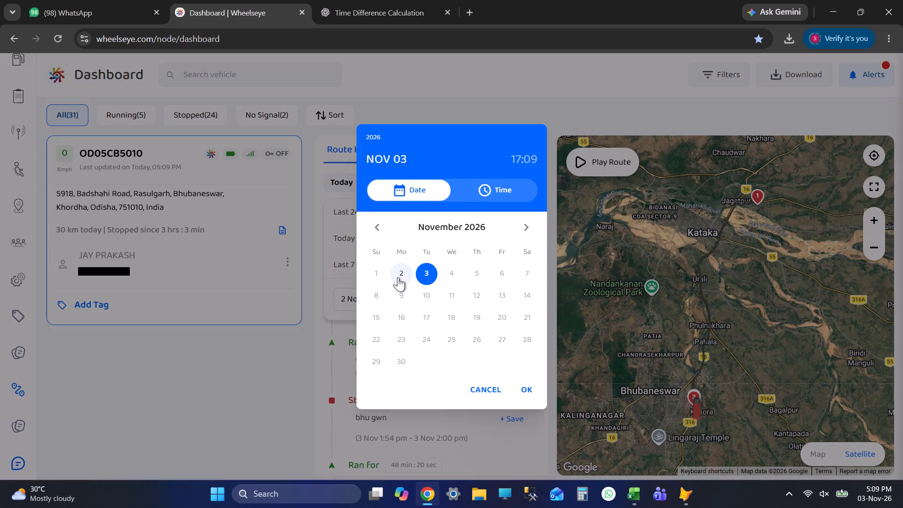
left_click(398, 277)
left_click(438, 260)
left_click(444, 229)
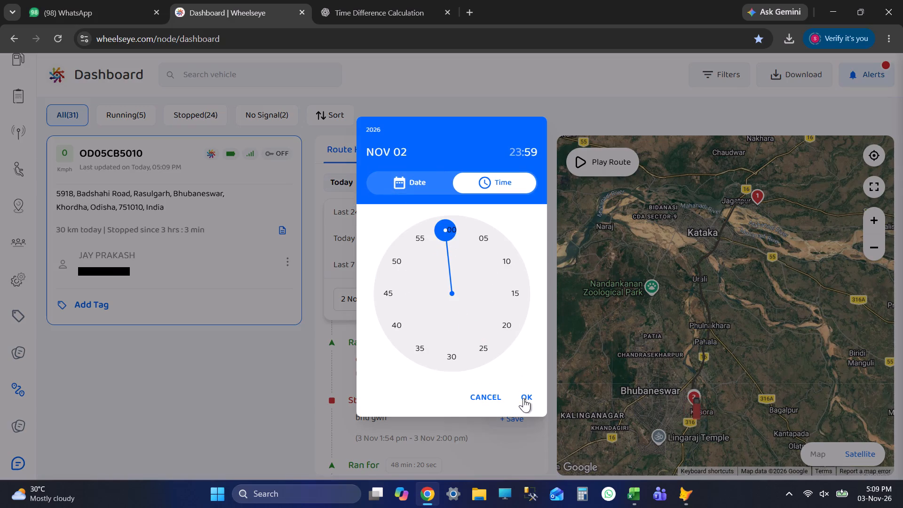
left_click(523, 400)
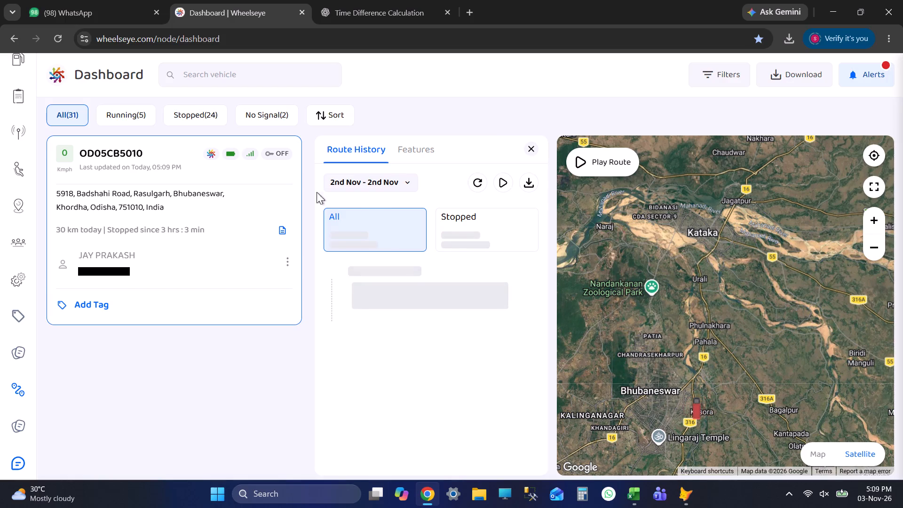
left_click(473, 188)
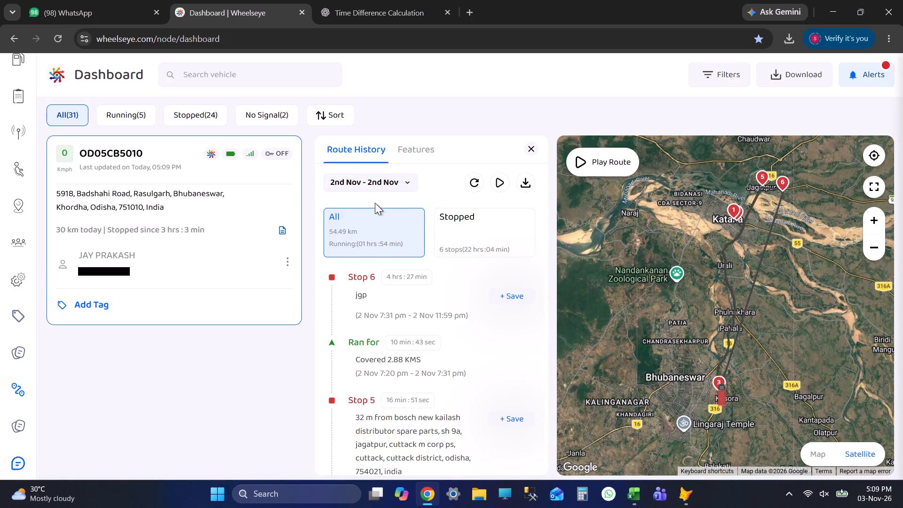
left_click(362, 187)
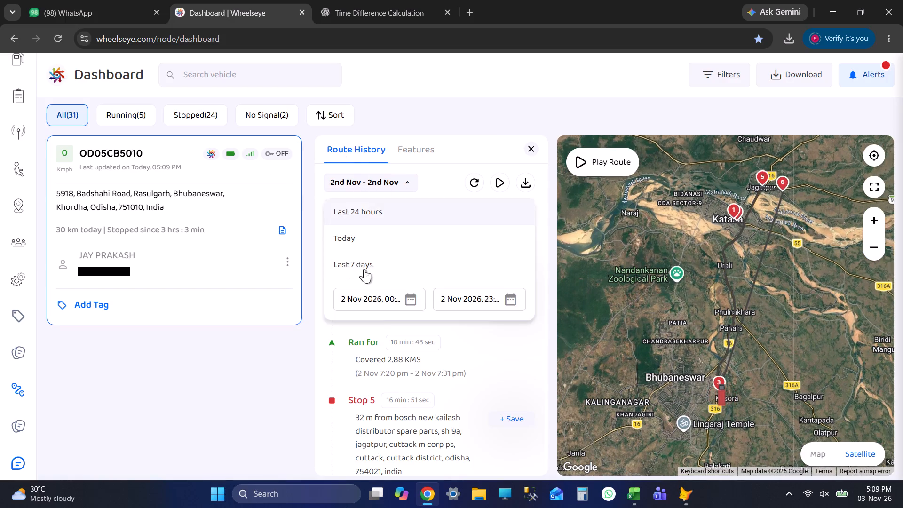
left_click(233, 420)
left_click(400, 301)
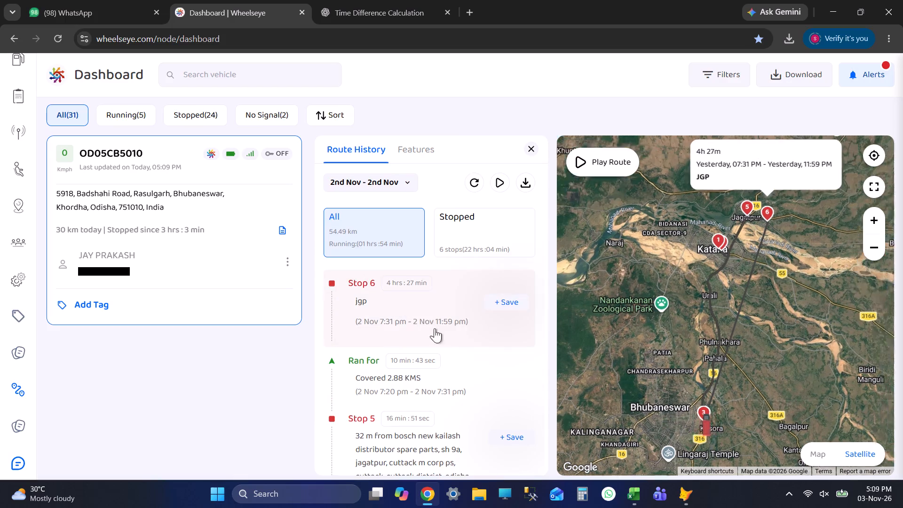
scroll(445, 365, "down", 10)
scroll(456, 405, "up", 1)
scroll(456, 405, "down", 3)
scroll(458, 419, "up", 1)
scroll(459, 421, "down", 3)
left_click(455, 342)
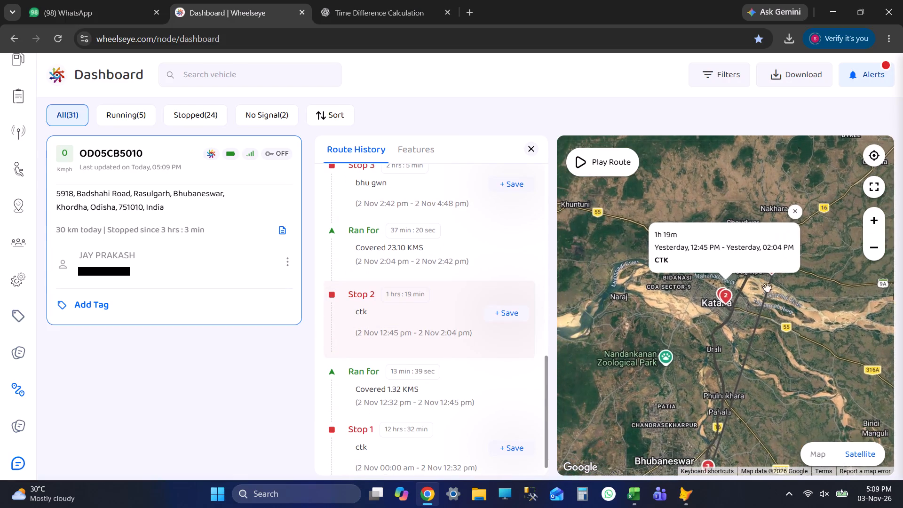
scroll(763, 297, "up", 11)
left_click_drag(601, 311, 771, 334)
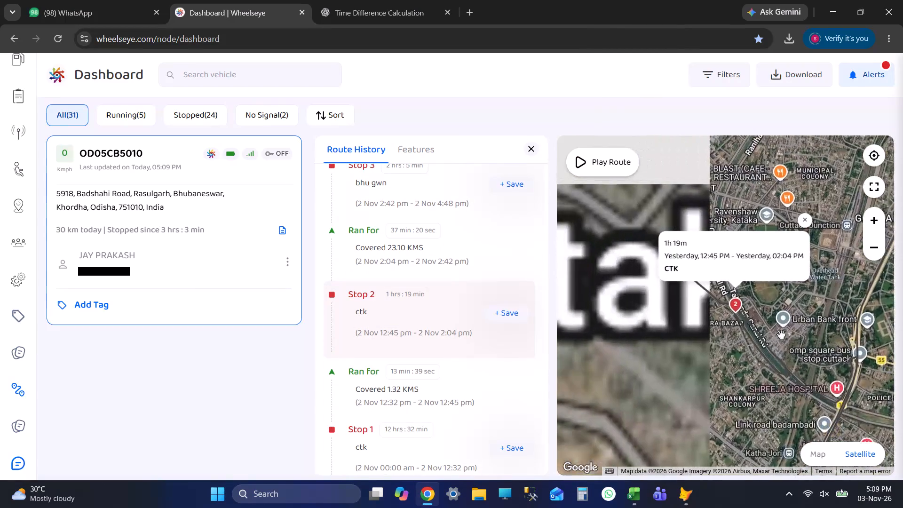
key("alt+Tab")
key("Tab")
key("Tab")
key("Tab")
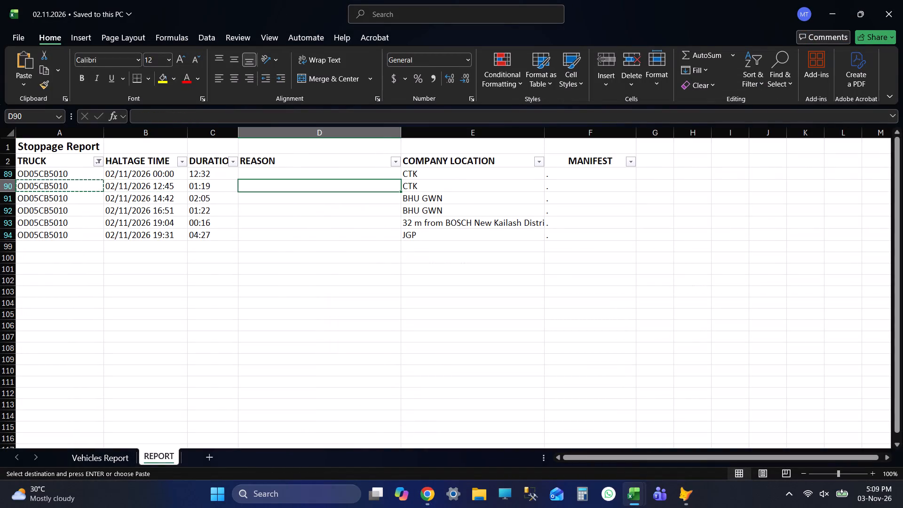
type("NO ENTRY")
key("Up")
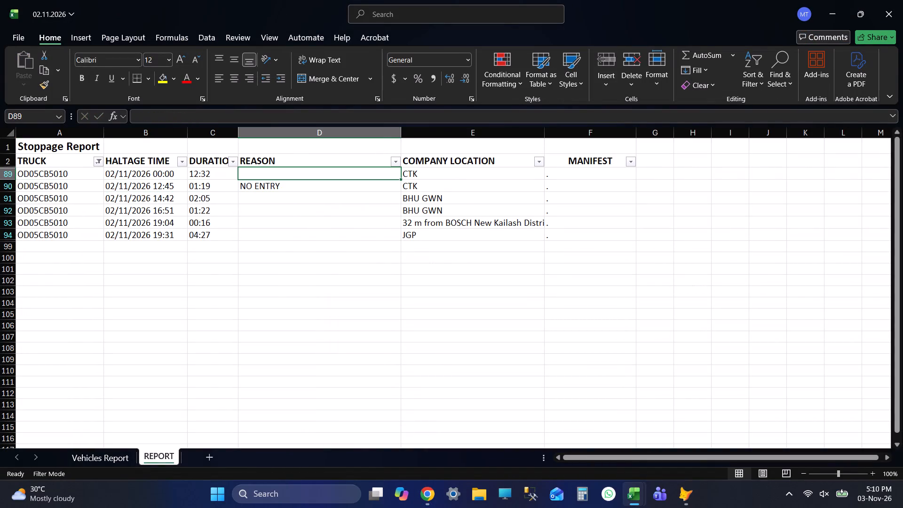
type("UNLODINF")
key("Tab")
key("shift+Tab")
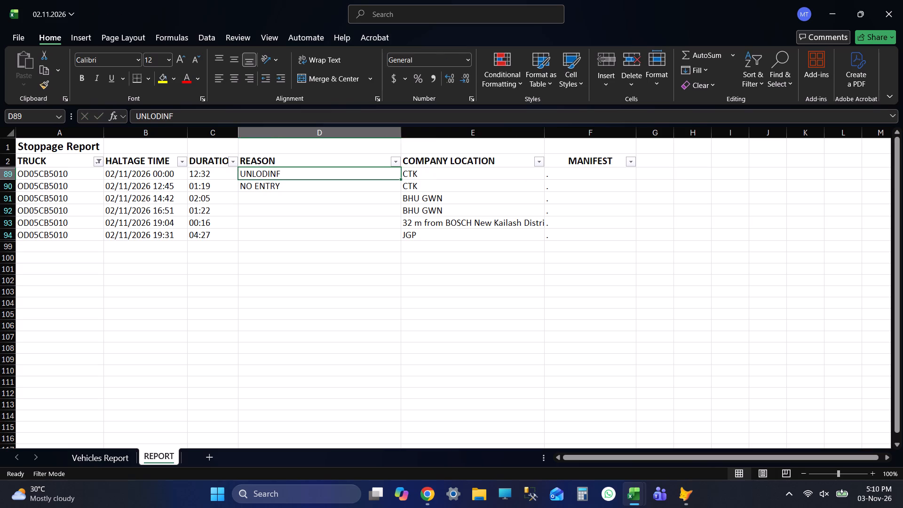
key("F2")
key("BackSpace")
key("BackSpace")
type("NG")
key("Tab")
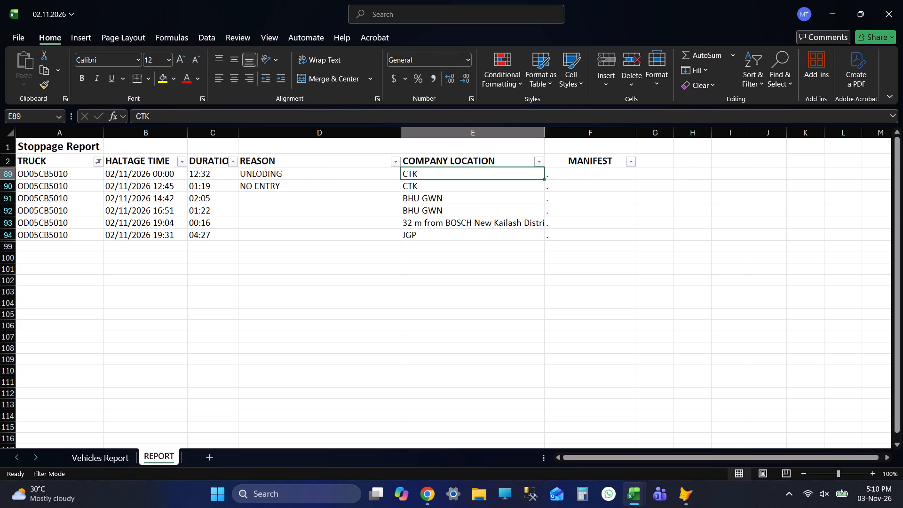
key("shift+Tab")
key("F2")
key("BackSpace")
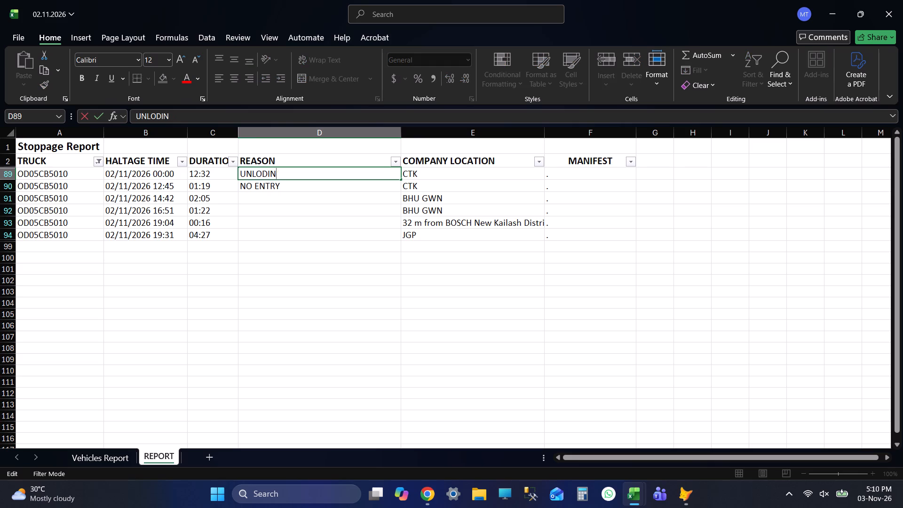
key("BackSpace")
key("BackSpace")
key("BackSpace")
type("ADING")
key("Tab")
key("ctrl+s")
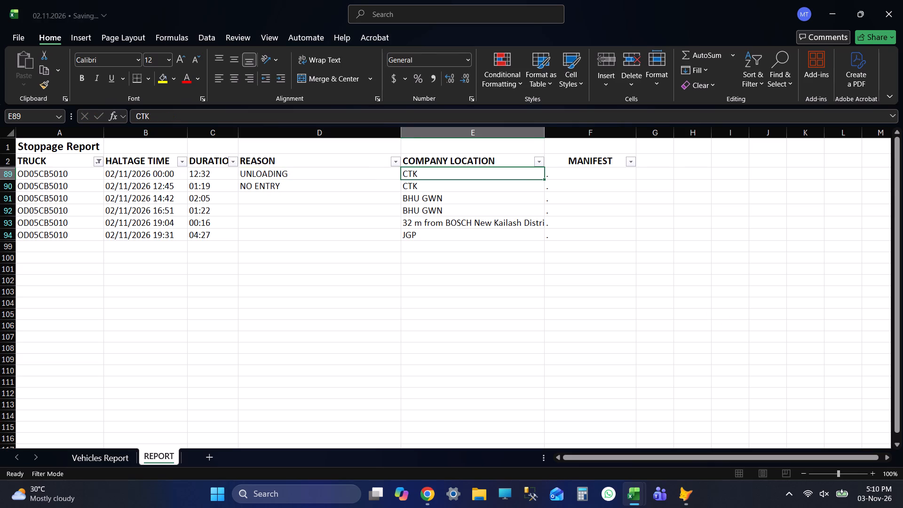
Copy manifest 0634422 from OD05CB5010's 23:13 CTK row in the 01.11.2026 report into its 00:00 CTK row in the 02.11.2026 report.
key("Tab")
key("alt+Tab")
key("alt+Tab")
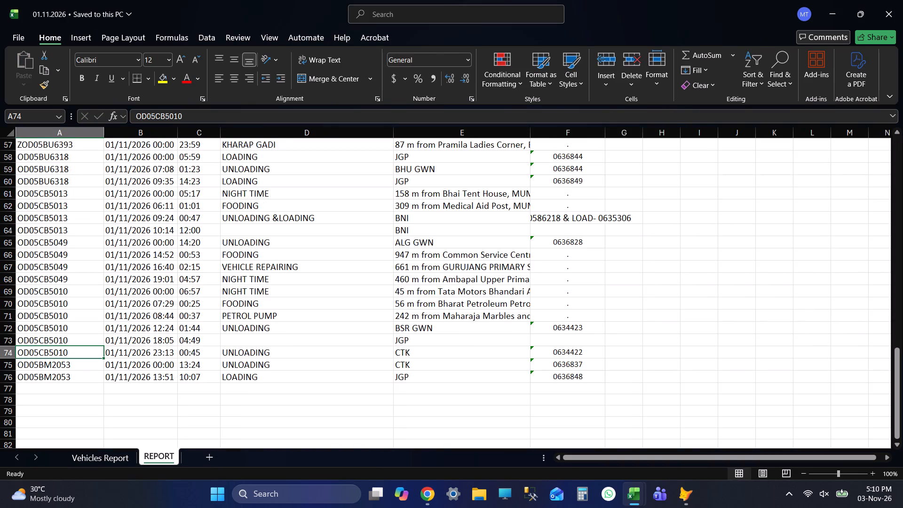
key("Tab")
key("Tab")
key("Tab")
key("Tab")
key("Tab")
key("Tab")
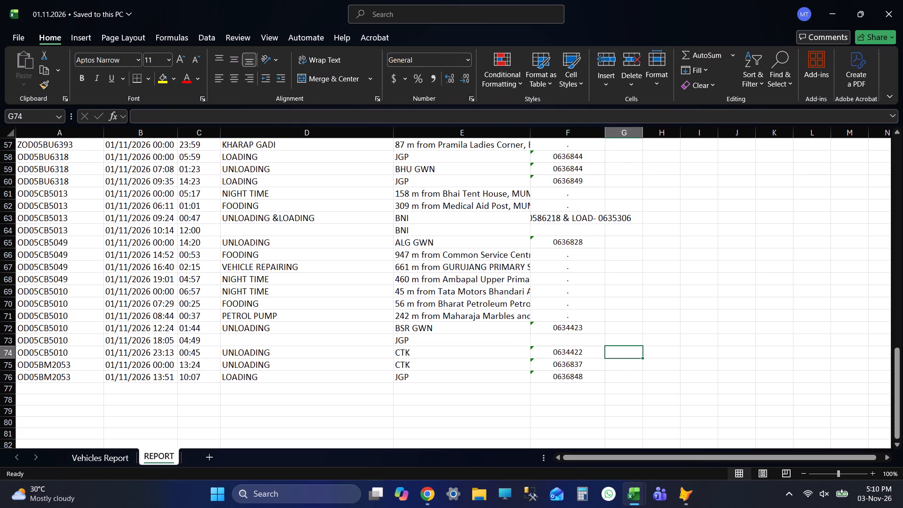
key("shift+Tab")
key("ctrl+c")
key("Tab")
key("alt+Tab")
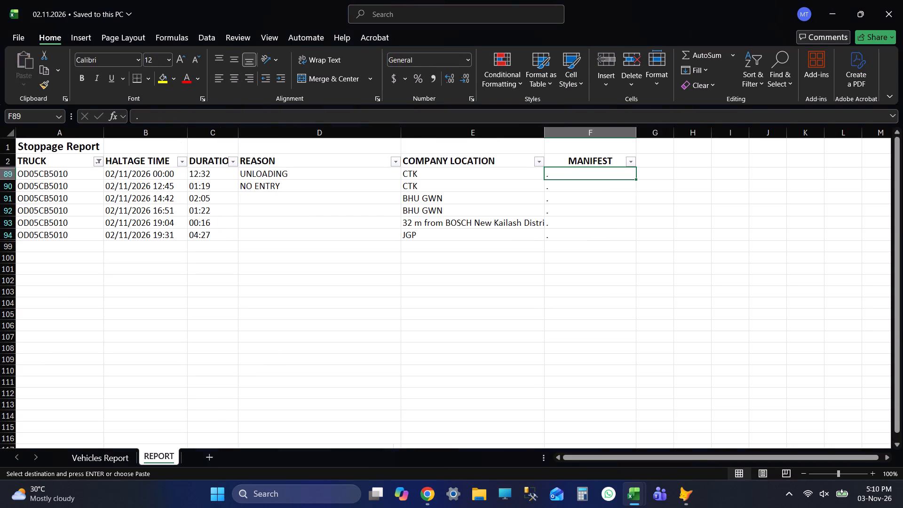
key("ctrl+v")
key("Return")
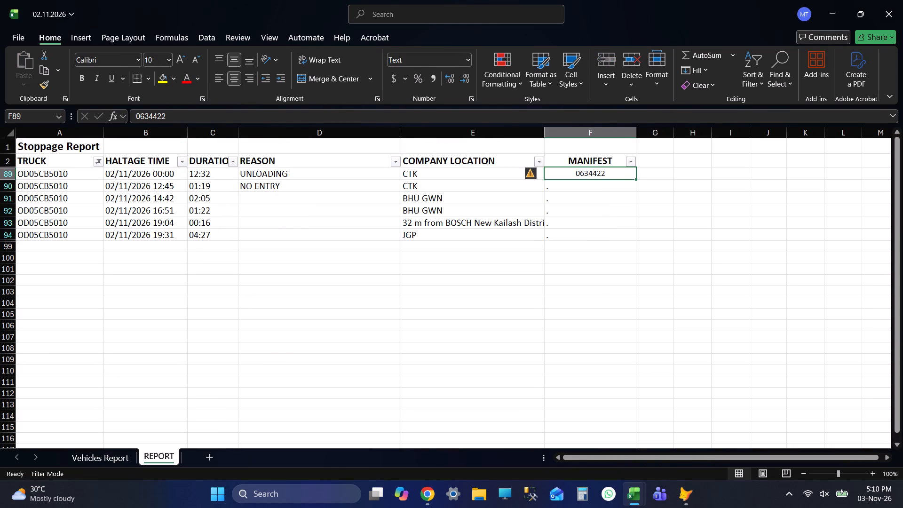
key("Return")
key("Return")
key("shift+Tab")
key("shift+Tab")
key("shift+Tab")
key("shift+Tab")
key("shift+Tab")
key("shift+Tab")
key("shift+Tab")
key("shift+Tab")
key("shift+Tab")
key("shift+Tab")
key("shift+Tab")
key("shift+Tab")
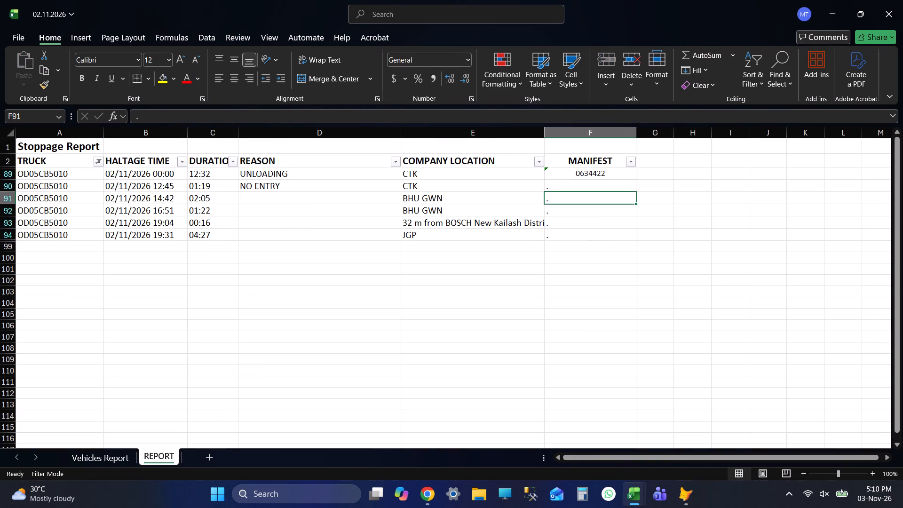
key("alt+Tab")
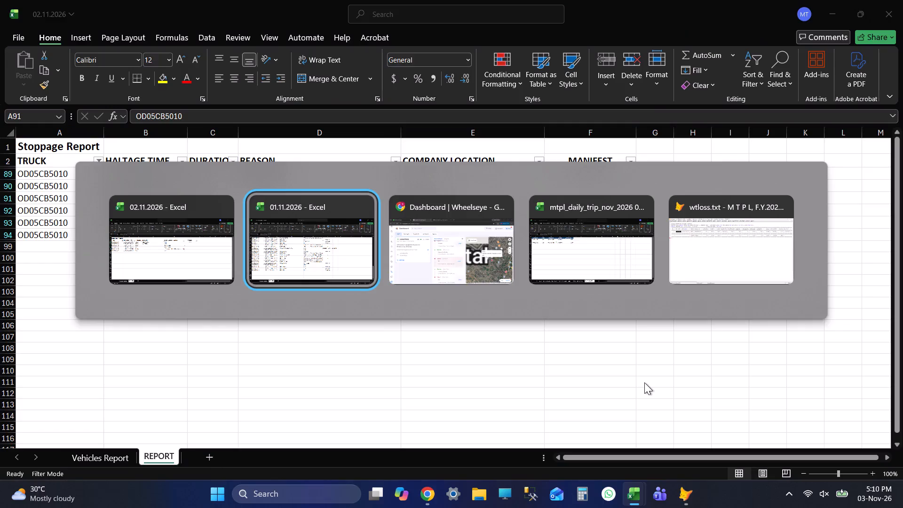
key("alt+Tab")
scroll(464, 330, "up", 3)
left_click(425, 362)
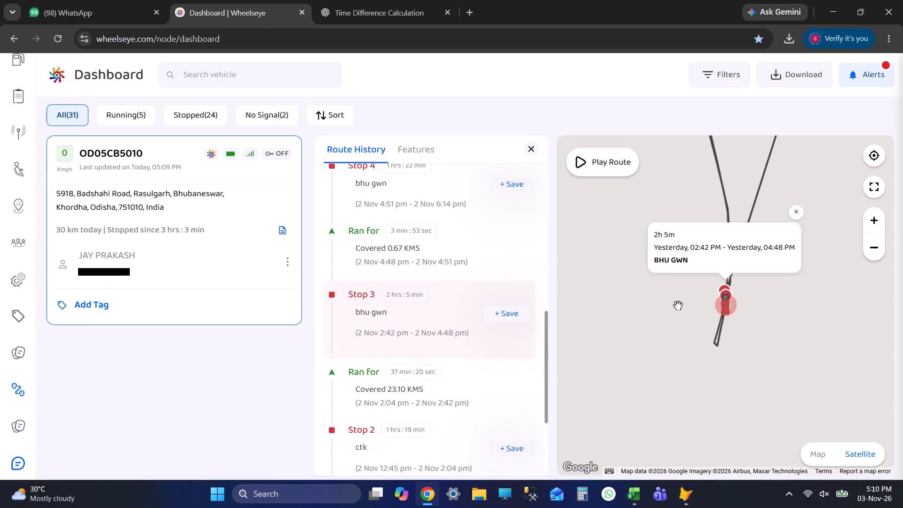
scroll(757, 293, "up", 1)
scroll(735, 307, "down", 10)
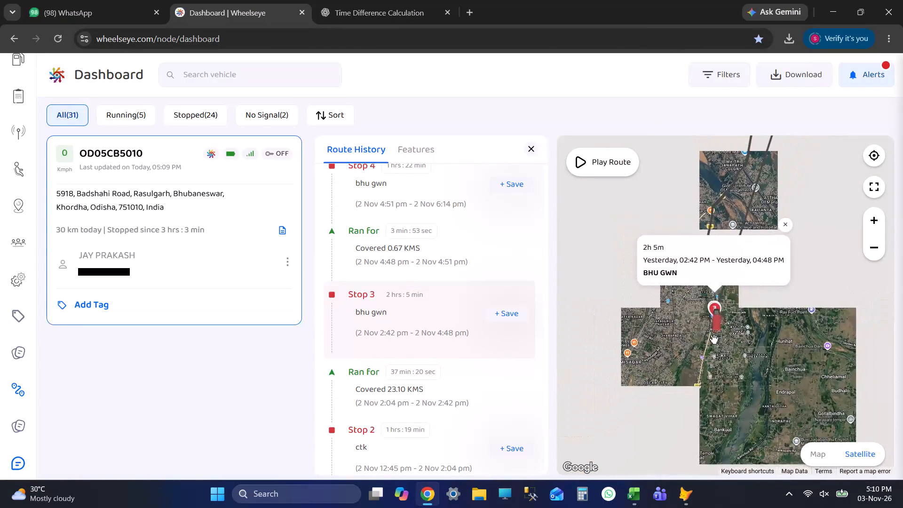
scroll(714, 339, "down", 7)
scroll(714, 339, "up", 1)
scroll(714, 339, "down", 3)
scroll(415, 379, "up", 4)
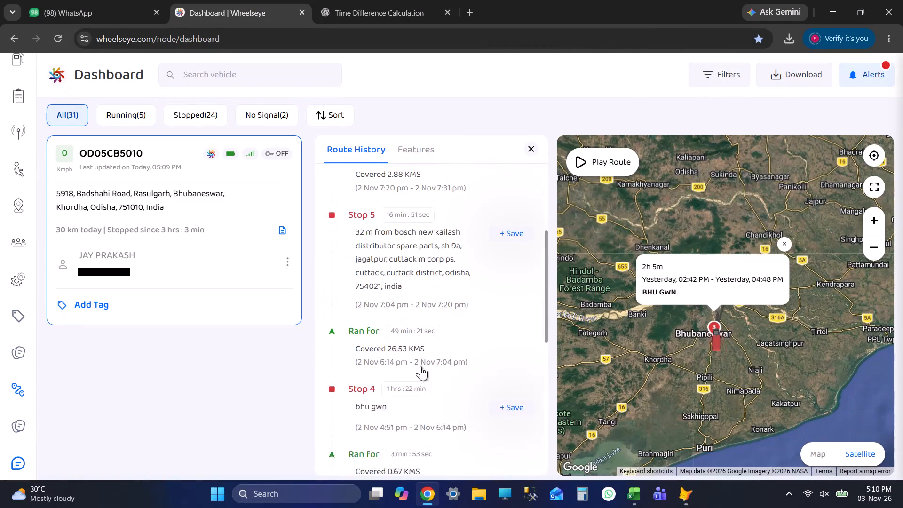
scroll(420, 366, "up", 5)
scroll(420, 366, "down", 1)
scroll(420, 366, "up", 3)
key("alt+Tab")
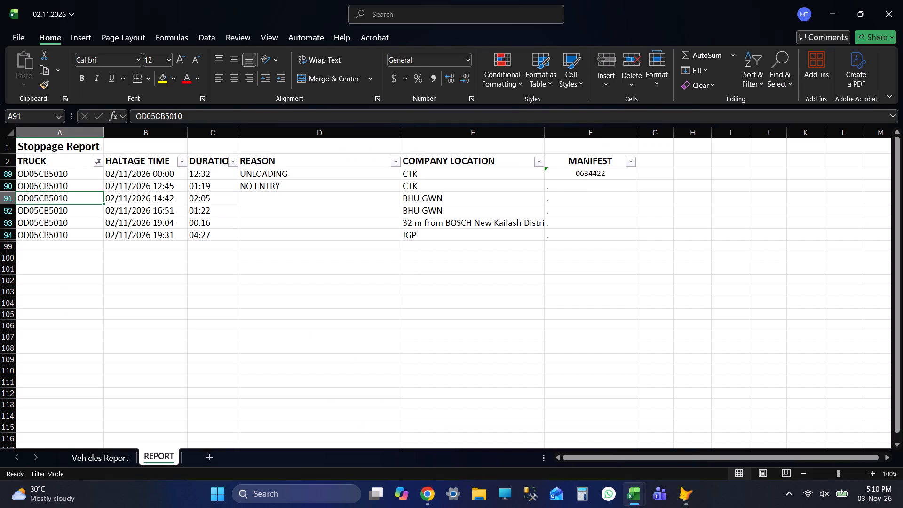
key("alt+Tab")
scroll(463, 331, "down", 7)
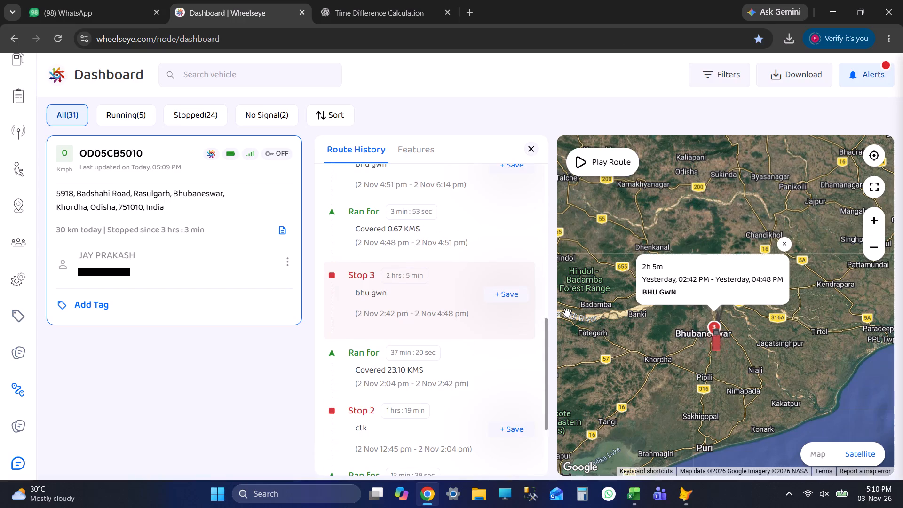
scroll(707, 332, "up", 12)
scroll(740, 349, "down", 1)
scroll(740, 349, "up", 7)
scroll(718, 343, "down", 1)
scroll(717, 343, "up", 7)
scroll(435, 345, "up", 2)
left_click(449, 297)
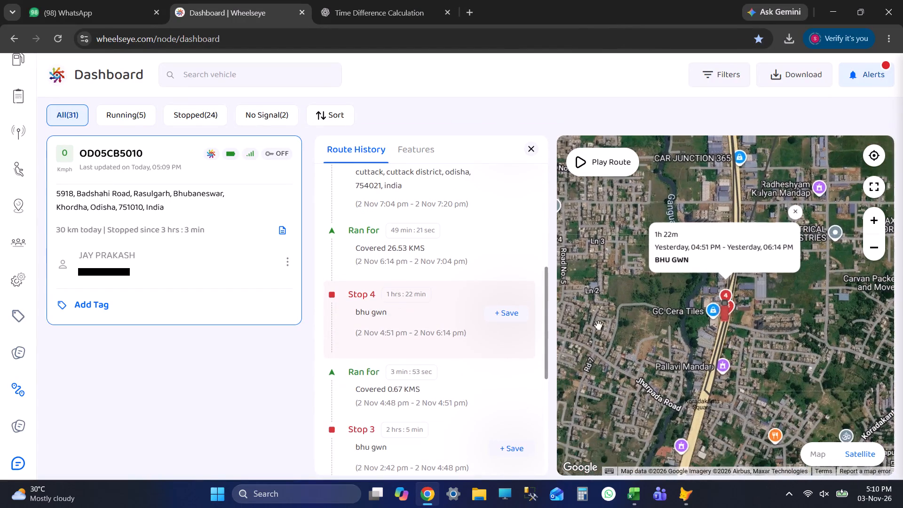
scroll(729, 316, "up", 5)
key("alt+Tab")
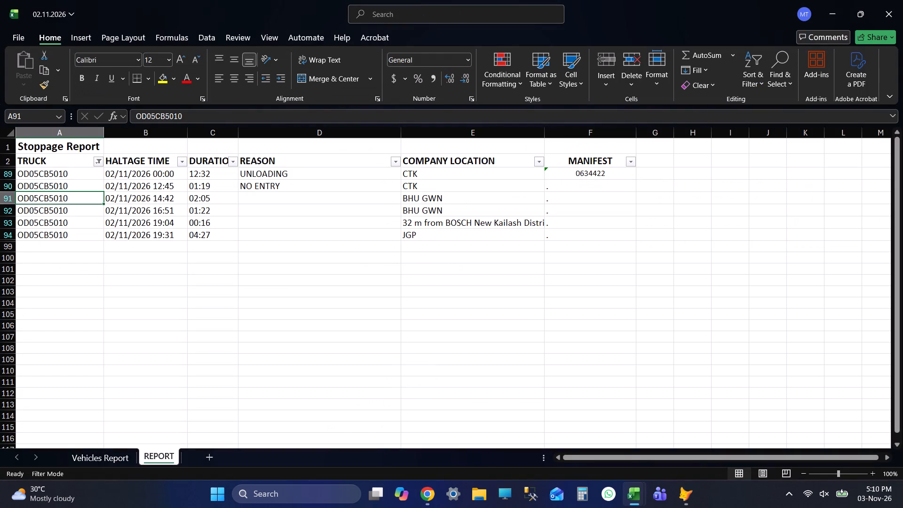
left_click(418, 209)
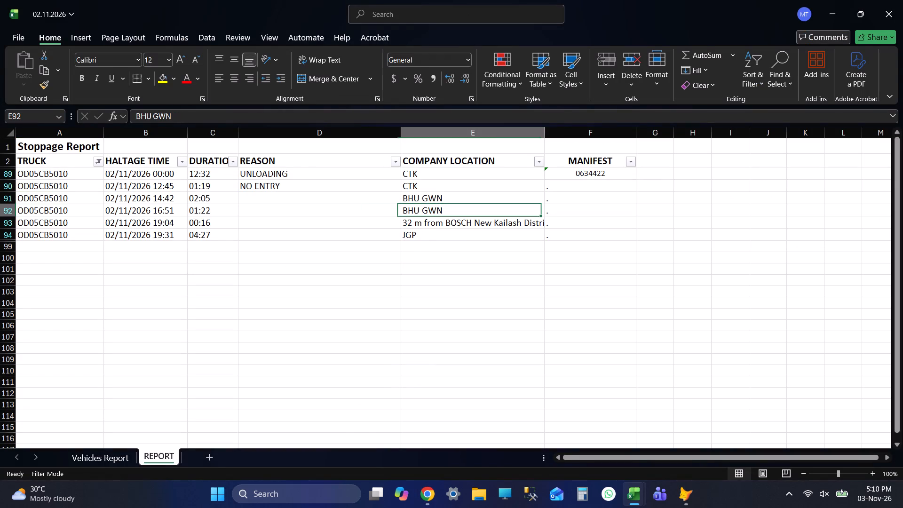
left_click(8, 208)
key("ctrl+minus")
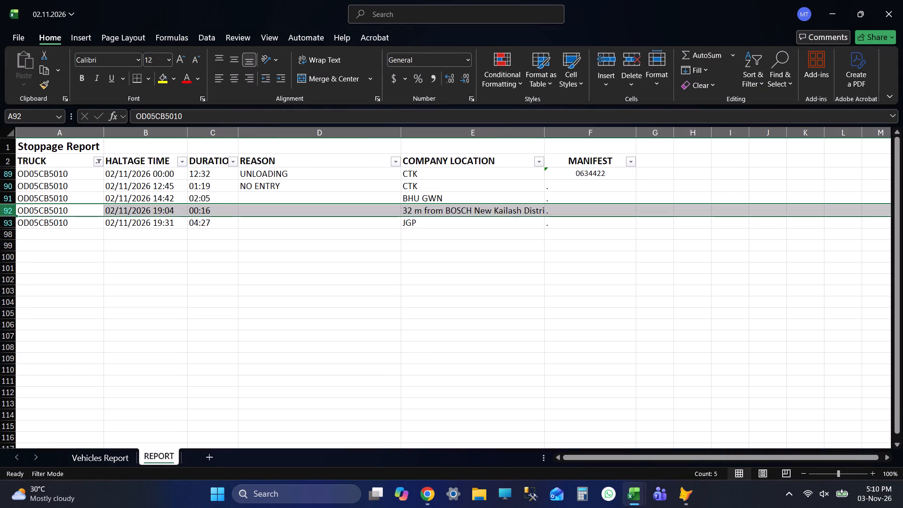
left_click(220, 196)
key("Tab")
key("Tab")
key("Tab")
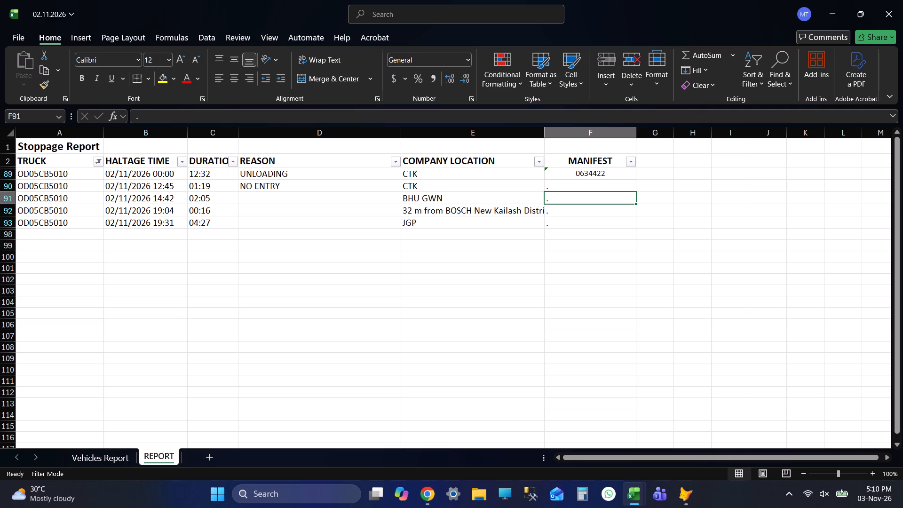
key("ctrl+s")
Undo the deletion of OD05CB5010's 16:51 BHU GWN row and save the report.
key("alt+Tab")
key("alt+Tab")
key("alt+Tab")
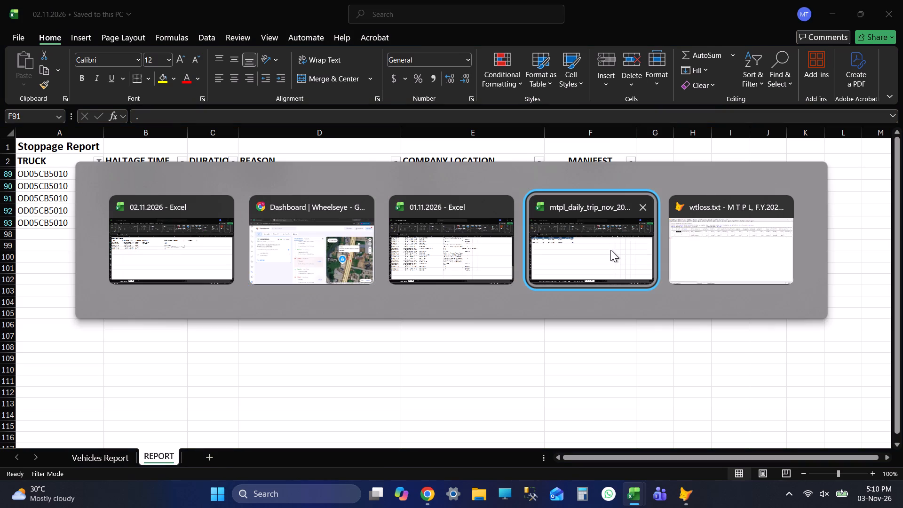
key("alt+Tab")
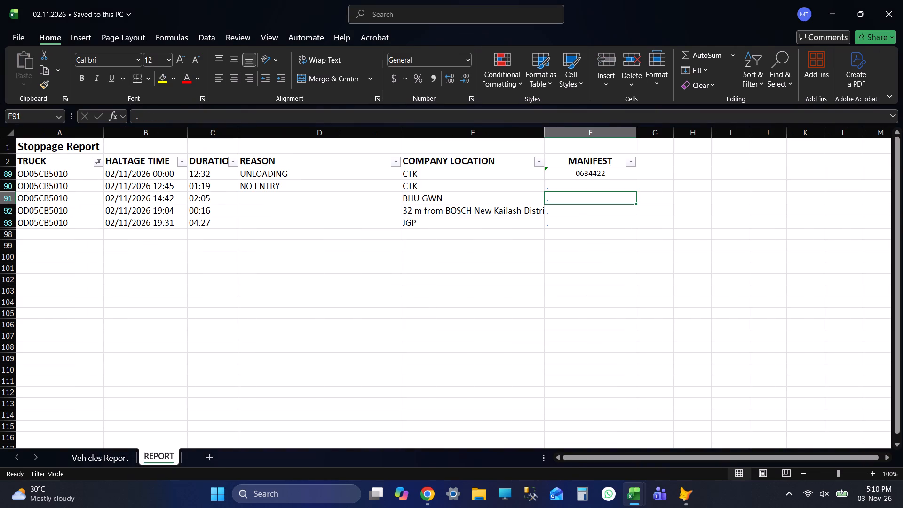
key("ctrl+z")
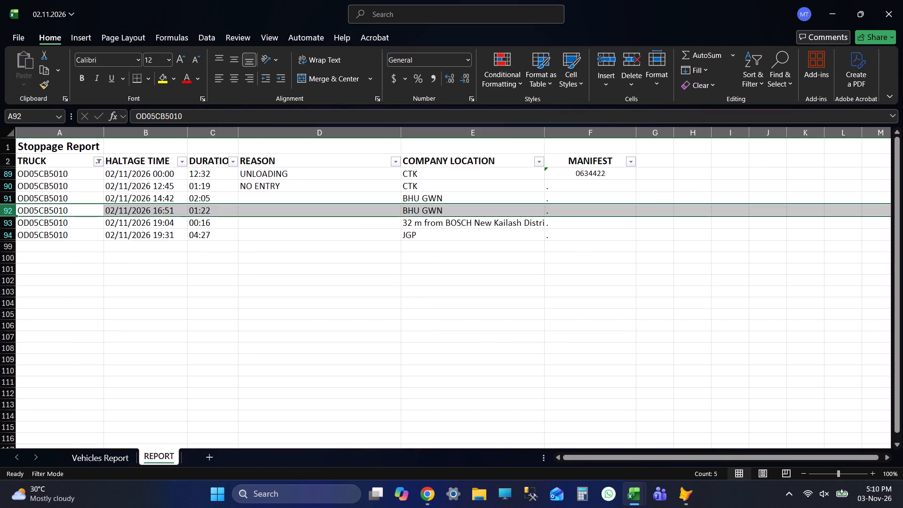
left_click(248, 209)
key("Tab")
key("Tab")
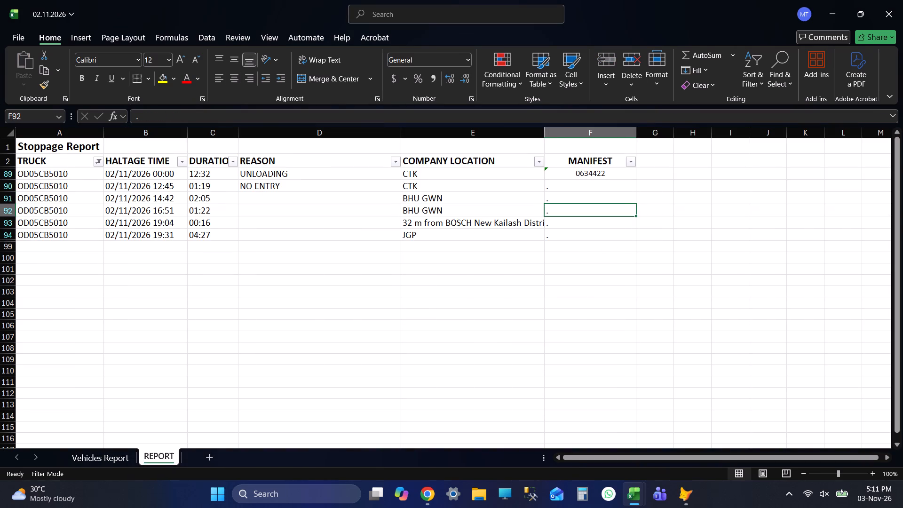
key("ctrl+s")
key("alt+Tab")
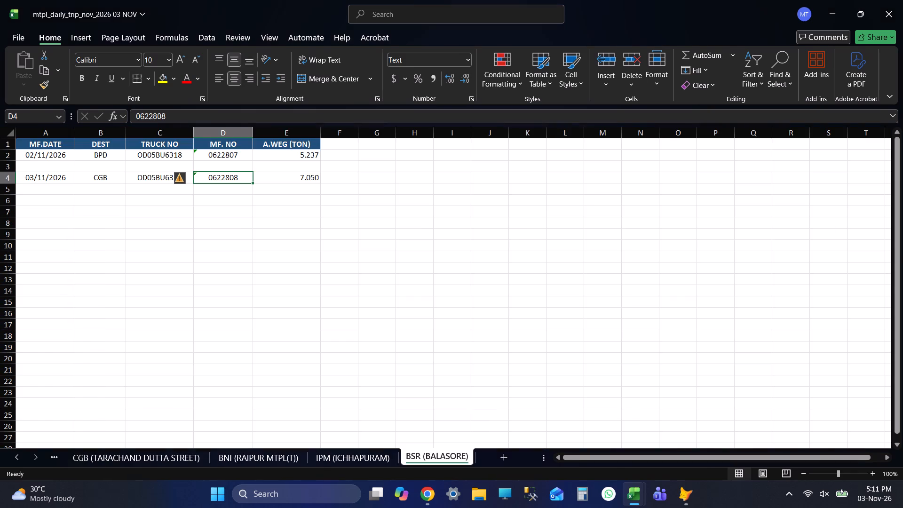
key("alt+Tab")
key("alt+Tab")
key("alt+Tab")
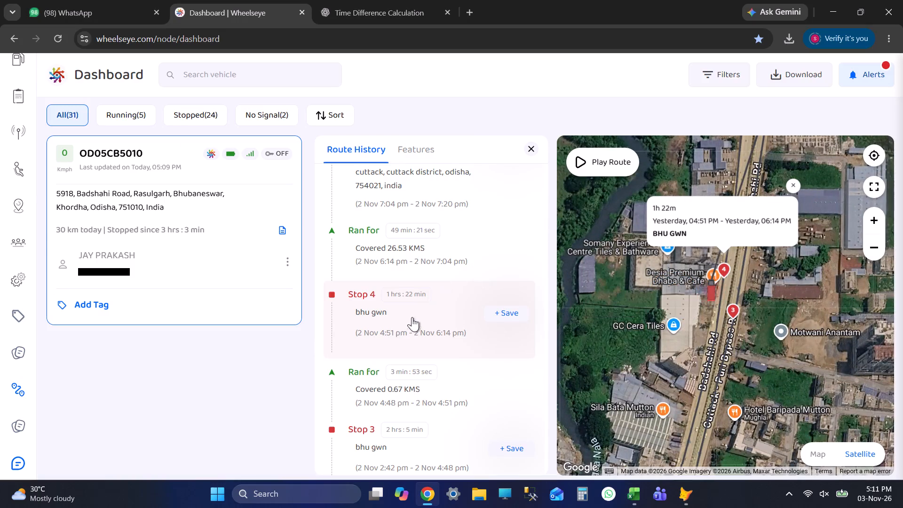
scroll(417, 324, "up", 2)
left_click(421, 284)
scroll(455, 304, "up", 2)
left_click(442, 293)
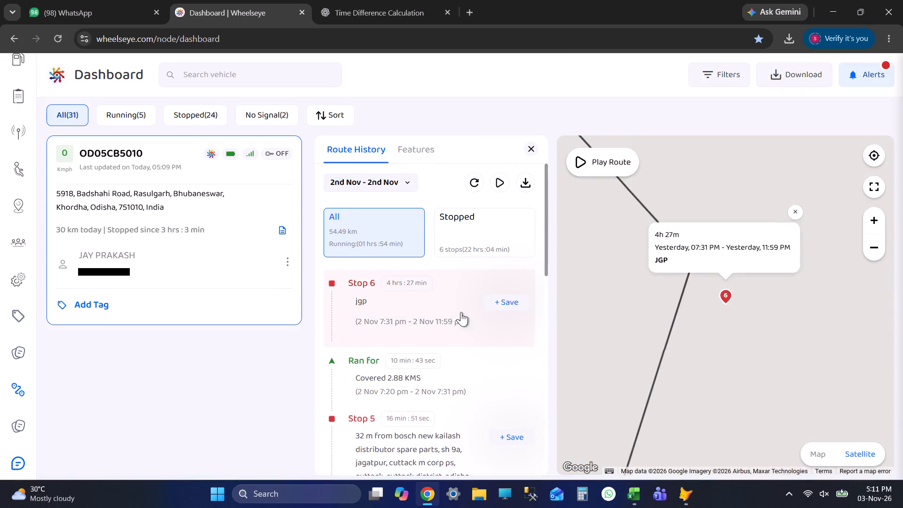
scroll(461, 324, "down", 4)
left_click(436, 367)
scroll(724, 303, "up", 3)
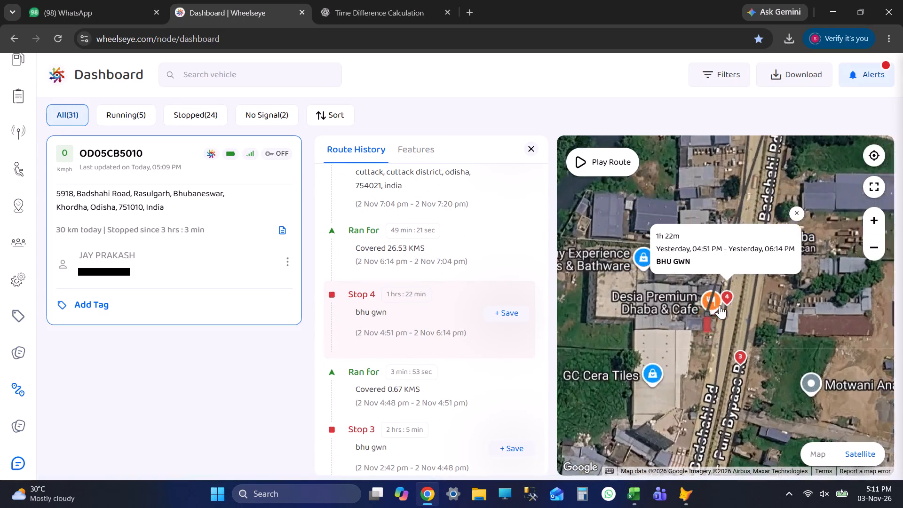
scroll(393, 370, "down", 3)
left_click(421, 267)
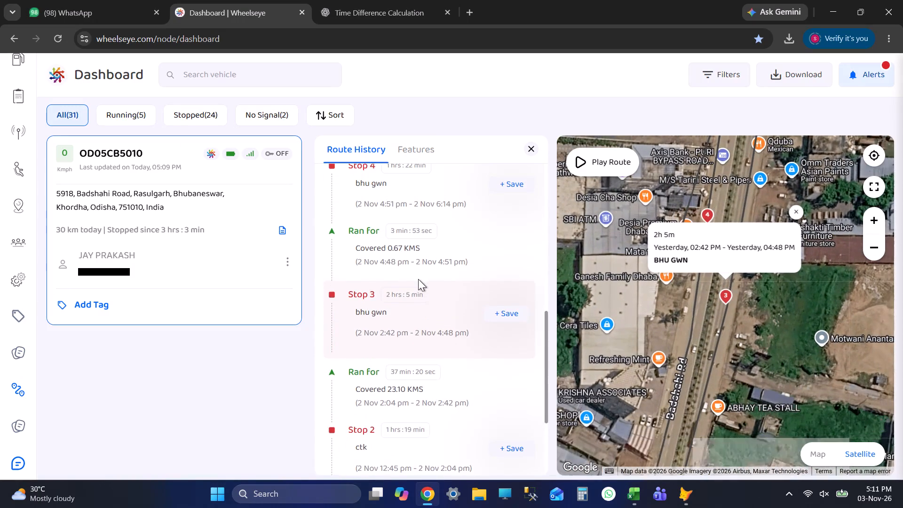
scroll(418, 279, "up", 2)
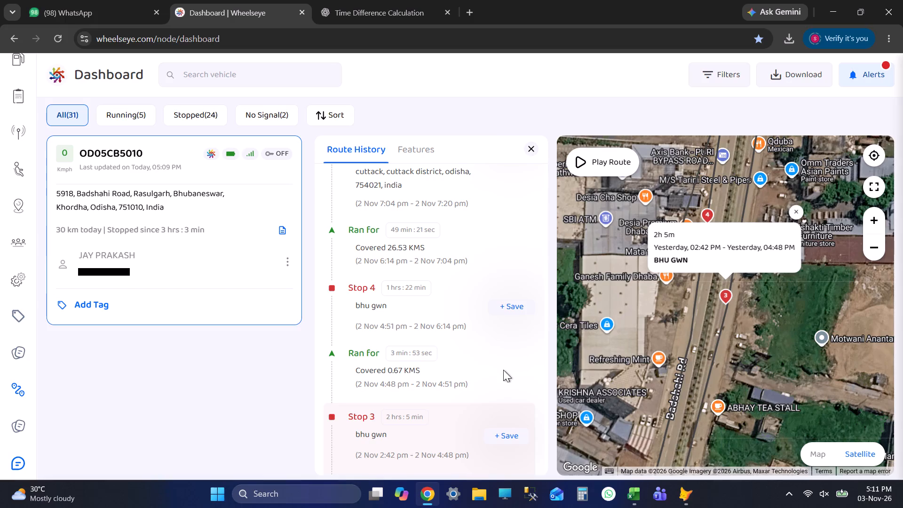
scroll(722, 310, "up", 2)
scroll(471, 358, "up", 1)
left_click(429, 367)
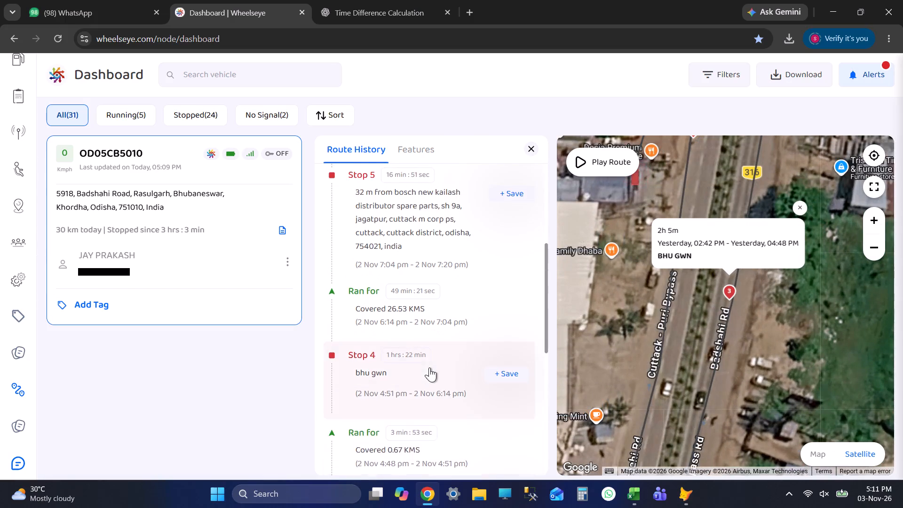
scroll(701, 349, "down", 2)
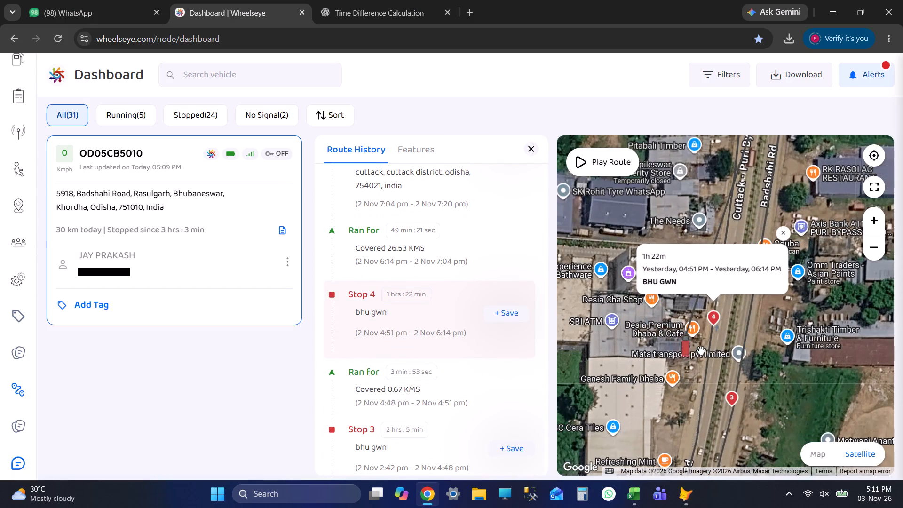
scroll(502, 397, "down", 3)
left_click(448, 270)
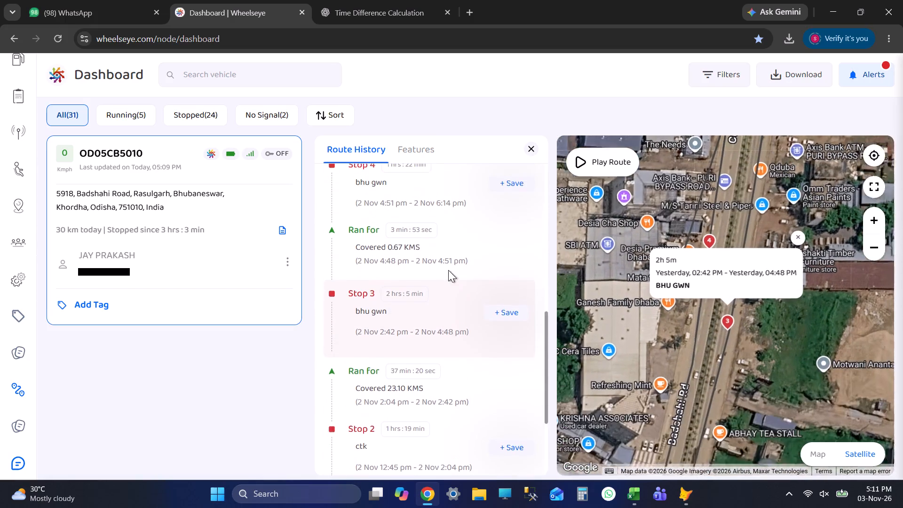
scroll(440, 299, "up", 2)
left_click(435, 305)
scroll(677, 286, "up", 1)
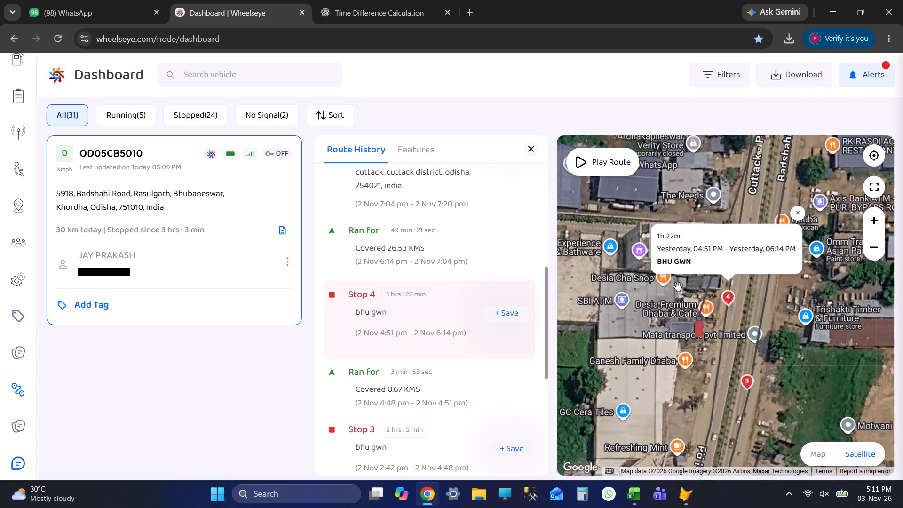
scroll(678, 286, "up", 2)
scroll(668, 308, "down", 5)
key("alt+Tab")
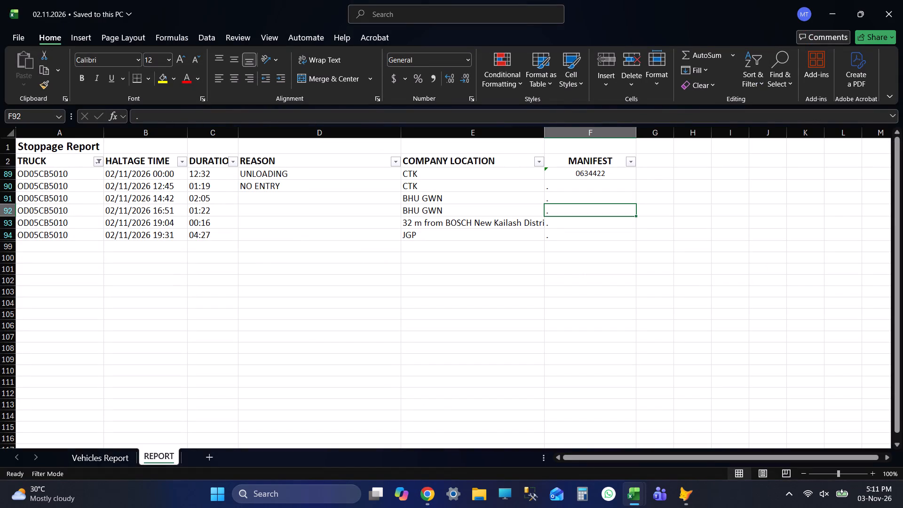
key("alt+Tab")
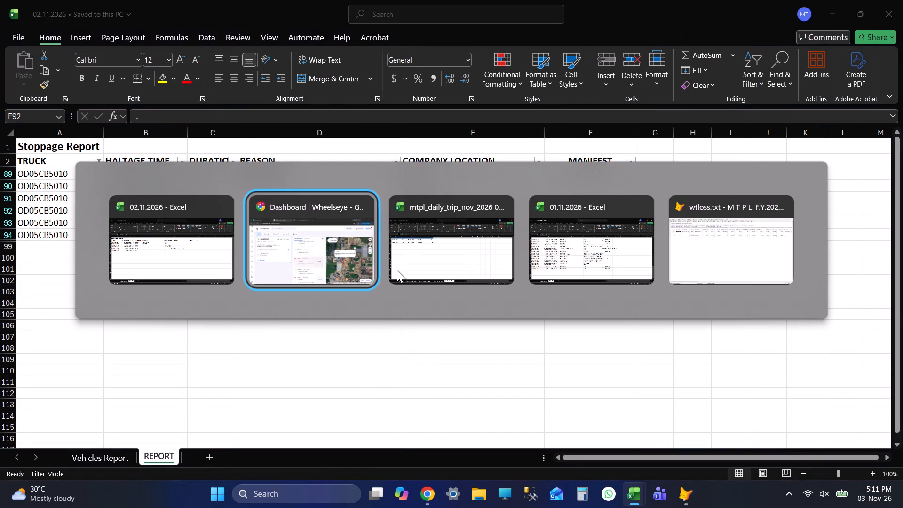
key("alt+Tab")
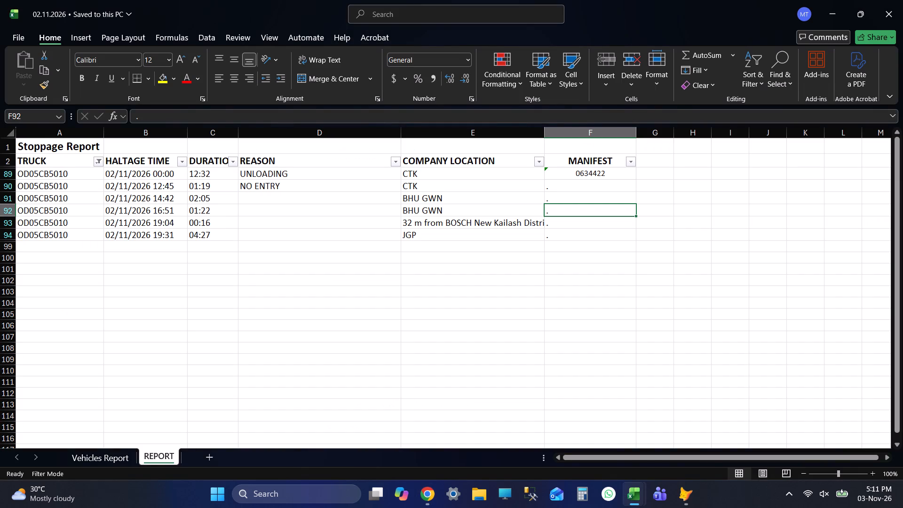
key("shift+Tab")
key("shift+Tab")
type("UNLOADING")
key("Tab")
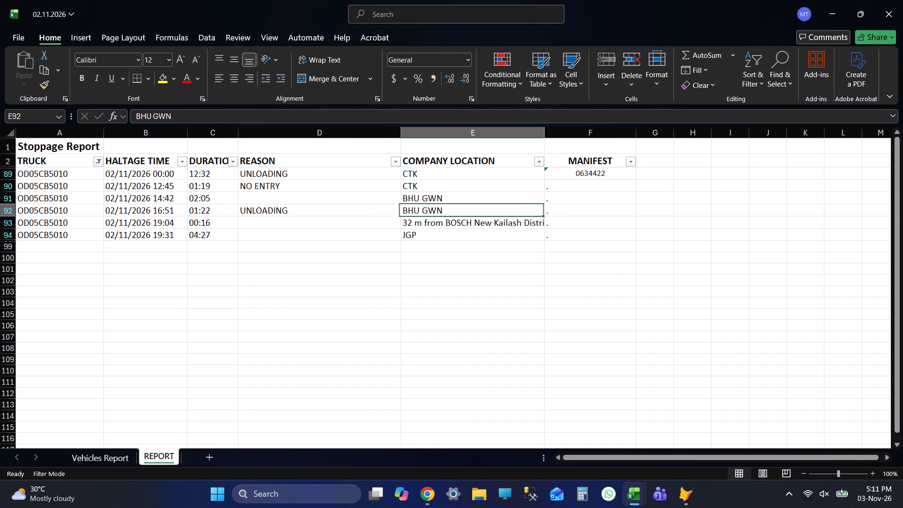
key("ctrl+s")
key("alt+Tab")
key("alt+Tab")
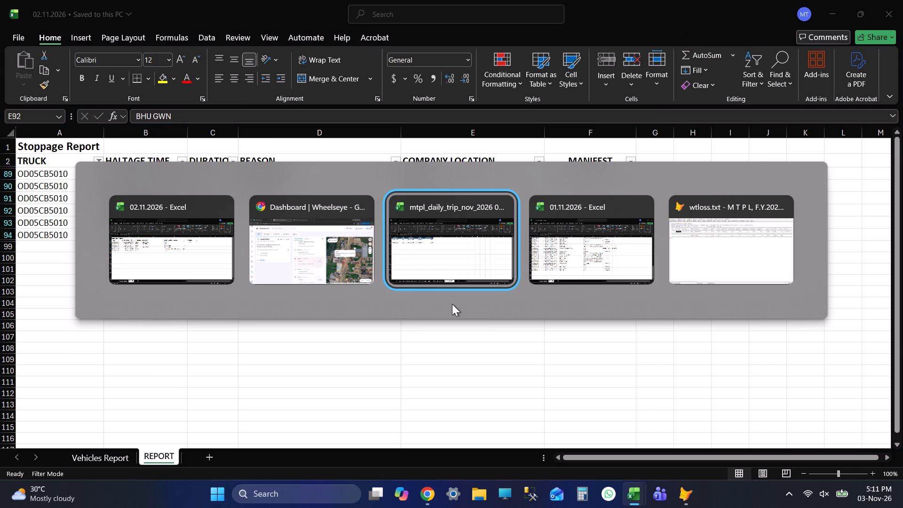
key("alt+Tab")
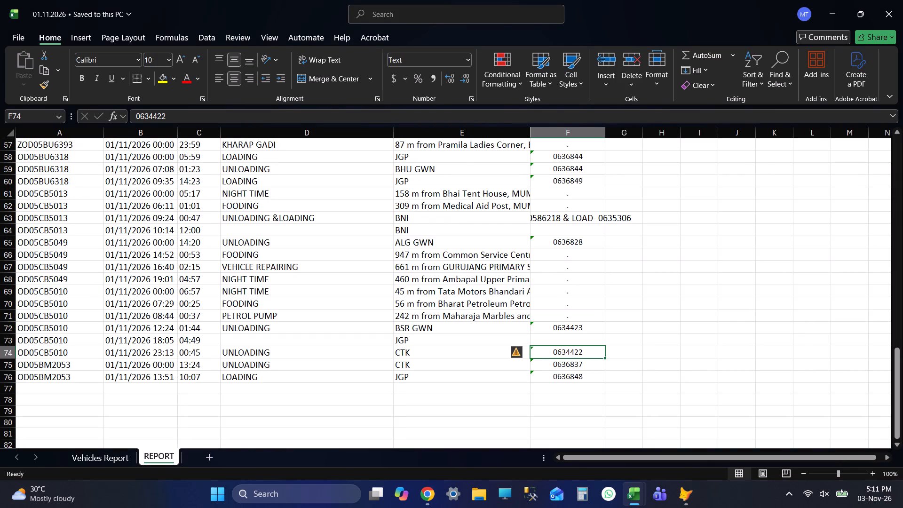
left_click(75, 286)
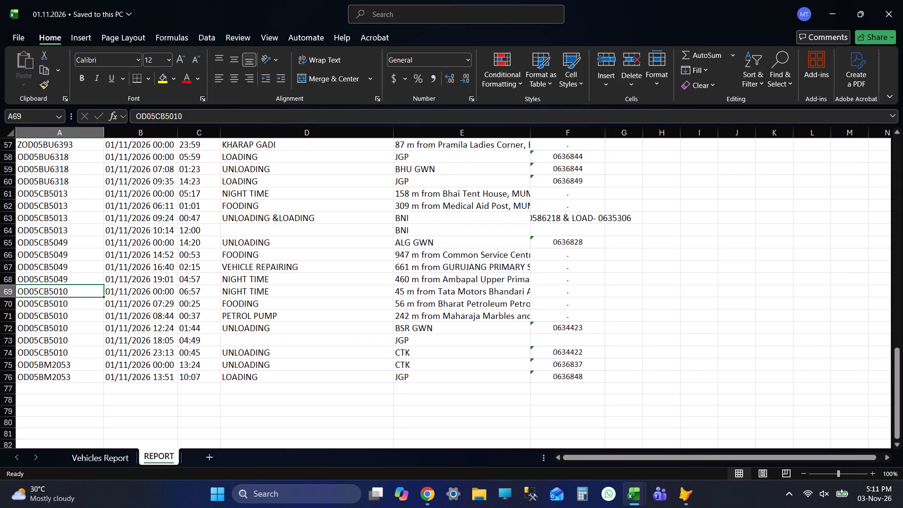
key("Tab")
key("Tab")
key("Tab")
left_click(267, 303)
left_click(252, 317)
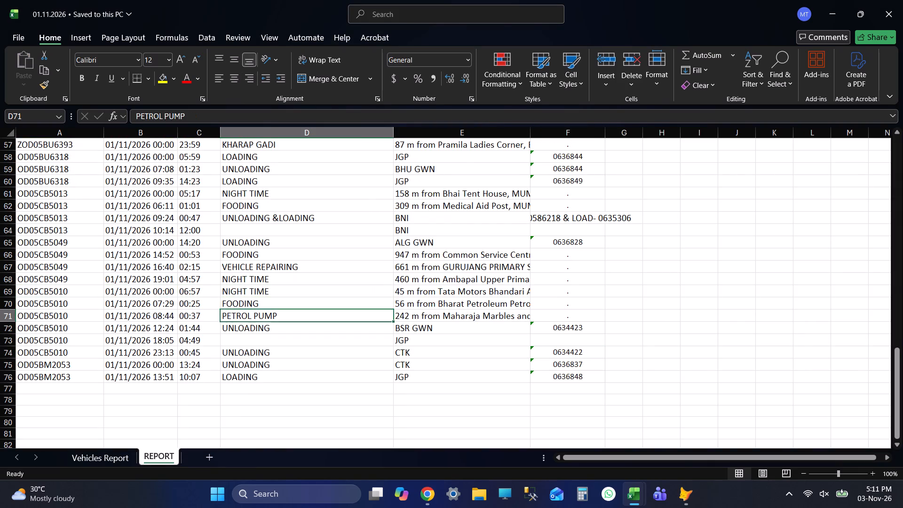
left_click(249, 328)
left_click(62, 294)
key("alt+Tab")
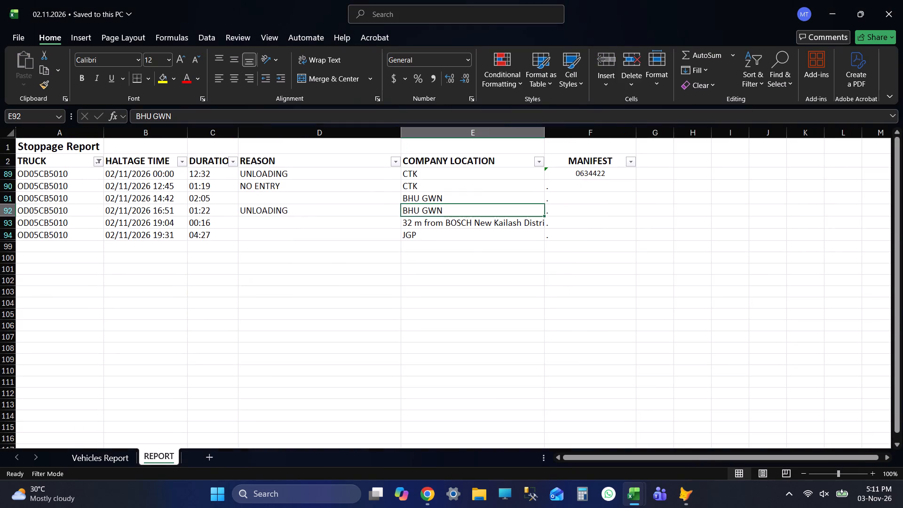
key("alt+Tab")
key("alt+Tab")
scroll(396, 231, "up", 3)
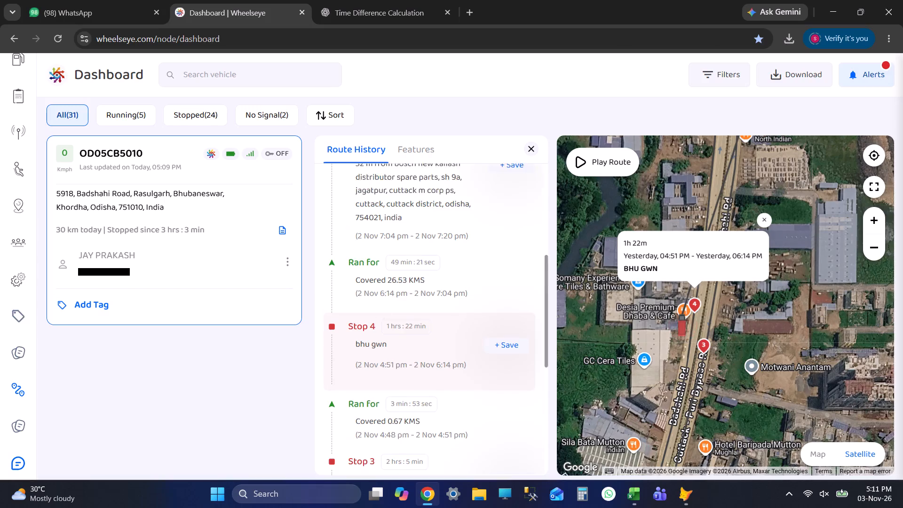
scroll(396, 231, "up", 9)
left_click(376, 169)
left_click(364, 189)
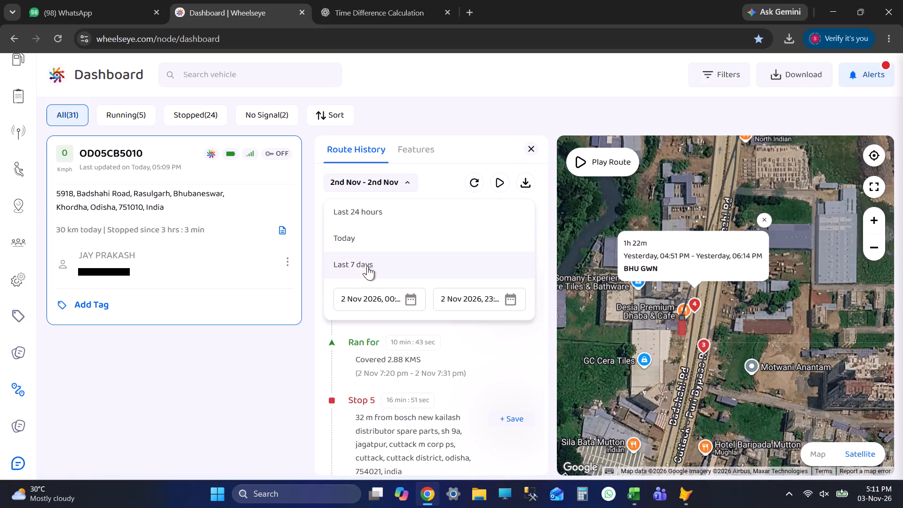
left_click(367, 266)
scroll(436, 334, "down", 1)
scroll(438, 345, "up", 1)
scroll(438, 346, "down", 6)
scroll(670, 363, "down", 1)
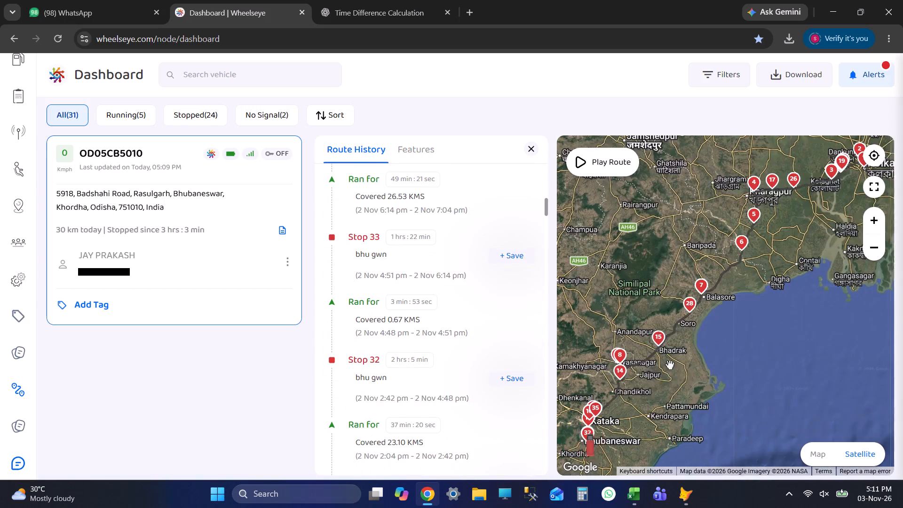
scroll(670, 365, "down", 2)
key("alt+Tab")
key("alt+Tab")
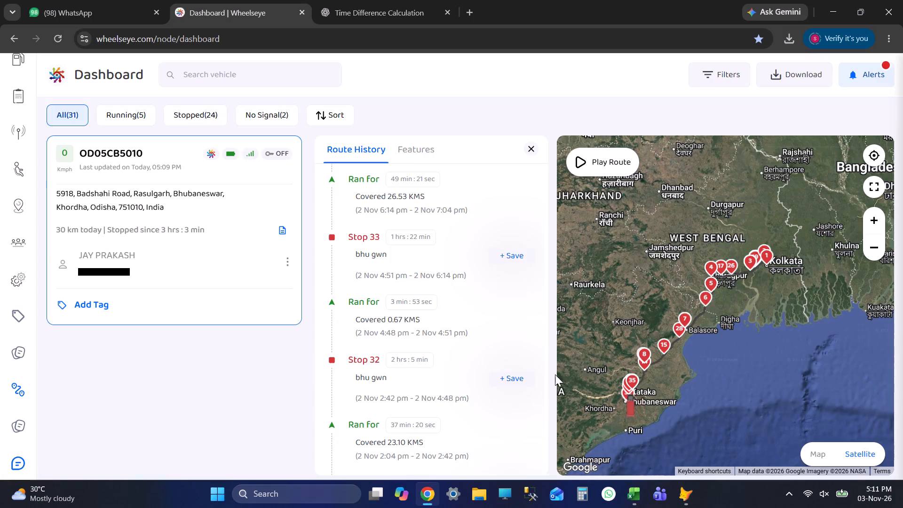
key("alt+Tab")
key("alt+Tab")
key("alt+Tab")
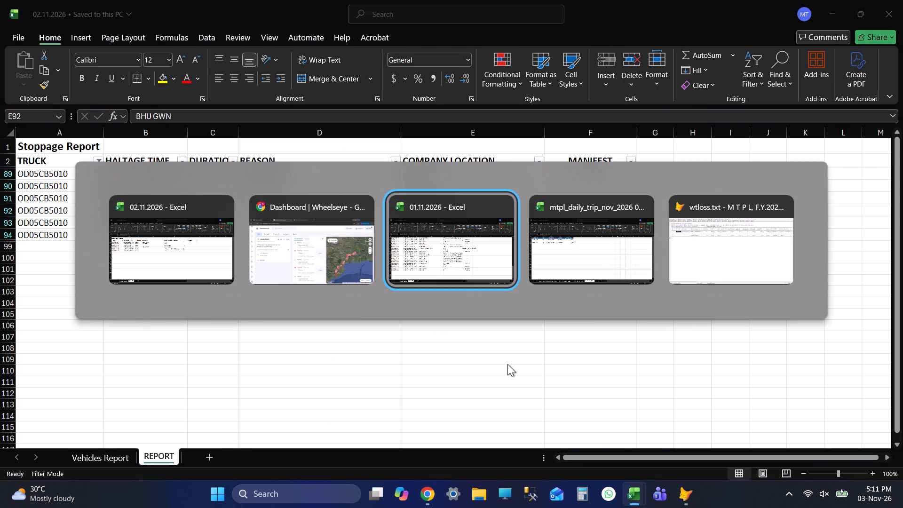
key("alt+Tab")
left_click(152, 457)
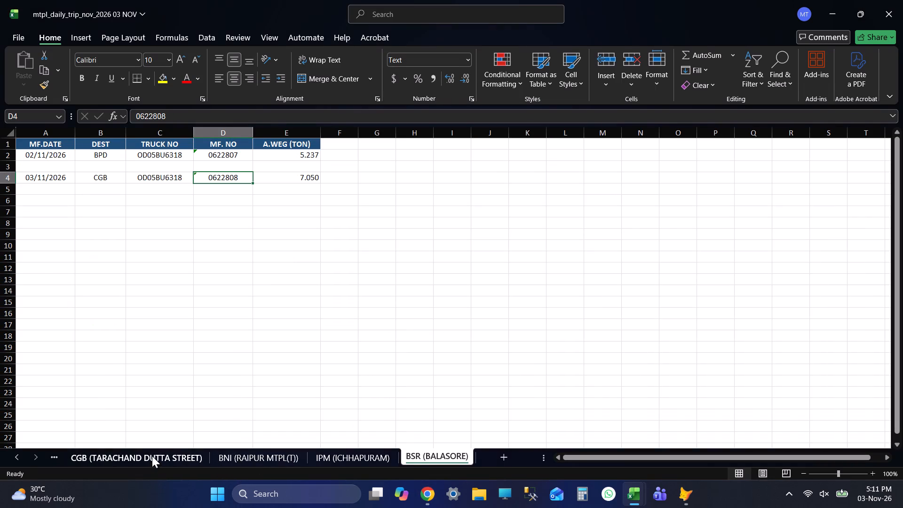
Switch to M T P L and close the weight loss report preview.
key("alt+Tab")
key("alt+Tab")
key("alt+Tab")
key("alt+Tab")
key("alt+Tab")
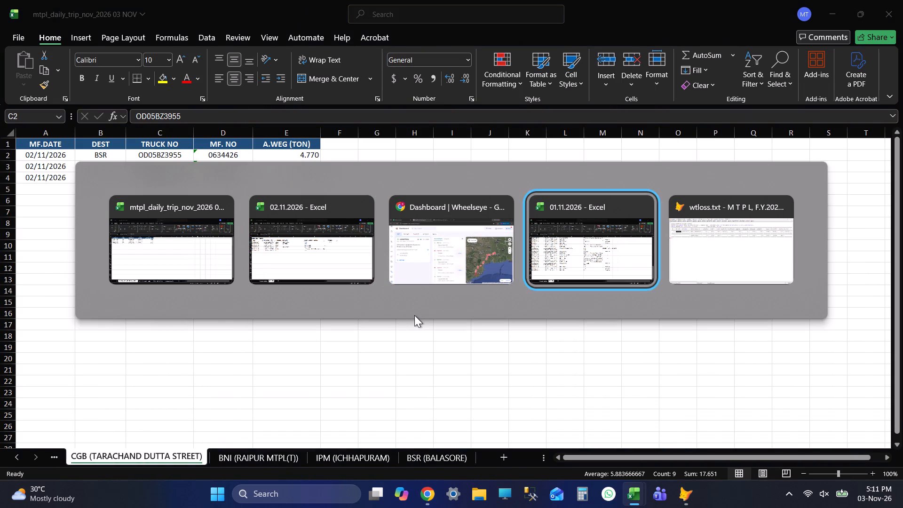
key("alt+Tab")
key("Escape")
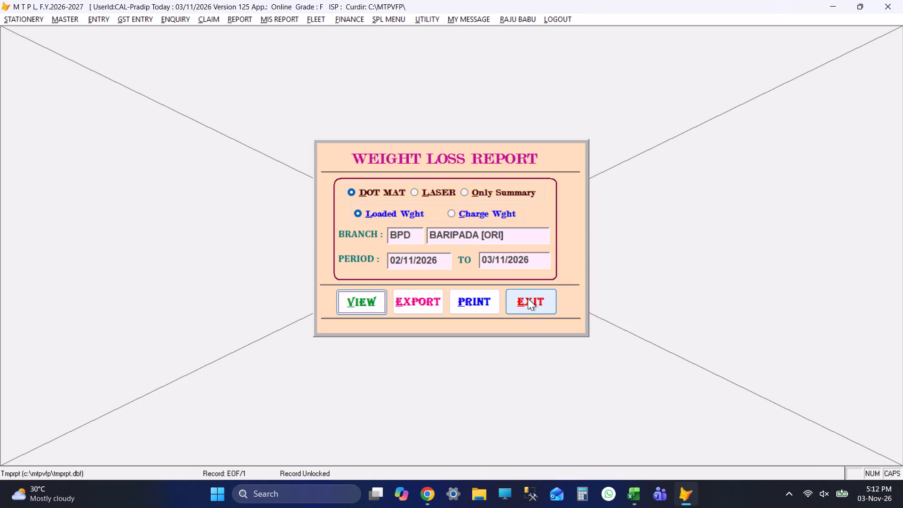
Open the mtpl_daily_trip_oct_2026 01 to 31 oct full workbook from the TRUCK BY PRADIP, DAILY MANIFEST REPORT, oct folder on the desktop.
triple_click(838, 4)
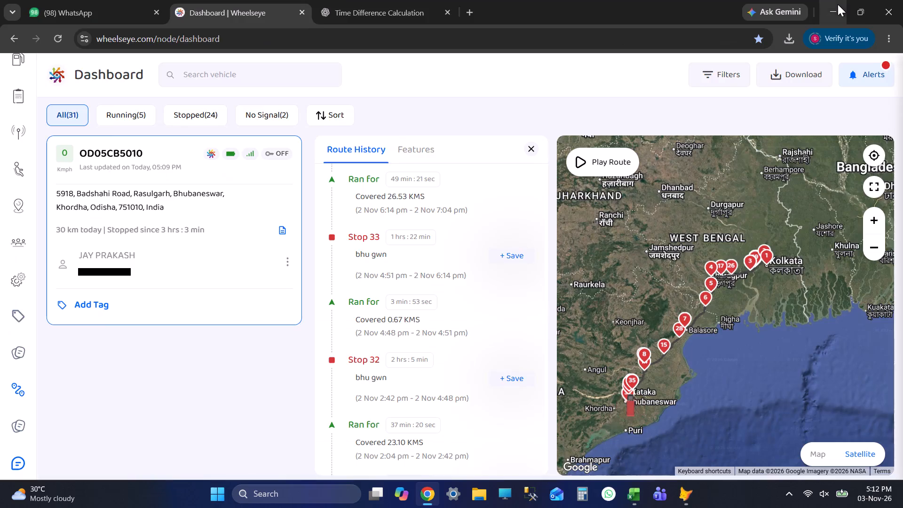
double_click(838, 4)
left_click(240, 316)
left_click(320, 247)
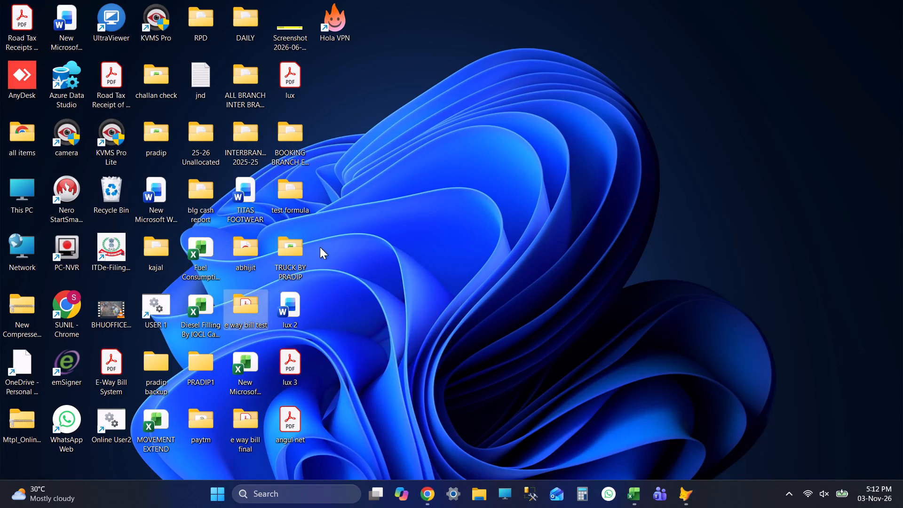
double_click(293, 247)
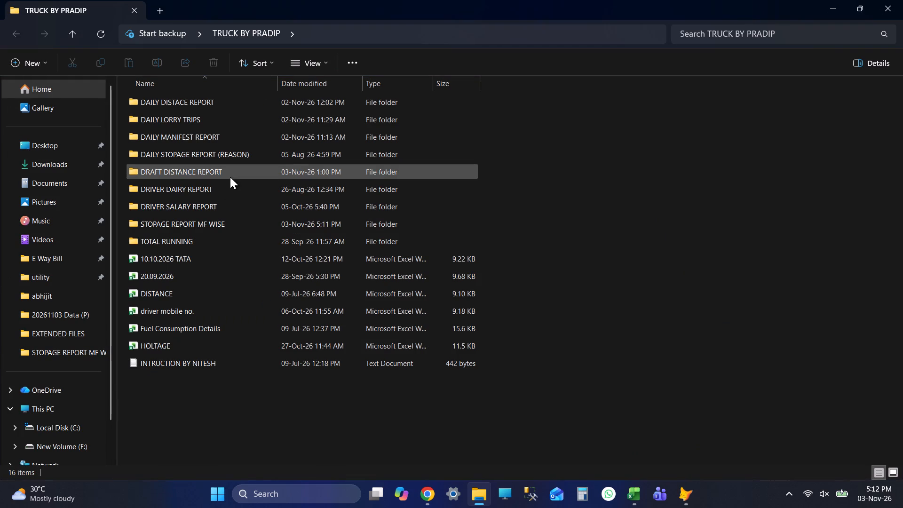
double_click(215, 138)
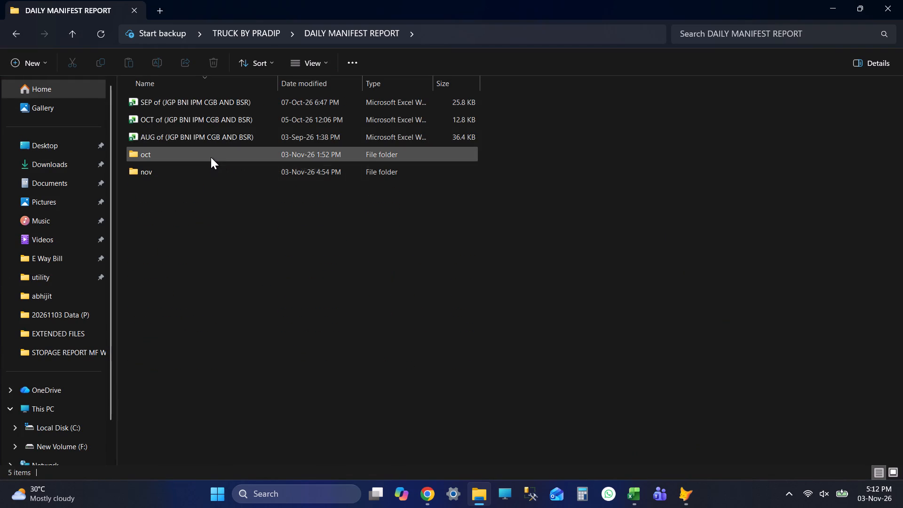
left_click(212, 145)
double_click(196, 153)
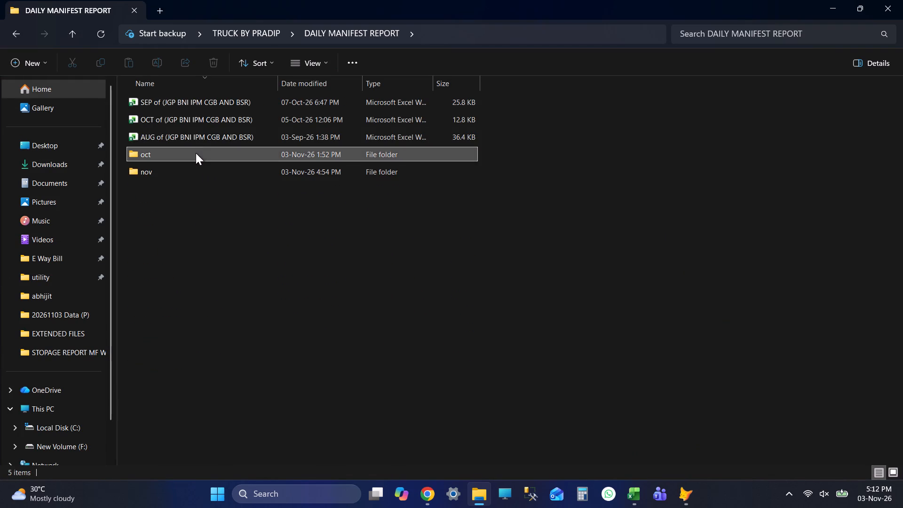
double_click(203, 103)
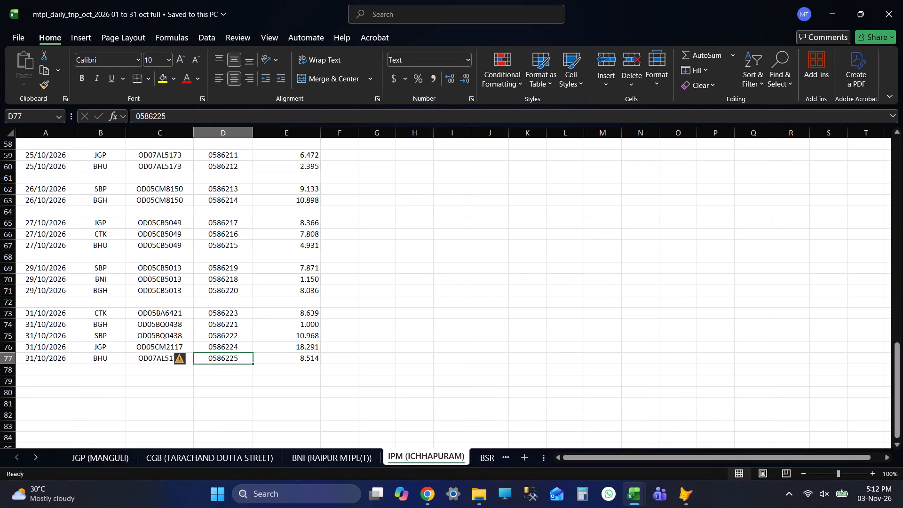
Switch back to the File Explorer window showing the oct folder and close it.
key("alt+Tab")
key("alt+Tab")
left_click(902, 0)
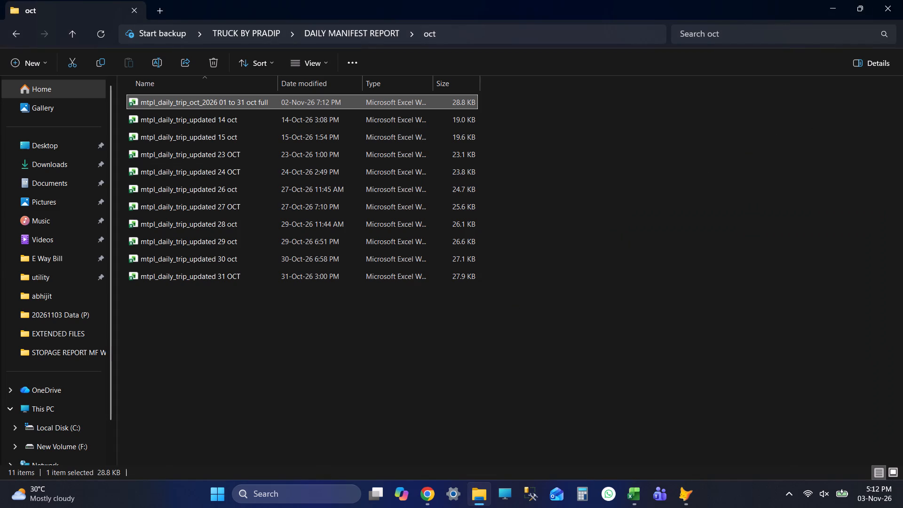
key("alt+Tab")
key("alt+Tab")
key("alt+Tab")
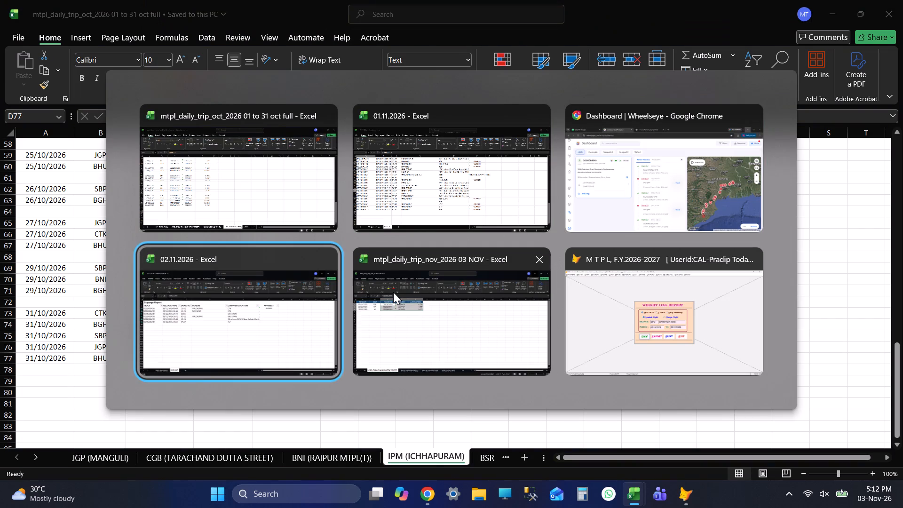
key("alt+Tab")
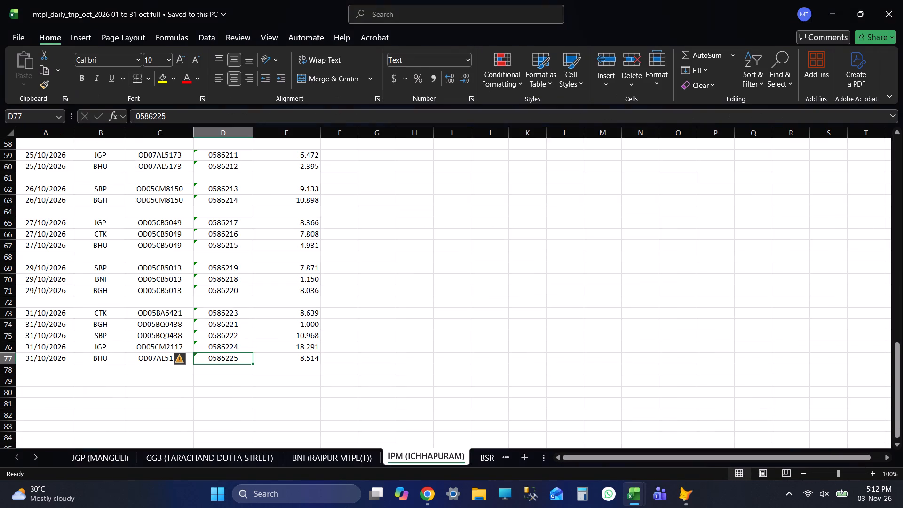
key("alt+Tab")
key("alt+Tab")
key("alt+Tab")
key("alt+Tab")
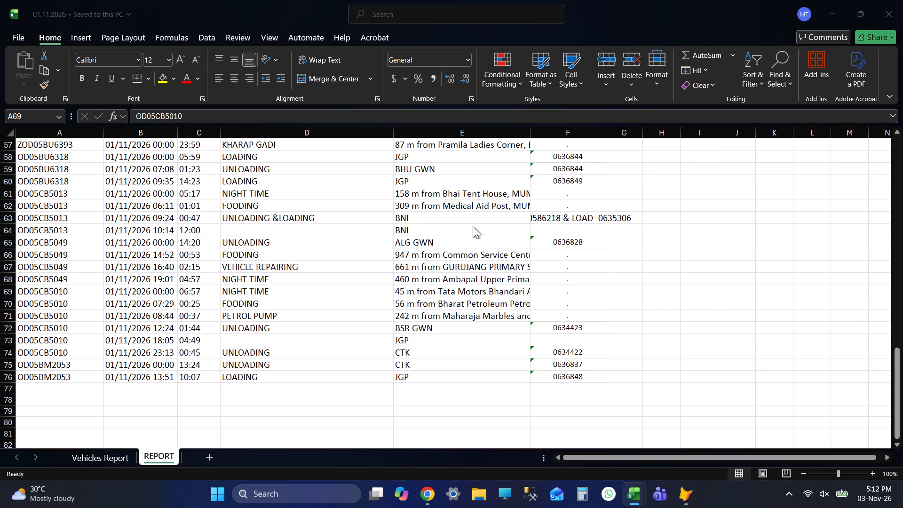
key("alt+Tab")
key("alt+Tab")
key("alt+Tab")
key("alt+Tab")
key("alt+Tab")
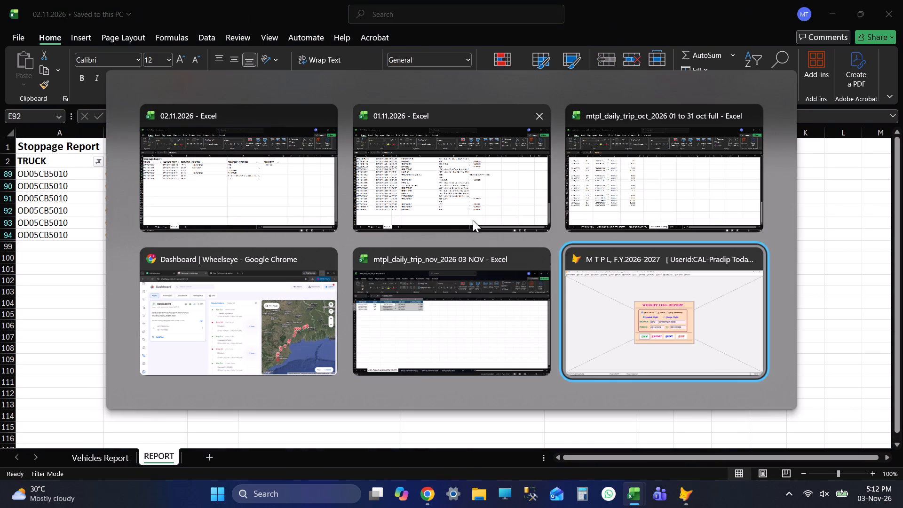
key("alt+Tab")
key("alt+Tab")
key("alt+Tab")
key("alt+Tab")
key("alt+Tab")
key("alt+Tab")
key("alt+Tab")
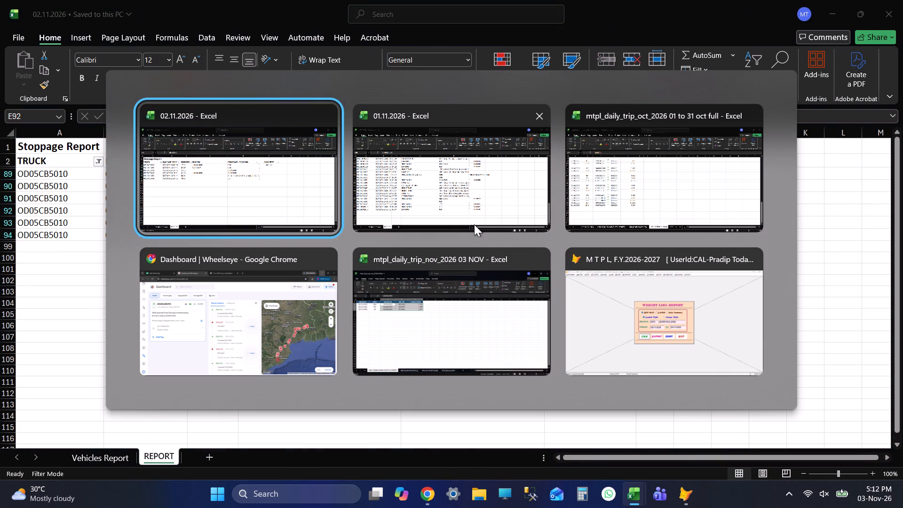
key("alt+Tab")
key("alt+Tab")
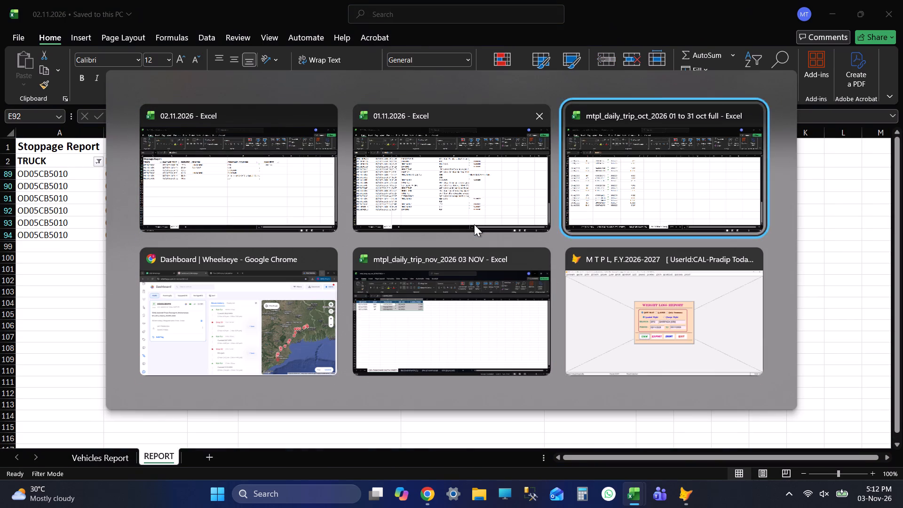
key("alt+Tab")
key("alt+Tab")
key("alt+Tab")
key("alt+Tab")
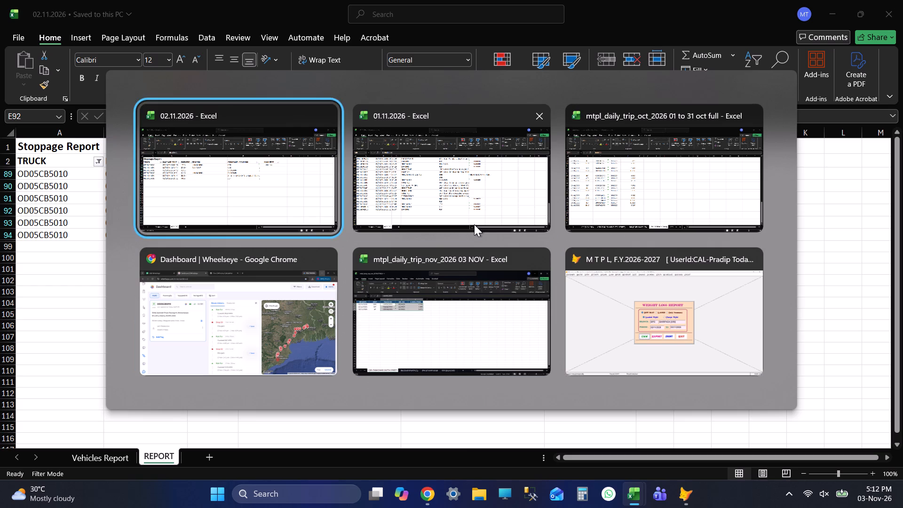
key("alt+Tab")
key("alt+Tab")
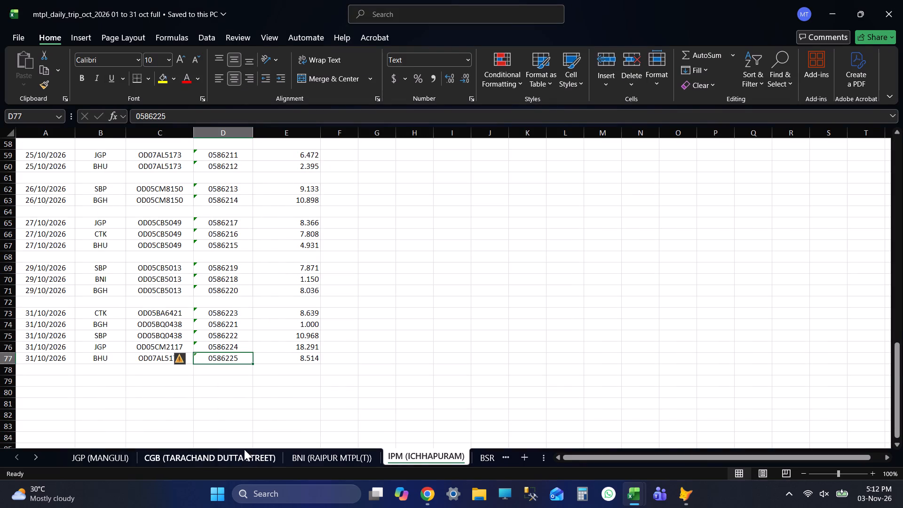
left_click(196, 457)
left_click_drag(164, 325, 171, 349)
left_click(155, 323)
key("Tab")
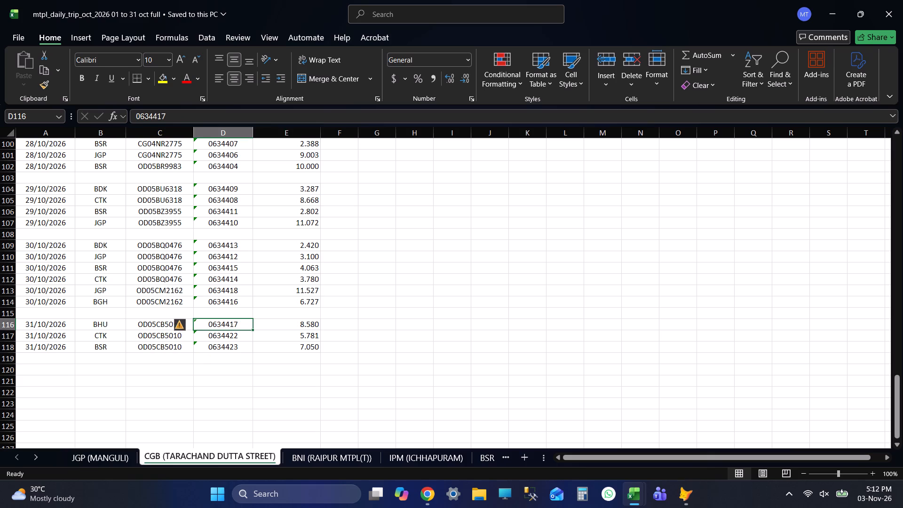
key("Tab")
key("shift+Tab")
key("ctrl+c")
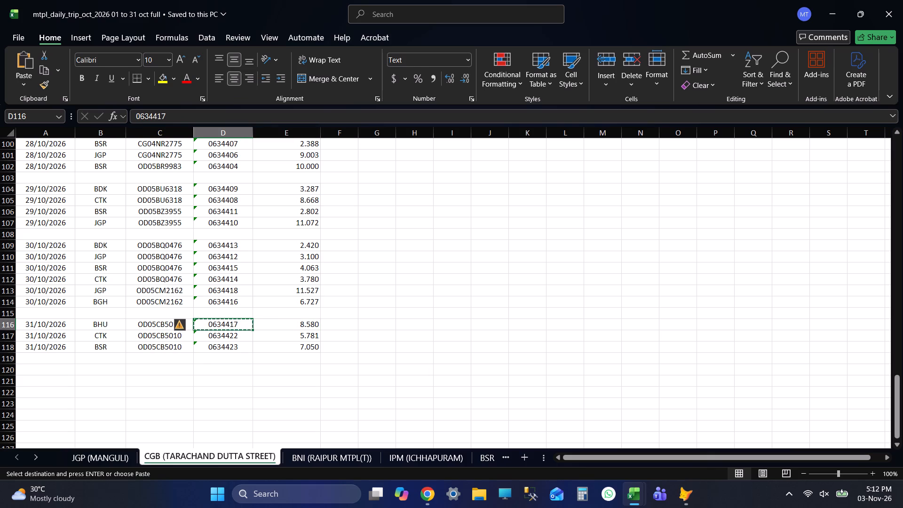
key("ctrl+c")
key("alt+Tab")
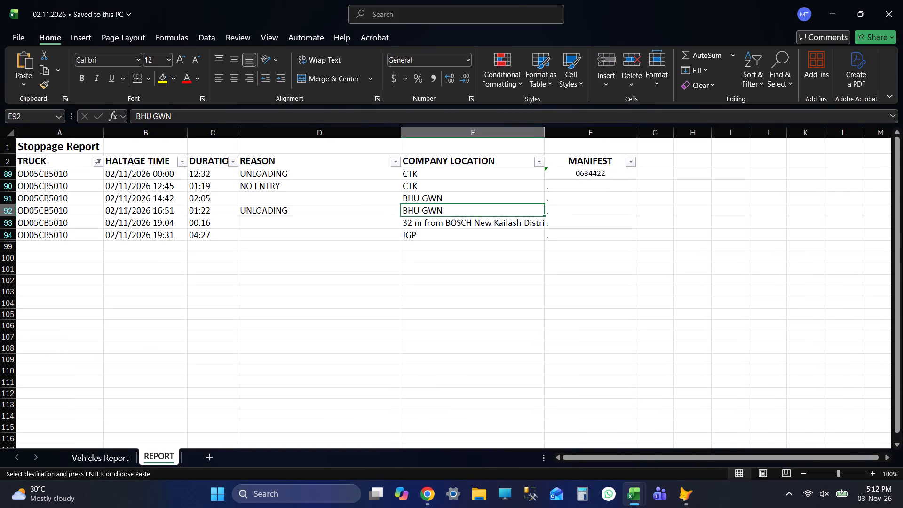
key("Tab")
key("ctrl+v")
key("Return")
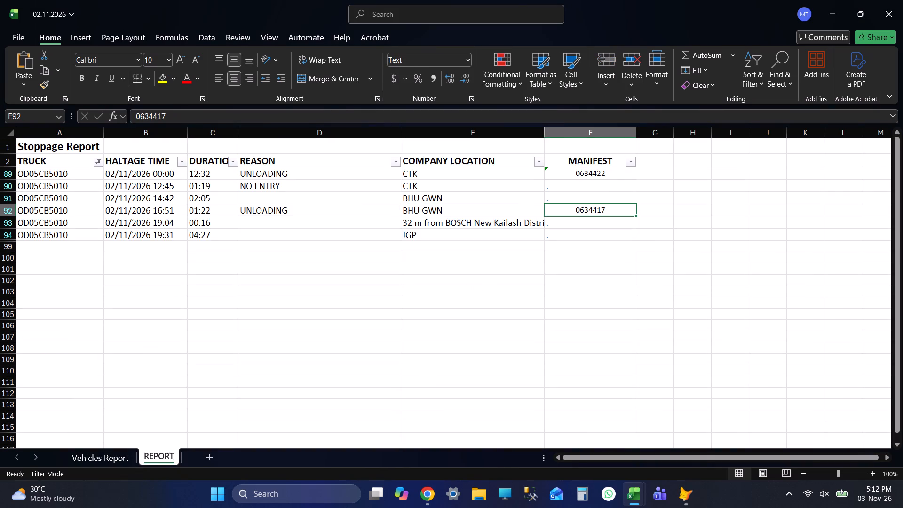
key("Return")
key("ctrl+s")
key("ctrl+s")
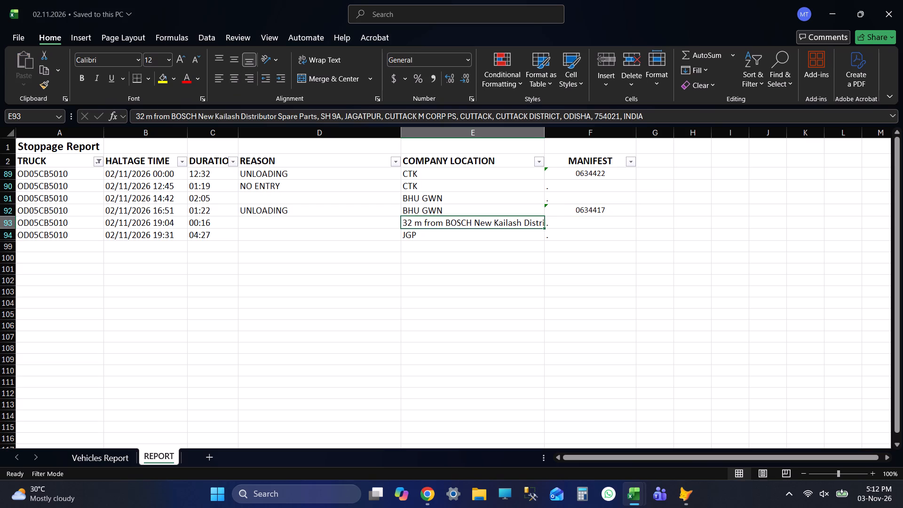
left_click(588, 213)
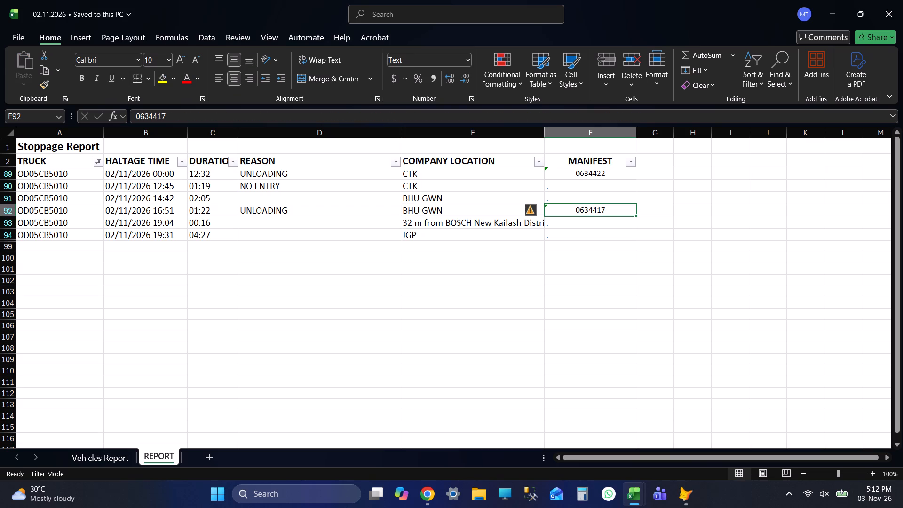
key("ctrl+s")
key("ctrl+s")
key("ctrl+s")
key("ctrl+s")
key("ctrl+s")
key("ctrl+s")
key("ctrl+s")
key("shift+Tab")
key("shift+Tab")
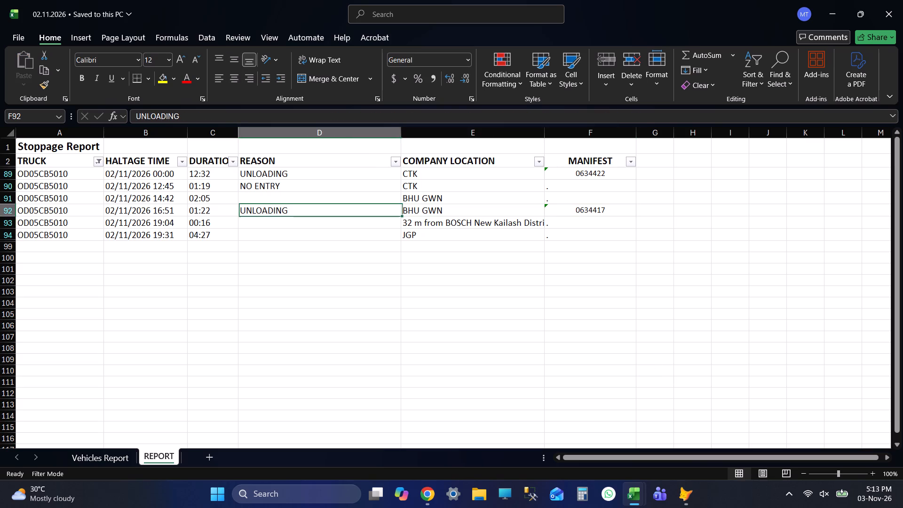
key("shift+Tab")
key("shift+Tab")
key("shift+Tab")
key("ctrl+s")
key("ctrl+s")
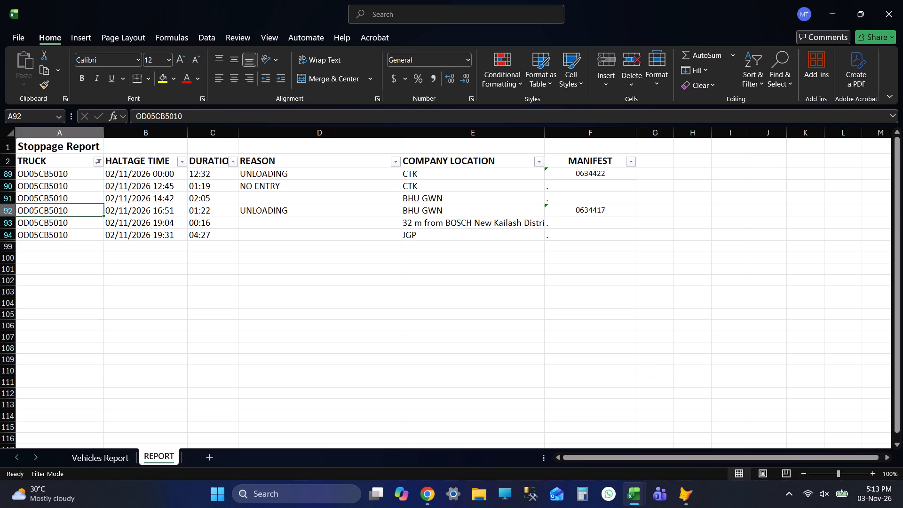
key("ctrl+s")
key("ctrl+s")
left_click(340, 225)
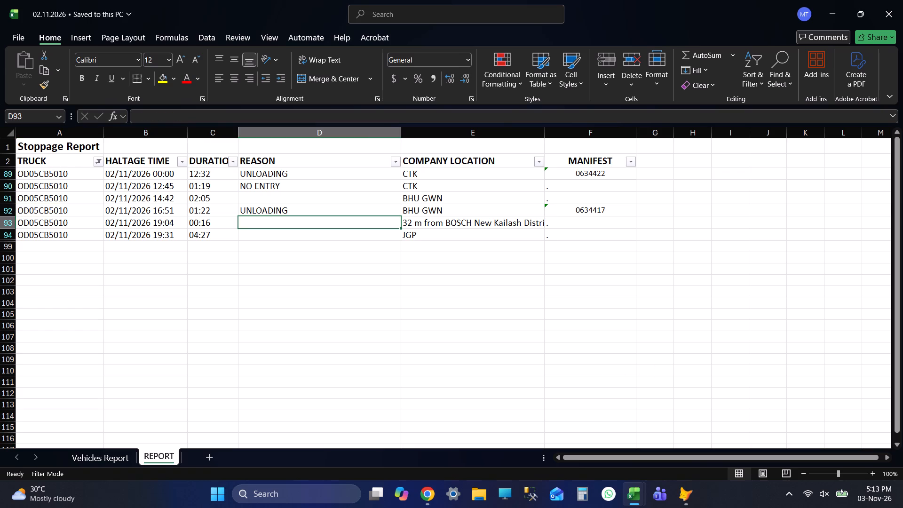
key("ctrl+s")
key("alt+Tab")
key("alt+Tab")
key("alt+Tab")
key("alt+Tab")
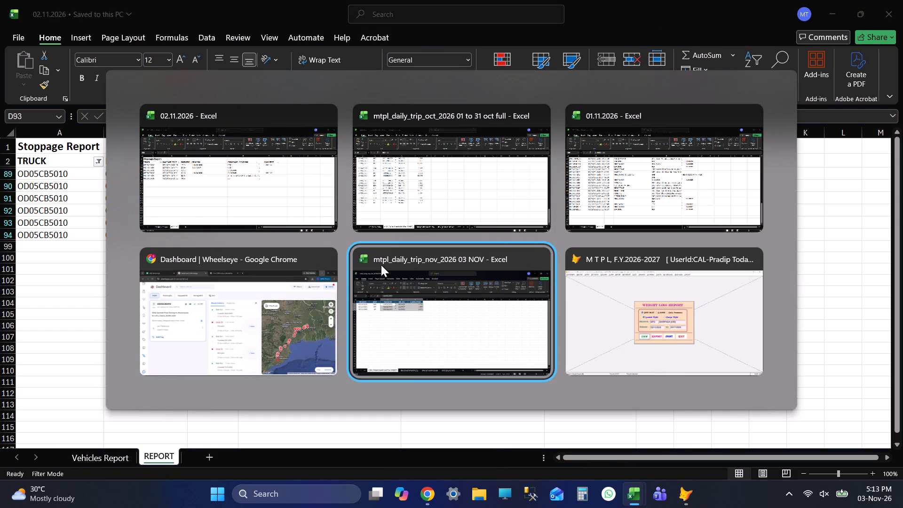
key("alt+Tab")
key("alt+Tab")
key("alt+Tab")
key("alt+Tab")
key("alt+Tab")
scroll(430, 333, "up", 4)
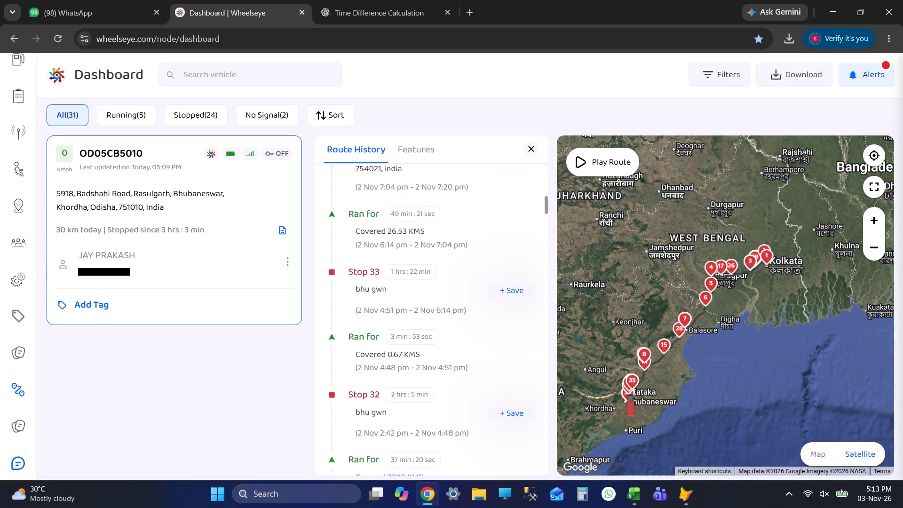
scroll(460, 349, "up", 2)
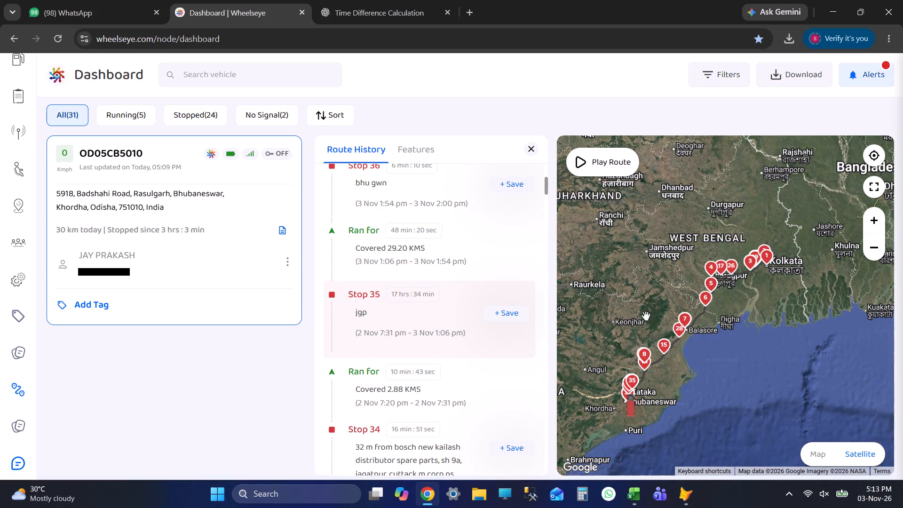
scroll(675, 325, "up", 3)
scroll(428, 346, "up", 3)
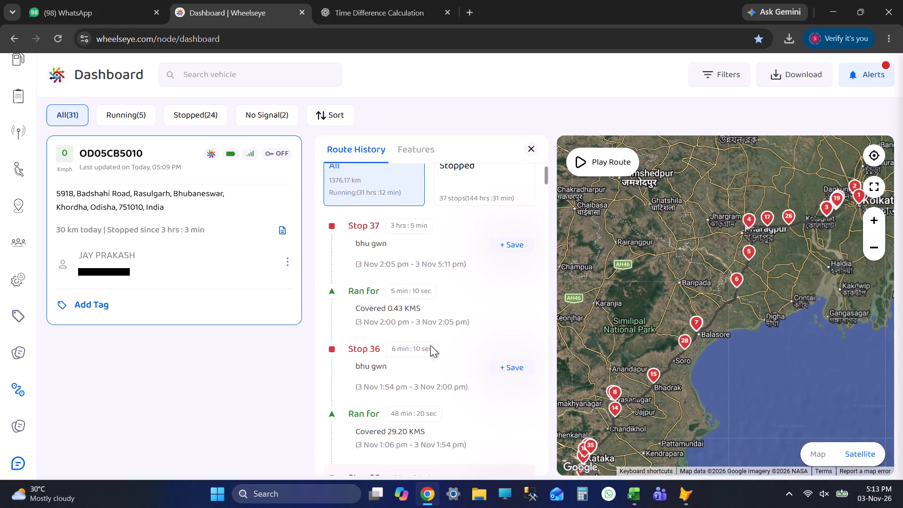
left_click(433, 367)
scroll(717, 304, "up", 1)
scroll(719, 303, "down", 1)
scroll(726, 302, "up", 2)
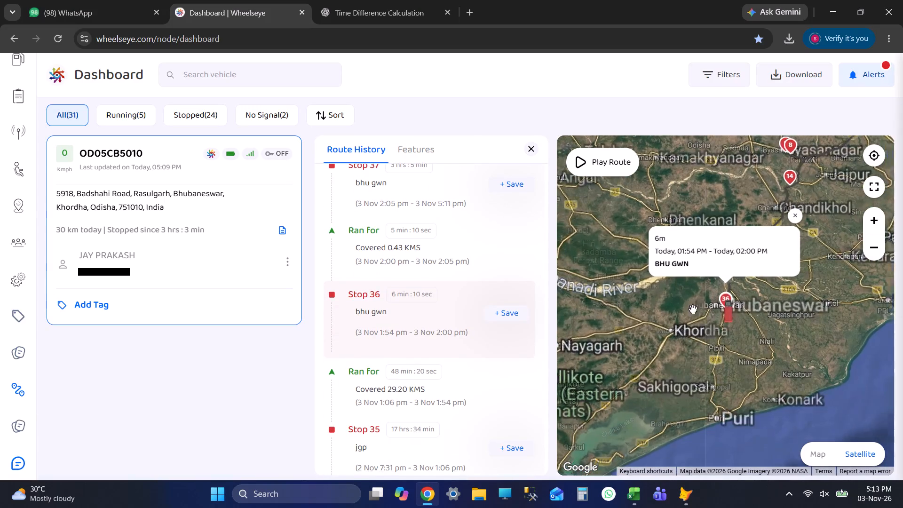
scroll(486, 341, "up", 1)
left_click(462, 252)
scroll(738, 287, "up", 3)
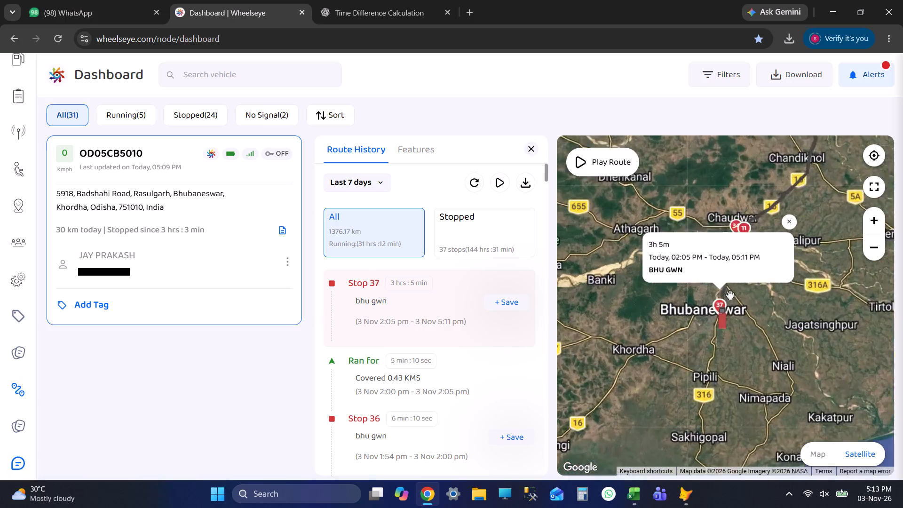
scroll(730, 295, "up", 3)
scroll(712, 319, "down", 1)
scroll(712, 319, "up", 2)
scroll(394, 352, "down", 3)
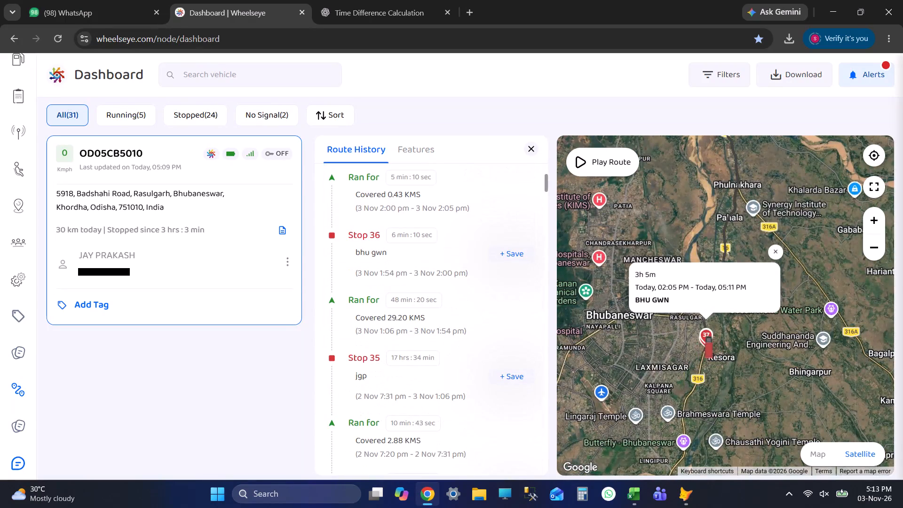
Examine Stop 34 near BOSCH New Kailash Distributor on the satellite map to identify why the truck halted.
scroll(459, 337, "down", 2)
left_click(458, 372)
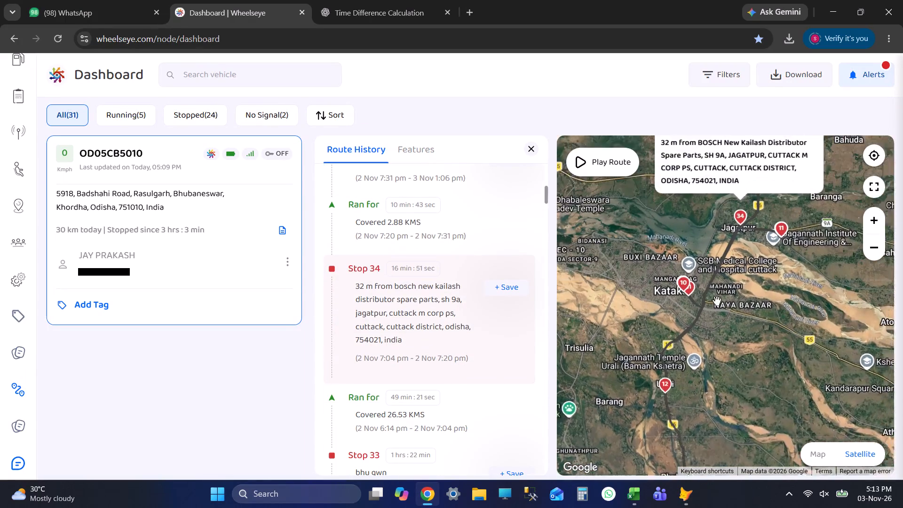
scroll(740, 308, "up", 13)
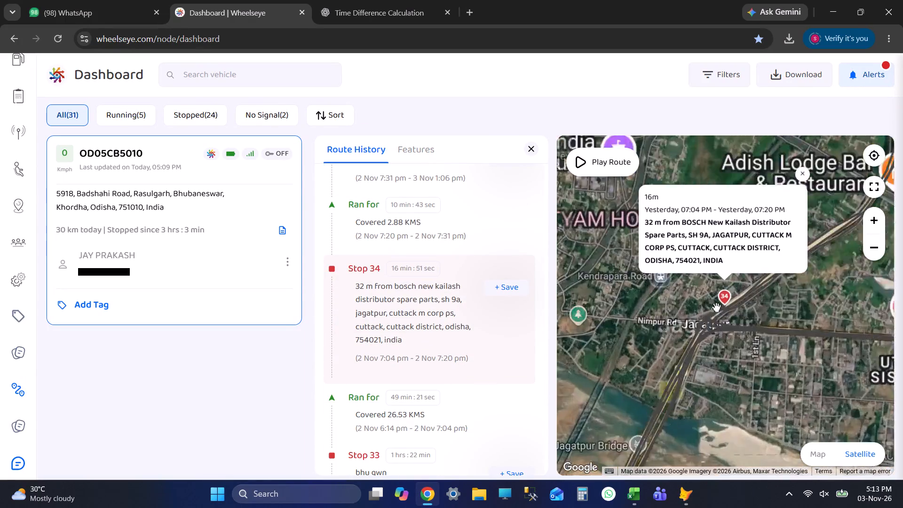
scroll(716, 307, "up", 3)
scroll(746, 311, "down", 1)
scroll(746, 311, "up", 4)
left_click_drag(708, 302, 702, 381)
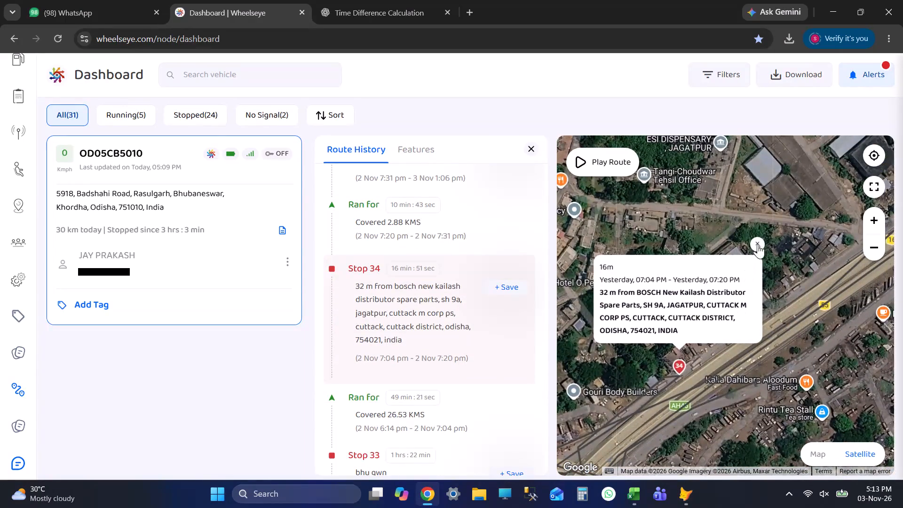
left_click(759, 242)
left_click(479, 325)
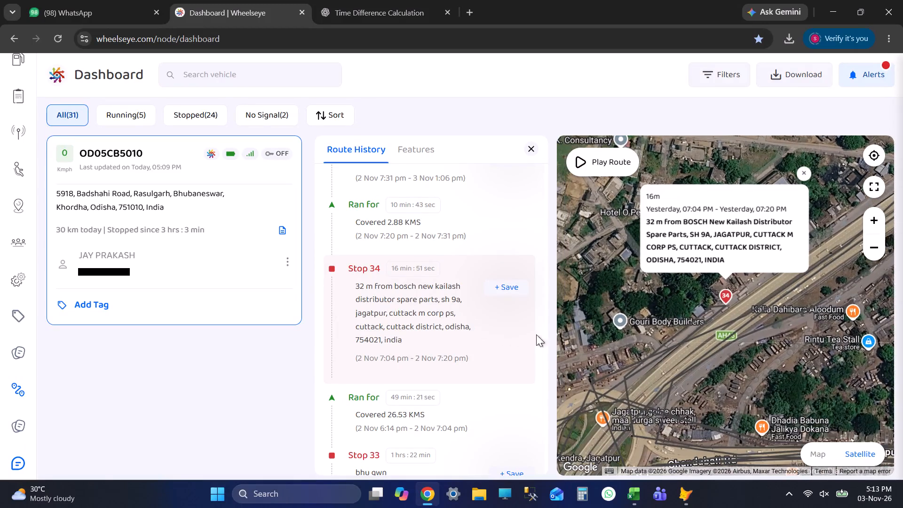
key("alt+Tab")
type("PUMP")
key("alt+Tab")
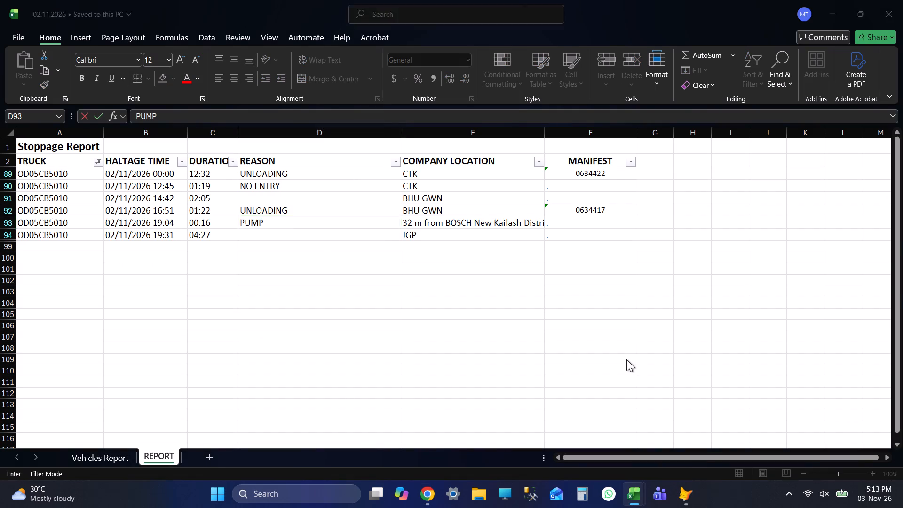
scroll(699, 362, "down", 1)
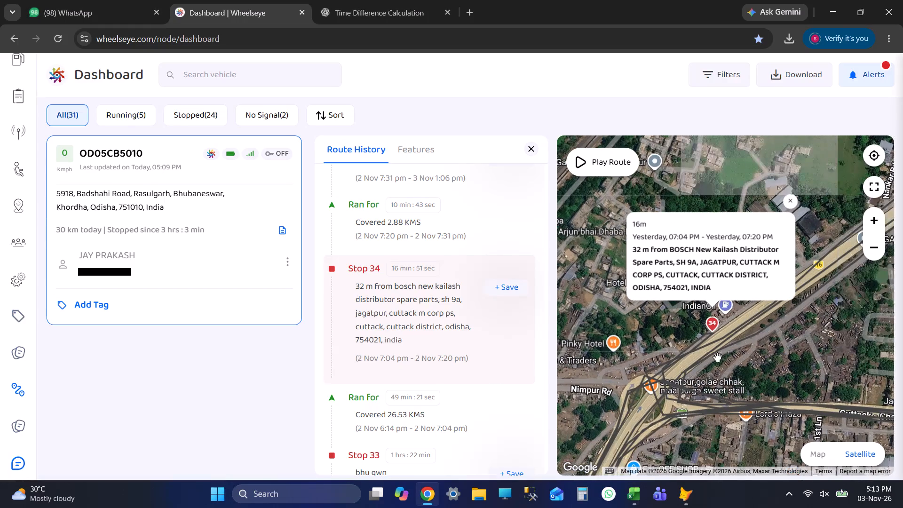
key("alt+Tab")
key("space")
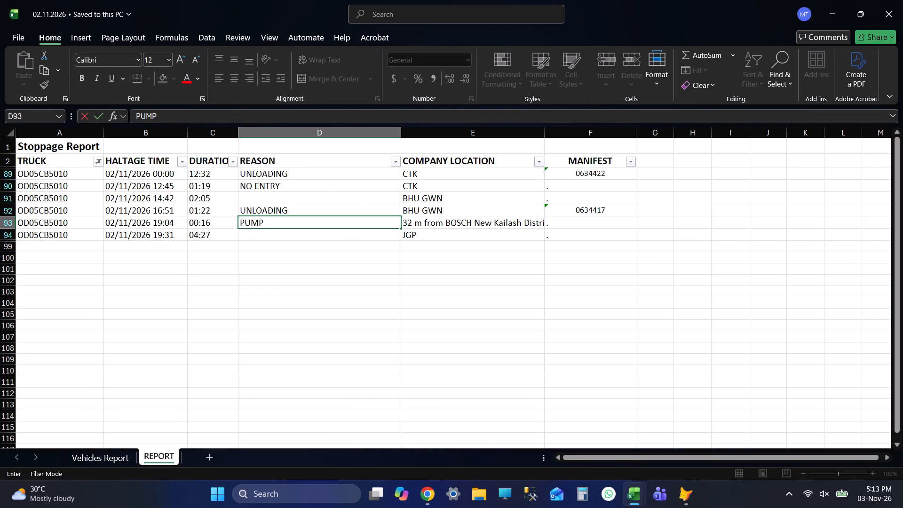
key("BackSpace")
key("BackSpace")
key("BackSpace")
key("BackSpace")
key("BackSpace")
type("FUEL PUMP")
key("Return")
key("ctrl+s")
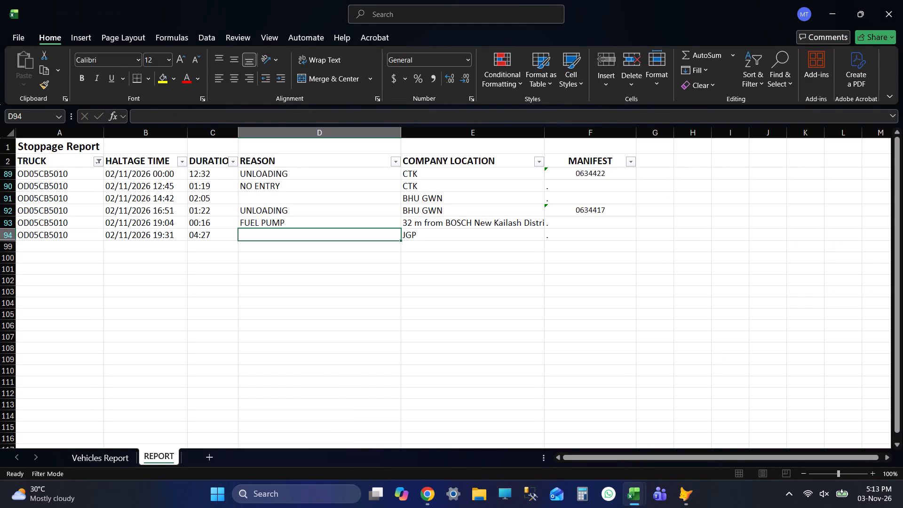
Switch to Wheelseye and examine Stop 35 at jgp along with the following bhu gwn stops 36 and 37.
key("alt+Tab")
scroll(477, 295, "up", 2)
left_click(436, 290)
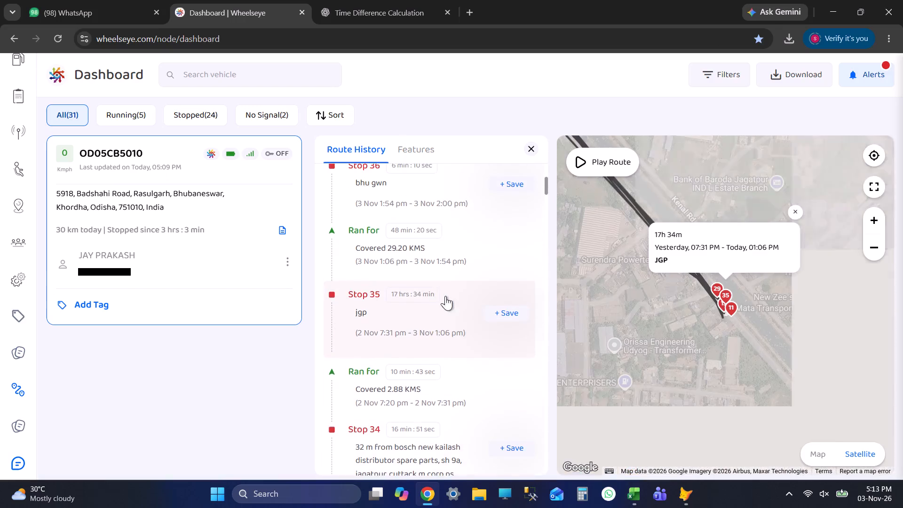
scroll(458, 318, "up", 2)
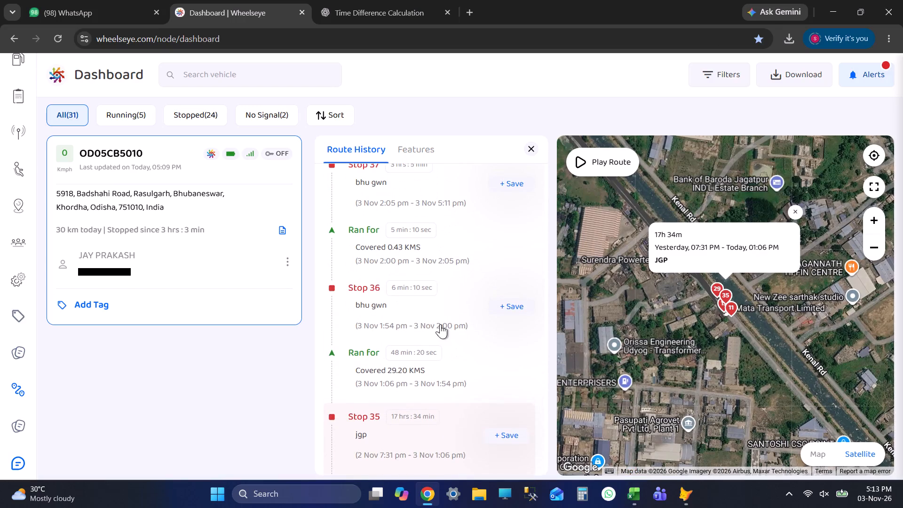
left_click(440, 324)
scroll(687, 333, "down", 6)
scroll(391, 337, "up", 1)
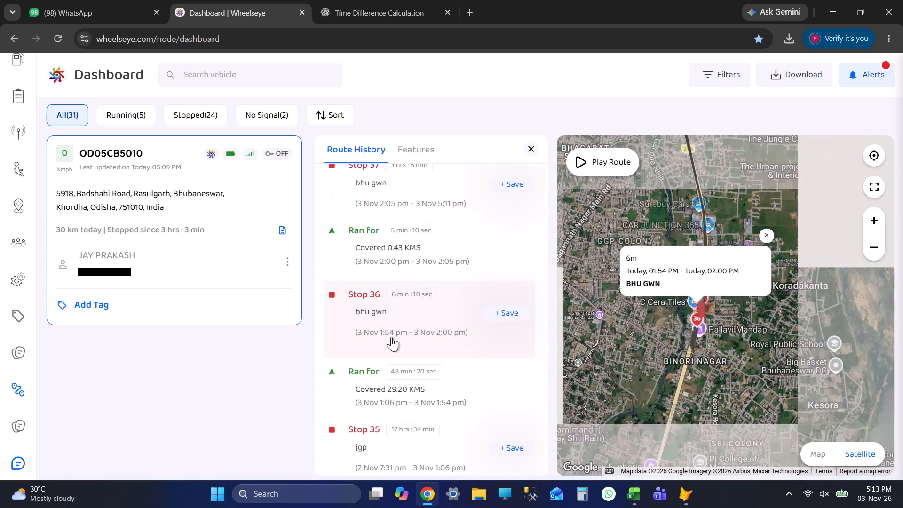
scroll(391, 337, "up", 2)
left_click(411, 291)
scroll(427, 325, "up", 1)
scroll(428, 325, "down", 1)
scroll(442, 423, "down", 2)
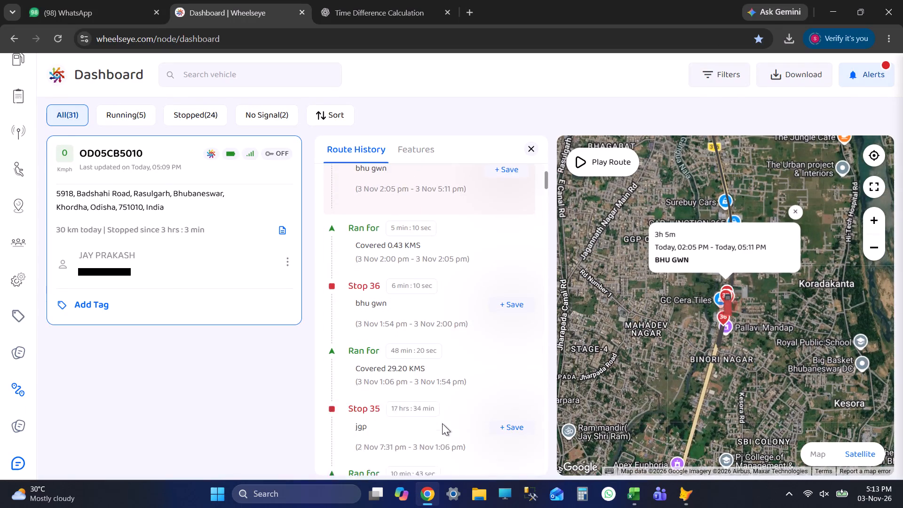
left_click(442, 387)
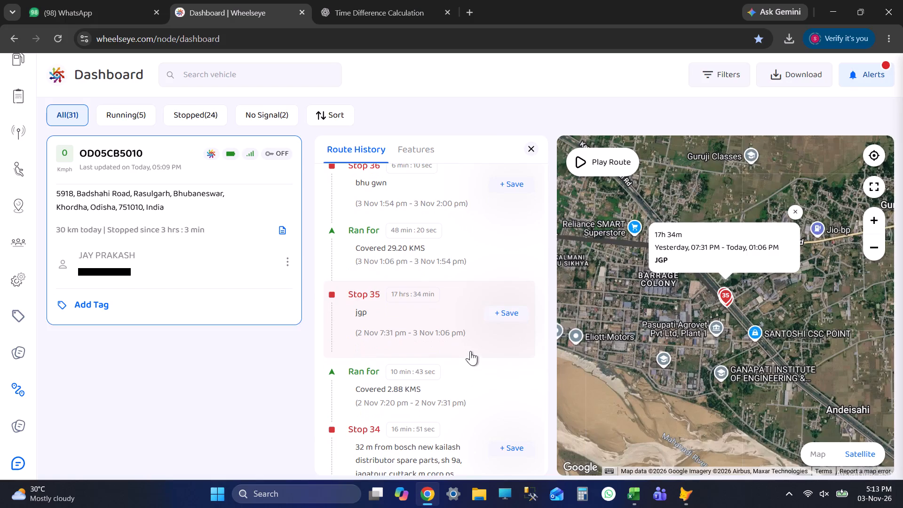
key("alt+Tab")
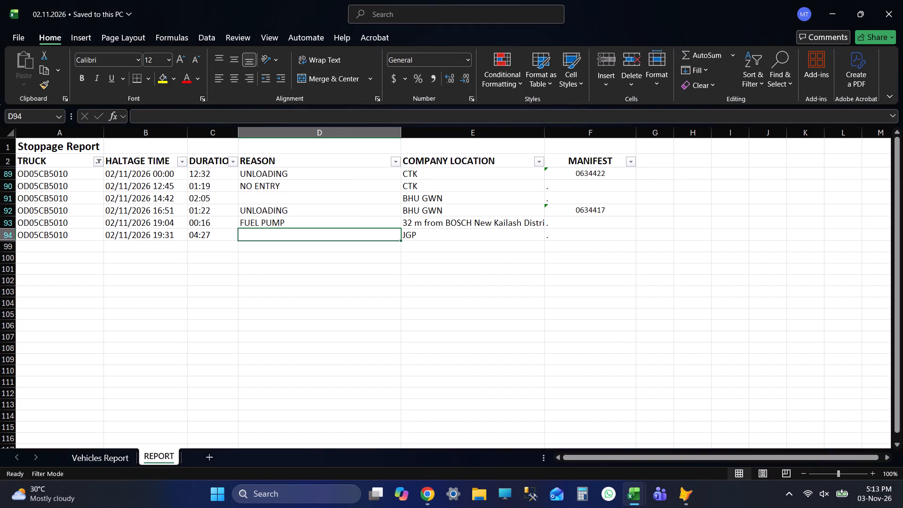
type("LOADING")
key("Tab")
key("Tab")
key("ctrl+s")
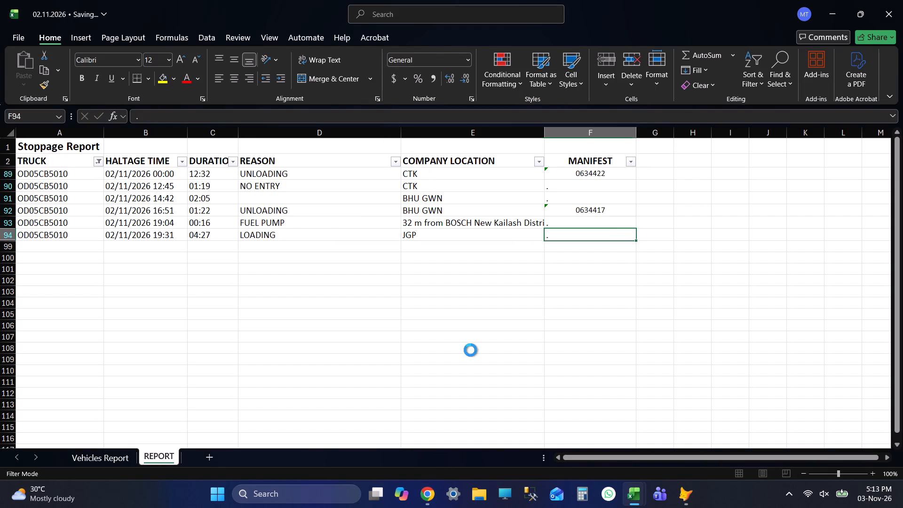
key("alt+Tab")
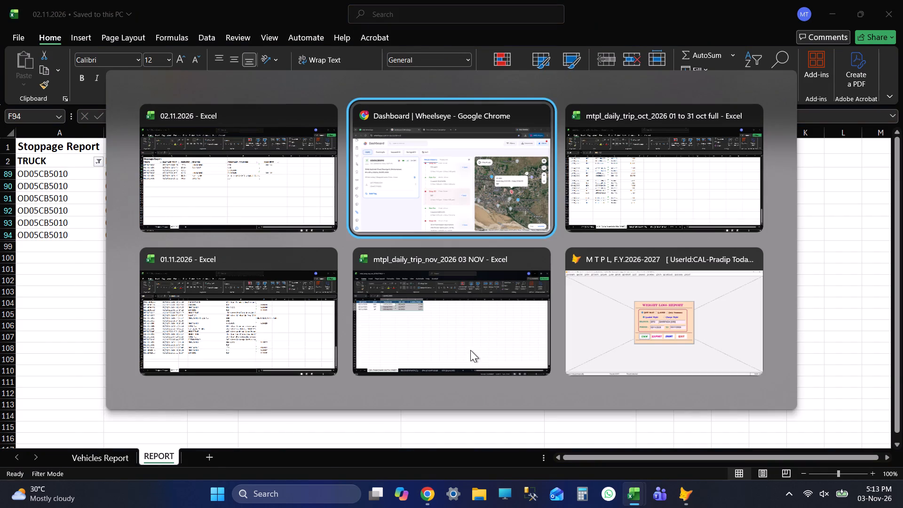
key("alt+Tab")
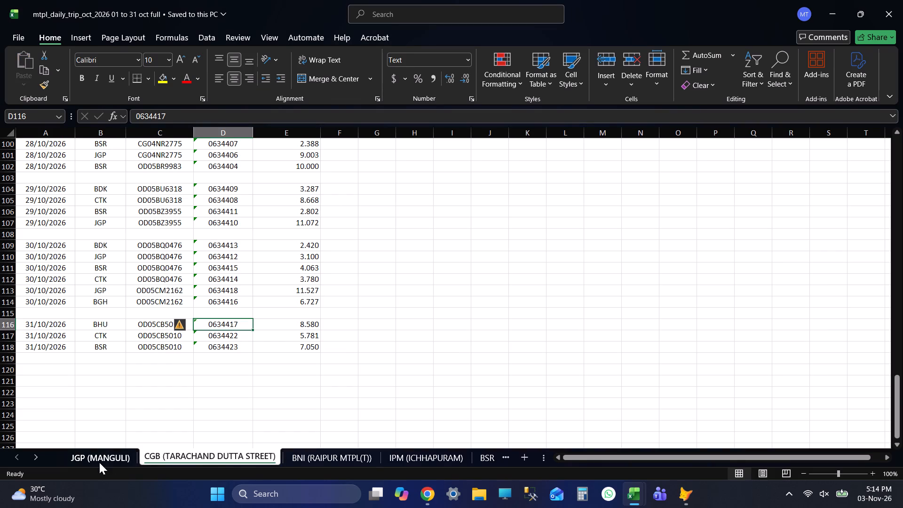
left_click(99, 462)
key("alt+Tab")
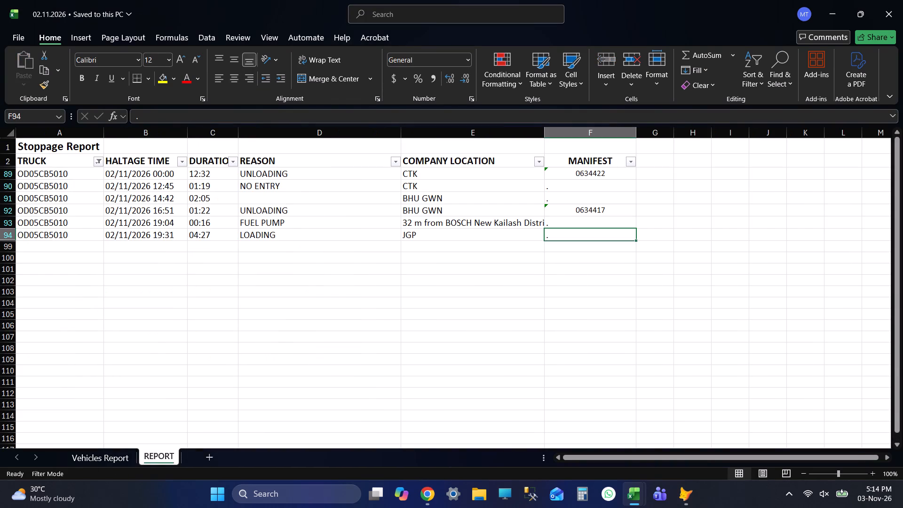
key("alt+Tab")
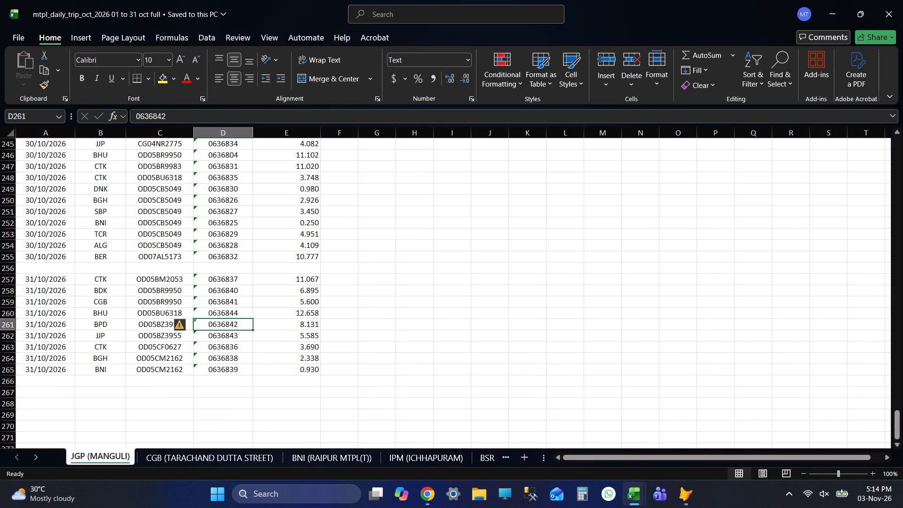
scroll(222, 288, "up", 2)
scroll(224, 297, "down", 2)
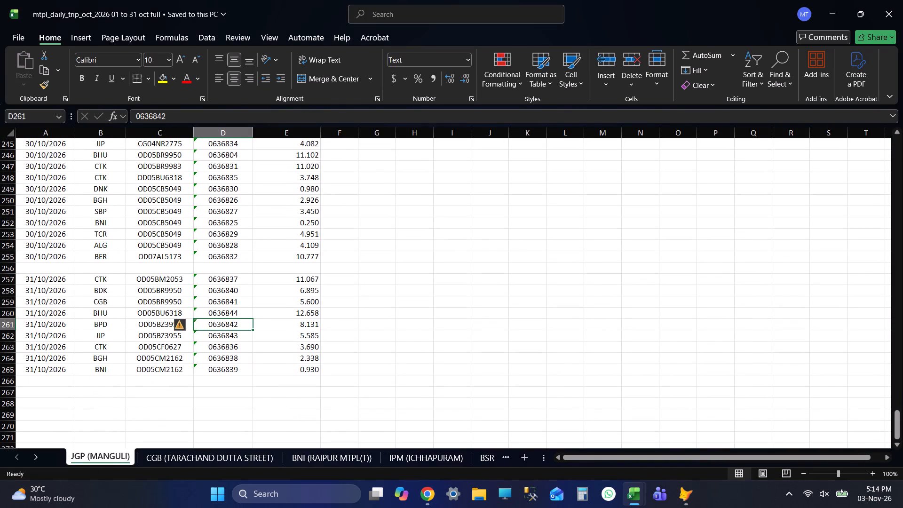
left_click(227, 295)
left_click(192, 358)
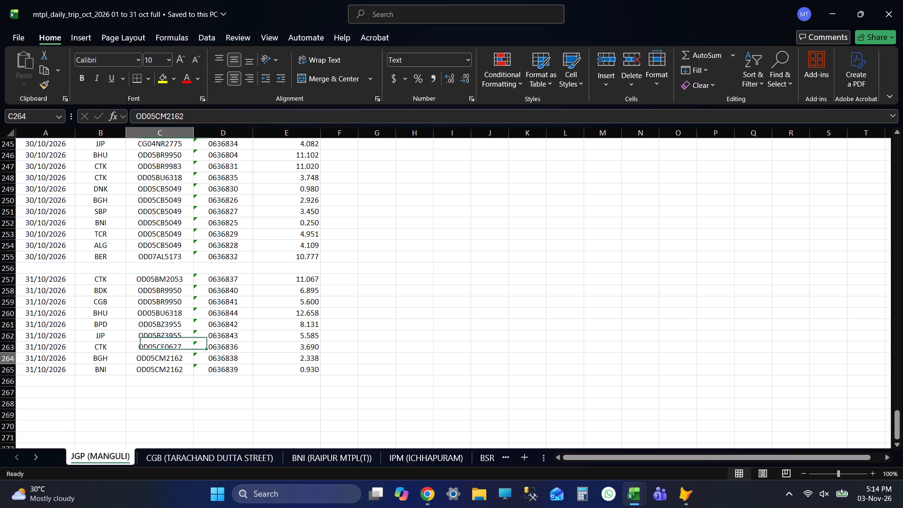
scroll(223, 346, "down", 2)
scroll(224, 349, "up", 6)
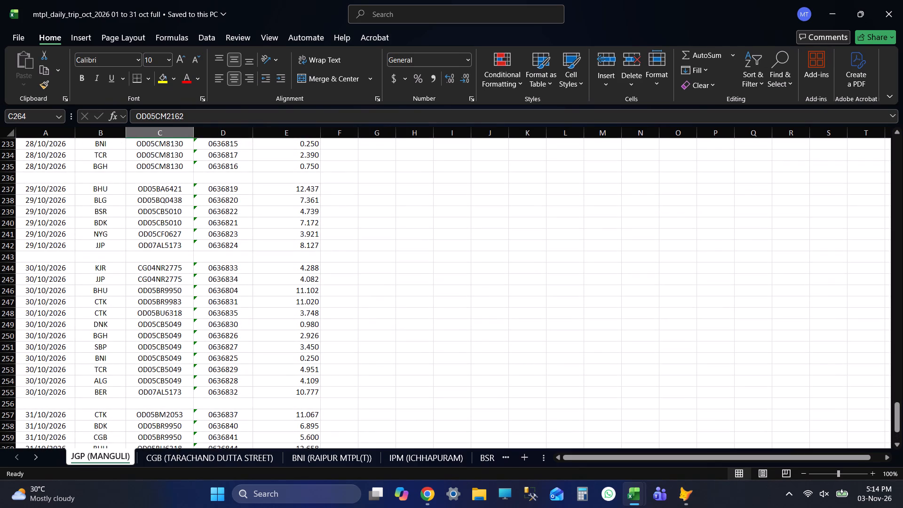
left_click_drag(167, 212, 174, 225)
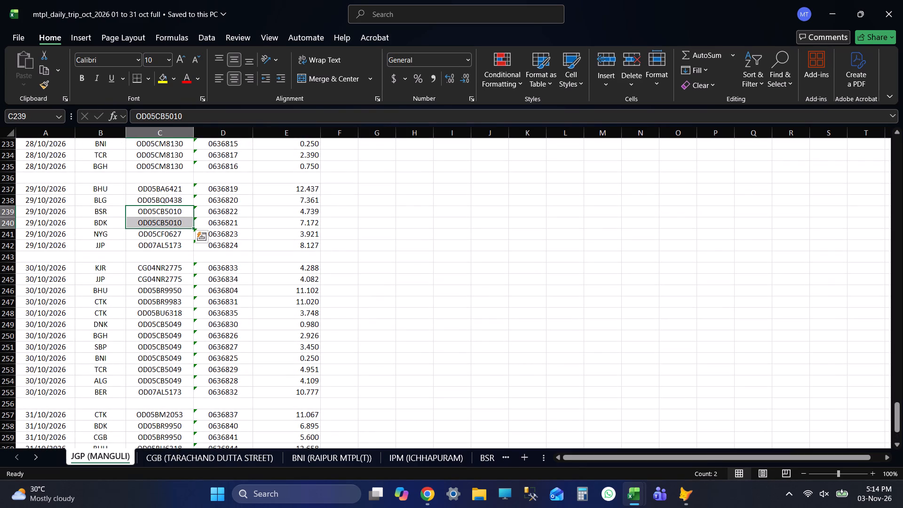
left_click(209, 220)
key("Tab")
key("ctrl+s")
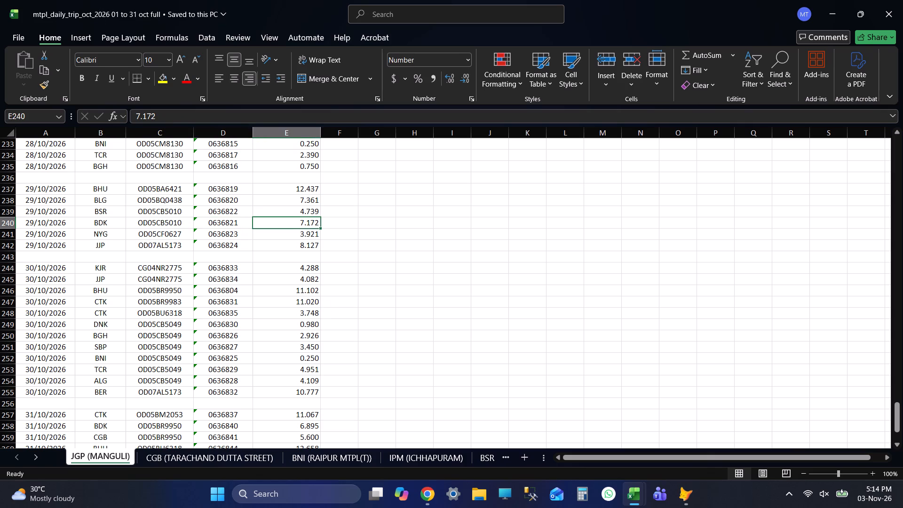
key("shift+Tab")
key("shift+Tab")
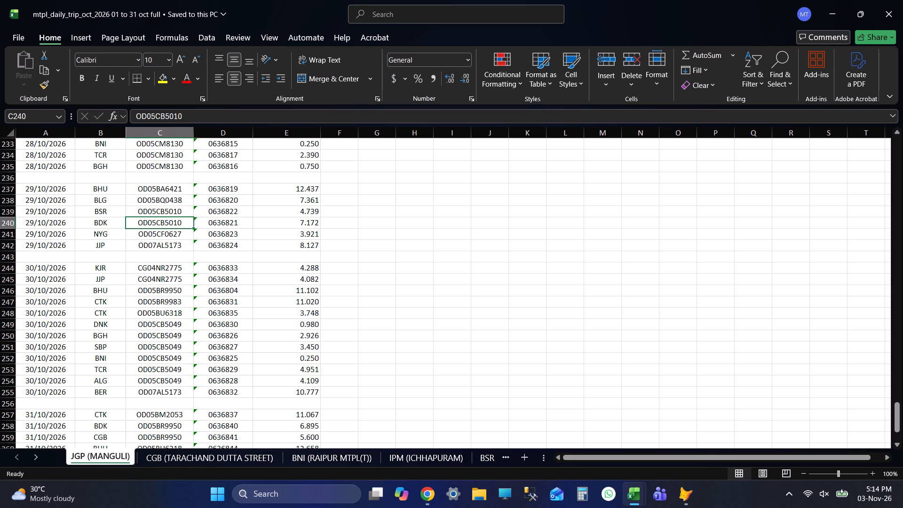
left_click(174, 212)
key("ctrl+s")
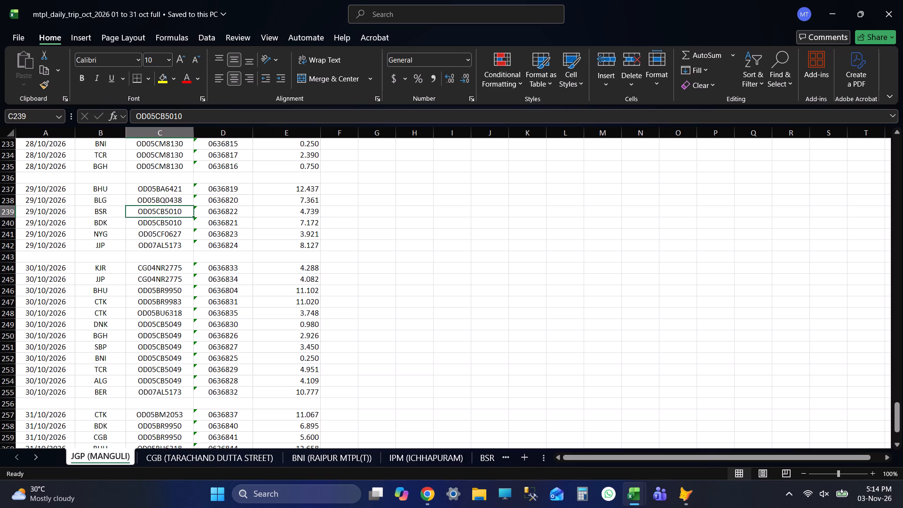
key("alt+Tab")
key("alt+Tab")
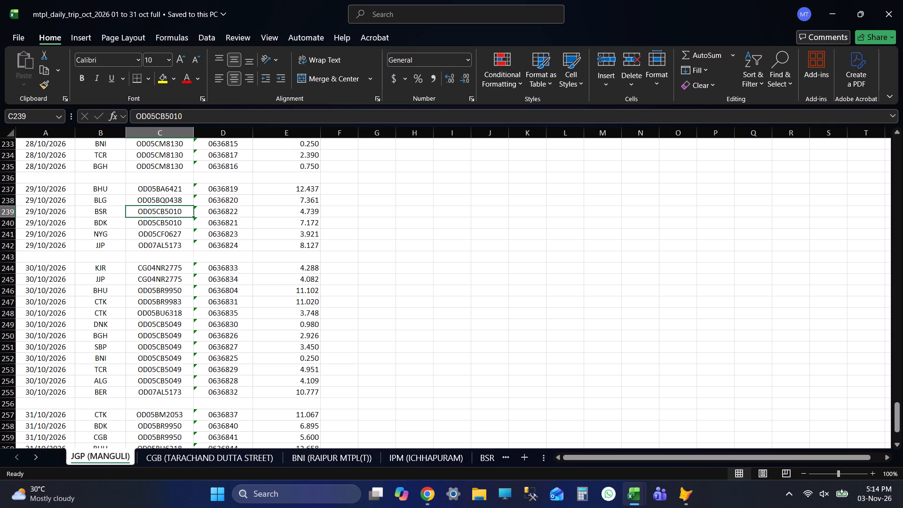
key("alt+Tab")
key("shift+Tab")
key("shift+Tab")
key("shift+Tab")
key("shift+Tab")
key("shift+Tab")
key("shift+Tab")
key("shift+Tab")
key("shift+Tab")
key("shift+Tab")
key("shift+Tab")
key("shift+Tab")
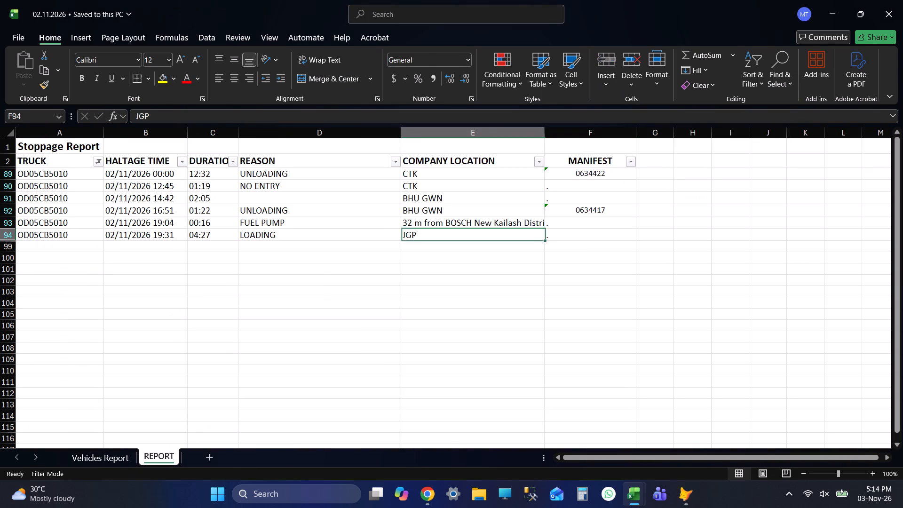
key("ctrl+s")
key("ctrl+s")
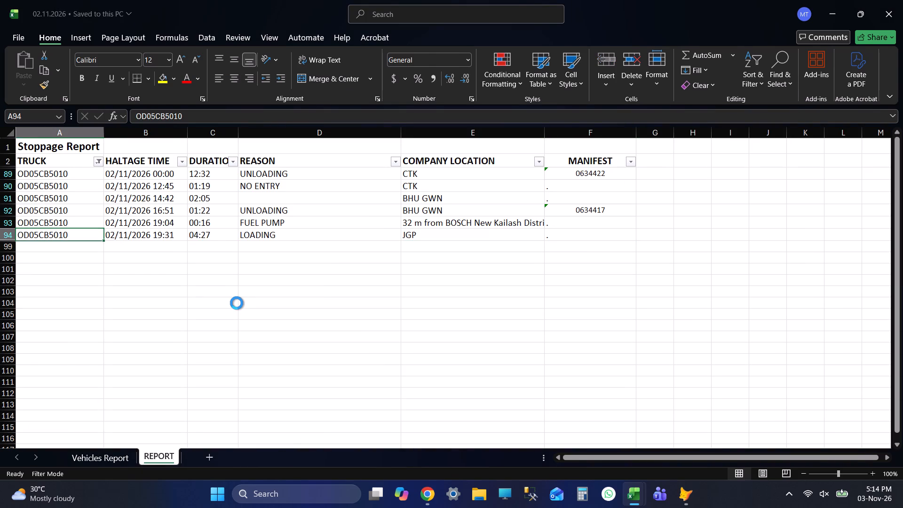
key("ctrl+s")
key("ctrl+s")
key("ctrl+s")
key("Tab")
key("Tab")
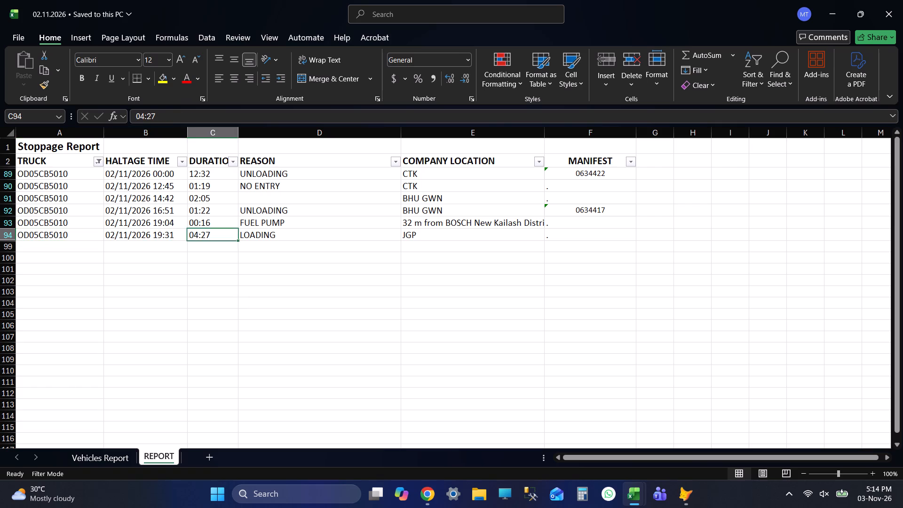
key("Tab")
key("ctrl+s")
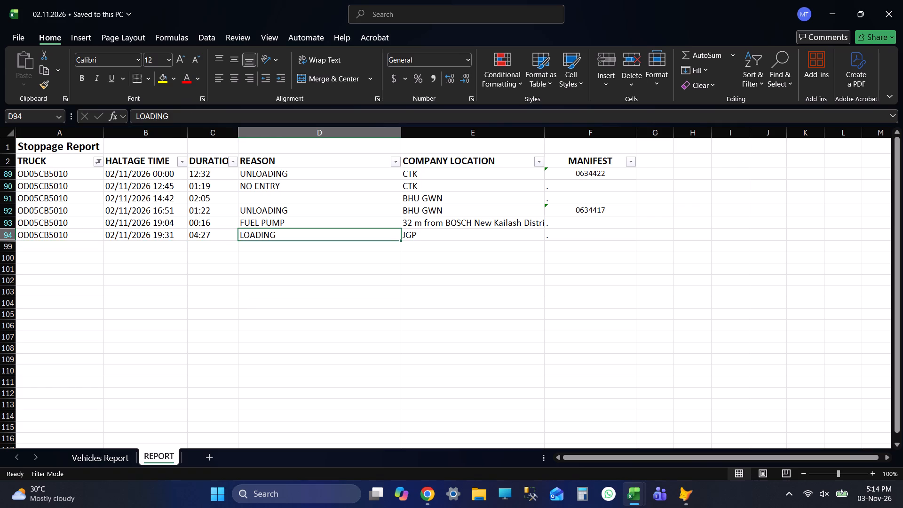
key("Tab")
key("Tab")
key("alt+Tab")
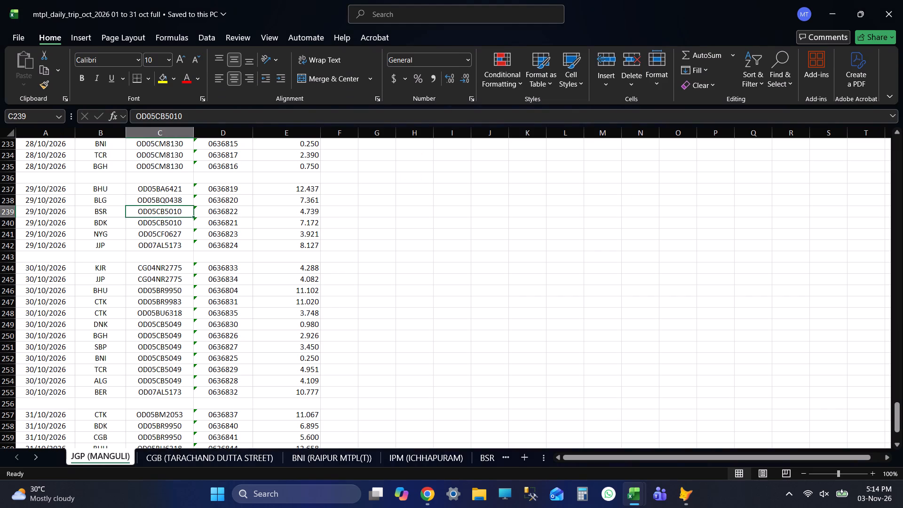
key("alt+Tab")
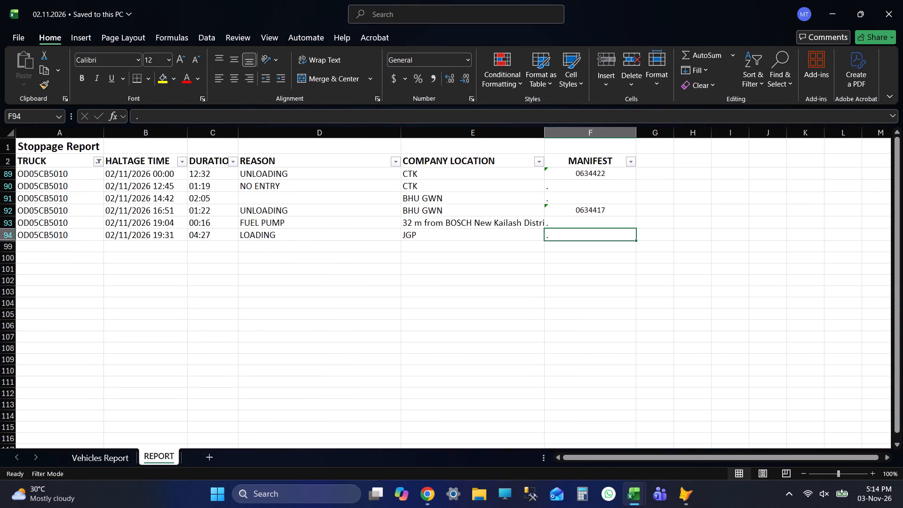
key("alt+Tab")
scroll(256, 387, "up", 1)
scroll(256, 389, "down", 6)
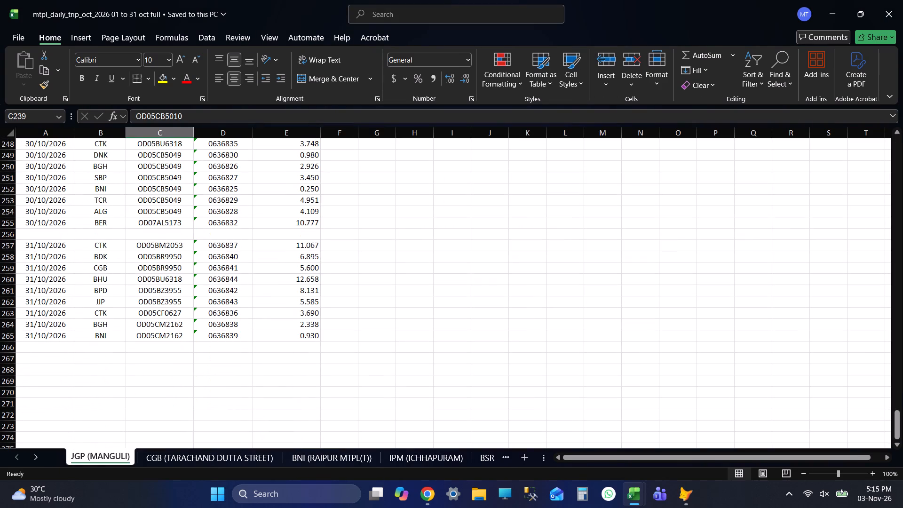
key("alt+Tab")
key("alt+Tab")
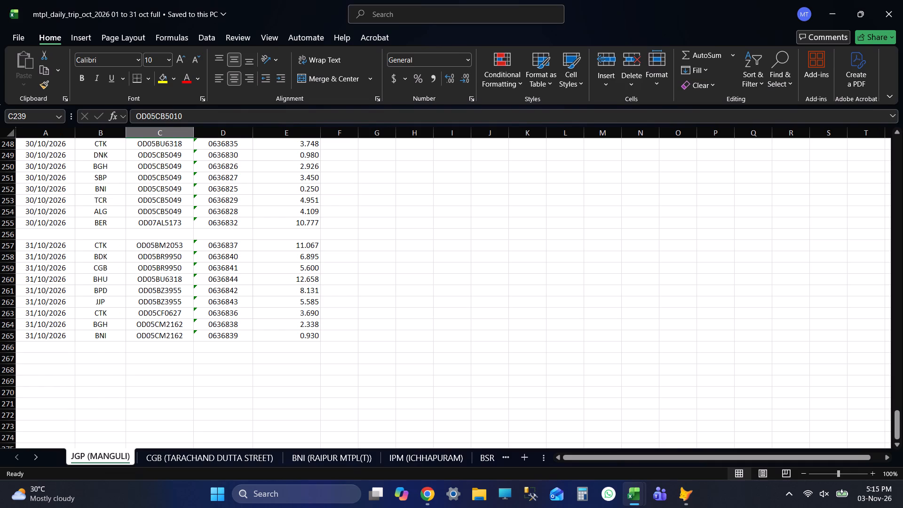
scroll(208, 306, "up", 2)
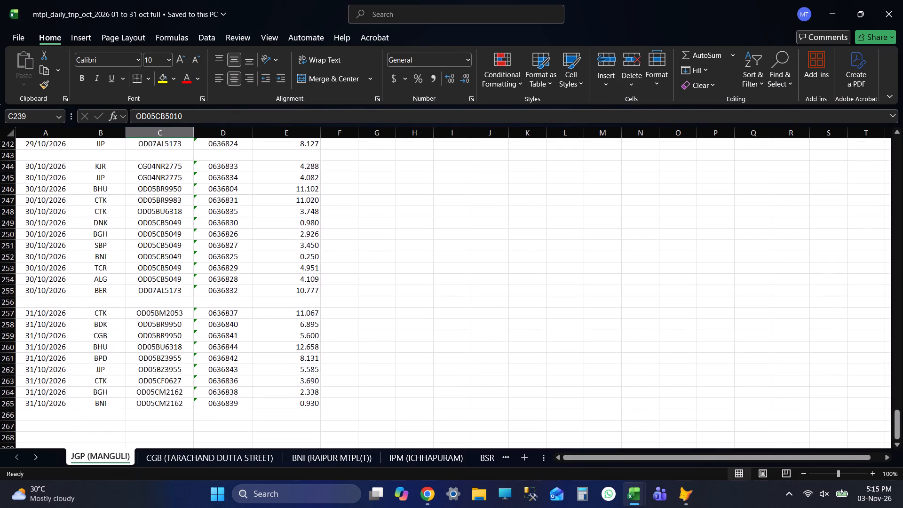
scroll(202, 286, "up", 2)
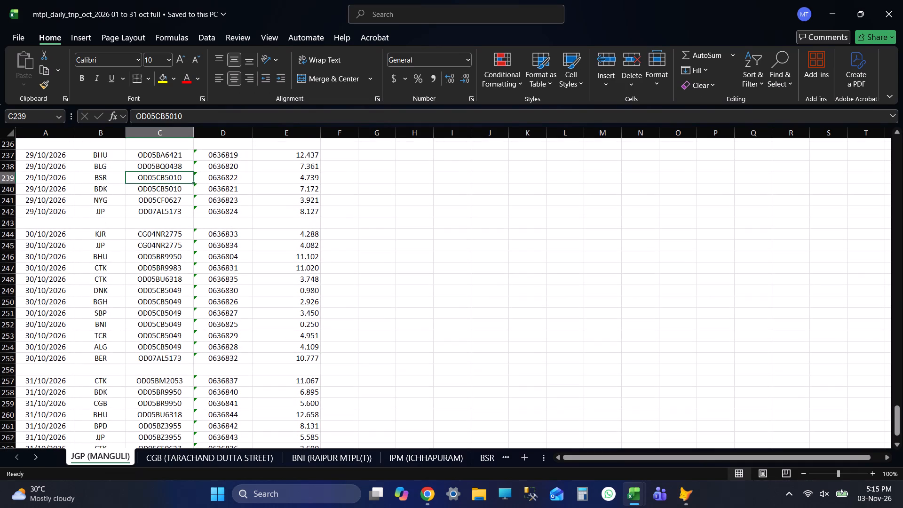
scroll(229, 361, "down", 4)
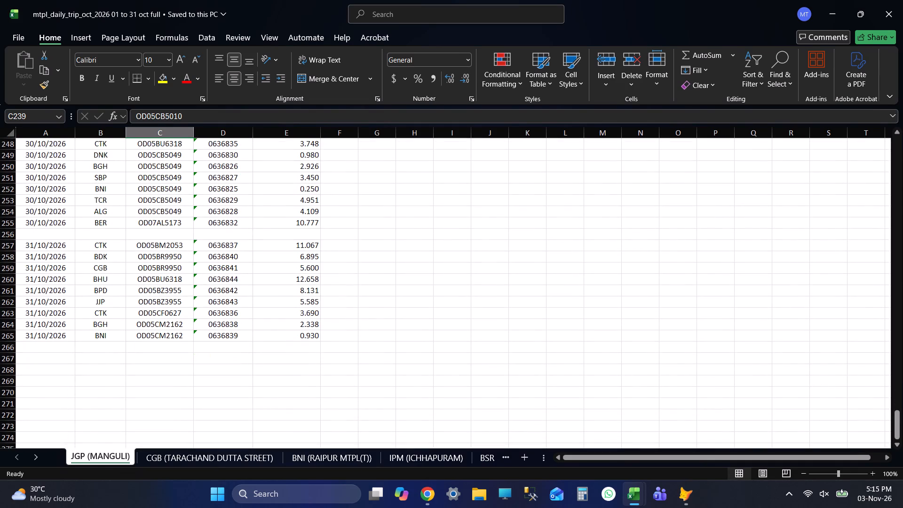
Switch to the 01.11.2026 report and examine OD05CB5010's 23:13 CTK stop across its reason, location and manifest.
key("alt+Tab")
key("alt+Tab")
key("alt+Tab")
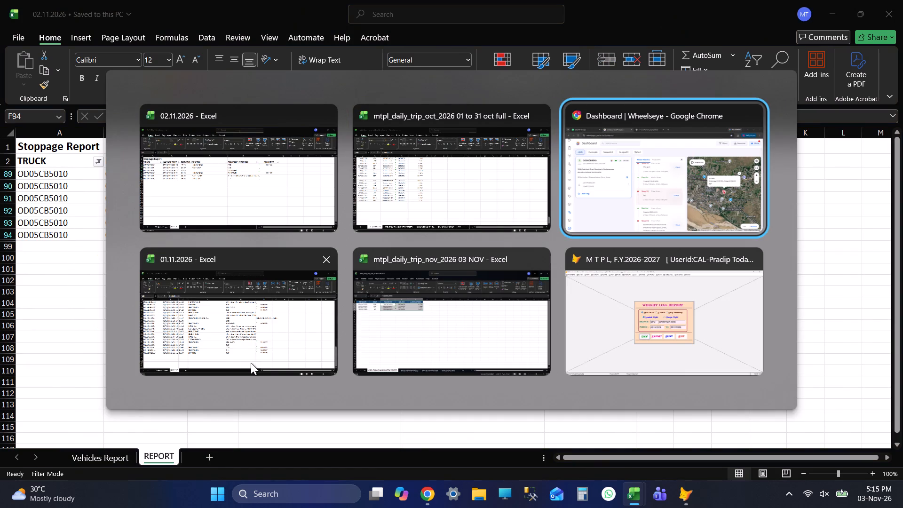
key("alt+Tab")
key("shift+Tab")
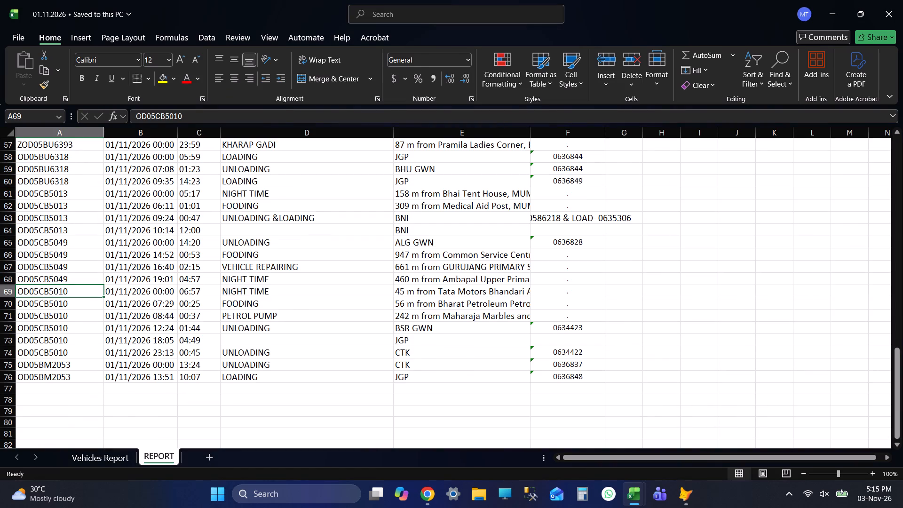
key("shift+Tab")
left_click(94, 353)
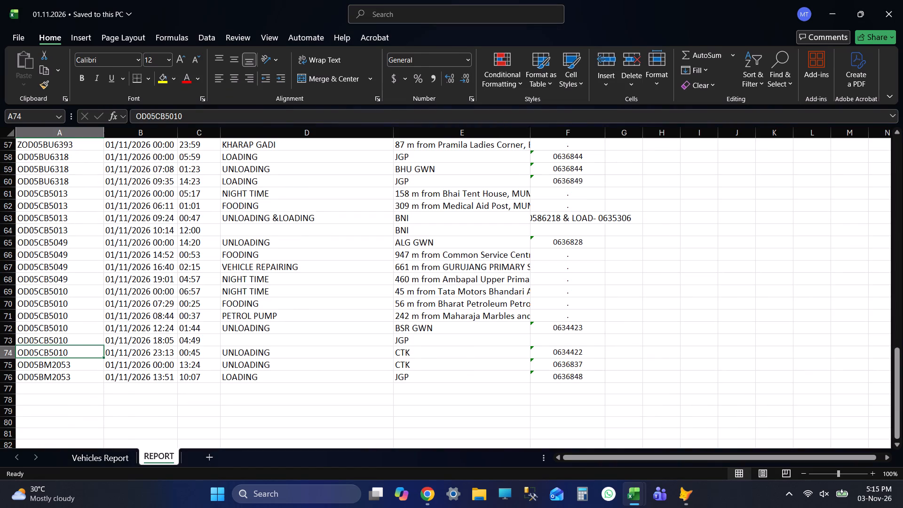
key("Tab")
key("Tab")
key("Tab")
key("Tab")
key("Tab")
key("shift+Tab")
key("shift+Tab")
key("shift+Tab")
key("shift+Tab")
key("shift+Tab")
key("shift+Tab")
key("shift+Tab")
key("shift+Tab")
key("shift+Tab")
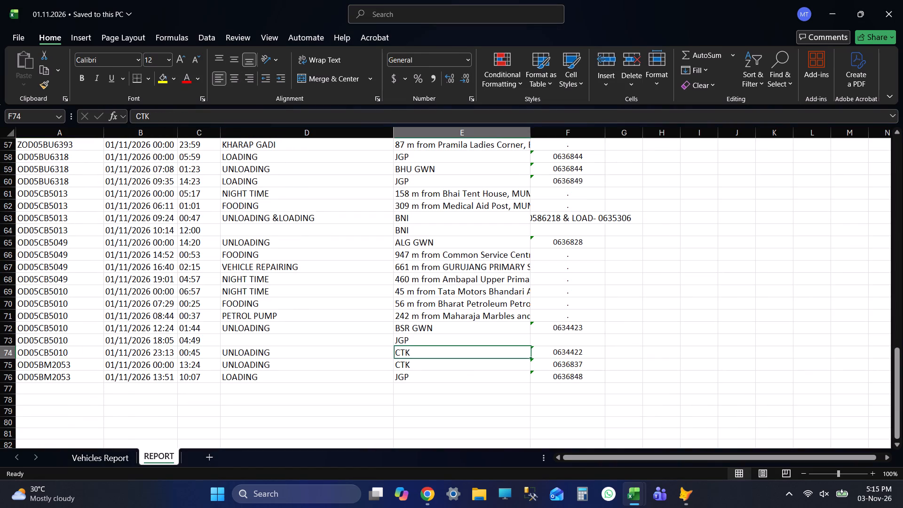
key("alt+Tab")
key("alt+Tab")
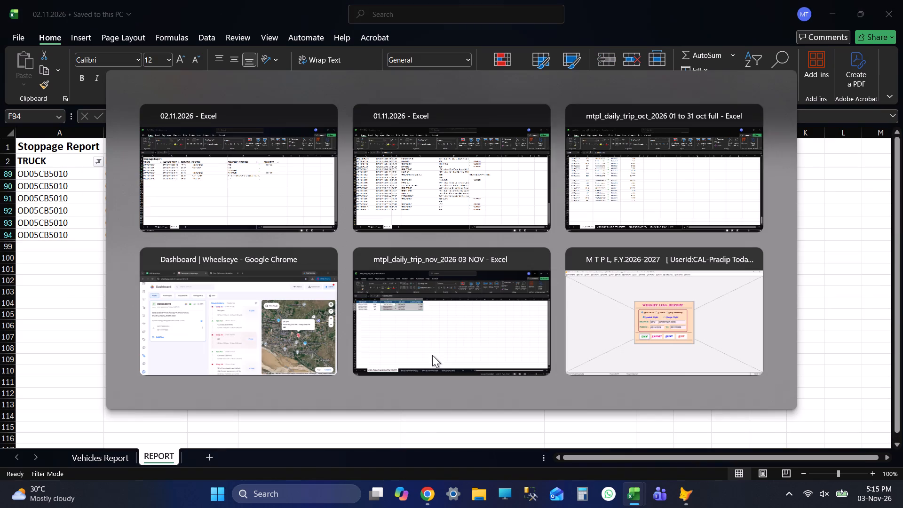
key("alt+Tab")
key("alt+Tab")
scroll(421, 329, "up", 1)
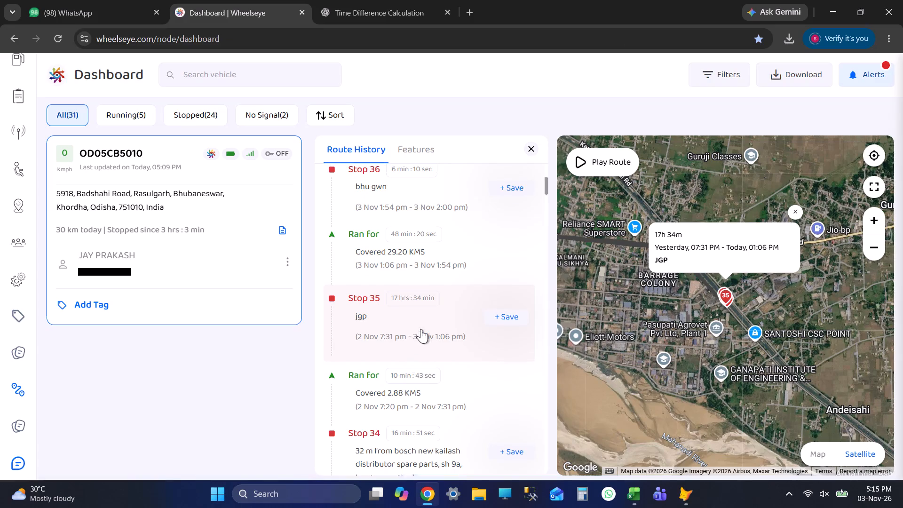
scroll(421, 329, "up", 1)
left_click(422, 319)
scroll(433, 321, "up", 3)
left_click(430, 321)
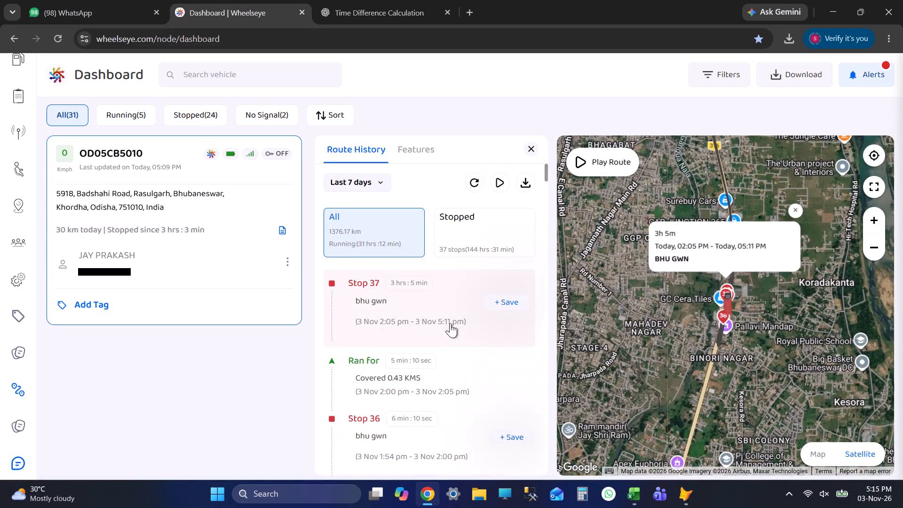
scroll(732, 332, "up", 4)
key("alt+Tab")
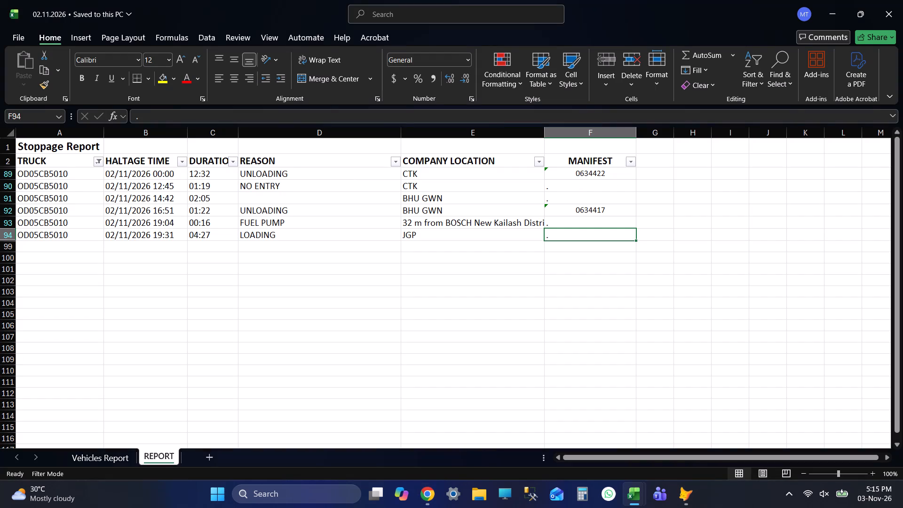
key("alt+Tab")
scroll(707, 287, "up", 2)
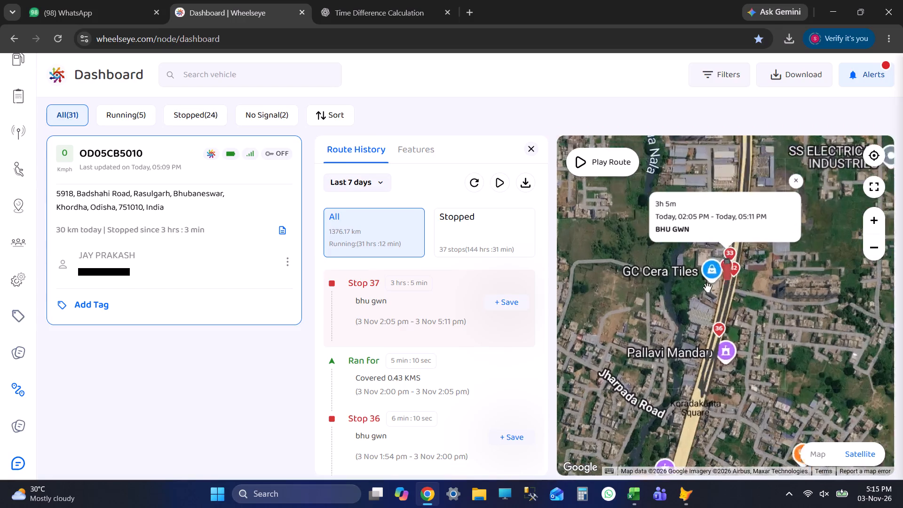
scroll(707, 287, "up", 2)
left_click_drag(707, 287, 641, 347)
left_click(741, 240)
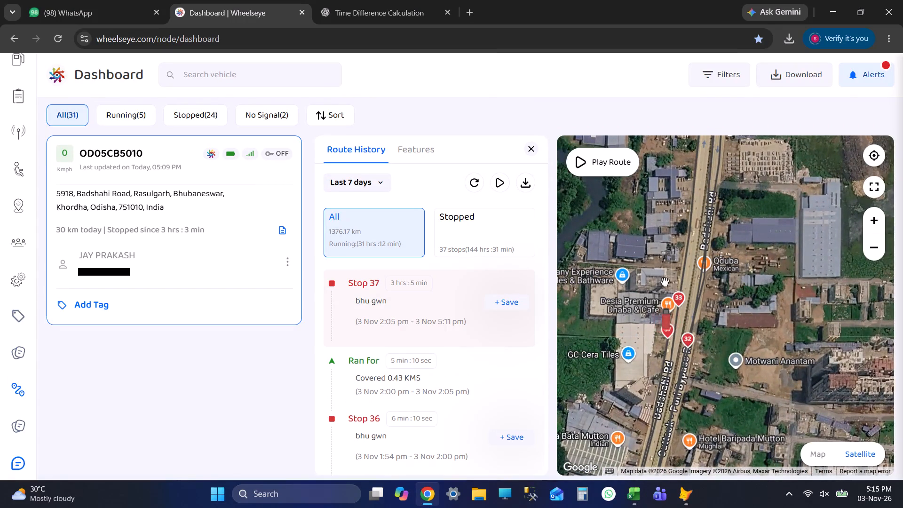
scroll(676, 305, "up", 3)
scroll(674, 311, "down", 3)
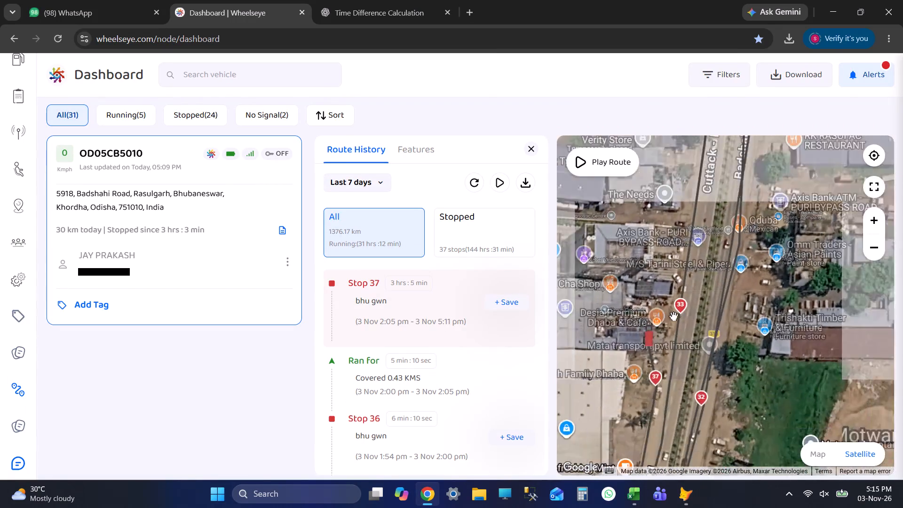
scroll(673, 316, "down", 2)
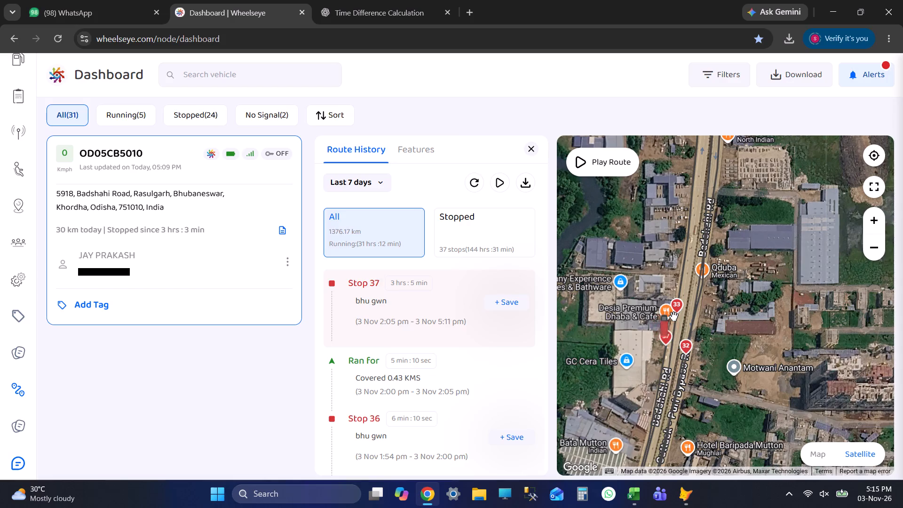
left_click(419, 307)
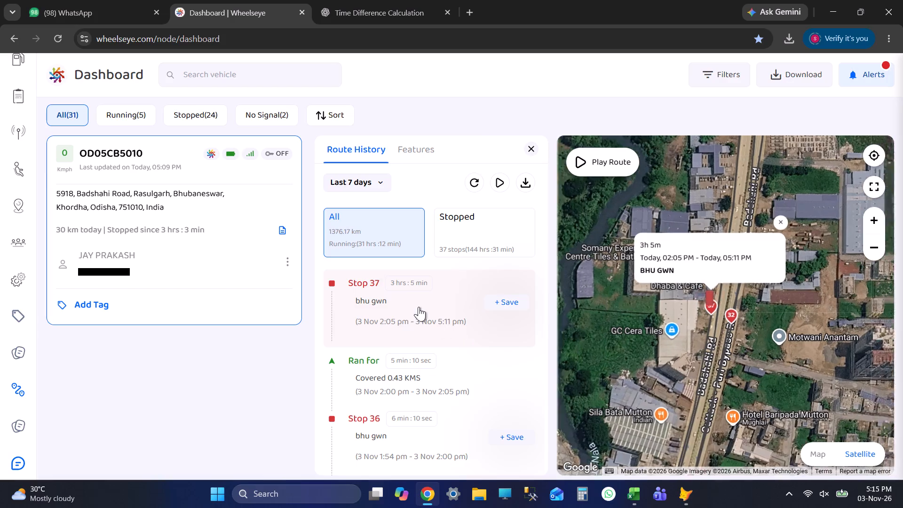
left_click(789, 221)
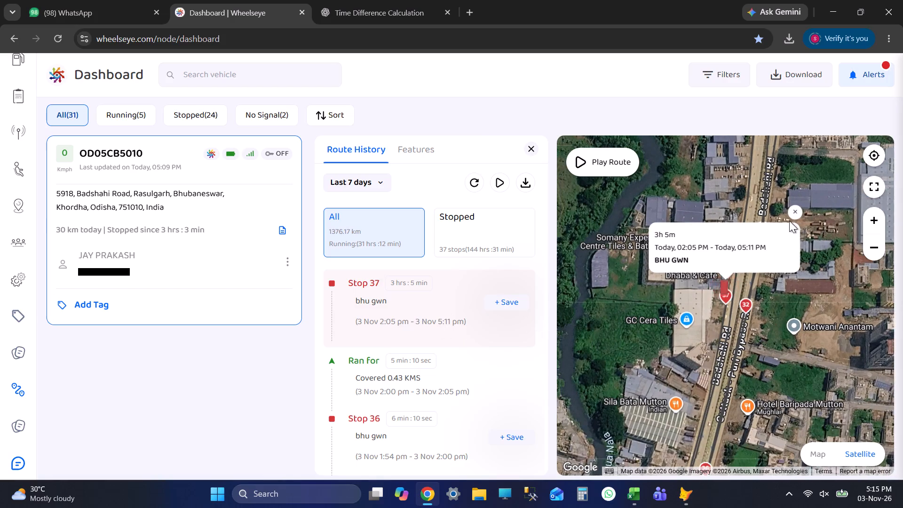
left_click(792, 208)
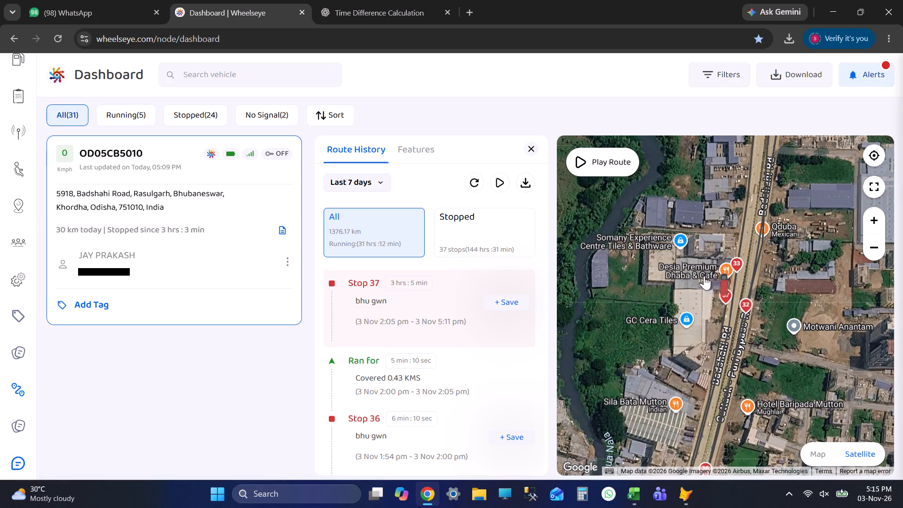
scroll(716, 276, "down", 2)
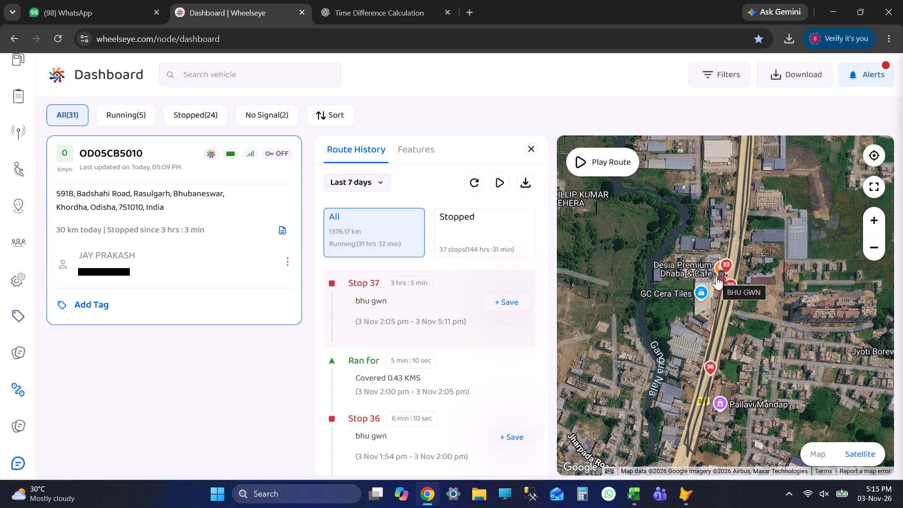
Switch to the 02.11.2026 report and save it.
key("alt+Tab")
key("ctrl+s")
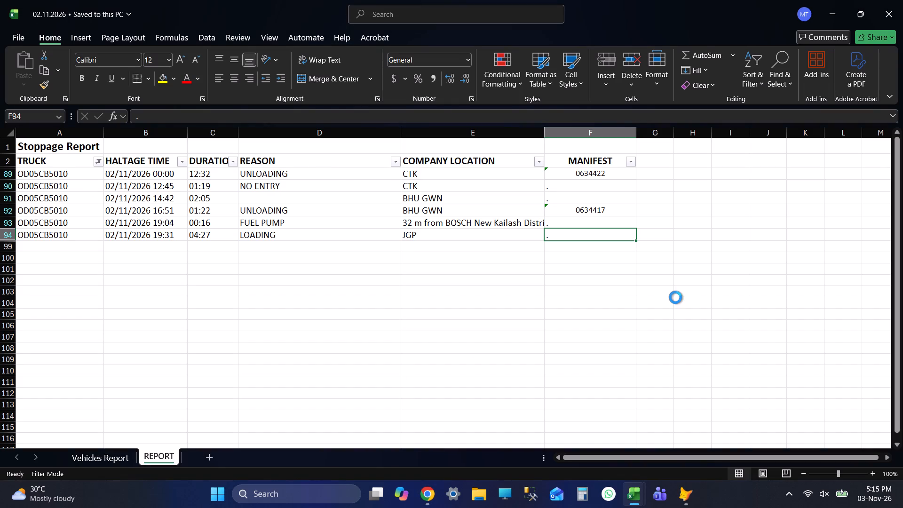
key("ctrl+s")
key("alt+Tab")
scroll(451, 356, "down", 2)
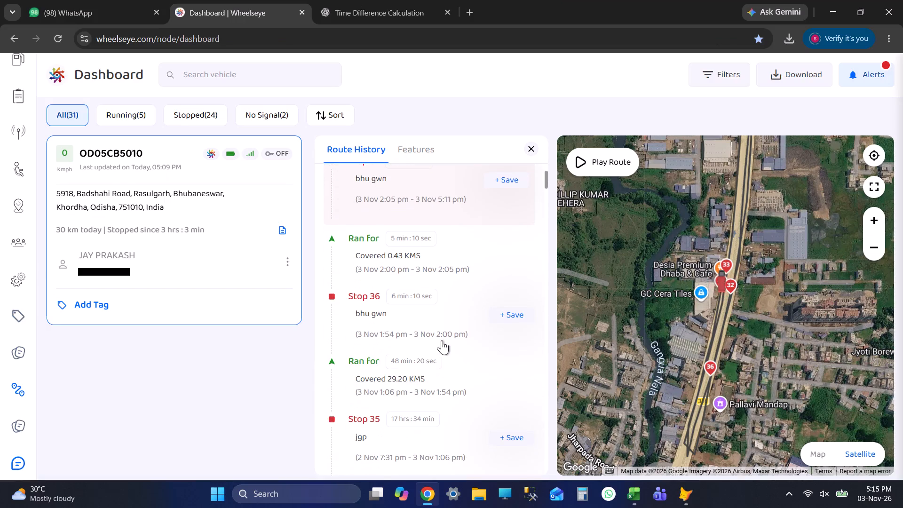
scroll(435, 355, "down", 3)
scroll(425, 307, "down", 2)
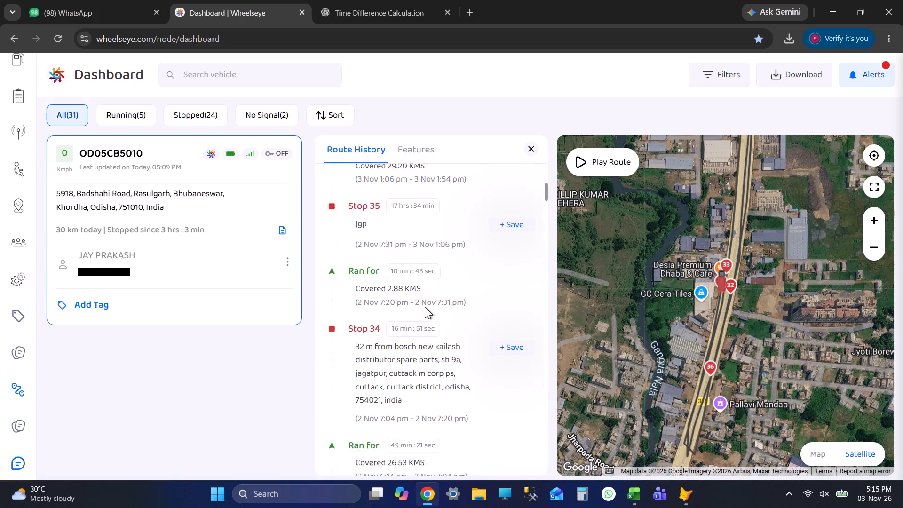
left_click(433, 279)
scroll(726, 284, "down", 1)
scroll(726, 295, "up", 4)
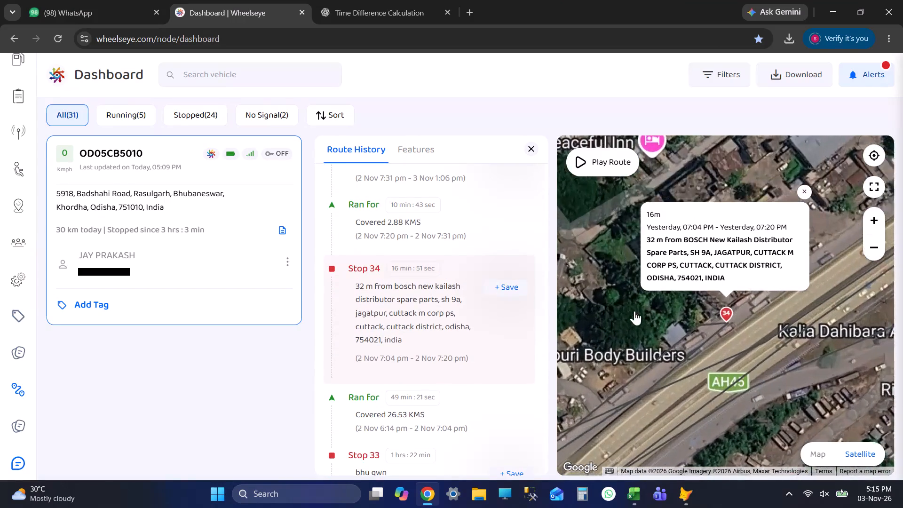
key("alt+Tab")
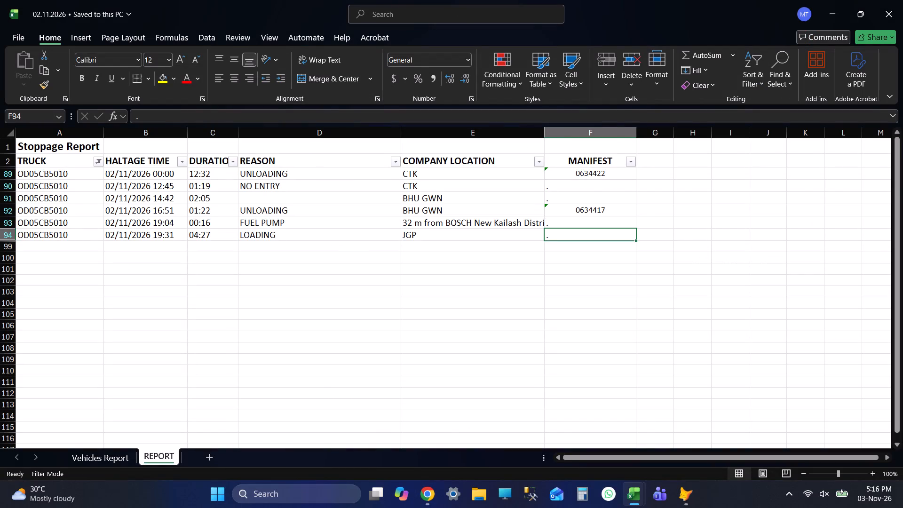
key("alt+Tab")
scroll(408, 292, "up", 2)
left_click(416, 283)
key("alt+Tab")
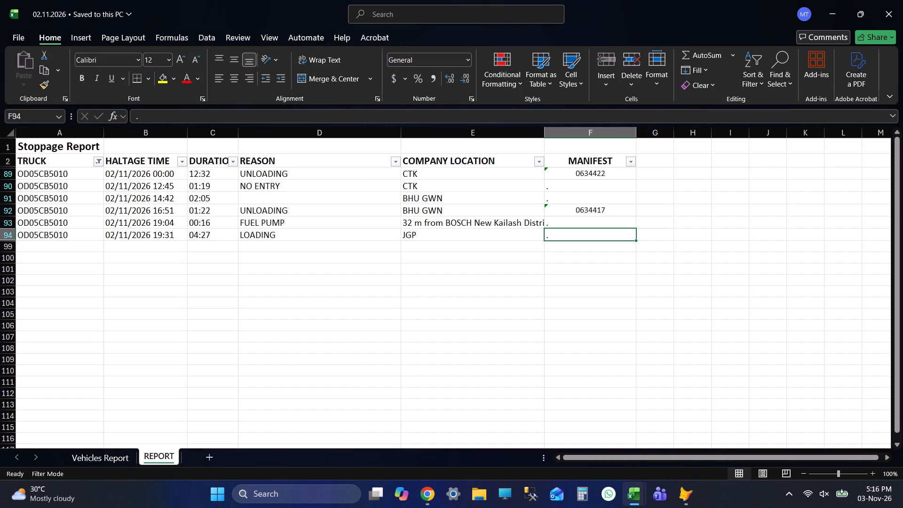
key("alt+Tab")
scroll(460, 313, "up", 3)
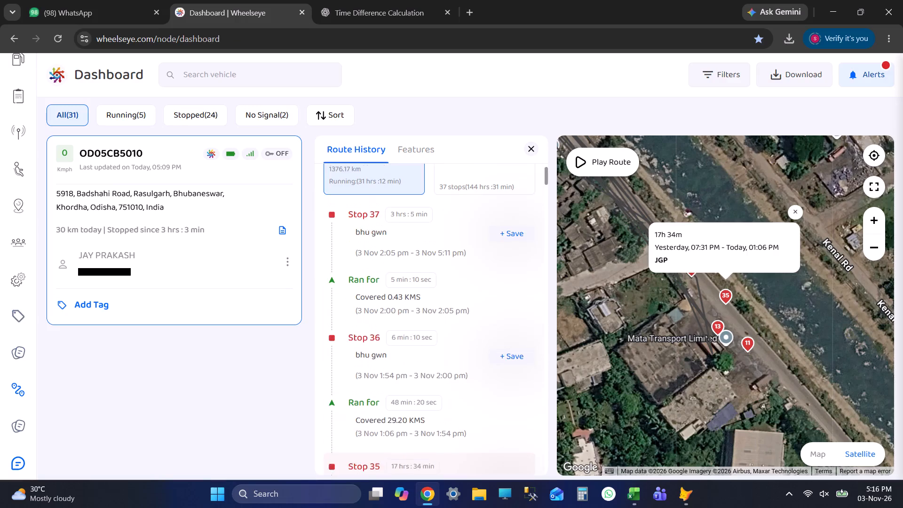
left_click(434, 249)
scroll(450, 294, "down", 3)
left_click(429, 378)
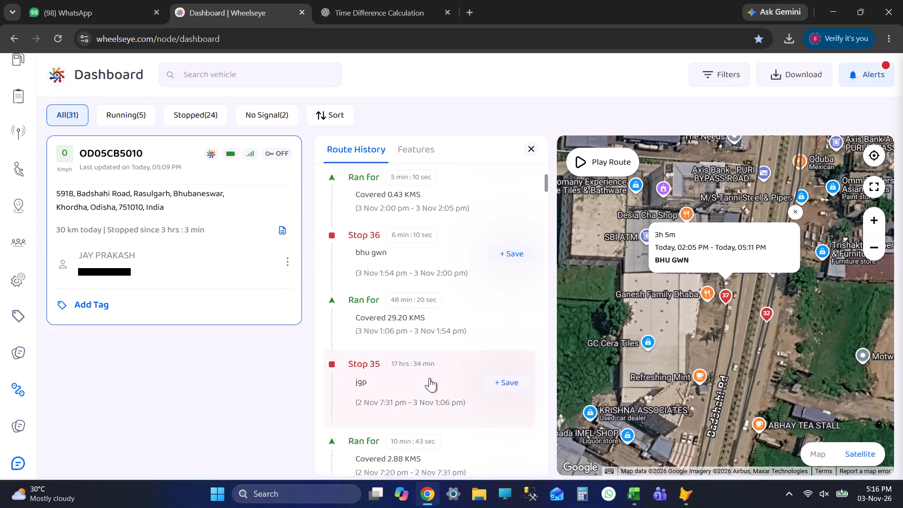
key("alt+Tab")
key("alt+Tab")
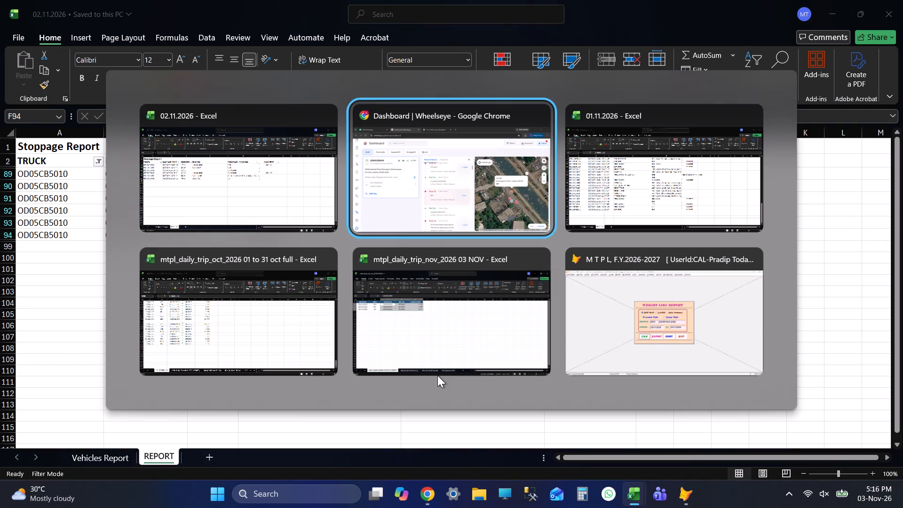
key("alt+Tab")
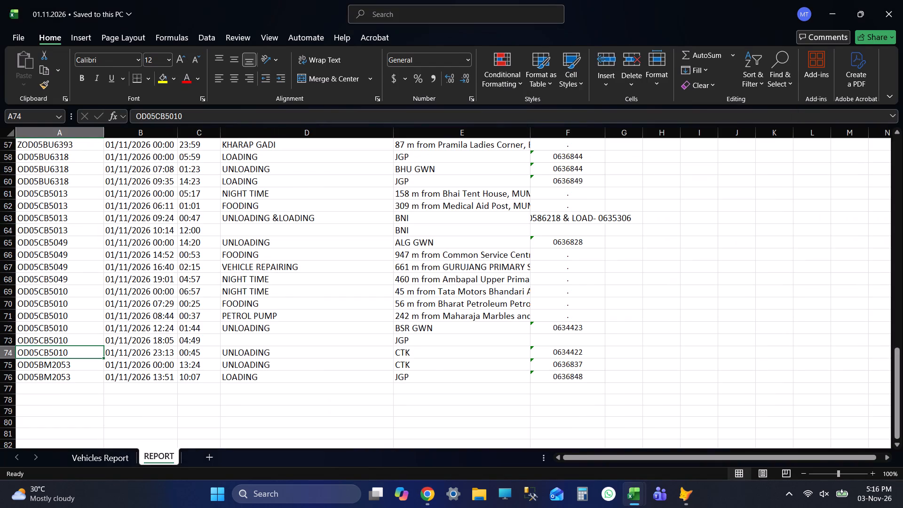
key("shift+Tab")
key("shift+Tab")
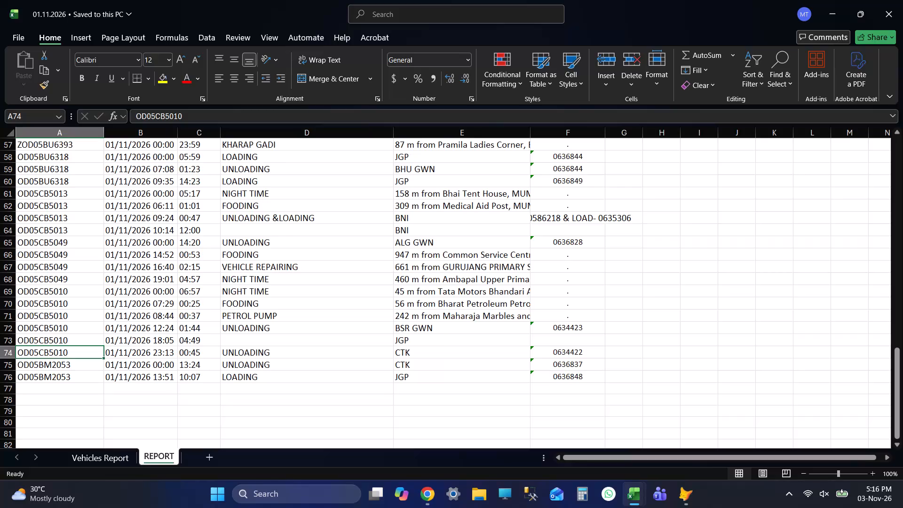
key("alt+Tab")
key("shift+Tab")
key("shift+Tab")
key("shift+Tab")
key("shift+Tab")
key("shift+Tab")
key("shift+Tab")
key("shift+Tab")
key("shift+Tab")
key("shift+Tab")
key("shift+Tab")
key("shift+Tab")
key("shift+Tab")
key("shift+Tab")
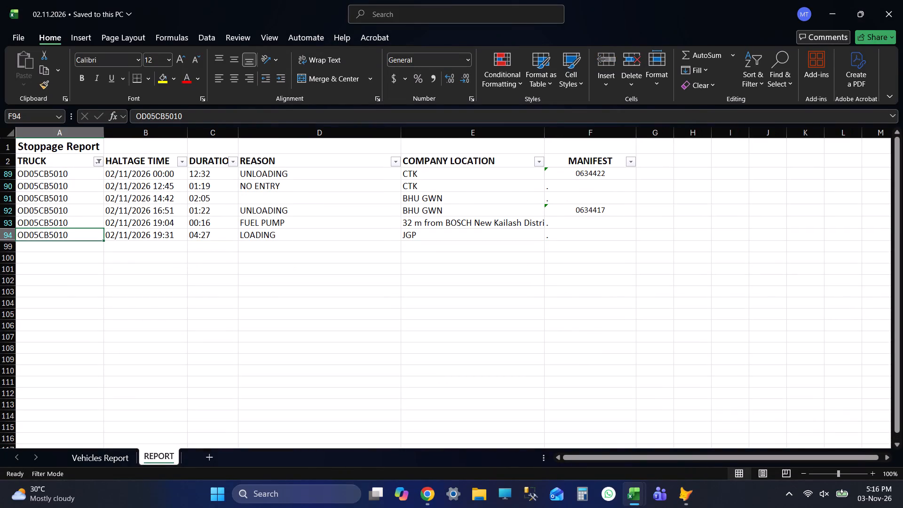
key("alt+Tab")
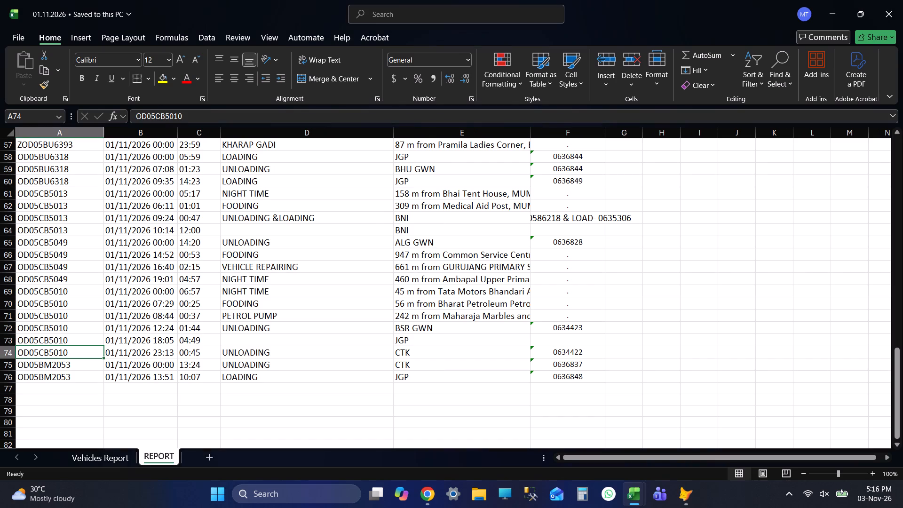
key("shift+Tab")
key("shift+Tab")
key("Tab")
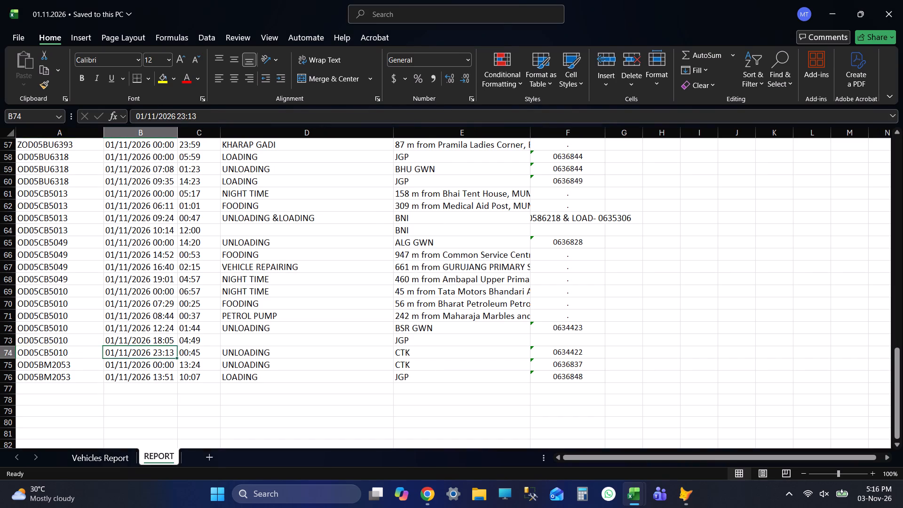
key("shift+Tab")
key("shift+Tab")
key("alt+Tab")
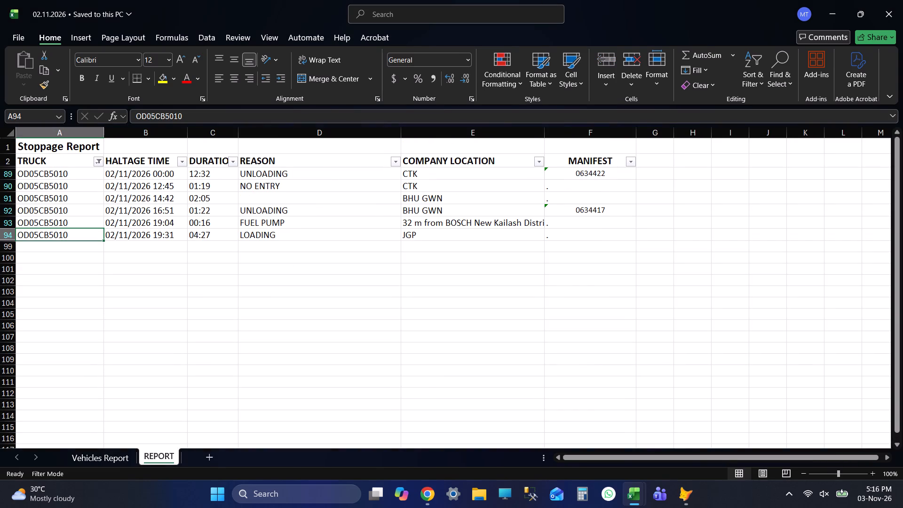
key("shift+Tab")
key("shift+Tab")
key("shift+Tab")
key("Tab")
key("Tab")
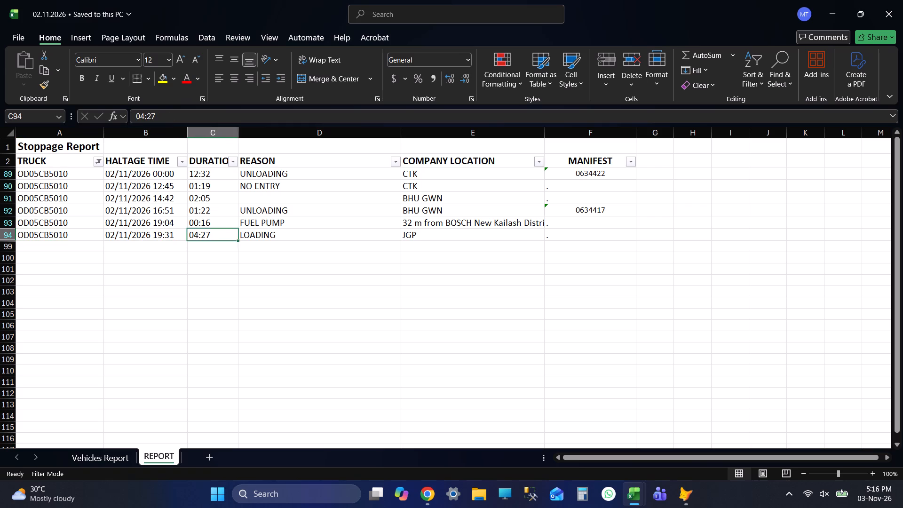
key("Tab")
key("Tab")
key("Tab")
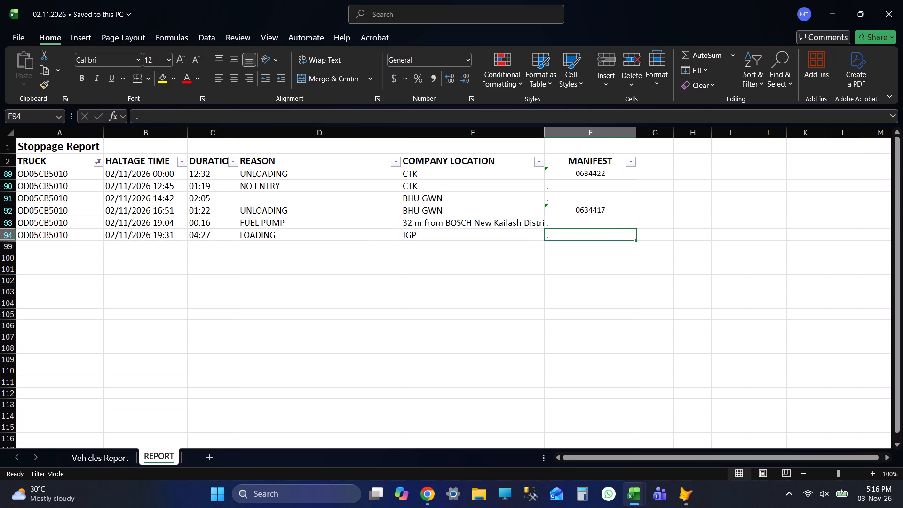
key("shift+Tab")
key("shift+Tab")
key("shift+Tab")
key("shift+Tab")
key("shift+Tab")
key("shift+Tab")
key("shift+Tab")
key("shift+Tab")
key("ctrl+s")
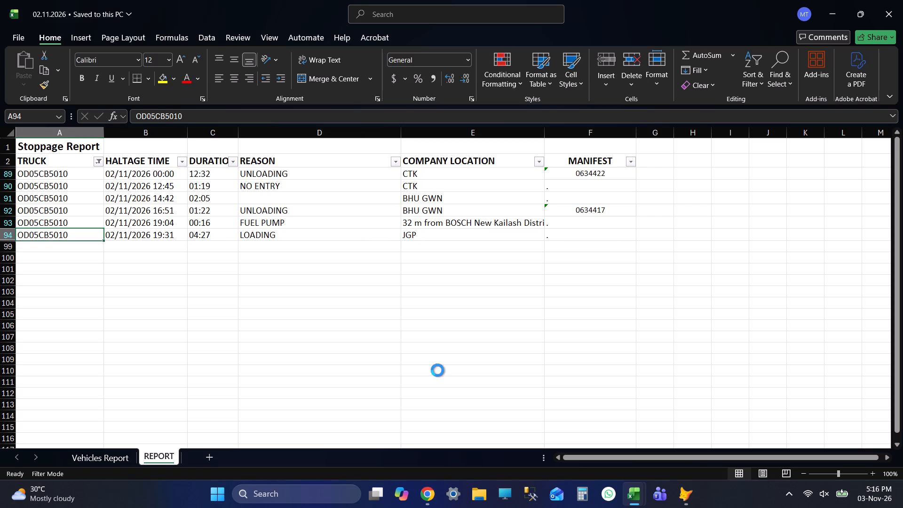
key("Tab")
key("Tab")
key("Tab")
key("Tab")
key("Tab")
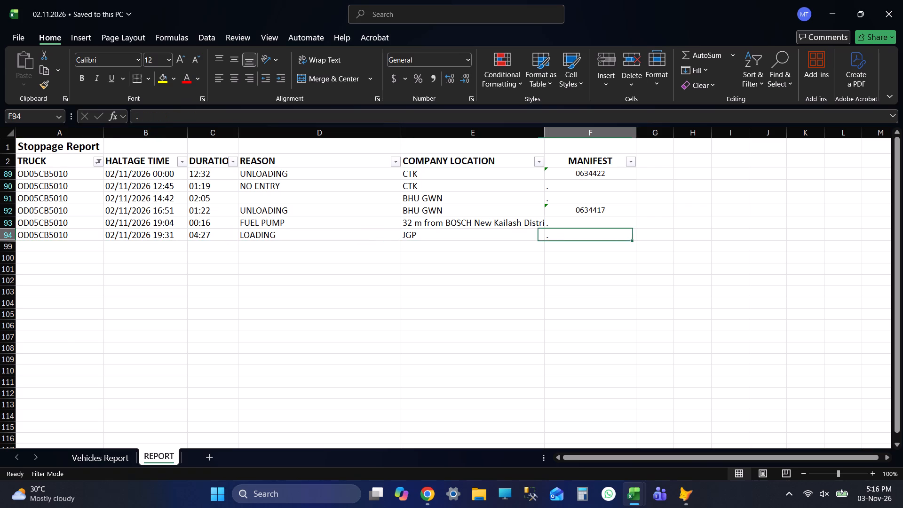
key("alt+Tab")
key("alt+Tab")
key("shift+Tab")
key("shift+Tab")
key("shift+Tab")
key("shift+Tab")
key("shift+Tab")
key("shift+Tab")
key("shift+Tab")
key("shift+Tab")
key("shift+Tab")
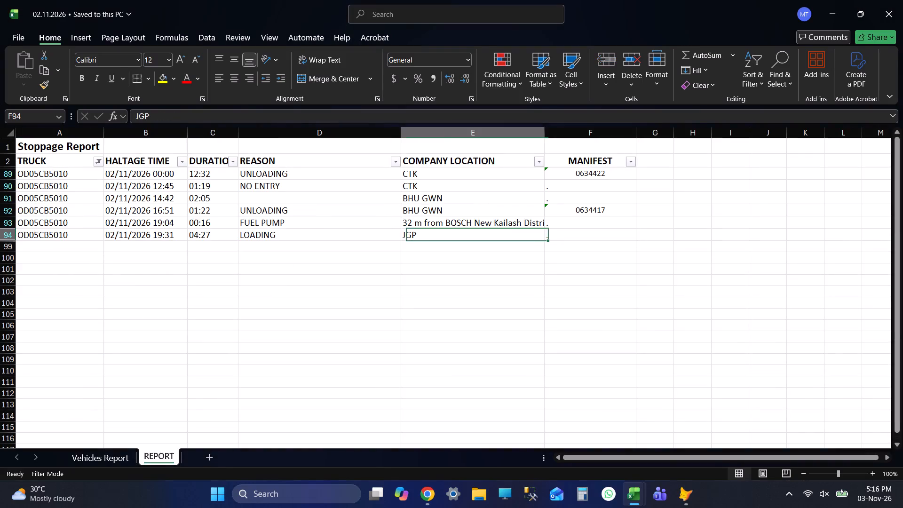
key("Tab")
key("Tab")
key("Tab")
key("Tab")
key("Tab")
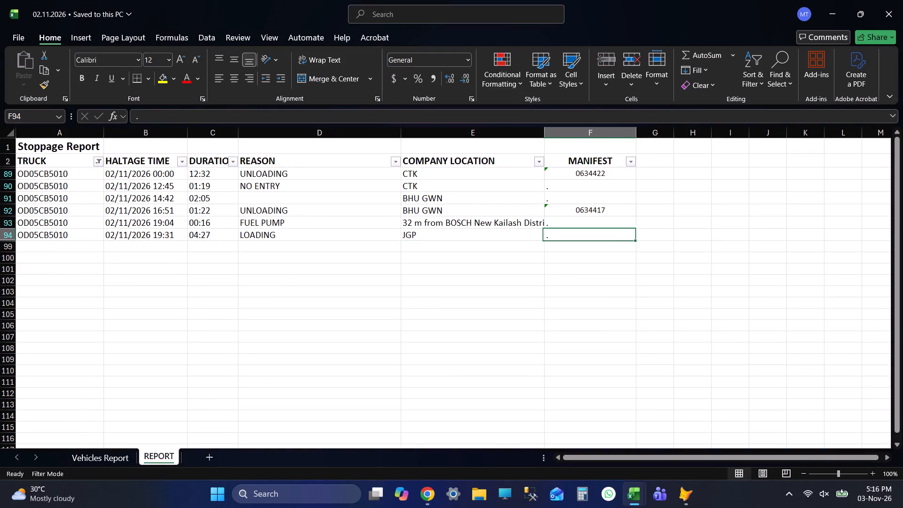
key("alt+Tab")
key("alt+Tab")
scroll(429, 317, "up", 3)
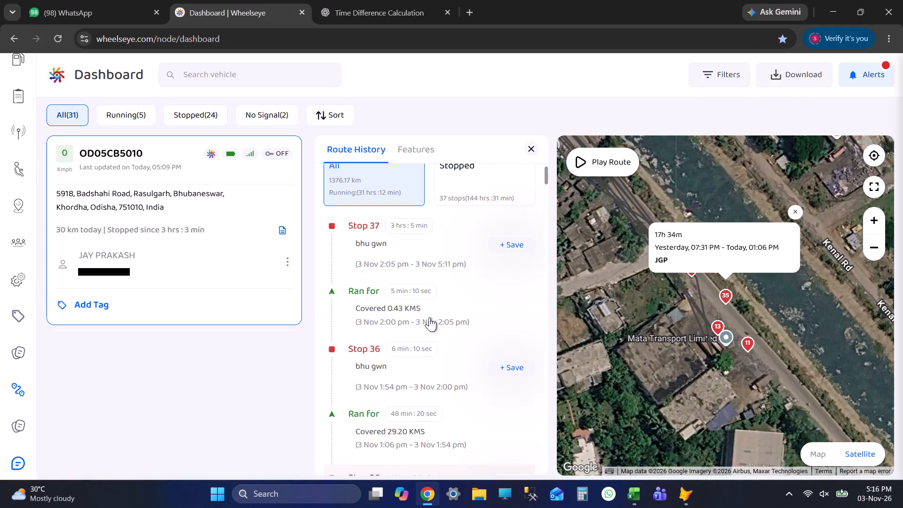
left_click(426, 249)
scroll(662, 301, "down", 8)
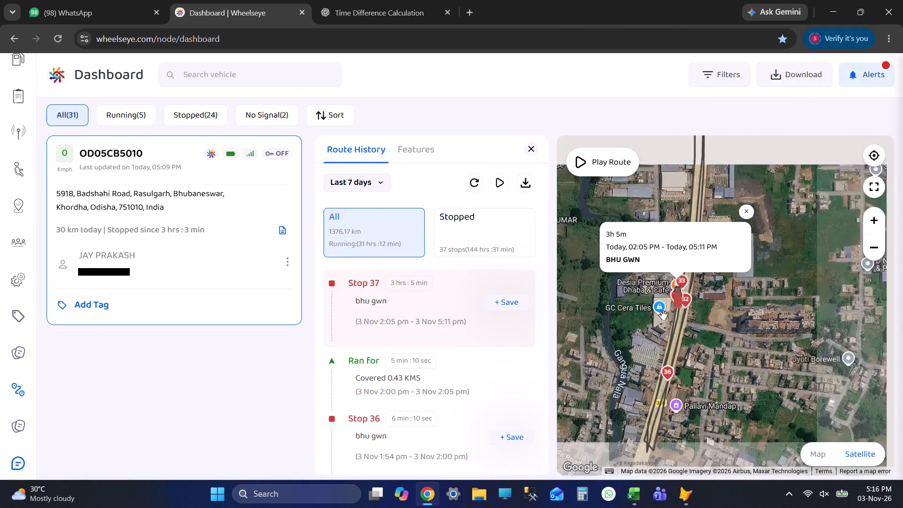
key("alt+Tab")
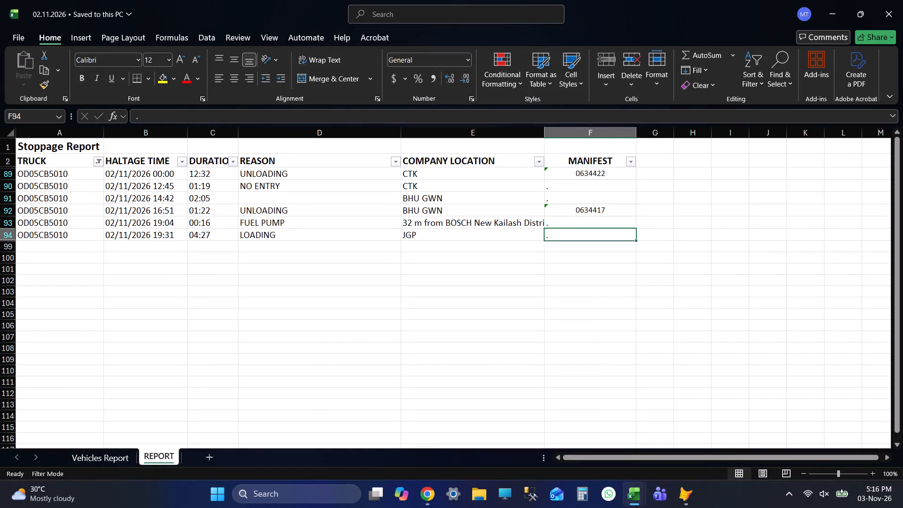
key("shift+Tab")
key("shift+Tab")
key("shift+Tab")
key("shift+Tab")
key("shift+Tab")
key("shift+Tab")
key("shift+Tab")
key("shift+Tab")
key("shift+Tab")
key("shift+Tab")
key("shift+Tab")
key("Tab")
key("Tab")
key("Tab")
key("Tab")
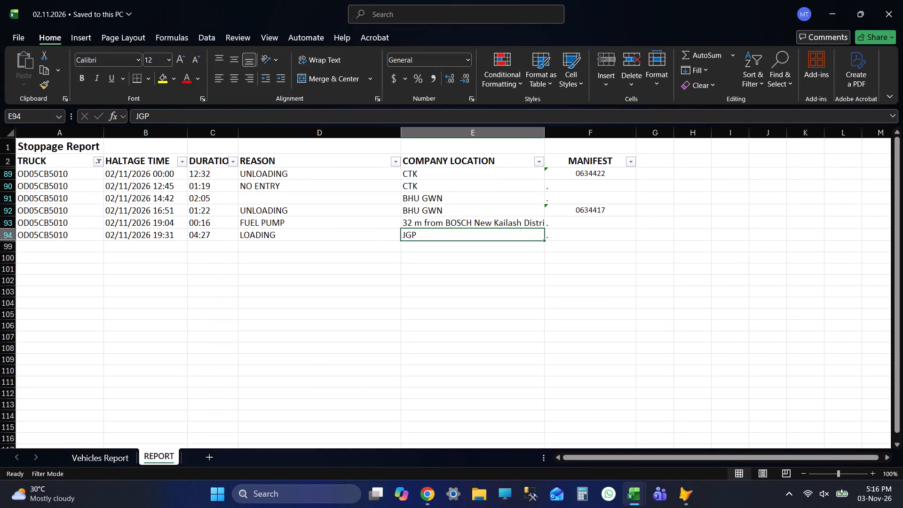
key("Tab")
key("alt+Tab")
scroll(675, 315, "down", 3)
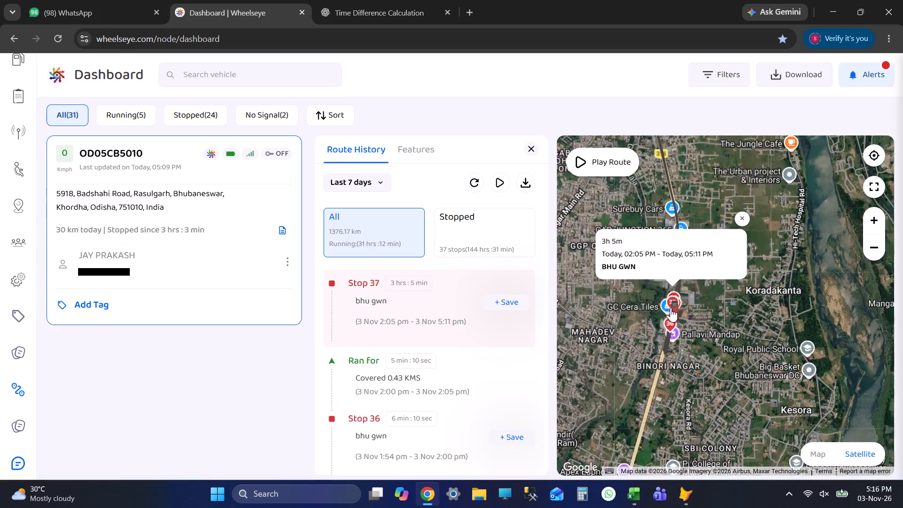
scroll(671, 308, "up", 6)
key("alt+Tab")
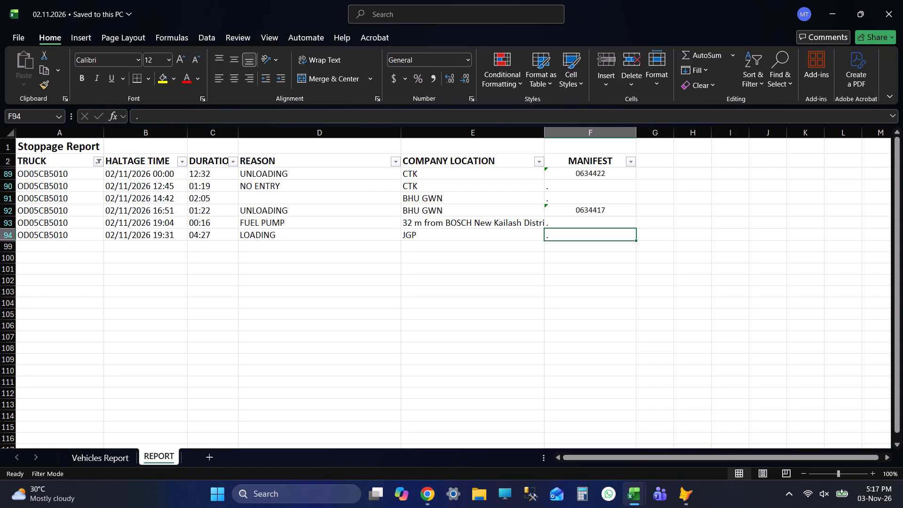
key("alt+Tab")
key("alt+Tab")
key("alt+Tab")
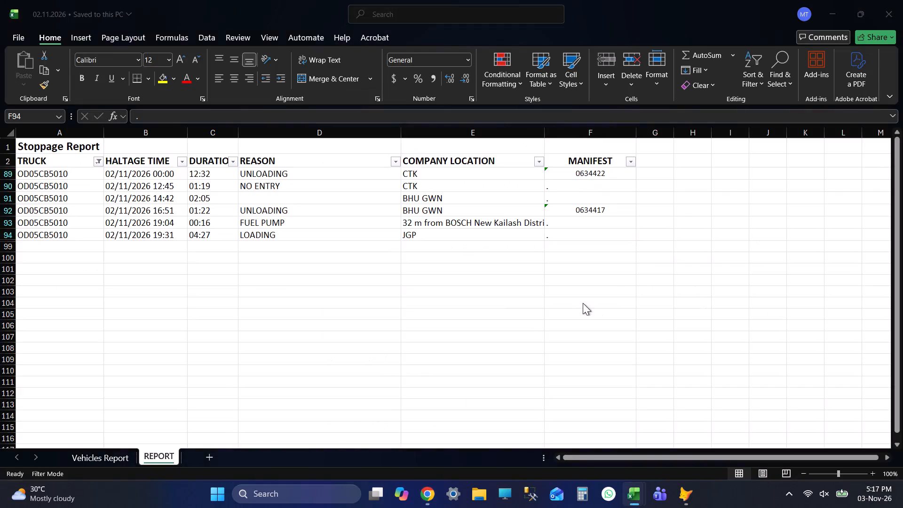
scroll(501, 367, "down", 2)
left_click(460, 326)
key("alt+Tab")
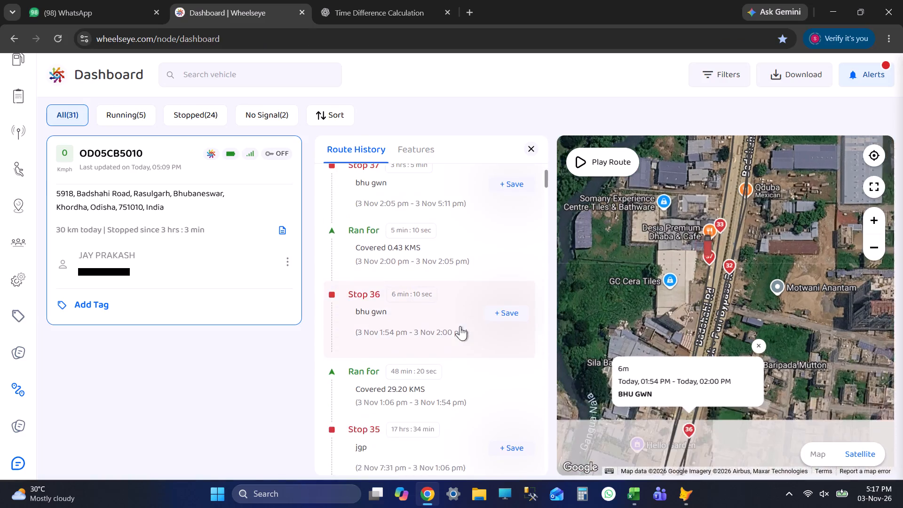
key("alt+Tab")
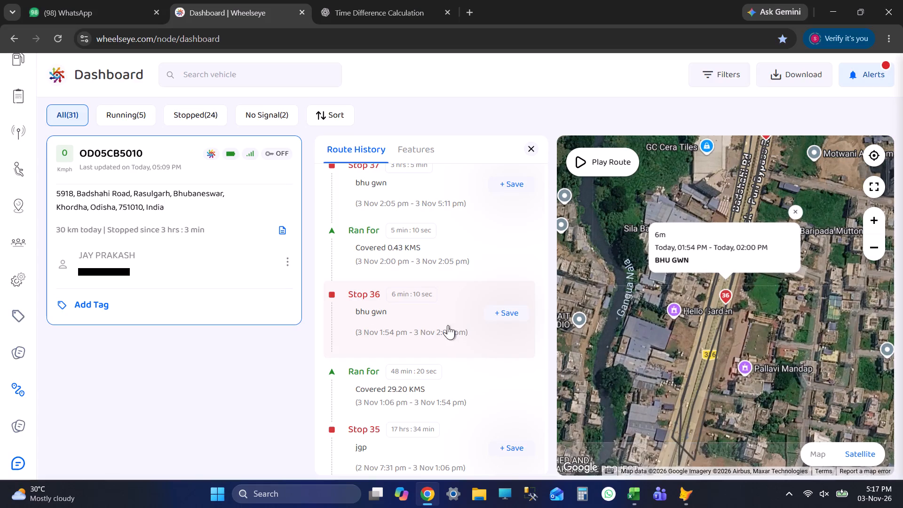
scroll(470, 306, "up", 2)
left_click(451, 286)
key("alt+Tab")
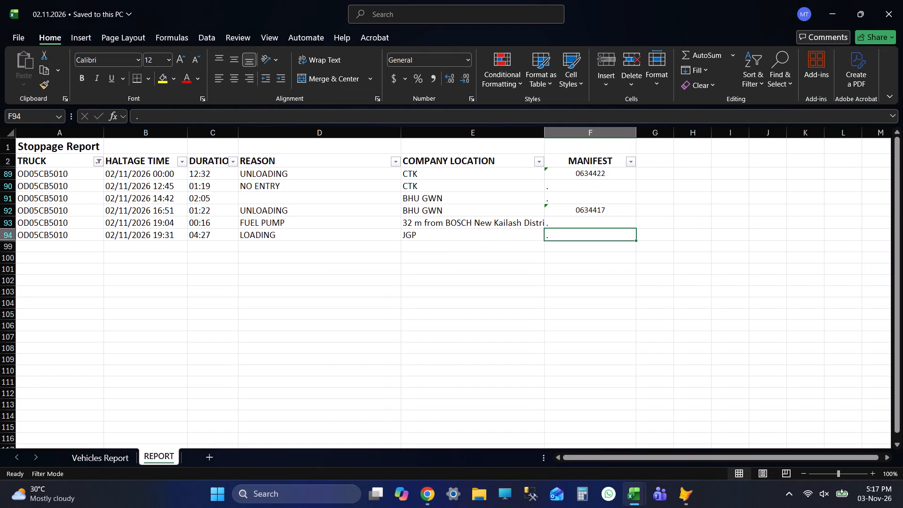
key("alt+Tab")
key("alt+Tab")
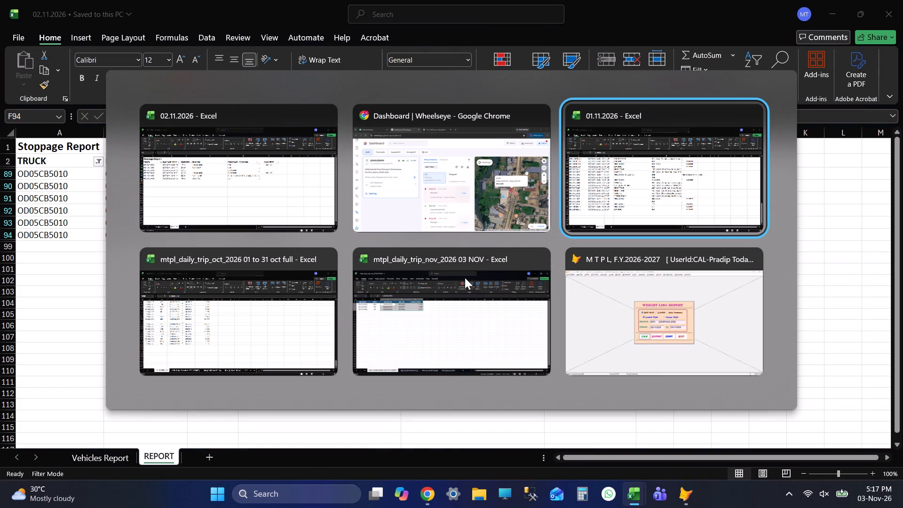
key("alt+Tab")
key("alt+Tab")
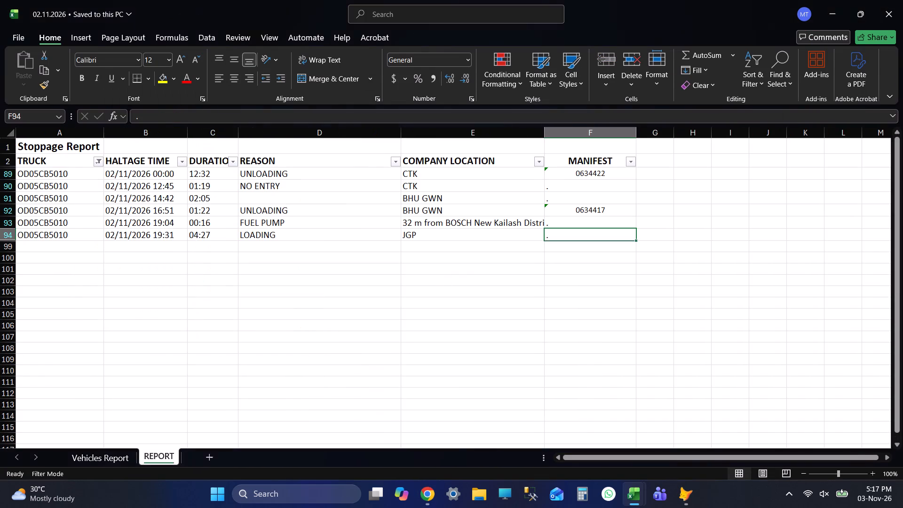
key("alt+Tab")
key("alt+Tab")
key("alt+Tab")
key("alt+Tab")
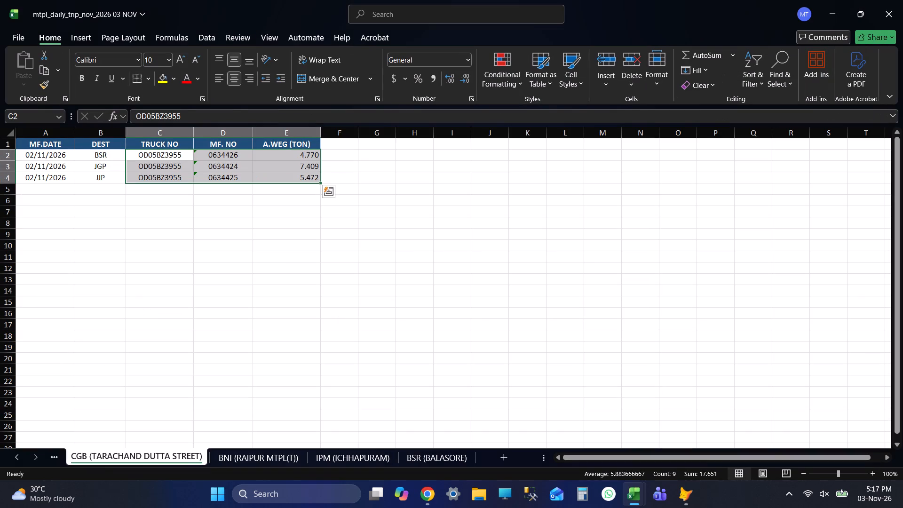
left_click(4, 459)
triple_click(17, 459)
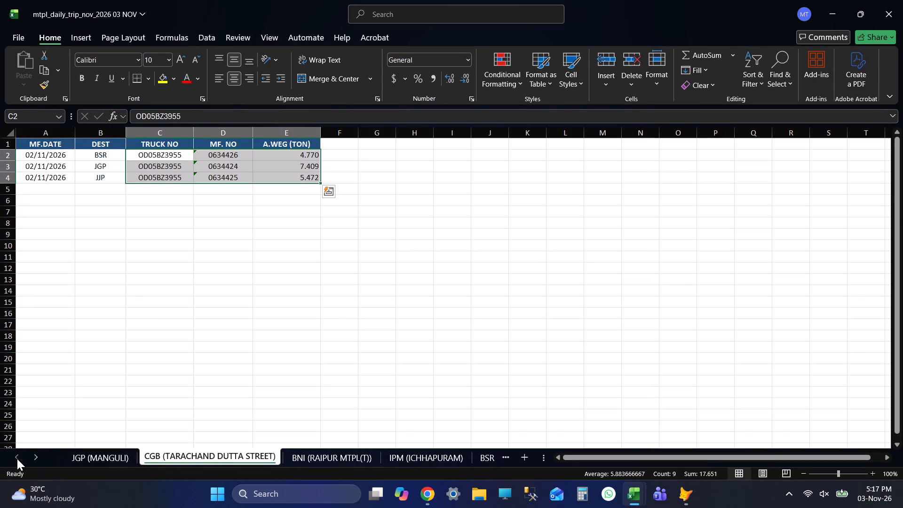
left_click(85, 462)
scroll(164, 341, "up", 7)
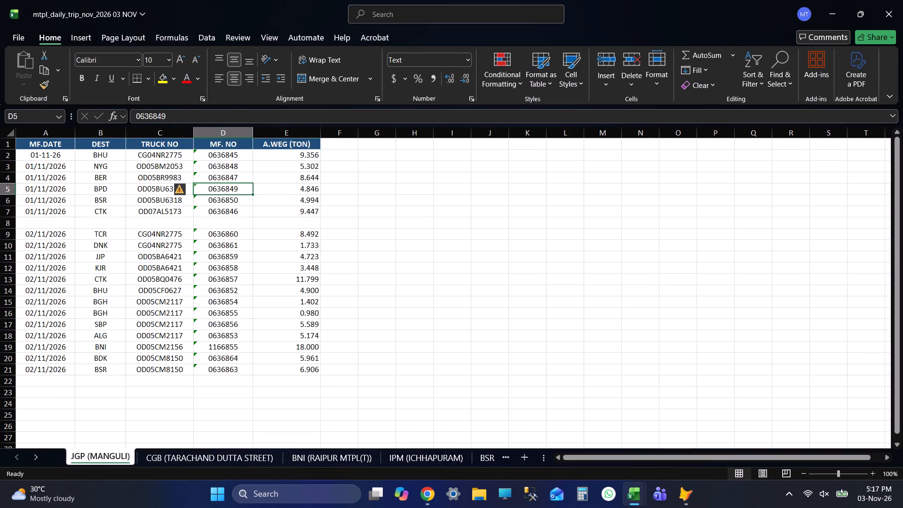
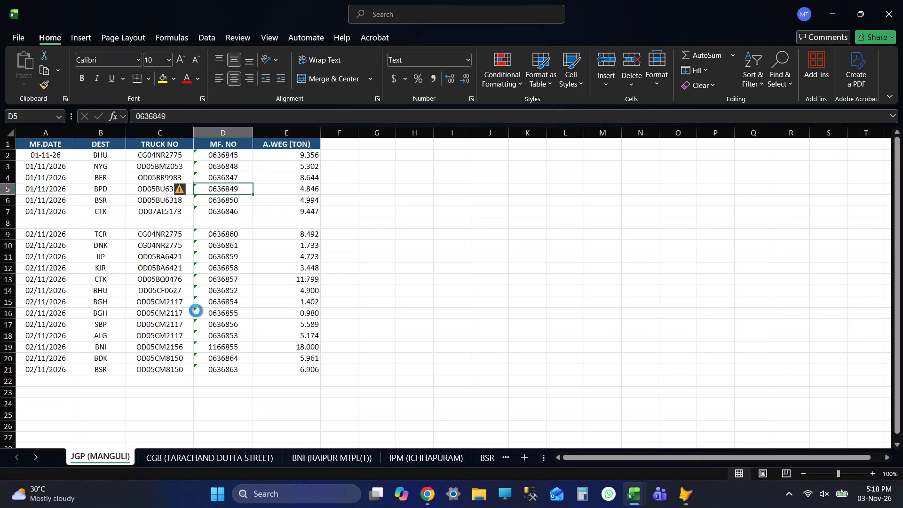
Save the mtpl_daily_trip_nov_2026 03 NOV workbook.
key("ctrl+s")
key("ctrl+s")
key("ctrl+s")
key("ctrl+s")
key("ctrl+s")
key("ctrl+s")
key("ctrl+s")
key("ctrl+s")
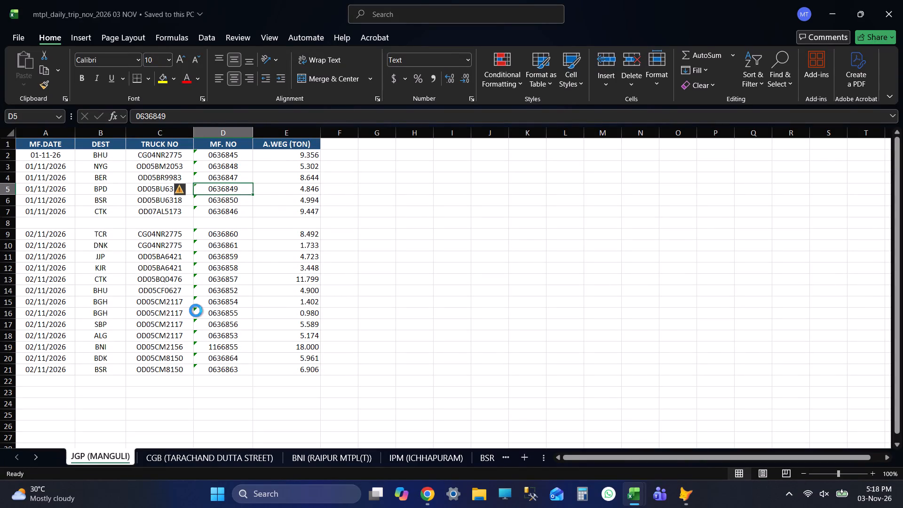
key("ctrl+s")
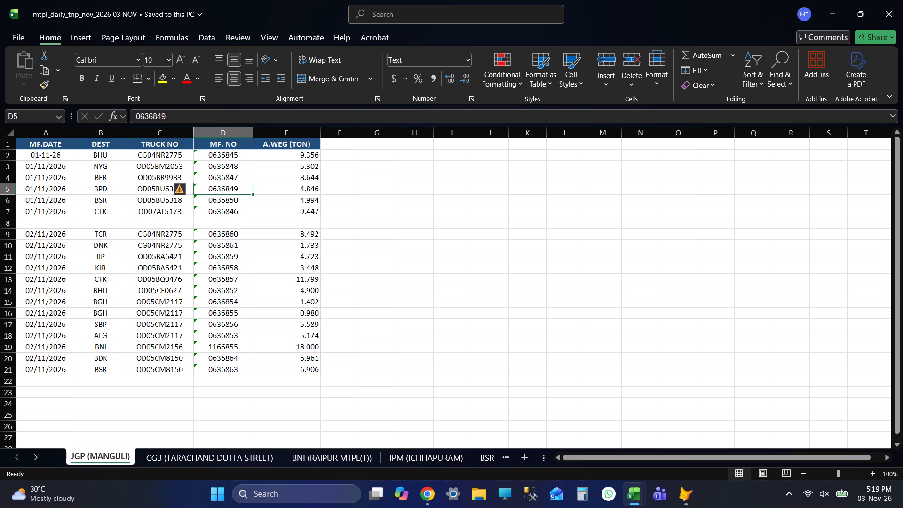
key("alt+Tab")
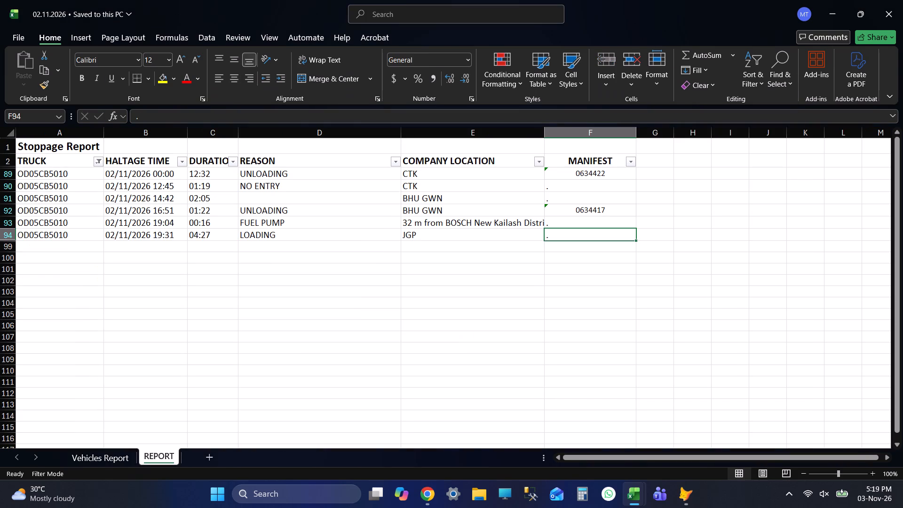
key("shift+Tab")
key("shift+Tab")
key("shift+Tab")
key("shift+Tab")
key("shift+Tab")
key("shift+Tab")
key("shift+Tab")
key("shift+Tab")
key("shift+Tab")
key("shift+Tab")
key("shift+Tab")
key("shift+Tab")
key("shift+Tab")
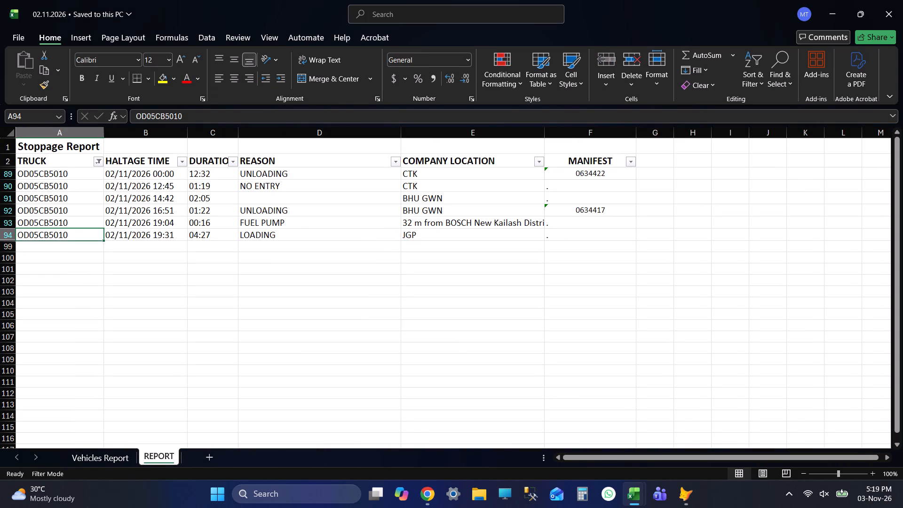
key("ctrl+c")
key("alt+Tab")
key("alt+Tab")
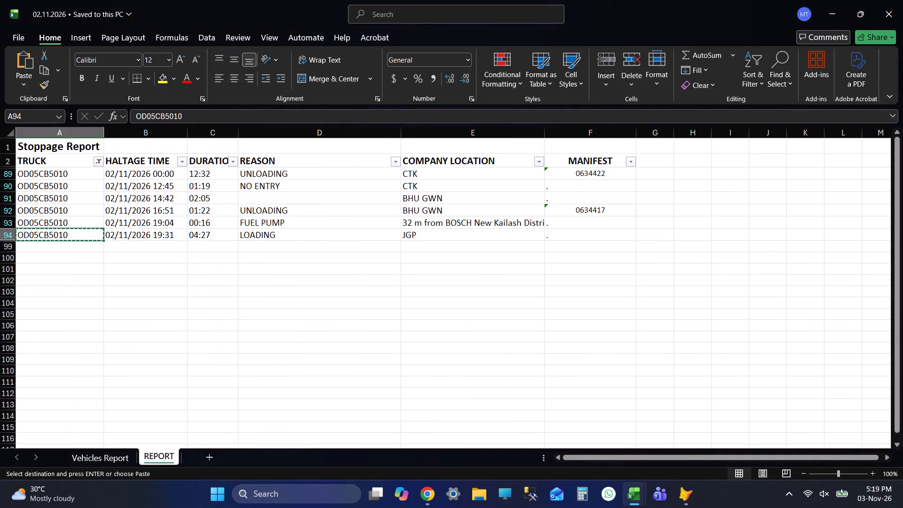
key("alt+Tab")
key("alt+Tab")
key("alt+Tab")
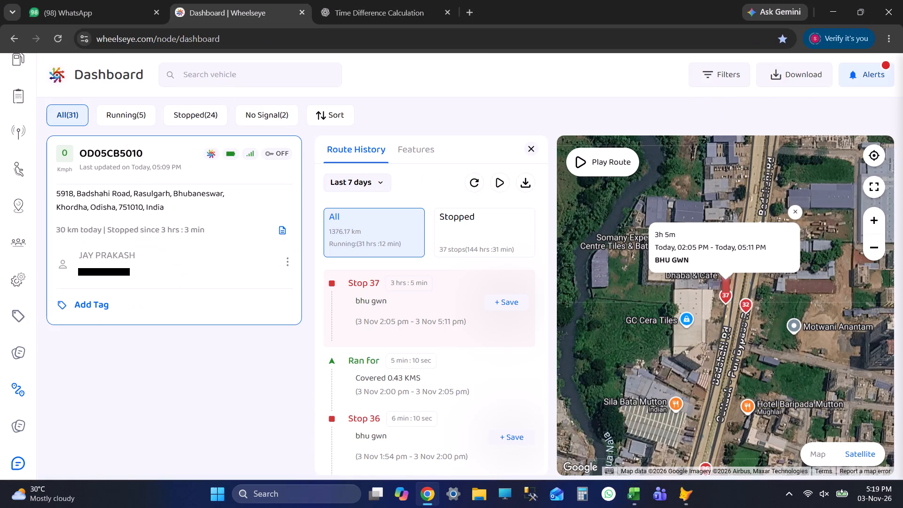
left_click(224, 75)
key("ctrl+v")
key("Return")
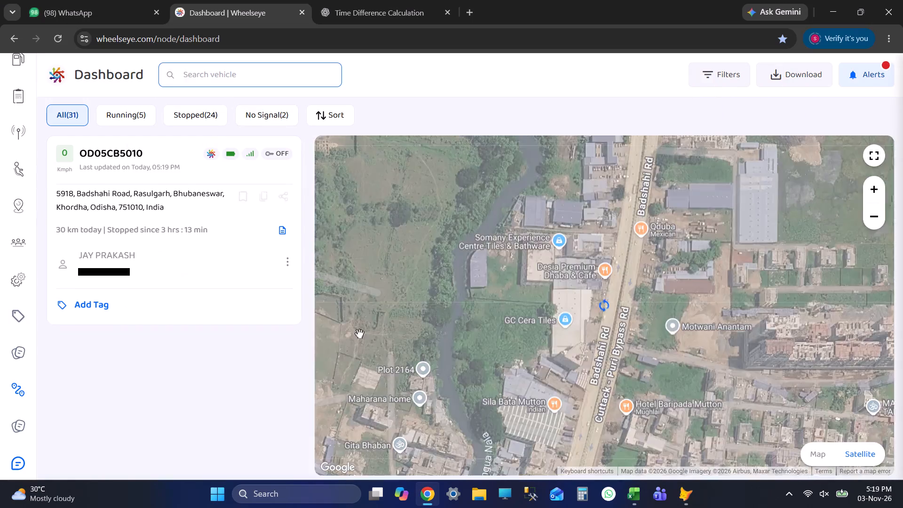
left_click(143, 242)
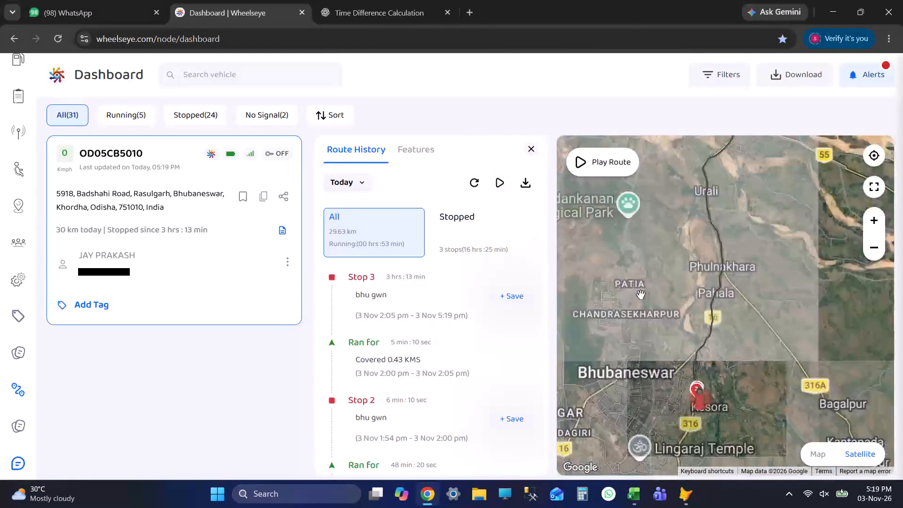
scroll(705, 397, "up", 4)
scroll(703, 403, "down", 1)
scroll(703, 403, "up", 2)
left_click_drag(703, 403, 724, 344)
scroll(690, 354, "up", 5)
scroll(689, 353, "down", 1)
scroll(689, 353, "up", 8)
left_click(489, 282)
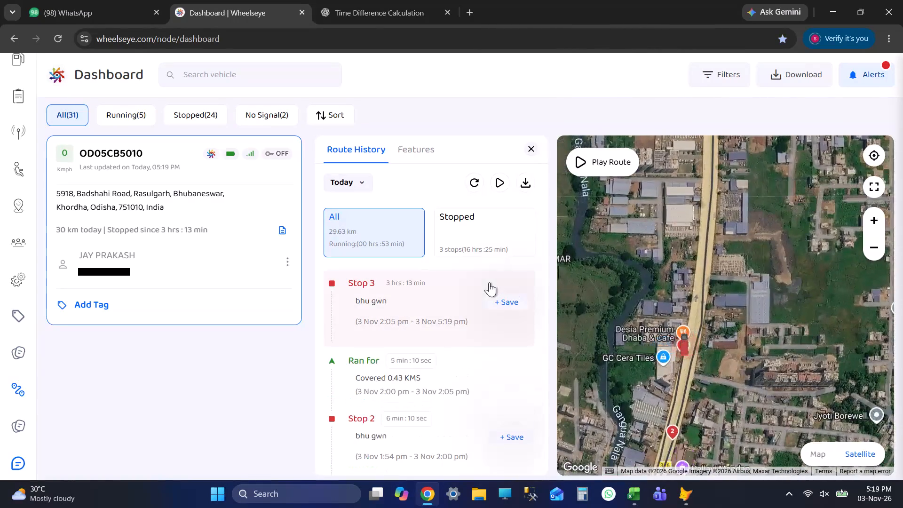
scroll(705, 297, "up", 5)
left_click_drag(728, 307, 676, 331)
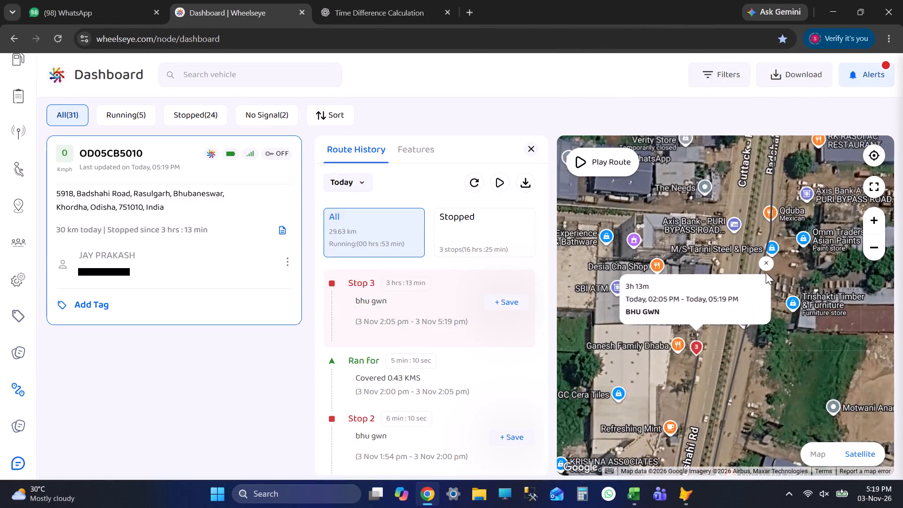
left_click(766, 272)
left_click(768, 264)
key("alt+Tab")
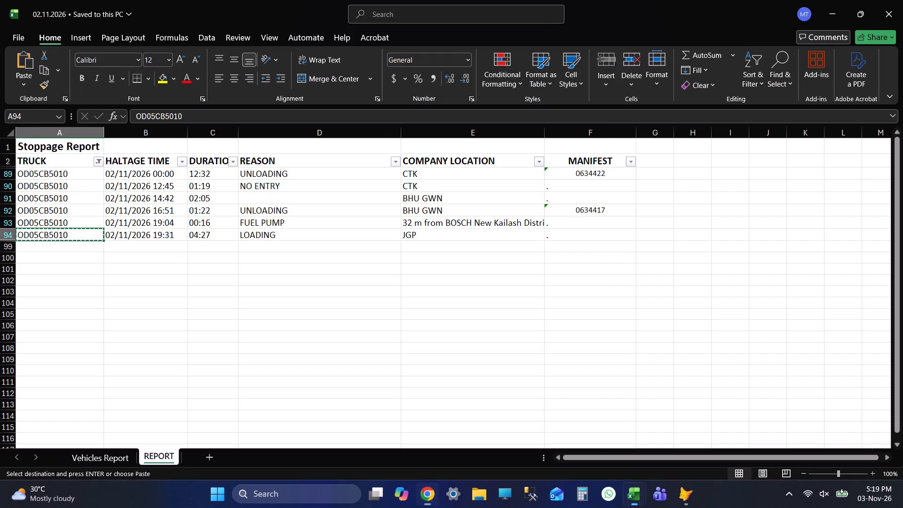
key("Tab")
key("Tab")
key("Tab")
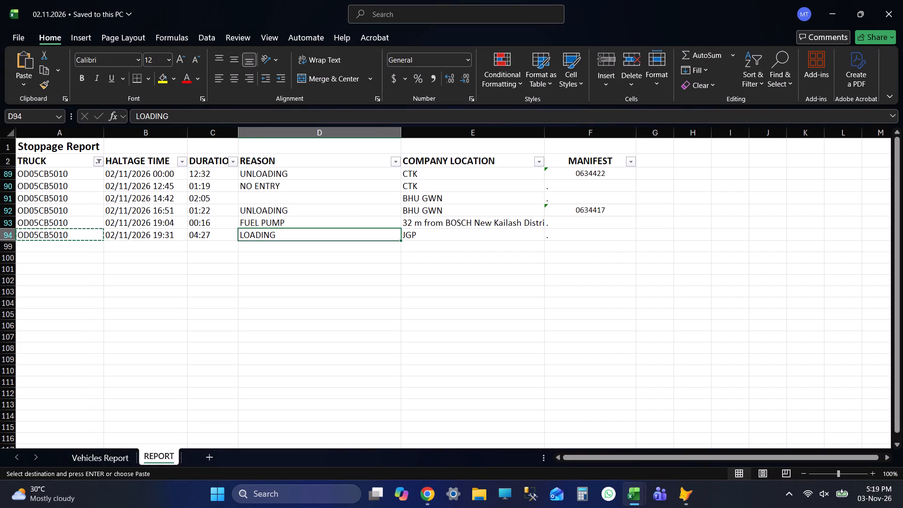
key("Tab")
key("Tab")
key("ctrl+s")
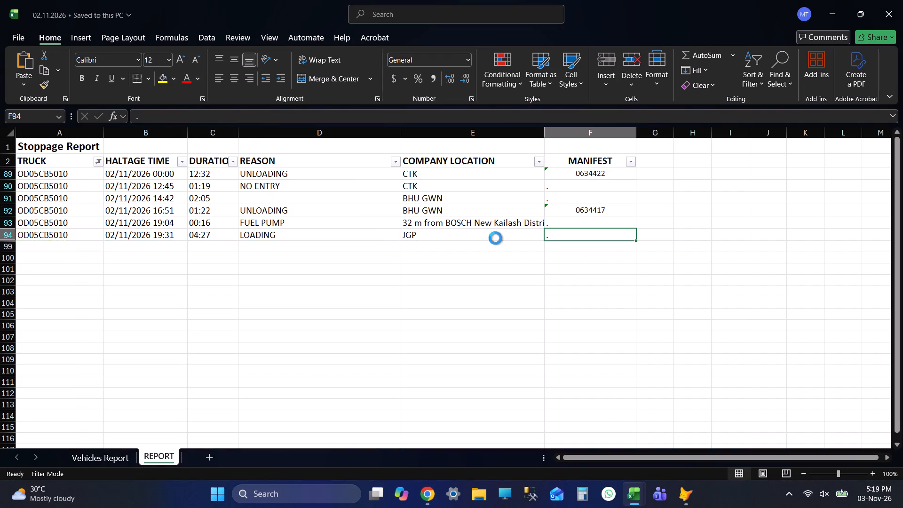
In M T P L, view the Weight Loss Report for branch JGP (MANGULI) for the period 03/11/2026 to 03/11/2026.
key("alt+Tab")
key("alt+Tab")
key("alt+Tab")
key("alt+Tab")
key("alt+Tab")
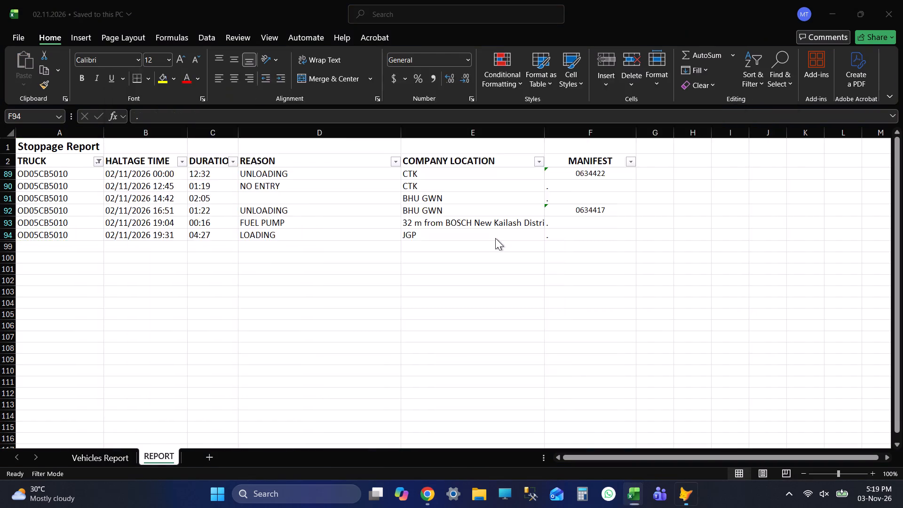
left_click(395, 232)
key("BackSpace")
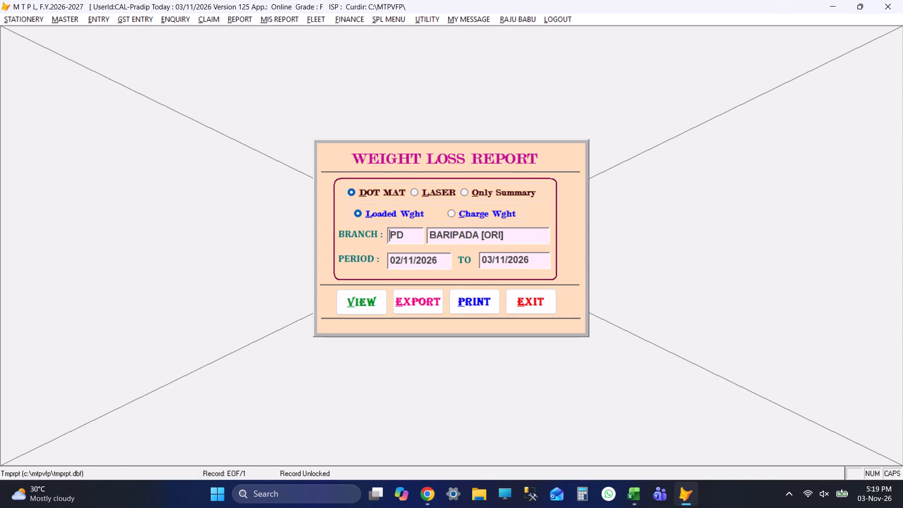
type("JGP")
key("BackSpace")
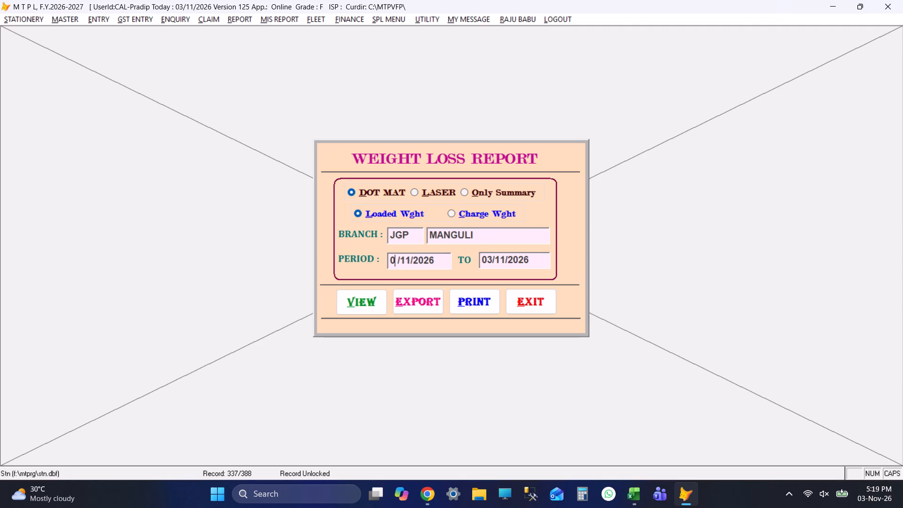
key("3")
key("Return")
key("Return")
key("Return")
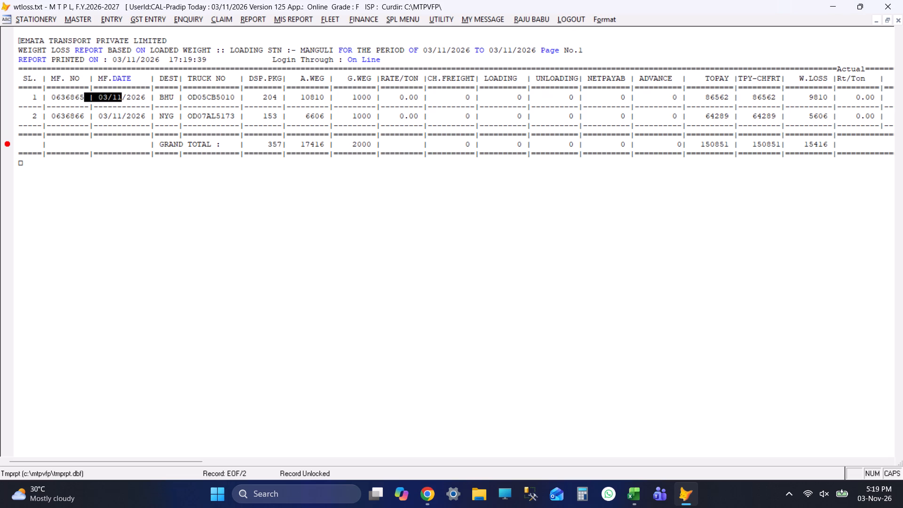
double_click(225, 95)
key("alt+Tab")
key("alt+Tab")
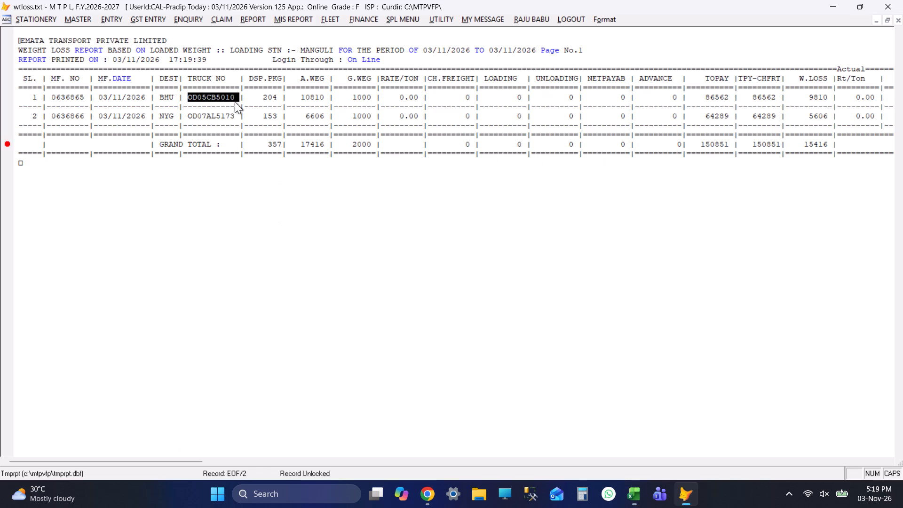
double_click(66, 96)
right_click(66, 96)
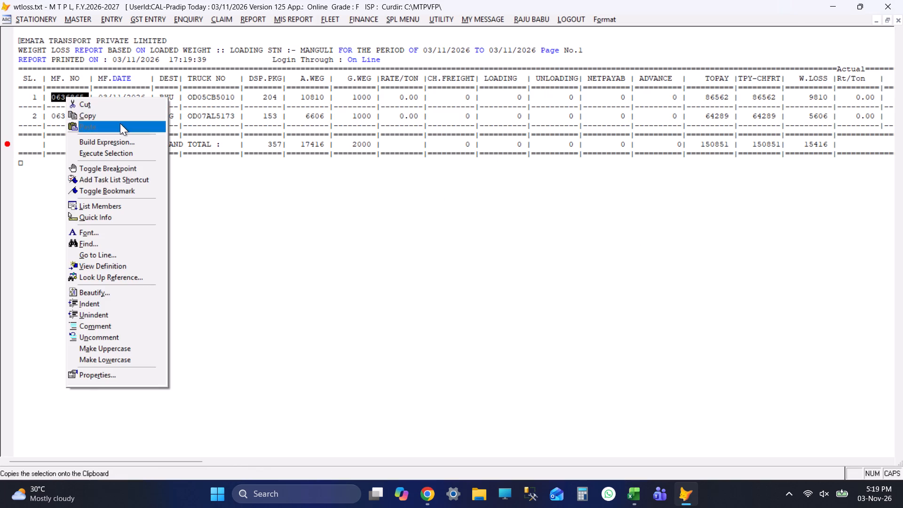
left_click(118, 115)
key("alt+Tab")
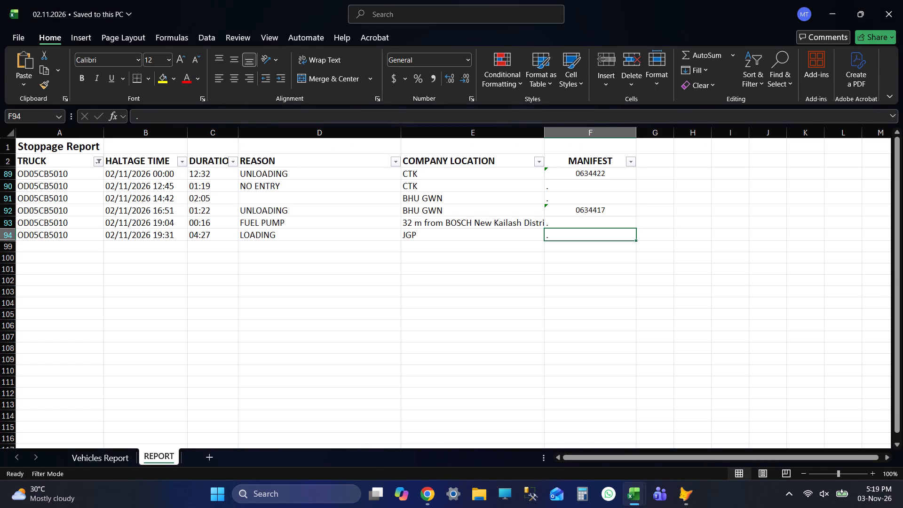
key("ctrl+v")
key("Return")
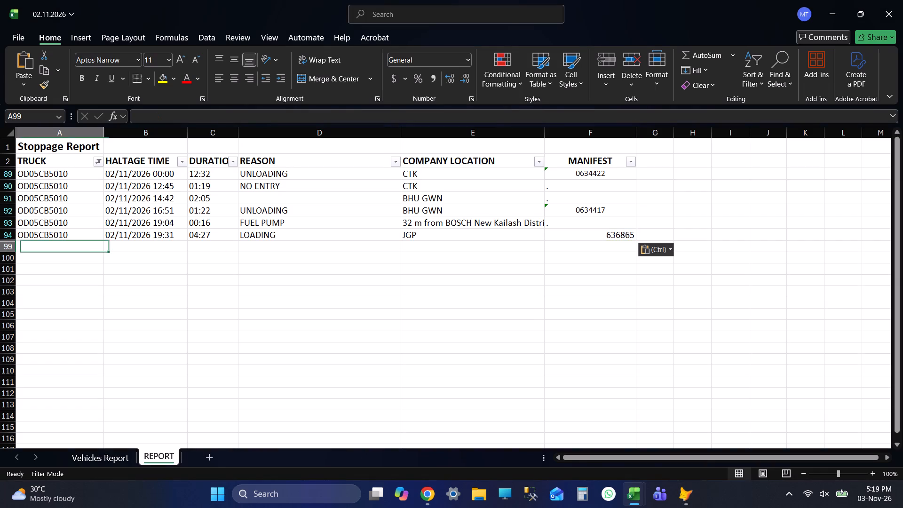
key("Tab")
key("Tab")
key("Tab")
key("Tab")
key("Tab")
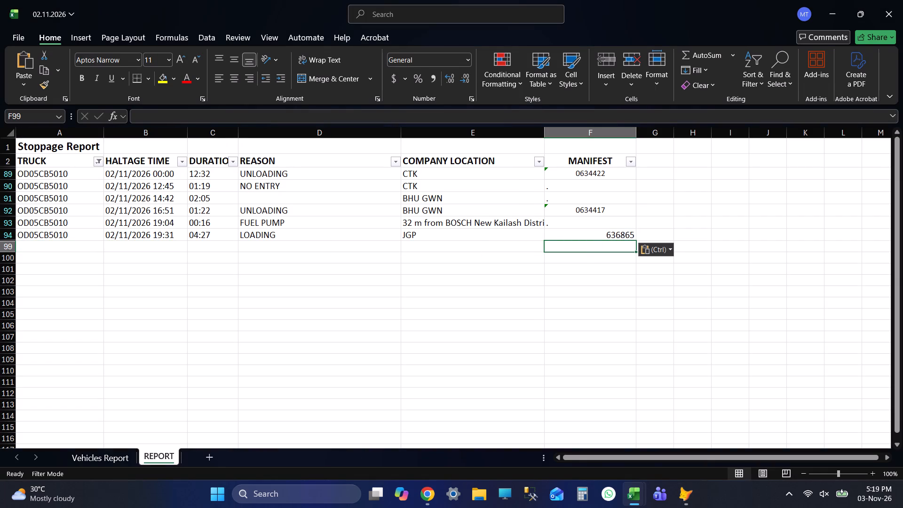
key("Up")
left_click(230, 79)
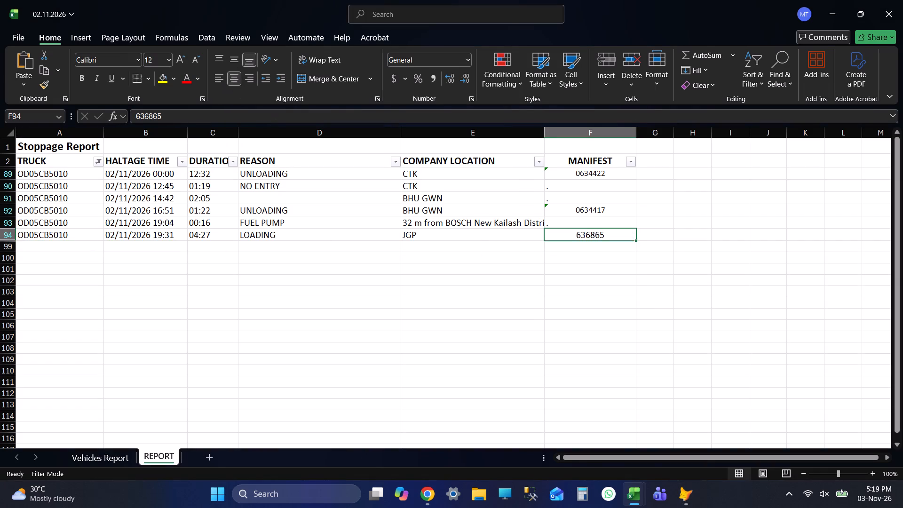
left_click(505, 309)
key("ctrl+s")
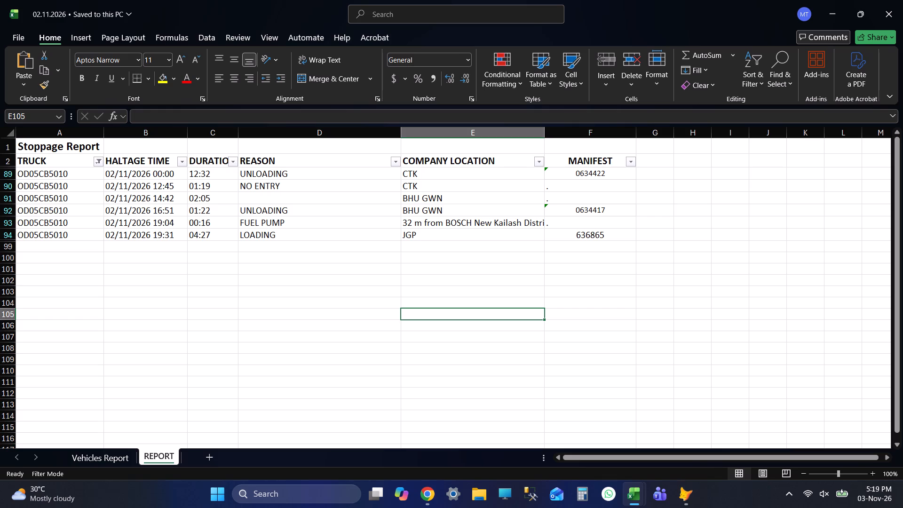
Close the MANGULI Weight Loss Report view in M T P L and save the 02.11.2026 report again.
left_click(322, 230)
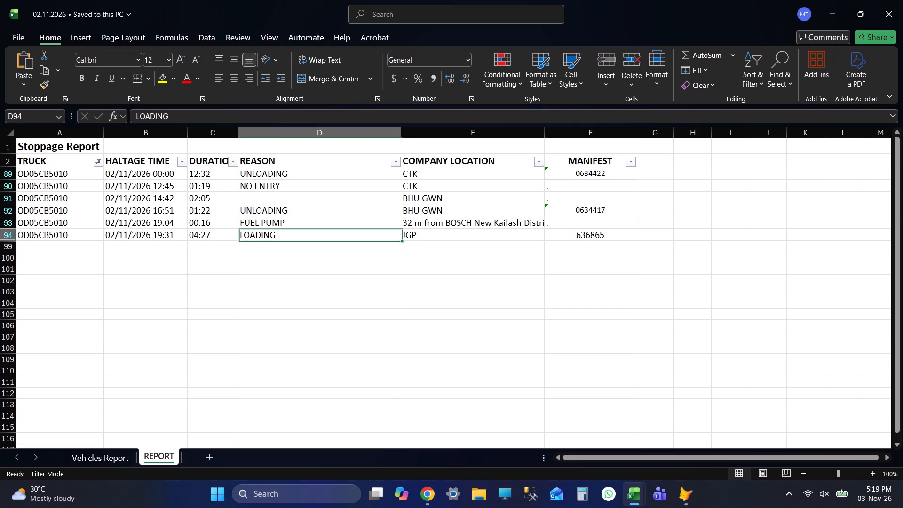
key("alt+Tab")
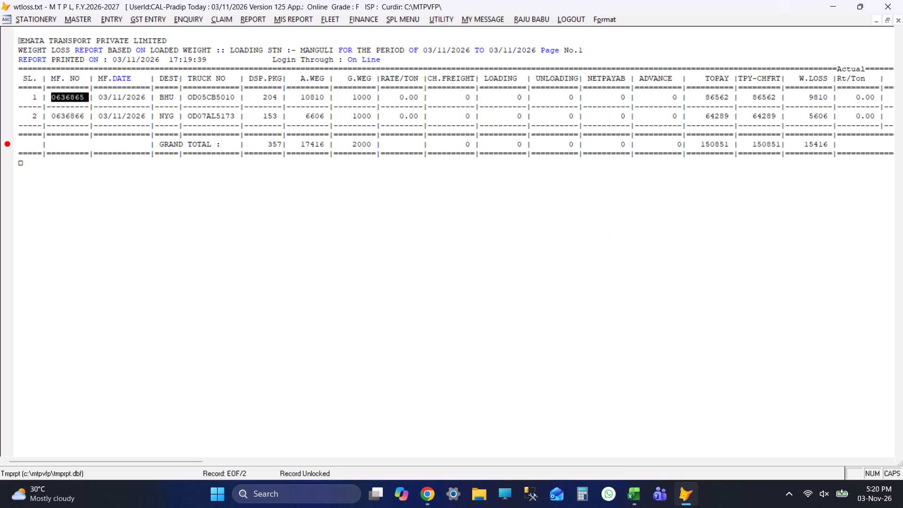
key("Escape")
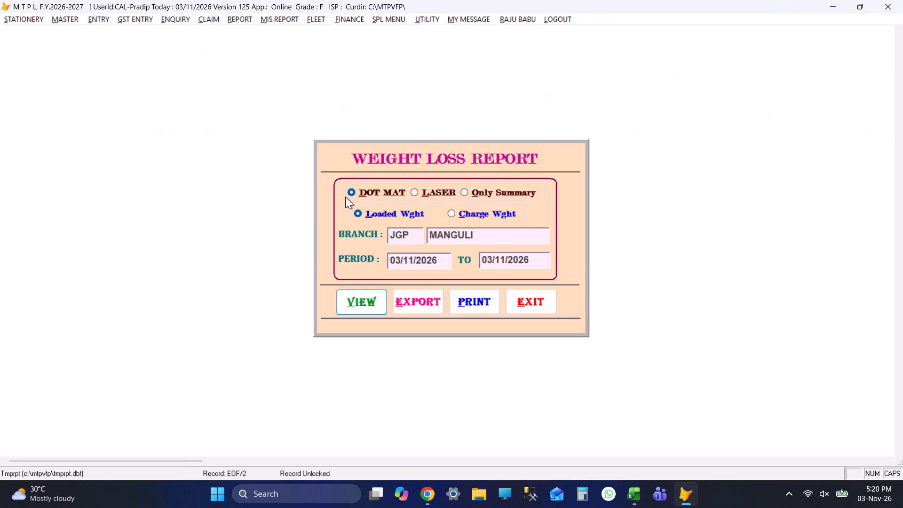
key("alt+Tab")
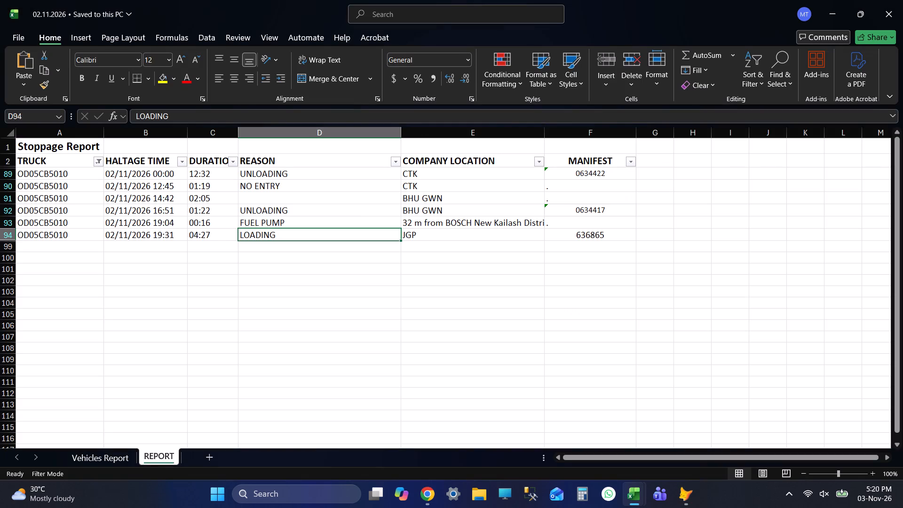
key("ctrl+s")
key("ctrl+s")
key("ctrl+s")
key("ctrl+s")
left_click(289, 200)
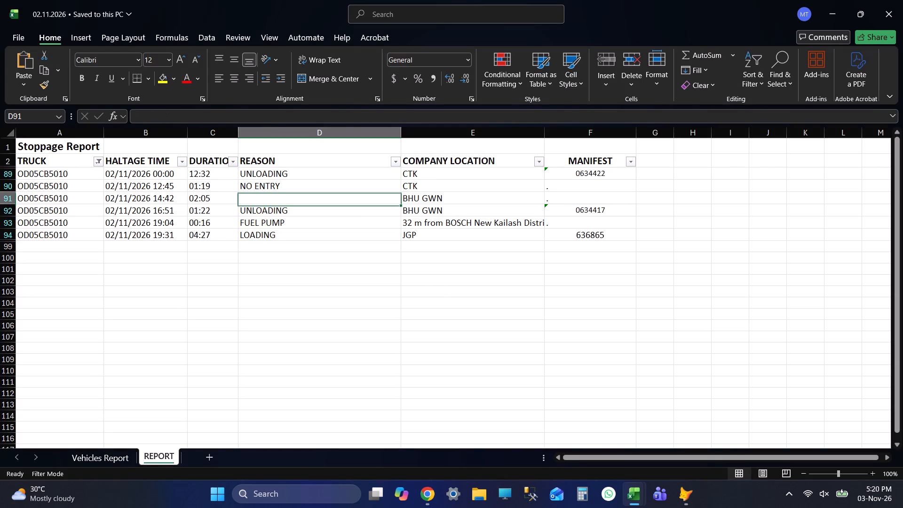
key("ctrl+s")
key("ctrl+s")
key("ctrl+s")
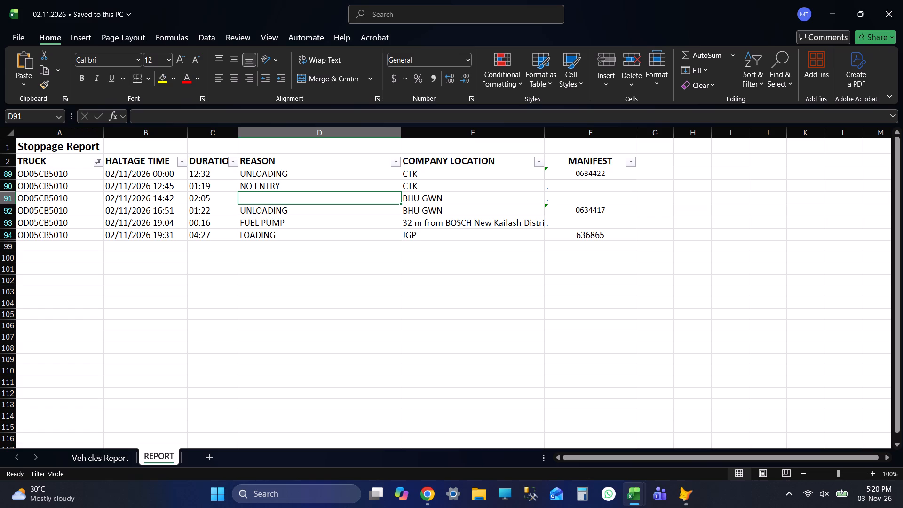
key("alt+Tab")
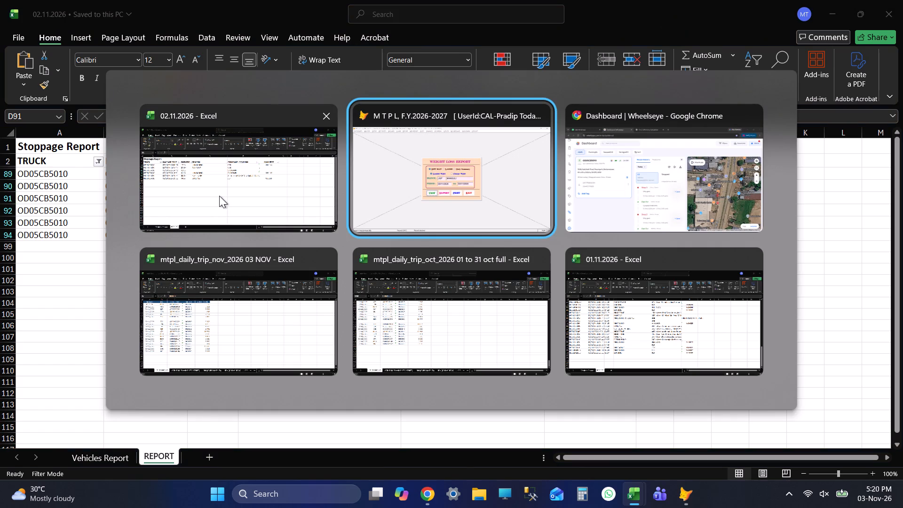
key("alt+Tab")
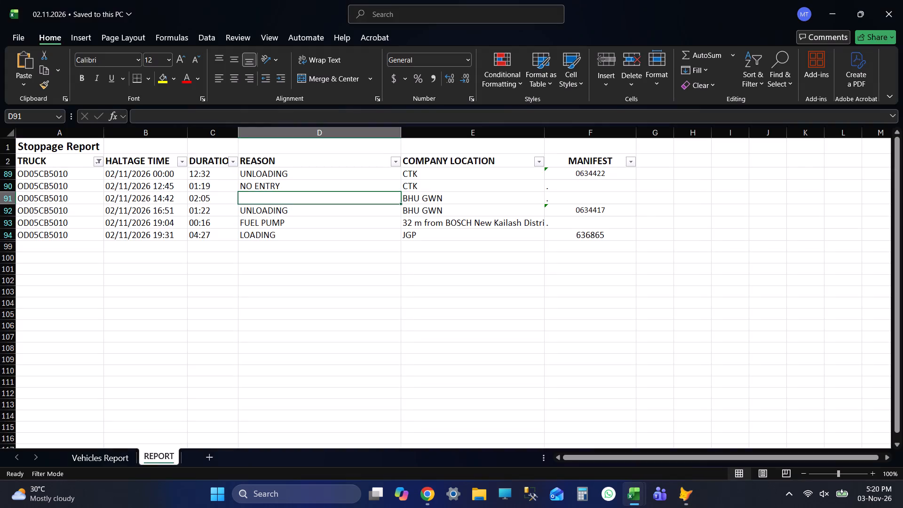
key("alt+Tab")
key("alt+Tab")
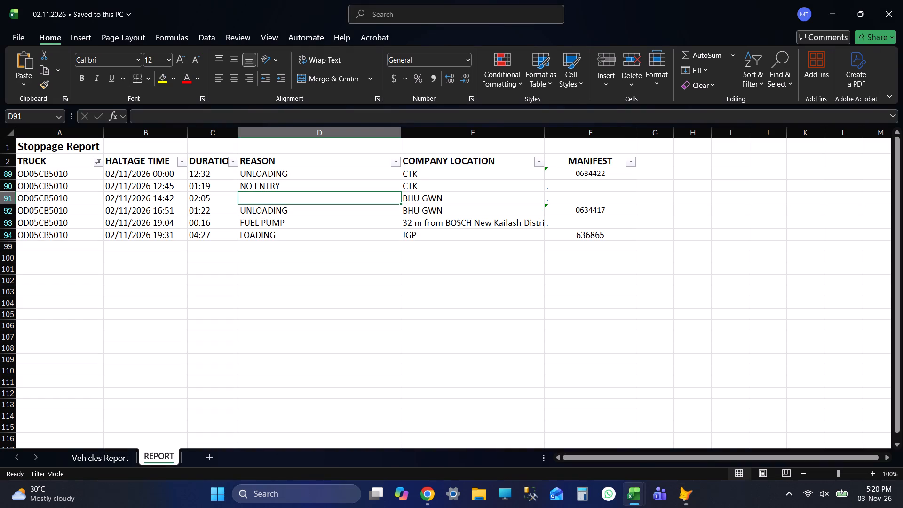
left_click(95, 164)
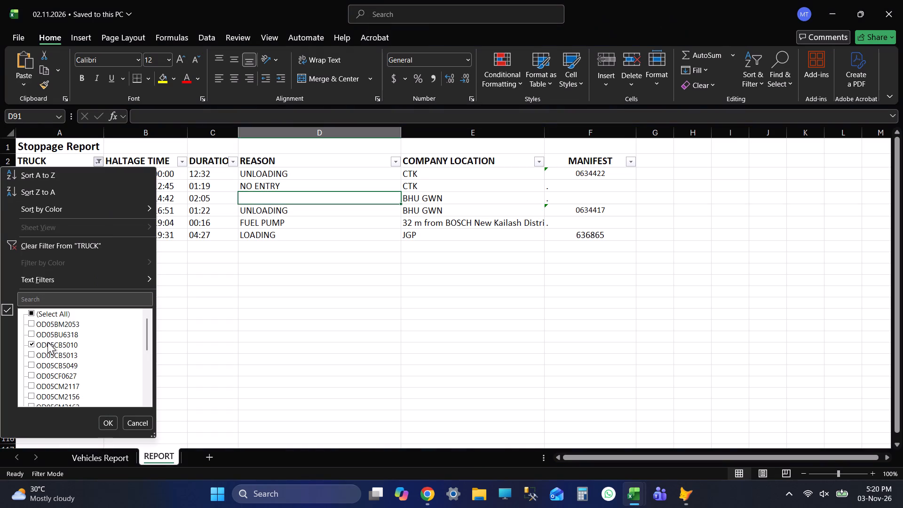
left_click(48, 342)
left_click(61, 357)
left_click(109, 421)
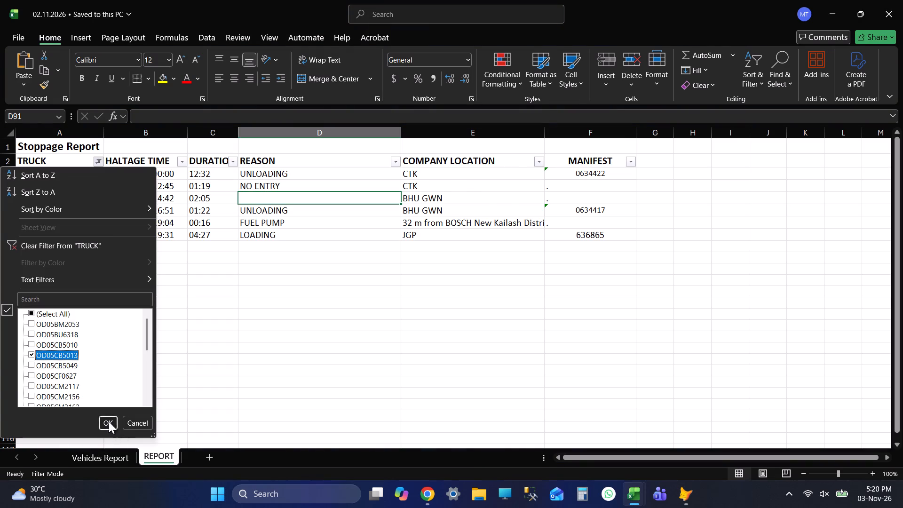
left_click(311, 281)
key("ctrl+s")
left_click(255, 175)
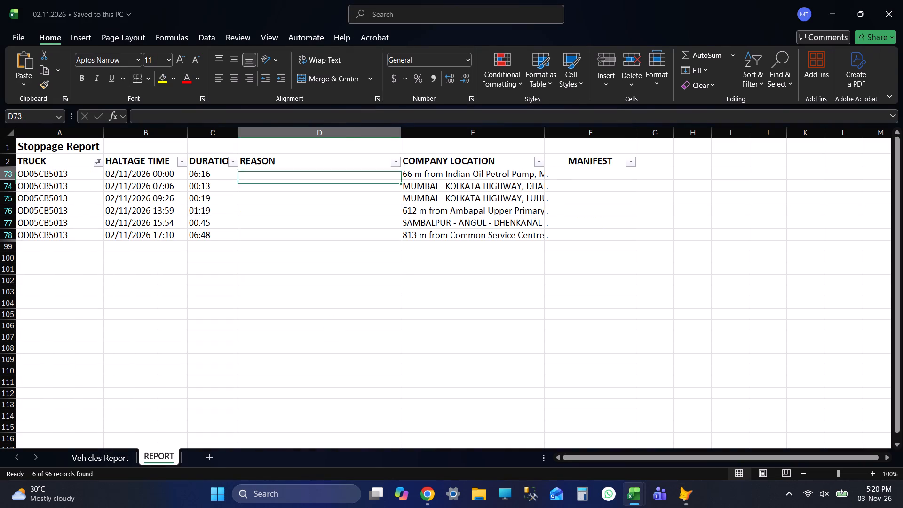
key("shift+Tab")
key("shift+Tab")
key("shift+Tab")
key("shift+Tab")
key("ctrl+c")
key("alt+Tab")
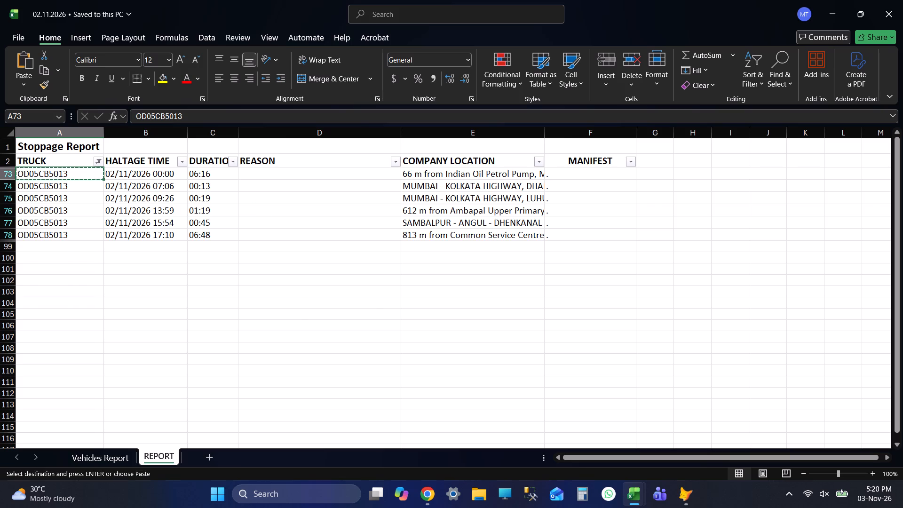
key("alt+Tab")
key("alt+Tab")
key("alt+Tab")
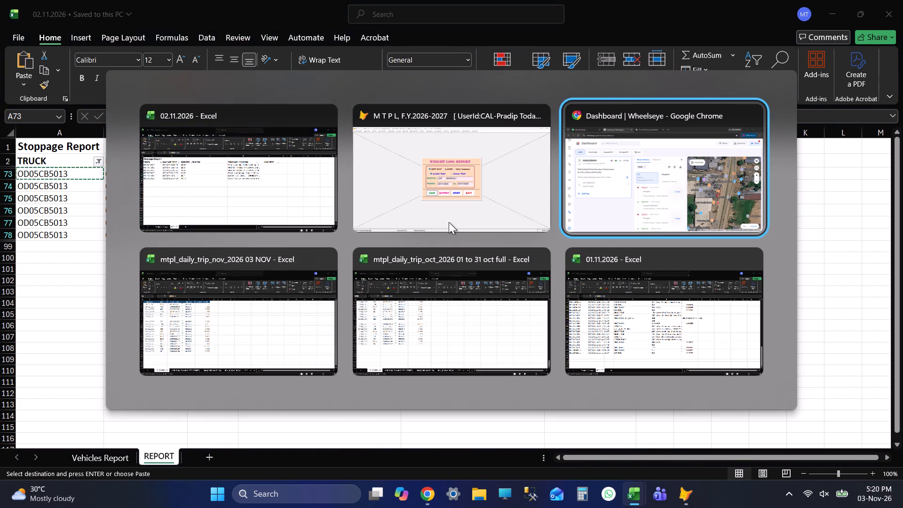
left_click(235, 71)
key("ctrl+v")
key("Return")
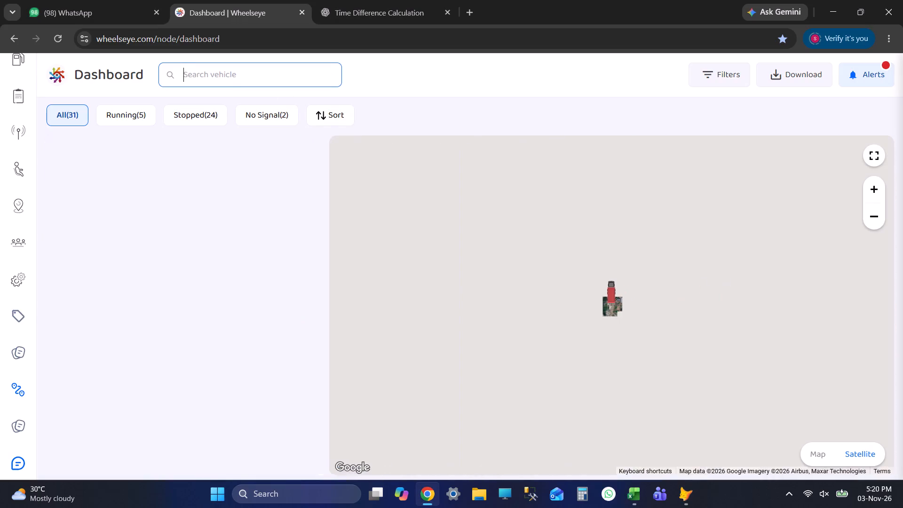
left_click(143, 318)
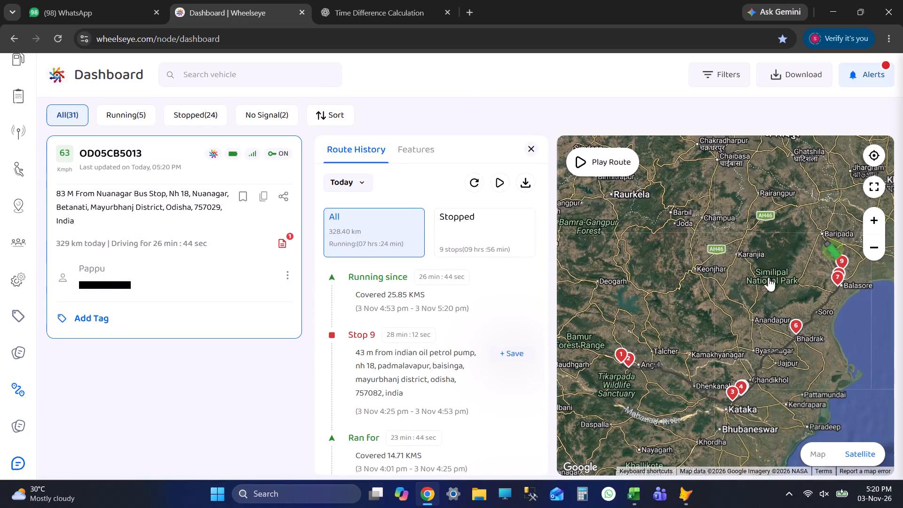
scroll(818, 248, "up", 2)
left_click_drag(805, 251, 690, 273)
scroll(710, 262, "up", 4)
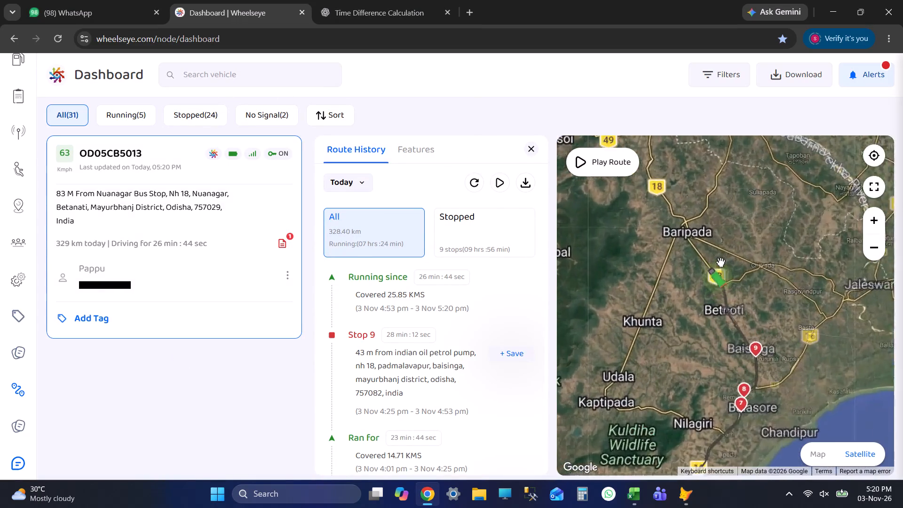
scroll(721, 262, "up", 2)
scroll(716, 263, "down", 1)
scroll(714, 263, "up", 6)
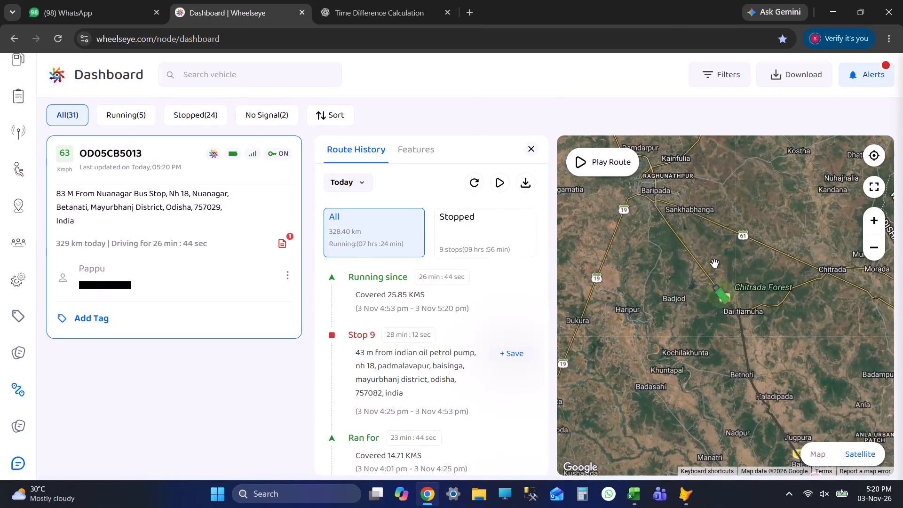
scroll(714, 263, "down", 2)
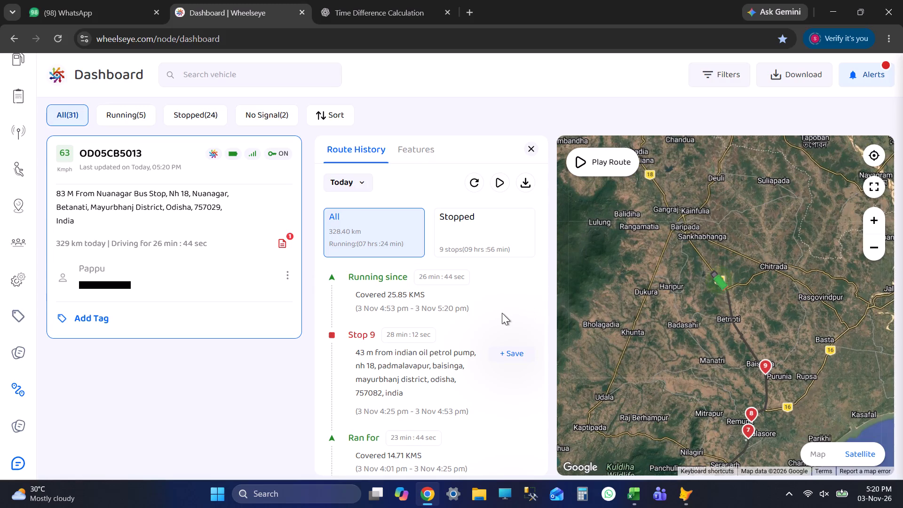
key("alt+Tab")
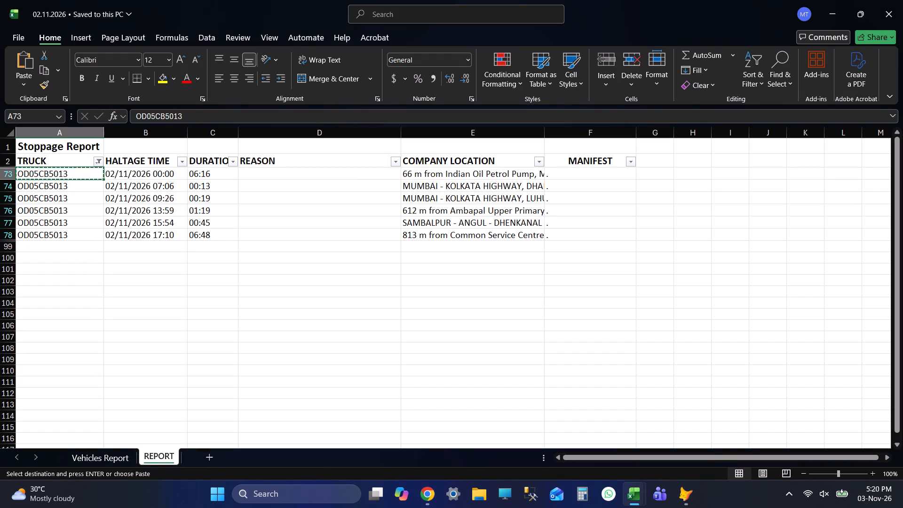
key("alt+Tab")
key("alt+Tab")
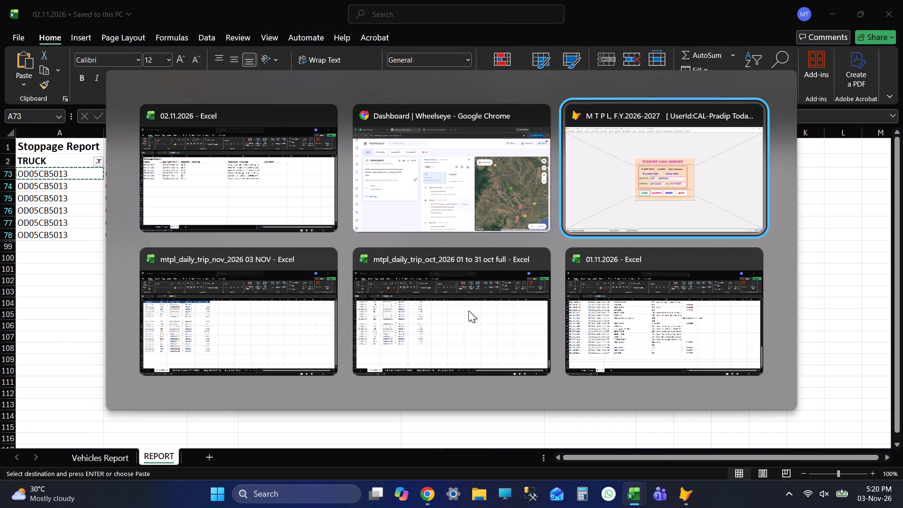
key("alt+Tab")
key("alt+Tab")
key("alt+Tab")
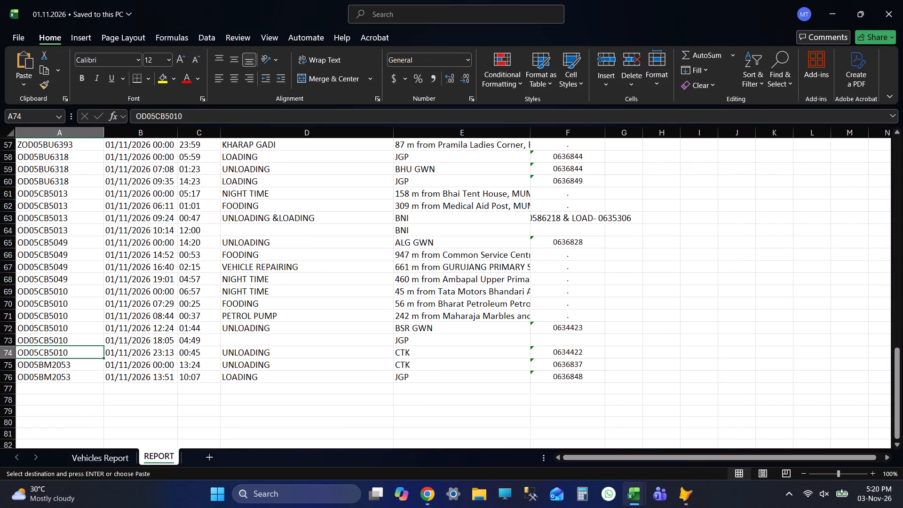
left_click(49, 132)
key("alt+Tab")
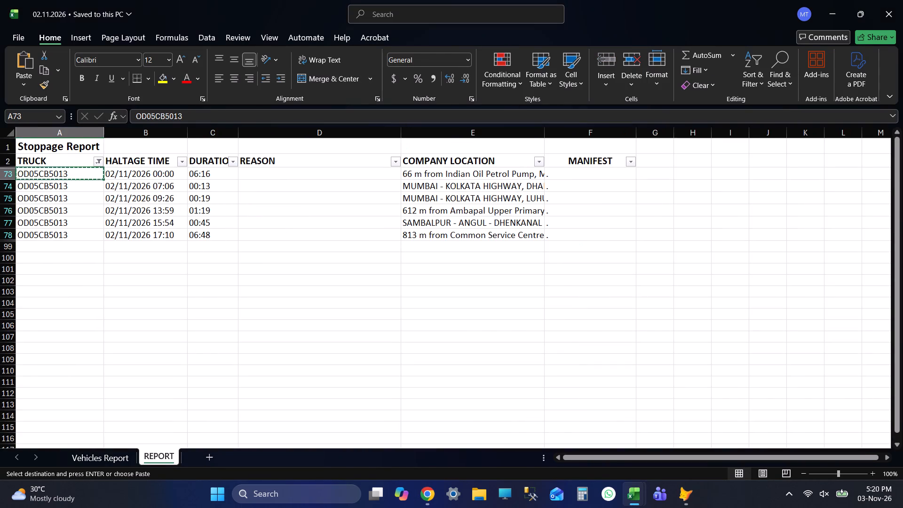
key("alt+Tab")
key("ctrl+f")
key("ctrl+v")
key("Return")
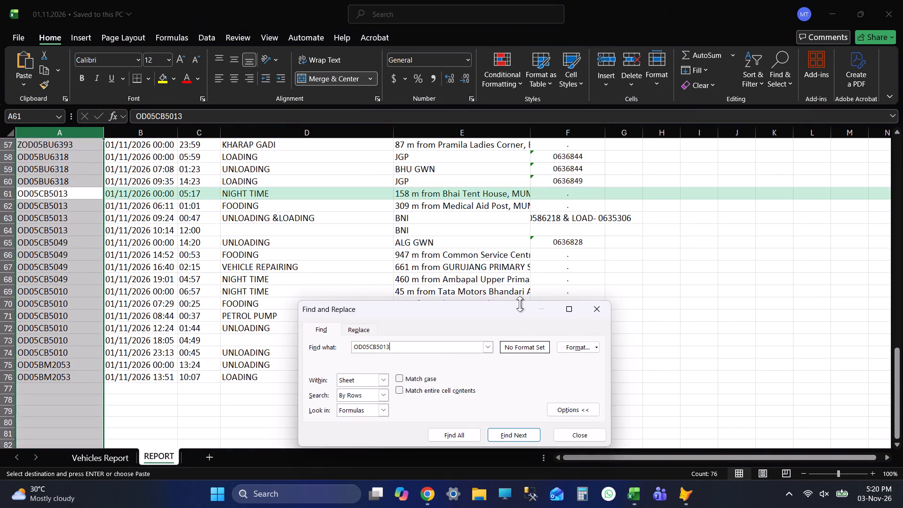
key("Return")
key("Return")
key("Return")
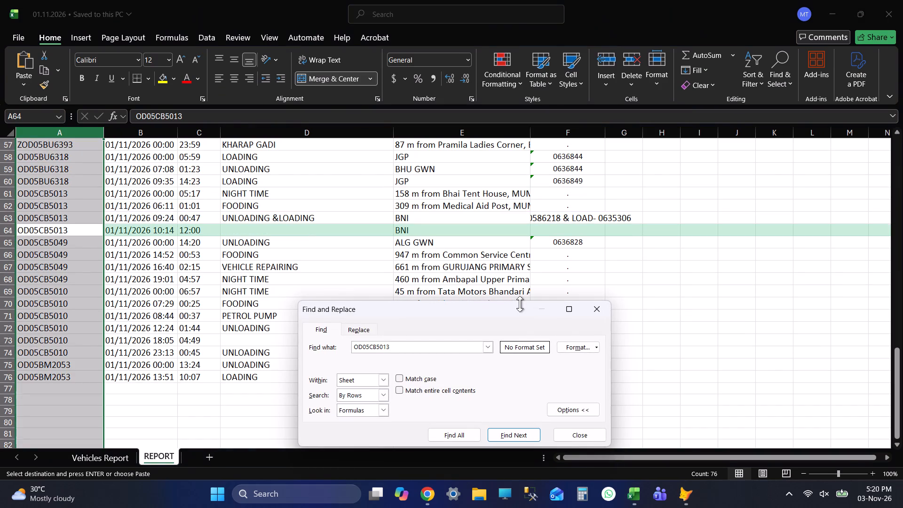
left_click(586, 431)
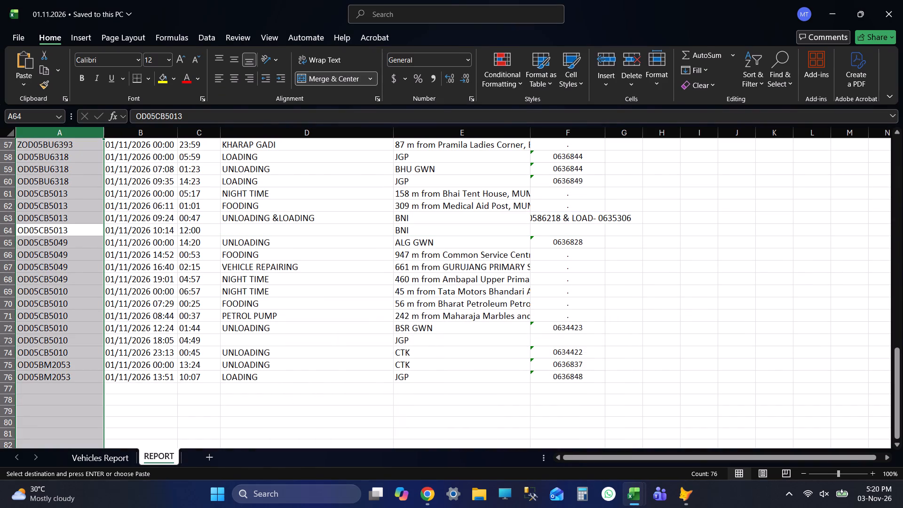
left_click(3, 230)
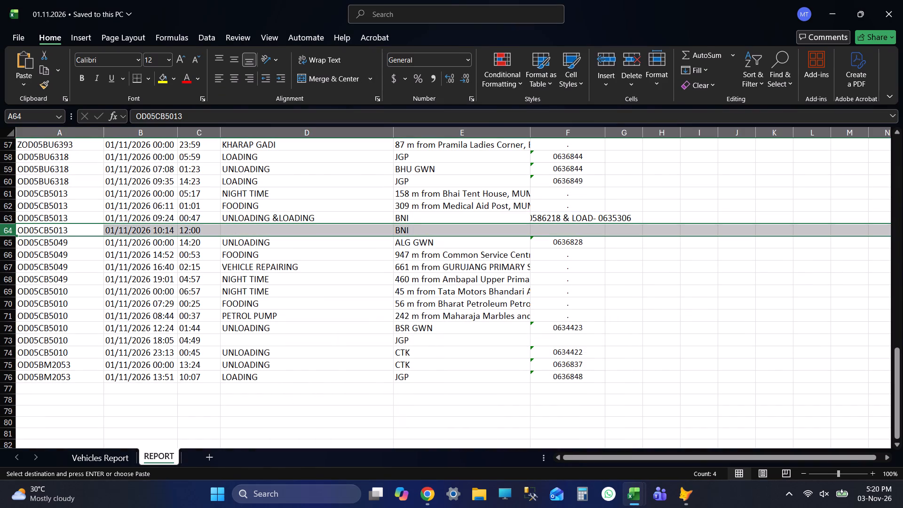
key("alt+Tab")
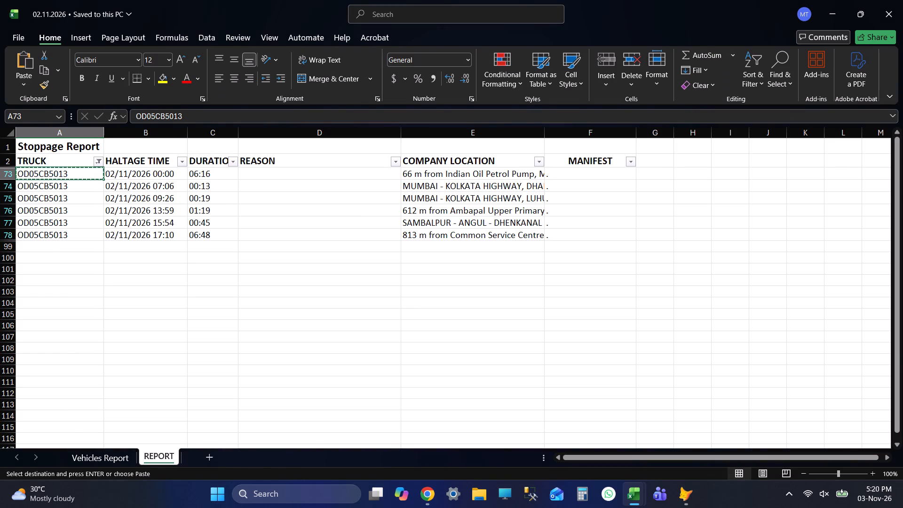
key("alt+Tab")
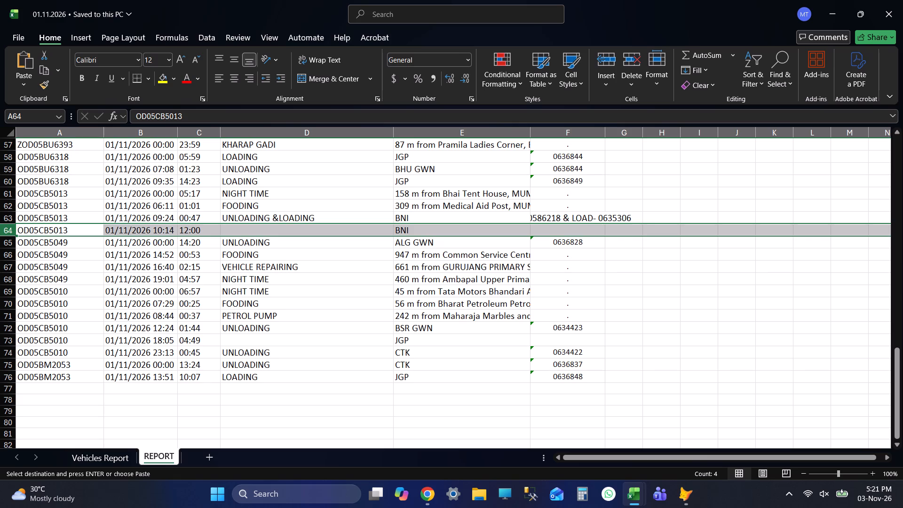
key("alt+Tab")
key("alt+Tab")
key("alt+Tab")
key("alt+Tab")
key("alt+Tab")
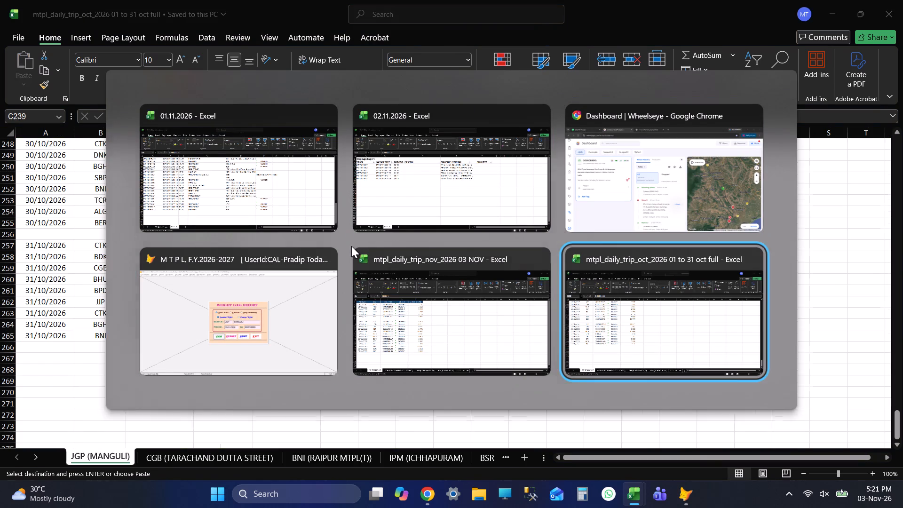
scroll(228, 265, "up", 5)
scroll(227, 269, "down", 1)
scroll(224, 270, "up", 4)
scroll(222, 278, "down", 3)
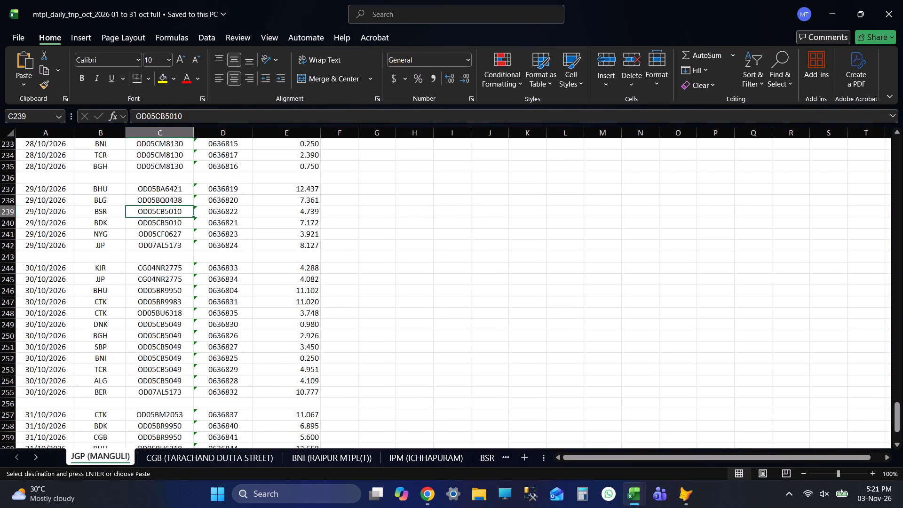
scroll(231, 337, "down", 1)
scroll(231, 354, "up", 1)
scroll(231, 358, "down", 1)
scroll(239, 421, "down", 2)
scroll(239, 421, "up", 1)
scroll(239, 421, "down", 1)
scroll(246, 422, "up", 1)
scroll(246, 423, "down", 1)
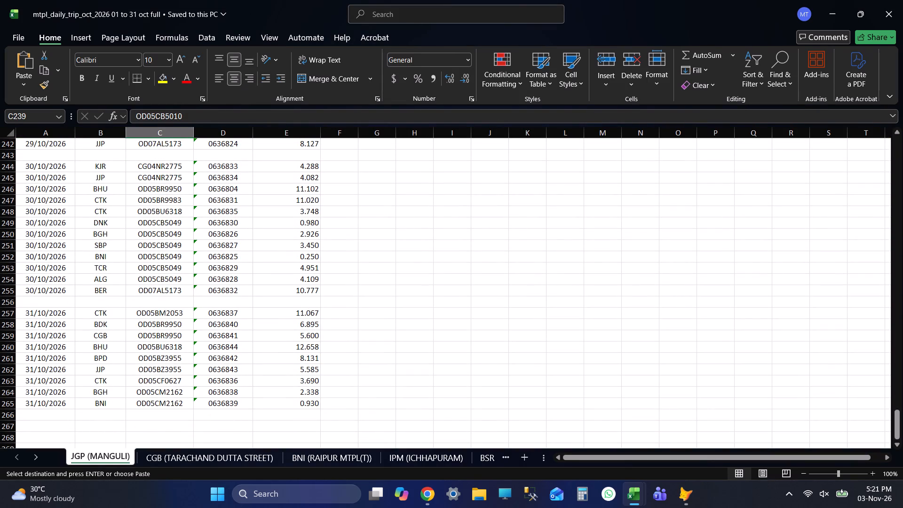
left_click(329, 457)
scroll(230, 284, "up", 2)
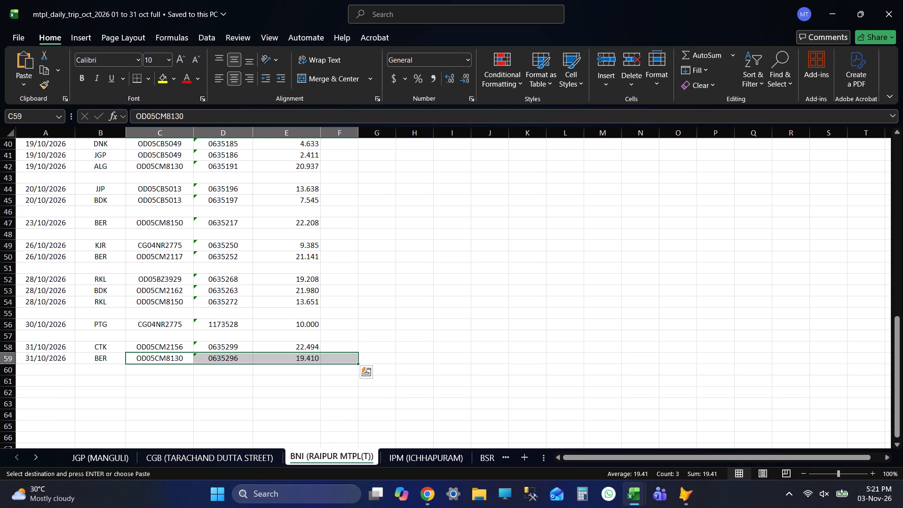
key("alt+Tab")
key("alt+Tab")
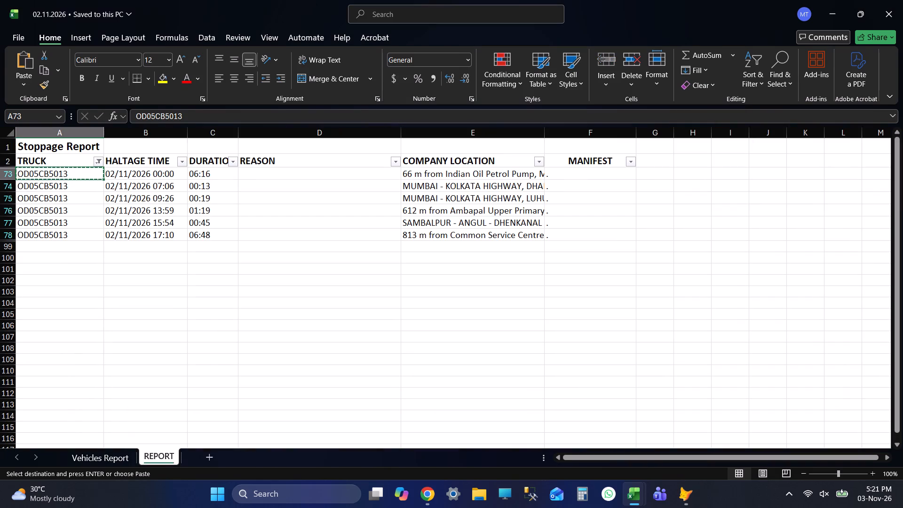
key("alt+Tab")
key("alt+Tab")
key("shift+Tab")
key("shift+Tab")
key("alt+Tab")
key("alt+Tab")
key("alt+Tab")
key("alt+Tab")
key("alt+Tab")
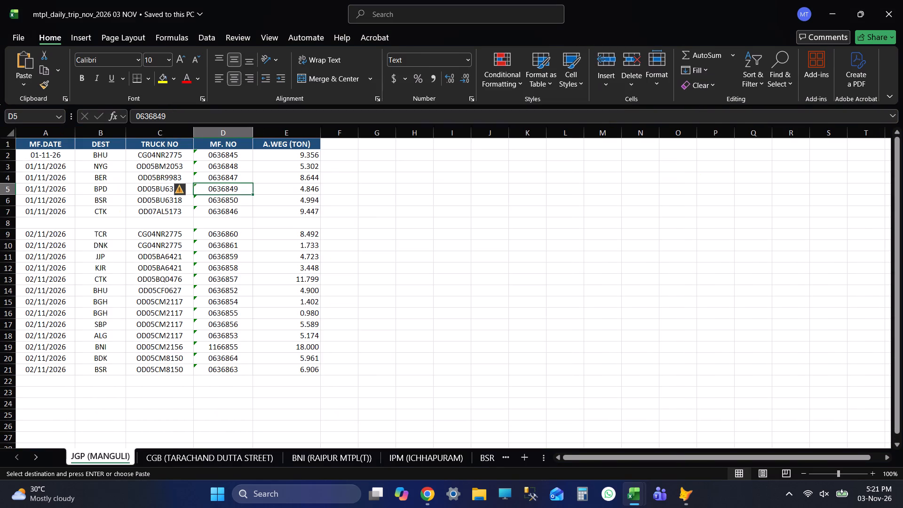
key("alt+Tab")
key("alt+Tab")
key("alt+Tab")
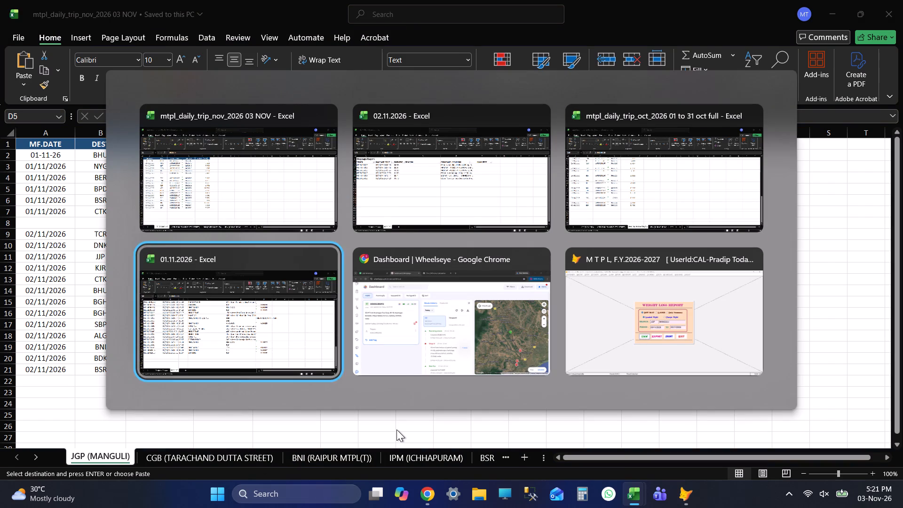
key("alt+Tab")
key("alt+Tab")
key("alt+Tab")
key("alt+Tab")
key("alt+Tab")
key("alt+Tab")
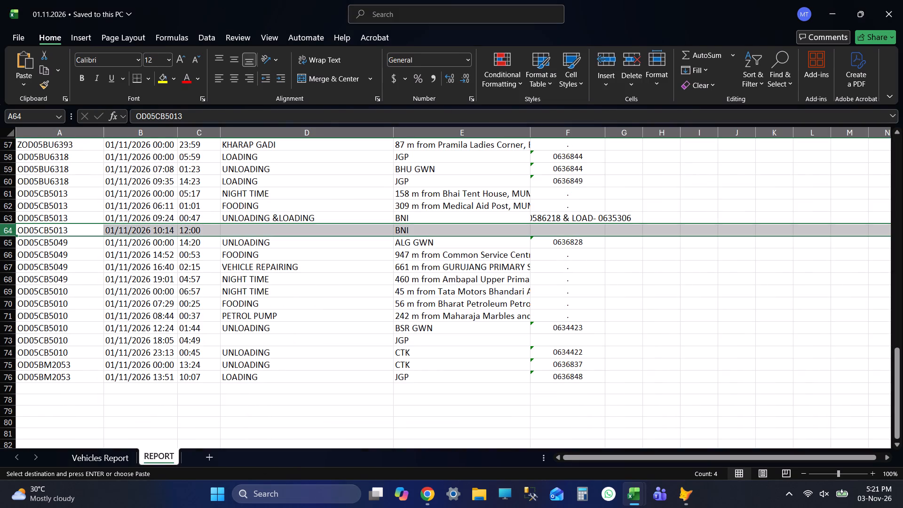
key("alt+Tab")
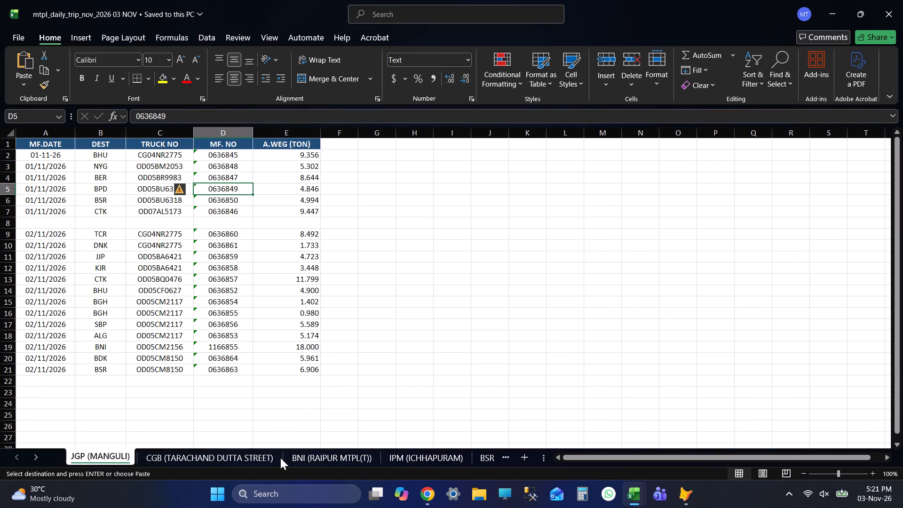
left_click(237, 449)
scroll(206, 271, "up", 4)
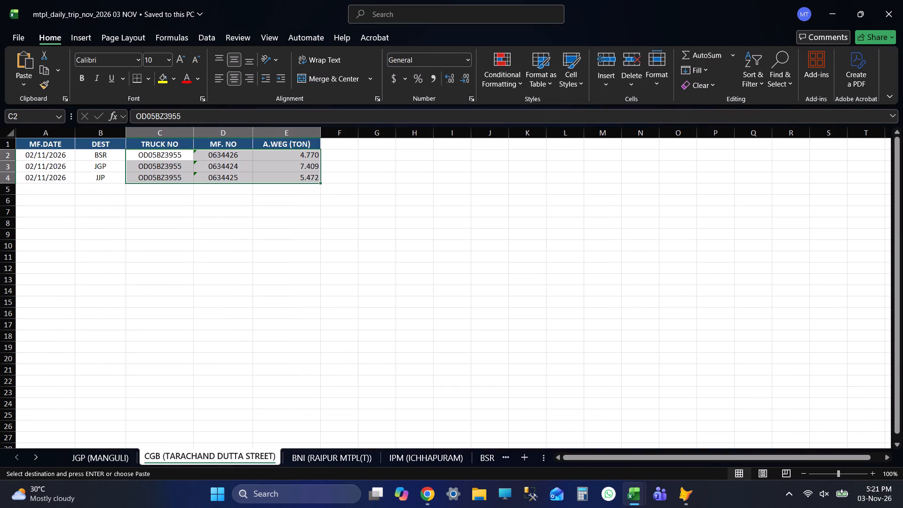
left_click(158, 158)
key("alt+Tab")
key("alt+Tab")
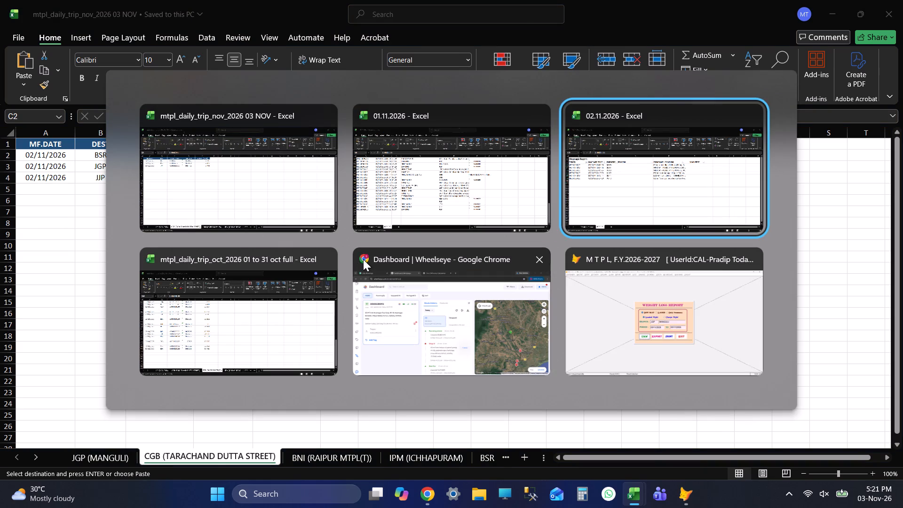
key("alt+Tab")
key("alt+Tab")
key("alt+Tab")
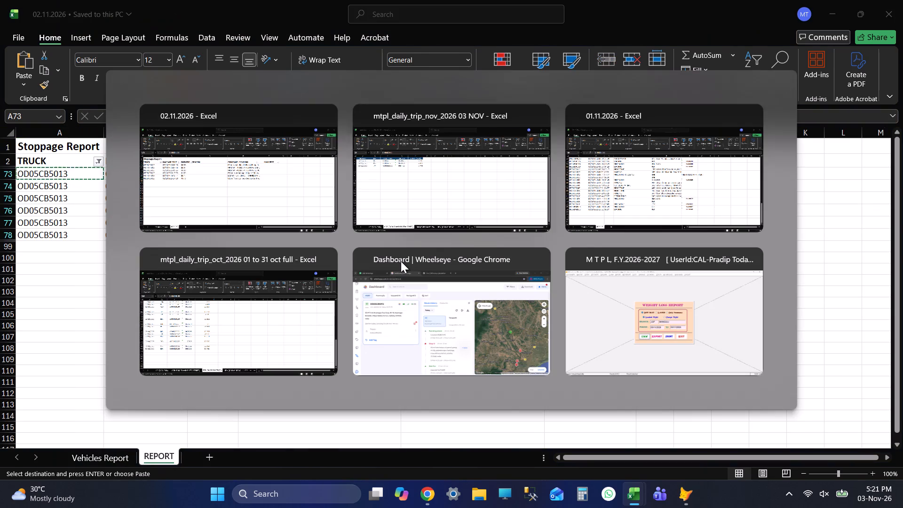
key("alt+Tab")
key("alt+Tab")
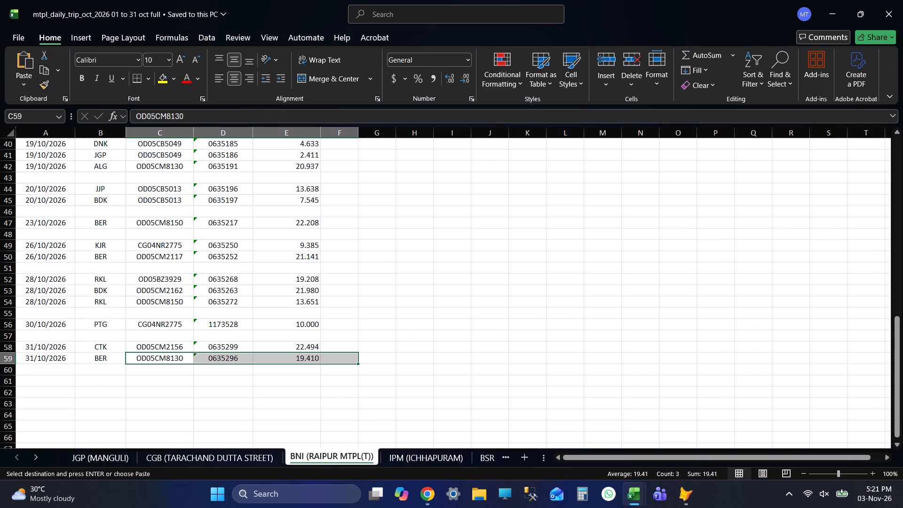
left_click(196, 453)
scroll(177, 343, "up", 2)
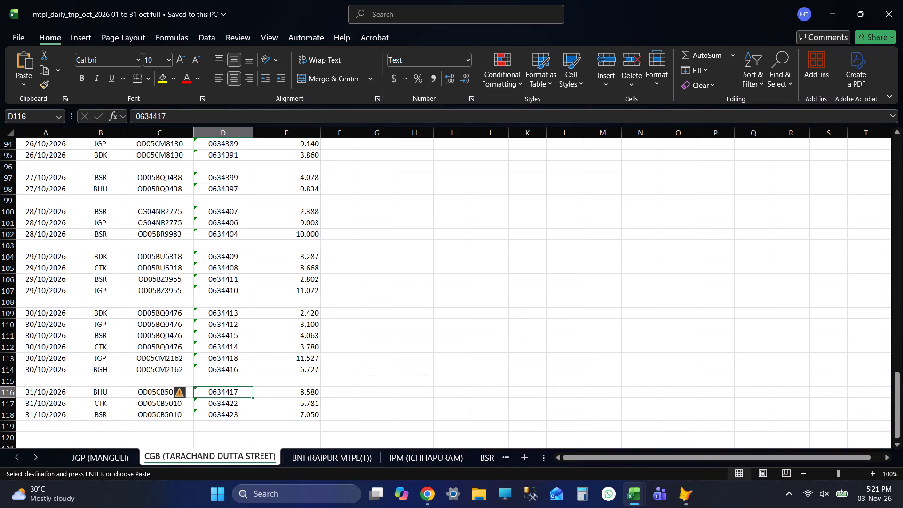
scroll(202, 317, "up", 1)
scroll(188, 349, "down", 1)
left_click(175, 319)
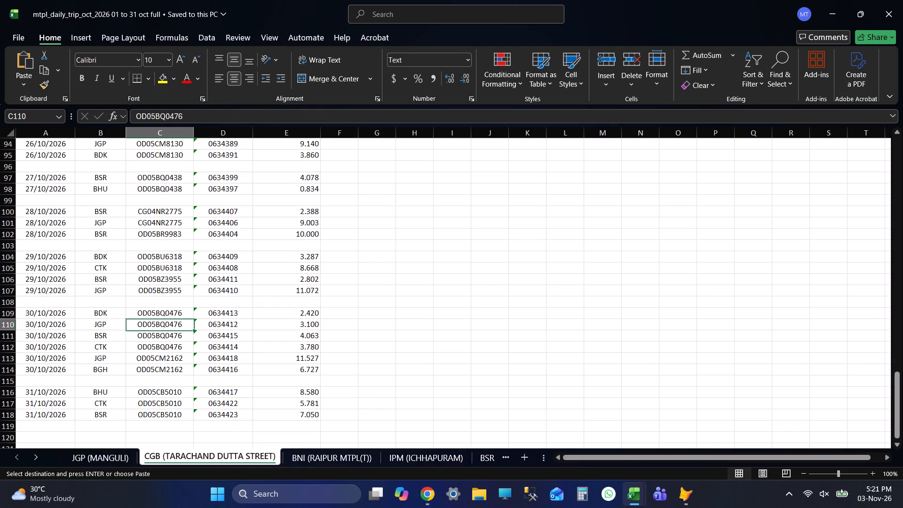
scroll(185, 290, "up", 3)
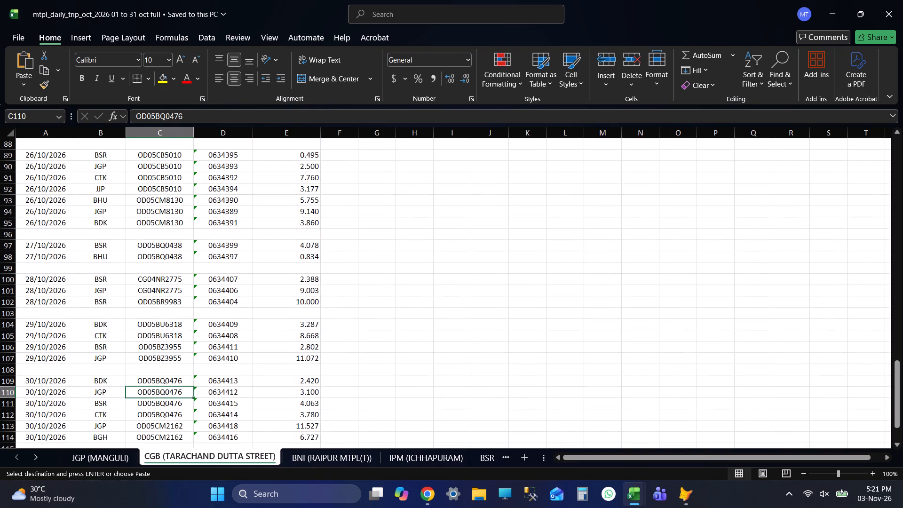
scroll(204, 300, "up", 2)
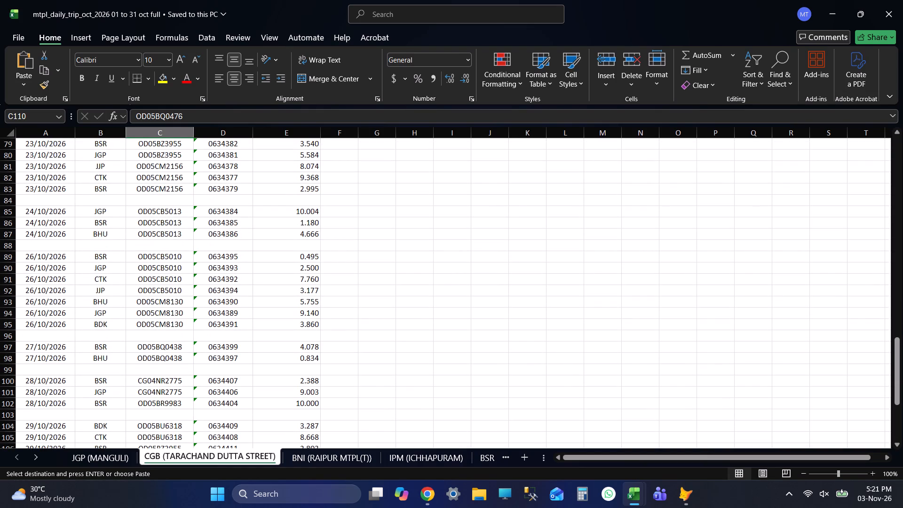
key("alt+Tab")
key("alt+Tab")
key("alt+Tab")
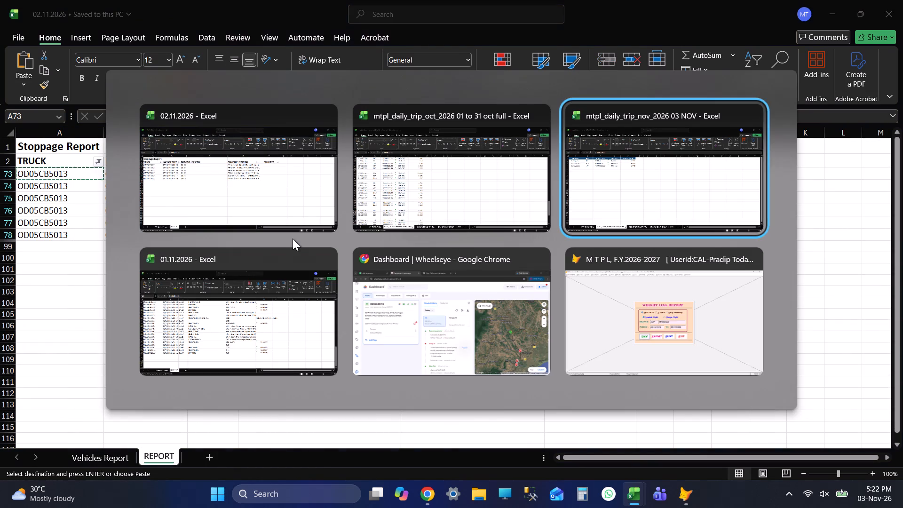
key("alt+Tab")
key("alt+Tab")
key("alt+Tab")
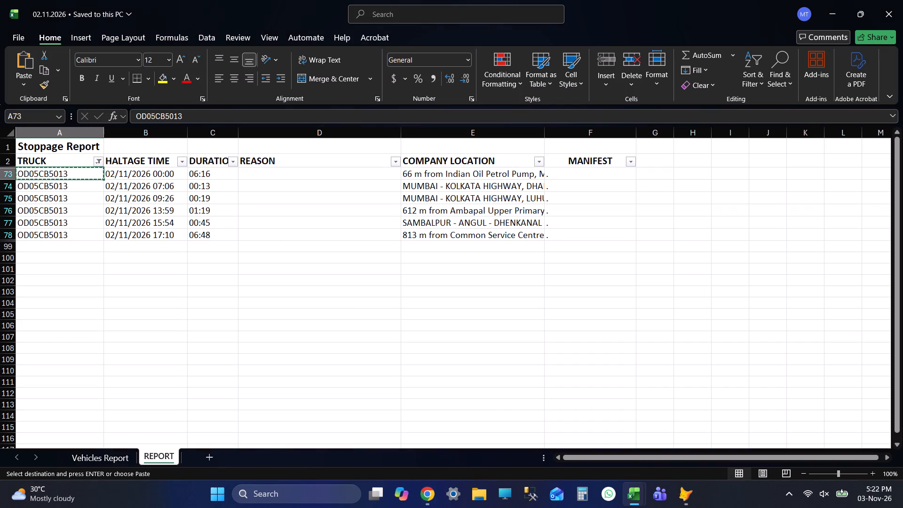
key("alt+Tab")
key("alt+Tab")
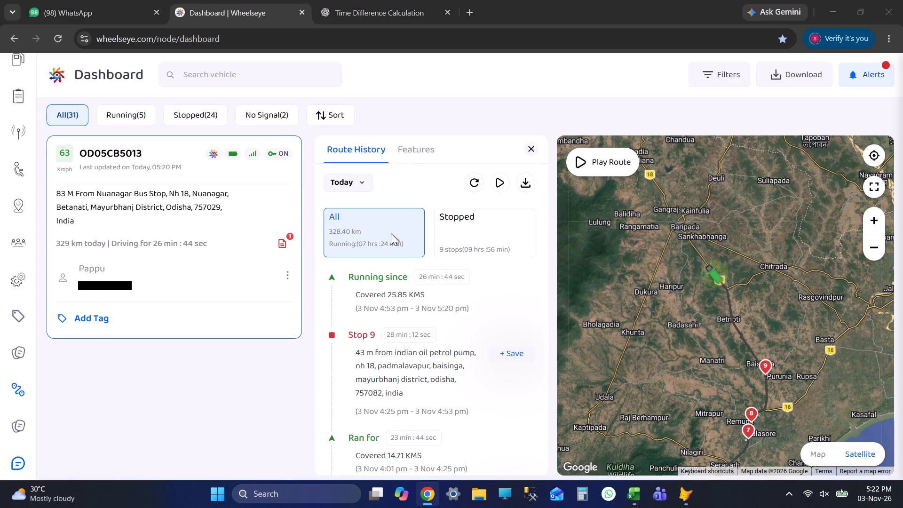
key("alt+Tab")
key("alt+Tab")
key("alt+Tab")
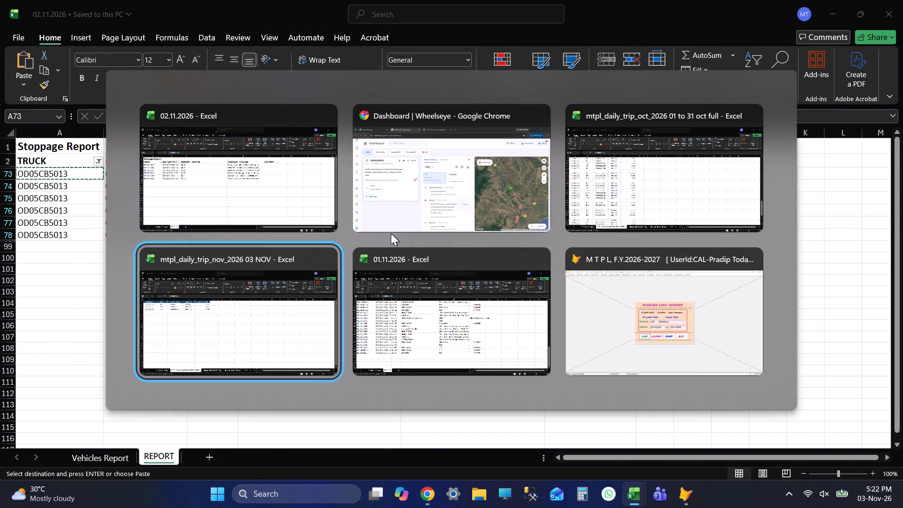
left_click(328, 451)
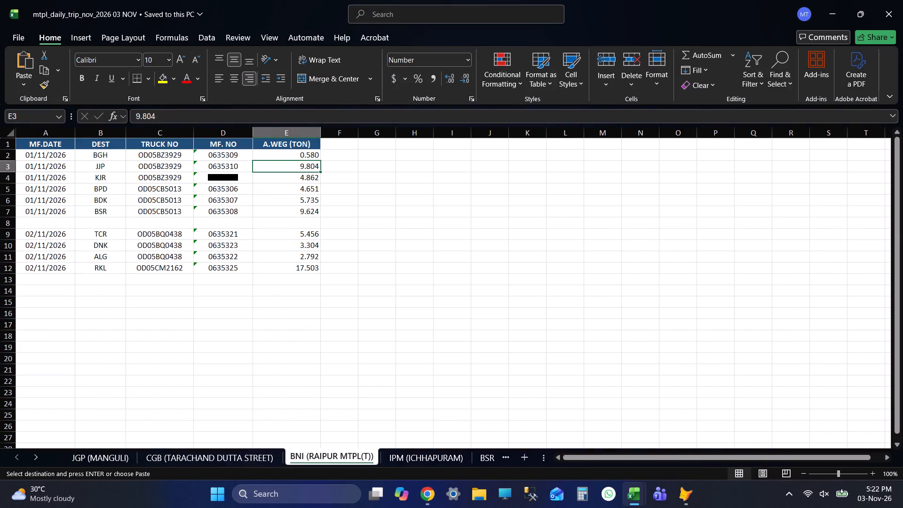
left_click_drag(162, 189, 177, 211)
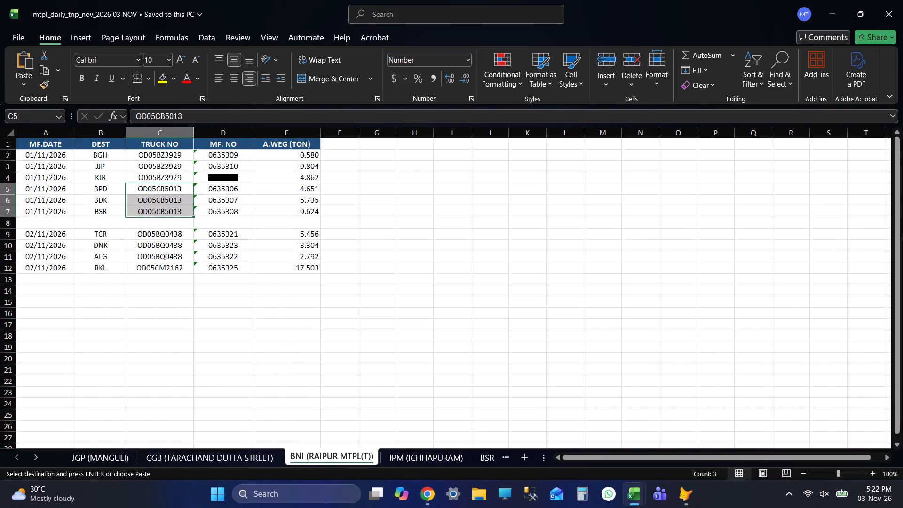
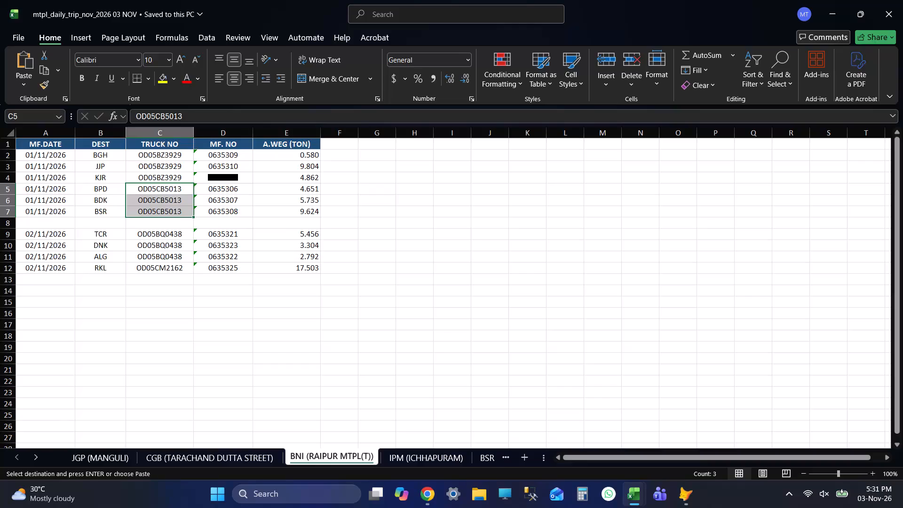
Switch to M T P L and close the Weight Loss Report form.
key("alt+Tab")
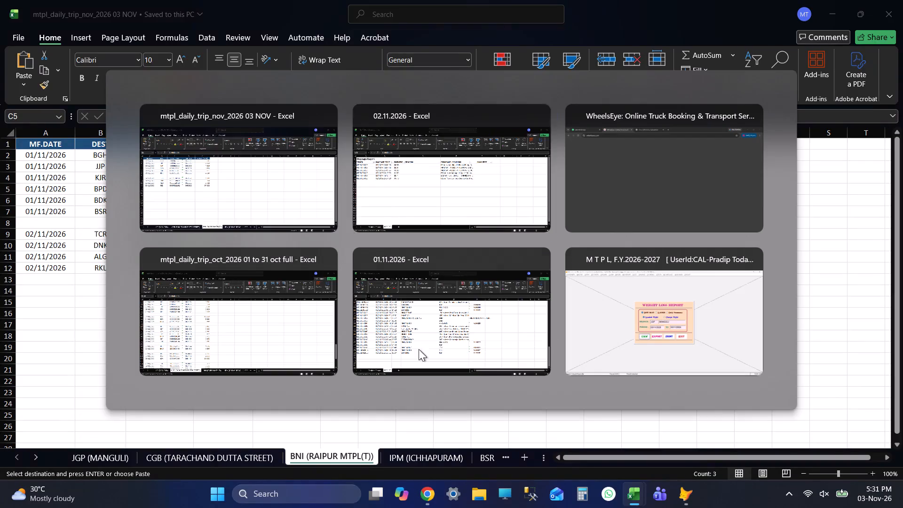
key("alt+Tab")
key("alt+Tab")
key("alt+Tab")
key("alt+Tab")
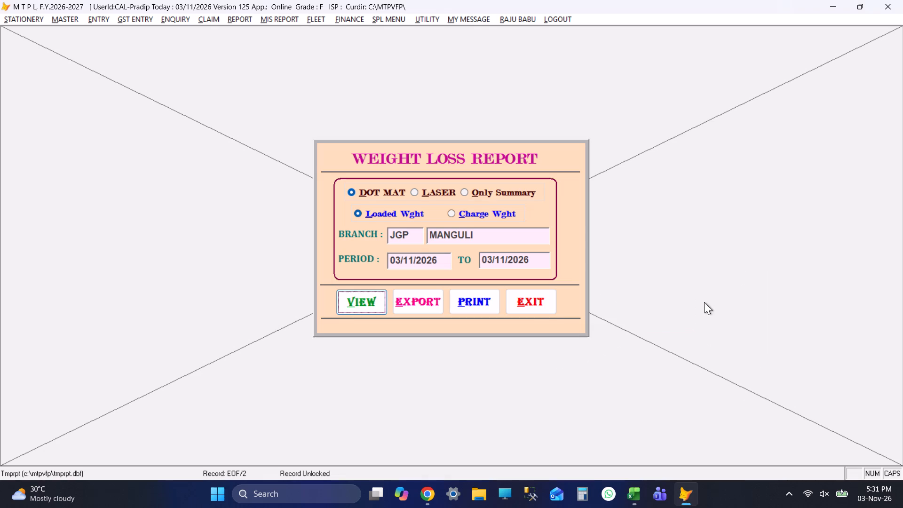
left_click(539, 299)
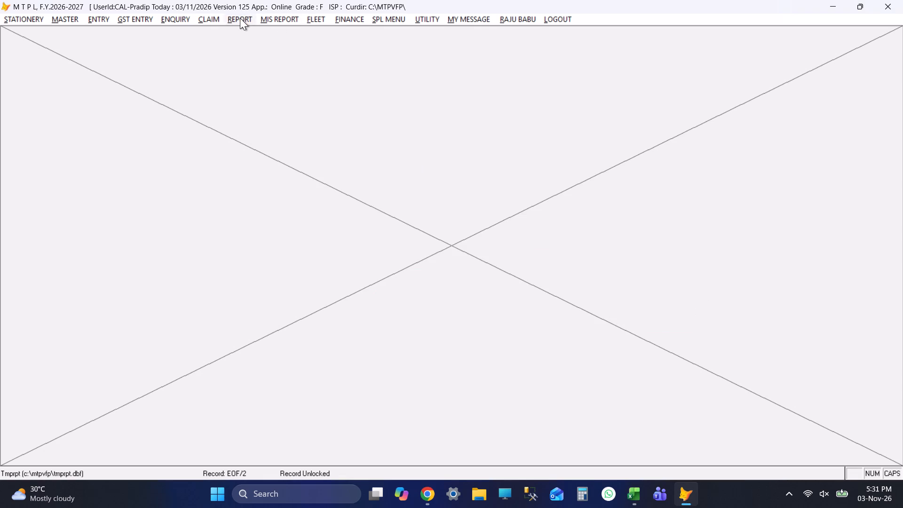
Run the party ledger's Topay Outstanding Transaction Summary for branch JJP, with Dr. Upto and As On both 03/11/2026.
left_click(240, 18)
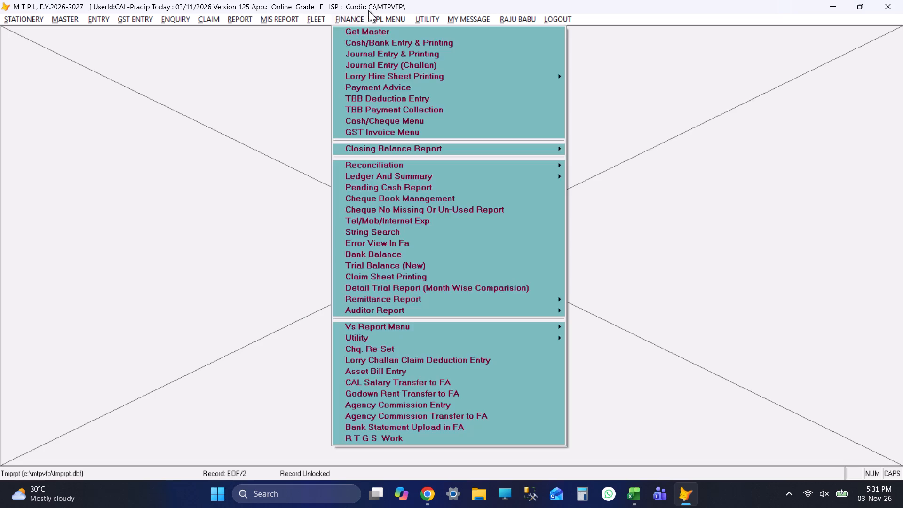
left_click(460, 122)
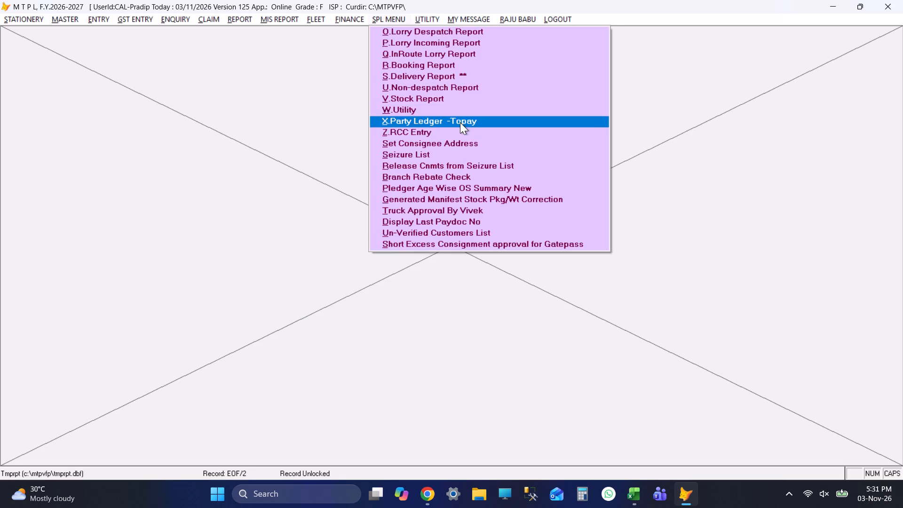
left_click(527, 128)
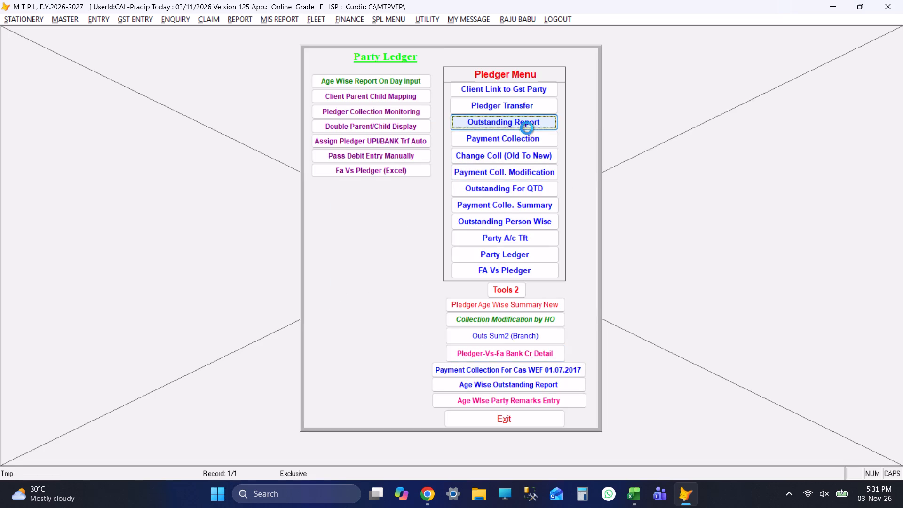
left_click(188, 112)
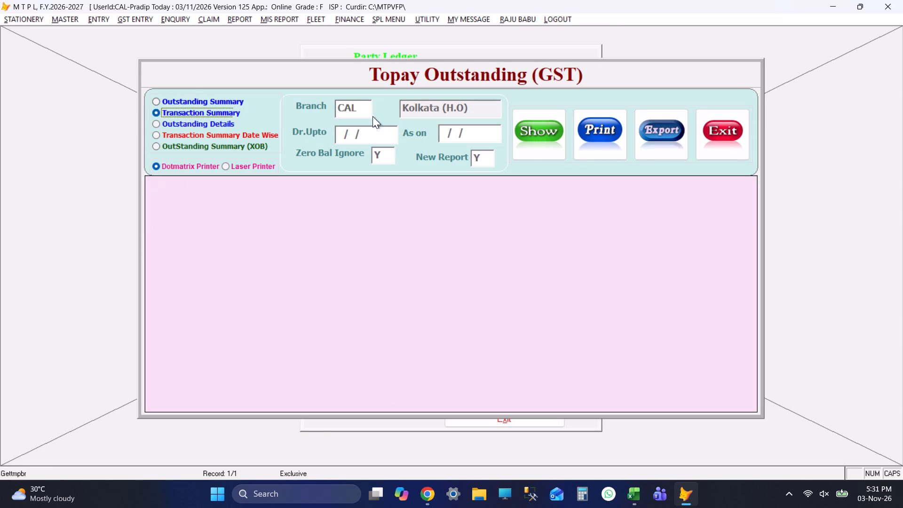
left_click(336, 104)
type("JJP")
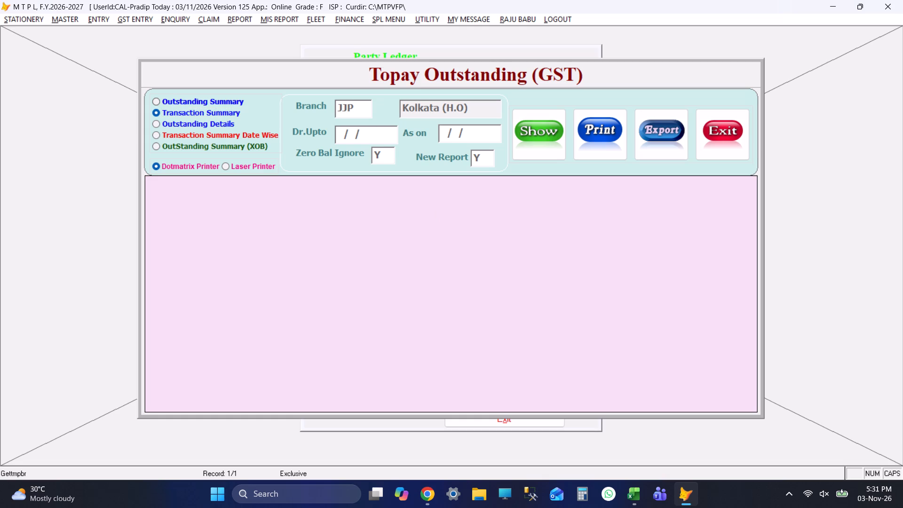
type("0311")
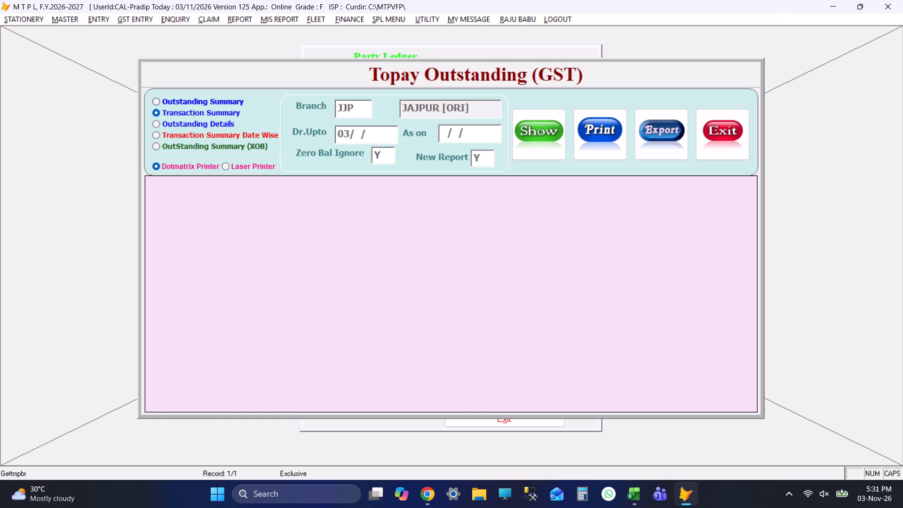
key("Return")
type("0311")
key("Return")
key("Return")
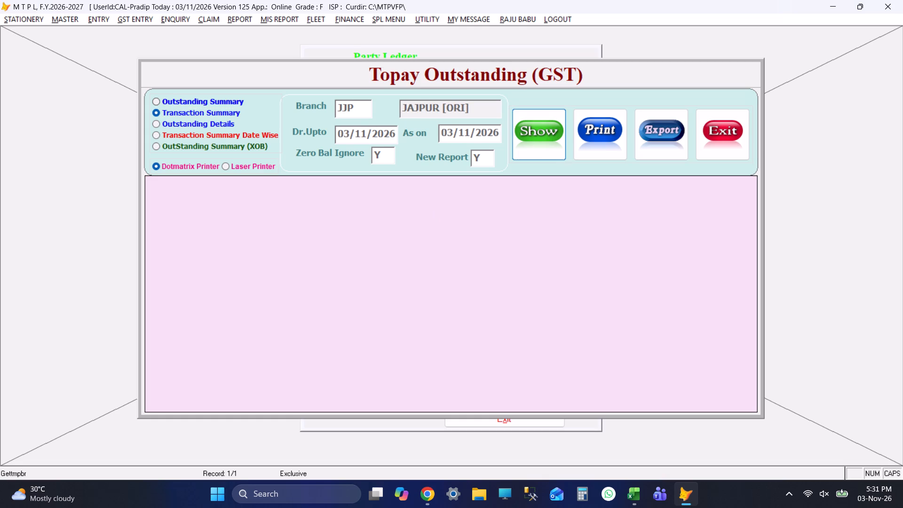
Look through the JAJPUR transaction summary, highlight the party JANH & SAAR SERVICES LLP, and exit back out of the Party Ledger menu.
scroll(209, 206, "up", 2)
scroll(209, 206, "down", 1)
scroll(209, 206, "up", 2)
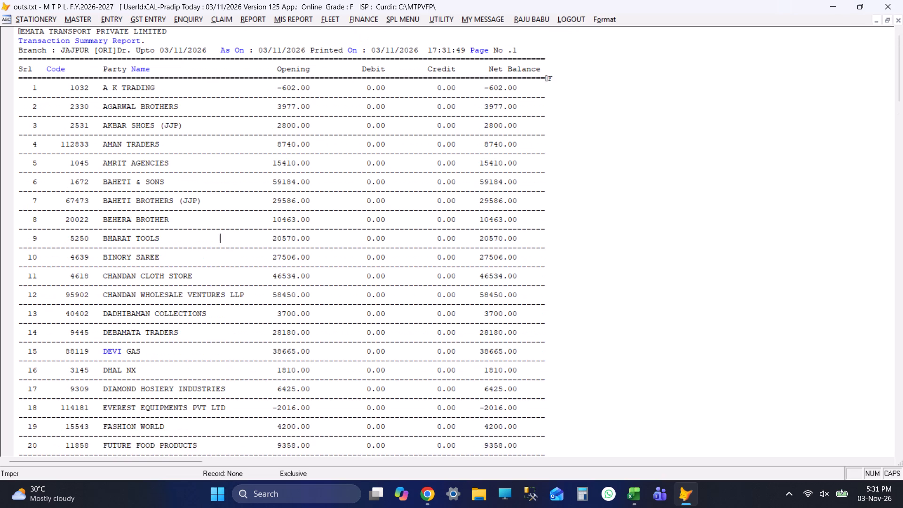
scroll(209, 206, "up", 3)
scroll(214, 216, "down", 2)
scroll(216, 226, "up", 1)
scroll(223, 229, "down", 1)
scroll(223, 234, "up", 1)
scroll(223, 234, "down", 13)
scroll(237, 261, "up", 1)
scroll(237, 261, "down", 1)
scroll(243, 262, "up", 1)
scroll(243, 265, "down", 3)
triple_click(173, 261)
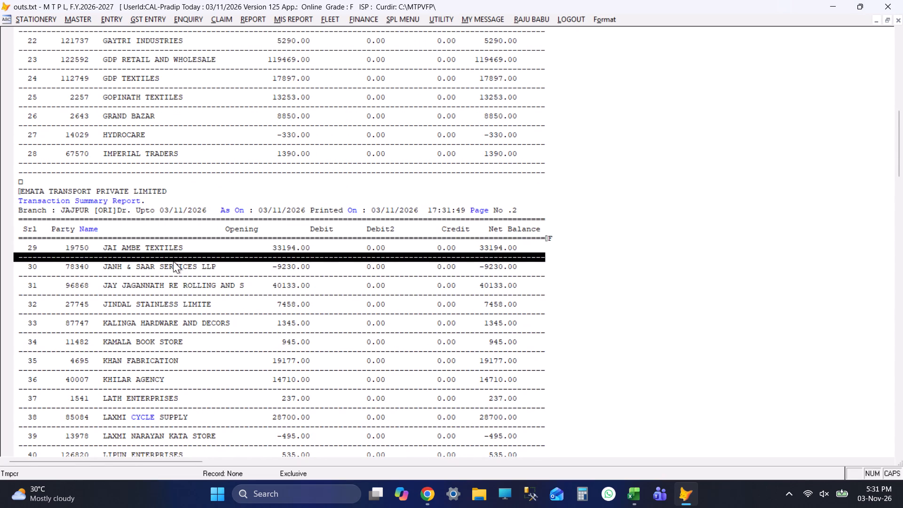
triple_click(275, 270)
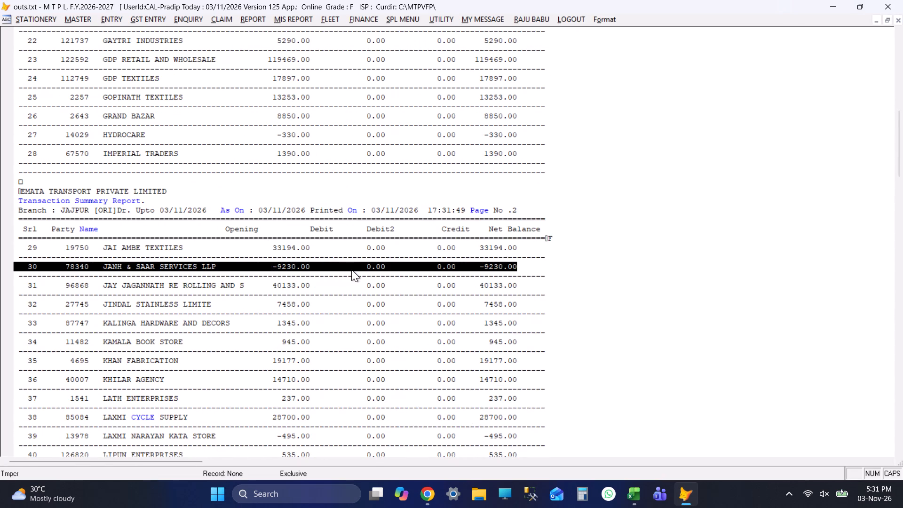
double_click(69, 264)
left_click(121, 272)
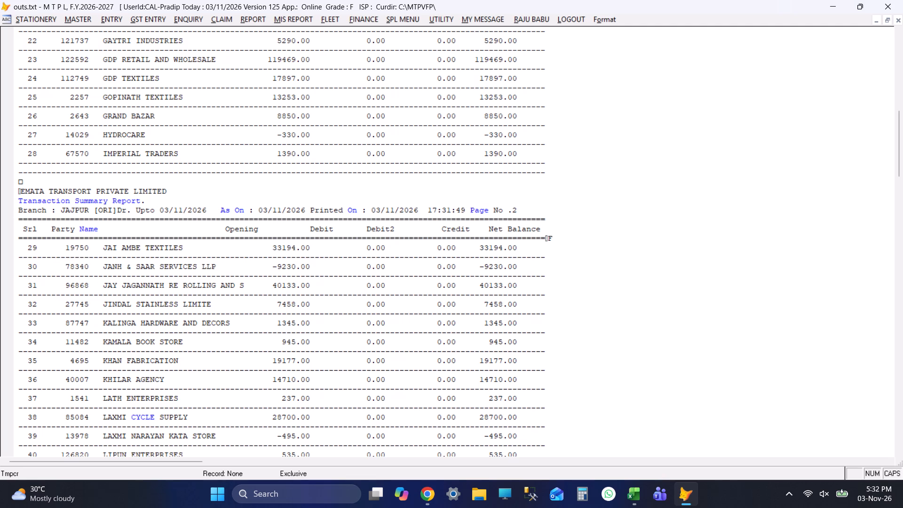
left_click_drag(102, 265, 216, 264)
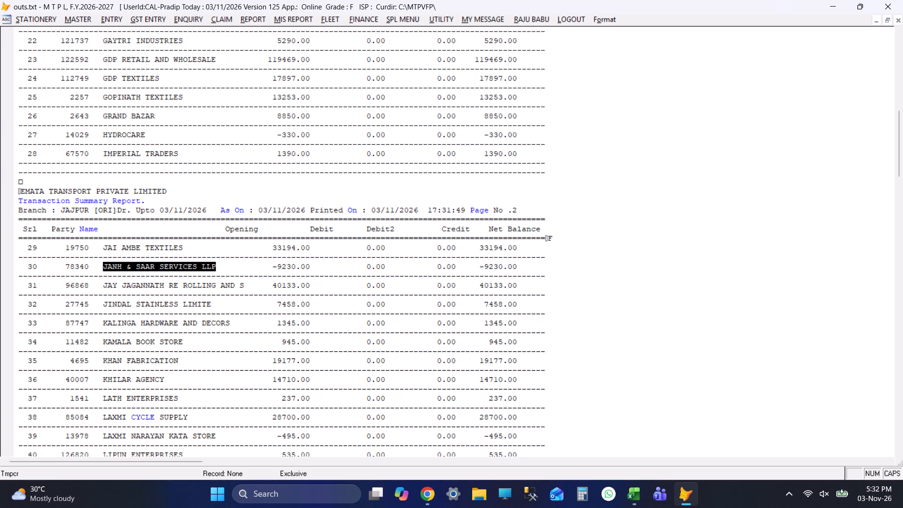
key("Escape")
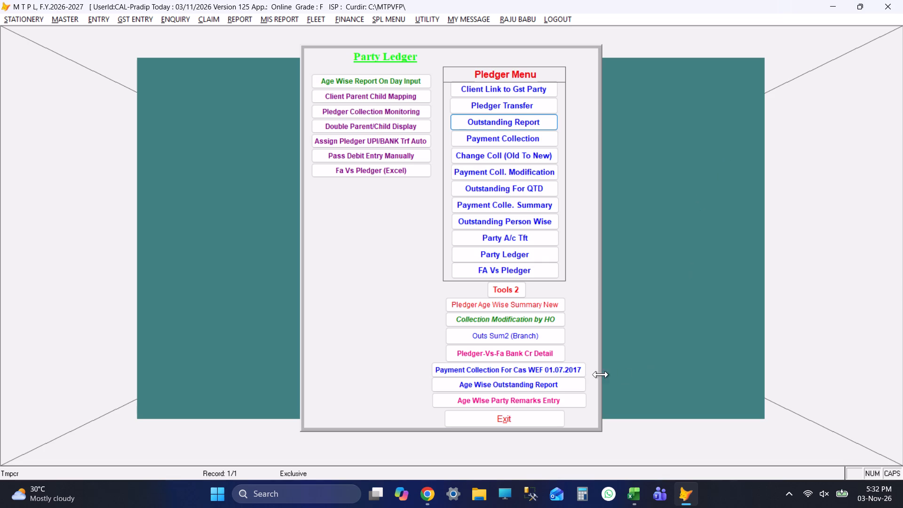
left_click(505, 415)
key("alt+x")
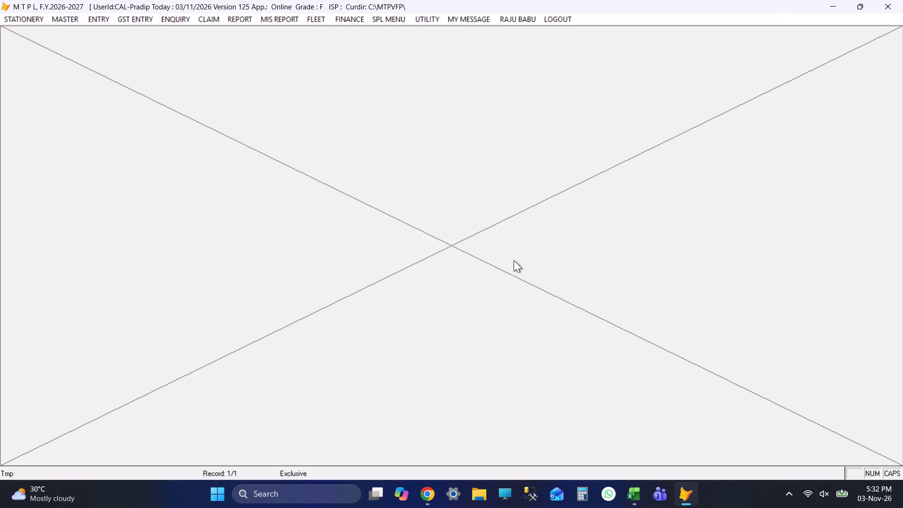
View the Topay Outstanding Transaction Summary for branch BHU as on 03/11/2026, and exit back out of the Party Ledger menu.
key("alt+Tab")
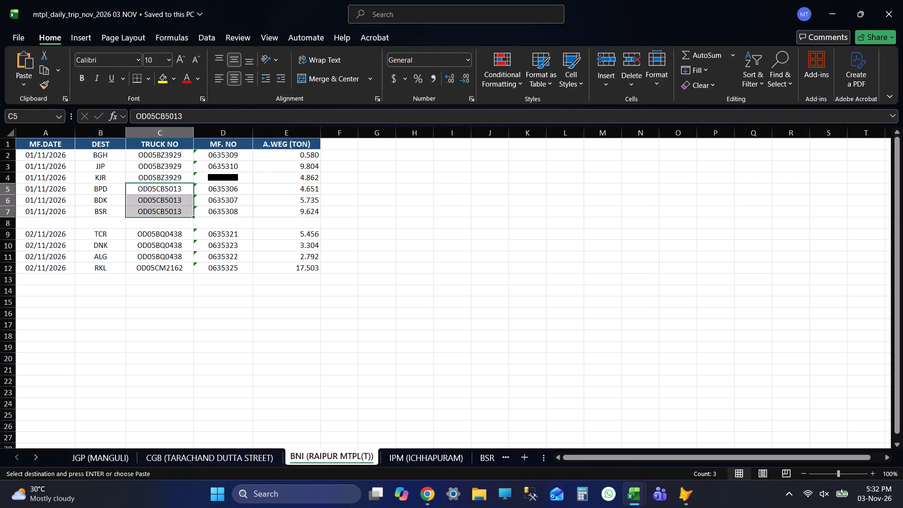
key("alt+Tab")
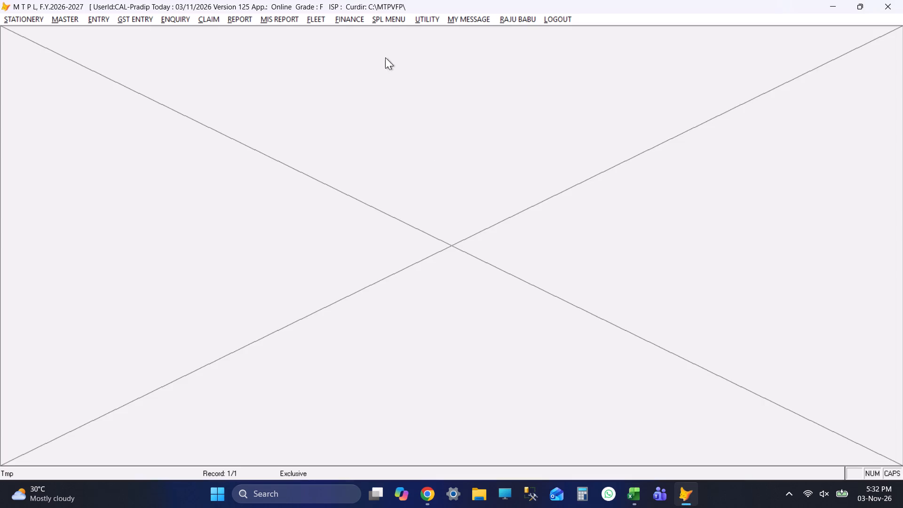
left_click(344, 20)
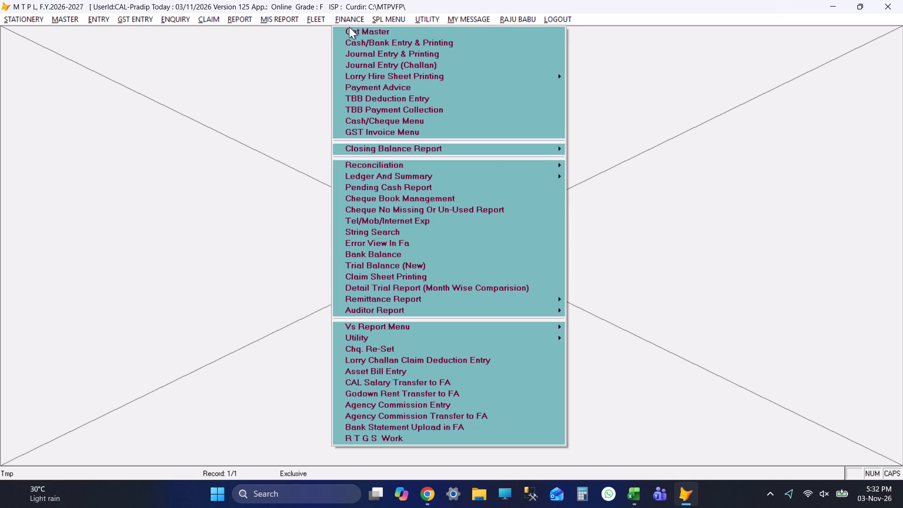
left_click(453, 122)
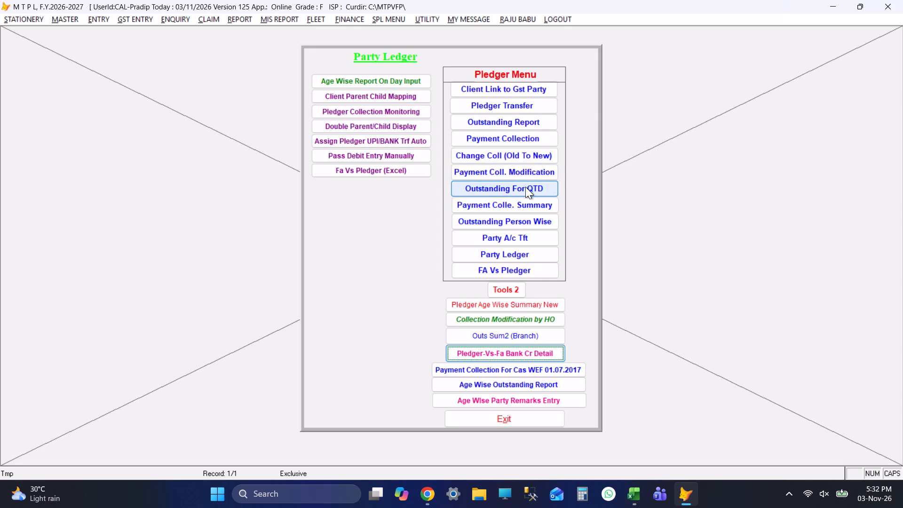
left_click(520, 127)
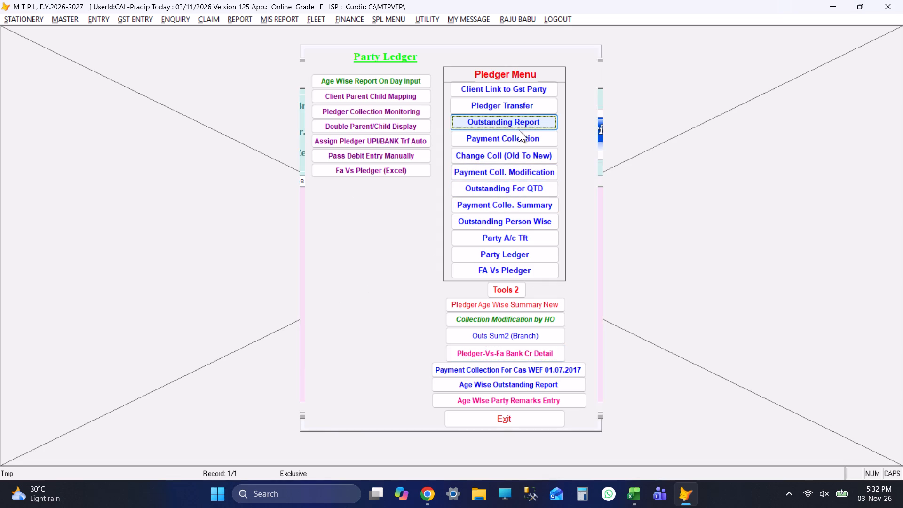
left_click(206, 112)
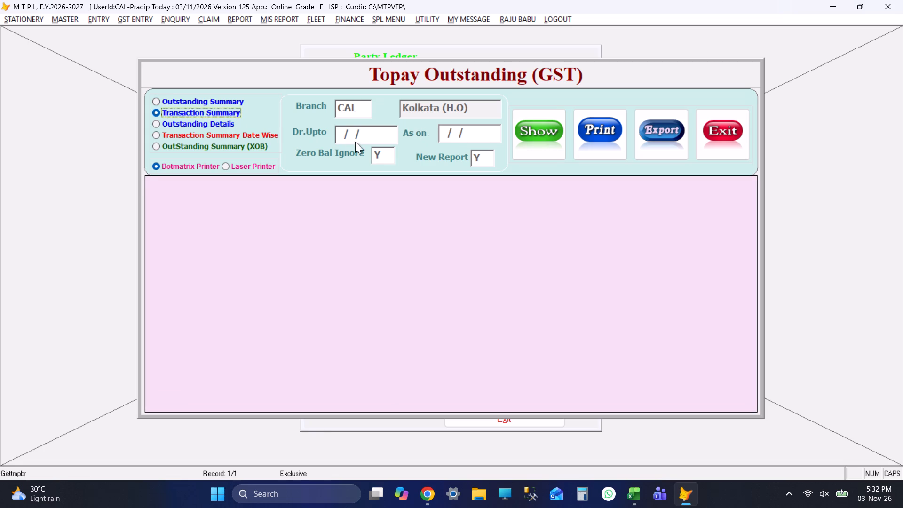
left_click(336, 104)
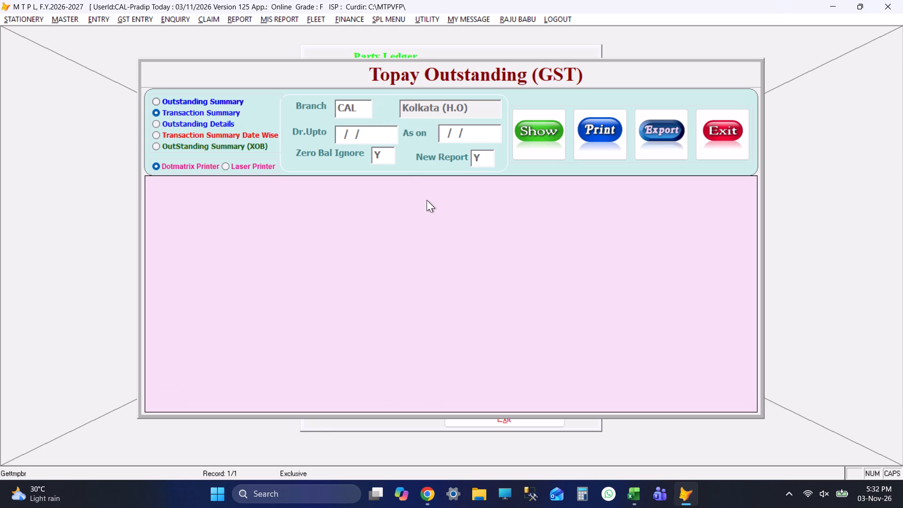
key("j")
key("g")
key("BackSpace")
key("BackSpace")
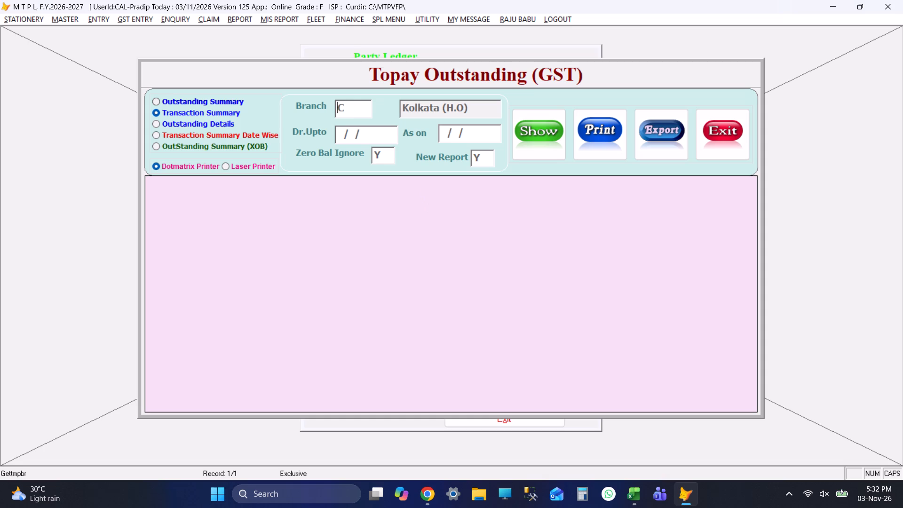
type("BHU")
key("Return")
key("Return")
key("Return")
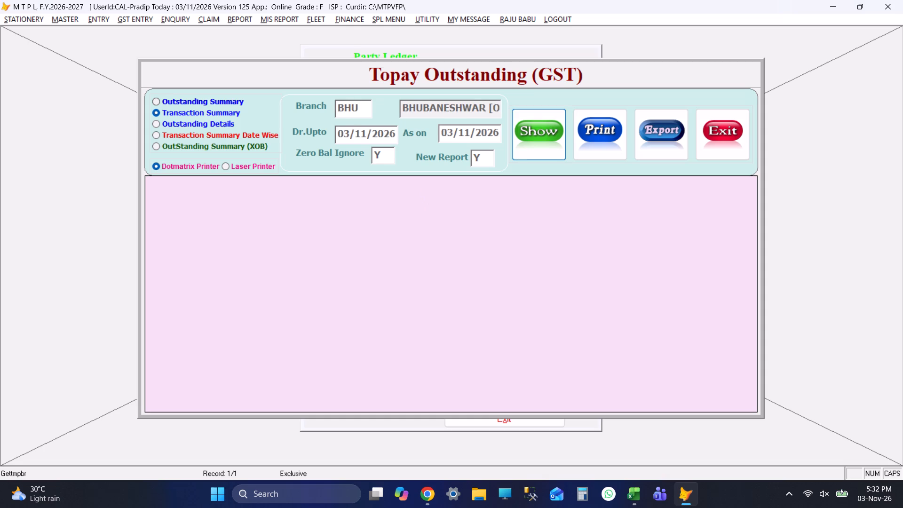
key("Return")
key("Escape")
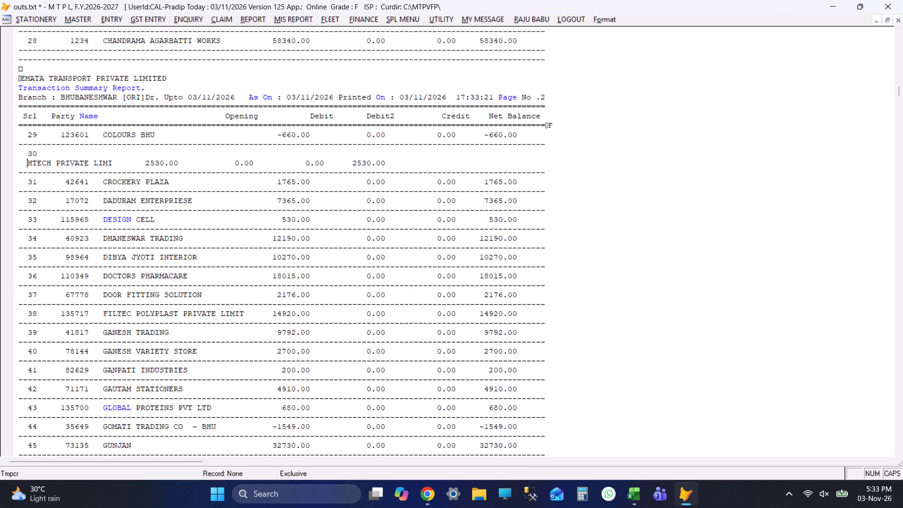
left_click(435, 263)
left_click(710, 135)
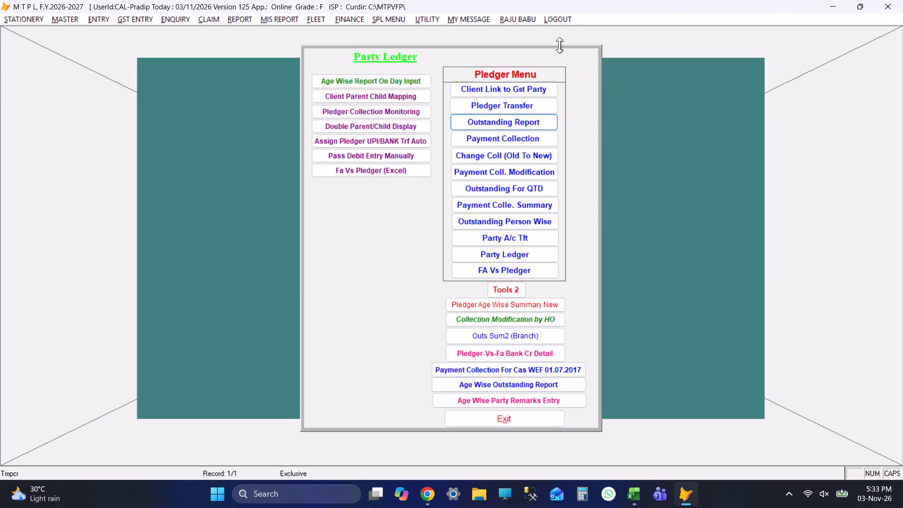
left_click(511, 420)
Switch to the November trip workbook, check the 02/11/2026 entries on the BNI (RAIPUR MTPL(T)) sheet, and save the workbook.
key("alt+Tab")
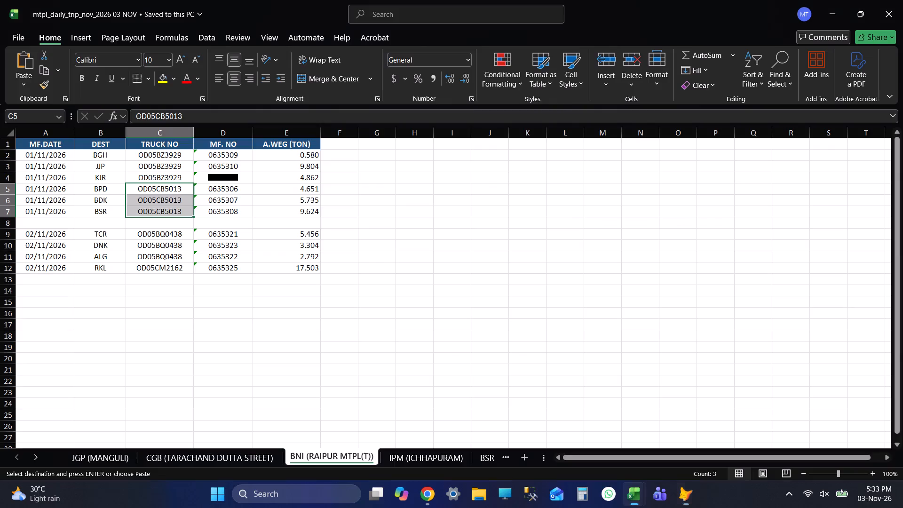
left_click(172, 261)
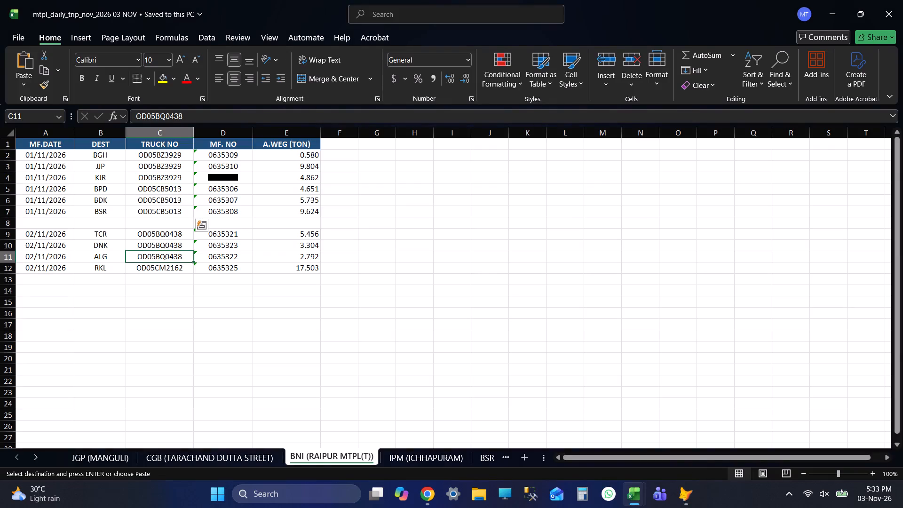
left_click(173, 271)
key("ctrl+s")
key("Tab")
key("Tab")
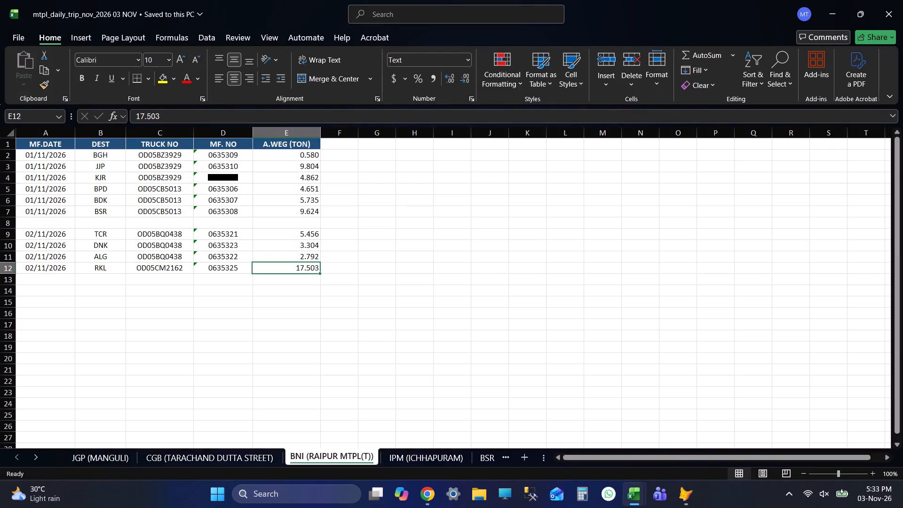
key("alt+Tab")
key("alt+Tab")
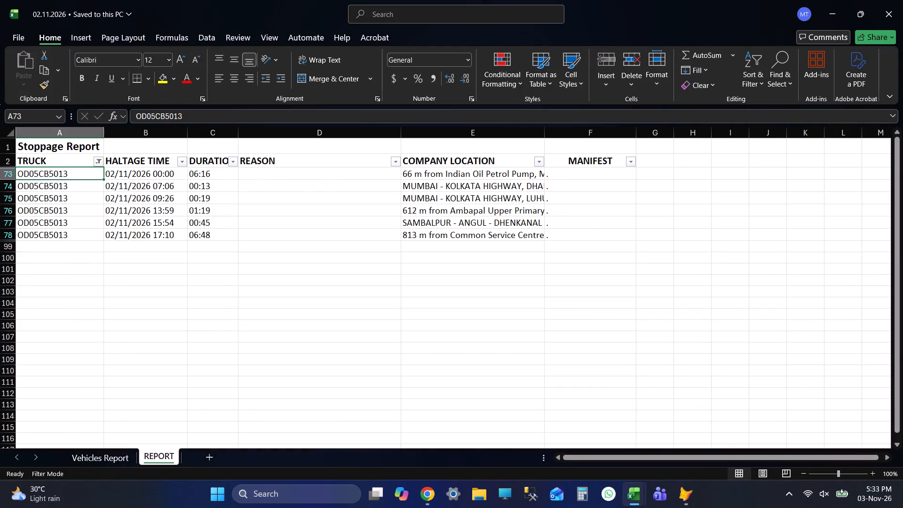
key("shift+Tab")
key("shift+Tab")
key("shift+Tab")
key("alt+Tab")
key("alt+Tab")
key("ctrl+c")
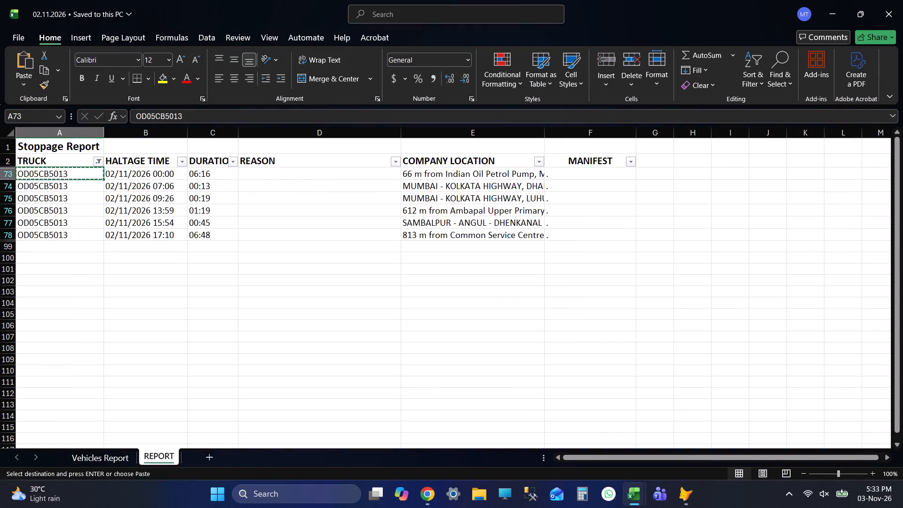
key("alt+Tab")
key("alt+Tab")
key("alt+Tab")
key("alt+Tab")
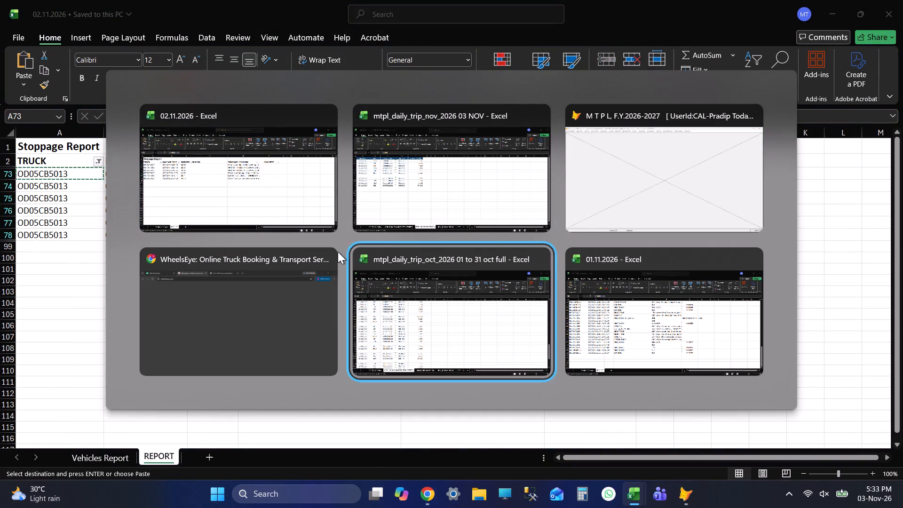
key("alt+Tab")
key("alt+Tab")
key("alt+Tab")
key("alt+Tab")
key("alt+Tab")
key("alt+Tab")
key("alt+Tab")
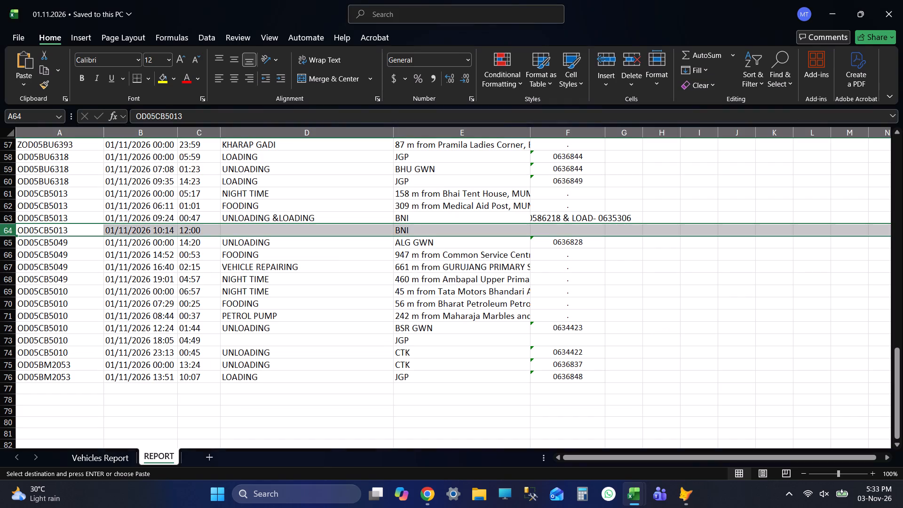
left_click(58, 133)
key("ctrl+f")
key("ctrl+v")
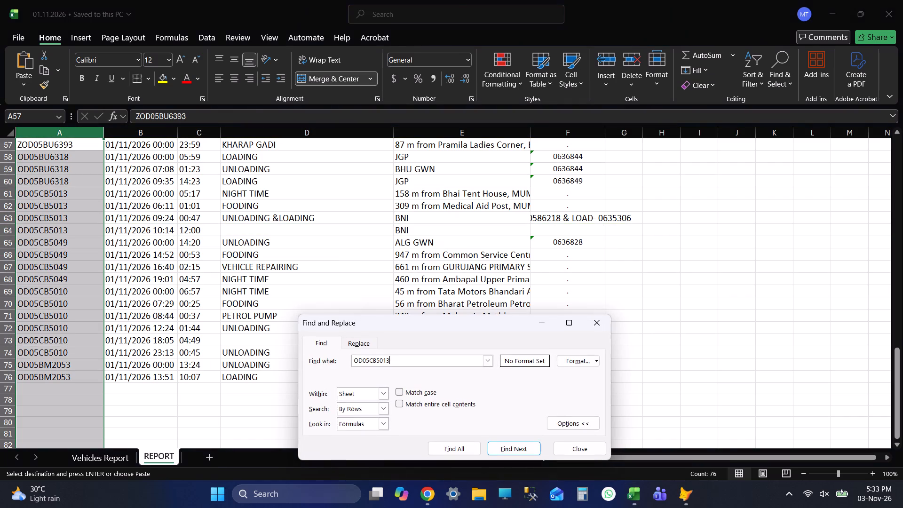
key("Return")
key("Return")
key("Return")
key("Return")
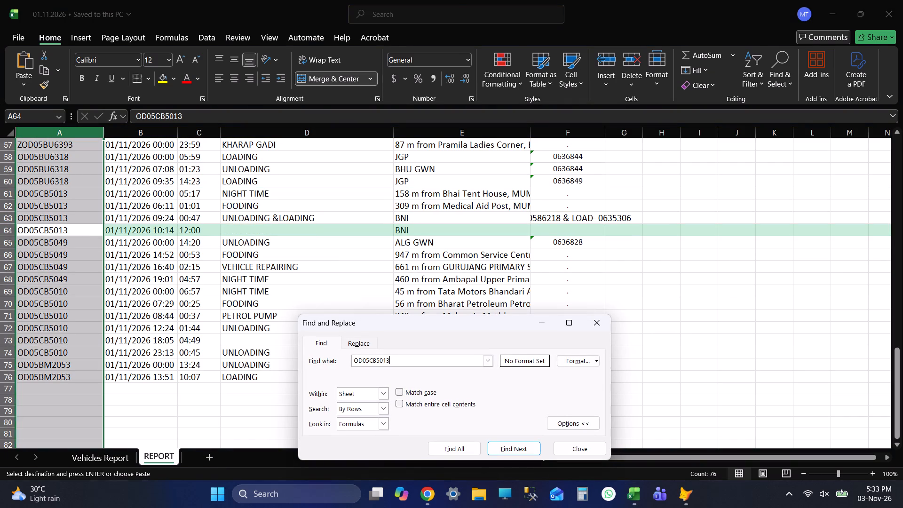
left_click(566, 452)
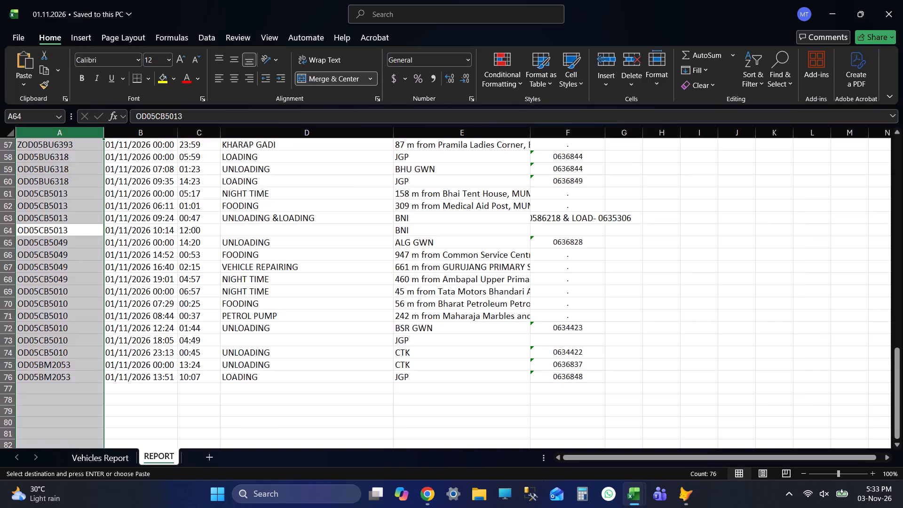
key("alt+Tab")
key("alt+Tab")
key("alt+Tab")
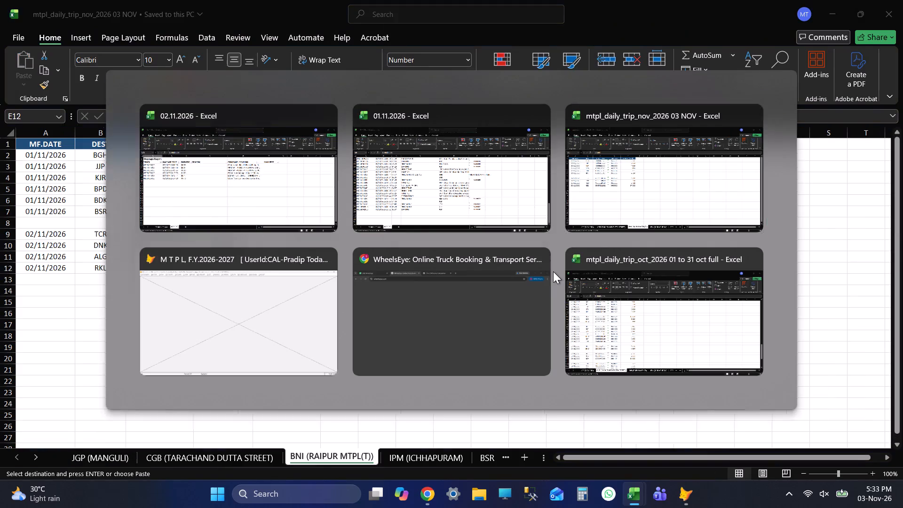
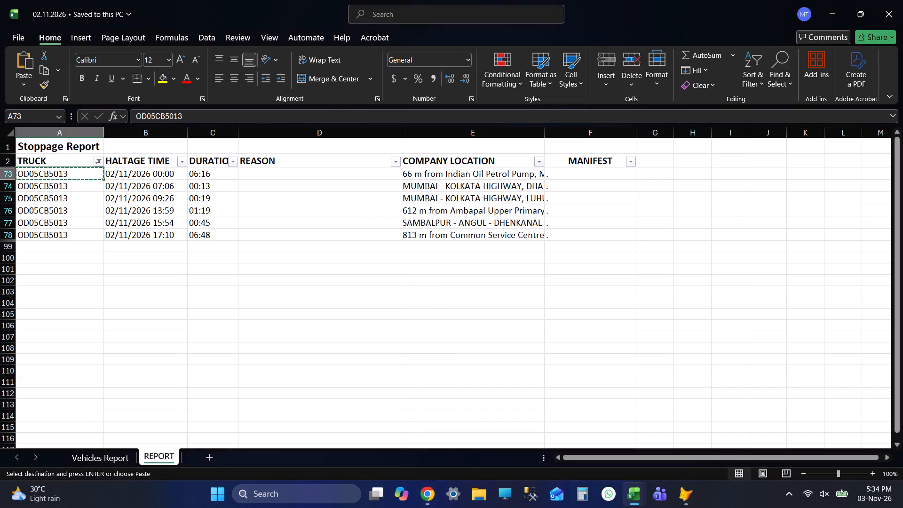
key("alt+Tab")
scroll(416, 300, "up", 3)
scroll(416, 300, "down", 1)
scroll(416, 300, "up", 3)
scroll(407, 319, "down", 1)
scroll(407, 319, "up", 1)
scroll(407, 319, "down", 1)
scroll(399, 304, "up", 1)
scroll(398, 303, "down", 2)
scroll(395, 303, "up", 4)
scroll(385, 291, "down", 1)
scroll(385, 291, "up", 1)
scroll(385, 291, "down", 1)
scroll(385, 291, "up", 2)
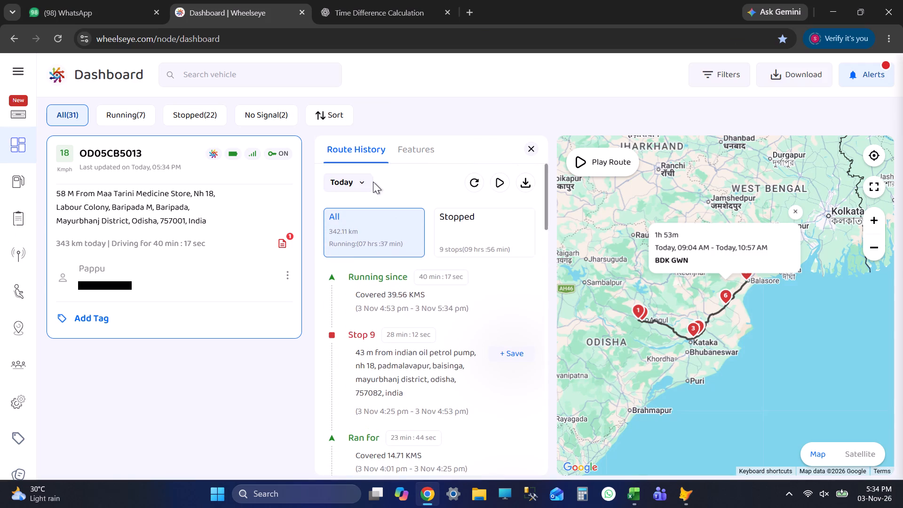
left_click(352, 184)
left_click(369, 263)
Find the stop covering 2 Nov 00:00 in the truck's route history and show it on the map.
scroll(437, 357, "down", 1)
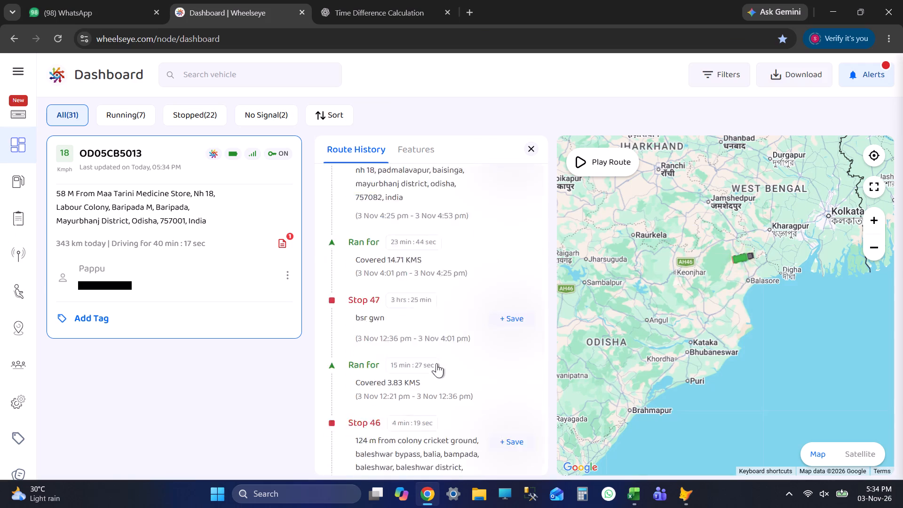
scroll(436, 363, "down", 5)
scroll(452, 348, "up", 1)
scroll(452, 348, "down", 3)
scroll(447, 333, "up", 1)
scroll(447, 333, "down", 17)
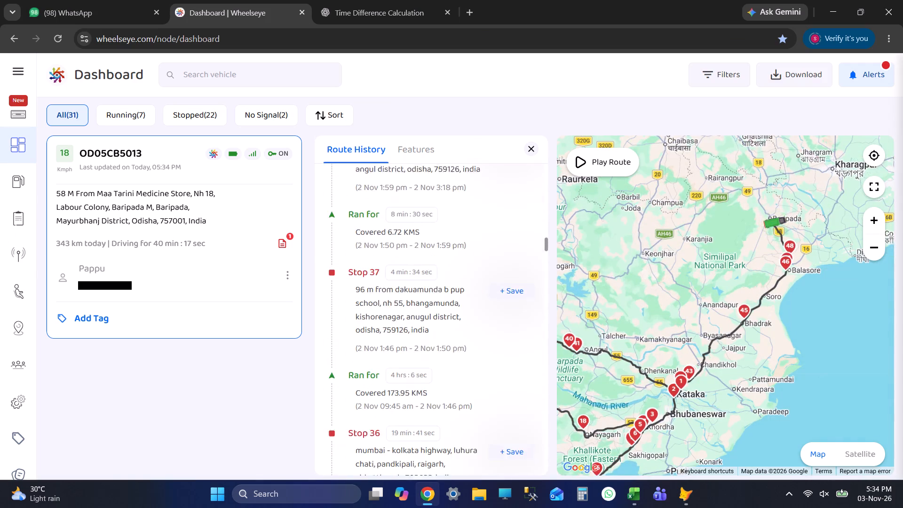
scroll(457, 341, "up", 1)
scroll(455, 344, "down", 3)
scroll(455, 344, "up", 1)
scroll(455, 346, "down", 1)
scroll(454, 349, "up", 1)
scroll(454, 349, "down", 3)
scroll(456, 359, "up", 1)
scroll(456, 359, "down", 1)
scroll(460, 349, "up", 1)
scroll(460, 349, "down", 1)
scroll(460, 351, "up", 1)
scroll(460, 351, "down", 11)
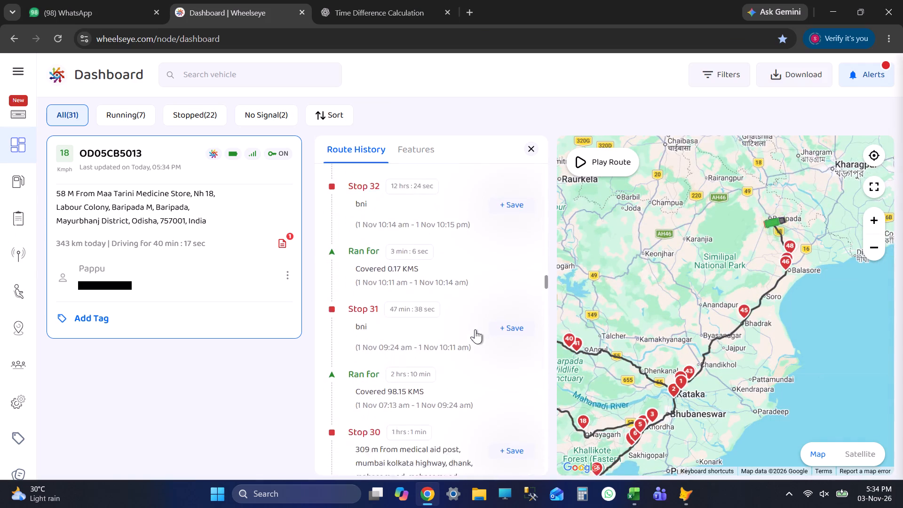
left_click(430, 207)
scroll(439, 304, "up", 2)
left_click(429, 294)
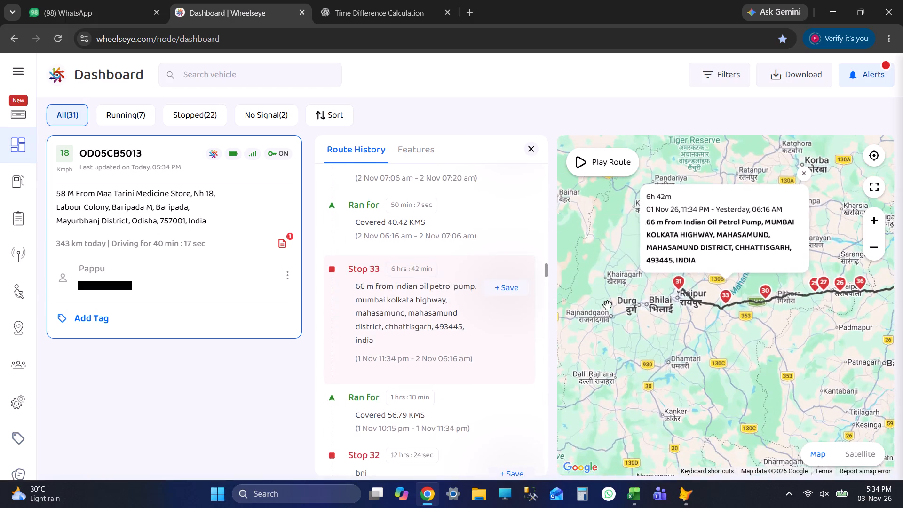
In the Excel stoppage report, enter NIGHT TIME as the reason for the 02/11/2026 00:00 halt and save the workbook.
key("alt+Tab")
key("Tab")
key("Tab")
key("Tab")
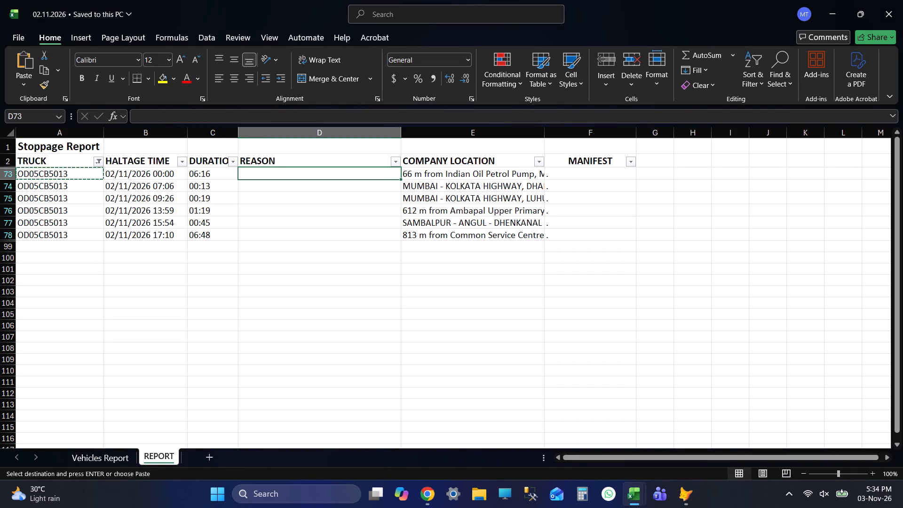
type("nigh")
key("BackSpace")
key("BackSpace")
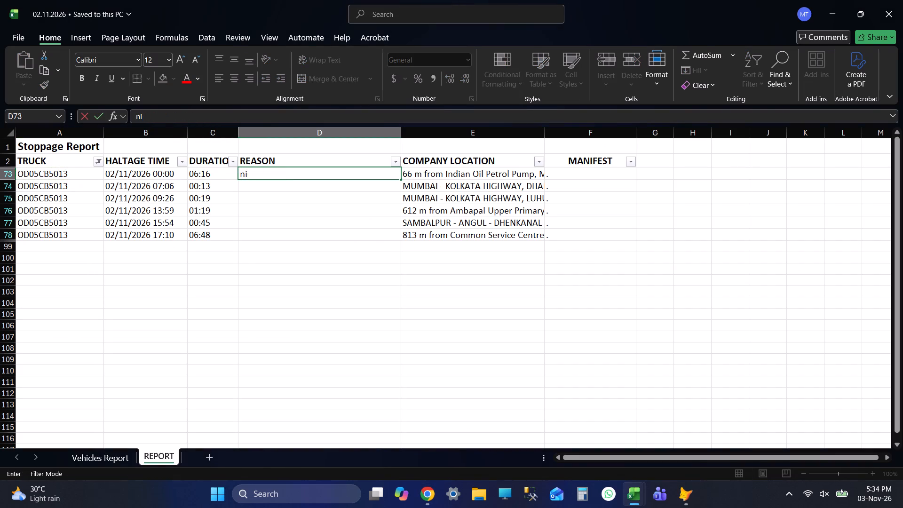
key("BackSpace")
key("BackSpace")
type("NIHHJT")
key("BackSpace")
key("BackSpace")
key("BackSpace")
key("BackSpace")
type("GHT TIME")
key("Return")
type("AS")
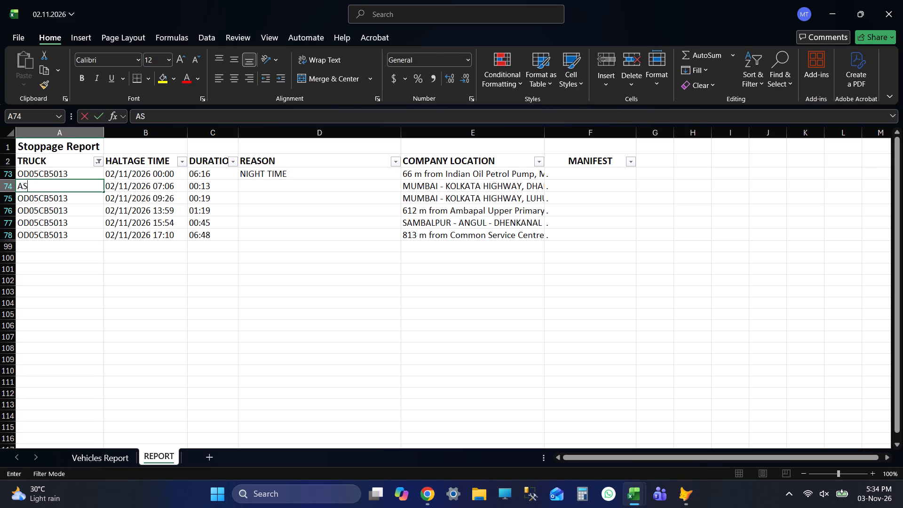
key("ctrl+z")
key("Tab")
key("Tab")
key("Tab")
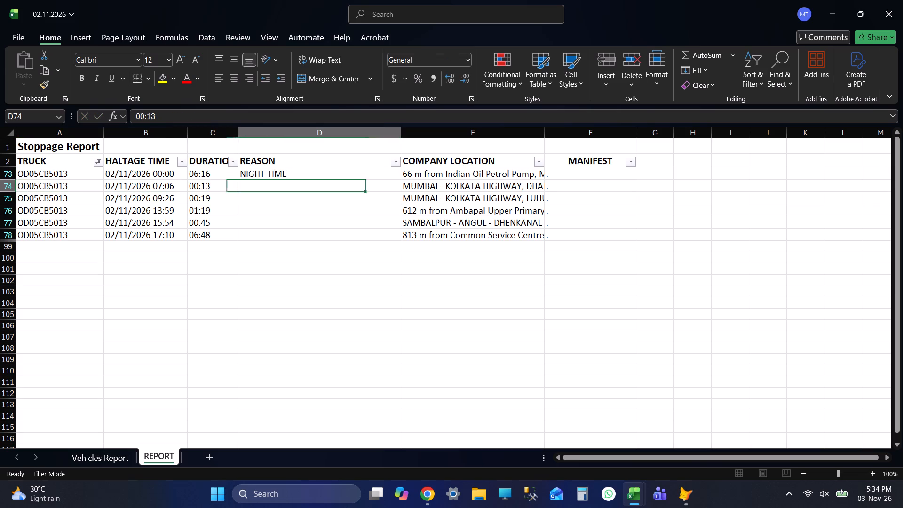
key("ctrl+s")
key("alt+Tab")
scroll(435, 299, "up", 3)
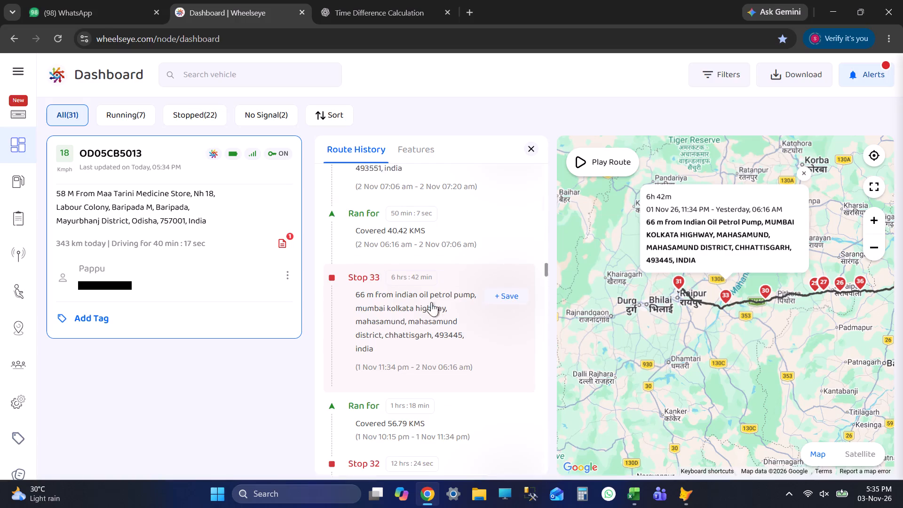
left_click(419, 291)
scroll(714, 304, "up", 9)
key("alt+Tab")
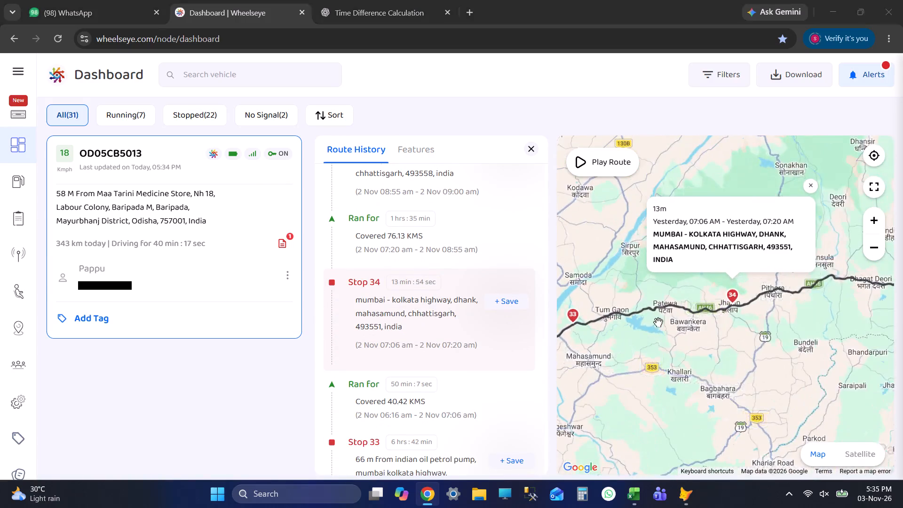
key("alt+Tab")
scroll(718, 316, "up", 4)
scroll(745, 287, "up", 1)
scroll(745, 287, "down", 1)
scroll(745, 287, "up", 11)
left_click_drag(745, 290, 729, 353)
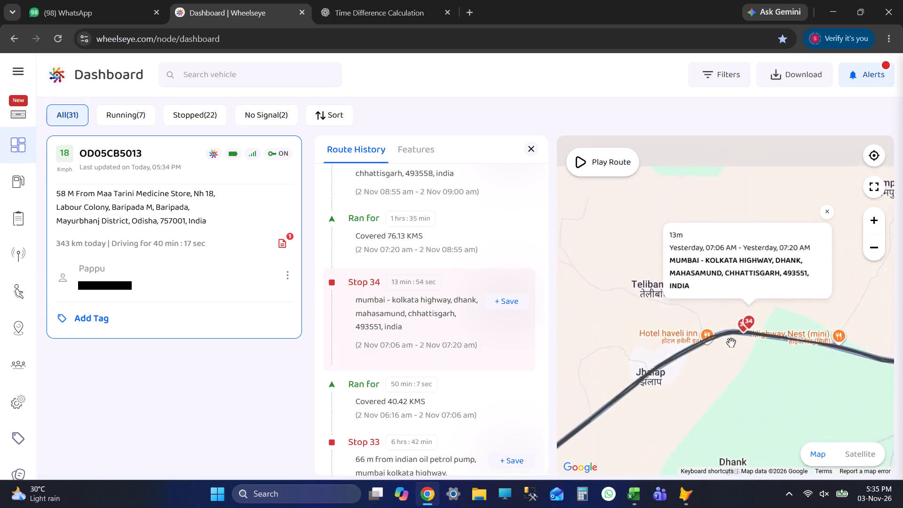
scroll(747, 337, "up", 5)
scroll(747, 340, "down", 6)
scroll(748, 358, "up", 1)
scroll(747, 360, "down", 5)
scroll(748, 362, "up", 1)
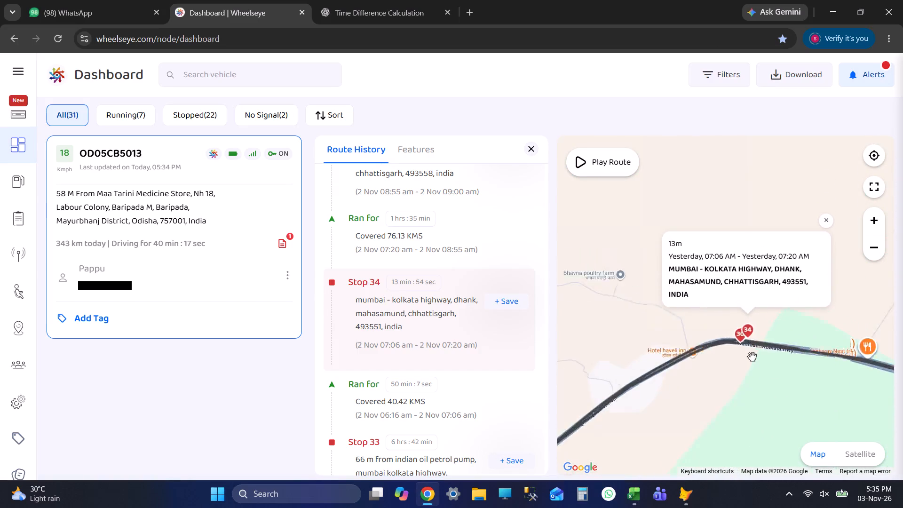
scroll(753, 356, "down", 1)
scroll(753, 358, "up", 1)
scroll(753, 358, "down", 3)
scroll(753, 359, "up", 1)
scroll(753, 360, "down", 1)
scroll(753, 360, "up", 1)
scroll(753, 362, "down", 1)
scroll(753, 366, "up", 1)
scroll(753, 366, "down", 11)
scroll(759, 371, "up", 1)
key("alt+Tab")
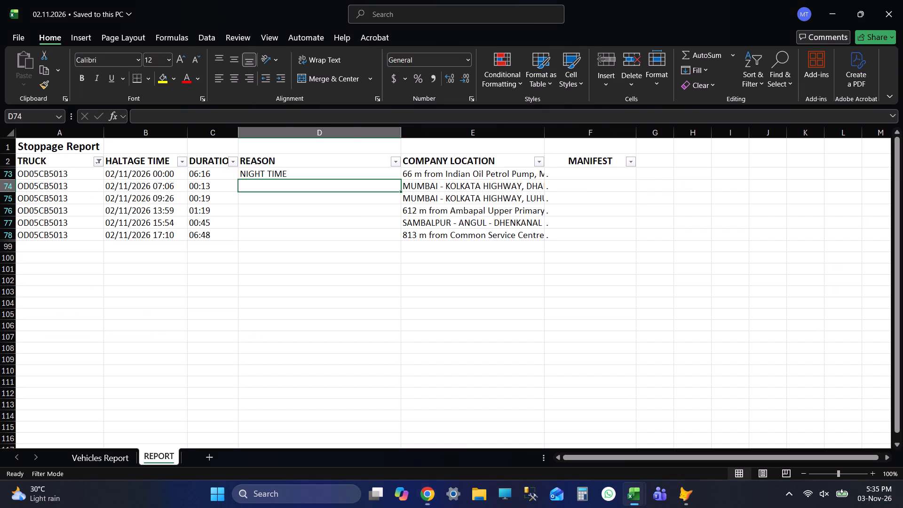
left_click(8, 186)
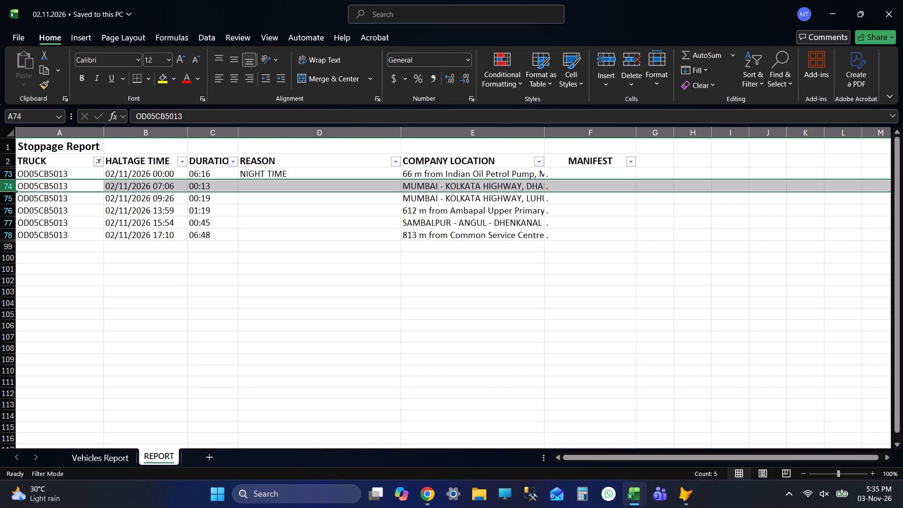
key("ctrl+minus")
Back in Wheelseye, check the 2 Nov 08:55 stop and examine the 09:26 stop's surroundings in satellite view.
key("alt+Tab")
scroll(440, 299, "up", 2)
left_click(418, 293)
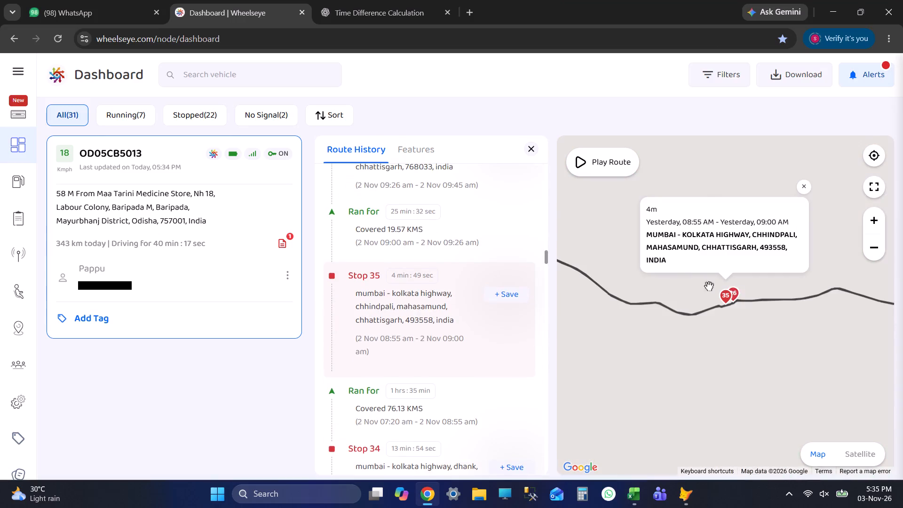
scroll(451, 287, "up", 3)
left_click(439, 313)
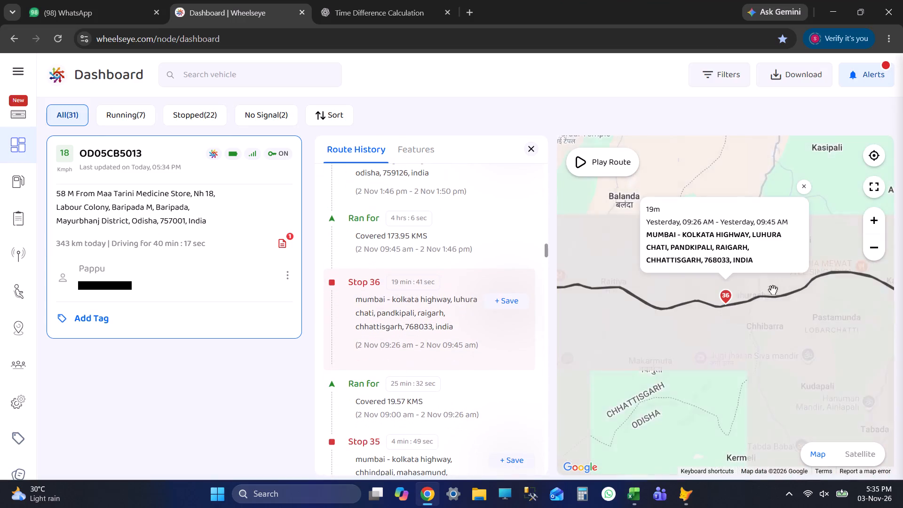
scroll(728, 301, "up", 13)
scroll(723, 311, "down", 1)
scroll(718, 311, "up", 1)
scroll(717, 311, "down", 1)
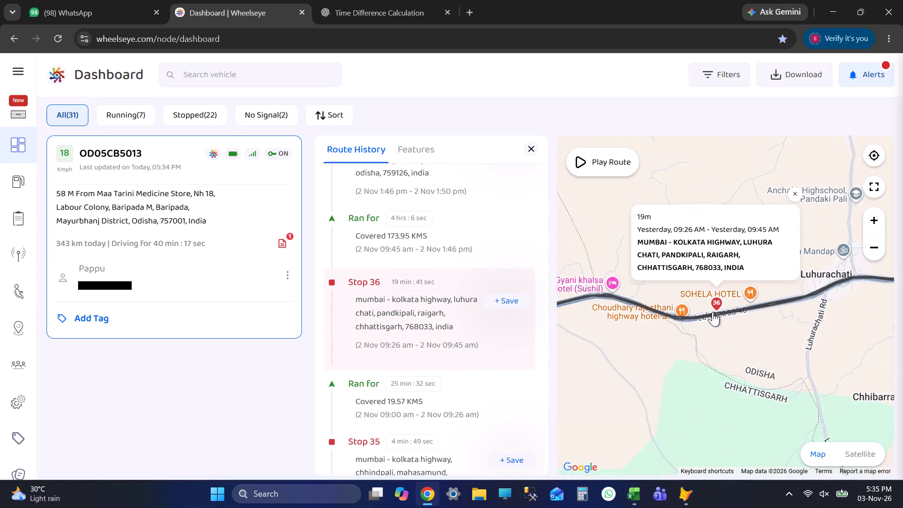
scroll(712, 311, "up", 3)
left_click(856, 453)
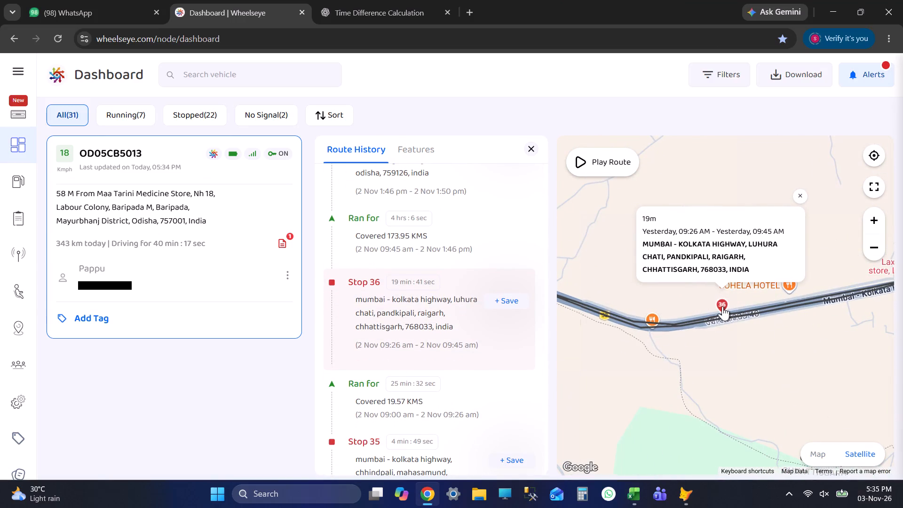
scroll(722, 306, "up", 4)
scroll(737, 350, "down", 1)
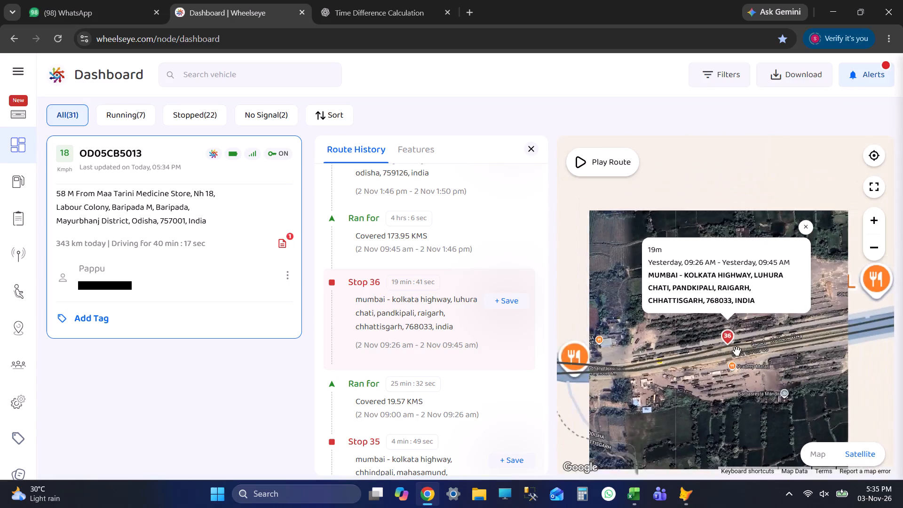
scroll(734, 351, "up", 2)
scroll(734, 355, "down", 8)
key("alt+Tab")
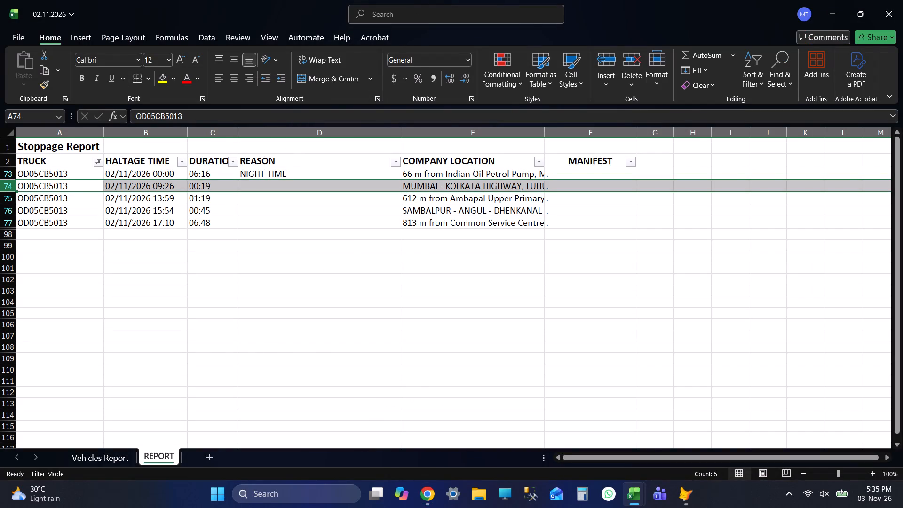
Check the 2 Nov 1:46 pm stop in Wheelseye and examine the surroundings of the 1:59 pm stop.
key("alt+Tab")
scroll(451, 317, "up", 3)
left_click(434, 308)
scroll(434, 308, "up", 1)
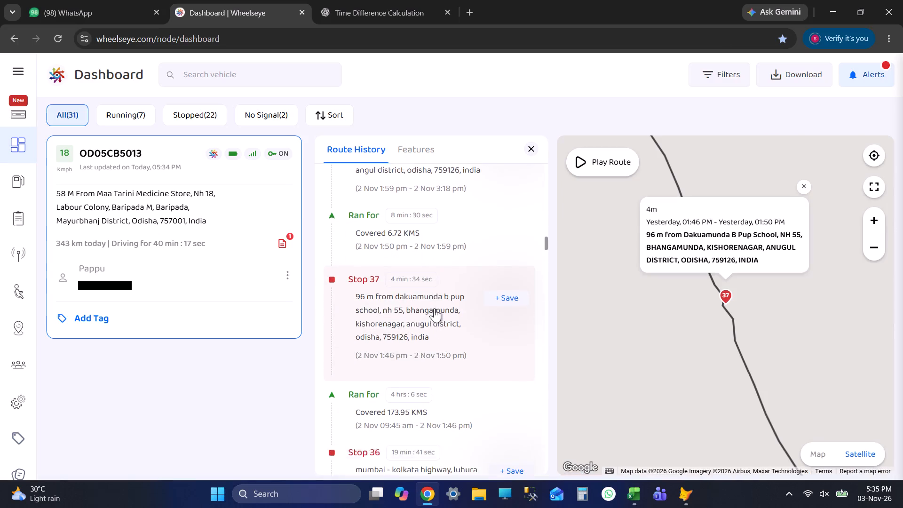
scroll(434, 308, "up", 1)
left_click(430, 271)
scroll(719, 282, "up", 7)
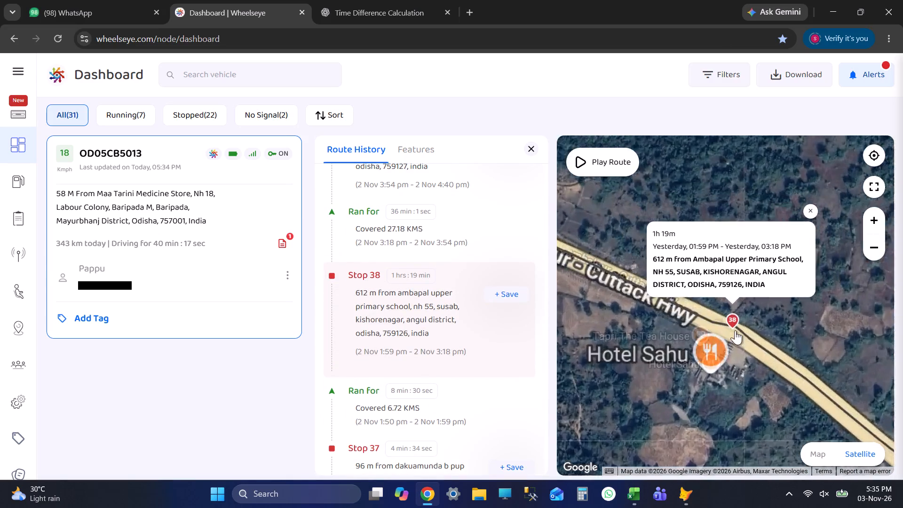
scroll(735, 333, "down", 3)
key("alt+Tab")
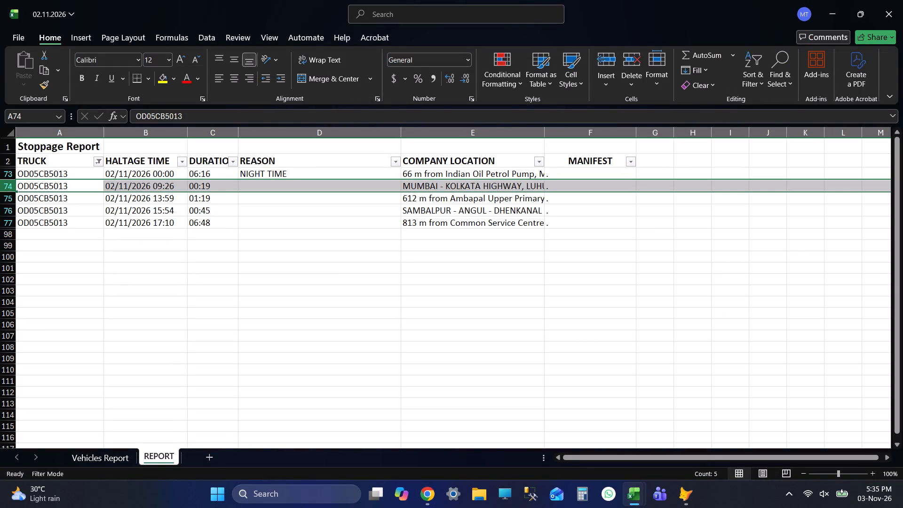
key("ctrl+minus")
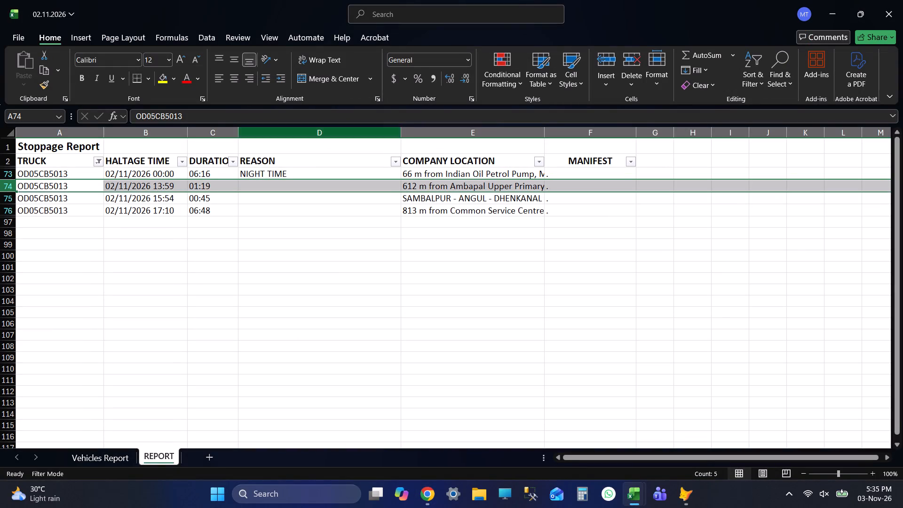
Enter FOODING as the reason for the 02/11/2026 13:59 halt and save the workbook.
left_click(254, 187)
type("FOODING")
key("Return")
key("ctrl+s")
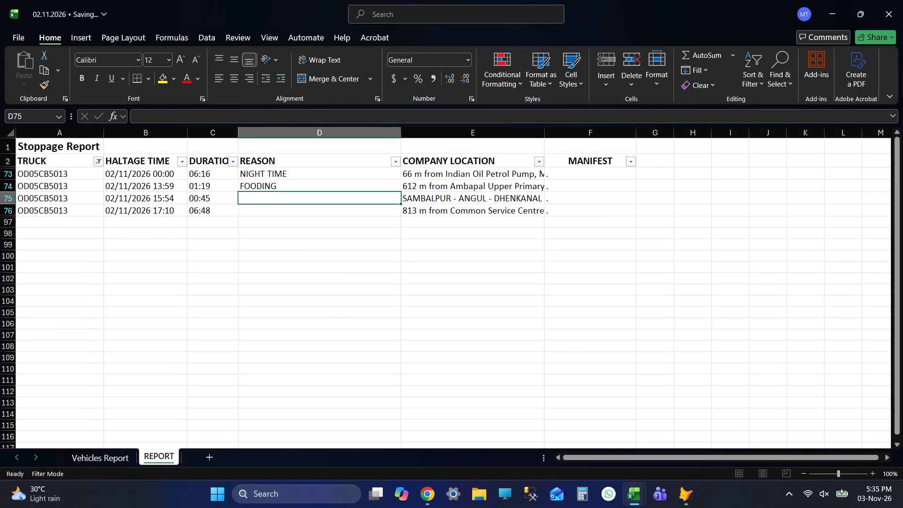
Return to Wheelseye and examine the satellite surroundings of the 2 Nov 3:54 pm stop on the Sambalpur–Cuttack road.
key("alt+Tab")
scroll(420, 292, "up", 3)
left_click(410, 316)
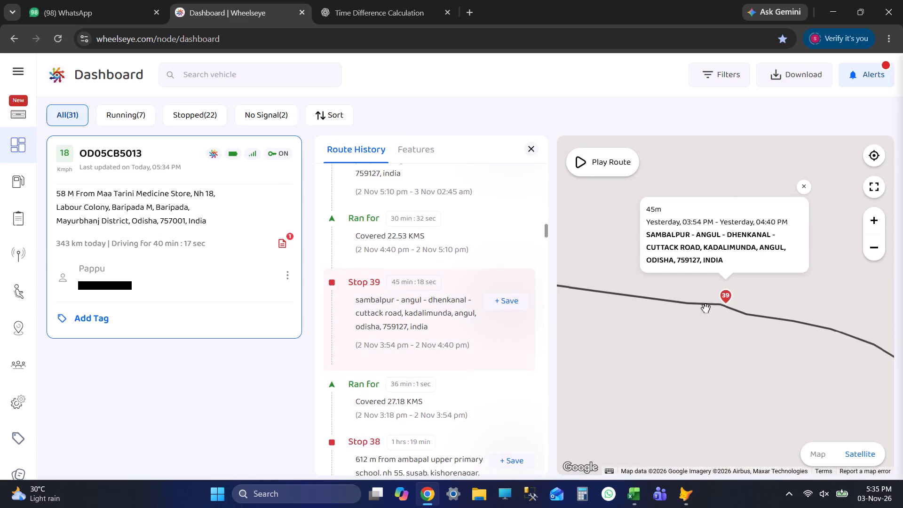
scroll(760, 310, "up", 3)
scroll(696, 298, "up", 5)
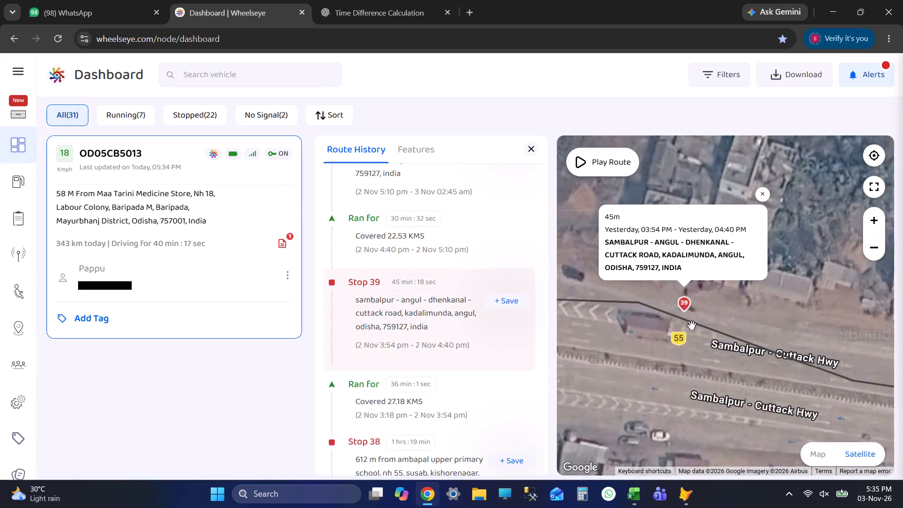
scroll(694, 330, "down", 4)
left_click_drag(684, 337, 734, 349)
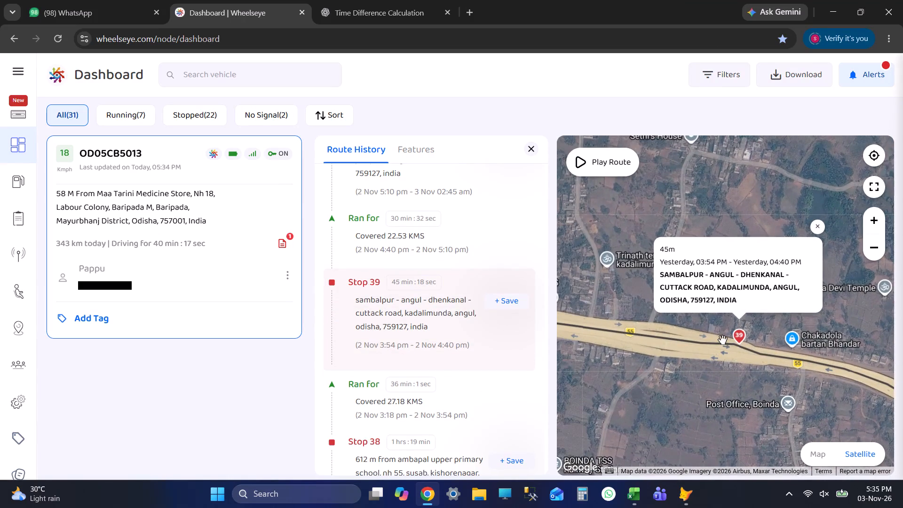
scroll(720, 340, "down", 2)
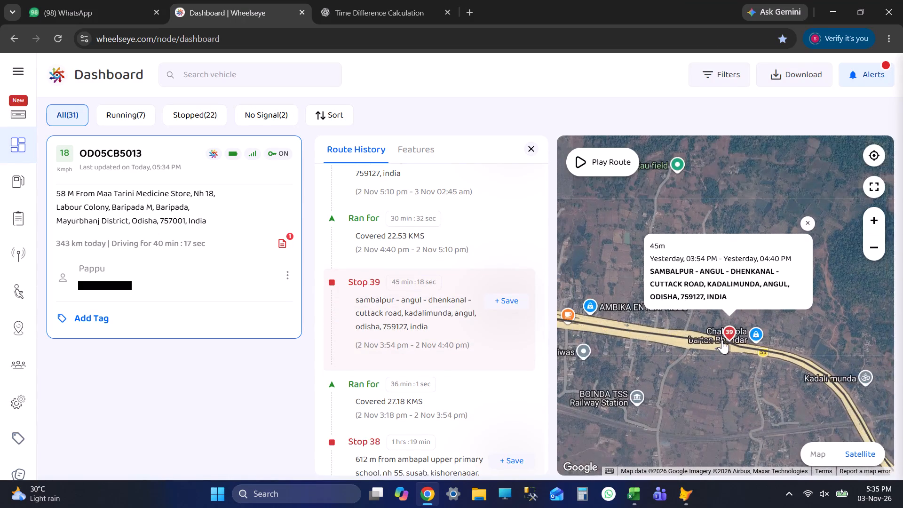
scroll(727, 346, "down", 2)
scroll(728, 341, "up", 7)
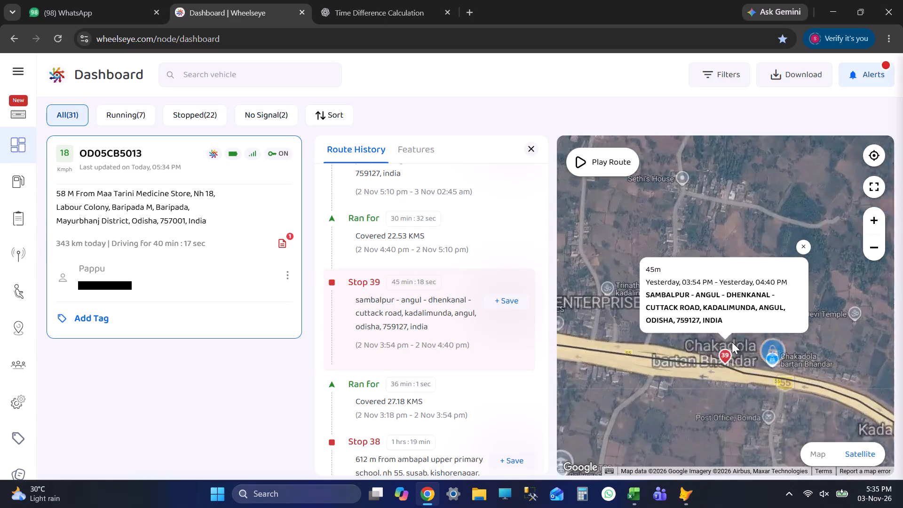
scroll(732, 342, "up", 4)
scroll(724, 379, "down", 1)
scroll(724, 386, "up", 5)
scroll(719, 395, "down", 5)
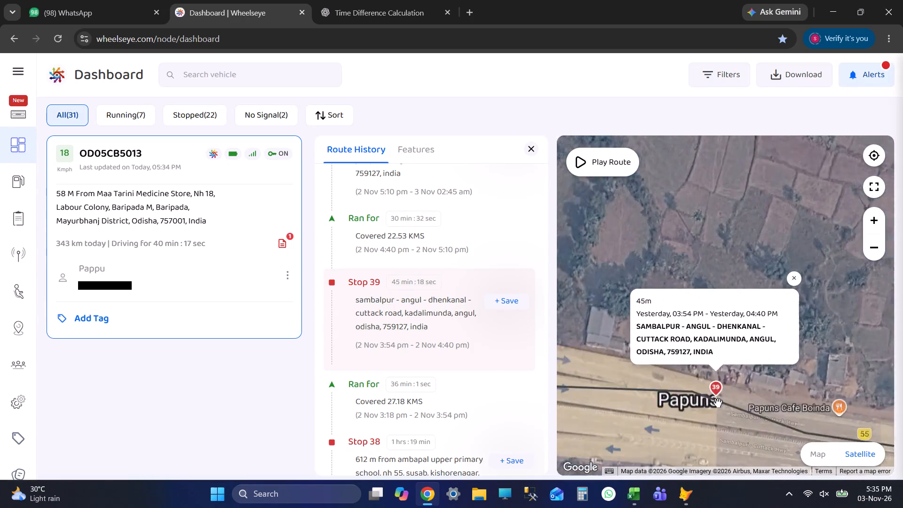
scroll(718, 403, "down", 6)
View the 2 Nov 5:10 pm stop in Wheelseye, enter NIGHT TIME as the reason for the 02/11/2026 17:10 halt in Excel, and save.
key("alt+Tab")
key("alt+Tab")
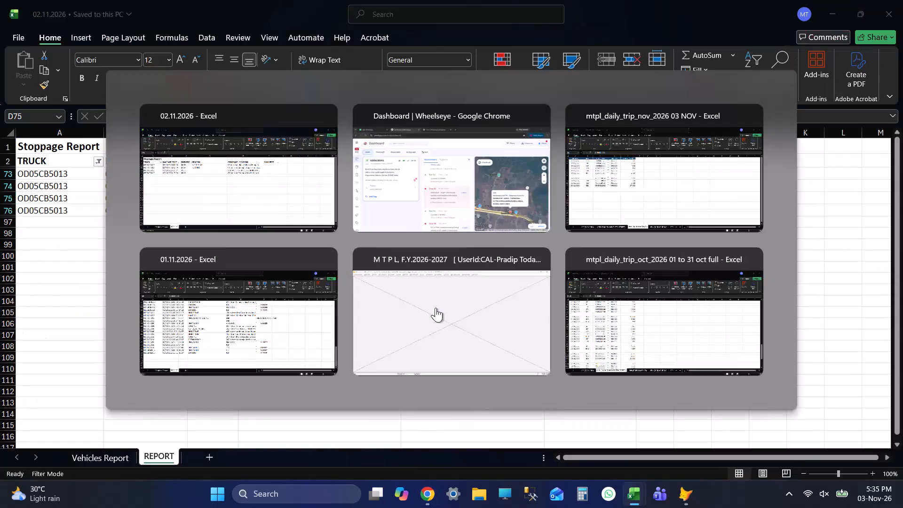
scroll(454, 318, "up", 2)
left_click(436, 311)
key("alt+Tab")
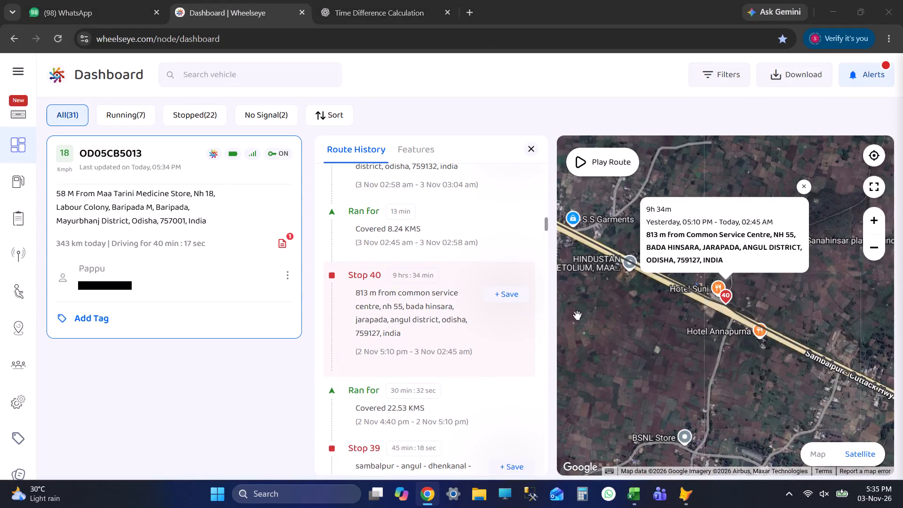
left_click(262, 210)
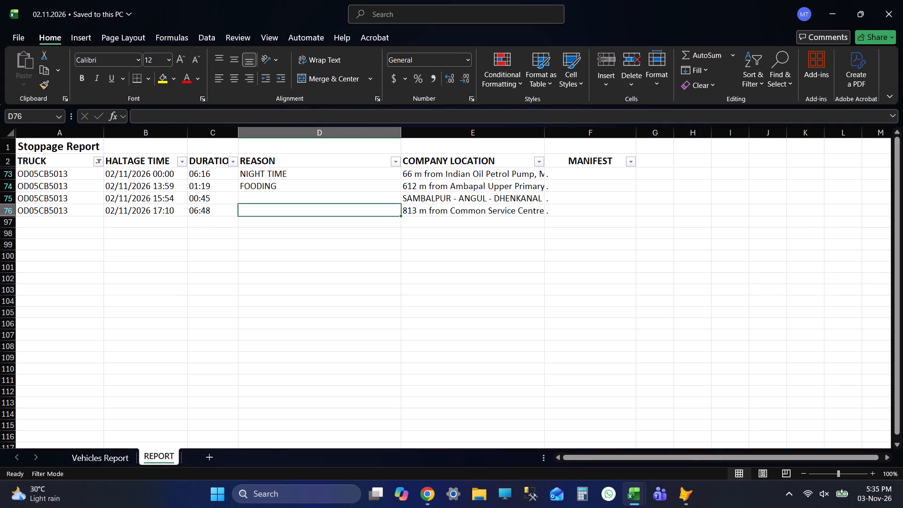
key("alt+Tab")
key("alt+Tab")
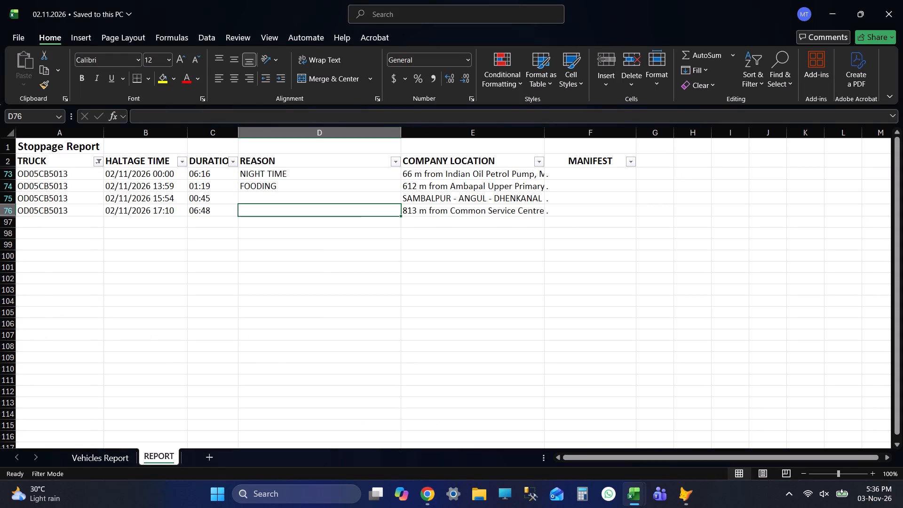
type("NIGHT")
key("Return")
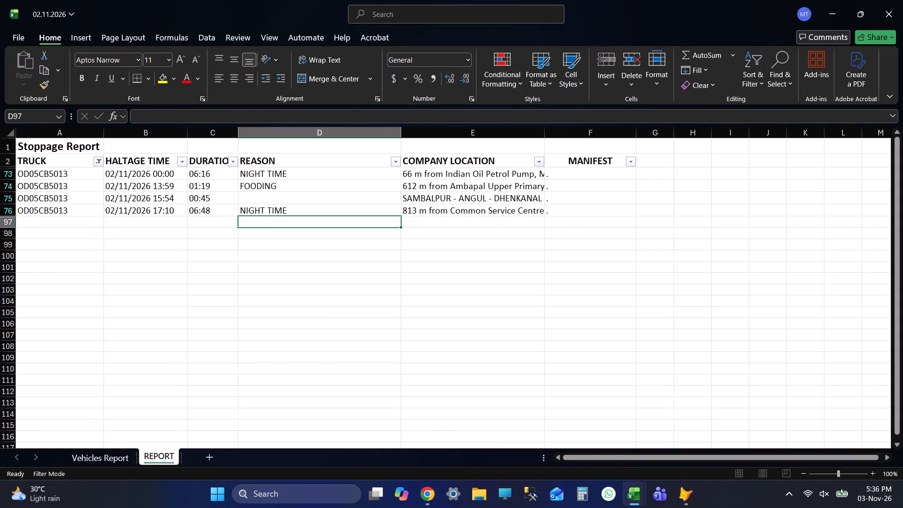
key("ctrl+s")
Return to Wheelseye and examine the satellite surroundings of the 2 Nov 5:10 pm and 3:54 pm stops.
left_click(255, 200)
key("alt+Tab")
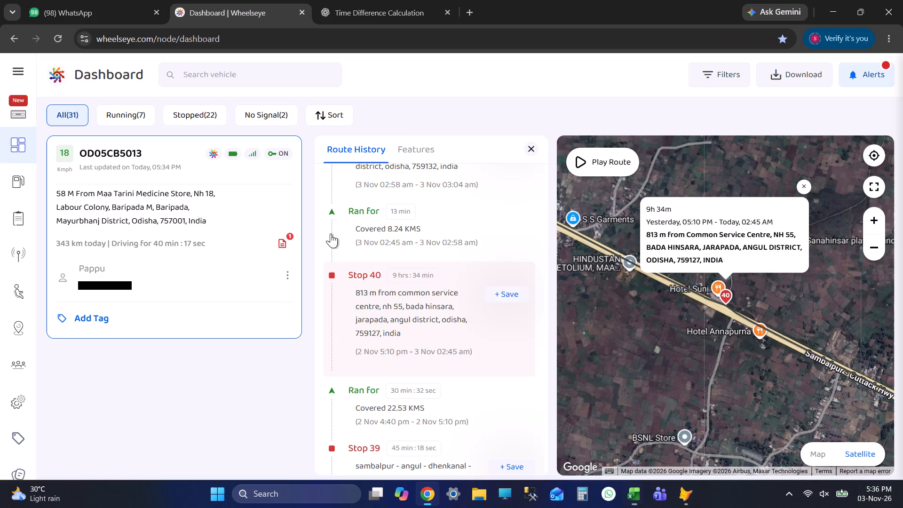
left_click(454, 323)
scroll(683, 315, "up", 4)
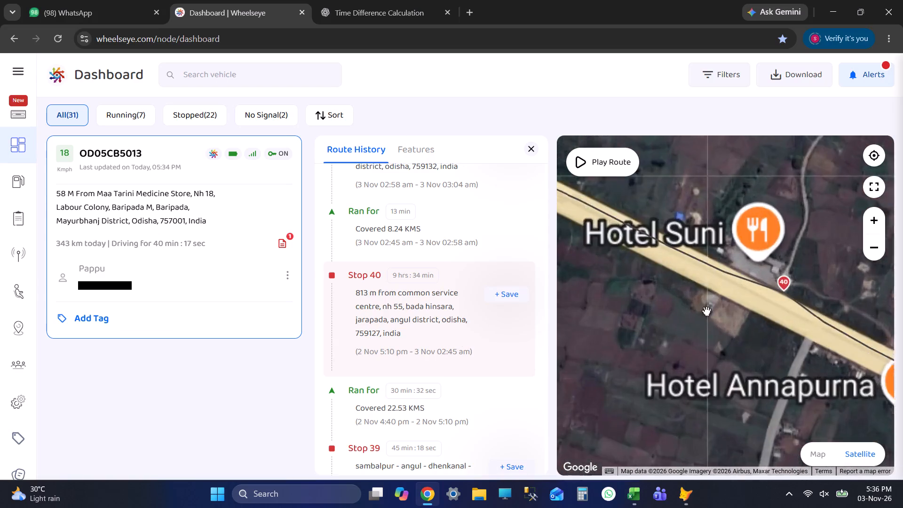
scroll(456, 385, "down", 2)
left_click(436, 356)
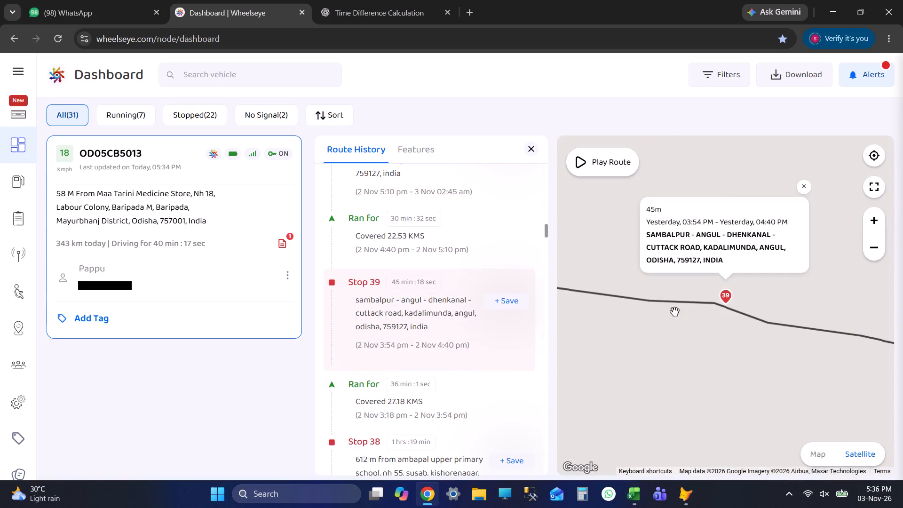
scroll(724, 309, "up", 3)
scroll(721, 313, "down", 1)
scroll(721, 317, "up", 1)
scroll(721, 321, "down", 1)
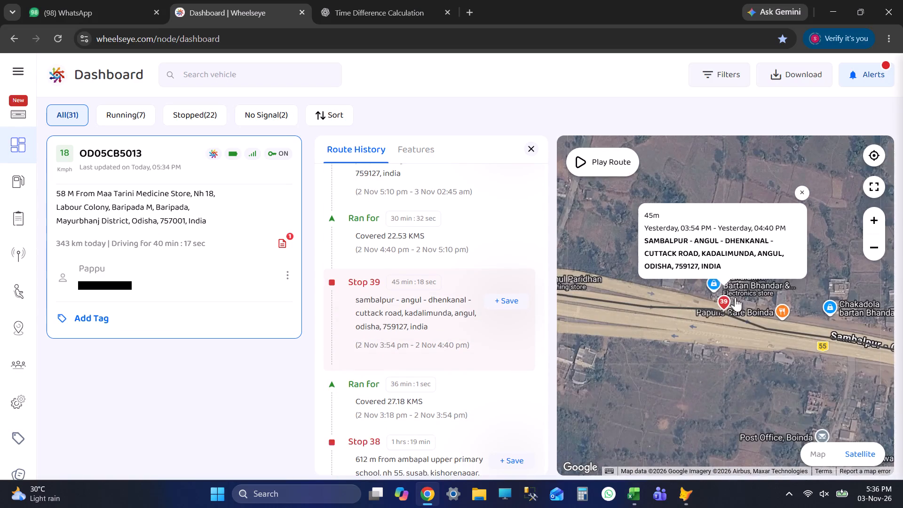
left_click_drag(736, 297, 718, 345)
left_click(784, 226)
left_click(784, 226)
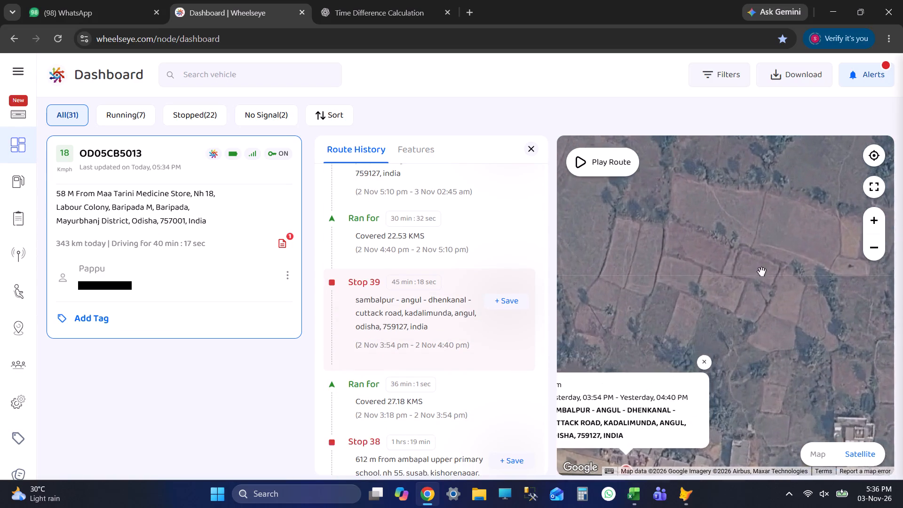
left_click_drag(761, 344, 849, 267)
left_click(817, 246)
left_click(824, 249)
scroll(662, 382, "down", 2)
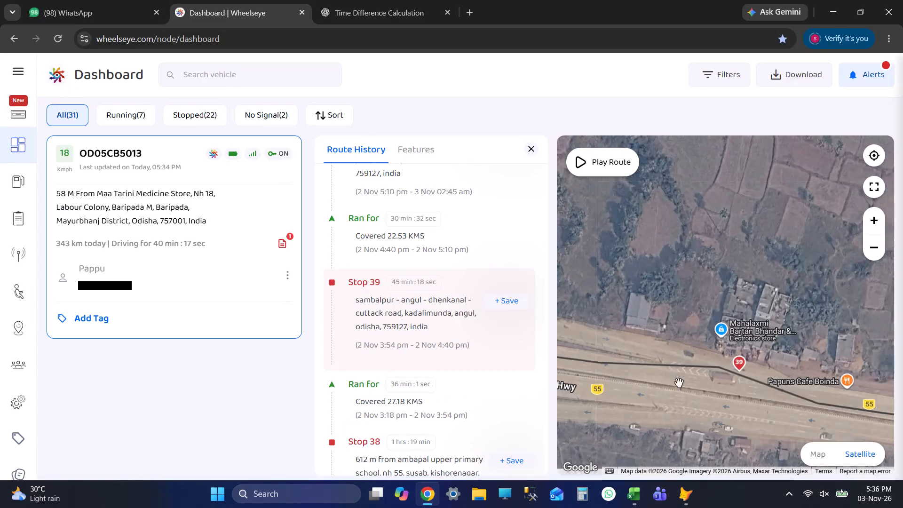
Examine the Sambalpur–Cuttack highway west of the 3:54 pm stop and the wider area around it on the satellite map.
scroll(679, 382, "down", 1)
left_click_drag(665, 371, 779, 351)
scroll(659, 343, "up", 4)
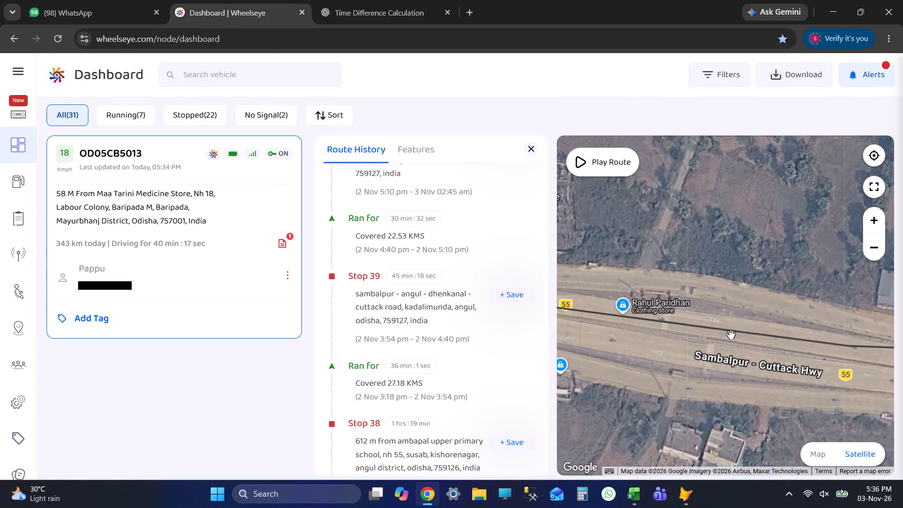
scroll(676, 338, "down", 1)
scroll(676, 338, "up", 3)
left_click_drag(676, 338, 750, 358)
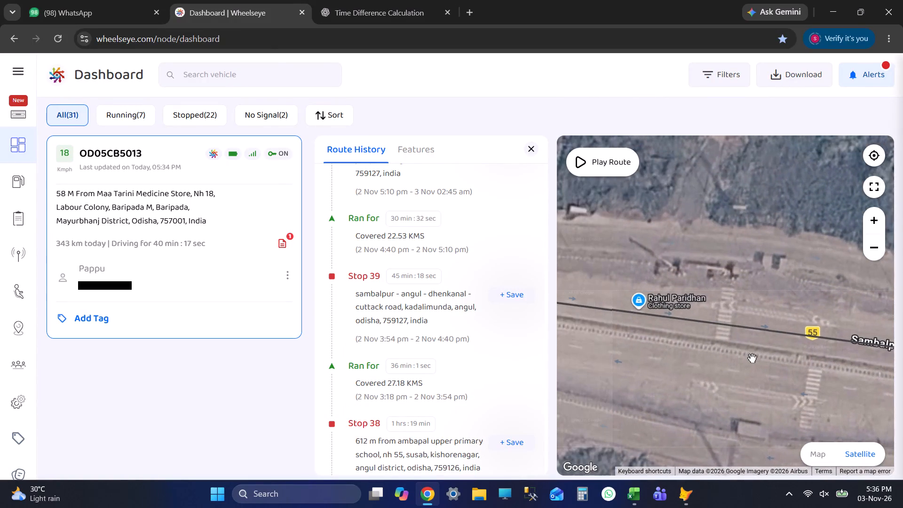
scroll(745, 378, "down", 9)
scroll(796, 389, "up", 2)
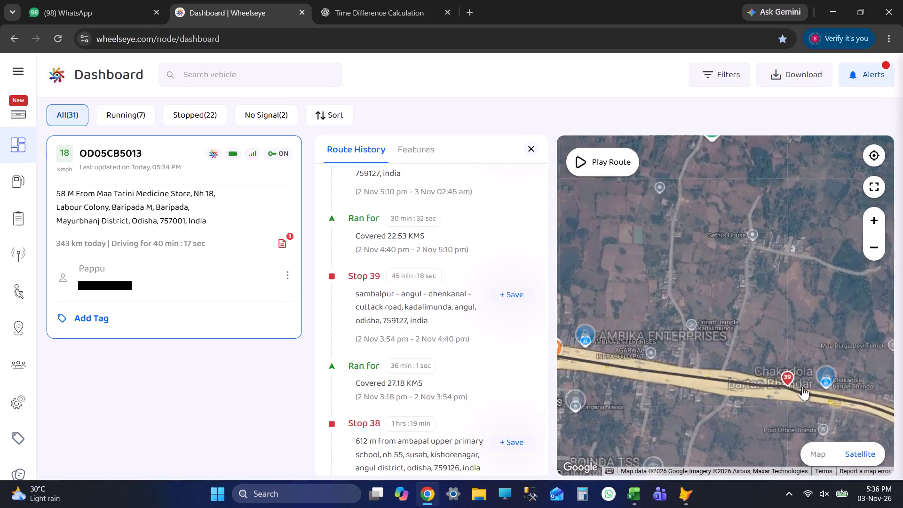
Examine the roadside buildings beside the Stop 39 marker near Mahalaxmi Bartan Bhandar at close range.
scroll(794, 383, "up", 11)
left_click_drag(794, 393, 759, 382)
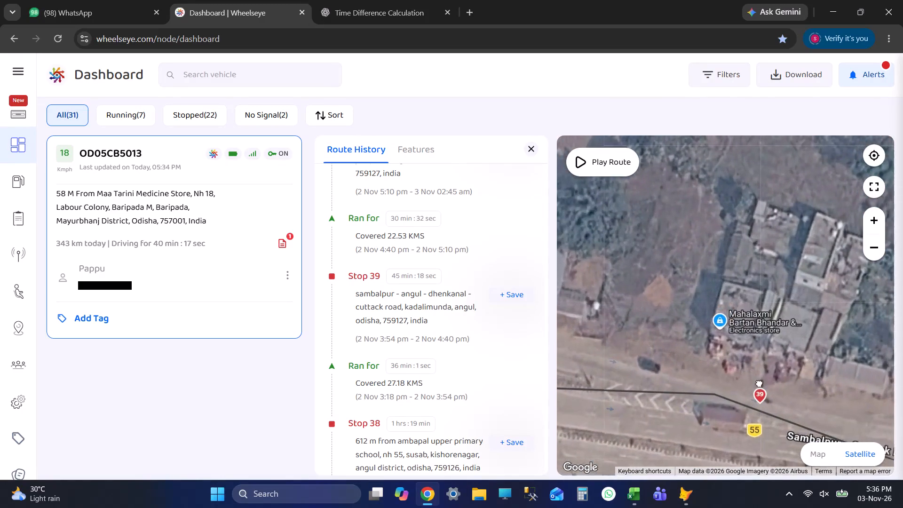
left_click_drag(759, 382, 733, 357)
scroll(731, 361, "down", 1)
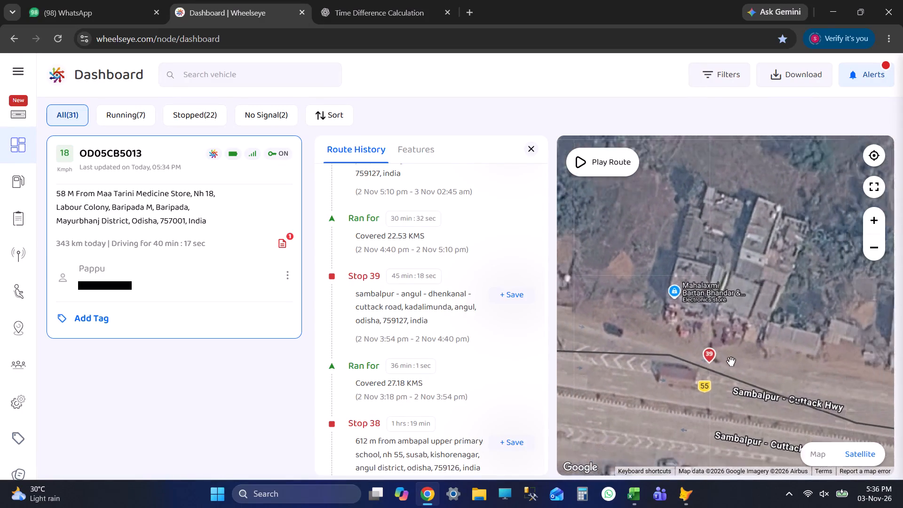
scroll(731, 361, "down", 1)
scroll(731, 361, "up", 4)
scroll(731, 361, "down", 2)
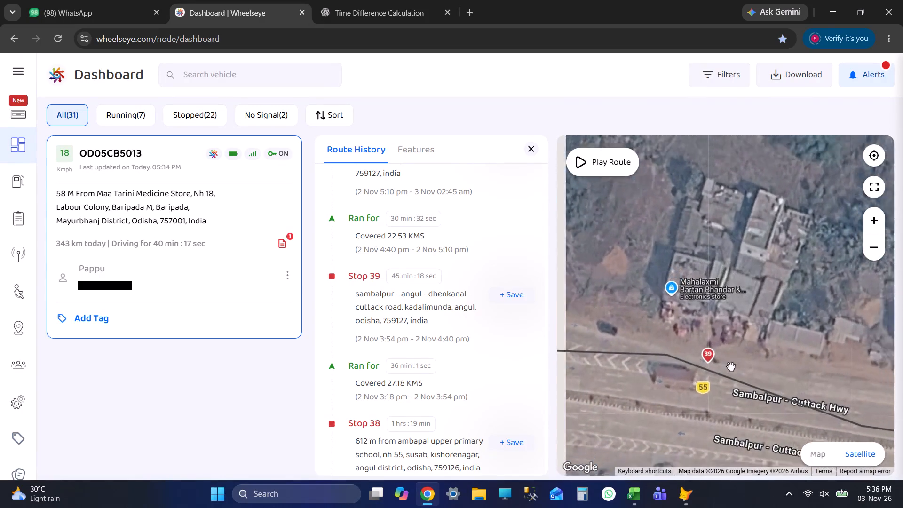
scroll(731, 366, "down", 4)
scroll(731, 367, "up", 1)
scroll(731, 367, "down", 1)
Reopen Stop 39 of 2 Nov 3:54 pm and re-examine its roadside and nearby businesses in satellite view.
left_click(369, 302)
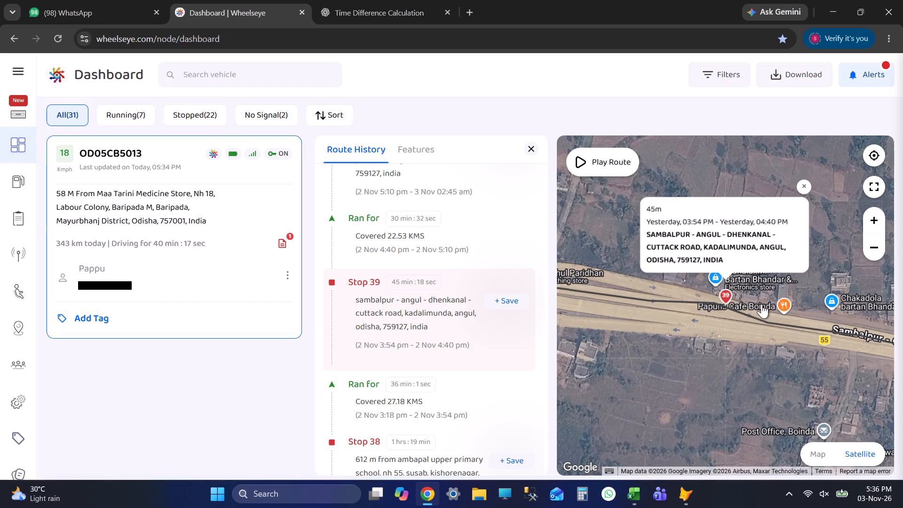
scroll(735, 304, "up", 2)
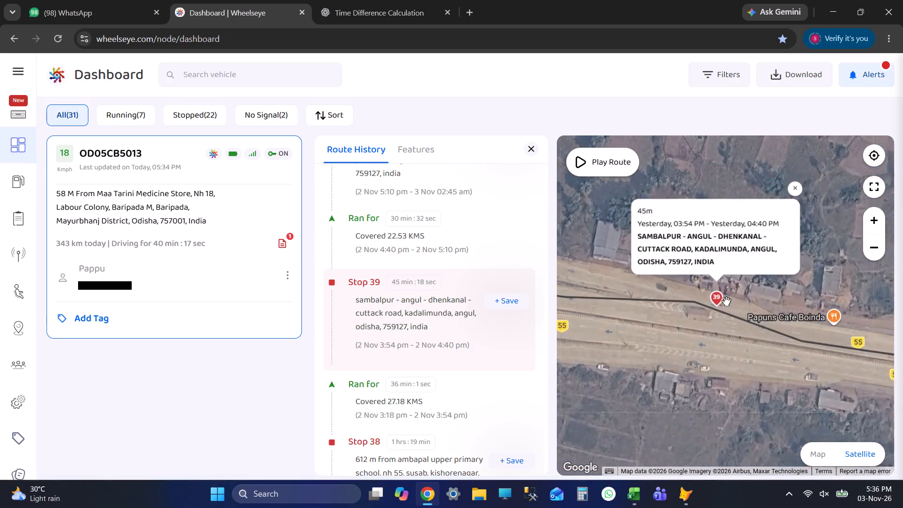
scroll(721, 301, "up", 1)
scroll(721, 301, "down", 1)
scroll(721, 301, "up", 4)
scroll(717, 320, "down", 2)
scroll(726, 317, "up", 4)
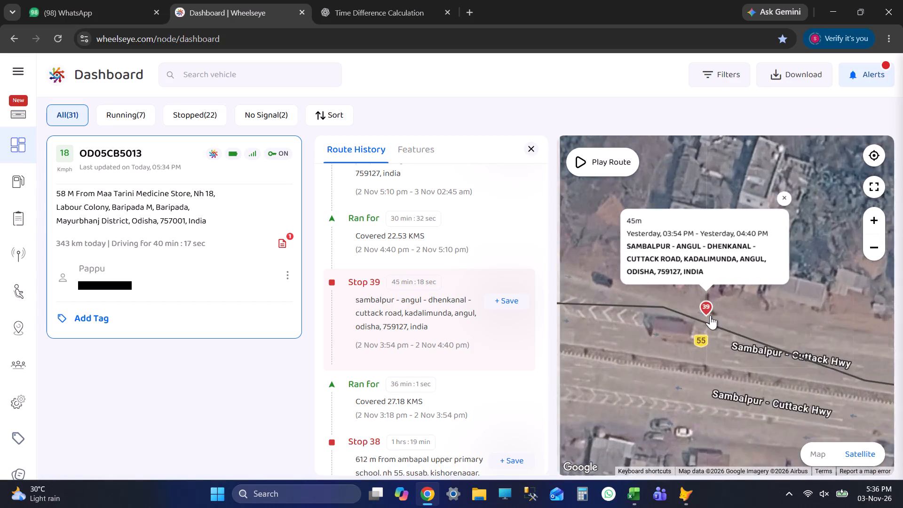
scroll(710, 315, "up", 2)
scroll(708, 318, "down", 8)
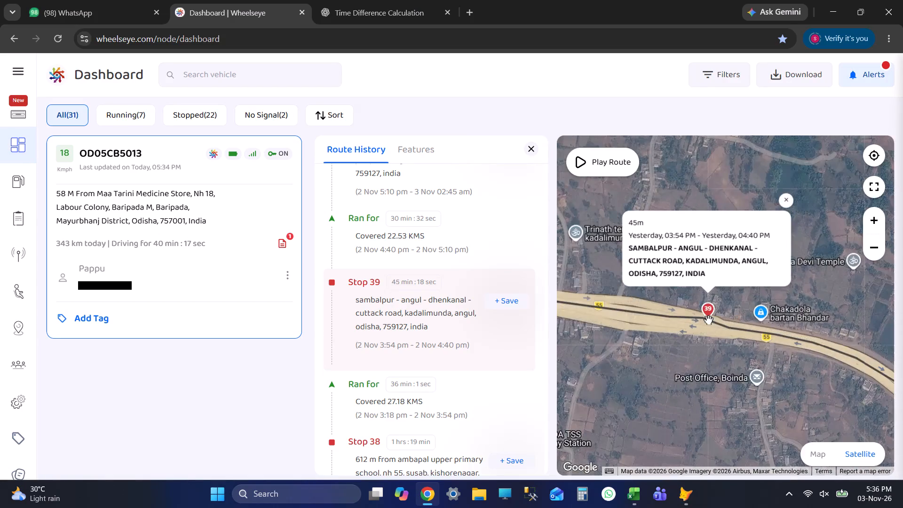
scroll(708, 320, "up", 10)
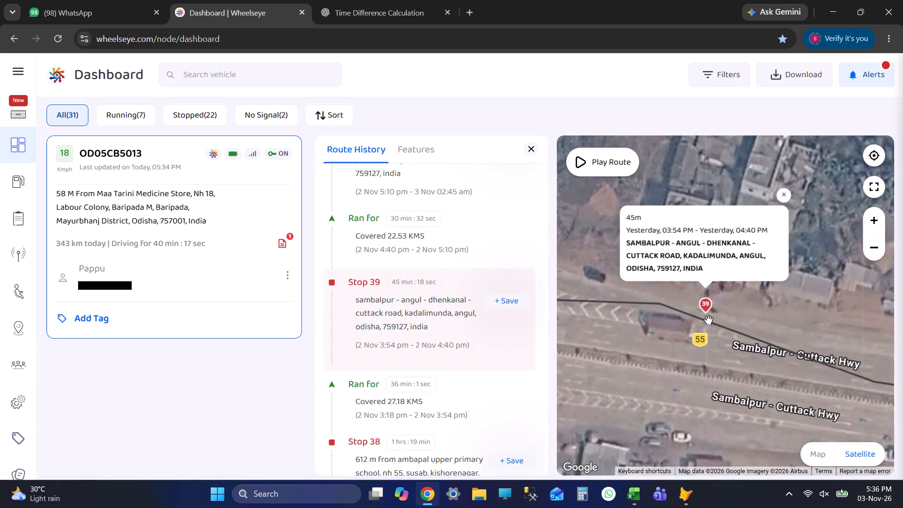
left_click(437, 324)
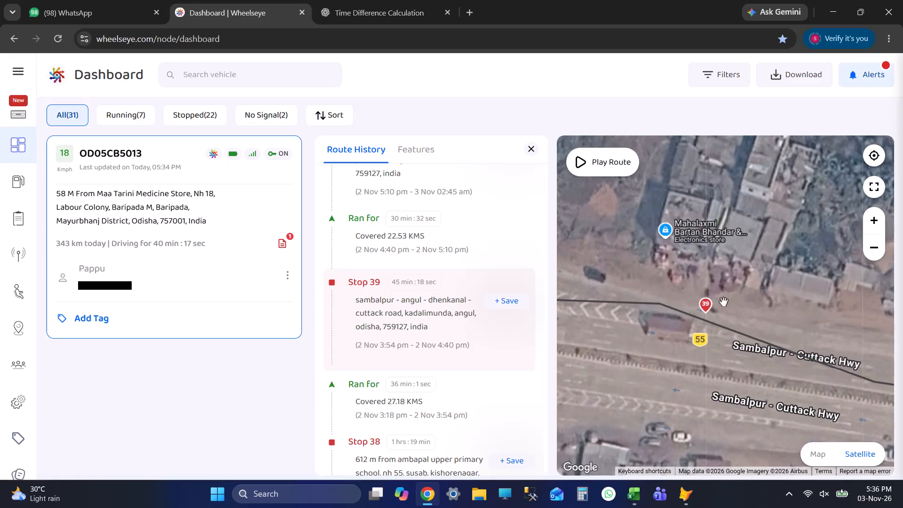
scroll(726, 304, "up", 5)
scroll(721, 313, "down", 5)
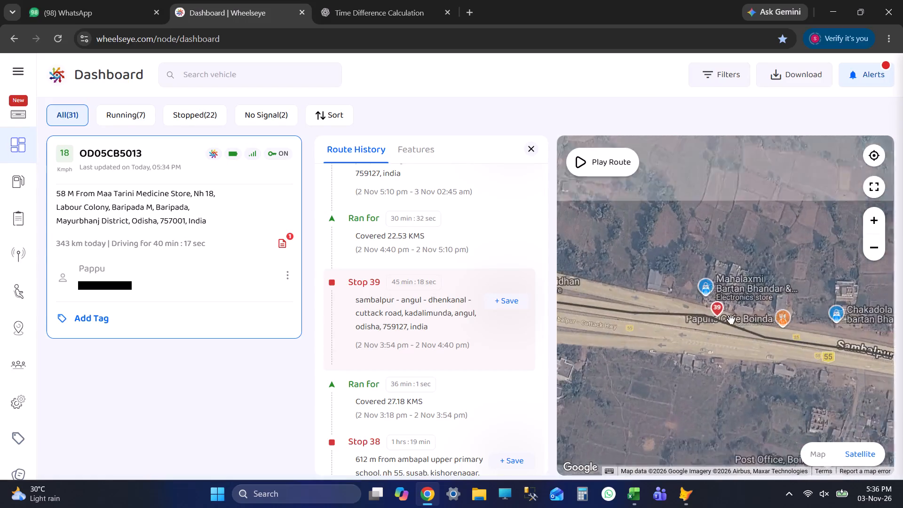
scroll(726, 309, "up", 5)
scroll(724, 337, "down", 8)
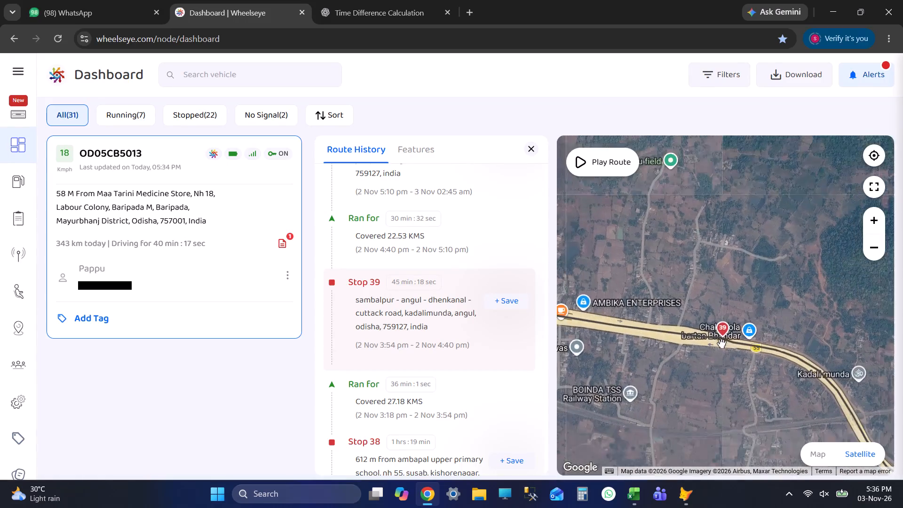
scroll(423, 337, "up", 3)
Check the stops following 2 Nov 3:54 pm in the route history, up to the 3 Nov 6:04 am stop at Tangi.
left_click(428, 304)
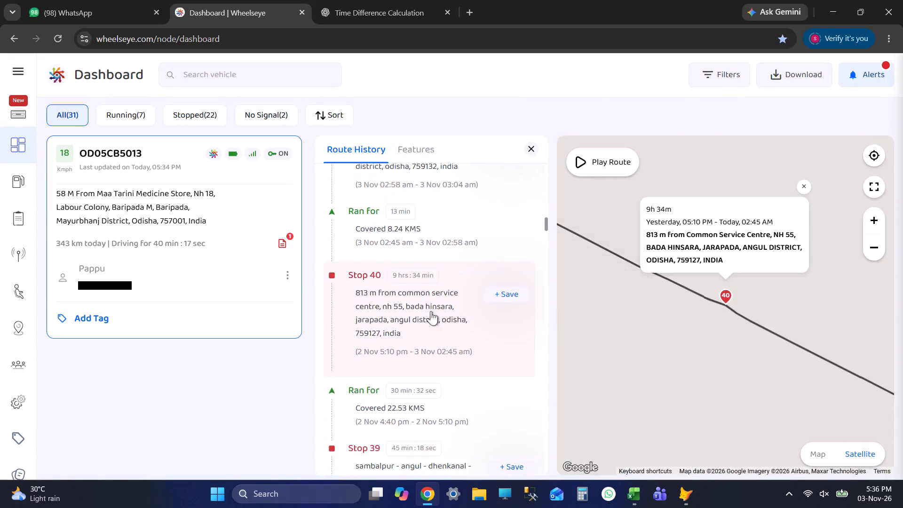
scroll(442, 315, "up", 3)
left_click(442, 315)
scroll(463, 330, "up", 3)
left_click(449, 322)
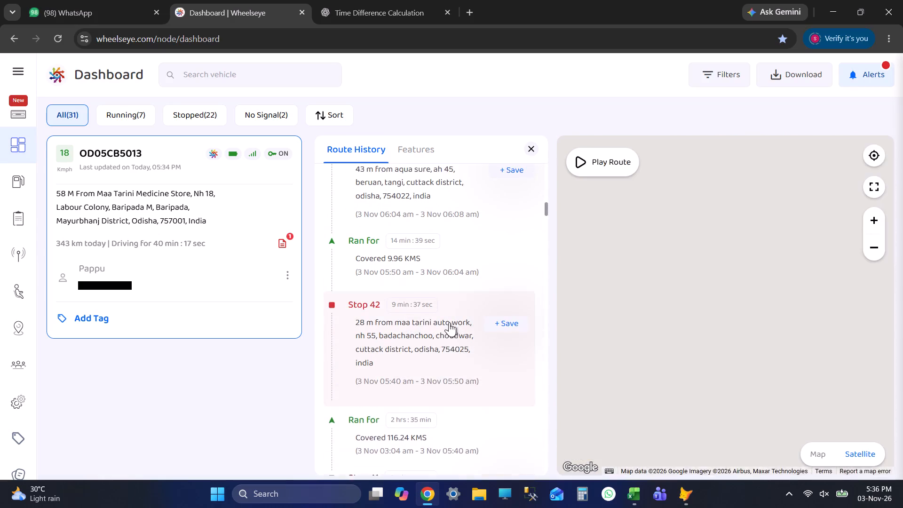
scroll(783, 312, "up", 3)
scroll(730, 332, "down", 1)
scroll(729, 337, "up", 1)
scroll(729, 337, "down", 5)
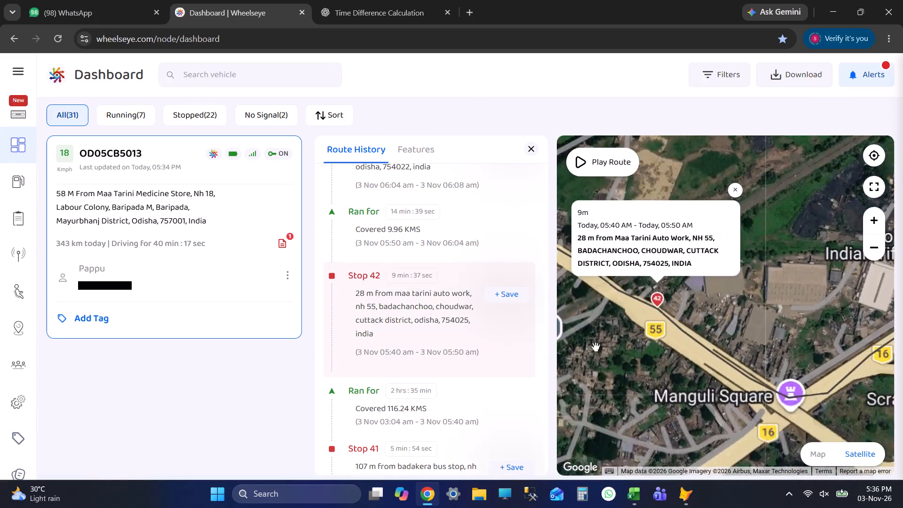
scroll(396, 351, "up", 4)
left_click_drag(430, 393, 450, 386)
Switch to the 02.11.2026 Excel workbook and save it.
key("alt+Tab")
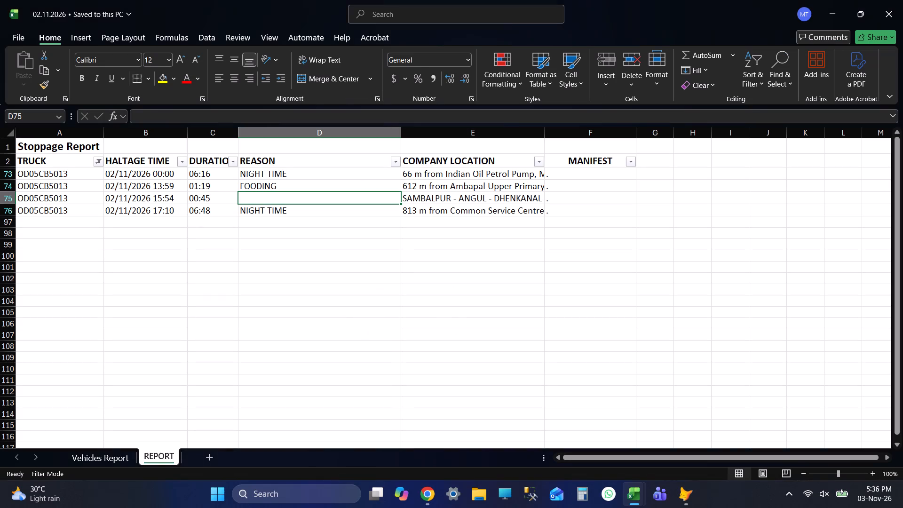
key("ctrl+s")
Return to Wheelseye, check the 3 Nov 2:58 am stop, and examine the 2 Nov 3:54 pm stop's surroundings again.
key("alt+Tab")
scroll(485, 390, "up", 1)
scroll(484, 392, "down", 5)
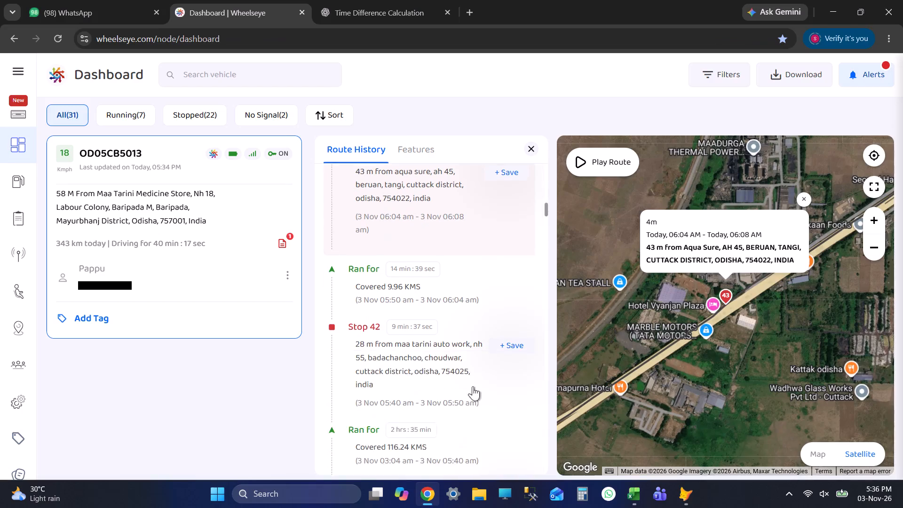
scroll(473, 386, "down", 2)
left_click(407, 268)
scroll(466, 401, "down", 4)
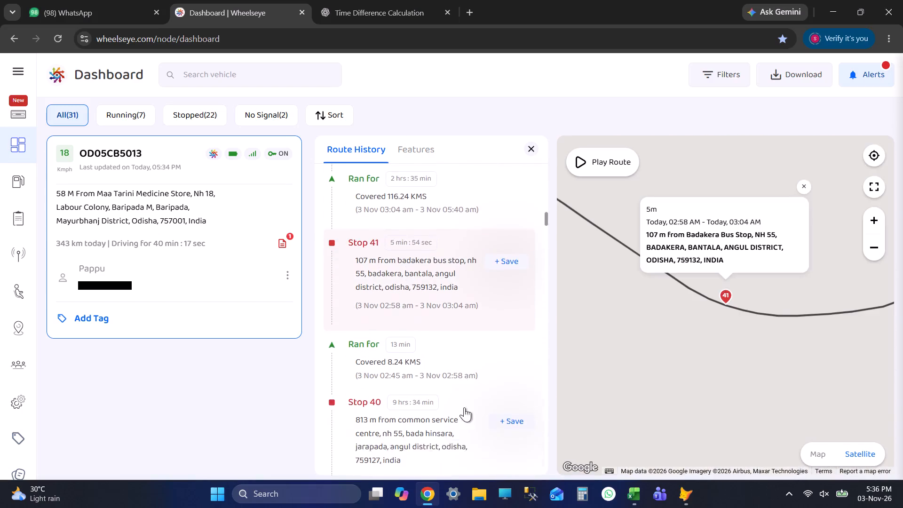
left_click(430, 368)
scroll(748, 303, "up", 7)
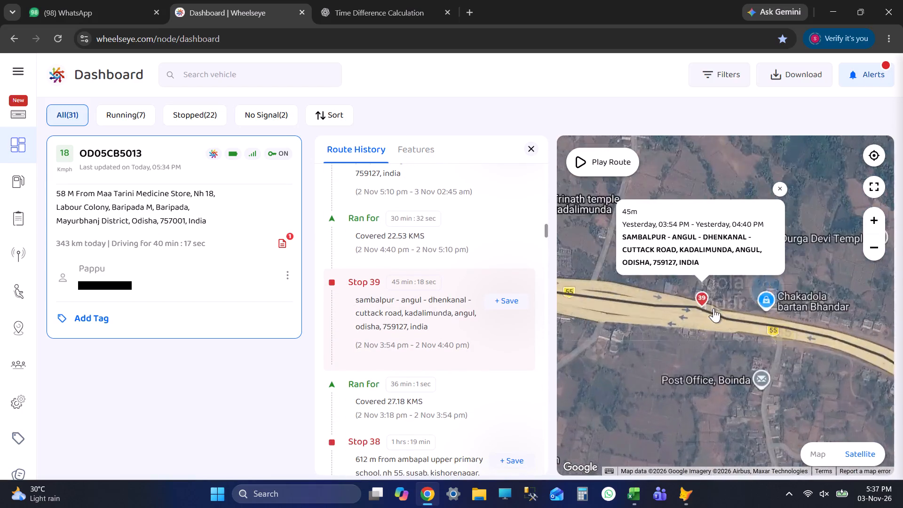
scroll(713, 308, "up", 4)
scroll(686, 288, "down", 1)
scroll(683, 293, "up", 1)
scroll(695, 314, "down", 1)
scroll(695, 314, "up", 3)
key("alt+Tab")
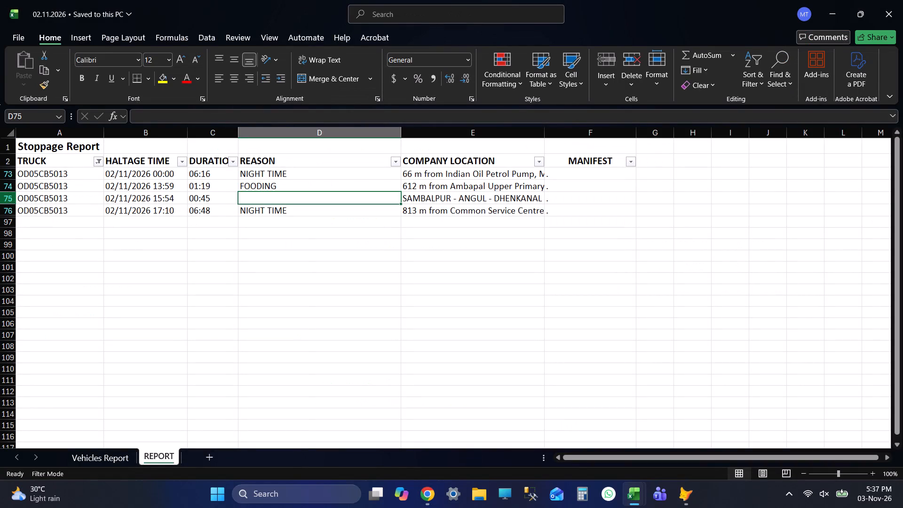
left_click(11, 200)
key("ctrl+minus")
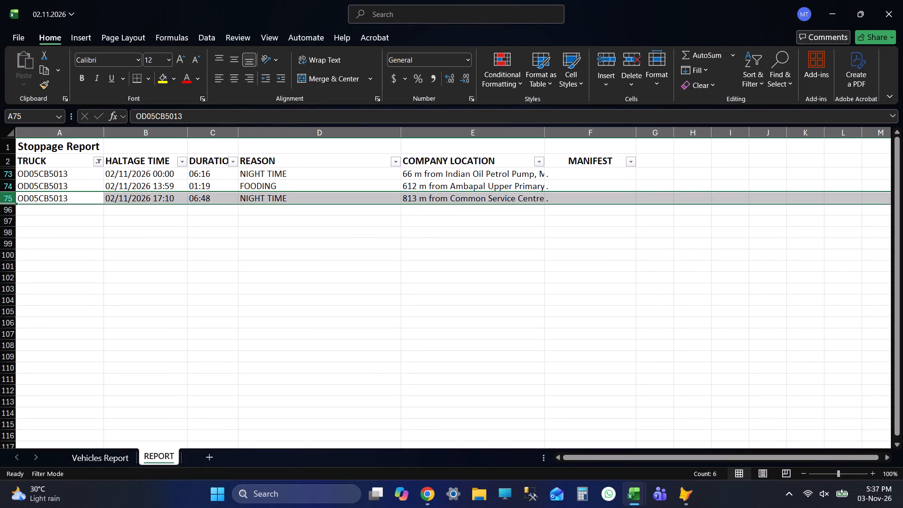
left_click(406, 302)
key("ctrl+s")
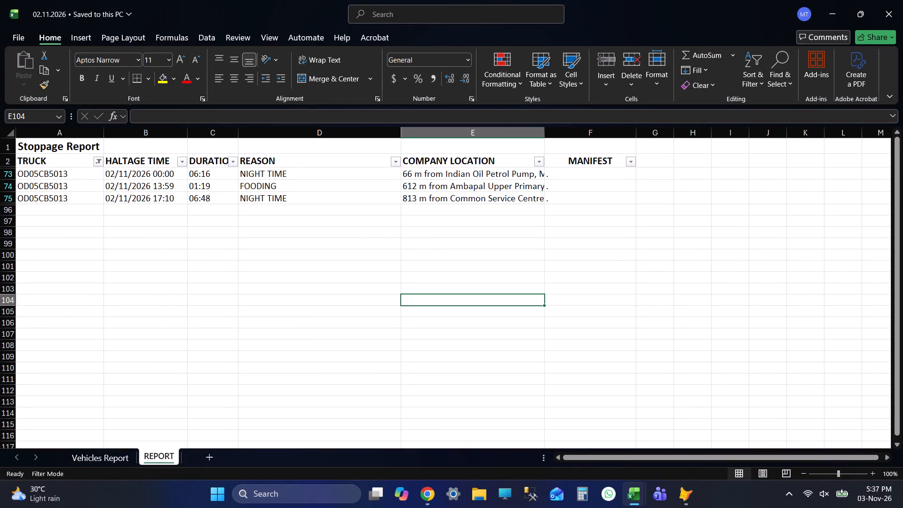
left_click(95, 162)
left_click(53, 354)
left_click(55, 366)
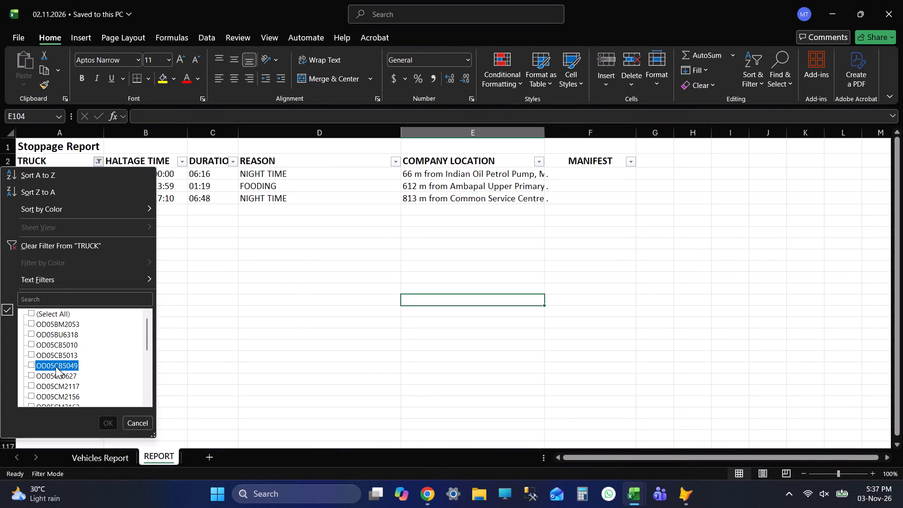
left_click(105, 427)
left_click(349, 254)
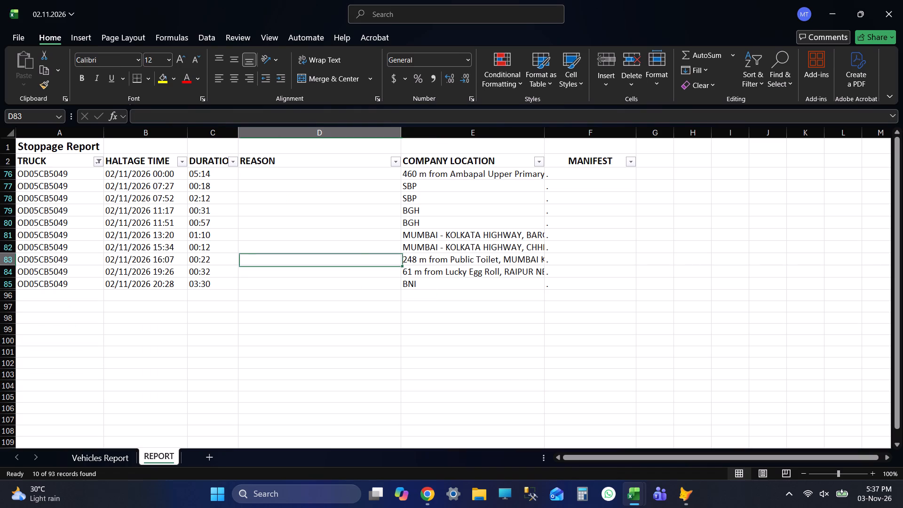
key("ctrl+s")
left_click(363, 177)
key("shift+Tab")
key("shift+Tab")
key("shift+Tab")
key("shift+Tab")
key("shift+Tab")
key("shift+Tab")
key("shift+Tab")
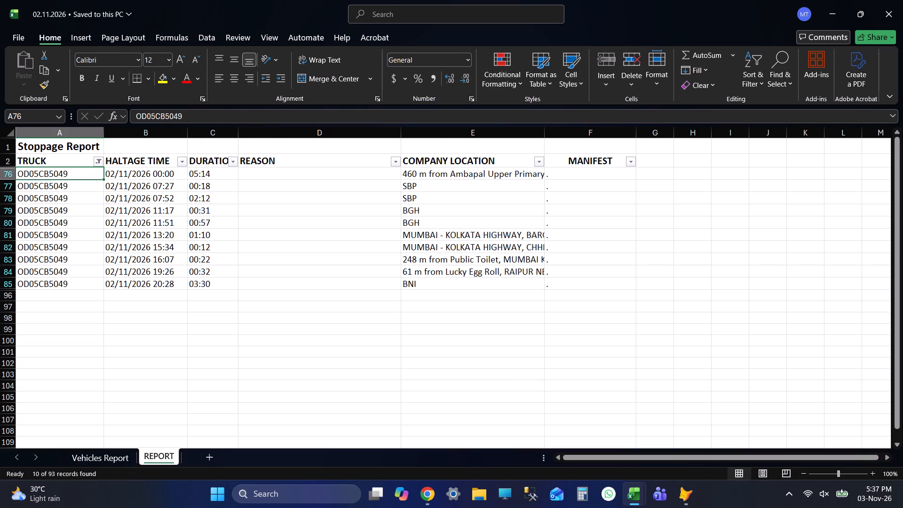
key("ctrl+c")
key("alt+Tab")
key("alt+Tab")
key("alt+Tab")
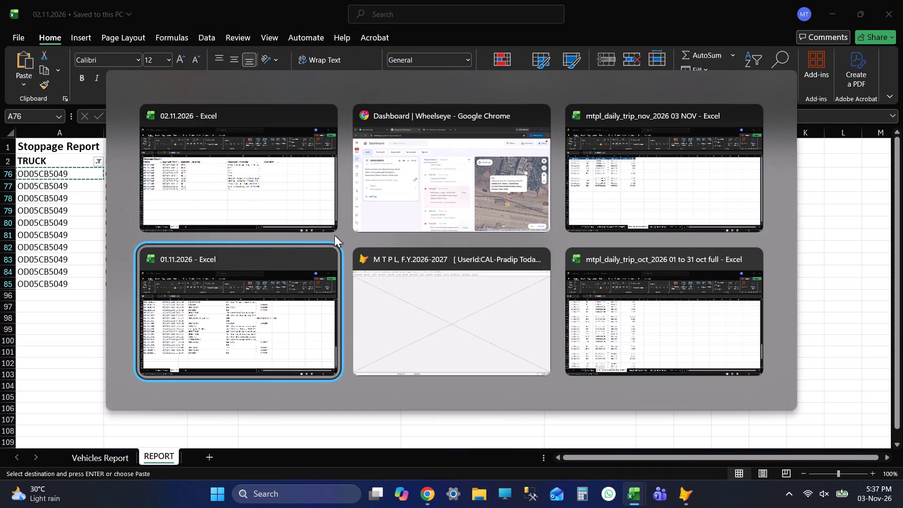
key("ctrl+f")
key("ctrl+v")
key("Return")
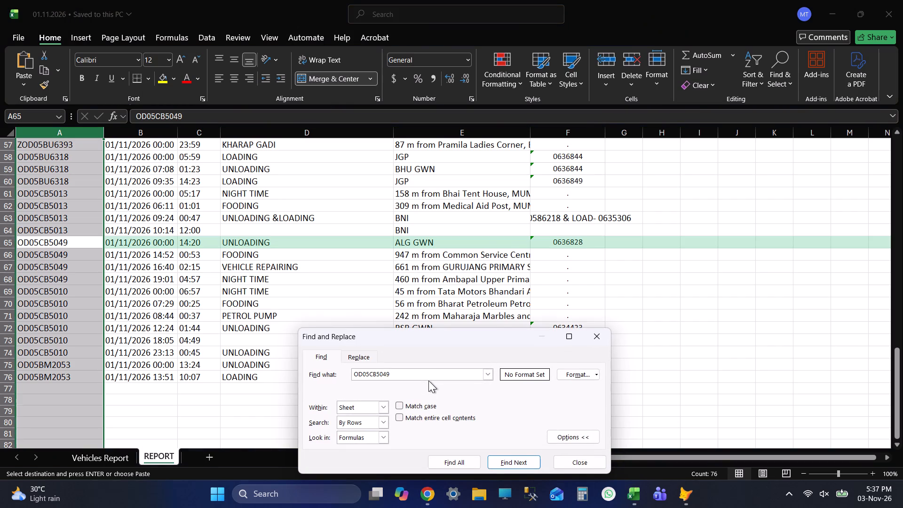
key("Return")
key("Return")
key("Return")
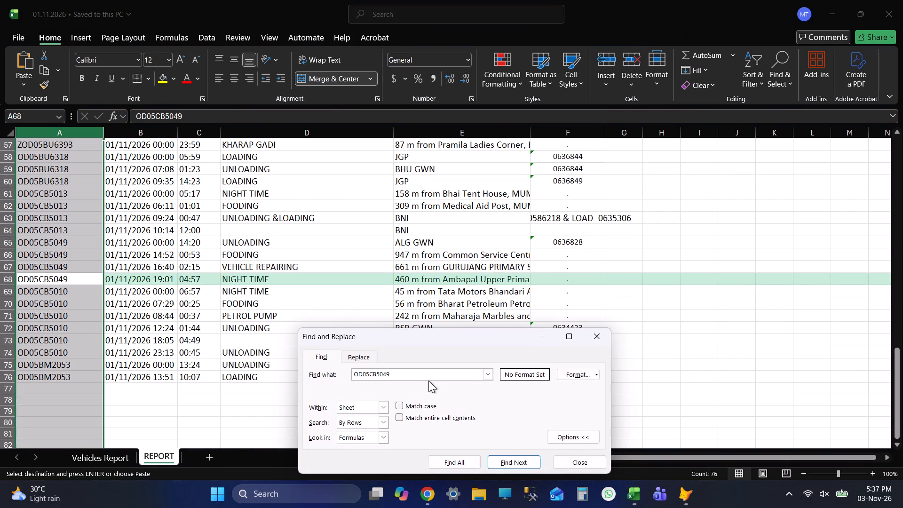
left_click(591, 455)
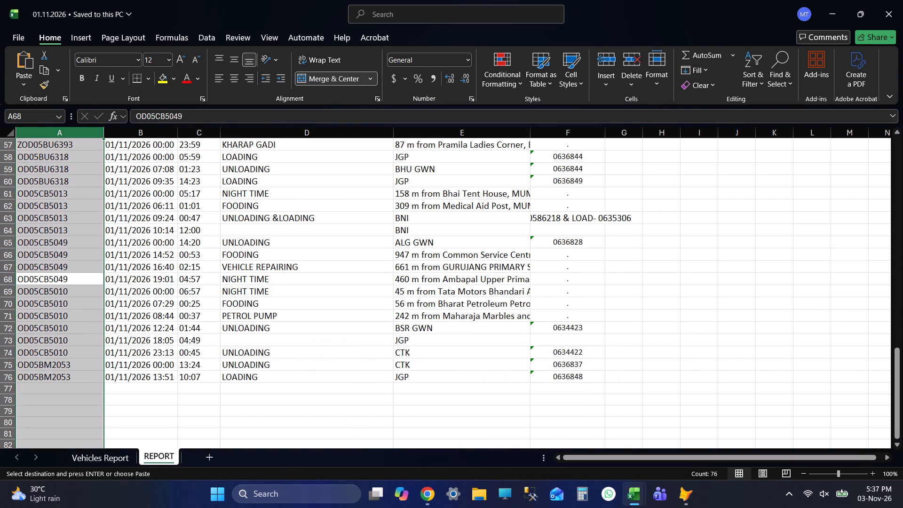
left_click(65, 239)
key("Tab")
key("Tab")
key("Tab")
key("Tab")
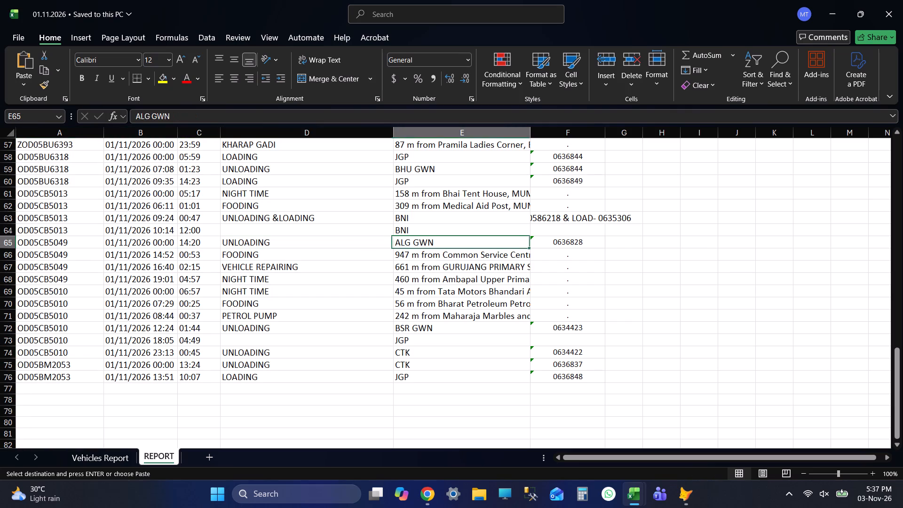
key("shift+Tab")
key("shift+Tab")
key("shift+Tab")
key("shift+Tab")
key("shift+Tab")
key("alt+Tab")
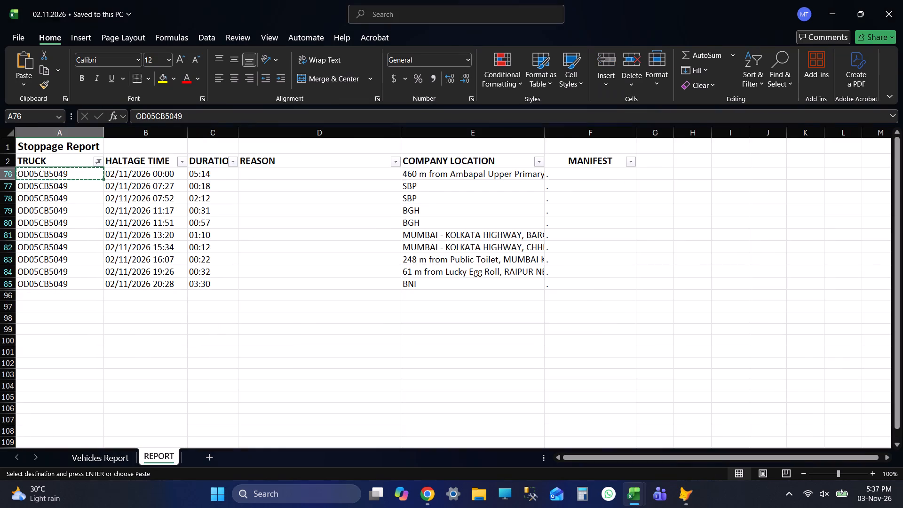
key("alt+Tab")
key("alt+Tab")
key("alt+Tab")
key("alt+Tab")
key("alt+Tab")
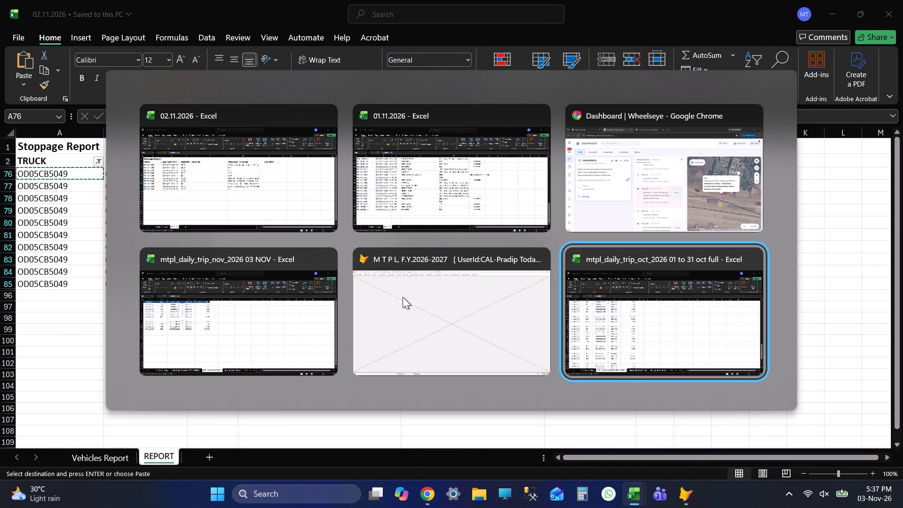
key("alt+Tab")
key("alt+Tab")
key("alt+Tab")
left_click(200, 67)
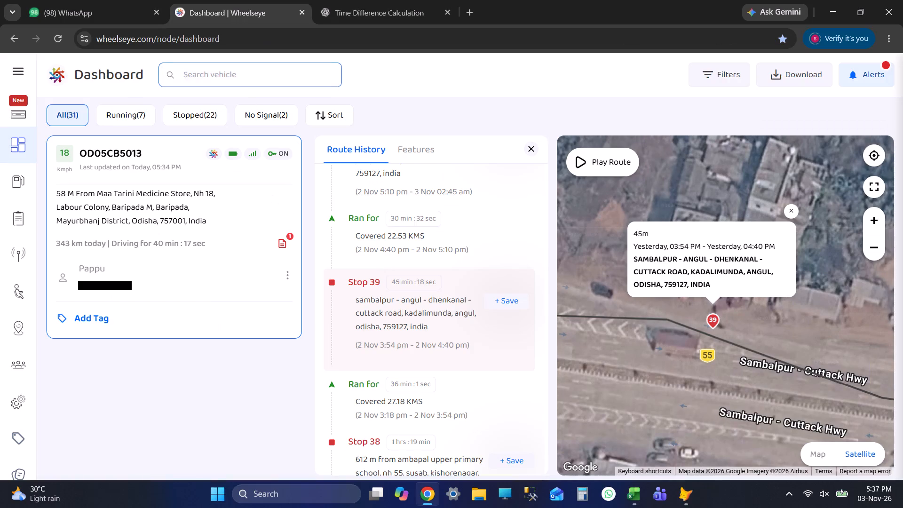
key("ctrl+v")
key("Return")
left_click(178, 241)
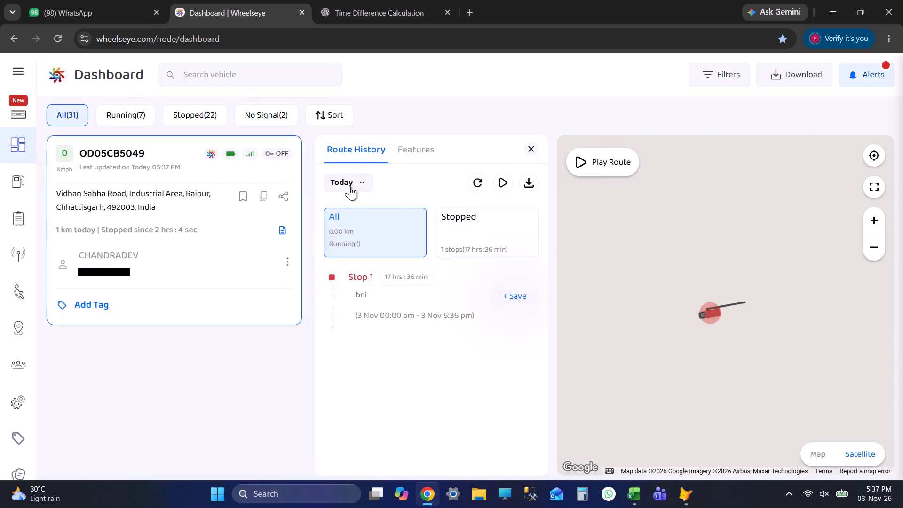
left_click(349, 186)
left_click(375, 261)
key("alt+Tab")
key("alt+Tab")
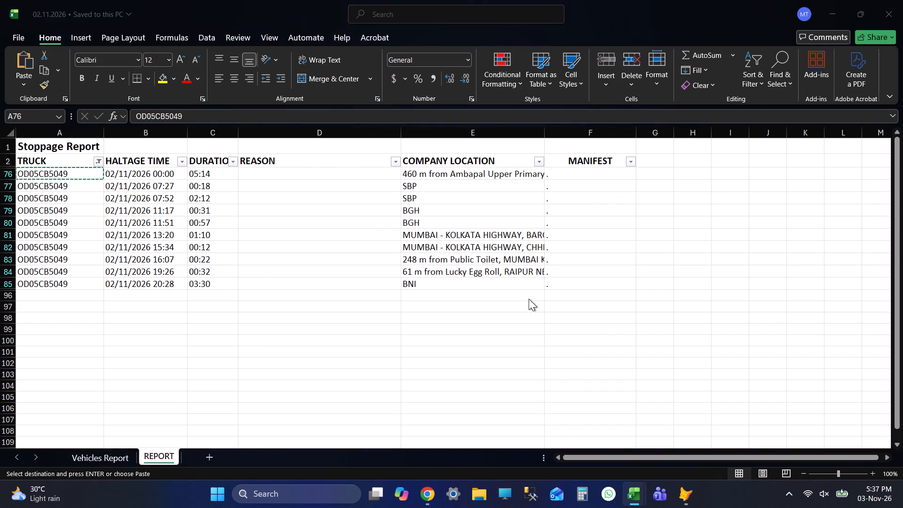
scroll(425, 372, "down", 1)
scroll(425, 376, "up", 1)
scroll(425, 376, "down", 3)
scroll(429, 385, "up", 1)
scroll(429, 385, "down", 3)
scroll(433, 402, "up", 1)
scroll(433, 402, "down", 1)
scroll(433, 402, "up", 1)
scroll(433, 402, "down", 7)
scroll(459, 385, "up", 1)
scroll(461, 385, "down", 2)
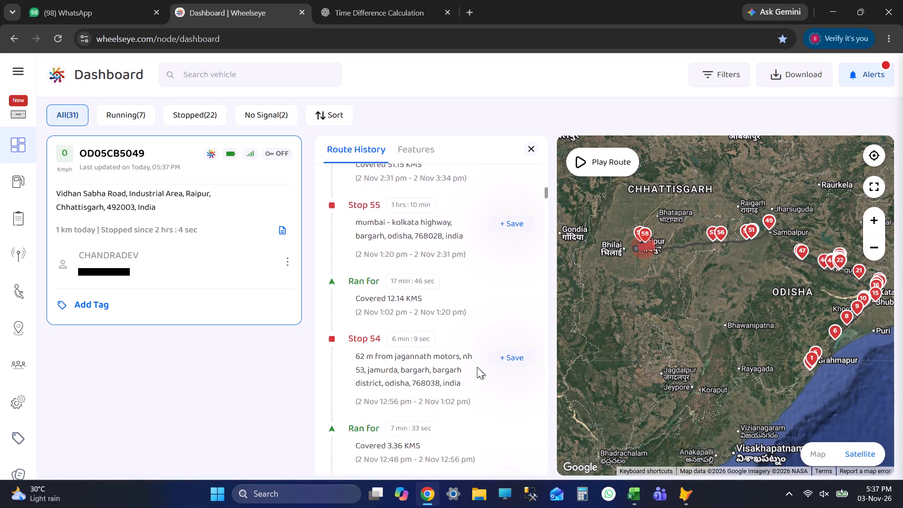
scroll(477, 367, "down", 1)
scroll(480, 374, "up", 1)
scroll(480, 374, "down", 1)
scroll(481, 377, "up", 1)
scroll(481, 379, "down", 1)
scroll(481, 380, "up", 1)
scroll(481, 380, "down", 2)
left_click(468, 323)
key("alt+Tab")
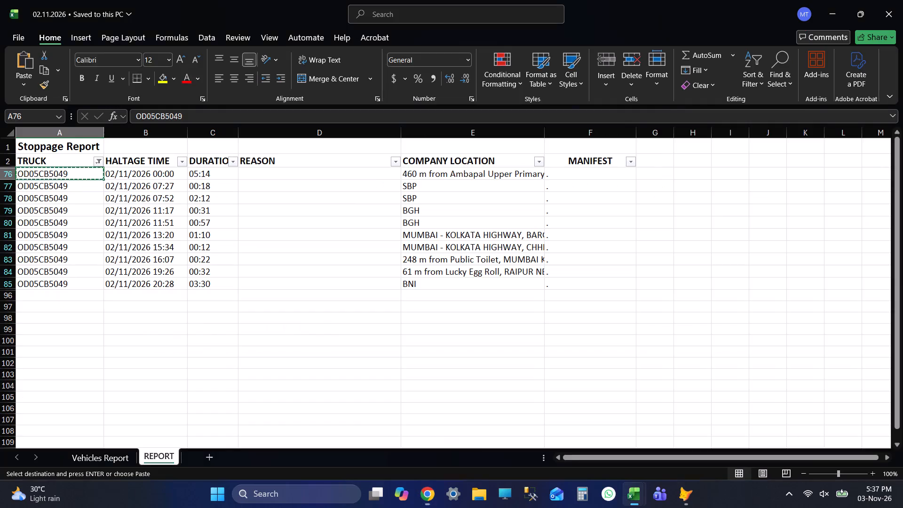
key("alt+Tab")
Examine the earlier stops in the route history, back to the 31 Oct 11:49 pm stop at ALG GWN.
scroll(447, 345, "down", 1)
scroll(448, 349, "up", 1)
scroll(448, 349, "down", 1)
scroll(448, 350, "up", 1)
scroll(448, 350, "down", 7)
scroll(470, 350, "up", 1)
scroll(470, 350, "down", 5)
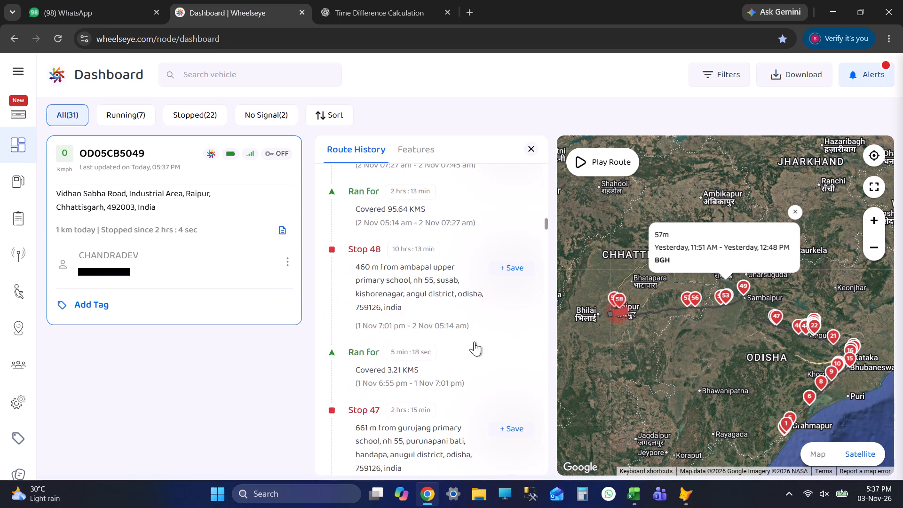
scroll(475, 338, "up", 4)
scroll(475, 337, "down", 6)
scroll(475, 351, "up", 1)
scroll(475, 351, "down", 6)
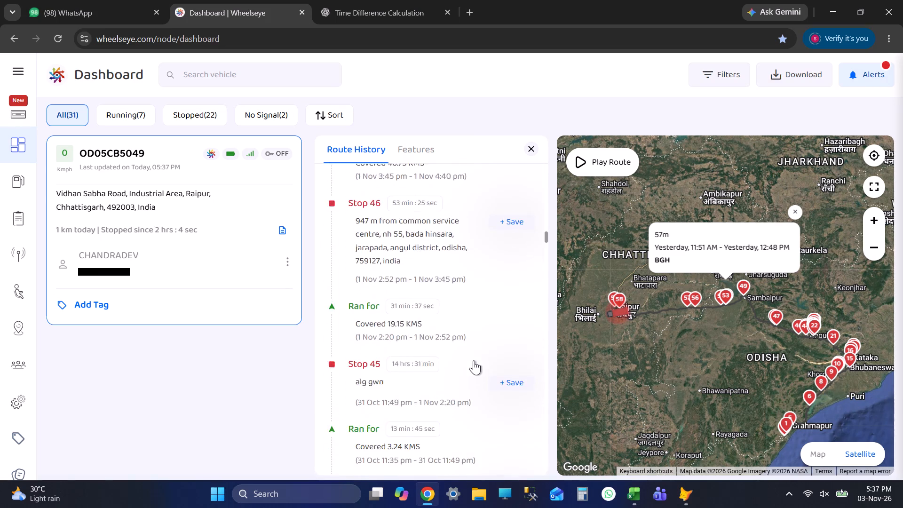
scroll(474, 360, "down", 4)
scroll(472, 368, "up", 4)
scroll(472, 368, "down", 7)
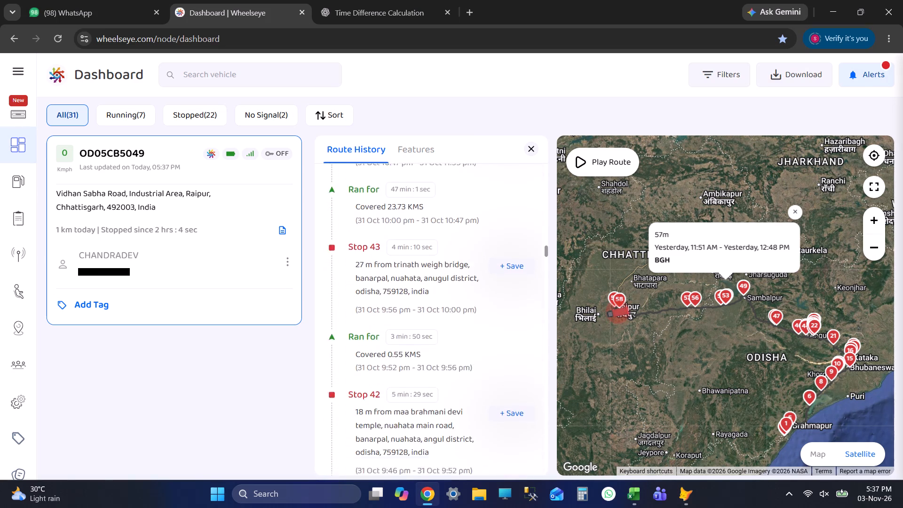
scroll(468, 371, "up", 5)
left_click(430, 206)
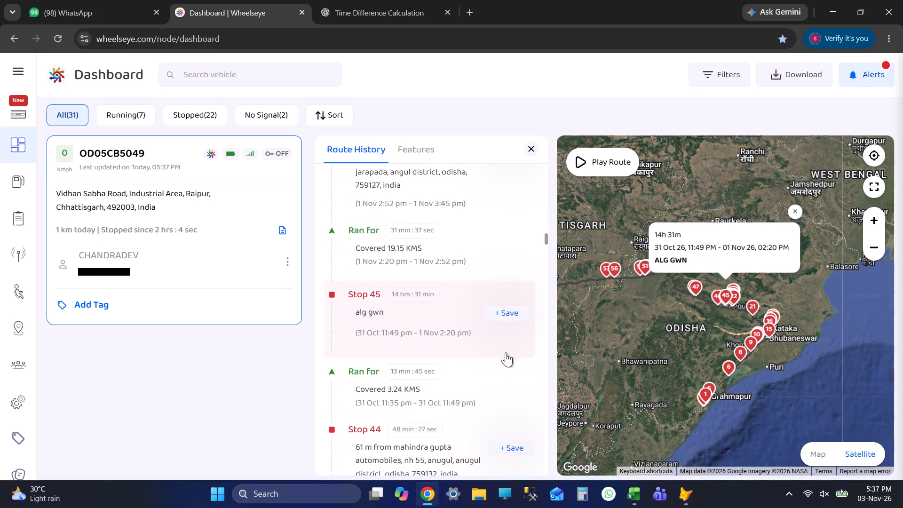
Check the 31 Oct evening stops near Trinath Weigh Bridge and Swastik Medicine Store, and reselect the ALG GWN stop.
scroll(390, 372, "down", 4)
left_click(424, 319)
left_click(428, 351)
scroll(464, 349, "down", 4)
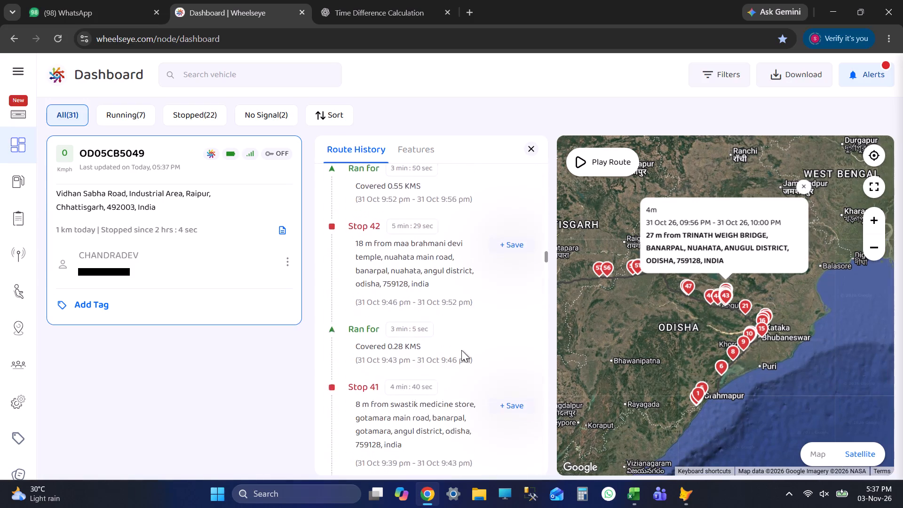
left_click(419, 379)
scroll(459, 365, "down", 4)
scroll(452, 335, "up", 4)
scroll(452, 335, "down", 1)
scroll(452, 335, "up", 11)
left_click(427, 317)
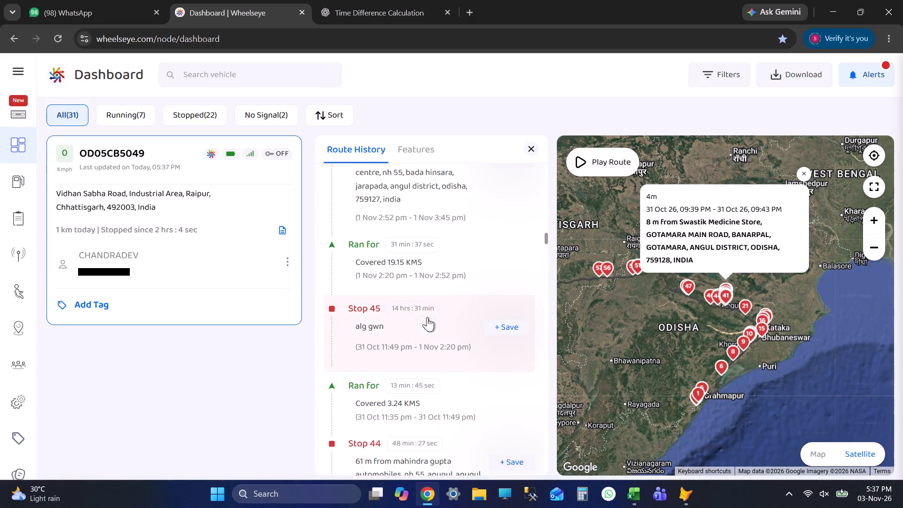
key("alt+Tab")
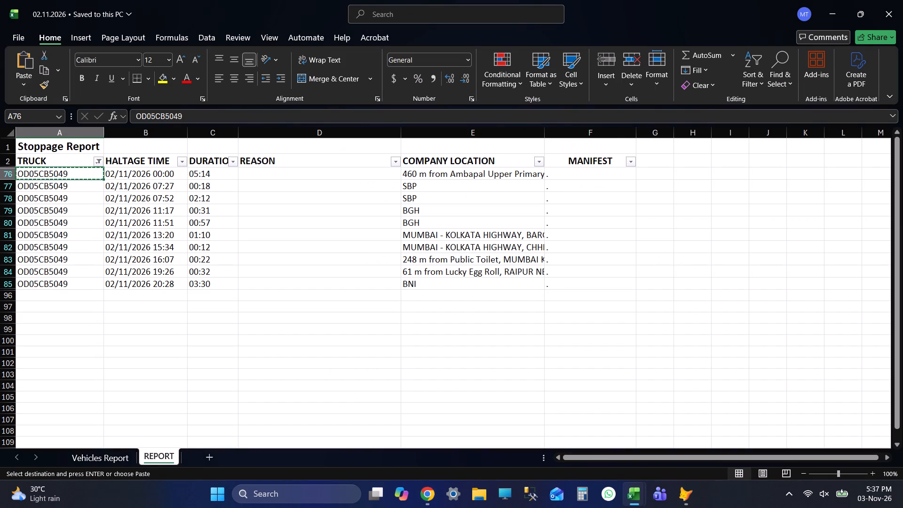
key("alt+Tab")
scroll(404, 330, "up", 4)
scroll(430, 323, "down", 1)
scroll(430, 323, "up", 2)
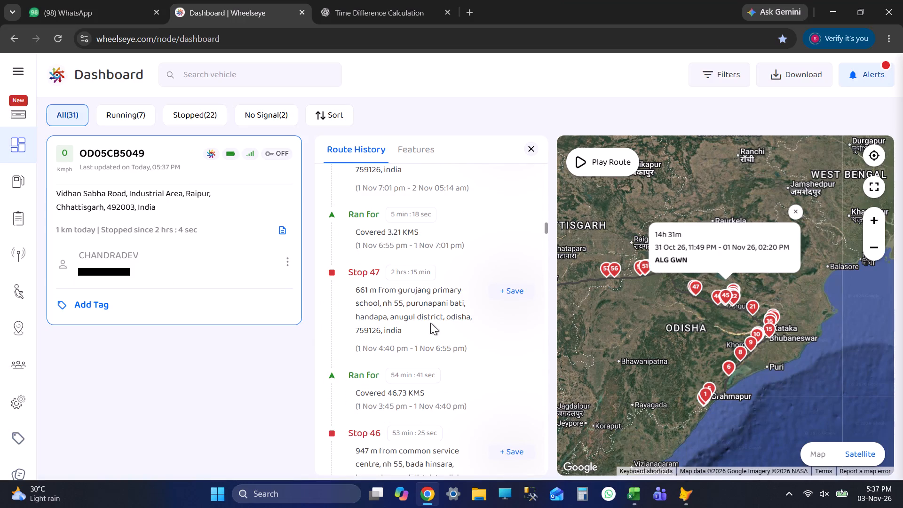
scroll(444, 364, "up", 1)
scroll(444, 365, "down", 3)
scroll(450, 381, "up", 1)
scroll(450, 382, "down", 2)
key("alt+Tab")
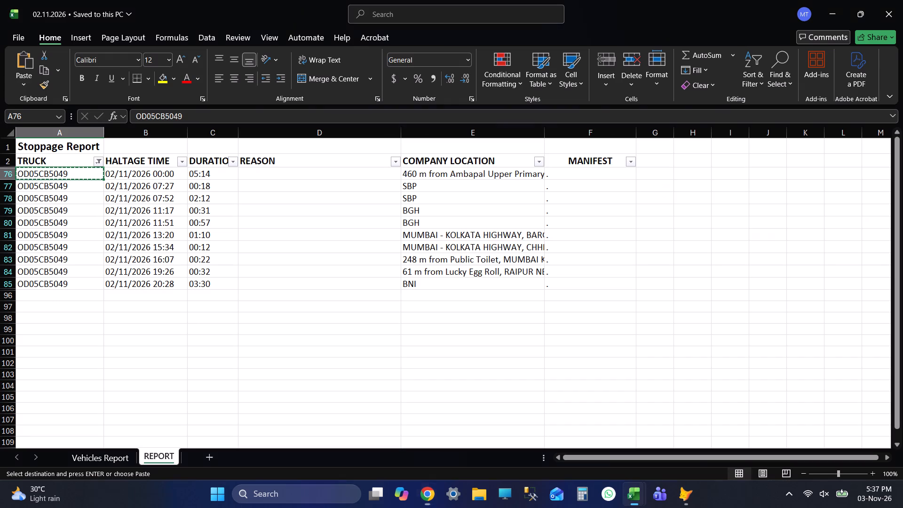
key("alt+Tab")
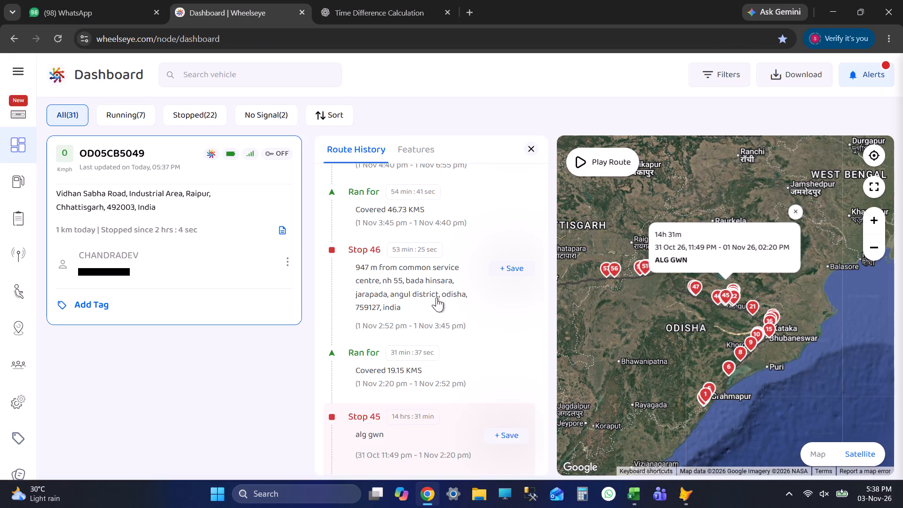
Examine on the map the 1 Nov 2:52 pm and 4:40 pm stops and the 7:01 pm stop near Ambapal Upper Primary School.
left_click(441, 290)
scroll(448, 310, "up", 4)
left_click(429, 375)
scroll(738, 294, "up", 2)
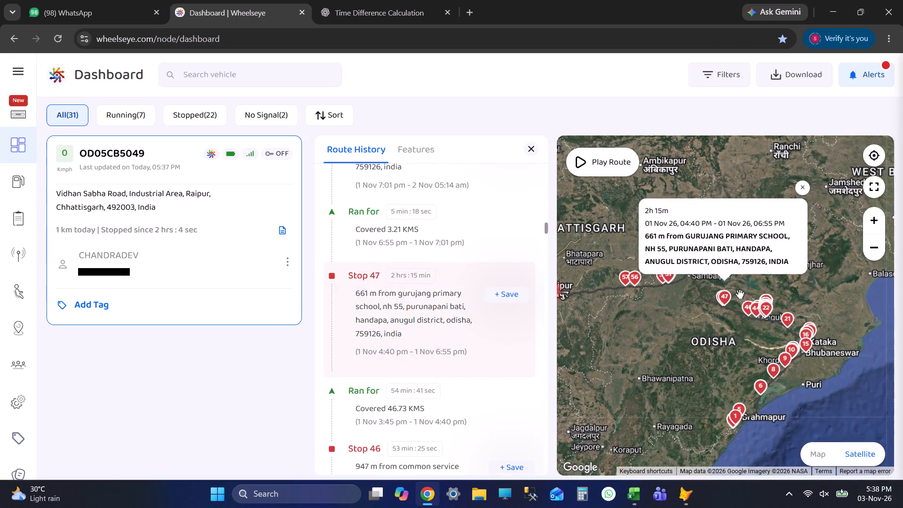
scroll(740, 294, "up", 5)
scroll(395, 335, "up", 3)
scroll(401, 332, "down", 2)
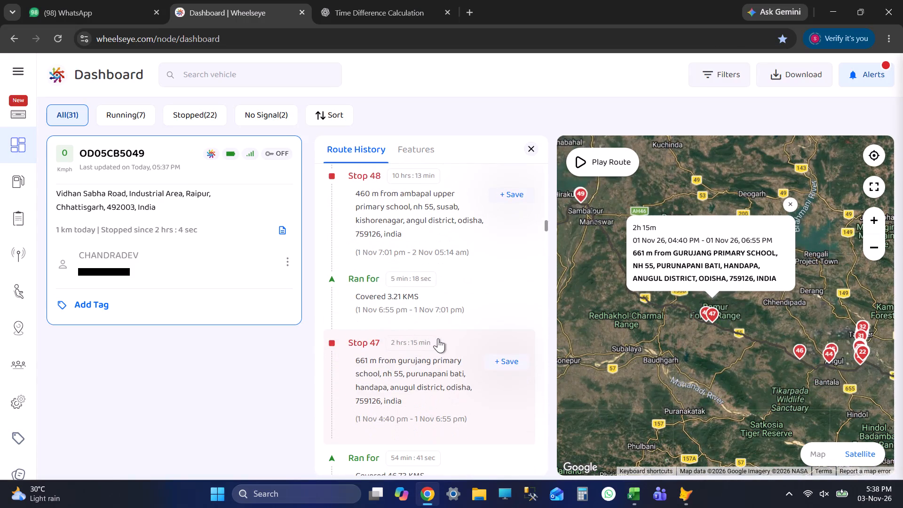
scroll(724, 321, "up", 4)
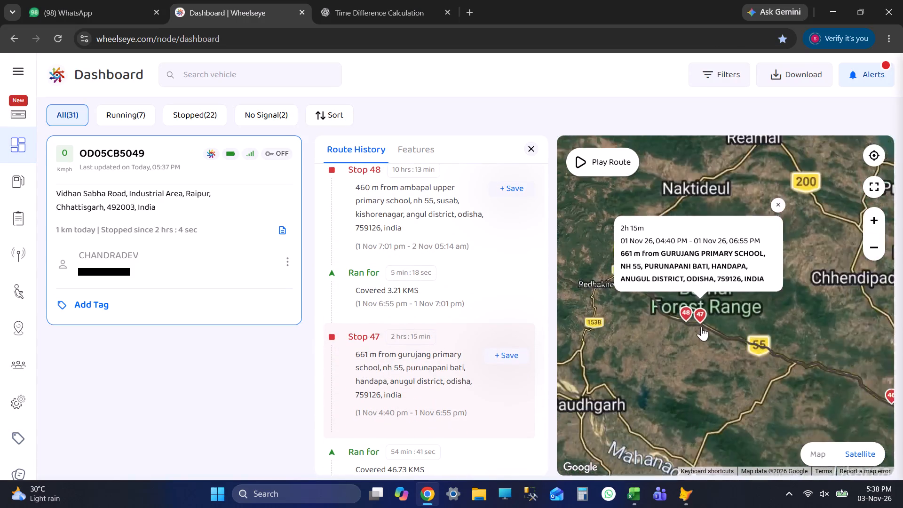
scroll(694, 323, "up", 4)
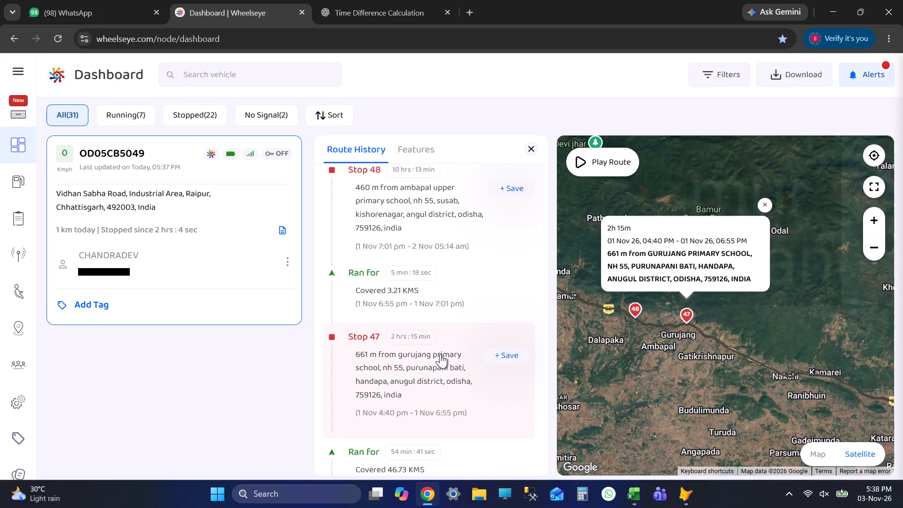
scroll(438, 315, "up", 2)
left_click(438, 315)
scroll(774, 290, "up", 2)
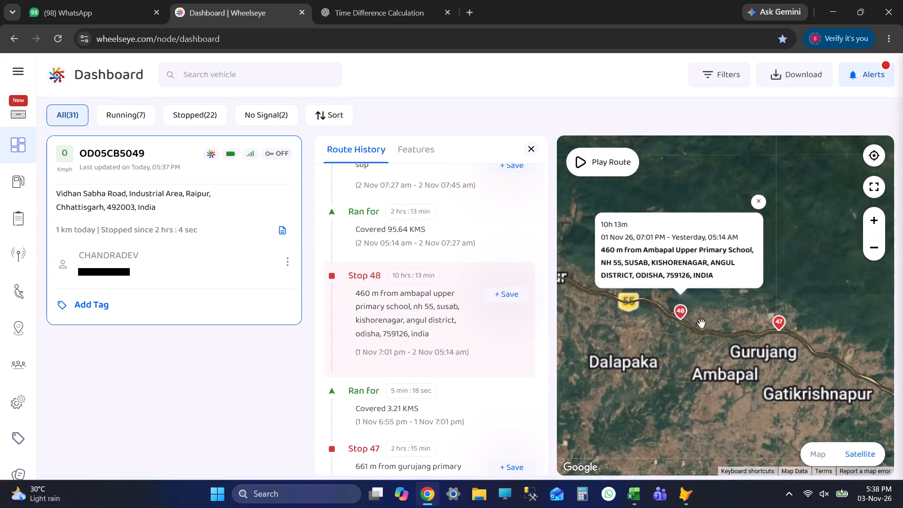
key("alt+Tab")
key("Tab")
key("Tab")
key("Tab")
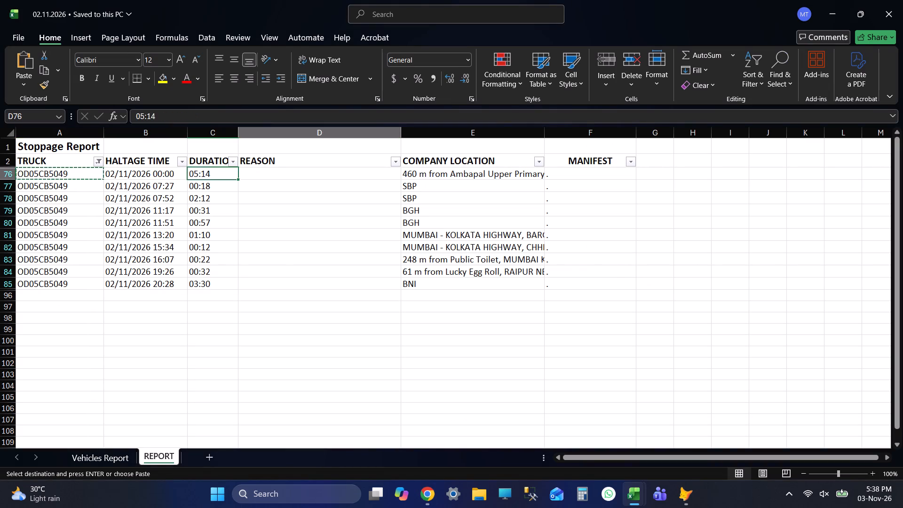
type("NIGHT TIME")
key("Return")
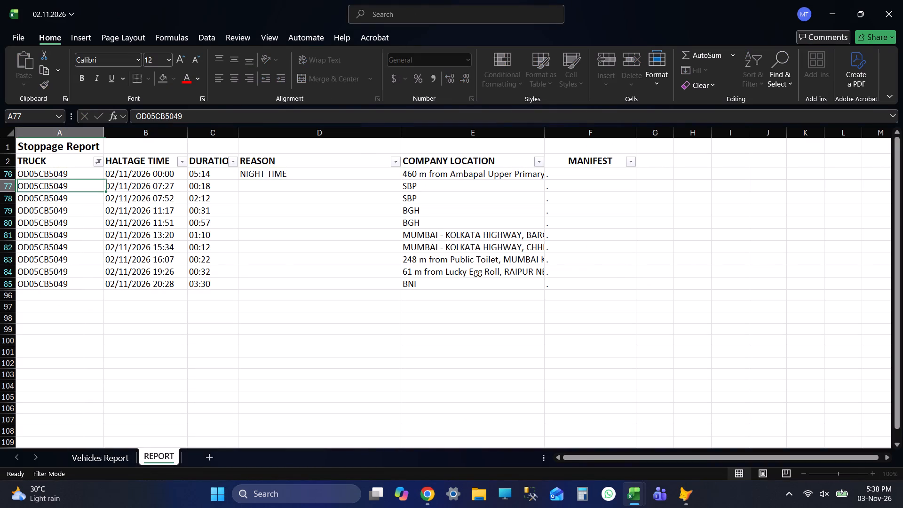
key("Tab")
key("Tab")
key("Tab")
key("alt+Tab")
scroll(424, 317, "up", 3)
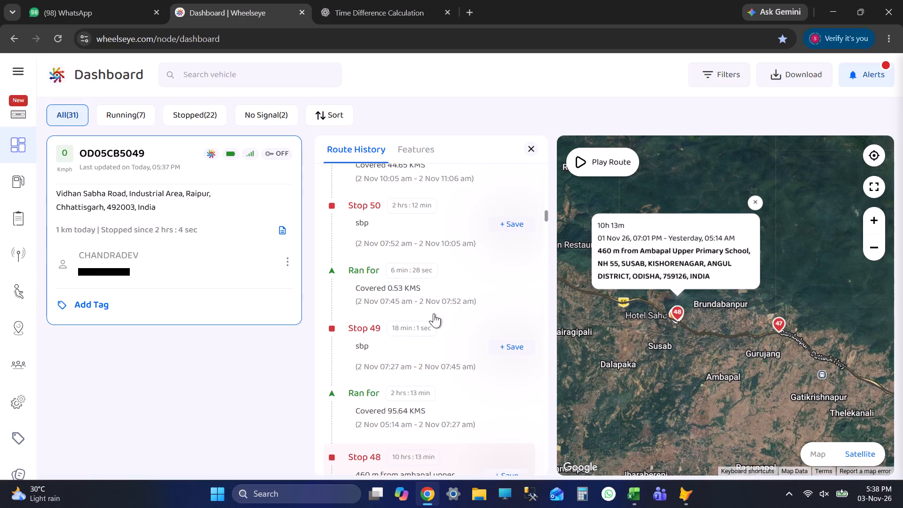
left_click(434, 313)
left_click(429, 354)
scroll(448, 346, "down", 1)
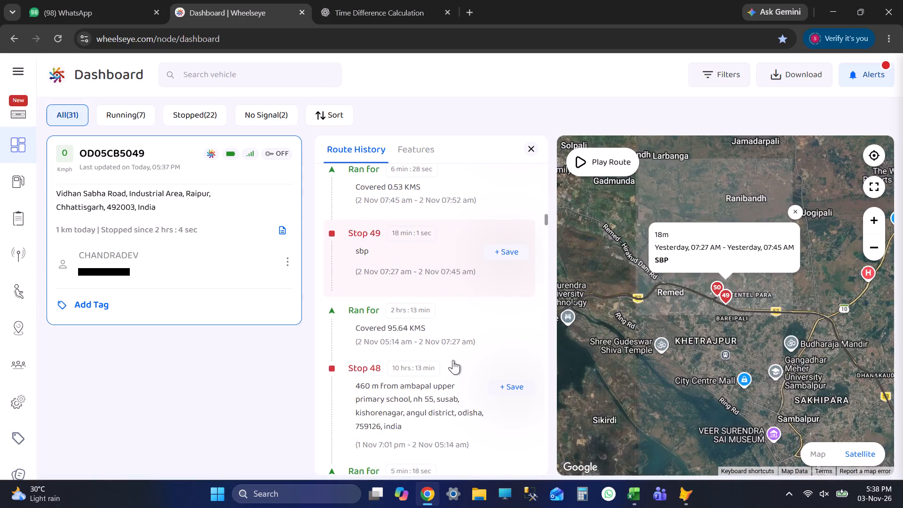
key("alt+Tab")
key("alt+Tab")
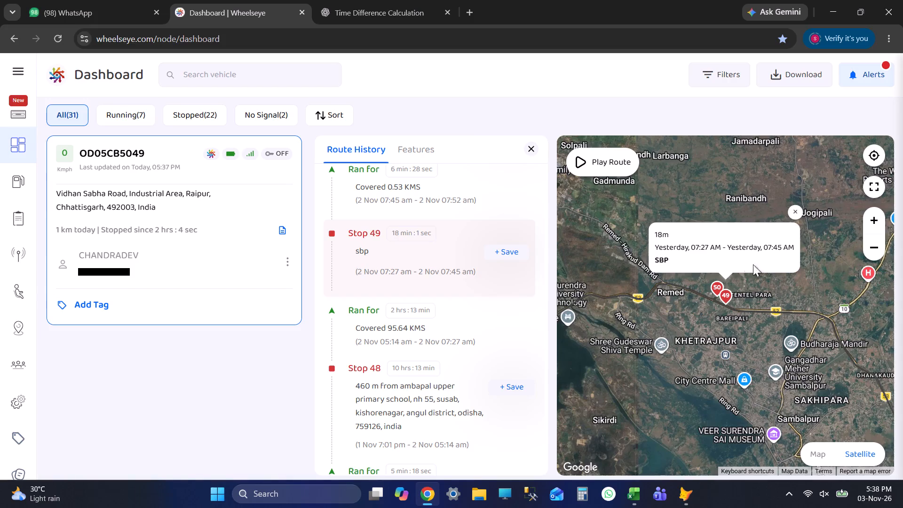
Examine on the satellite map the surroundings of the 2 Nov 7:27 am SBP stop beside the Surat-Kolkata highway.
scroll(767, 270, "up", 9)
scroll(702, 328, "down", 1)
scroll(702, 328, "up", 8)
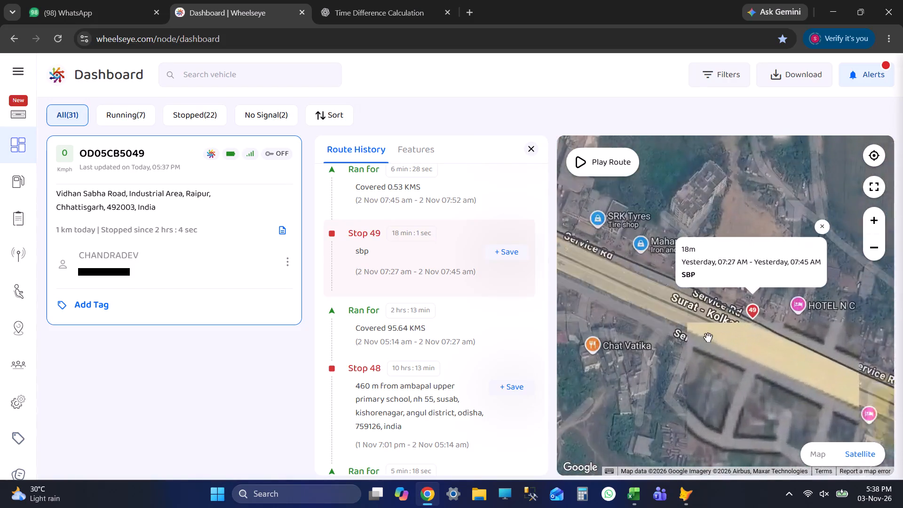
scroll(708, 337, "up", 2)
left_click_drag(791, 295, 681, 361)
scroll(738, 351, "down", 3)
left_click_drag(738, 363, 694, 385)
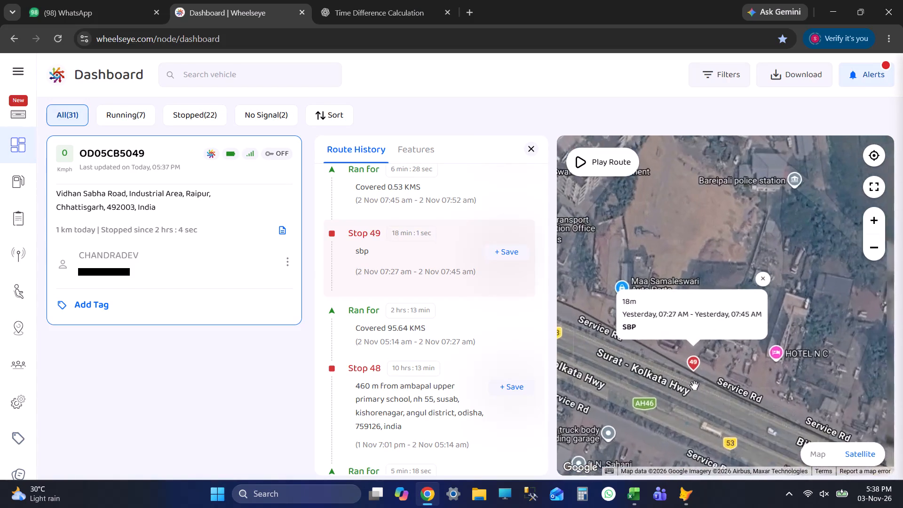
scroll(694, 385, "down", 1)
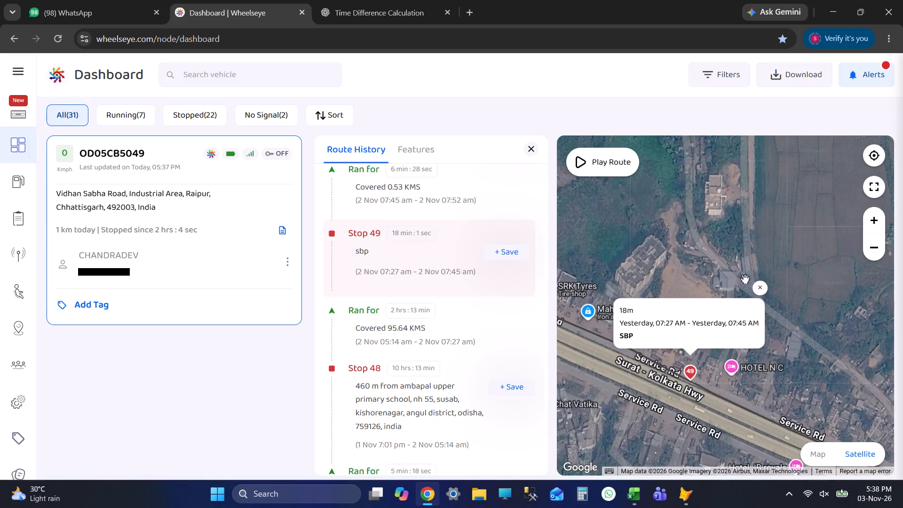
left_click(758, 286)
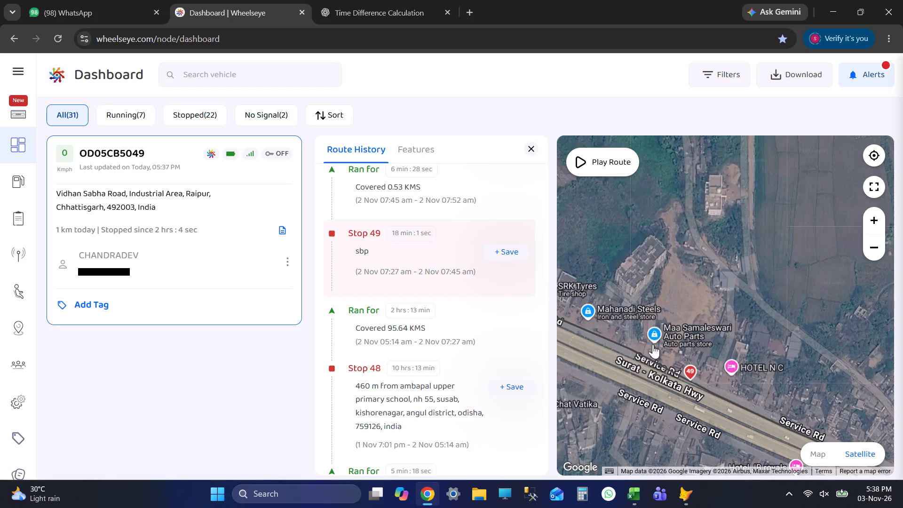
scroll(697, 315, "down", 3)
scroll(697, 320, "up", 1)
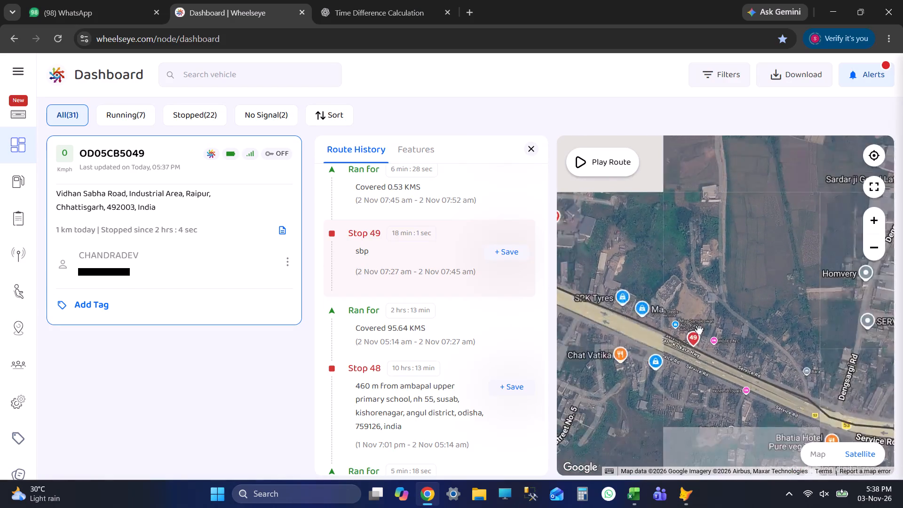
scroll(699, 330, "up", 5)
left_click_drag(697, 353, 686, 320)
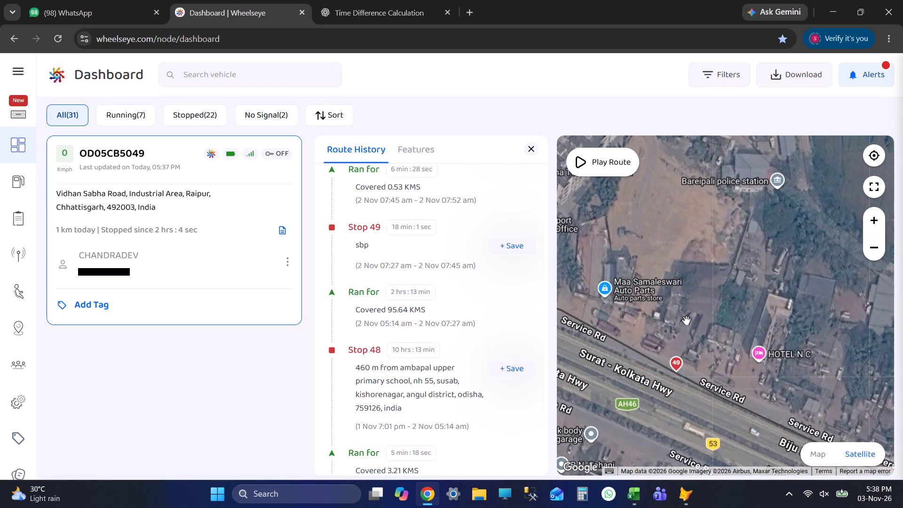
Reselect the 2 Nov 7:27 am SBP stop, inspect its roadside position up close and check it against the Excel report.
left_click(446, 242)
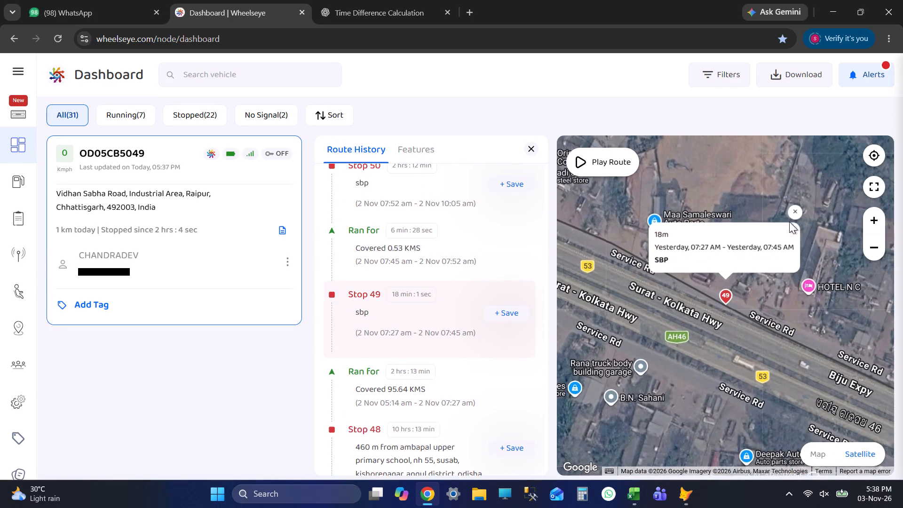
left_click(796, 213)
scroll(745, 290, "up", 3)
scroll(758, 304, "down", 3)
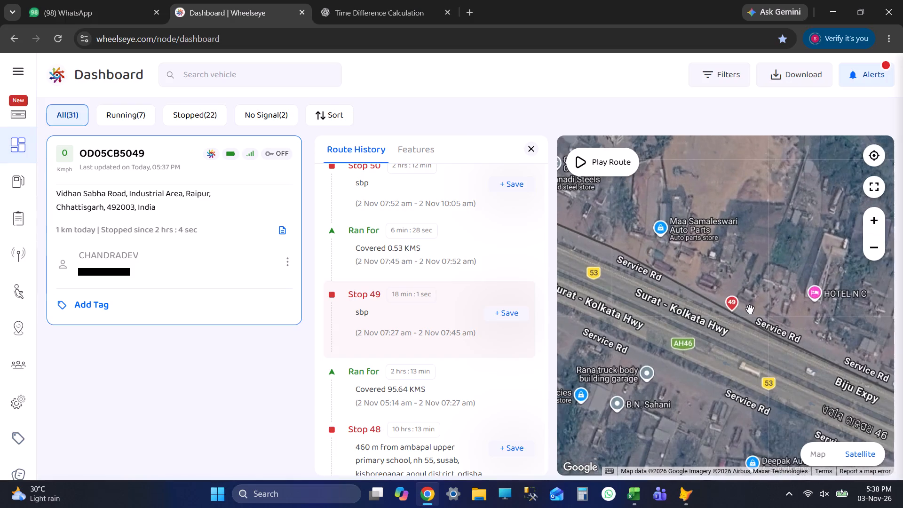
scroll(748, 287, "up", 5)
scroll(741, 299, "down", 2)
left_click(725, 302)
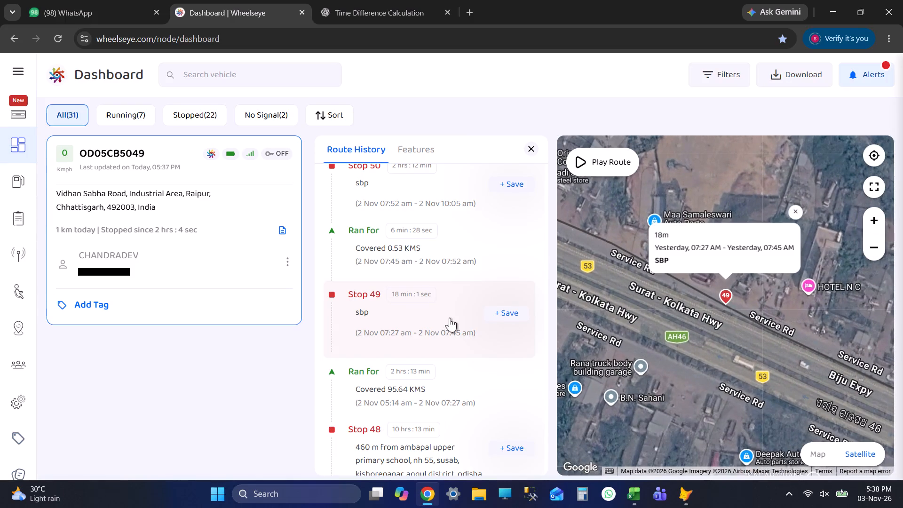
key("alt+Tab")
key("alt+Tab")
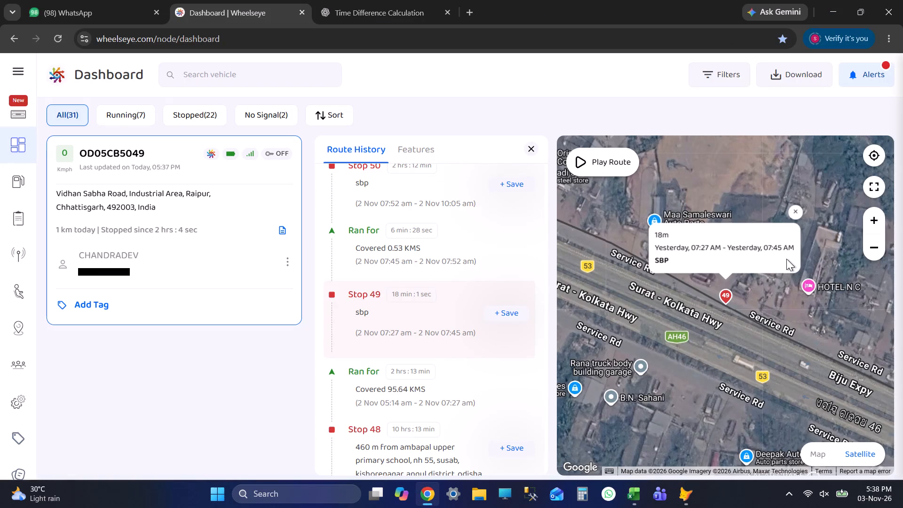
Examine where the 2 Nov 7:27 am stop lies relative to the 7:52 am SBP stop on the map.
left_click(799, 209)
scroll(740, 288, "down", 2)
left_click(467, 301)
scroll(706, 301, "down", 3)
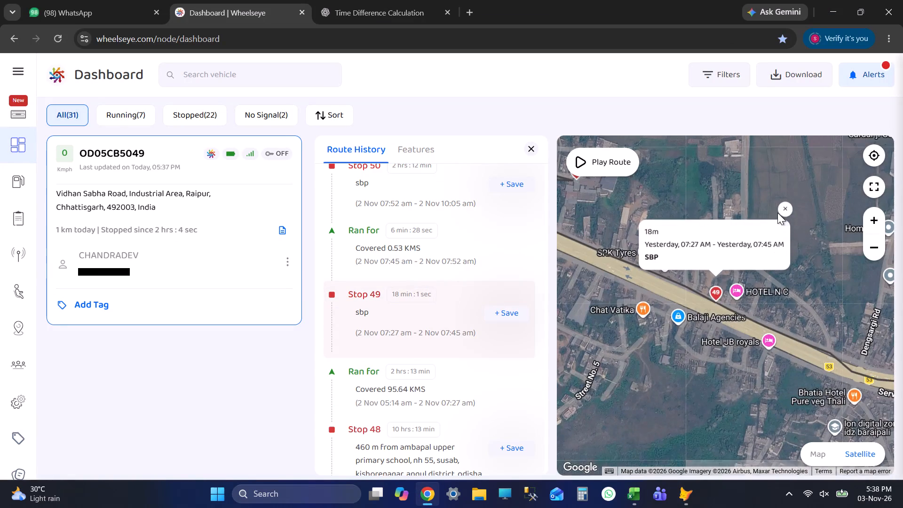
left_click(782, 211)
scroll(697, 308, "down", 4)
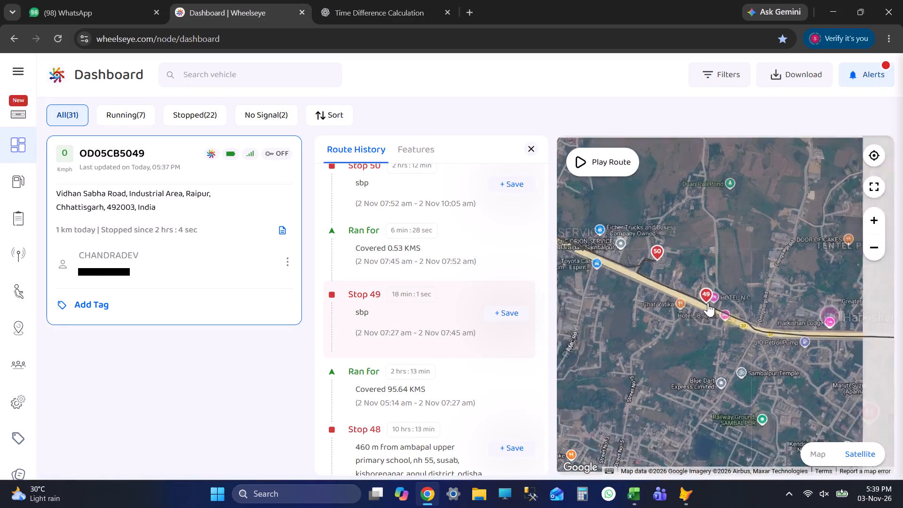
scroll(707, 297, "up", 6)
scroll(453, 326, "up", 2)
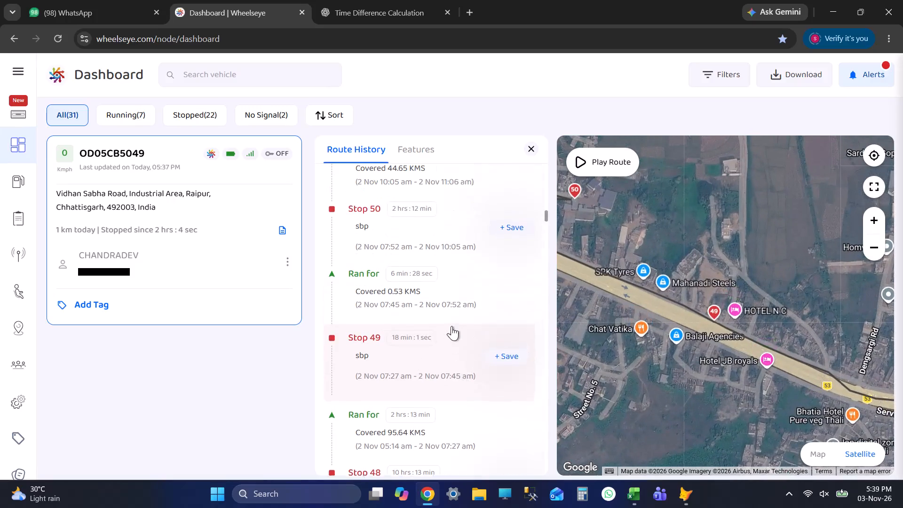
left_click(436, 309)
Compare the 02/11/2026 07:27 halt row in the Excel report with the 2 Nov 7:27 am stop in the route history.
key("alt+Tab")
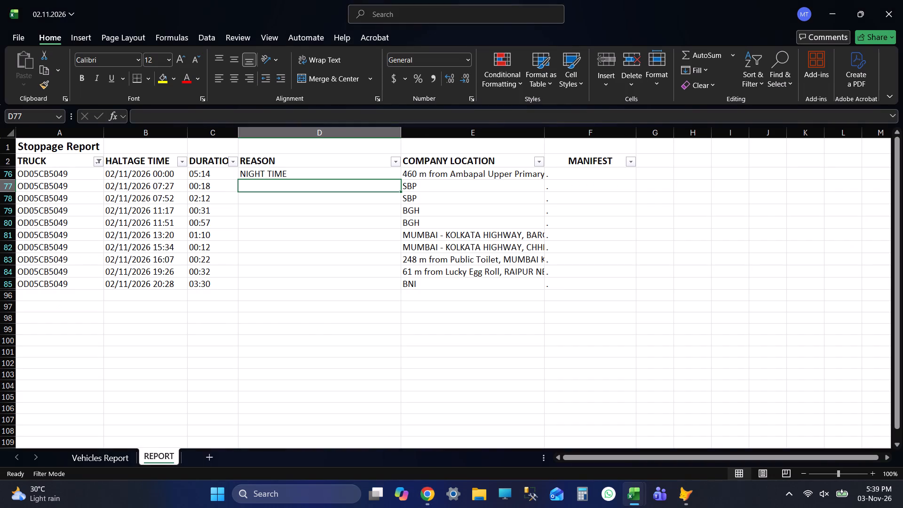
key("alt+Tab")
key("alt+Tab")
key("alt+Tab")
scroll(431, 364, "up", 1)
scroll(431, 365, "down", 2)
left_click(436, 373)
scroll(716, 294, "up", 3)
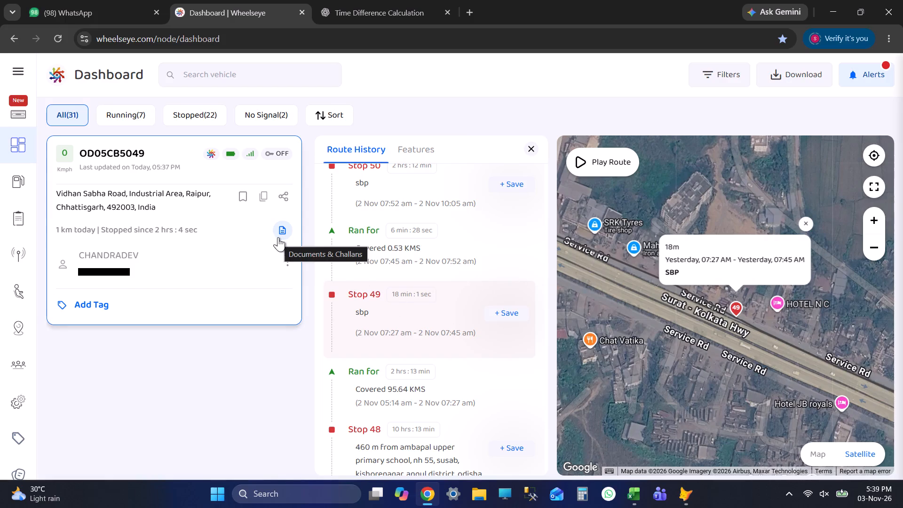
scroll(442, 325, "up", 1)
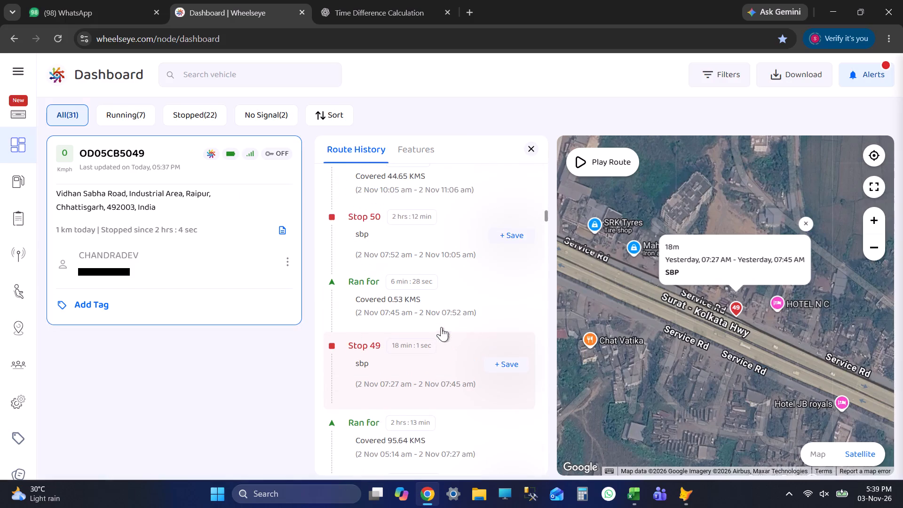
Examine the 2 Nov 7:52 am SBP stop near Associated Road Carriers Limited on the map and check it against the Excel report.
left_click(435, 277)
scroll(725, 309, "up", 3)
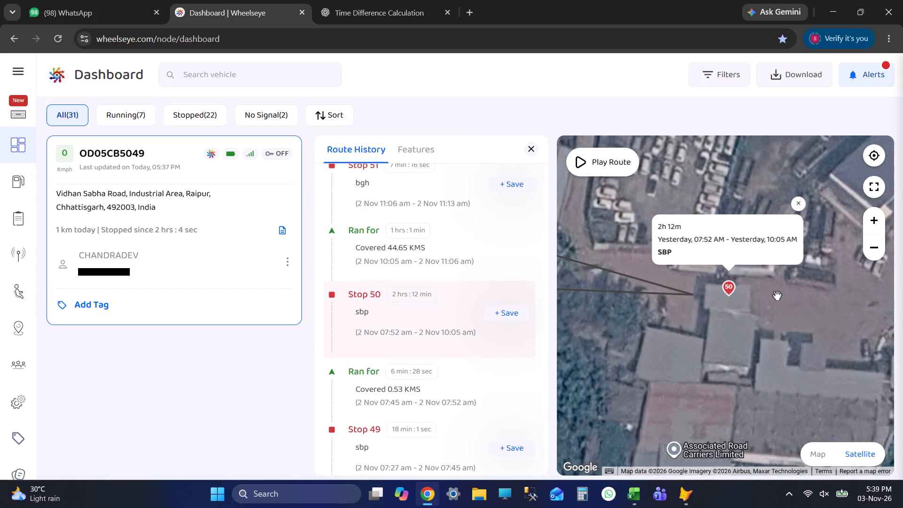
scroll(730, 325, "down", 4)
scroll(731, 335, "up", 1)
scroll(736, 327, "down", 9)
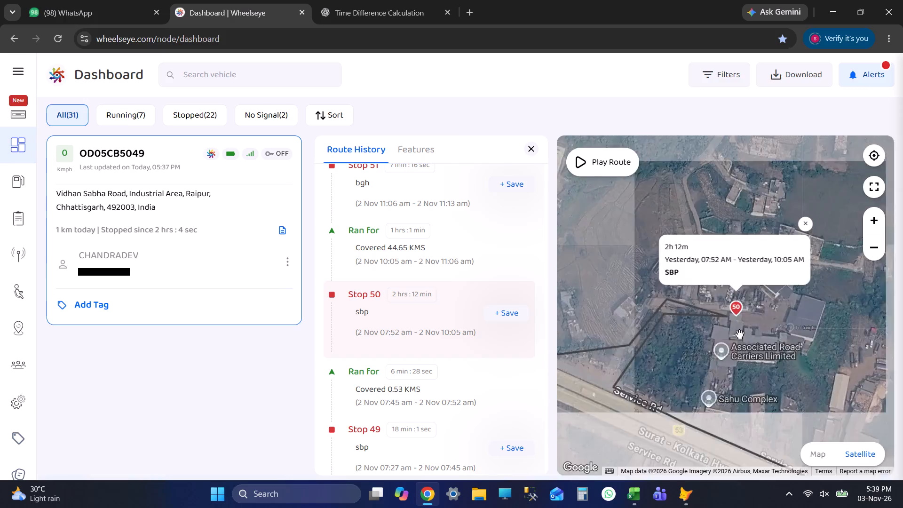
scroll(748, 336, "down", 2)
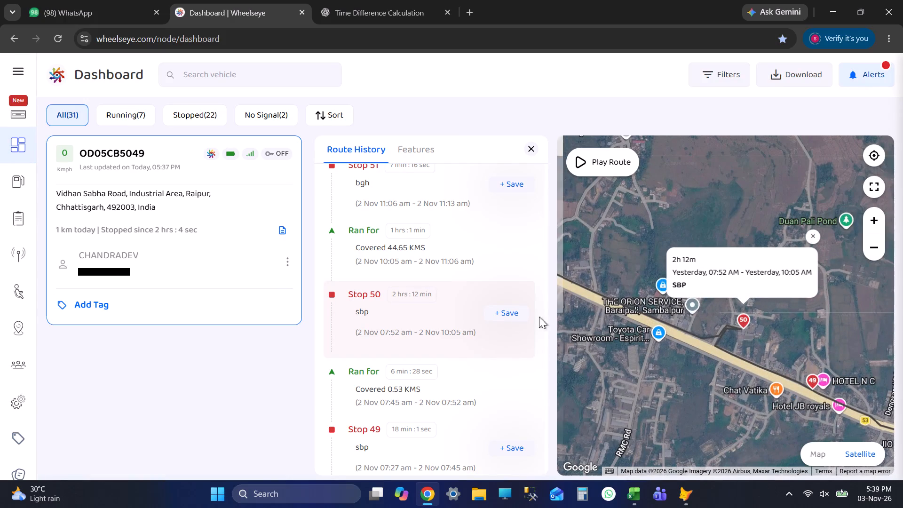
key("alt+Tab")
key("alt+Tab")
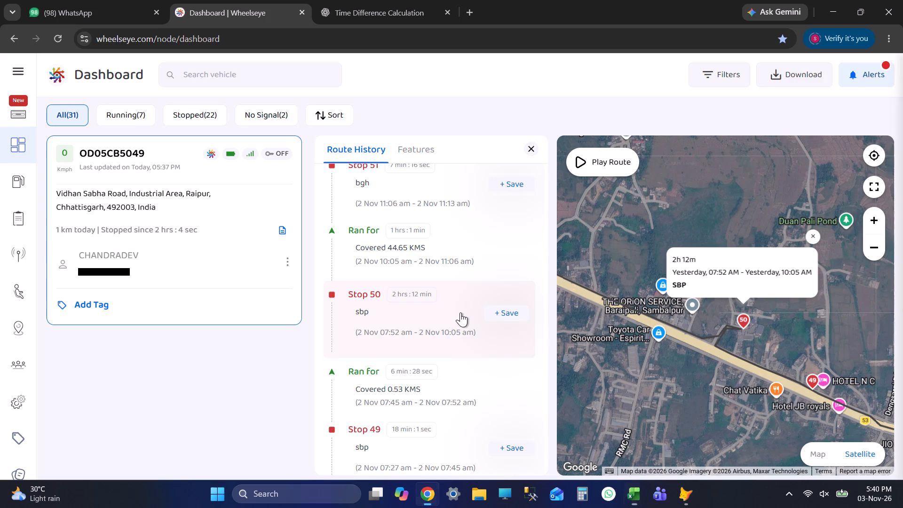
Re-examine the 2 Nov 7:27 am SBP stop near Hotel N C and the surrounding area on the satellite map.
scroll(463, 356, "down", 2)
left_click(445, 329)
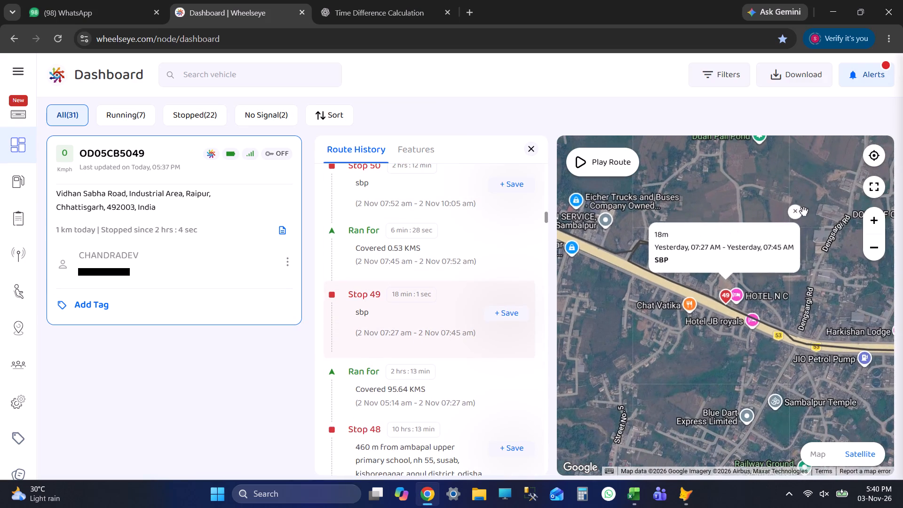
scroll(717, 307, "up", 5)
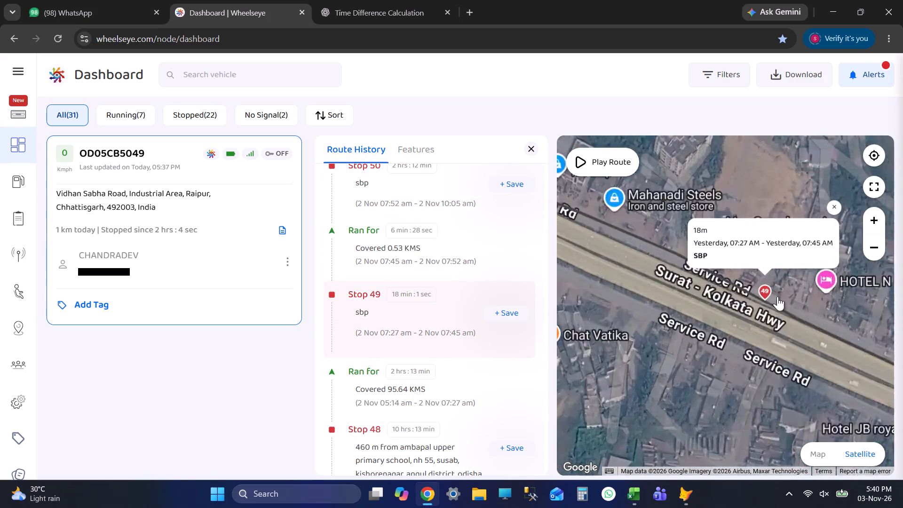
scroll(786, 296, "up", 2)
scroll(785, 309, "down", 3)
scroll(783, 325, "up", 1)
scroll(783, 326, "down", 3)
scroll(785, 325, "up", 1)
scroll(785, 325, "down", 1)
left_click_drag(796, 317, 713, 332)
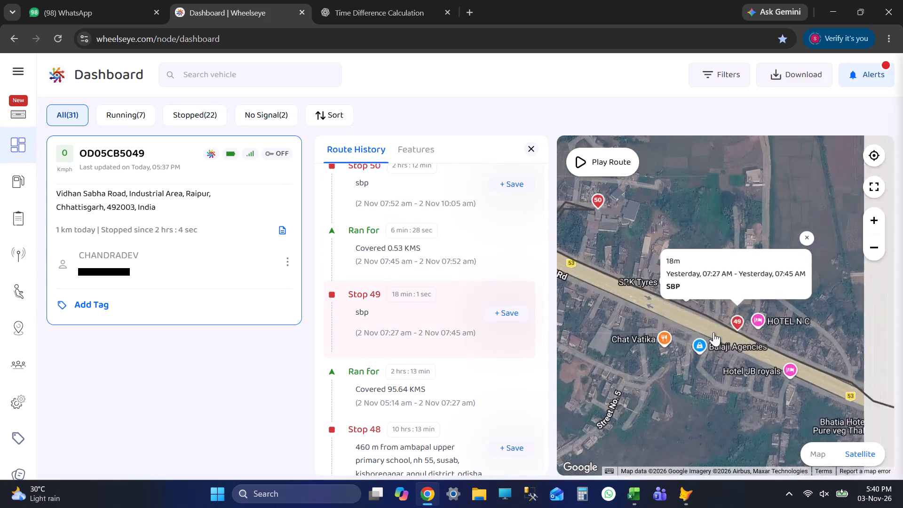
left_click_drag(713, 332, 707, 333)
left_click(720, 238)
left_click(727, 240)
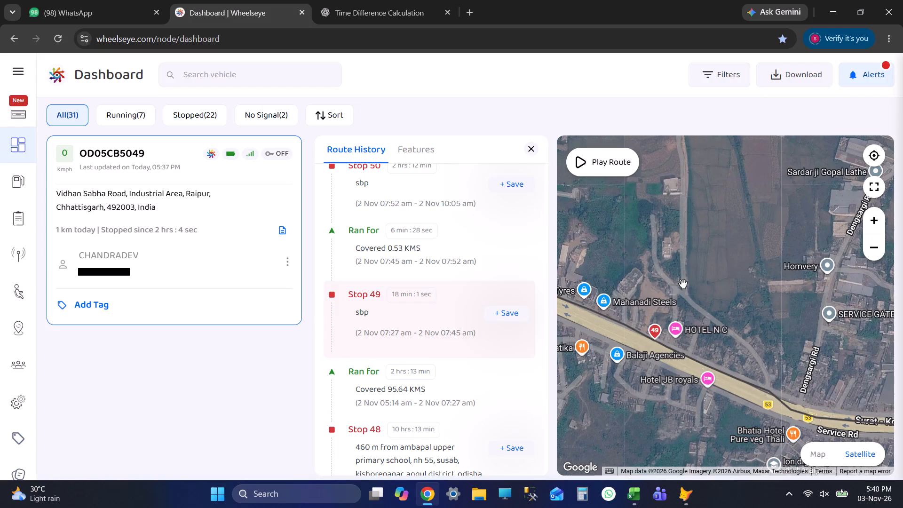
left_click_drag(680, 269, 714, 291)
scroll(715, 291, "down", 2)
left_click(410, 298)
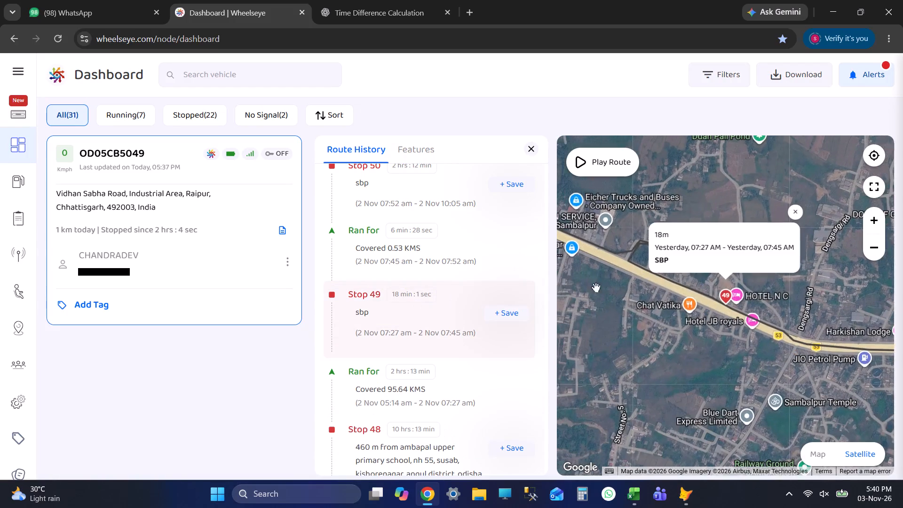
scroll(697, 290, "down", 2)
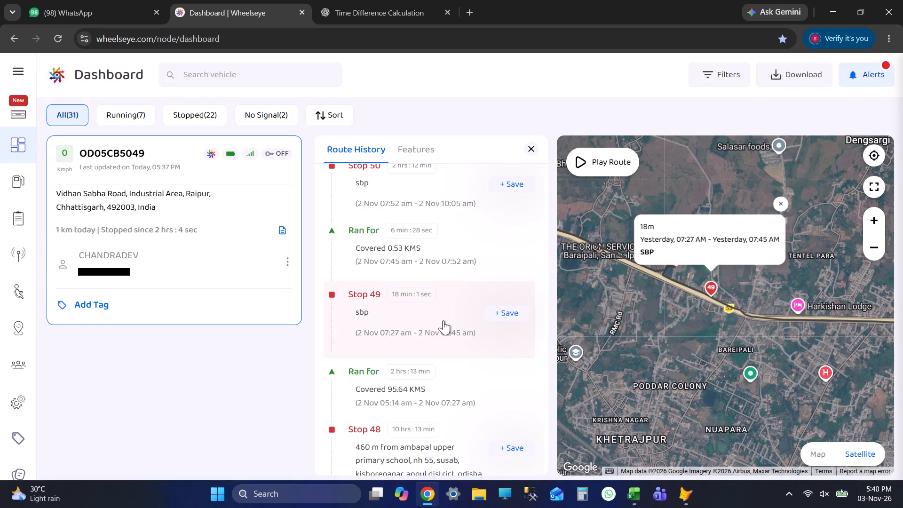
Reselect the 2 Nov 7:52 am SBP stop and inspect its location near Associated Road Carriers Limited.
scroll(440, 318, "up", 2)
left_click(440, 297)
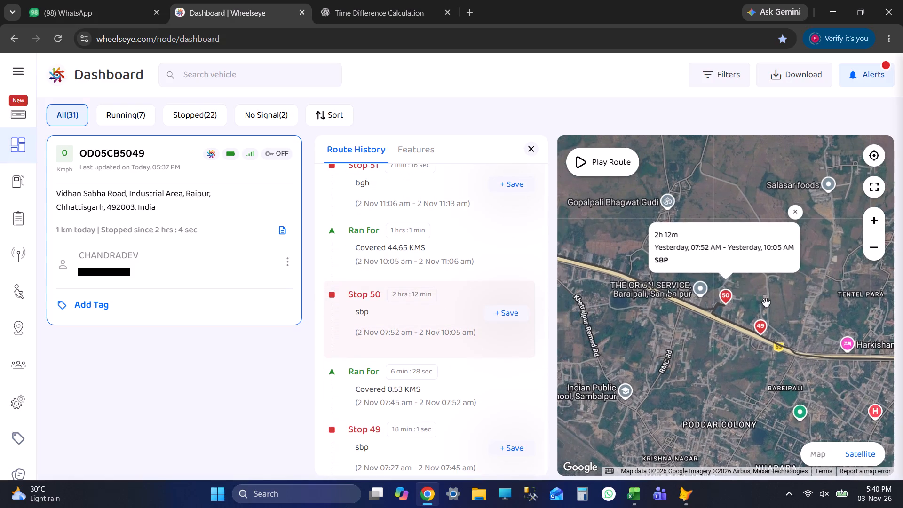
scroll(735, 307, "up", 6)
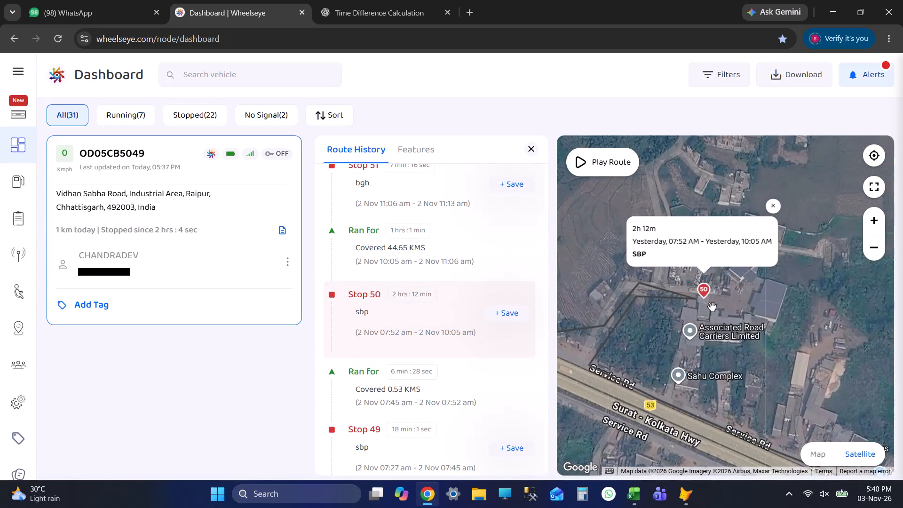
key("alt+Tab")
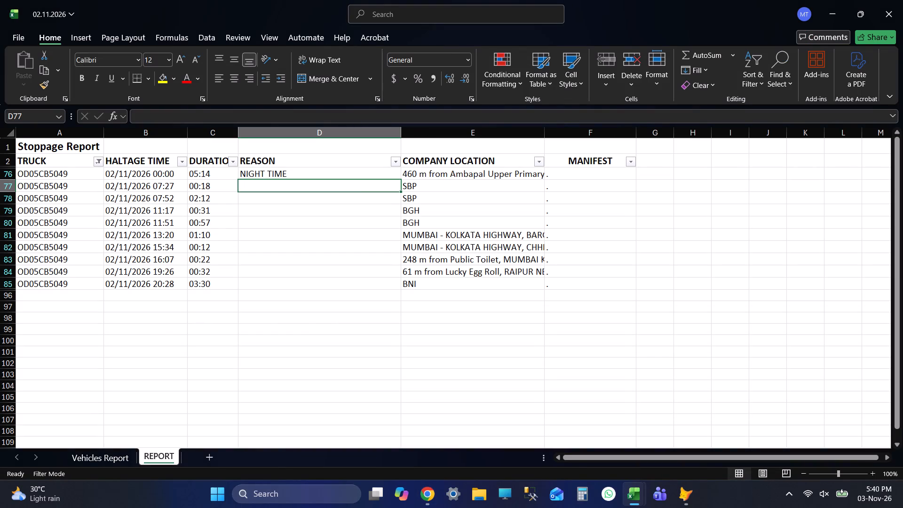
left_click(416, 203)
key("shift+Tab")
key("shift+Tab")
key("shift+Tab")
key("shift+Tab")
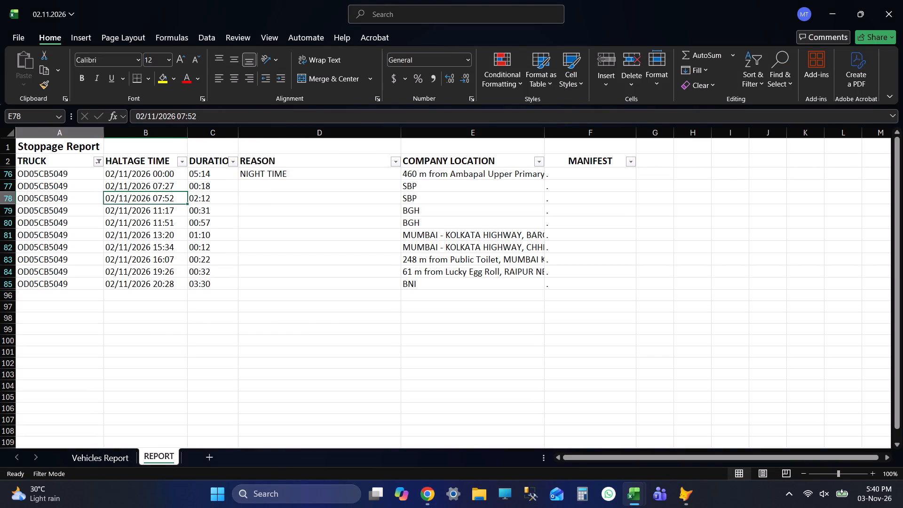
key("shift+Tab")
key("Tab")
key("Tab")
key("Tab")
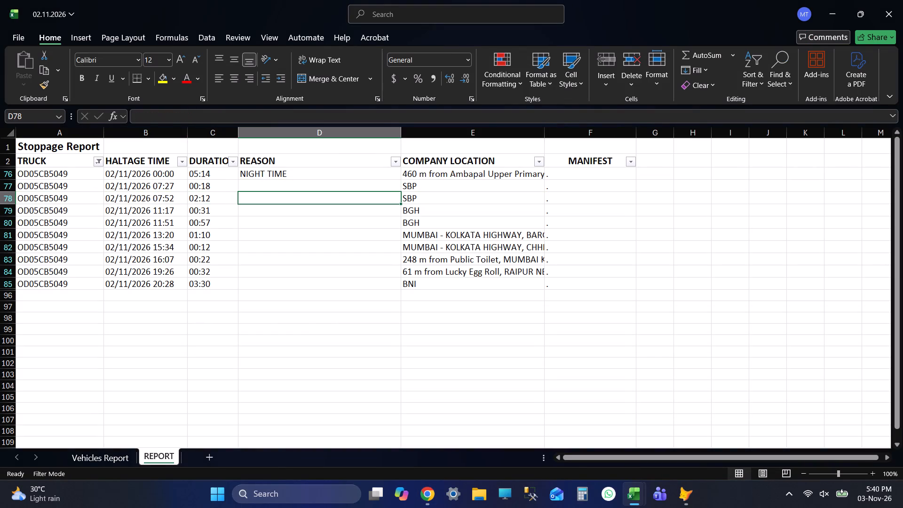
left_click(324, 185)
key("alt+Tab")
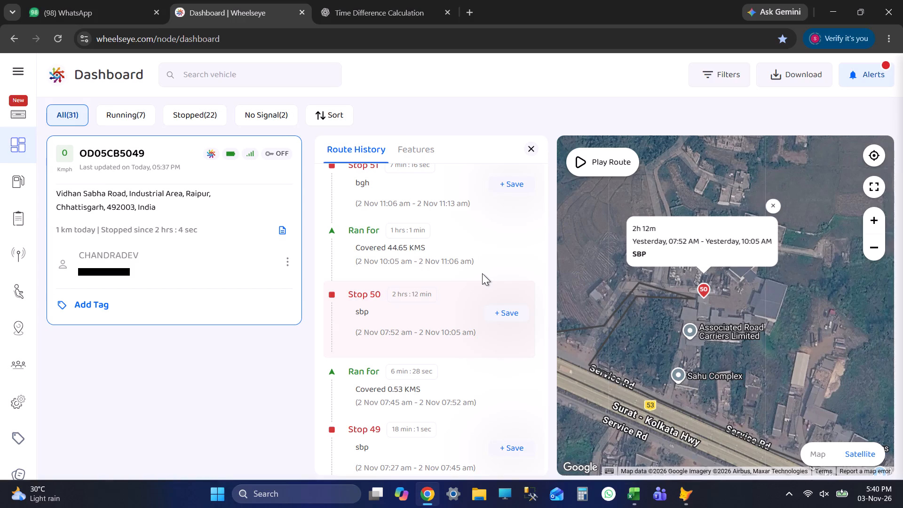
scroll(437, 249, "up", 1)
key("alt+Tab")
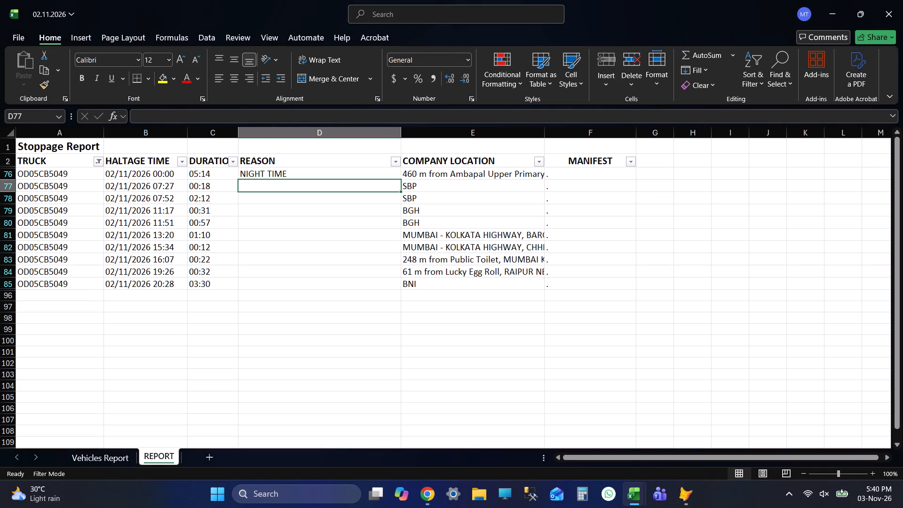
type("FOODING")
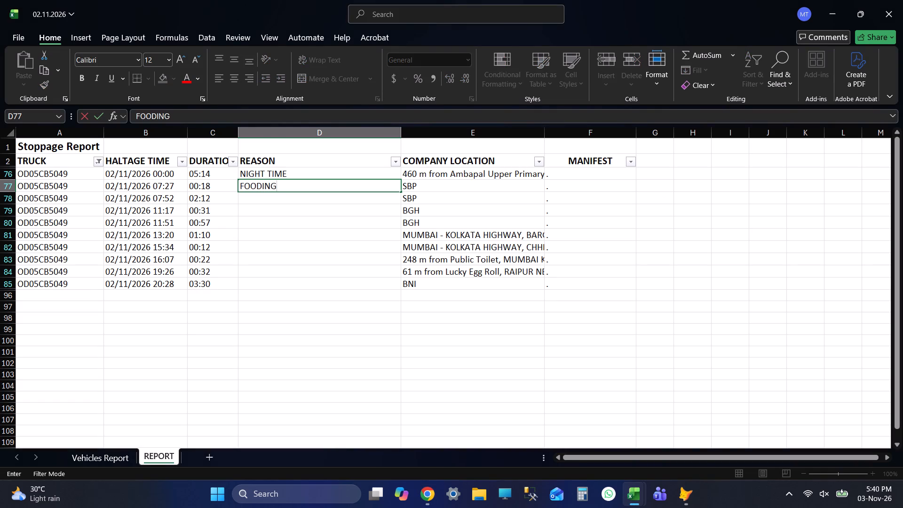
key("Return")
key("ctrl+s")
key("ctrl+s")
key("ctrl+s")
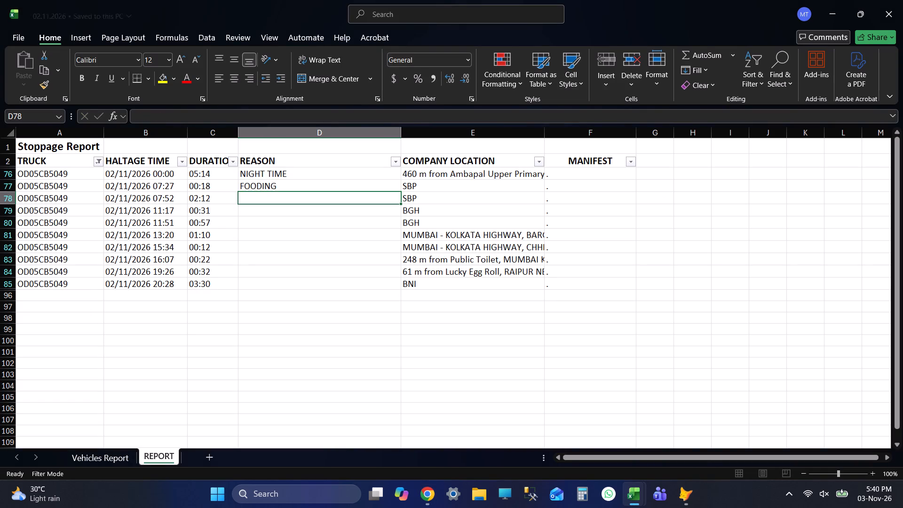
key("ctrl+s")
key("ctrl+s")
key("ctrl+s")
key("ctrl+s")
key("ctrl+s")
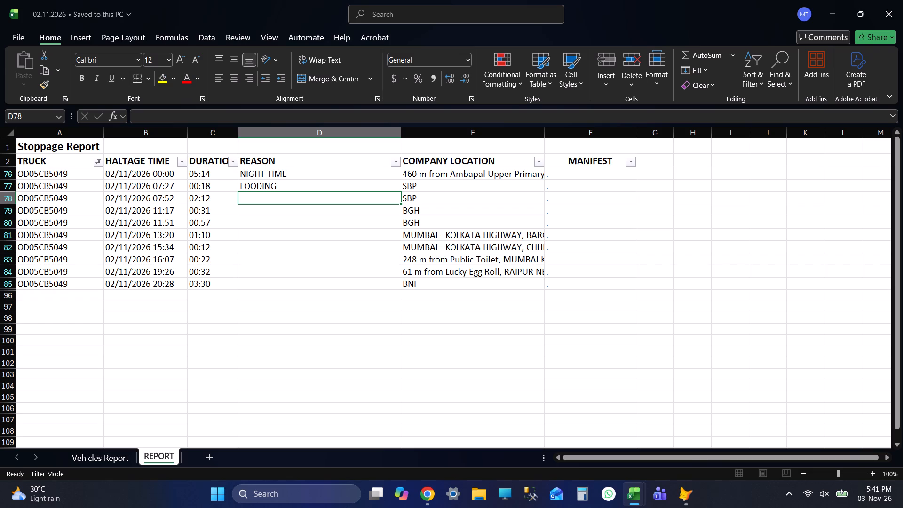
key("ctrl+s")
key("ctrl+s")
key("ctrl+s")
Check the 11:06 am BGH and 7:52 am SBP stops in Wheelseye, enter UNLOADING as the 07:52 halt's reason in Excel, and save.
key("alt+Tab")
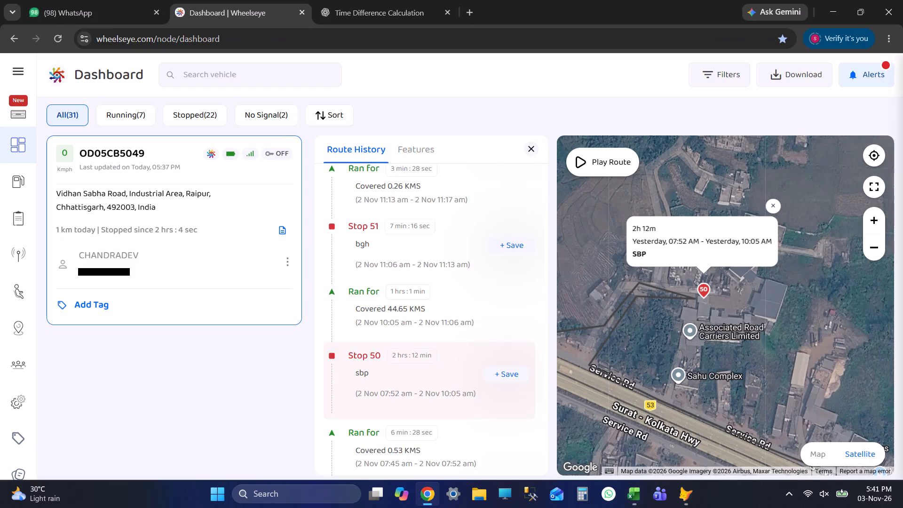
scroll(412, 303, "up", 2)
left_click(415, 371)
scroll(438, 358, "down", 1)
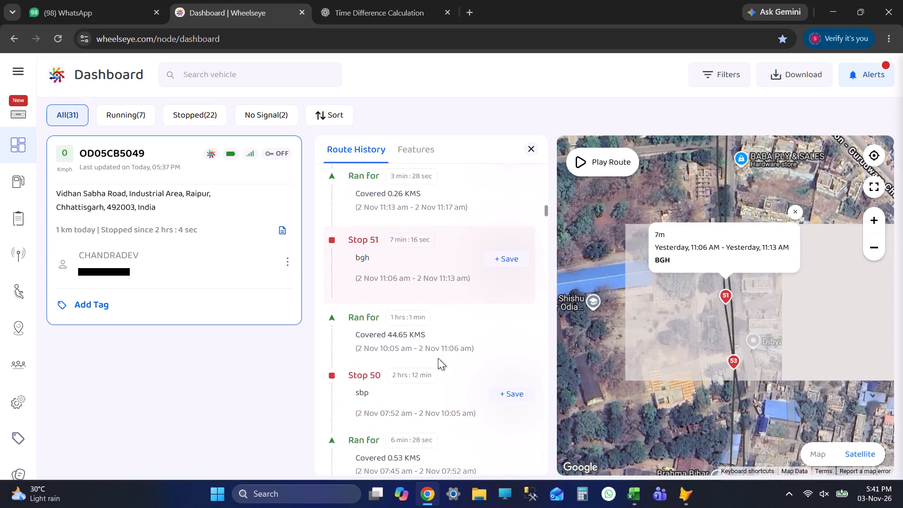
scroll(438, 358, "down", 1)
left_click(438, 318)
key("alt+Tab")
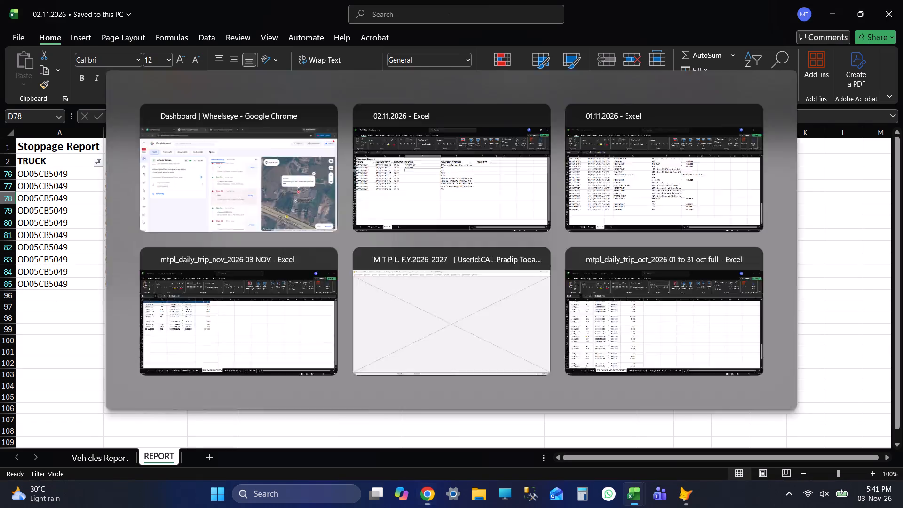
type("UNLOADING")
key("Tab")
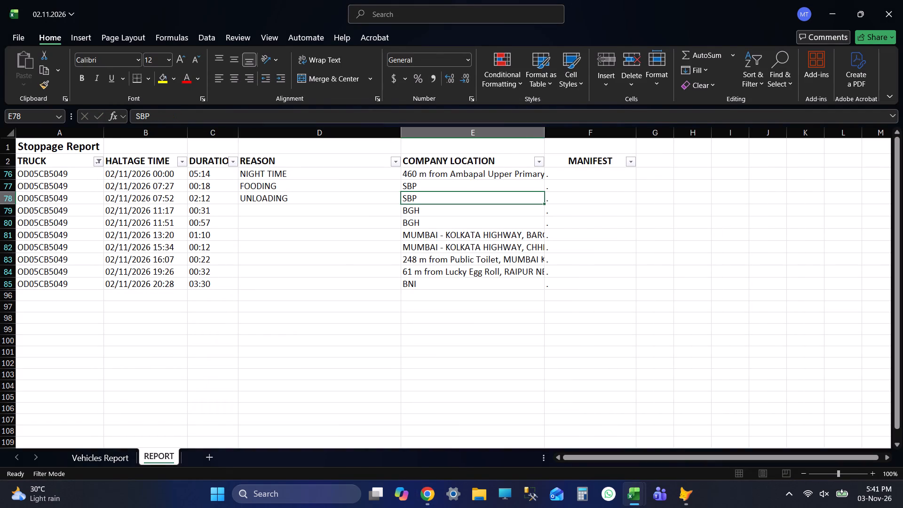
key("ctrl+s")
key("ctrl+s")
key("ctrl+s")
key("ctrl+s")
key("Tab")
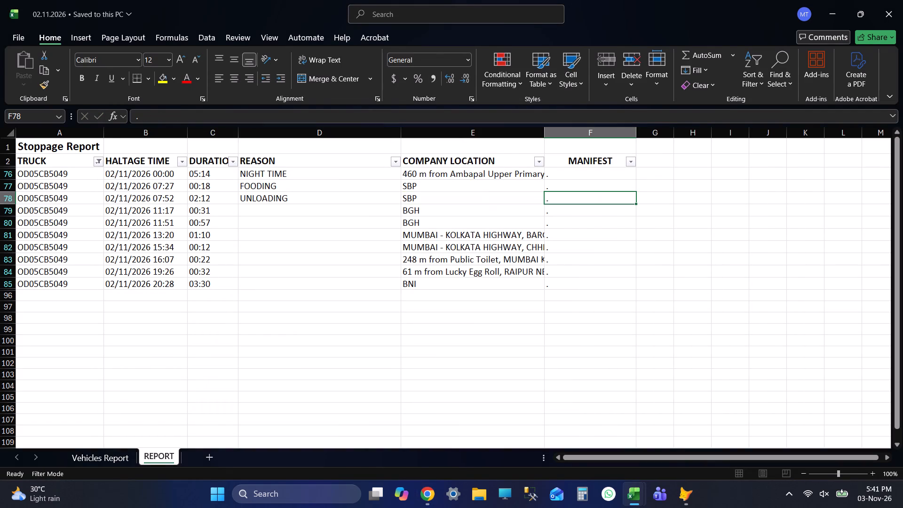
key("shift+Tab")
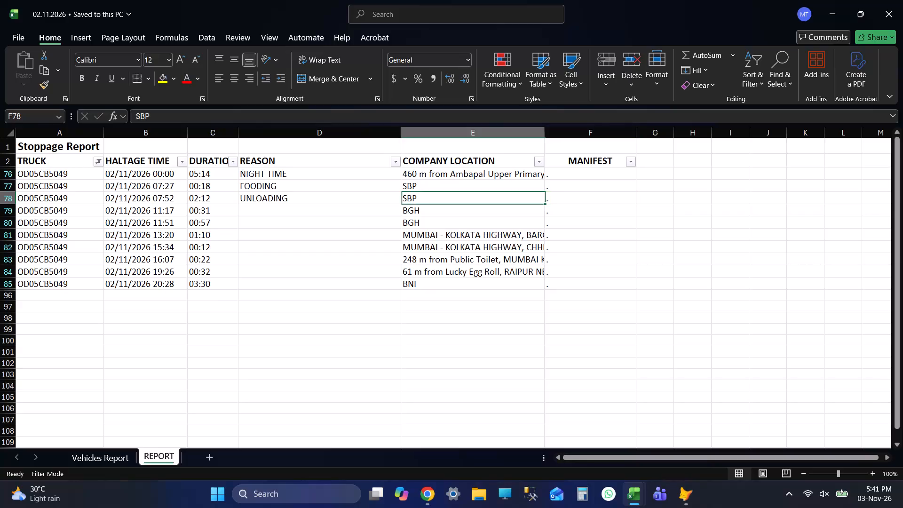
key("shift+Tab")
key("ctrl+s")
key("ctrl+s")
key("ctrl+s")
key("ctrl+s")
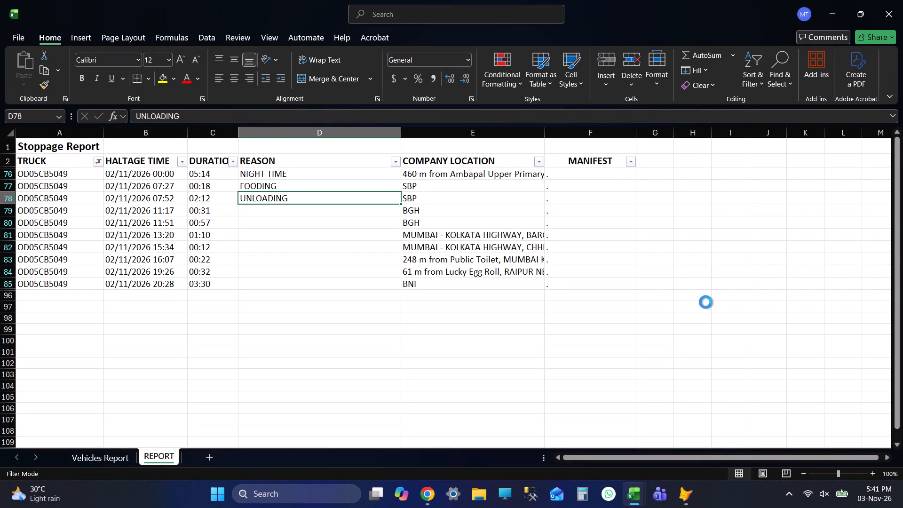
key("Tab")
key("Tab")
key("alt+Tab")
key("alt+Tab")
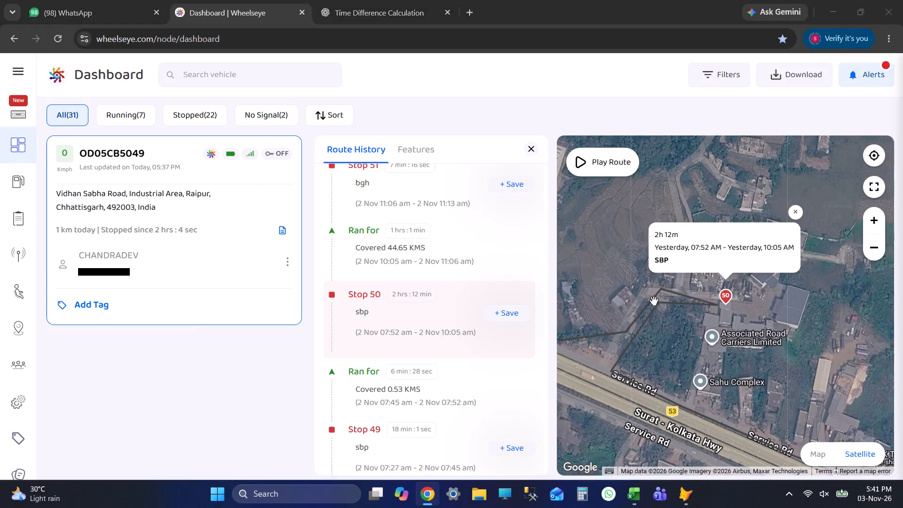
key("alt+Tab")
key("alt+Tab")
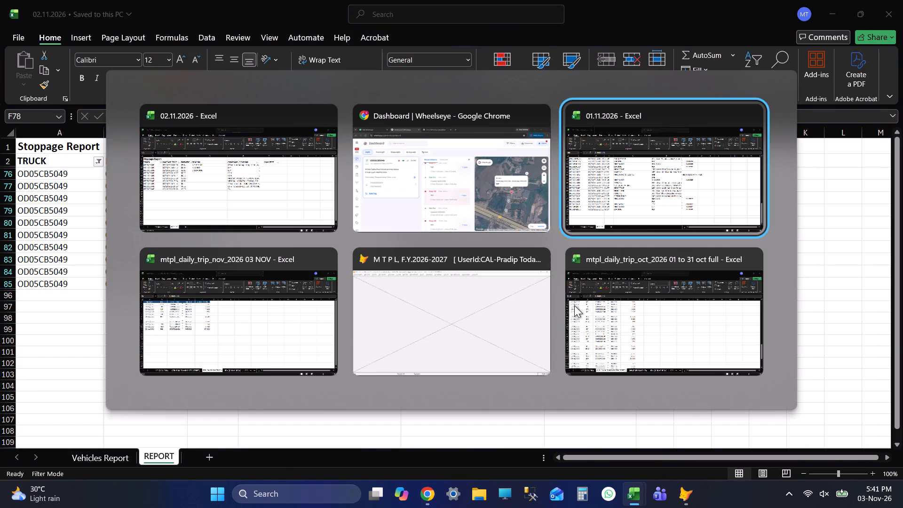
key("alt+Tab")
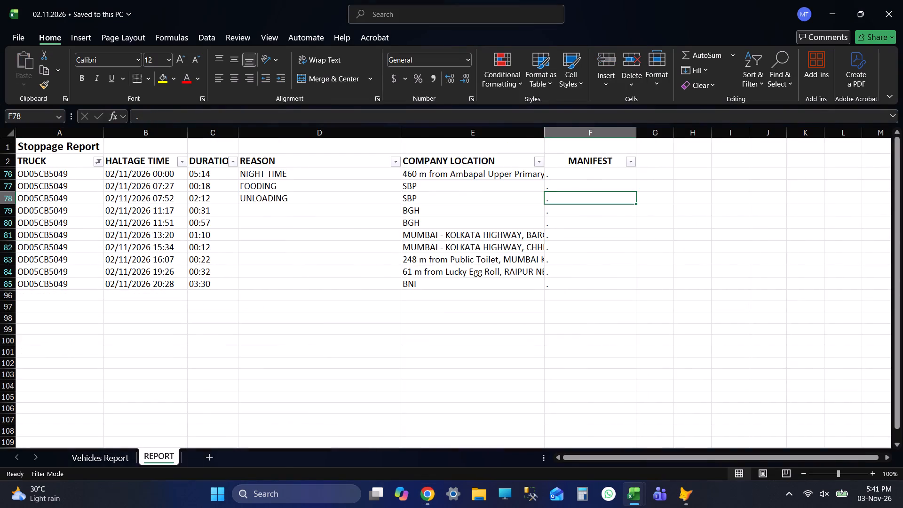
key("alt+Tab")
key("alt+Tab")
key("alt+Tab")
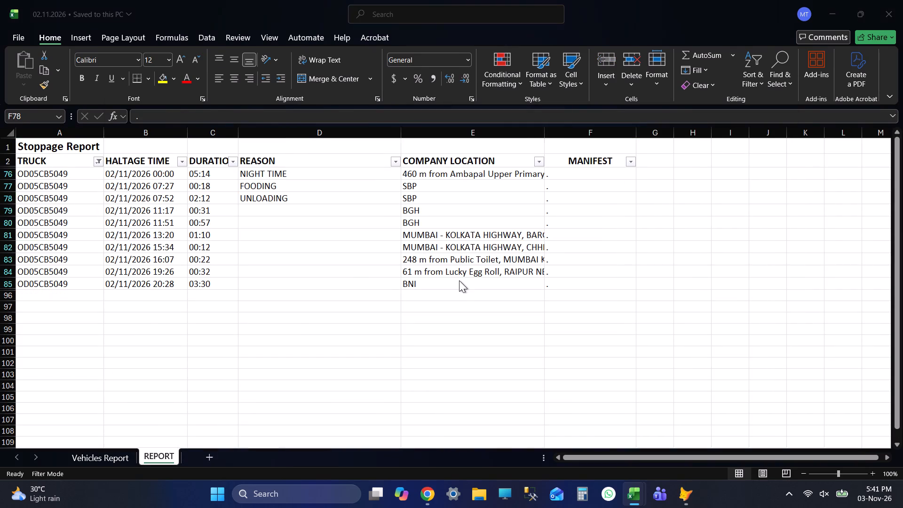
key("alt+Tab")
scroll(689, 332, "down", 3)
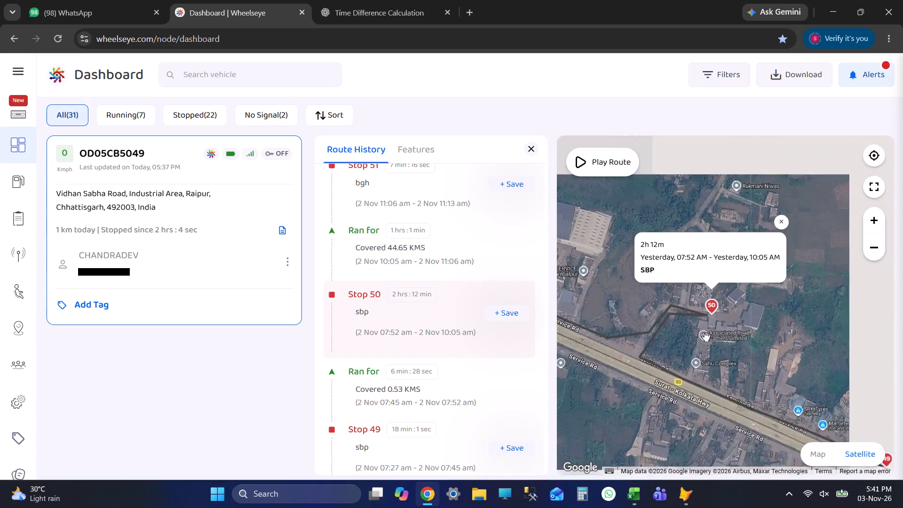
scroll(706, 337, "down", 2)
scroll(706, 337, "up", 1)
scroll(706, 337, "down", 5)
scroll(709, 340, "up", 1)
scroll(709, 340, "down", 1)
scroll(709, 340, "up", 1)
scroll(711, 345, "down", 1)
scroll(711, 351, "up", 1)
scroll(711, 351, "down", 1)
scroll(711, 352, "up", 1)
scroll(711, 352, "down", 3)
scroll(718, 363, "up", 1)
scroll(718, 363, "down", 7)
scroll(730, 373, "up", 1)
scroll(730, 373, "down", 2)
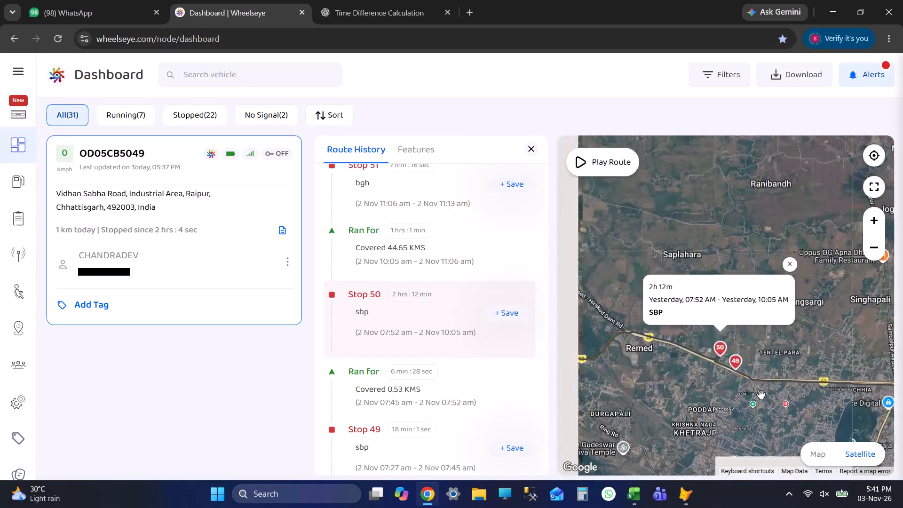
left_click_drag(776, 407, 686, 304)
scroll(693, 309, "down", 5)
scroll(697, 321, "up", 1)
scroll(697, 321, "down", 2)
left_click_drag(745, 364, 695, 249)
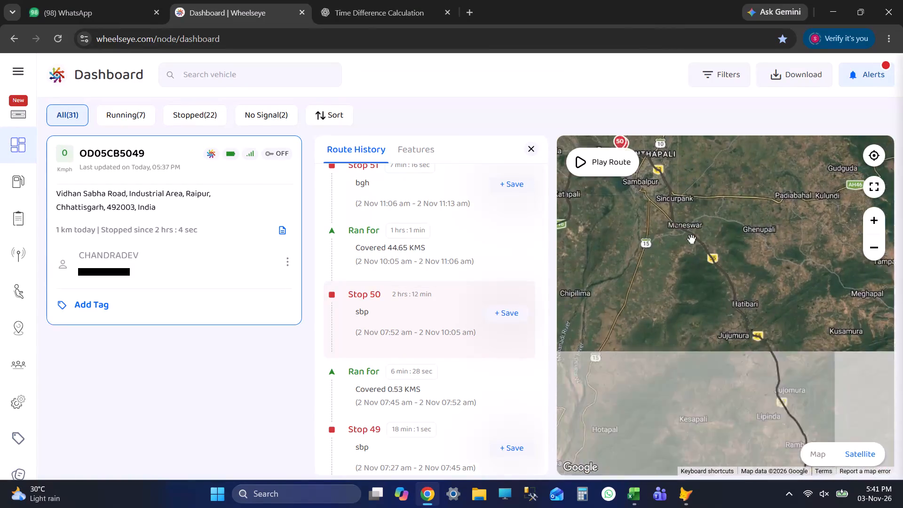
scroll(691, 248, "down", 7)
left_click_drag(745, 314, 665, 255)
scroll(659, 254, "down", 3)
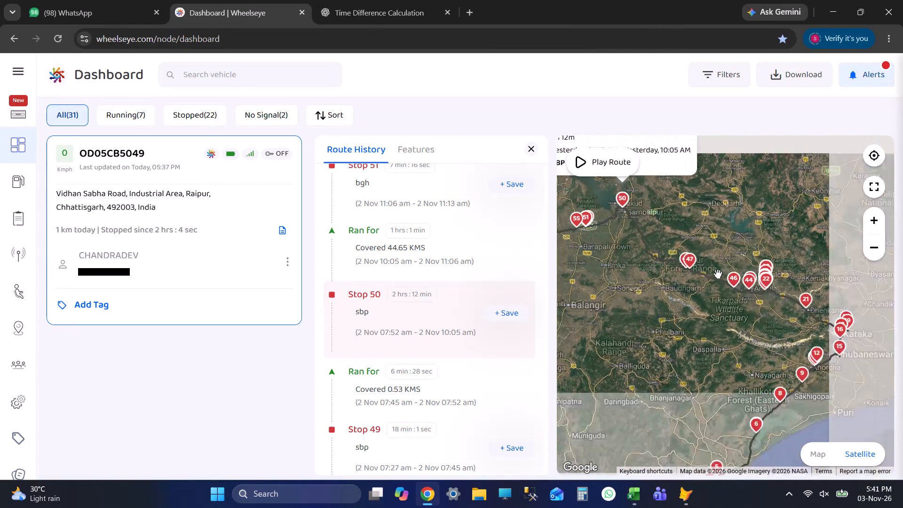
left_click_drag(733, 284, 691, 275)
scroll(801, 313, "up", 4)
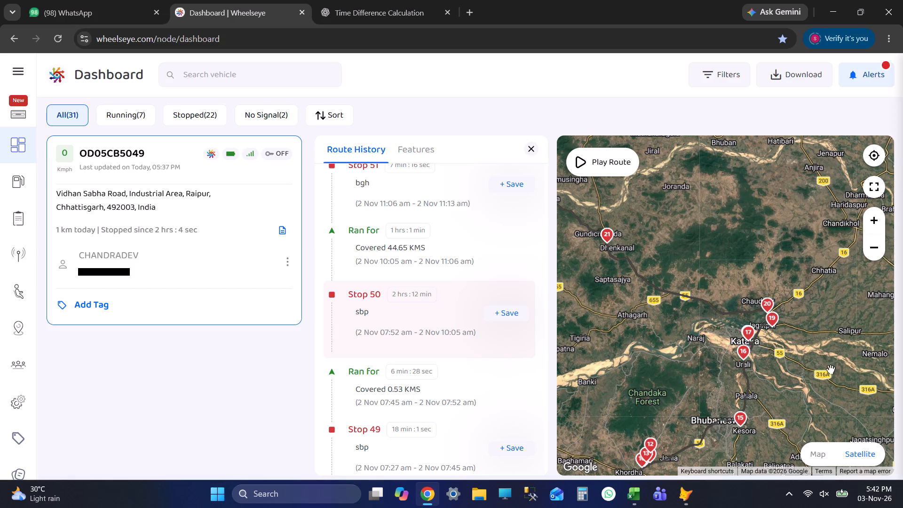
Return to the 02.11.2026 stoppage report in Excel and save it.
key("alt+Tab")
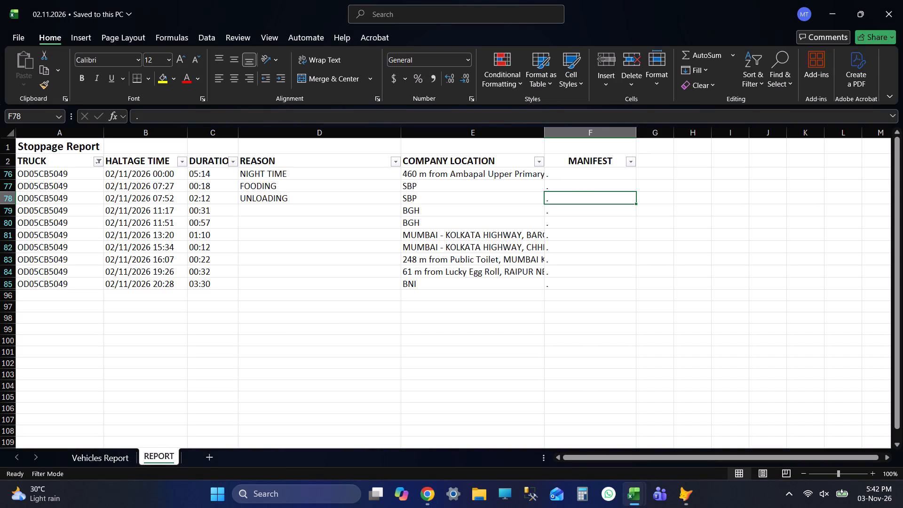
key("ctrl+s")
key("ctrl+s")
key("ctrl+s")
key("ctrl+s")
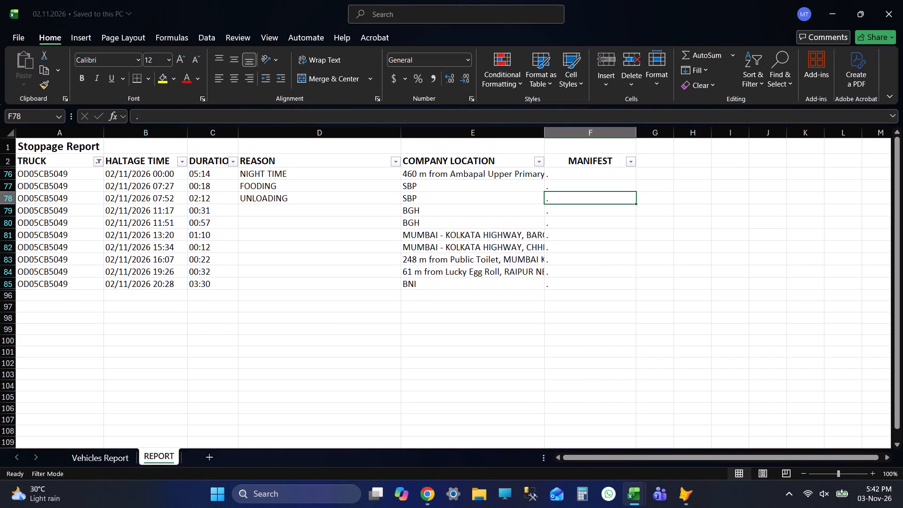
key("ctrl+s")
key("ctrl+s")
key("ctrl+s")
Locate the 7:52 am SBP stop on the Wheelseye map again, check its reason cell in the Excel report, and save.
key("alt+Tab")
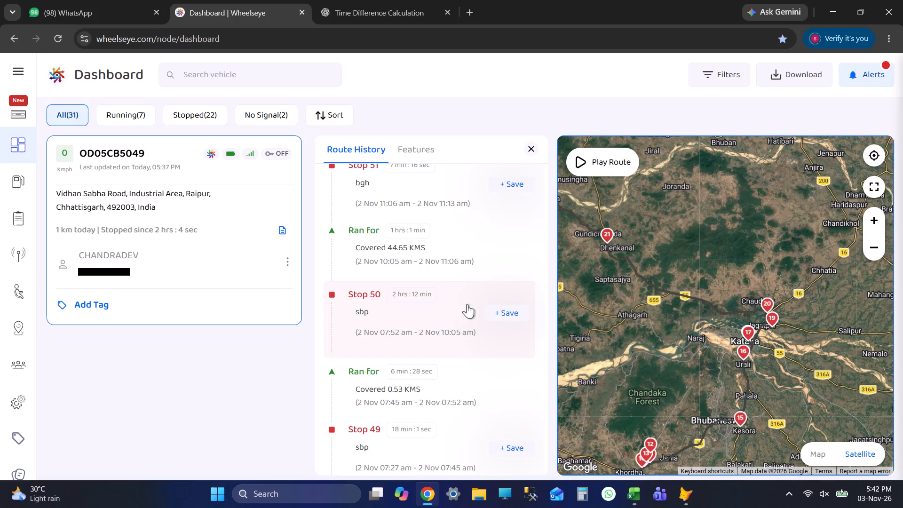
double_click(433, 304)
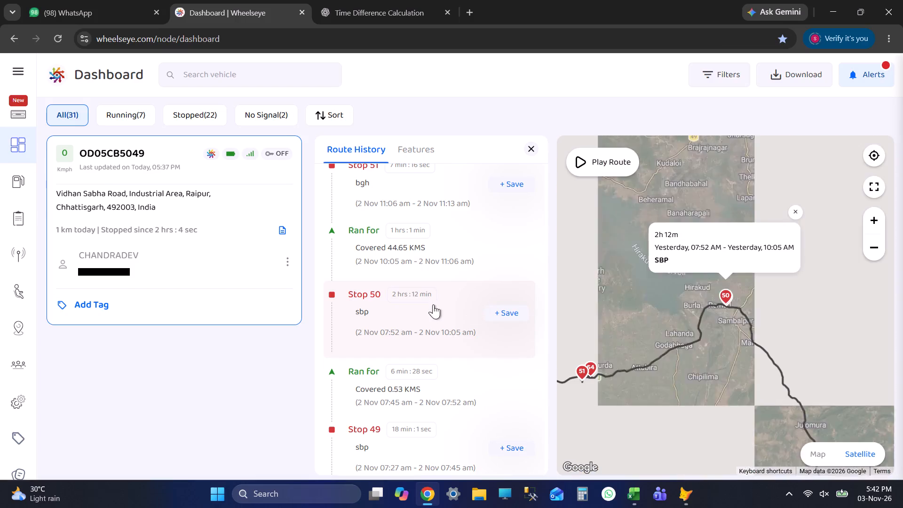
scroll(709, 299, "up", 3)
scroll(764, 314, "up", 2)
left_click(799, 319)
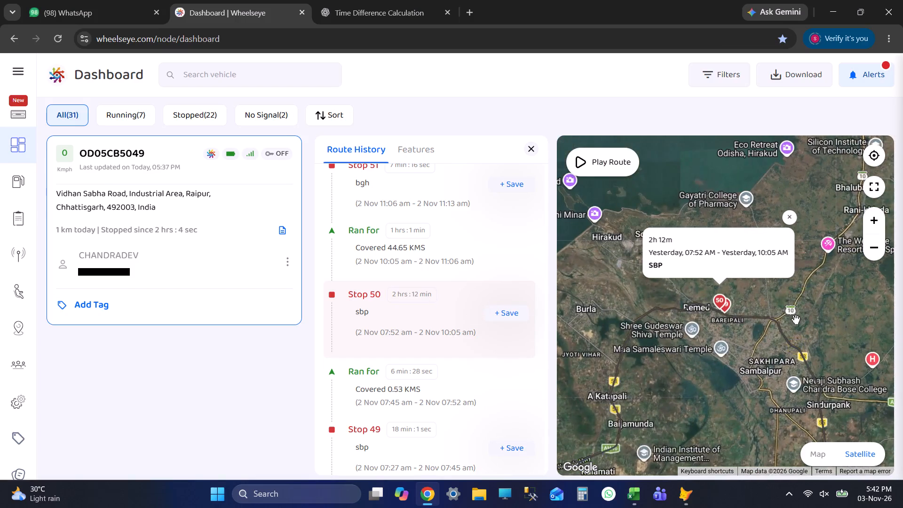
key("alt+Tab")
key("shift+Tab")
key("shift+Tab")
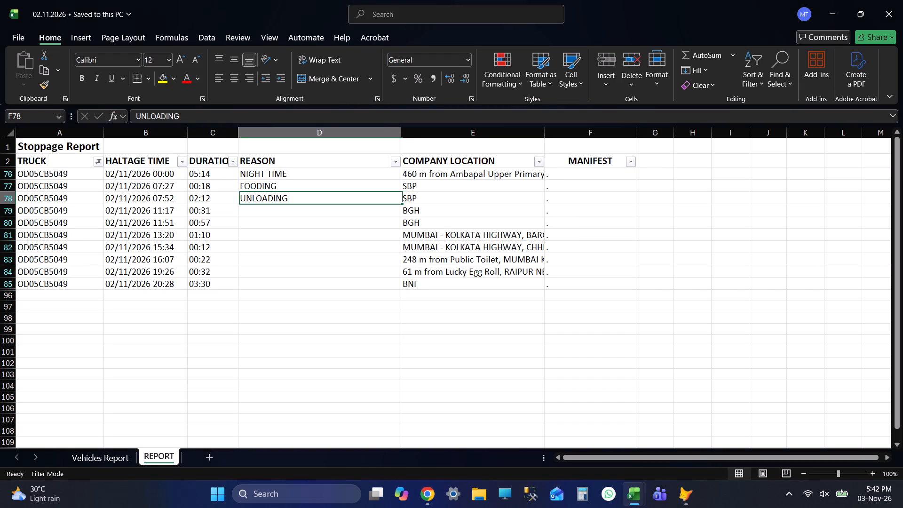
key("ctrl+s")
key("ctrl+s")
key("Tab")
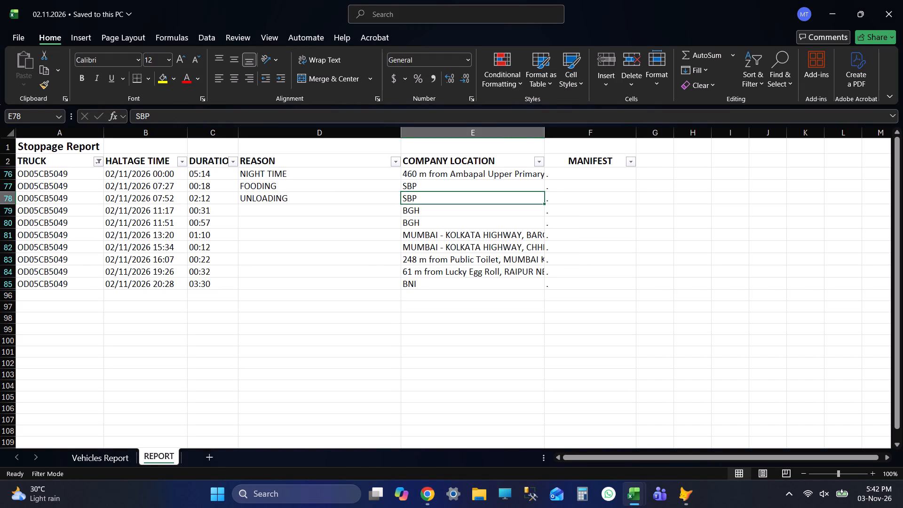
Examine the surroundings of the 7:52 am SBP stop on the Wheelseye satellite map, then close and reselect the stop.
key("alt+Tab")
scroll(711, 301, "up", 4)
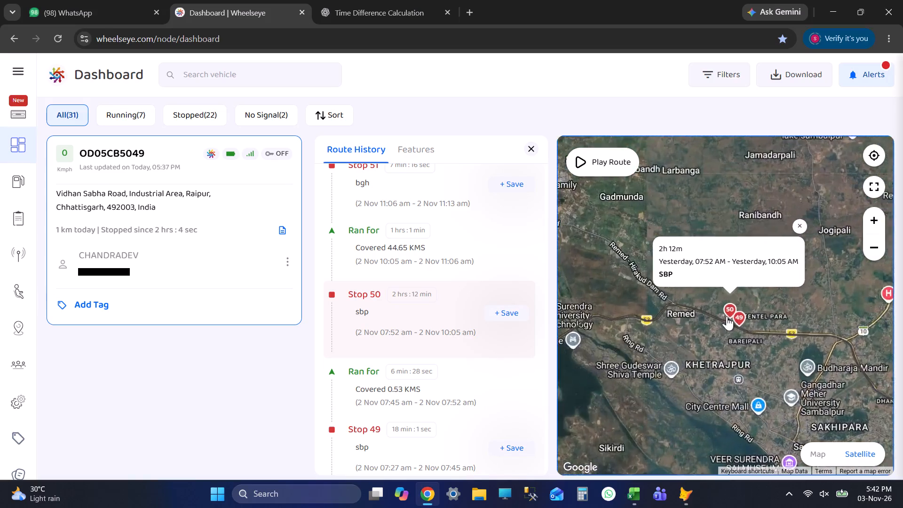
scroll(727, 316, "up", 3)
scroll(735, 323, "down", 1)
scroll(735, 323, "up", 1)
scroll(735, 323, "down", 1)
scroll(735, 323, "up", 5)
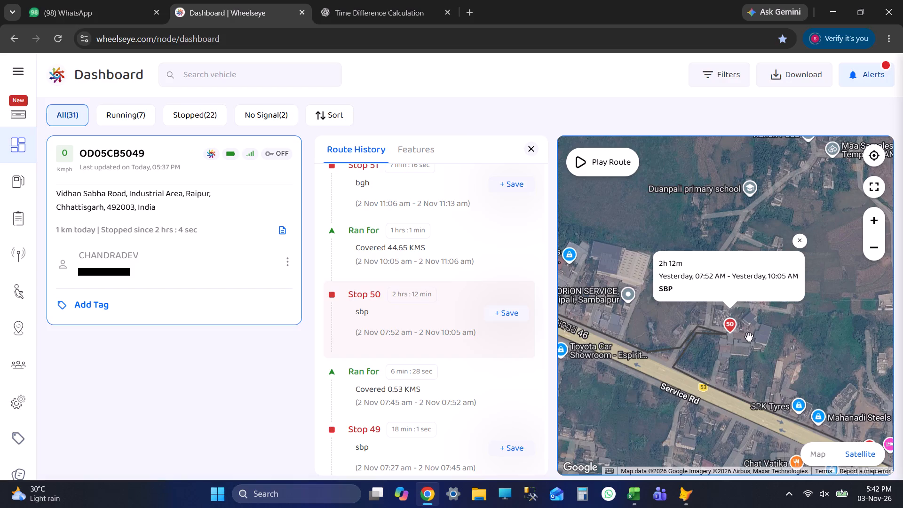
left_click(798, 244)
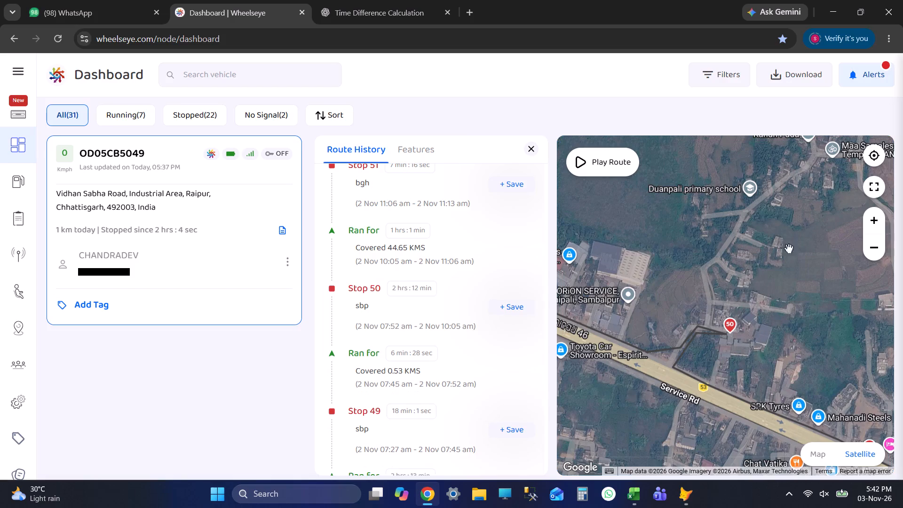
left_click(407, 292)
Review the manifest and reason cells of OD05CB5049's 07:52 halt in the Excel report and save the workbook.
key("alt+Tab")
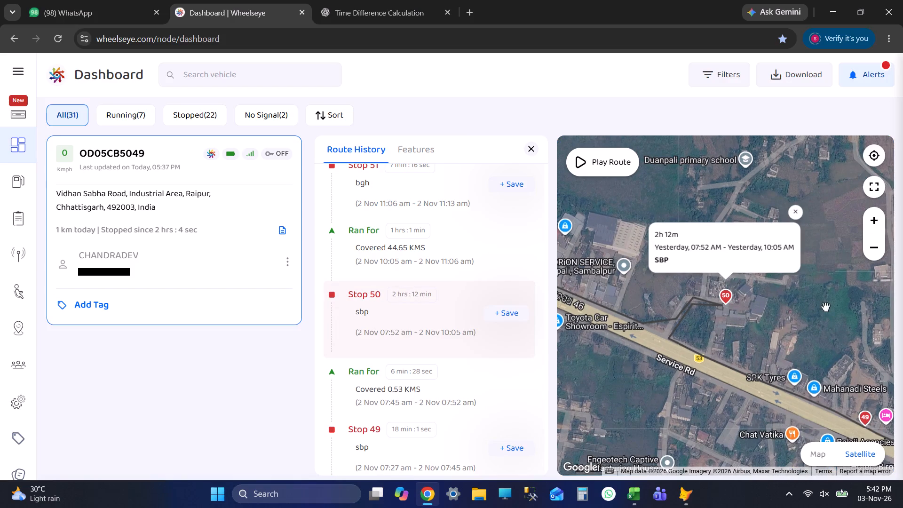
key("Tab")
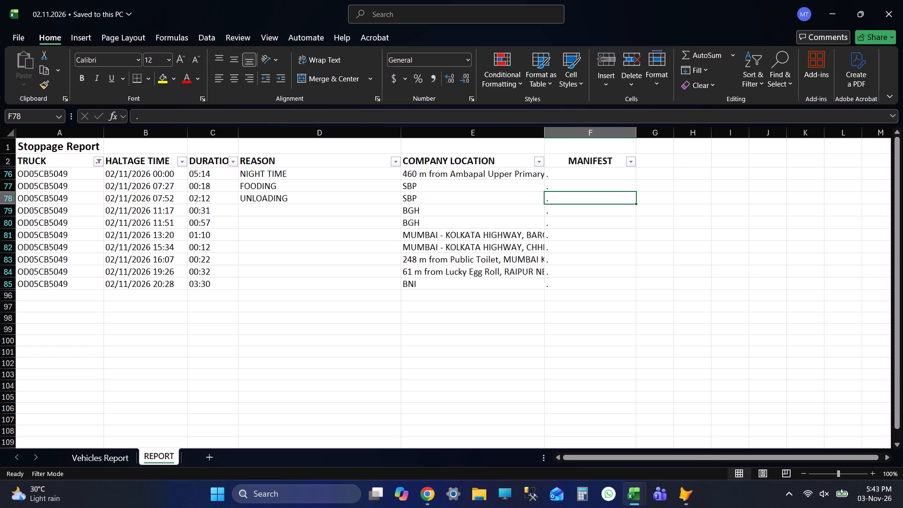
key("ctrl+s")
key("ctrl+s")
key("ctrl+s")
key("ctrl+s")
key("ctrl+s")
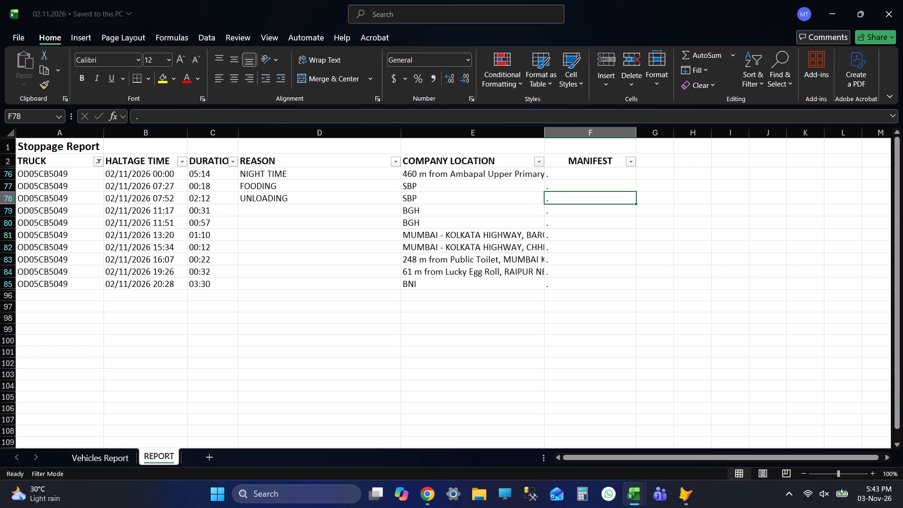
key("shift+Tab")
key("shift+Tab")
Check the BNI (RAIPUR MTPL(T)) sheet of the November daily trip workbook, then return to the 07:52 halt's manifest cell in the 02.11.2026 report and save.
key("alt+Tab")
key("alt+Tab")
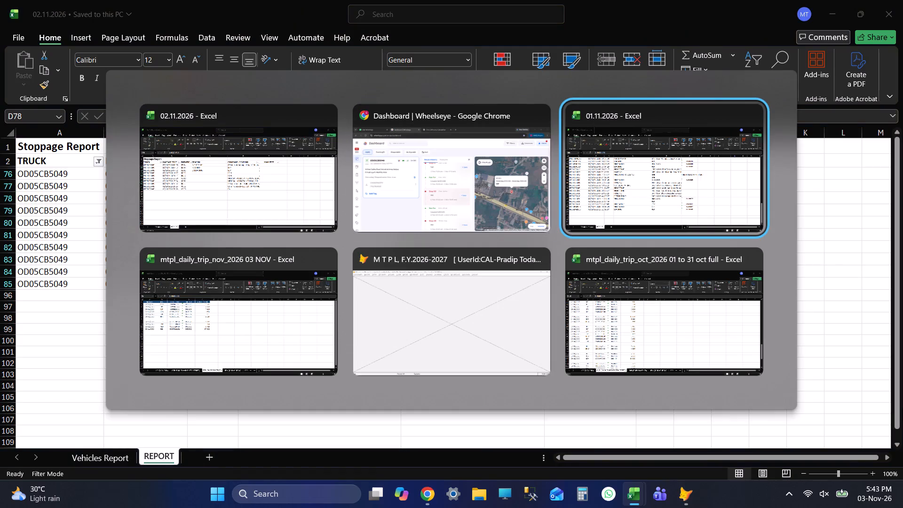
key("alt+Tab")
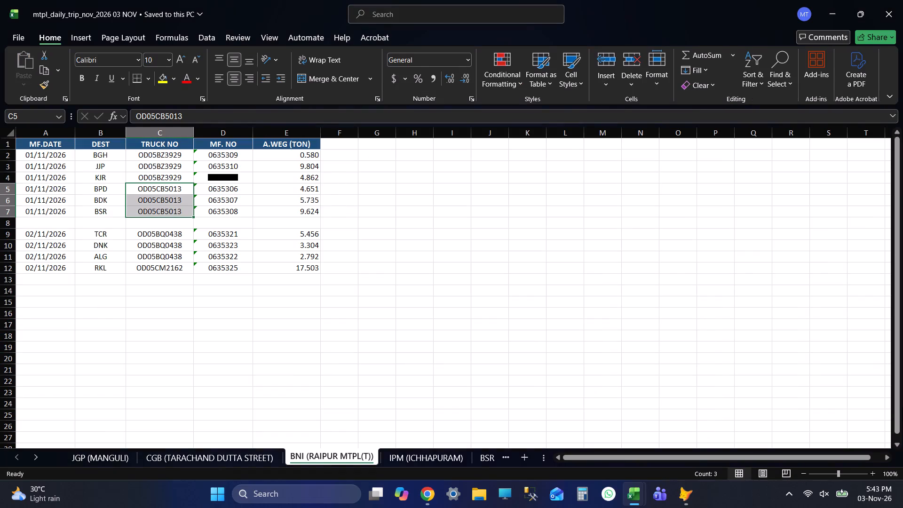
key("alt+Tab")
key("ctrl+s")
key("Tab")
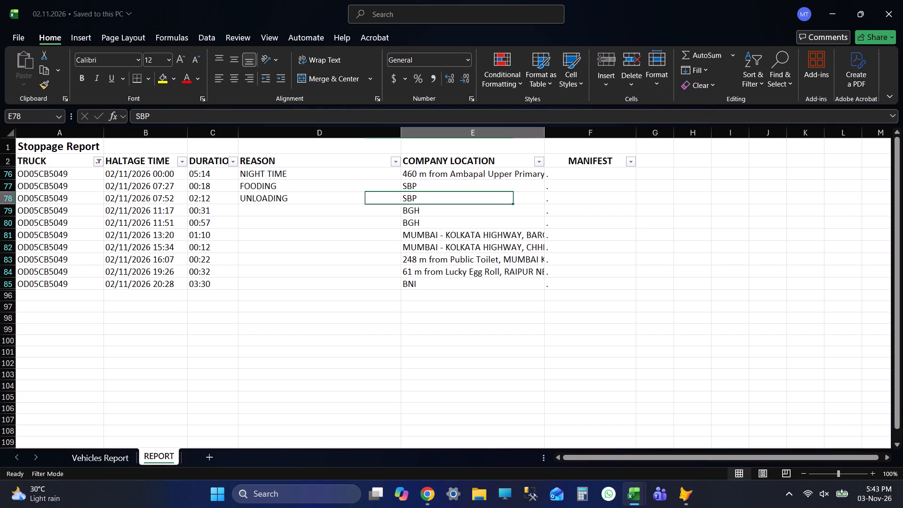
key("Tab")
key("alt+Tab")
key("alt+Tab")
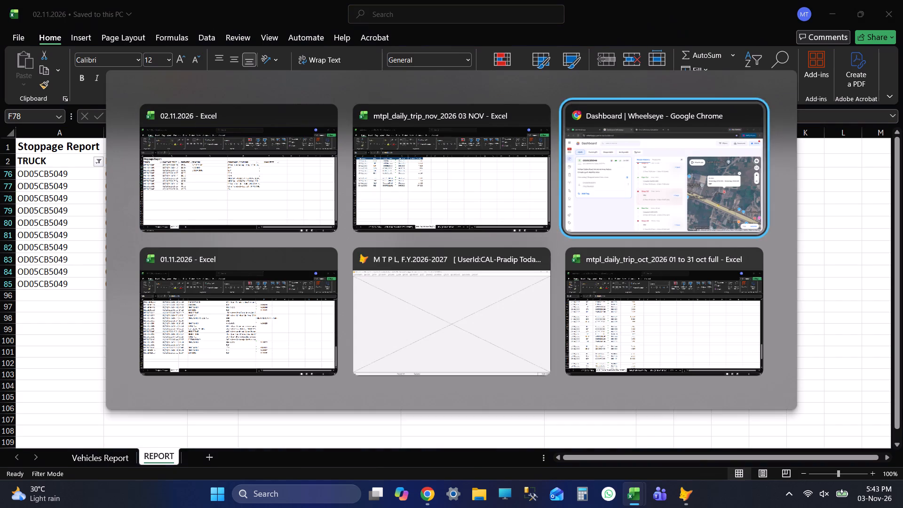
key("alt+Tab")
key("alt+Tab")
key("alt+Tab")
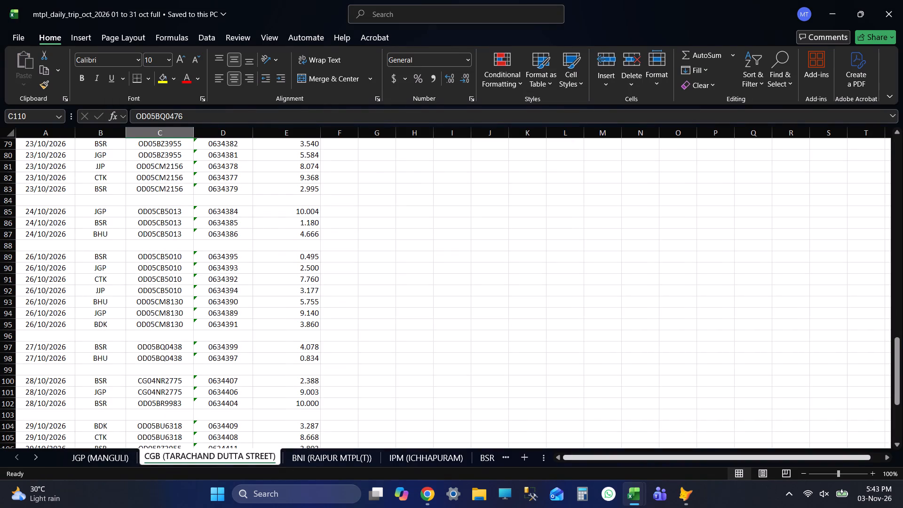
scroll(319, 338, "down", 4)
left_click(116, 457)
scroll(142, 330, "down", 1)
scroll(143, 332, "up", 1)
scroll(143, 332, "down", 1)
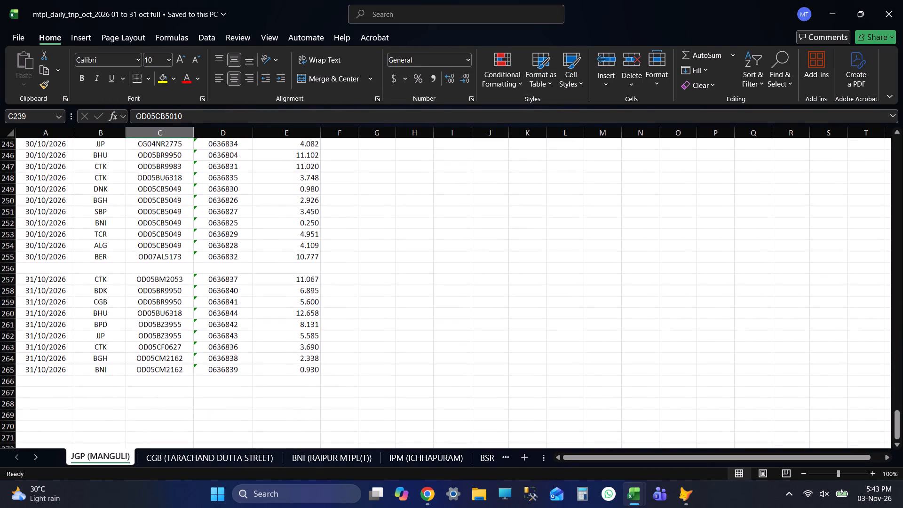
left_click_drag(161, 190, 171, 230)
key("alt+Tab")
key("alt+Tab")
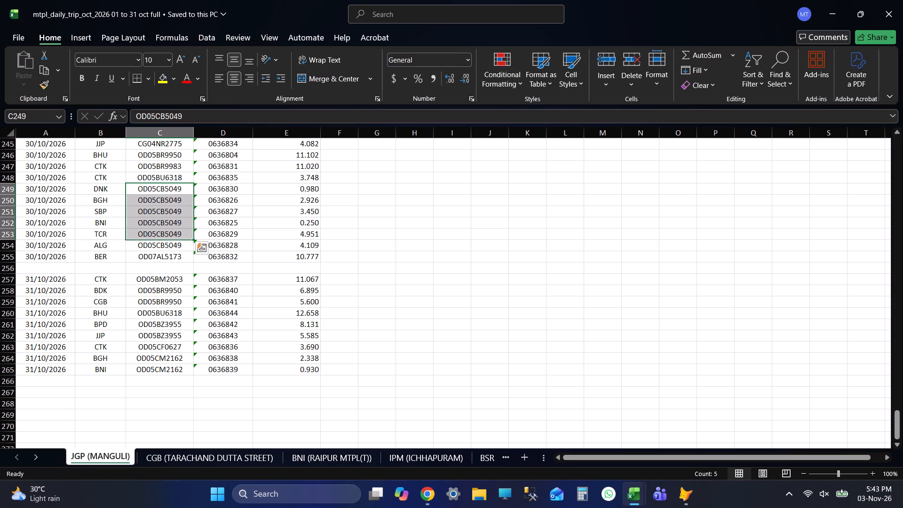
key("alt+Tab")
key("alt+Tab")
left_click(149, 214)
key("Tab")
key("ctrl+c")
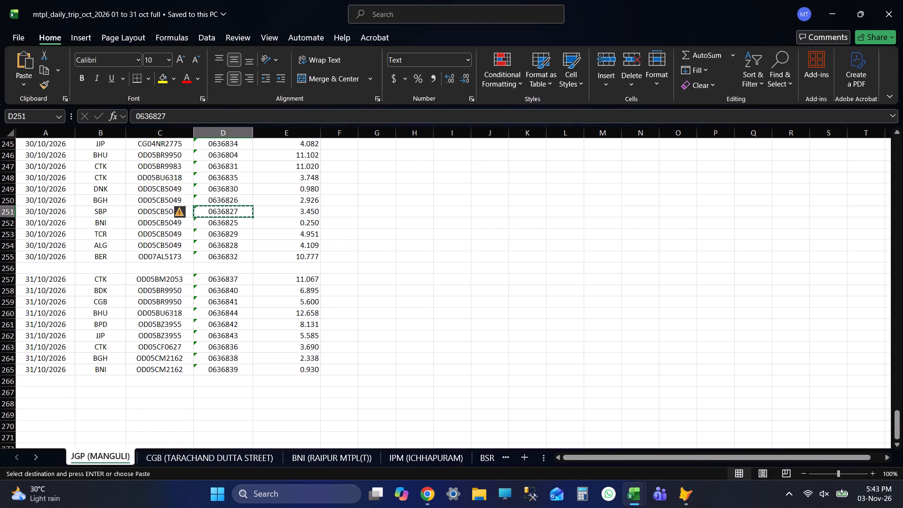
key("alt+Tab")
key("ctrl+v")
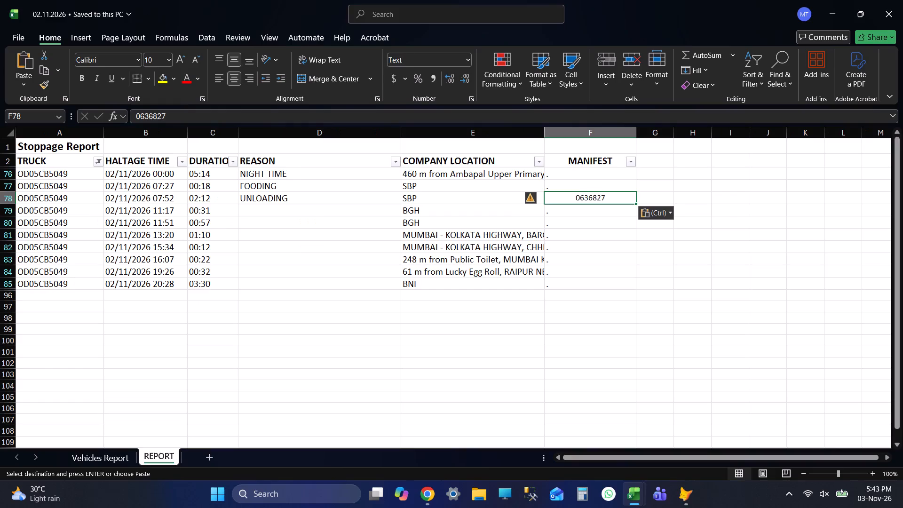
left_click(291, 212)
key("ctrl+s")
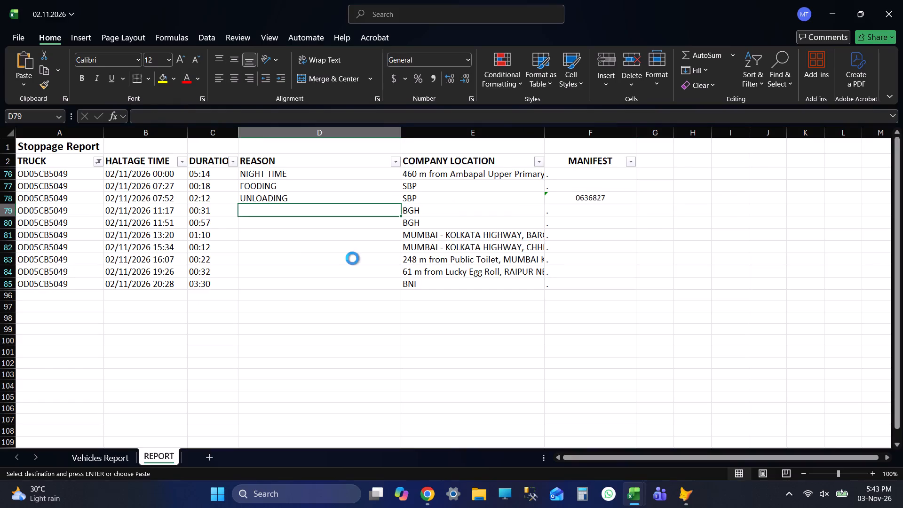
key("shift+Tab")
key("shift+Tab")
key("shift+Tab")
key("alt+Tab")
key("alt+Tab")
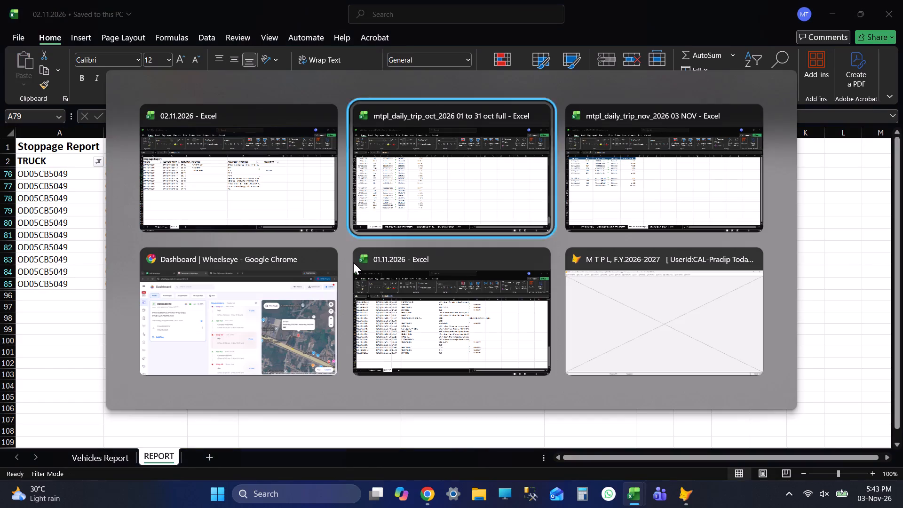
key("alt+Tab")
scroll(427, 291, "up", 2)
left_click(423, 287)
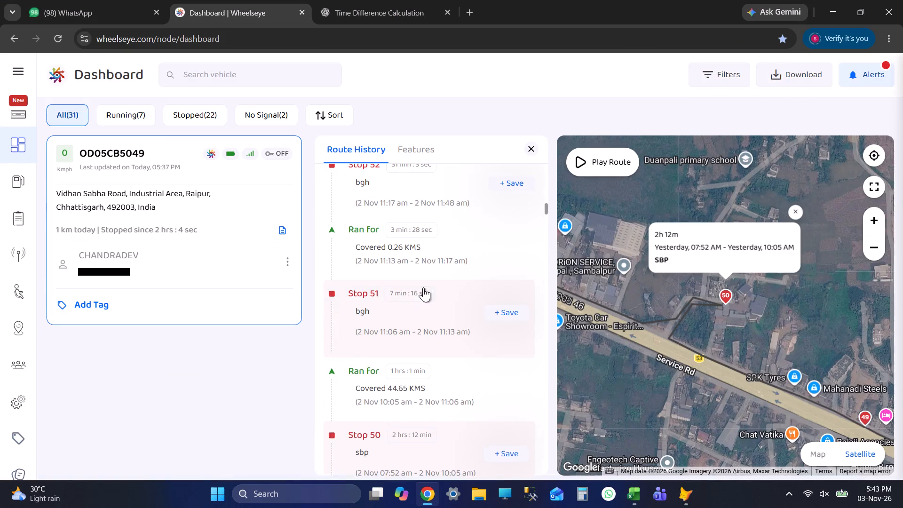
scroll(724, 297, "up", 2)
scroll(375, 319, "up", 2)
left_click(398, 325)
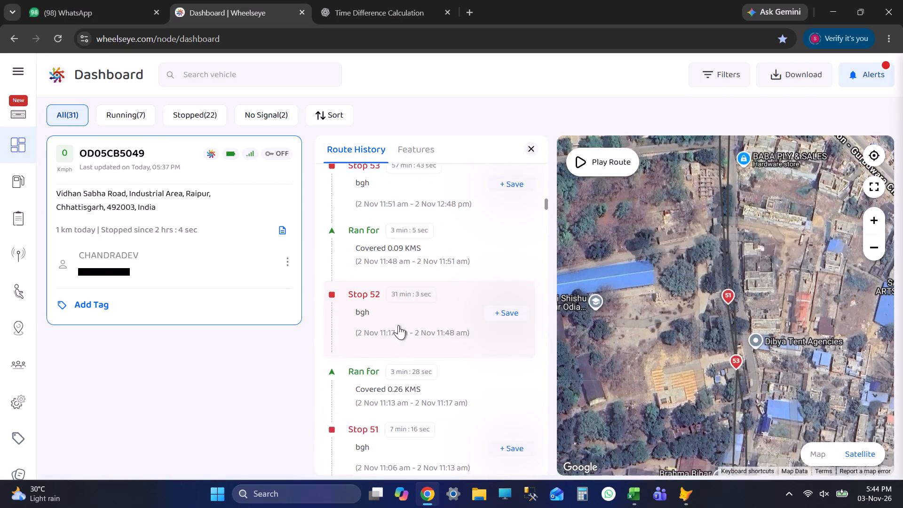
scroll(816, 317, "up", 3)
scroll(401, 292, "up", 2)
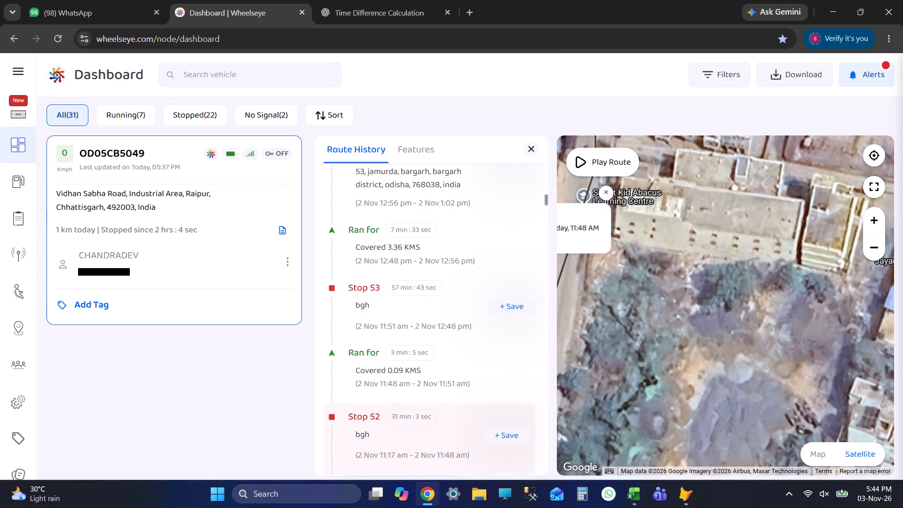
left_click(423, 315)
Enter UNLOADING as the reason for the 11:51 BGH halt in the 02.11.2026 stoppage report and save.
key("alt+Tab")
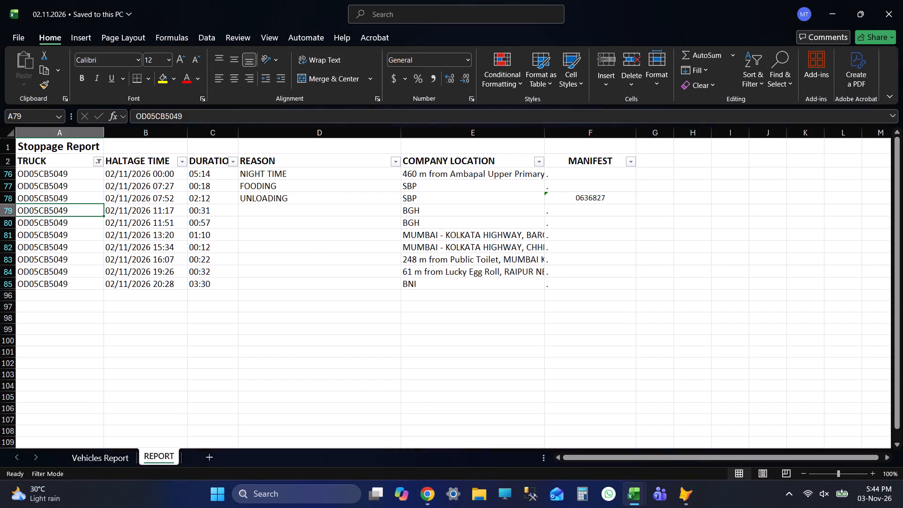
left_click(214, 223)
key("Tab")
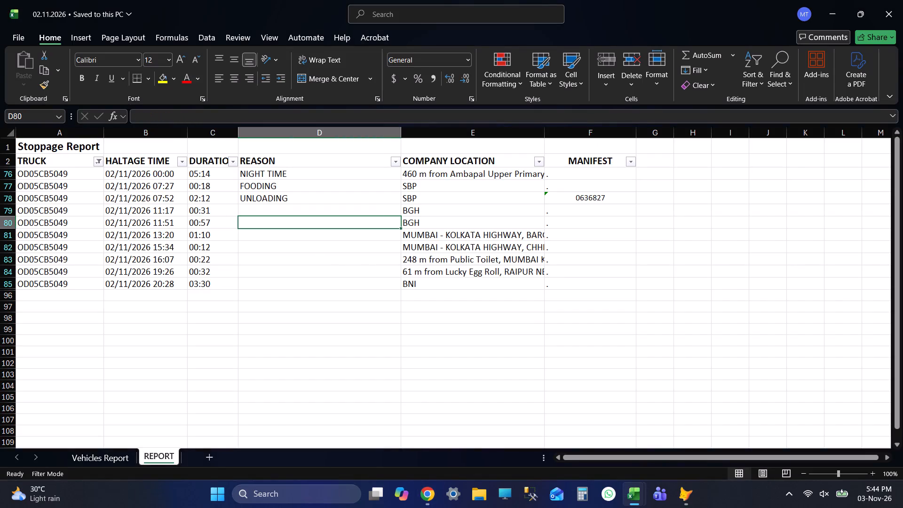
type("UNLOADING")
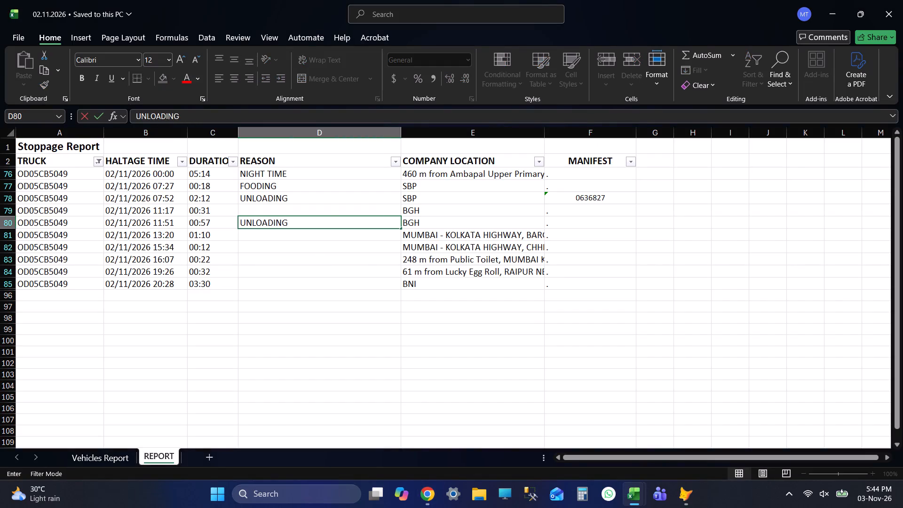
key("Tab")
key("Tab")
key("ctrl+s")
key("alt+Tab")
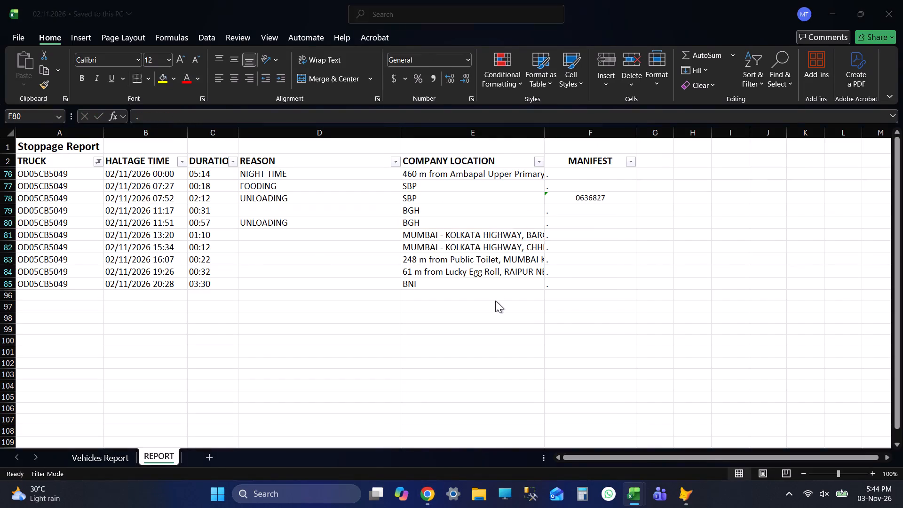
key("alt+Tab")
key("alt+Tab")
key("alt+Tab")
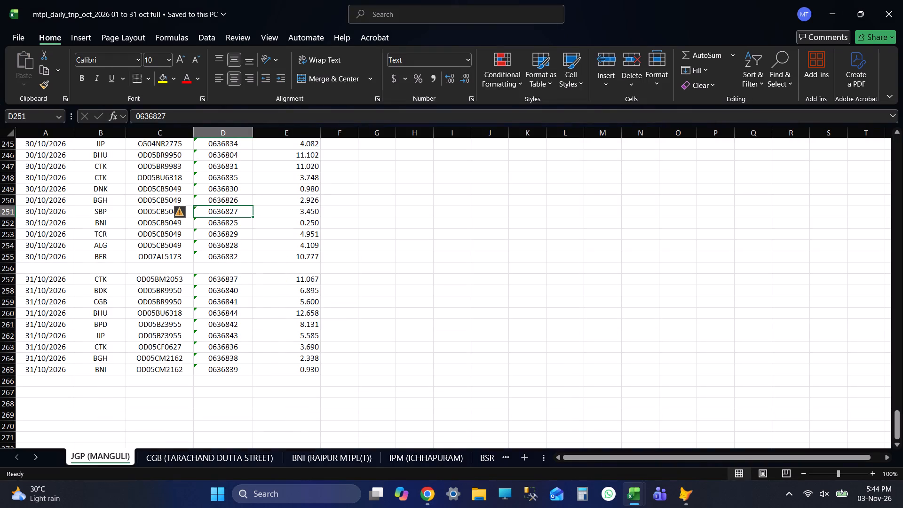
left_click(163, 198)
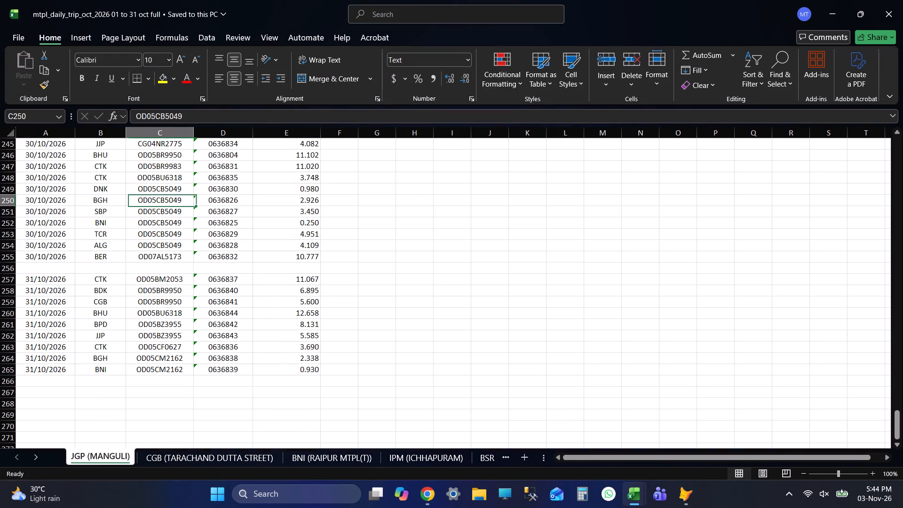
key("alt+Tab")
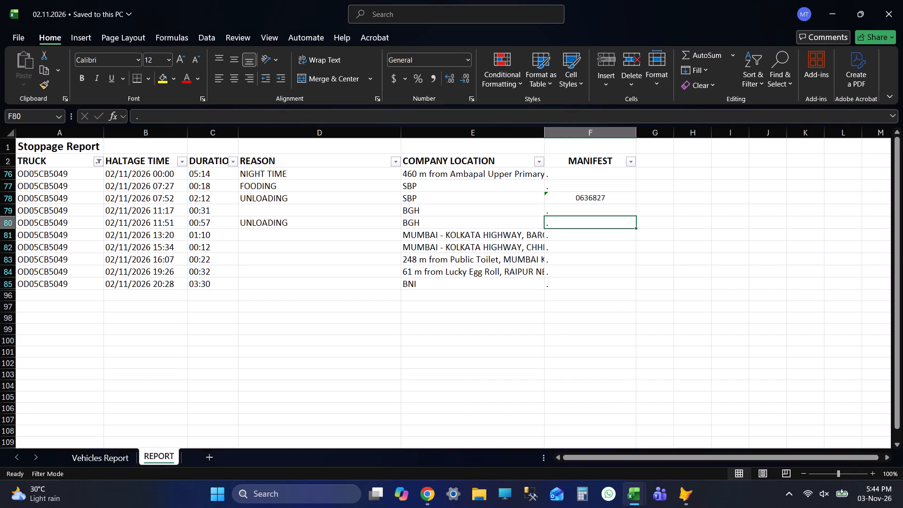
key("alt+Tab")
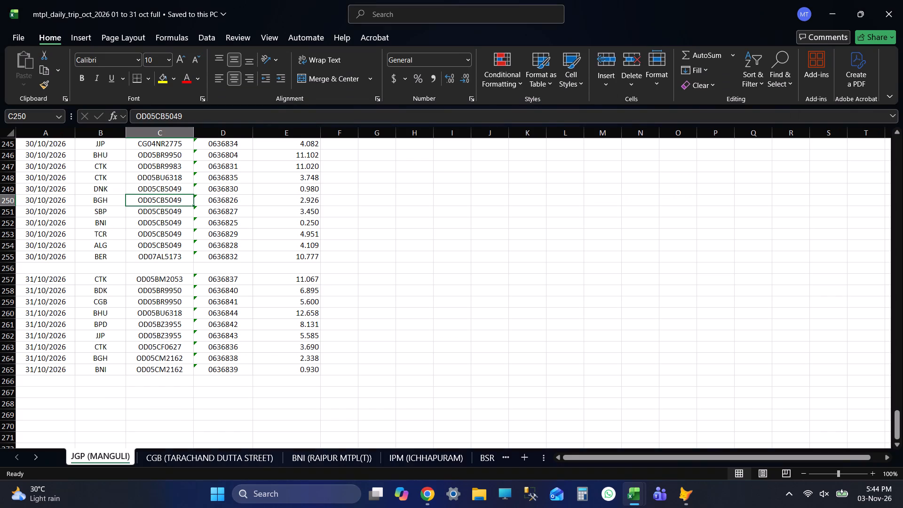
key("Tab")
key("shift+Tab")
key("Tab")
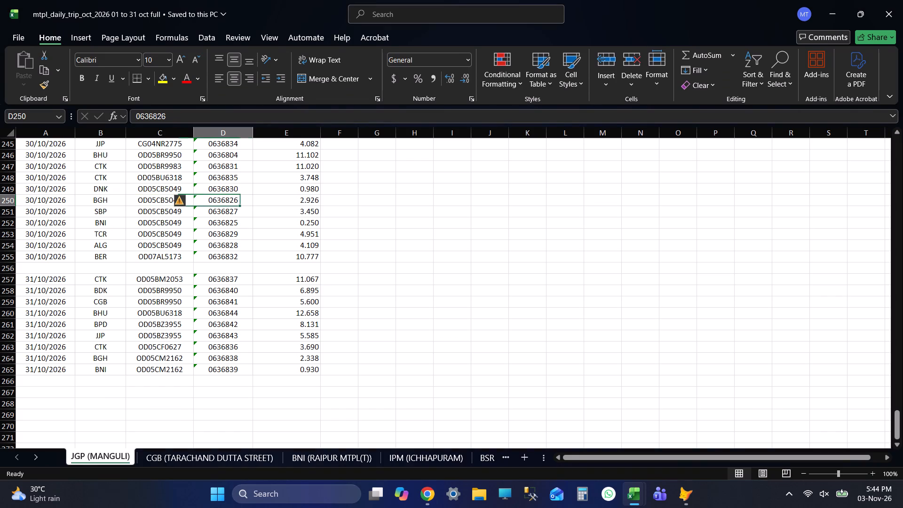
key("ctrl+c")
key("alt+Tab")
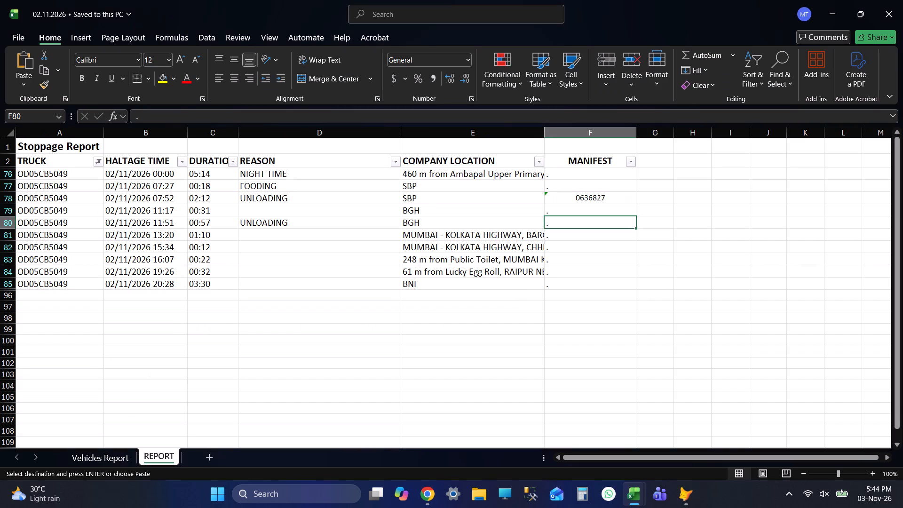
key("ctrl+v")
key("Return")
key("Return")
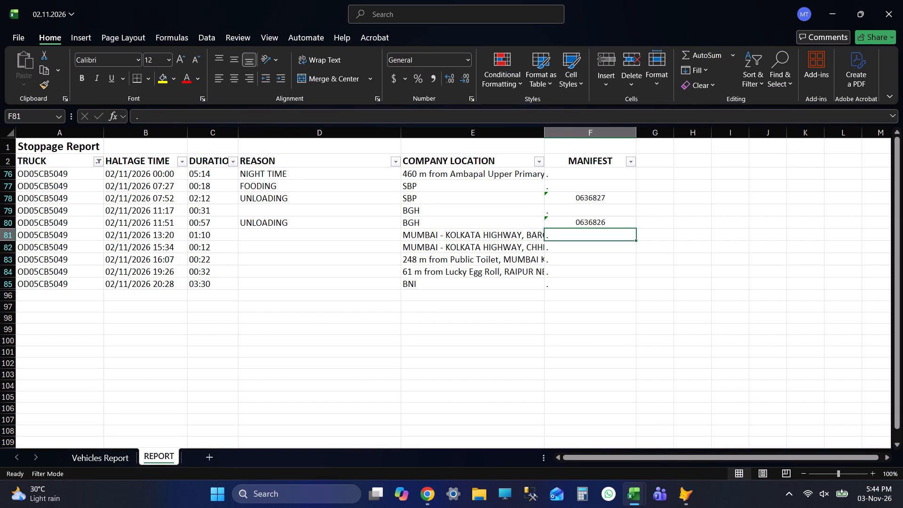
key("ctrl+s")
Examine the 1:20 pm Bargarh highway stop and the adjacent 12:56 pm and 3:34 pm stops on the Wheelseye satellite map.
key("shift+Tab")
key("shift+Tab")
key("shift+Tab")
key("shift+Tab")
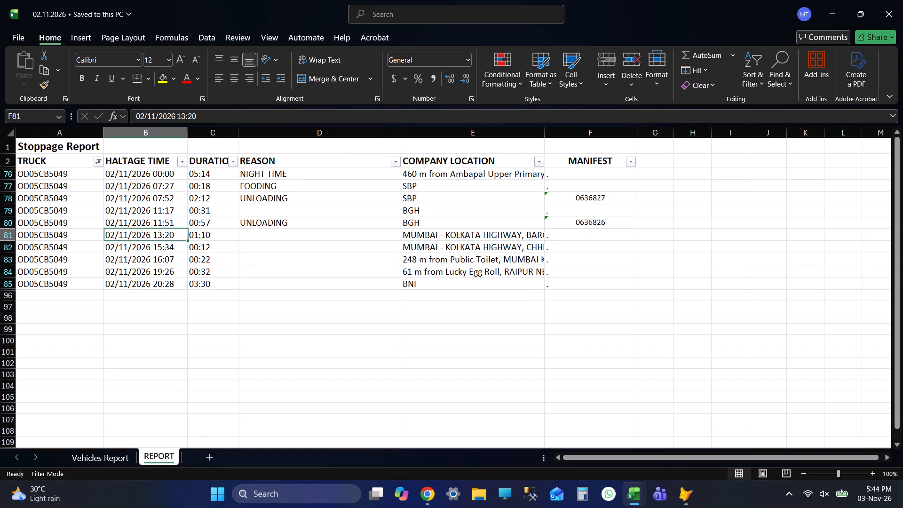
key("shift+Tab")
key("alt+Tab")
key("alt+Tab")
key("alt+Tab")
key("alt+Tab")
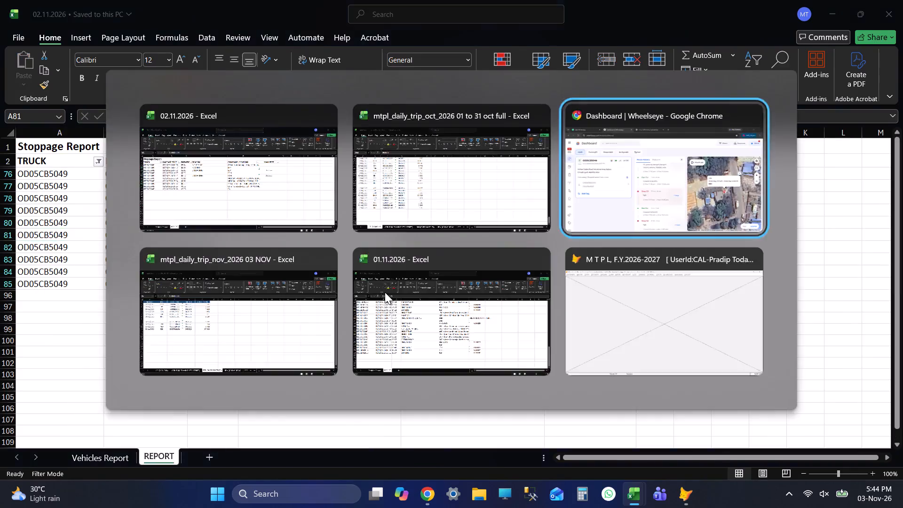
scroll(440, 306, "up", 2)
left_click(436, 306)
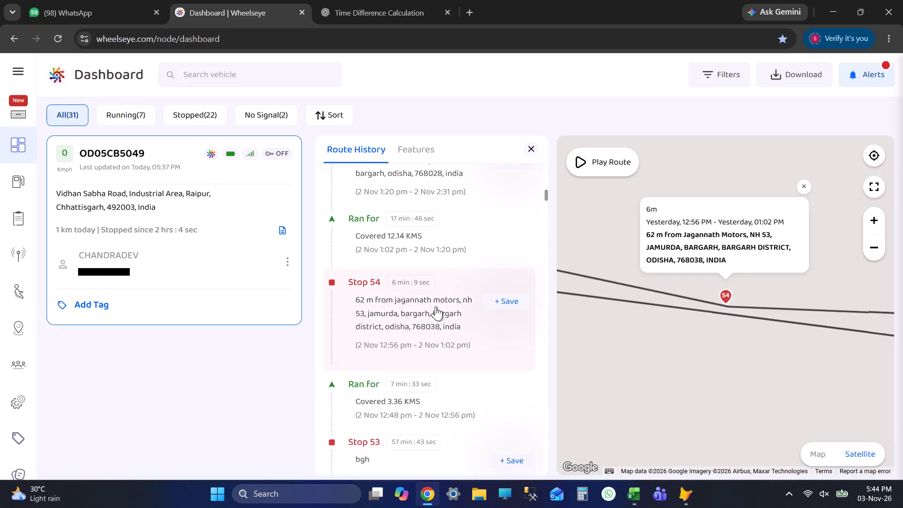
scroll(436, 315, "up", 3)
left_click(428, 350)
scroll(441, 337, "up", 2)
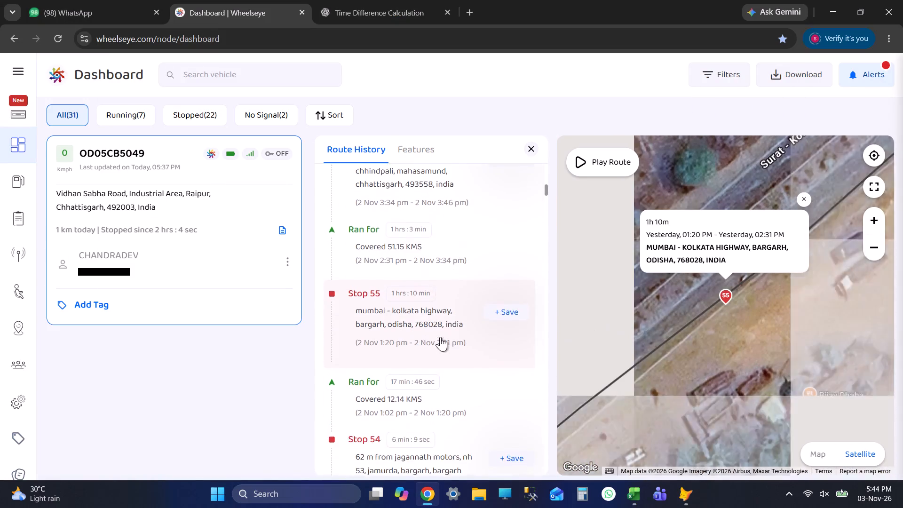
left_click(440, 328)
scroll(424, 378, "down", 3)
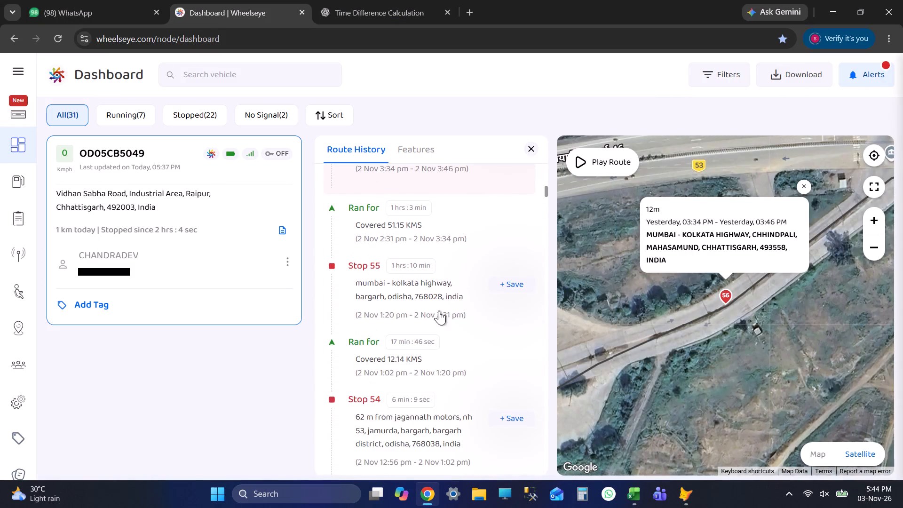
left_click(443, 302)
scroll(725, 314, "up", 3)
scroll(724, 328, "down", 8)
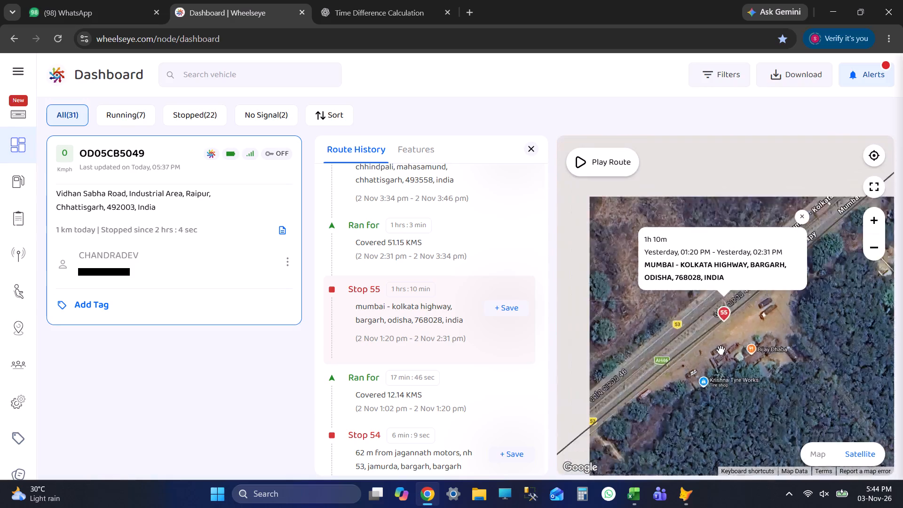
scroll(721, 350, "down", 3)
key("alt+Tab")
key("Tab")
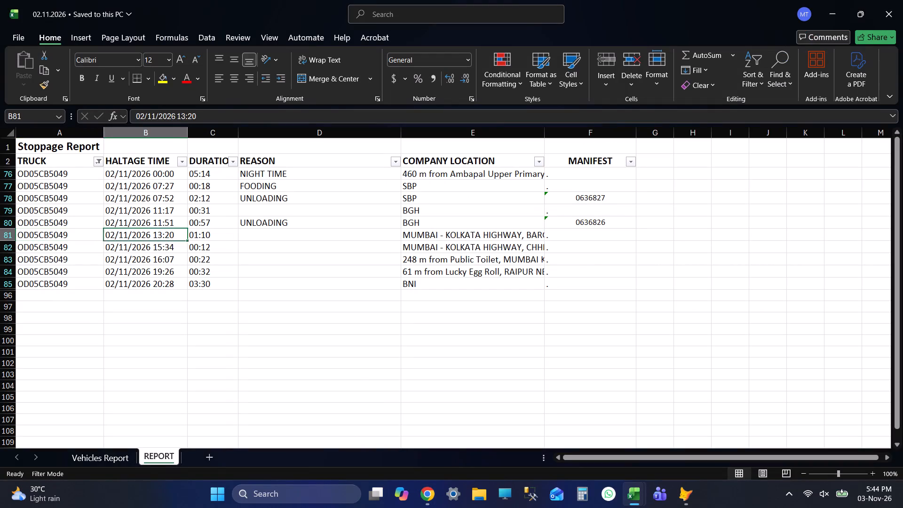
key("Tab")
key("Tab")
type("FOODING")
key("Return")
key("ctrl+s")
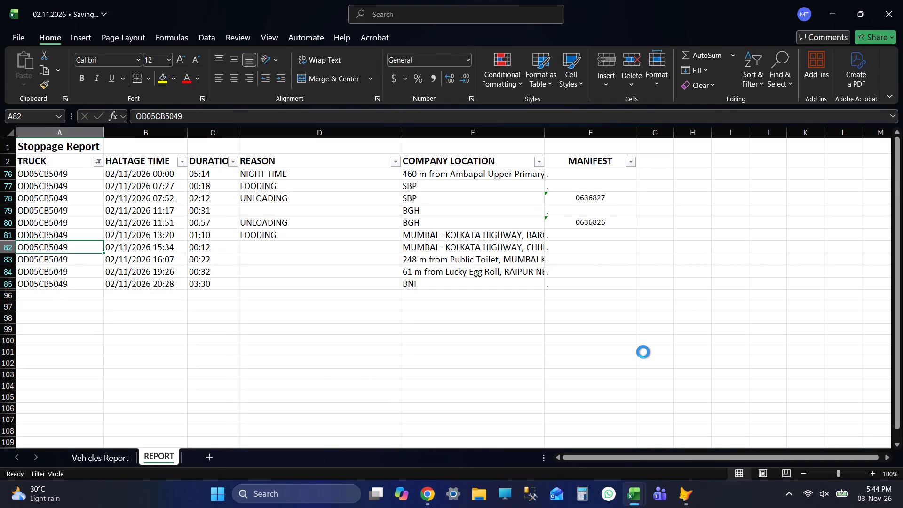
key("alt+Tab")
scroll(383, 323, "up", 2)
left_click(395, 278)
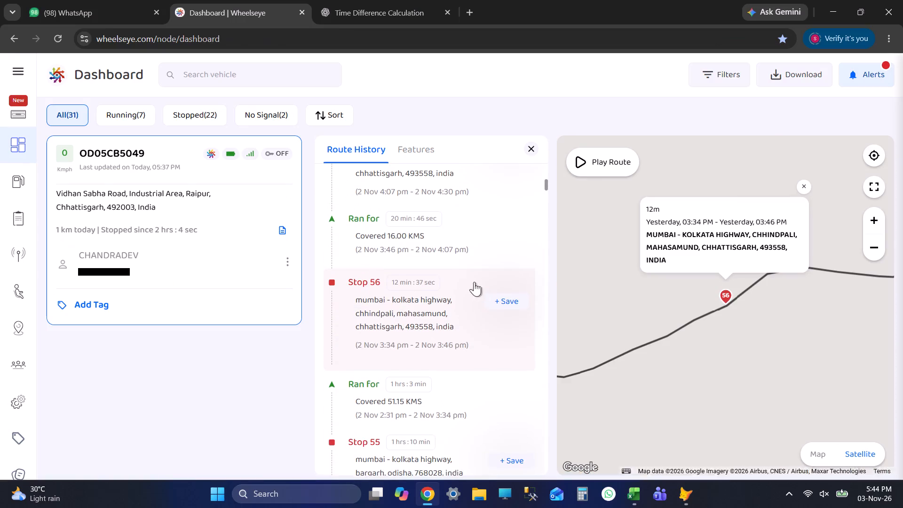
scroll(467, 311, "up", 1)
key("alt+Tab")
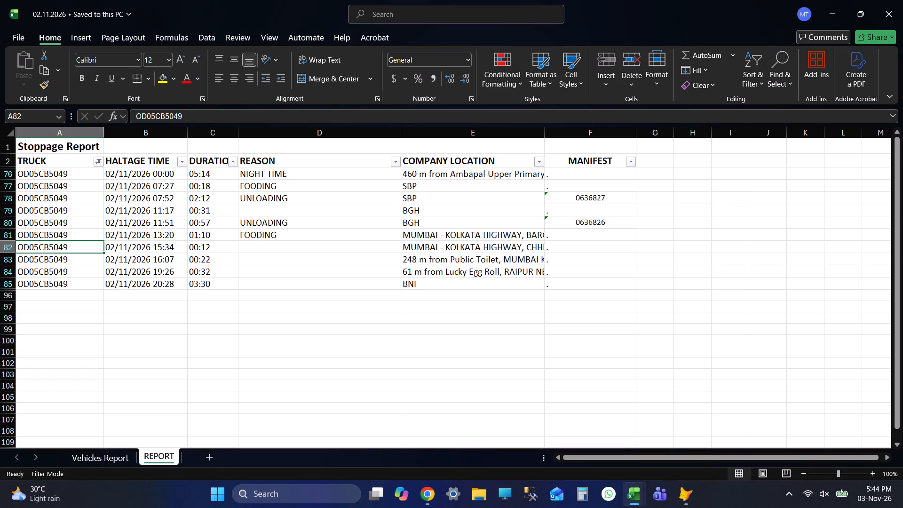
left_click(3, 247)
key("ctrl+minus")
key("alt+Tab")
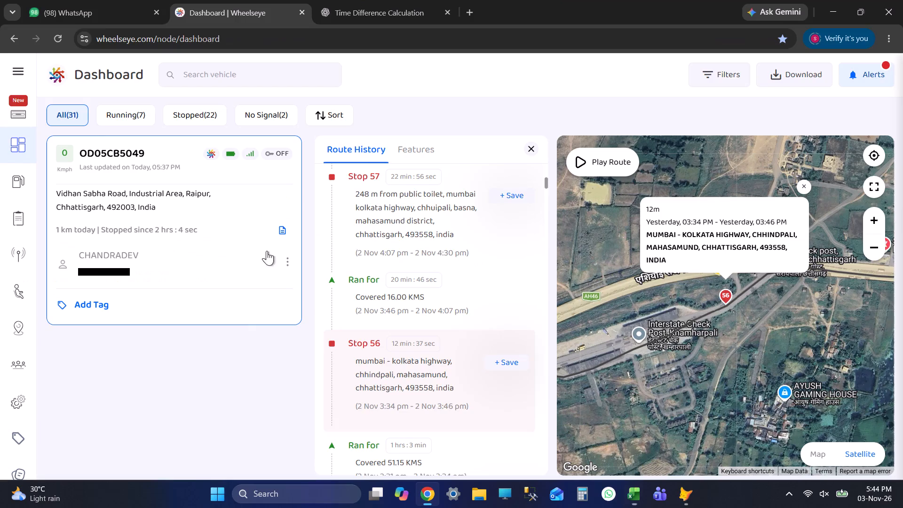
scroll(374, 370, "up", 2)
left_click(414, 314)
scroll(710, 303, "up", 3)
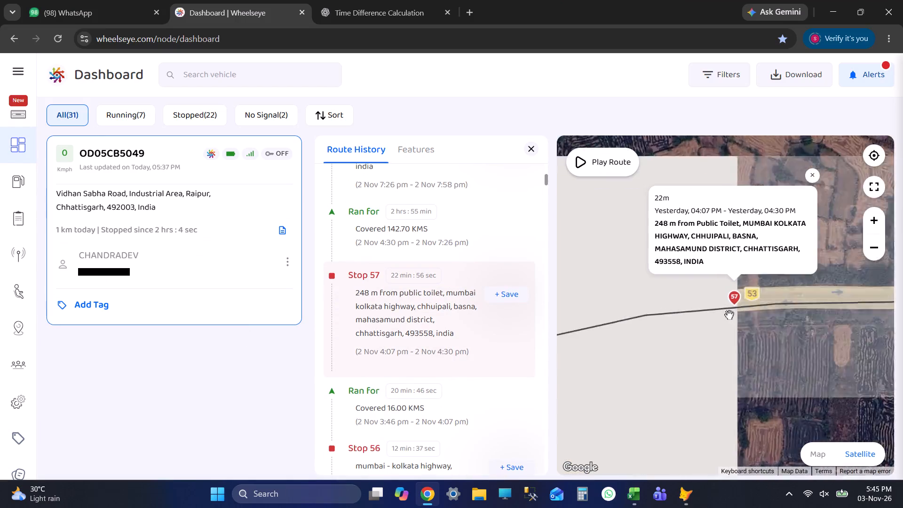
scroll(776, 313, "up", 3)
left_click_drag(726, 299, 741, 328)
scroll(744, 320, "down", 2)
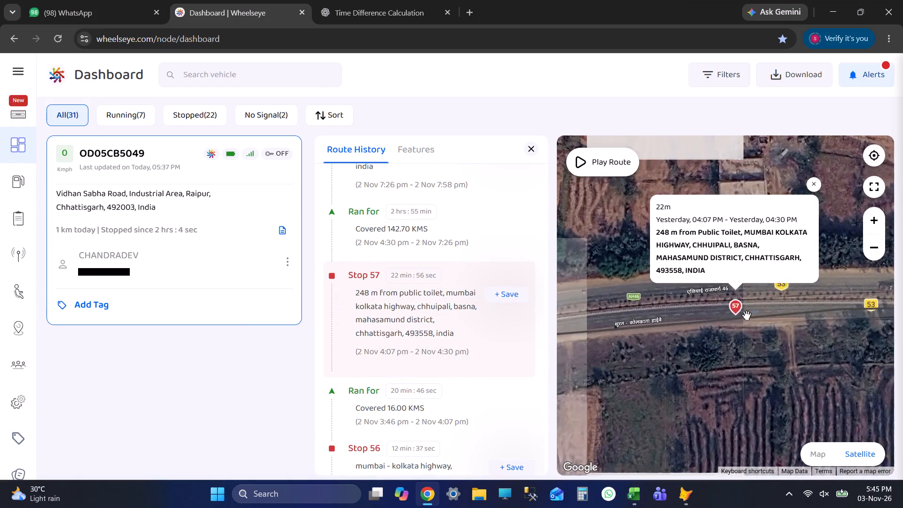
scroll(747, 308, "down", 3)
key("alt+Tab")
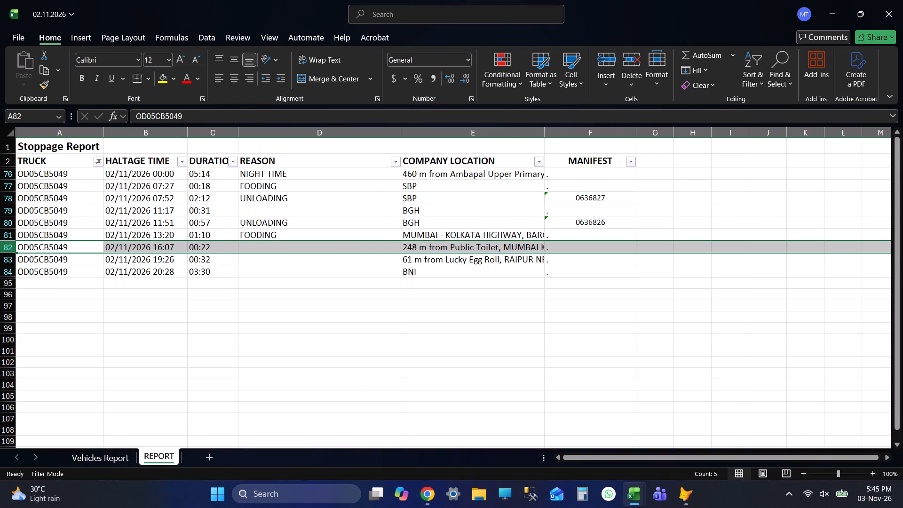
key("ctrl+minus")
key("alt+Tab")
scroll(400, 365, "up", 3)
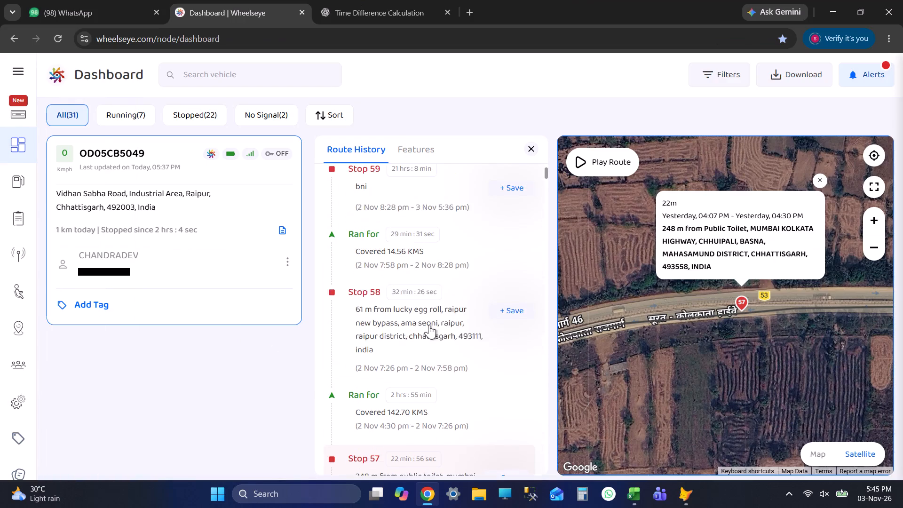
left_click(429, 325)
scroll(778, 302, "up", 2)
left_click_drag(625, 317, 701, 338)
scroll(717, 343, "down", 3)
left_click_drag(717, 358, 725, 320)
scroll(721, 317, "up", 2)
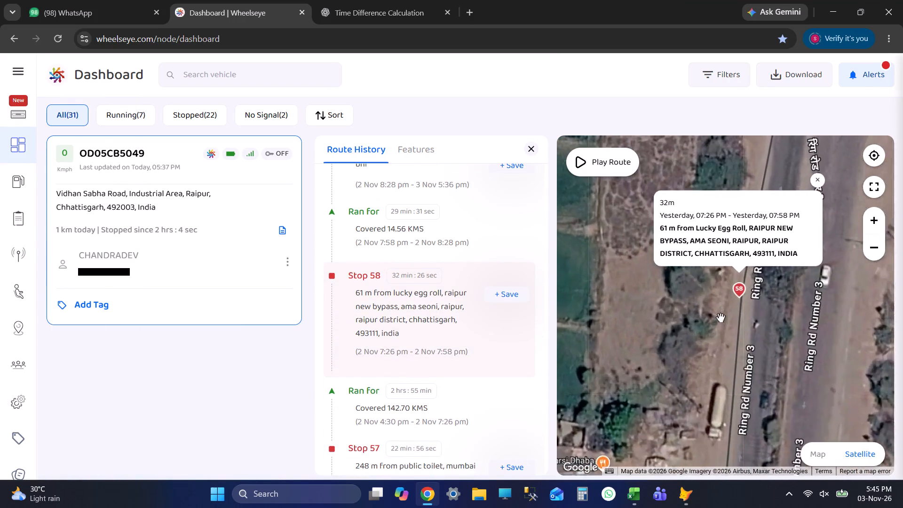
scroll(728, 322, "down", 4)
key("alt+Tab")
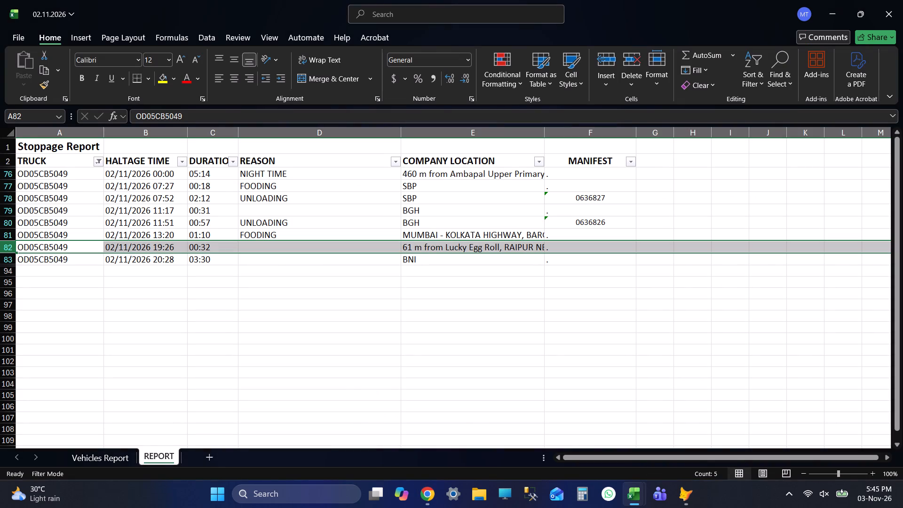
left_click(267, 247)
key("alt+Tab")
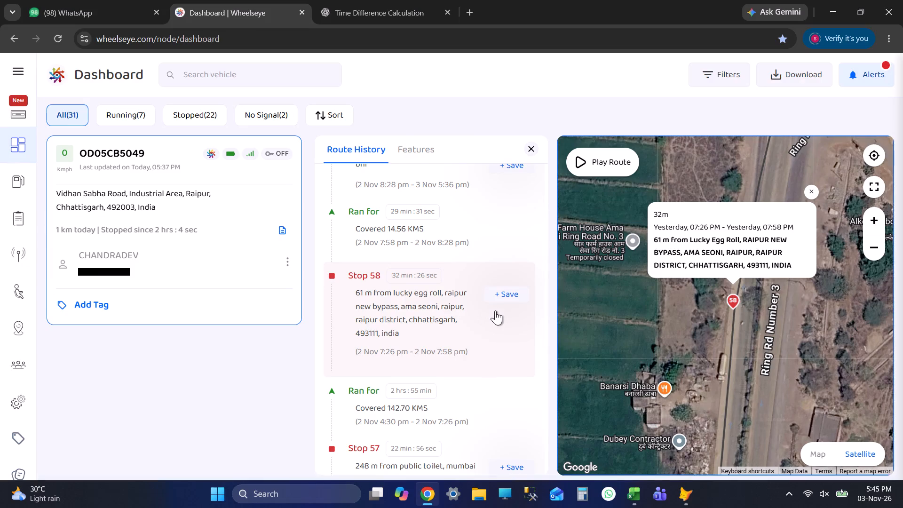
key("alt+Tab")
key("alt+Tab")
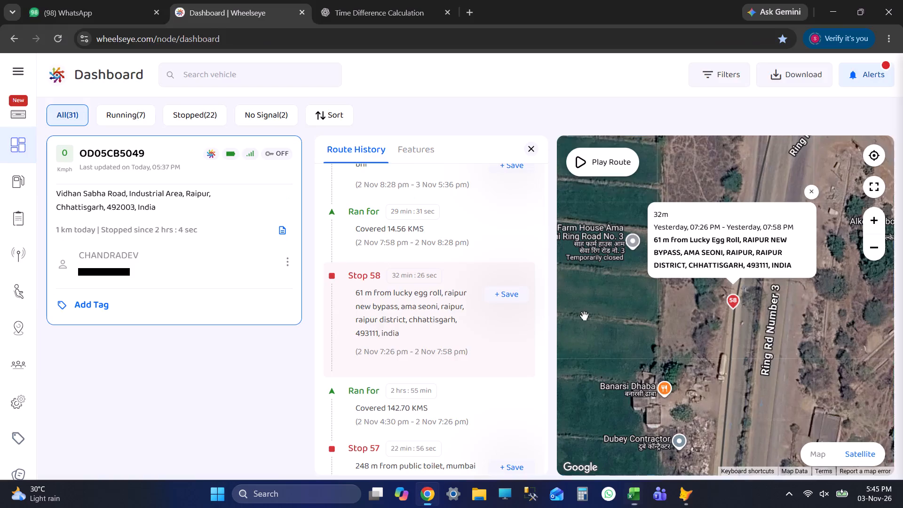
key("alt+Tab")
key("alt+Tab")
scroll(727, 353, "up", 3)
scroll(731, 356, "down", 4)
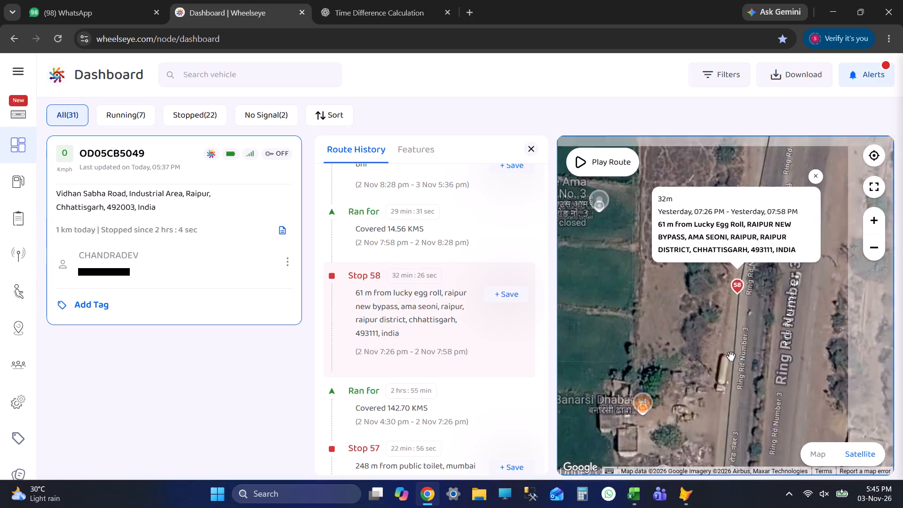
key("alt+Tab")
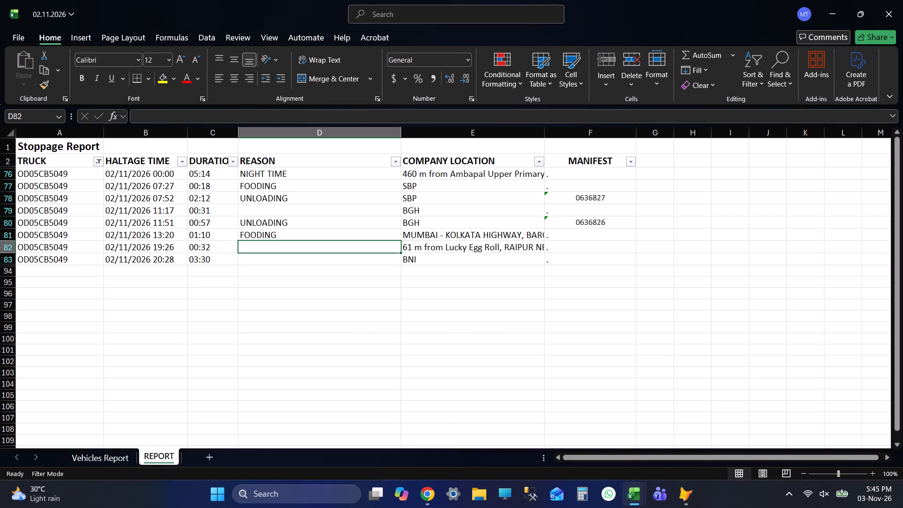
type("FOODING")
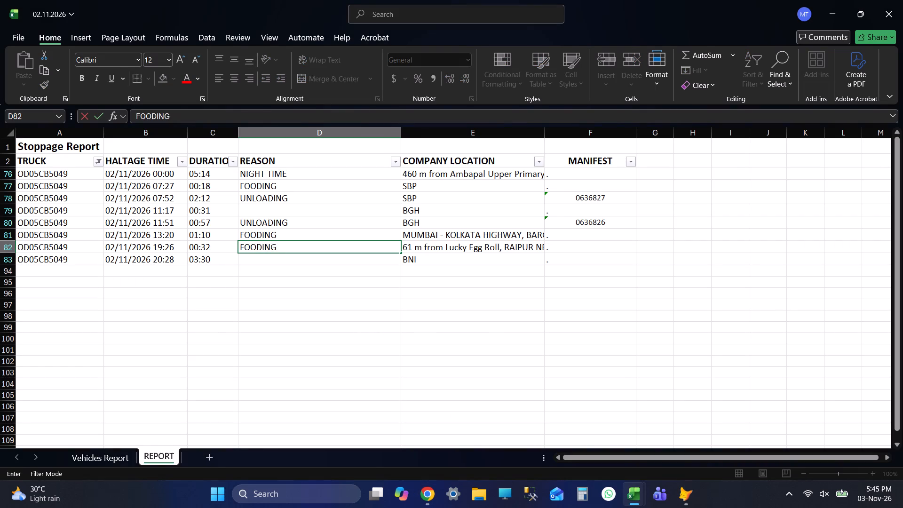
key("Return")
key("ctrl+s")
key("alt+Tab")
scroll(461, 315, "up", 3)
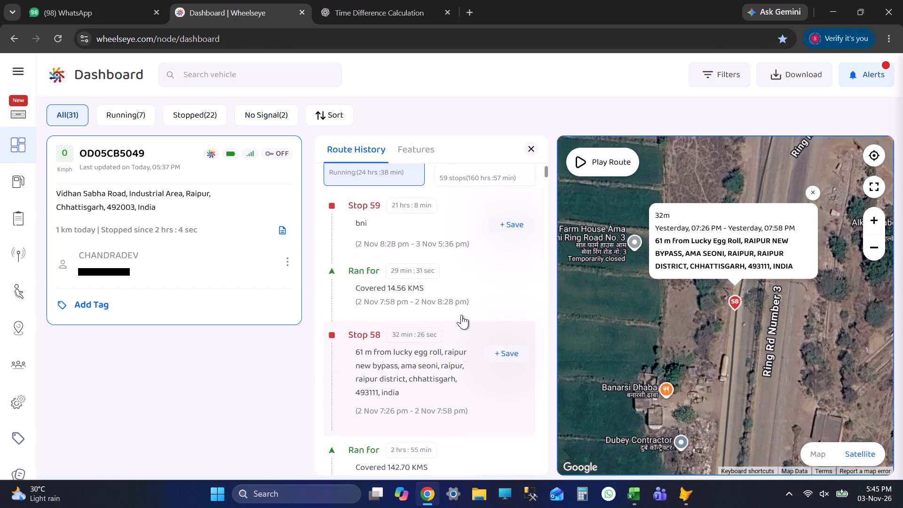
left_click(420, 326)
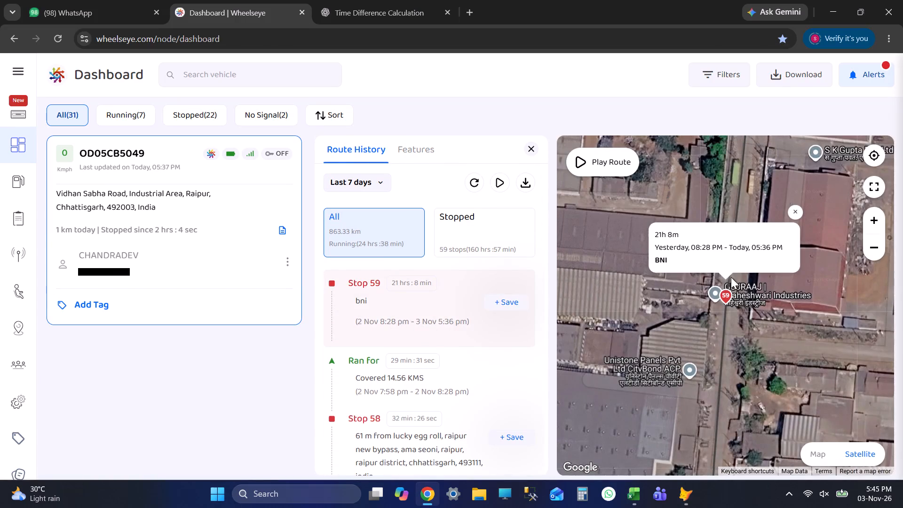
scroll(721, 291, "up", 3)
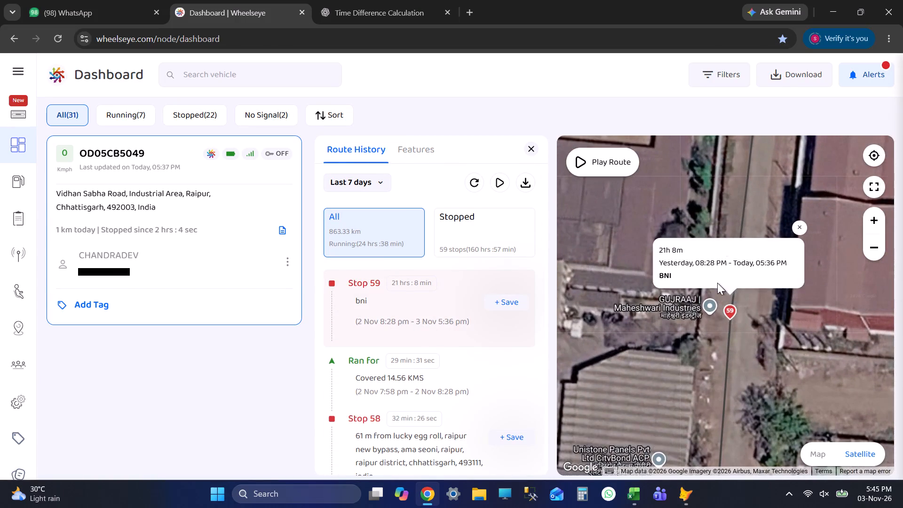
key("alt+Tab")
key("alt+Tab")
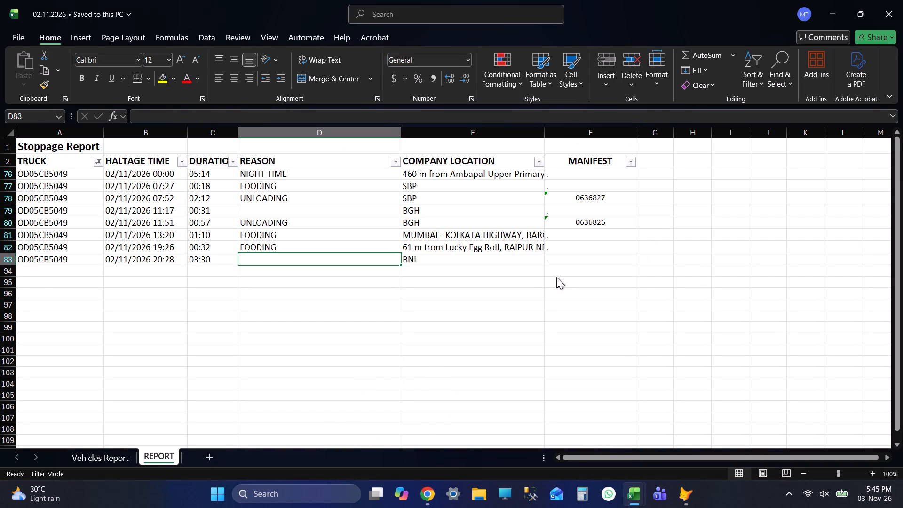
key("alt+Tab")
key("alt+Tab")
key("alt+Tab")
key("alt+Tab")
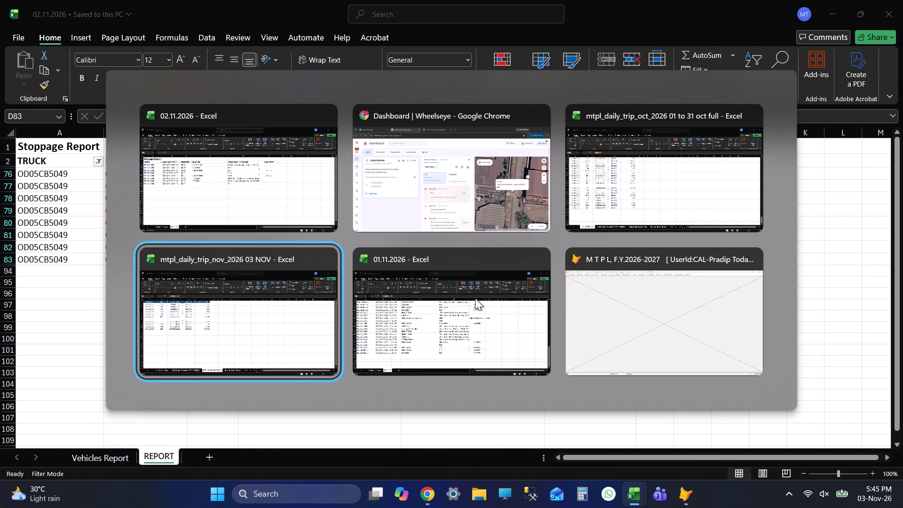
key("alt+Tab")
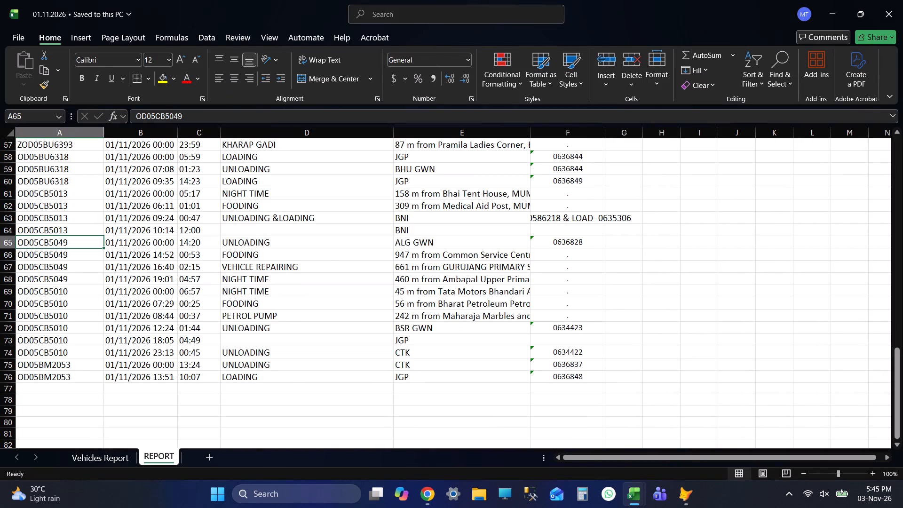
key("alt+Tab")
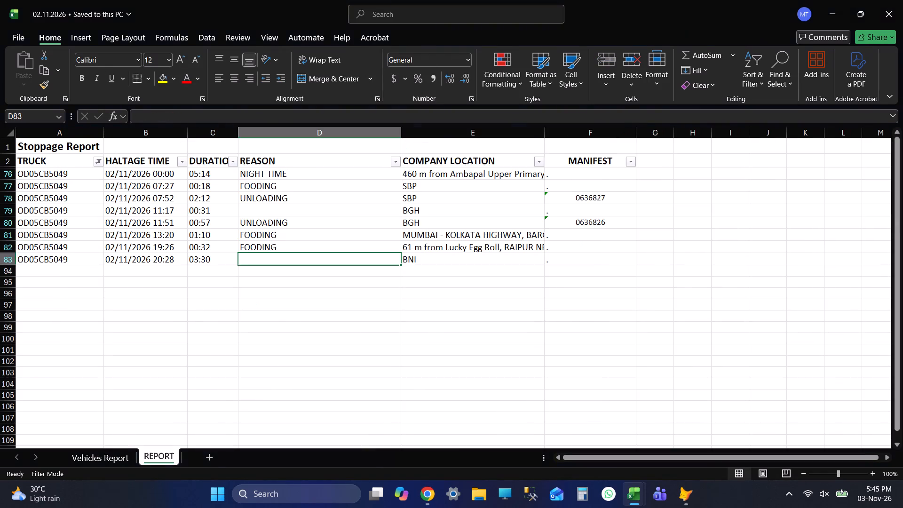
key("alt+Tab")
key("alt+Tab")
key("alt+Tab")
key("alt+Tab")
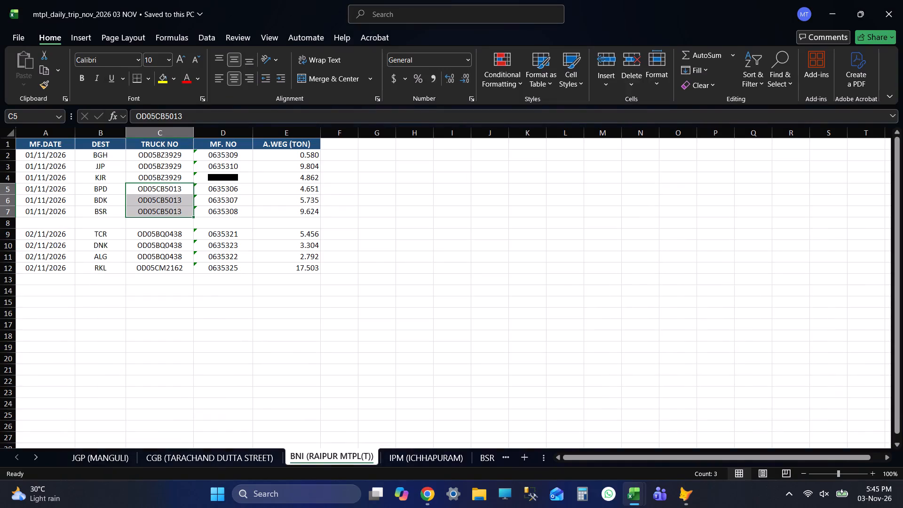
key("alt+Tab")
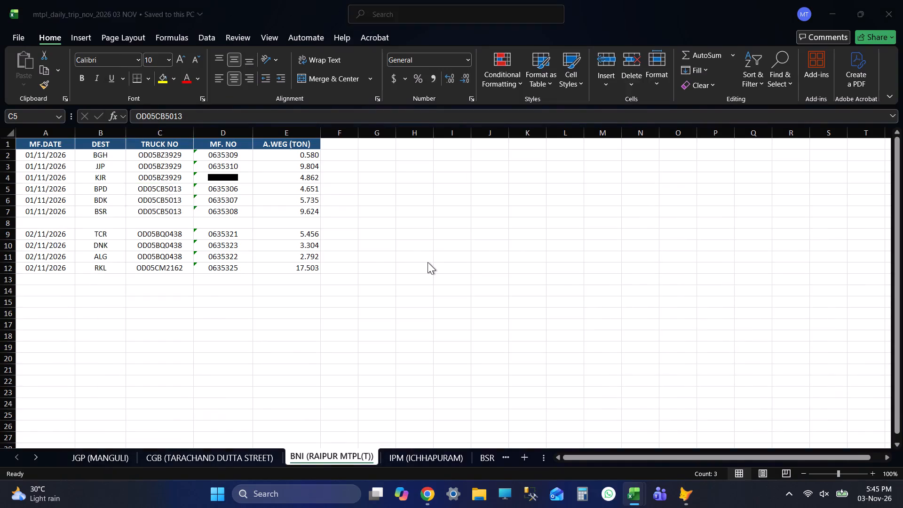
key("alt+Tab")
key("alt+Tab")
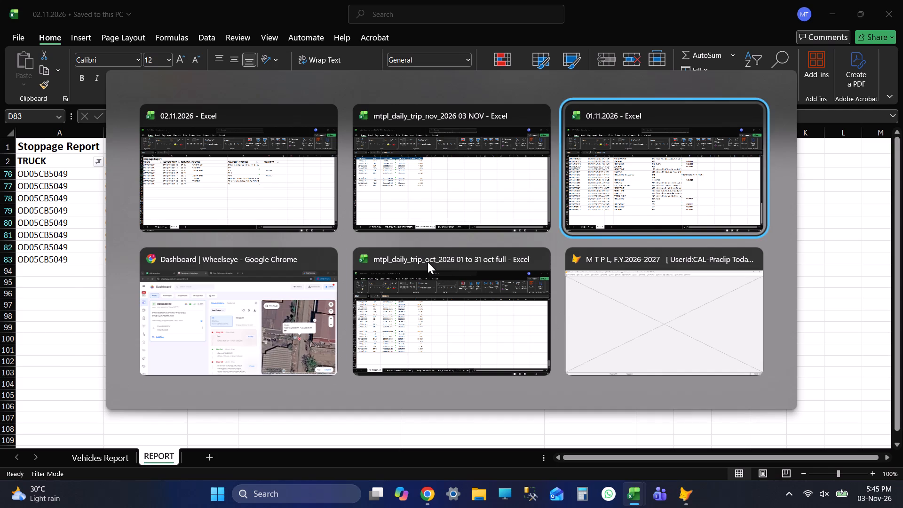
key("alt+Tab")
key("alt+Tab")
key("alt+Tab")
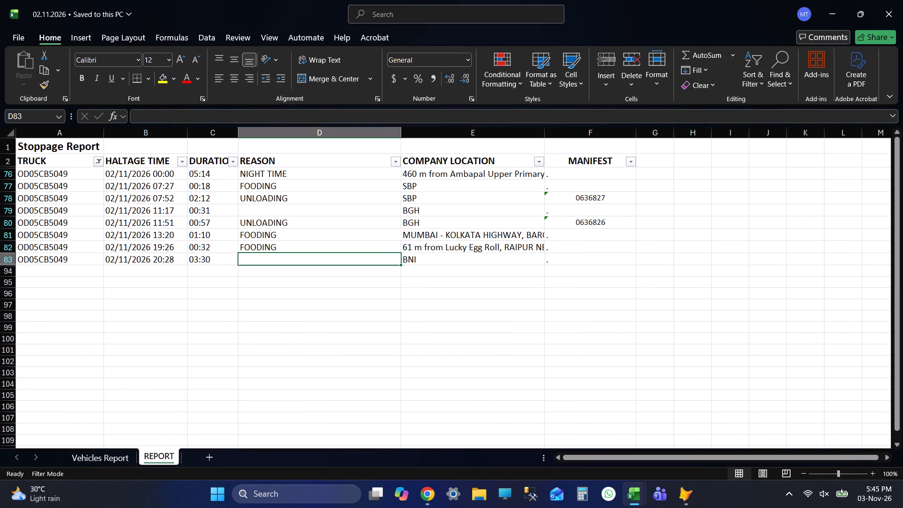
key("alt+Tab")
key("shift+Tab")
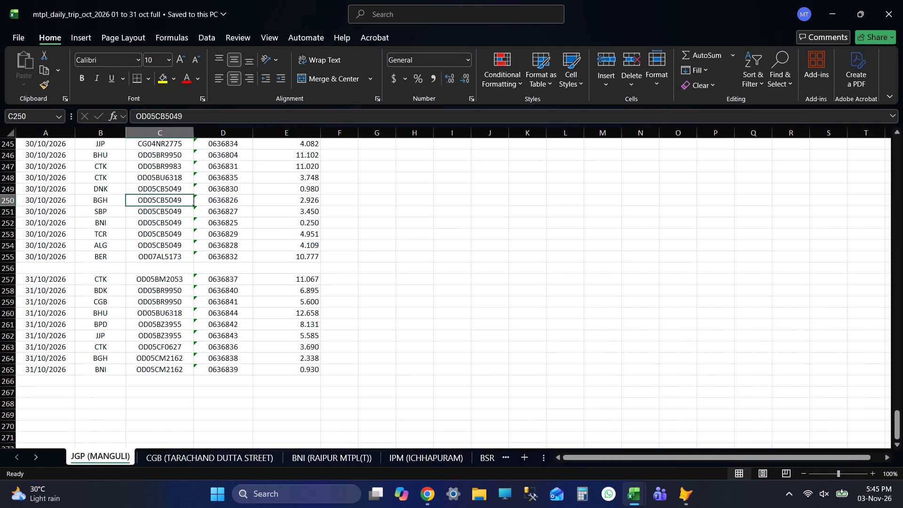
left_click(143, 218)
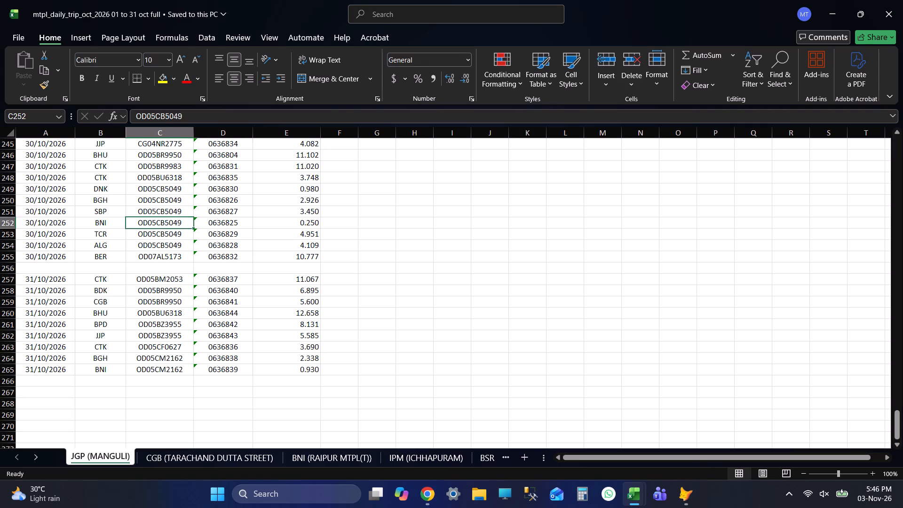
key("Tab")
key("shift+Tab")
key("Tab")
key("ctrl+c")
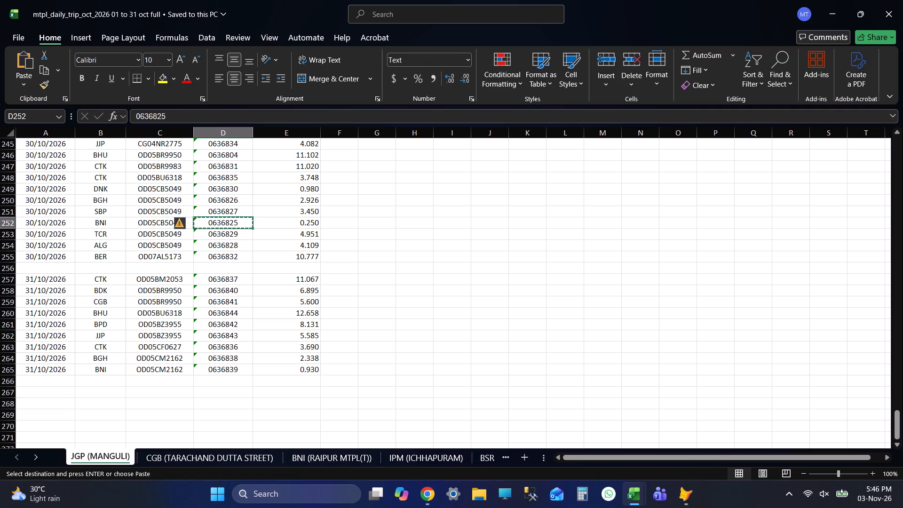
key("alt+Tab")
type("UNLOADING")
key("space")
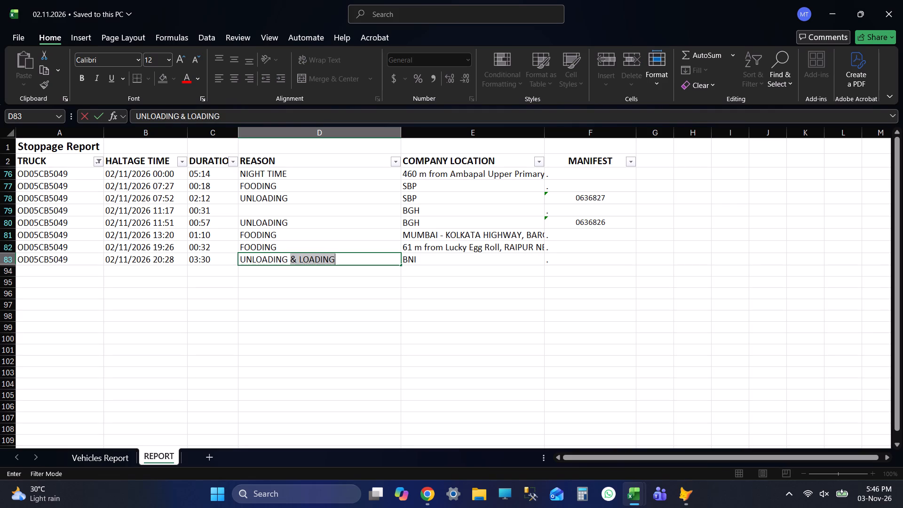
key("Tab")
key("Tab")
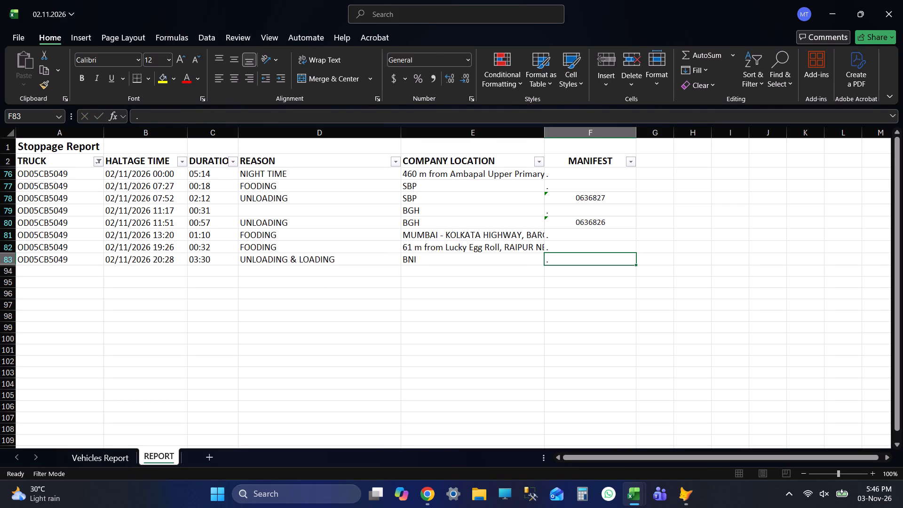
type("UNL")
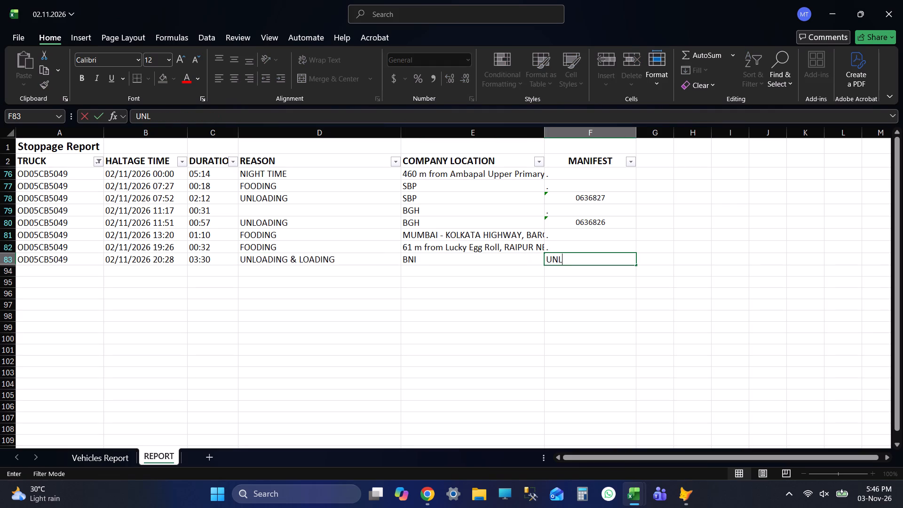
type("-")
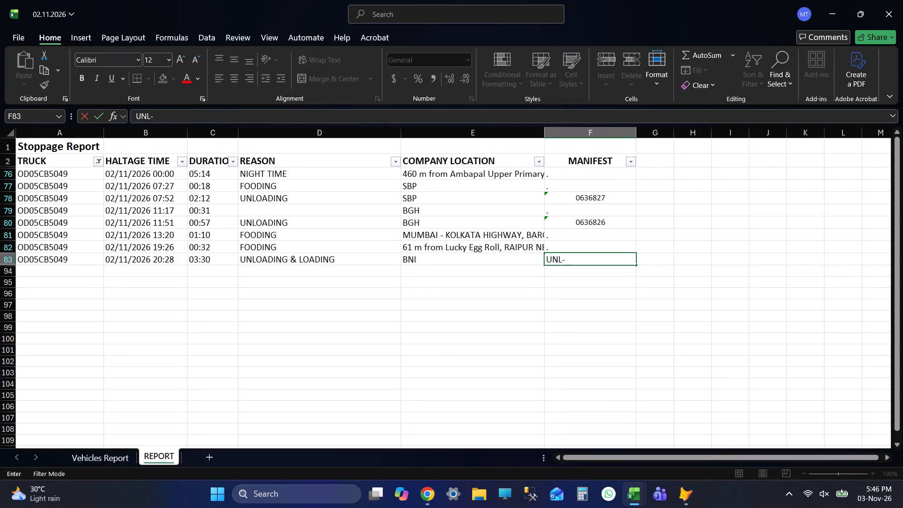
key("space")
key("ctrl+v")
key("alt+Tab")
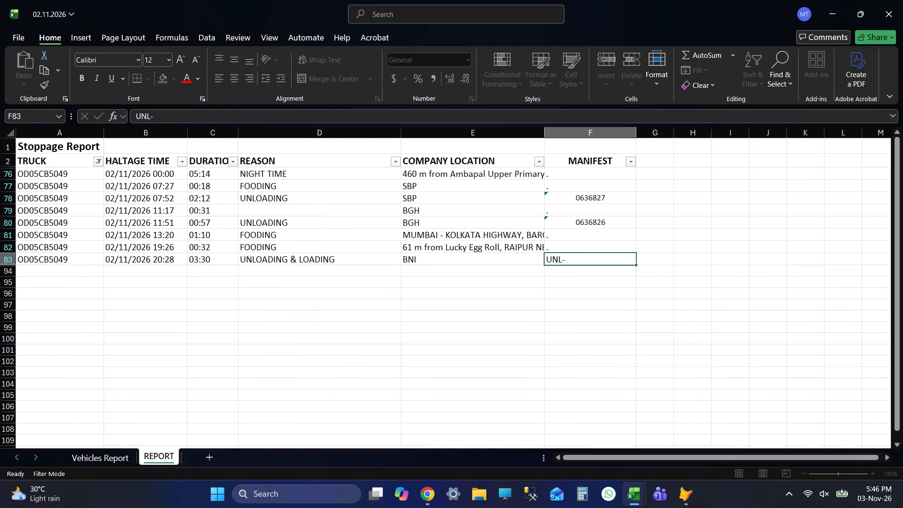
key("alt+Tab")
key("alt+Tab")
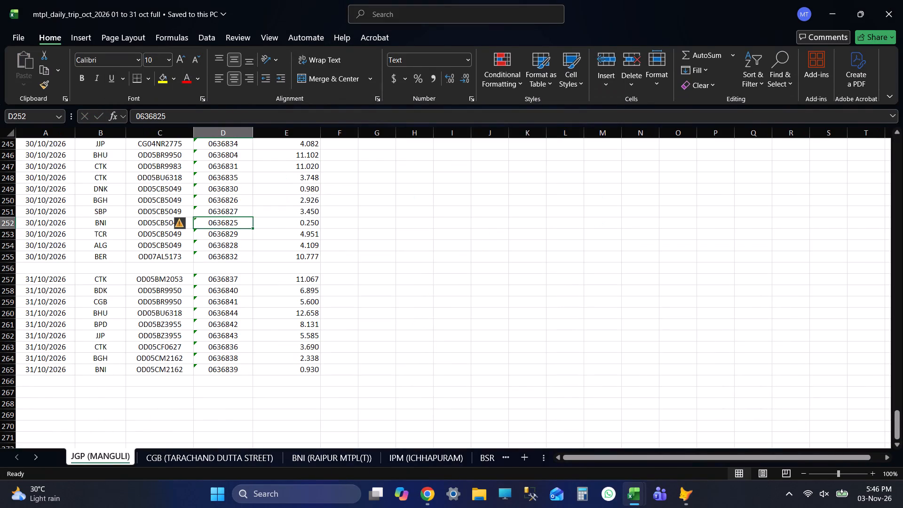
key("F2")
key("ctrl+a")
key("ctrl+c")
key("alt+Tab")
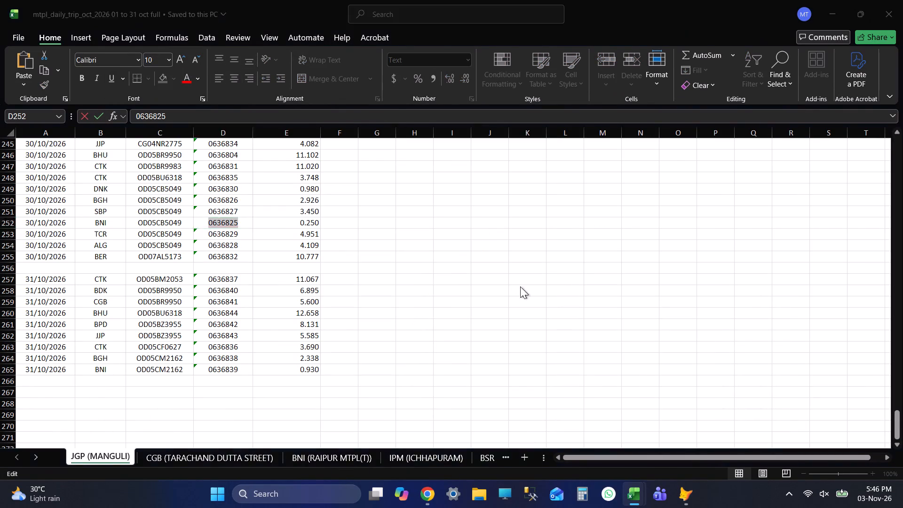
key("F2")
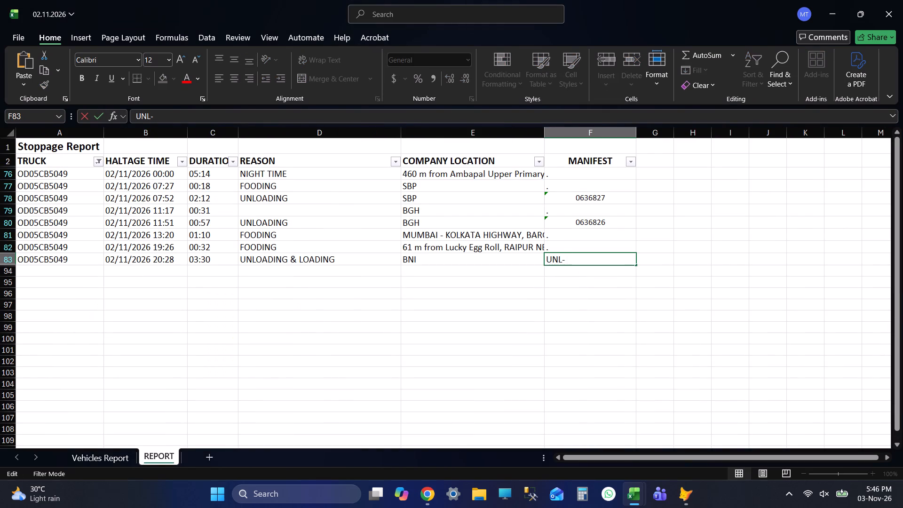
key("ctrl+v")
key("space")
type("& LOAD")
type("-")
key("space")
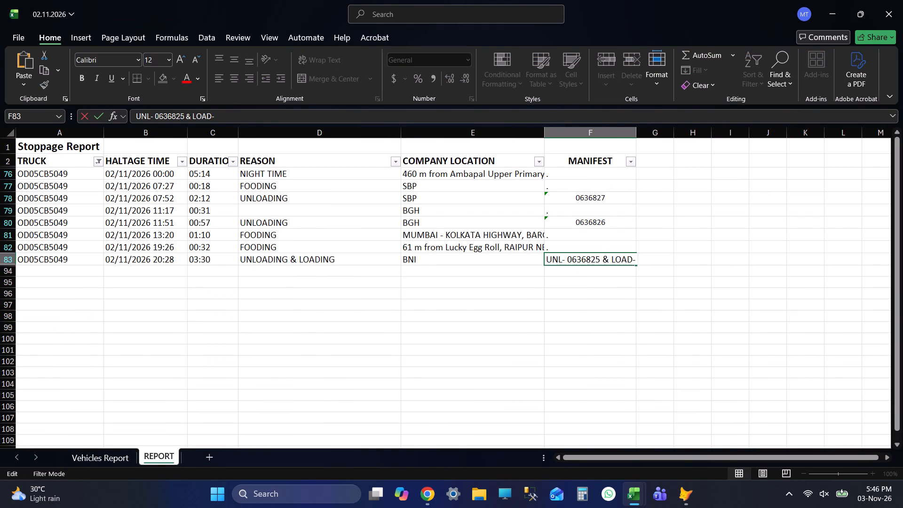
key("alt+Tab")
key("alt+Tab")
key("alt+Tab")
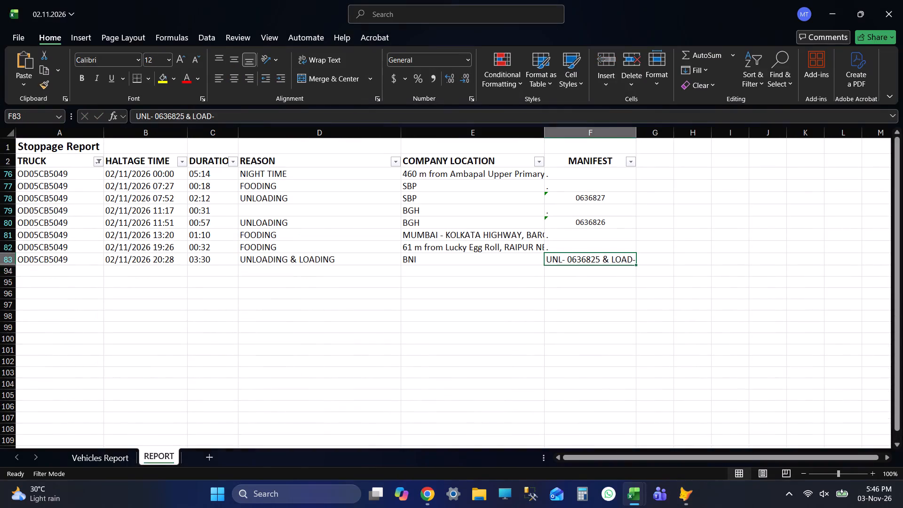
key("ctrl+s")
key("ctrl+s")
key("alt+Tab")
key("alt+Tab")
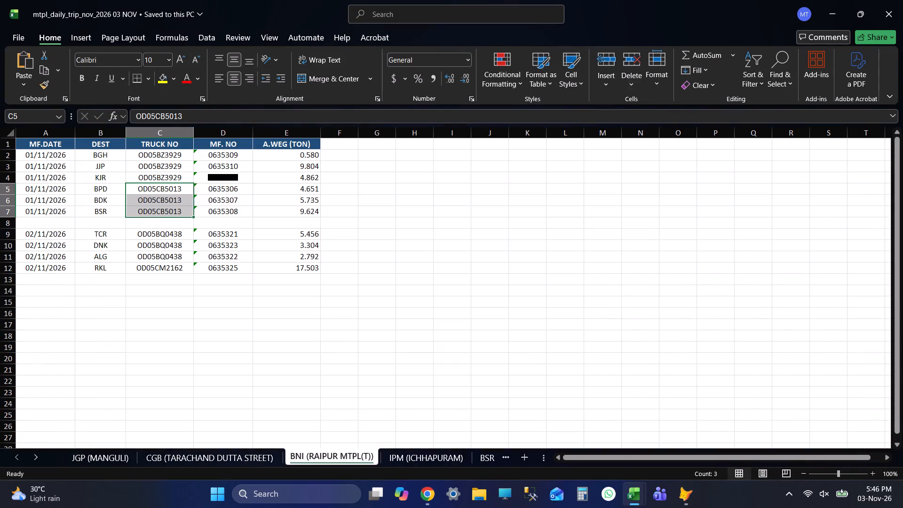
key("alt+Tab")
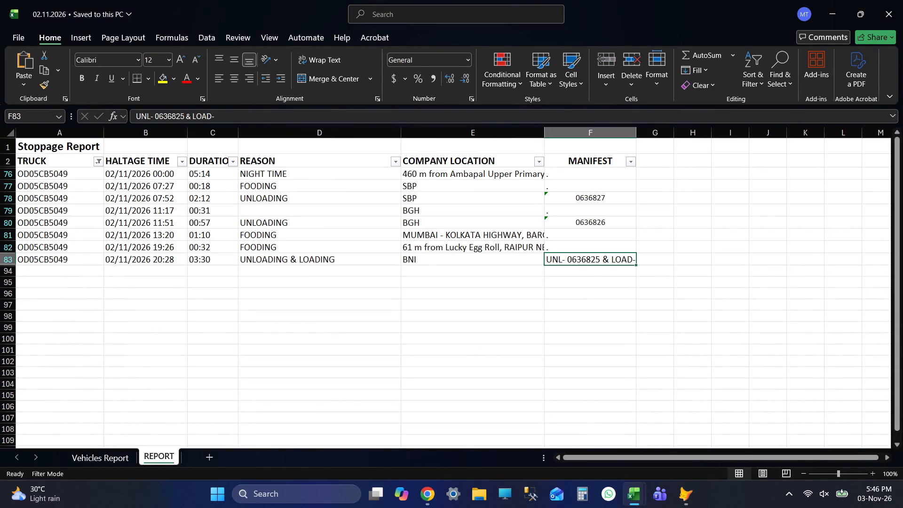
key("alt+Tab")
key("alt+Tab")
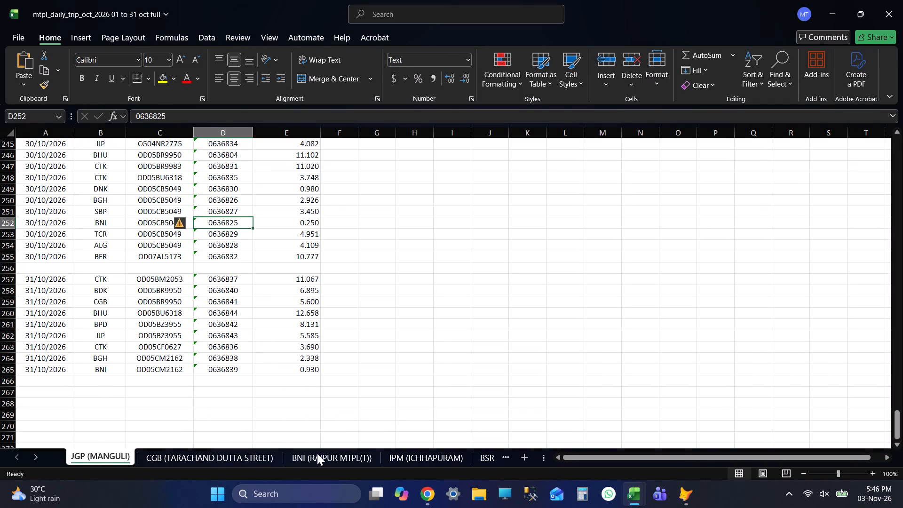
left_click(326, 454)
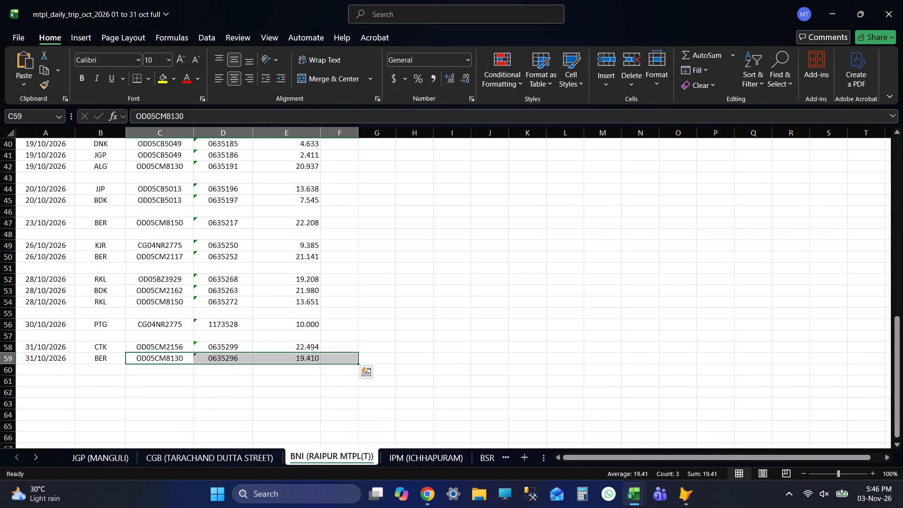
key("alt+Tab")
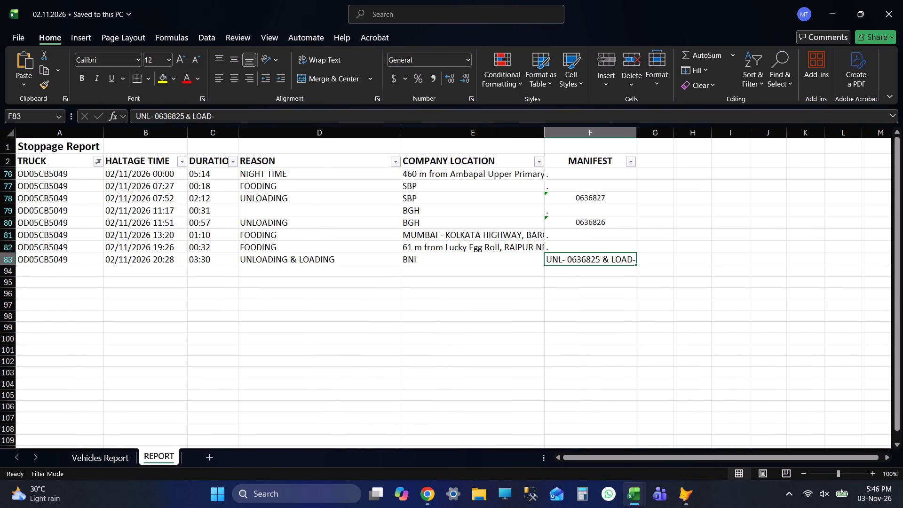
key("alt+Tab")
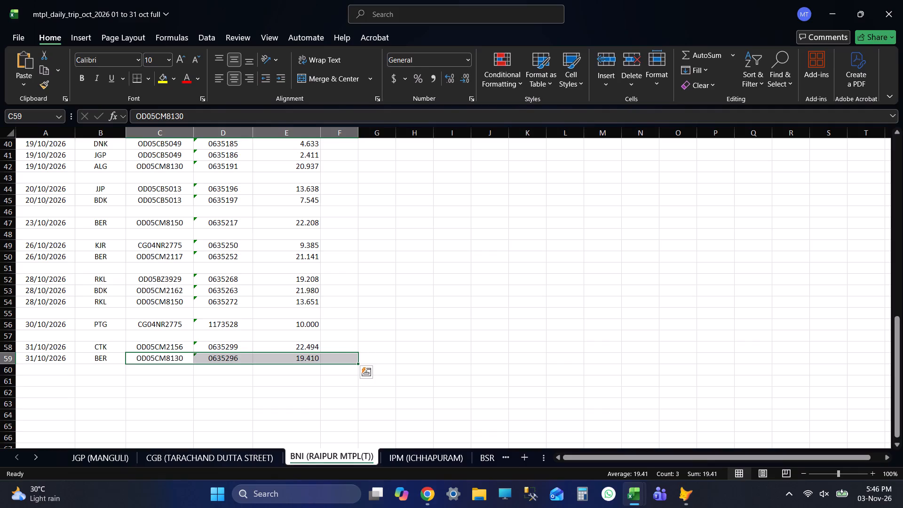
key("alt+Tab")
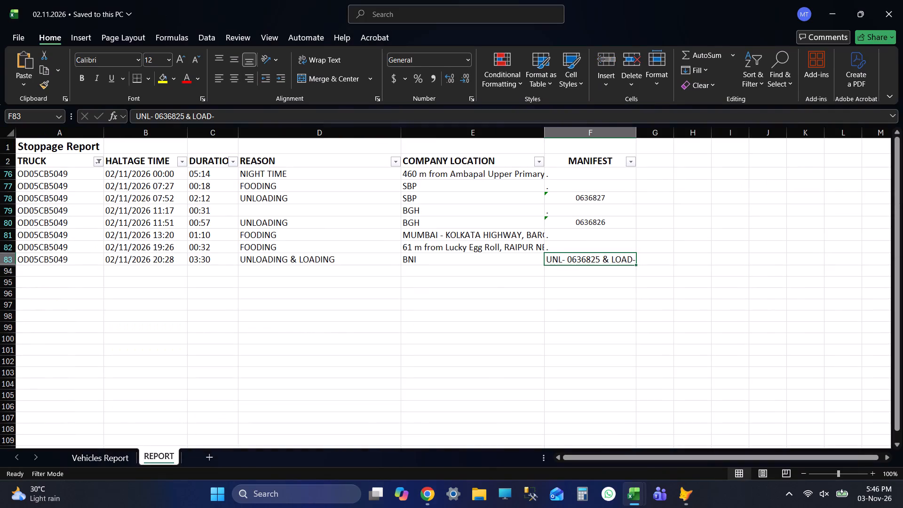
key("alt+Tab")
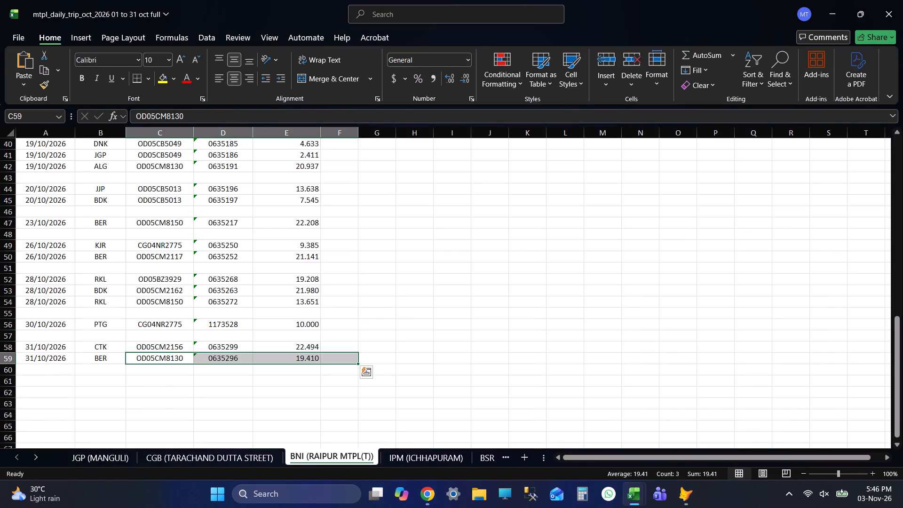
key("alt+Tab")
key("alt+Tab")
key("alt+Tab")
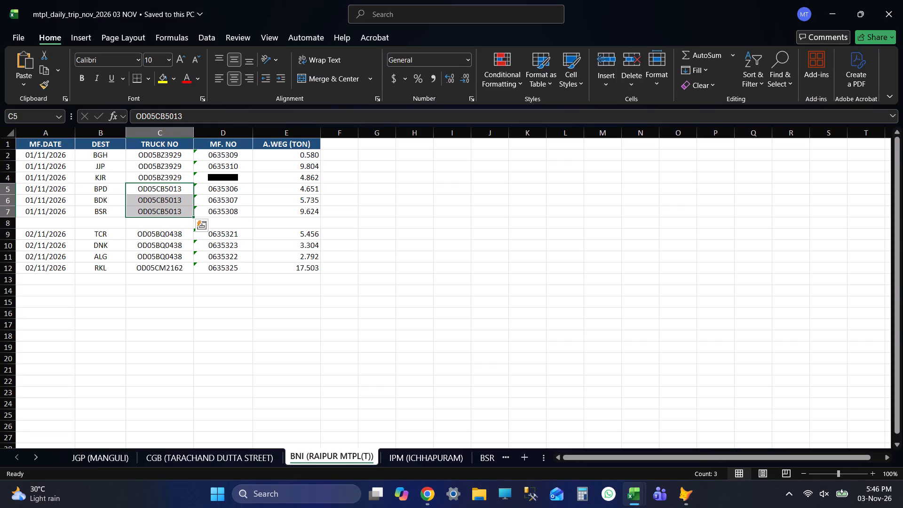
key("alt+Tab")
key("shift+Tab")
key("shift+Tab")
key("shift+Tab")
key("shift+Tab")
key("shift+Tab")
key("shift+Tab")
key("shift+Tab")
key("shift+Tab")
key("shift+Tab")
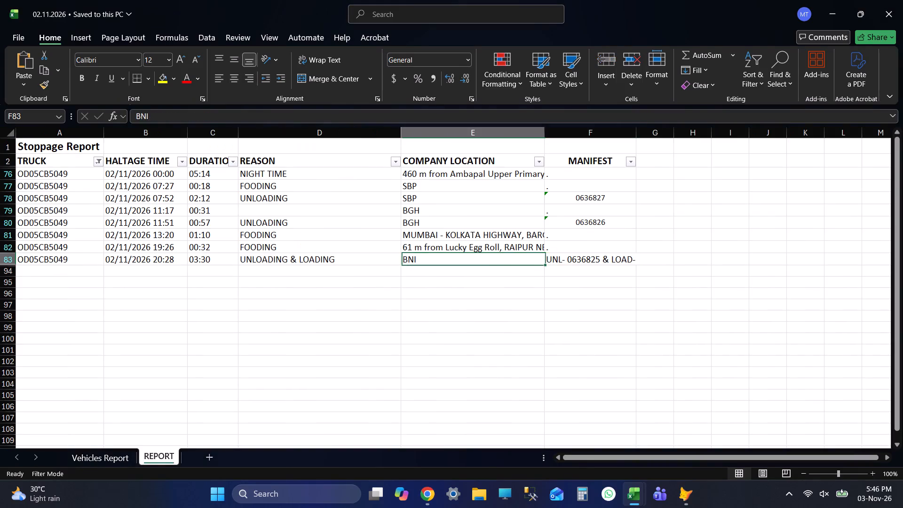
key("alt+Tab")
key("alt+Tab")
key("alt+Tab")
key("alt+Tab")
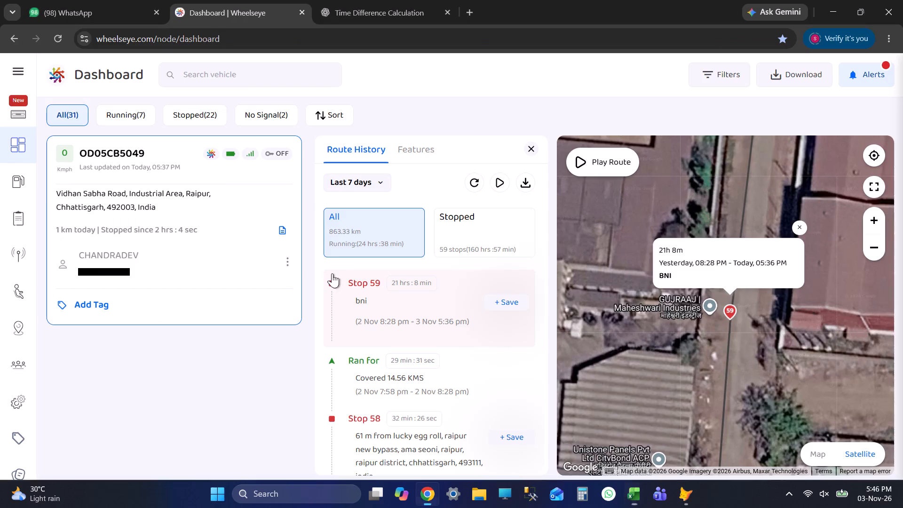
left_click(218, 79)
type("5049")
key("Return")
left_click(142, 240)
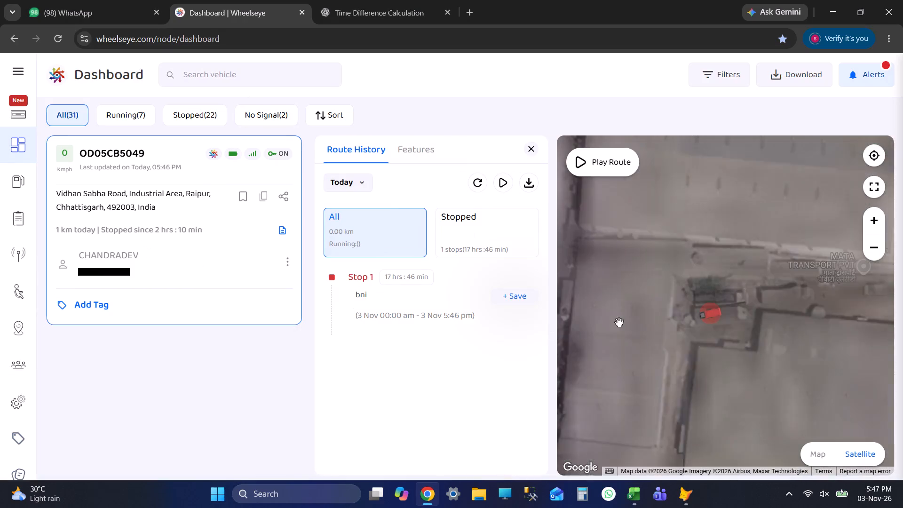
scroll(653, 331, "down", 15)
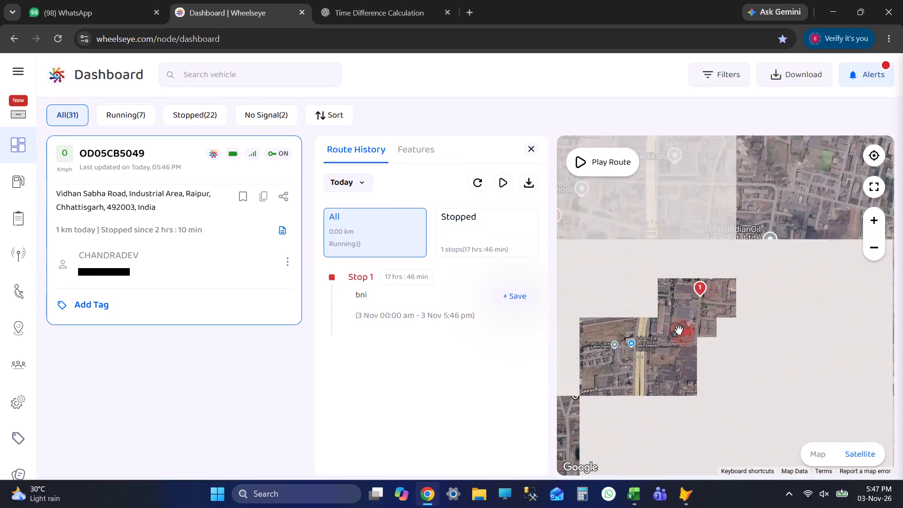
scroll(679, 330, "down", 2)
key("alt+Tab")
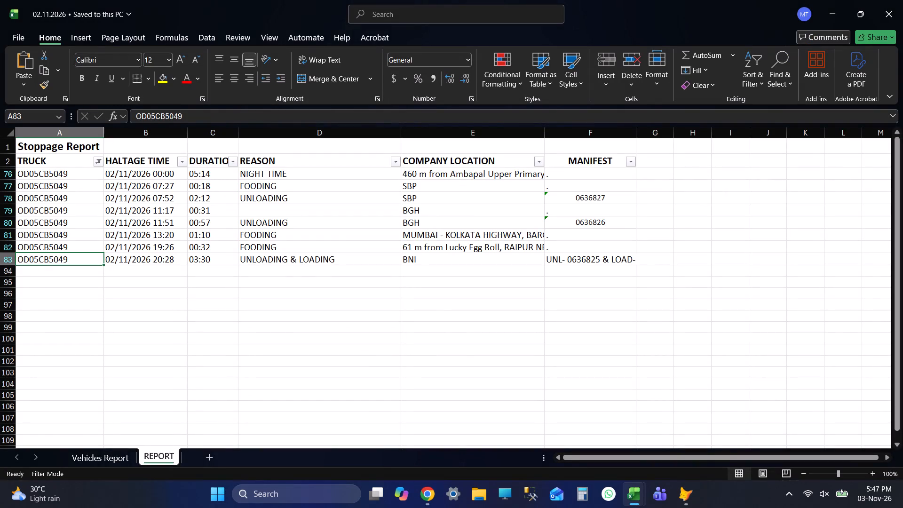
left_click(355, 253)
double_click(358, 255)
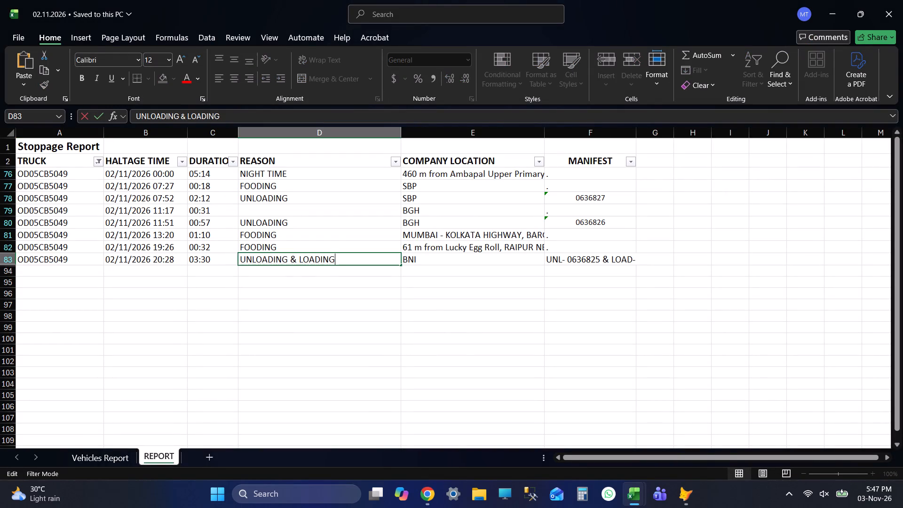
left_click(620, 264)
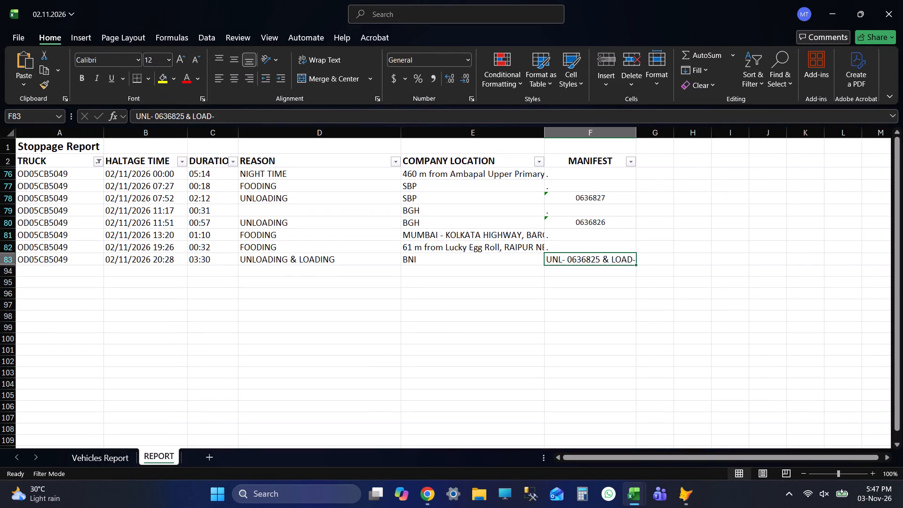
left_click(232, 119)
key("BackSpace")
key("BackSpace")
key("BackSpace")
key("BackSpace")
key("BackSpace")
key("BackSpace")
key("BackSpace")
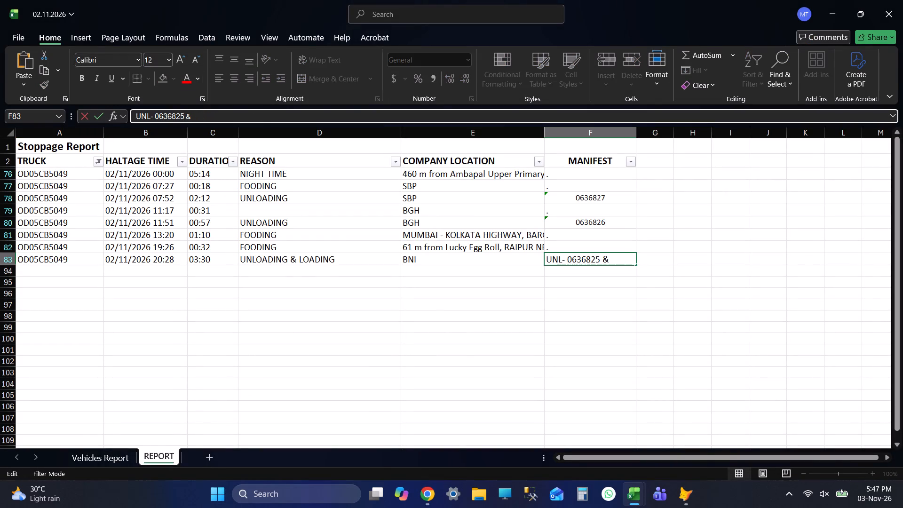
key("BackSpace")
key("BackSpace")
key("Return")
key("ctrl+s")
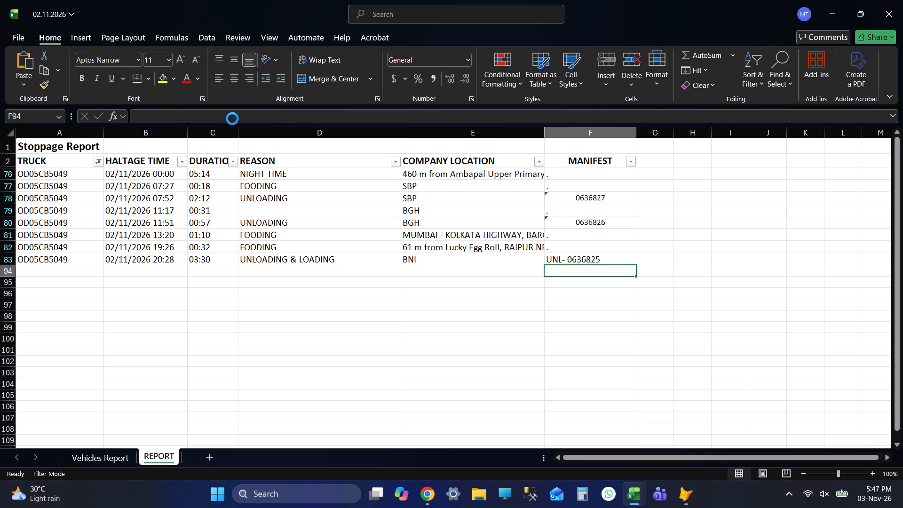
key("ctrl+s")
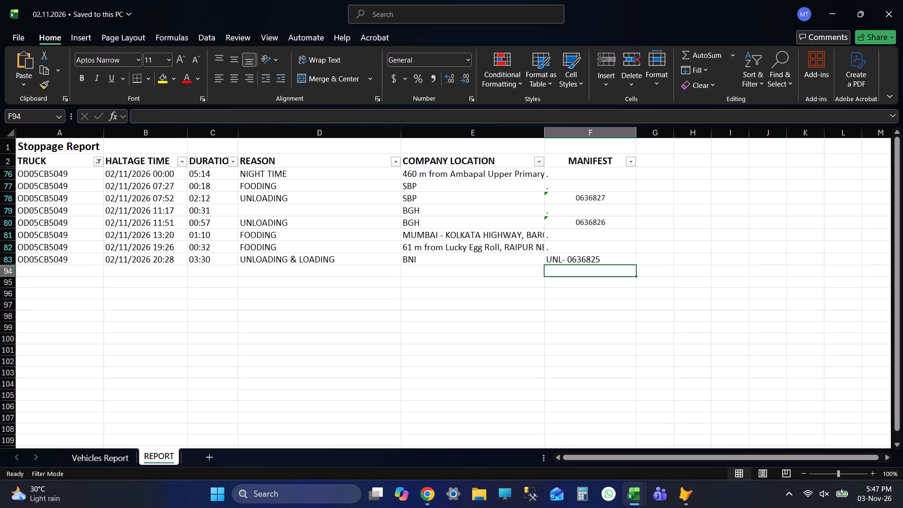
key("ctrl+s")
key("ctrl+s")
key("ctrl+s")
key("ctrl+s")
key("ctrl+s")
key("ctrl+s")
Format the UNL- 0636825 manifest cell with font size 10 and Merge & Center alignment, and save the report.
left_click(580, 261)
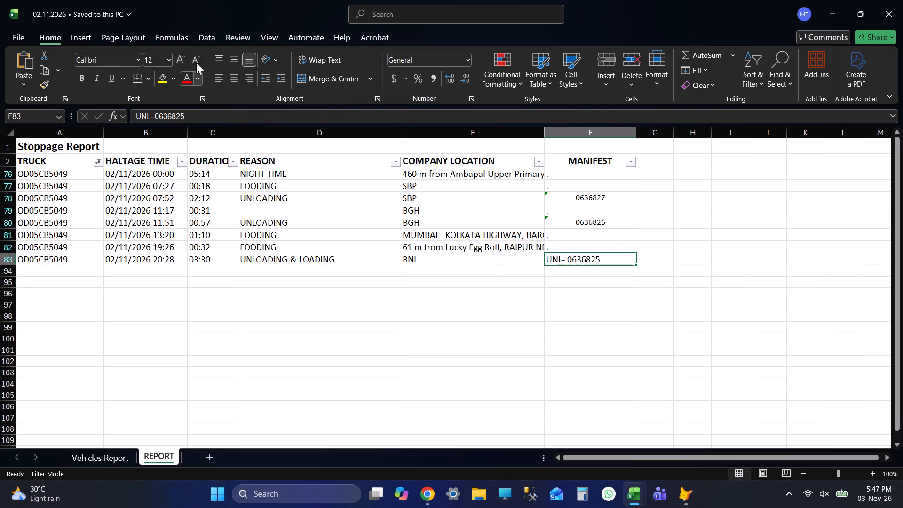
left_click(155, 62)
key("BackSpace")
type("10")
key("Return")
key("ctrl+s")
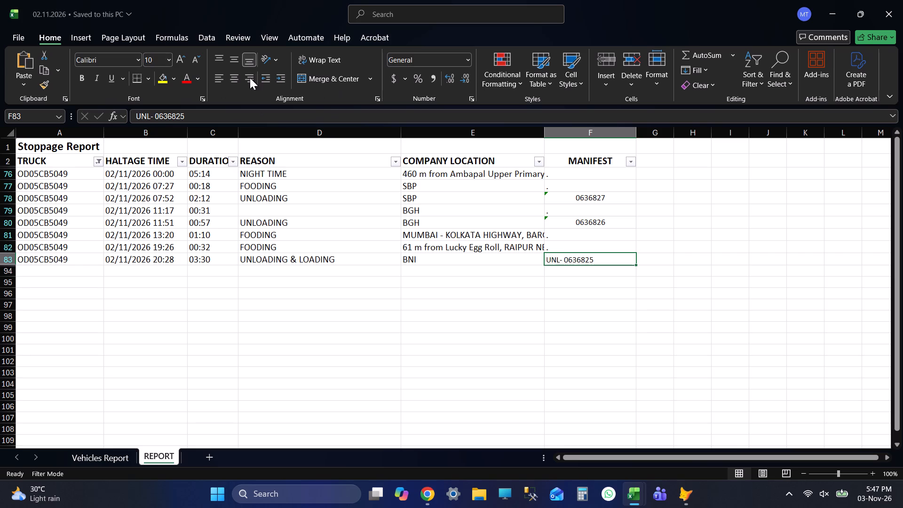
left_click(310, 76)
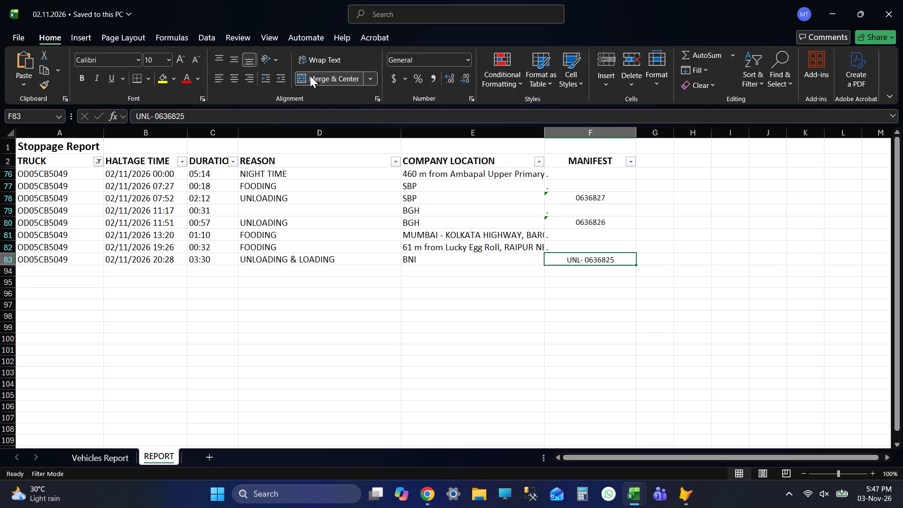
left_click(588, 374)
key("ctrl+s")
key("ctrl+s")
key("ctrl+s")
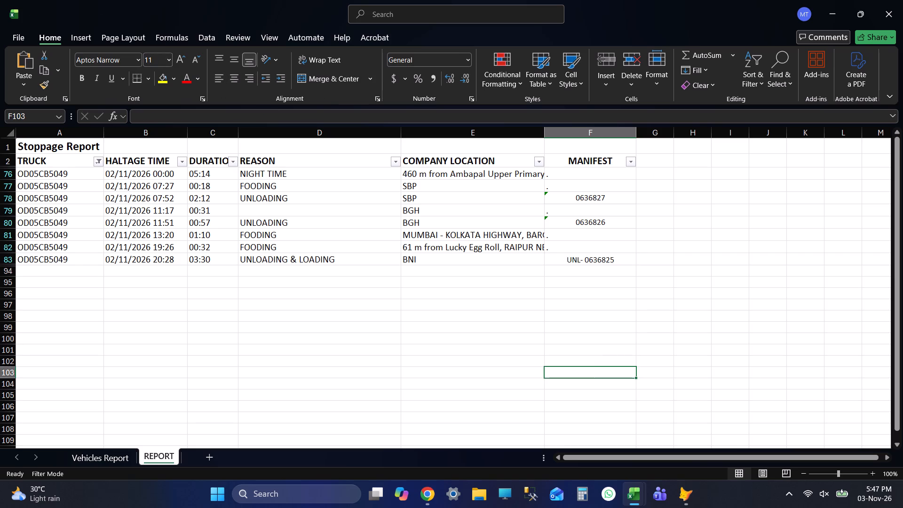
left_click(99, 164)
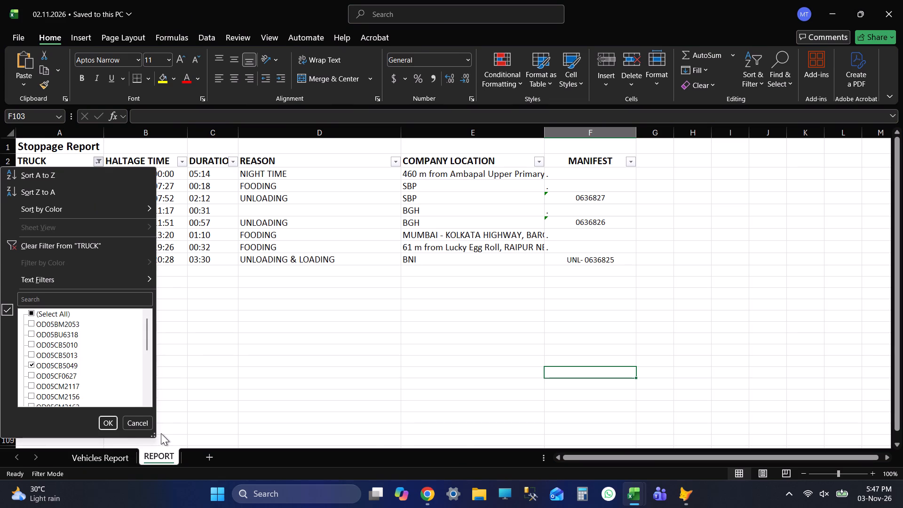
left_click(48, 365)
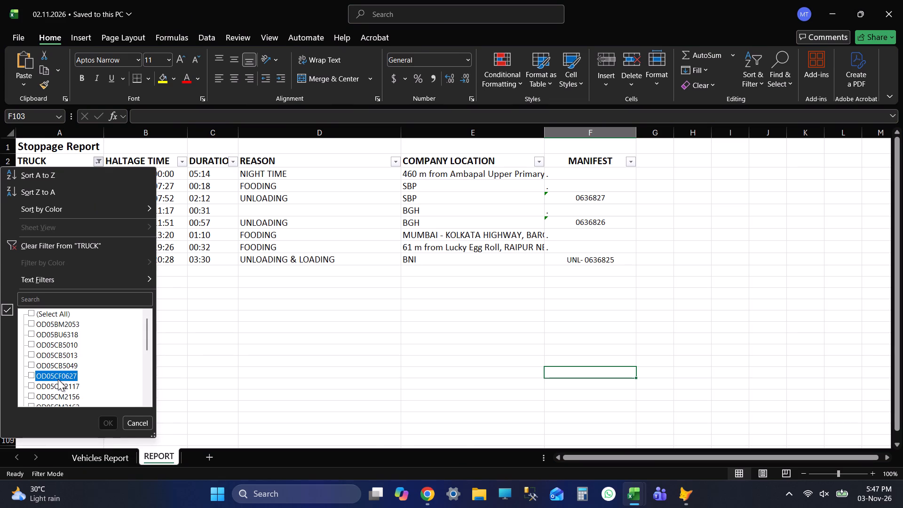
left_click(58, 379)
left_click(108, 418)
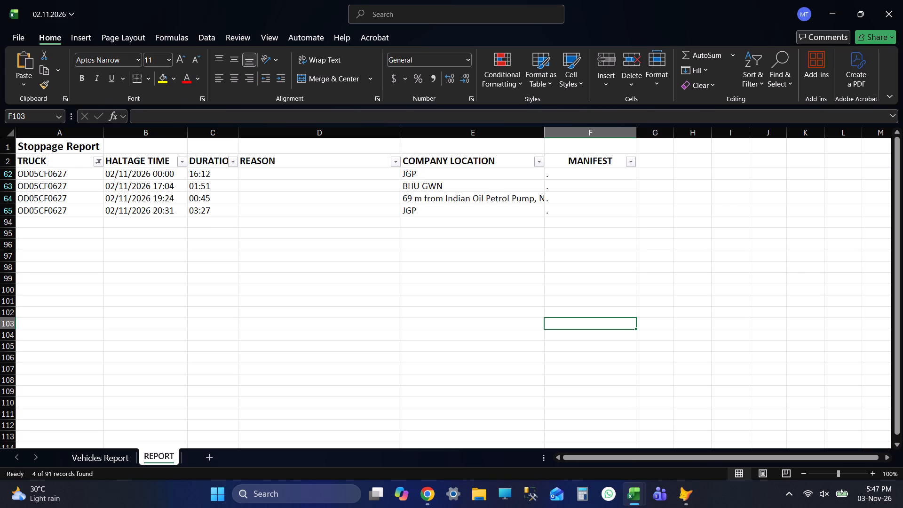
left_click(401, 181)
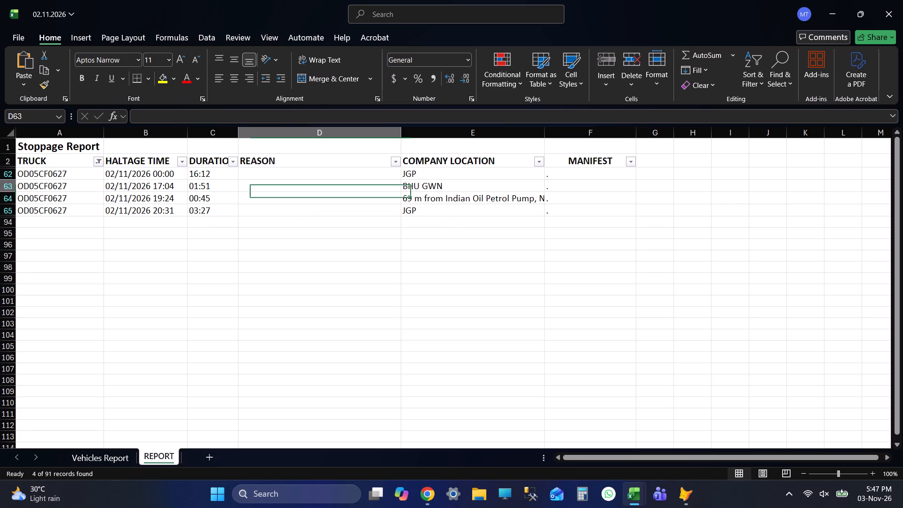
key("shift+Tab")
key("shift+Tab")
key("shift+Tab")
key("shift+Tab")
key("shift+Tab")
key("shift+Tab")
key("shift+Tab")
key("shift+Tab")
key("shift+Tab")
key("ctrl+s")
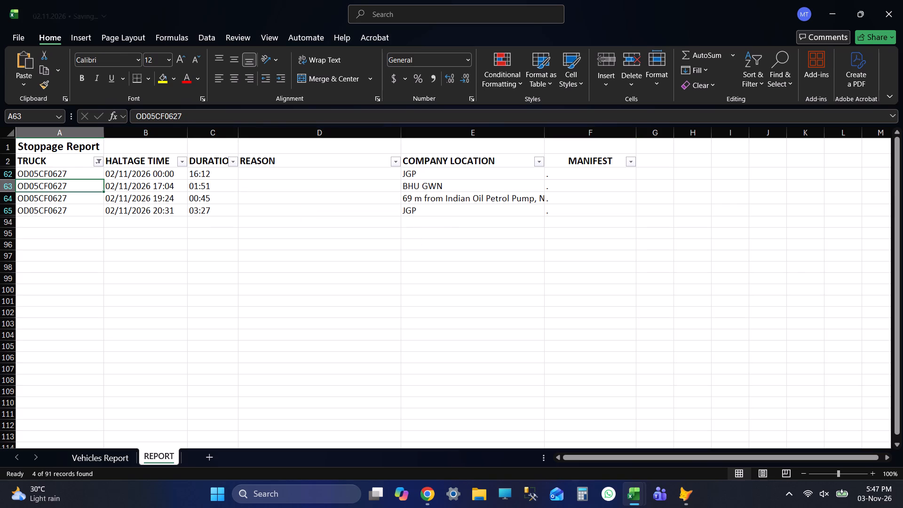
key("ctrl+s")
key("ctrl+s")
key("ctrl+s")
key("ctrl+s")
key("ctrl+s")
left_click(206, 175)
key("shift+Tab")
key("shift+Tab")
key("shift+Tab")
key("shift+Tab")
key("shift+Tab")
key("shift+Tab")
key("shift+Tab")
key("shift+Tab")
key("shift+Tab")
key("shift+Tab")
key("shift+Tab")
key("shift+Tab")
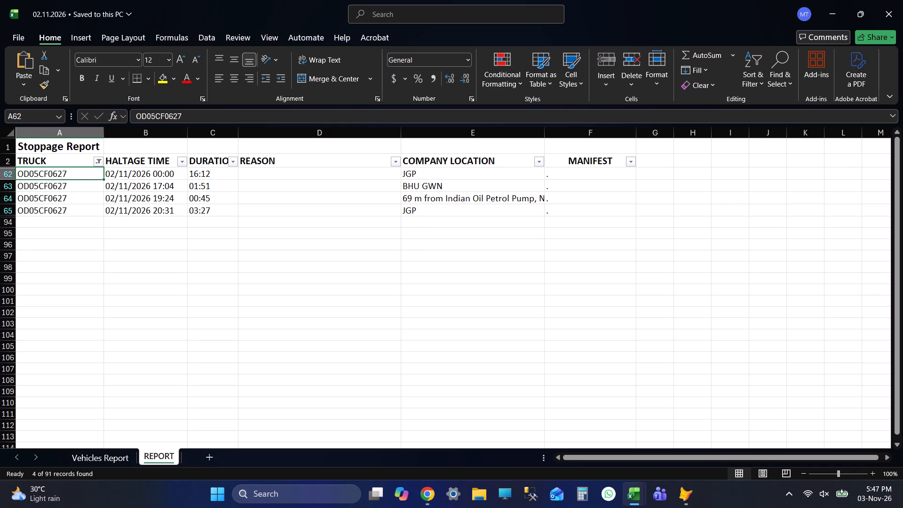
key("ctrl+c")
key("alt+Tab")
left_click(216, 71)
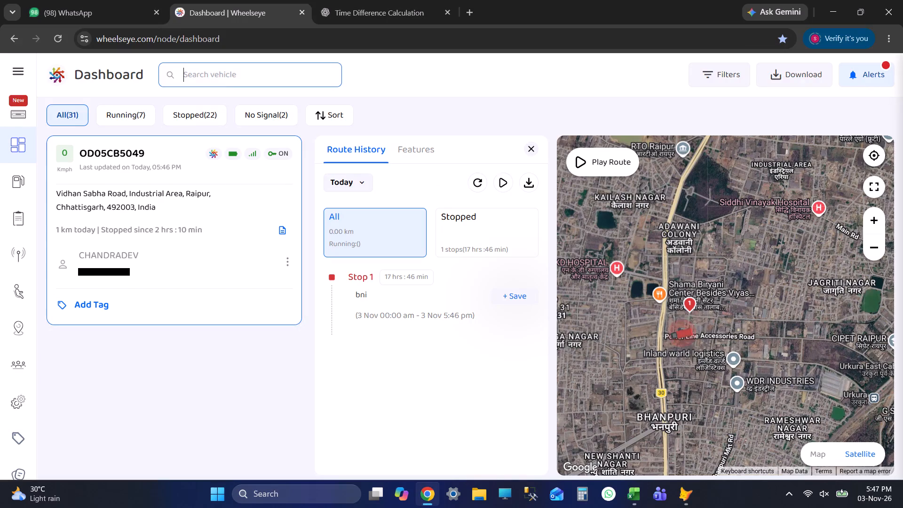
key("ctrl+v")
key("Return")
left_click(132, 182)
left_click(350, 183)
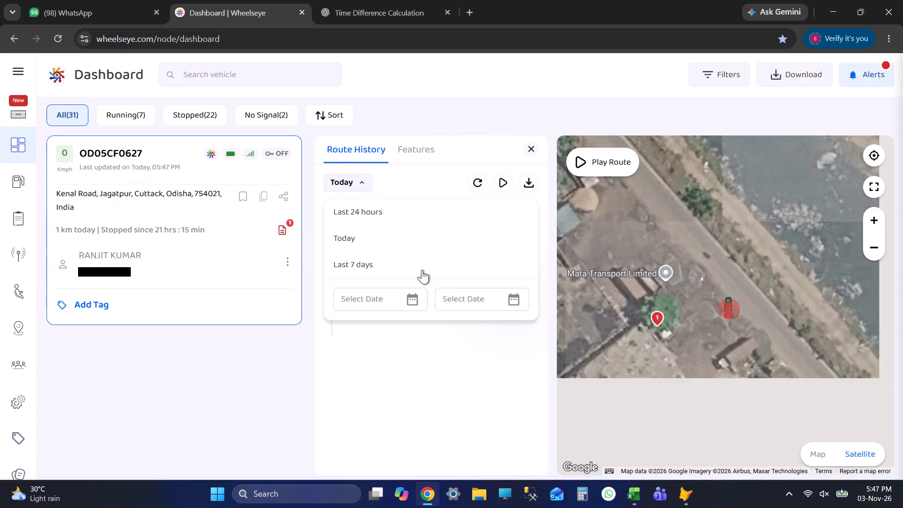
left_click(369, 307)
key("alt+Tab")
key("Tab")
key("Tab")
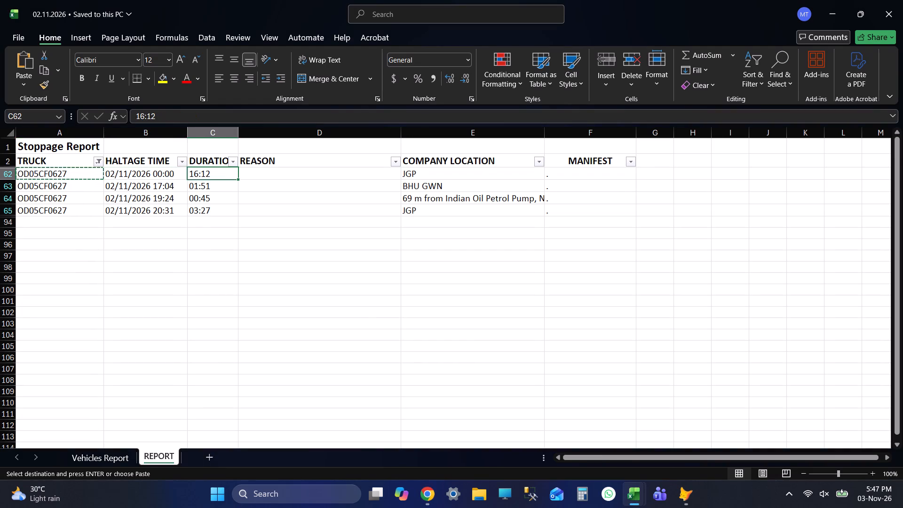
key("shift+Tab")
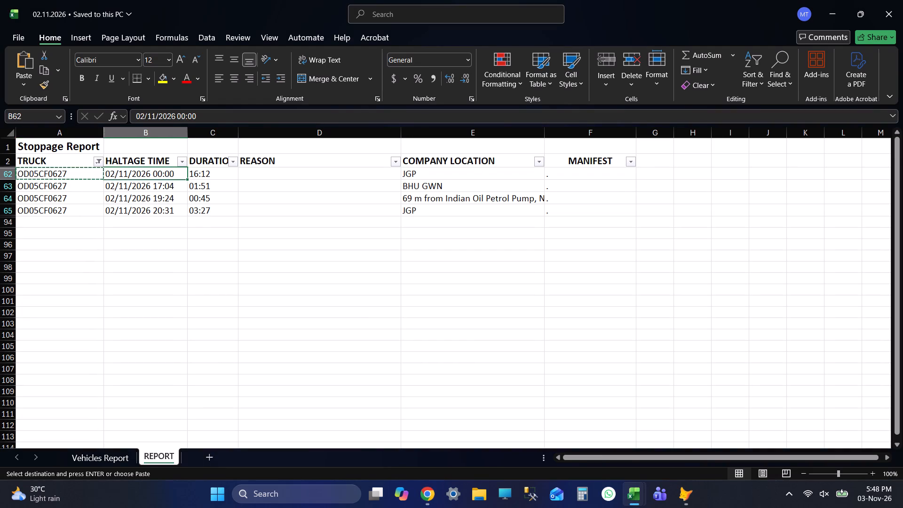
key("Tab")
key("Tab")
key("Tab")
key("alt+Tab")
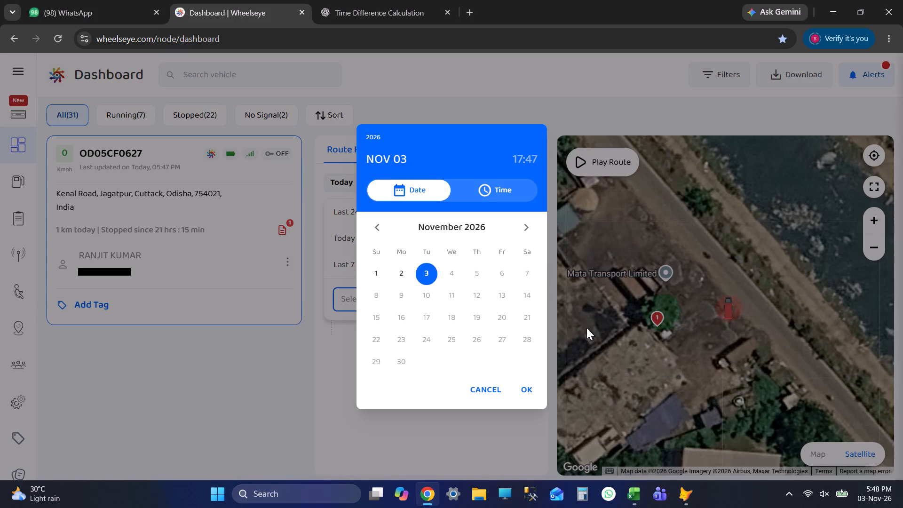
key("alt+Tab")
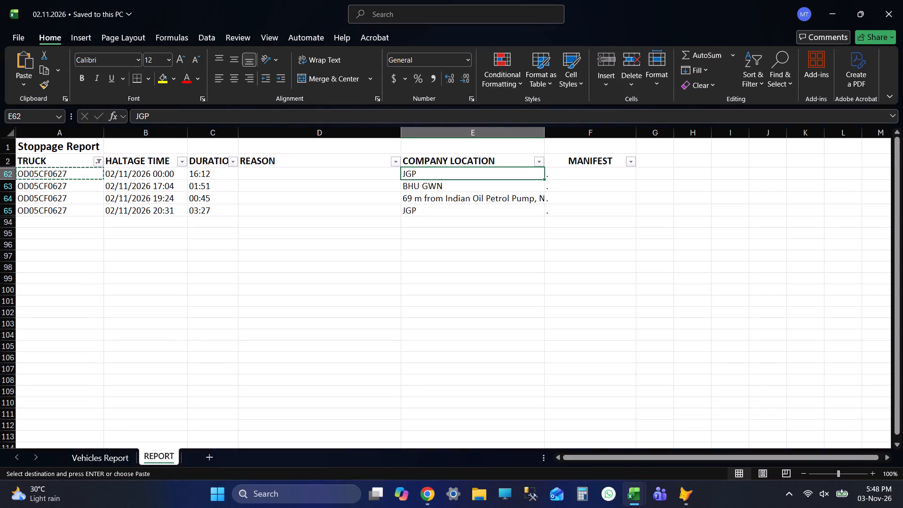
key("alt+Tab")
key("alt+Tab")
key("alt+Tab")
key("alt+Tab")
key("alt+Tab")
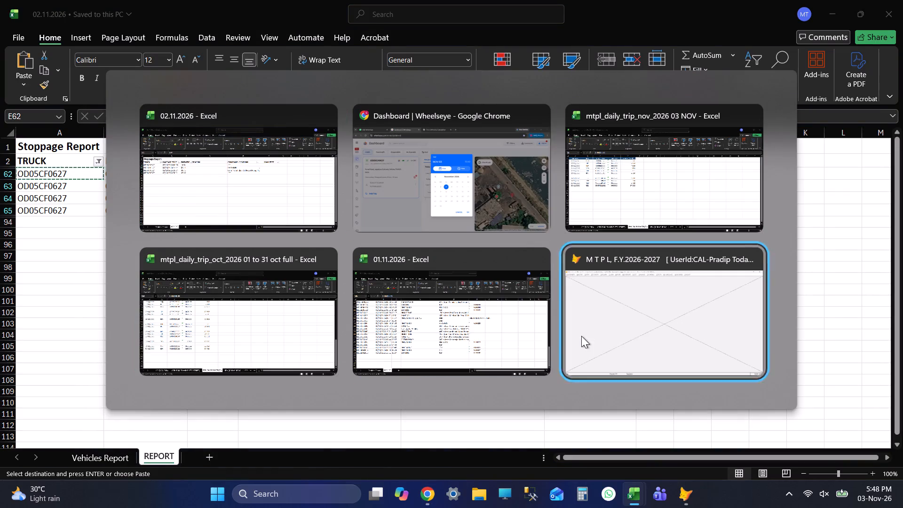
key("alt+Tab")
key("alt+Tab")
key("alt+Tab")
left_click(87, 452)
key("alt+Tab")
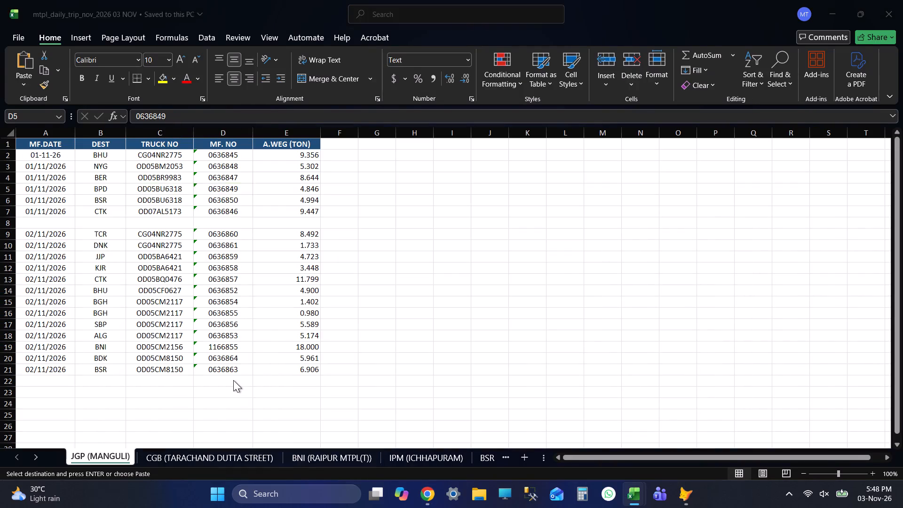
key("alt+Tab")
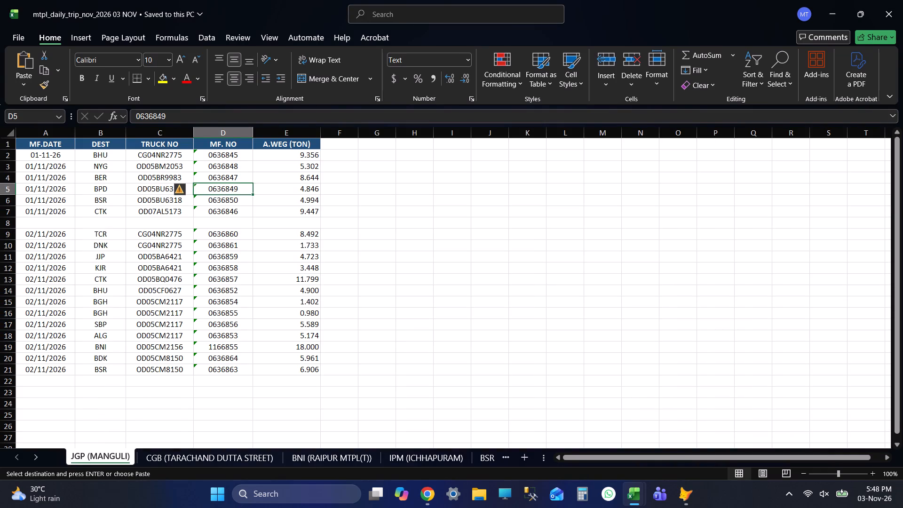
left_click_drag(149, 291, 299, 292)
key("alt+Tab")
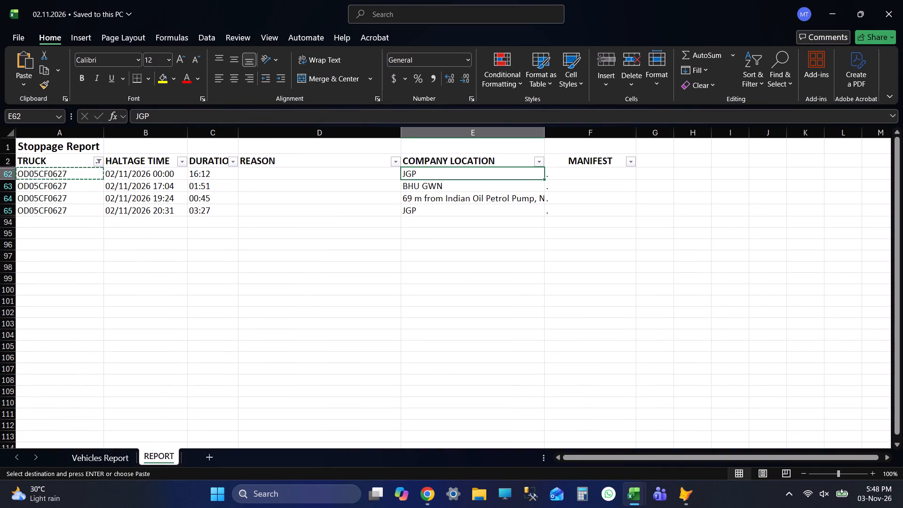
key("shift+Tab")
type("LOADING")
key("Tab")
key("ctrl+s")
key("Tab")
key("alt+Tab")
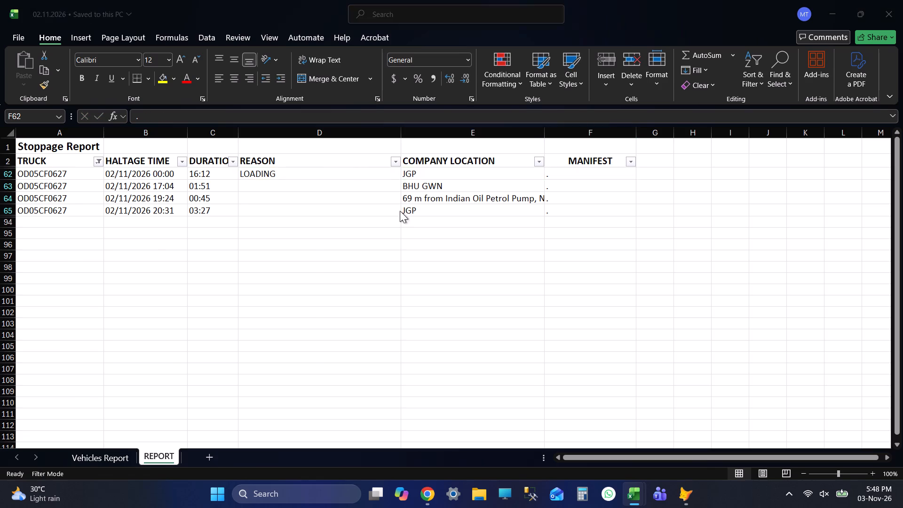
key("alt+Tab")
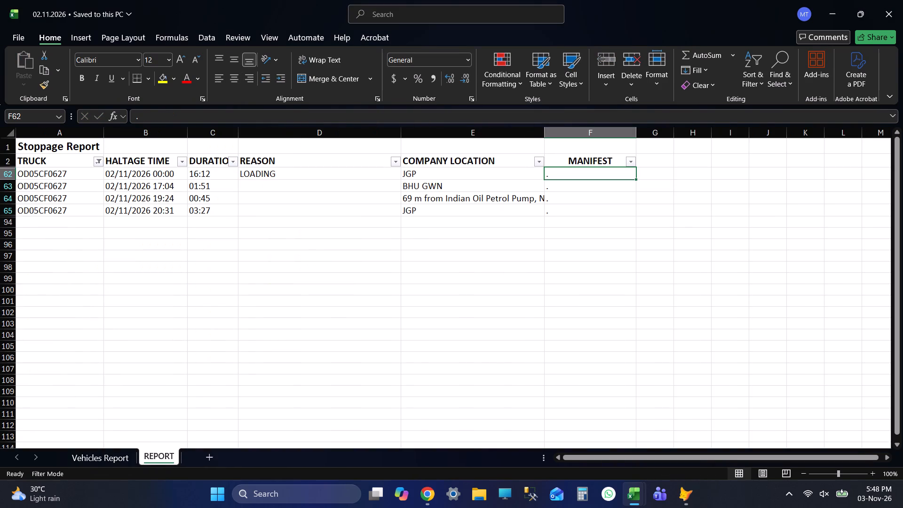
key("alt+Tab")
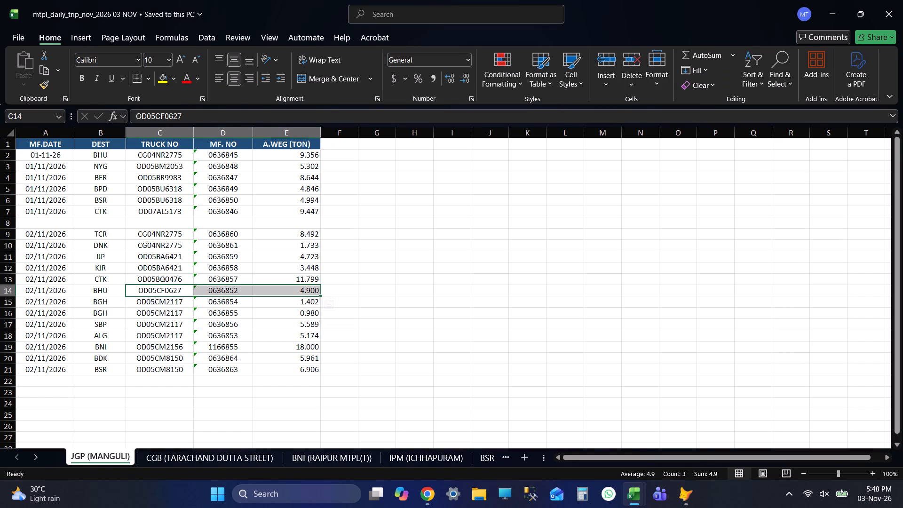
left_click(159, 291)
key("Tab")
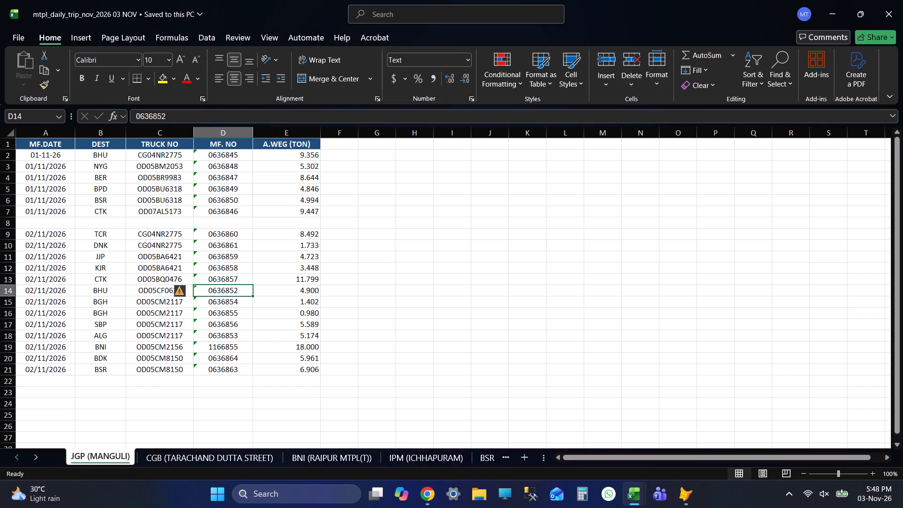
key("ctrl+c")
key("alt+Tab")
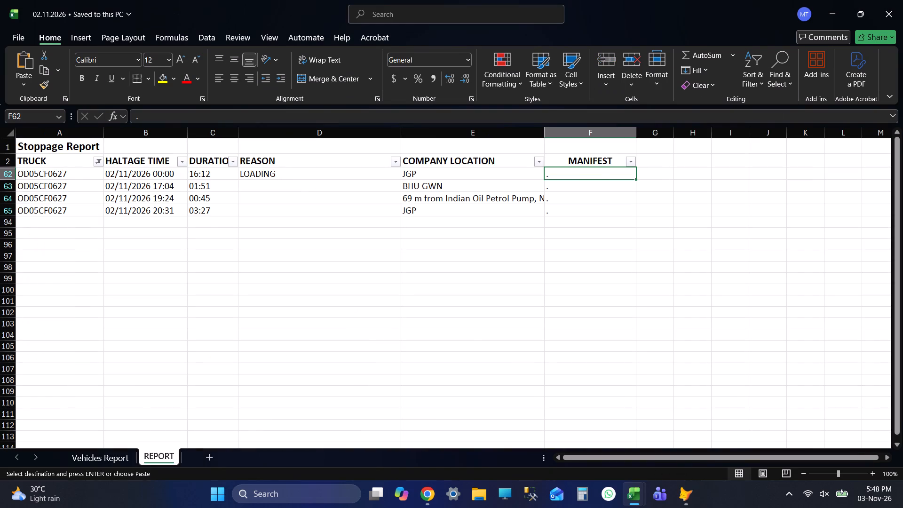
key("ctrl+v")
left_click(272, 186)
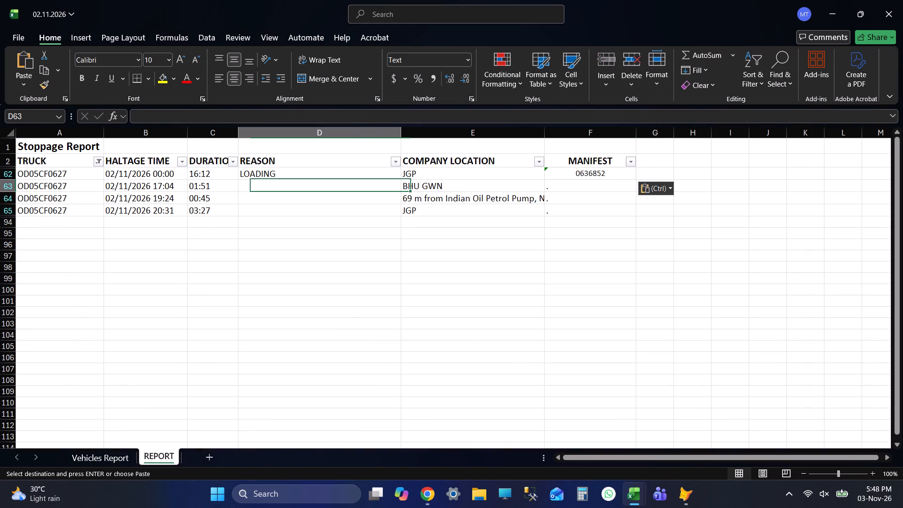
key("shift+Tab")
key("shift+Tab")
key("shift+Tab")
key("shift+Tab")
key("shift+Tab")
key("Tab")
key("Tab")
key("Tab")
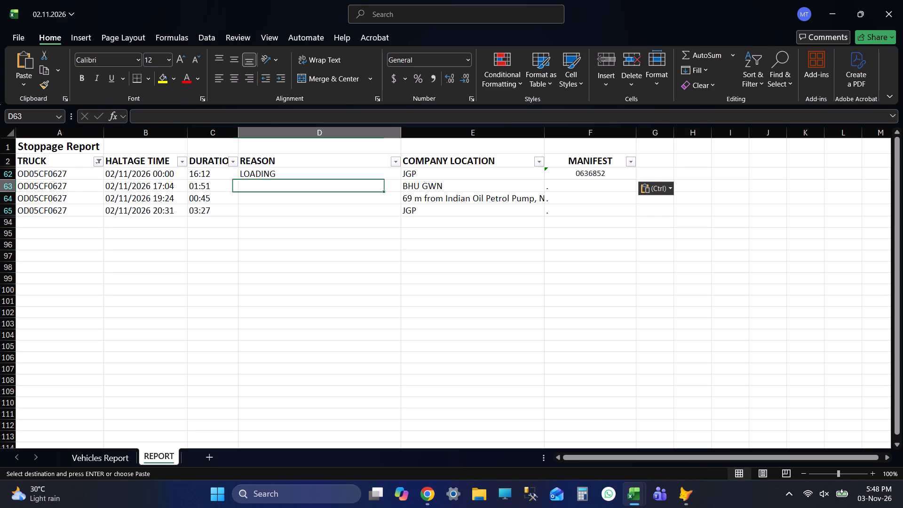
type("UNLOADING")
key("Tab")
key("ctrl+s")
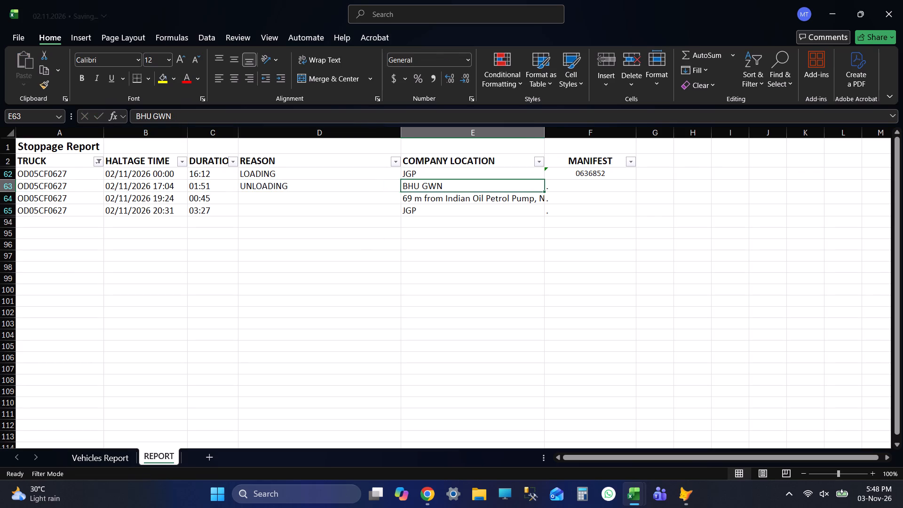
Copy manifest number 0636852 from the trip workbook into the manifest cell of the 17:04 BHU GWN halt and save the report.
key("Tab")
key("alt+Tab")
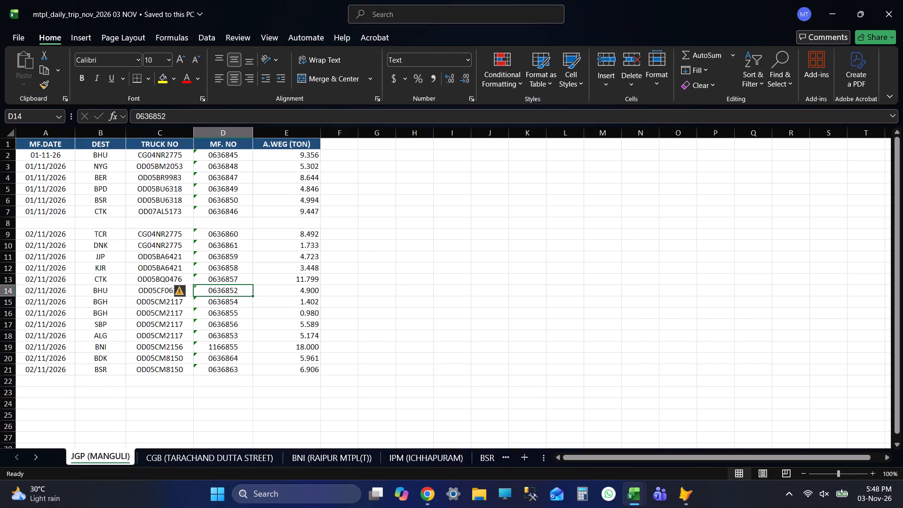
key("ctrl+c")
key("alt+Tab")
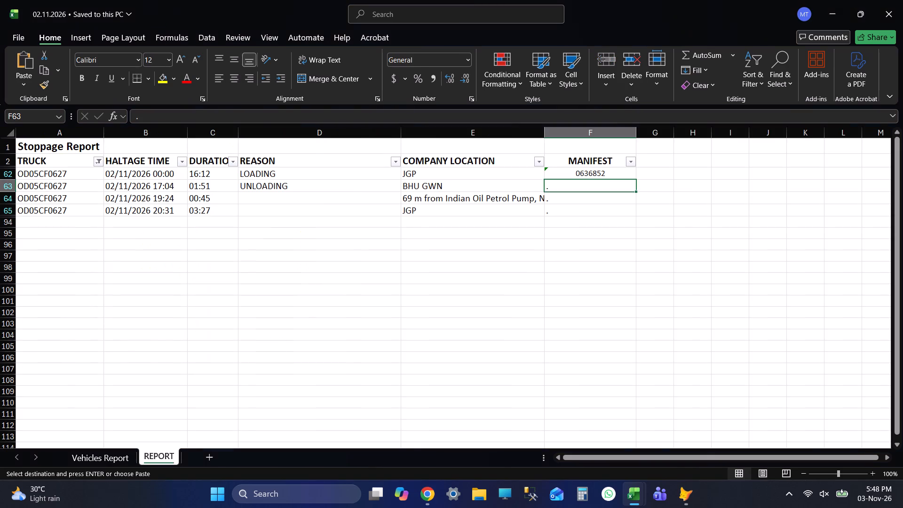
key("ctrl+v")
key("Return")
key("Return")
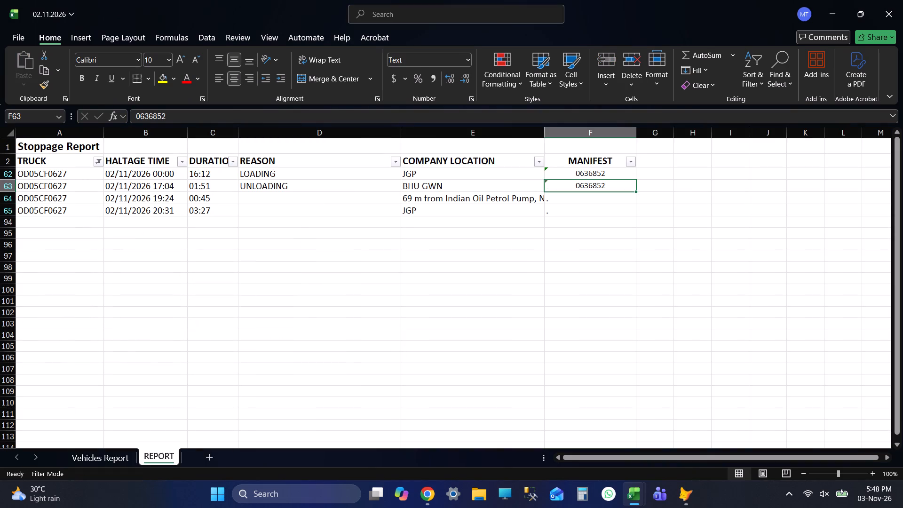
key("ctrl+s")
key("shift+Tab")
key("shift+Tab")
key("shift+Tab")
key("shift+Tab")
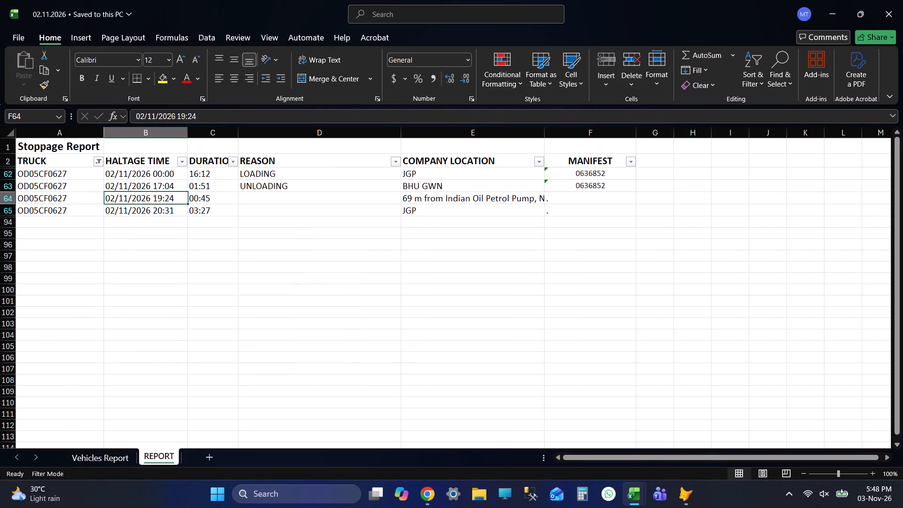
key("shift+Tab")
key("ctrl+s")
key("alt+Tab")
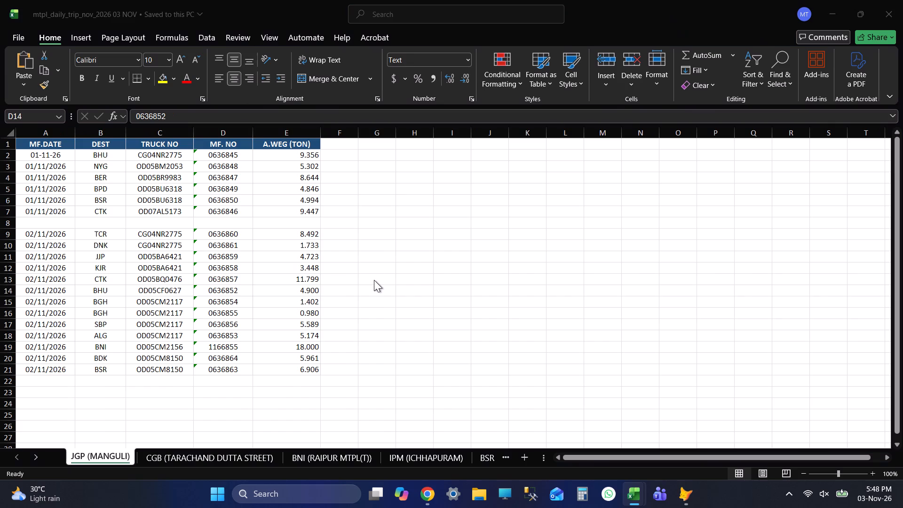
key("alt+Tab")
key("alt+Tab")
key("alt+Tab")
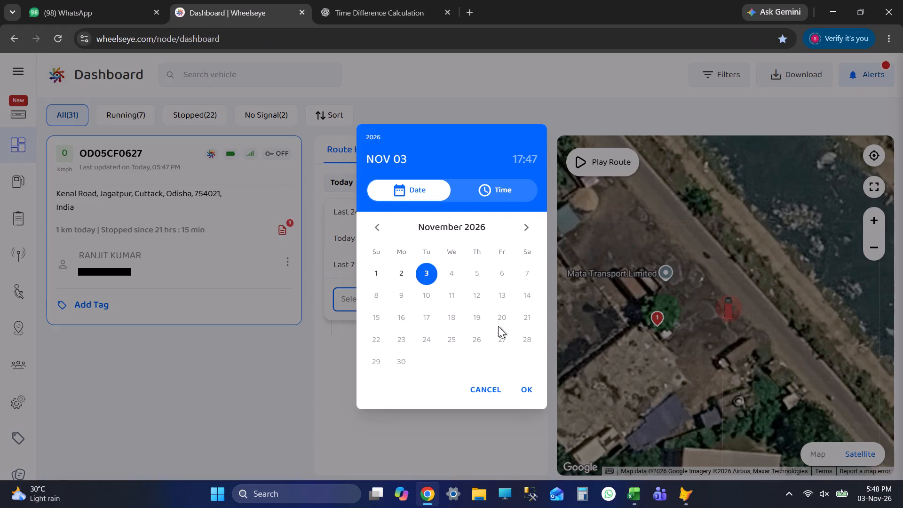
left_click(485, 390)
left_click(368, 270)
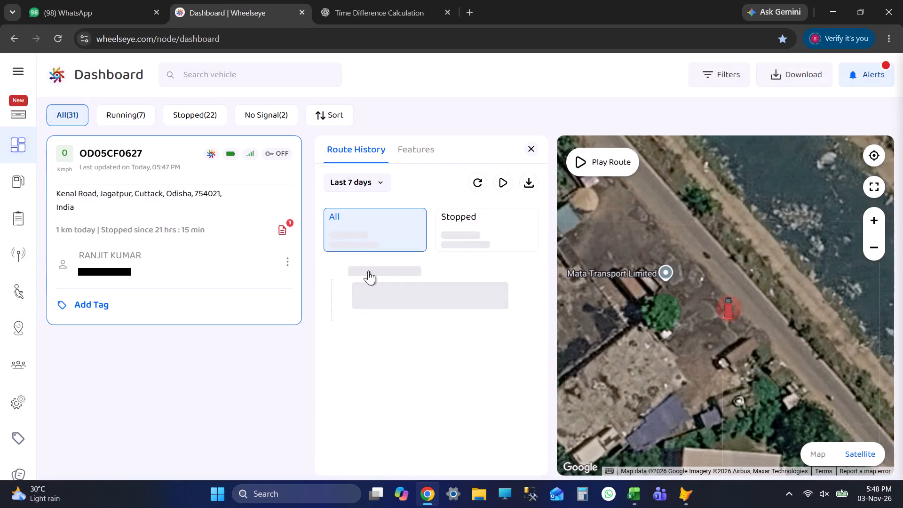
scroll(421, 336, "down", 3)
left_click(432, 257)
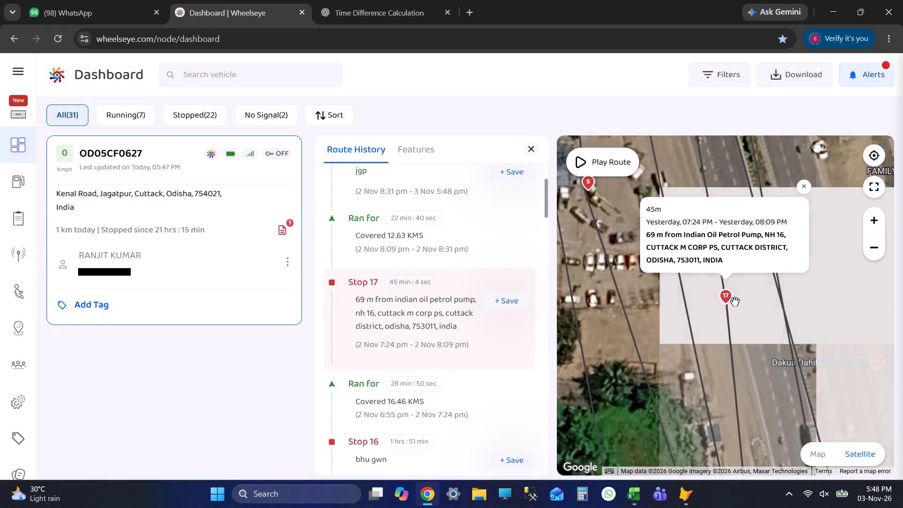
scroll(732, 307, "up", 1)
scroll(730, 310, "down", 1)
scroll(729, 312, "up", 3)
scroll(729, 326, "down", 1)
scroll(728, 330, "up", 1)
scroll(728, 331, "down", 4)
key("alt+Tab")
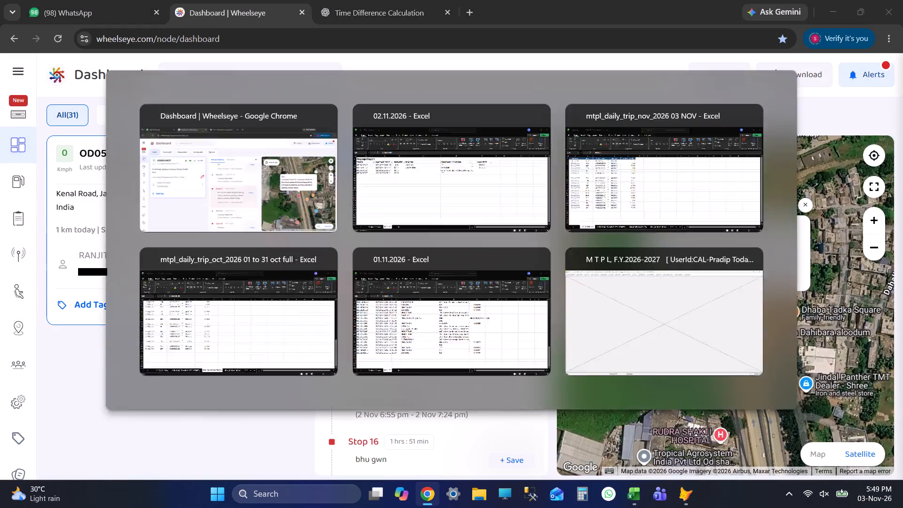
key("Tab")
key("Tab")
key("Tab")
type("FUEL PUMP")
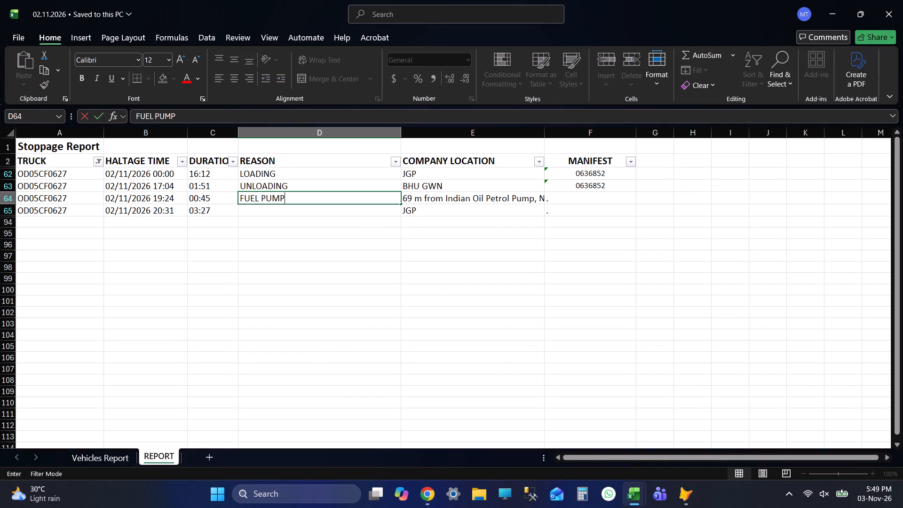
key("Return")
key("ctrl+s")
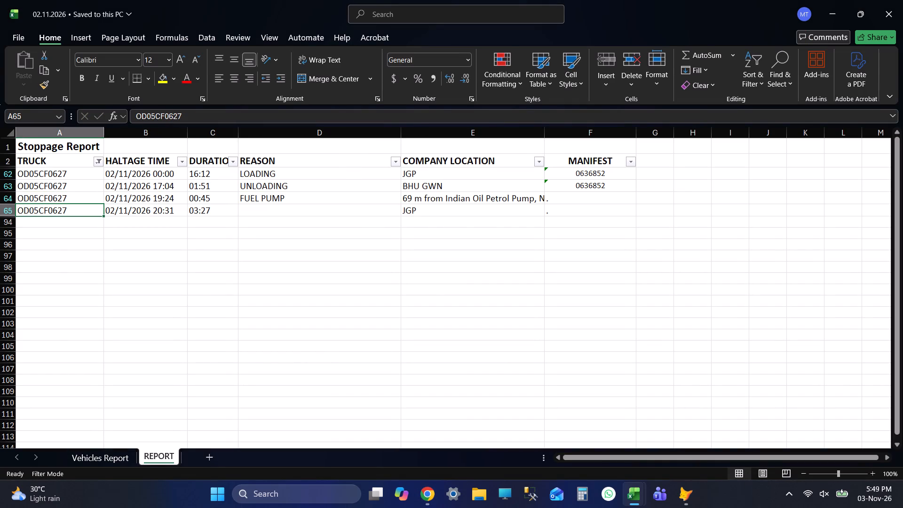
key("ctrl+c")
key("Tab")
key("Tab")
key("Tab")
key("alt+Tab")
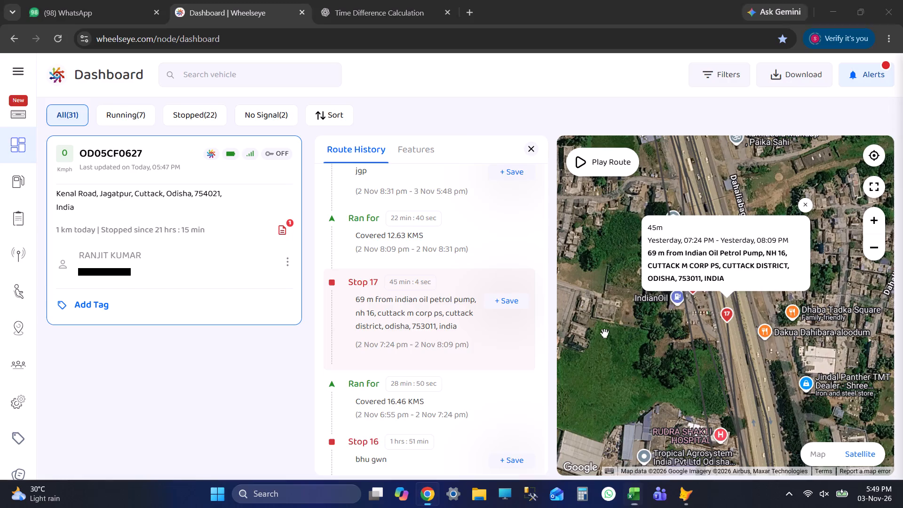
scroll(437, 331, "up", 2)
left_click(428, 306)
scroll(758, 318, "up", 3)
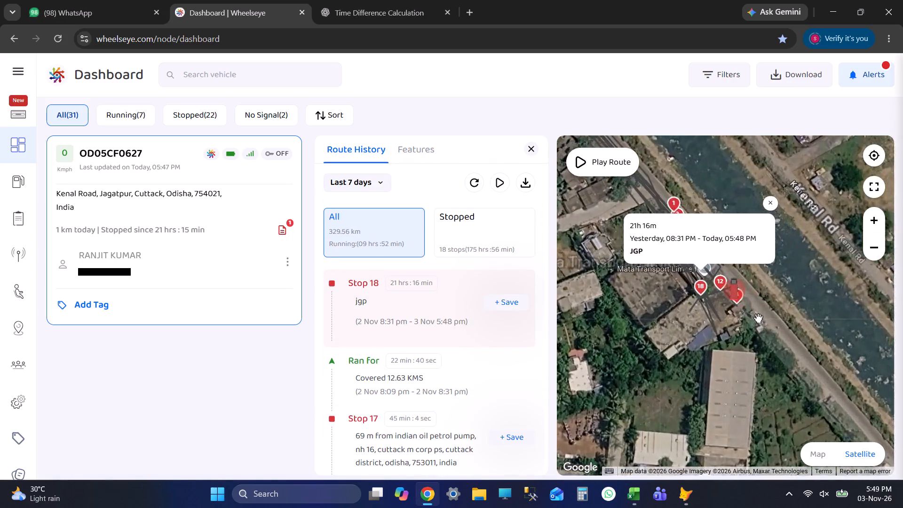
key("alt+Tab")
key("alt+Tab")
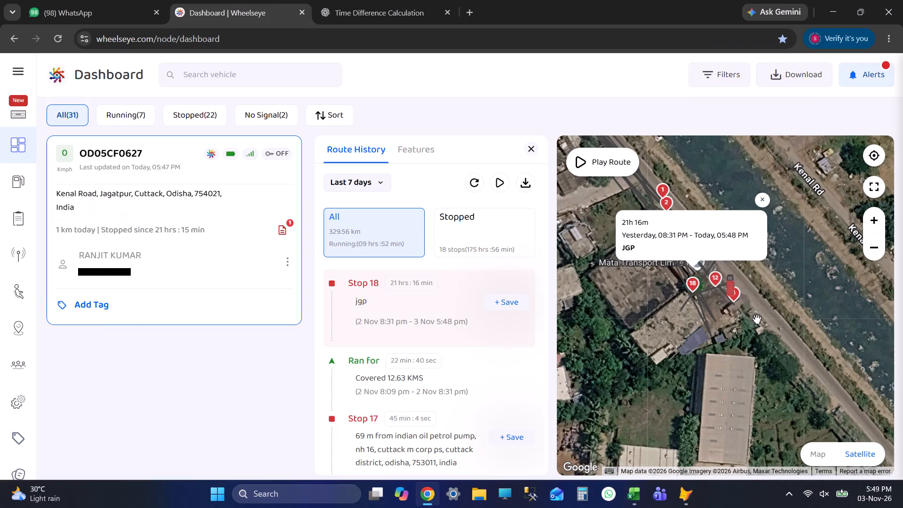
key("alt+Tab")
key("alt+Tab")
scroll(407, 272, "up", 3)
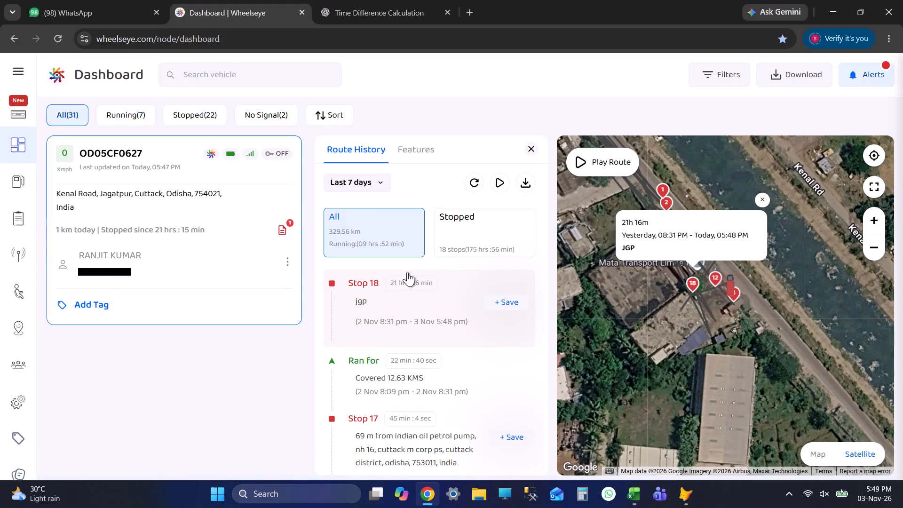
key("alt+Tab")
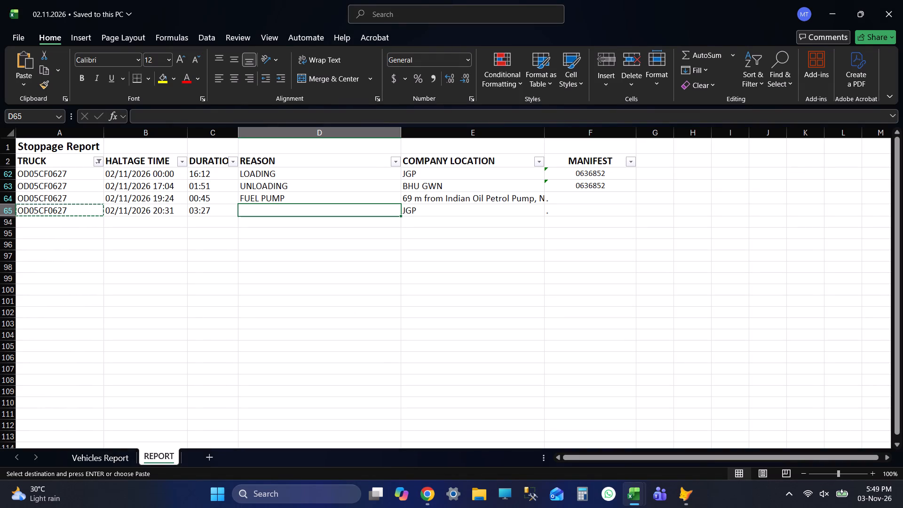
key("alt+Tab")
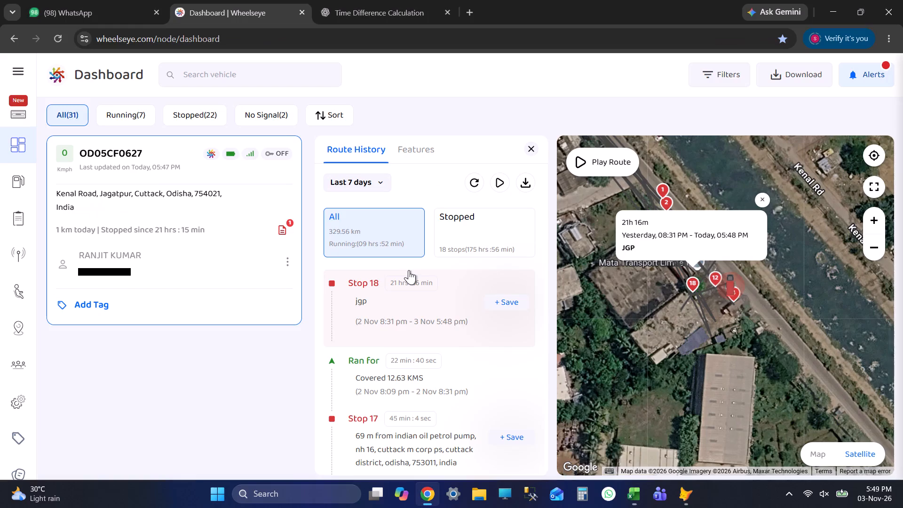
key("alt+Tab")
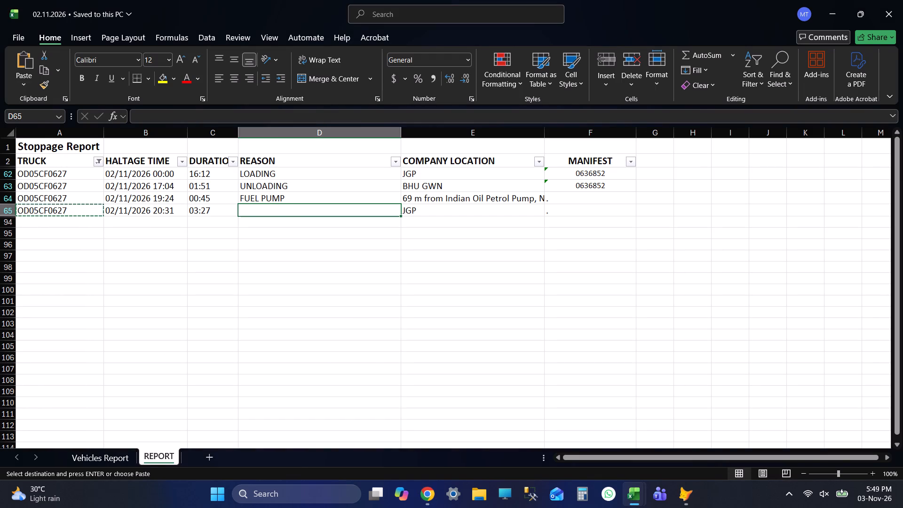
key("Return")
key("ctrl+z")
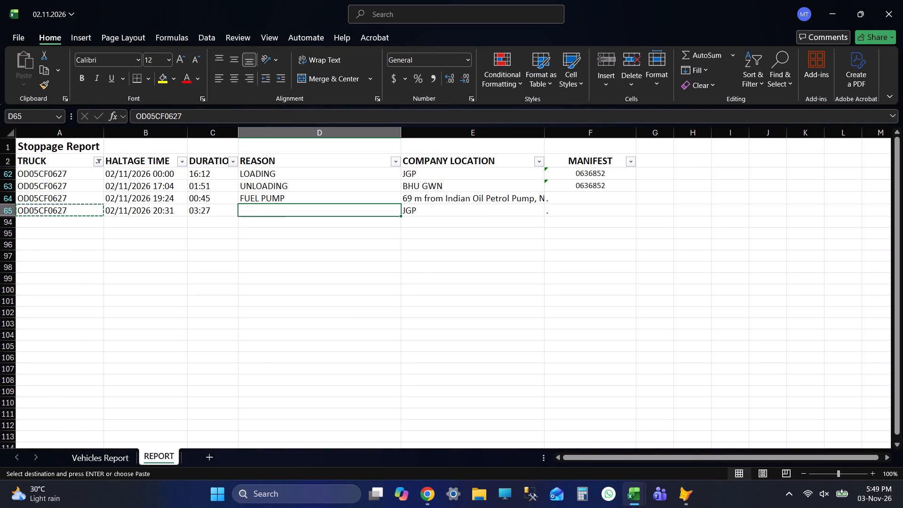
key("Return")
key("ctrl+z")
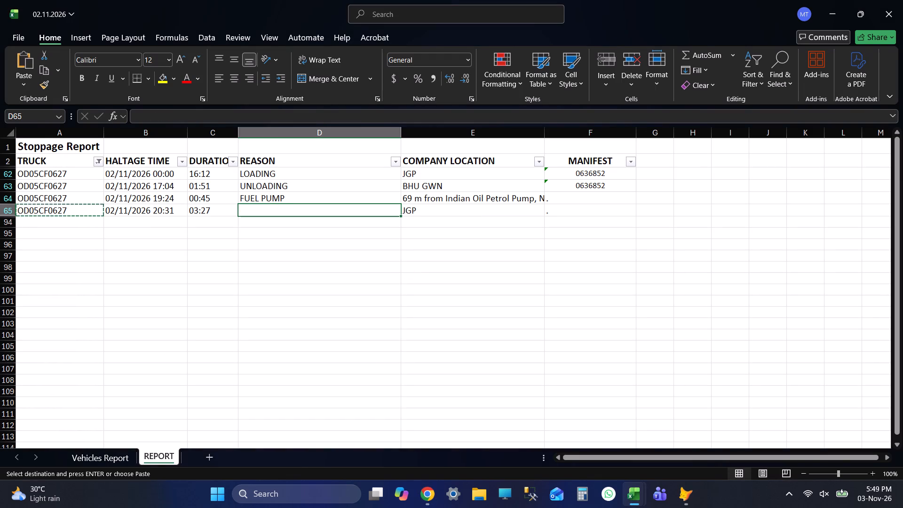
left_click(409, 257)
key("ctrl+s")
key("ctrl+s")
key("ctrl+s")
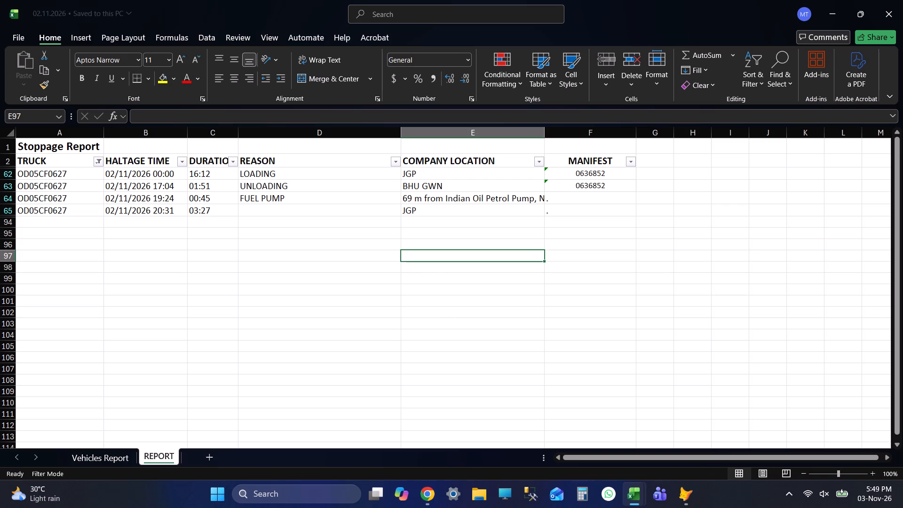
key("ctrl+s")
key("ctrl+s")
key("ctrl+s")
left_click(97, 159)
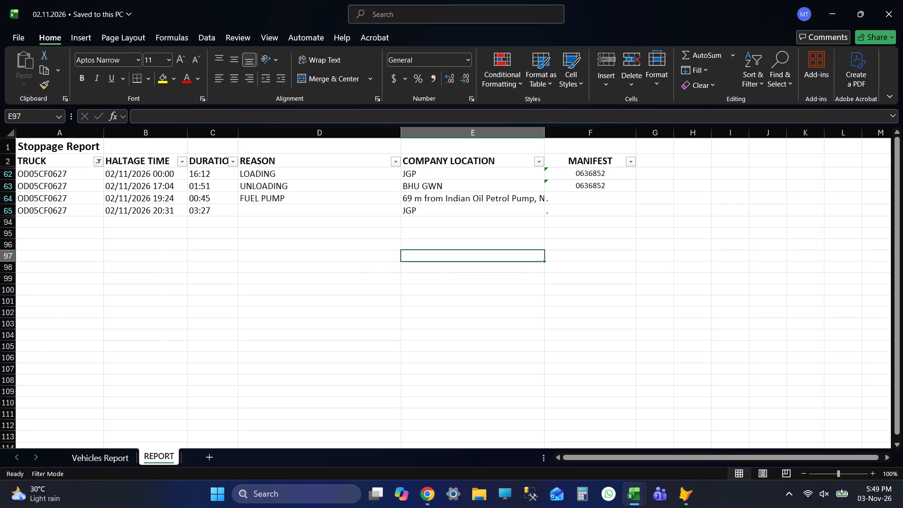
left_click(66, 375)
left_click(67, 384)
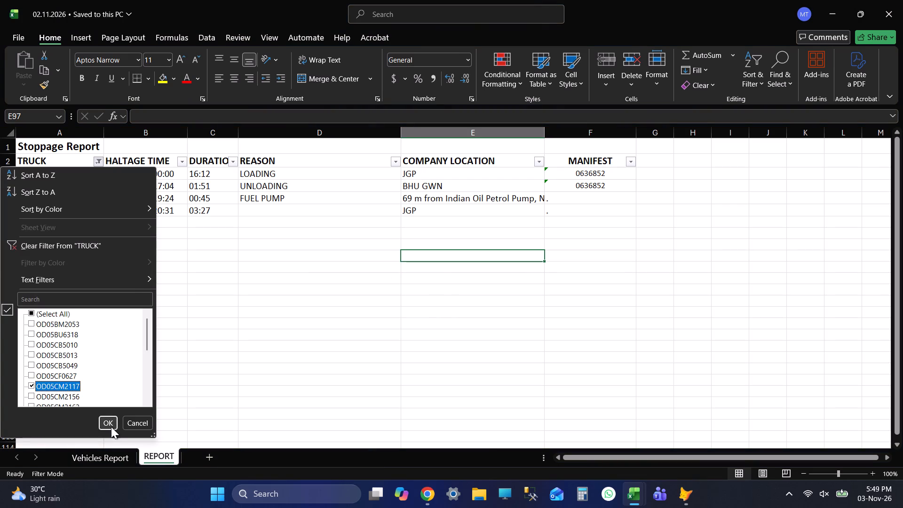
left_click(111, 427)
left_click(373, 305)
key("ctrl+s")
left_click(320, 172)
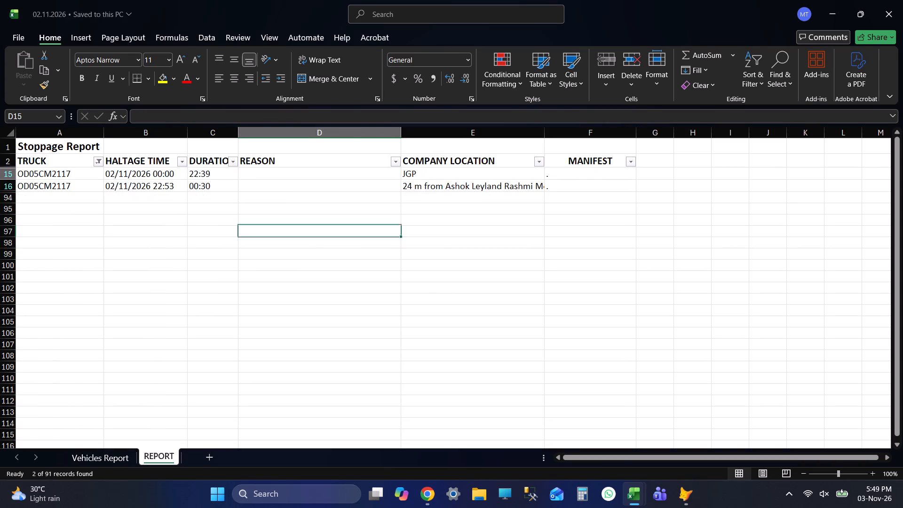
key("shift+Tab")
key("shift+Tab")
key("shift+Tab")
key("shift+Tab")
key("shift+Tab")
key("shift+Tab")
key("shift+Tab")
key("shift+Tab")
key("shift+Tab")
key("shift+Tab")
key("ctrl+c")
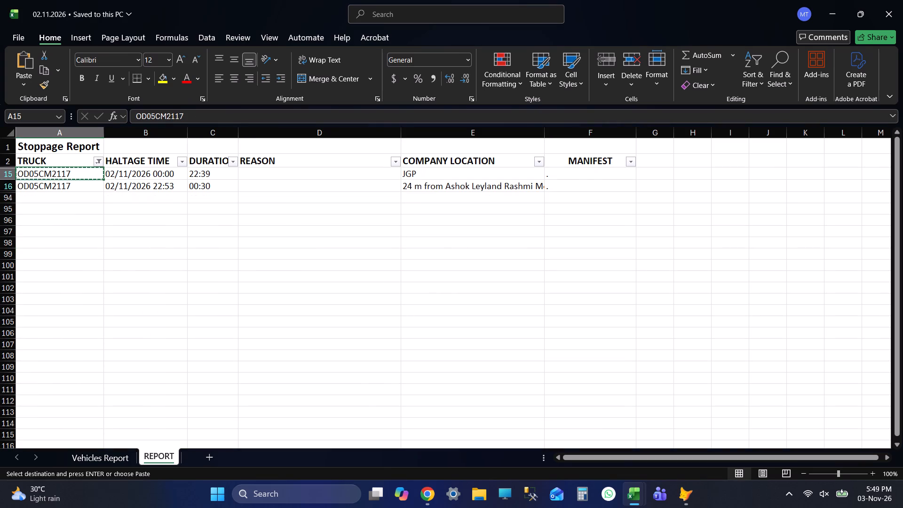
key("alt+Tab")
left_click(228, 77)
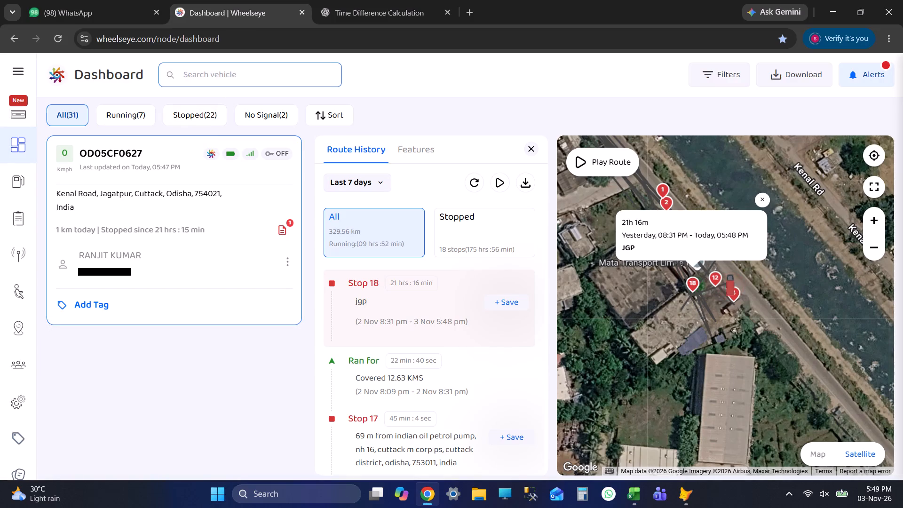
key("ctrl+v")
key("Return")
left_click_drag(171, 206, 174, 221)
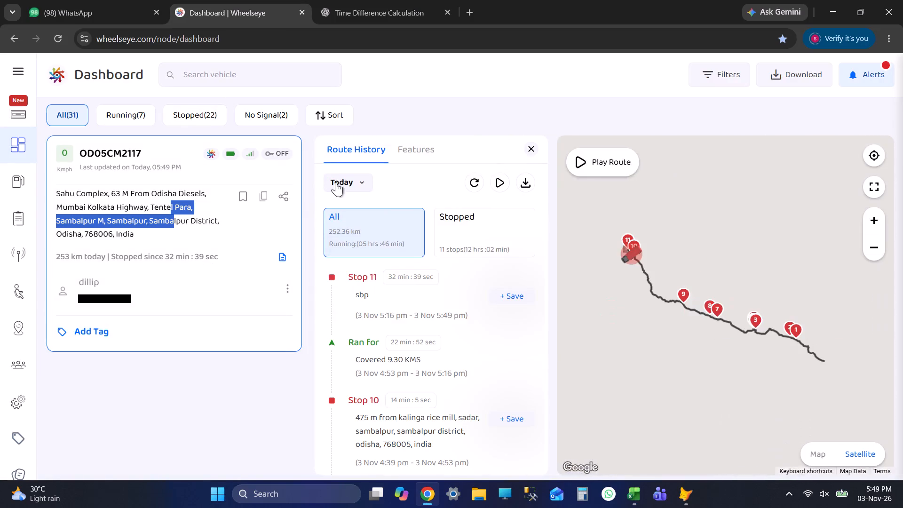
left_click(336, 182)
left_click(351, 270)
scroll(474, 310, "down", 15)
left_click(463, 291)
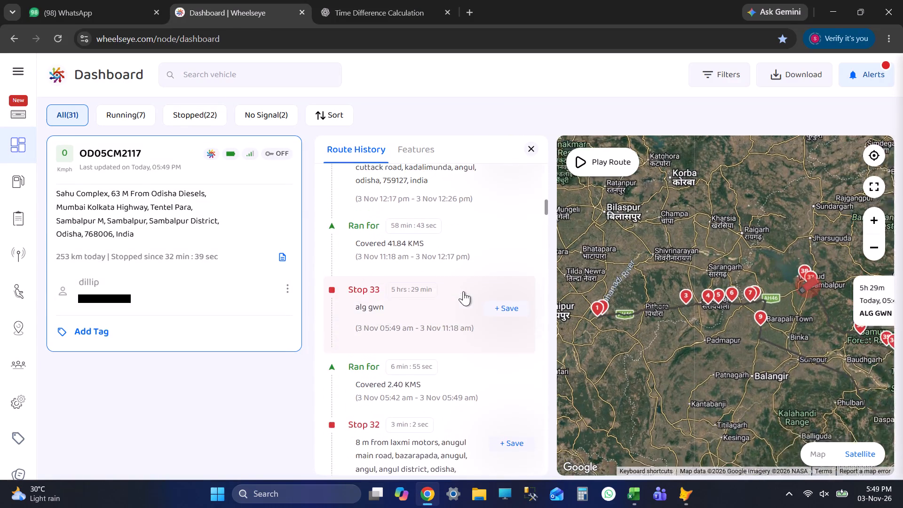
scroll(445, 323, "down", 8)
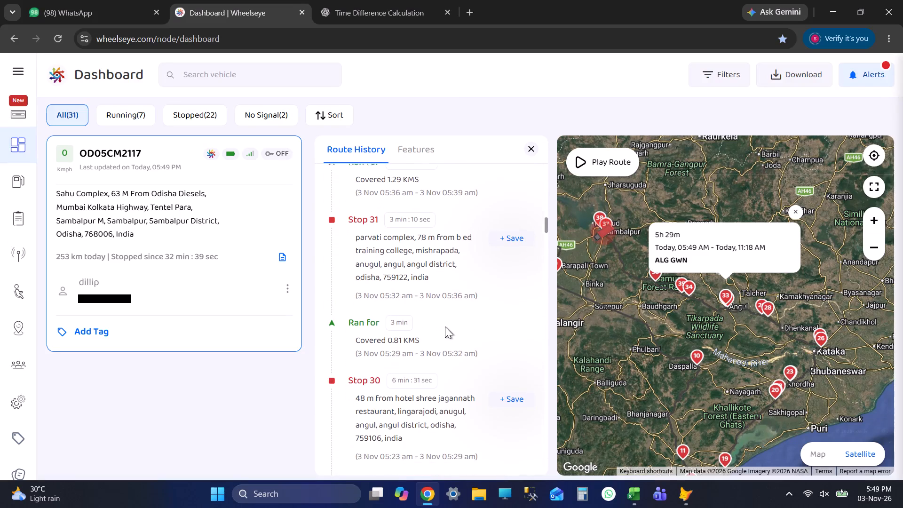
scroll(445, 326, "down", 3)
scroll(445, 325, "up", 1)
scroll(445, 325, "down", 5)
scroll(444, 330, "up", 1)
scroll(444, 331, "down", 5)
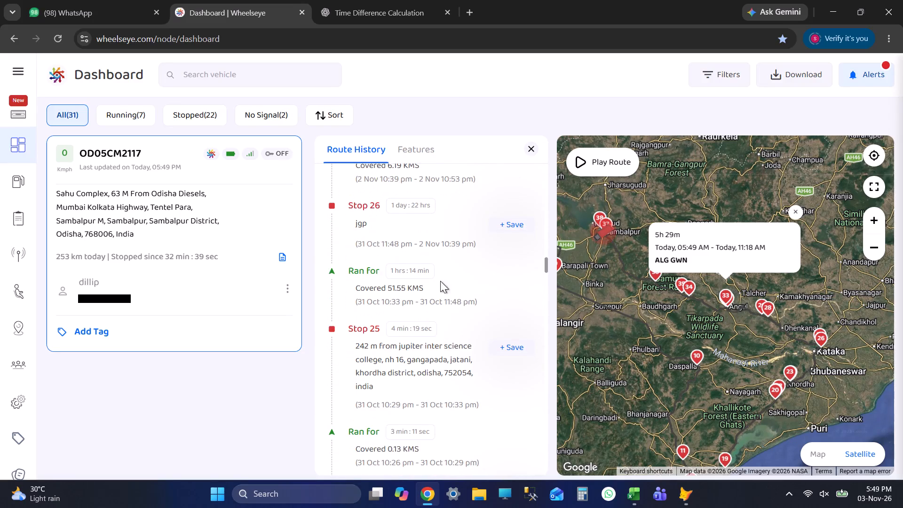
left_click(445, 242)
scroll(440, 309, "up", 1)
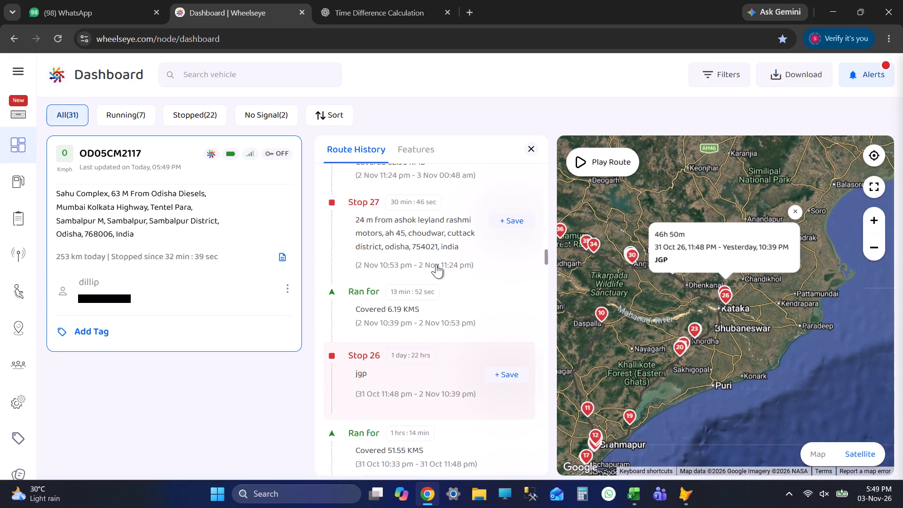
left_click(436, 263)
scroll(746, 293, "up", 6)
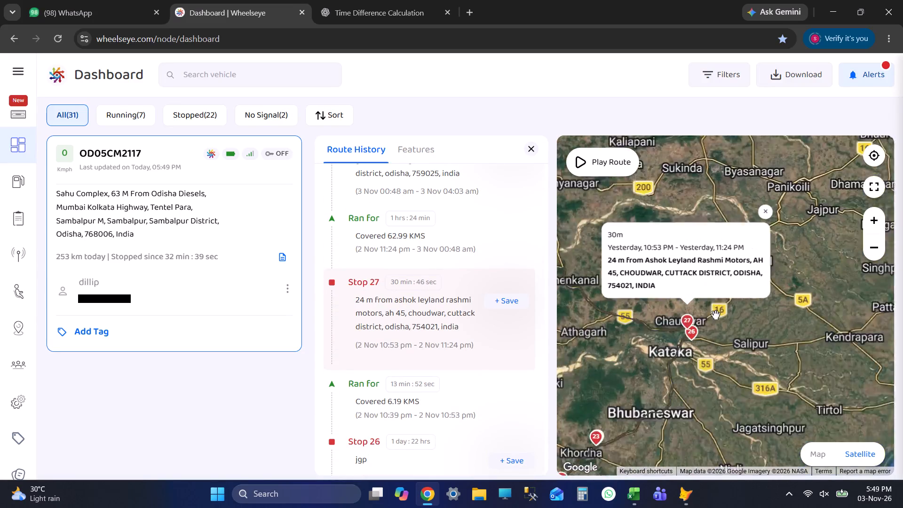
scroll(715, 315, "up", 2)
scroll(688, 329, "down", 1)
scroll(679, 341, "up", 17)
scroll(660, 365, "down", 1)
scroll(660, 366, "up", 2)
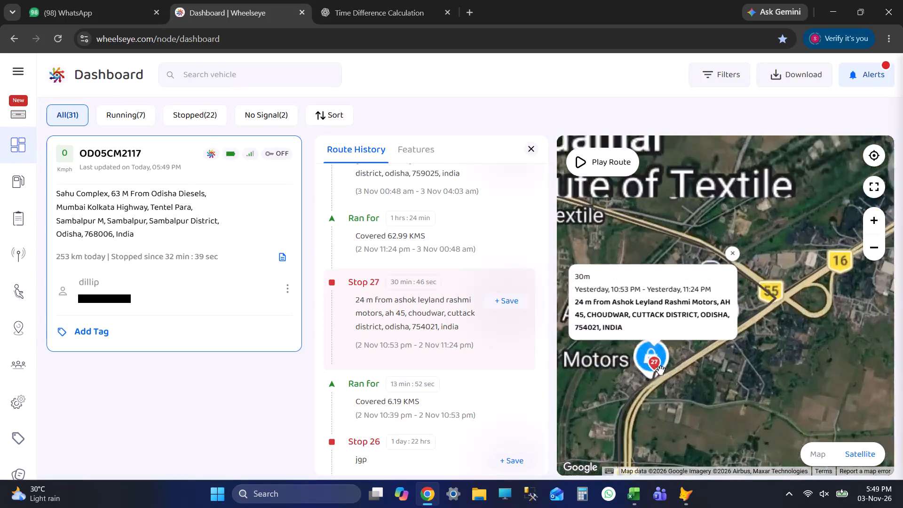
scroll(660, 370, "up", 5)
left_click_drag(652, 387, 683, 393)
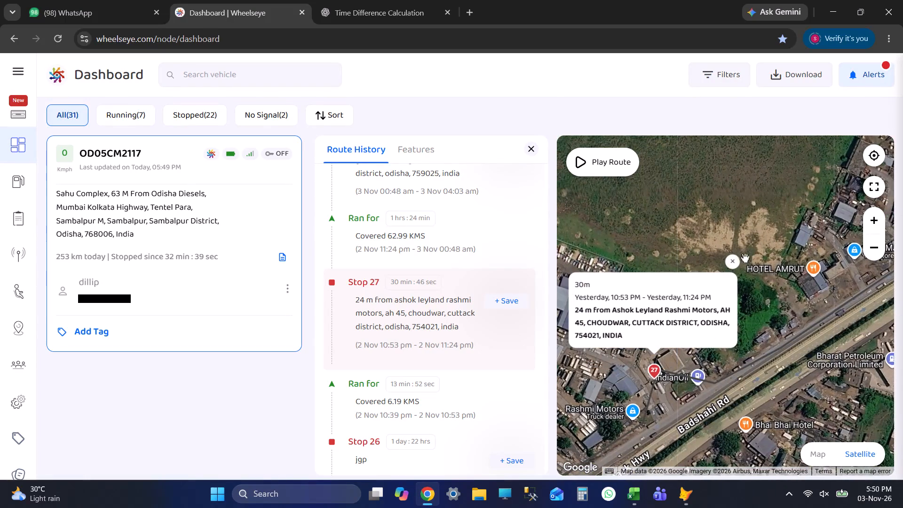
left_click(729, 262)
key("alt+Tab")
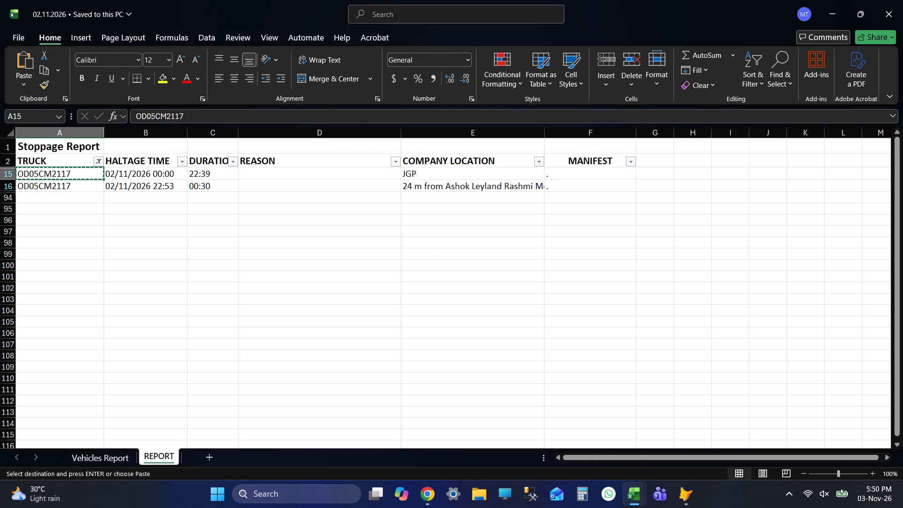
key("Tab")
key("Tab")
left_click(295, 183)
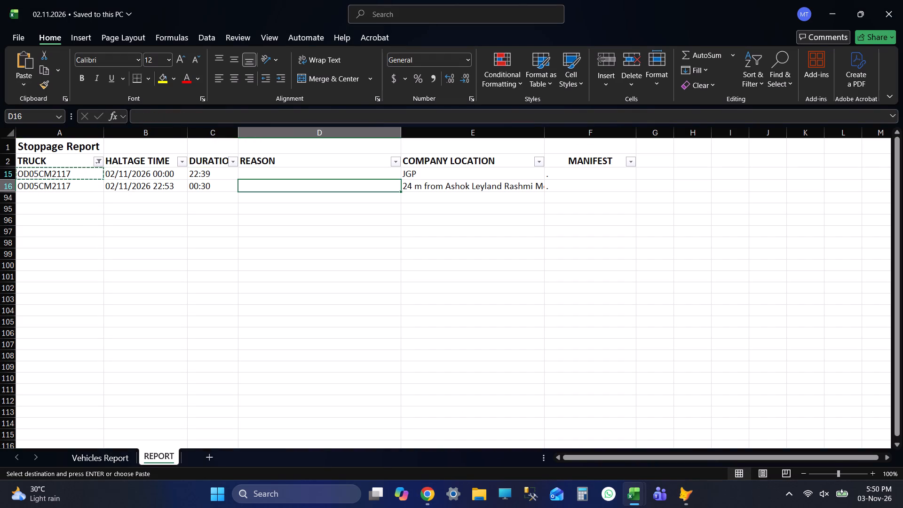
type("FUELP")
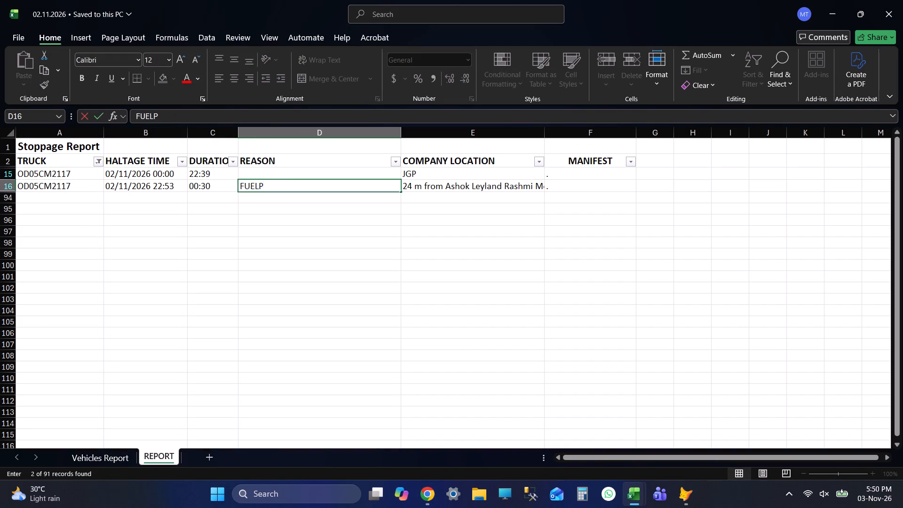
key("BackSpace")
key("space")
key("Return")
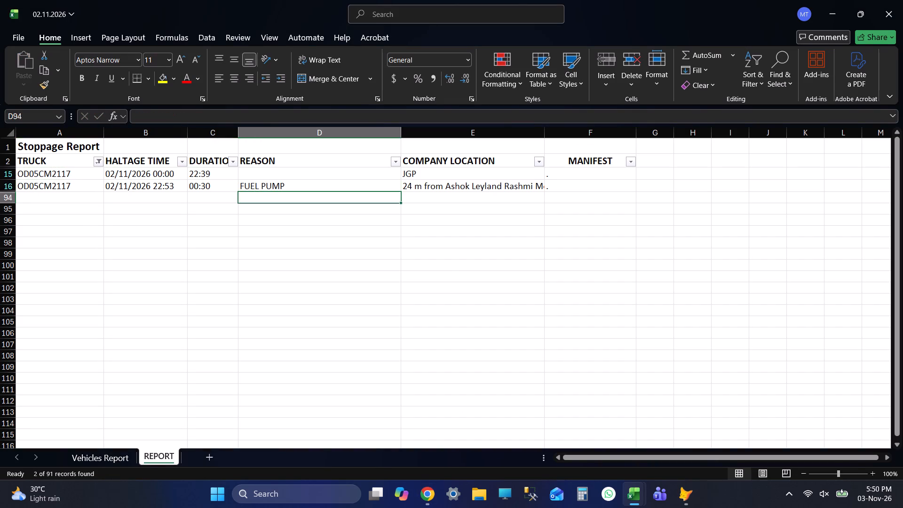
key("ctrl+s")
key("ctrl+s")
left_click(275, 175)
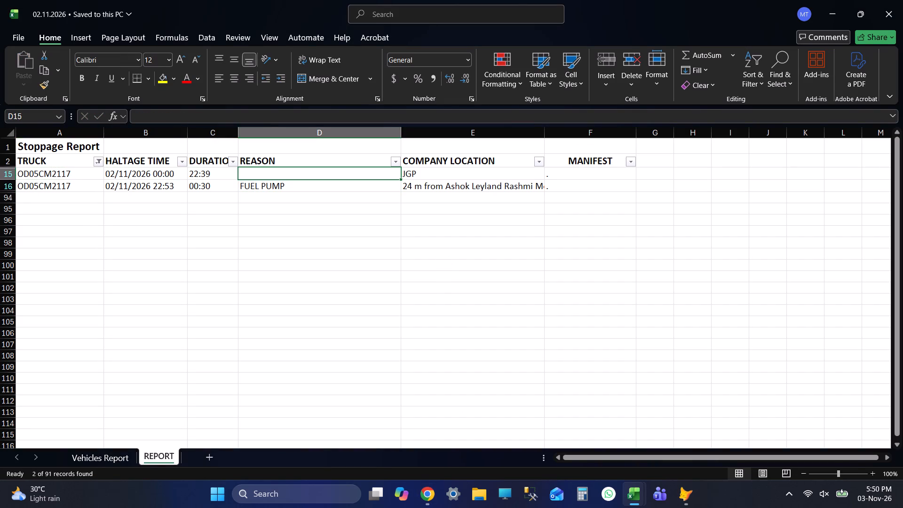
type("LOADING")
key("Tab")
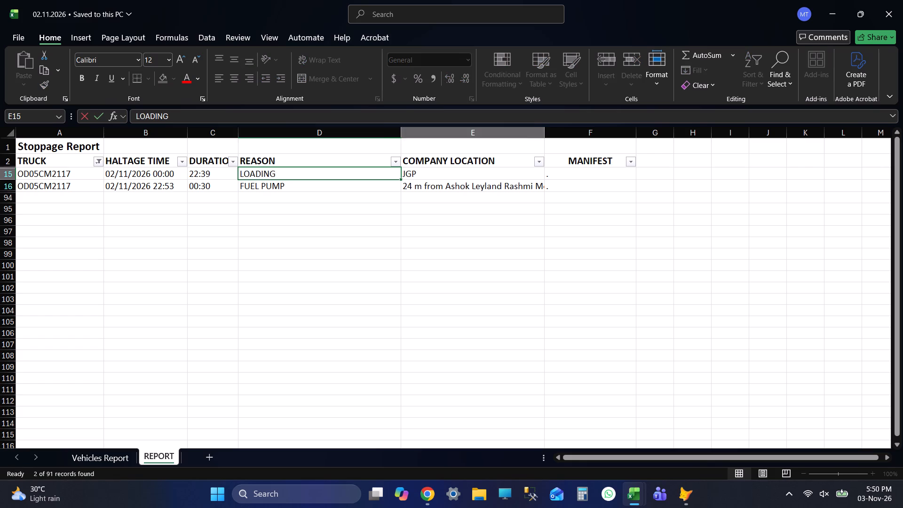
key("Tab")
key("ctrl+s")
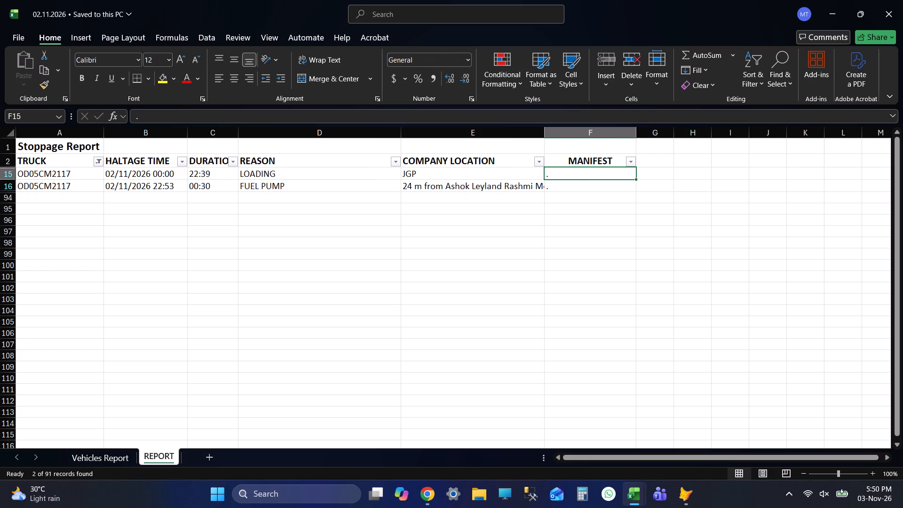
key("alt+Tab")
key("alt+Tab")
key("alt+Tab")
key("alt+Tab")
key("alt+Tab")
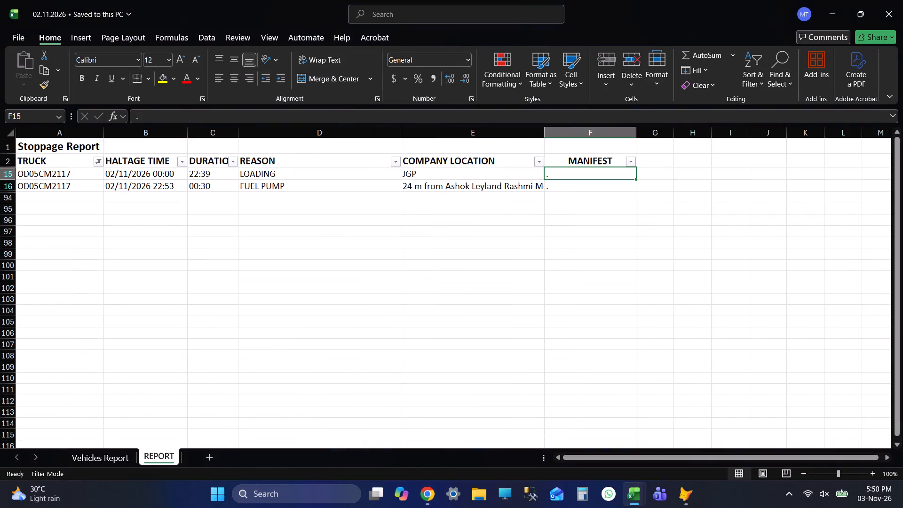
key("alt+Tab")
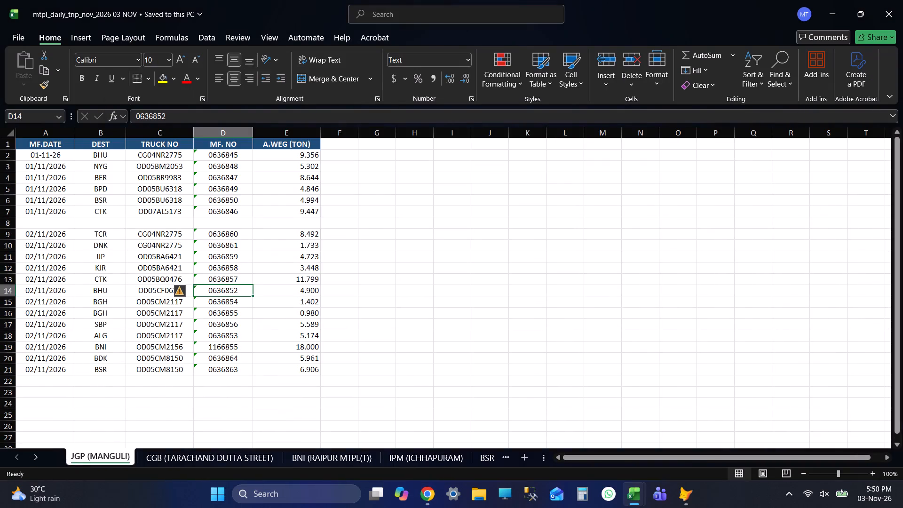
left_click_drag(161, 299, 162, 333)
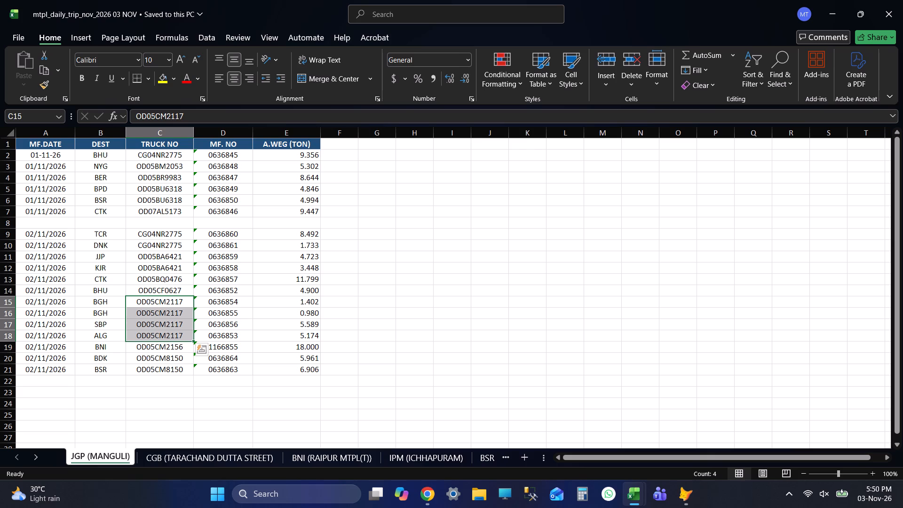
left_click(171, 303)
key("Tab")
key("Tab")
key("shift+Tab")
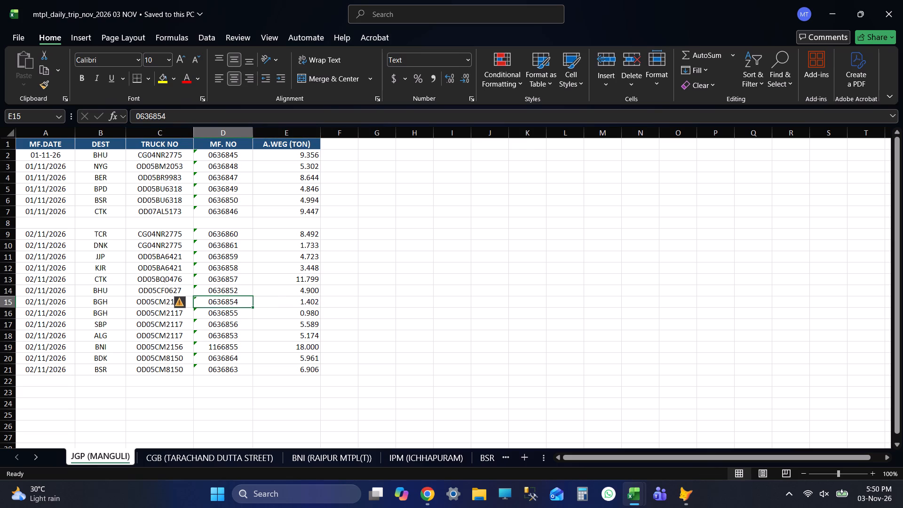
key("ctrl+c")
key("alt+Tab")
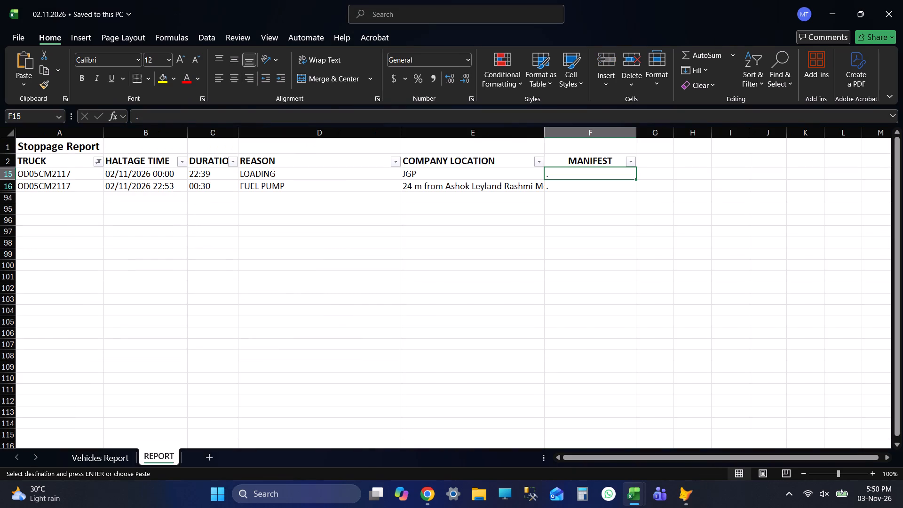
key("ctrl+v")
key("Return")
key("Return")
key("ctrl+s")
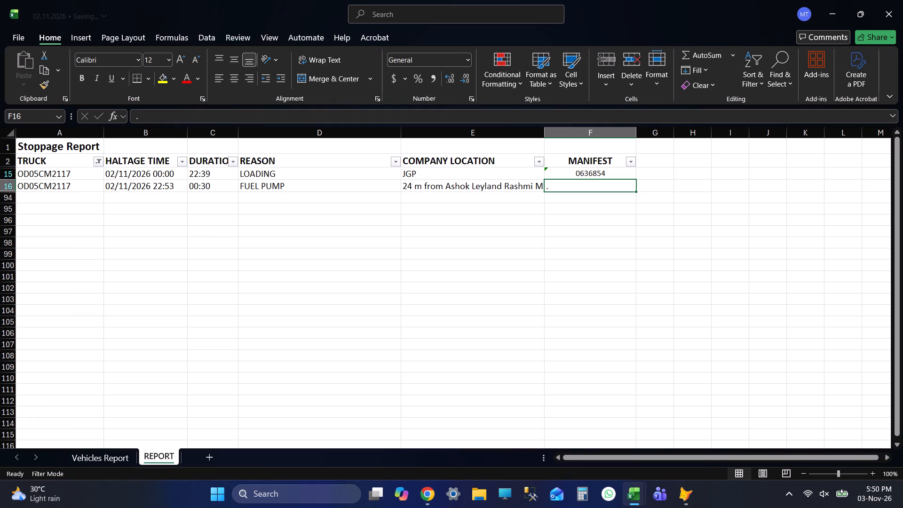
left_click(98, 161)
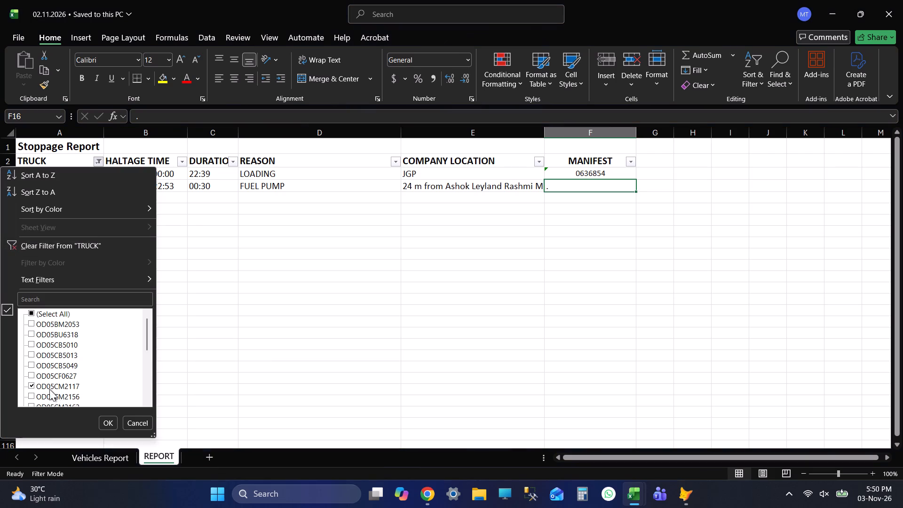
left_click(49, 384)
left_click(62, 397)
left_click(106, 420)
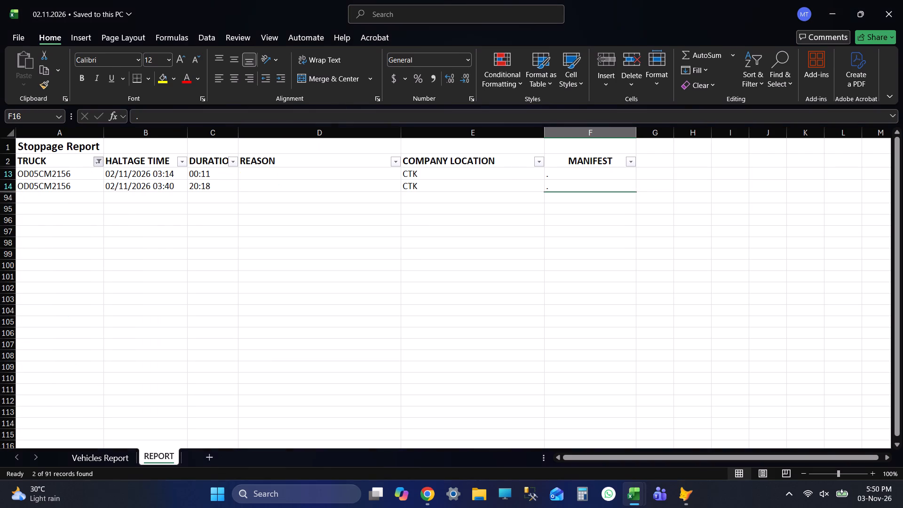
left_click(295, 242)
key("ctrl+s")
left_click(55, 170)
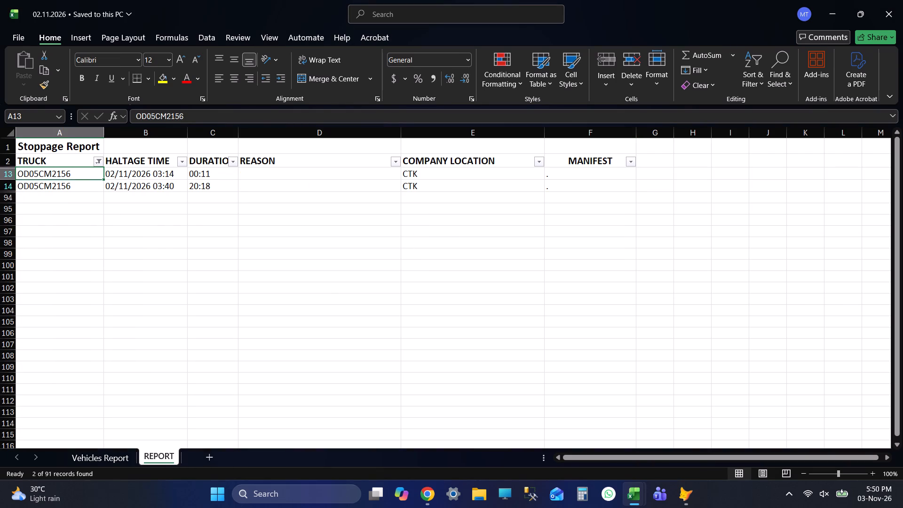
key("ctrl+c")
key("alt+Tab")
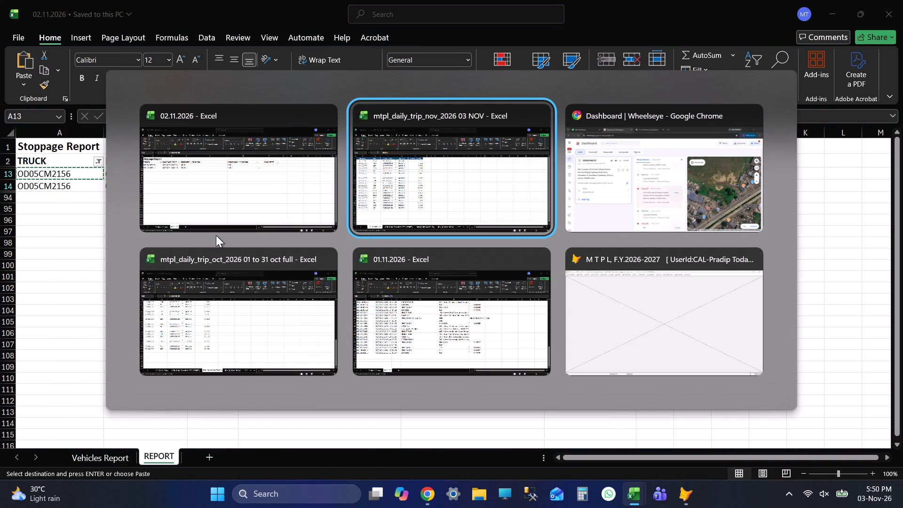
key("alt+Tab")
key("alt+Tab")
key("alt+Tab")
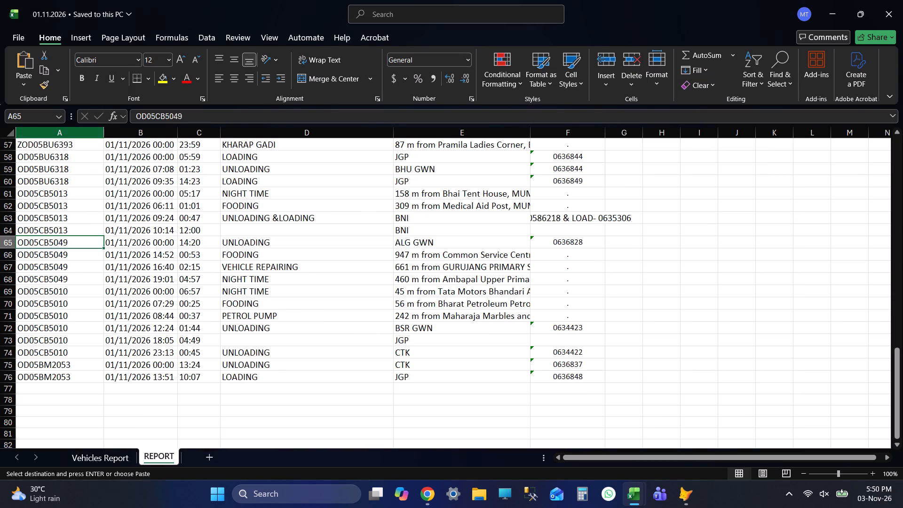
left_click(45, 131)
key("ctrl+f")
key("ctrl+v")
key("Return")
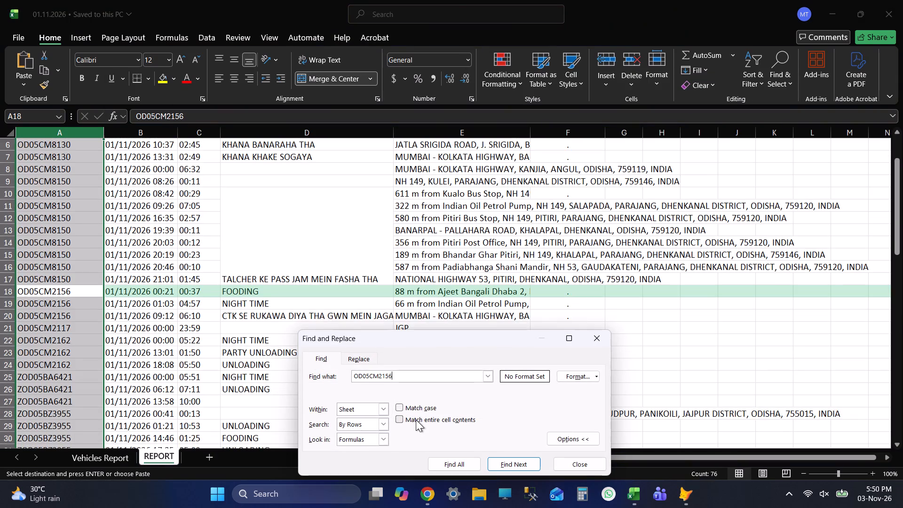
key("Return")
key("Return")
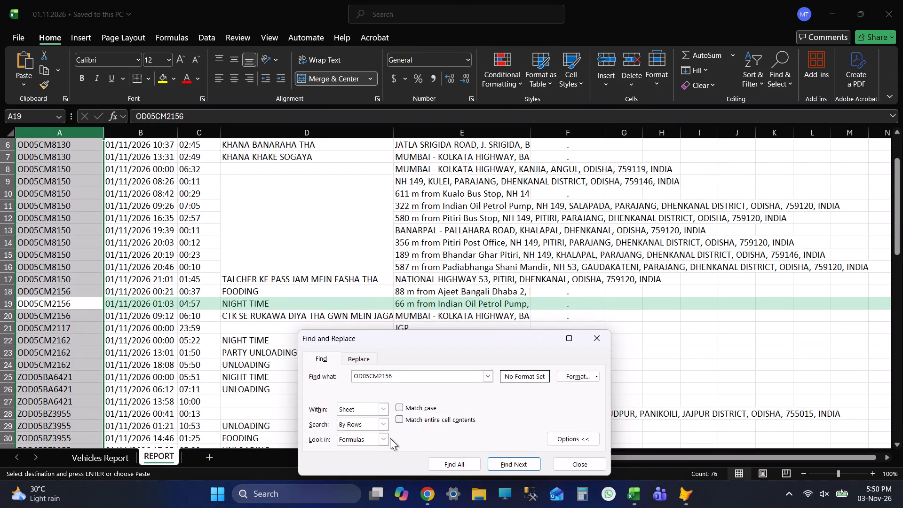
key("Return")
left_click(591, 461)
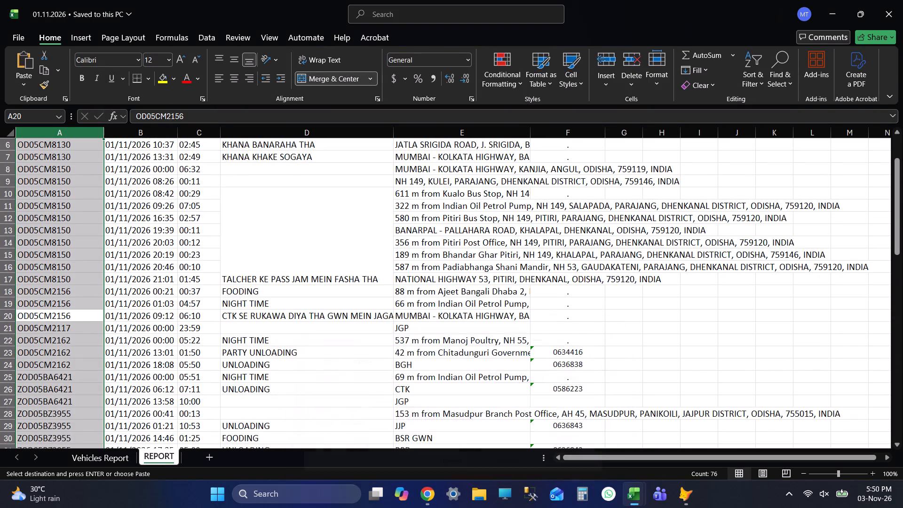
left_click(12, 317)
left_click_drag(596, 456, 322, 453)
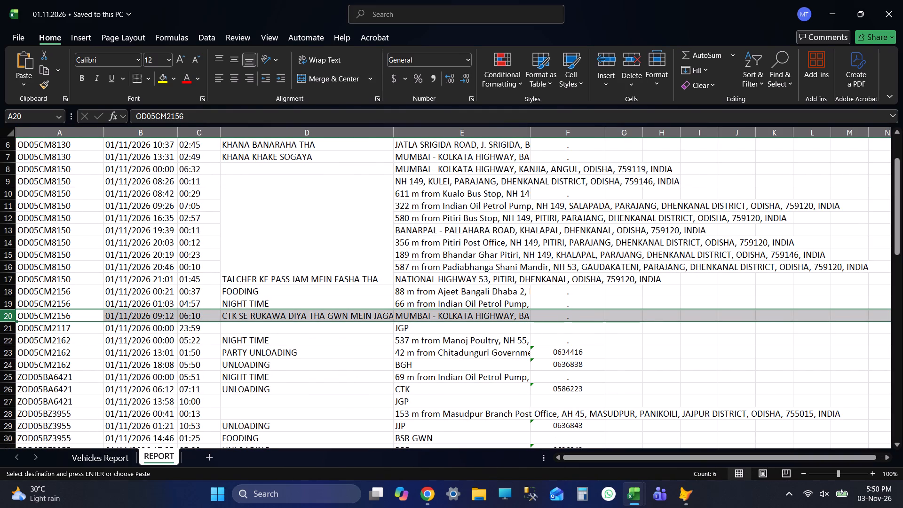
left_click(294, 305)
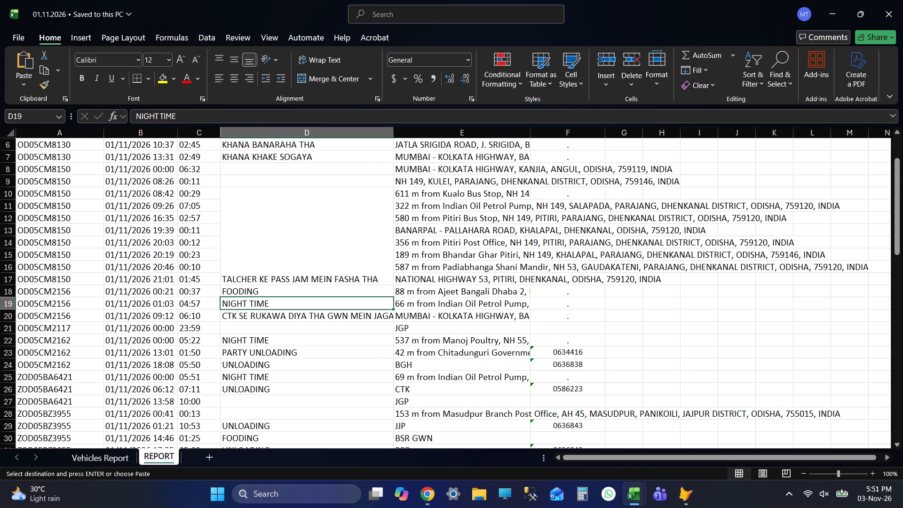
key("alt+Tab")
key("alt+Tab")
key("shift+Tab")
key("shift+Tab")
key("shift+Tab")
key("shift+Tab")
key("shift+Tab")
key("shift+Tab")
key("shift+Tab")
key("shift+Tab")
key("shift+Tab")
key("shift+Tab")
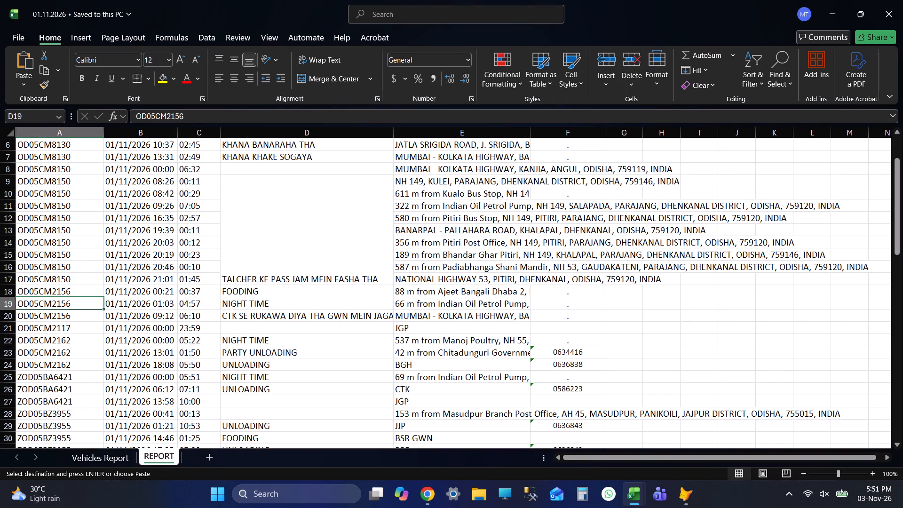
left_click(275, 313)
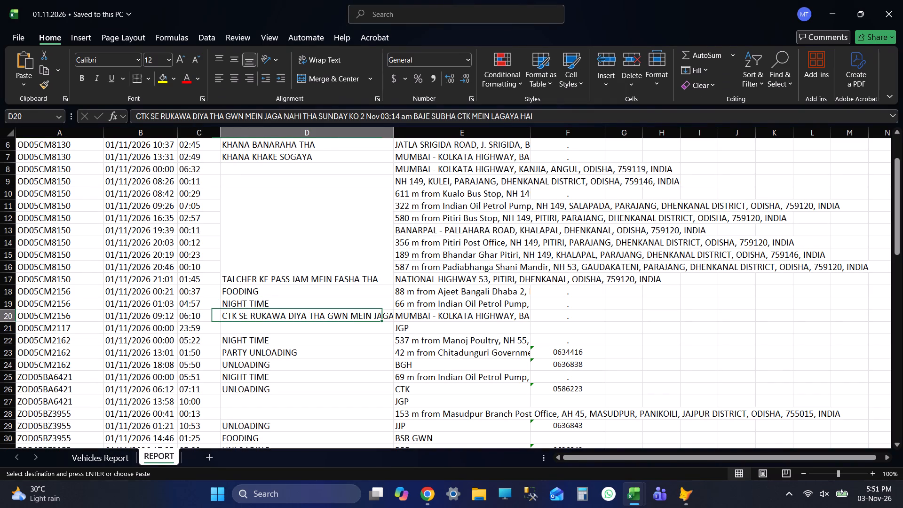
key("shift+Tab")
key("shift+Tab")
key("shift+Tab")
key("shift+Tab")
key("shift+Tab")
key("shift+Tab")
key("shift+Tab")
key("shift+Tab")
key("alt+Tab")
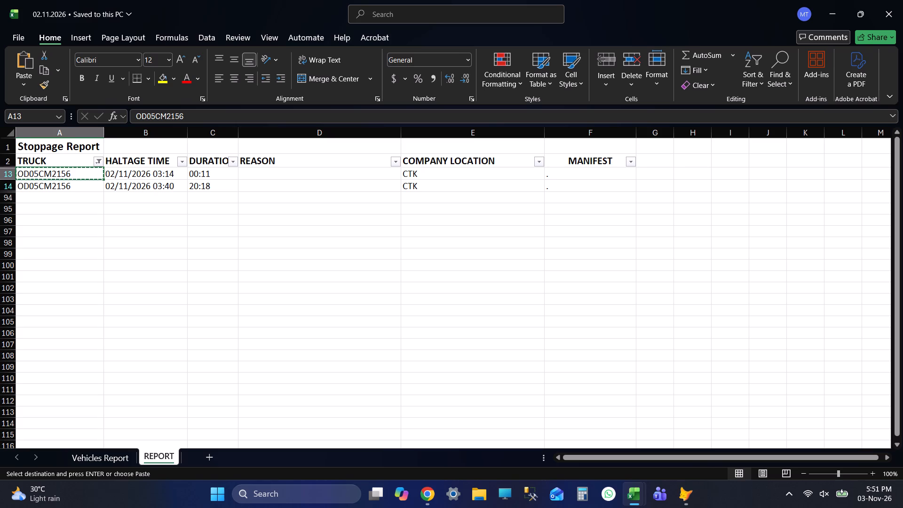
left_click(269, 188)
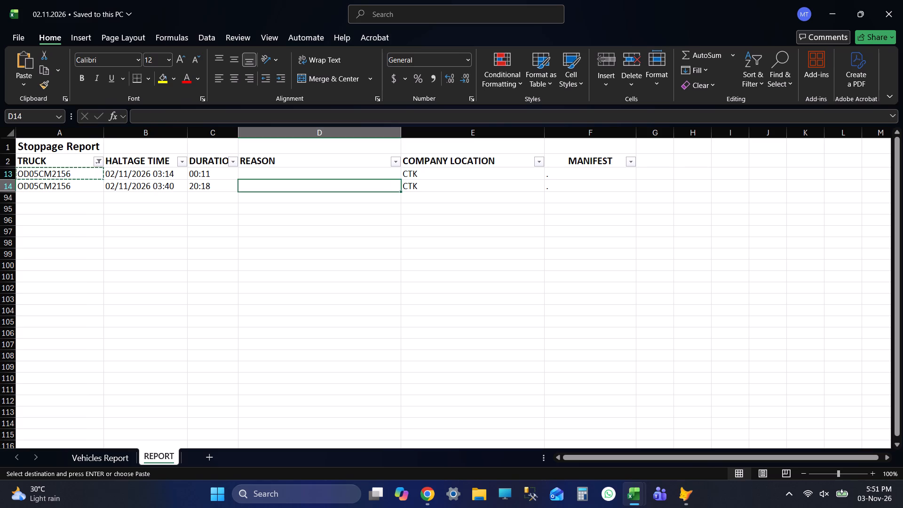
type("UNLOADING")
key("Tab")
key("ctrl+s")
key("ctrl+s")
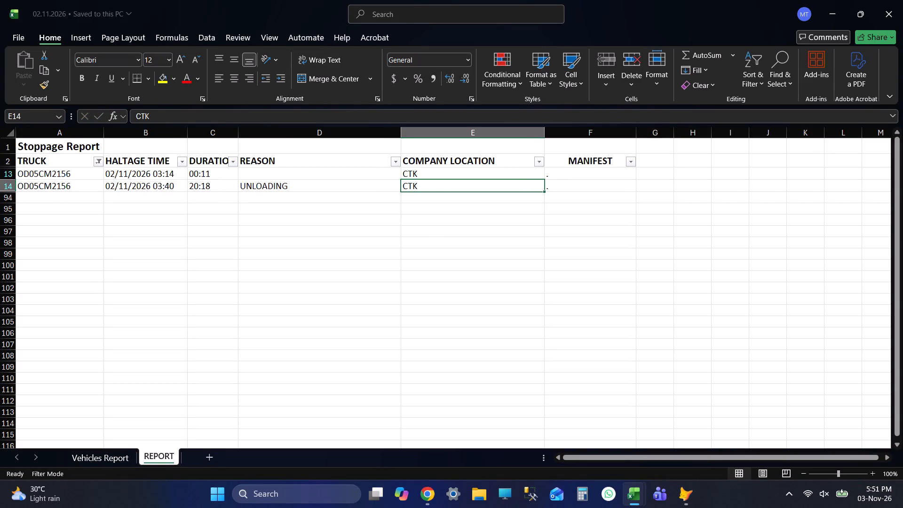
key("ctrl+s")
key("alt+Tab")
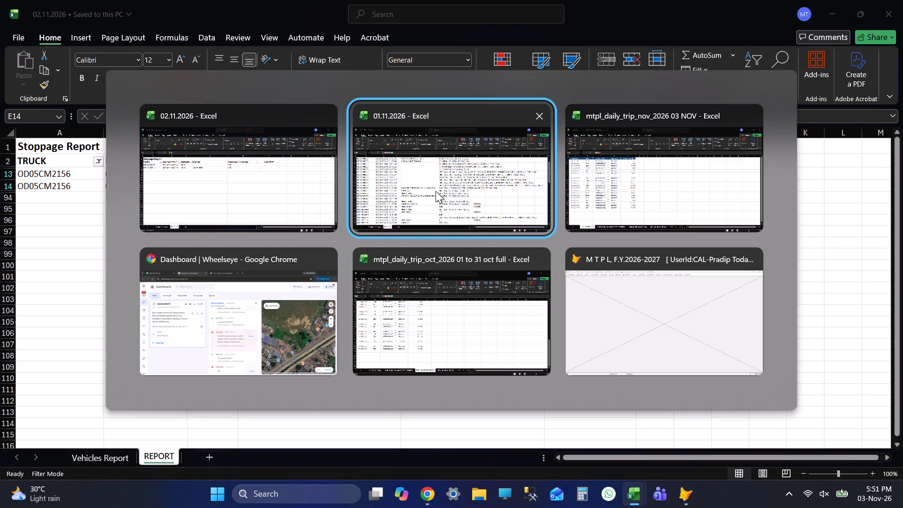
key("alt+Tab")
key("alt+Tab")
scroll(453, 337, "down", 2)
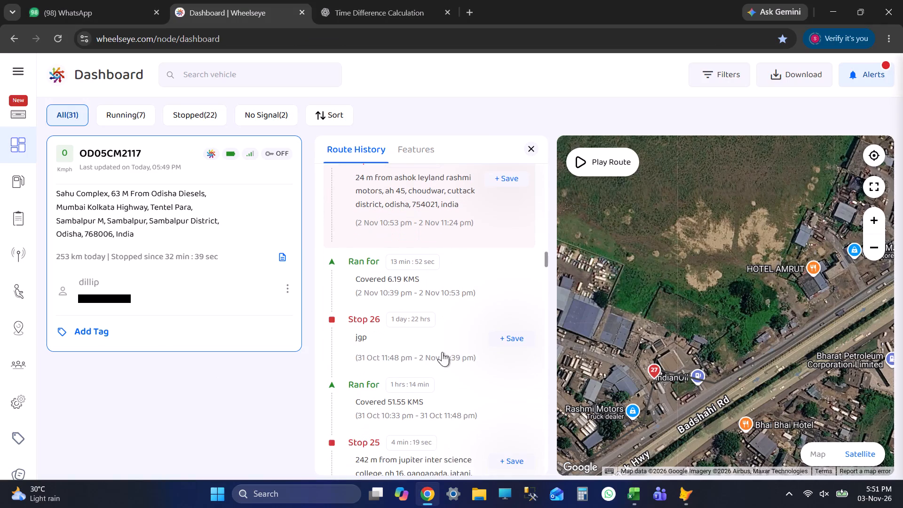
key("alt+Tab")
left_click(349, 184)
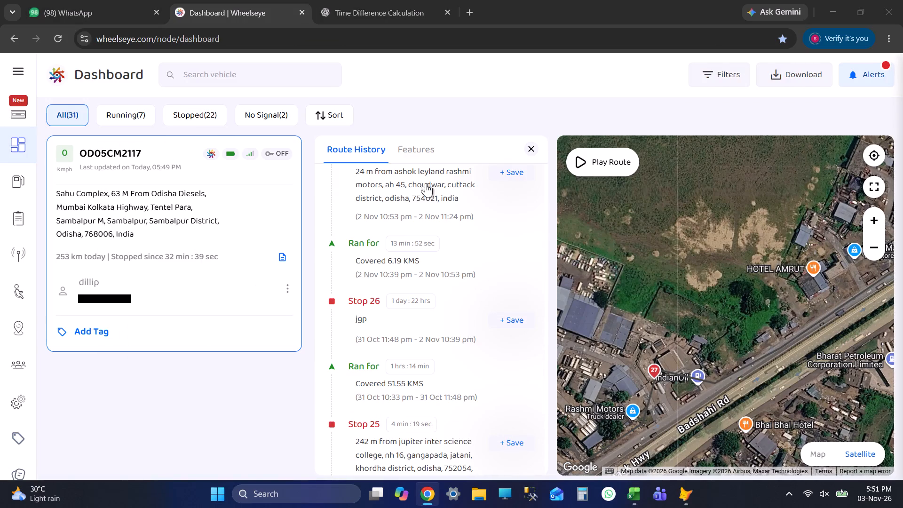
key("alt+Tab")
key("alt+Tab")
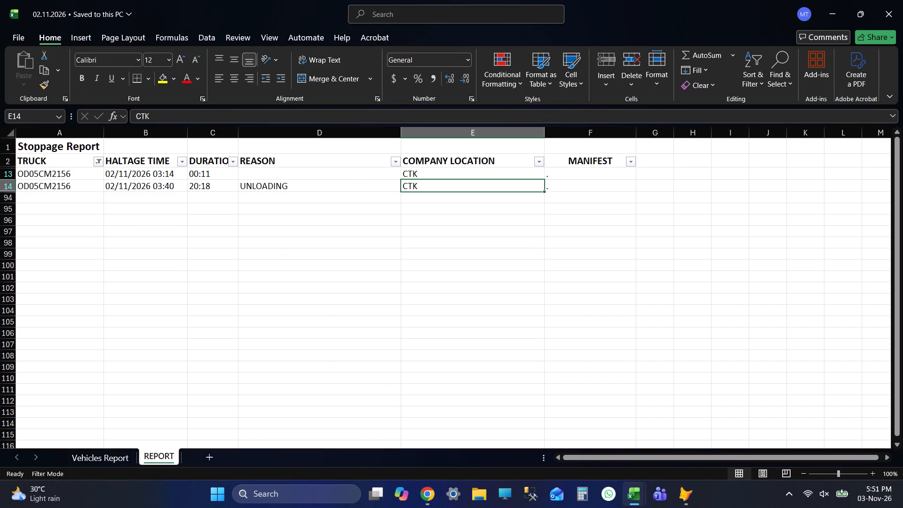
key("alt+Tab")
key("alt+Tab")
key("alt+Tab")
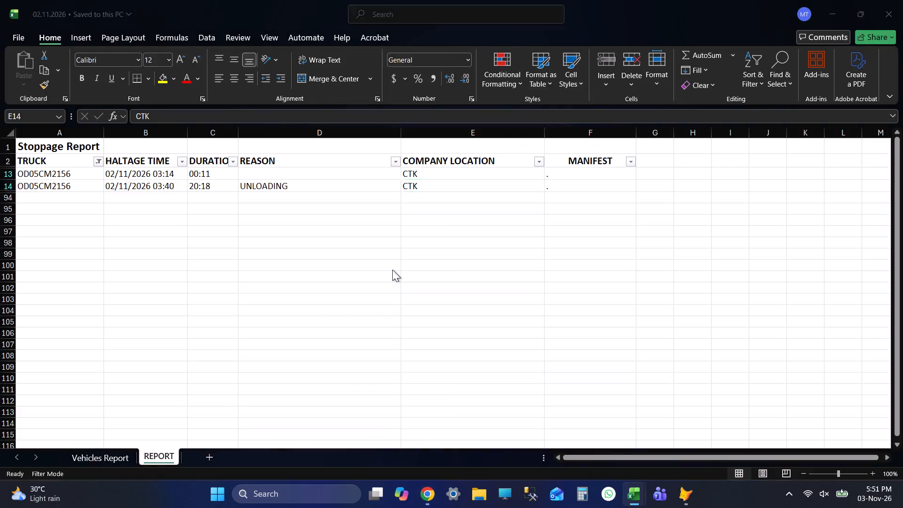
key("alt+Tab")
key("shift+Tab")
key("shift+Tab")
key("shift+Tab")
key("shift+Tab")
key("shift+Tab")
key("shift+Tab")
key("shift+Tab")
key("shift+Tab")
key("shift+Tab")
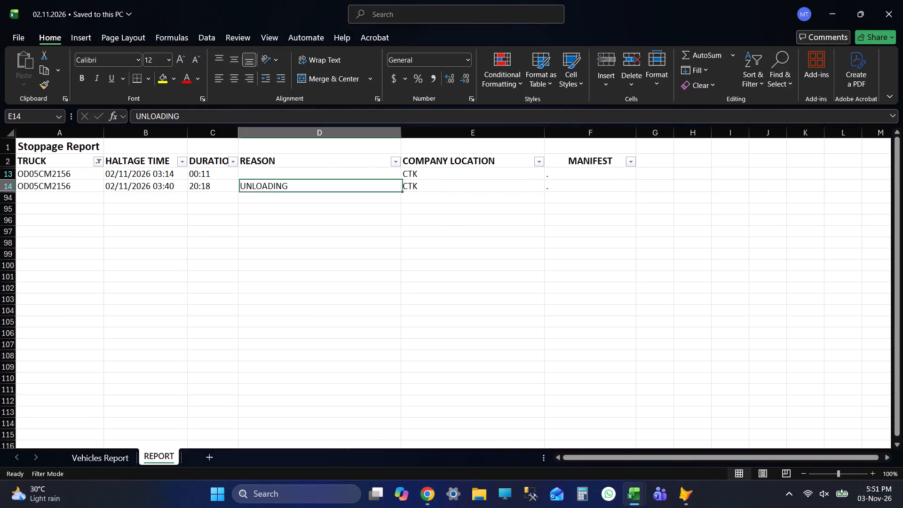
key("ctrl+c")
key("alt+Tab")
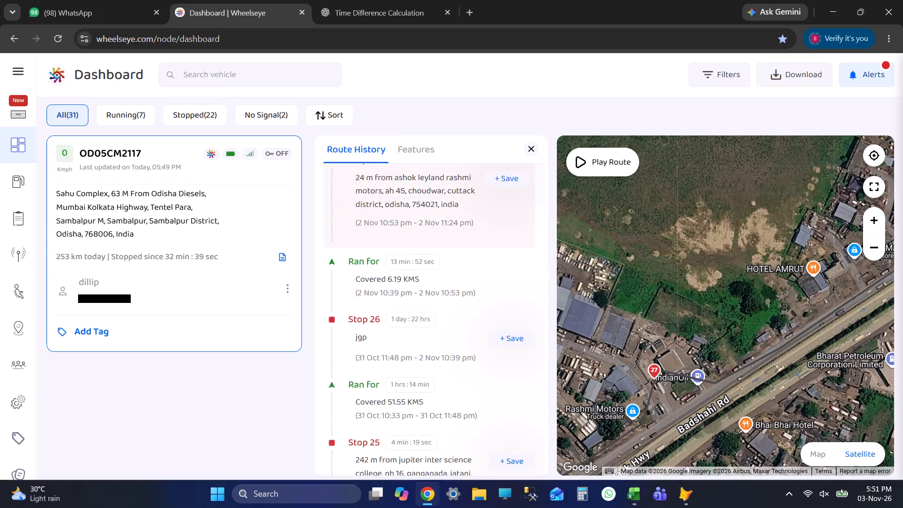
left_click(230, 69)
key("ctrl+v")
key("Return")
left_click(164, 229)
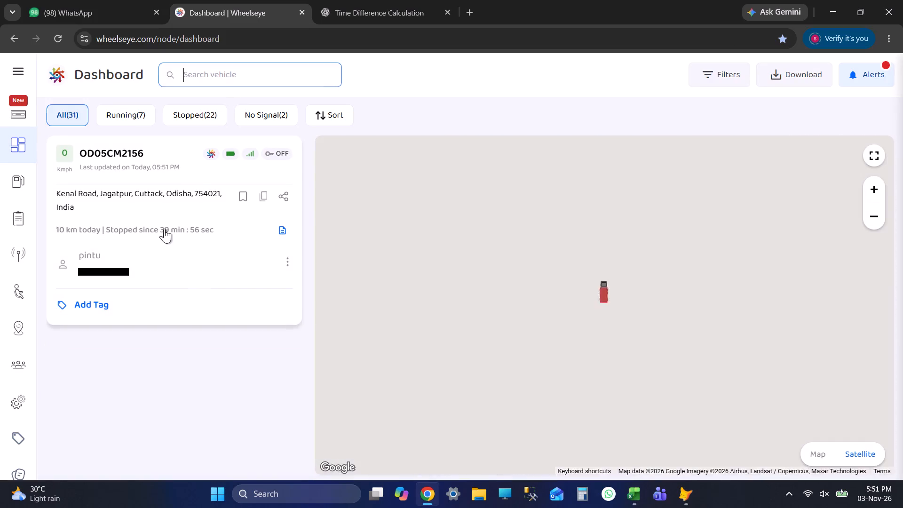
key("alt+Tab")
key("alt+Tab")
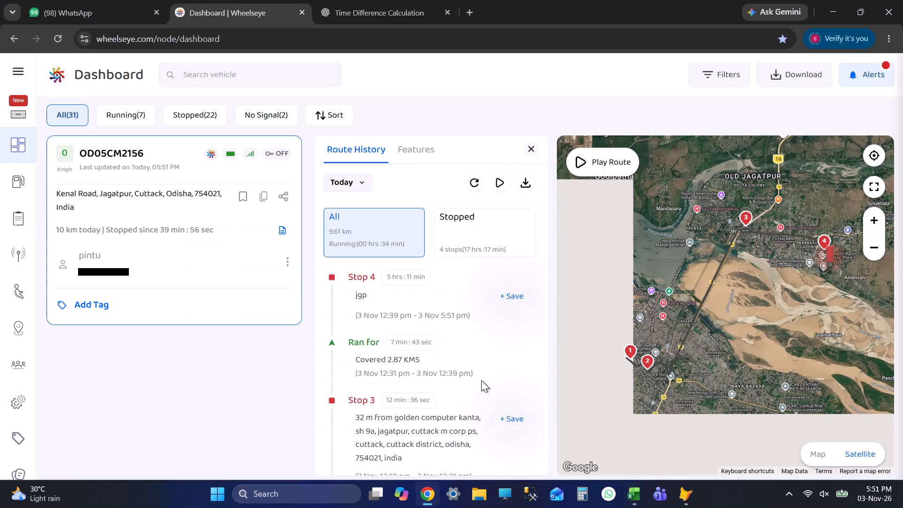
scroll(483, 387, "down", 11)
left_click(426, 435)
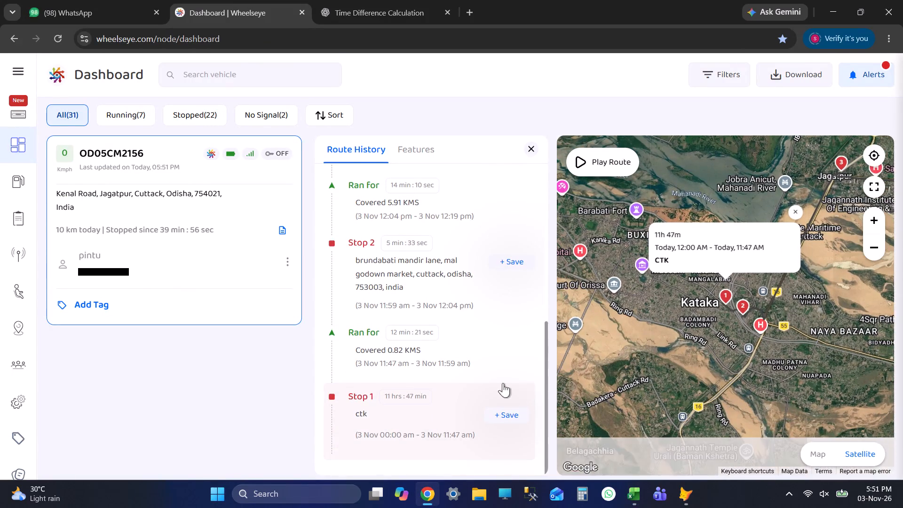
scroll(459, 380, "up", 2)
left_click(447, 364)
scroll(449, 392, "down", 3)
left_click(441, 430)
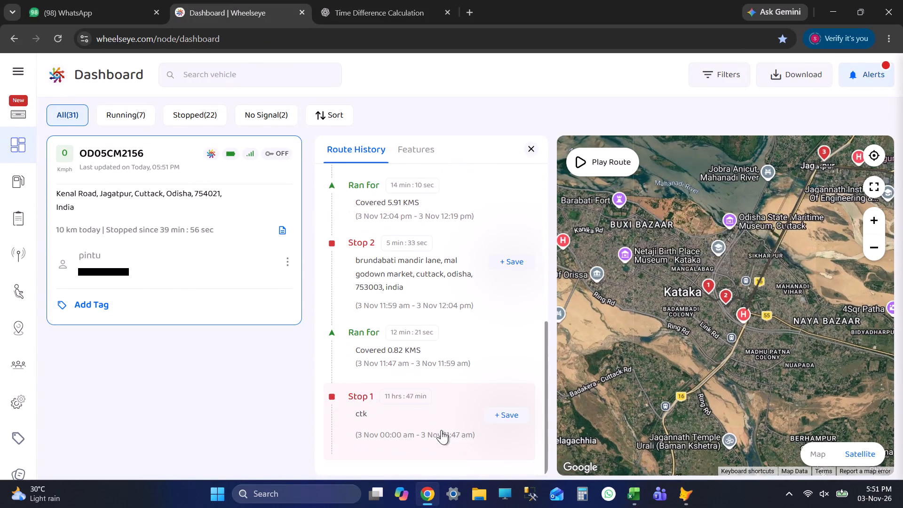
scroll(441, 430, "down", 4)
key("alt+Tab")
key("alt+Tab")
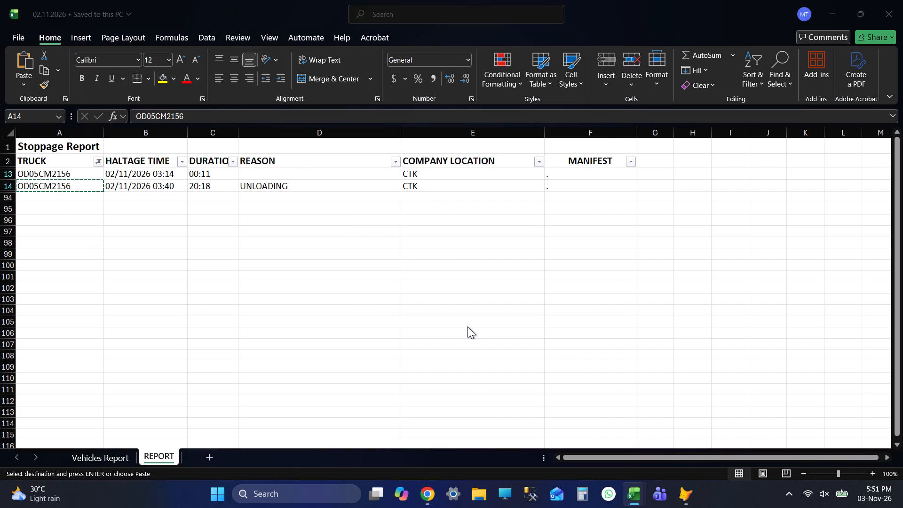
left_click(436, 286)
scroll(436, 310, "up", 2)
left_click(436, 312)
scroll(445, 321, "up", 3)
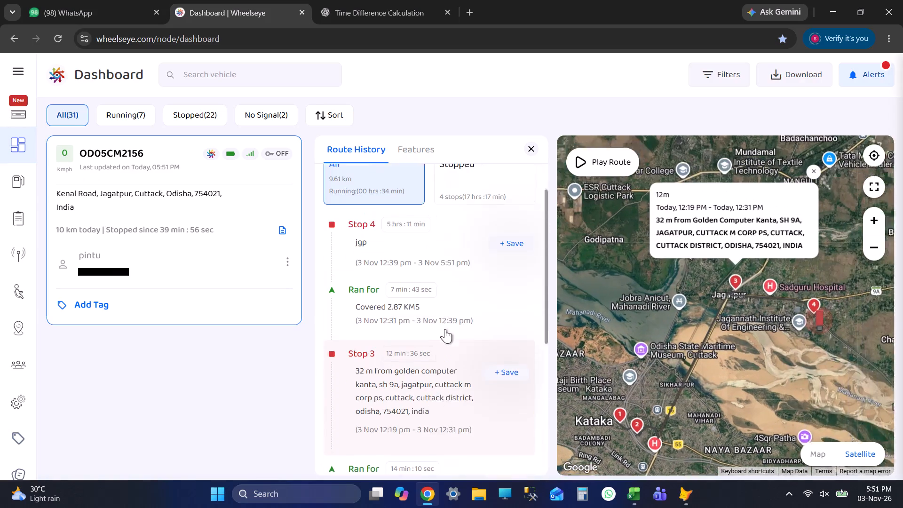
left_click(444, 326)
key("alt+Tab")
key("alt+Tab")
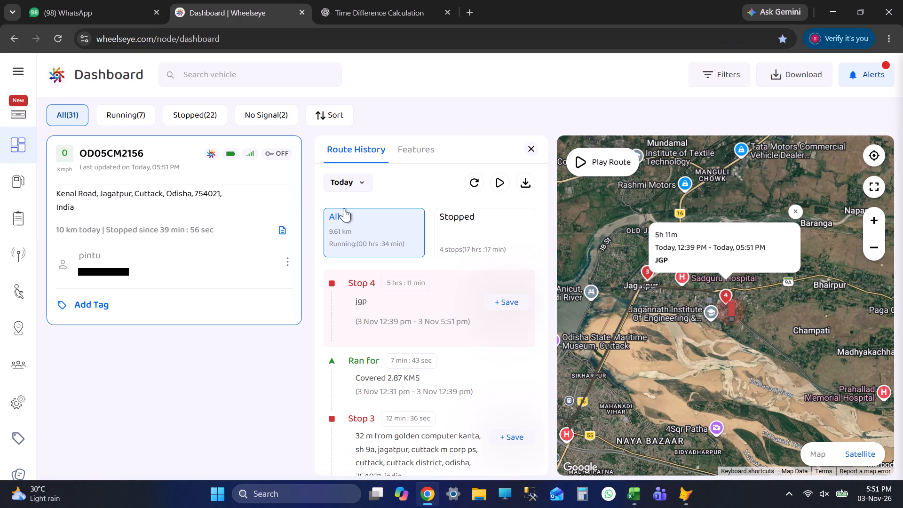
left_click(349, 186)
left_click(367, 258)
scroll(449, 339, "down", 2)
scroll(449, 341, "up", 1)
scroll(449, 341, "down", 7)
left_click(427, 274)
scroll(450, 334, "down", 2)
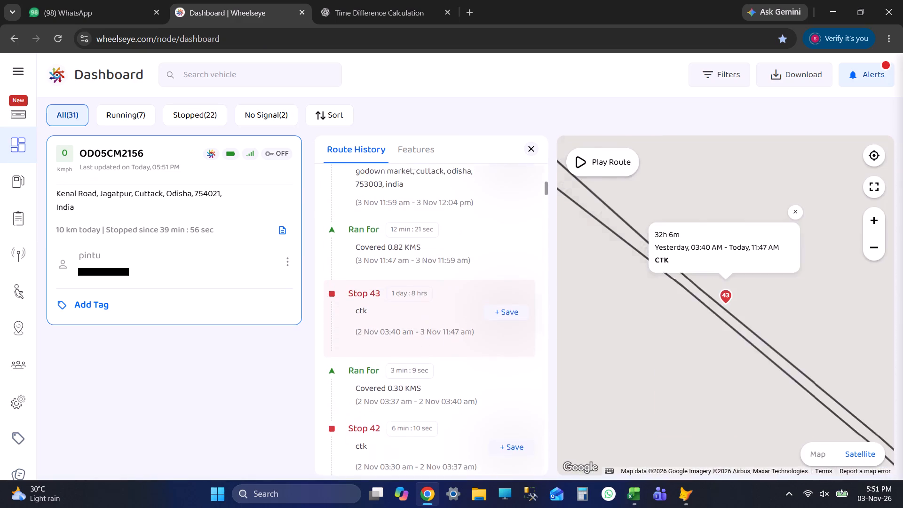
left_click(436, 342)
scroll(416, 418, "down", 2)
left_click(430, 327)
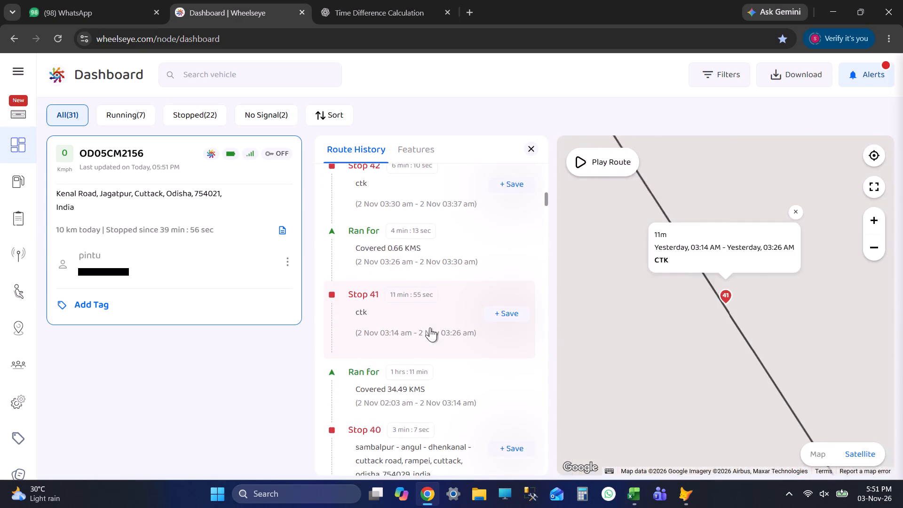
scroll(731, 323, "down", 2)
scroll(728, 324, "up", 1)
scroll(728, 324, "down", 1)
scroll(705, 329, "up", 1)
scroll(705, 329, "down", 6)
scroll(467, 405, "down", 3)
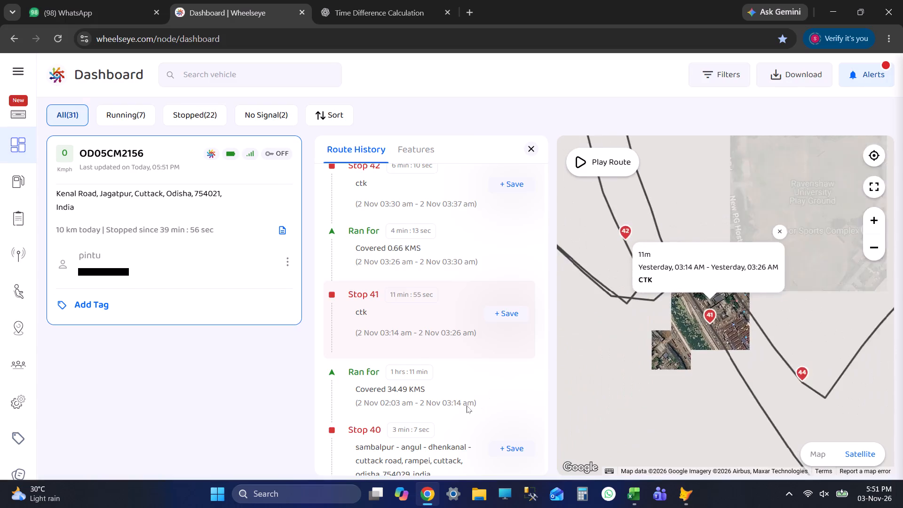
key("alt+Tab")
key("alt+Tab")
scroll(425, 295, "up", 2)
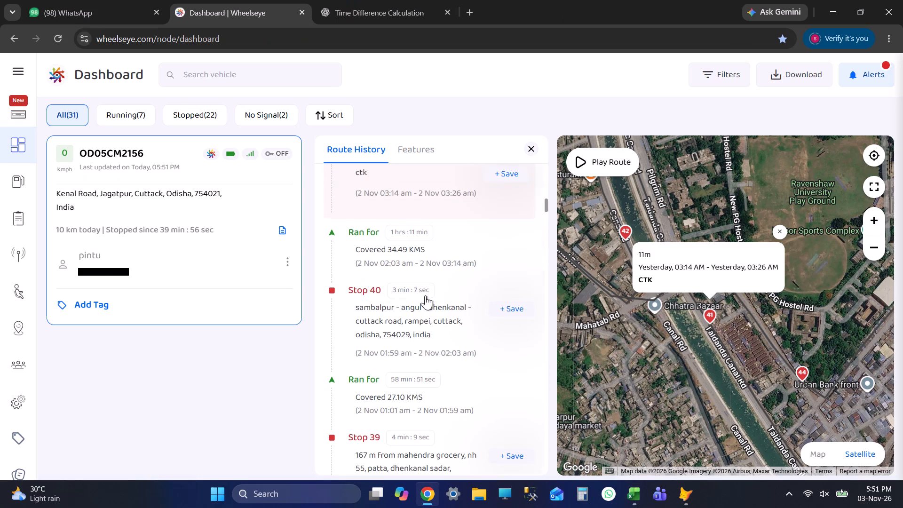
scroll(425, 295, "up", 1)
scroll(427, 258, "up", 1)
left_click(432, 250)
scroll(439, 279, "up", 1)
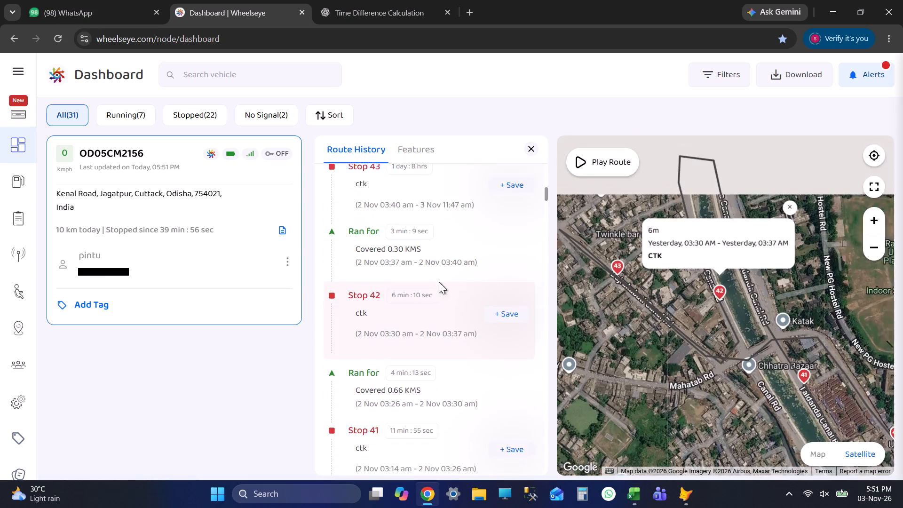
scroll(439, 282, "up", 1)
left_click(421, 284)
key("alt+Tab")
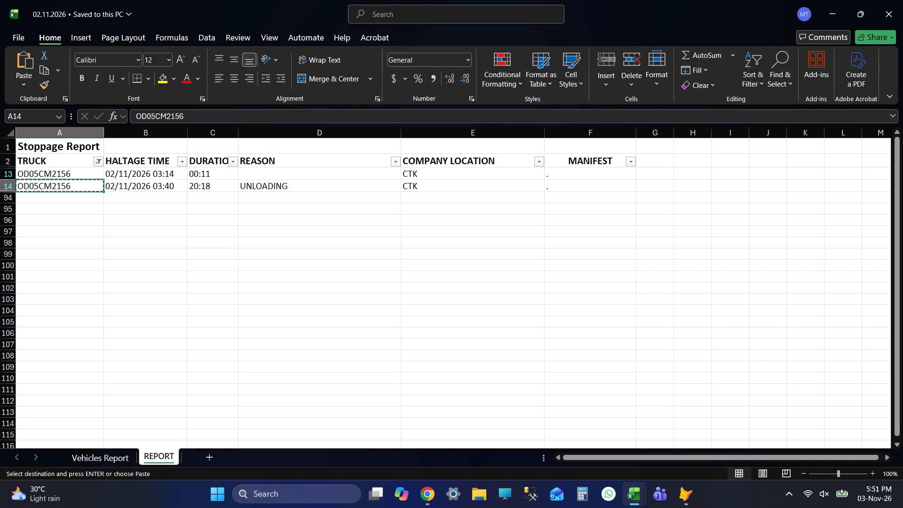
key("Tab")
key("Tab")
key("Tab")
key("Tab")
key("Tab")
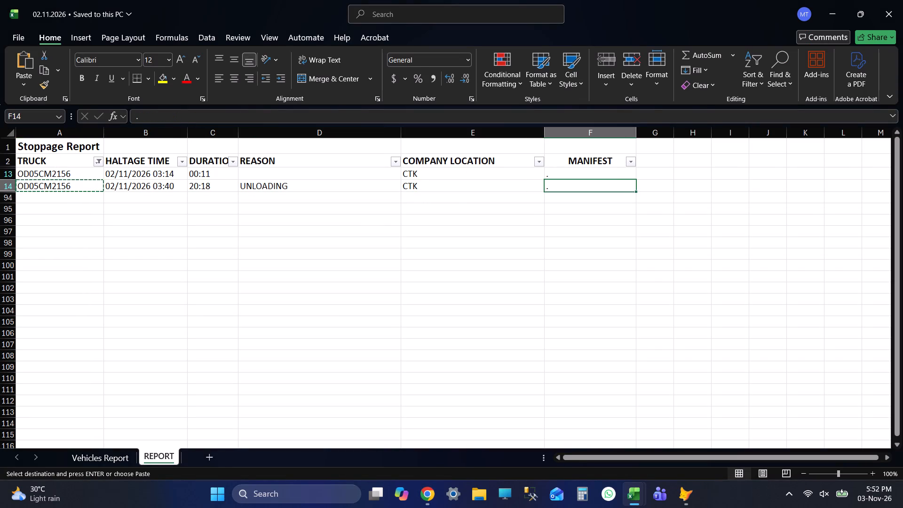
key("ctrl+s")
key("alt+Tab")
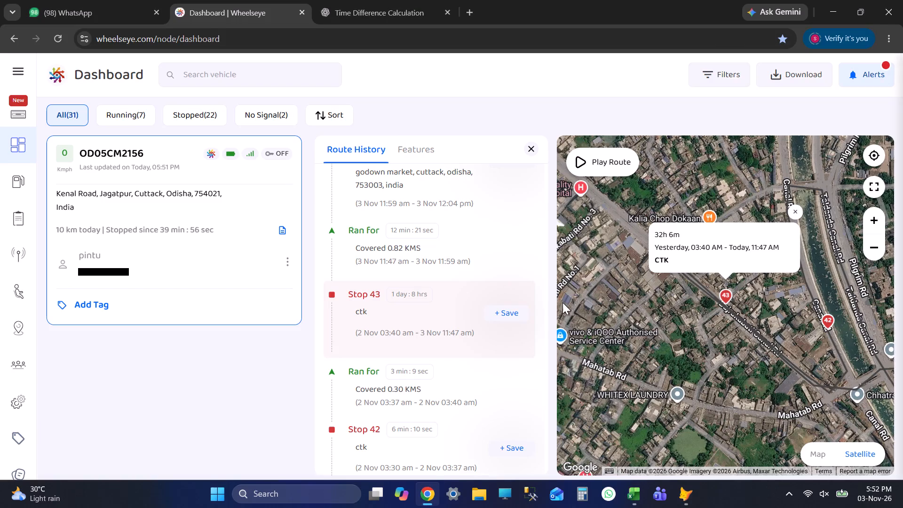
scroll(640, 324, "down", 12)
scroll(715, 376, "up", 1)
scroll(715, 376, "down", 1)
scroll(715, 376, "up", 1)
scroll(716, 380, "down", 11)
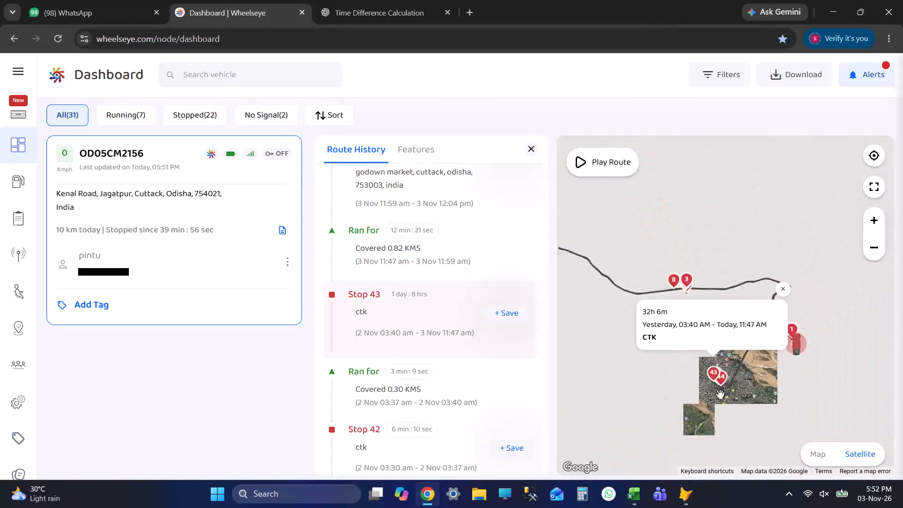
scroll(720, 394, "down", 12)
left_click_drag(675, 410, 826, 387)
scroll(740, 394, "down", 2)
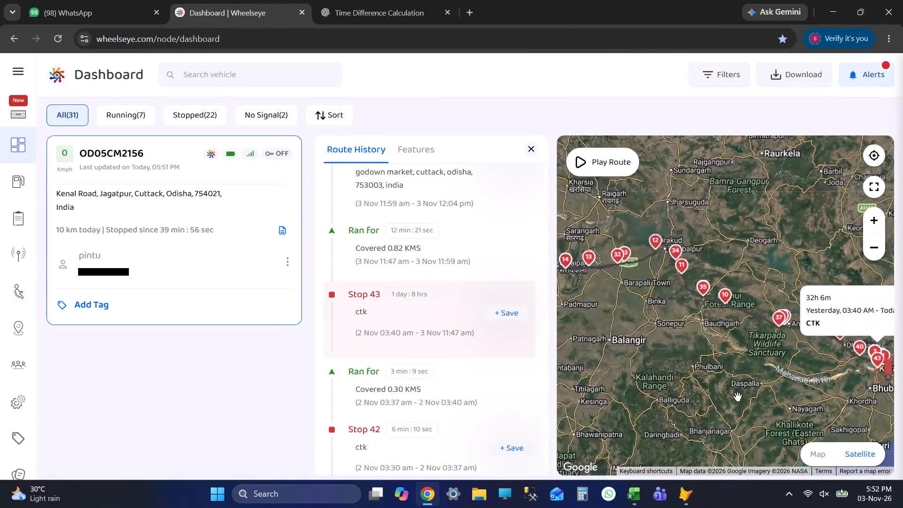
scroll(737, 397, "down", 5)
key("alt+Tab")
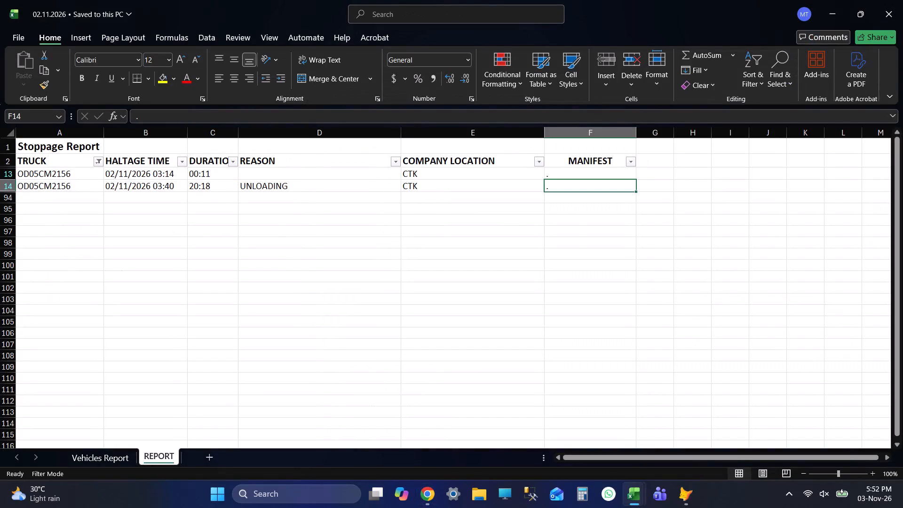
key("ctrl+s")
key("alt+Tab")
key("alt+Tab")
key("alt+Tab")
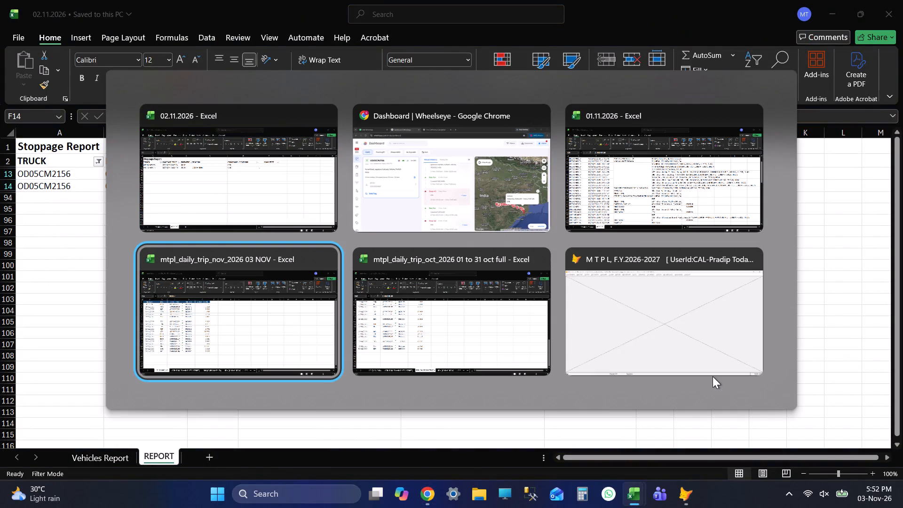
key("alt+Tab")
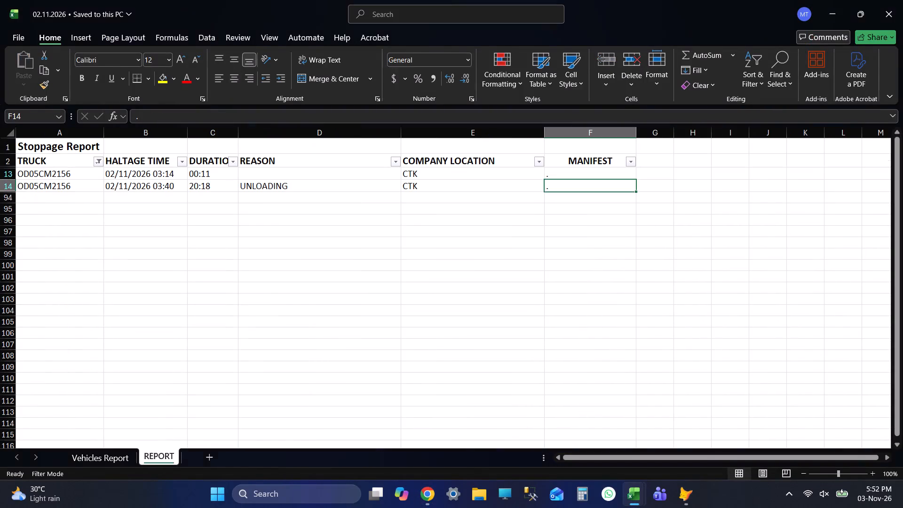
key("alt+Tab")
left_click(307, 451)
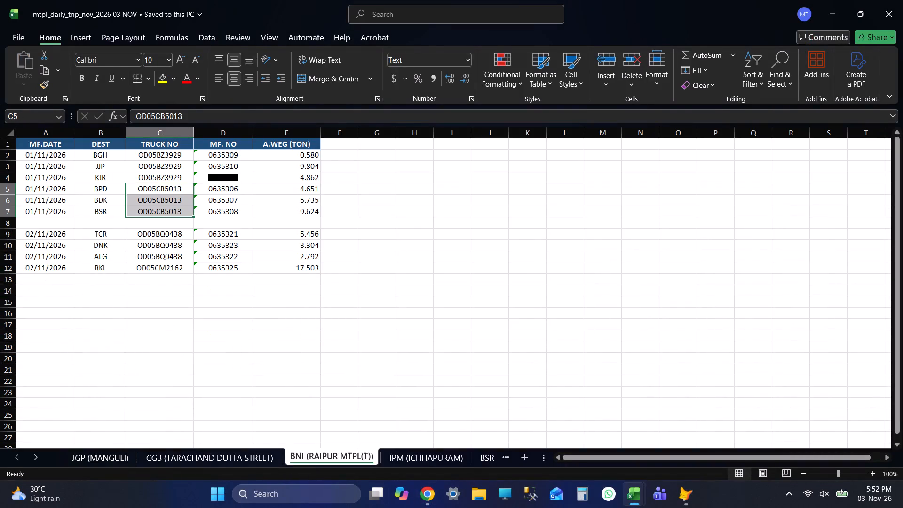
key("alt+Tab")
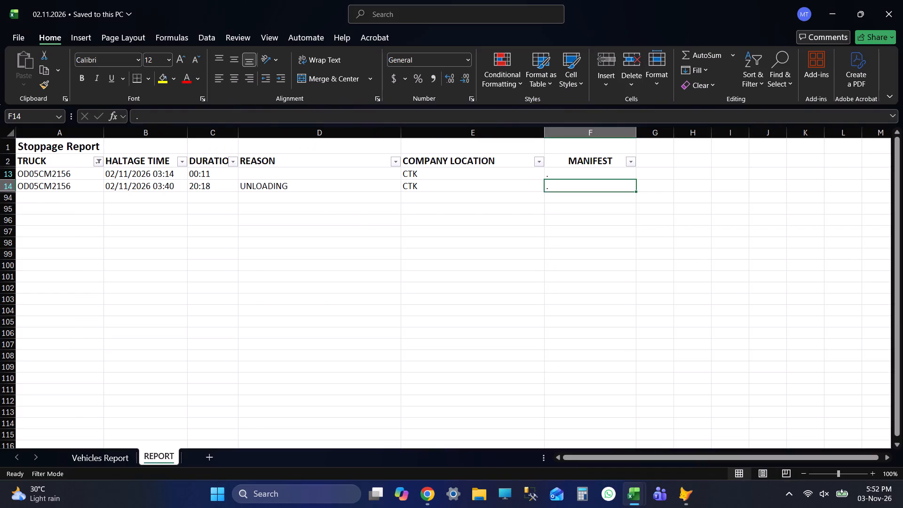
key("alt+Tab")
scroll(217, 292, "up", 7)
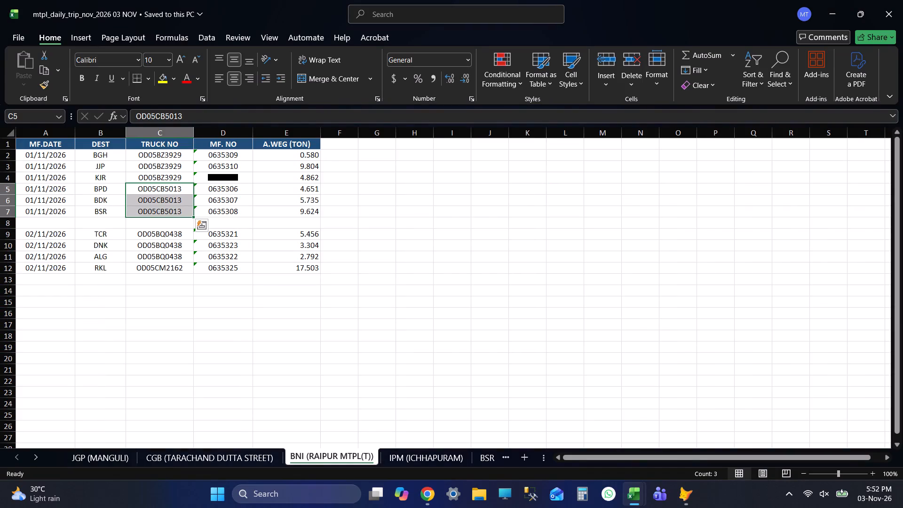
scroll(241, 300, "up", 2)
scroll(241, 300, "down", 1)
scroll(241, 300, "up", 6)
key("alt+Tab")
key("alt+Tab")
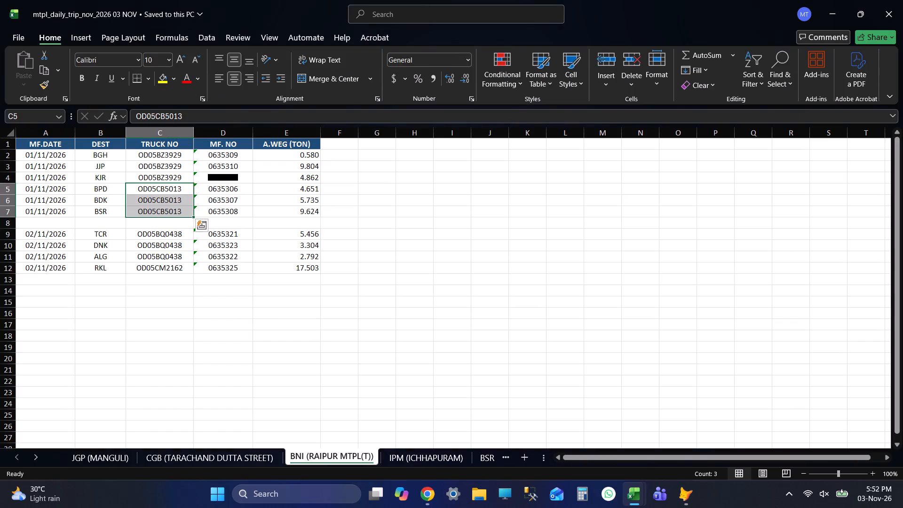
key("alt+Tab")
key("alt+Tab")
key("alt+Tab")
key("alt+Tab")
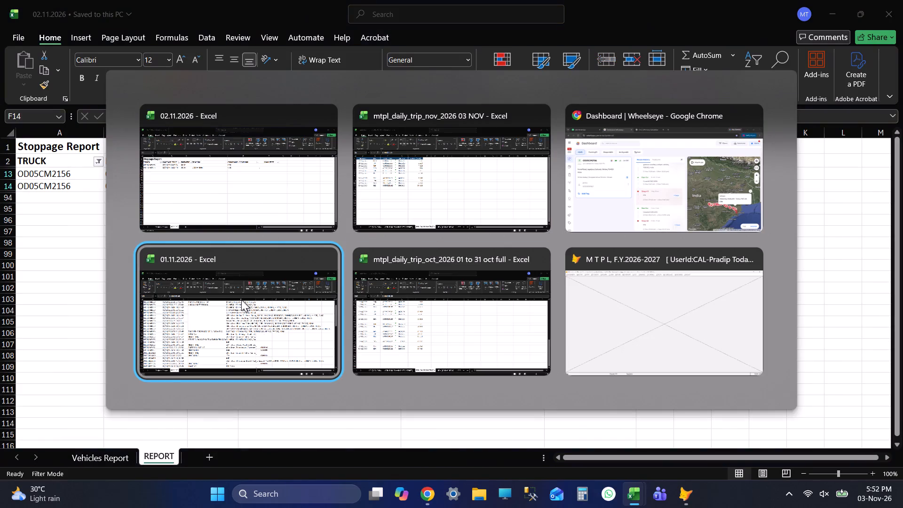
key("alt+Tab")
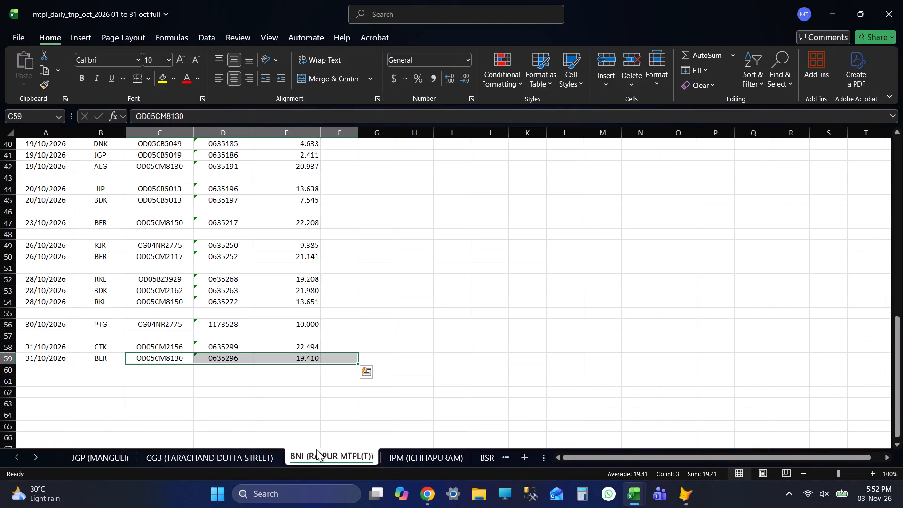
left_click(164, 349)
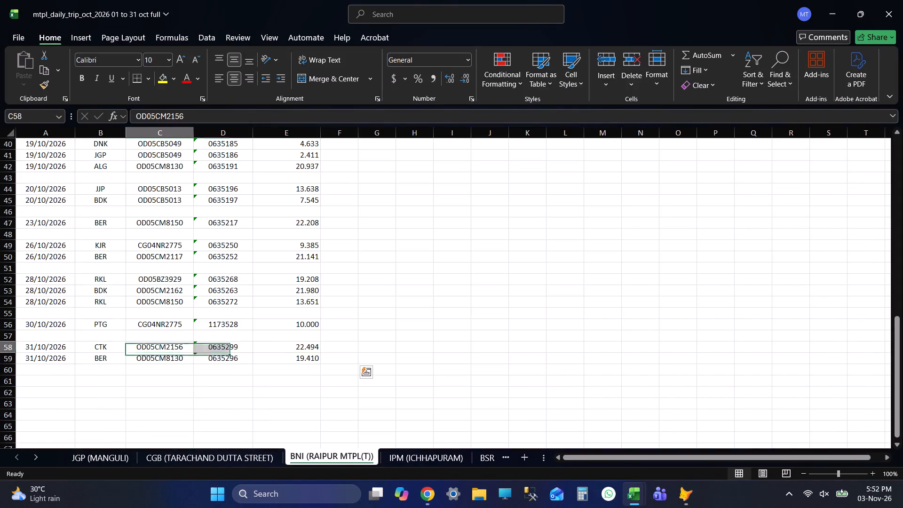
key("Tab")
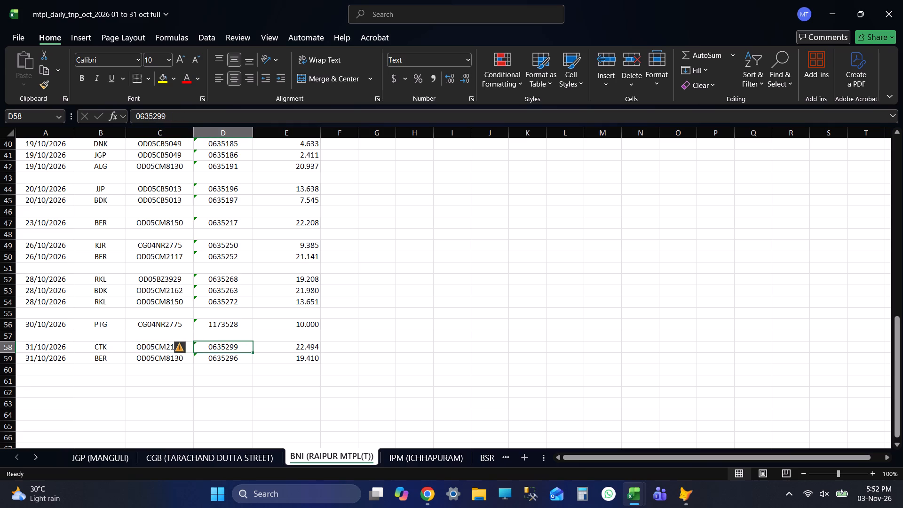
key("ctrl+c")
key("alt+Tab")
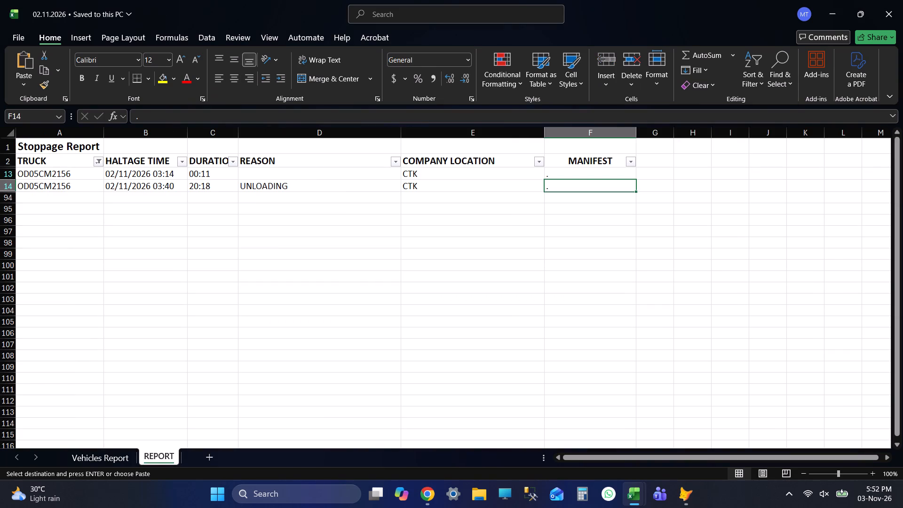
key("ctrl+v")
key("Return")
key("Return")
key("ctrl+s")
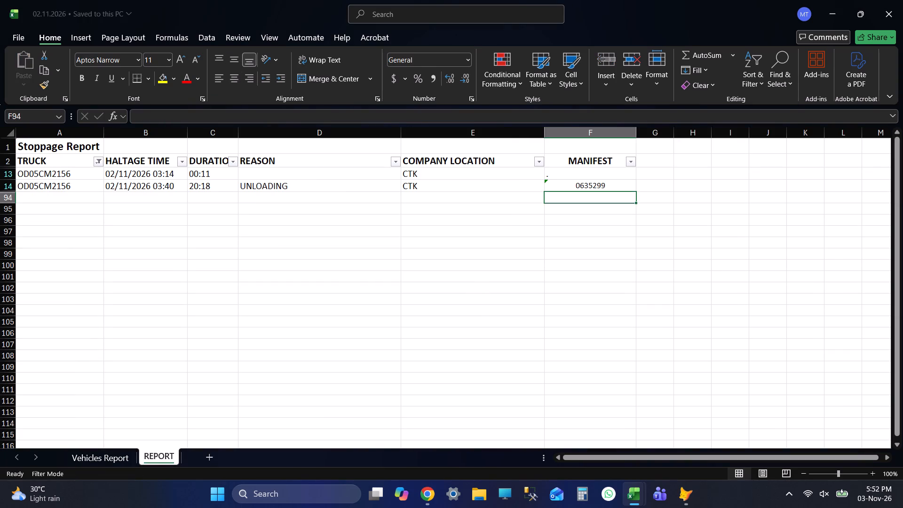
key("alt+Tab")
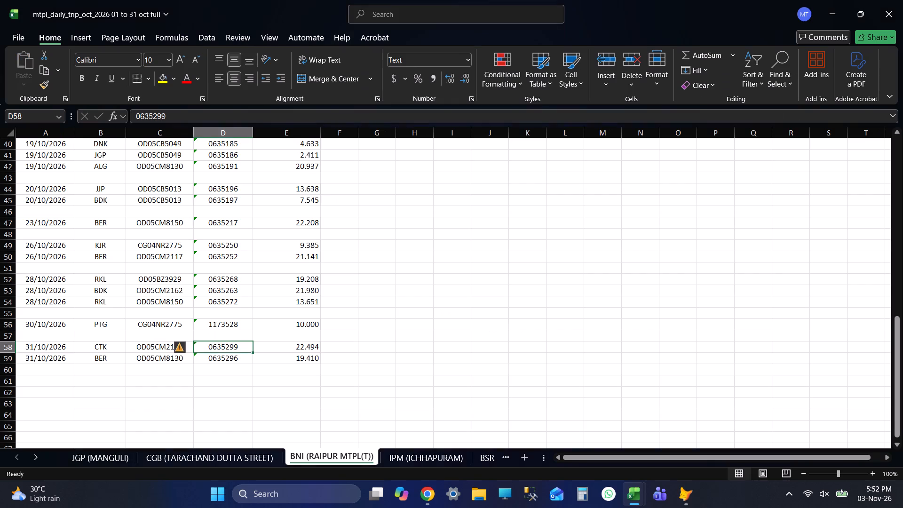
key("alt+Tab")
key("ctrl+s")
key("alt+Tab")
key("alt+Tab")
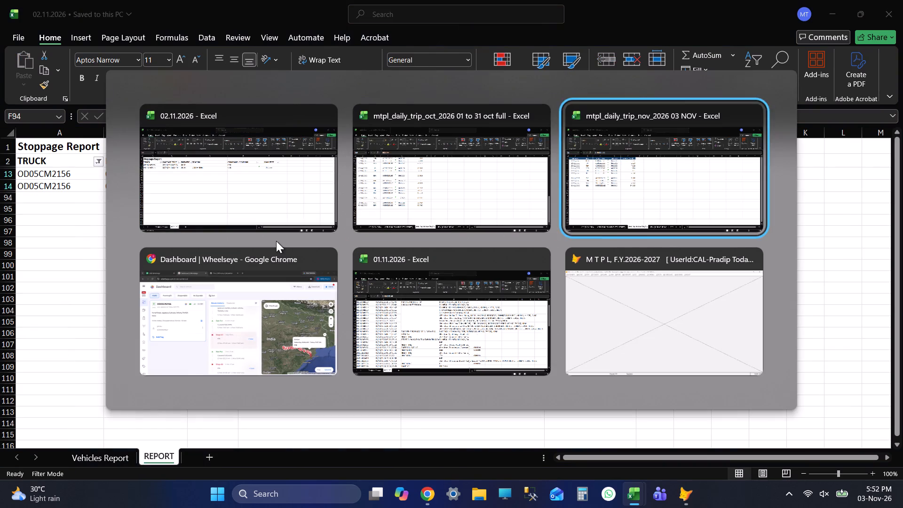
key("alt+Tab")
scroll(431, 323, "up", 3)
scroll(444, 333, "down", 3)
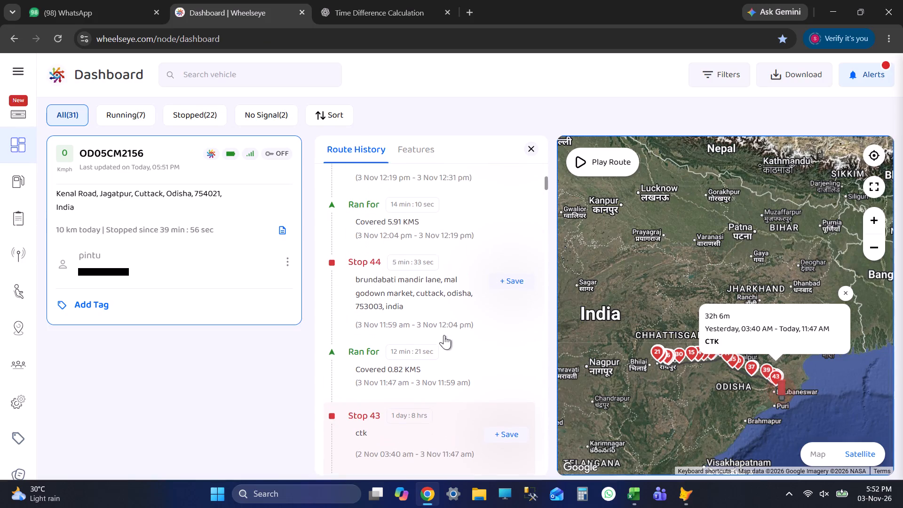
left_click(424, 442)
scroll(448, 405, "down", 2)
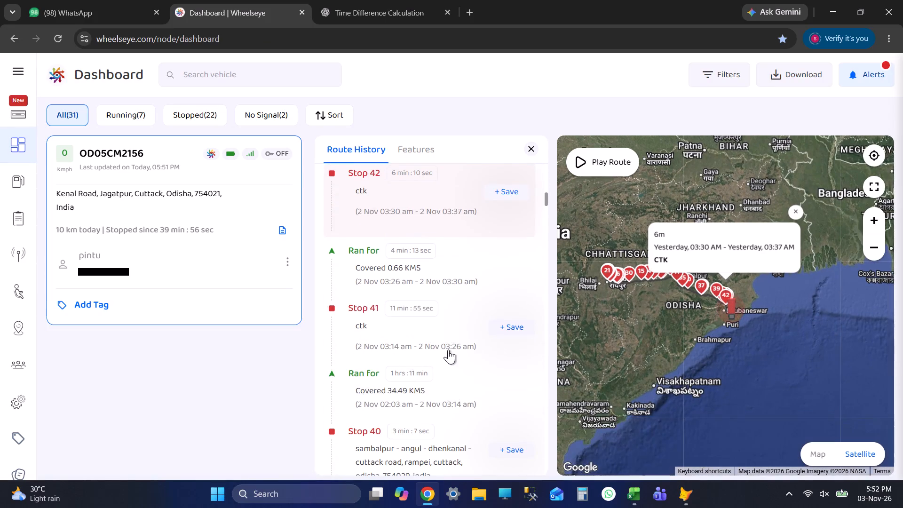
key("alt+Tab")
key("alt+Tab")
left_click(448, 349)
scroll(704, 305, "up", 13)
scroll(765, 307, "down", 1)
scroll(766, 307, "up", 7)
scroll(842, 321, "down", 1)
scroll(838, 321, "up", 7)
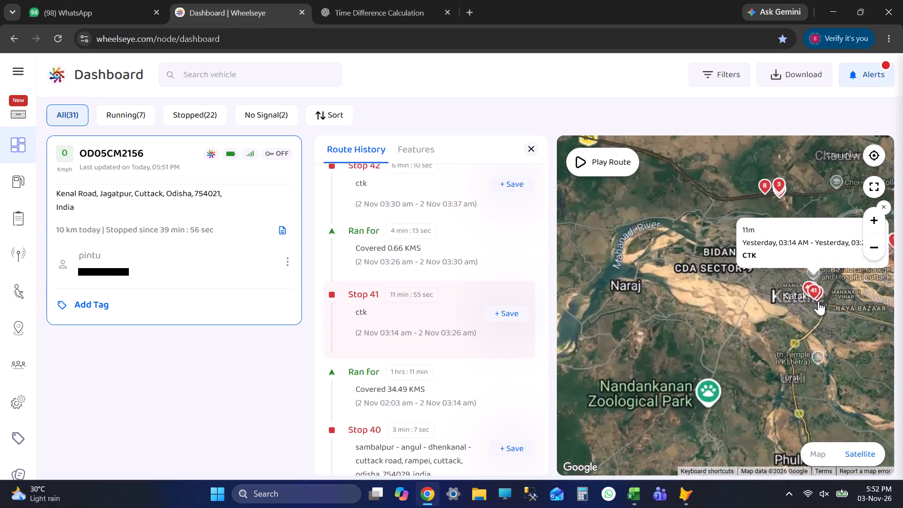
scroll(807, 288, "down", 1)
scroll(807, 288, "up", 13)
scroll(824, 318, "down", 1)
scroll(828, 320, "up", 1)
scroll(828, 320, "down", 1)
scroll(828, 320, "up", 7)
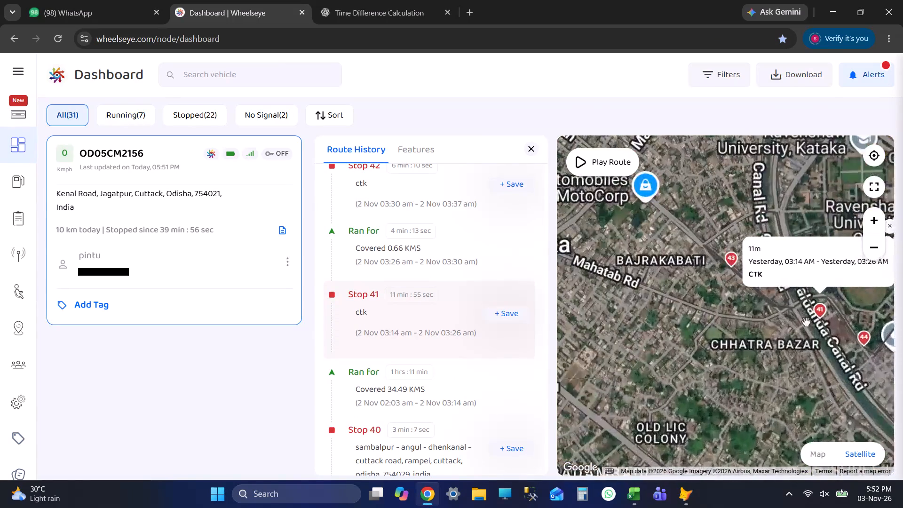
scroll(806, 322, "up", 7)
scroll(820, 323, "down", 1)
scroll(820, 323, "up", 3)
scroll(817, 335, "down", 8)
key("alt+Tab")
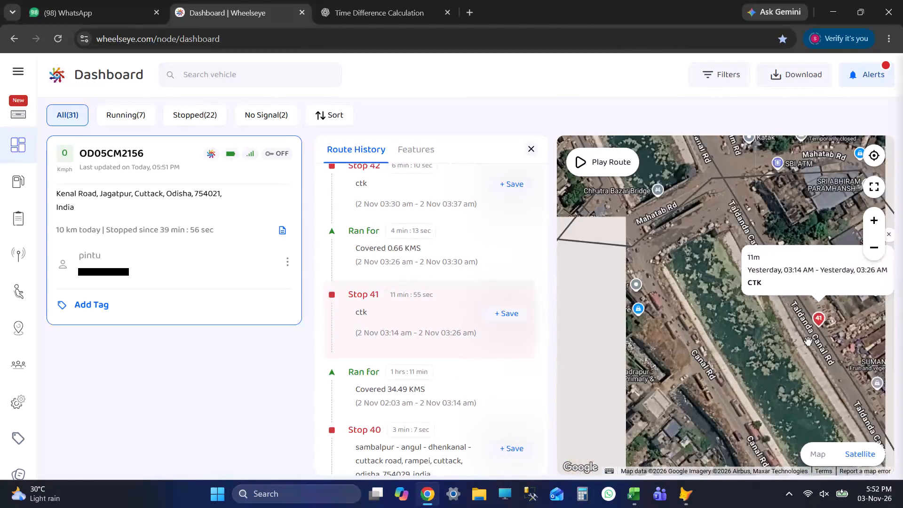
key("ctrl+s")
left_click(101, 160)
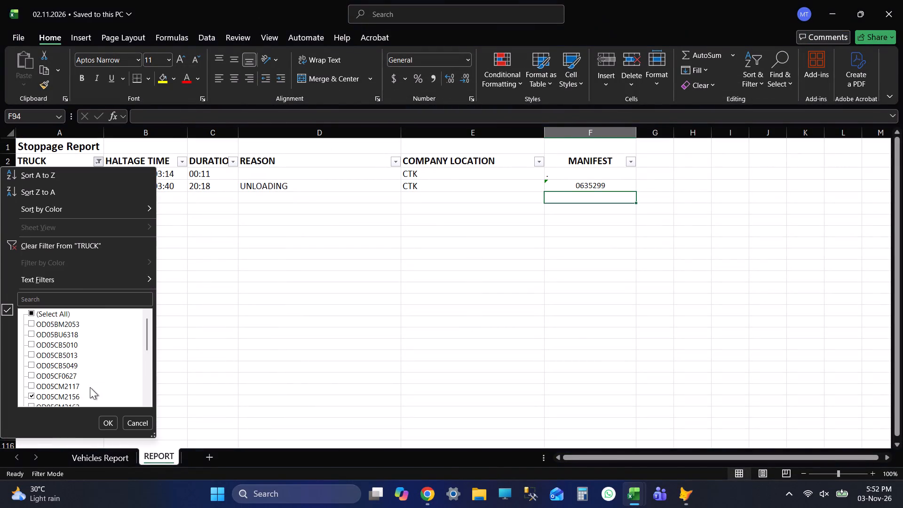
left_click(58, 396)
scroll(103, 363, "down", 2)
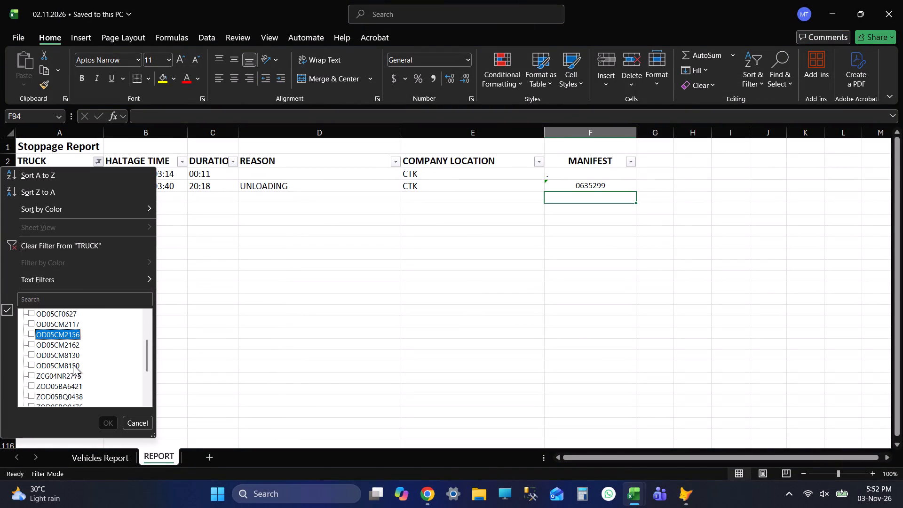
left_click(74, 346)
left_click(109, 424)
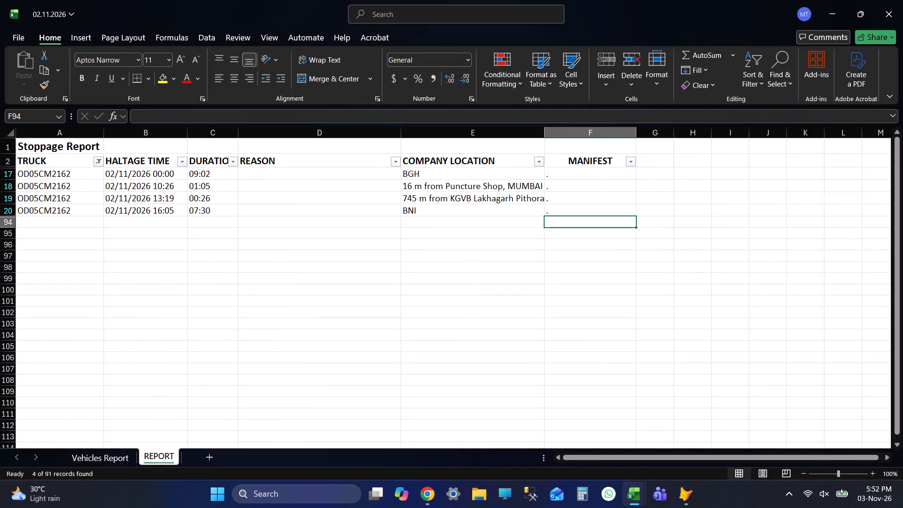
Save the 02.11.2026 stoppage report.
left_click(345, 272)
key("ctrl+s")
left_click(429, 178)
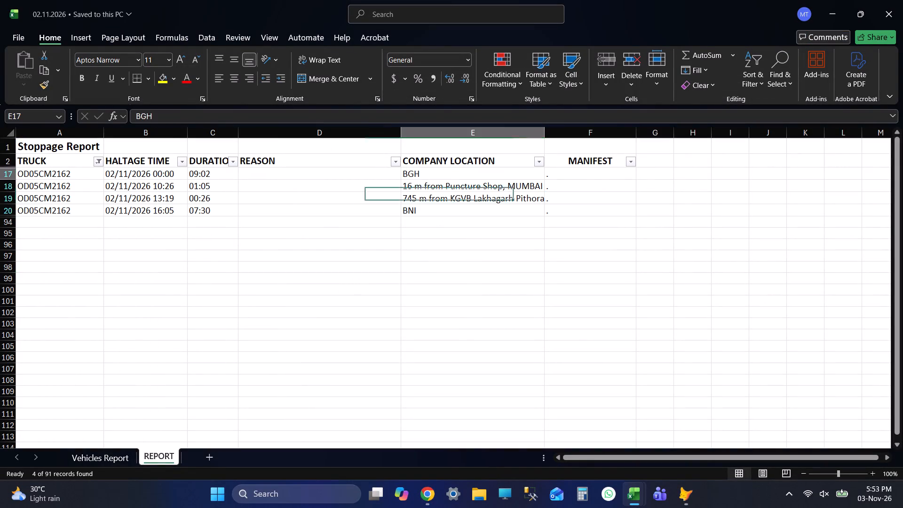
key("shift+Tab")
key("shift+Tab")
key("shift+Tab")
key("shift+Tab")
key("shift+Tab")
key("shift+Tab")
key("shift+Tab")
key("shift+Tab")
key("shift+Tab")
key("shift+Tab")
key("ctrl+c")
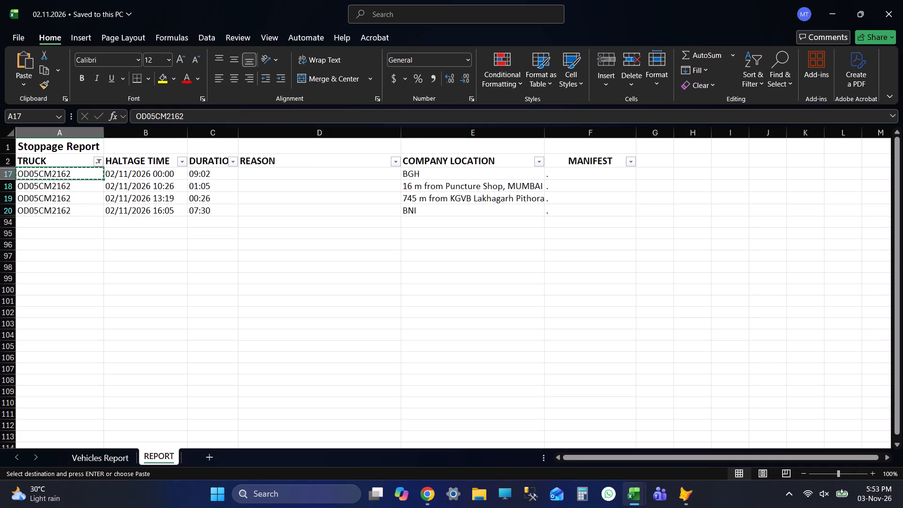
key("alt+Tab")
key("alt+Tab")
key("alt+Tab")
key("alt+Tab")
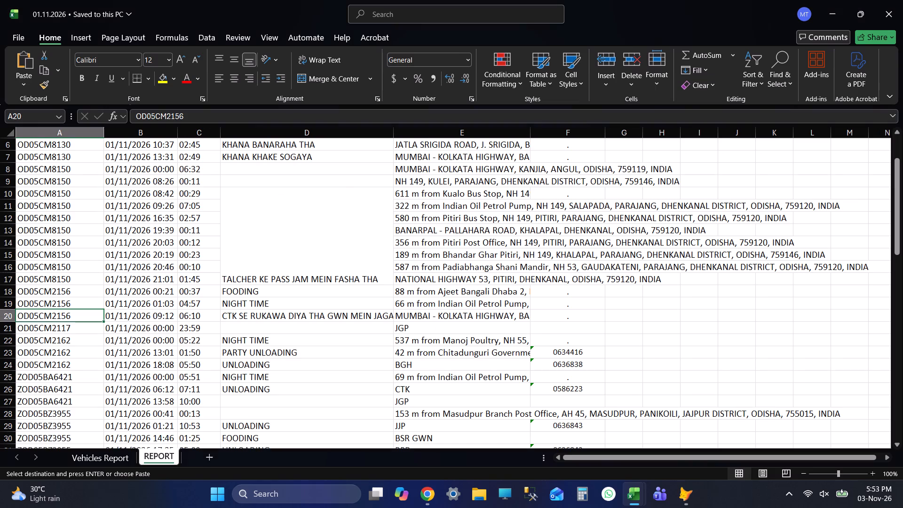
left_click(61, 133)
key("ctrl+f")
key("ctrl+v")
key("Return")
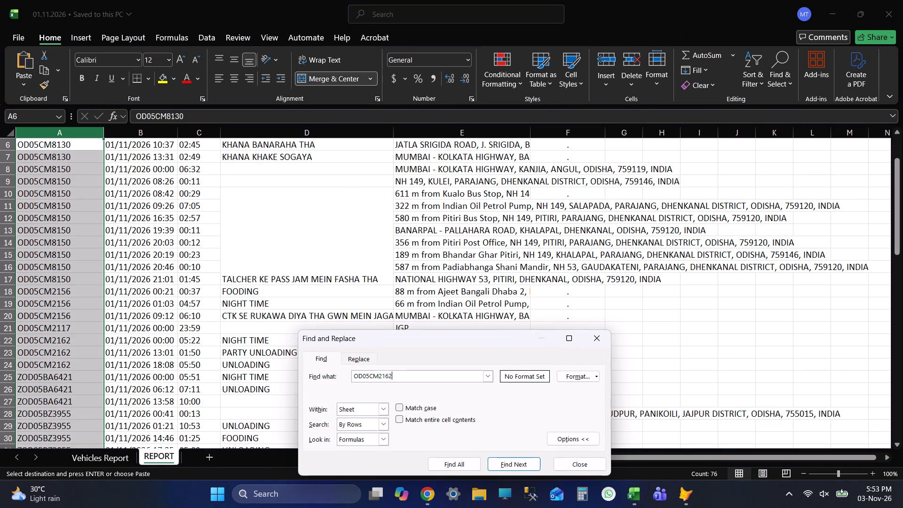
key("Return")
key("Return")
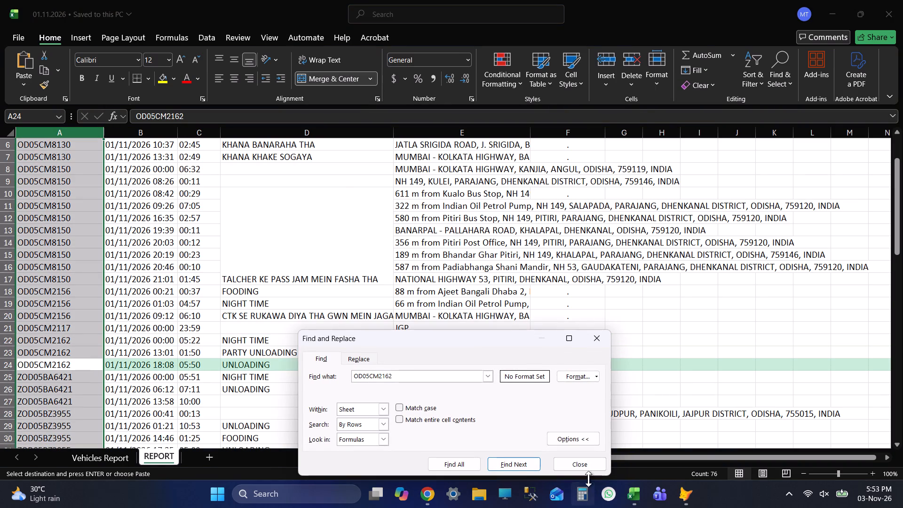
left_click(582, 461)
left_click(11, 365)
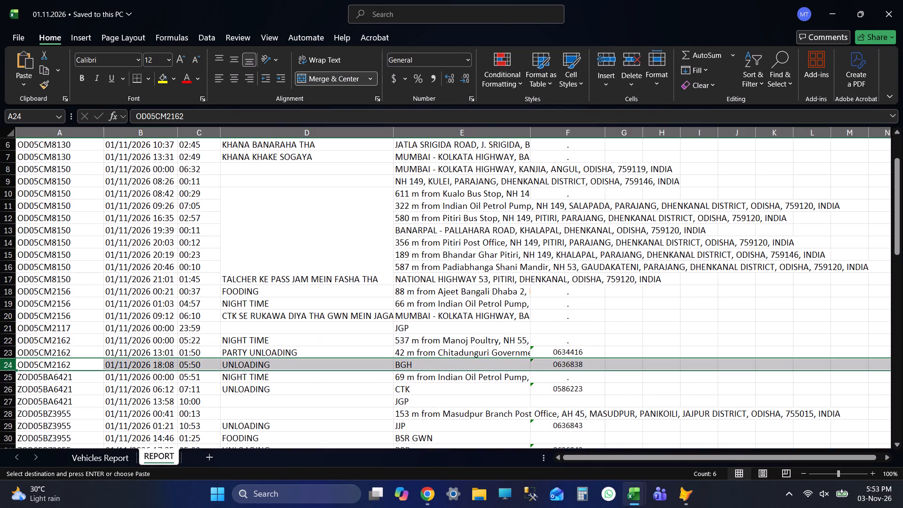
left_click_drag(647, 460, 649, 459)
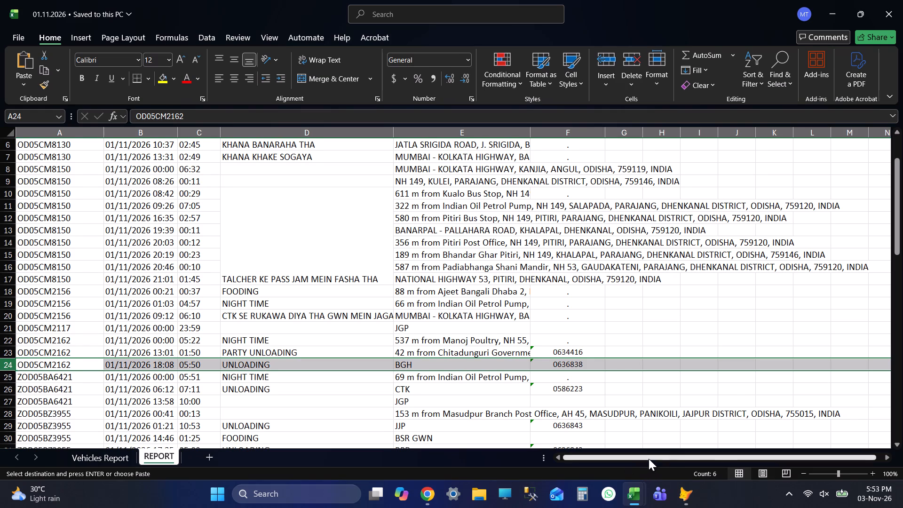
left_click_drag(649, 459, 392, 428)
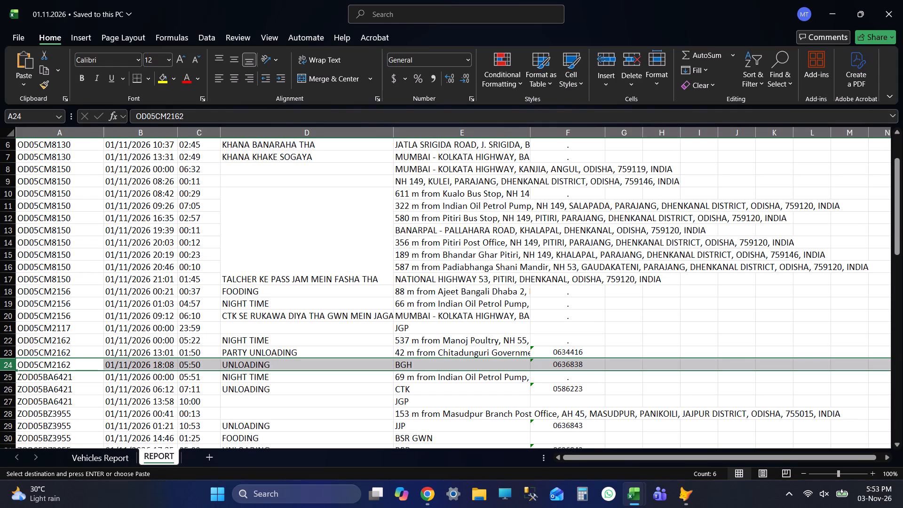
key("alt+Tab")
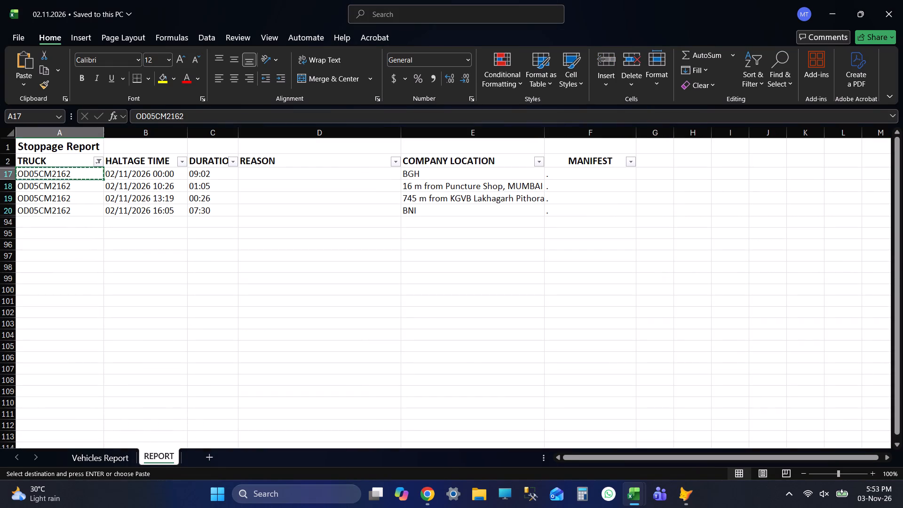
key("alt+Tab")
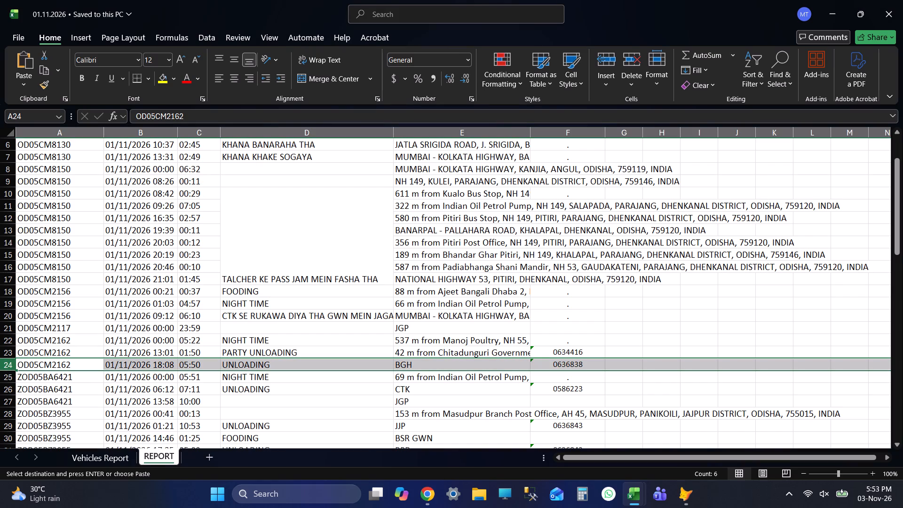
key("alt+Tab")
key("alt+Tab")
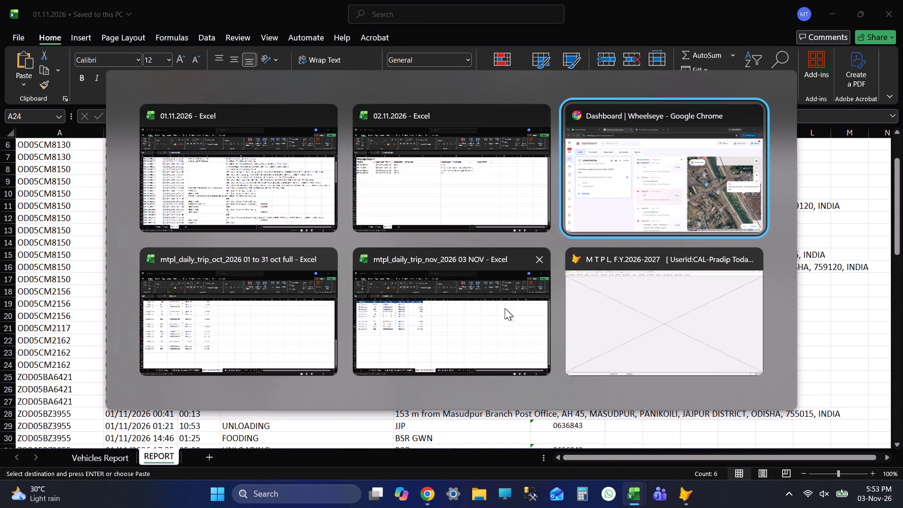
scroll(440, 305, "down", 4)
scroll(453, 349, "up", 1)
scroll(453, 352, "down", 1)
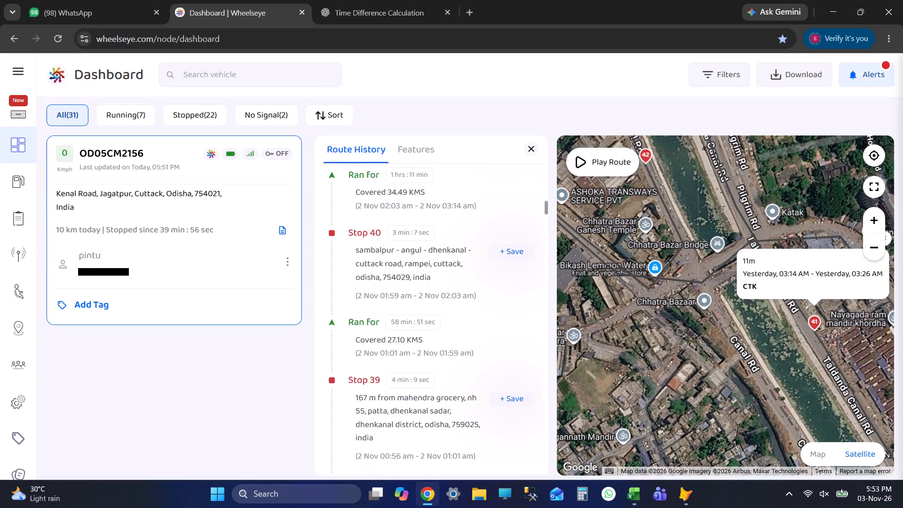
scroll(453, 352, "down", 2)
scroll(453, 352, "up", 1)
scroll(453, 352, "down", 3)
scroll(456, 365, "up", 1)
scroll(456, 365, "down", 13)
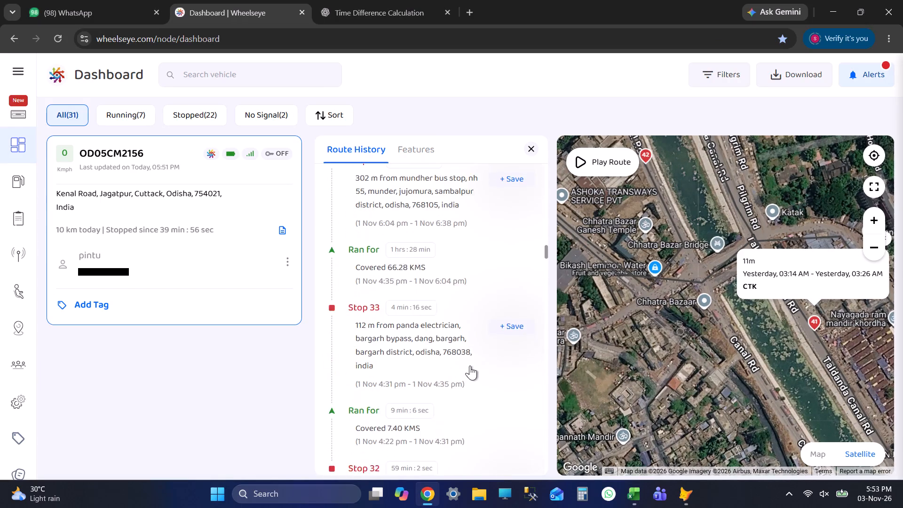
scroll(470, 365, "up", 1)
scroll(470, 365, "down", 1)
scroll(470, 365, "up", 17)
scroll(470, 365, "down", 1)
scroll(470, 365, "up", 6)
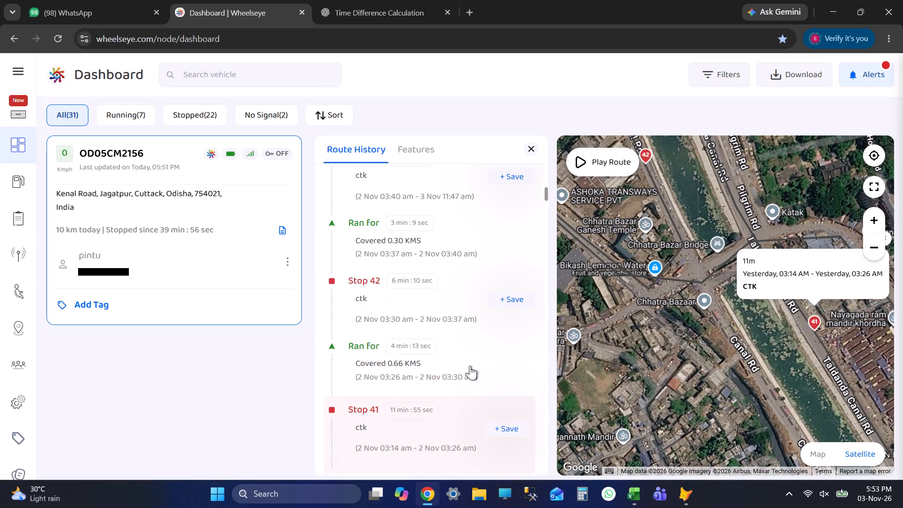
left_click(449, 312)
scroll(449, 312, "up", 3)
left_click(434, 351)
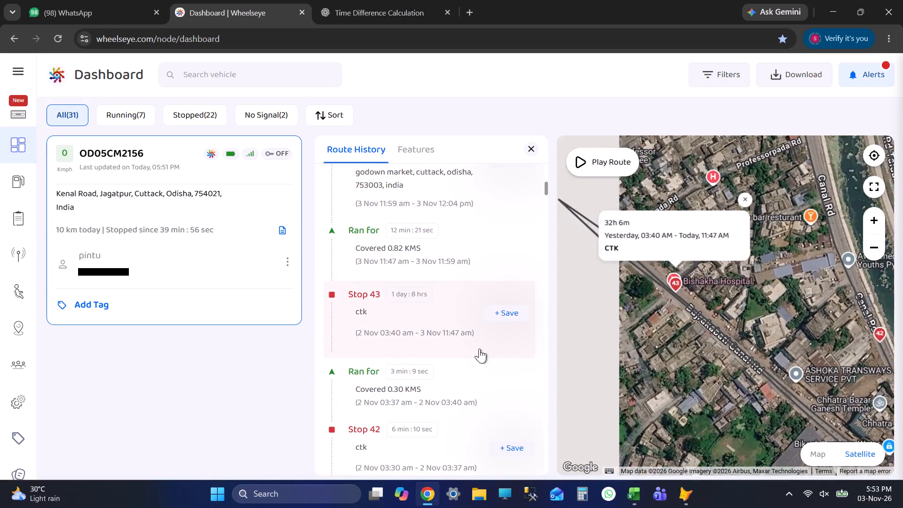
key("alt+Tab")
key("alt+Tab")
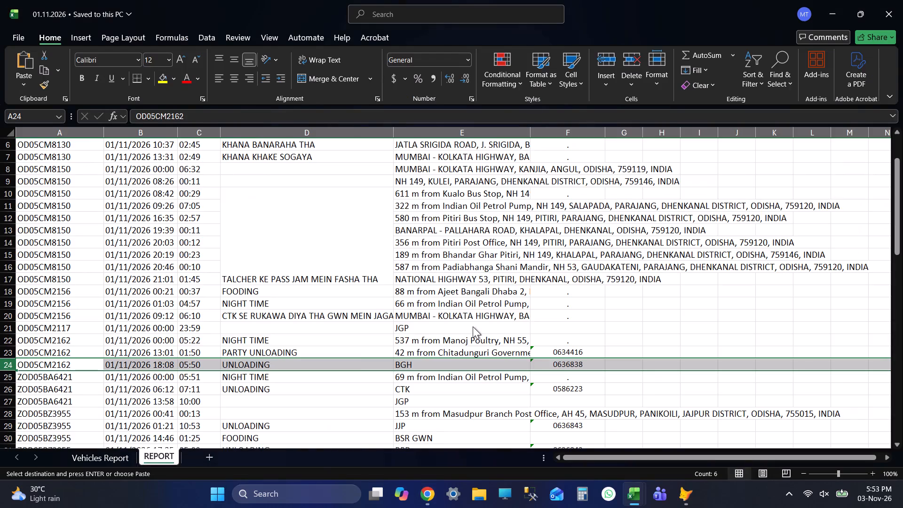
scroll(473, 326, "up", 4)
left_click(437, 366)
scroll(444, 369, "up", 3)
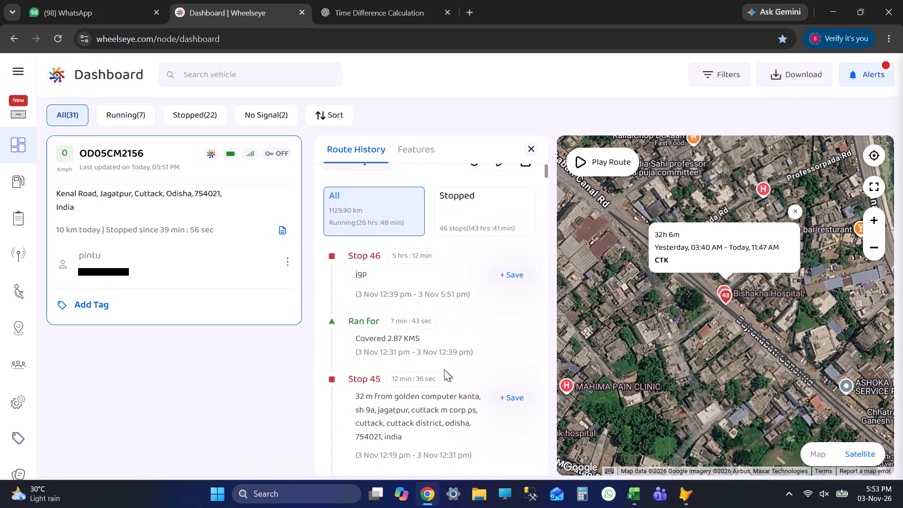
left_click(443, 313)
key("alt+Tab")
key("alt+Tab")
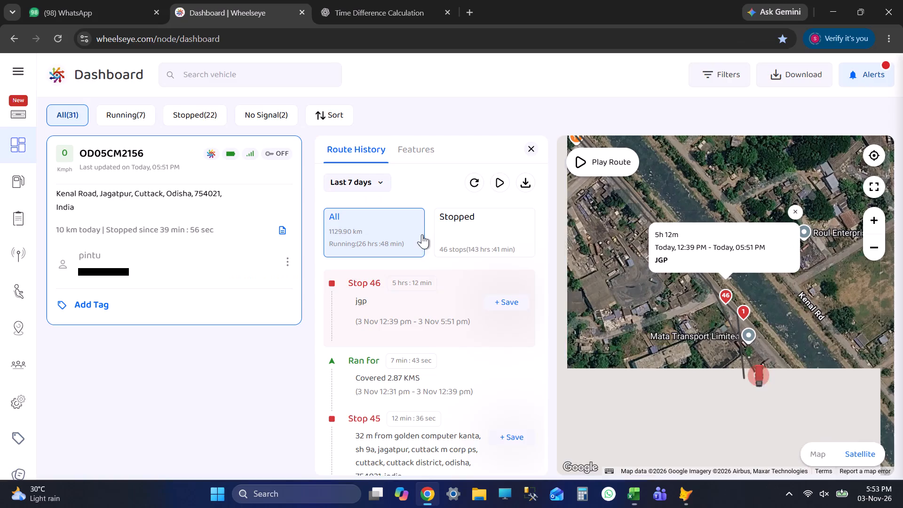
scroll(422, 256, "down", 9)
scroll(439, 325, "up", 2)
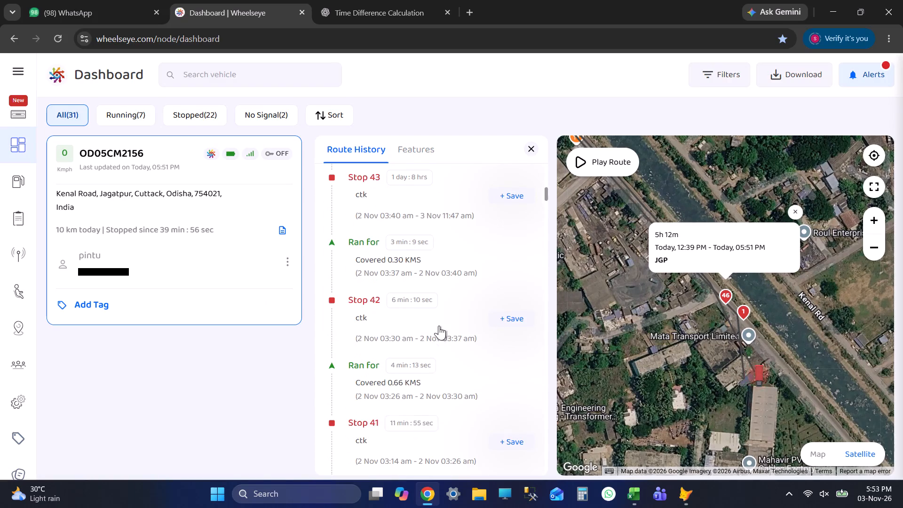
scroll(439, 325, "up", 11)
scroll(439, 326, "down", 6)
key("alt+Tab")
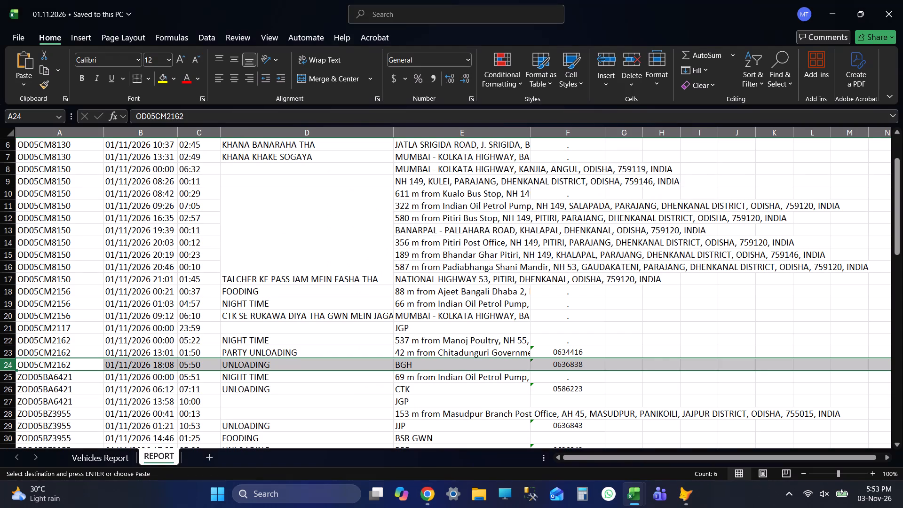
key("alt+Tab")
Search Wheelseye for vehicle 2162 and set its route history to the last 7 days.
left_click(276, 68)
type("2162")
key("Return")
left_click(184, 203)
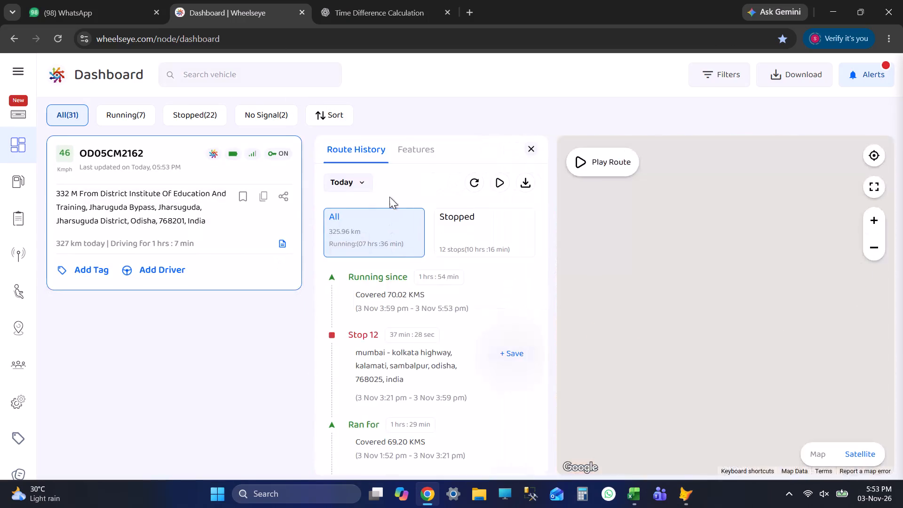
scroll(471, 354, "down", 6)
scroll(457, 366, "up", 1)
scroll(456, 366, "down", 3)
scroll(437, 340, "up", 3)
scroll(433, 339, "down", 1)
scroll(433, 339, "up", 7)
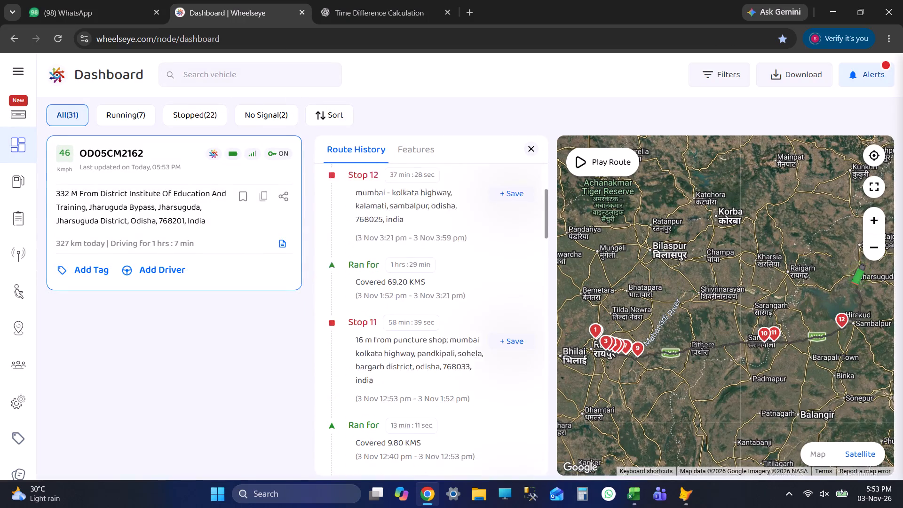
scroll(454, 281, "up", 6)
left_click(357, 194)
left_click(365, 183)
left_click(366, 274)
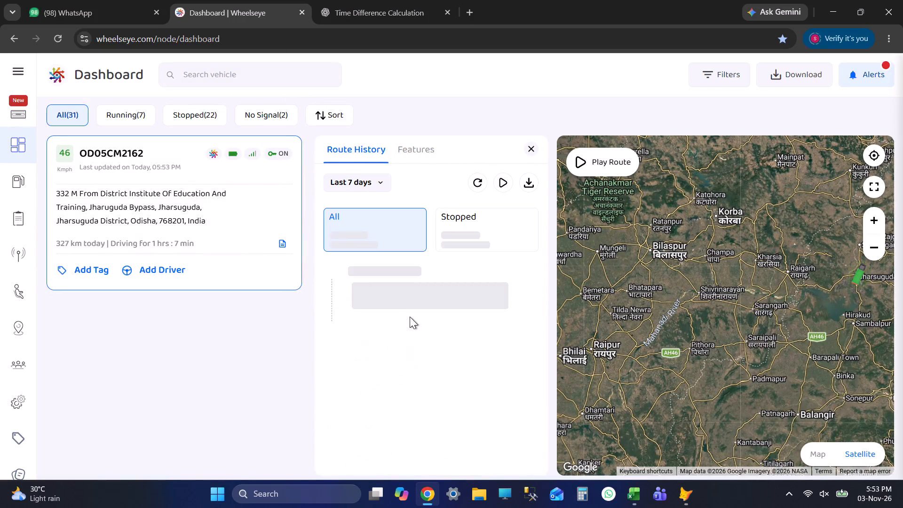
scroll(450, 356, "down", 3)
scroll(455, 366, "up", 1)
scroll(455, 372, "down", 1)
scroll(455, 373, "up", 1)
scroll(455, 373, "down", 1)
scroll(455, 373, "up", 1)
scroll(455, 373, "down", 3)
scroll(457, 373, "up", 1)
scroll(457, 373, "down", 7)
scroll(461, 350, "up", 1)
scroll(461, 350, "down", 2)
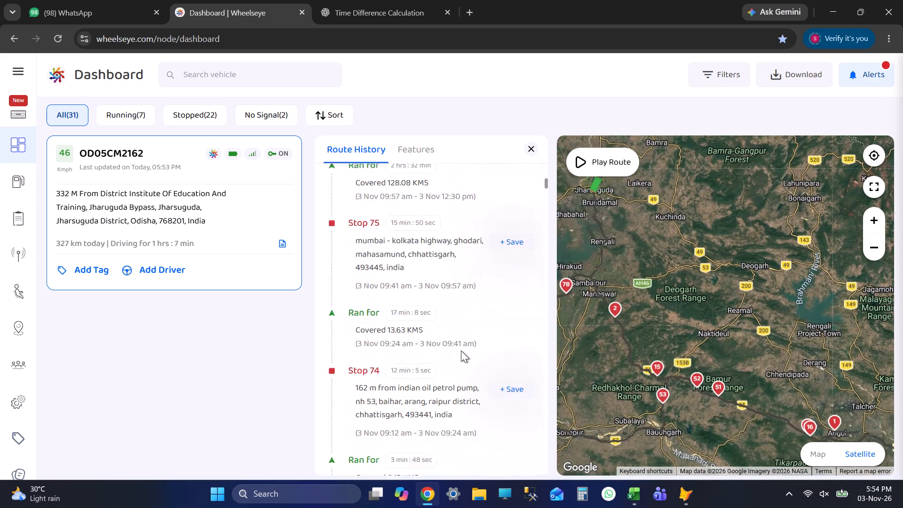
scroll(461, 350, "down", 20)
scroll(461, 350, "down", 1)
scroll(463, 294, "up", 1)
scroll(463, 294, "down", 2)
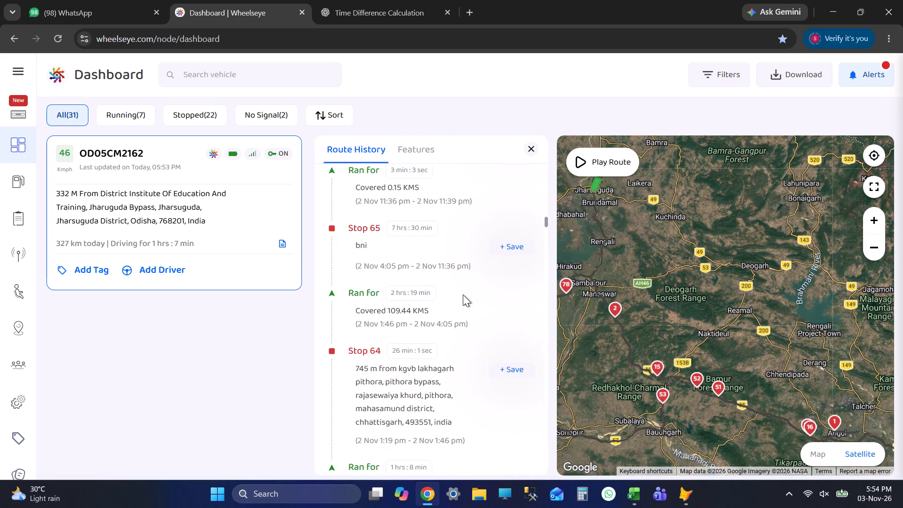
scroll(462, 282, "down", 5)
scroll(436, 328, "up", 1)
scroll(439, 332, "down", 14)
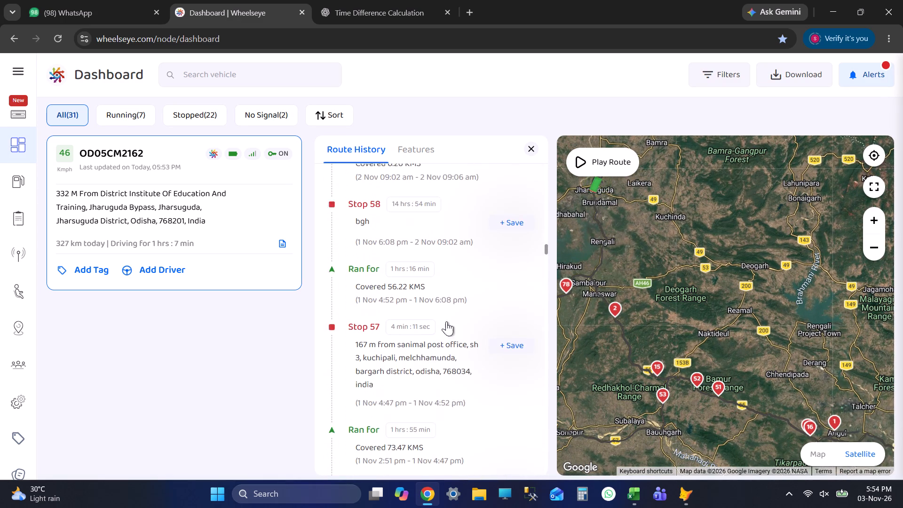
scroll(438, 302, "up", 2)
left_click(434, 296)
scroll(731, 298, "up", 1)
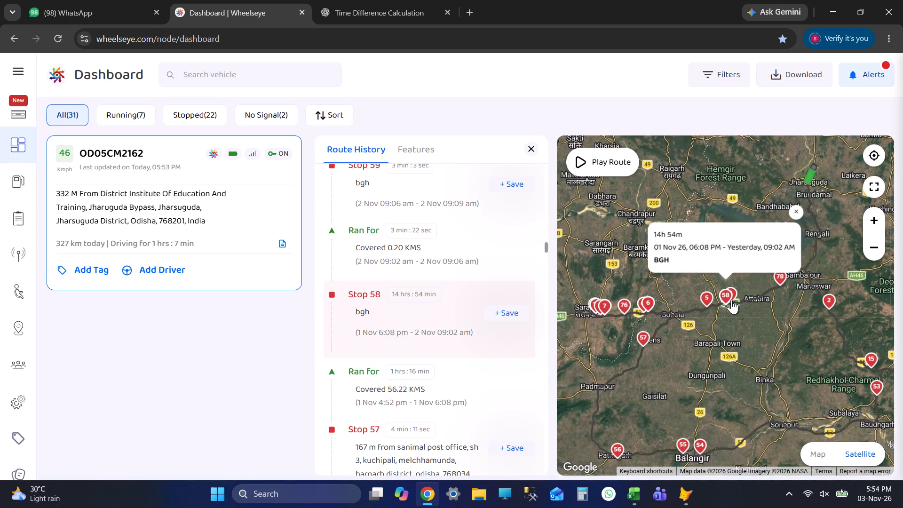
scroll(731, 300, "up", 9)
scroll(444, 328, "up", 3)
left_click(433, 365)
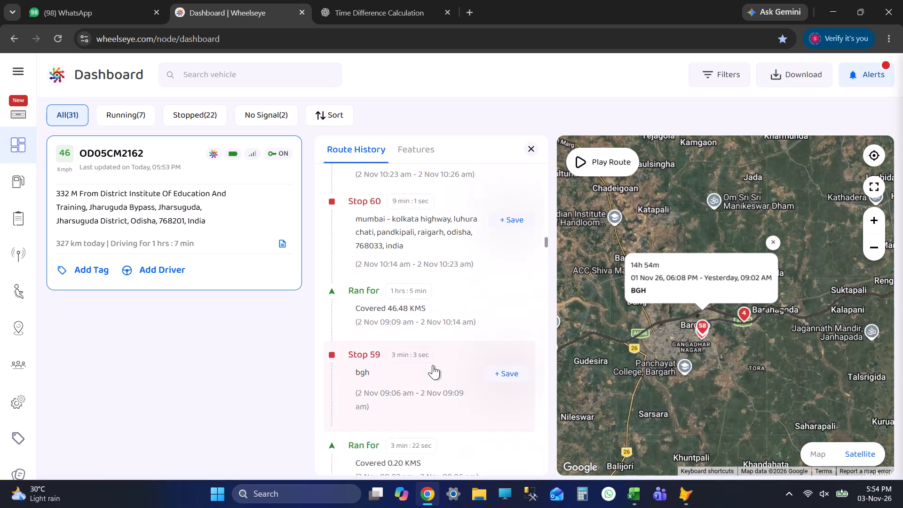
scroll(433, 365, "up", 3)
left_click(433, 365)
scroll(462, 358, "down", 5)
left_click(456, 303)
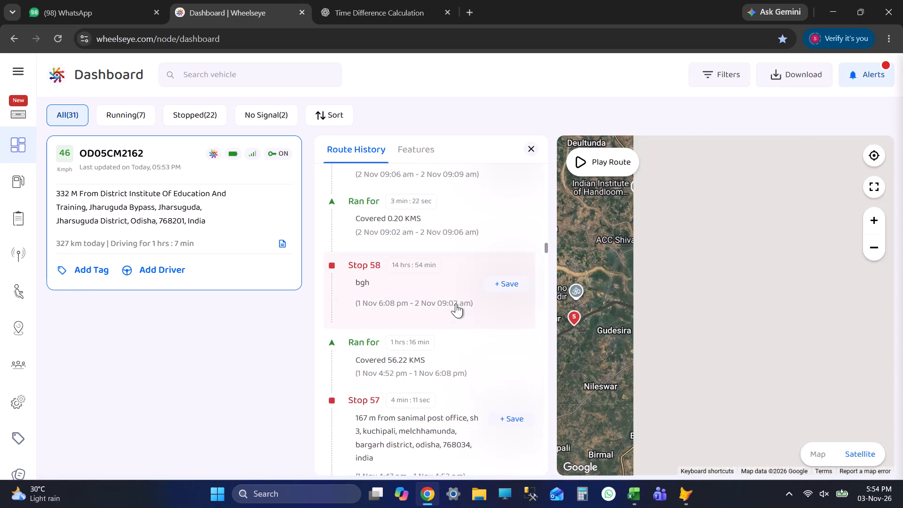
key("alt+Tab")
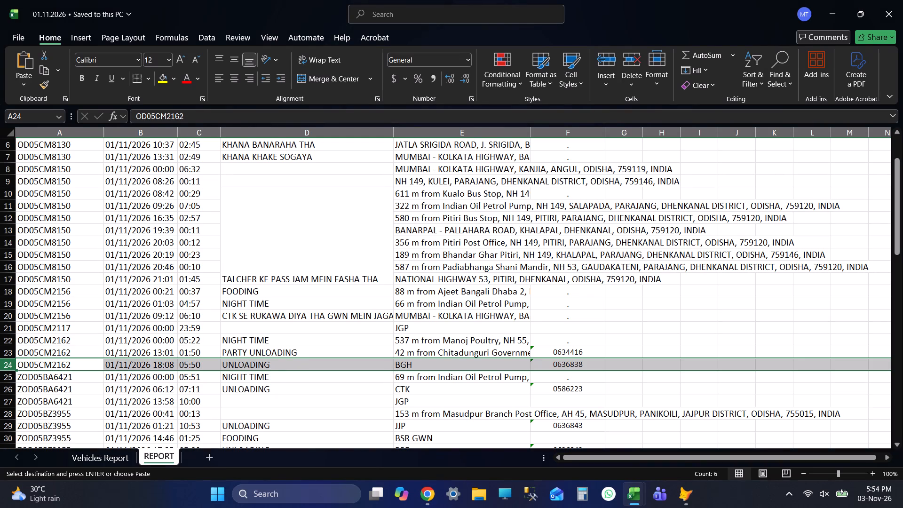
left_click(319, 365)
key("ctrl+c")
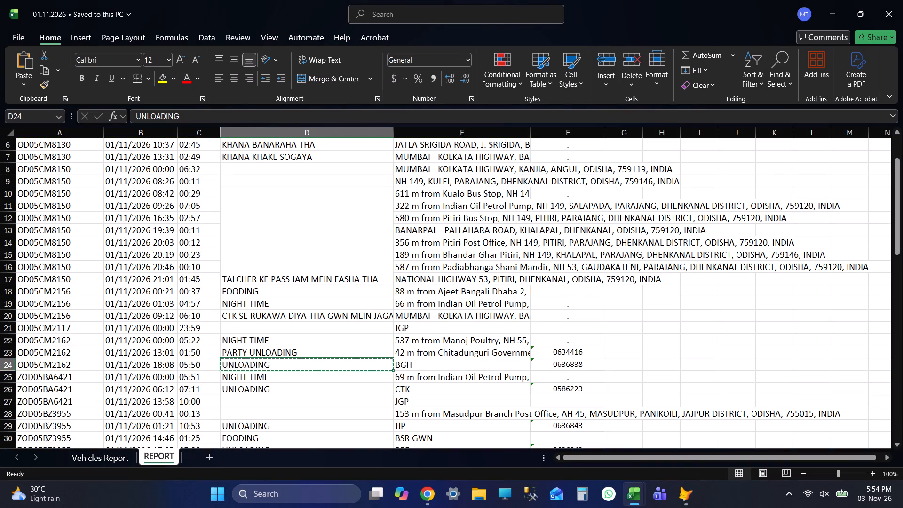
key("alt+Tab")
key("alt+Tab")
key("alt+Tab")
key("alt+Tab")
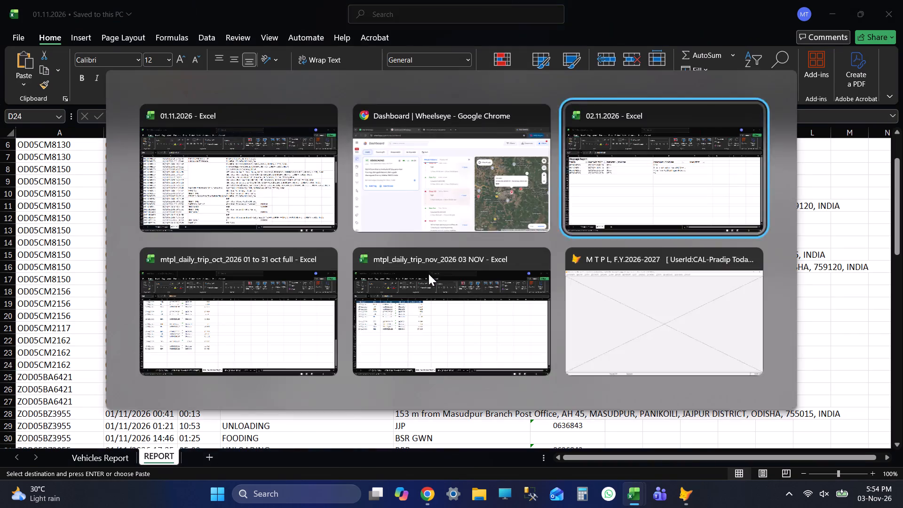
key("Tab")
key("Tab")
key("Tab")
key("ctrl+v")
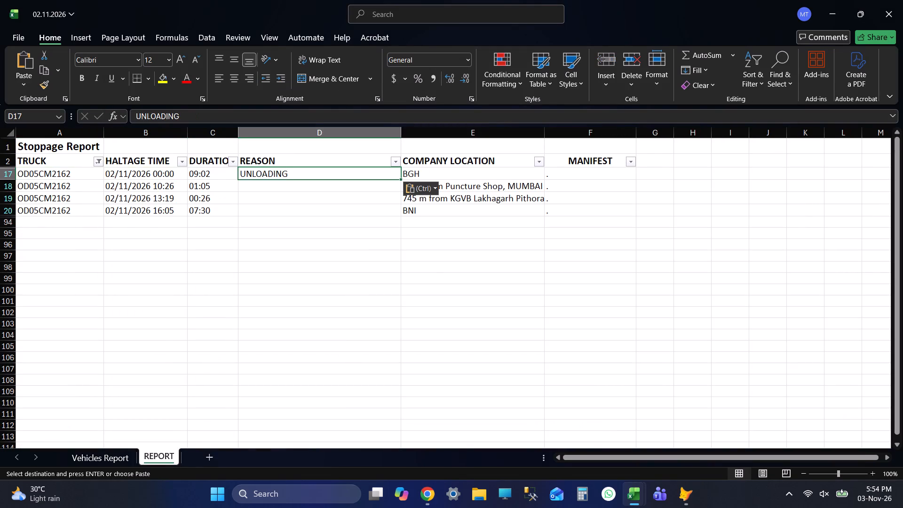
key("Tab")
key("Tab")
key("alt+Tab")
key("Tab")
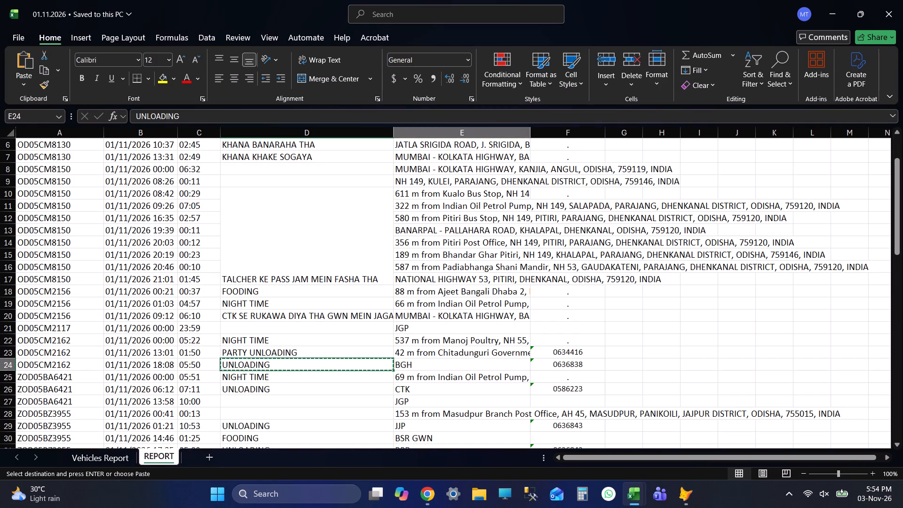
key("Tab")
key("ctrl+c")
key("alt+Tab")
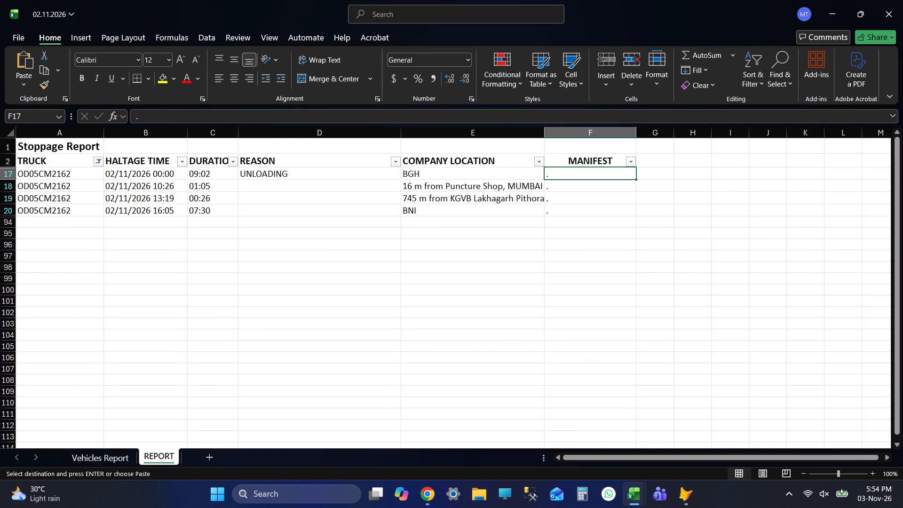
key("ctrl+v")
key("Return")
key("Return")
key("ctrl+s")
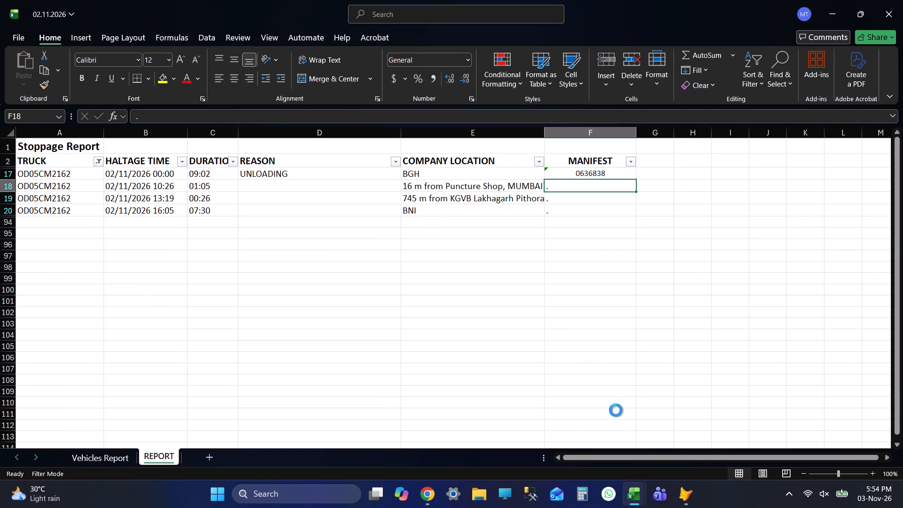
key("shift+Tab")
key("shift+Tab")
key("shift+Tab")
key("shift+Tab")
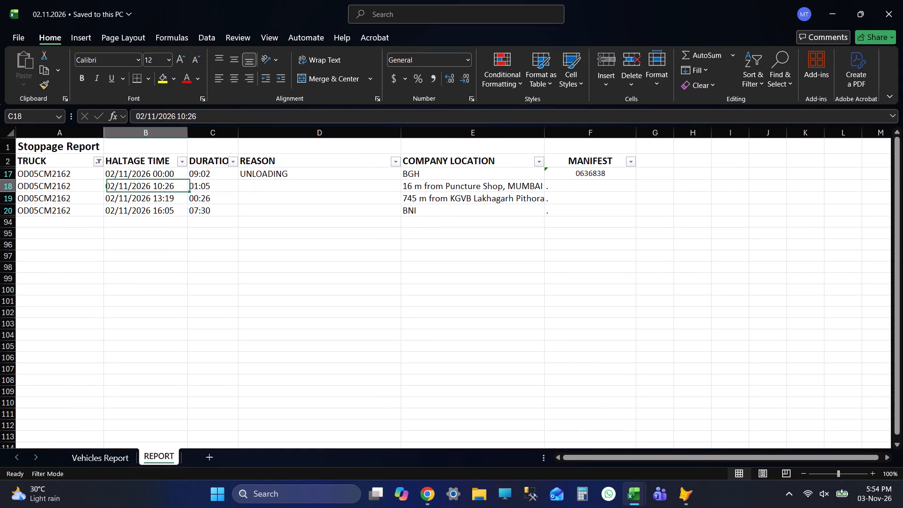
key("shift+Tab")
key("Tab")
key("Tab")
key("Tab")
key("alt+Tab")
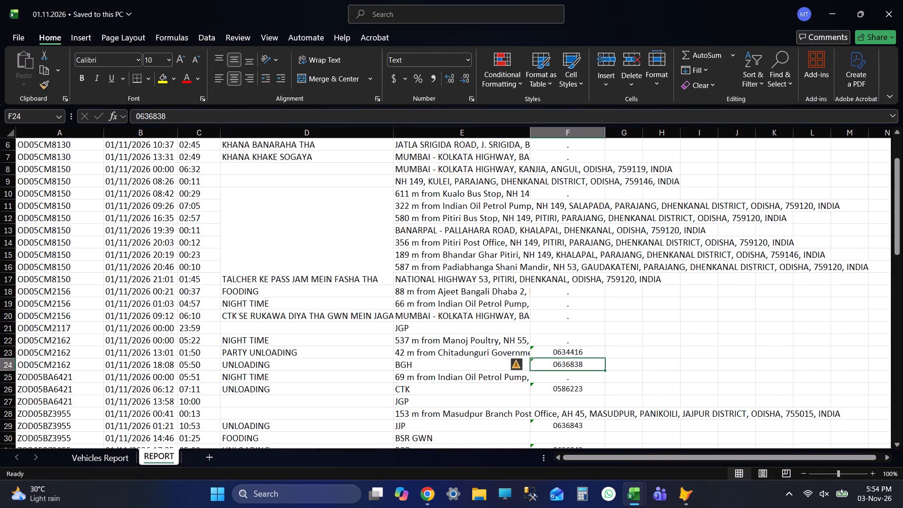
key("alt+Tab")
key("alt+Tab")
key("alt+Tab")
scroll(440, 334, "up", 2)
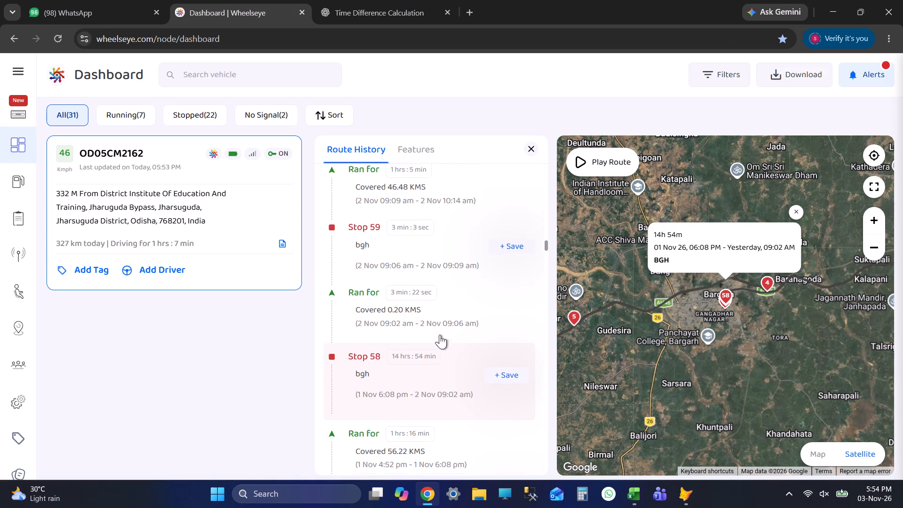
scroll(440, 334, "up", 1)
left_click(427, 359)
scroll(432, 362, "up", 2)
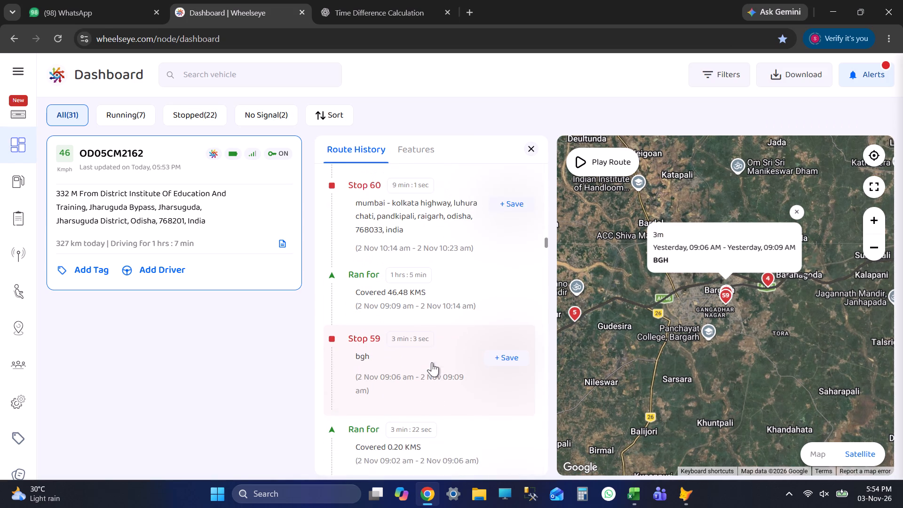
left_click(431, 287)
scroll(491, 310, "up", 2)
left_click(422, 261)
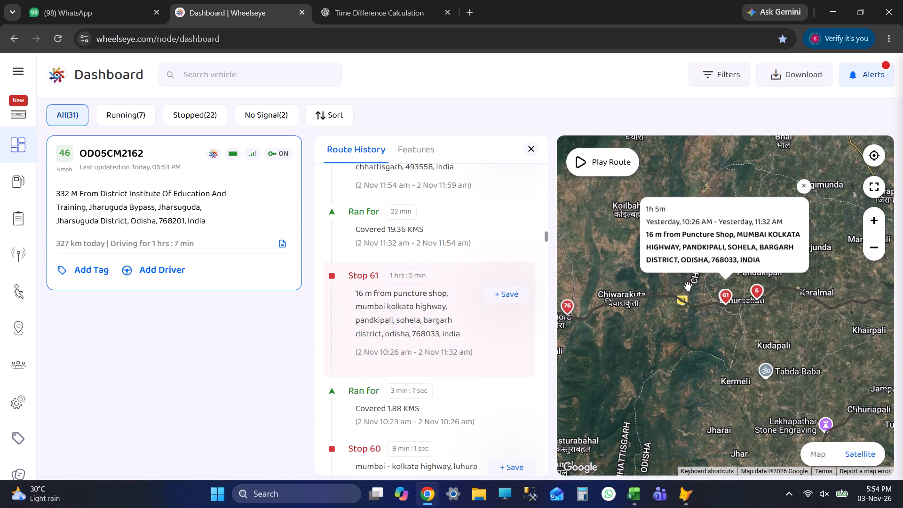
scroll(732, 308, "up", 16)
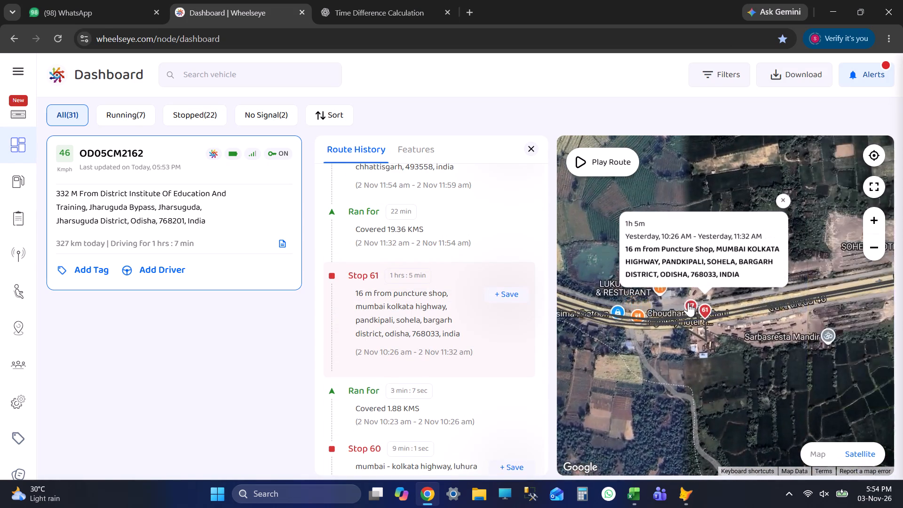
scroll(688, 302, "up", 4)
scroll(706, 389, "down", 2)
left_click_drag(707, 389, 678, 346)
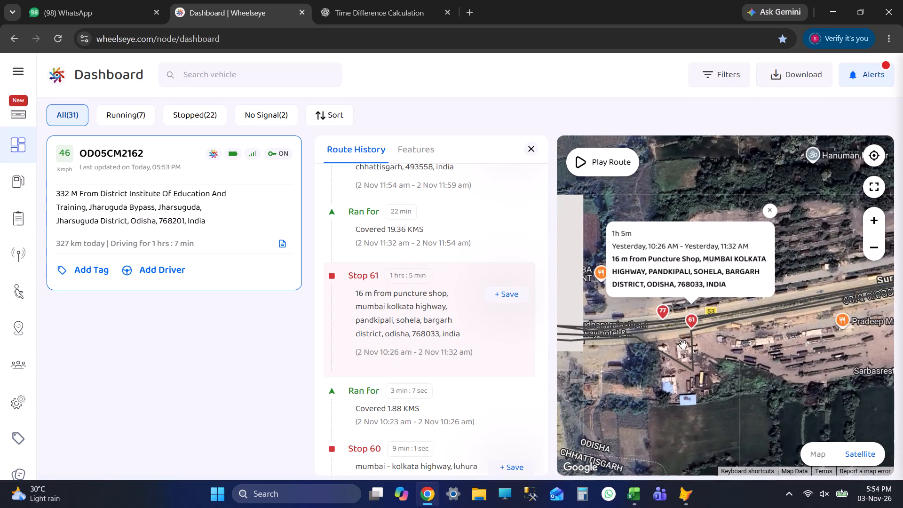
scroll(683, 344, "up", 3)
left_click_drag(698, 366, 694, 318)
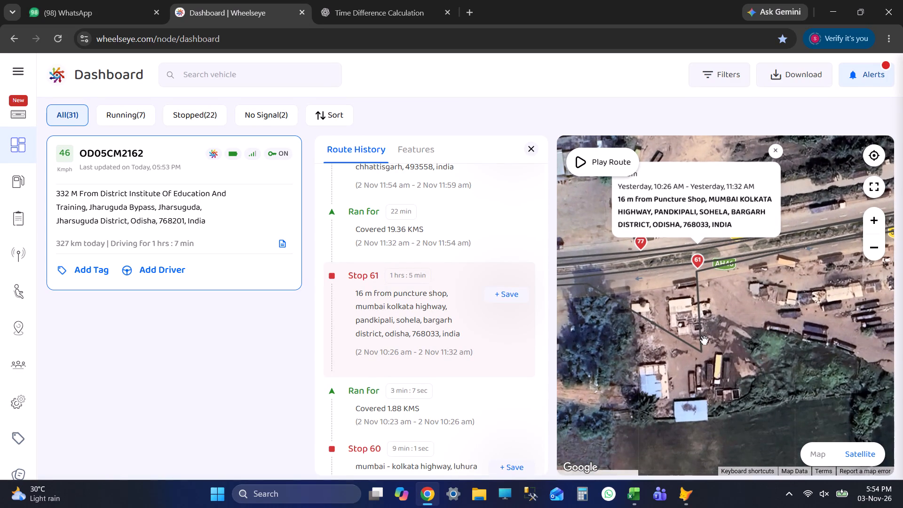
scroll(704, 340, "down", 3)
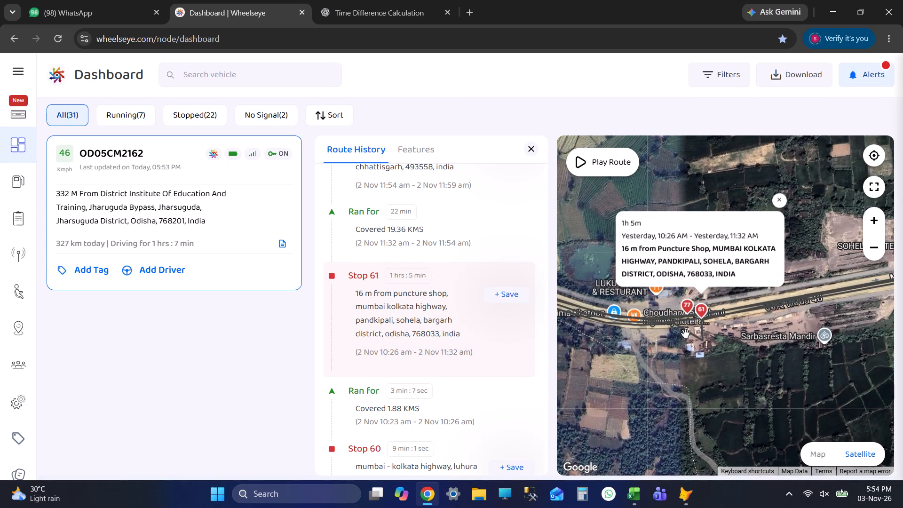
scroll(696, 355, "down", 1)
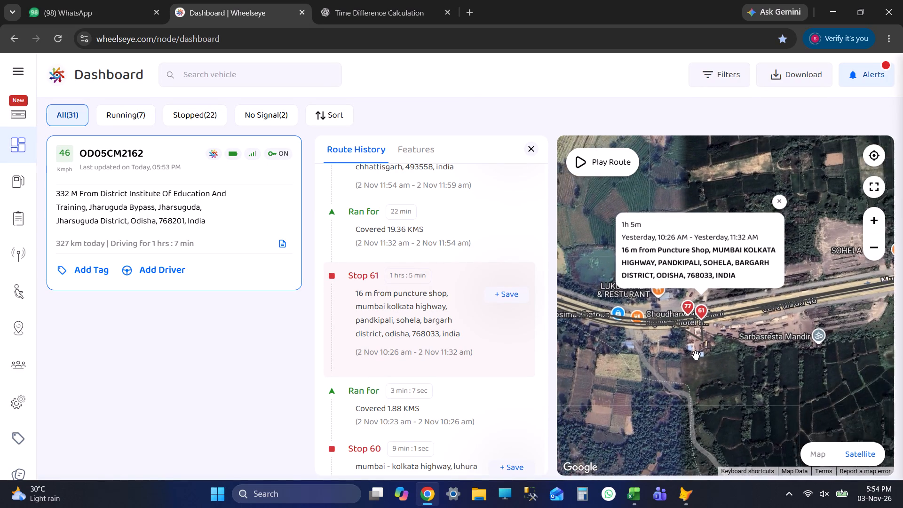
scroll(460, 348, "up", 2)
left_click(461, 303)
scroll(431, 325, "up", 2)
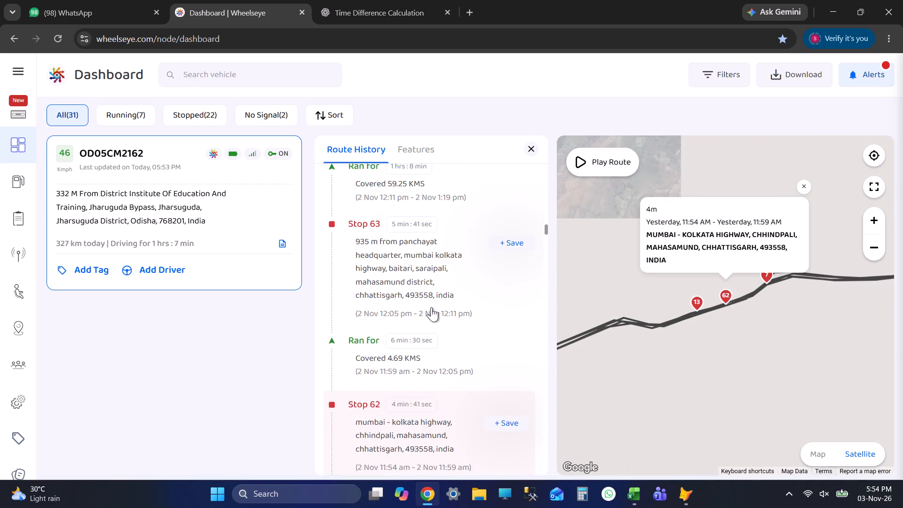
left_click(431, 297)
scroll(435, 304, "up", 3)
left_click(435, 308)
key("alt+Tab")
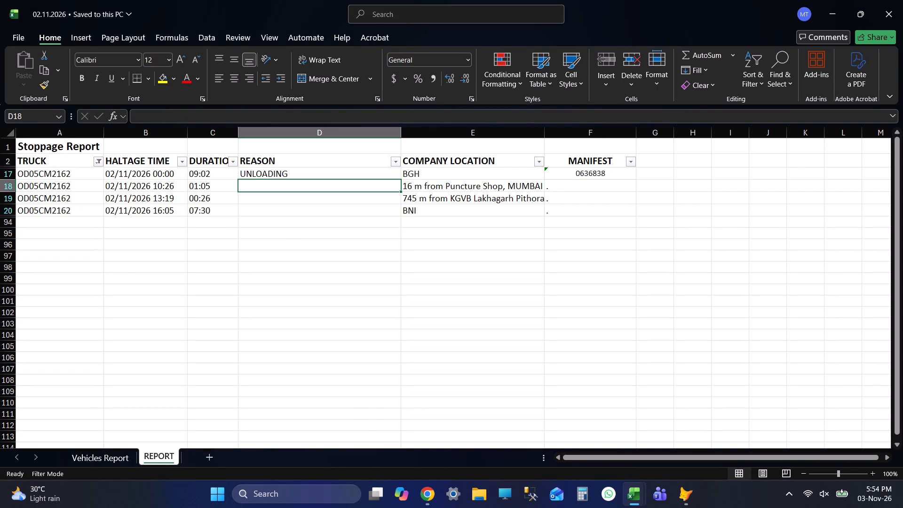
key("alt+Tab")
scroll(459, 305, "down", 1)
scroll(459, 305, "up", 2)
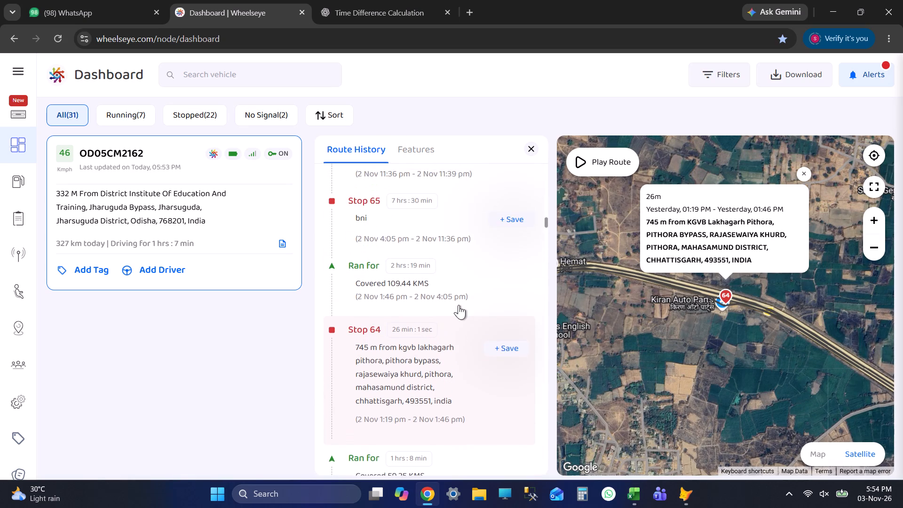
scroll(459, 305, "up", 3)
scroll(442, 392, "down", 1)
left_click(436, 349)
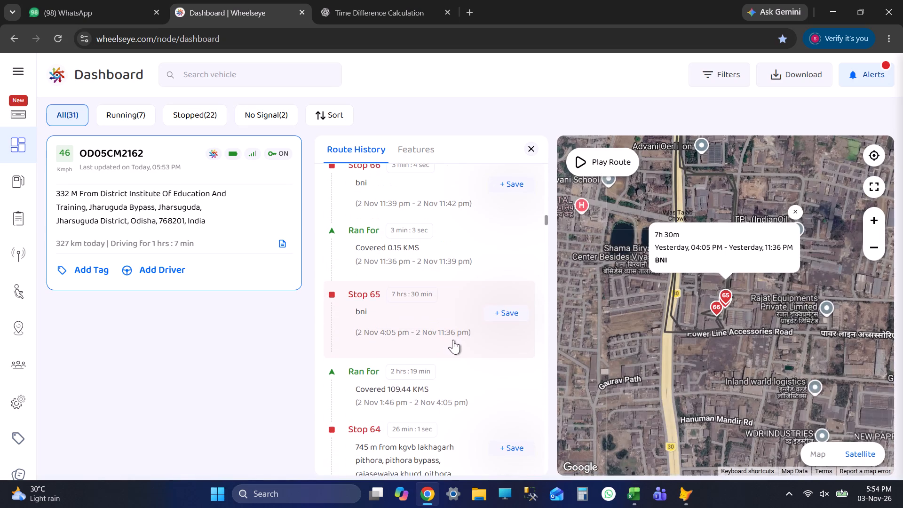
key("alt+Tab")
left_click(255, 211)
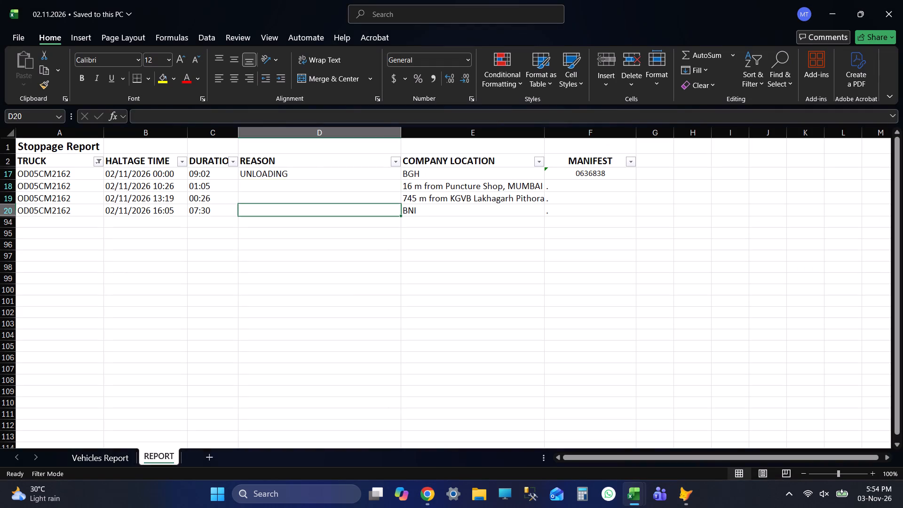
key("alt+Tab")
scroll(499, 379, "down", 4)
scroll(503, 387, "up", 1)
scroll(496, 392, "down", 5)
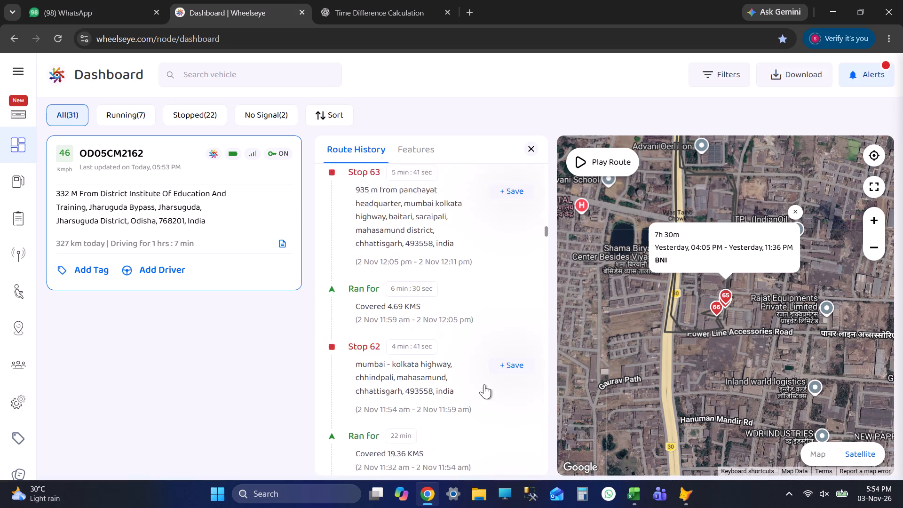
scroll(484, 384, "down", 3)
left_click(455, 292)
key("alt+Tab")
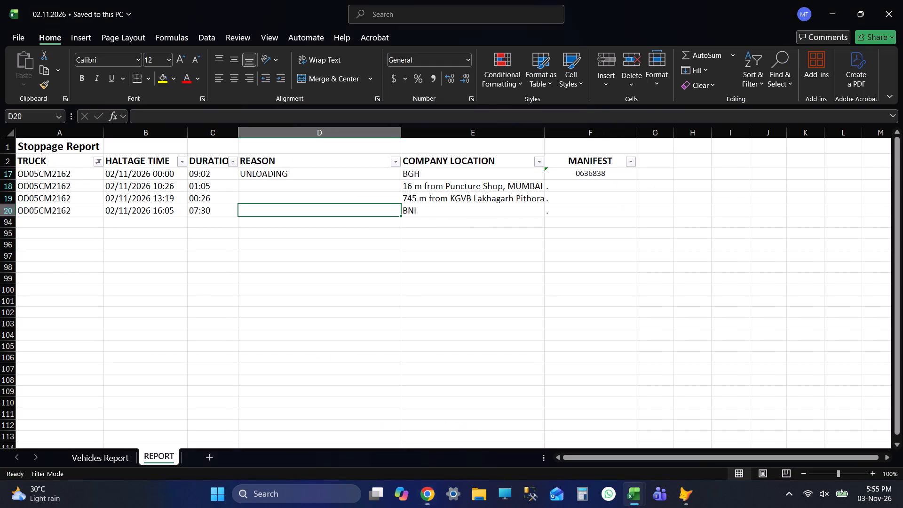
key("alt+Tab")
scroll(670, 349, "up", 9)
left_click_drag(780, 271, 656, 314)
scroll(662, 312, "up", 4)
left_click_drag(627, 336, 800, 318)
key("alt+Tab")
left_click(256, 188)
type("FOODING")
key("Return")
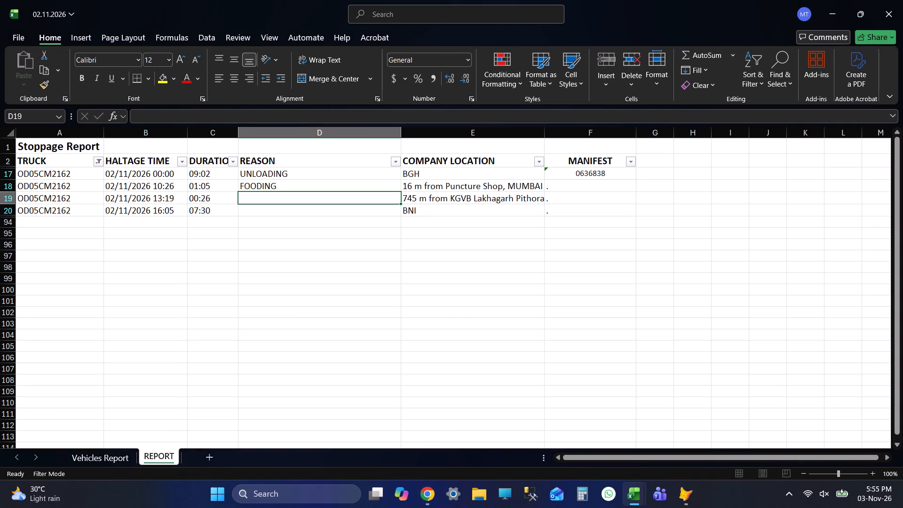
key("alt+Tab")
scroll(402, 302, "up", 3)
left_click(423, 331)
scroll(447, 325, "down", 1)
scroll(447, 325, "up", 2)
left_click(445, 227)
scroll(457, 310, "up", 3)
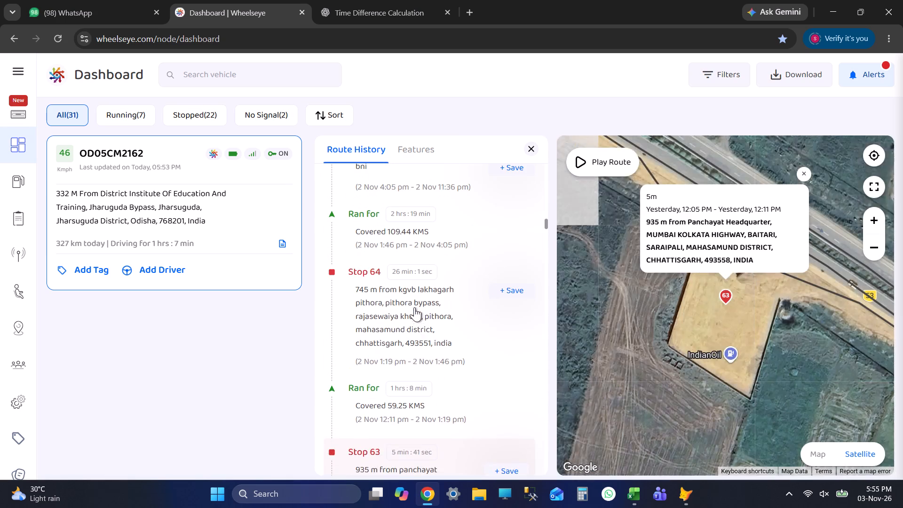
left_click(414, 307)
scroll(713, 313, "up", 1)
scroll(712, 323, "down", 2)
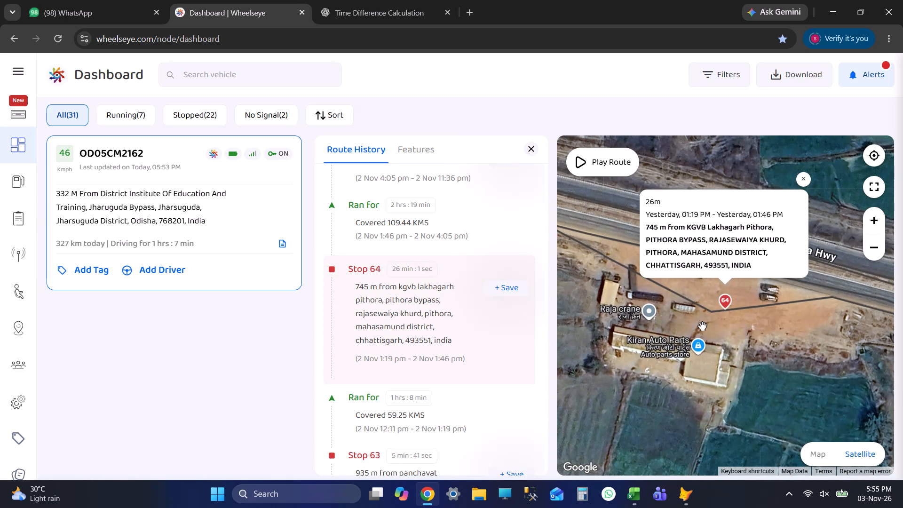
scroll(702, 326, "down", 2)
scroll(703, 320, "up", 3)
scroll(707, 319, "down", 1)
scroll(707, 319, "up", 1)
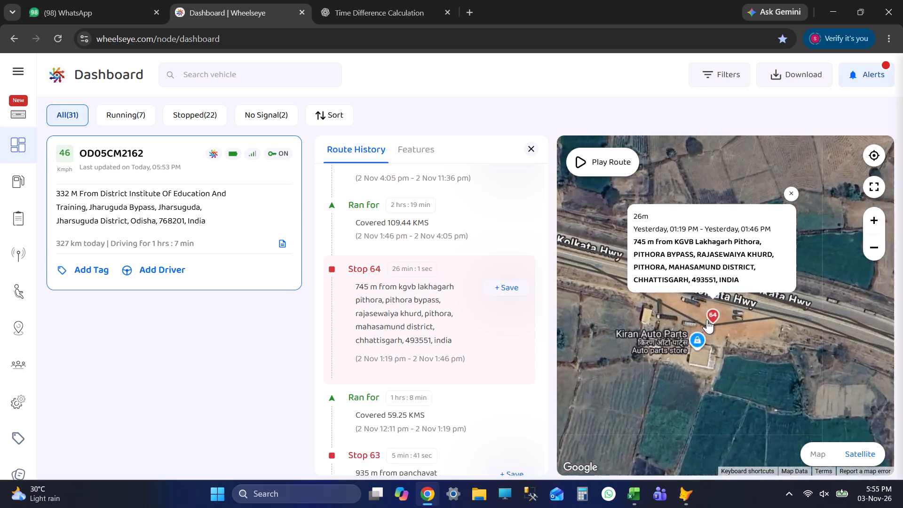
left_click_drag(707, 319, 736, 343)
left_click(823, 223)
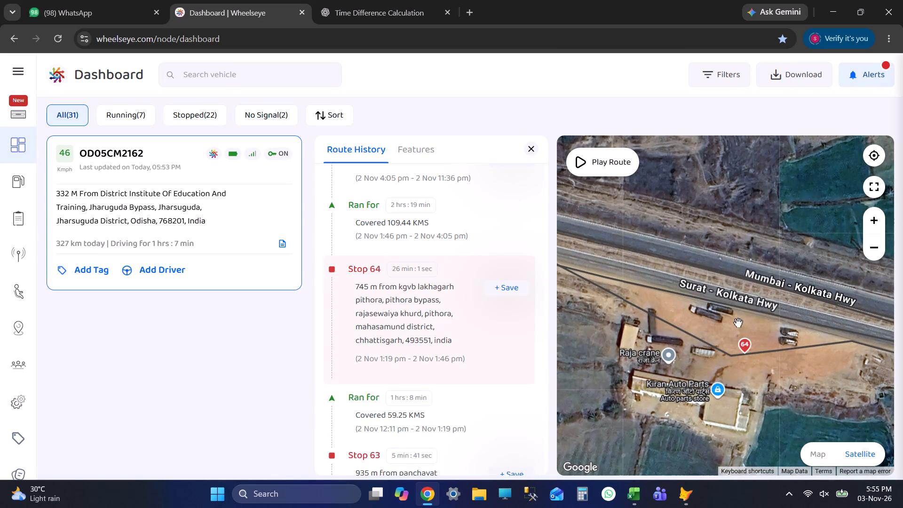
scroll(712, 397, "up", 3)
scroll(746, 370, "down", 2)
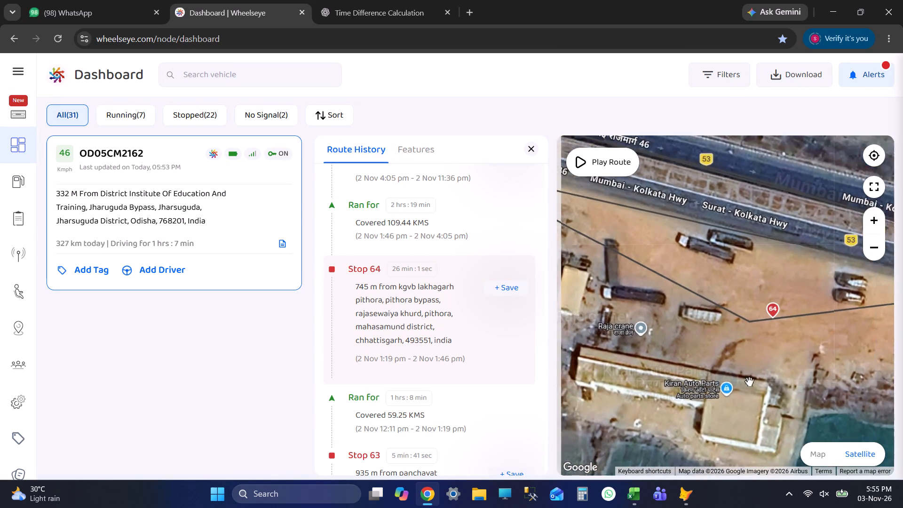
scroll(749, 381, "down", 7)
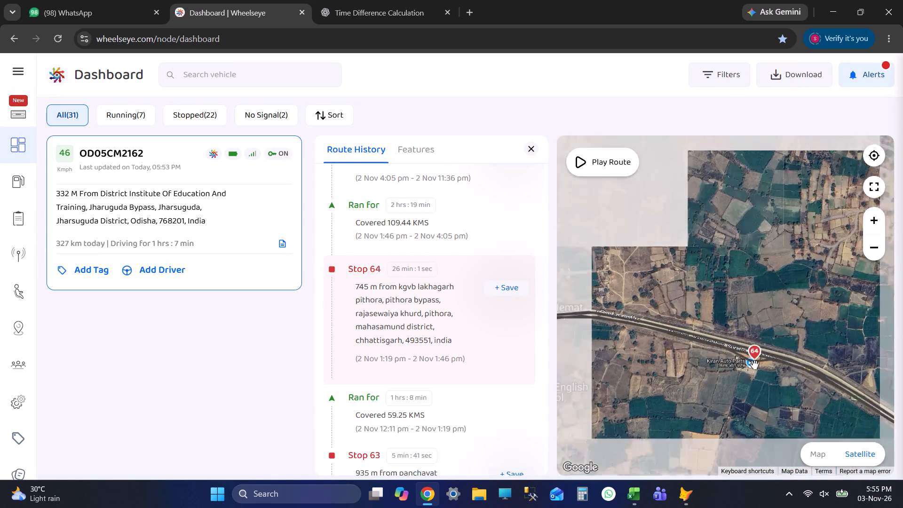
key("alt+Tab")
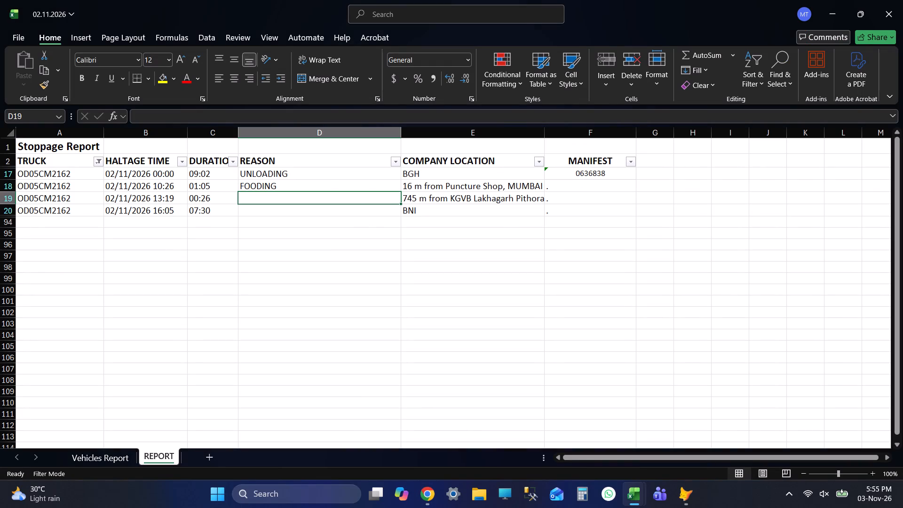
left_click(6, 199)
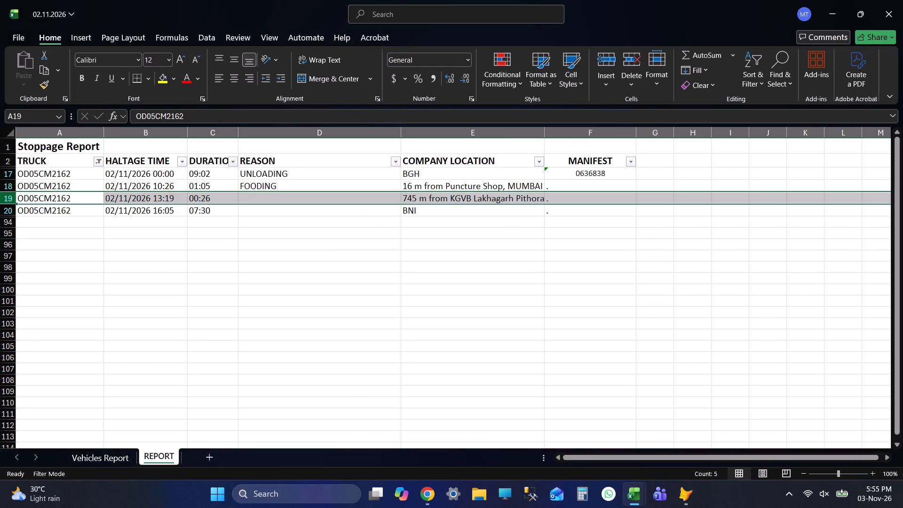
key("alt+Tab")
scroll(720, 364, "up", 5)
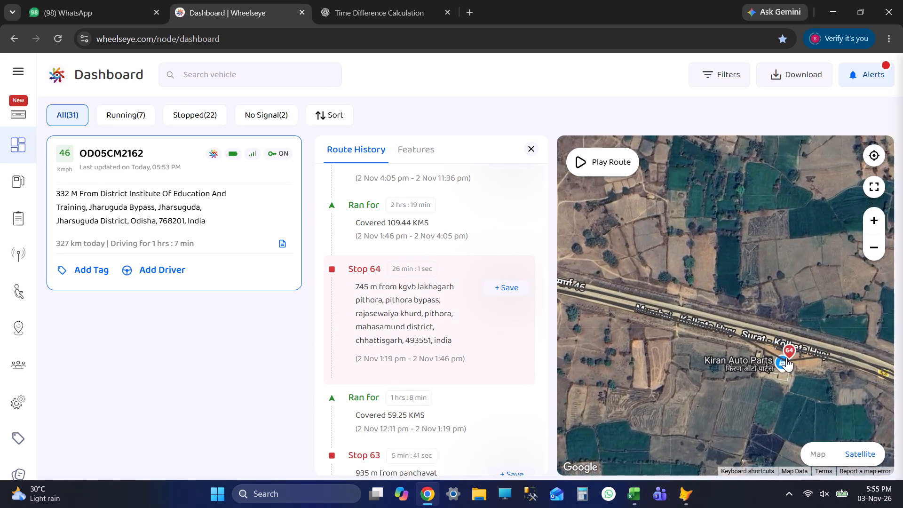
scroll(786, 357, "up", 5)
left_click_drag(778, 370, 726, 368)
scroll(748, 361, "down", 2)
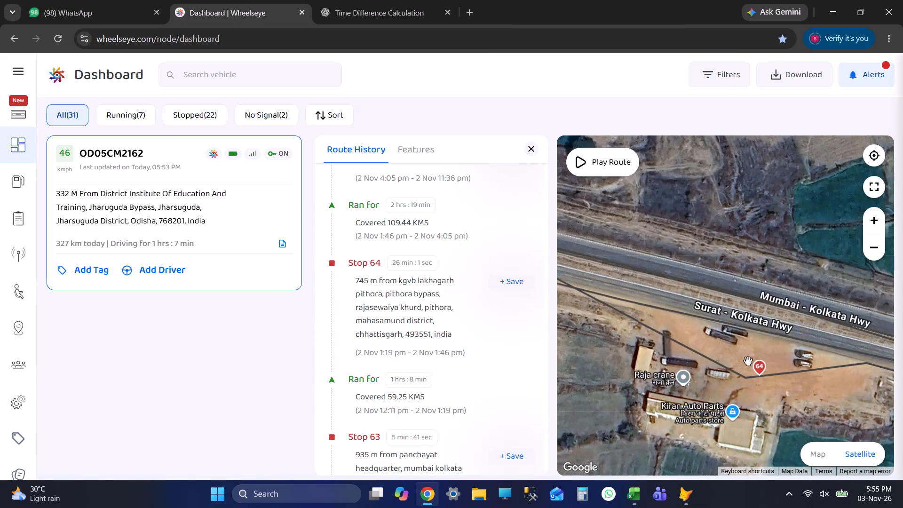
scroll(745, 361, "down", 1)
key("alt+Tab")
key("alt+Tab")
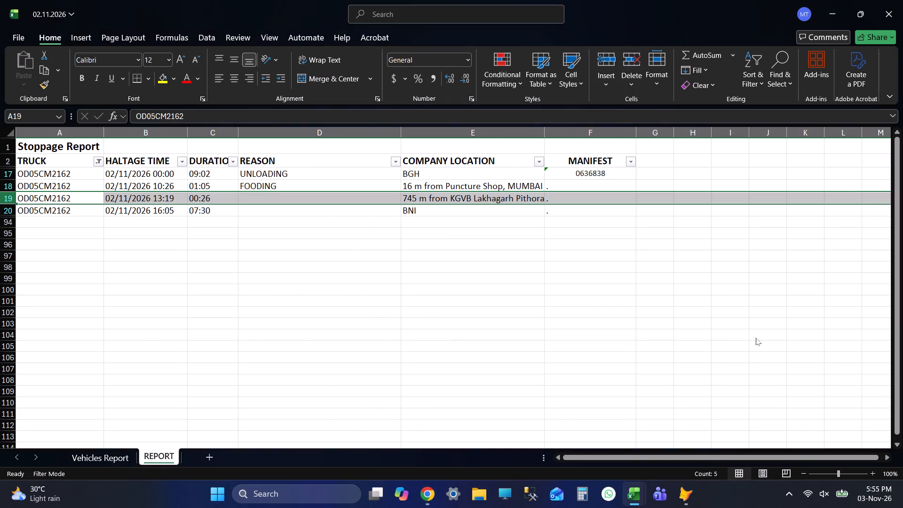
scroll(754, 364, "up", 3)
left_click_drag(748, 384, 730, 363)
scroll(717, 362, "up", 2)
scroll(711, 368, "down", 1)
scroll(710, 369, "up", 1)
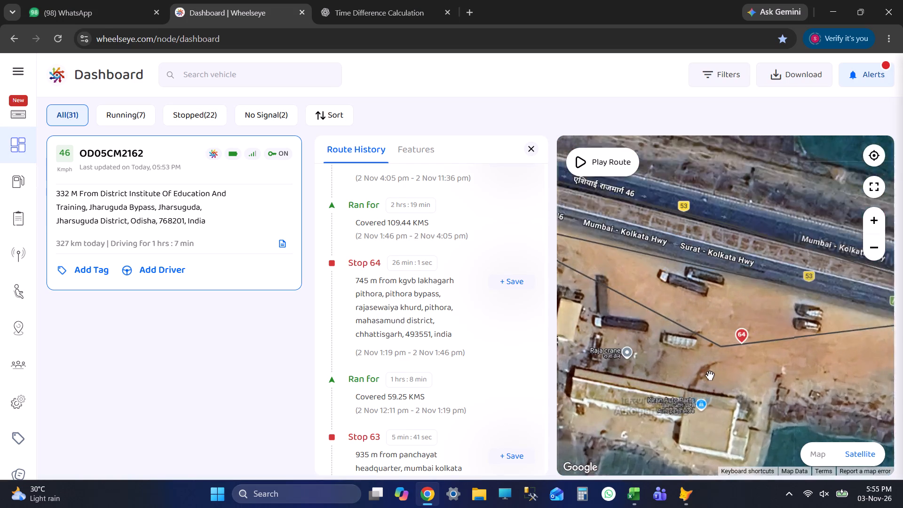
left_click_drag(720, 365, 754, 355)
scroll(754, 355, "down", 3)
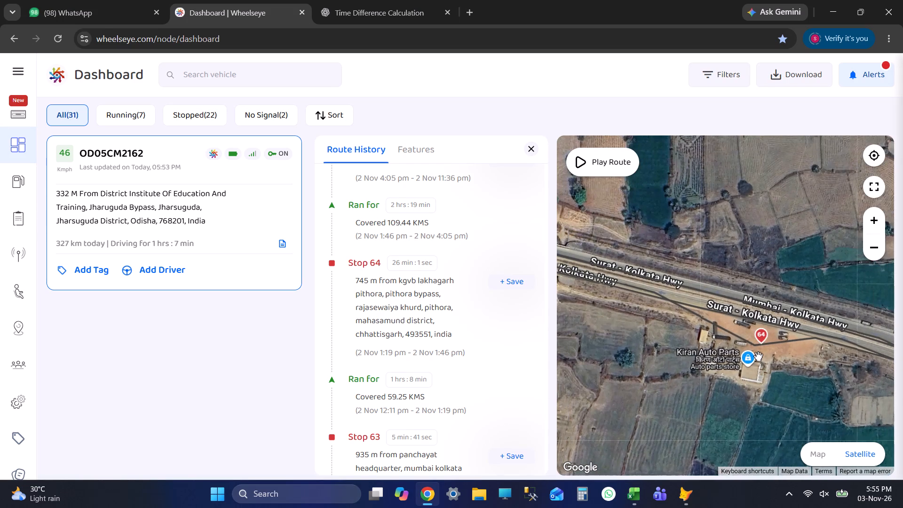
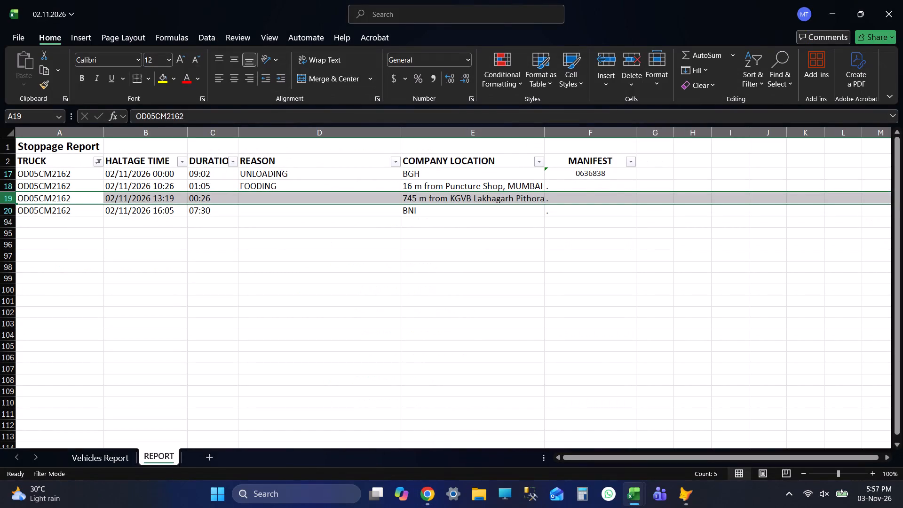
key("ctrl+s")
key("alt+Tab")
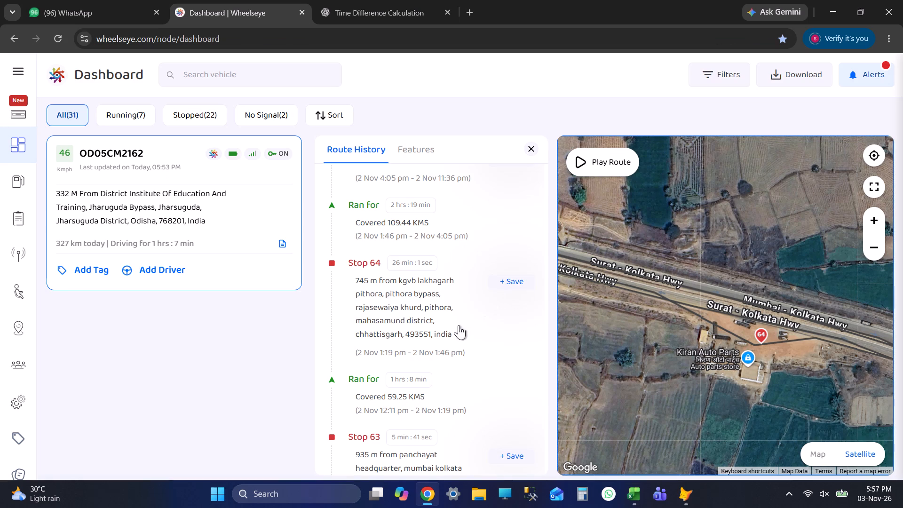
left_click(446, 315)
scroll(741, 284, "up", 1)
scroll(742, 282, "down", 1)
scroll(740, 285, "up", 4)
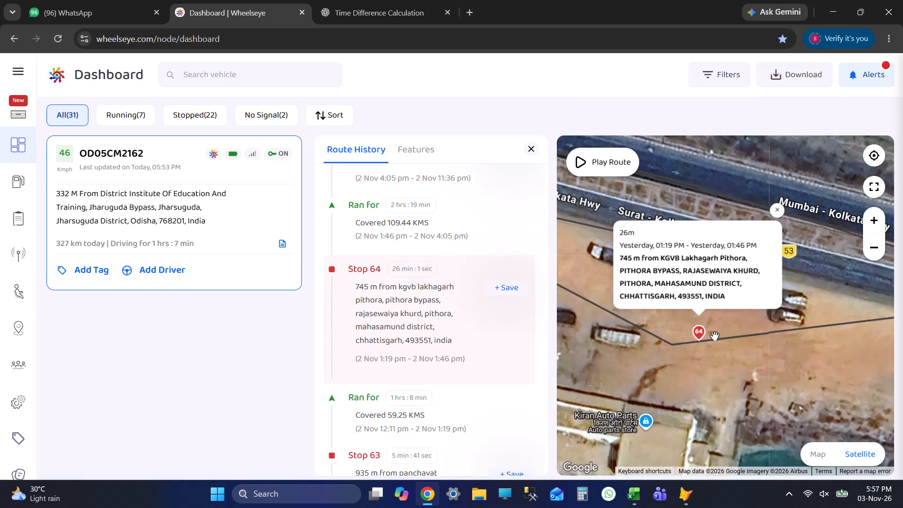
scroll(713, 336, "down", 4)
scroll(713, 345, "up", 1)
scroll(713, 341, "down", 8)
key("alt+Tab")
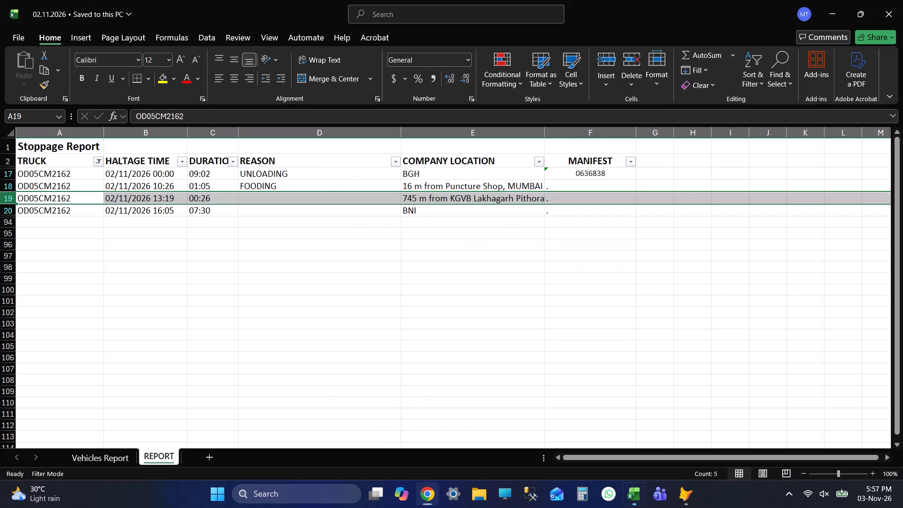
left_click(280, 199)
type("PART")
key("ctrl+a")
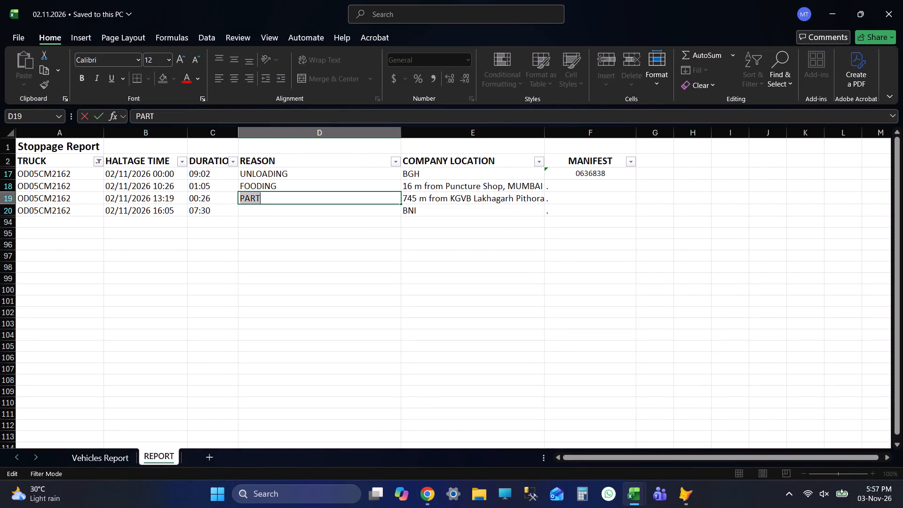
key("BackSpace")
left_click(0, 198)
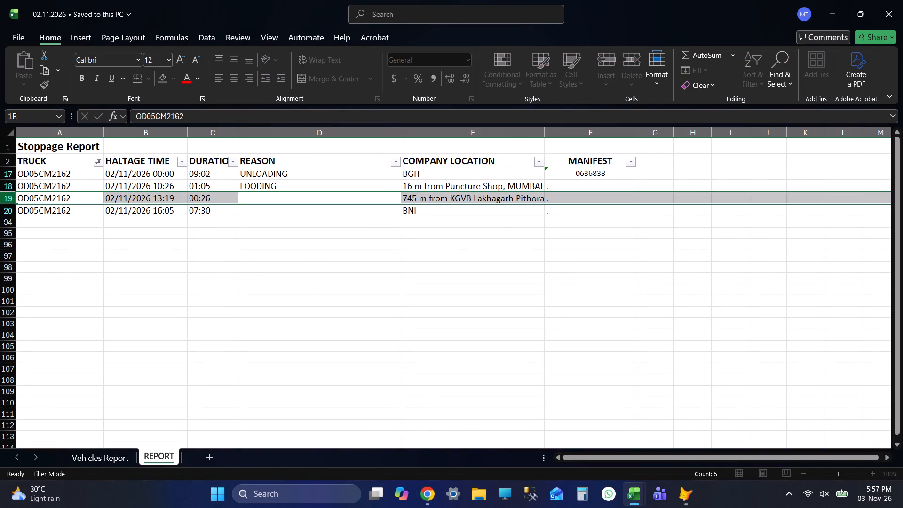
key("ctrl+minus")
left_click(400, 245)
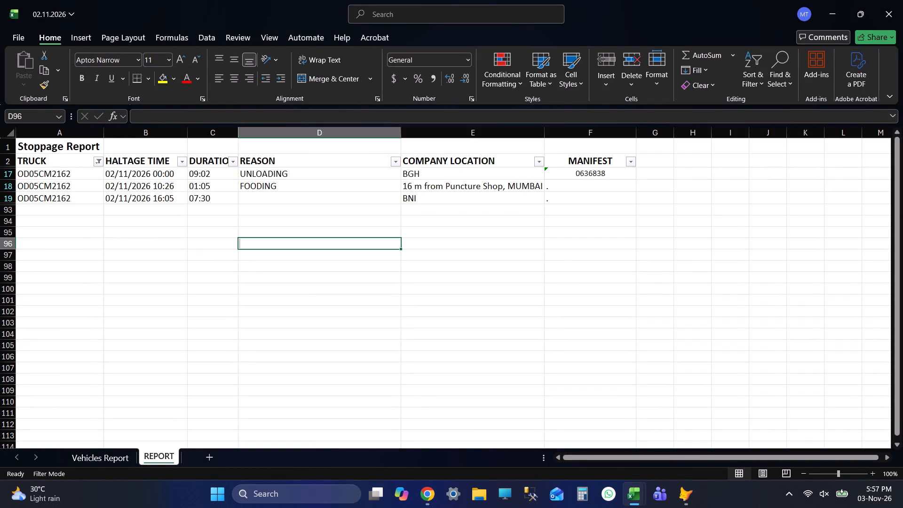
key("ctrl+s")
key("ctrl+s")
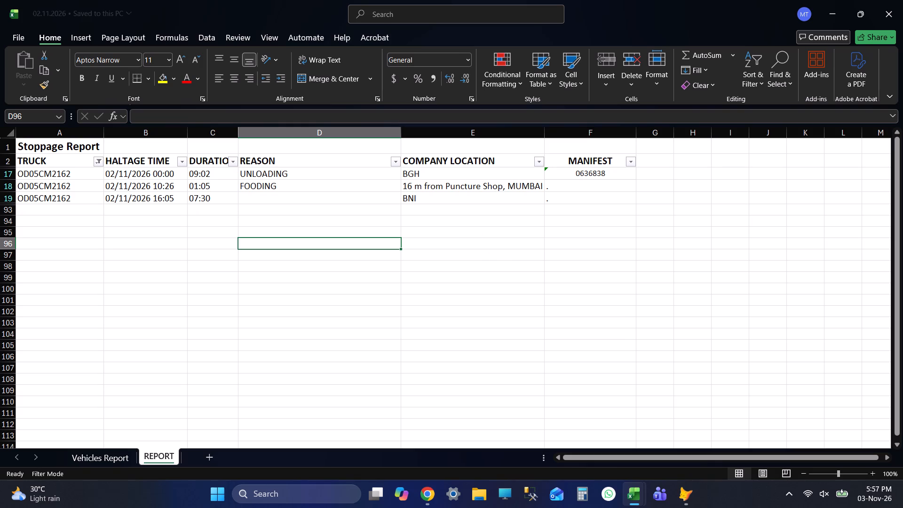
left_click(309, 193)
key("alt+Tab")
key("alt+Tab")
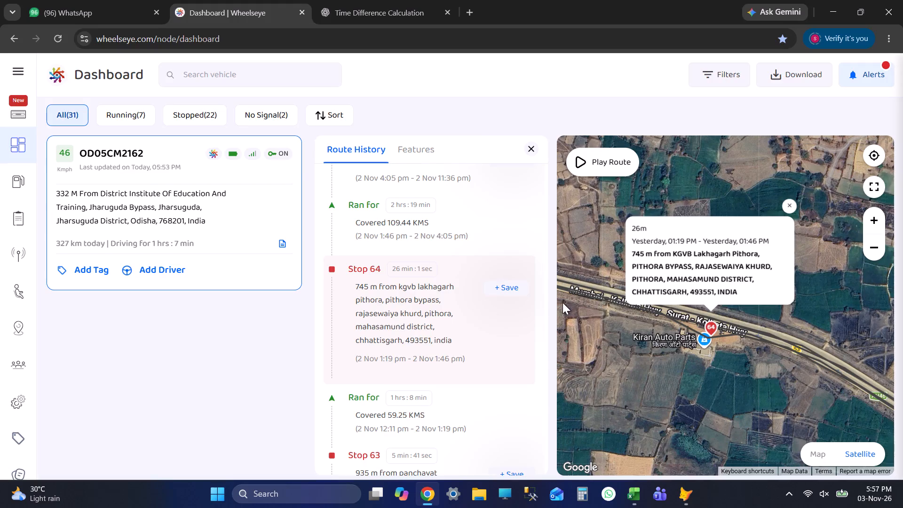
key("alt+Tab")
key("alt+Tab")
key("alt+Tab")
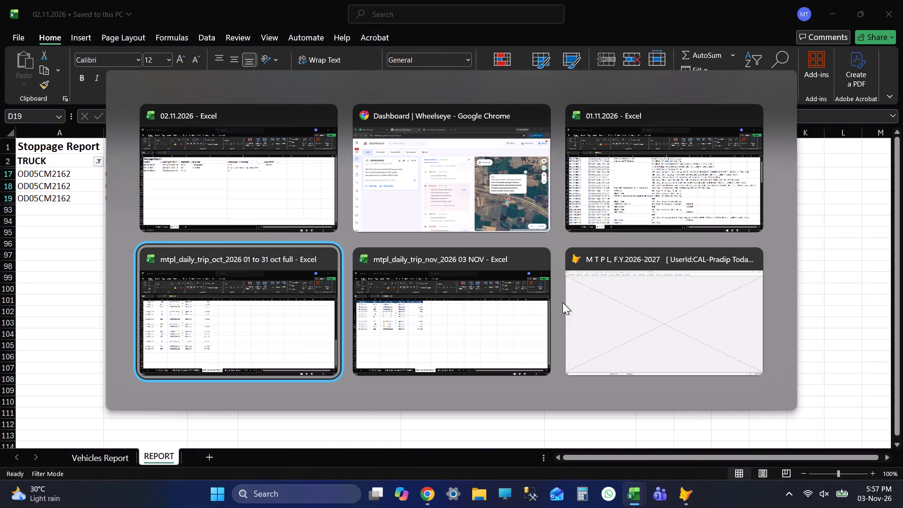
key("alt+Tab")
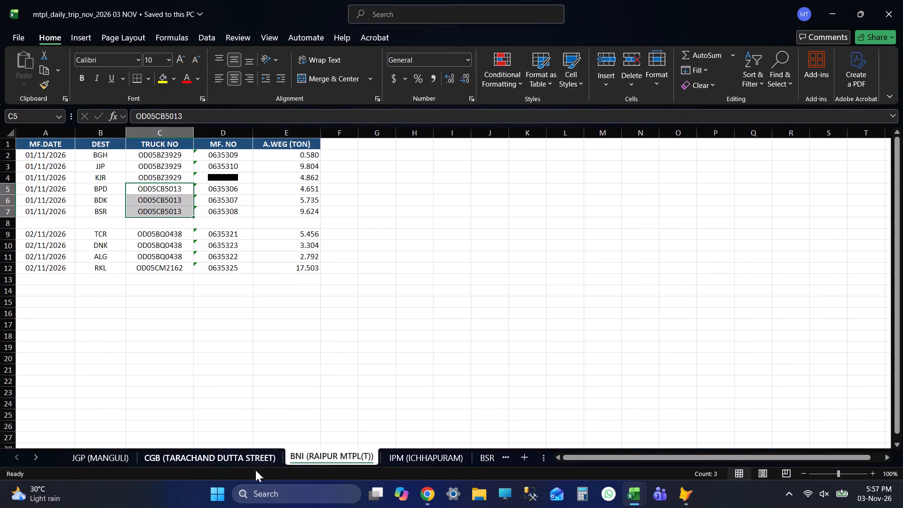
left_click(175, 263)
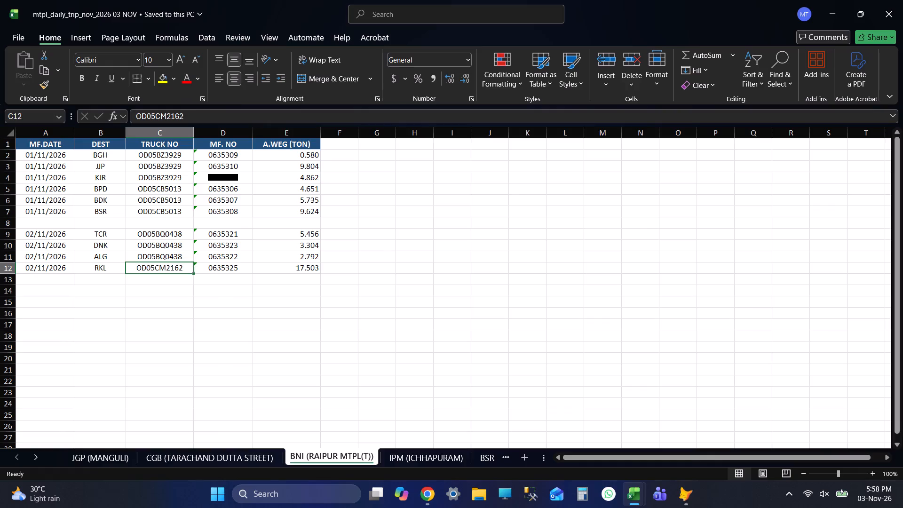
key("alt+Tab")
type("UNLOA")
type("DING")
key("space")
key("Tab")
key("Tab")
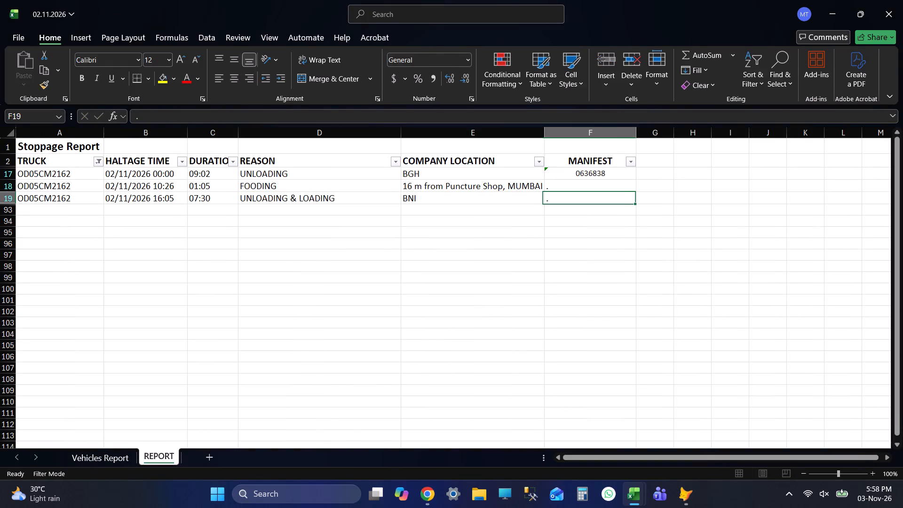
key("ctrl+s")
type("UNL")
key("minus")
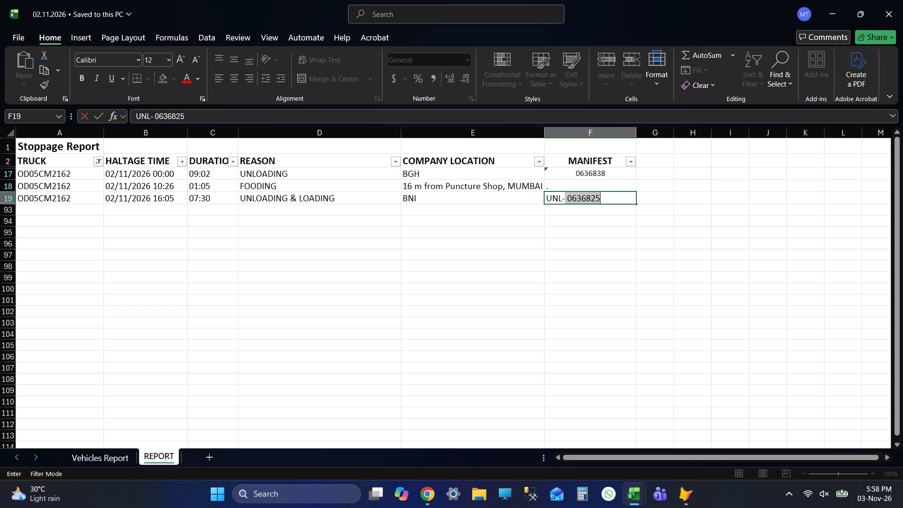
key("space")
key("space")
key("BackSpace")
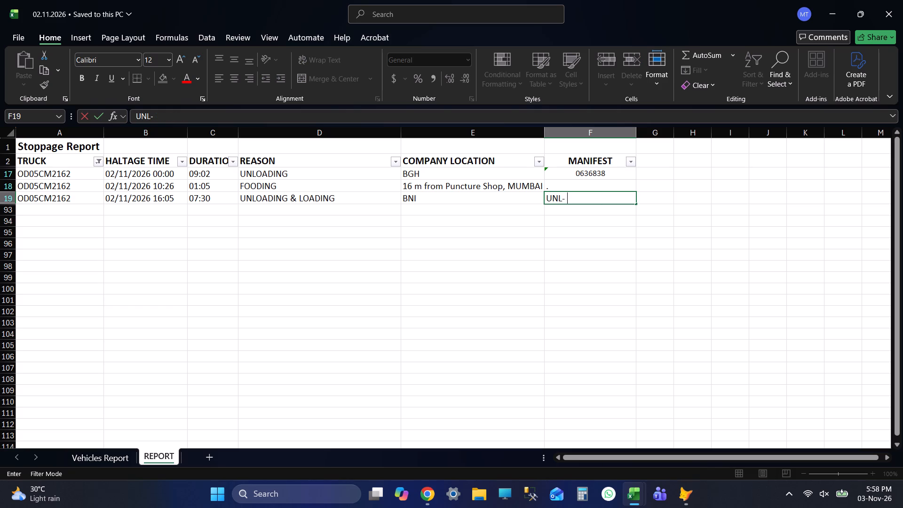
key("BackSpace")
key("space")
key("space")
key("BackSpace")
key("alt+Tab")
key("alt+Tab")
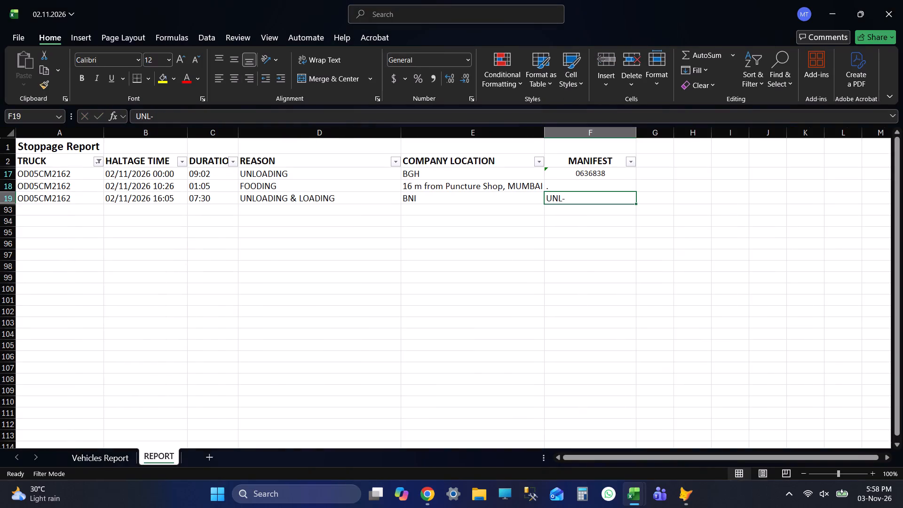
key("alt+Tab")
key("alt+Tab")
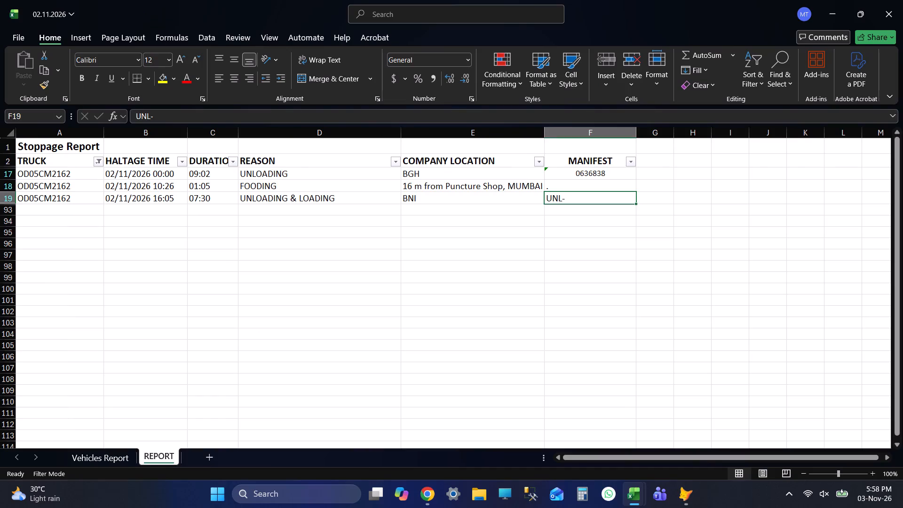
key("alt+Tab")
key("alt+Tab")
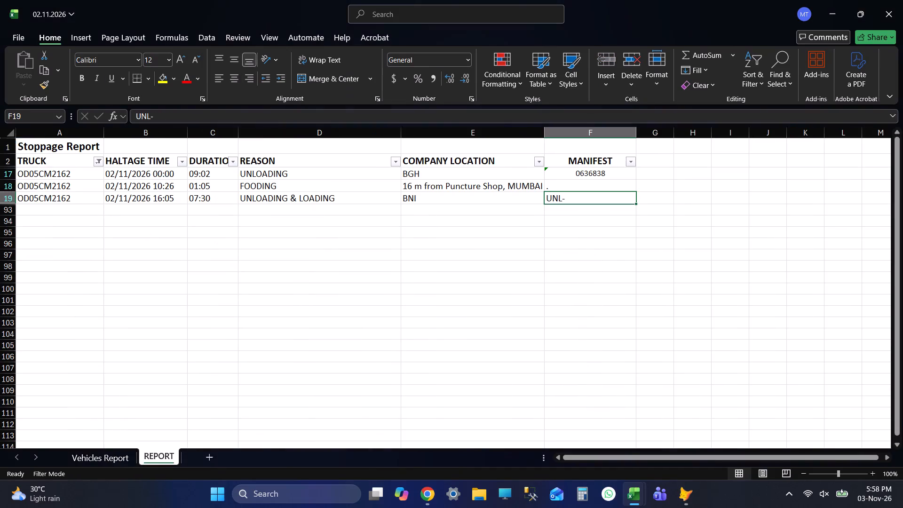
key("alt+Tab")
key("alt+Tab")
key("alt+Tab")
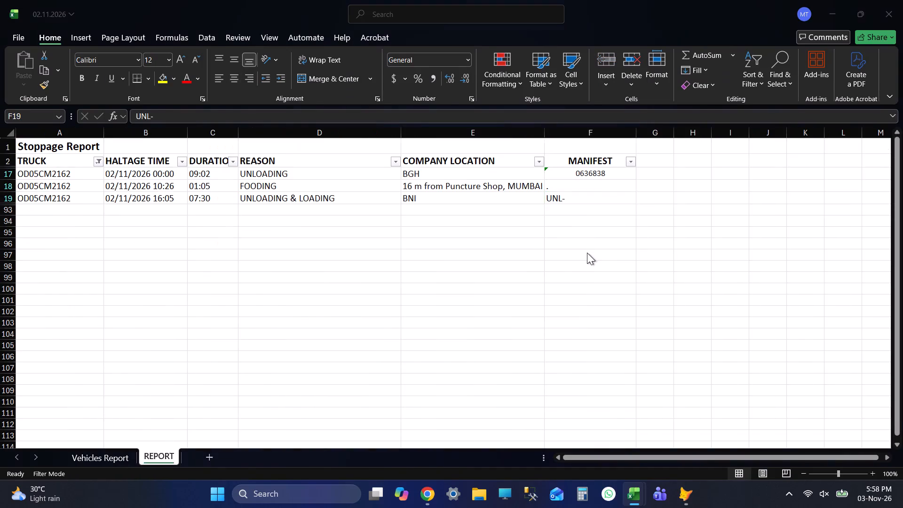
key("alt+Tab")
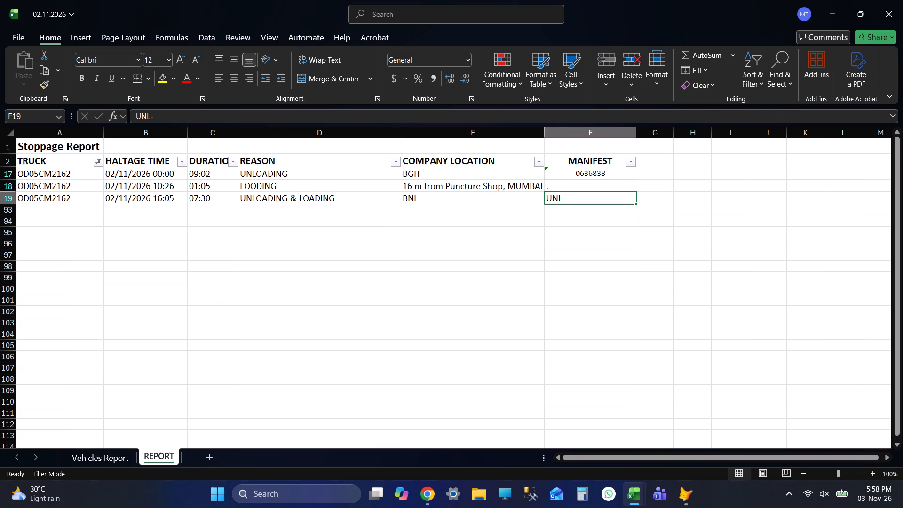
key("alt+Tab")
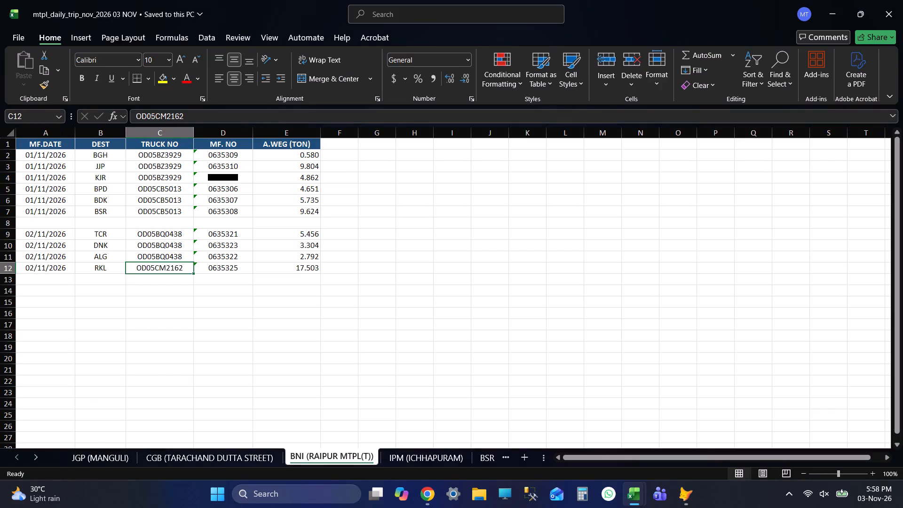
key("alt+Tab")
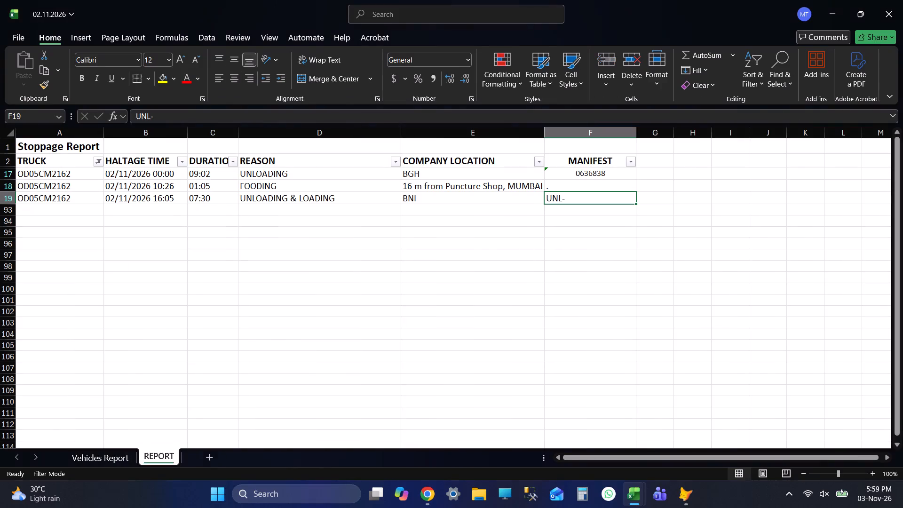
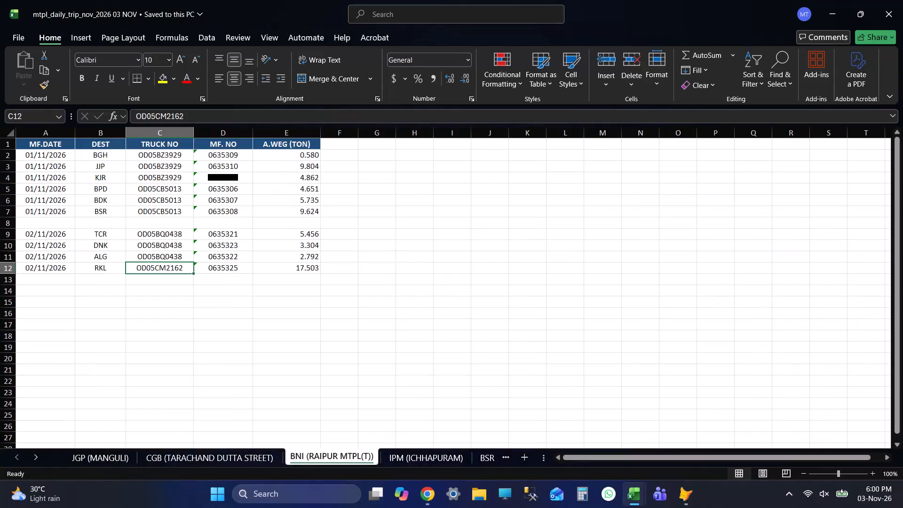
key("alt+Tab")
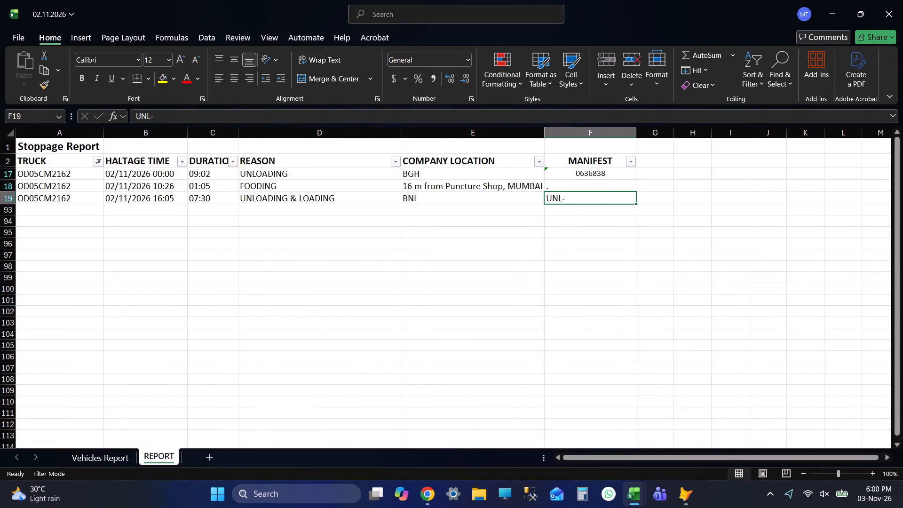
key("alt+Tab")
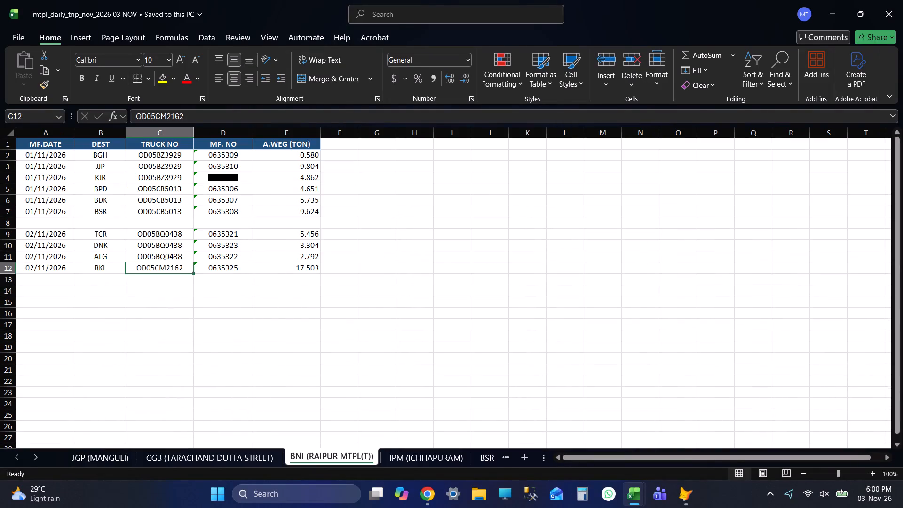
key("alt+Tab")
key("alt+Tab")
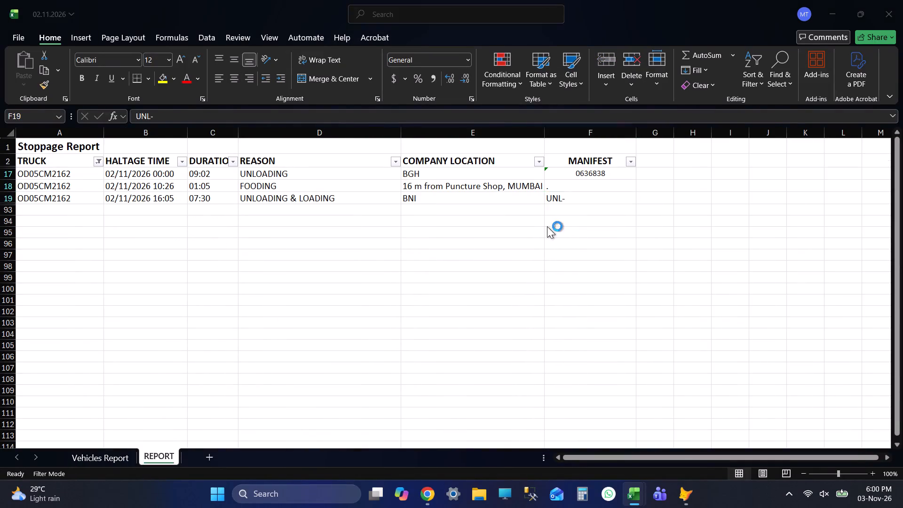
key("alt+Tab")
key("alt+Tab")
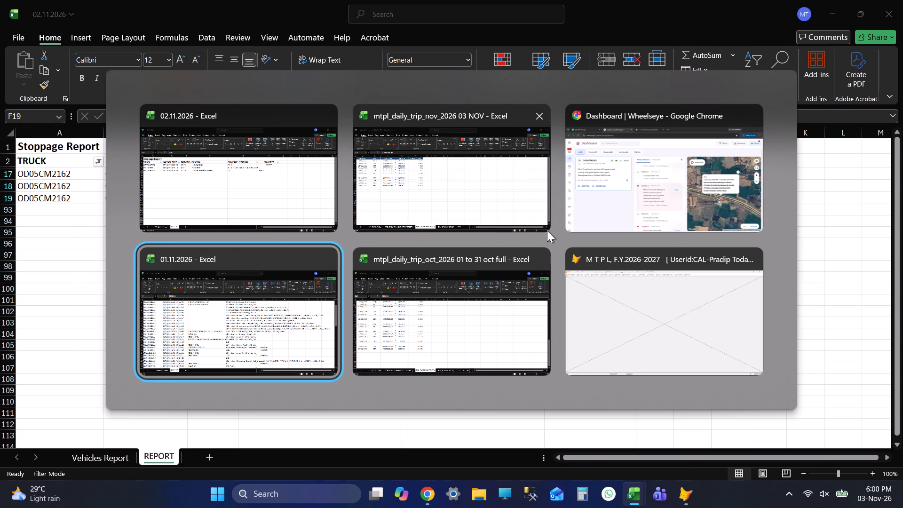
key("alt+Tab")
key("alt+Tab")
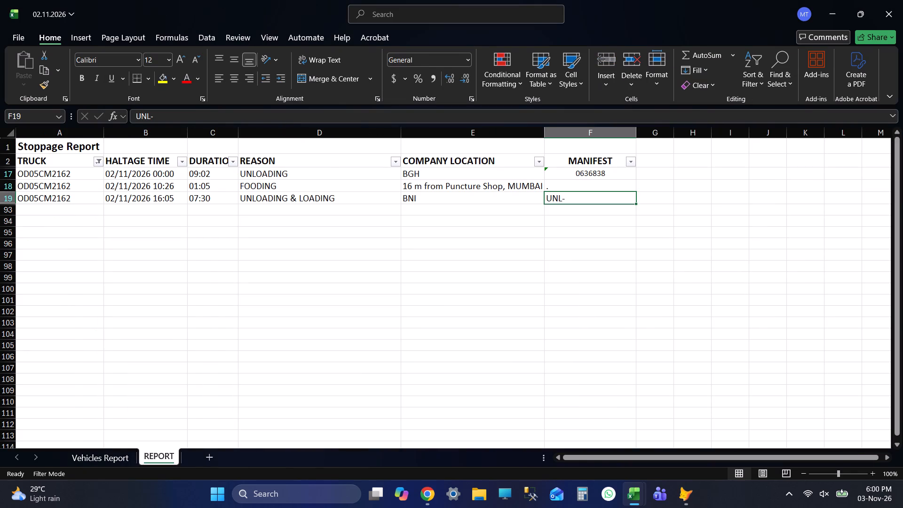
key("alt+Tab")
left_click(158, 358)
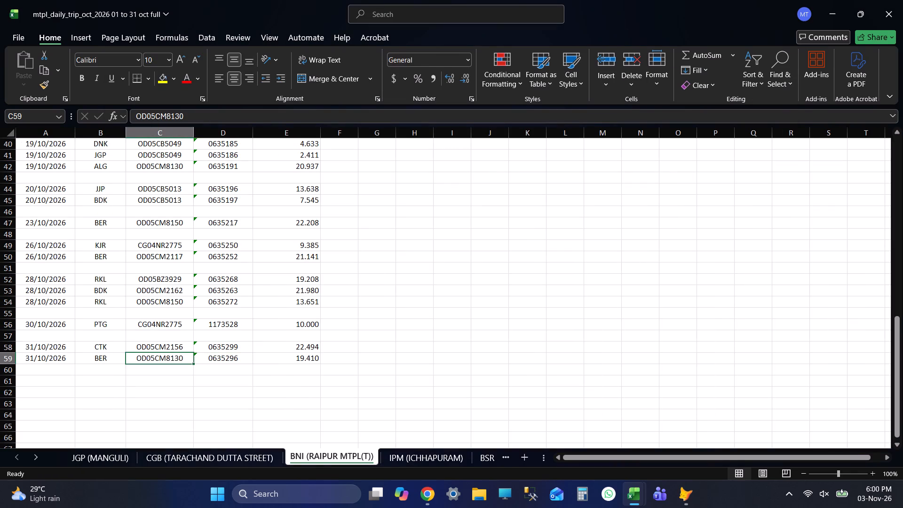
left_click(223, 341)
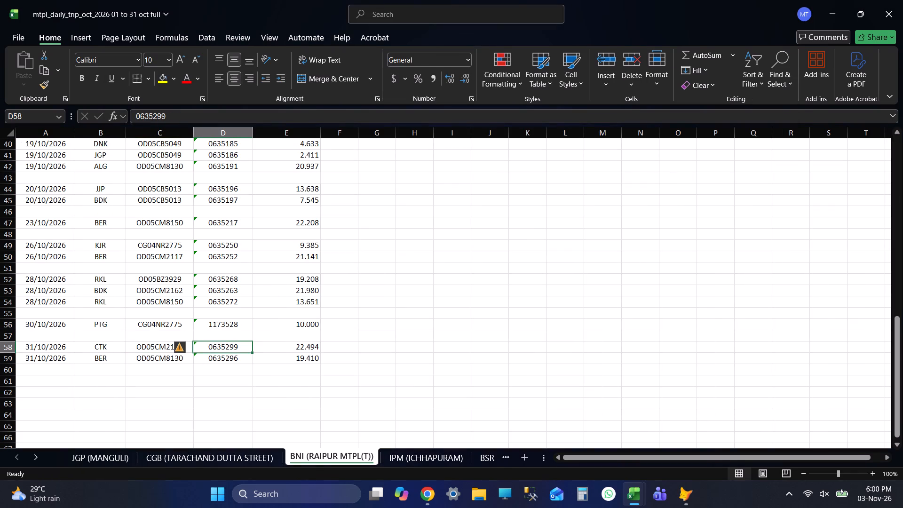
scroll(253, 294, "up", 3)
scroll(253, 294, "down", 3)
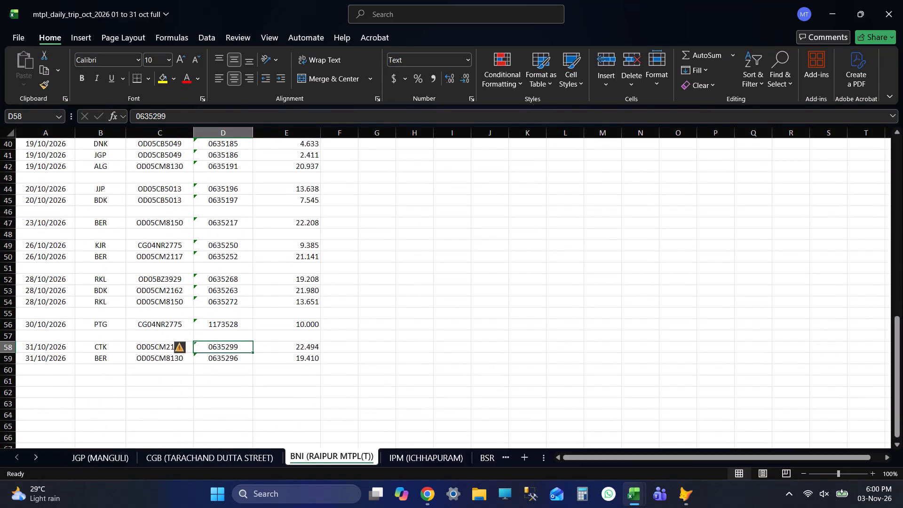
key("alt+Tab")
key("alt+Tab")
key("alt+Tab")
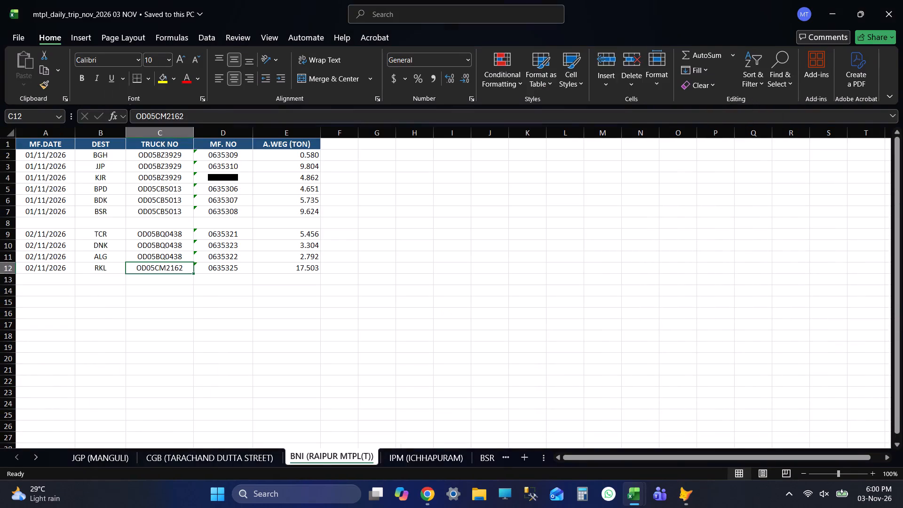
scroll(259, 298, "up", 2)
key("alt+Tab")
key("alt+Tab")
key("alt+Tab")
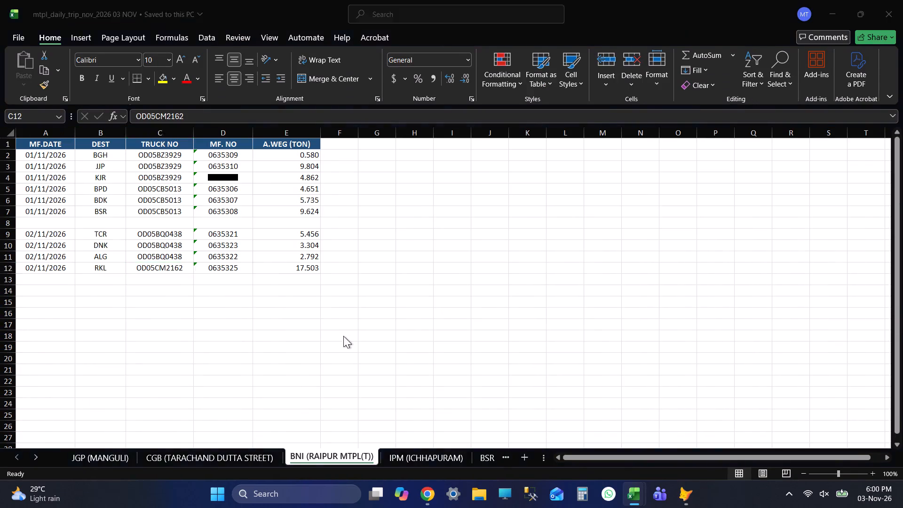
key("alt+Tab")
key("alt+Tab")
key("alt+Tab")
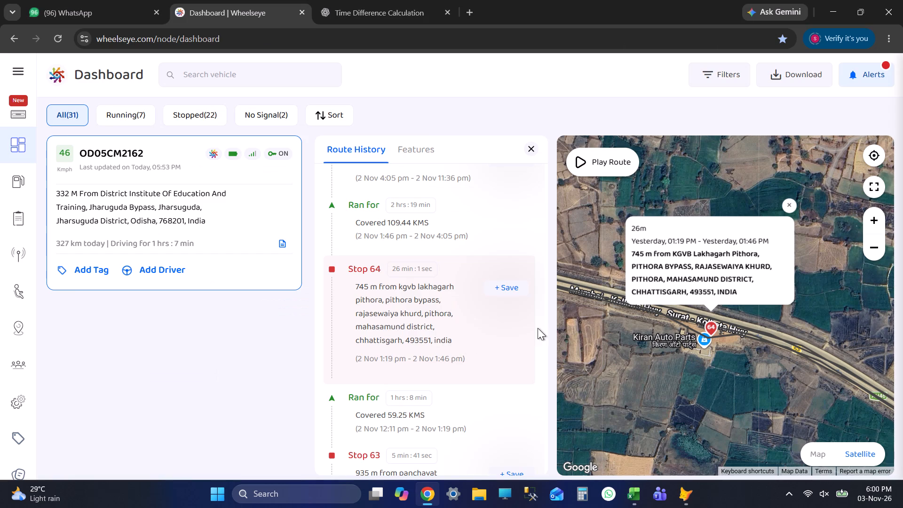
scroll(562, 321, "down", 3)
scroll(602, 344, "up", 1)
scroll(630, 354, "down", 1)
scroll(706, 365, "up", 1)
scroll(706, 368, "down", 1)
scroll(706, 369, "up", 1)
scroll(706, 369, "down", 4)
scroll(711, 370, "up", 1)
scroll(711, 371, "down", 1)
scroll(712, 372, "up", 1)
scroll(712, 373, "down", 5)
scroll(711, 384, "up", 1)
scroll(711, 386, "down", 1)
scroll(711, 386, "up", 1)
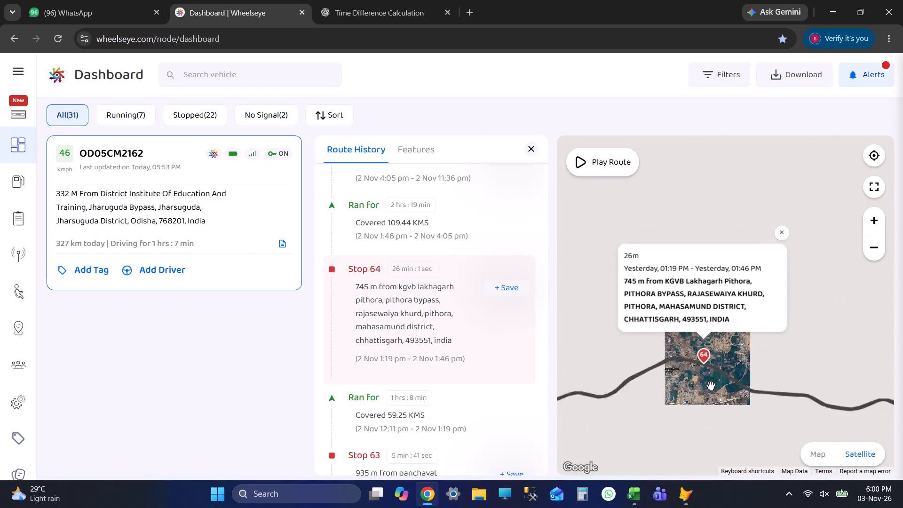
scroll(711, 386, "down", 9)
scroll(733, 374, "up", 1)
scroll(734, 375, "down", 1)
scroll(735, 378, "up", 1)
scroll(735, 378, "down", 3)
scroll(737, 381, "up", 1)
scroll(737, 381, "down", 2)
scroll(737, 381, "up", 1)
scroll(737, 381, "down", 3)
scroll(737, 375, "up", 1)
scroll(737, 375, "down", 2)
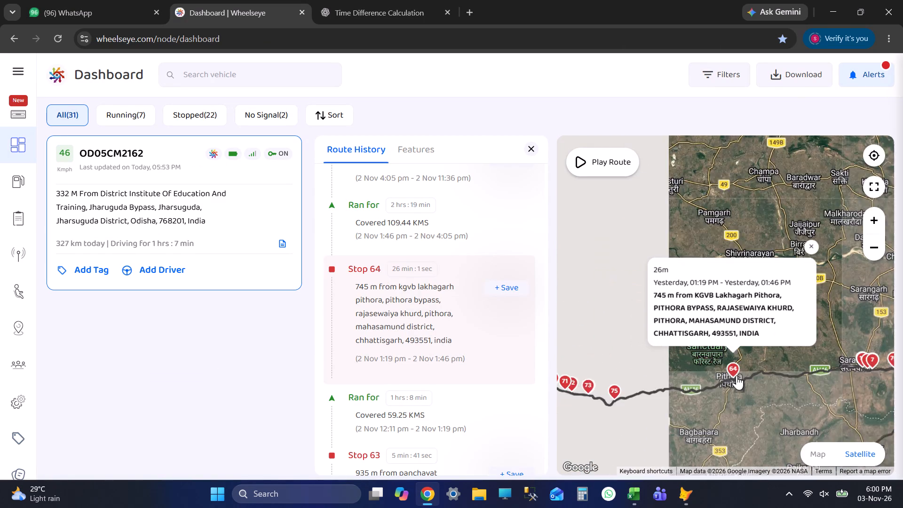
scroll(737, 375, "down", 6)
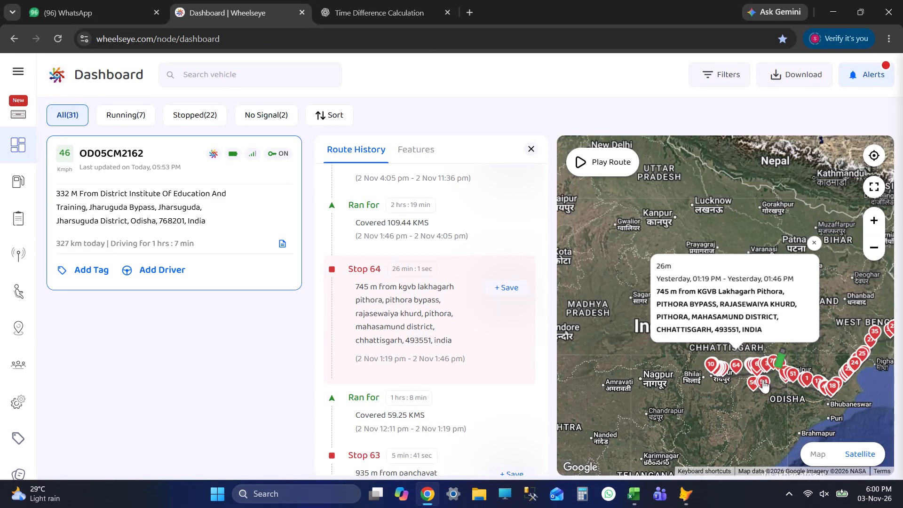
key("alt+Tab")
key("alt+Tab")
key("alt+Tab")
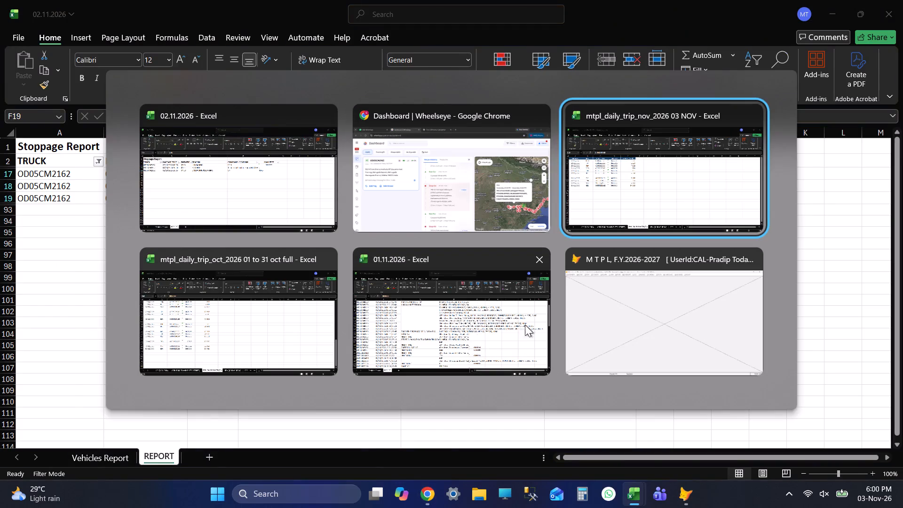
key("alt+Tab")
key("alt+Tab")
key("alt+Tab")
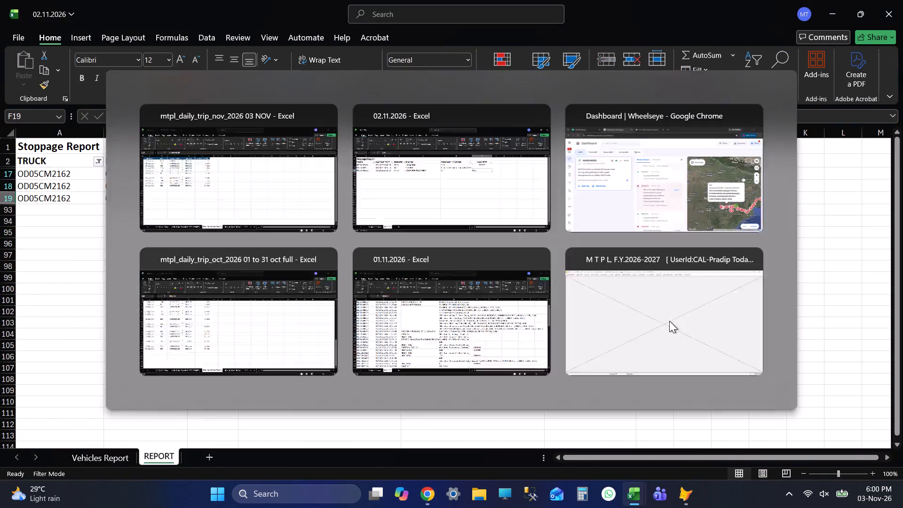
key("alt+Tab")
key("alt+Tab")
key("alt+Tab")
key("alt+Tab")
key("alt+Tab")
key("alt+Tab")
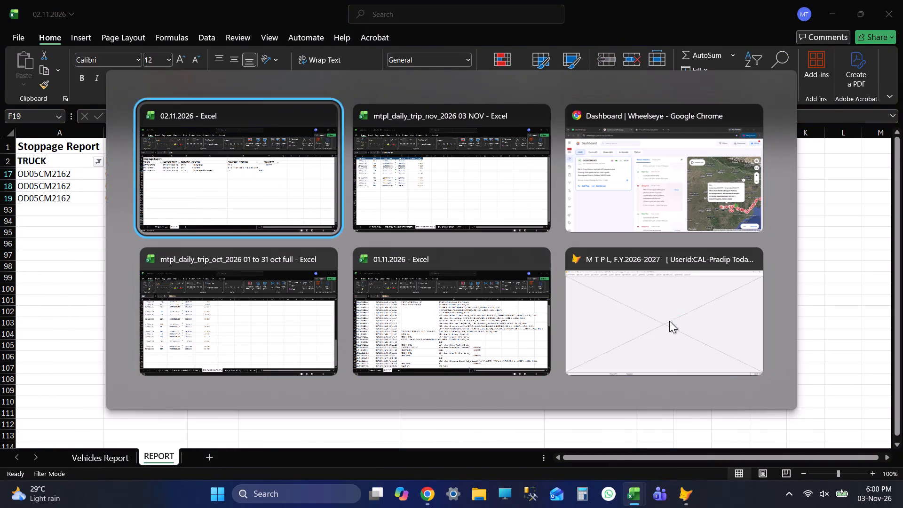
key("alt+Tab")
key("alt+Tab")
scroll(731, 389, "up", 9)
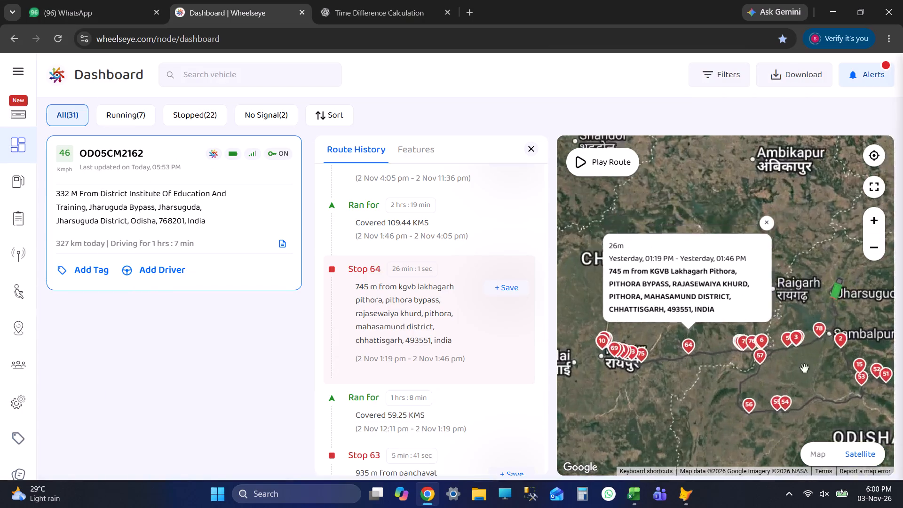
scroll(804, 368, "up", 3)
scroll(719, 354, "down", 1)
scroll(711, 354, "up", 2)
left_click_drag(696, 363, 776, 285)
scroll(763, 298, "down", 2)
scroll(763, 302, "up", 1)
scroll(763, 302, "down", 2)
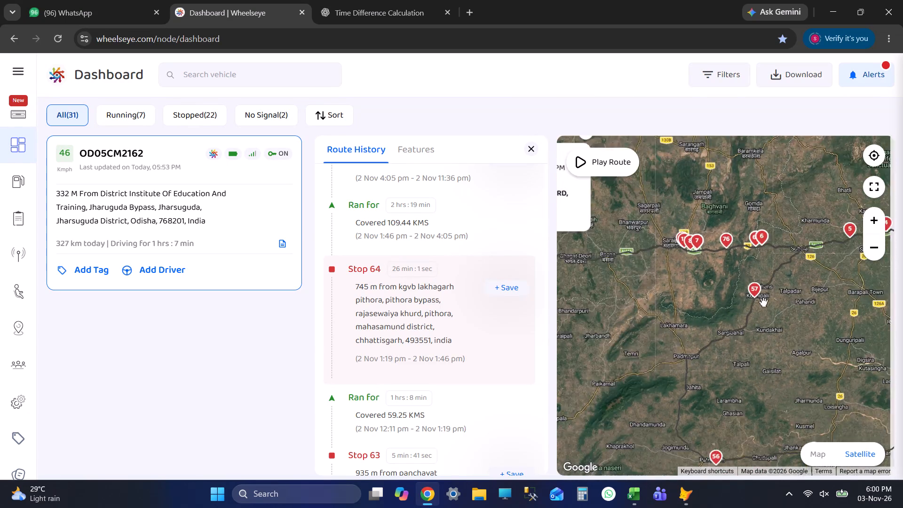
scroll(763, 302, "down", 1)
scroll(763, 308, "up", 1)
key("alt+Tab")
key("alt+Tab")
key("alt+Tab")
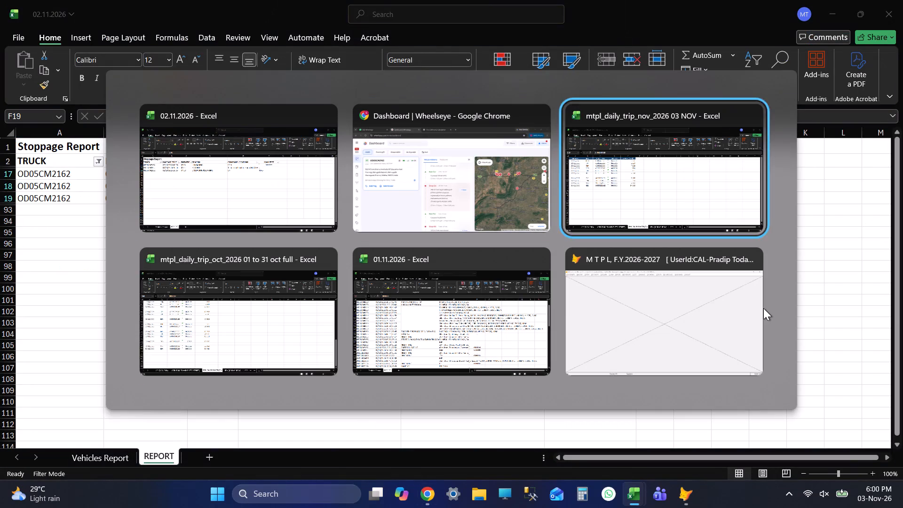
key("alt+Tab")
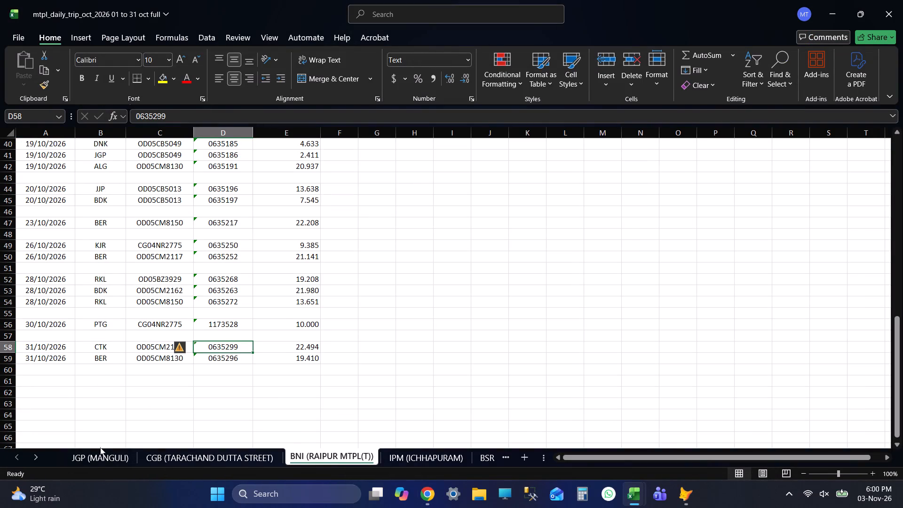
left_click(97, 460)
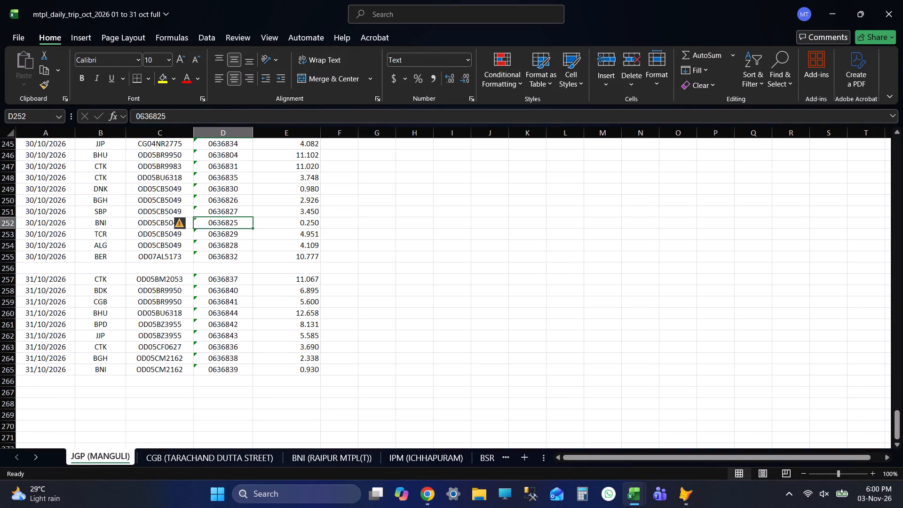
left_click(171, 358)
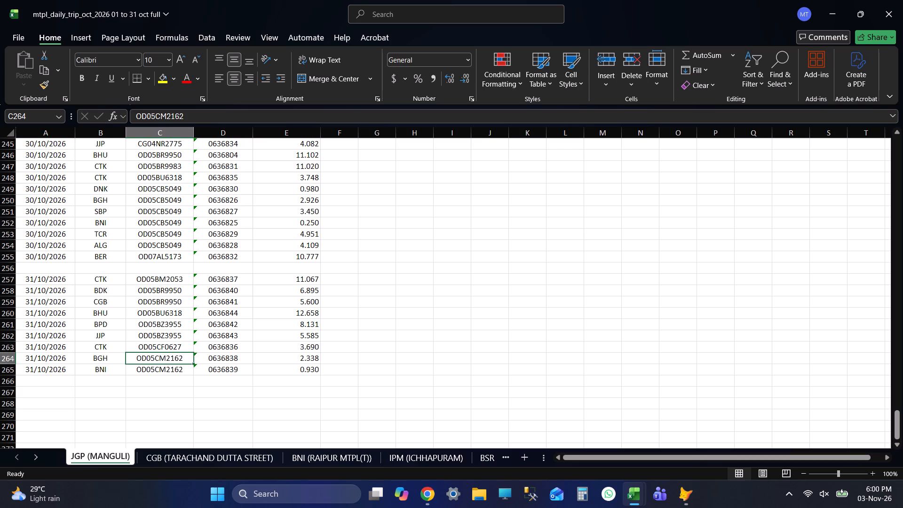
left_click(149, 375)
left_click(169, 361)
key("alt+Tab")
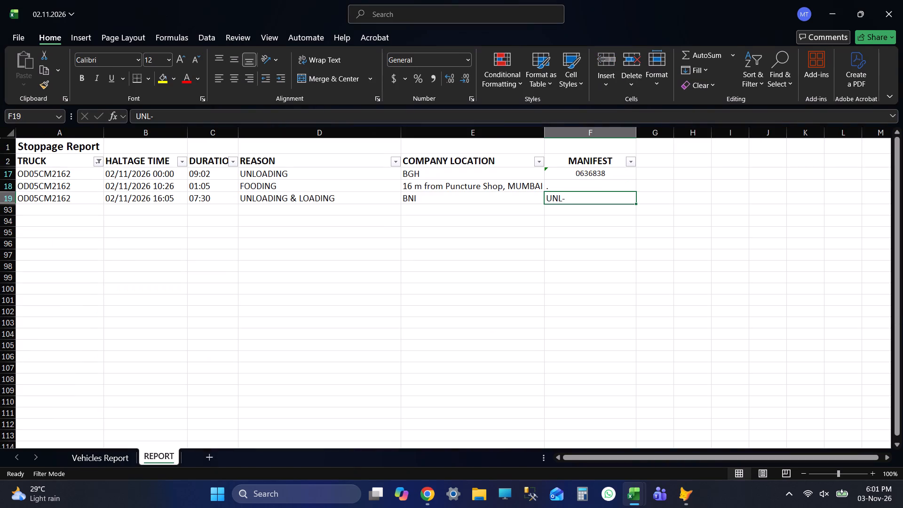
key("alt+Tab")
key("alt+Tab")
key("alt+Tab")
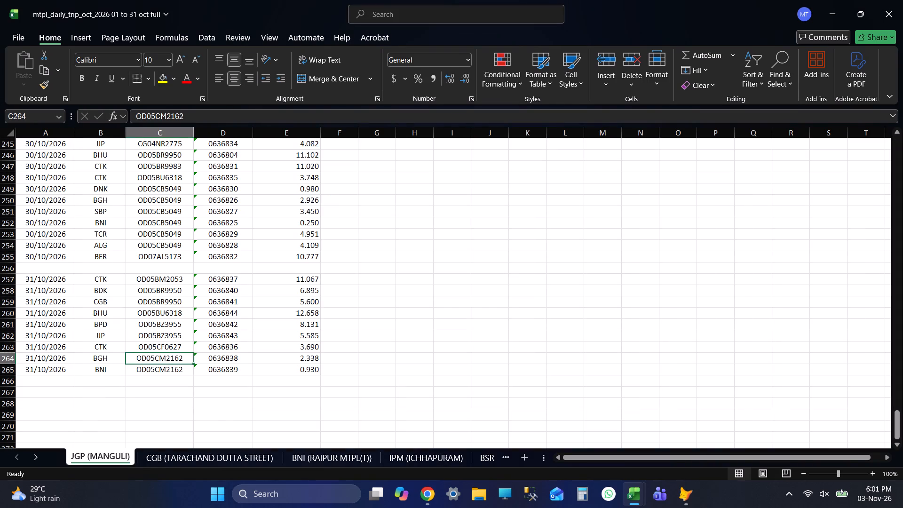
key("Down")
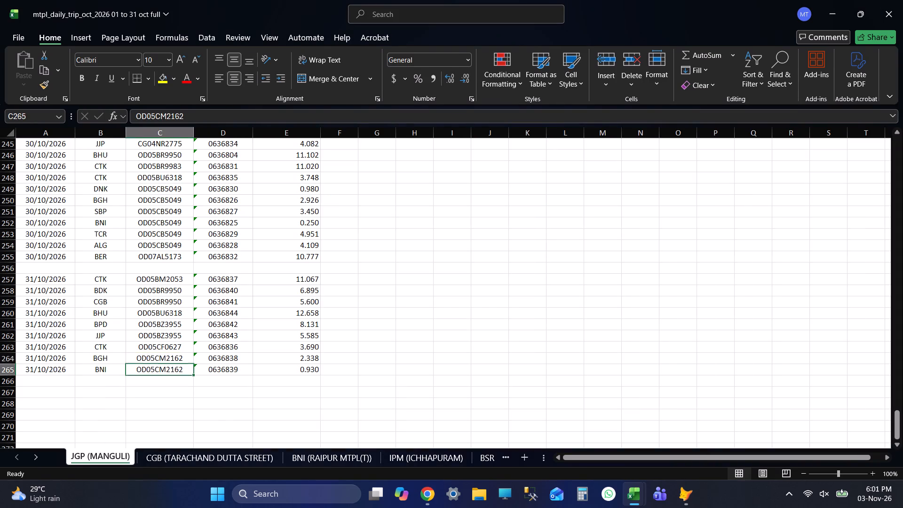
key("Up")
key("alt+Tab")
key("alt+Tab")
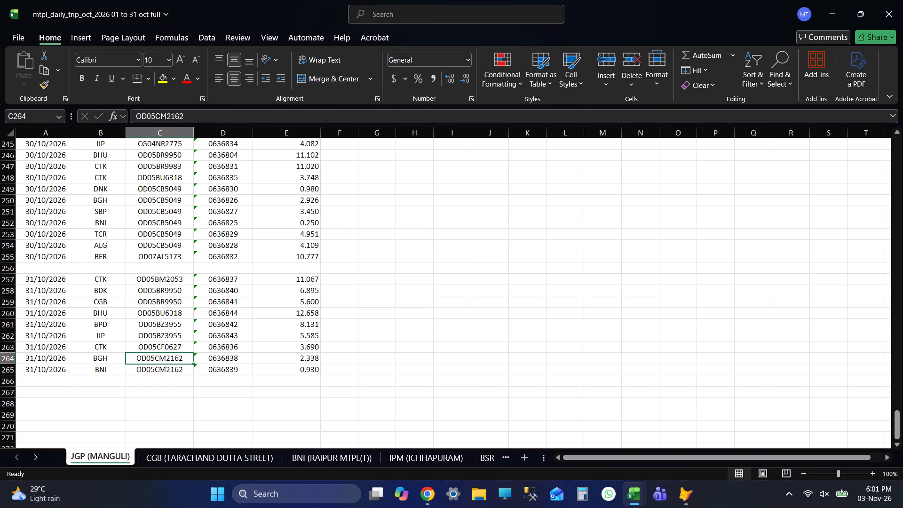
left_click(150, 366)
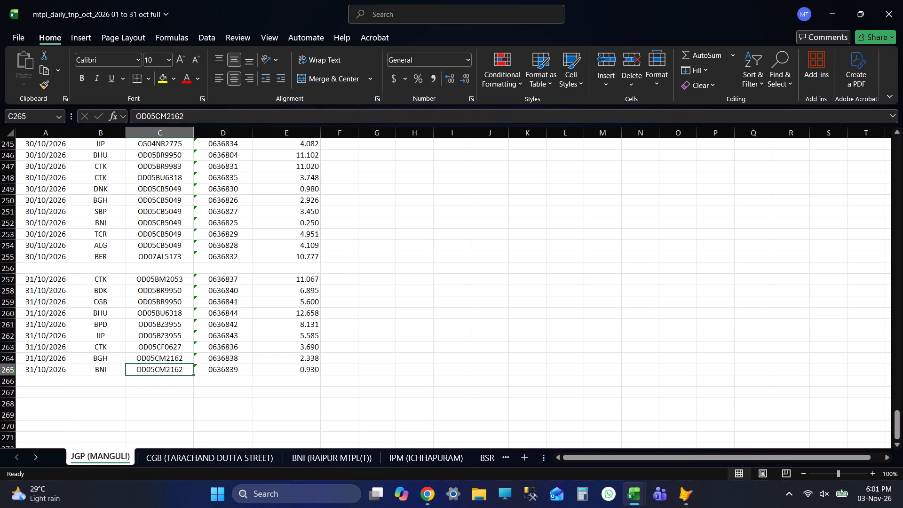
key("alt+Tab")
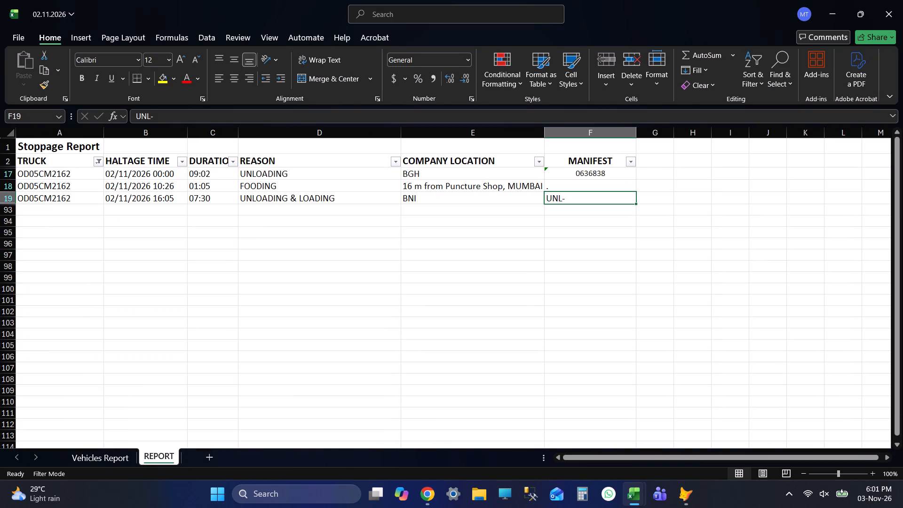
key("alt+Tab")
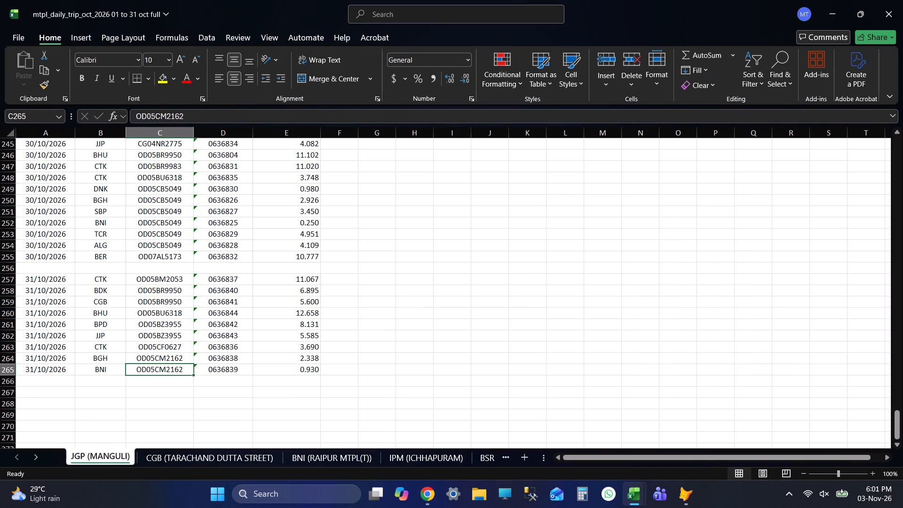
key("Tab")
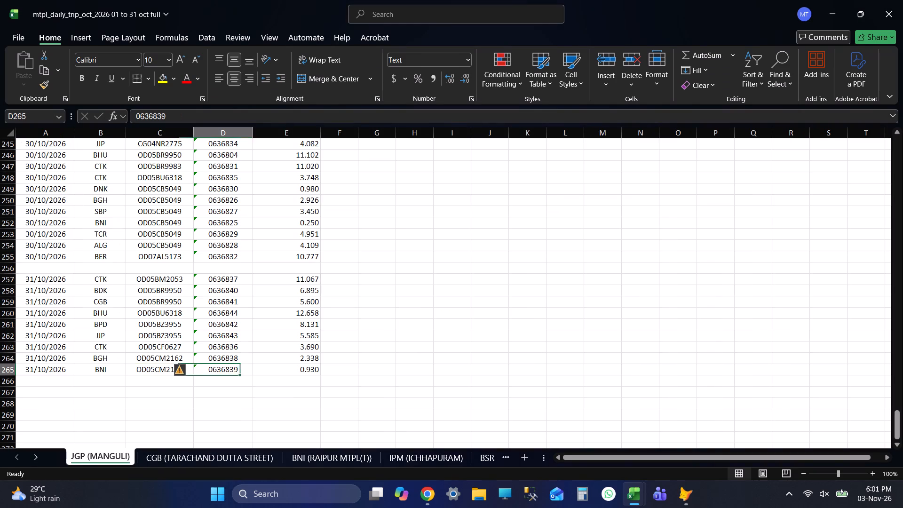
key("ctrl+c")
key("alt+Tab")
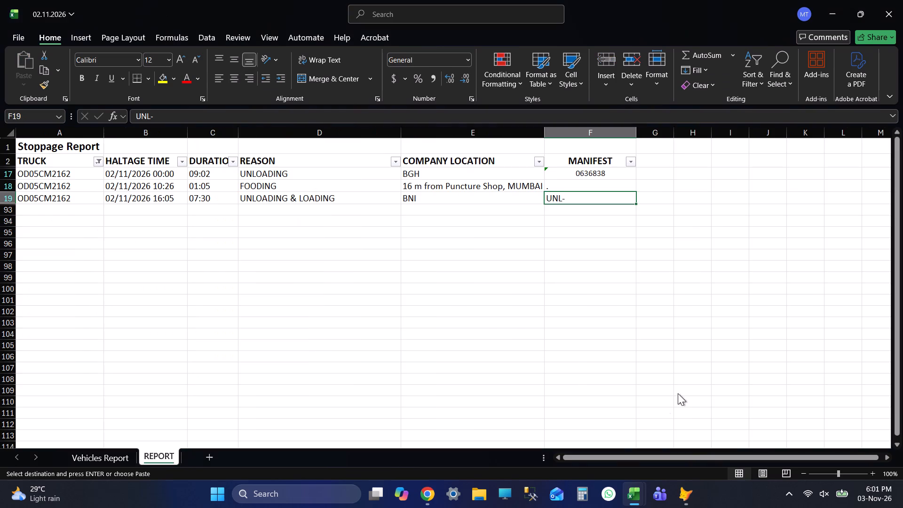
key("F2")
key("ctrl+v")
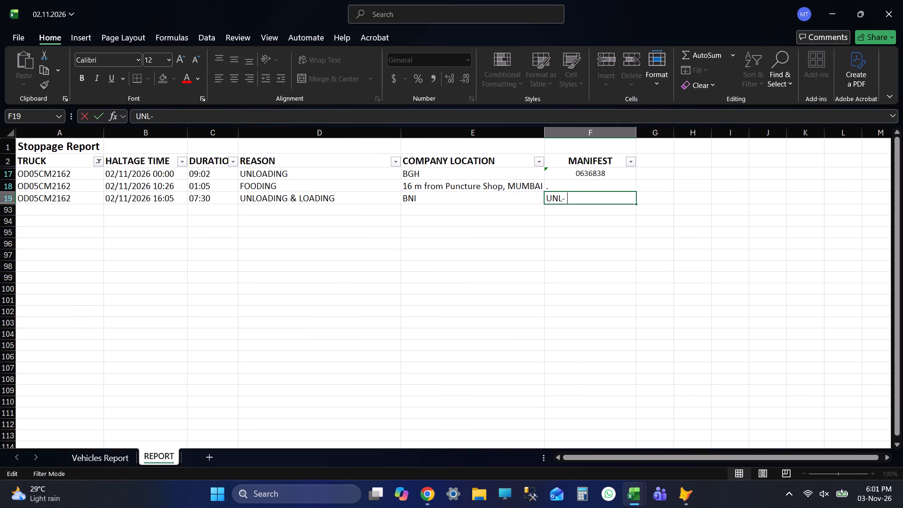
key("alt+Tab")
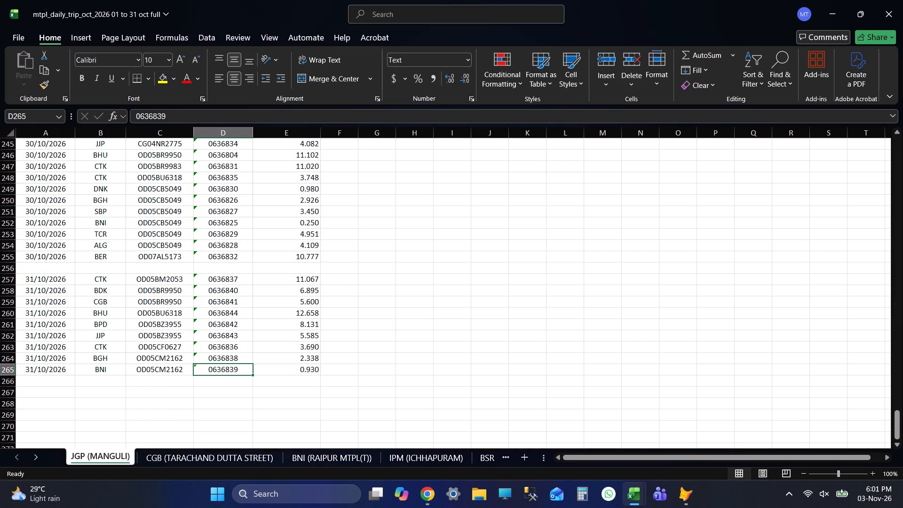
key("F2")
key("ctrl+a")
key("ctrl+c")
key("alt+Tab")
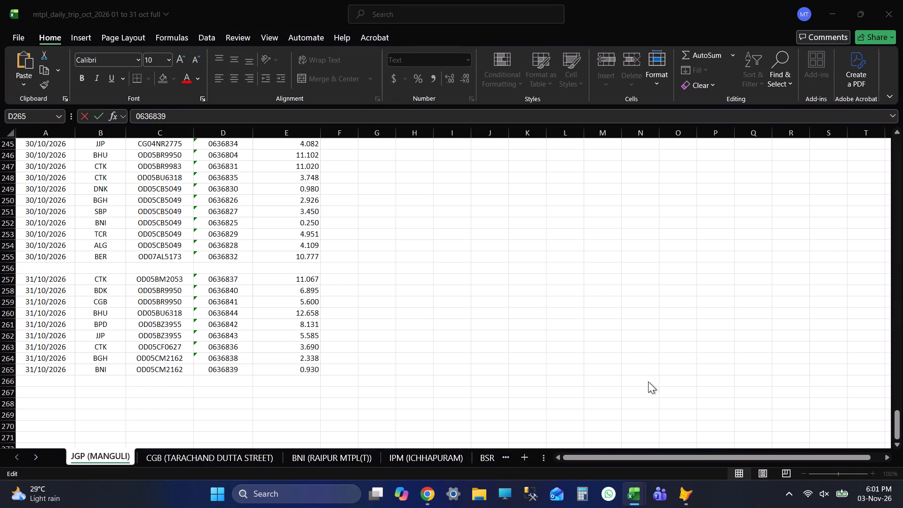
key("F2")
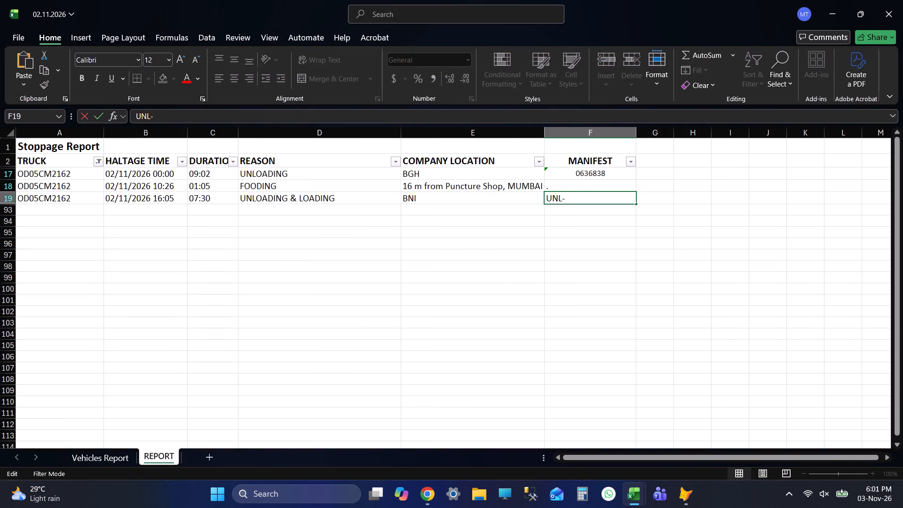
key("ctrl+v")
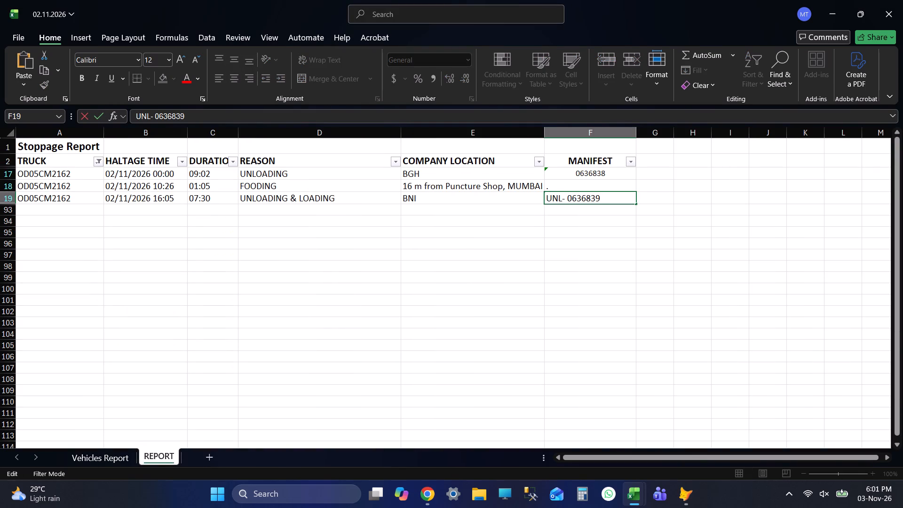
key("space")
type("& LOADING")
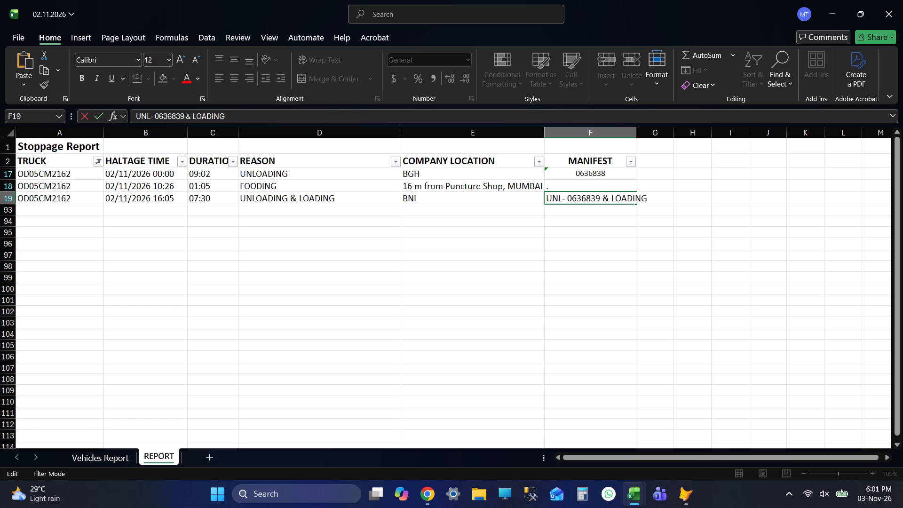
key("BackSpace")
key("BackSpace")
key("BackSpace")
type("-")
key("space")
key("alt+Tab")
key("alt+Tab")
key("alt+Tab")
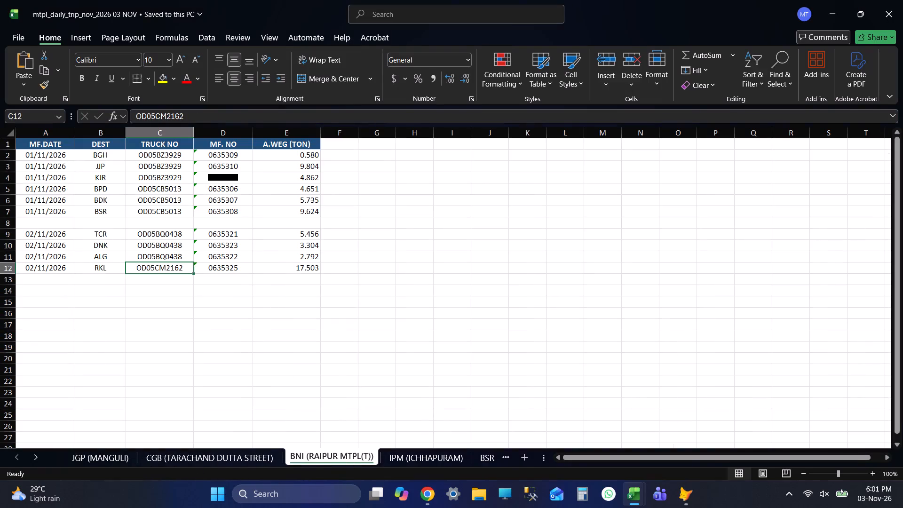
key("Tab")
key("F2")
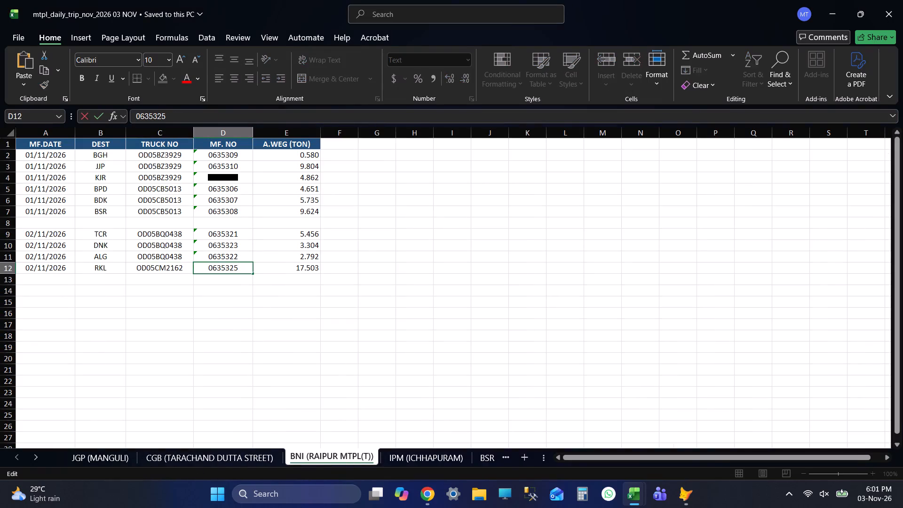
key("ctrl+a")
key("ctrl+c")
key("alt+Tab")
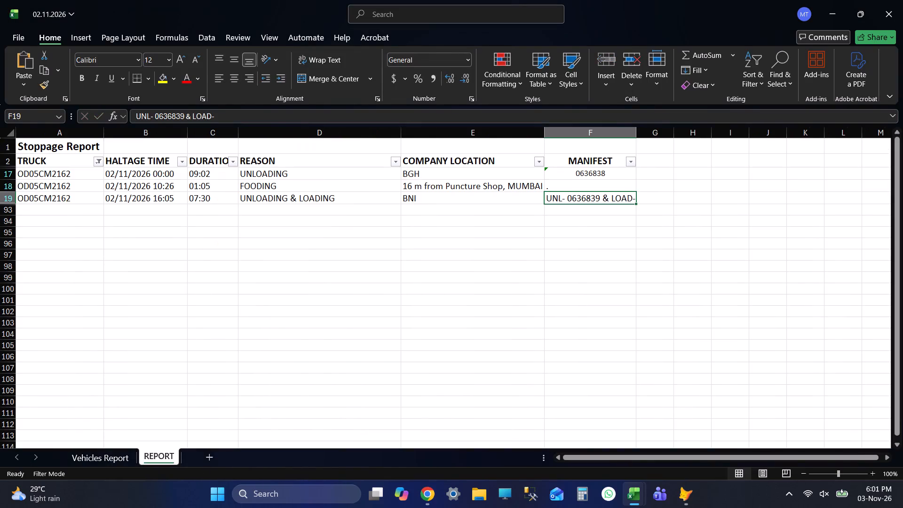
key("F2")
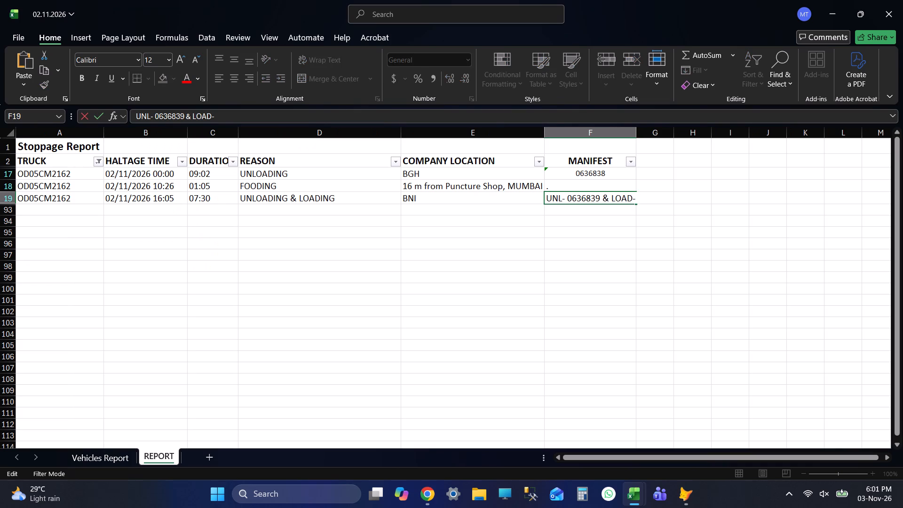
key("ctrl+v")
key("Return")
key("ctrl+s")
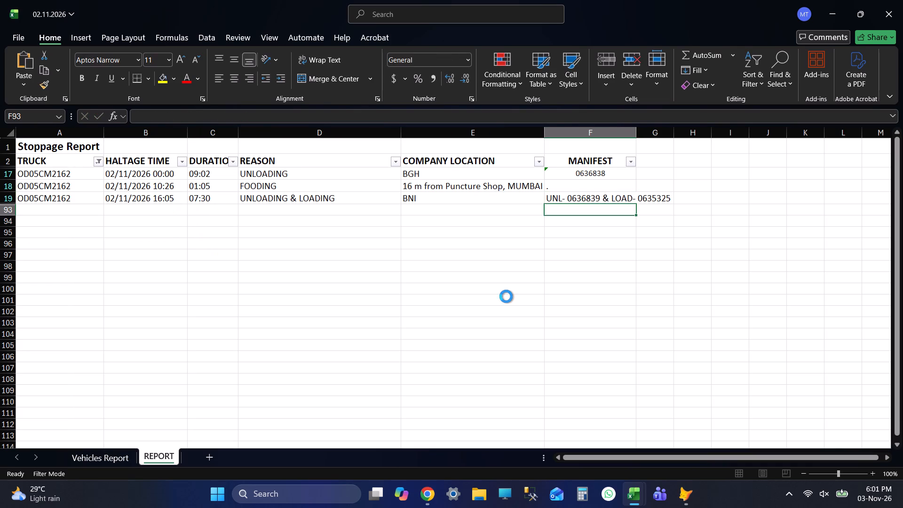
key("ctrl+s")
key("ctrl+s")
key("ctrl+s")
key("ctrl+s")
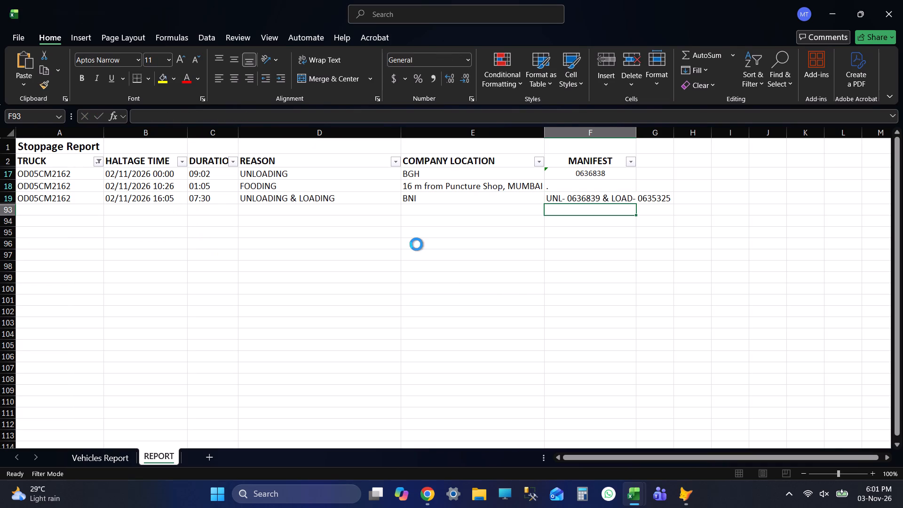
key("ctrl+s")
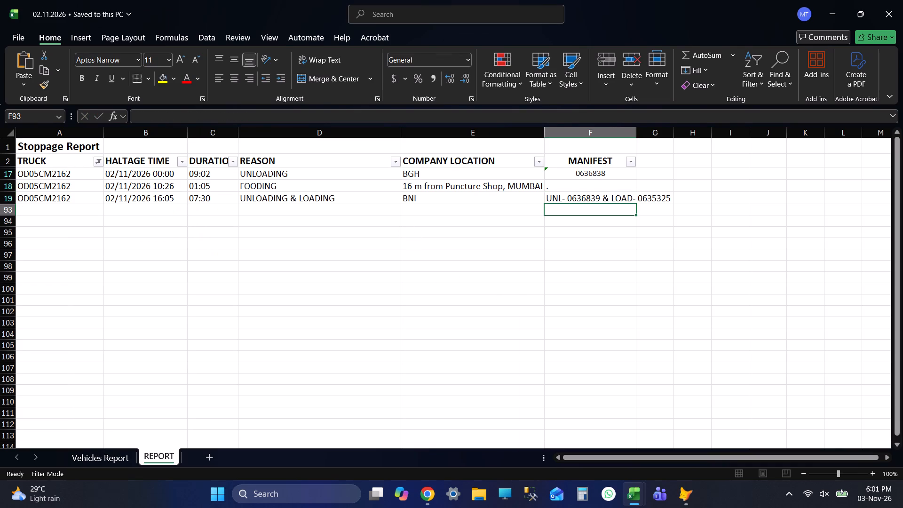
left_click(99, 161)
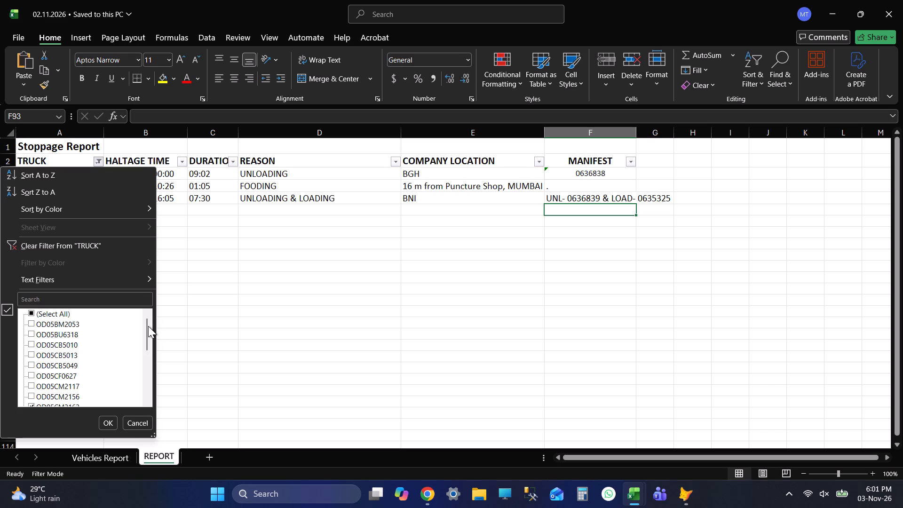
left_click_drag(148, 326, 142, 380)
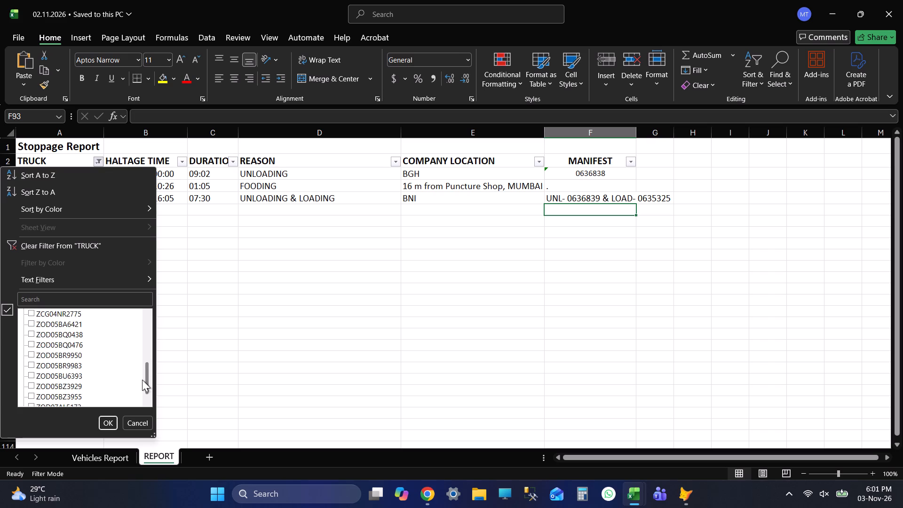
left_click_drag(142, 380, 153, 354)
left_click(64, 323)
left_click(64, 333)
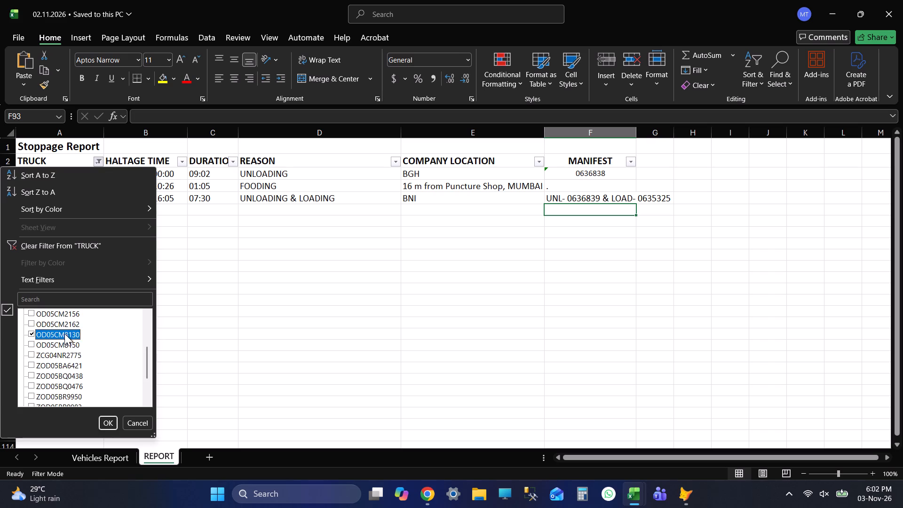
left_click(107, 418)
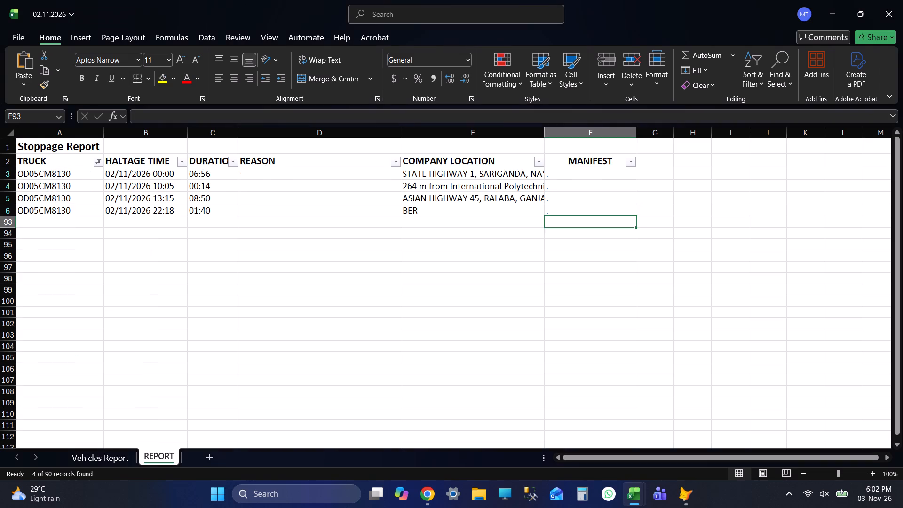
left_click(312, 277)
key("ctrl+s")
left_click(434, 171)
key("shift+Tab")
key("shift+Tab")
key("shift+Tab")
key("shift+Tab")
key("shift+Tab")
key("shift+Tab")
key("shift+Tab")
key("shift+Tab")
key("shift+Tab")
key("shift+Tab")
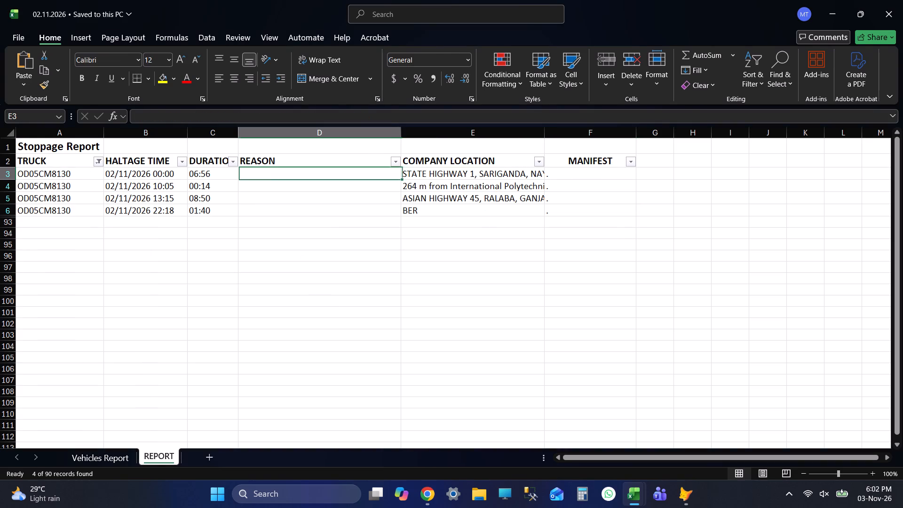
key("ctrl+c")
key("alt+Tab")
key("alt+Tab")
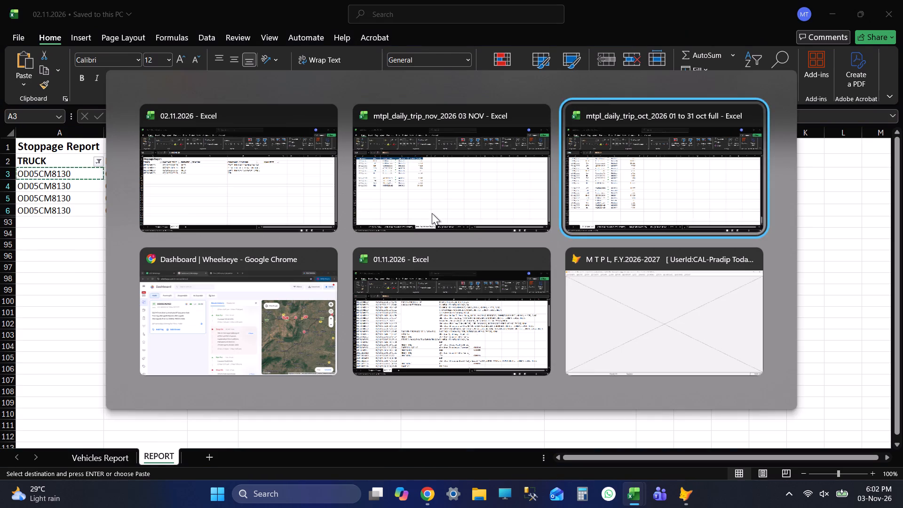
key("alt+Tab")
left_click(243, 81)
key("ctrl+v")
key("Return")
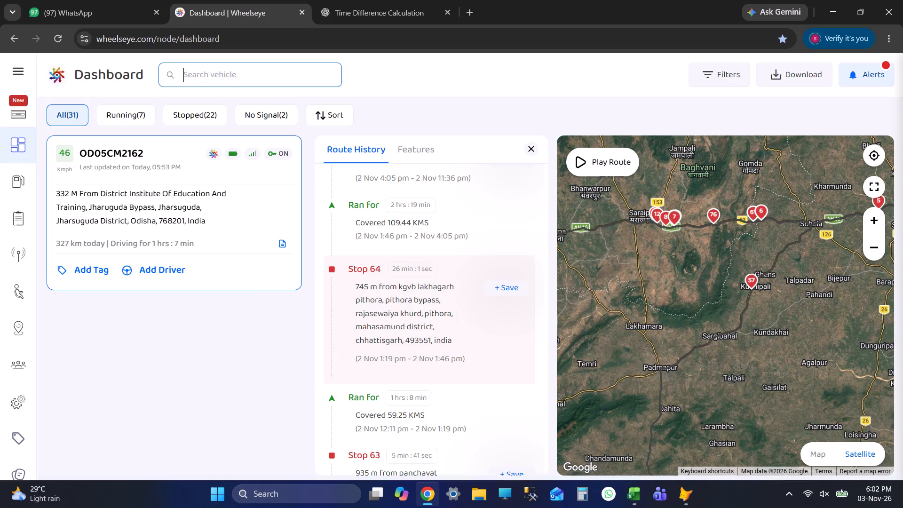
left_click(143, 222)
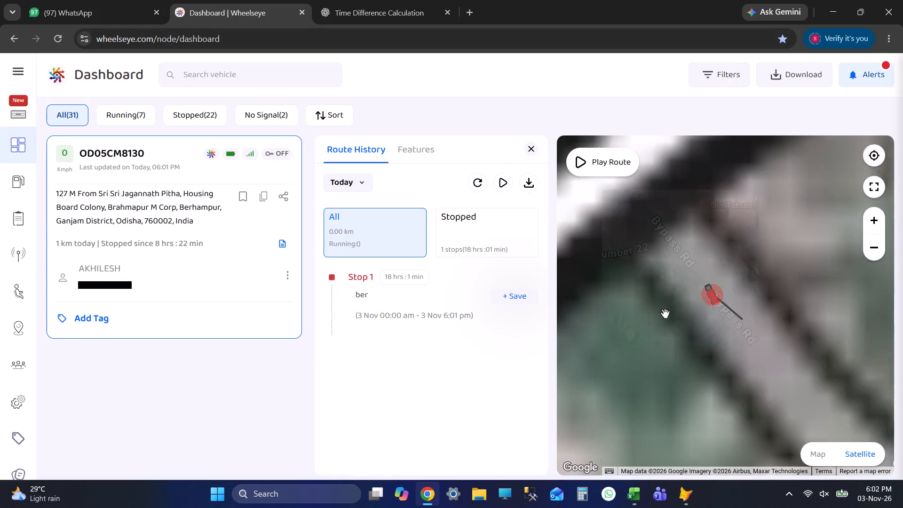
left_click(357, 179)
left_click(386, 268)
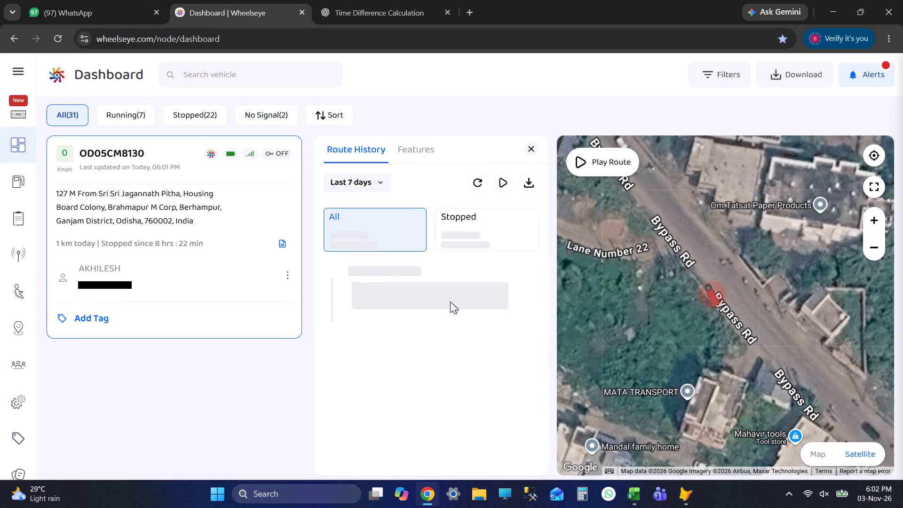
scroll(464, 332, "down", 2)
left_click(445, 320)
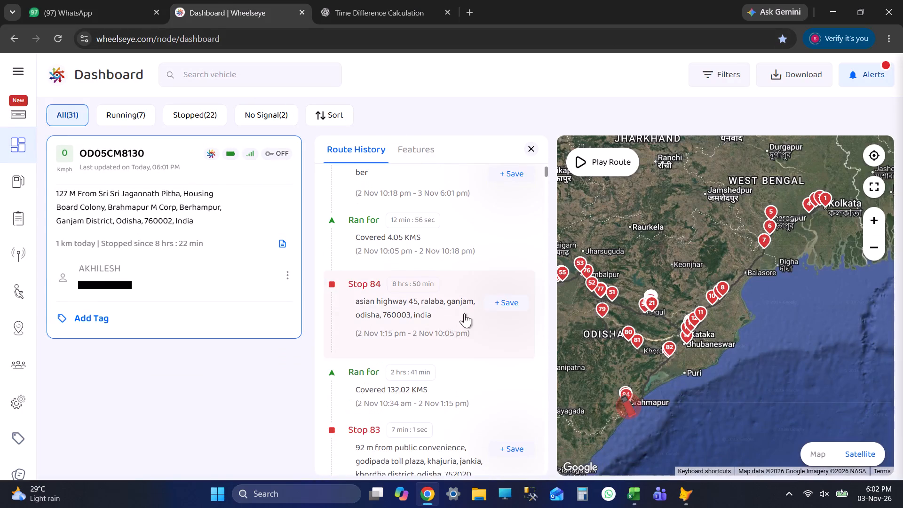
key("alt+Tab")
left_click(302, 197)
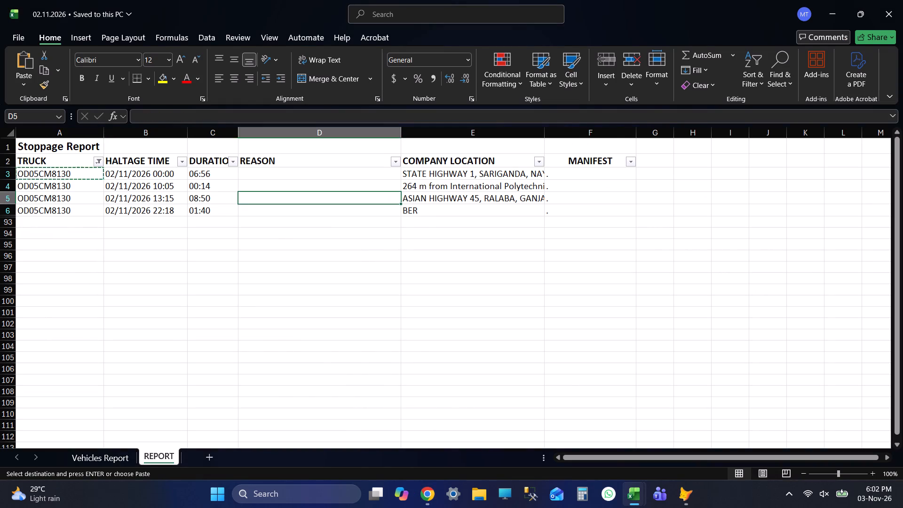
key("alt+Tab")
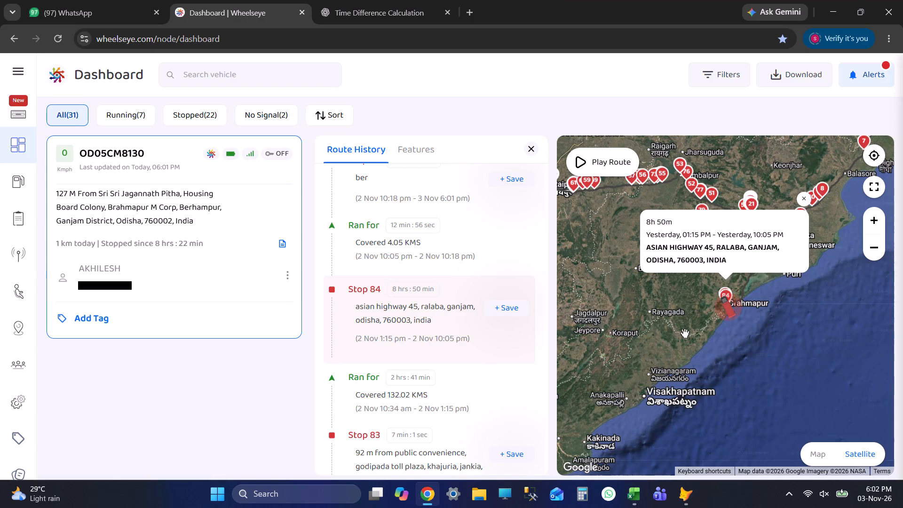
scroll(708, 313, "up", 6)
scroll(766, 300, "up", 1)
scroll(766, 298, "down", 1)
scroll(764, 297, "up", 6)
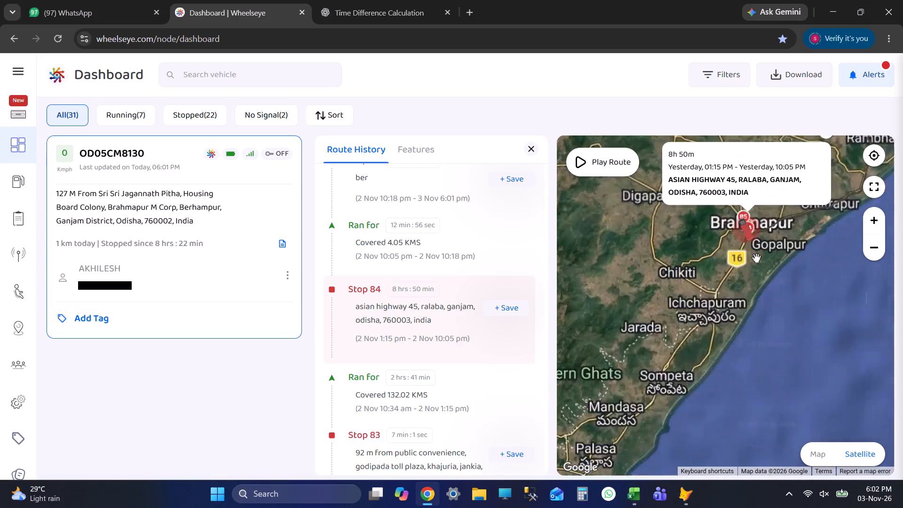
key("alt+Tab")
type("NO ENTRY")
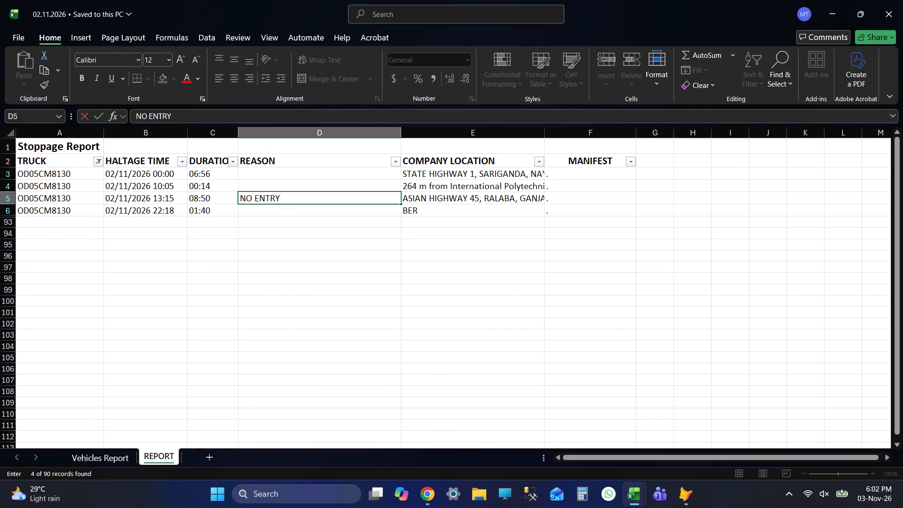
key("Up")
key("ctrl+s")
key("alt+Tab")
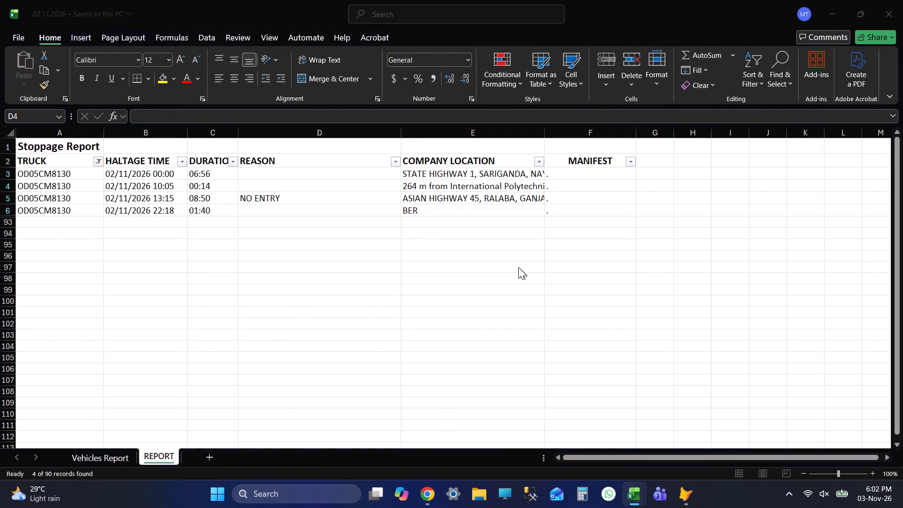
scroll(436, 338, "down", 2)
left_click(432, 332)
scroll(453, 324, "up", 1)
scroll(453, 324, "down", 1)
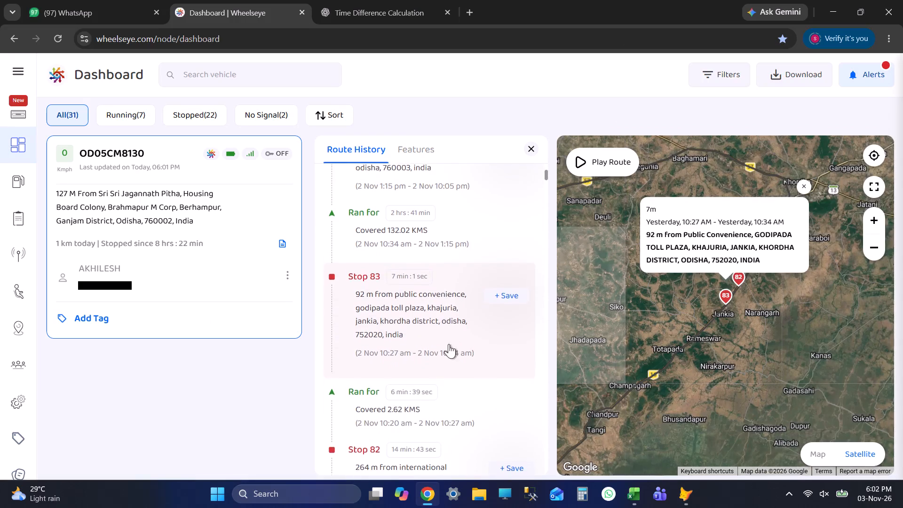
scroll(442, 403, "down", 3)
left_click(438, 303)
scroll(729, 299, "down", 1)
scroll(739, 318, "up", 3)
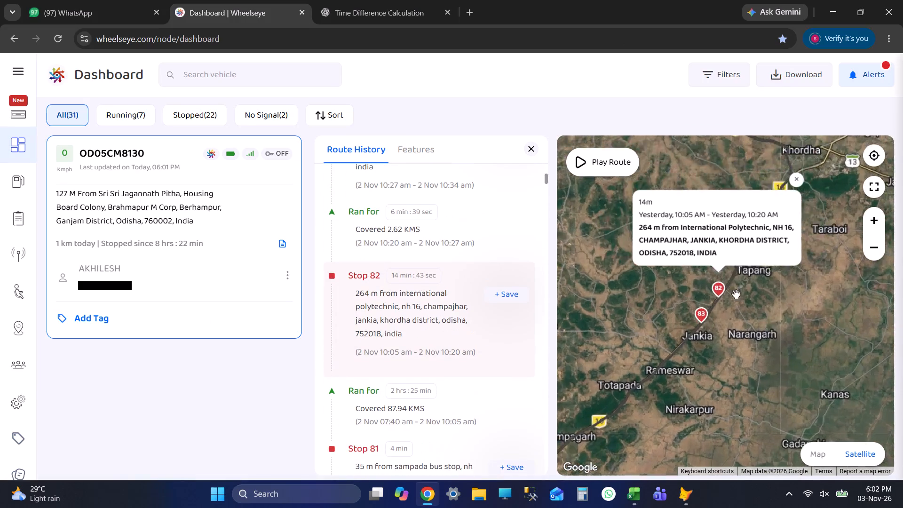
scroll(736, 294, "up", 4)
scroll(720, 288, "down", 1)
scroll(680, 285, "up", 1)
scroll(680, 285, "down", 1)
scroll(680, 285, "up", 3)
scroll(741, 278, "down", 1)
scroll(741, 283, "up", 3)
scroll(754, 288, "down", 1)
scroll(754, 288, "up", 5)
scroll(726, 310, "down", 1)
scroll(726, 310, "up", 5)
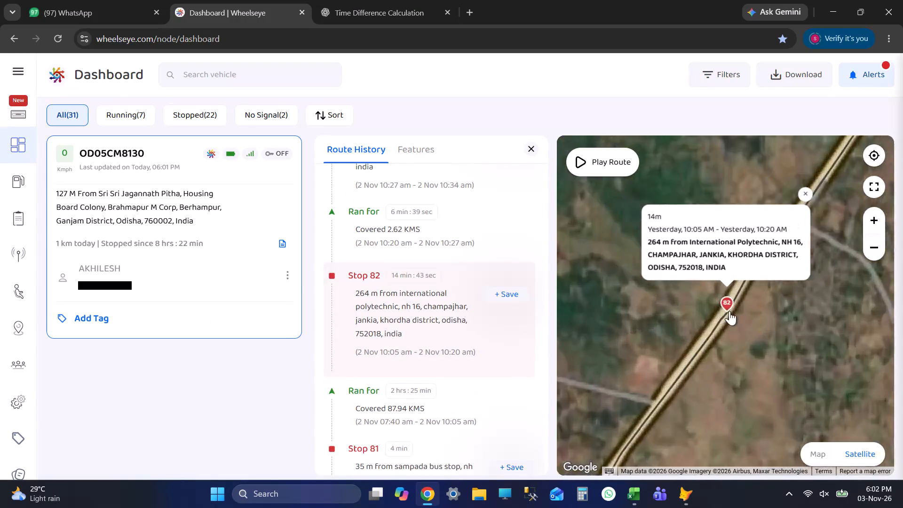
scroll(731, 317, "up", 5)
left_click_drag(719, 316, 738, 381)
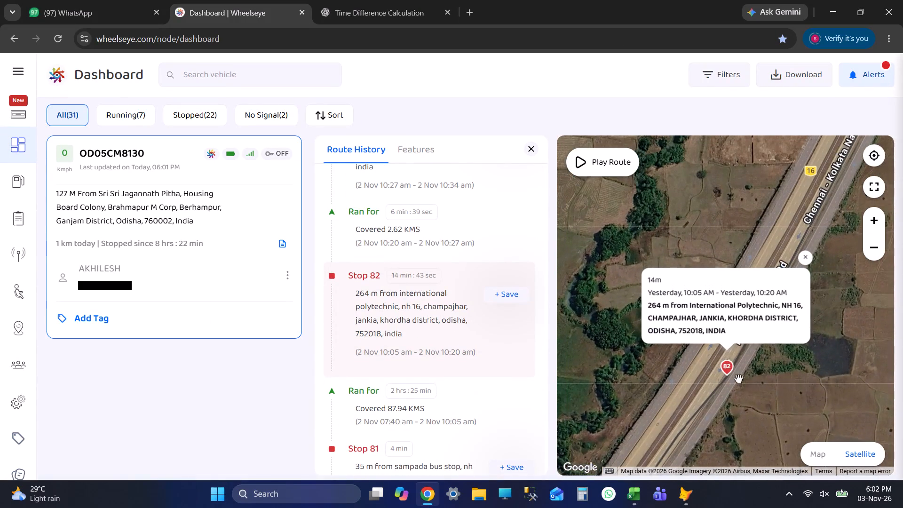
key("alt+Tab")
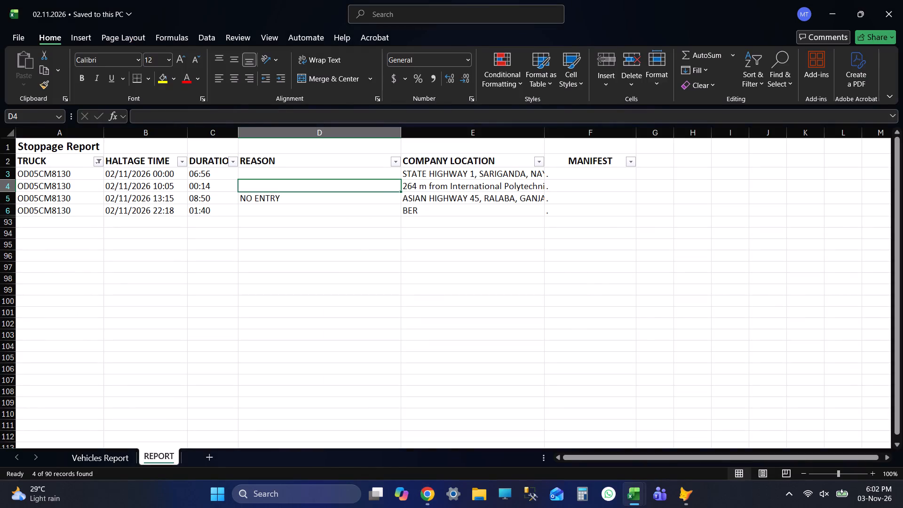
left_click(5, 184)
key("ctrl+minus")
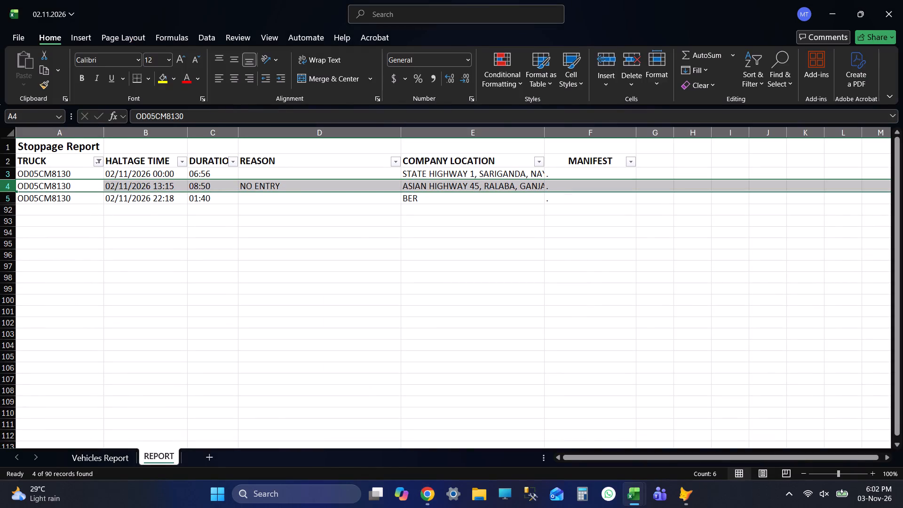
left_click(281, 173)
key("alt+Tab")
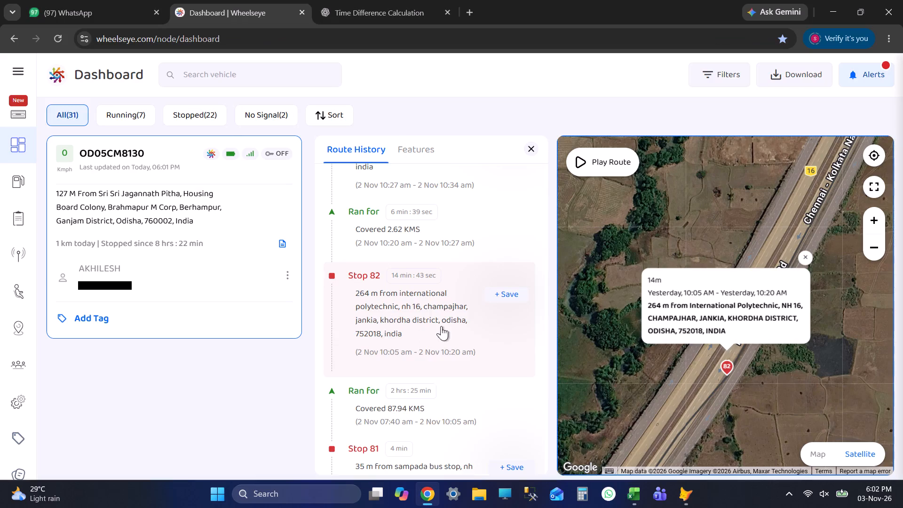
scroll(441, 326, "up", 2)
scroll(441, 326, "down", 6)
left_click(446, 259)
scroll(454, 299, "down", 3)
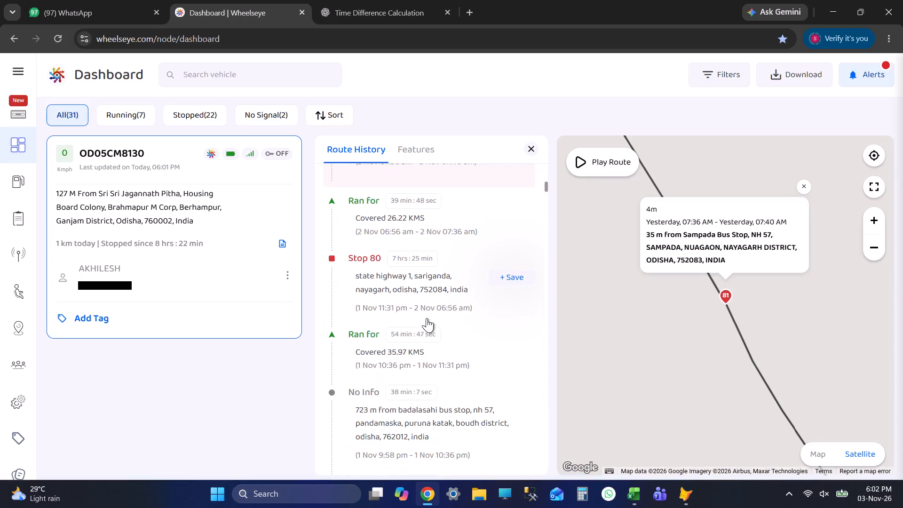
left_click(426, 283)
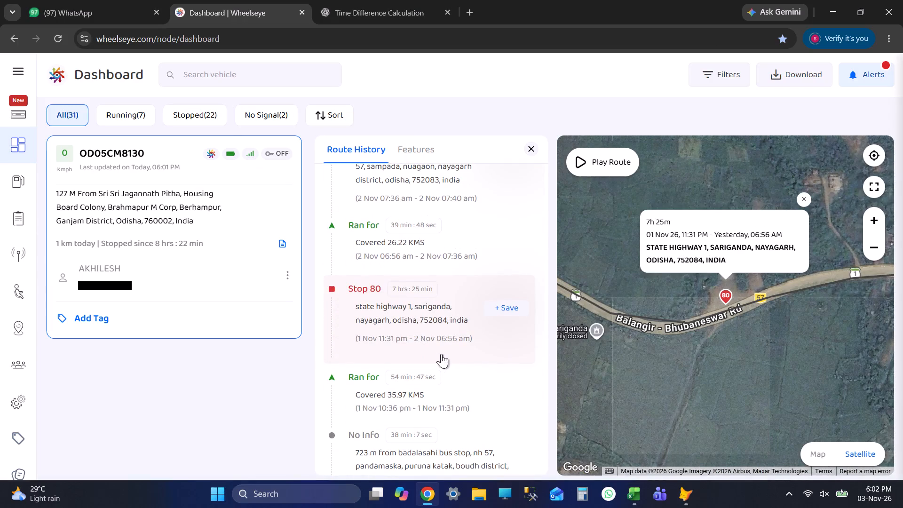
key("alt+Tab")
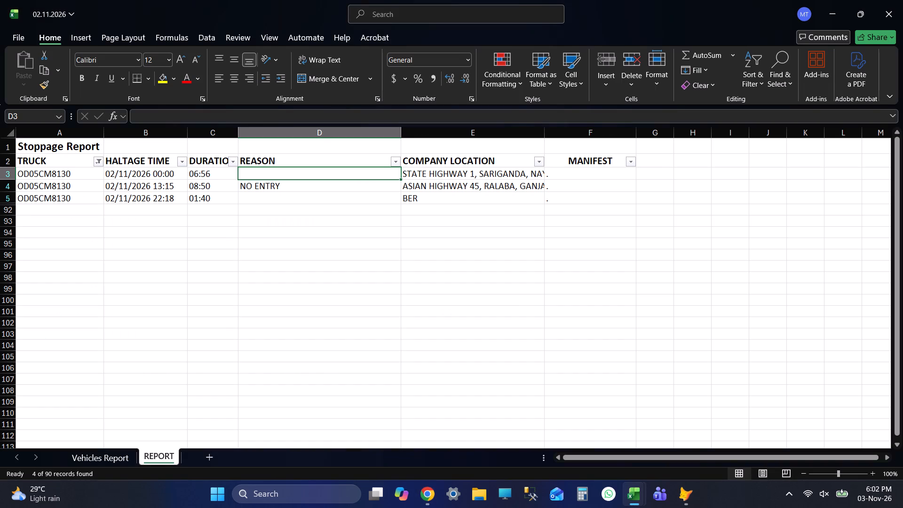
type("NIGHT T")
key("Return")
key("Return")
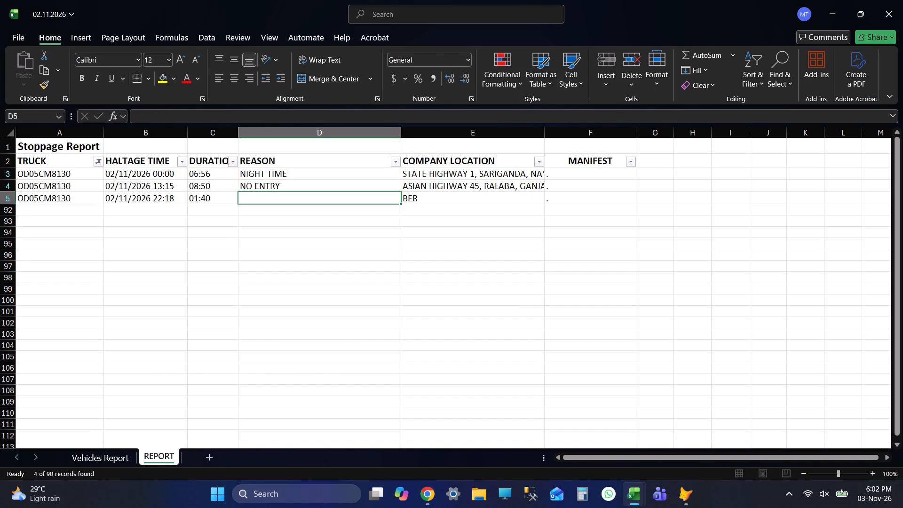
type("UNLOAD")
type("ING")
key("Tab")
key("Tab")
key("ctrl+s")
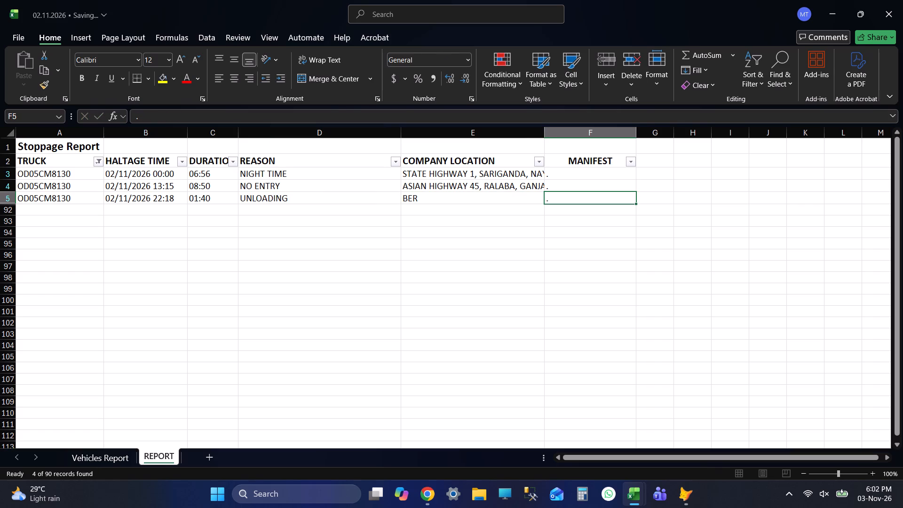
key("alt+Tab")
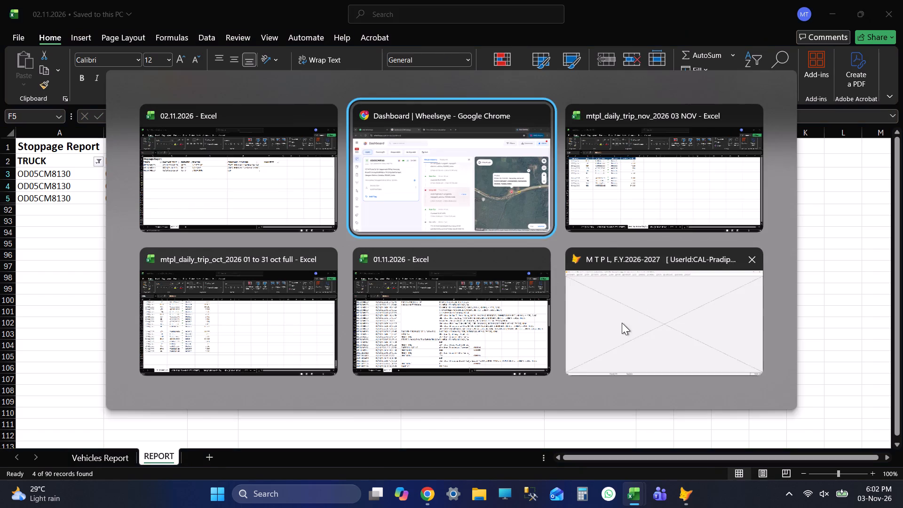
key("alt+Tab")
key("alt+Tab")
key("alt+Tab")
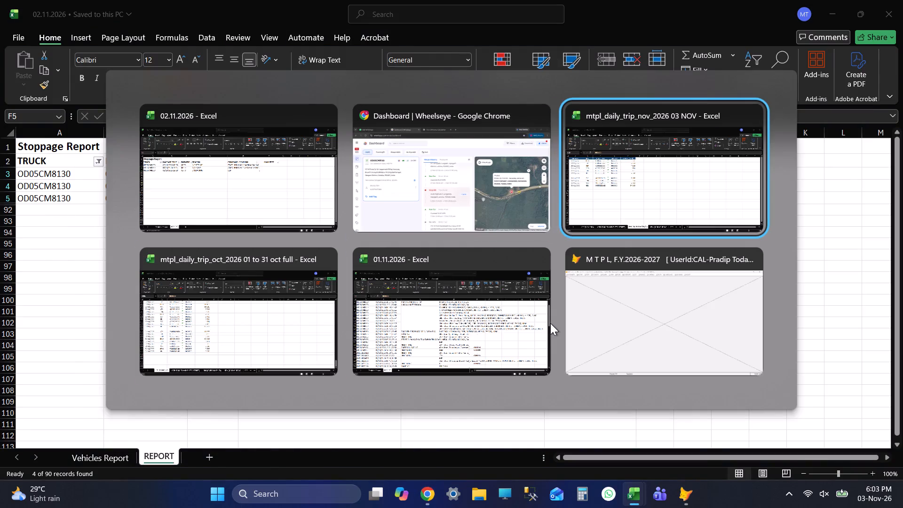
key("alt+Tab")
key("alt+Tab")
key("alt+Tab")
key("alt+Tab")
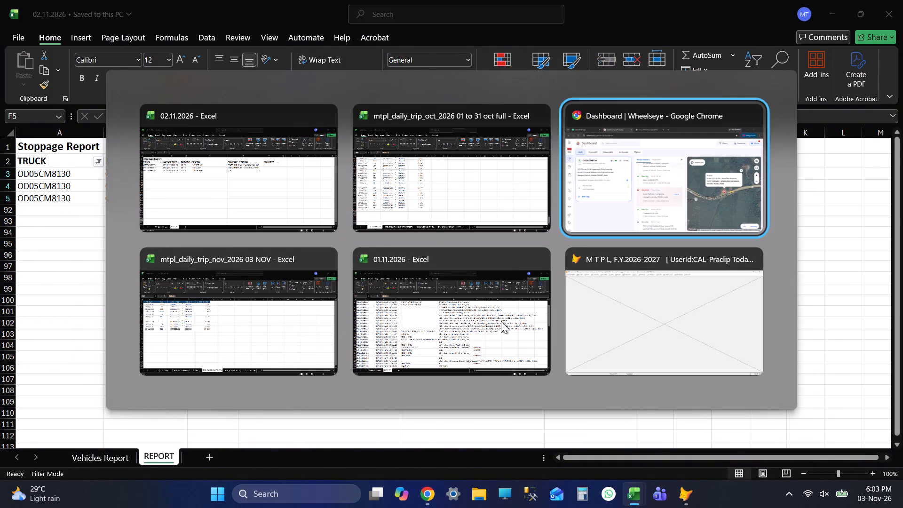
key("alt+Tab")
key("alt+Tab")
key("alt+Tab")
key("alt+Tab")
key("alt+Tab")
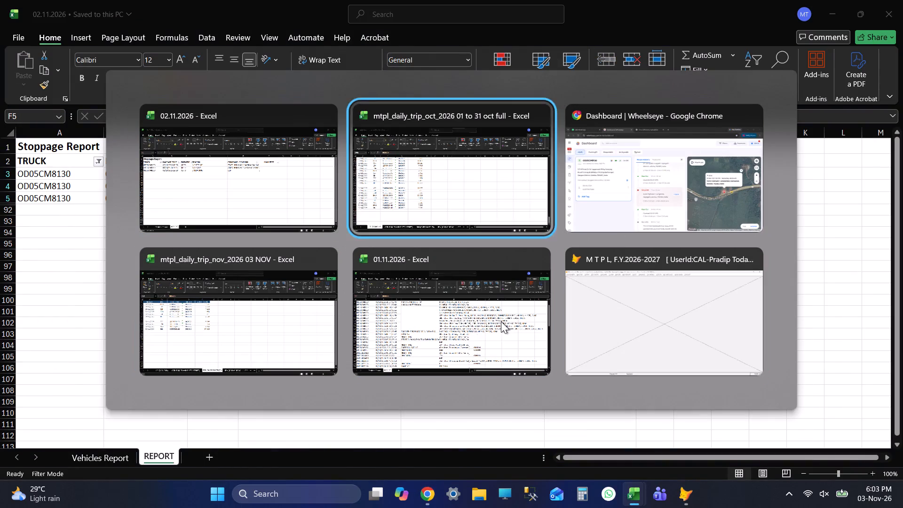
key("alt+Tab")
key("alt+Tab")
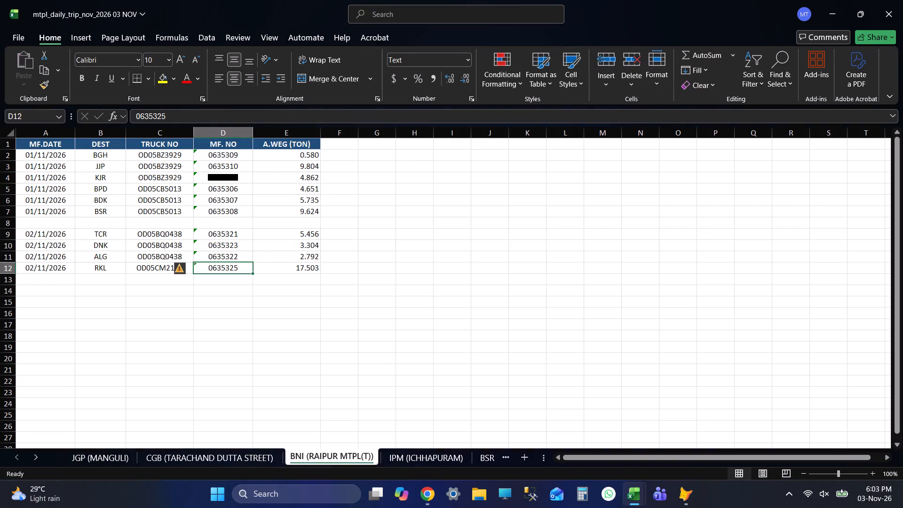
key("alt+Tab")
key("alt+Tab")
left_click(153, 302)
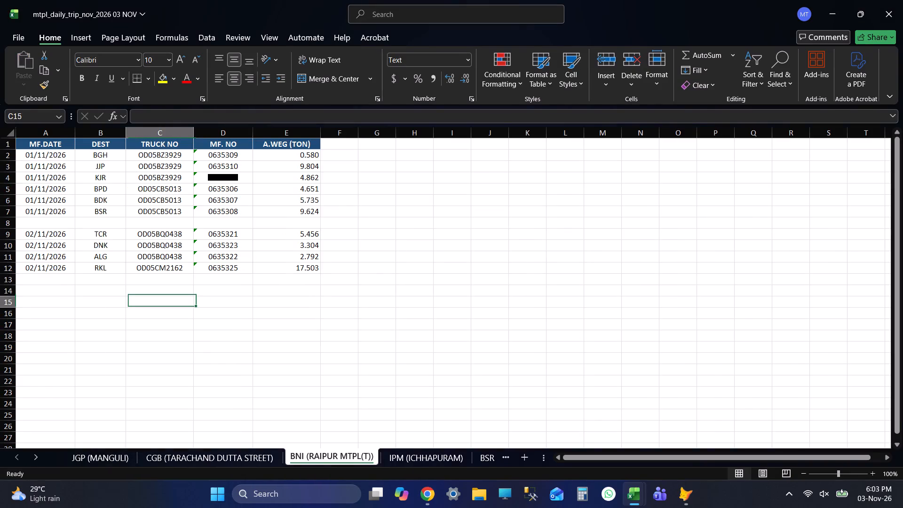
key("alt+Tab")
key("alt+Tab")
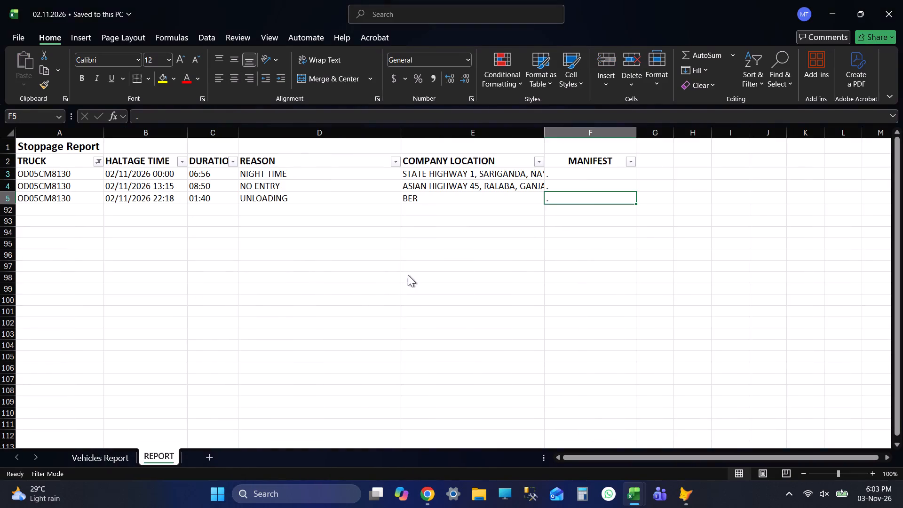
key("alt+Tab")
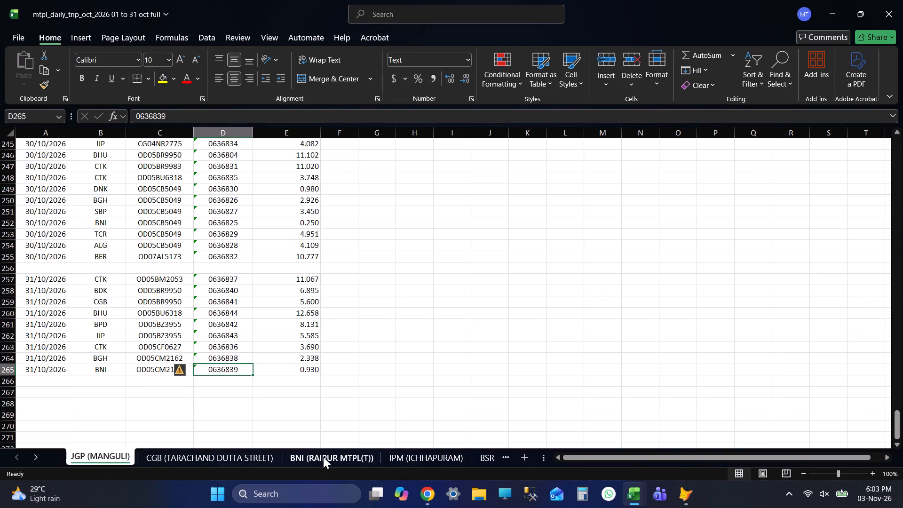
left_click(323, 457)
scroll(192, 321, "down", 2)
left_click(156, 288)
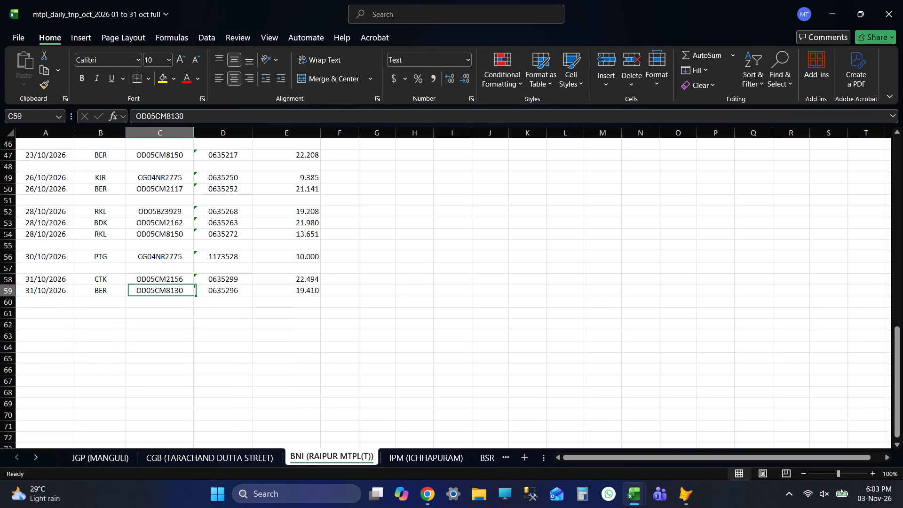
key("Tab")
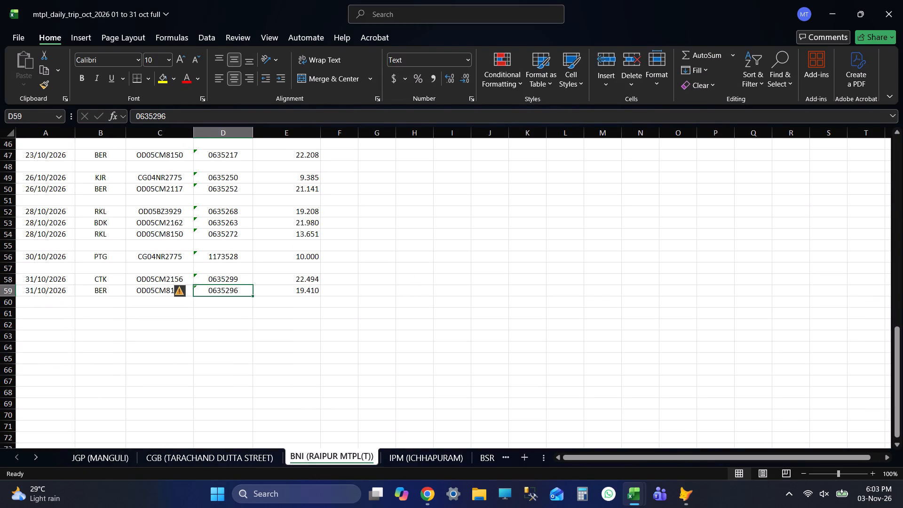
key("shift+Tab")
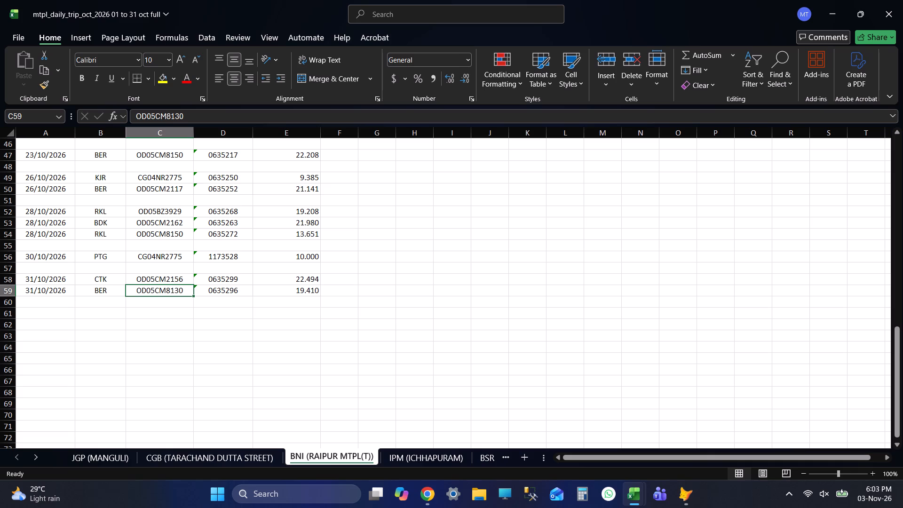
key("ctrl+c")
key("Tab")
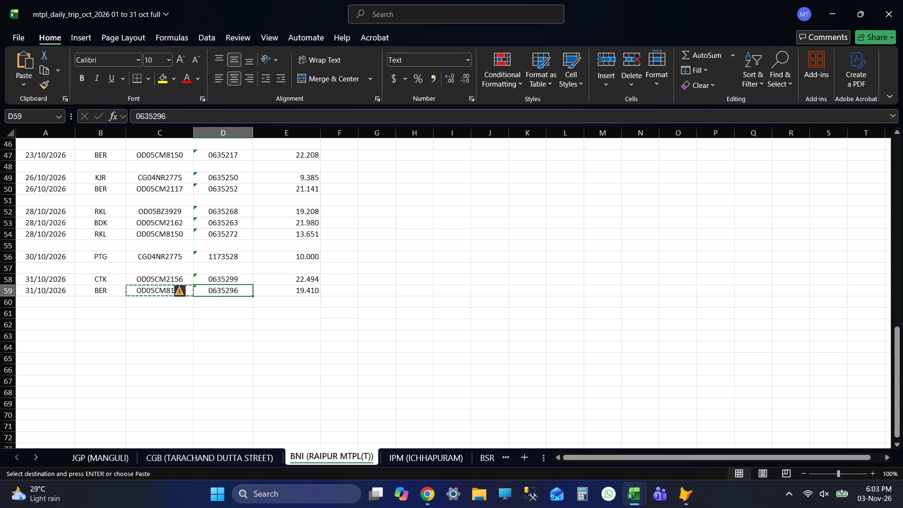
key("ctrl+c")
key("ctrl+c")
key("alt+Tab")
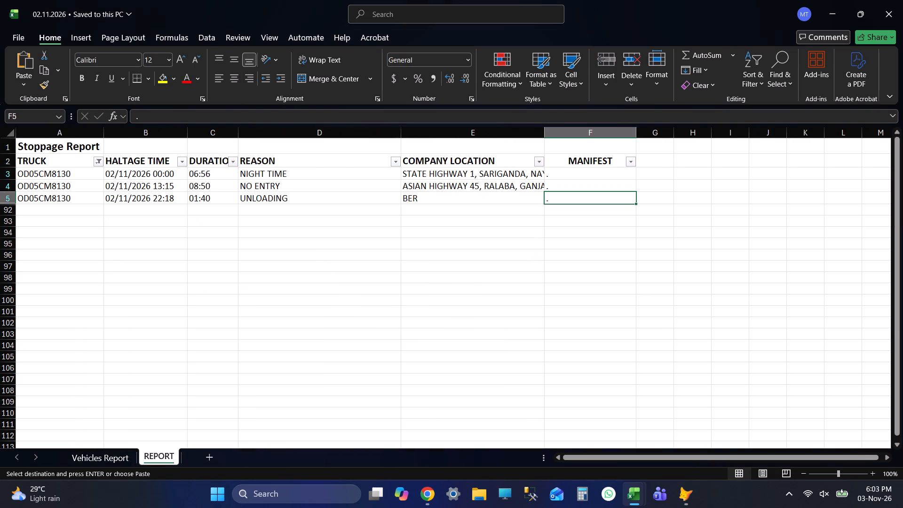
key("F2")
key("ctrl+v")
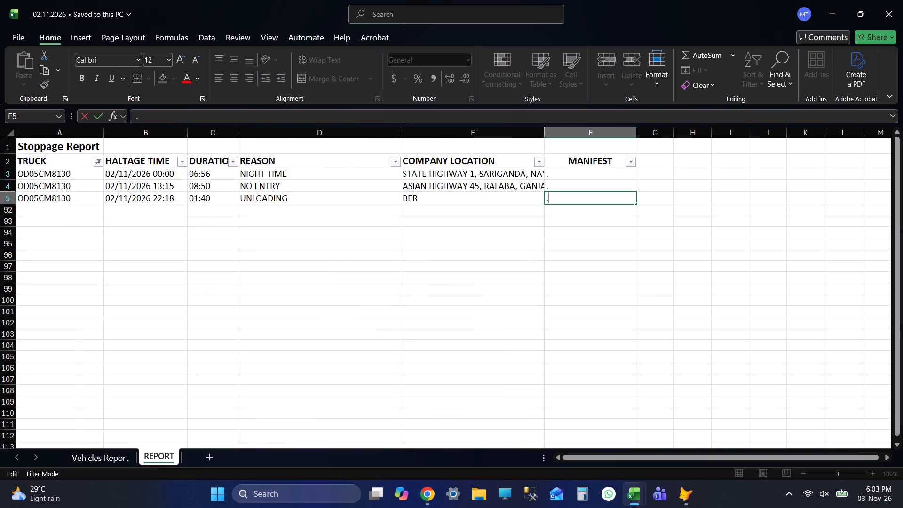
key("alt+Tab")
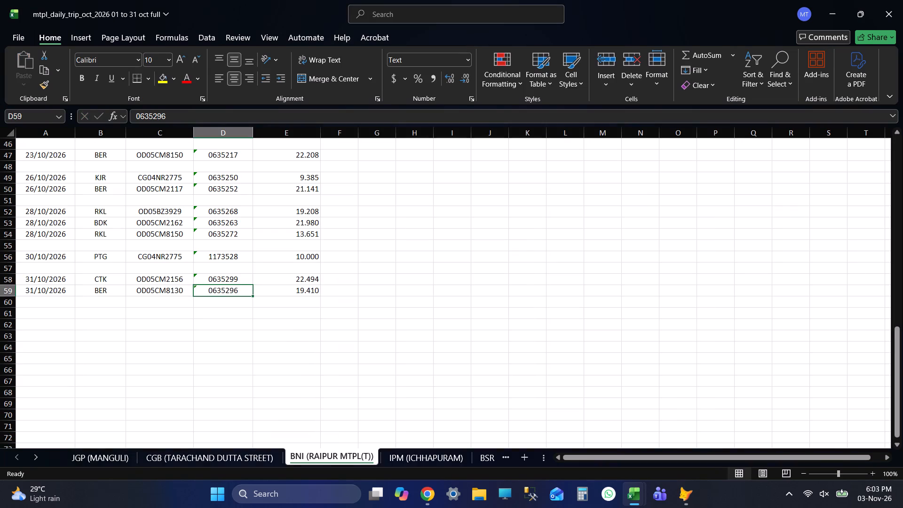
key("ctrl+c")
key("ctrl+c")
key("alt+Tab")
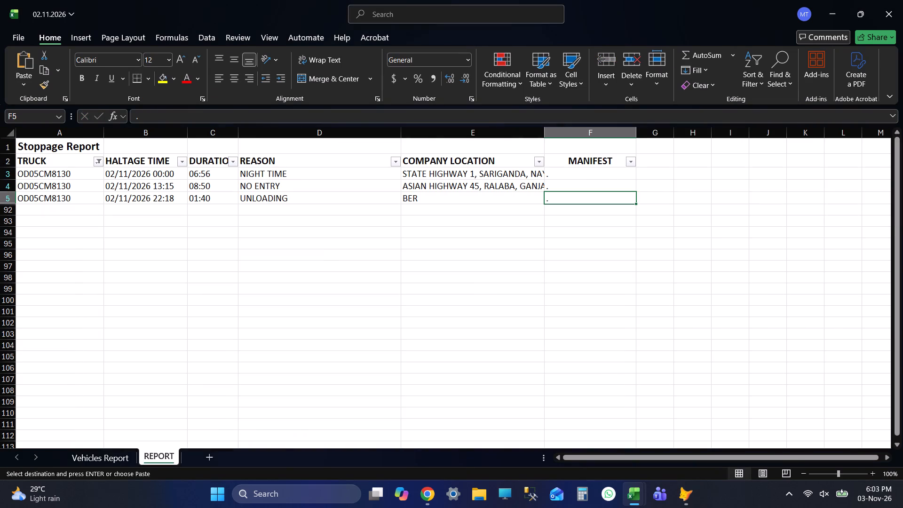
key("Up")
key("Down")
key("ctrl+v")
key("Return")
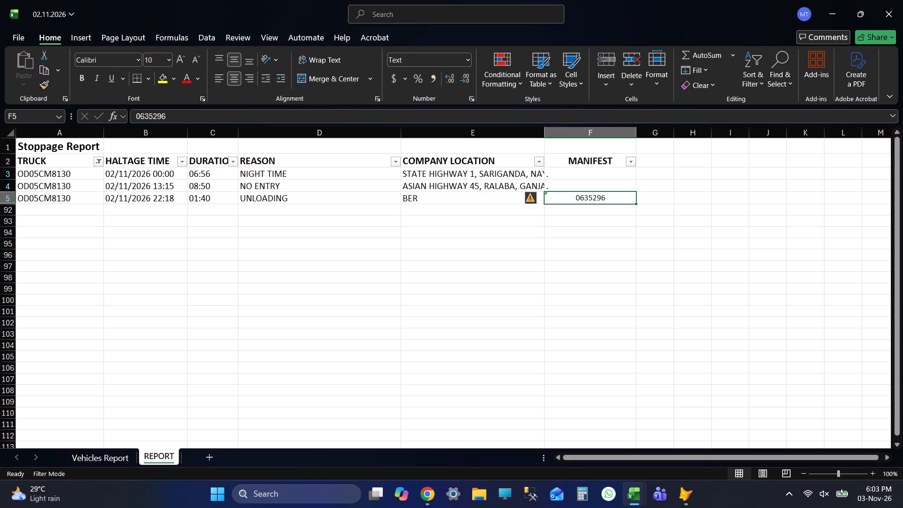
key("Return")
key("ctrl+s")
key("ctrl+s")
key("ctrl+s")
key("ctrl+s")
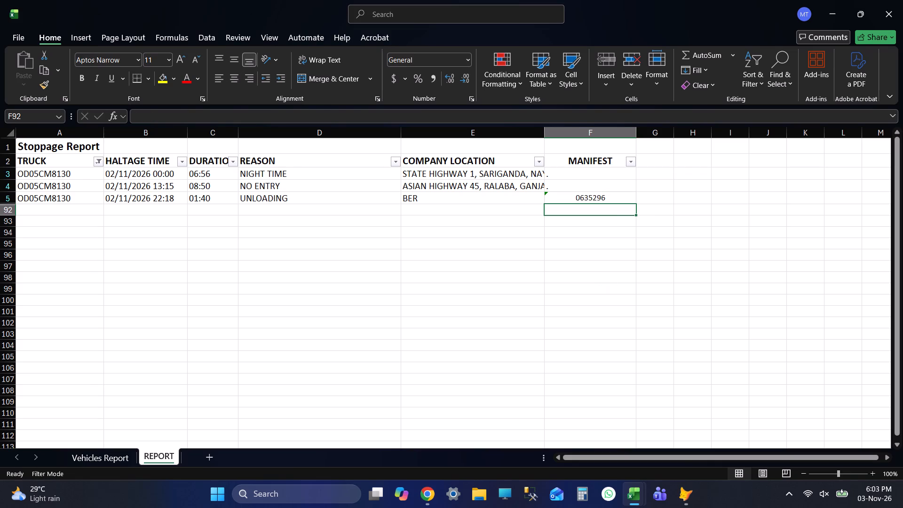
left_click(99, 168)
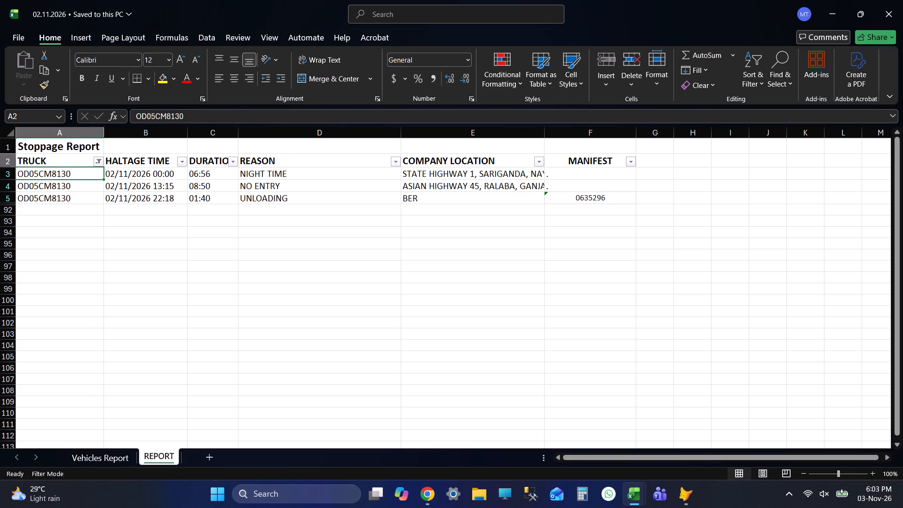
left_click(56, 155)
left_click(94, 159)
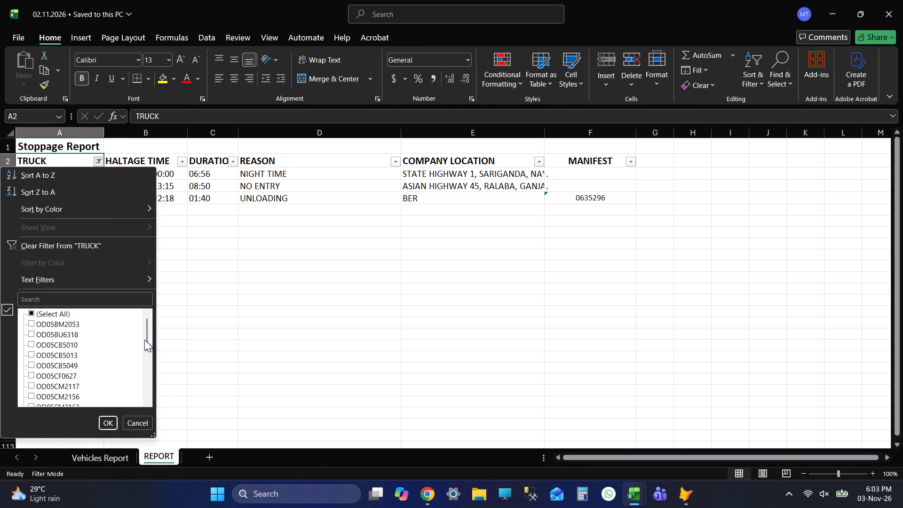
left_click_drag(144, 340, 150, 370)
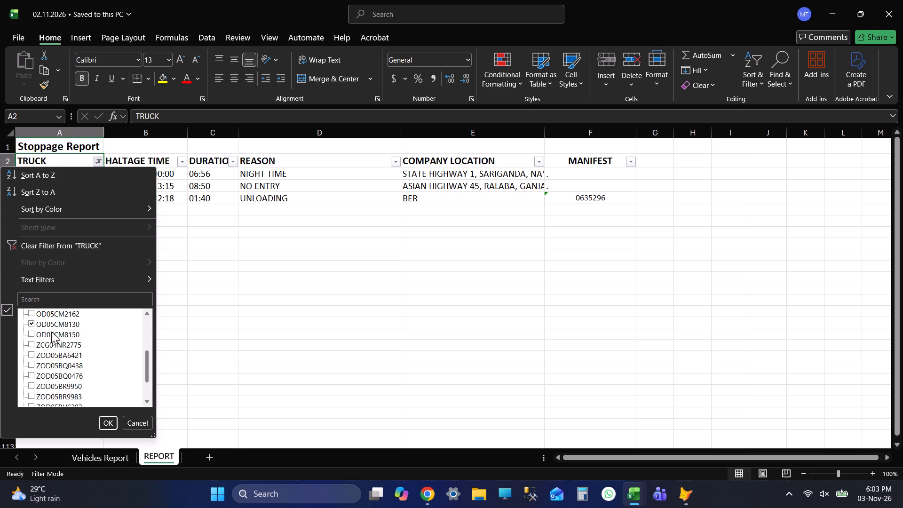
left_click(48, 325)
left_click(57, 331)
left_click(111, 421)
left_click(348, 292)
key("ctrl+s")
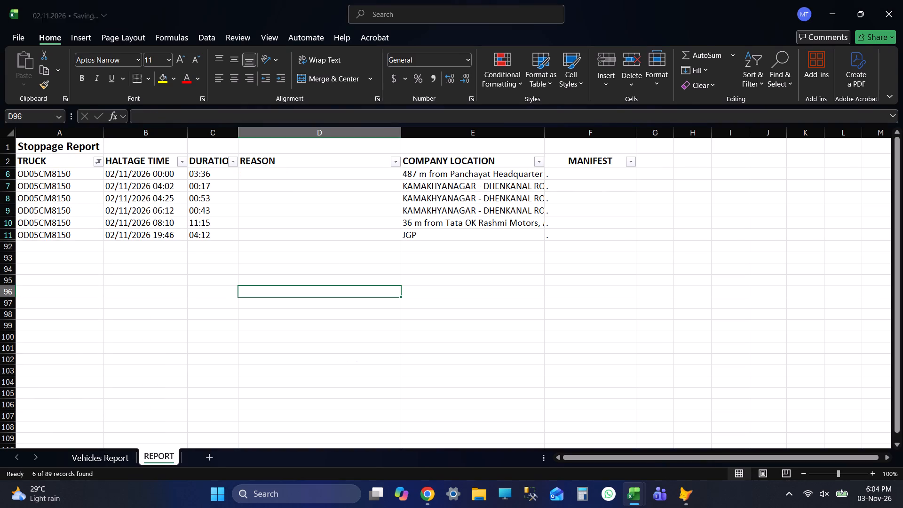
left_click(278, 180)
left_click(262, 172)
key("shift+Tab")
key("shift+Tab")
key("shift+Tab")
key("shift+Tab")
key("shift+Tab")
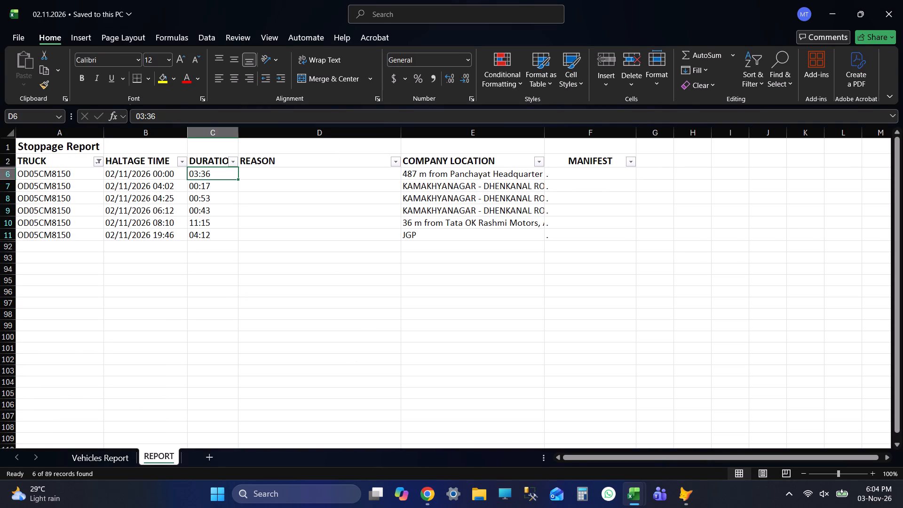
key("ctrl+c")
key("alt+Tab")
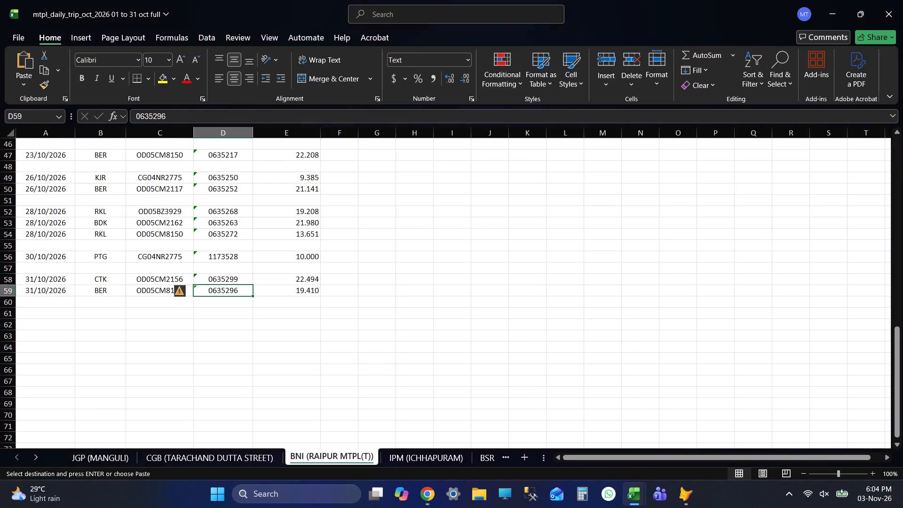
key("alt+Tab")
key("alt+Tab")
key("alt+Tab")
key("alt+Tab")
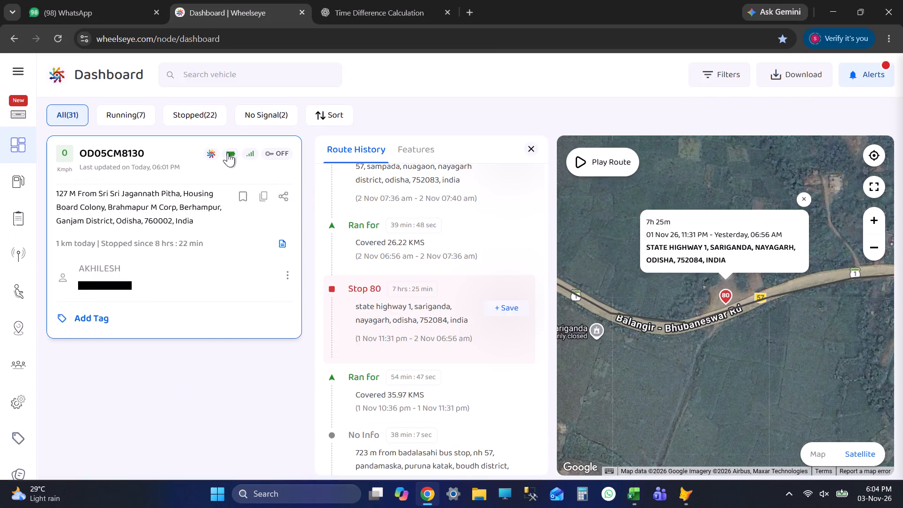
left_click(239, 78)
key("ctrl+v")
key("Return")
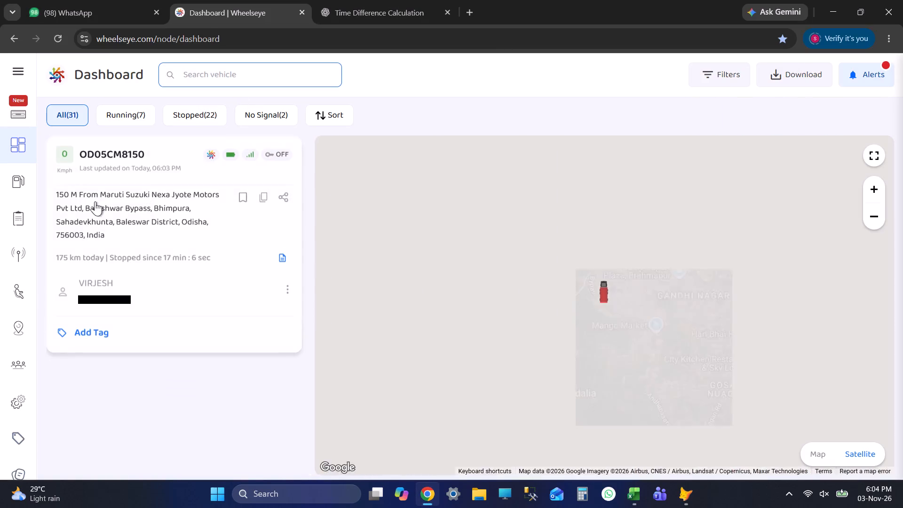
left_click(80, 227)
left_click(347, 193)
left_click(347, 177)
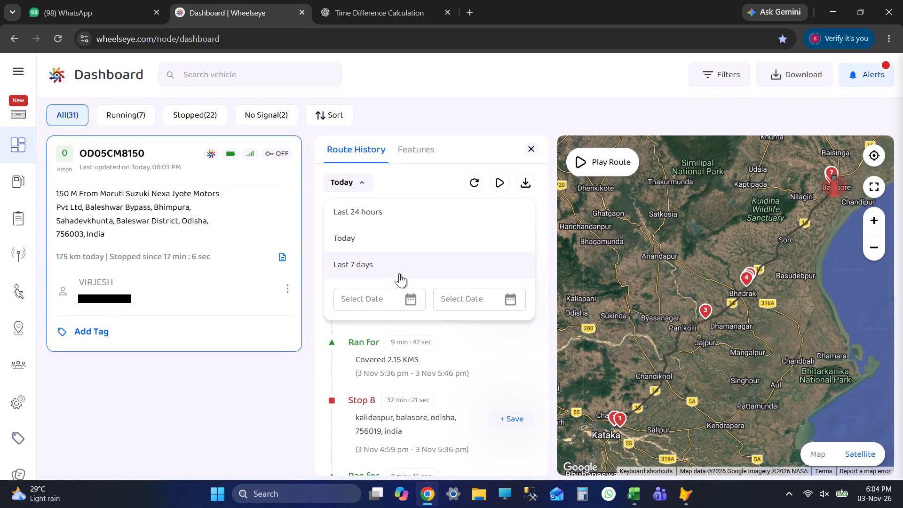
left_click(399, 273)
key("alt+Tab")
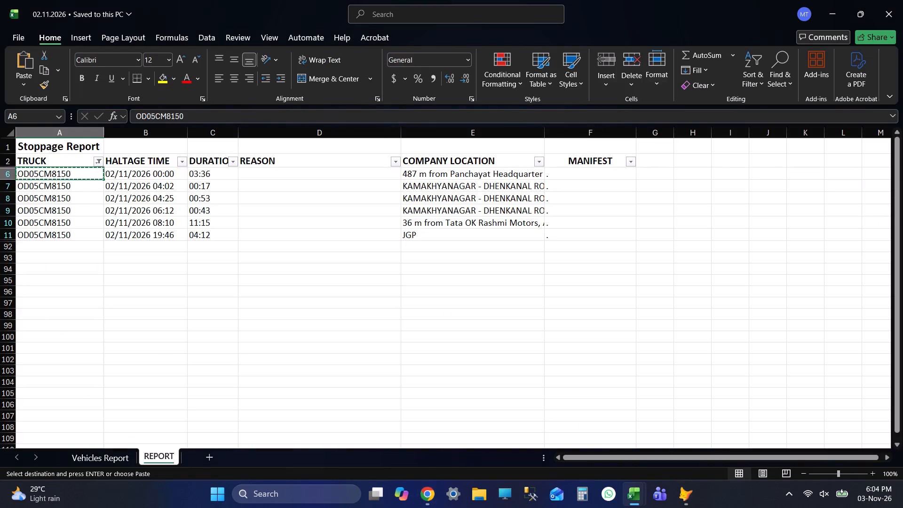
key("alt+Tab")
scroll(407, 352, "down", 1)
scroll(410, 357, "up", 1)
scroll(410, 357, "down", 5)
scroll(434, 349, "up", 1)
scroll(434, 349, "down", 1)
scroll(453, 303, "up", 1)
scroll(453, 305, "down", 14)
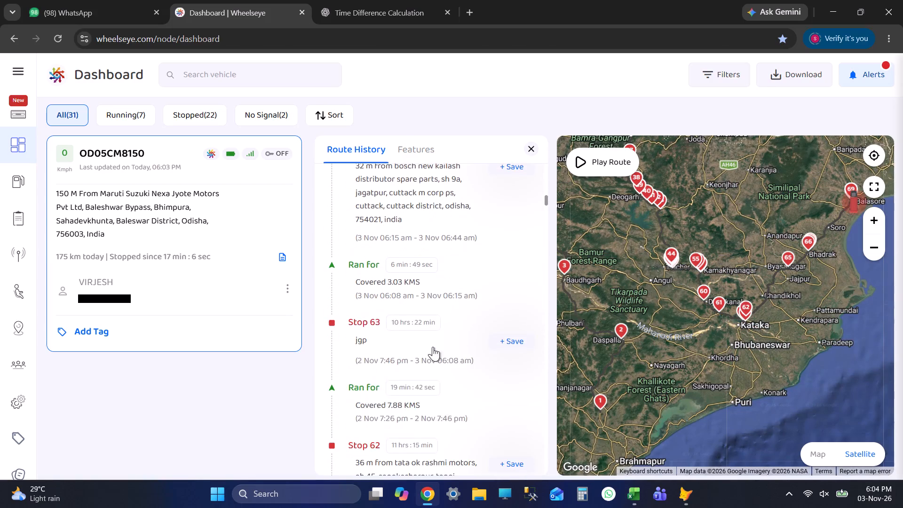
left_click_drag(433, 347, 433, 351)
scroll(725, 302, "up", 4)
scroll(421, 372, "down", 3)
left_click(432, 291)
scroll(731, 289, "up", 5)
scroll(723, 321, "down", 1)
scroll(721, 325, "up", 5)
key("alt+Tab")
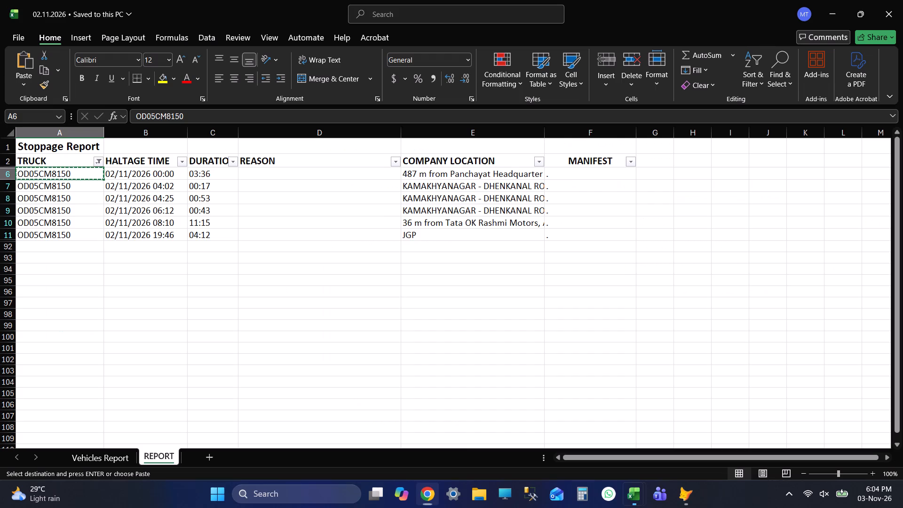
key("alt+Tab")
scroll(687, 276, "up", 2)
scroll(701, 305, "down", 1)
scroll(707, 316, "up", 1)
scroll(730, 316, "down", 1)
scroll(731, 318, "up", 2)
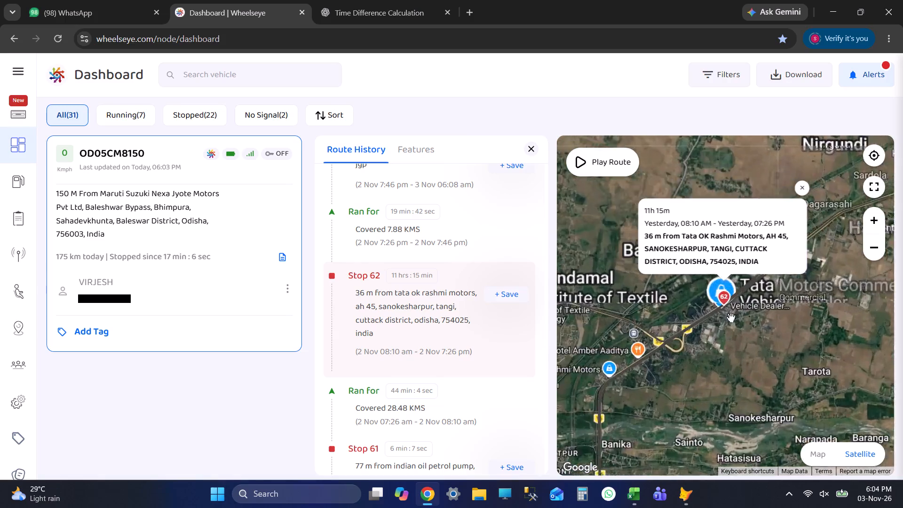
scroll(728, 304, "up", 1)
scroll(728, 302, "down", 1)
scroll(728, 302, "up", 2)
key("alt+Tab")
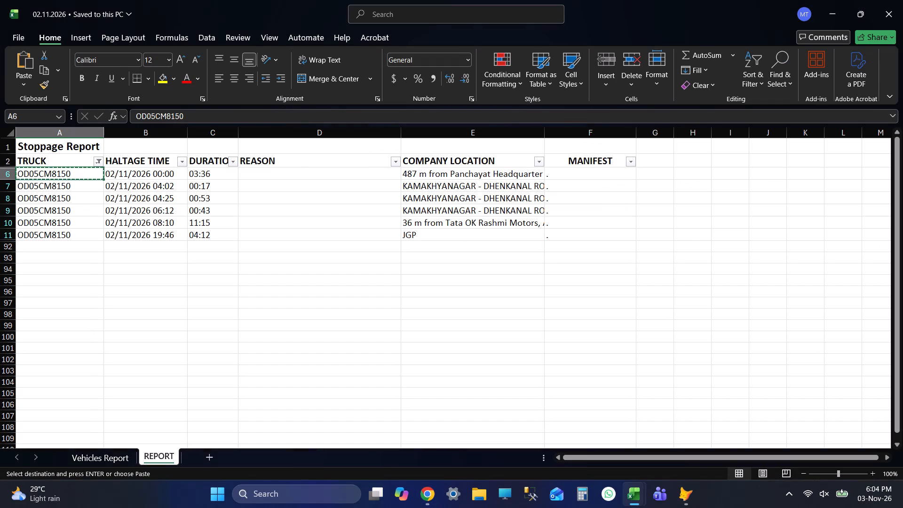
left_click(246, 224)
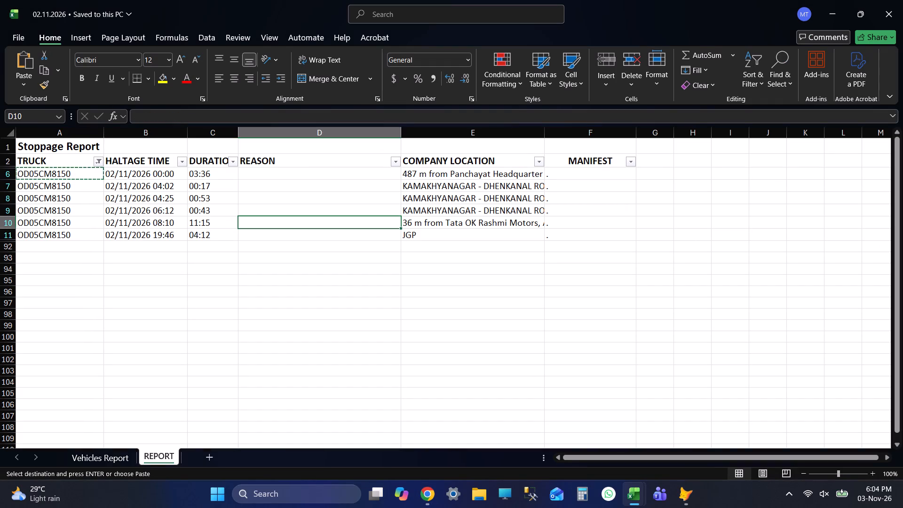
type("SERVICE")
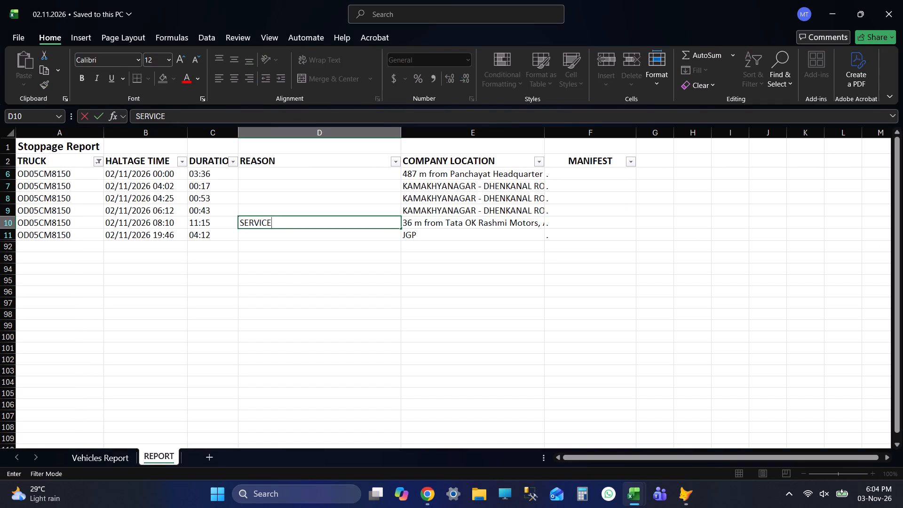
key("BackSpace")
type("ING")
key("Return")
key("ctrl+s")
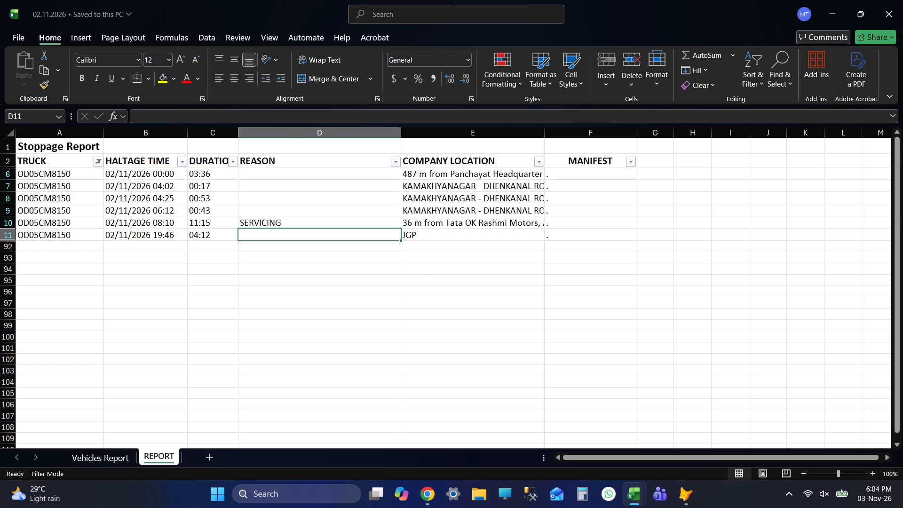
left_click(277, 214)
key("alt+Tab")
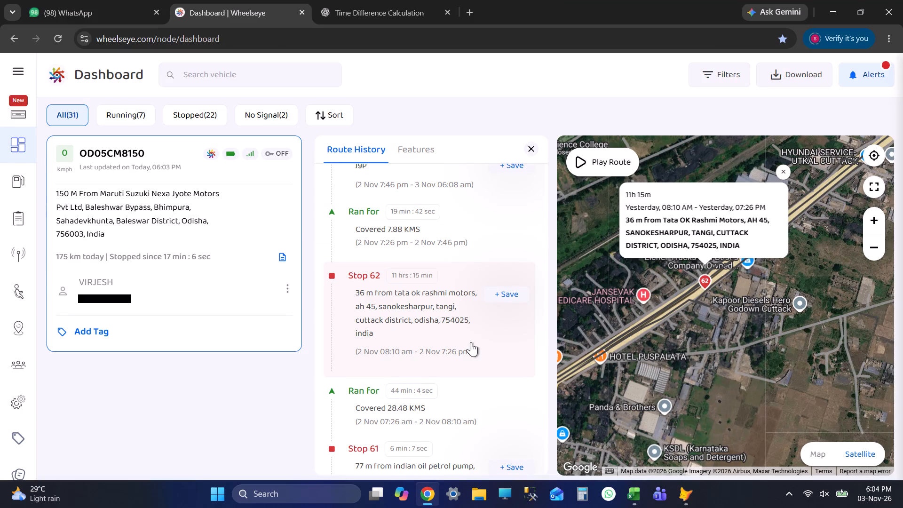
scroll(471, 342, "up", 4)
left_click(419, 243)
scroll(749, 359, "up", 1)
scroll(749, 360, "down", 3)
scroll(749, 360, "up", 1)
scroll(749, 360, "down", 7)
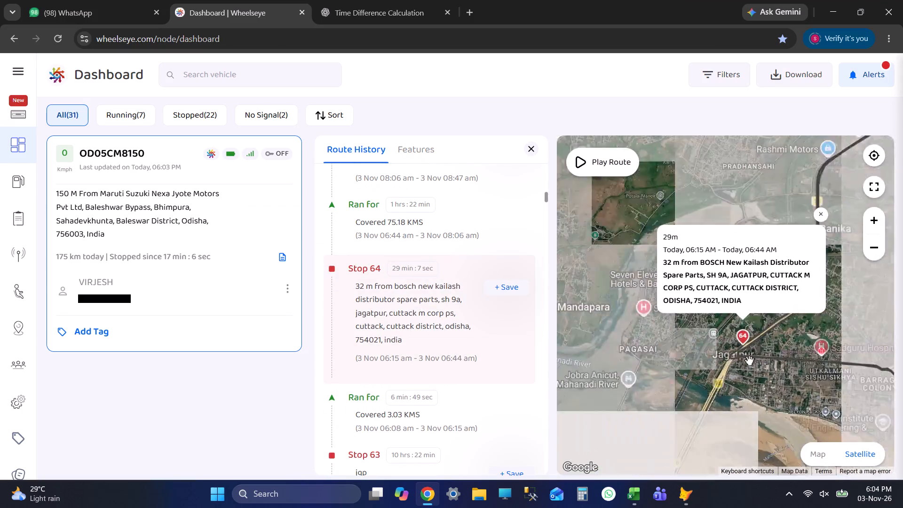
scroll(749, 360, "up", 1)
scroll(749, 360, "down", 1)
scroll(749, 360, "up", 1)
scroll(359, 380, "down", 4)
key("alt+Tab")
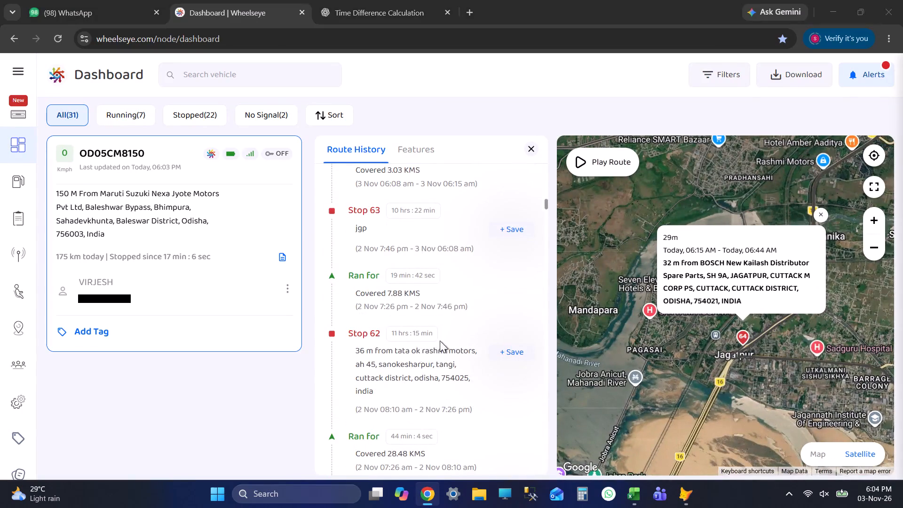
key("alt+Tab")
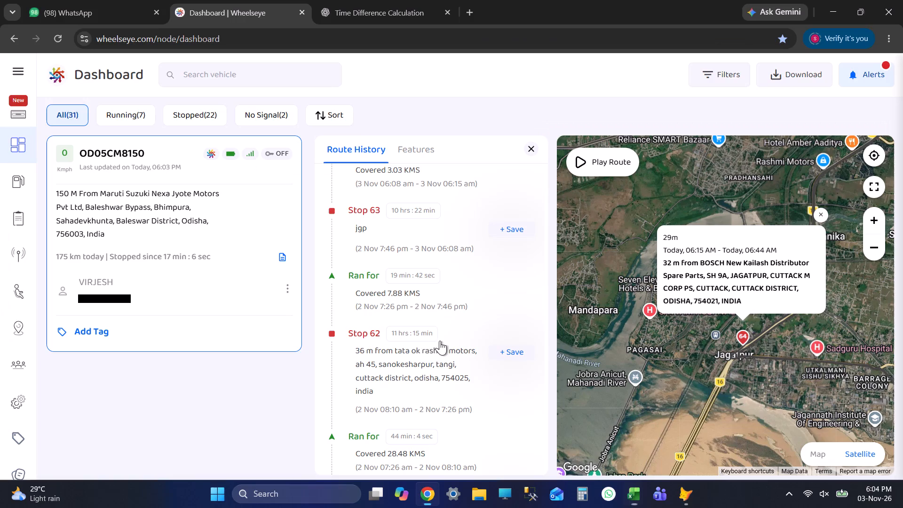
left_click(435, 370)
scroll(446, 360, "down", 3)
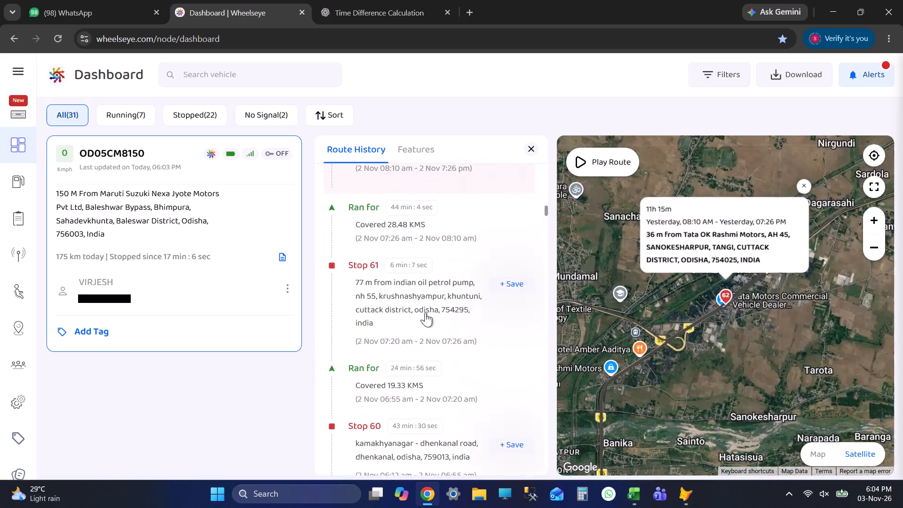
left_click(425, 312)
scroll(653, 353, "down", 2)
scroll(655, 356, "up", 1)
scroll(655, 356, "down", 1)
scroll(655, 356, "up", 1)
scroll(655, 356, "down", 1)
scroll(664, 353, "up", 1)
scroll(665, 354, "down", 1)
scroll(665, 355, "up", 1)
scroll(665, 355, "down", 13)
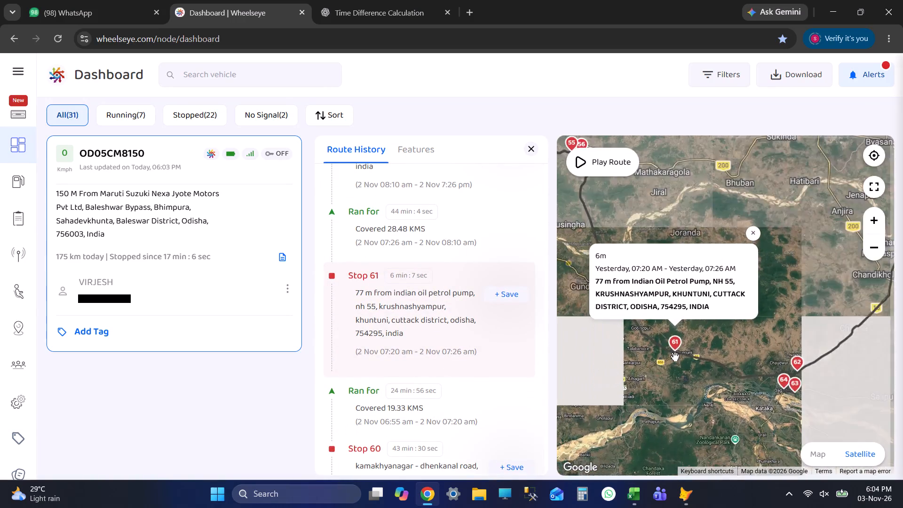
scroll(675, 357, "down", 3)
scroll(476, 375, "down", 5)
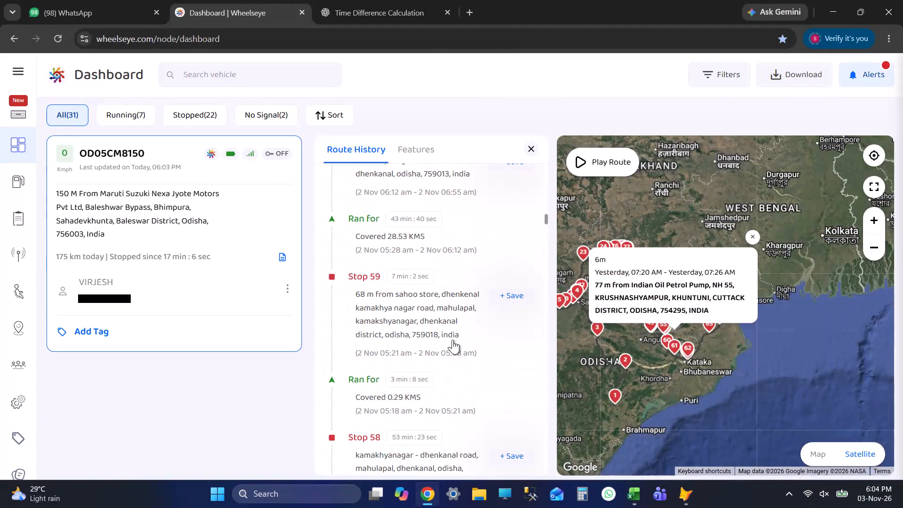
left_click(452, 338)
scroll(451, 339, "down", 5)
left_click(451, 348)
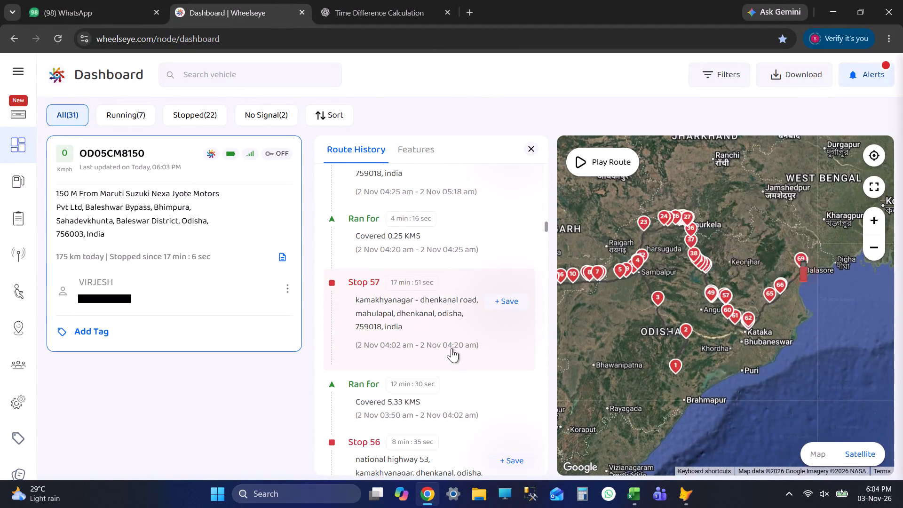
scroll(450, 363, "down", 1)
scroll(449, 366, "up", 1)
scroll(449, 366, "down", 1)
left_click(438, 365)
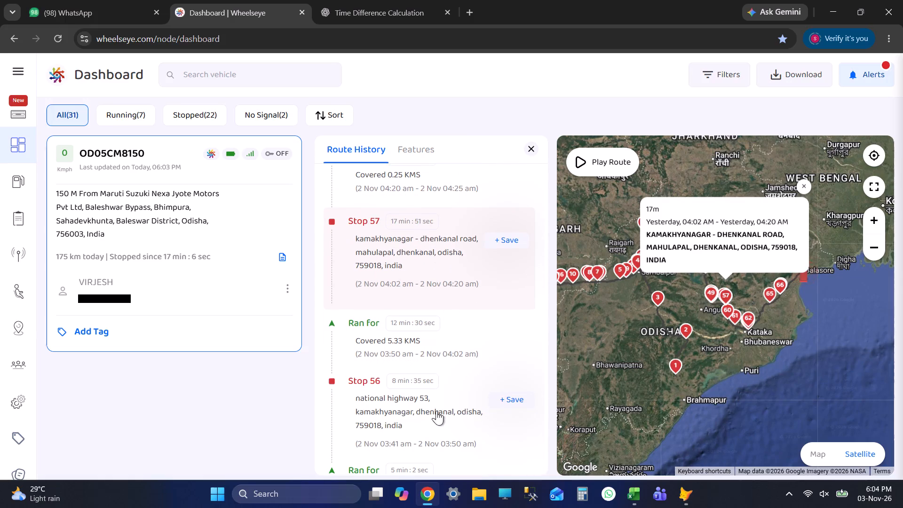
left_click(436, 411)
scroll(445, 394, "down", 5)
scroll(731, 303, "up", 4)
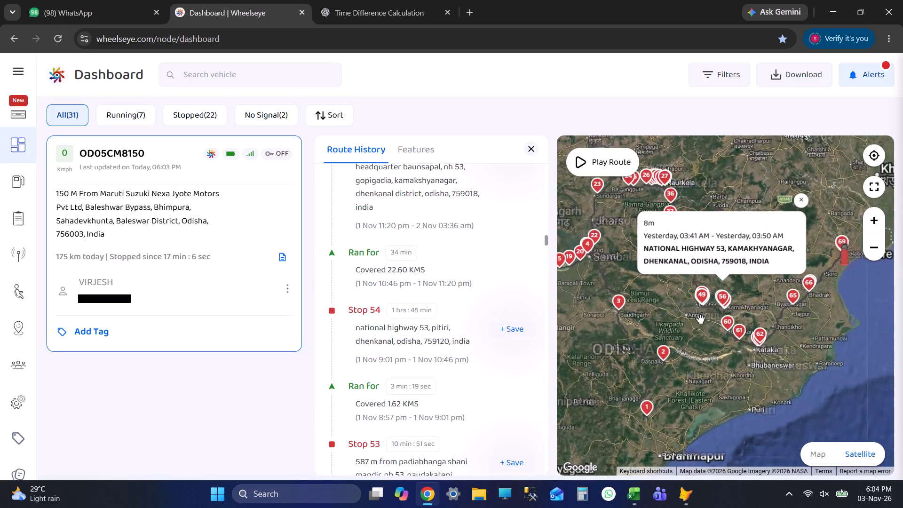
scroll(691, 328, "down", 7)
scroll(396, 363, "down", 2)
scroll(399, 364, "up", 1)
scroll(399, 364, "down", 1)
scroll(402, 364, "up", 1)
scroll(409, 364, "down", 1)
scroll(432, 349, "up", 1)
scroll(432, 349, "down", 1)
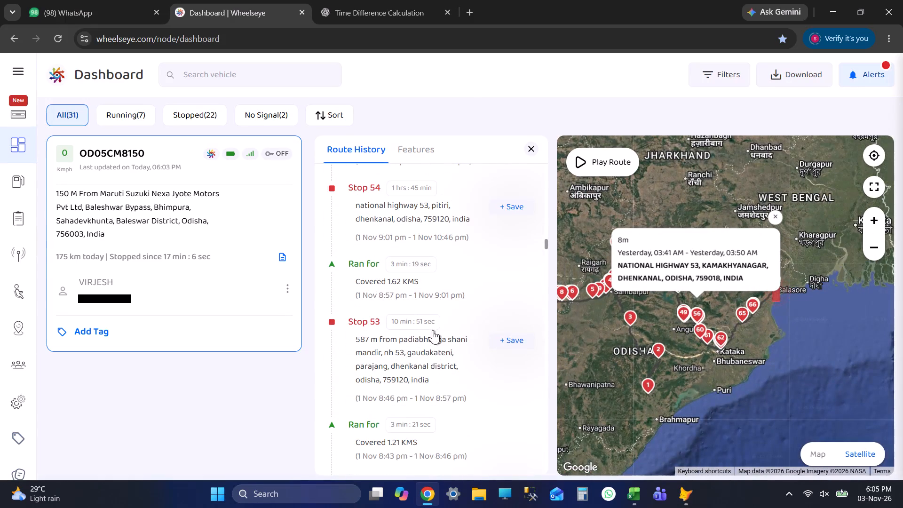
left_click(421, 364)
scroll(707, 310, "up", 5)
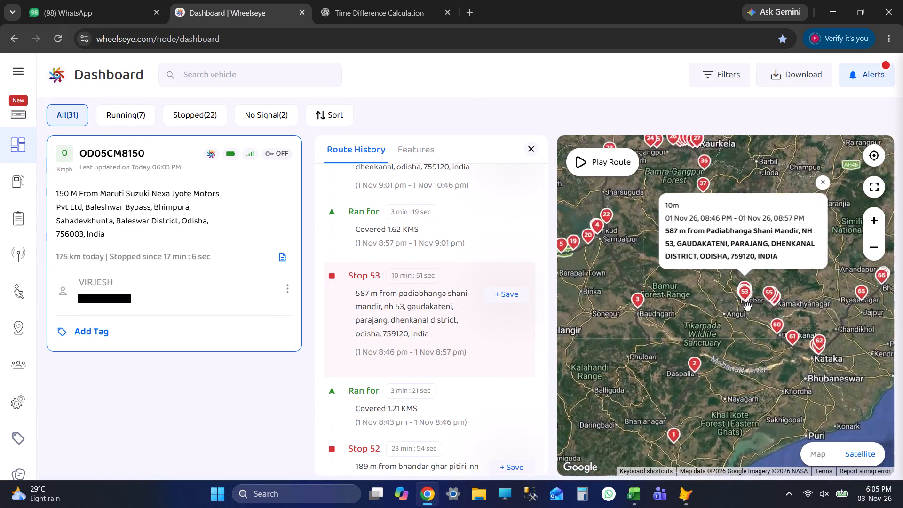
scroll(747, 307, "up", 5)
key("alt+Tab")
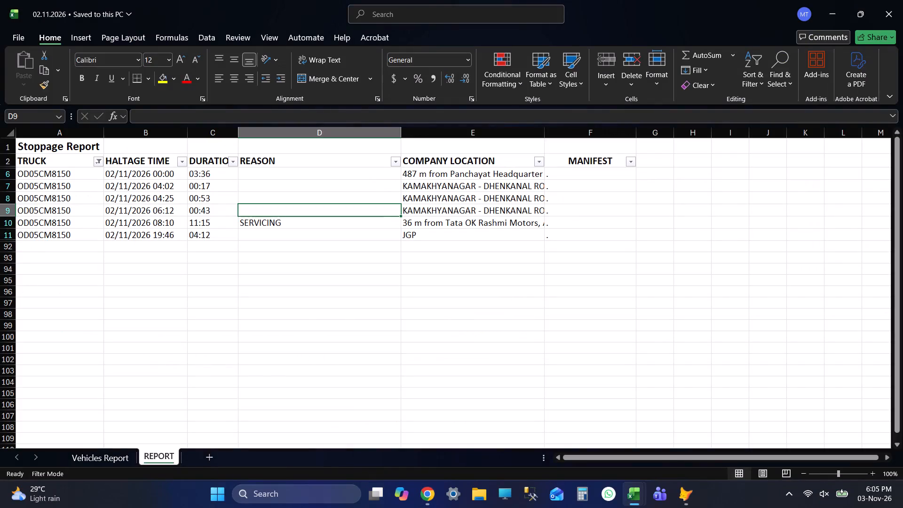
left_click(332, 234)
key("ctrl+s")
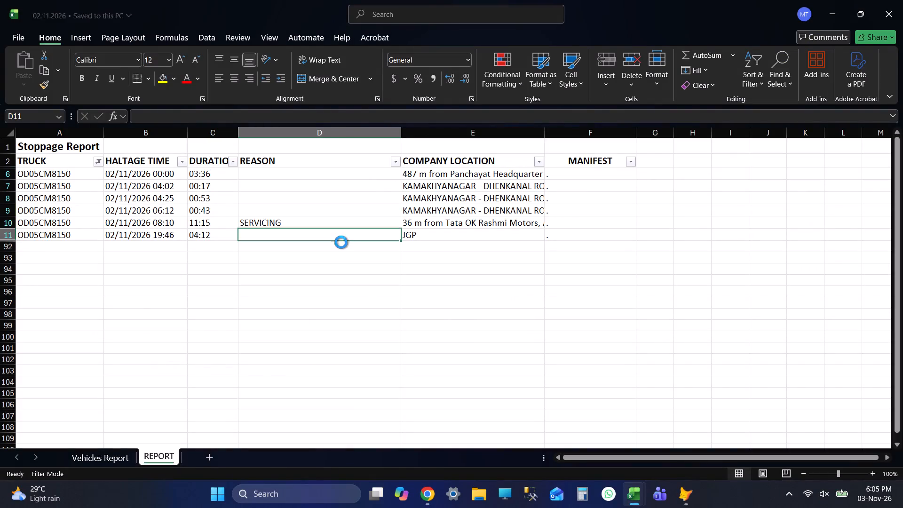
key("alt+Tab")
scroll(494, 333, "down", 8)
scroll(479, 362, "up", 1)
scroll(478, 365, "down", 1)
scroll(478, 365, "up", 1)
scroll(478, 365, "down", 3)
scroll(478, 365, "up", 1)
scroll(478, 365, "down", 1)
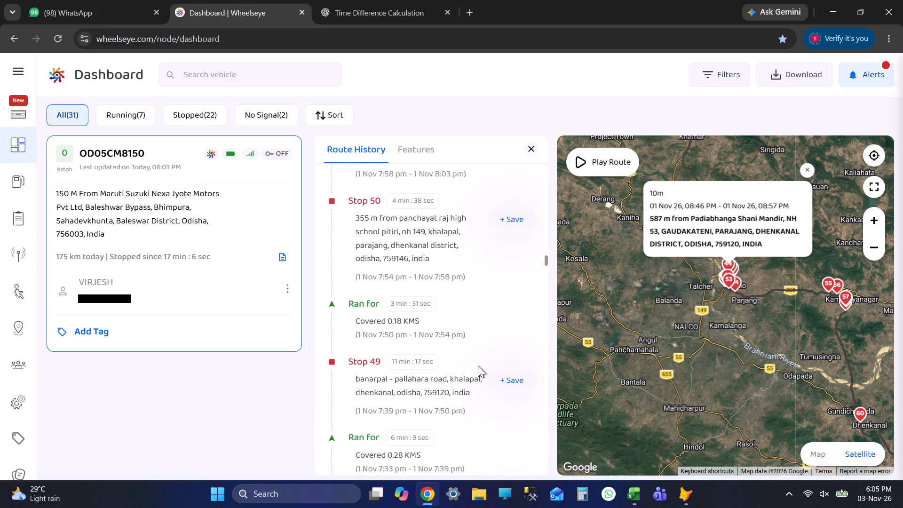
scroll(478, 365, "down", 2)
scroll(478, 365, "up", 1)
scroll(478, 365, "down", 6)
left_click(438, 344)
scroll(674, 323, "down", 3)
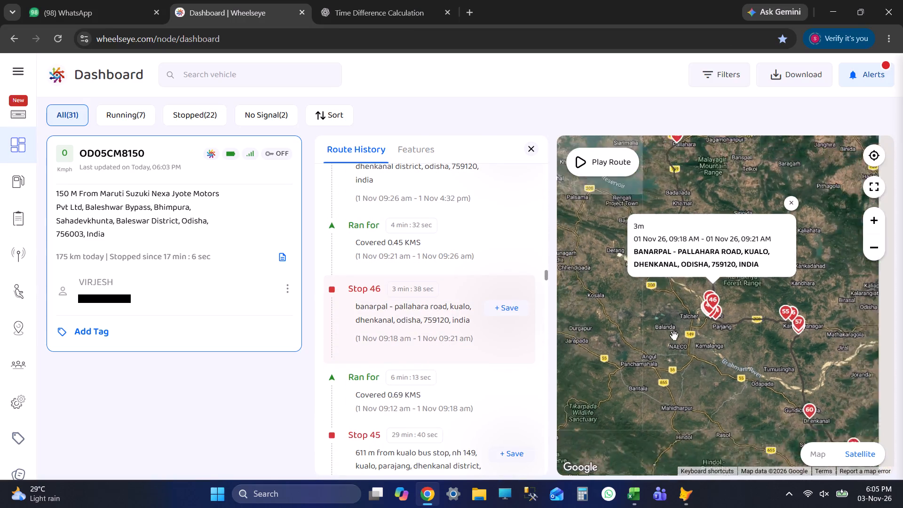
scroll(674, 335, "down", 4)
scroll(675, 338, "up", 1)
scroll(486, 361, "down", 18)
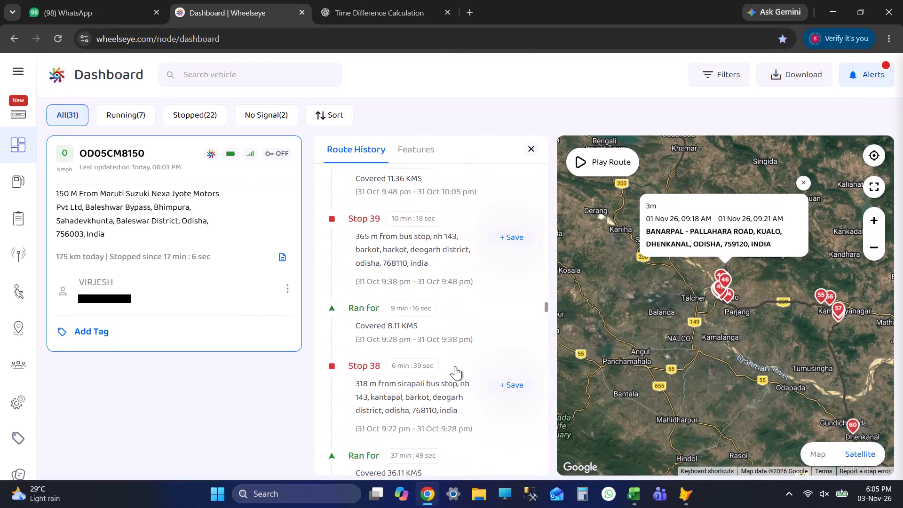
left_click(433, 376)
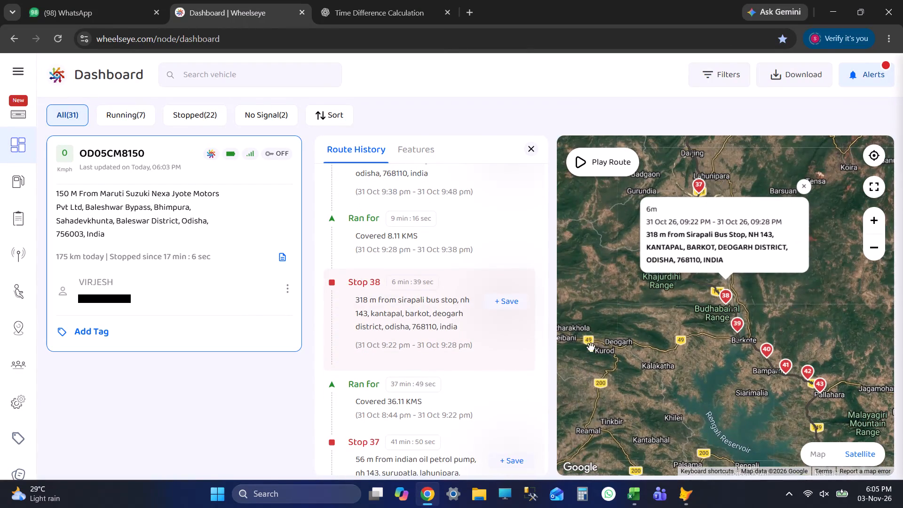
left_click_drag(736, 394, 670, 358)
scroll(397, 347, "up", 5)
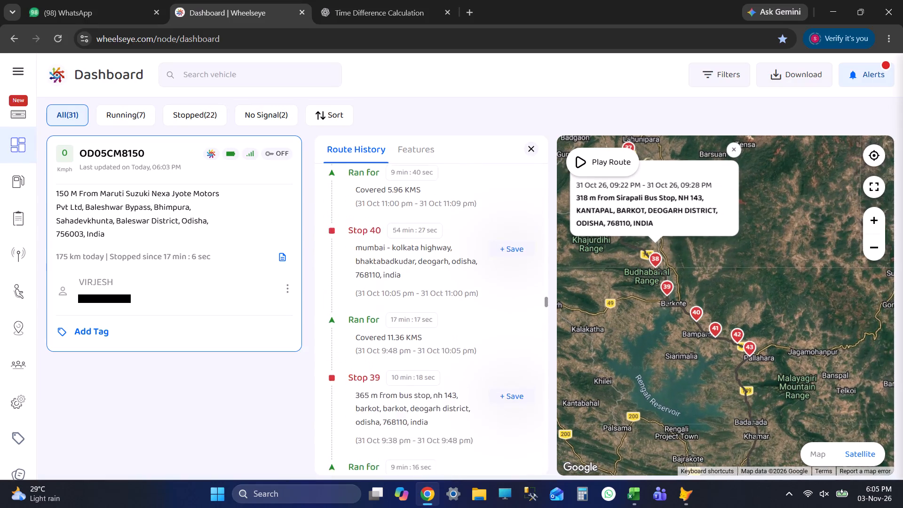
scroll(404, 337, "up", 1)
left_click(421, 228)
scroll(448, 287, "up", 2)
scroll(439, 302, "down", 1)
scroll(435, 307, "up", 1)
scroll(416, 251, "down", 1)
scroll(411, 239, "up", 1)
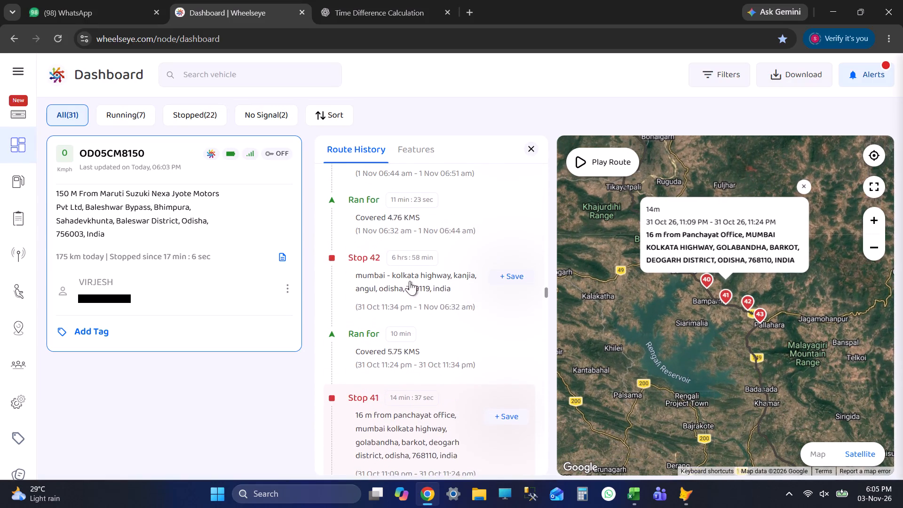
left_click(410, 282)
scroll(404, 307, "up", 2)
scroll(404, 307, "down", 1)
scroll(404, 307, "up", 6)
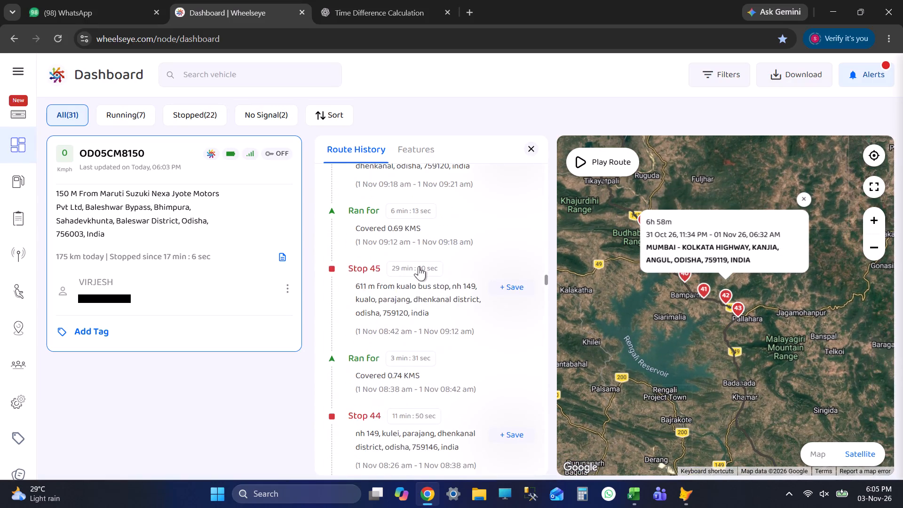
left_click(419, 266)
scroll(728, 310, "up", 10)
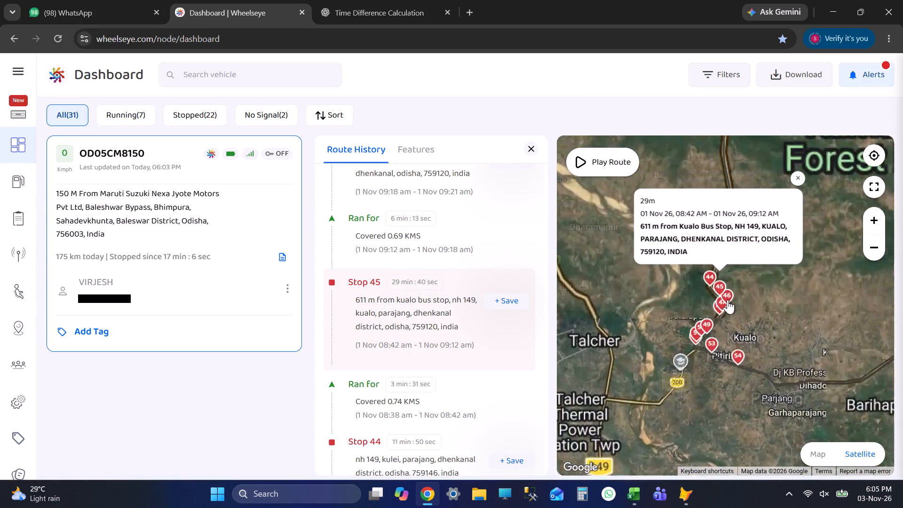
scroll(728, 300, "up", 4)
scroll(443, 331, "up", 3)
left_click(439, 342)
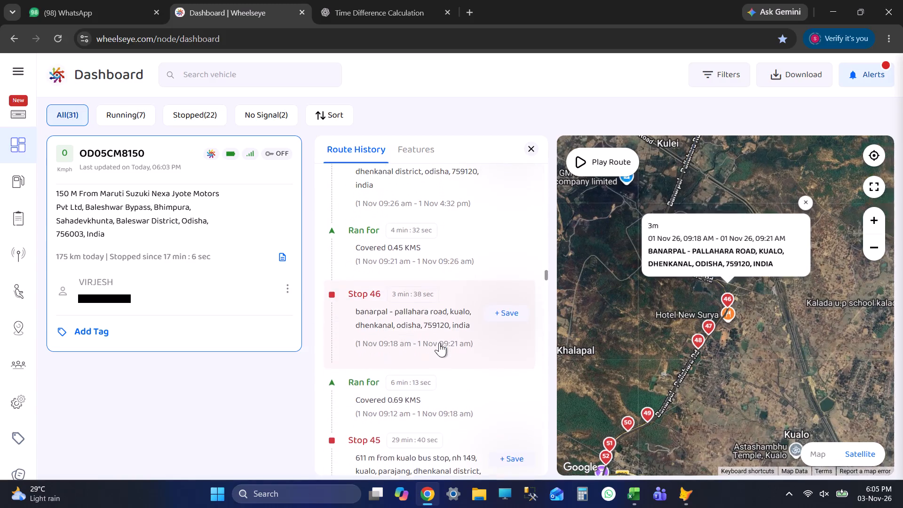
scroll(439, 342, "down", 1)
scroll(439, 342, "up", 2)
left_click(436, 221)
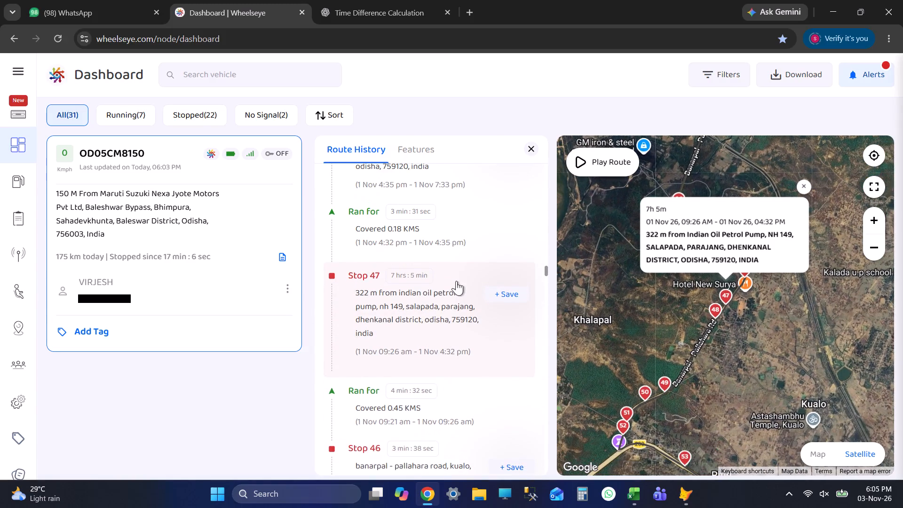
scroll(456, 281, "up", 1)
left_click(449, 214)
scroll(428, 260, "up", 2)
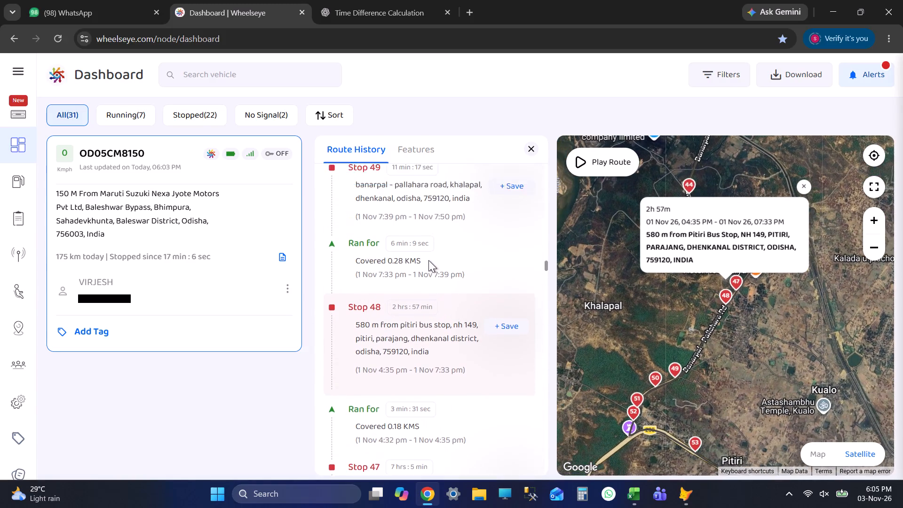
scroll(428, 260, "up", 1)
left_click(439, 319)
scroll(444, 308, "up", 2)
left_click(445, 296)
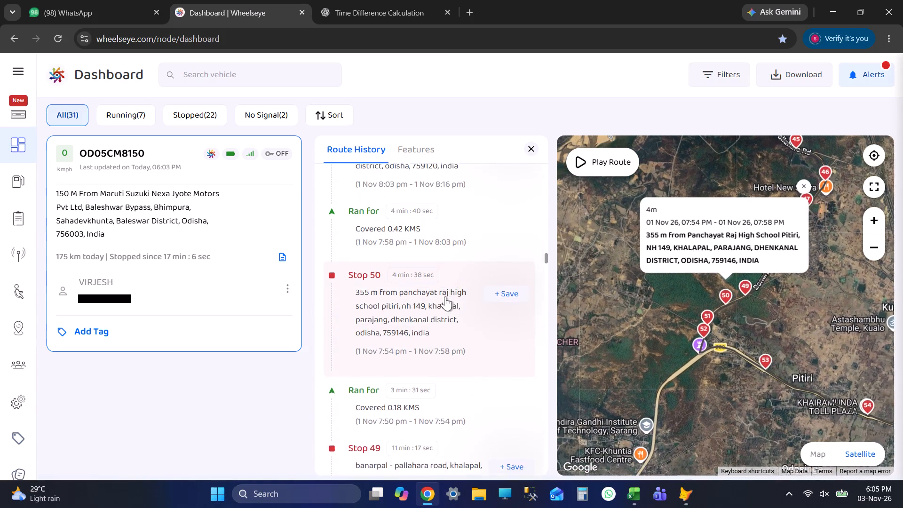
scroll(445, 296, "up", 1)
scroll(445, 296, "down", 1)
scroll(445, 296, "up", 1)
left_click(444, 236)
scroll(425, 326, "up", 2)
left_click(433, 286)
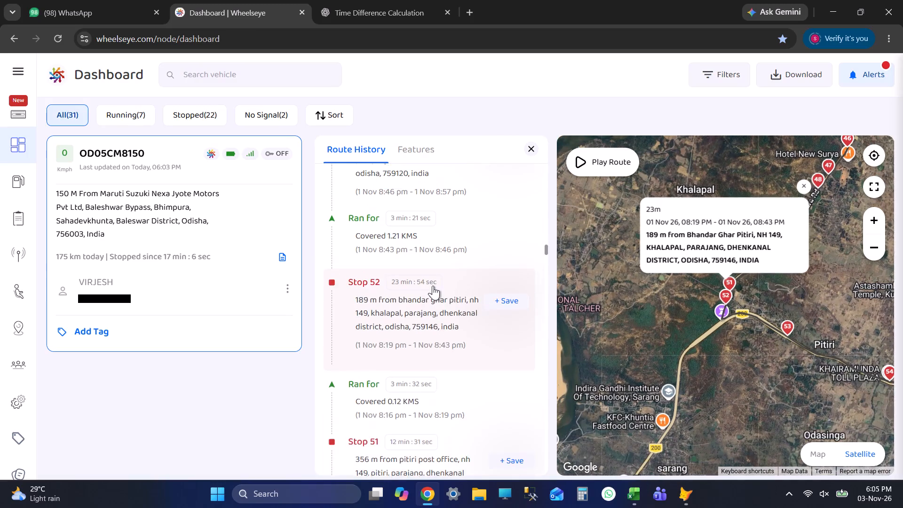
scroll(433, 286, "up", 3)
left_click(433, 286)
left_click(440, 317)
scroll(440, 317, "up", 3)
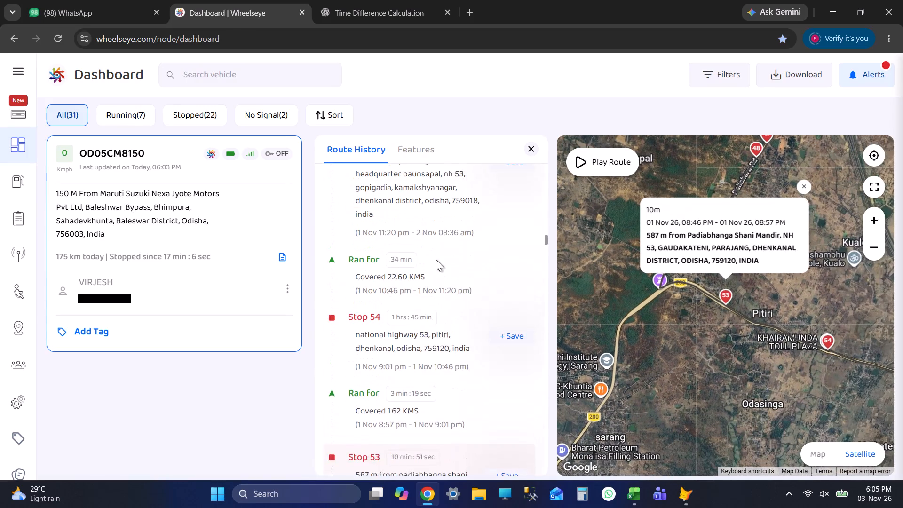
left_click(436, 259)
left_click(421, 329)
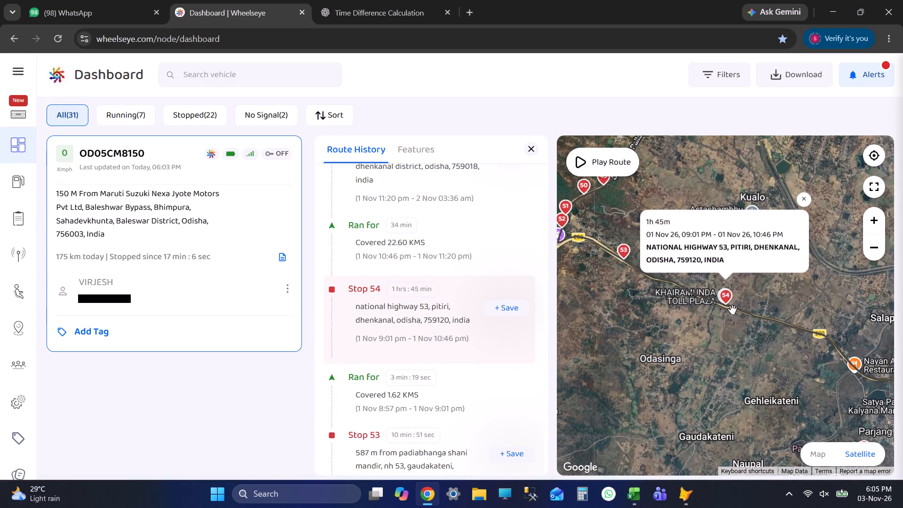
key("alt+Tab")
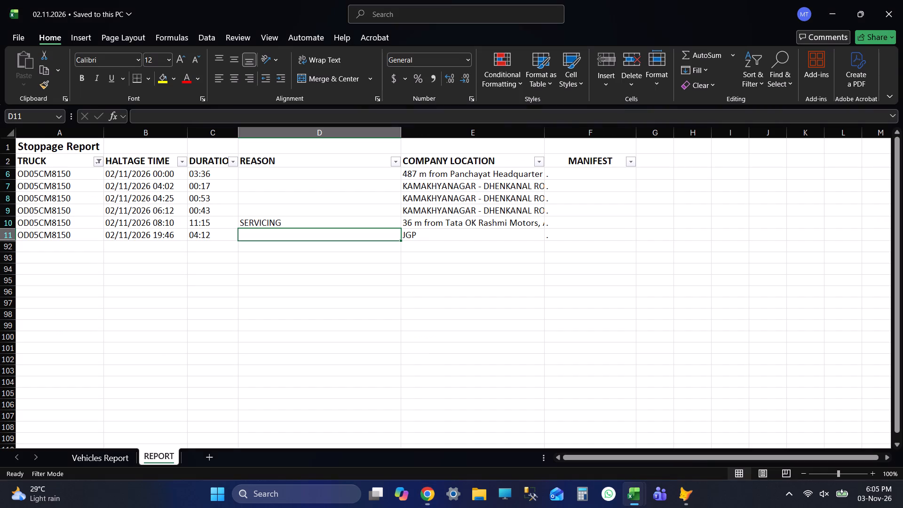
key("alt+Tab")
scroll(402, 332, "down", 1)
scroll(402, 332, "up", 2)
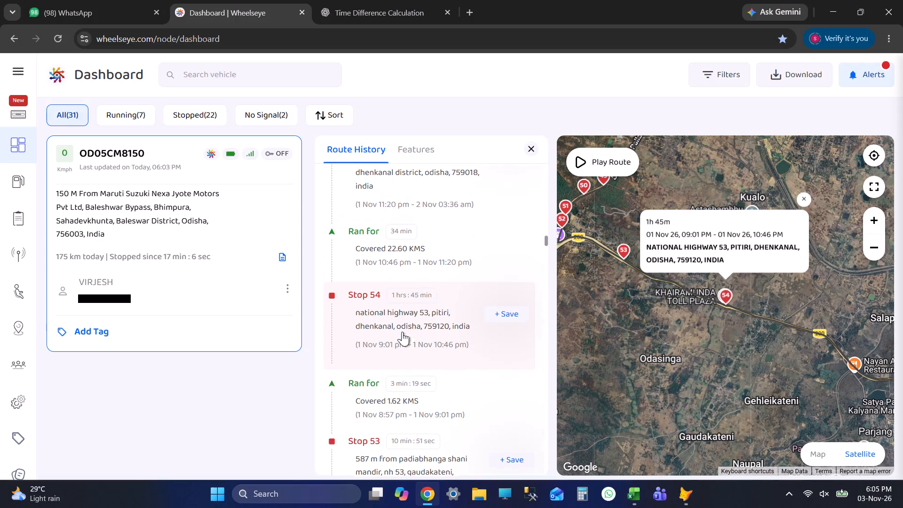
scroll(422, 298, "up", 2)
left_click(424, 300)
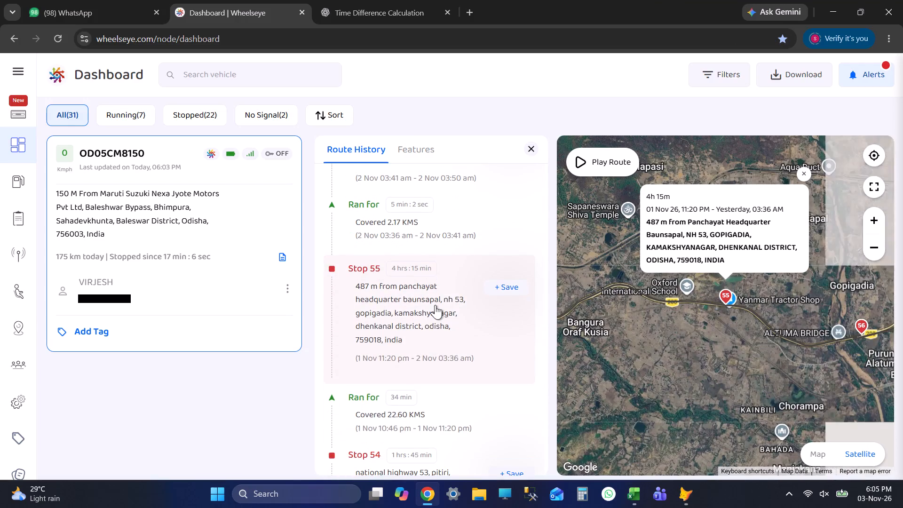
key("alt+Tab")
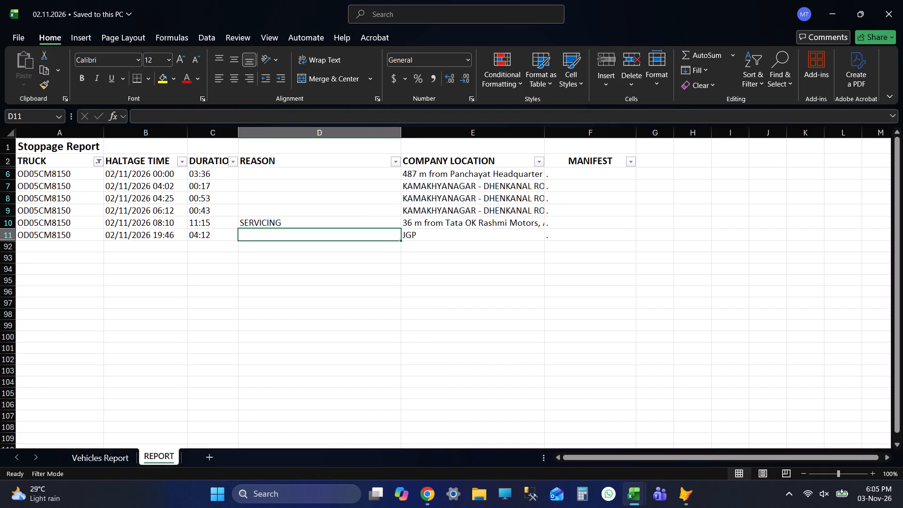
left_click(273, 167)
left_click(319, 174)
key("alt+Tab")
key("alt+Tab")
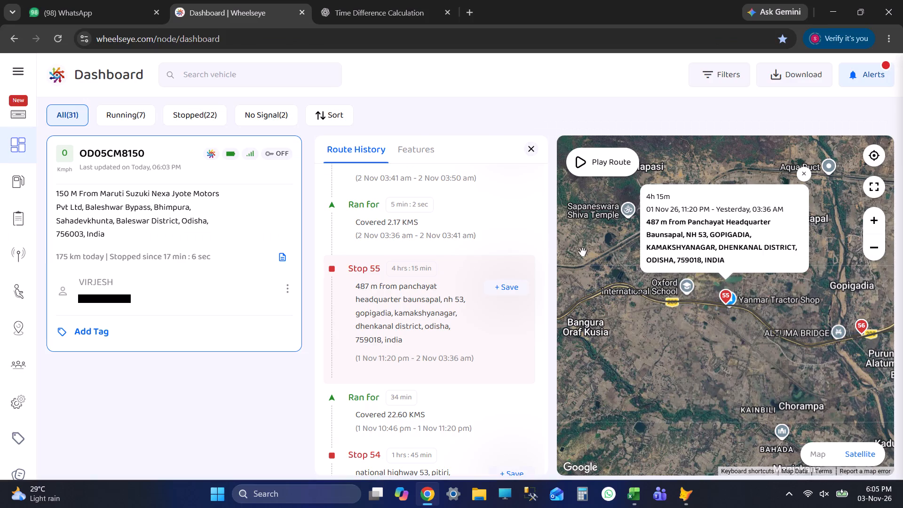
key("alt+Tab")
key("alt+Tab")
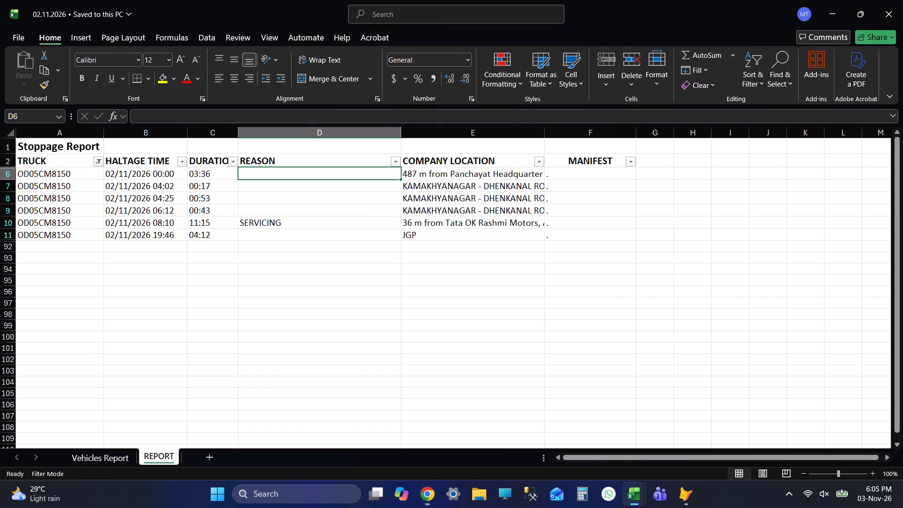
type("NIGHT")
key("space")
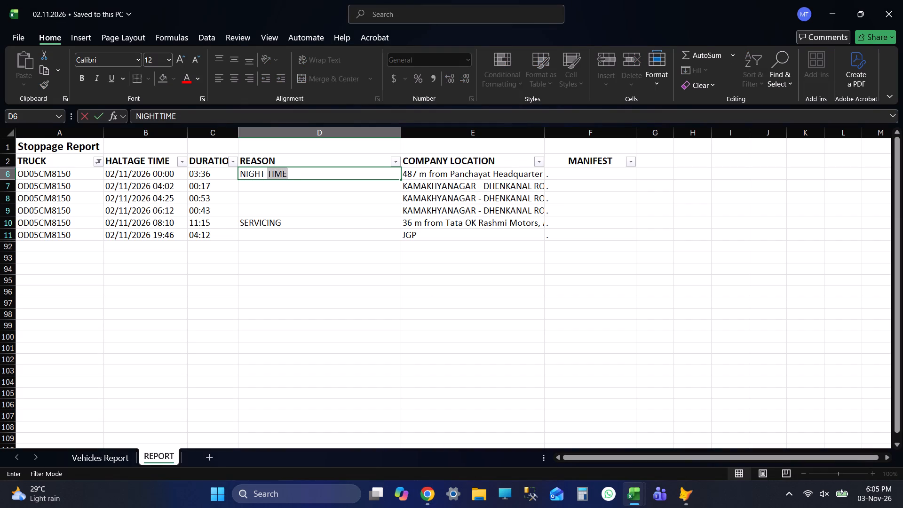
key("Return")
key("ctrl+s")
key("alt+Tab")
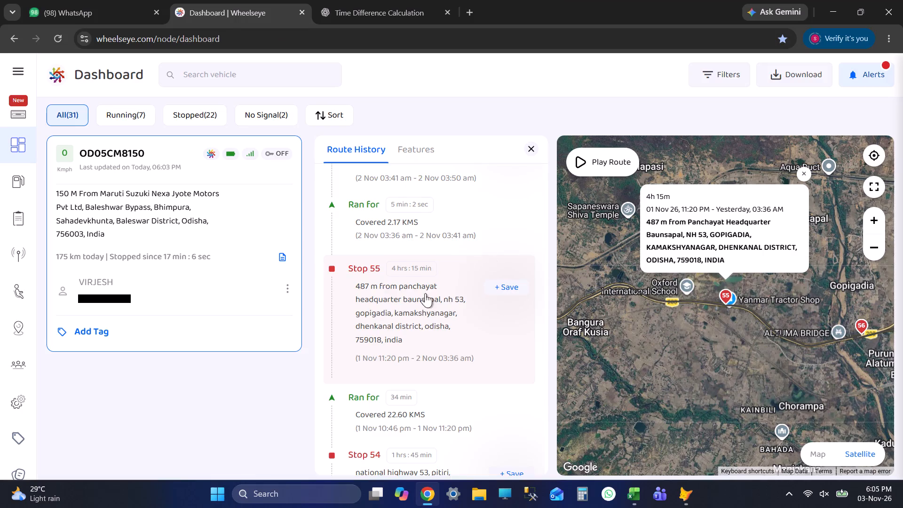
scroll(413, 325, "up", 1)
scroll(413, 325, "down", 1)
scroll(413, 325, "up", 1)
left_click(425, 225)
scroll(435, 259, "up", 2)
left_click(429, 279)
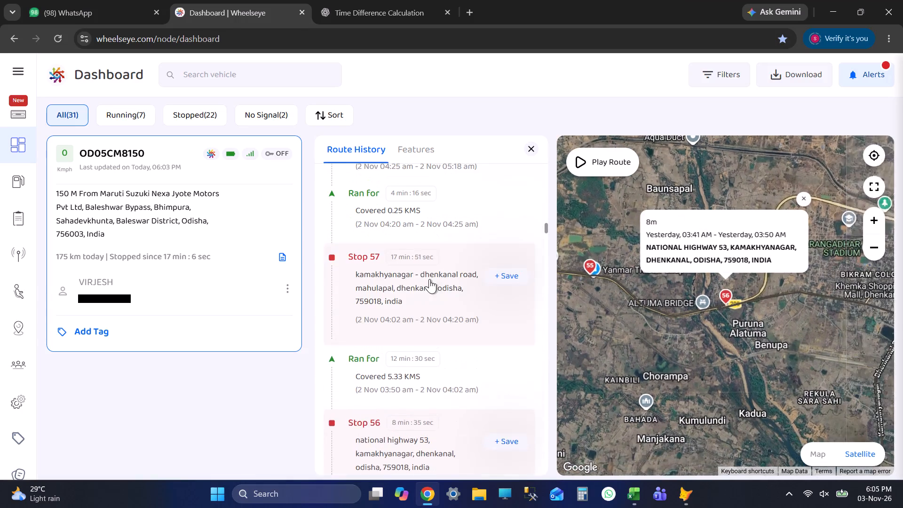
scroll(771, 321, "up", 4)
scroll(672, 276, "up", 5)
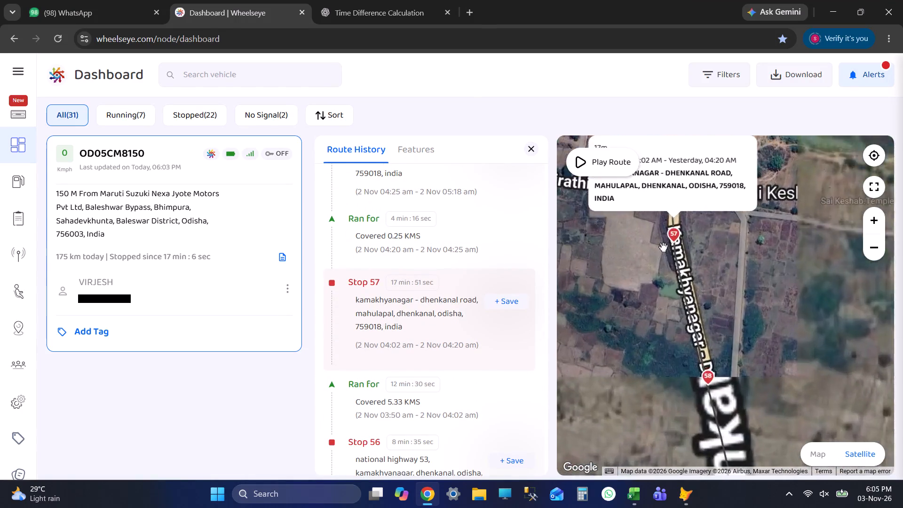
scroll(663, 247, "up", 3)
scroll(691, 230, "down", 1)
scroll(694, 233, "up", 5)
left_click_drag(672, 241, 677, 314)
scroll(677, 314, "up", 1)
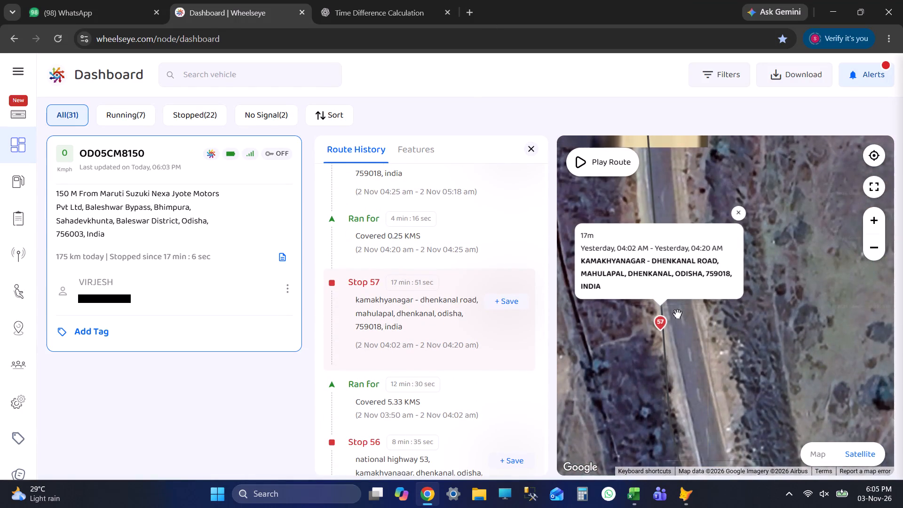
scroll(675, 328, "down", 1)
scroll(675, 331, "up", 1)
scroll(675, 331, "down", 2)
scroll(414, 315, "up", 3)
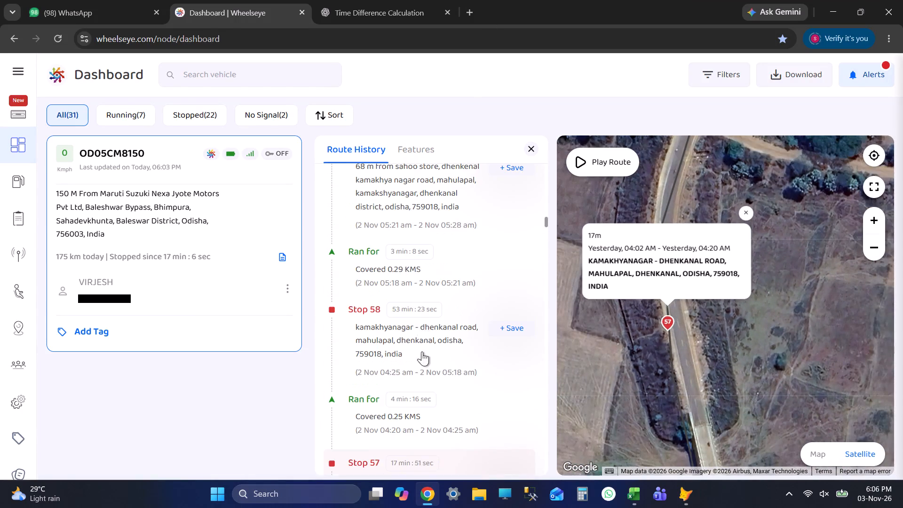
key("alt+Tab")
left_click(1, 188)
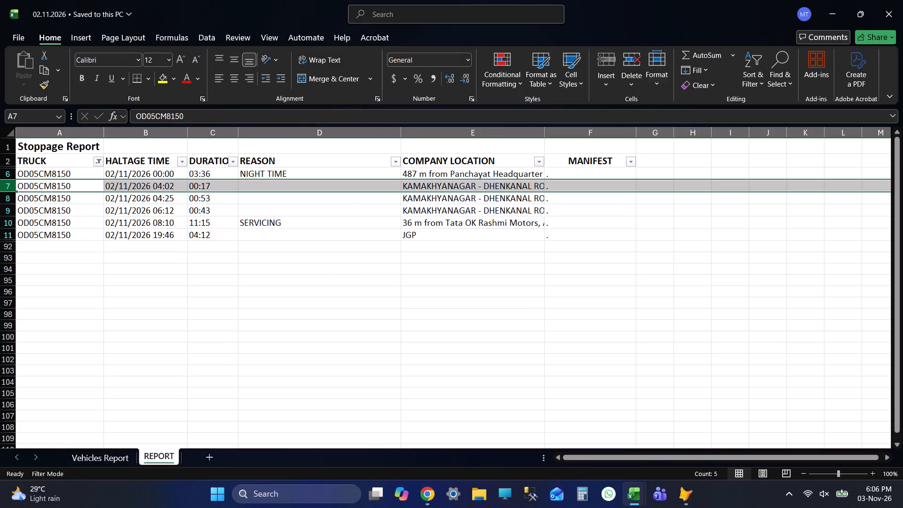
key("ctrl+minus")
key("alt+Tab")
scroll(381, 370, "up", 3)
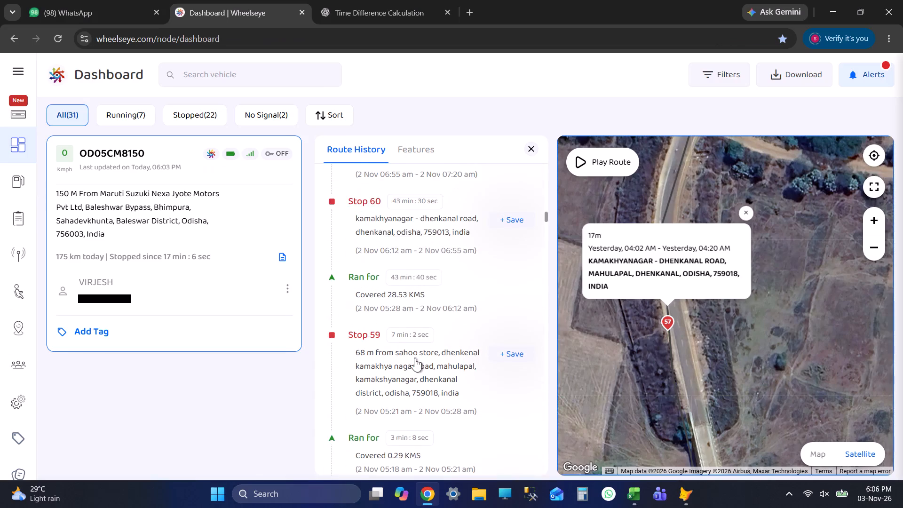
scroll(416, 359, "down", 1)
scroll(416, 360, "up", 1)
scroll(416, 360, "down", 3)
left_click(436, 344)
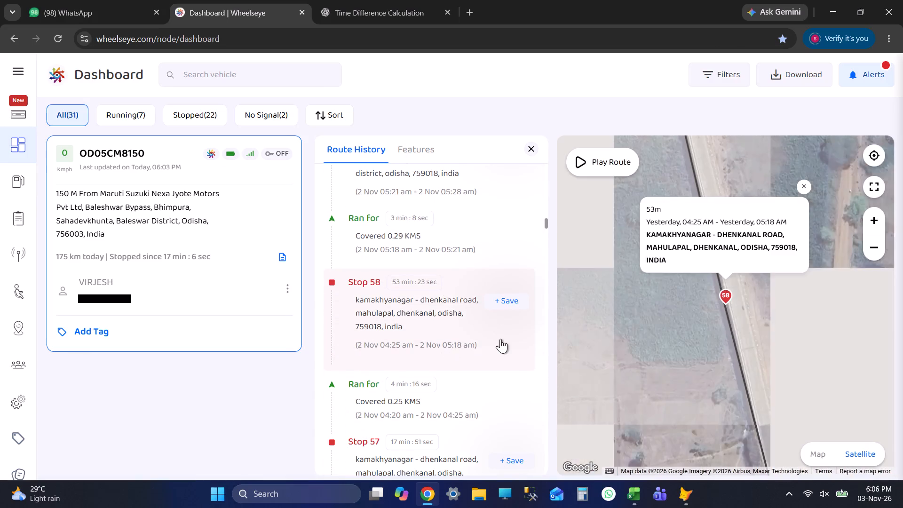
scroll(738, 295, "up", 3)
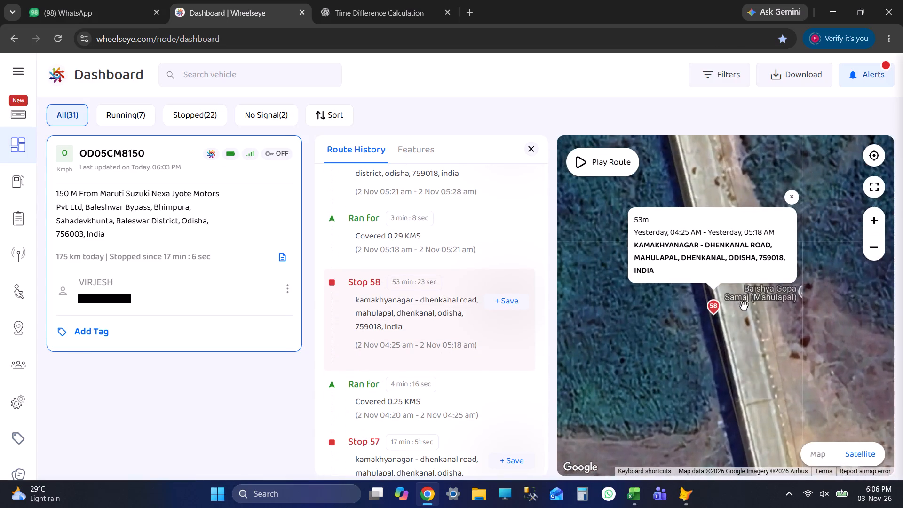
scroll(738, 315, "down", 9)
scroll(688, 334, "down", 4)
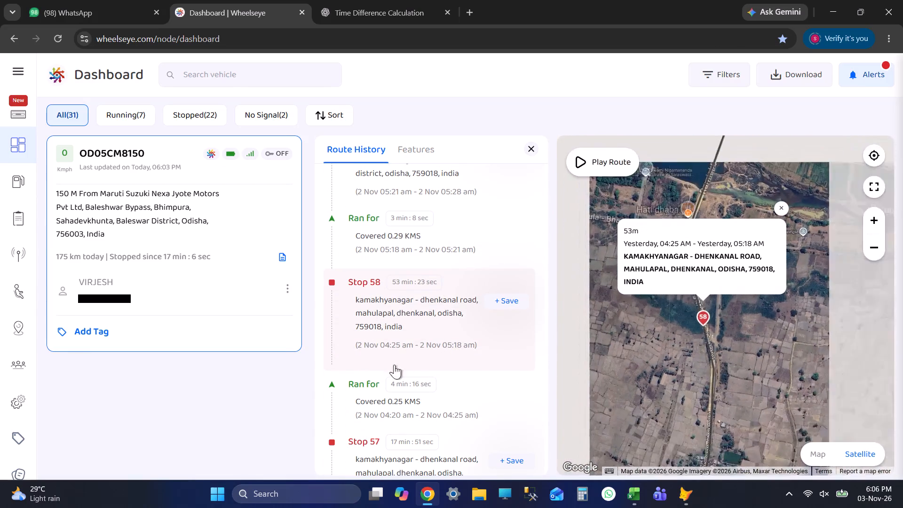
scroll(381, 381, "down", 2)
left_click(439, 370)
scroll(440, 363, "up", 2)
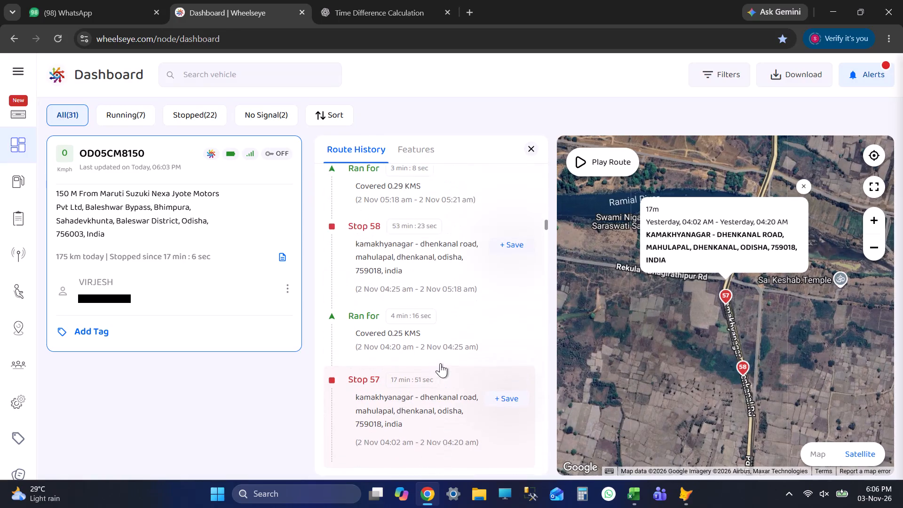
left_click(441, 312)
scroll(755, 310, "up", 8)
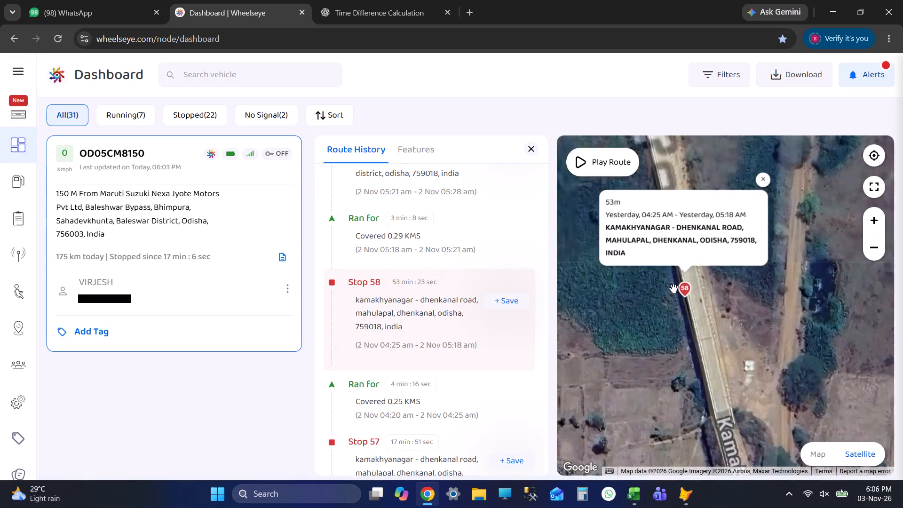
scroll(673, 288, "up", 5)
scroll(687, 293, "down", 1)
scroll(690, 296, "up", 3)
scroll(693, 325, "down", 1)
scroll(694, 330, "up", 1)
scroll(694, 331, "down", 4)
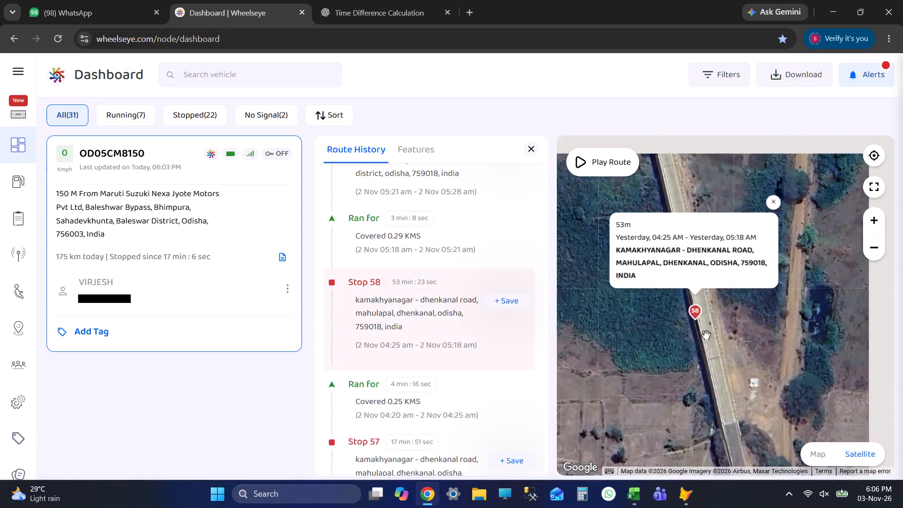
scroll(706, 335, "down", 1)
scroll(708, 338, "up", 1)
scroll(708, 339, "down", 3)
scroll(708, 339, "up", 1)
scroll(708, 339, "down", 9)
scroll(708, 339, "up", 1)
scroll(708, 339, "down", 5)
scroll(448, 334, "up", 3)
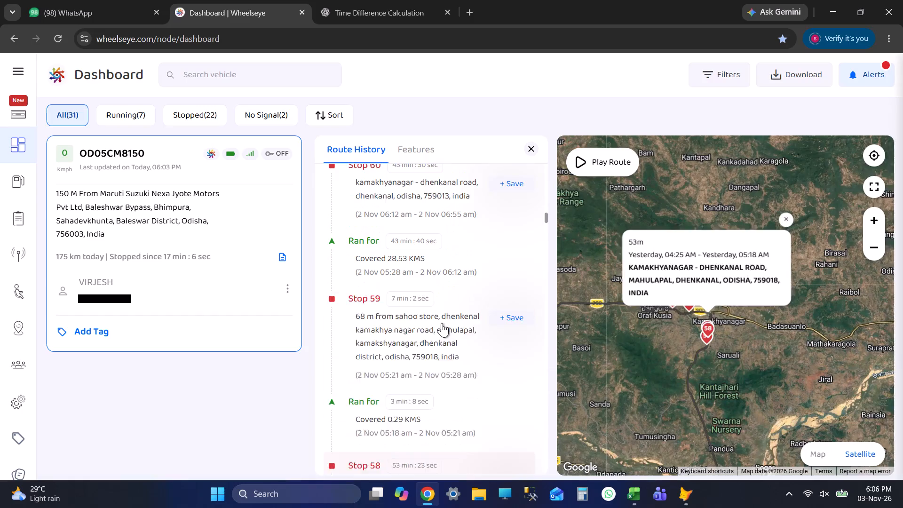
left_click(442, 323)
key("alt+Tab")
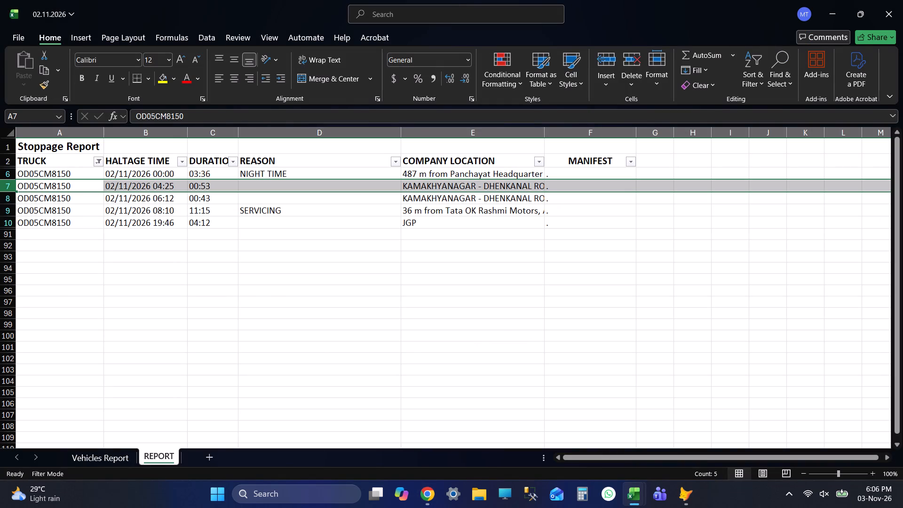
key("alt+Tab")
scroll(485, 350, "down", 3)
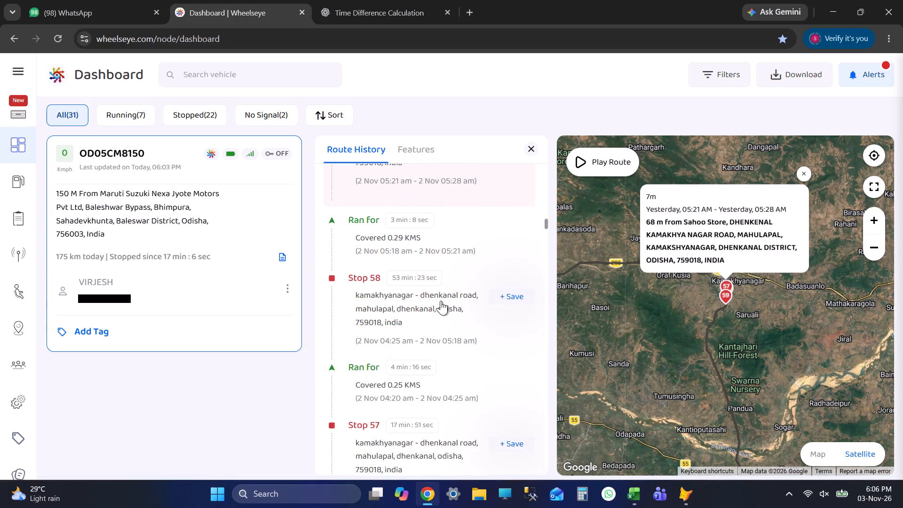
left_click(441, 301)
scroll(699, 297, "up", 5)
scroll(760, 295, "up", 7)
scroll(752, 340, "down", 1)
scroll(752, 351, "up", 1)
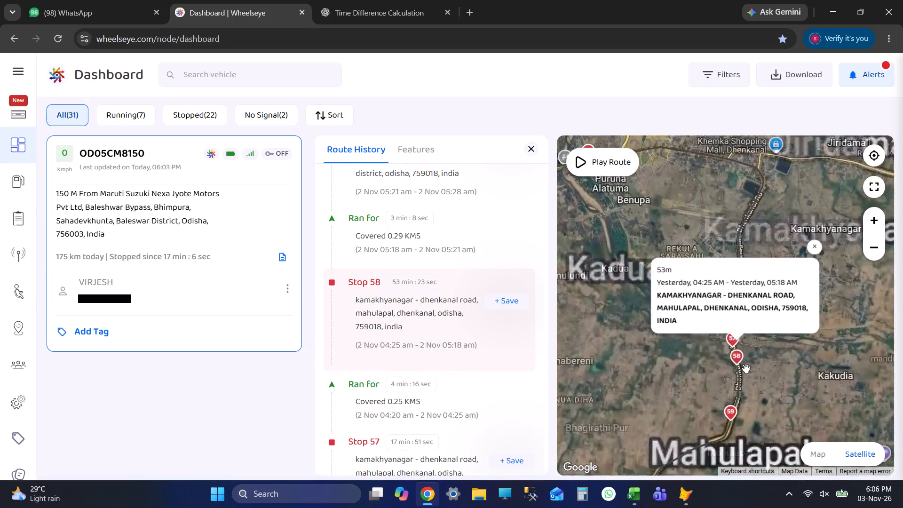
scroll(746, 368, "up", 6)
scroll(701, 371, "down", 1)
scroll(701, 372, "up", 15)
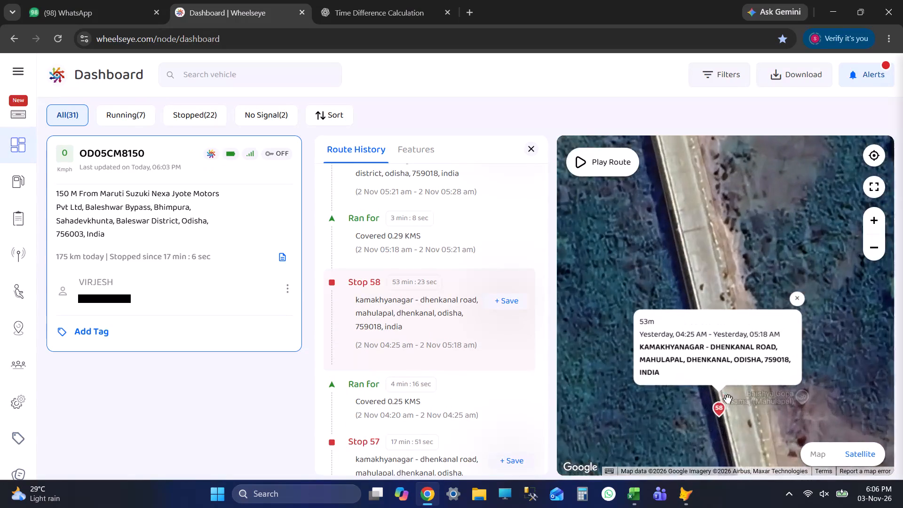
scroll(728, 399, "up", 1)
left_click_drag(721, 425, 670, 374)
scroll(666, 359, "up", 1)
scroll(666, 359, "down", 1)
scroll(666, 359, "up", 2)
scroll(666, 359, "down", 4)
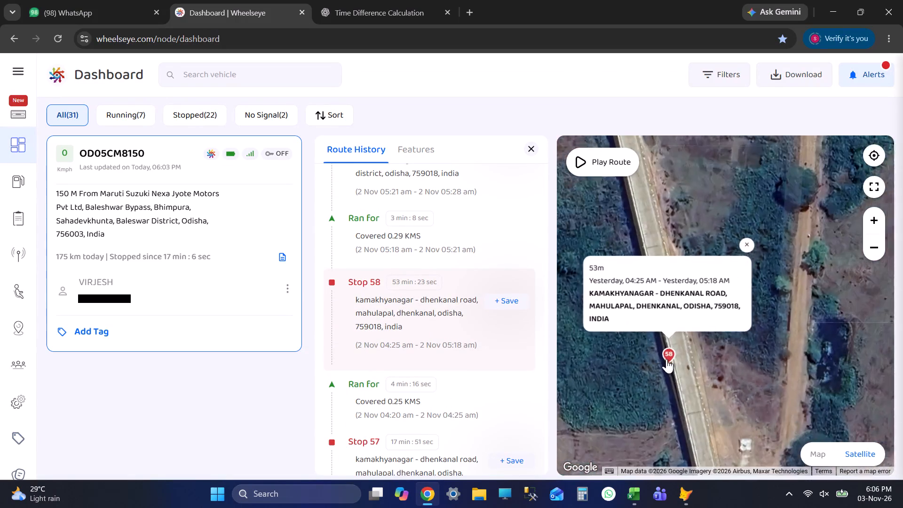
scroll(666, 359, "down", 3)
key("alt+Tab")
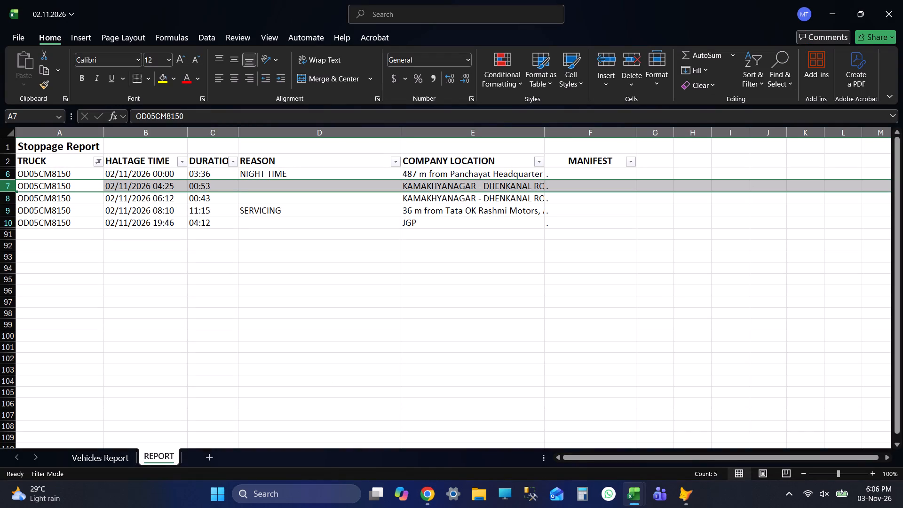
key("alt+Tab")
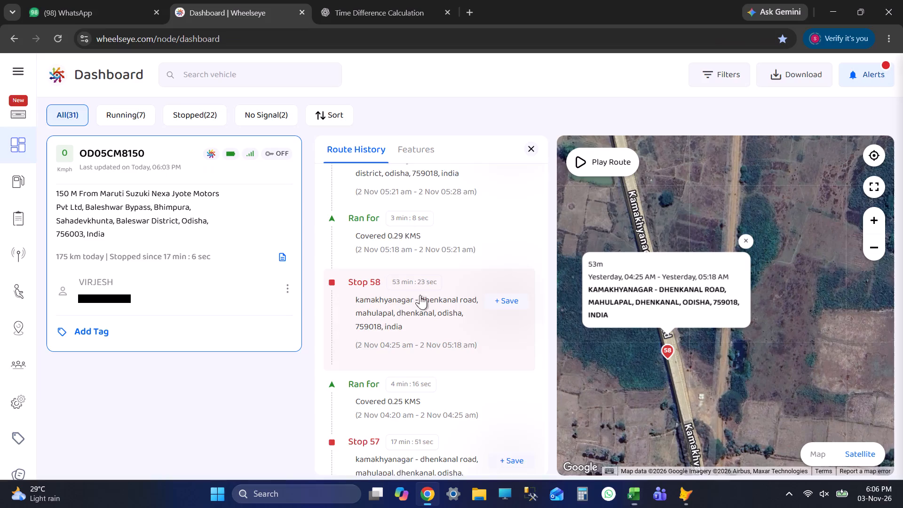
scroll(469, 334, "down", 8)
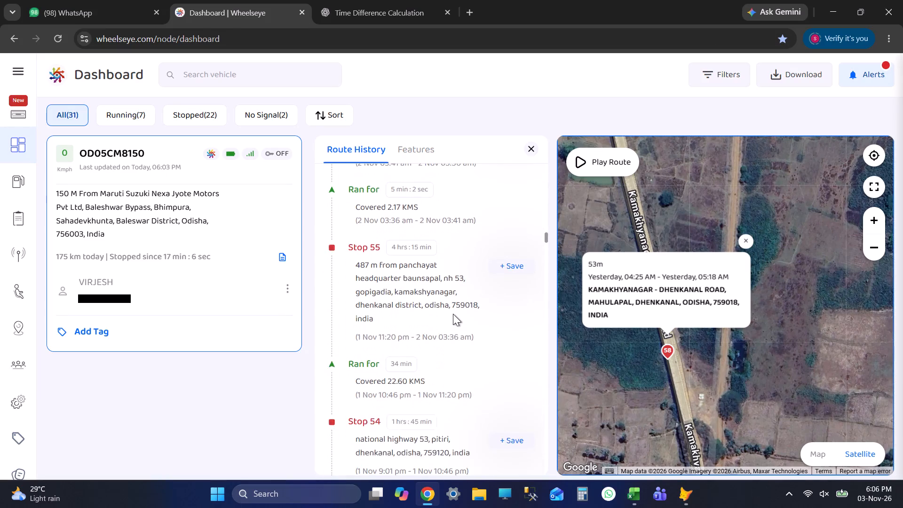
scroll(453, 314, "down", 1)
scroll(453, 314, "up", 3)
key("alt+Tab")
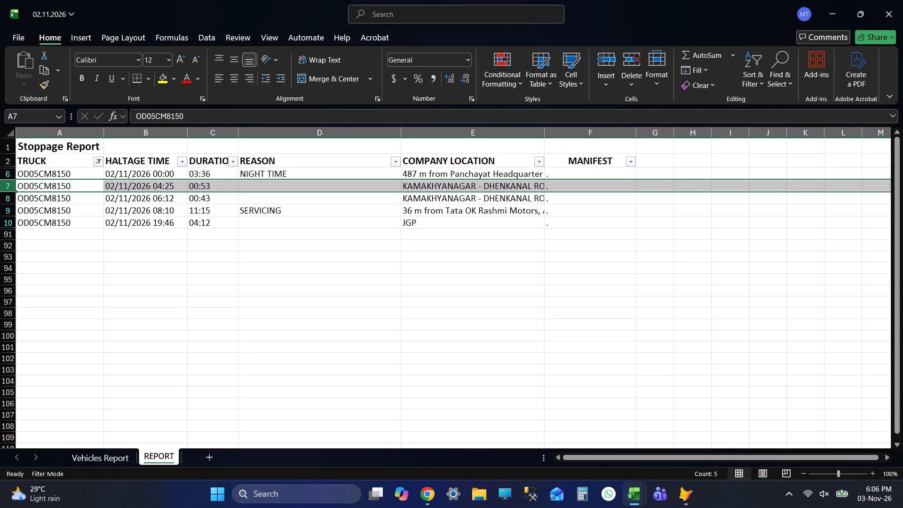
key("alt+Tab")
scroll(440, 270, "up", 4)
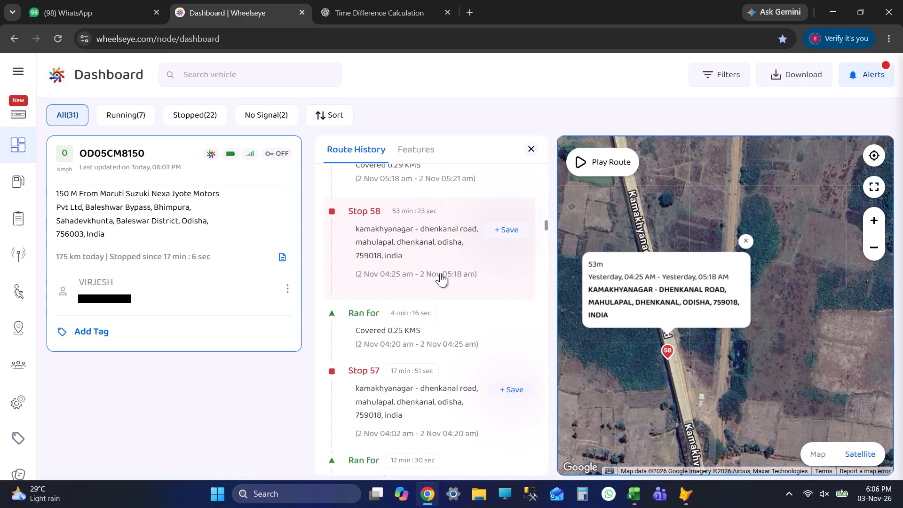
scroll(440, 273, "up", 5)
left_click(436, 304)
scroll(436, 304, "up", 3)
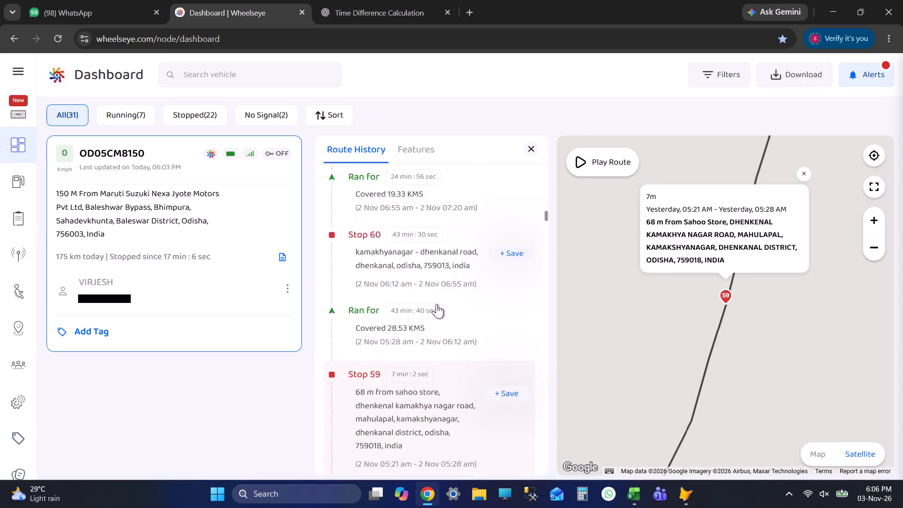
left_click(436, 304)
left_click(437, 322)
scroll(749, 291, "up", 2)
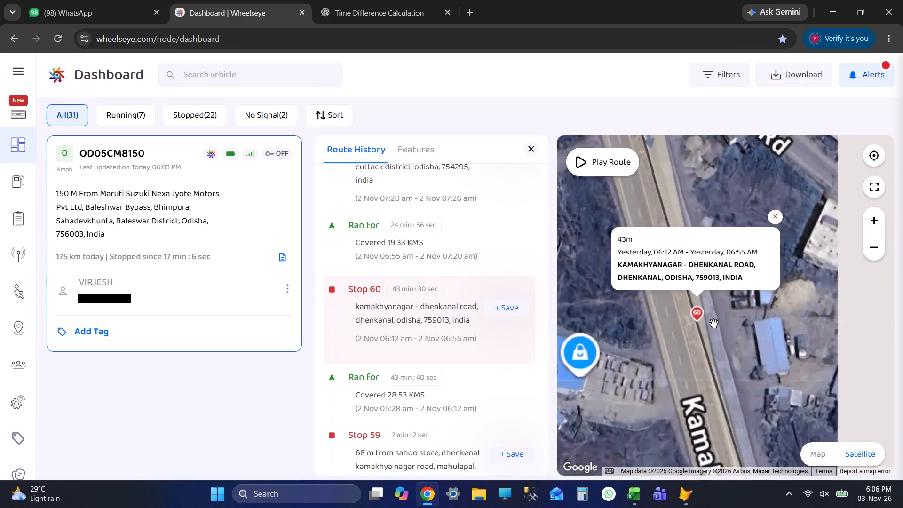
scroll(713, 333, "up", 1)
scroll(713, 334, "down", 4)
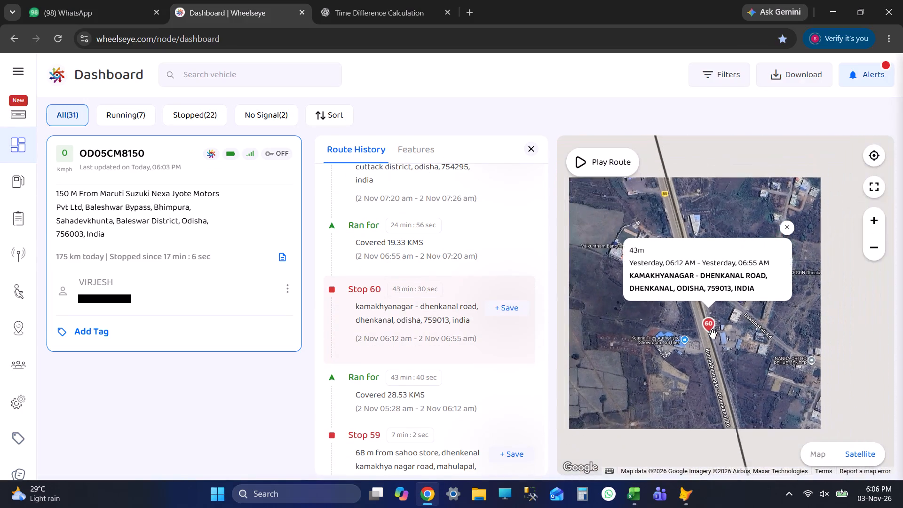
scroll(713, 334, "up", 6)
scroll(725, 339, "down", 2)
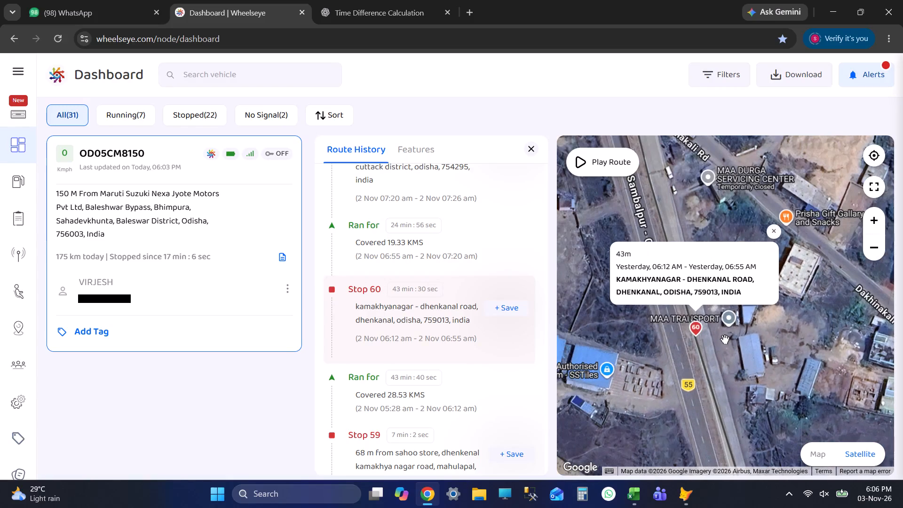
scroll(725, 339, "down", 2)
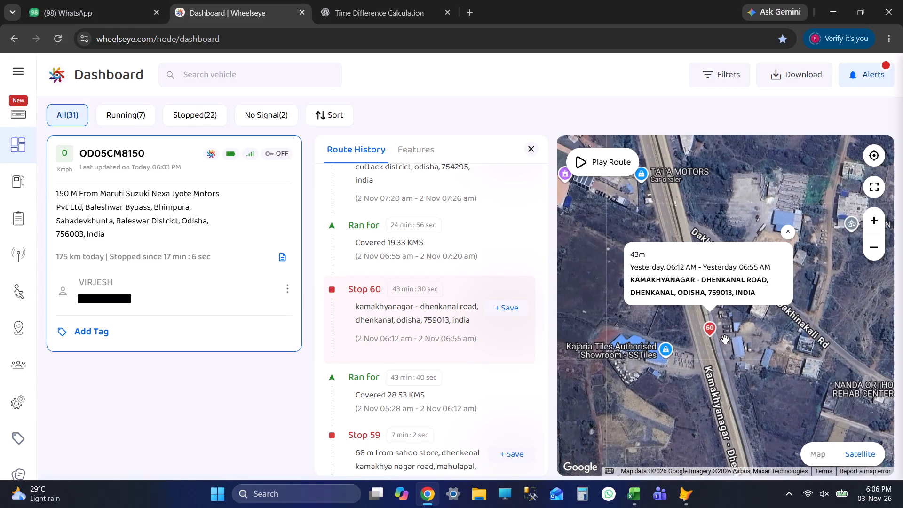
scroll(680, 357, "down", 5)
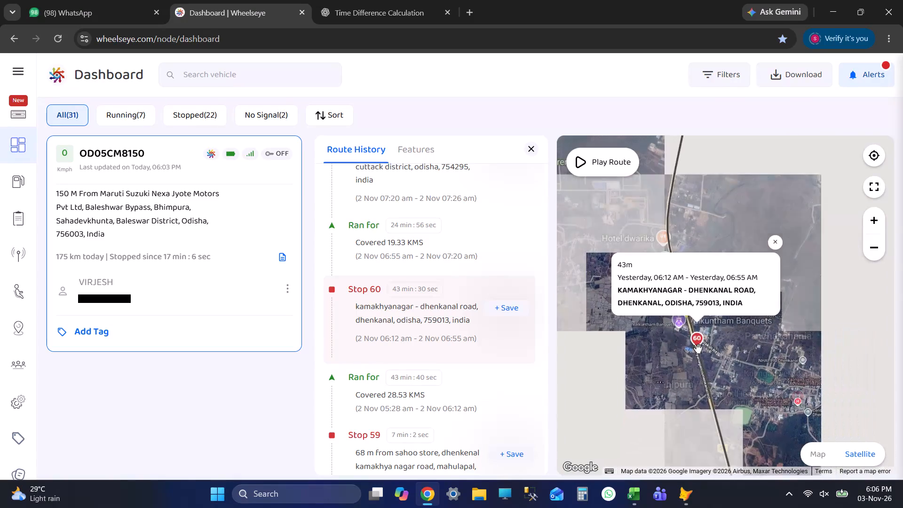
scroll(698, 349, "down", 3)
scroll(698, 349, "up", 8)
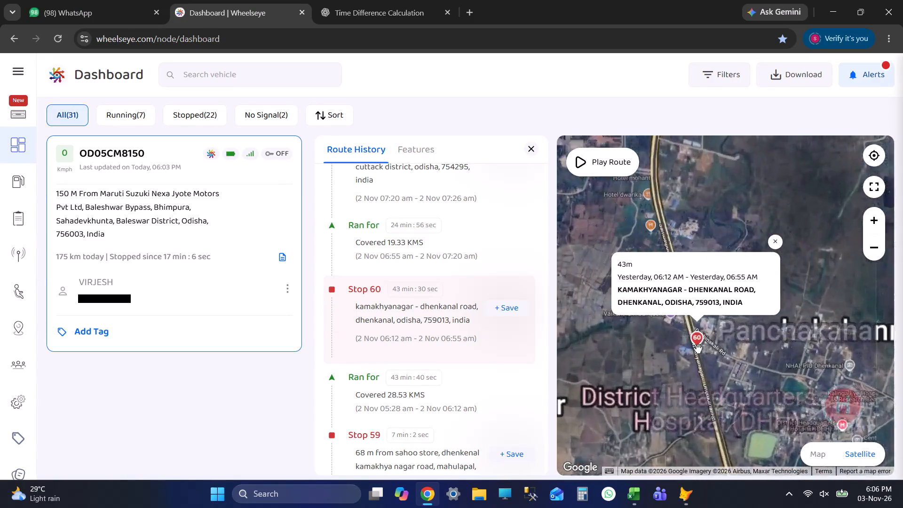
scroll(698, 349, "up", 6)
scroll(698, 349, "down", 1)
scroll(698, 349, "up", 1)
scroll(698, 349, "down", 2)
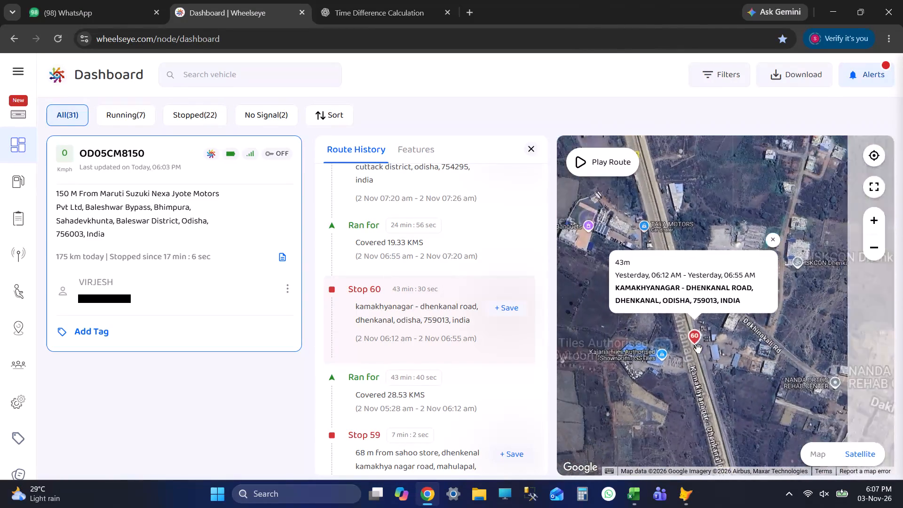
scroll(698, 349, "up", 7)
scroll(789, 353, "down", 1)
scroll(782, 356, "up", 2)
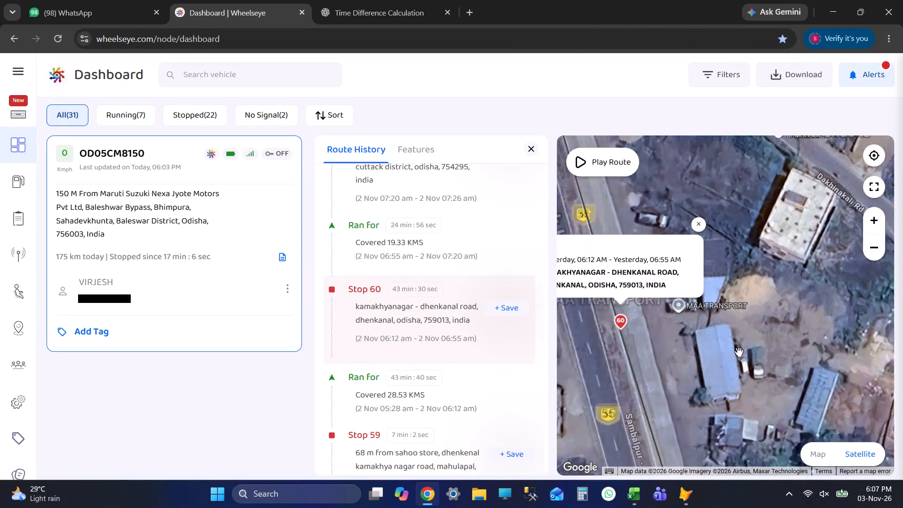
left_click_drag(699, 339, 732, 353)
left_click(701, 236)
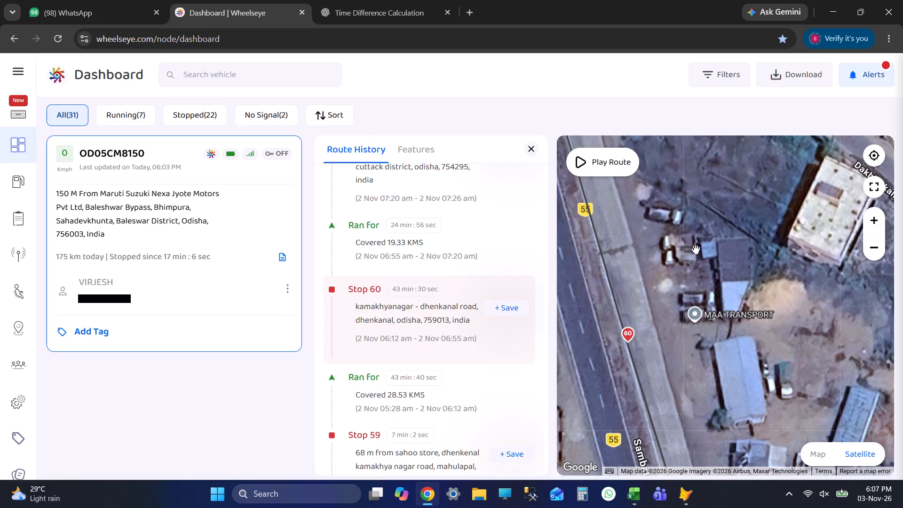
left_click(410, 314)
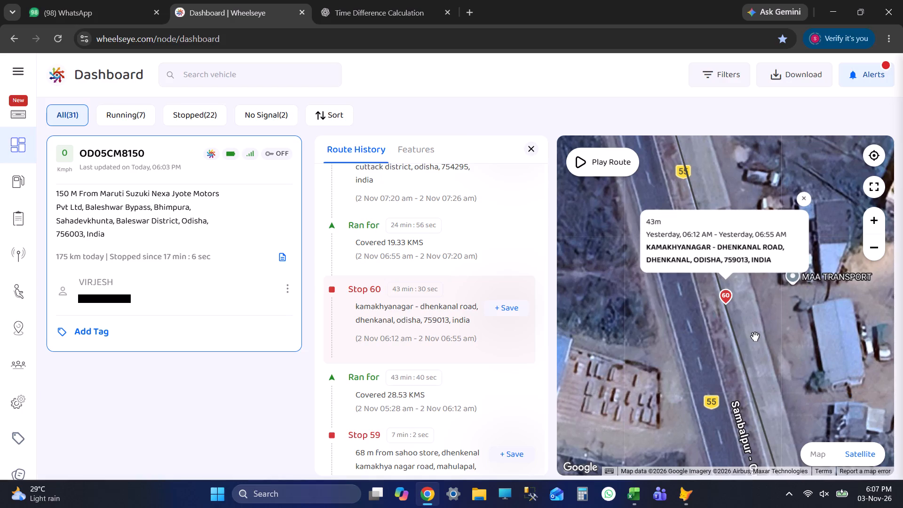
key("alt+Tab")
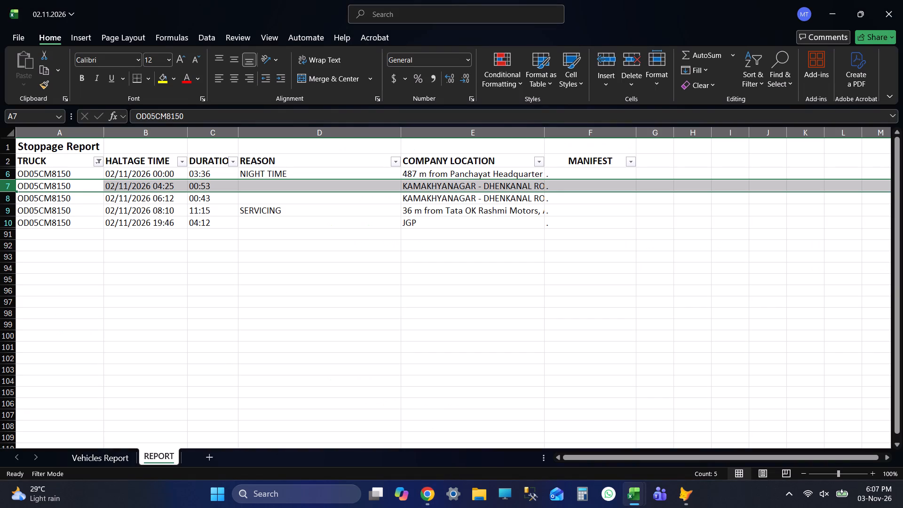
left_click(273, 222)
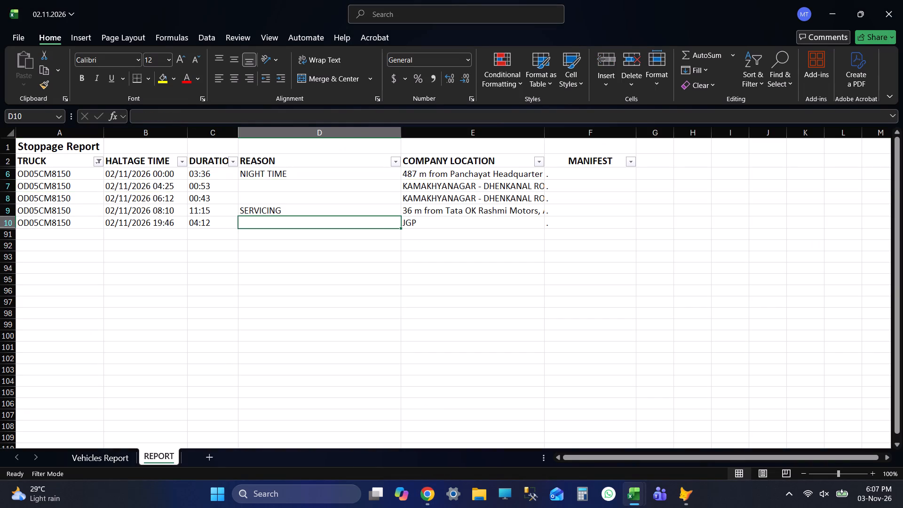
key("alt+Tab")
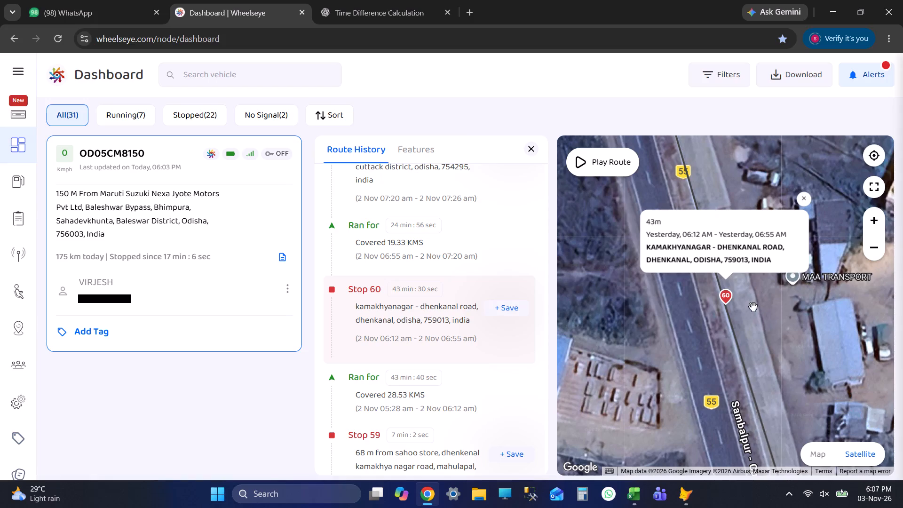
scroll(752, 313, "down", 4)
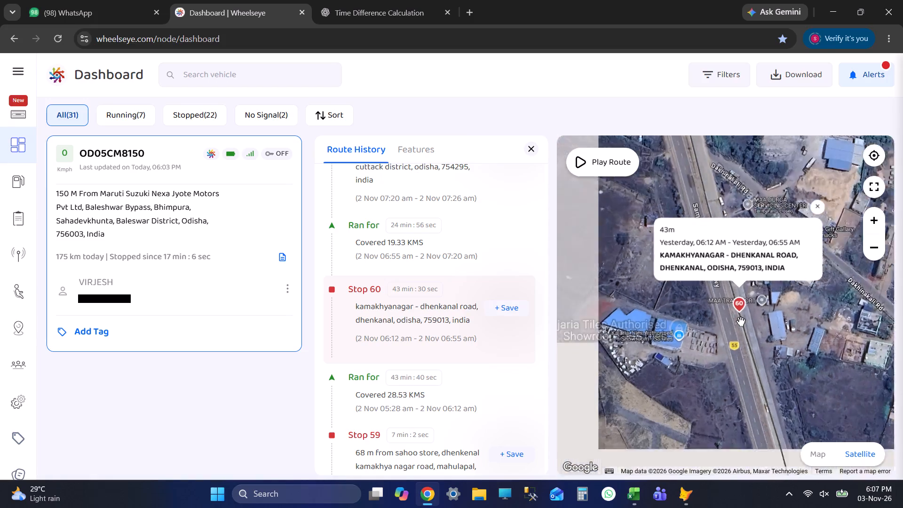
scroll(741, 320, "up", 3)
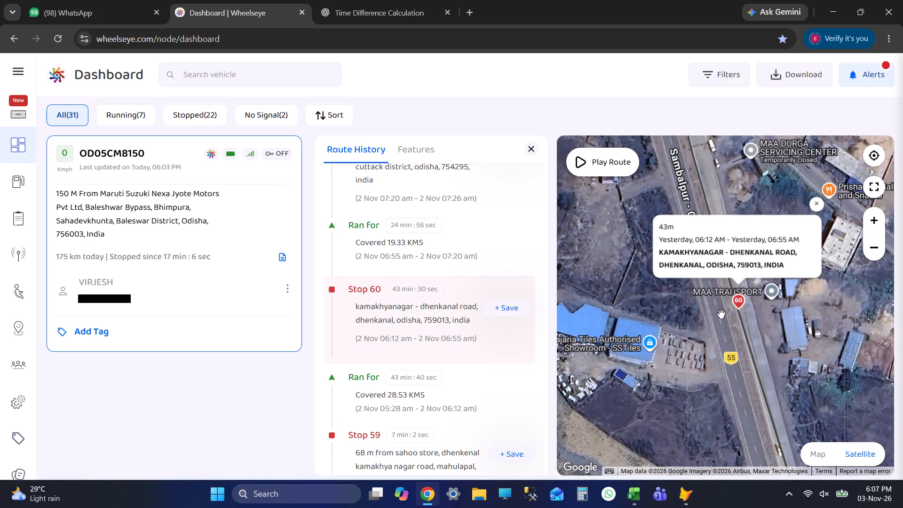
scroll(721, 314, "up", 4)
left_click_drag(743, 300, 725, 315)
scroll(467, 320, "up", 3)
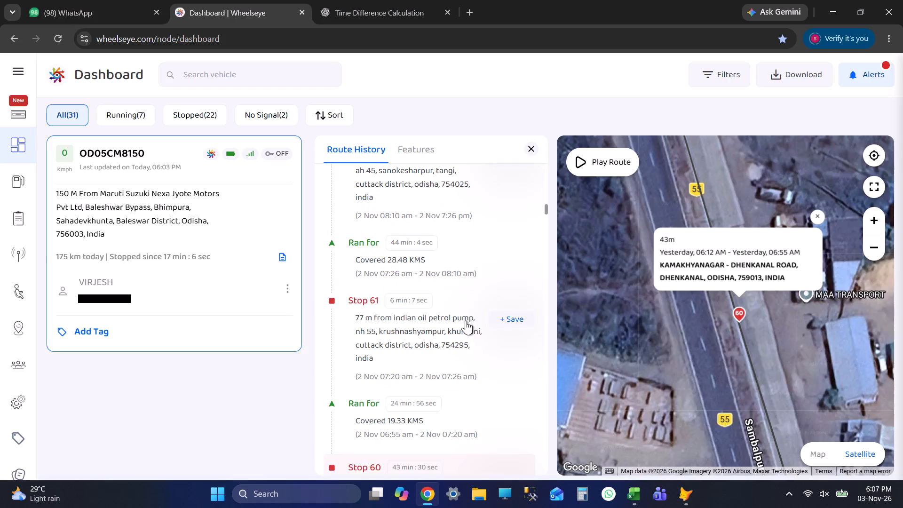
left_click(454, 339)
scroll(454, 339, "up", 2)
left_click(453, 286)
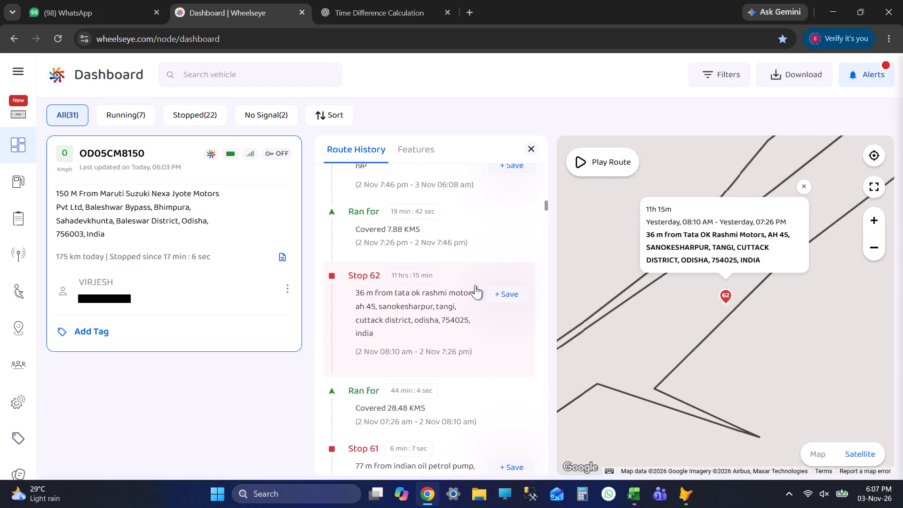
scroll(741, 327, "down", 3)
scroll(416, 364, "down", 3)
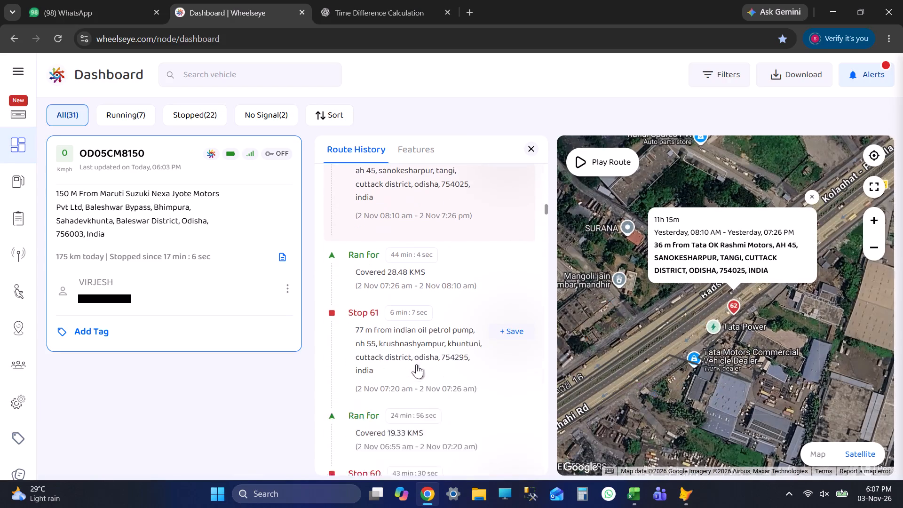
left_click(425, 307)
scroll(440, 302, "down", 2)
left_click(442, 343)
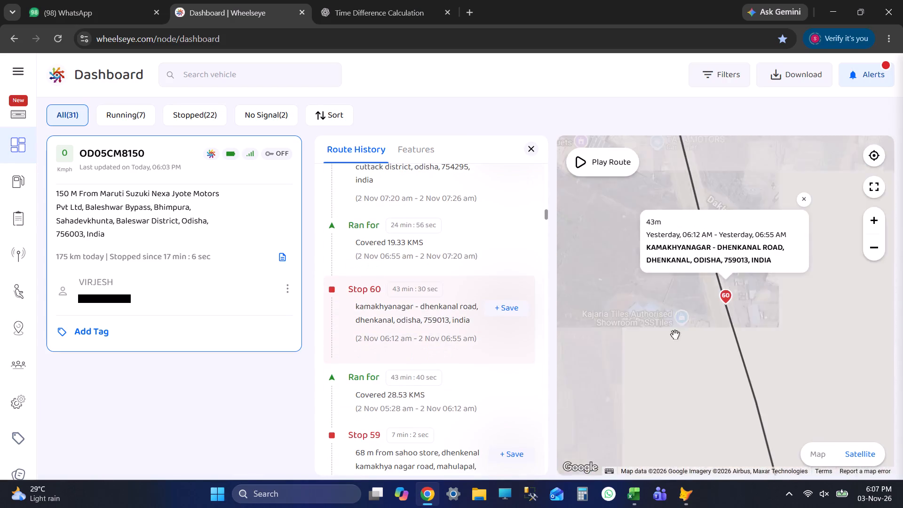
scroll(691, 325, "down", 3)
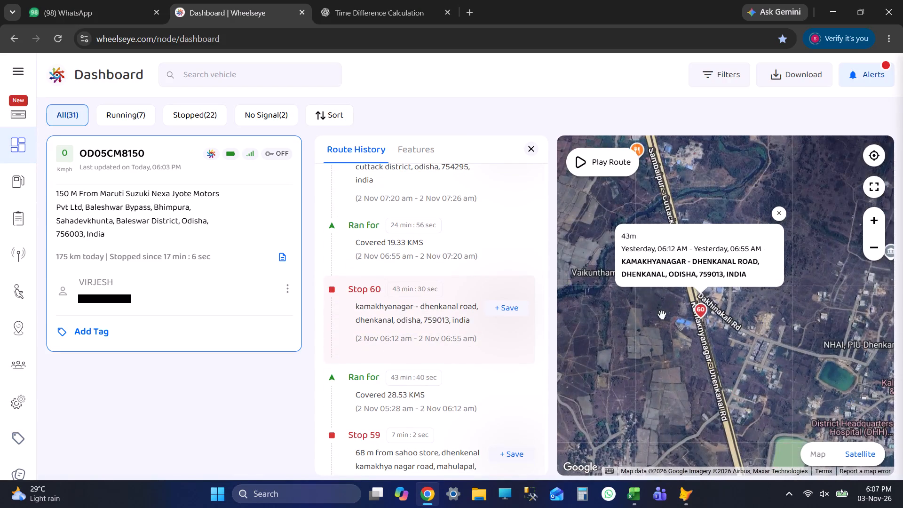
scroll(671, 319, "up", 9)
scroll(721, 329, "up", 2)
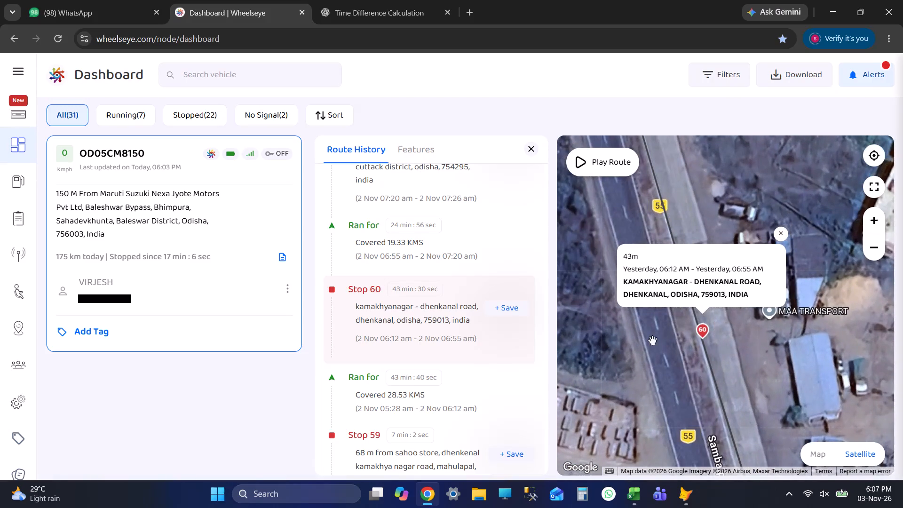
key("alt+Tab")
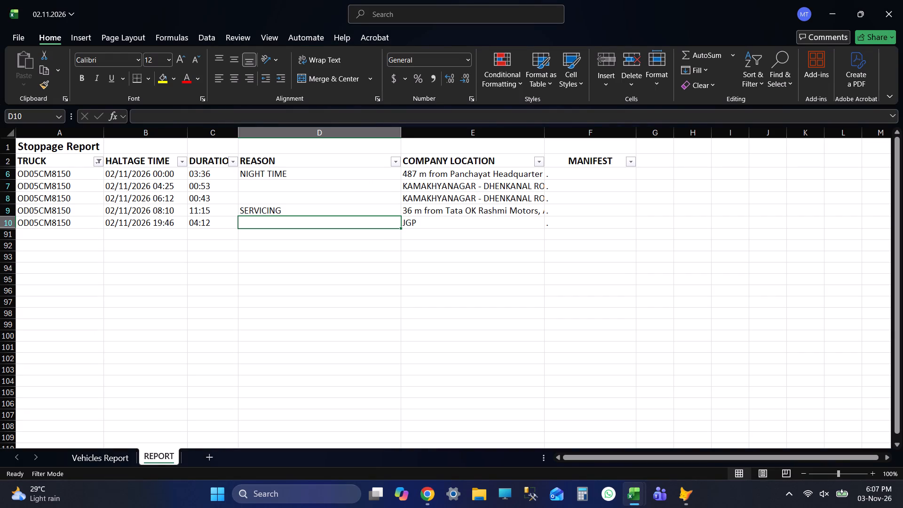
key("alt+Tab")
scroll(452, 328, "up", 2)
left_click(421, 297)
scroll(421, 297, "up", 3)
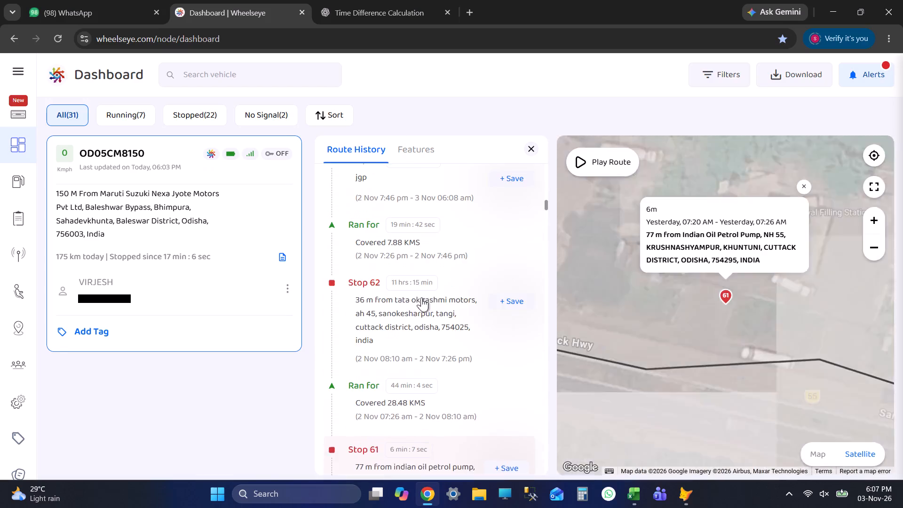
left_click(419, 300)
key("alt+Tab")
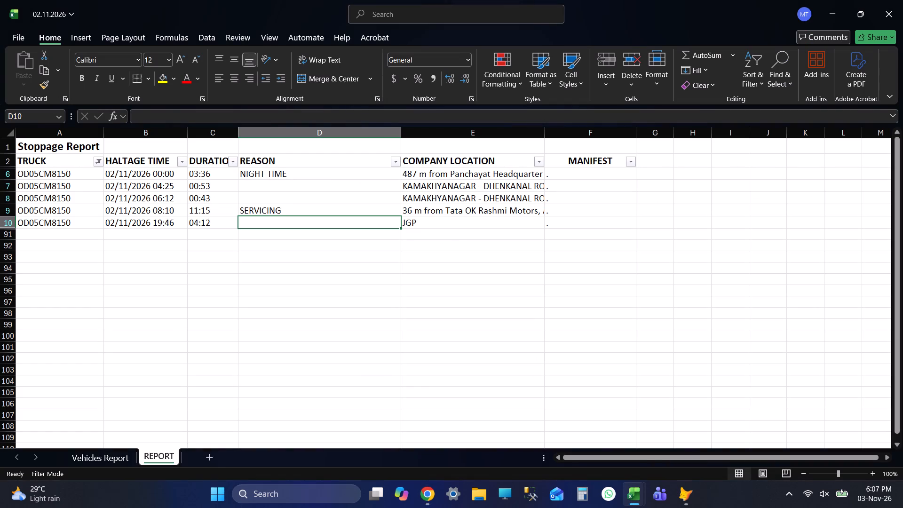
left_click(242, 197)
left_click(305, 183)
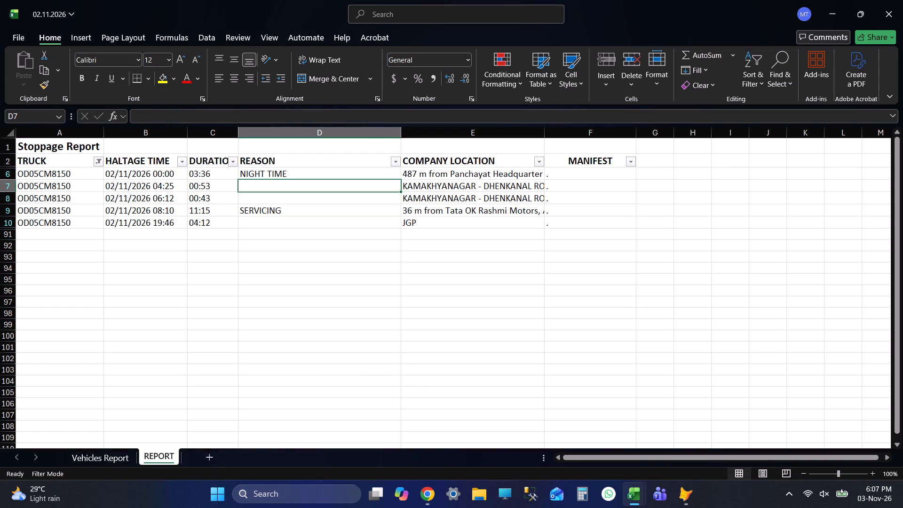
left_click(12, 184)
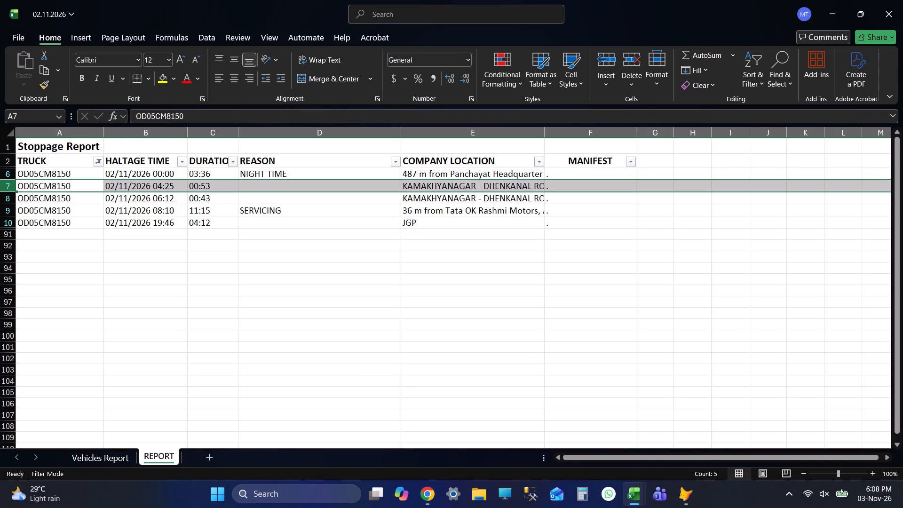
key("ctrl+minus")
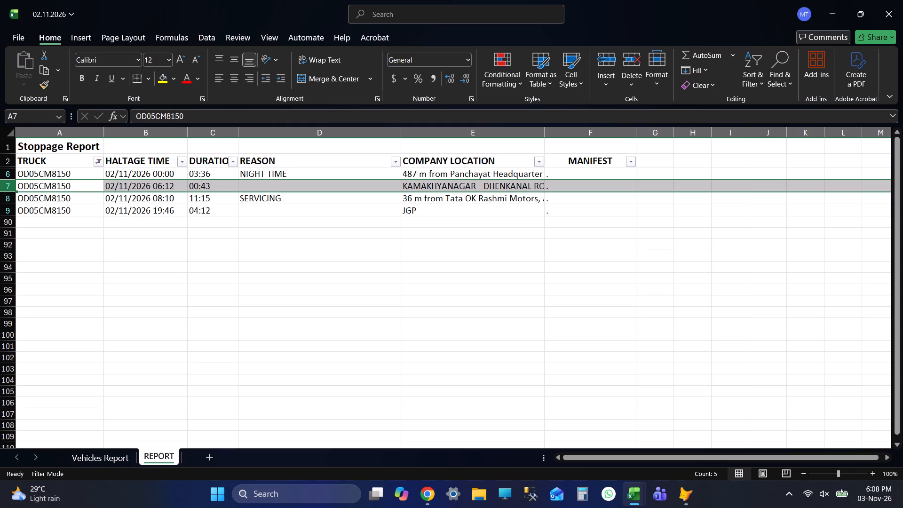
left_click(274, 190)
left_click(261, 185)
key("ctrl+s")
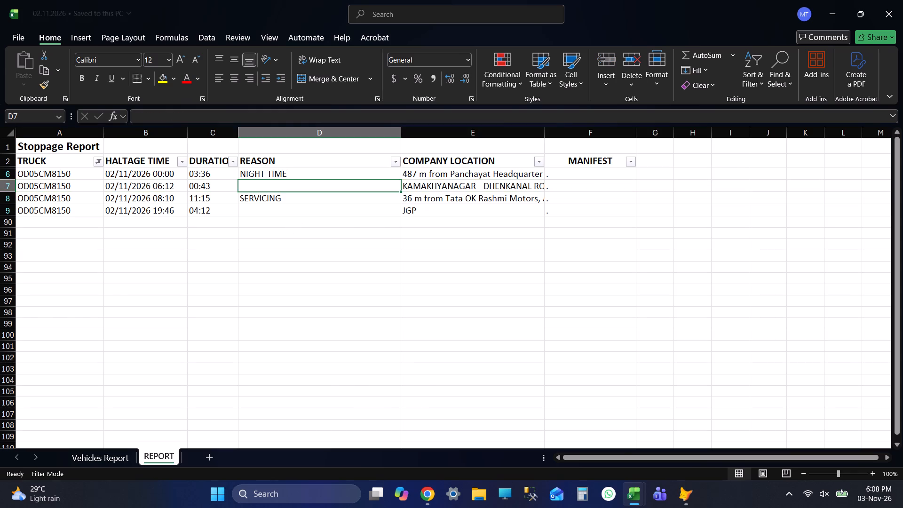
key("alt+Tab")
scroll(498, 343, "down", 3)
scroll(447, 353, "down", 1)
scroll(447, 357, "up", 1)
scroll(447, 357, "down", 1)
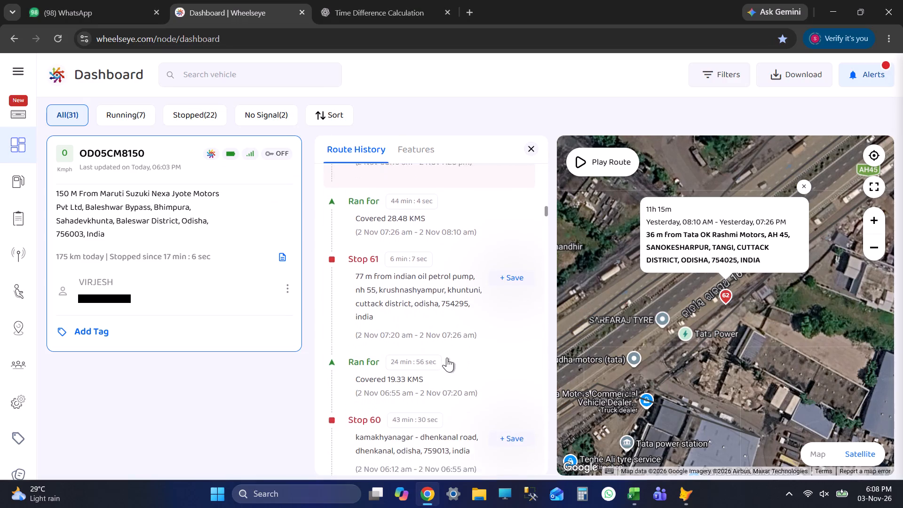
left_click_drag(423, 378, 422, 382)
scroll(749, 298, "up", 1)
scroll(747, 298, "down", 1)
scroll(739, 299, "up", 2)
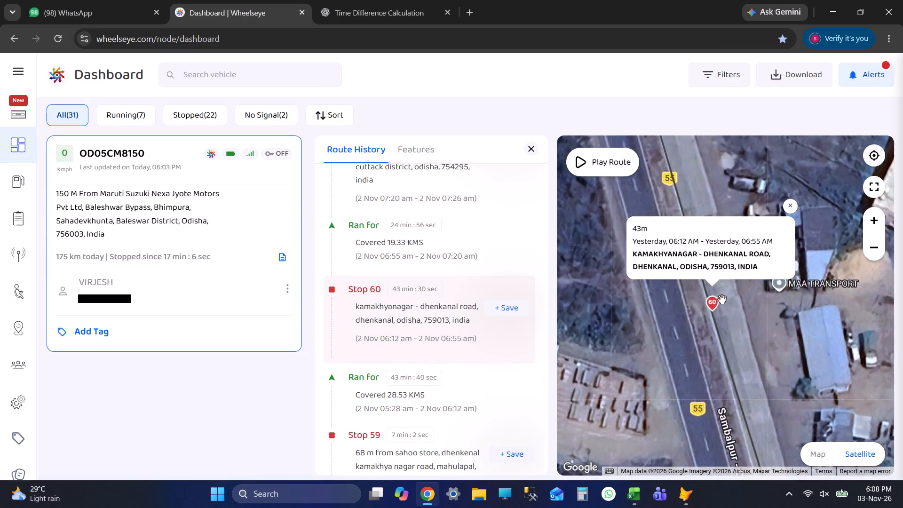
scroll(722, 307, "down", 2)
scroll(722, 318, "up", 1)
scroll(722, 328, "down", 1)
scroll(728, 344, "up", 1)
scroll(728, 346, "down", 2)
key("alt+Tab")
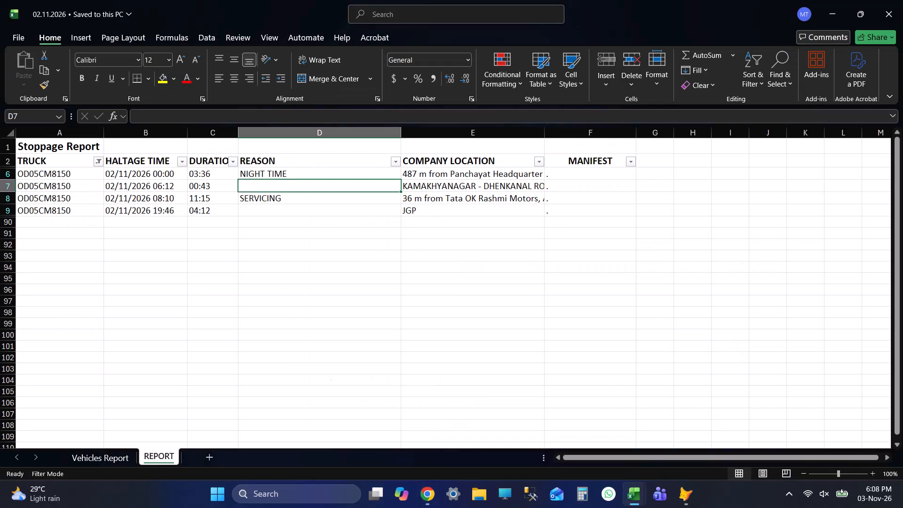
key("d")
key("BackSpace")
type("FOODING")
key("Return")
key("ctrl+s")
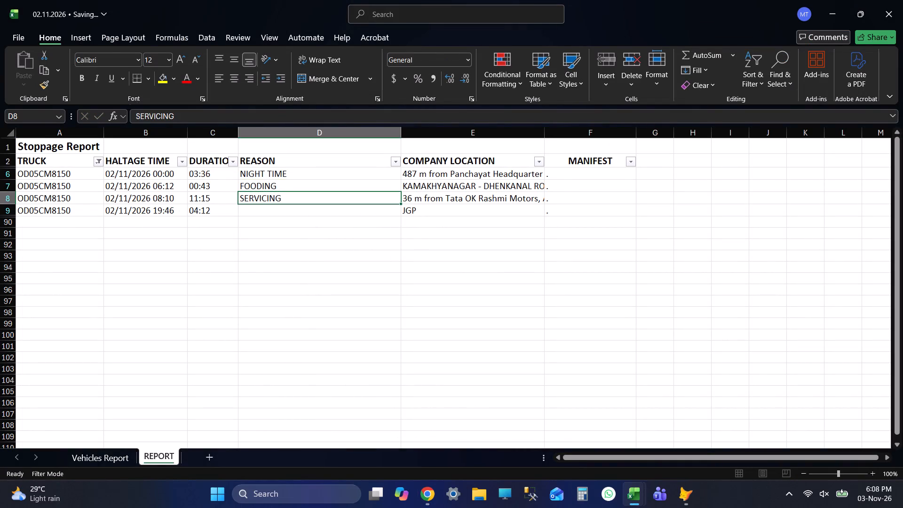
left_click(302, 208)
key("alt+Tab")
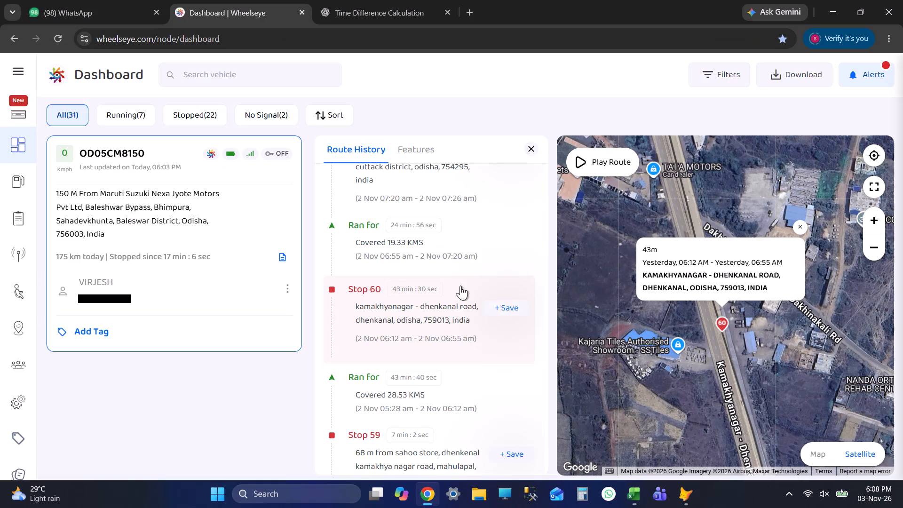
scroll(460, 317, "down", 1)
scroll(460, 317, "up", 3)
left_click(437, 300)
scroll(437, 300, "down", 1)
scroll(437, 300, "up", 2)
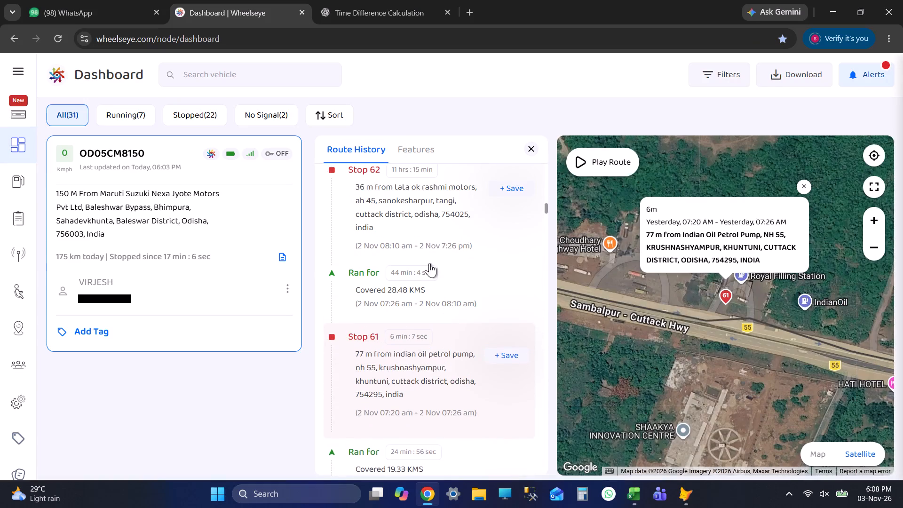
left_click(437, 220)
scroll(443, 301, "up", 3)
left_click(424, 342)
scroll(709, 365, "down", 1)
scroll(709, 373, "up", 1)
scroll(709, 373, "down", 3)
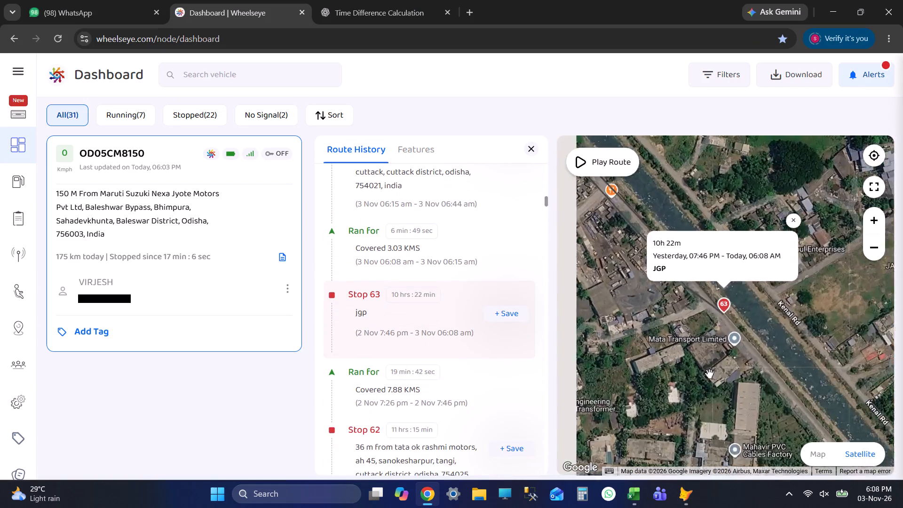
scroll(709, 384, "up", 1)
scroll(708, 388, "down", 3)
scroll(488, 371, "up", 4)
left_click(425, 372)
scroll(738, 379, "up", 1)
scroll(738, 381, "down", 3)
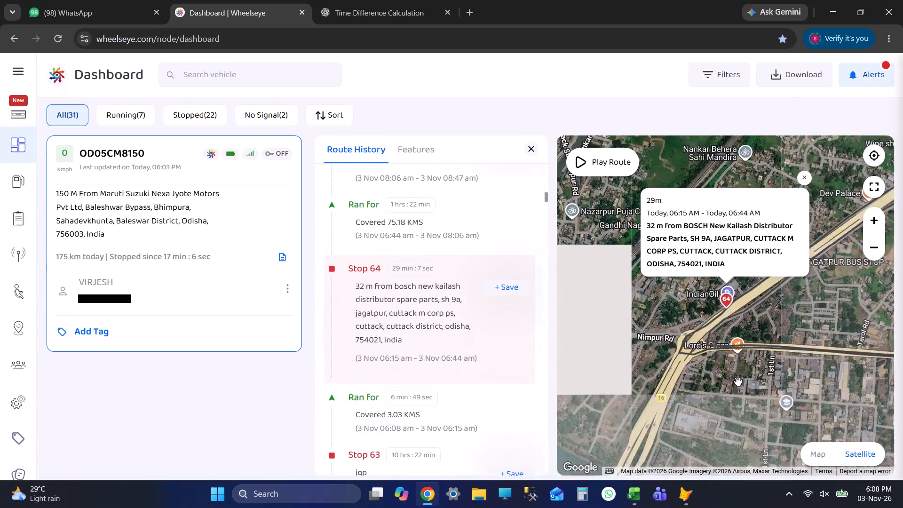
scroll(738, 381, "down", 8)
scroll(712, 380, "up", 1)
scroll(712, 380, "down", 3)
scroll(409, 392, "up", 5)
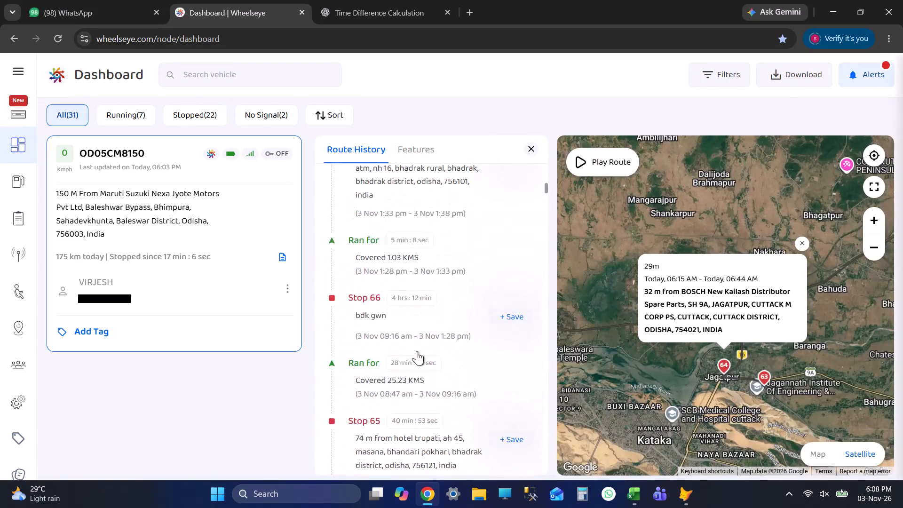
scroll(417, 351, "up", 2)
left_click(416, 429)
scroll(480, 390, "down", 9)
scroll(475, 385, "up", 1)
scroll(475, 386, "down", 2)
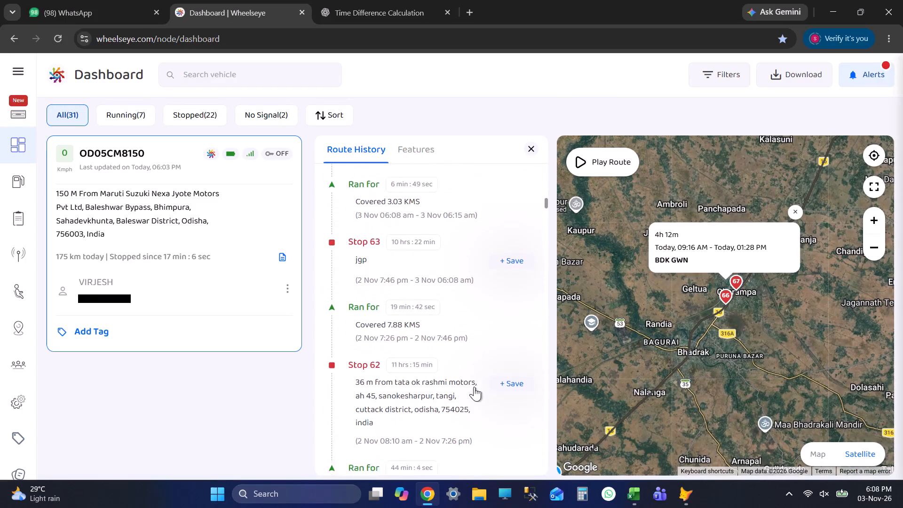
scroll(474, 387, "down", 2)
scroll(469, 386, "up", 2)
scroll(469, 386, "down", 1)
scroll(469, 386, "up", 2)
left_click(441, 232)
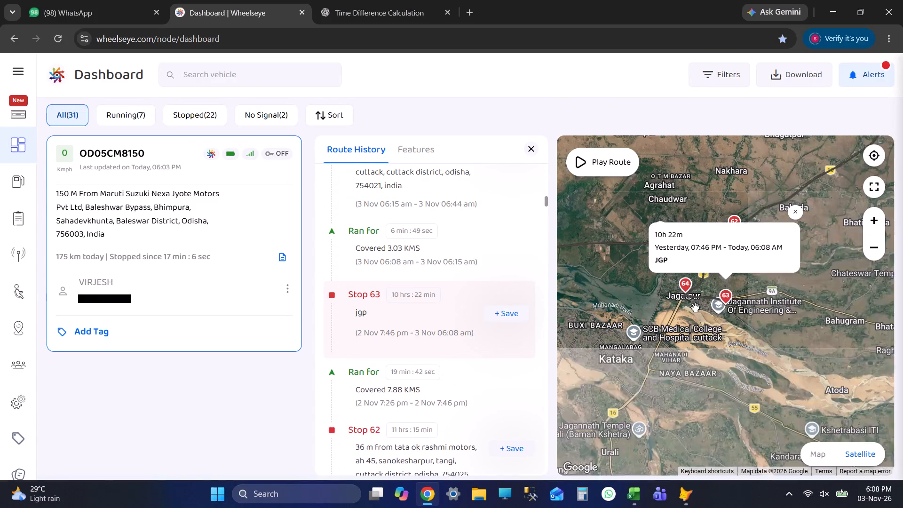
key("alt+Tab")
type("LOADING")
key("Tab")
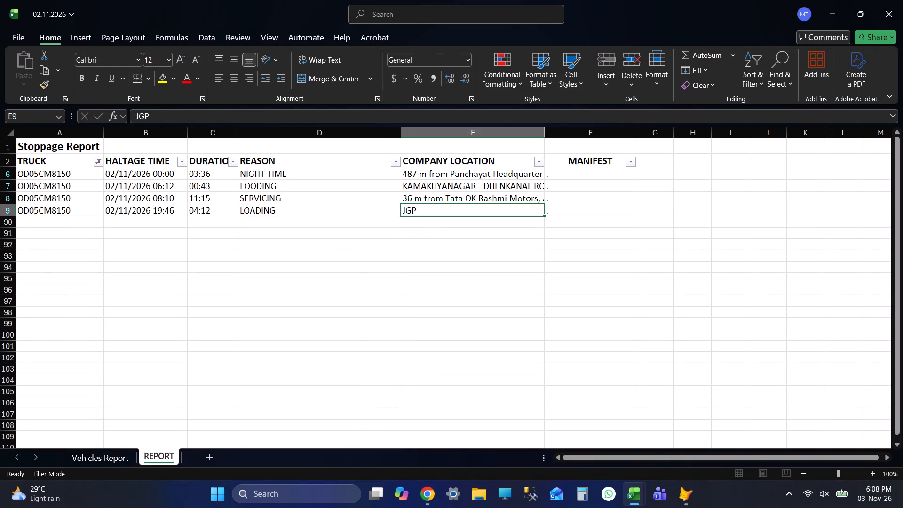
key("ctrl+s")
For the 19:46 halt's manifest, check the JGP (MANGULI) sheet in the October daily trip workbook.
key("Tab")
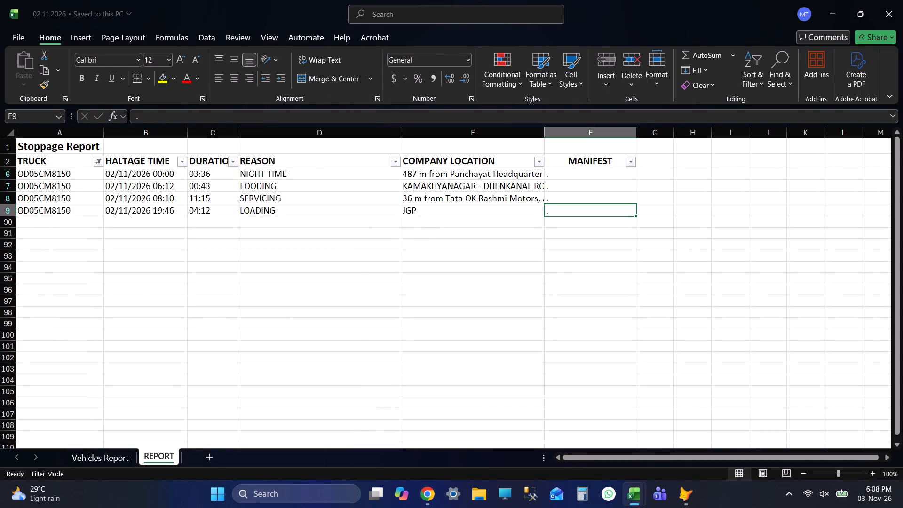
key("alt+Tab")
key("alt+Tab")
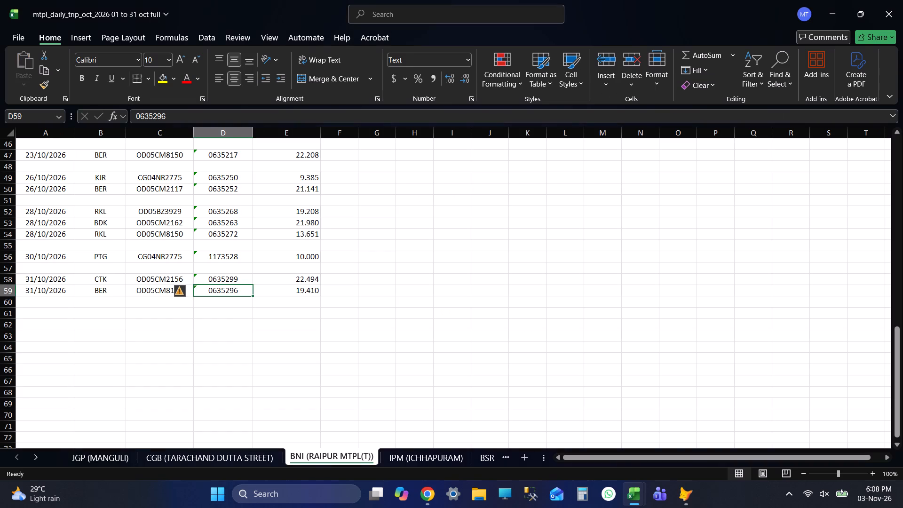
left_click(79, 456)
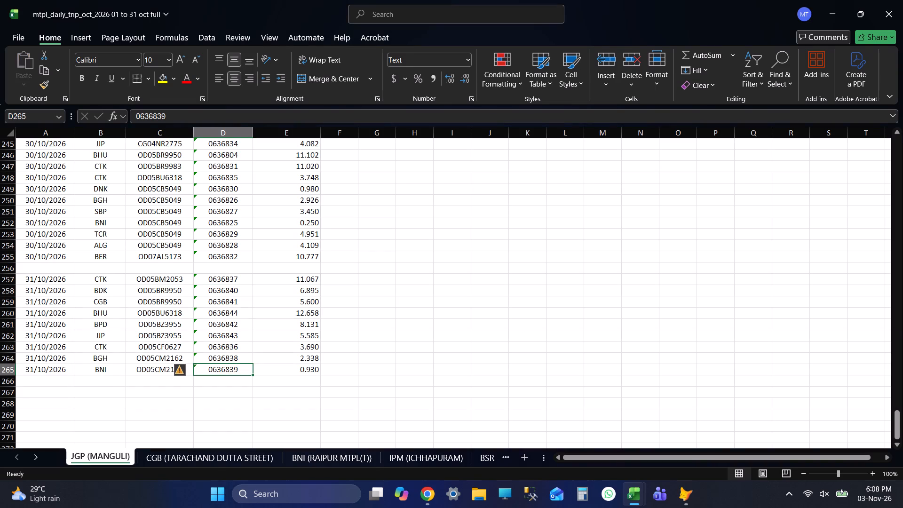
left_click(165, 269)
scroll(191, 242, "up", 1)
scroll(190, 261, "down", 1)
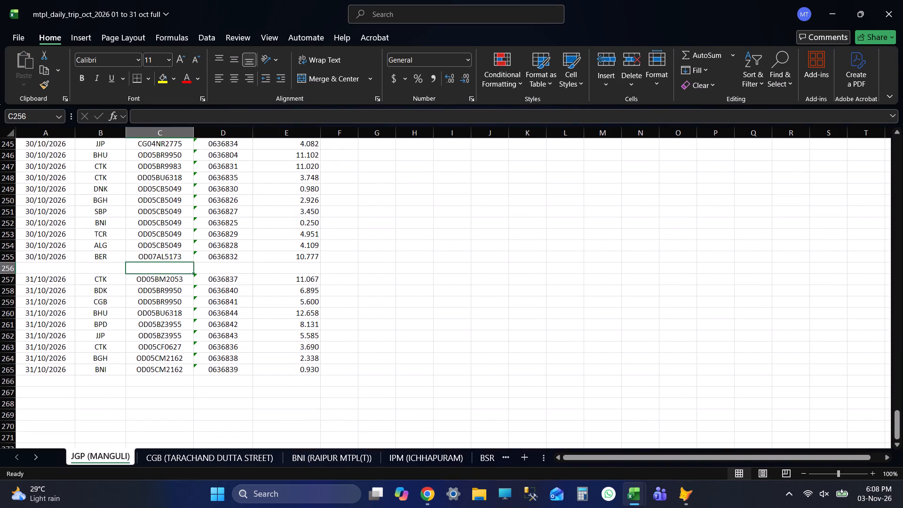
Bring up the JGP (MANGULI) sheet in the November daily trip workbook and return to the 02.11.2026 stoppage report.
key("alt+Tab")
key("alt+Tab")
key("alt+Tab")
key("alt+Tab")
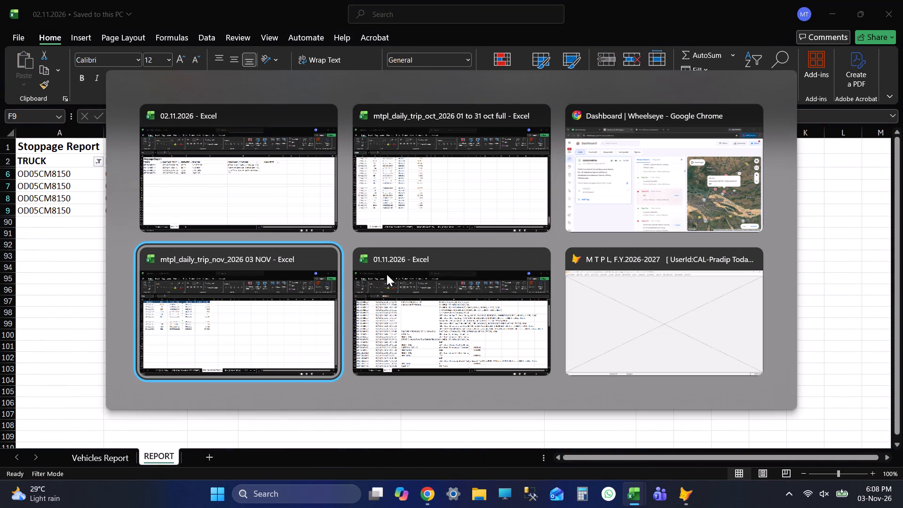
left_click(78, 458)
key("alt+Tab")
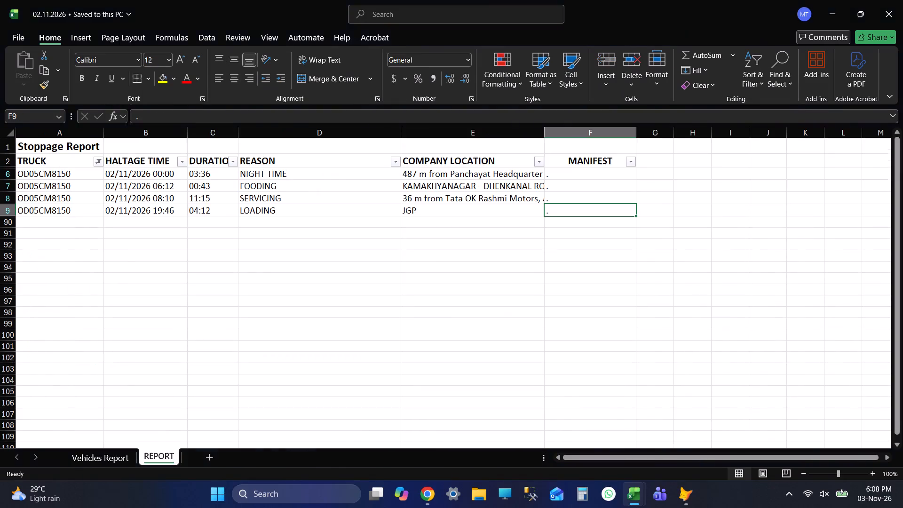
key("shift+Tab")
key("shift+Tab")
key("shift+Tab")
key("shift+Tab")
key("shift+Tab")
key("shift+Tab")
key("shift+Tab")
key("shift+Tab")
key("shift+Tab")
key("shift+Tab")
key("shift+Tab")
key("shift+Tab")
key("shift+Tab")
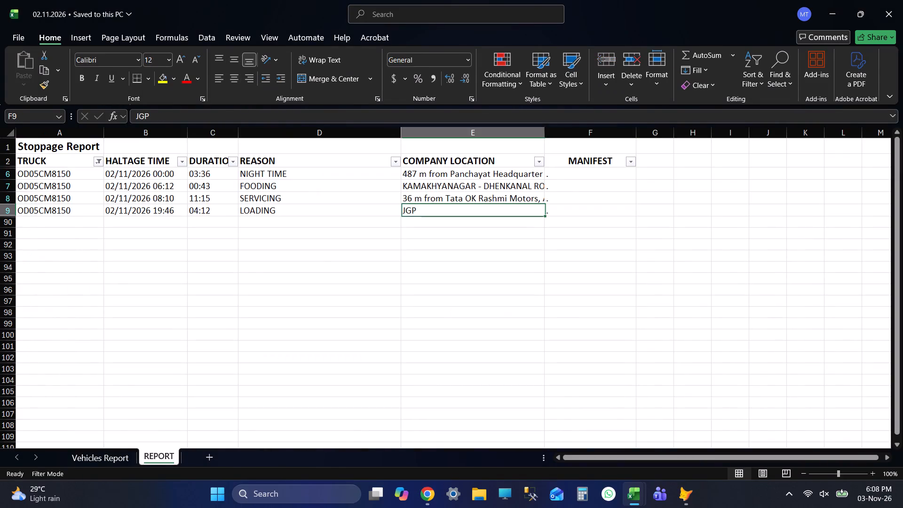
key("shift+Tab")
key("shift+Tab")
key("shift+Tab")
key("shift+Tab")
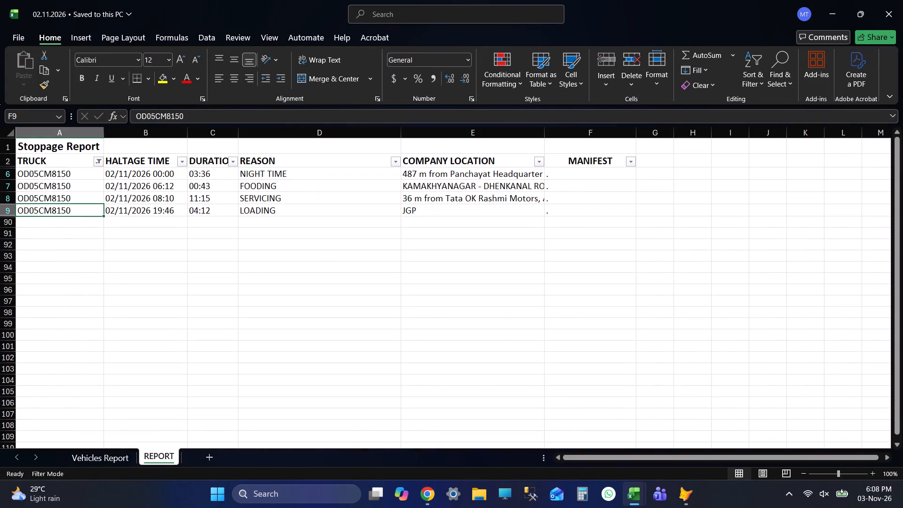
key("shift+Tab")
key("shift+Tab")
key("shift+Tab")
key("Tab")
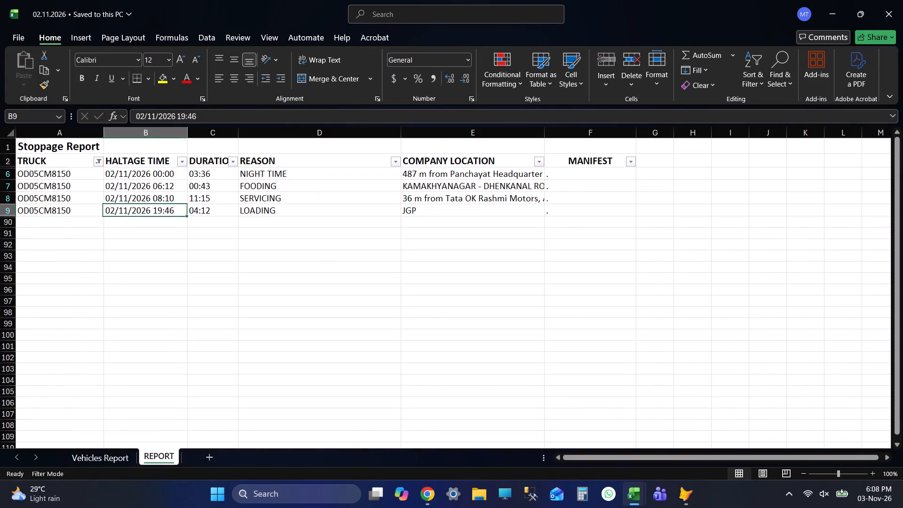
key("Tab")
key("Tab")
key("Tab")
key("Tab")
key("alt+Tab")
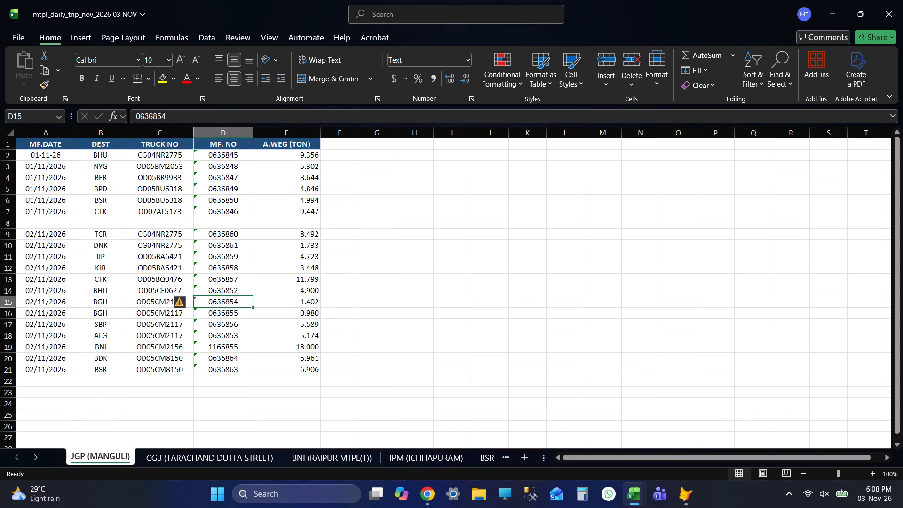
left_click(174, 361)
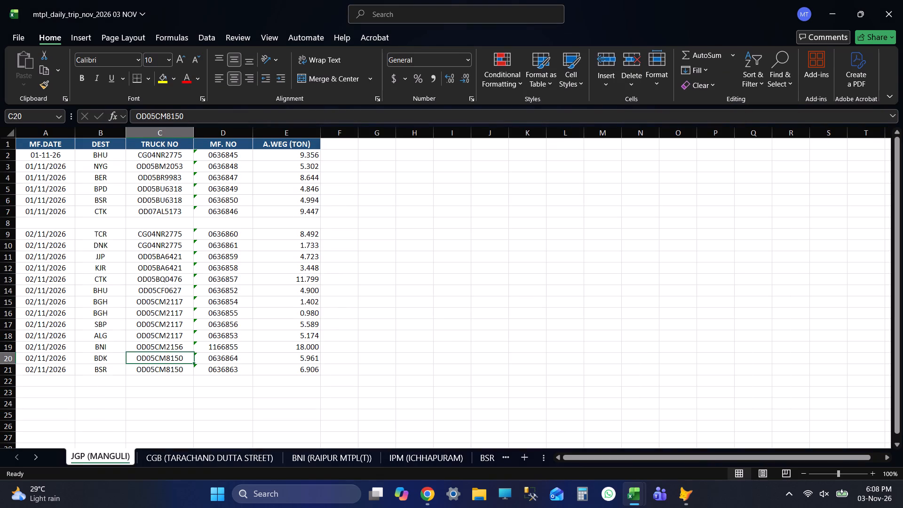
key("Down")
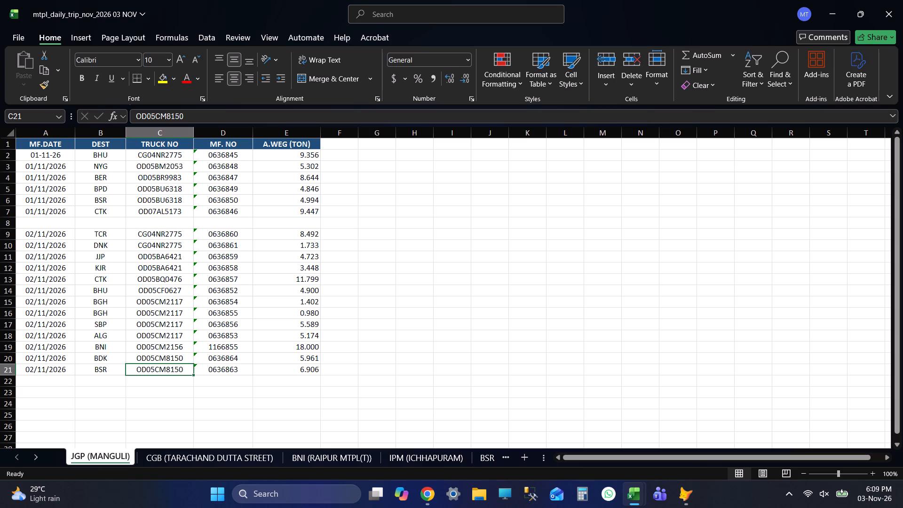
key("Right")
key("Up")
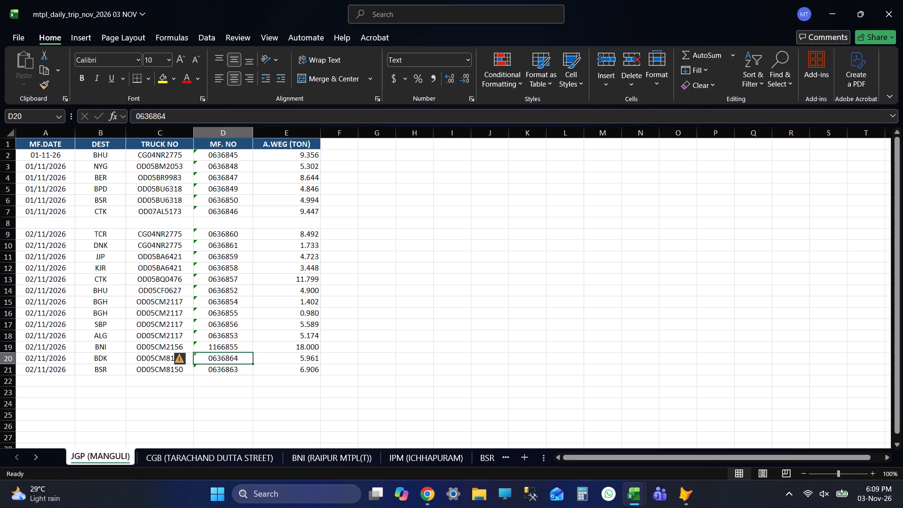
key("Down")
key("ctrl+c")
key("alt+Tab")
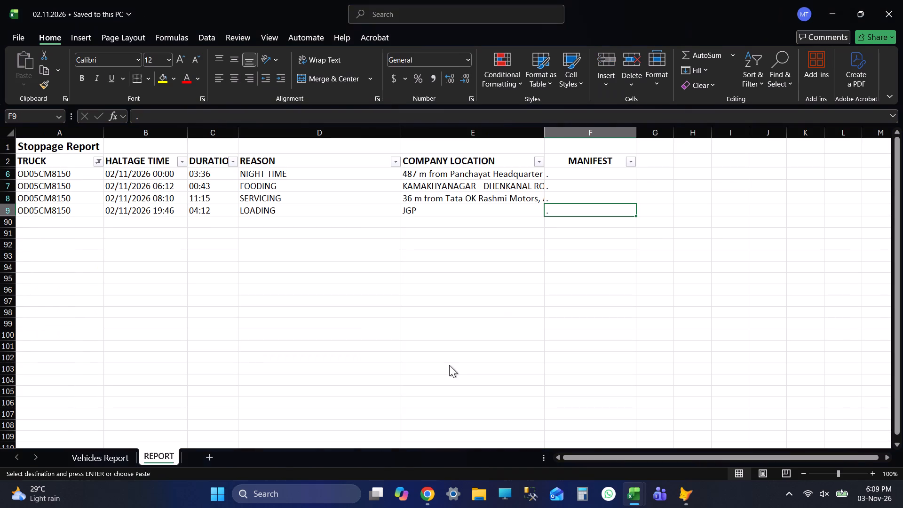
key("ctrl+v")
key("Return")
key("Return")
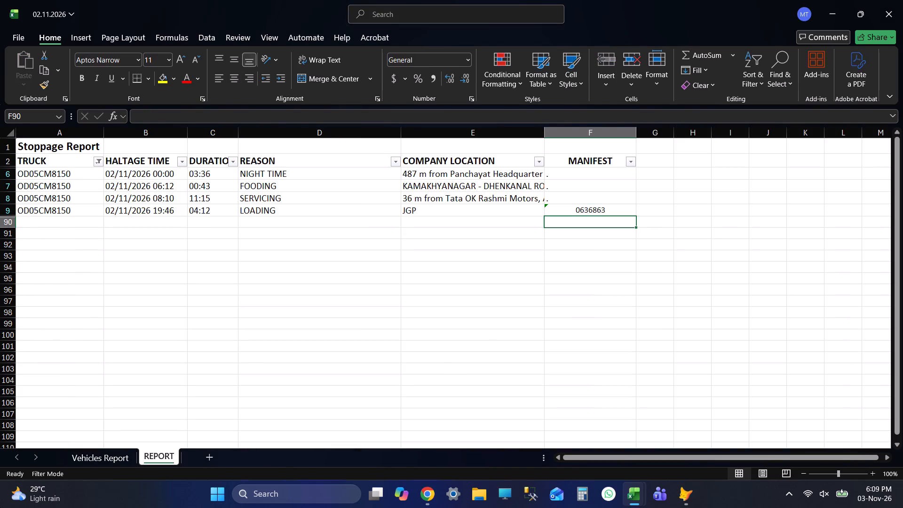
Save the 02.11.2026 stoppage report.
key("ctrl+s")
key("ctrl+s")
key("ctrl+s")
key("ctrl+s")
key("ctrl+s")
key("ctrl+s")
key("ctrl+s")
key("ctrl+s")
key("ctrl+s")
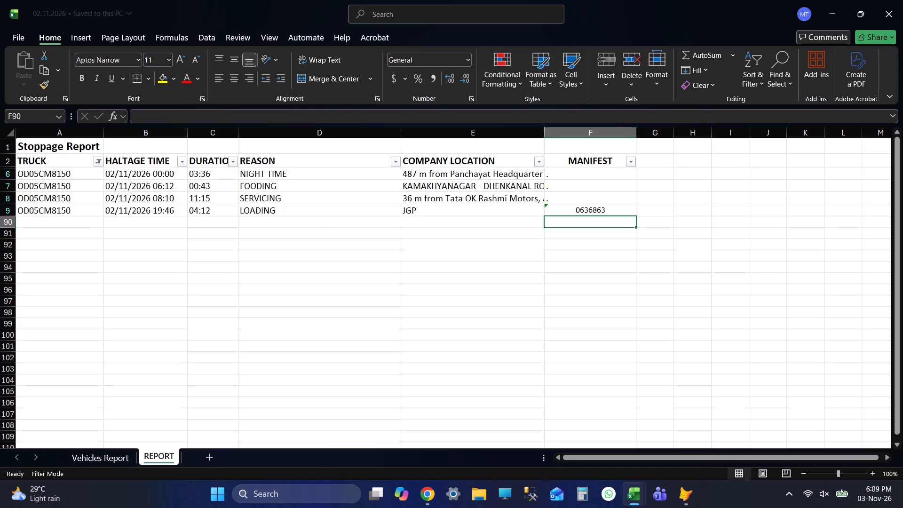
key("ctrl+s")
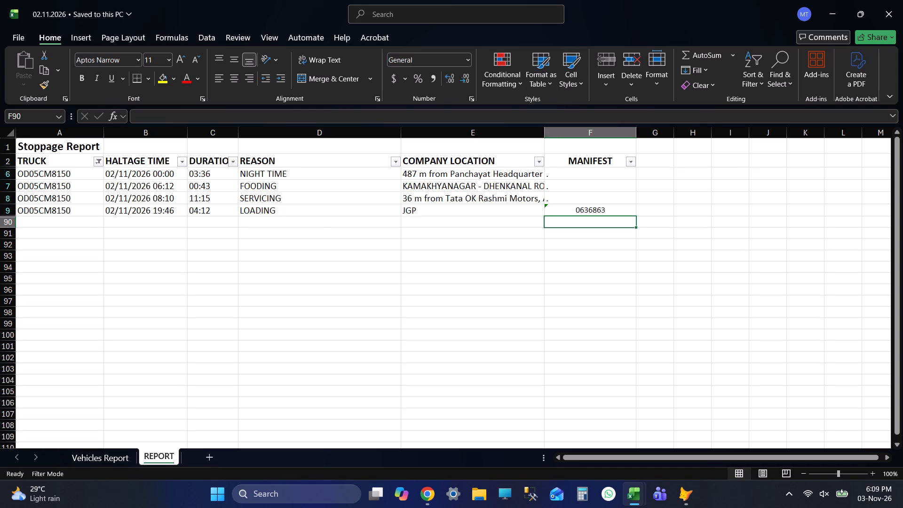
key("ctrl+s")
key("ctrl+s")
key("alt+Tab")
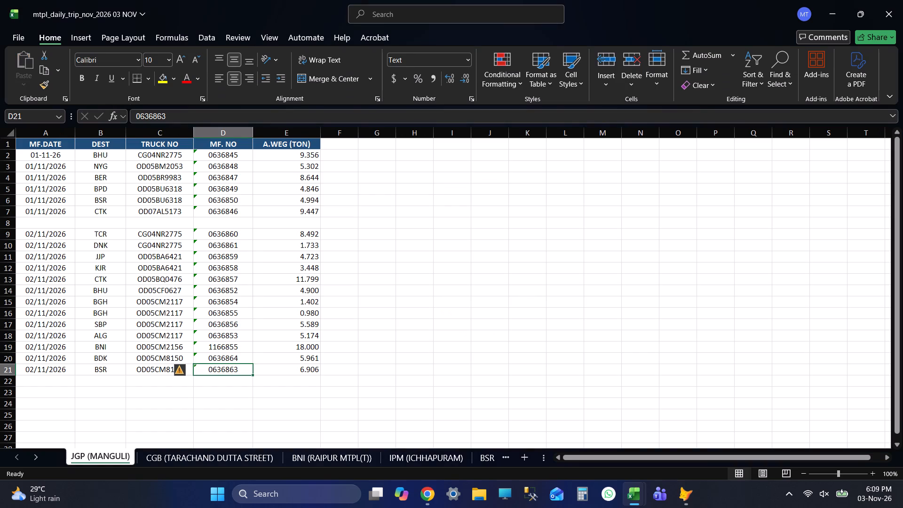
key("alt+Tab")
key("ctrl+s")
key("ctrl+s")
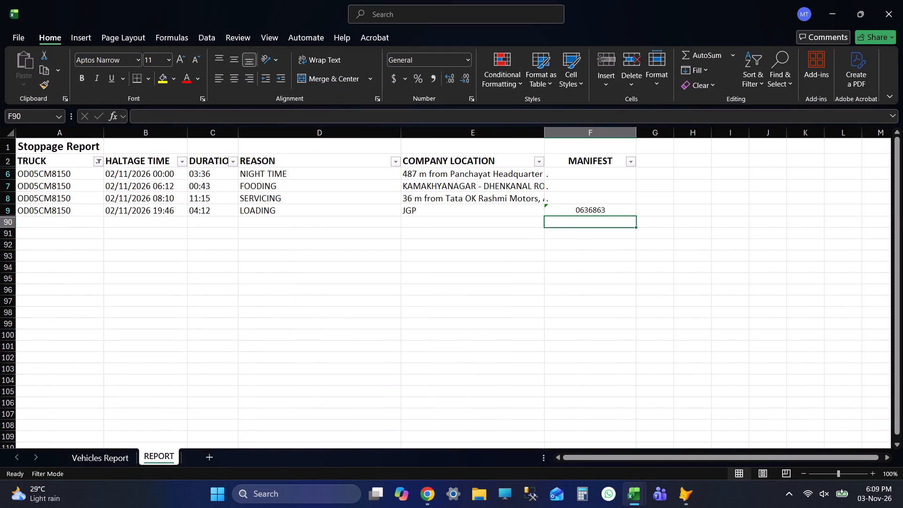
key("alt+Tab")
key("alt+Tab")
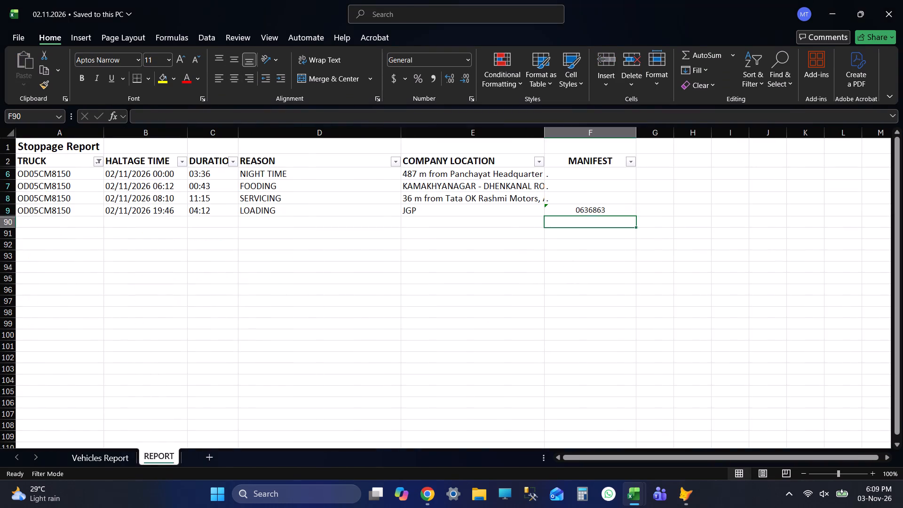
key("alt+Tab")
key("alt+Tab")
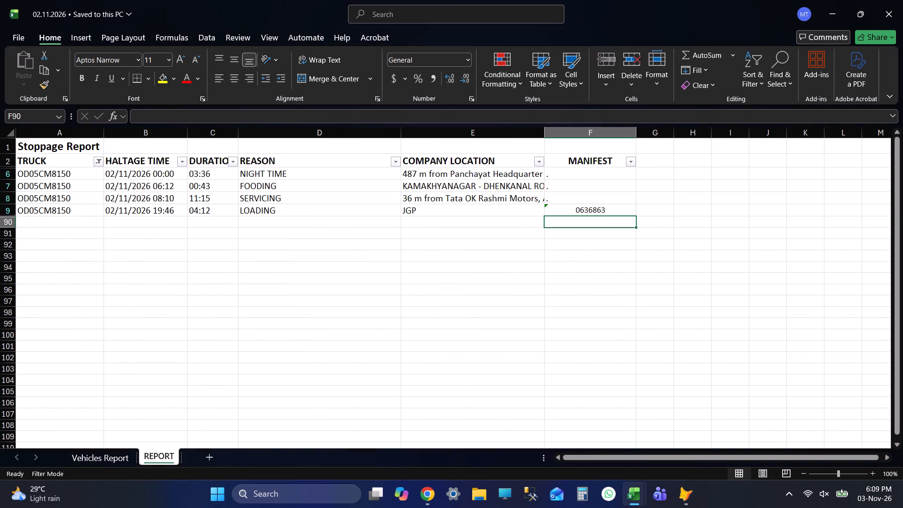
left_click(92, 165)
left_click(100, 162)
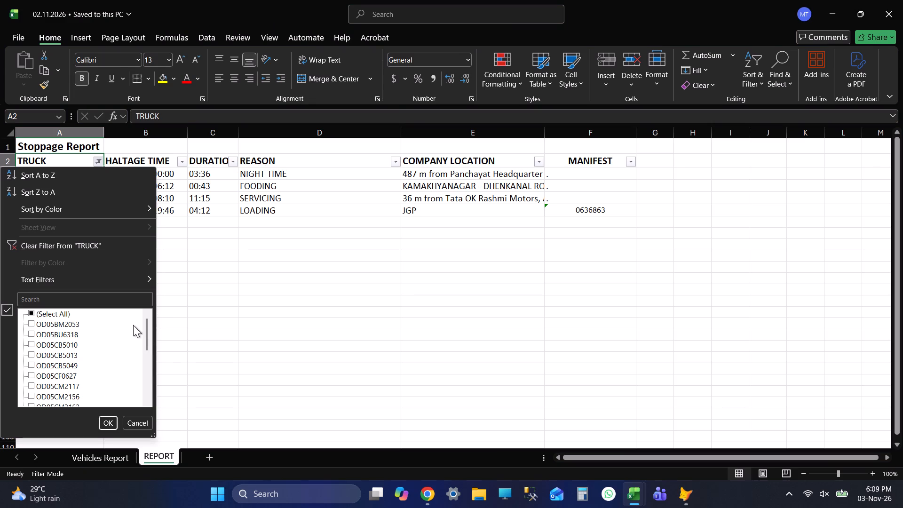
left_click_drag(145, 326, 152, 350)
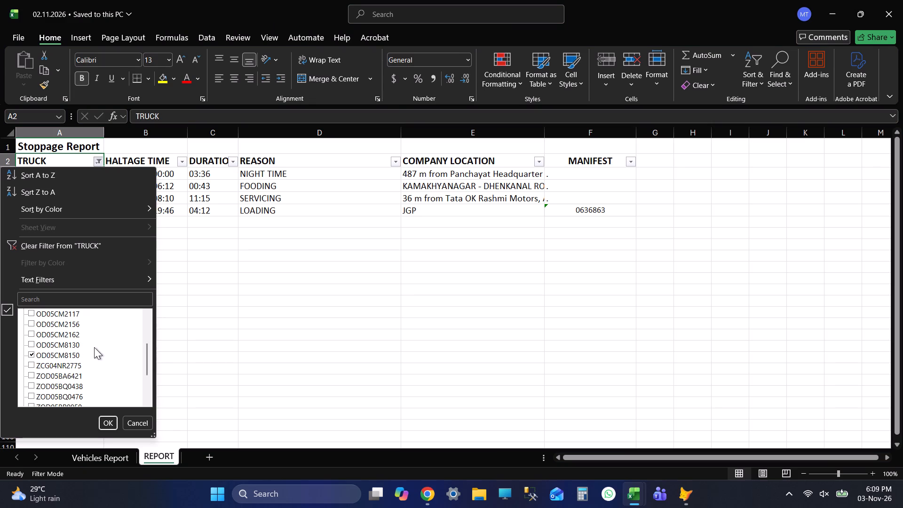
left_click(66, 357)
left_click(68, 368)
left_click(106, 425)
left_click(277, 282)
key("ctrl+s")
left_click(436, 166)
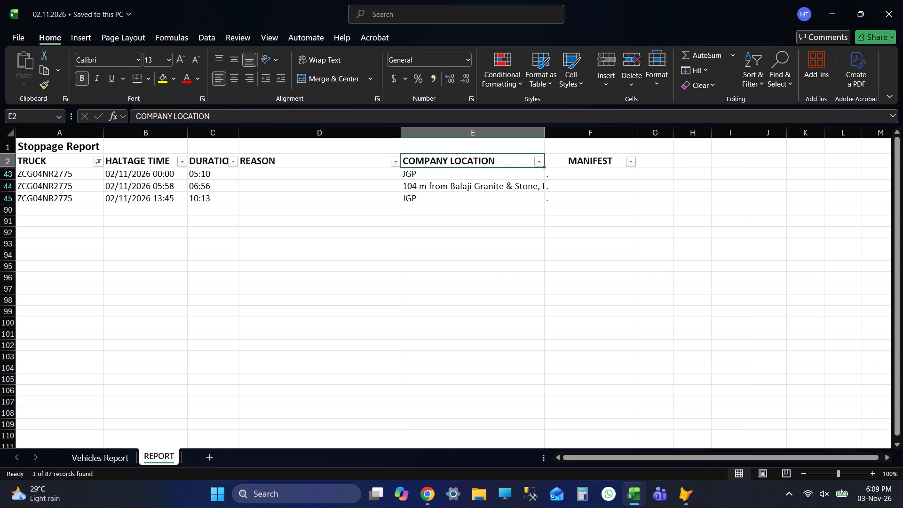
left_click(415, 168)
key("shift+Tab")
key("shift+Tab")
key("shift+Tab")
key("shift+Tab")
key("shift+Tab")
key("shift+Tab")
key("shift+Tab")
key("shift+Tab")
key("shift+Tab")
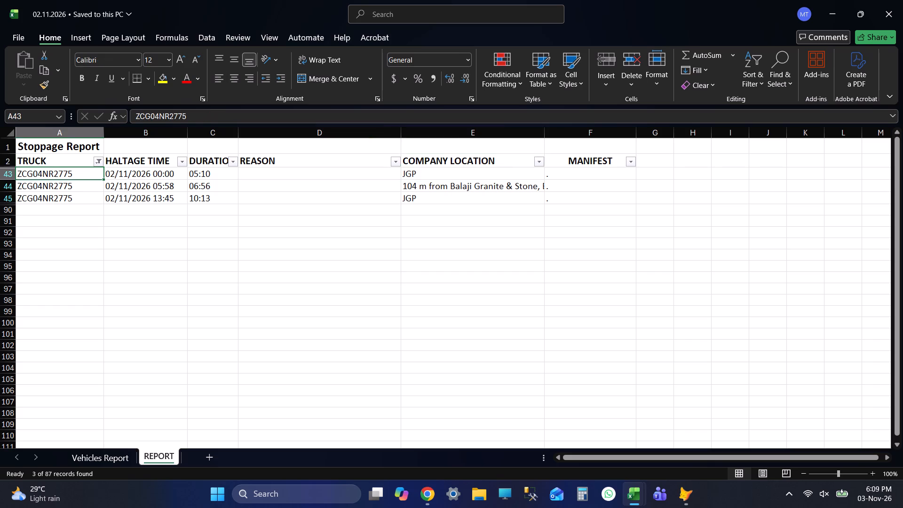
key("ctrl+c")
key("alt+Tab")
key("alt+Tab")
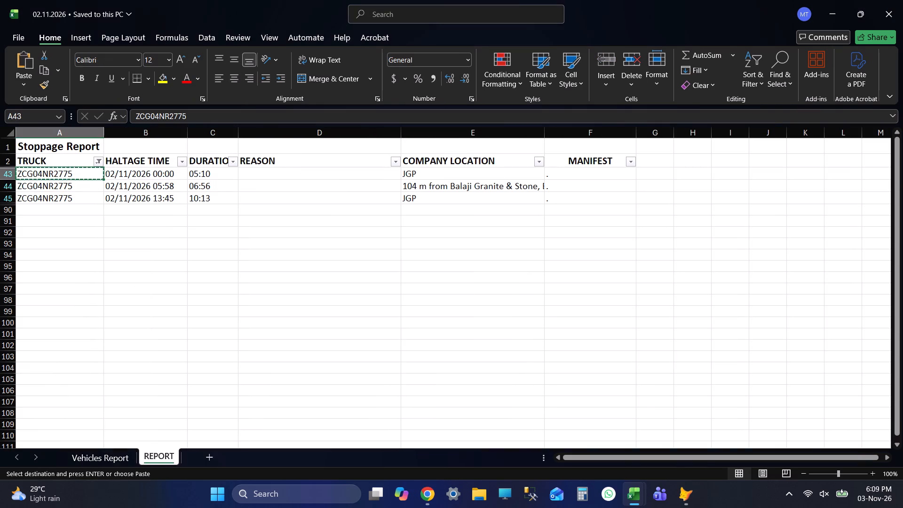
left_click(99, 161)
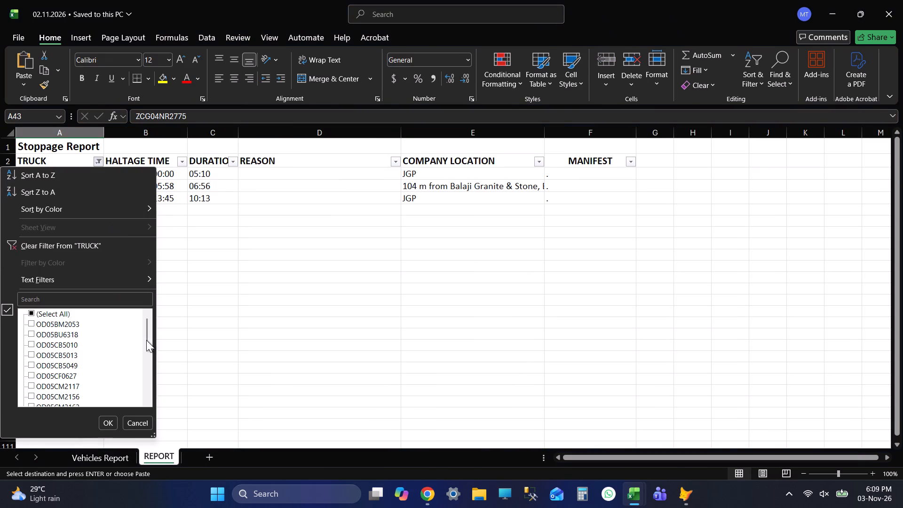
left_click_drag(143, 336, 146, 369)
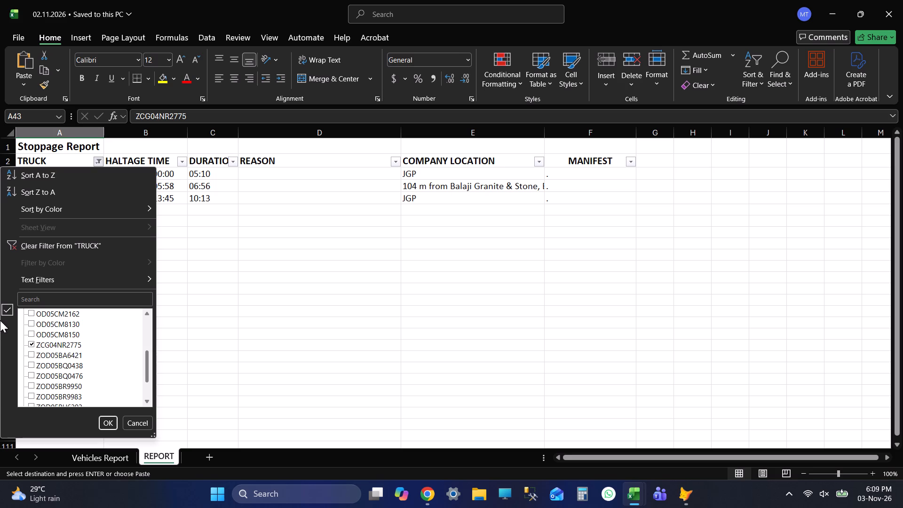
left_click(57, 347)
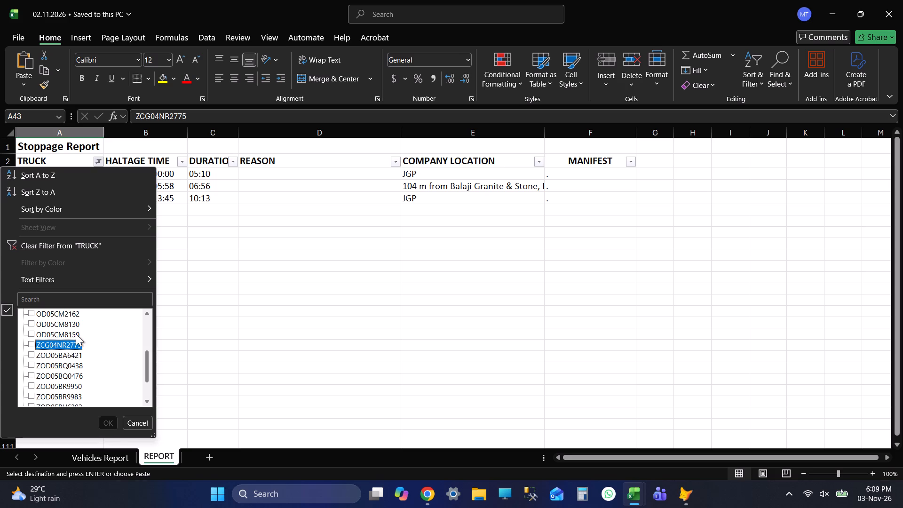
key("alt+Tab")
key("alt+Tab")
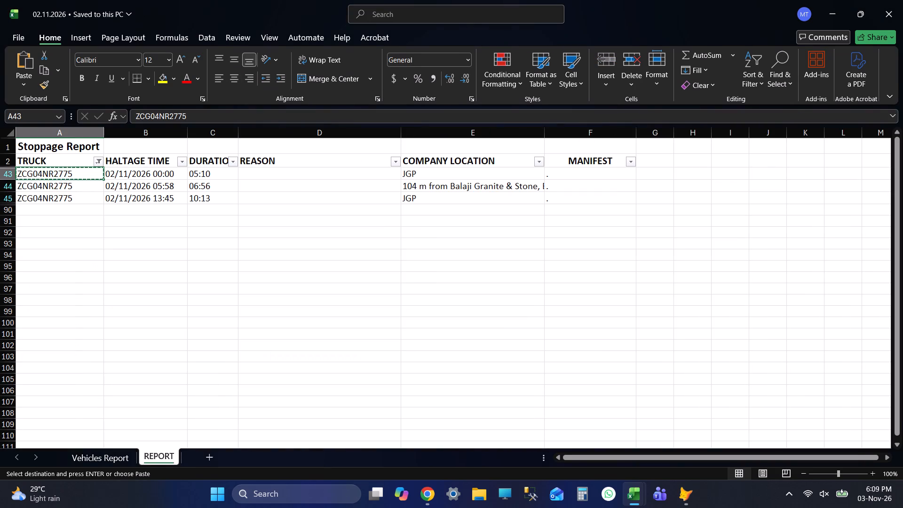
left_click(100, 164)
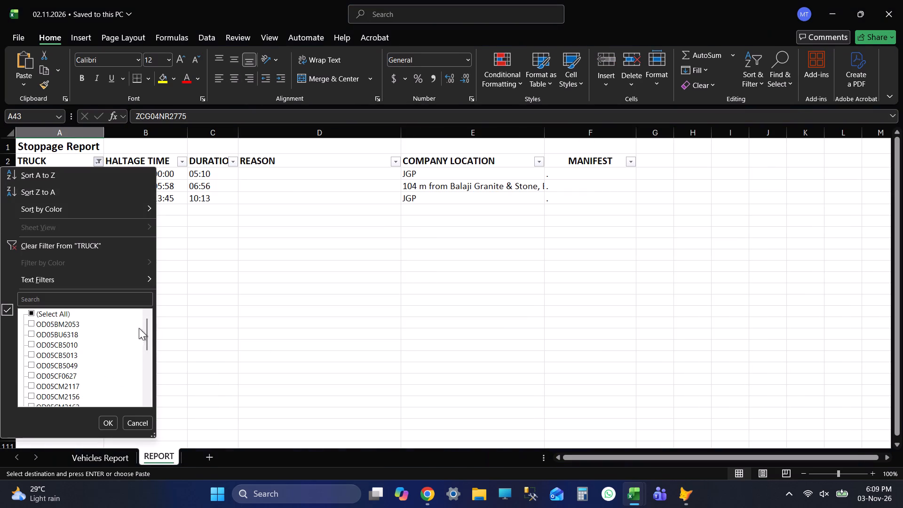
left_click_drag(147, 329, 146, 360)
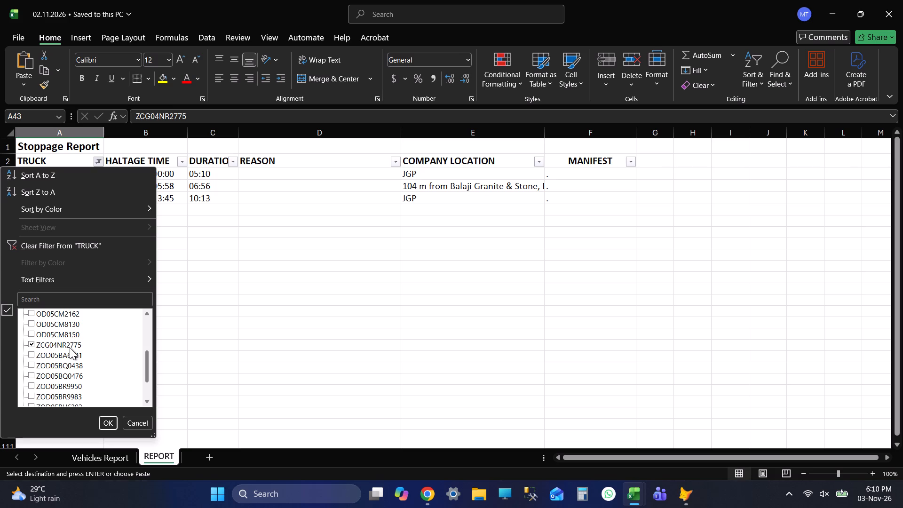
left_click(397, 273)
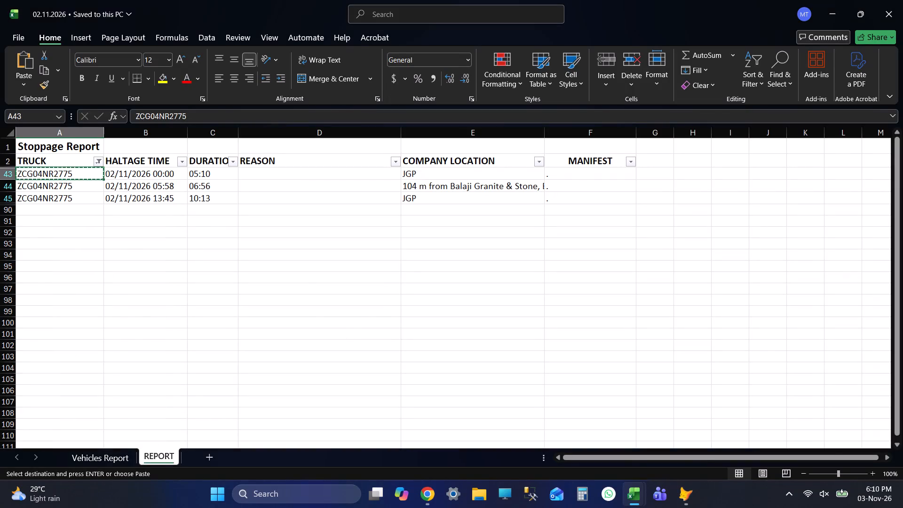
key("alt+Tab")
key("alt+Tab")
key("alt+Tab")
key("alt+Tab")
key("alt+Tab")
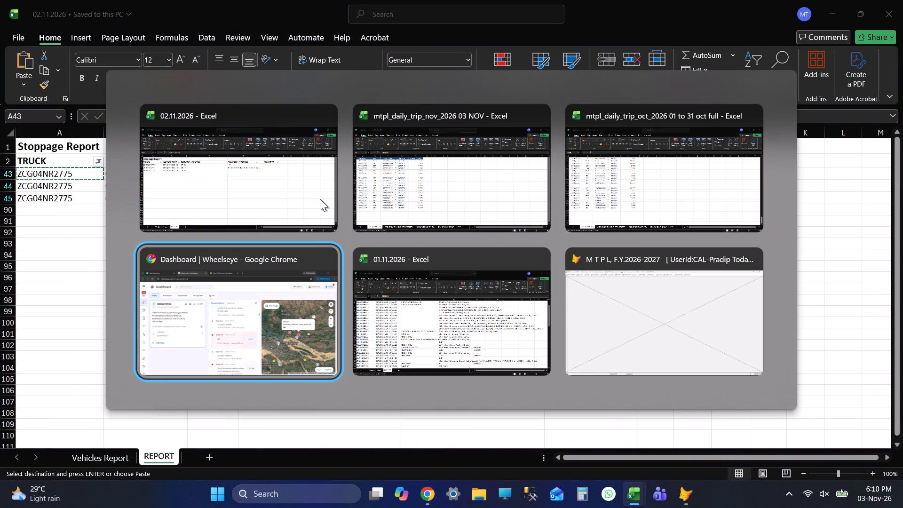
left_click(230, 67)
key("ctrl+v")
key("Return")
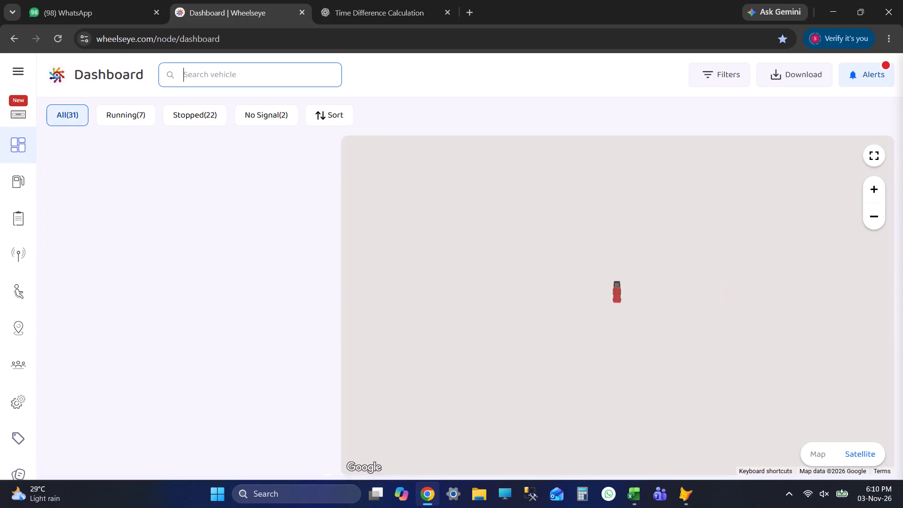
left_click(196, 212)
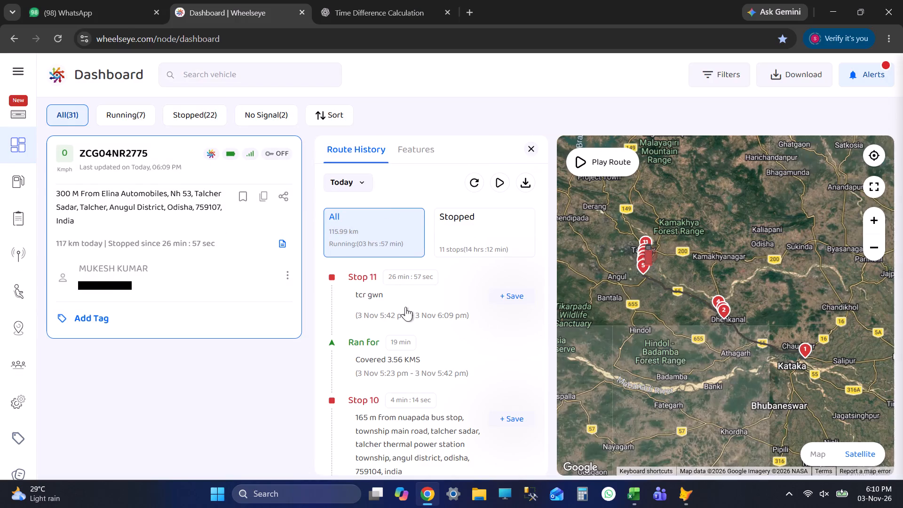
left_click(366, 175)
left_click(360, 268)
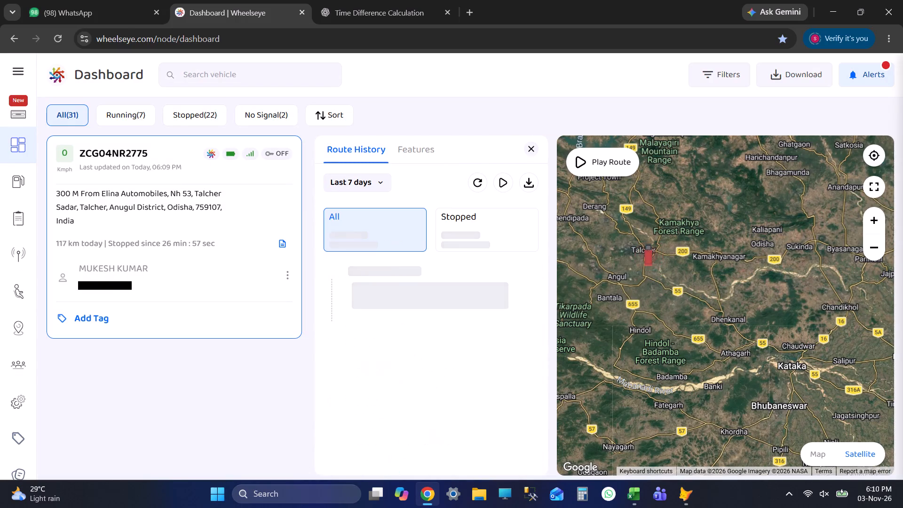
scroll(434, 385, "down", 6)
scroll(442, 380, "up", 1)
scroll(442, 380, "down", 3)
scroll(442, 380, "up", 1)
scroll(442, 380, "down", 5)
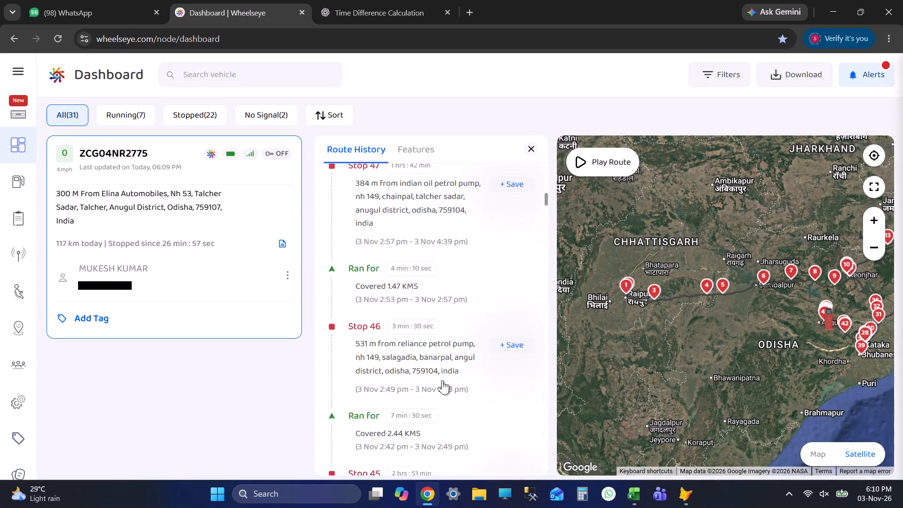
scroll(442, 380, "down", 11)
scroll(443, 356, "up", 2)
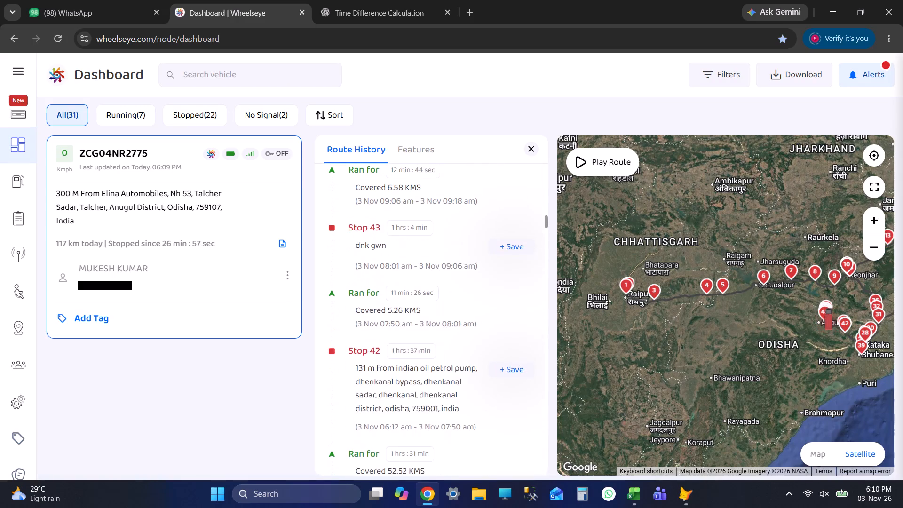
left_click(447, 383)
scroll(470, 415, "down", 1)
scroll(707, 289, "up", 1)
scroll(707, 289, "down", 1)
scroll(707, 289, "up", 19)
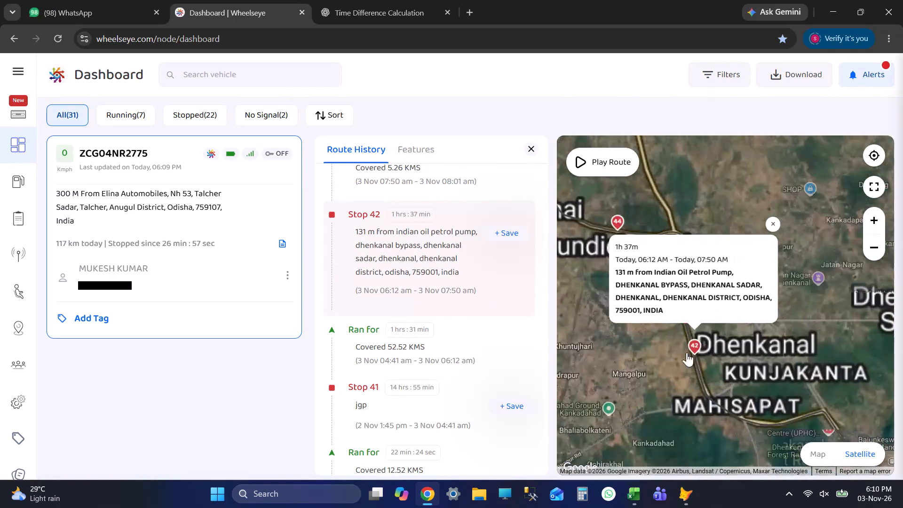
scroll(687, 352, "up", 1)
scroll(687, 352, "down", 1)
scroll(687, 352, "up", 2)
left_click(415, 417)
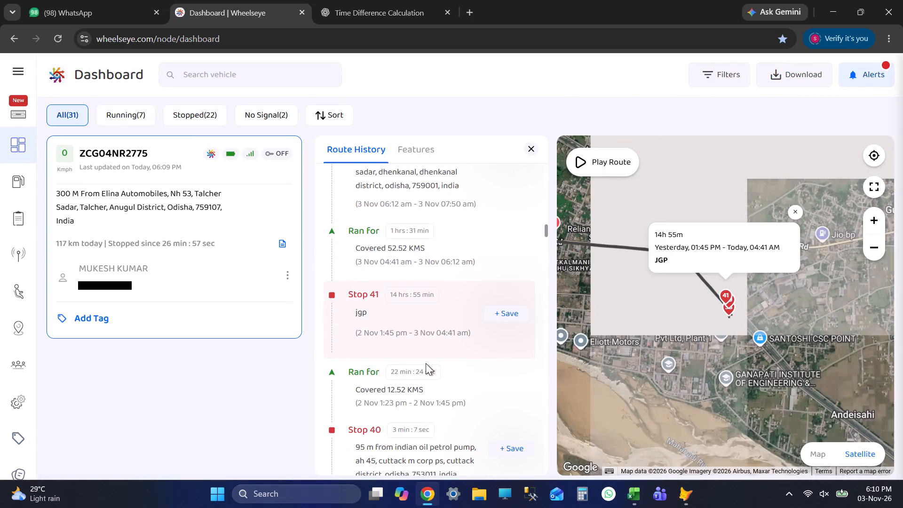
scroll(426, 363, "up", 4)
left_click(416, 396)
scroll(733, 310, "up", 1)
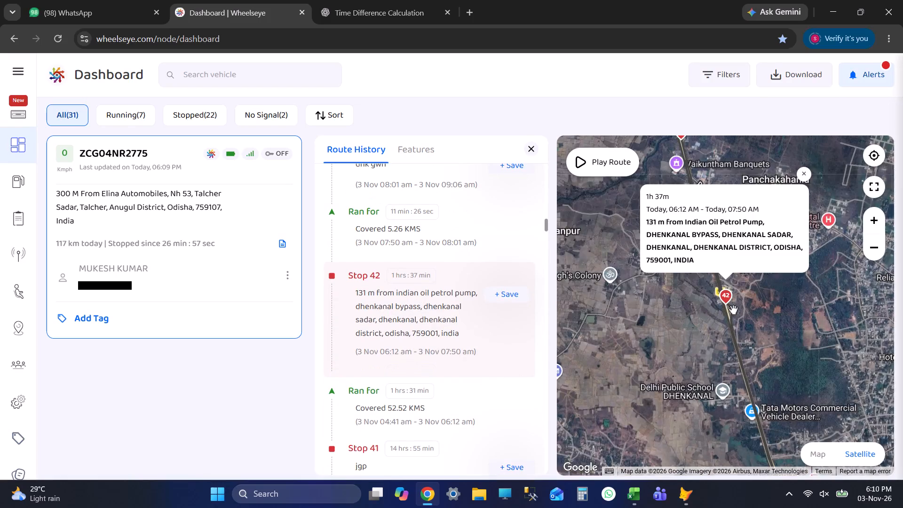
scroll(733, 310, "up", 6)
scroll(719, 289, "down", 1)
scroll(719, 289, "up", 5)
left_click_drag(746, 365, 707, 332)
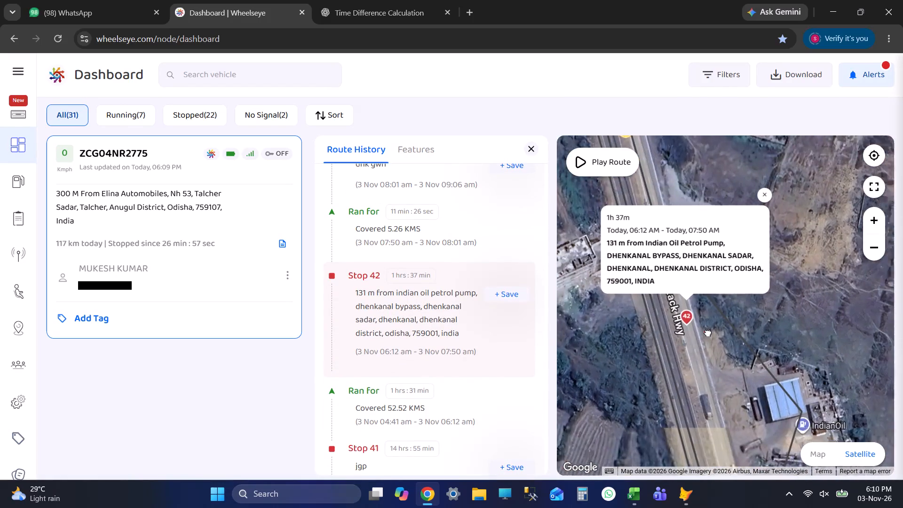
left_click_drag(707, 332, 693, 317)
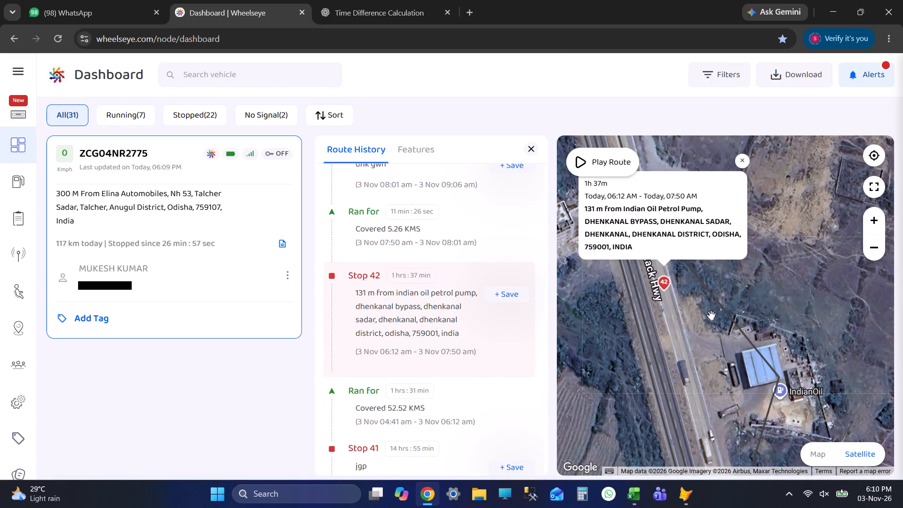
scroll(741, 349, "down", 1)
scroll(741, 351, "up", 1)
scroll(741, 351, "down", 2)
scroll(741, 351, "up", 5)
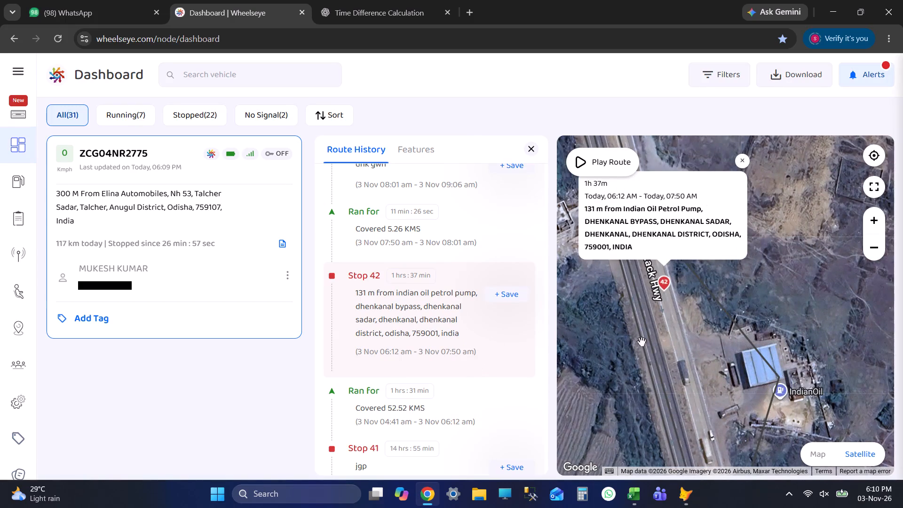
scroll(769, 363, "down", 2)
scroll(503, 407, "down", 2)
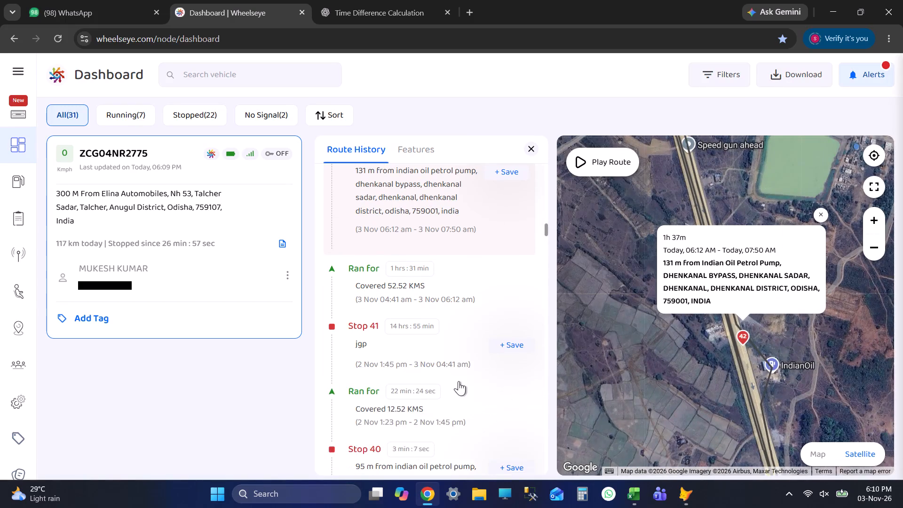
left_click(457, 363)
scroll(457, 363, "up", 2)
left_click(456, 316)
scroll(725, 345, "up", 1)
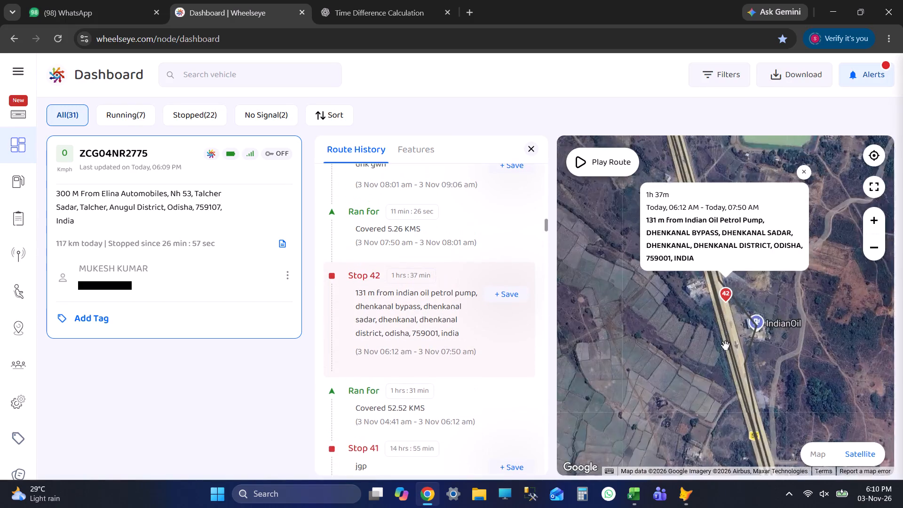
scroll(725, 345, "up", 1)
left_click_drag(739, 312, 697, 362)
scroll(729, 356, "up", 1)
scroll(729, 356, "down", 1)
scroll(729, 356, "up", 2)
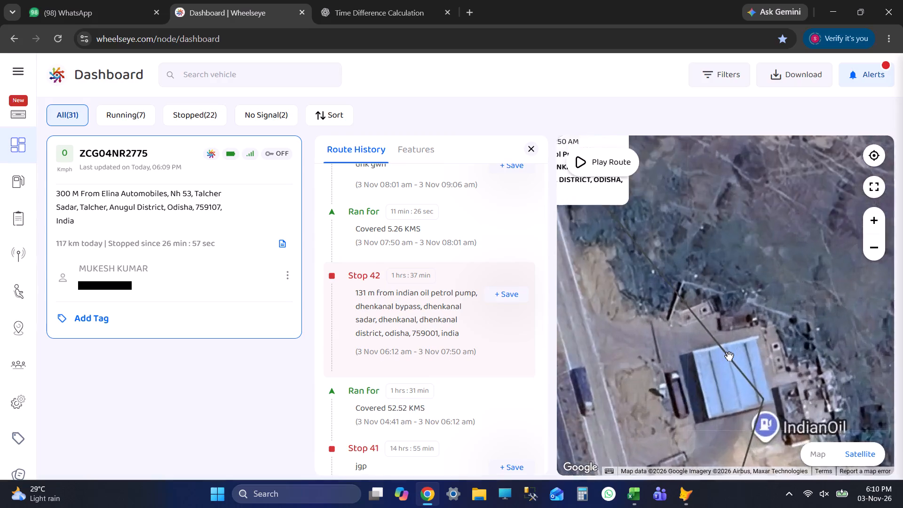
scroll(729, 356, "down", 7)
scroll(729, 363, "up", 1)
scroll(729, 363, "down", 4)
scroll(440, 334, "up", 3)
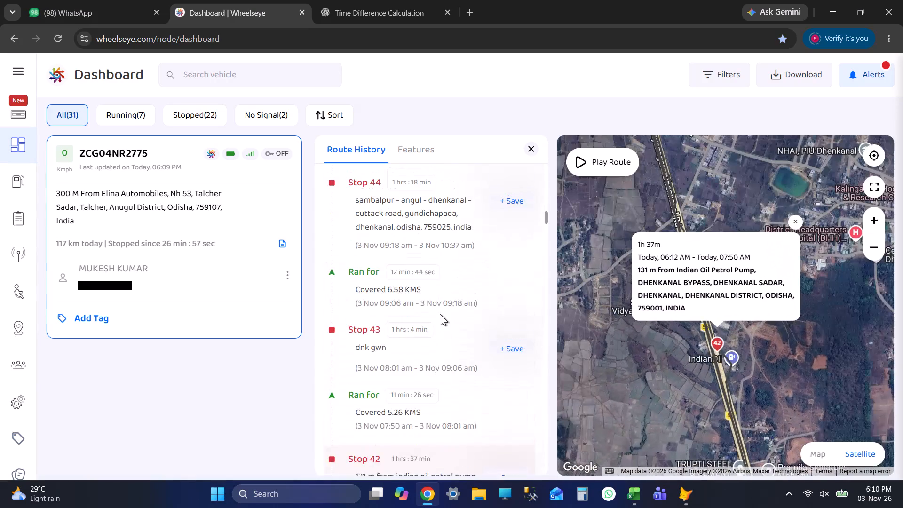
left_click(440, 313)
left_click(443, 345)
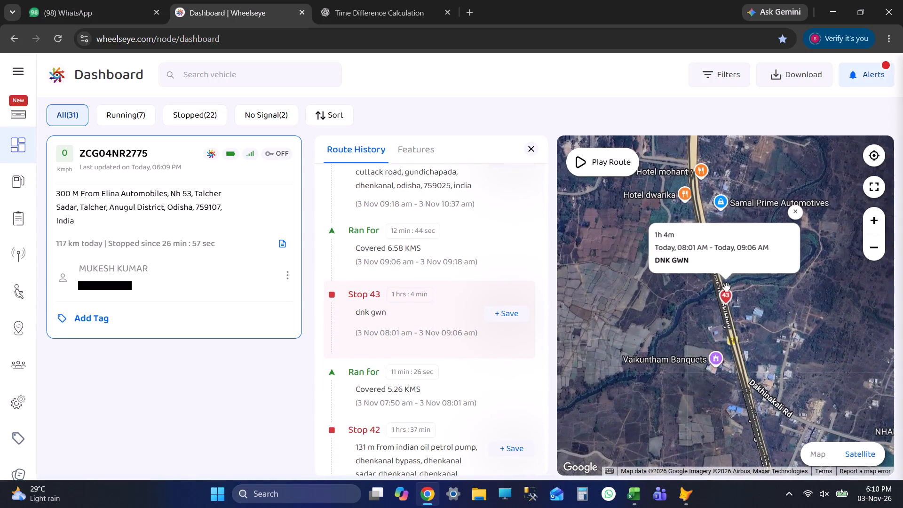
scroll(726, 287, "up", 6)
scroll(726, 326, "down", 7)
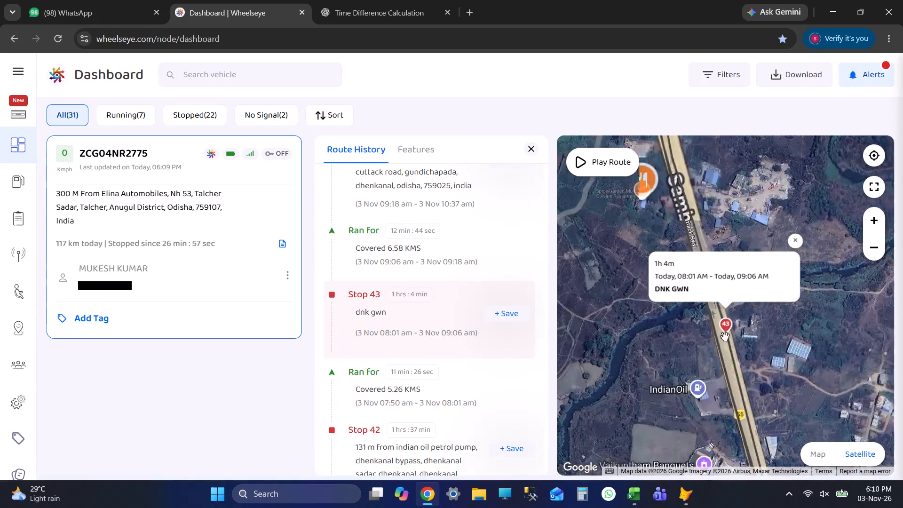
scroll(725, 336, "down", 2)
key("alt+Tab")
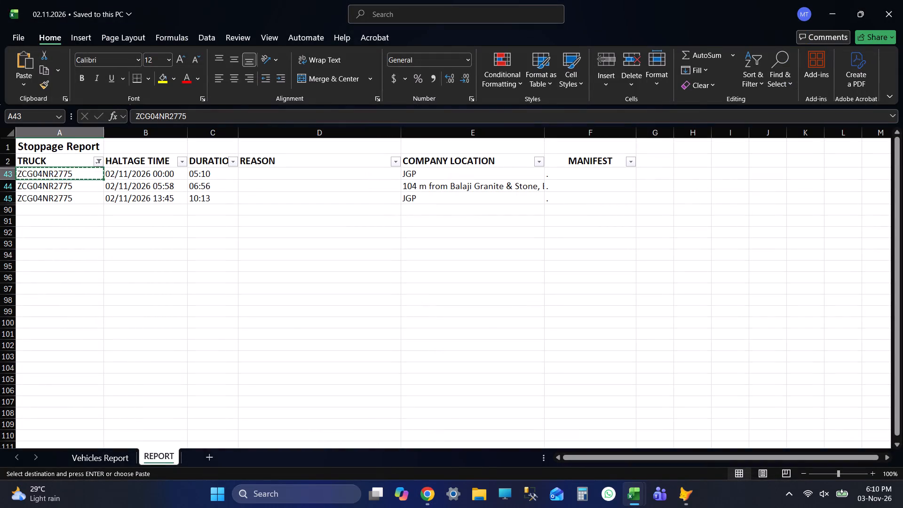
left_click(250, 186)
key("alt+Tab")
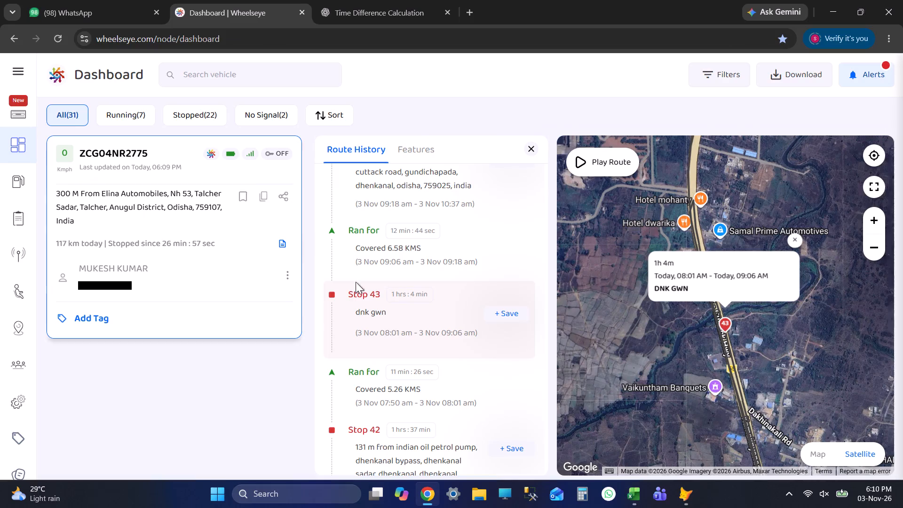
key("alt+Tab")
key("alt+Tab")
key("alt+Tab")
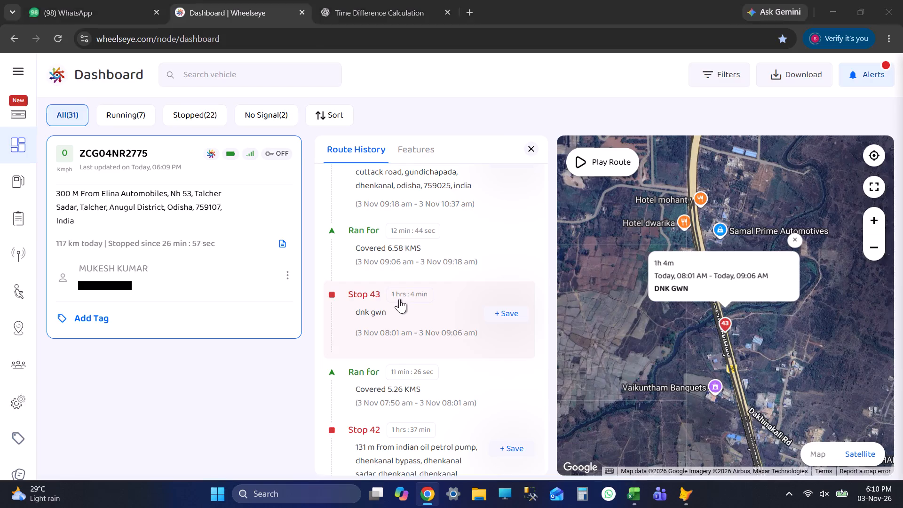
key("alt+Tab")
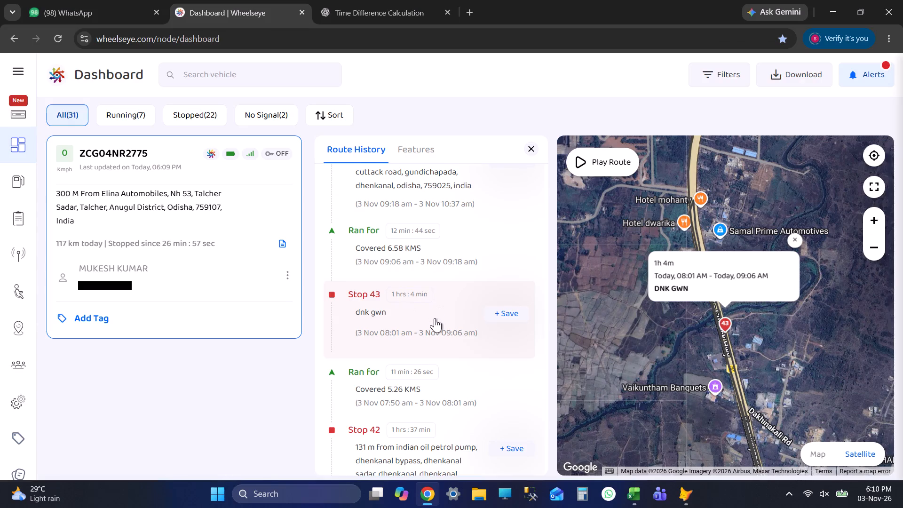
scroll(434, 319, "up", 1)
scroll(434, 319, "down", 8)
scroll(448, 318, "up", 1)
scroll(448, 318, "down", 1)
scroll(448, 318, "up", 1)
scroll(448, 318, "down", 3)
scroll(448, 318, "up", 1)
scroll(448, 318, "down", 3)
scroll(448, 318, "up", 1)
scroll(448, 318, "down", 2)
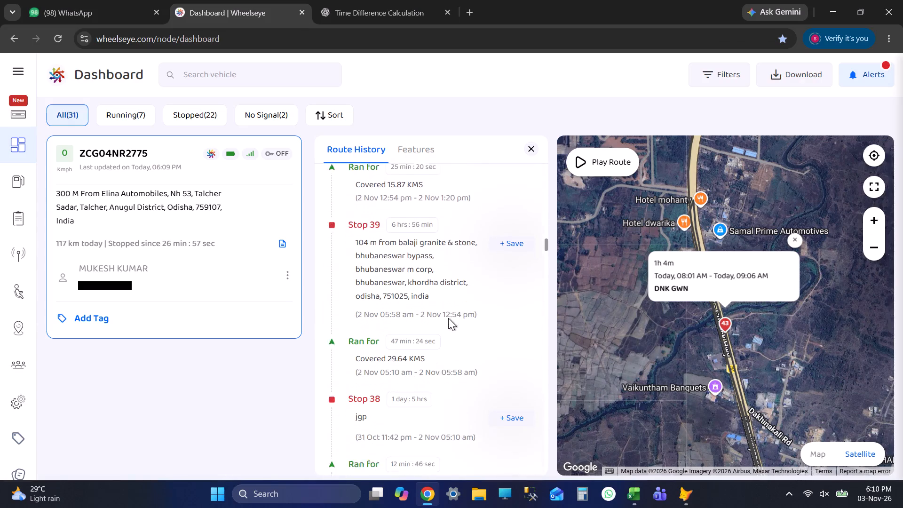
left_click(438, 327)
scroll(448, 327, "down", 1)
scroll(448, 327, "up", 2)
left_click(449, 254)
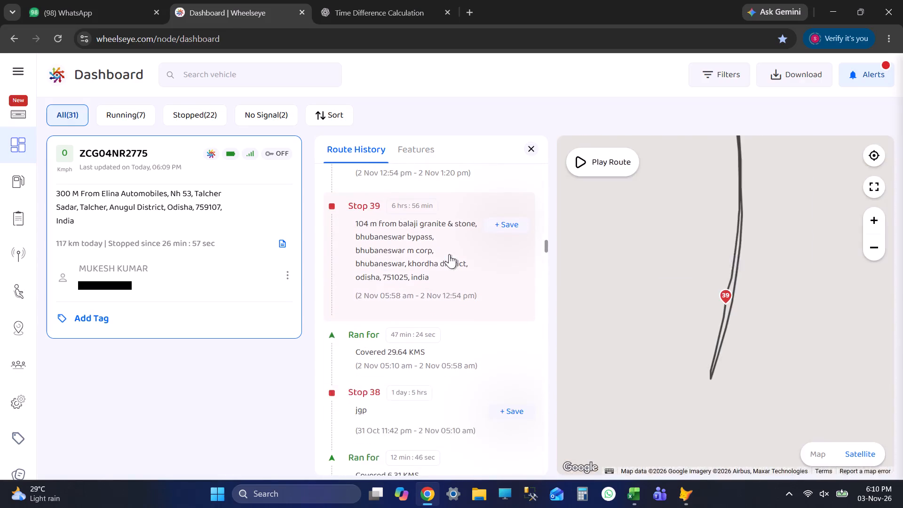
scroll(728, 294, "up", 5)
scroll(727, 327, "down", 2)
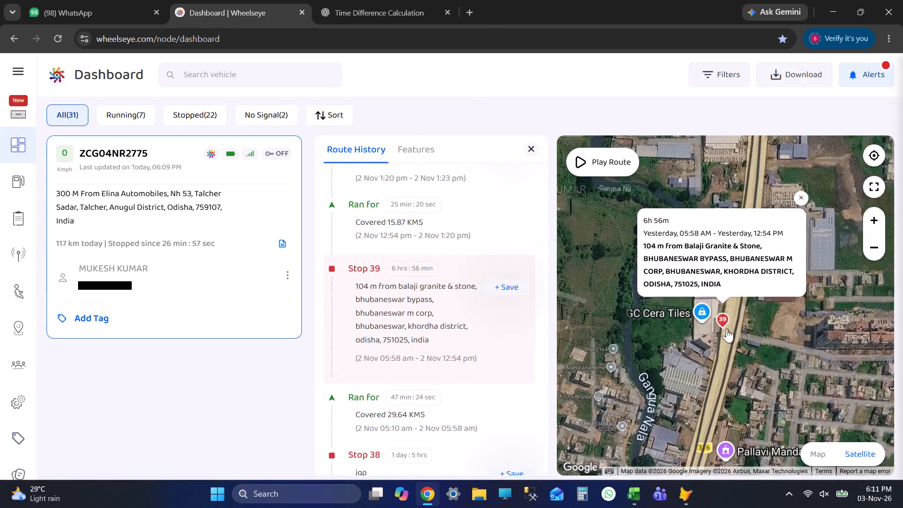
key("alt+Tab")
key("alt+Tab")
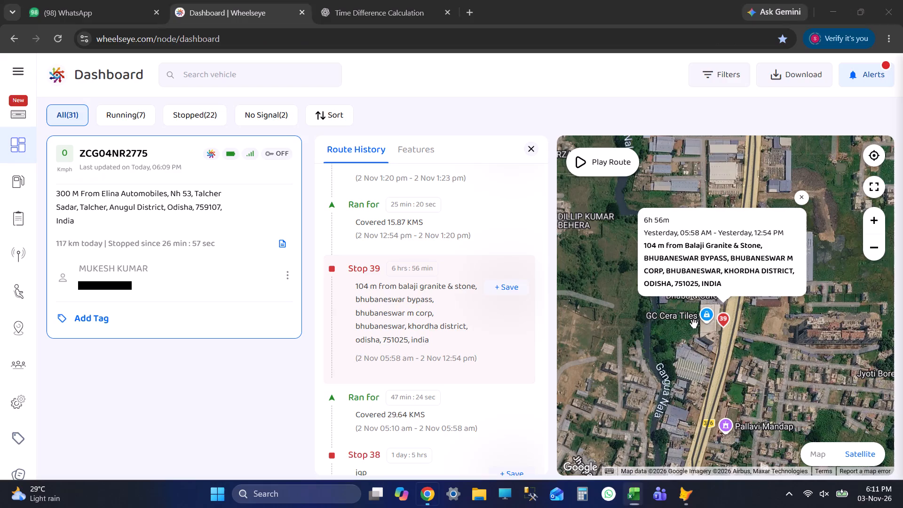
scroll(717, 330, "up", 2)
scroll(459, 300, "up", 3)
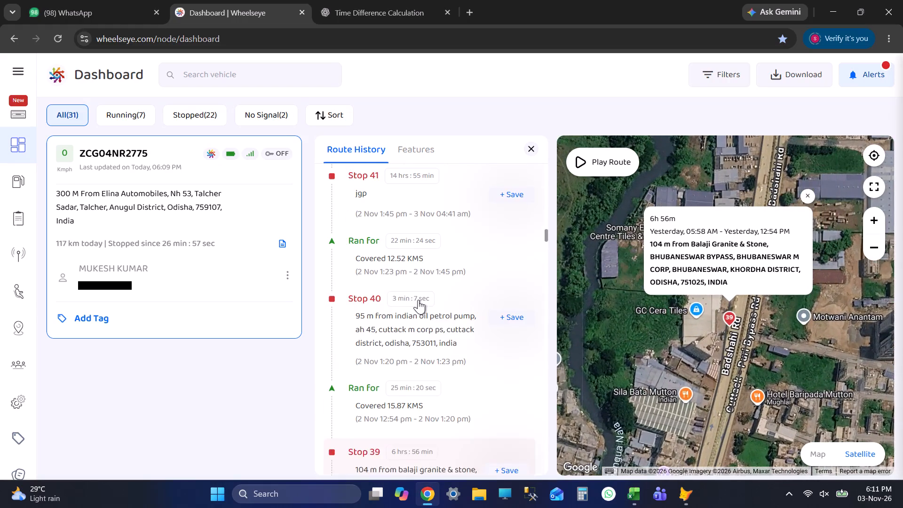
left_click(418, 300)
scroll(418, 300, "up", 2)
left_click(418, 300)
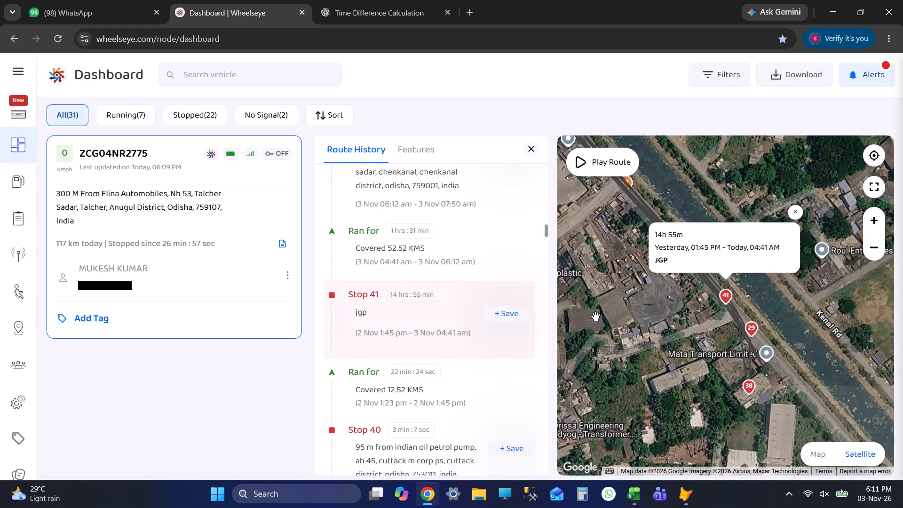
key("alt+Tab")
key("Tab")
type("BHU")
key("Tab")
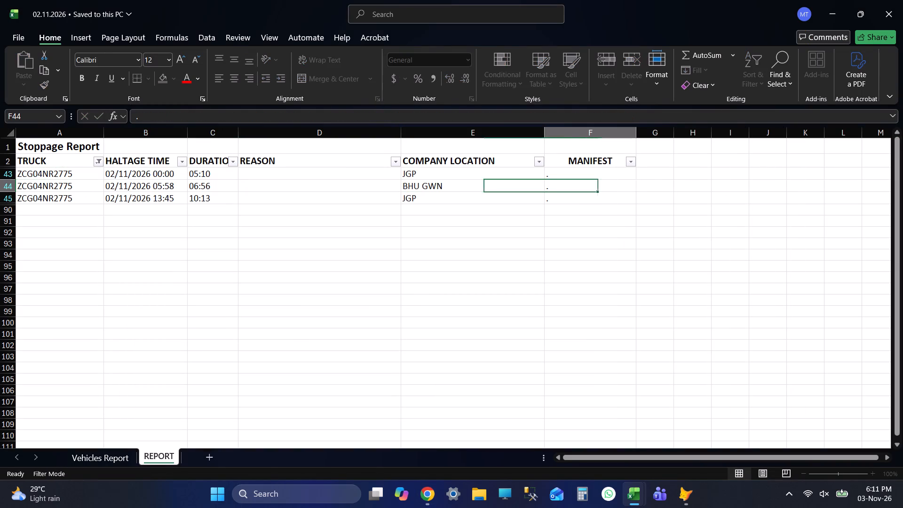
key("shift+Tab")
key("shift+Tab")
key("ctrl+s")
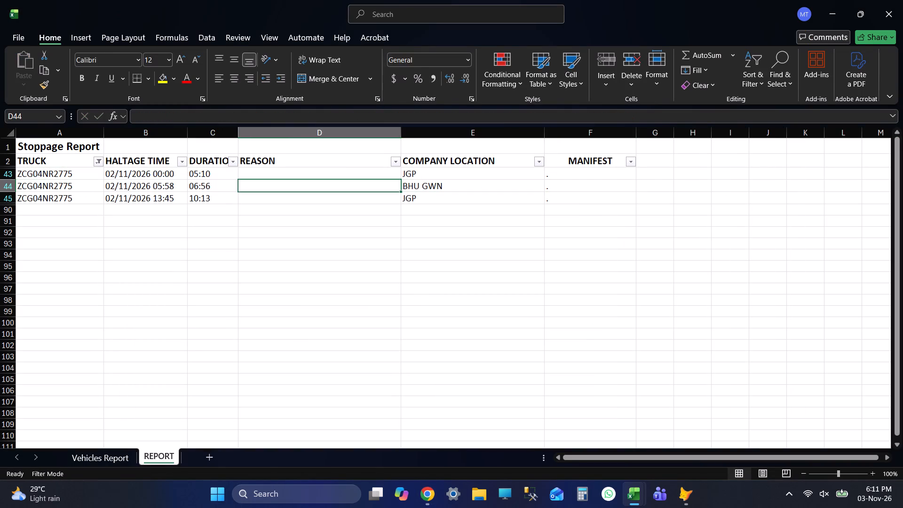
key("Up")
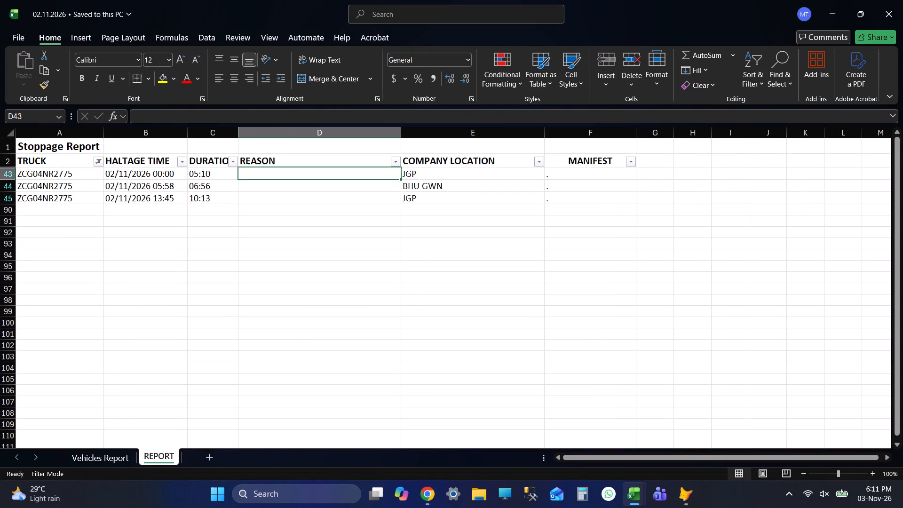
type("LOADING")
key("Tab")
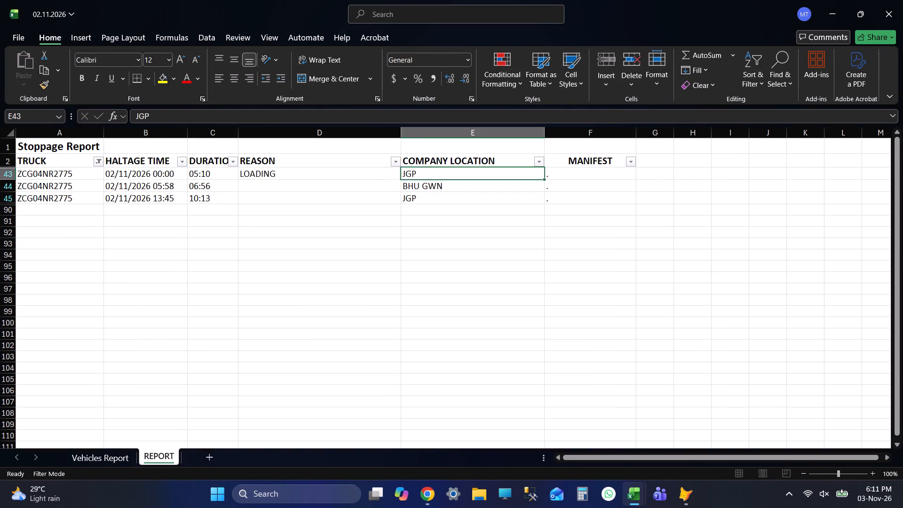
key("Tab")
key("alt+Tab")
key("alt+Tab")
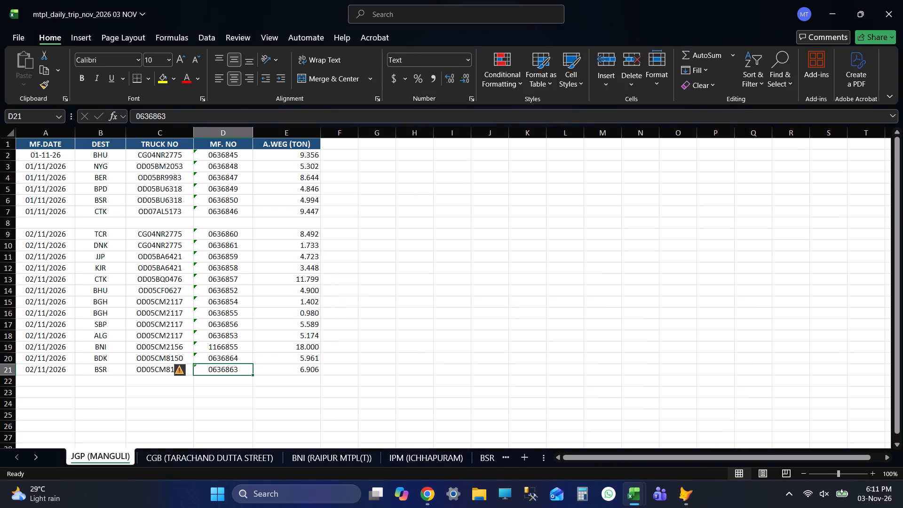
scroll(207, 348, "up", 1)
scroll(206, 302, "up", 2)
left_click(156, 151)
key("alt+Tab")
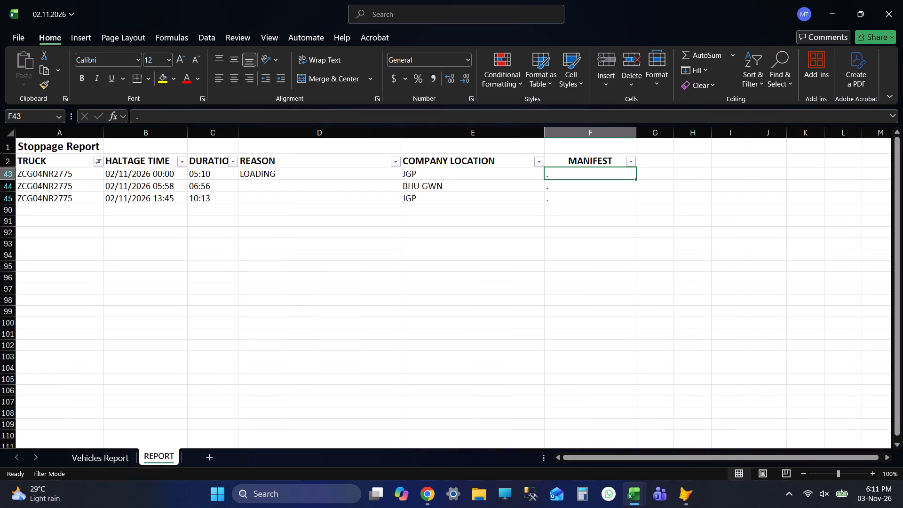
key("alt+Tab")
key("alt+Tab")
key("alt+Tab")
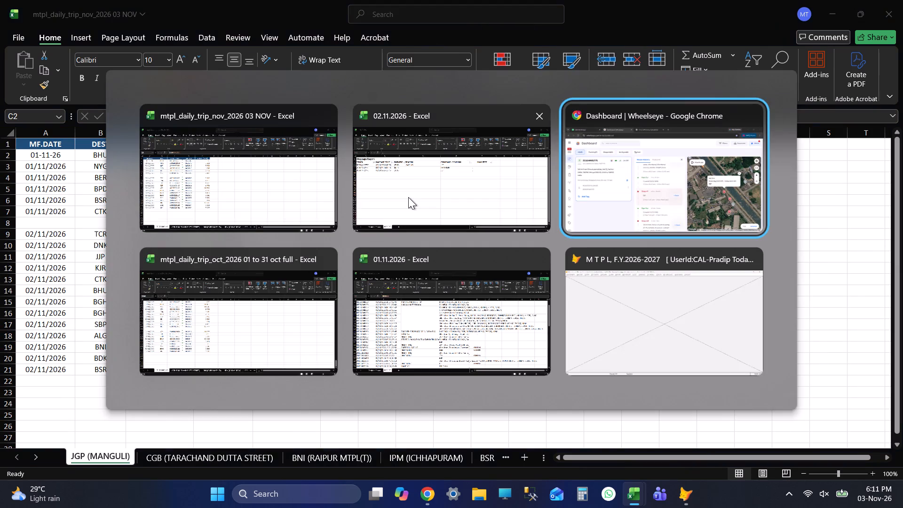
scroll(451, 319, "down", 2)
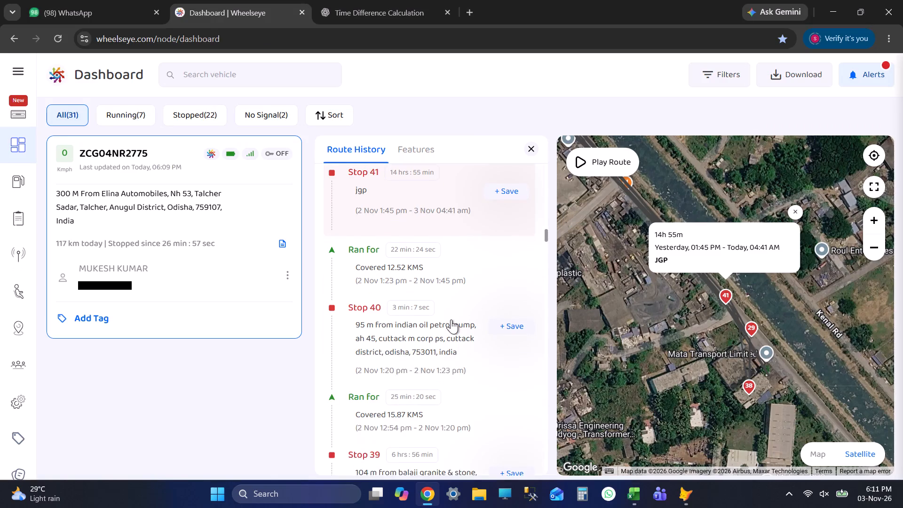
scroll(451, 319, "up", 5)
left_click(443, 365)
scroll(444, 361, "up", 1)
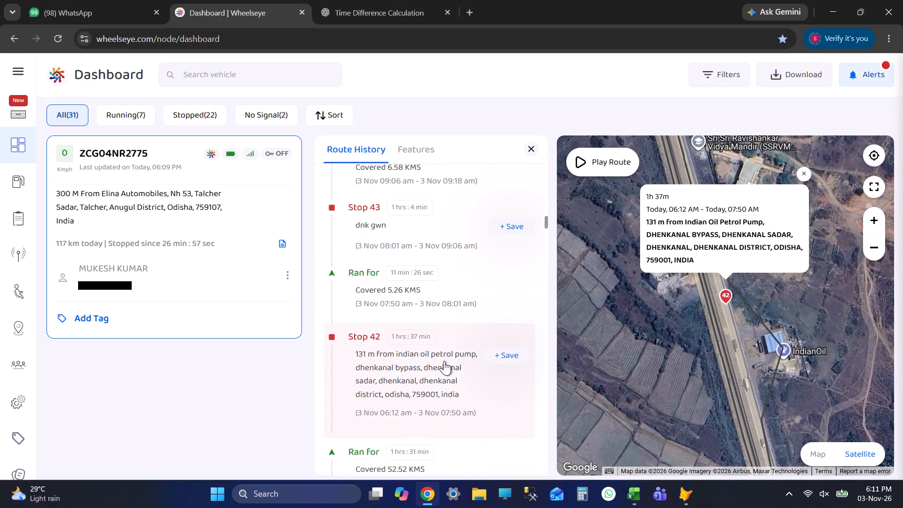
scroll(444, 361, "down", 9)
left_click(421, 284)
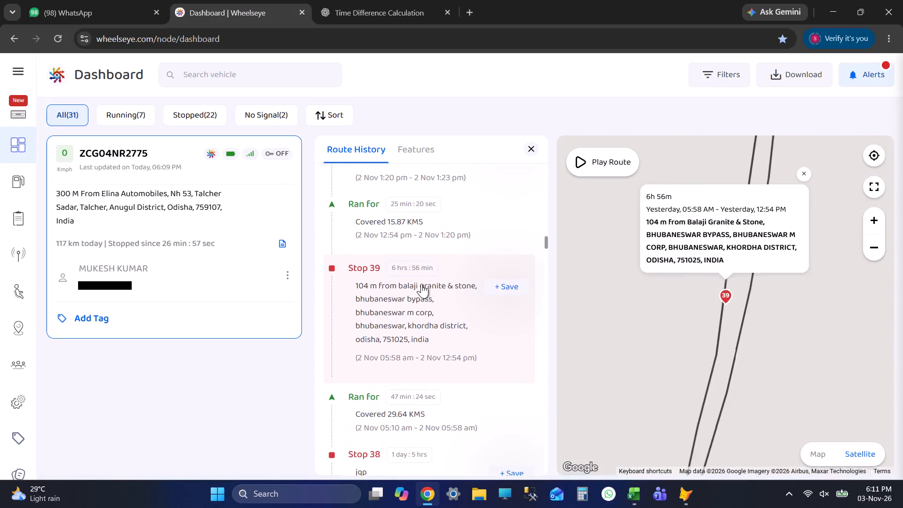
scroll(436, 336, "down", 2)
left_click(436, 342)
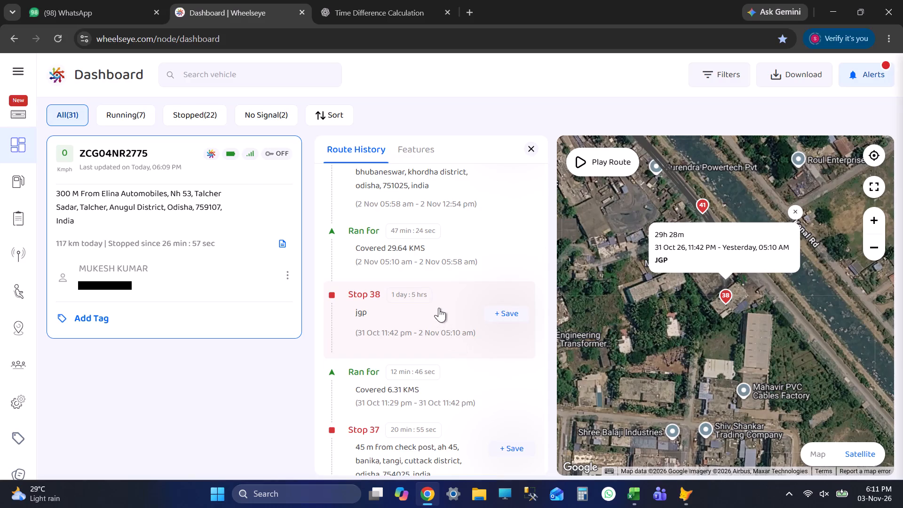
key("alt+Tab")
key("alt+Tab")
scroll(439, 308, "up", 2)
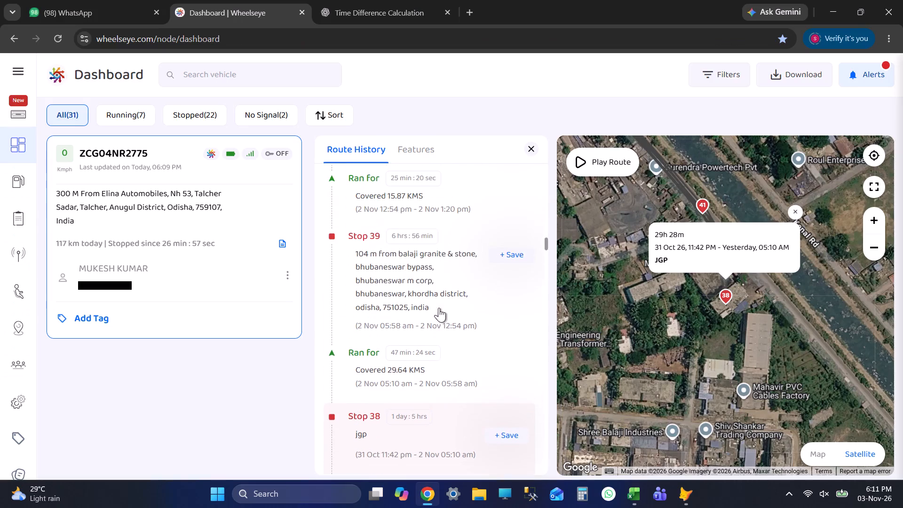
left_click(439, 308)
key("alt+Tab")
key("Tab")
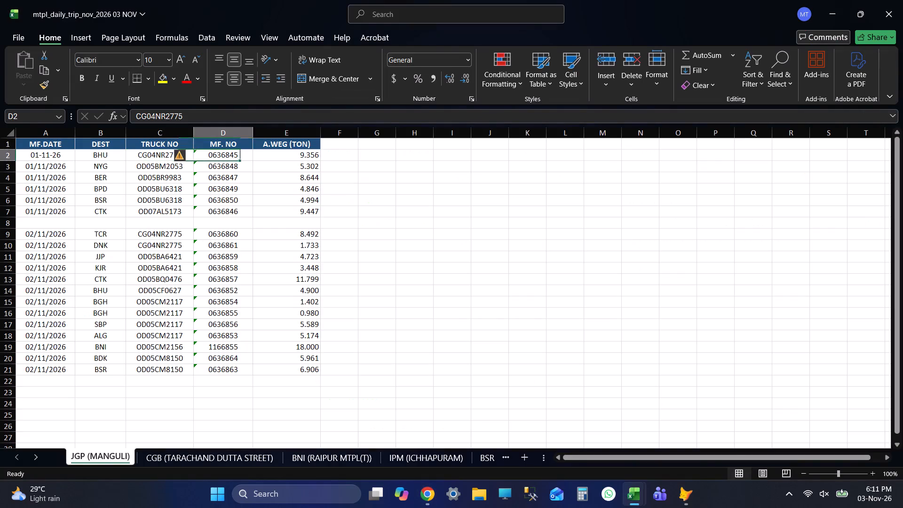
key("ctrl+c")
key("alt+Tab")
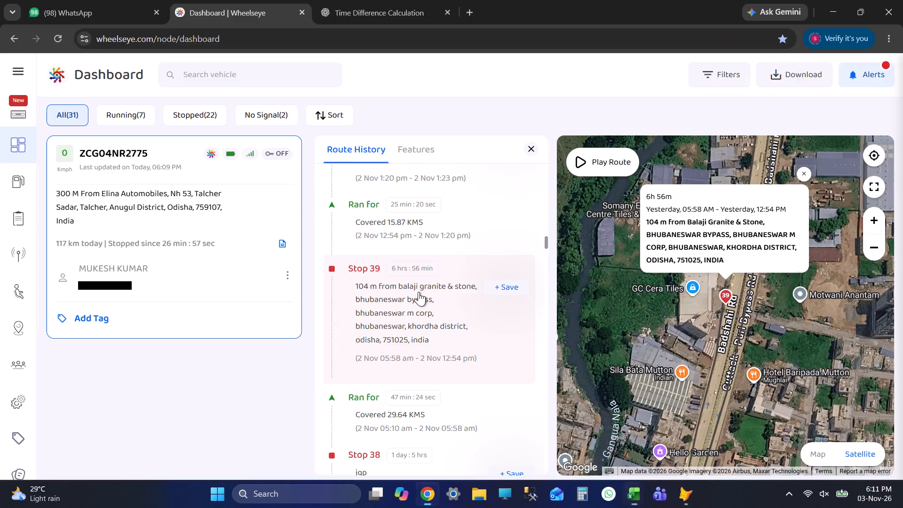
key("alt+Tab")
key("alt+Tab")
key("alt+Tab")
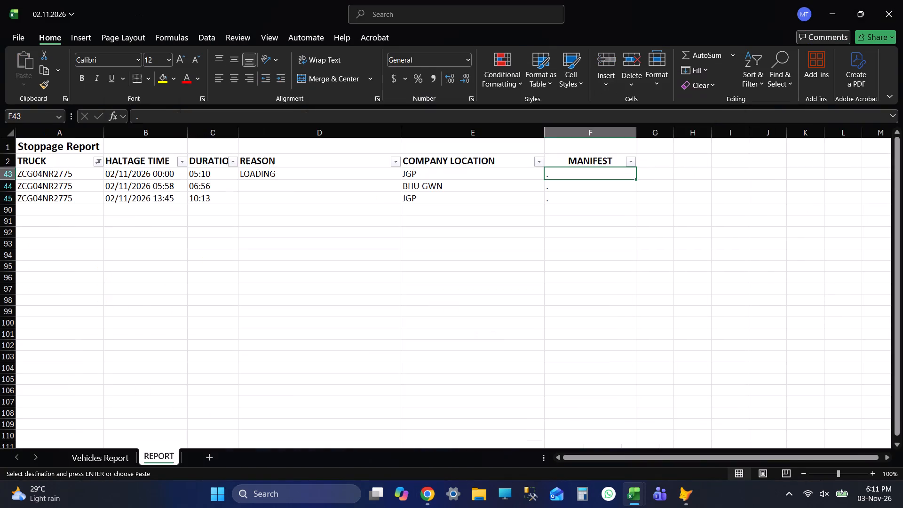
key("alt+Tab")
key("F2")
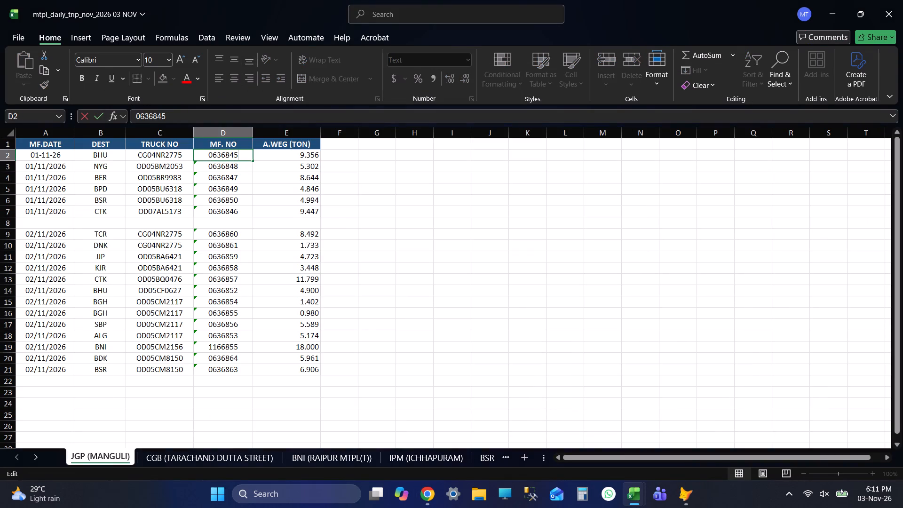
key("ctrl+a")
key("ctrl+c")
left_click(389, 208)
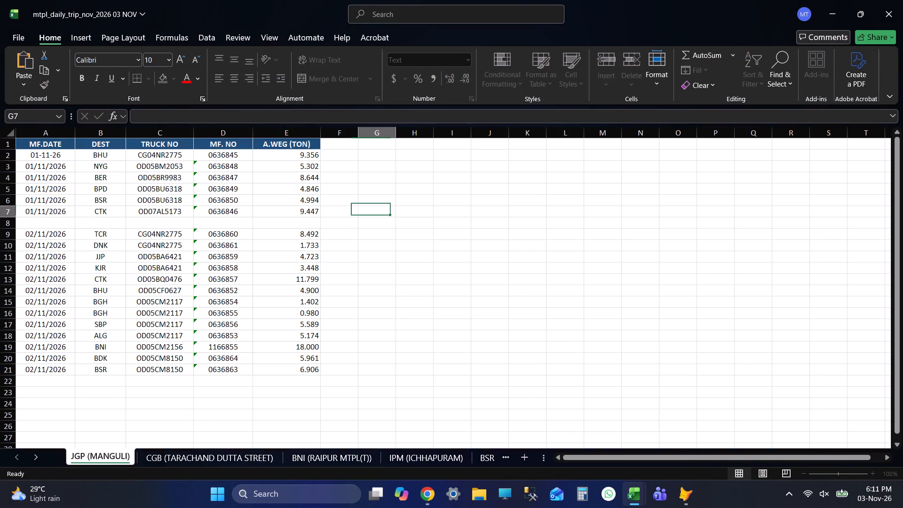
left_click(233, 157)
key("ctrl+c")
key("alt+Tab")
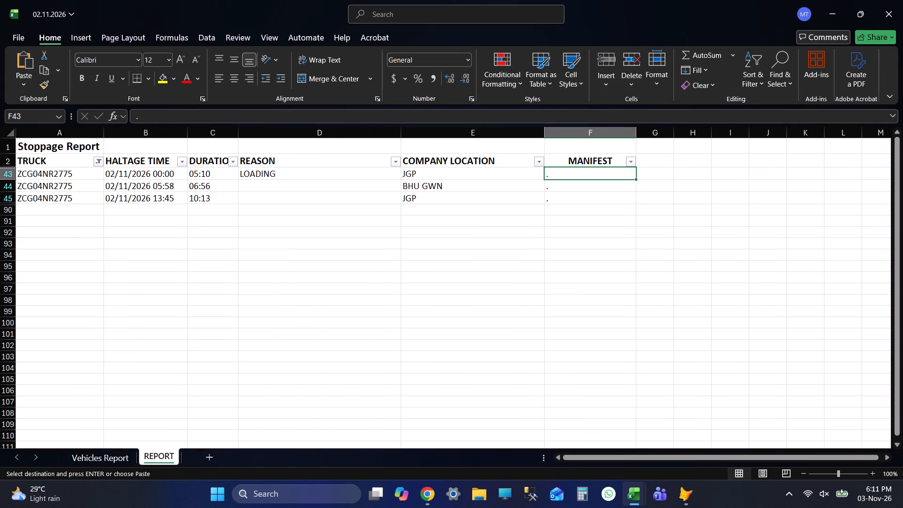
left_click(423, 180)
left_click(480, 169)
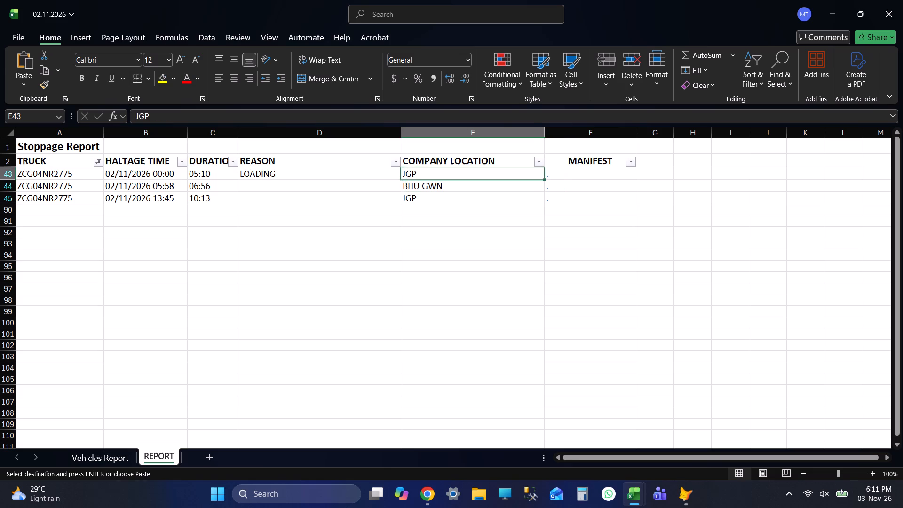
key("Tab")
key("ctrl+v")
left_click(587, 189)
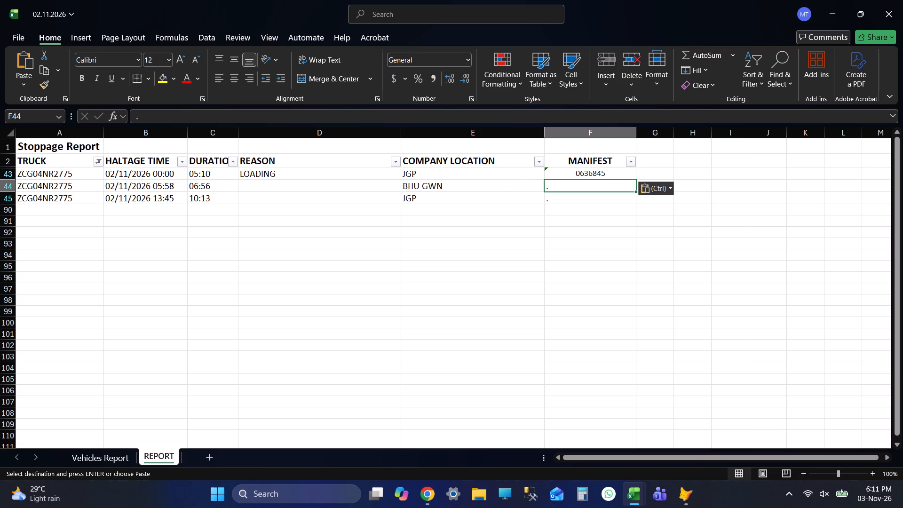
key("ctrl+v")
left_click(242, 186)
type("UNLOADING")
key("Return")
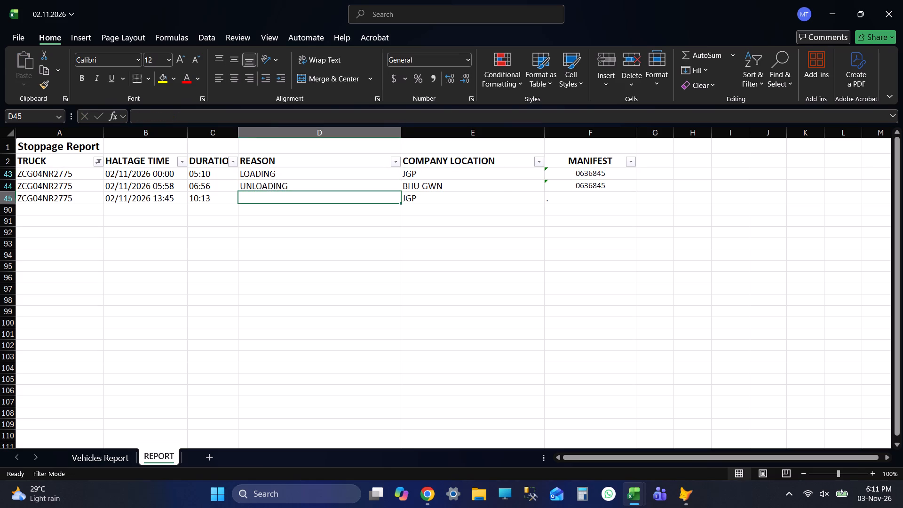
type("LOADING")
key("Tab")
key("Tab")
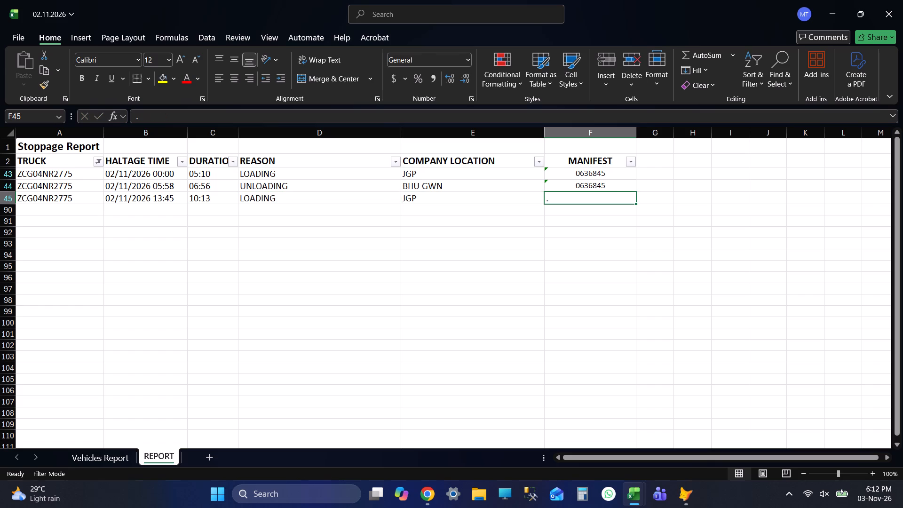
key("ctrl+s")
key("ctrl+s")
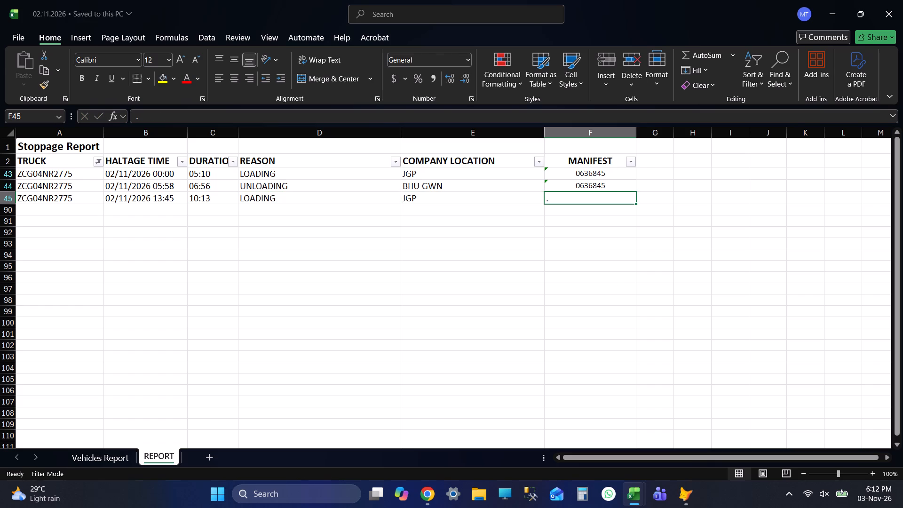
key("alt+Tab")
key("alt+Tab")
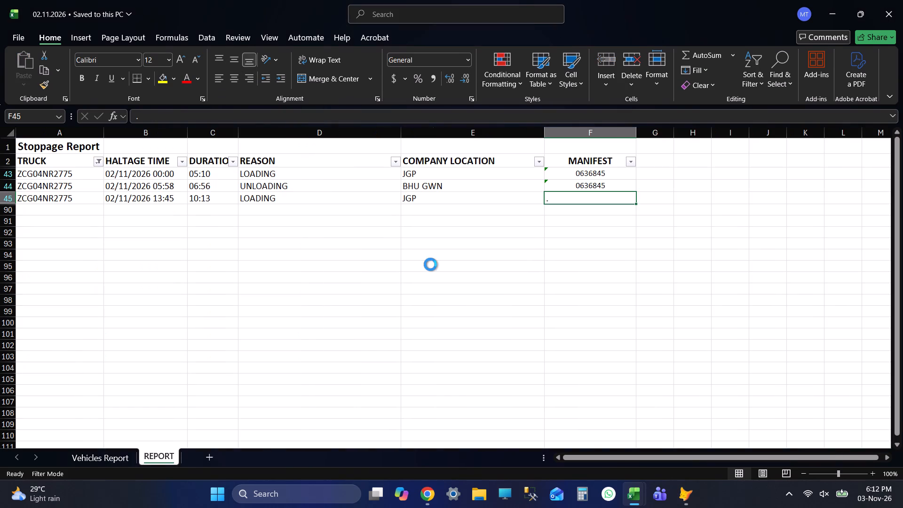
key("ctrl+s")
key("alt+Tab")
key("alt+Tab")
key("ctrl+s")
key("ctrl+s")
key("ctrl+s")
key("alt+Tab")
key("alt+Tab")
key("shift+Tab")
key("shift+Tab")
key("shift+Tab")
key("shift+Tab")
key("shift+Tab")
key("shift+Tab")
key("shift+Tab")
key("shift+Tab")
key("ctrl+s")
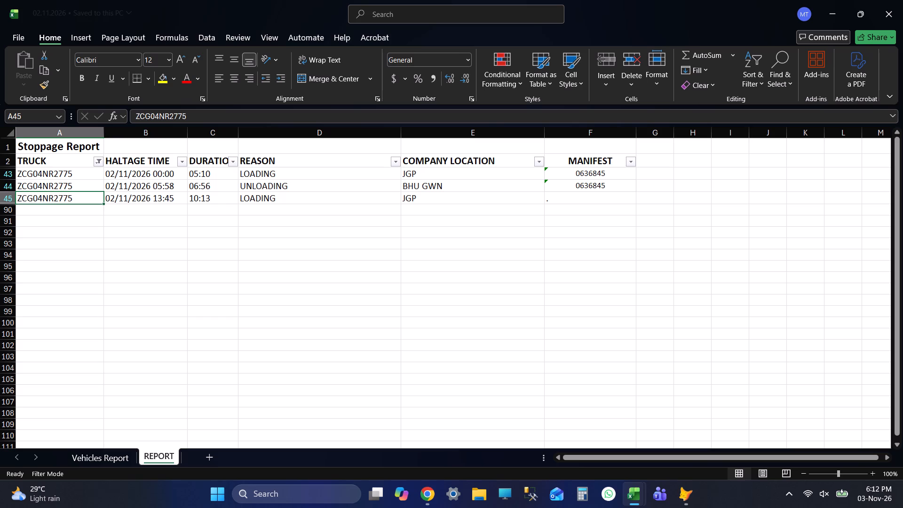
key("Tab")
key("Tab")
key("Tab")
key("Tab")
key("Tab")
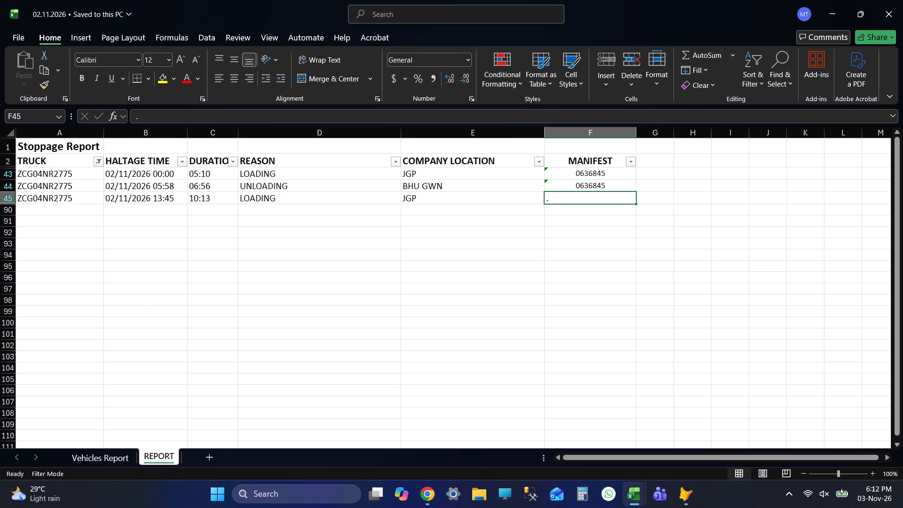
key("alt+Tab")
key("alt+Tab")
key("alt+Tab")
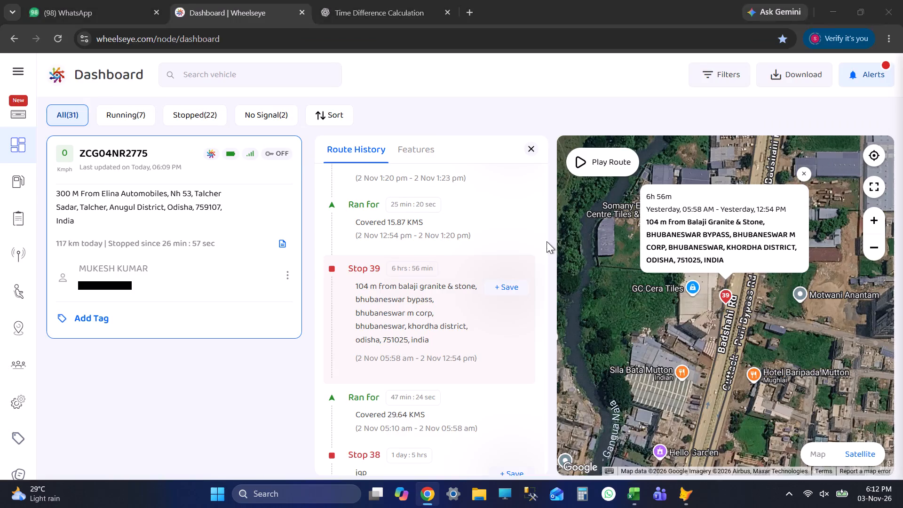
key("alt+Tab")
scroll(451, 282, "up", 4)
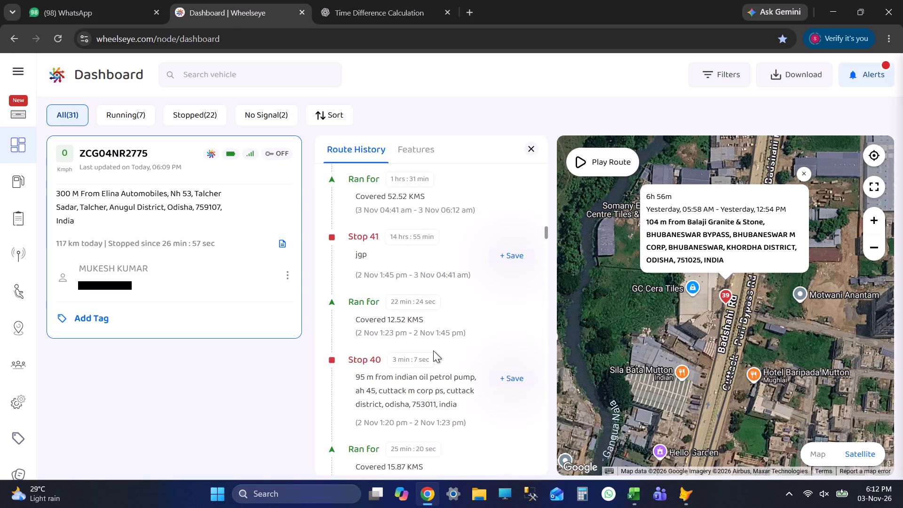
left_click(433, 365)
scroll(433, 365, "up", 3)
left_click(432, 339)
key("alt+Tab")
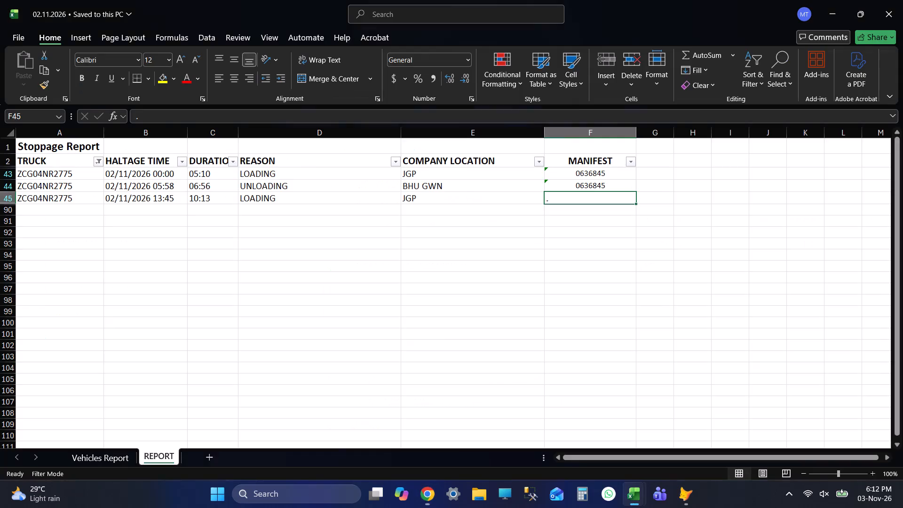
key("alt+Tab")
scroll(432, 339, "up", 4)
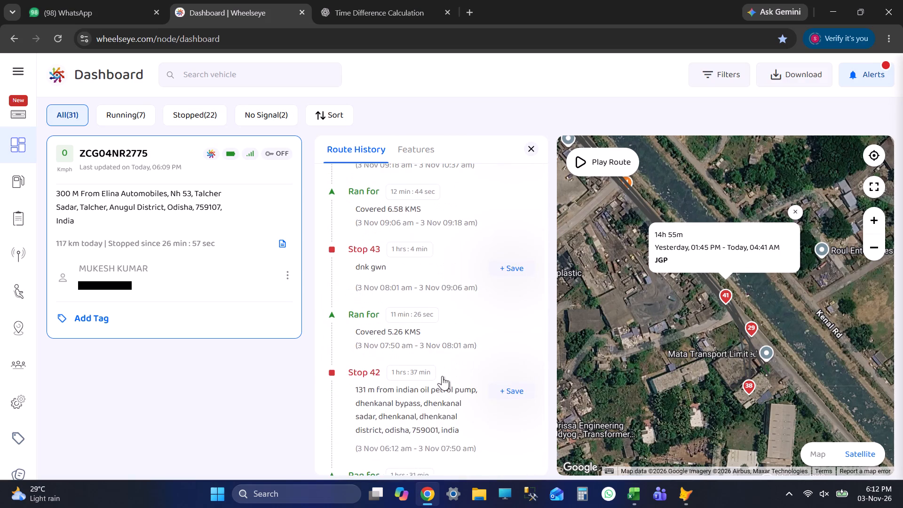
left_click(442, 376)
scroll(442, 376, "up", 2)
key("alt+Tab")
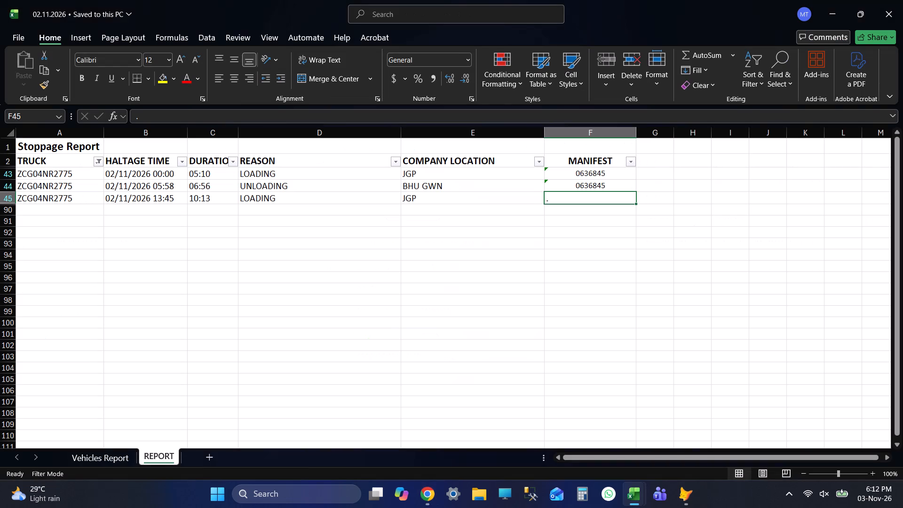
key("alt+Tab")
scroll(456, 350, "down", 4)
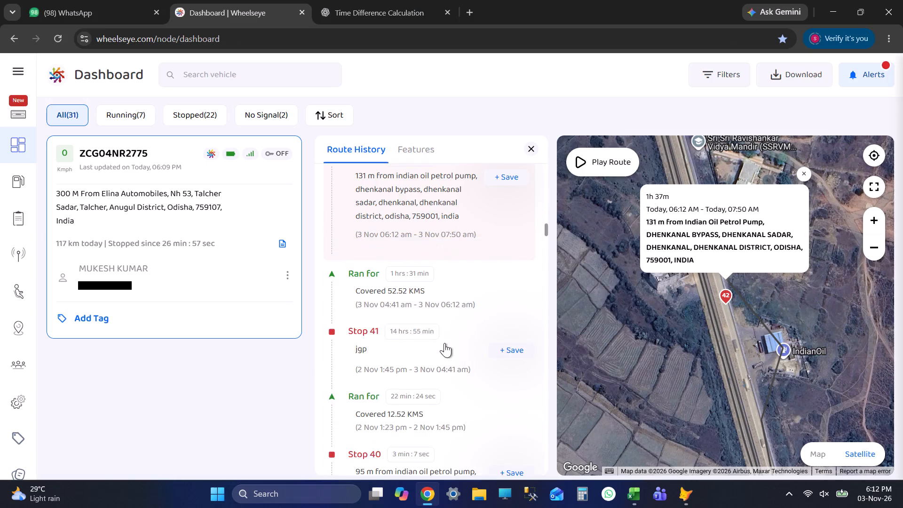
left_click(444, 343)
key("alt+Tab")
key("alt+Tab")
key("alt+Tab")
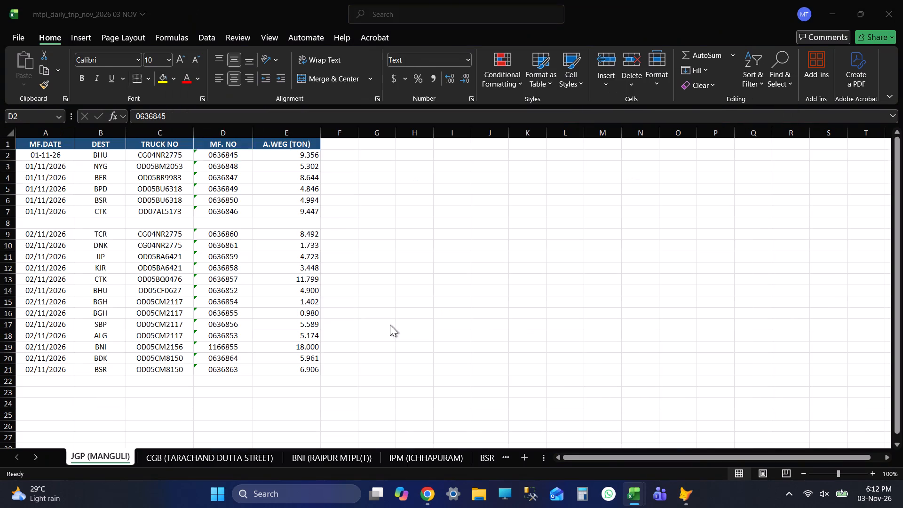
left_click(163, 235)
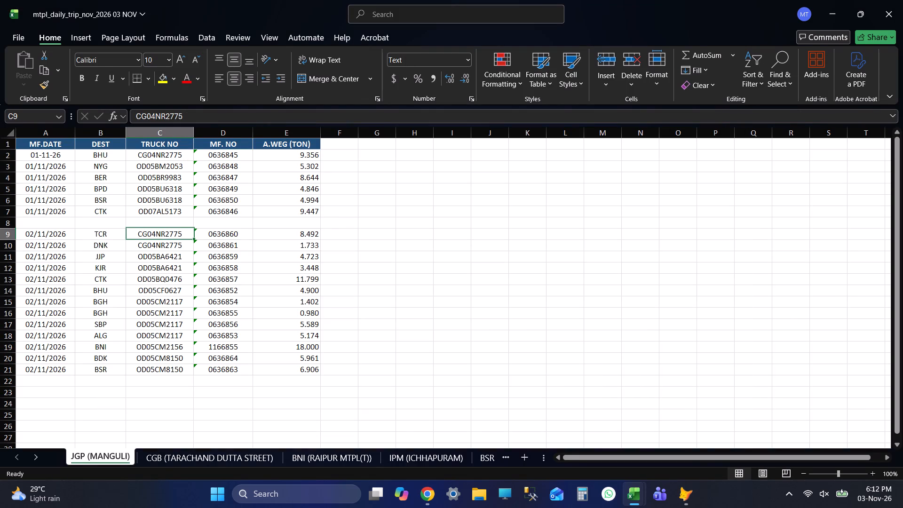
key("Tab")
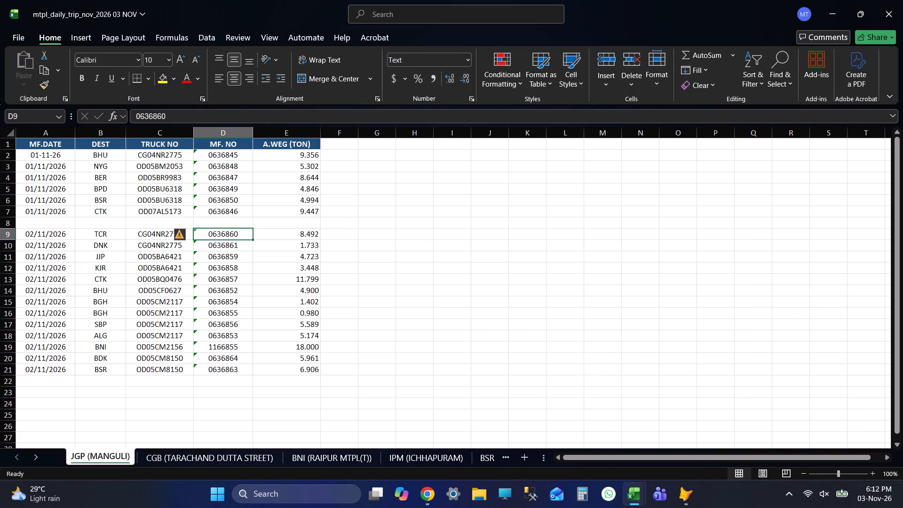
key("ctrl+c")
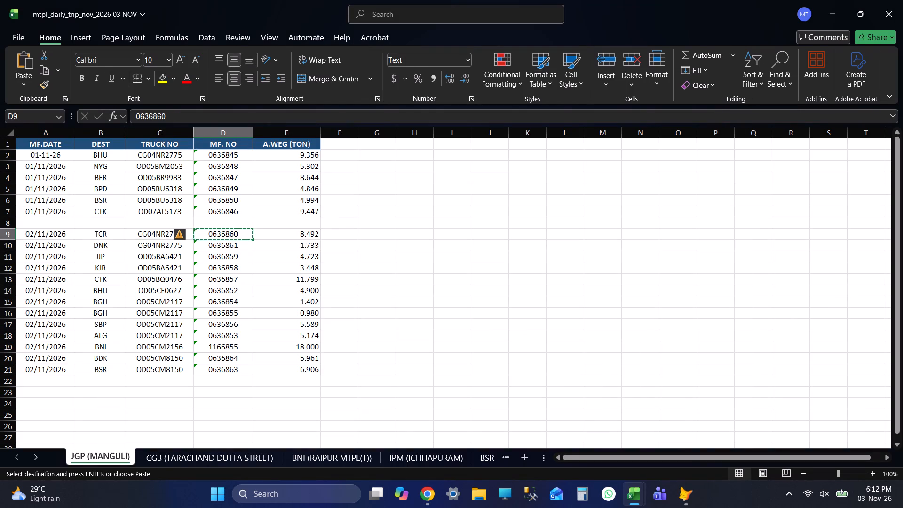
key("alt+Tab")
key("ctrl+v")
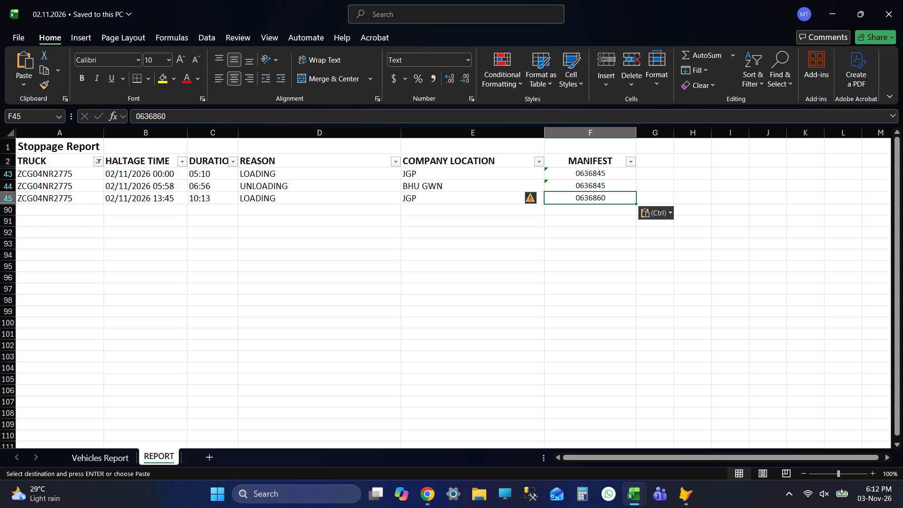
key("ctrl+s")
key("ctrl+s")
key("ctrl+s")
left_click(567, 249)
key("ctrl+s")
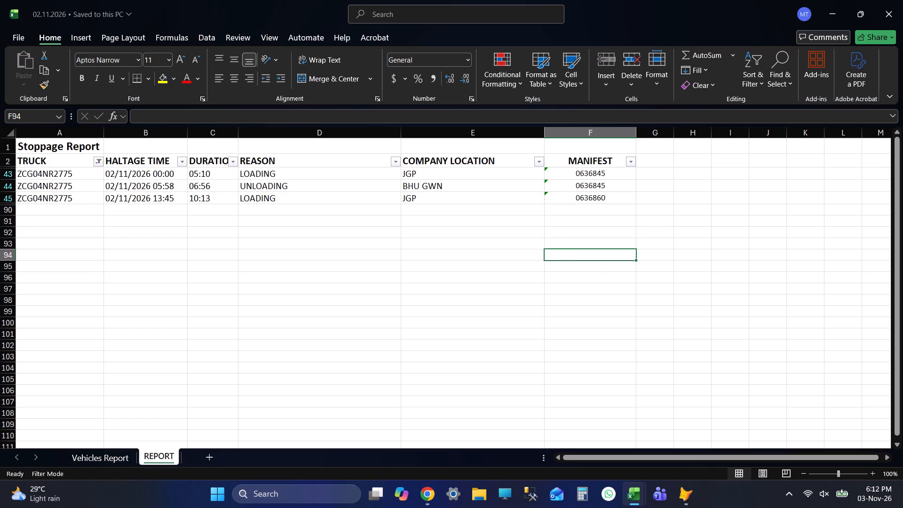
left_click(98, 158)
left_click_drag(146, 328, 134, 389)
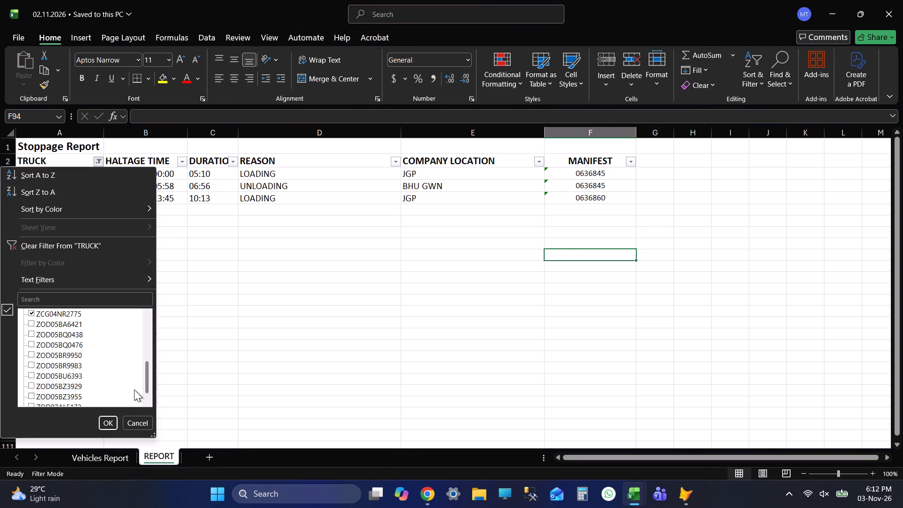
left_click_drag(134, 389, 145, 354)
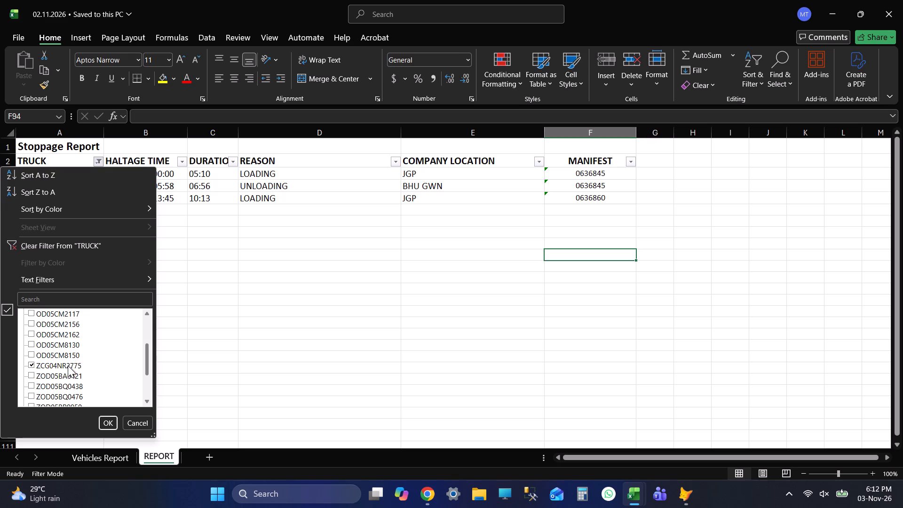
left_click(66, 367)
left_click(68, 375)
left_click(107, 418)
left_click(331, 291)
key("ctrl+s")
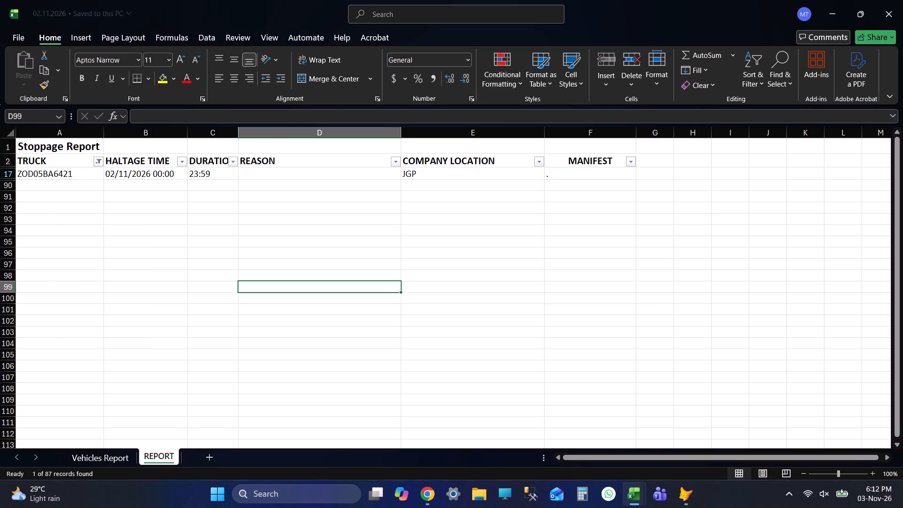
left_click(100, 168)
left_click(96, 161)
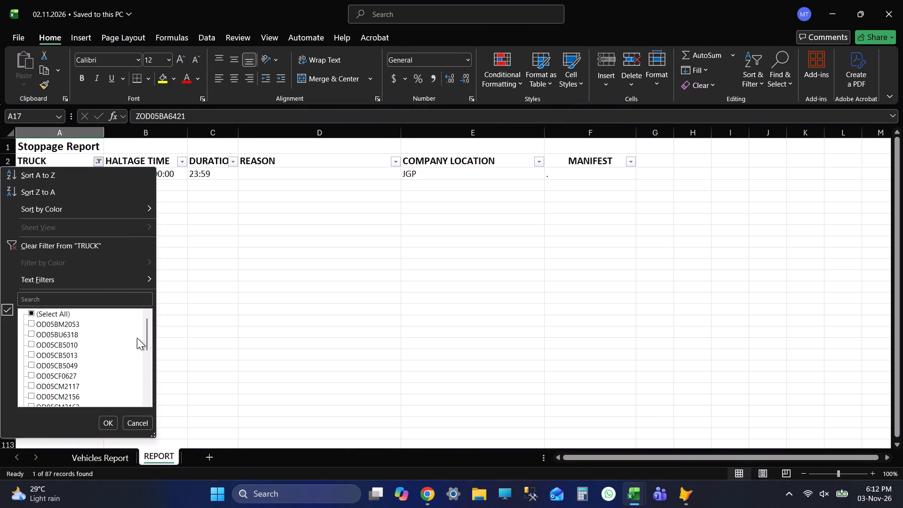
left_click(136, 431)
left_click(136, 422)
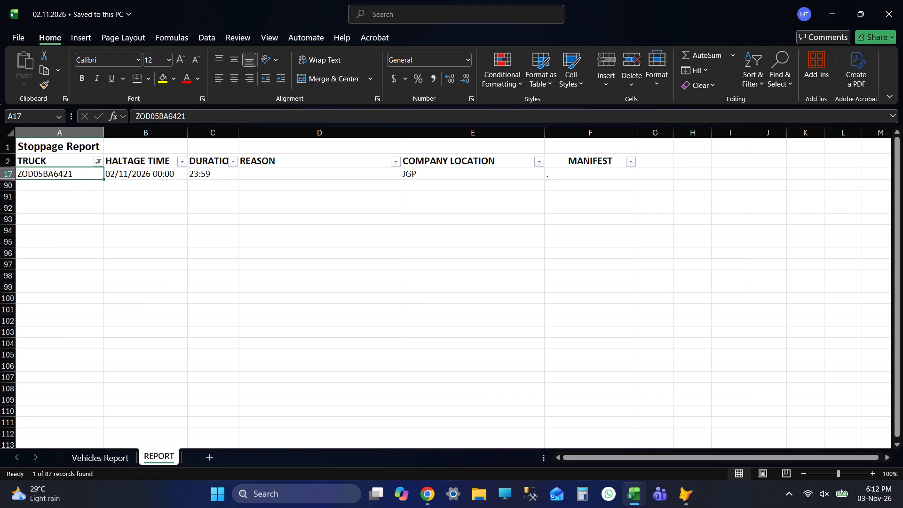
key("alt+Tab")
key("alt+Tab")
key("alt+Tab")
key("alt+Tab")
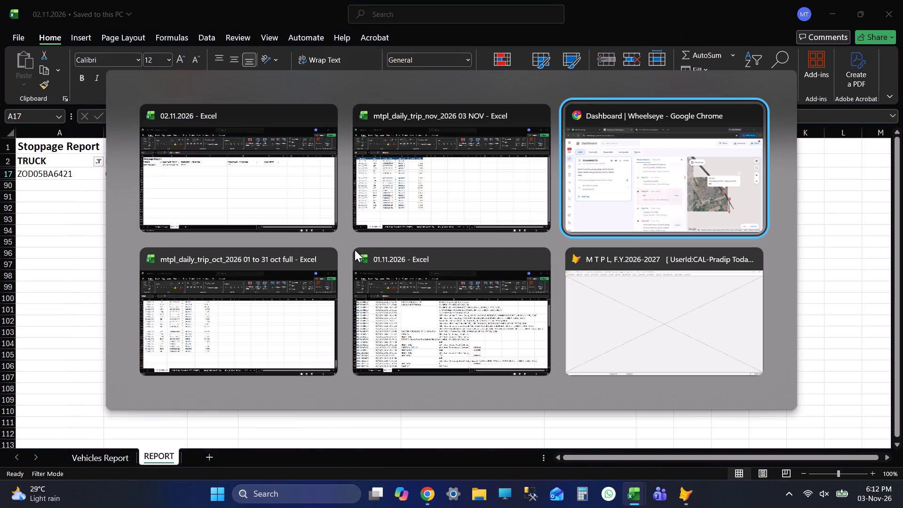
left_click(224, 81)
type("6421")
key("Return")
left_click(124, 221)
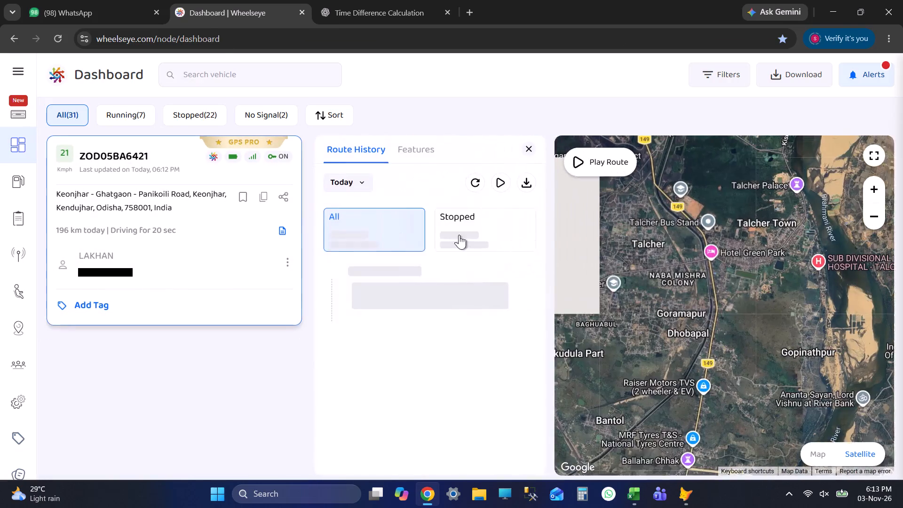
scroll(473, 322, "down", 5)
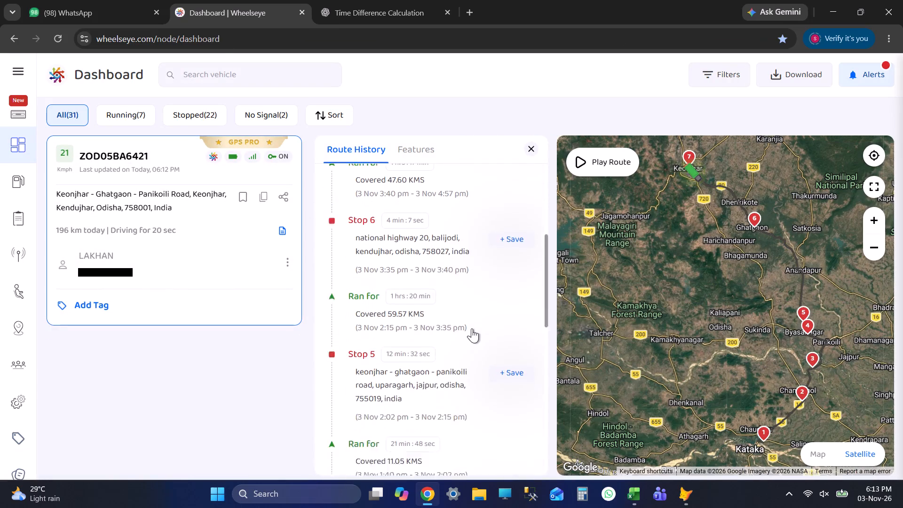
scroll(472, 328, "down", 5)
scroll(461, 310, "up", 1)
scroll(461, 311, "down", 3)
scroll(462, 328, "up", 1)
scroll(462, 328, "down", 3)
scroll(463, 341, "up", 1)
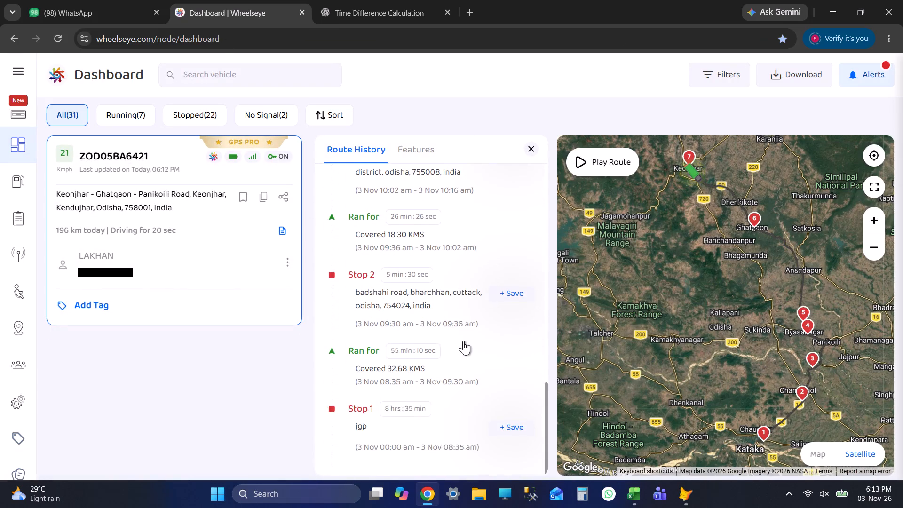
scroll(463, 341, "down", 1)
scroll(463, 341, "up", 3)
scroll(463, 341, "down", 1)
scroll(463, 341, "up", 1)
scroll(463, 341, "down", 1)
scroll(463, 341, "up", 3)
scroll(463, 341, "down", 1)
scroll(463, 341, "up", 1)
scroll(463, 341, "down", 1)
scroll(463, 341, "up", 1)
scroll(463, 341, "down", 1)
scroll(463, 341, "up", 5)
scroll(463, 341, "down", 1)
scroll(463, 341, "up", 3)
scroll(463, 341, "down", 1)
scroll(463, 341, "up", 1)
scroll(463, 341, "down", 1)
scroll(463, 341, "up", 4)
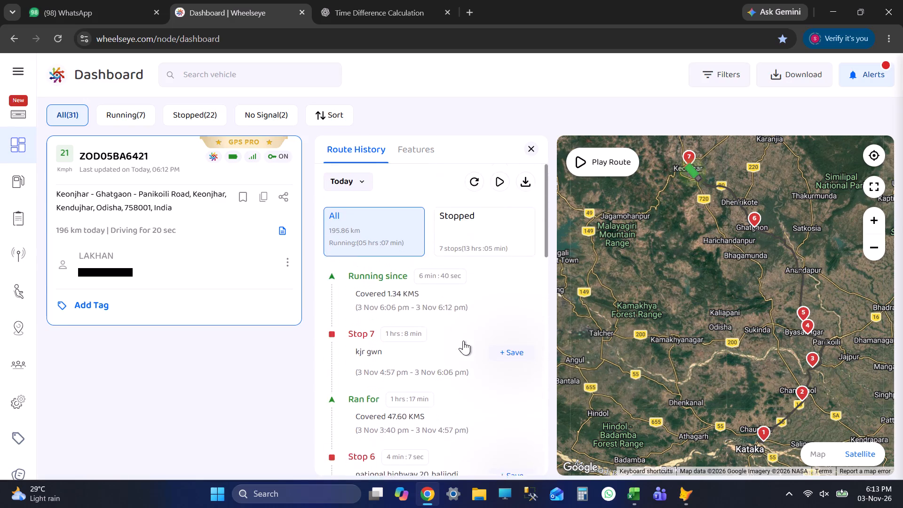
scroll(463, 341, "up", 1)
scroll(463, 341, "down", 1)
scroll(463, 341, "up", 1)
left_click(348, 186)
left_click(375, 266)
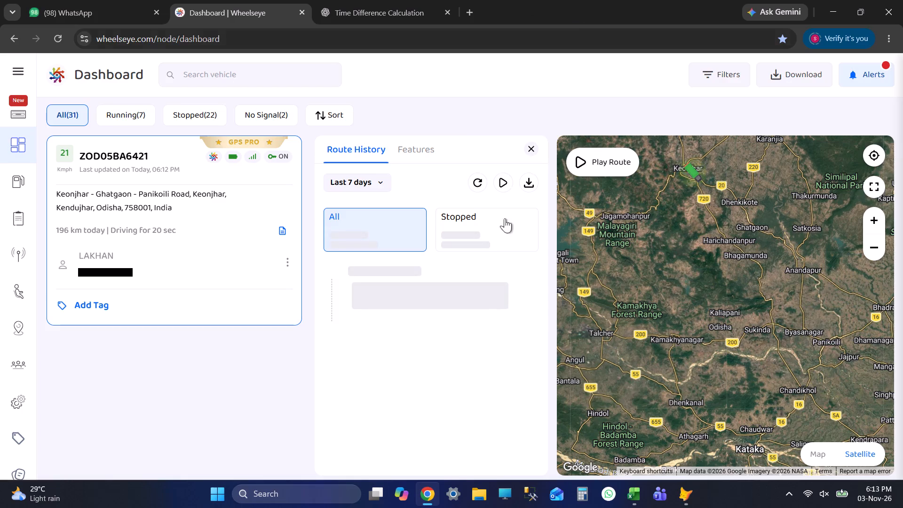
left_click(476, 183)
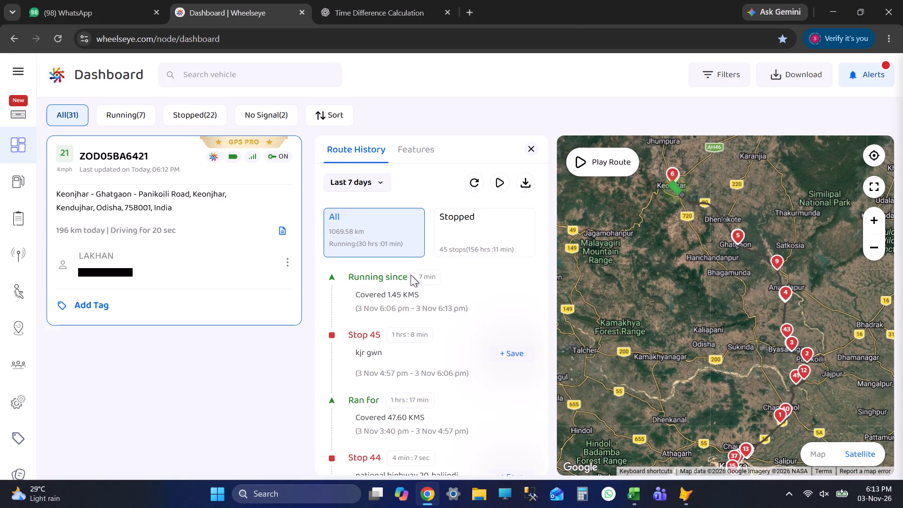
scroll(426, 316, "down", 5)
scroll(427, 321, "up", 1)
scroll(427, 321, "down", 5)
left_click(420, 226)
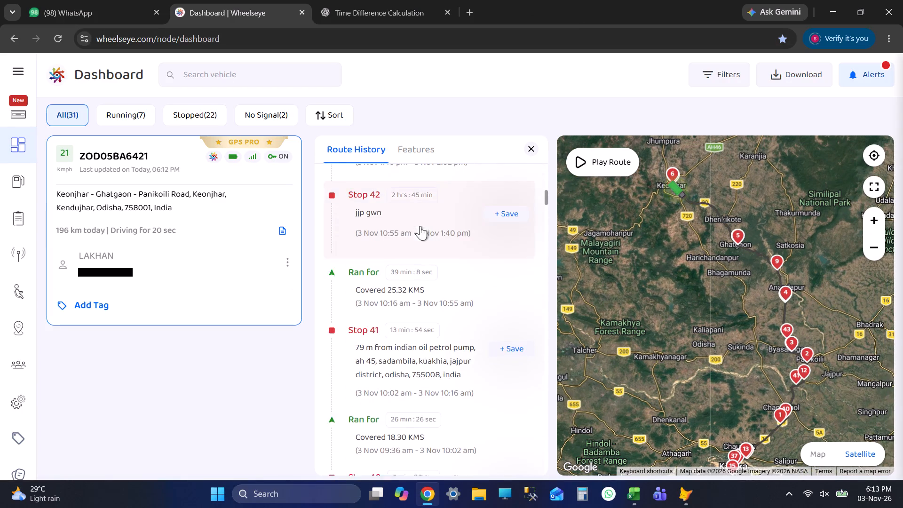
scroll(721, 272, "up", 13)
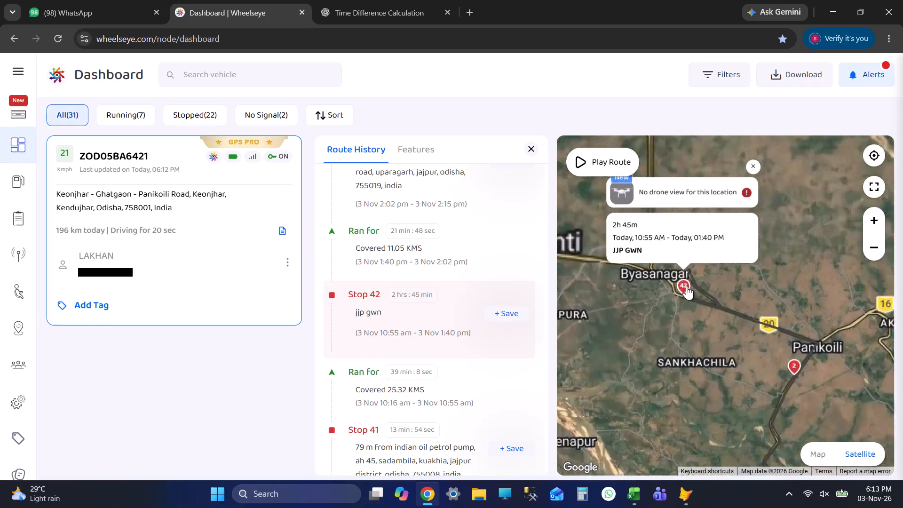
scroll(687, 286, "up", 5)
scroll(679, 308, "down", 1)
scroll(677, 314, "up", 5)
scroll(664, 376, "down", 1)
scroll(664, 376, "up", 2)
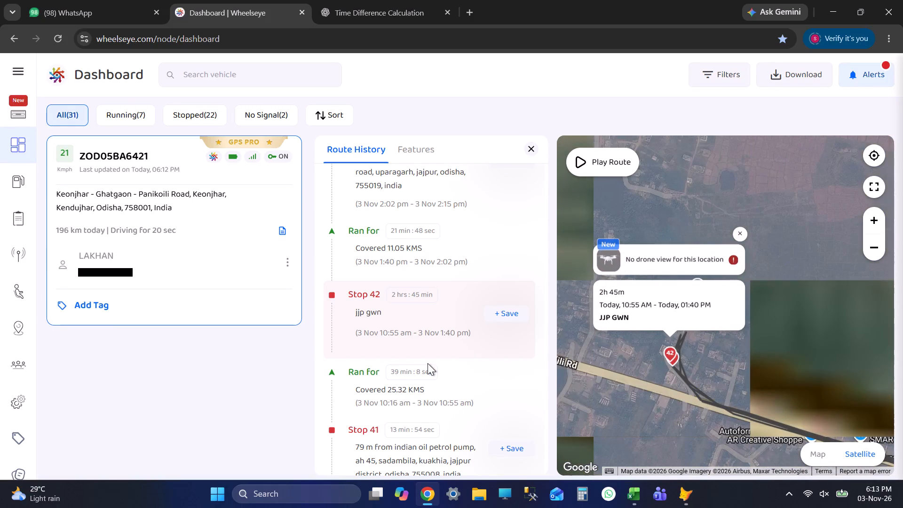
scroll(411, 361, "down", 3)
left_click(434, 304)
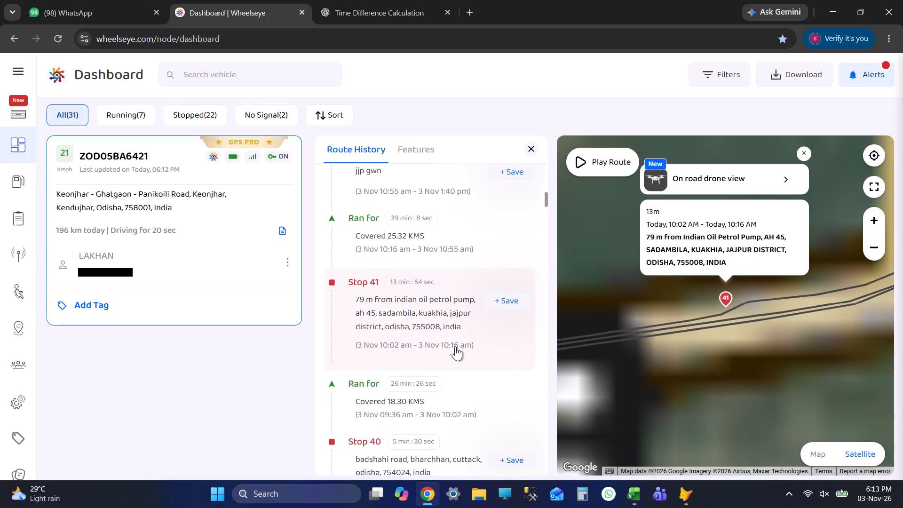
scroll(714, 315, "down", 2)
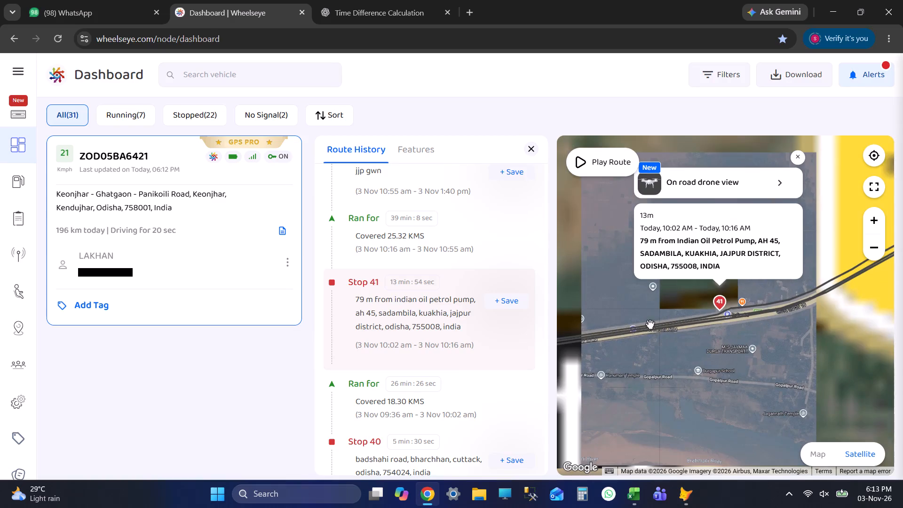
left_click(475, 15)
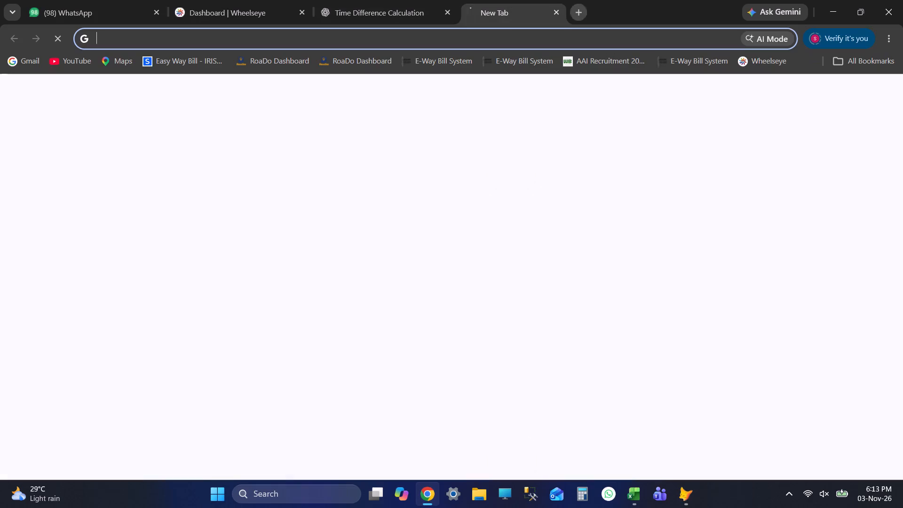
left_click(770, 64)
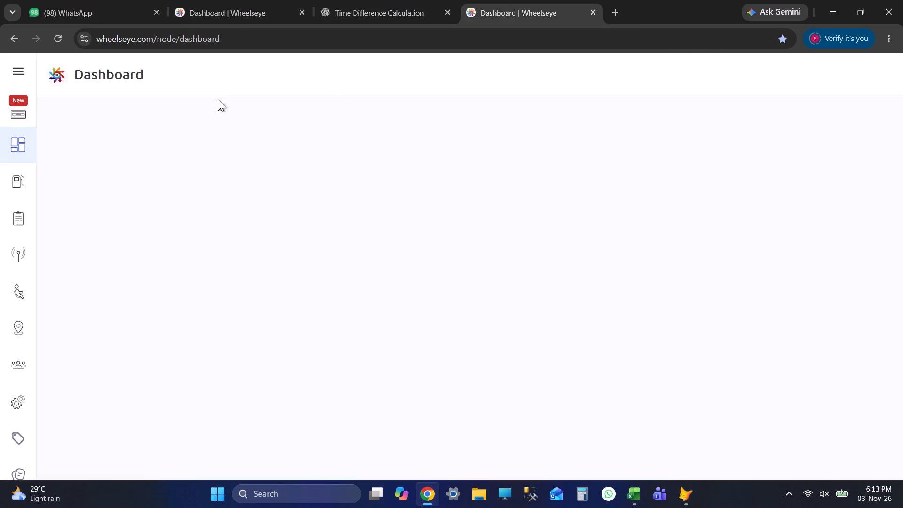
left_click(238, 71)
type("3955")
key("Return")
left_click(167, 239)
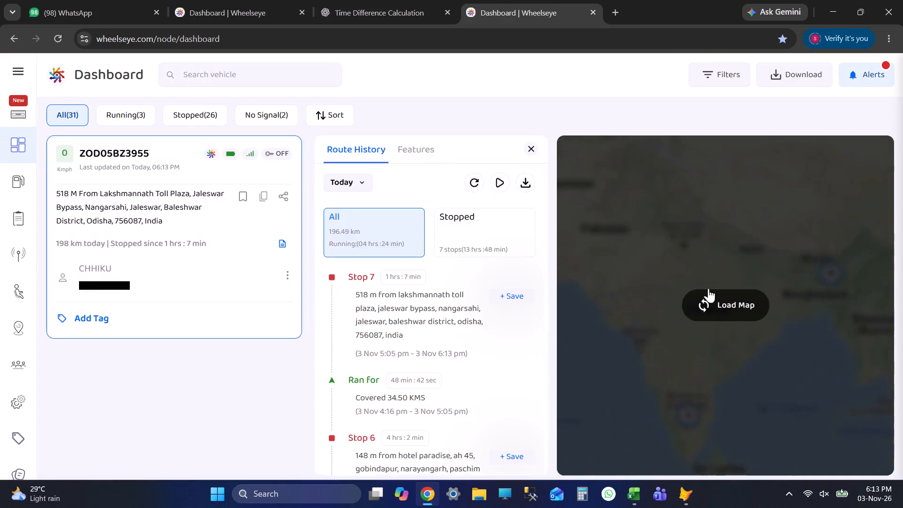
left_click(716, 286)
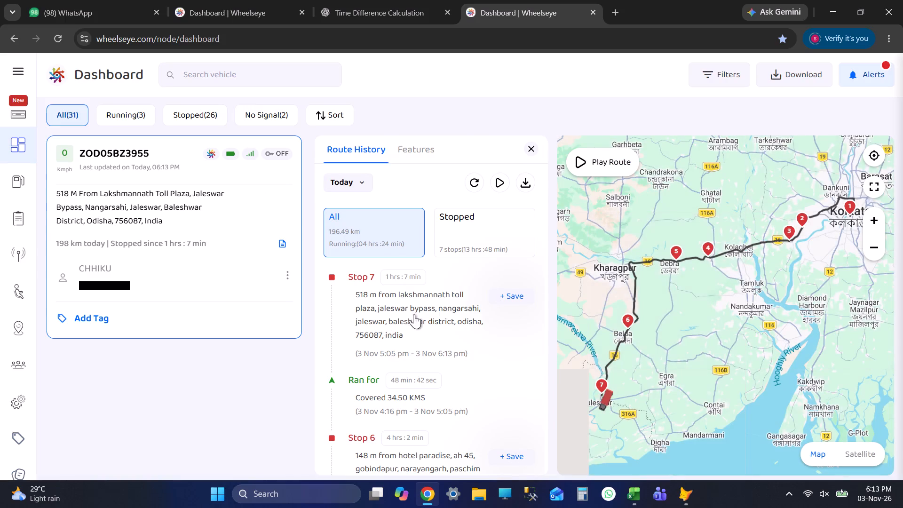
left_click(417, 310)
scroll(719, 311, "up", 4)
scroll(725, 311, "down", 1)
scroll(725, 311, "up", 2)
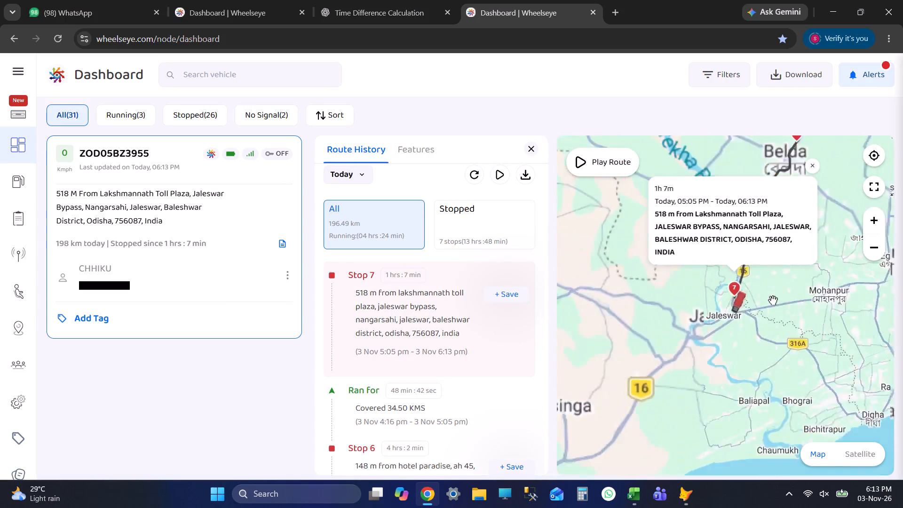
scroll(773, 300, "up", 3)
scroll(730, 299, "down", 1)
scroll(729, 299, "up", 2)
left_click_drag(697, 300, 732, 325)
left_click_drag(719, 295, 738, 325)
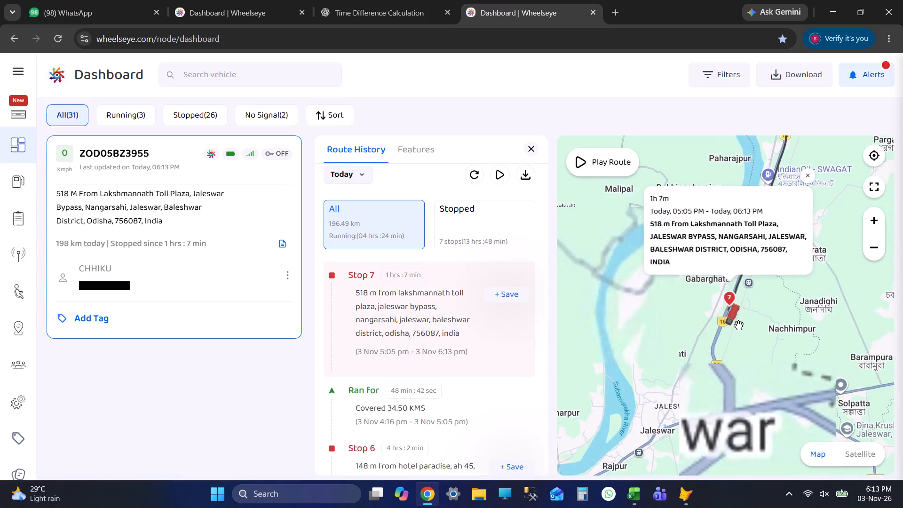
scroll(474, 383, "down", 2)
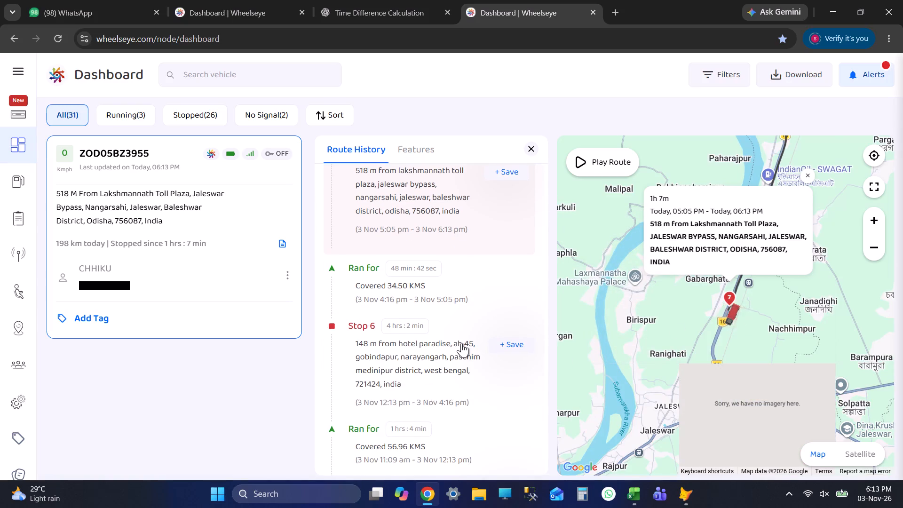
left_click(808, 170)
scroll(694, 256, "down", 2)
scroll(698, 265, "up", 1)
scroll(698, 265, "down", 2)
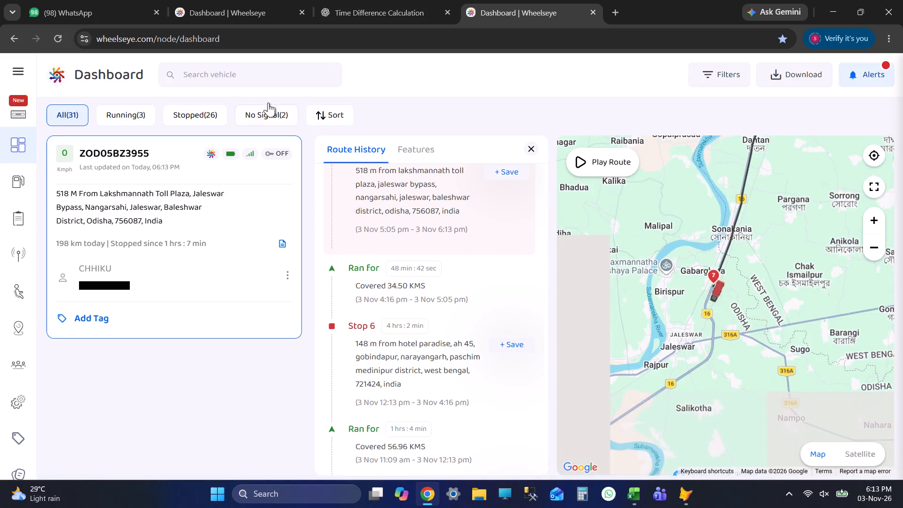
left_click(238, 75)
type("8150")
key("Return")
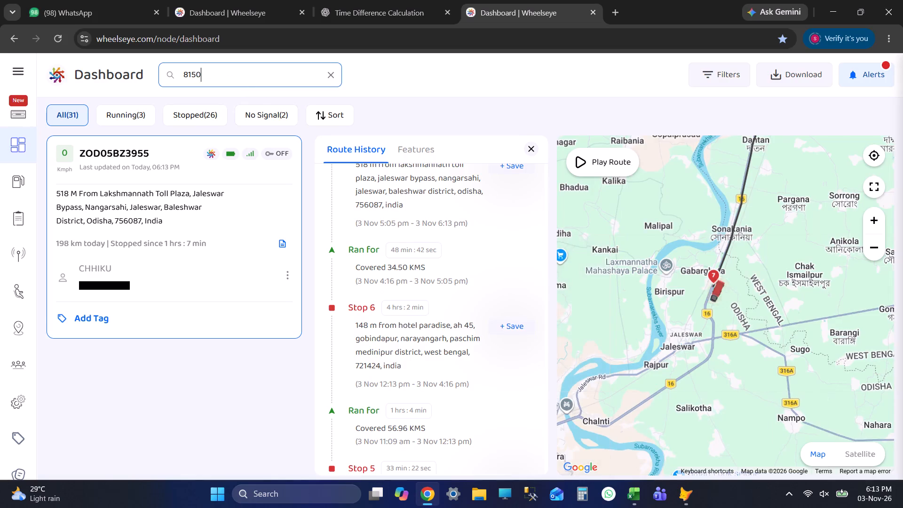
left_click(163, 229)
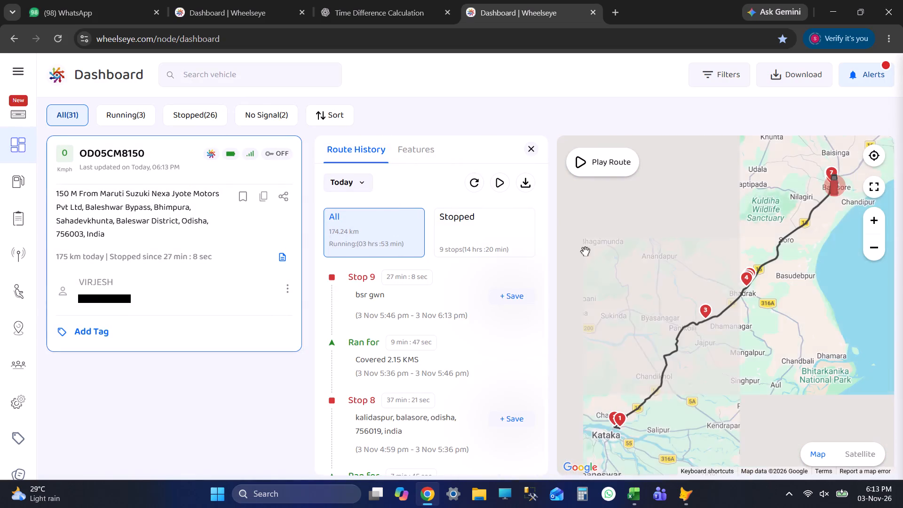
left_click_drag(794, 212, 757, 270)
left_click(411, 317)
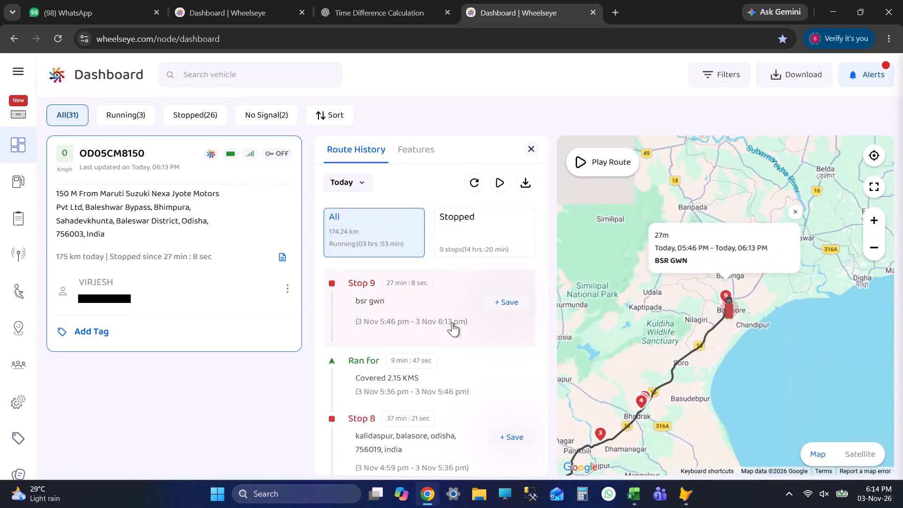
scroll(729, 318, "up", 9)
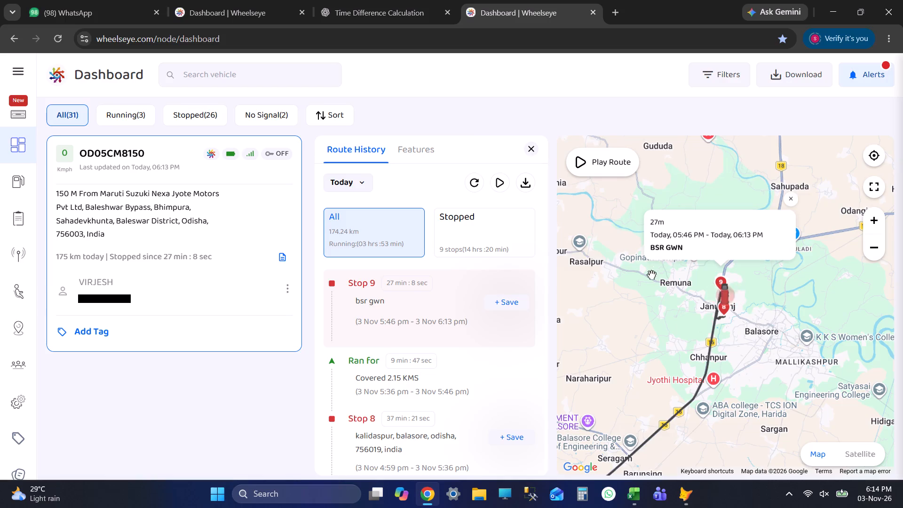
left_click(270, 71)
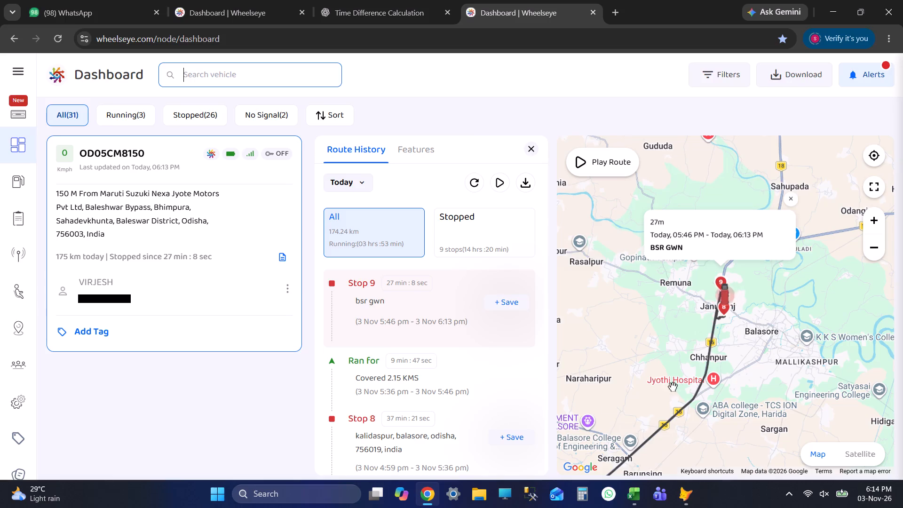
scroll(693, 305, "up", 4)
scroll(767, 308, "up", 1)
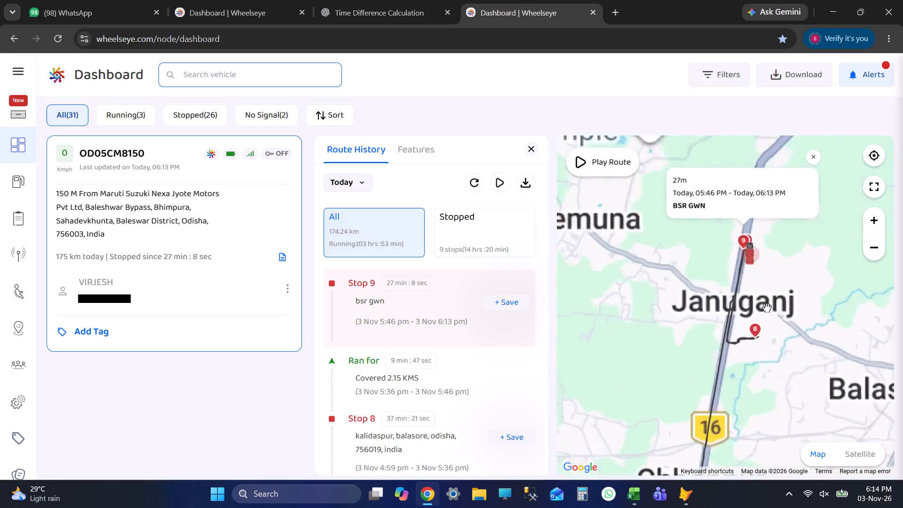
scroll(767, 308, "up", 1)
scroll(417, 390, "down", 3)
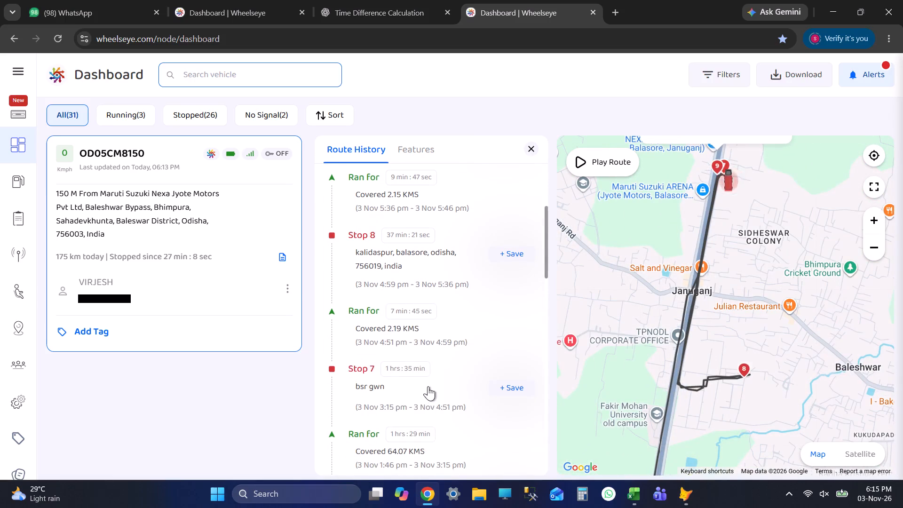
left_click(428, 386)
scroll(461, 388, "down", 1)
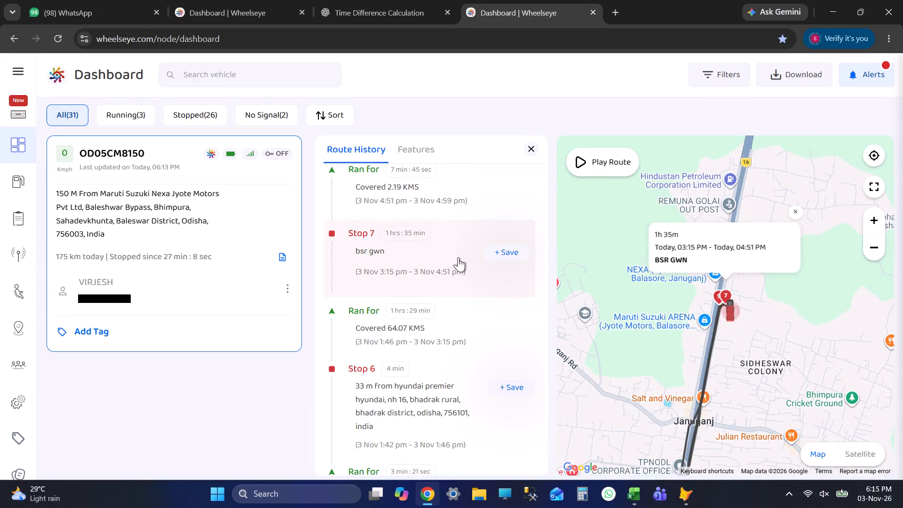
scroll(468, 265, "up", 2)
left_click(437, 258)
scroll(444, 307, "up", 2)
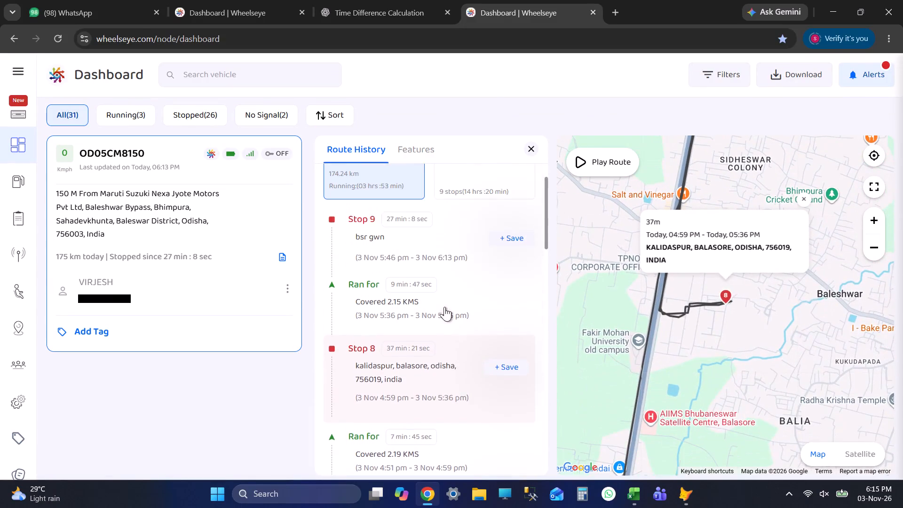
scroll(444, 307, "up", 2)
left_click(441, 308)
scroll(726, 301, "up", 2)
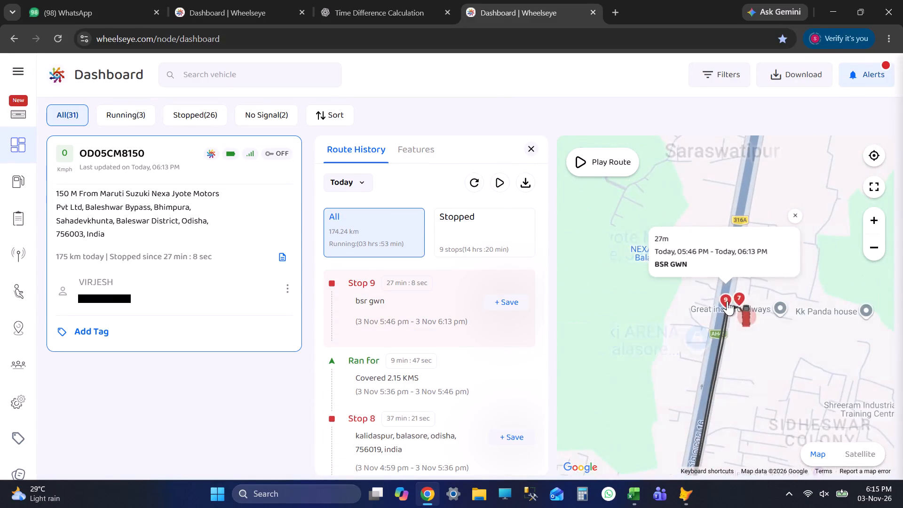
left_click_drag(724, 302, 692, 313)
scroll(708, 318, "up", 2)
scroll(708, 318, "down", 1)
scroll(708, 318, "up", 5)
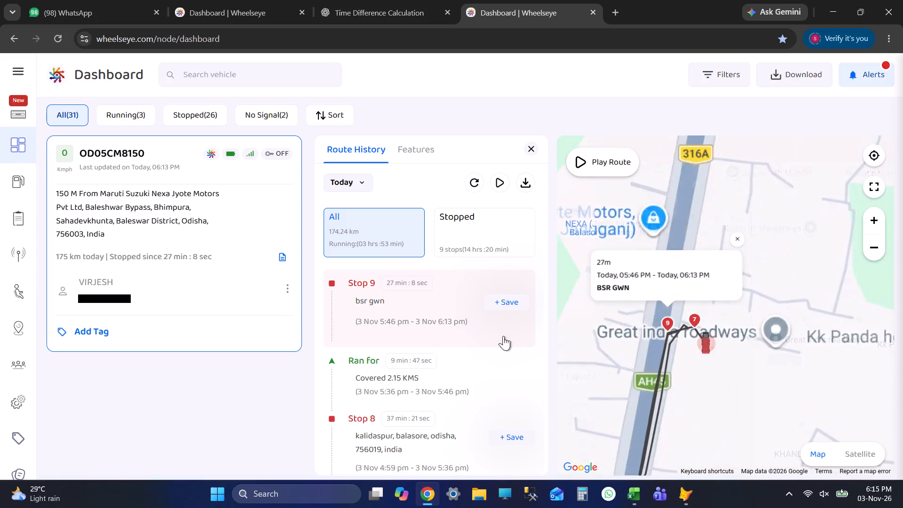
left_click(739, 237)
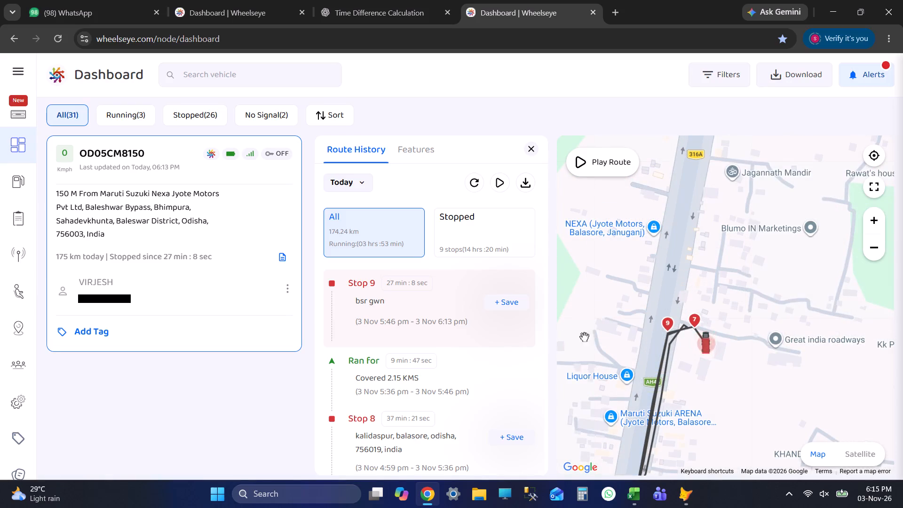
scroll(783, 329, "down", 1)
scroll(775, 334, "up", 1)
scroll(773, 335, "down", 1)
scroll(771, 336, "up", 1)
scroll(771, 336, "down", 1)
scroll(771, 336, "up", 1)
scroll(771, 336, "down", 1)
scroll(771, 336, "up", 1)
scroll(771, 336, "down", 3)
scroll(771, 336, "up", 1)
scroll(771, 336, "down", 1)
scroll(771, 336, "up", 1)
scroll(771, 336, "down", 9)
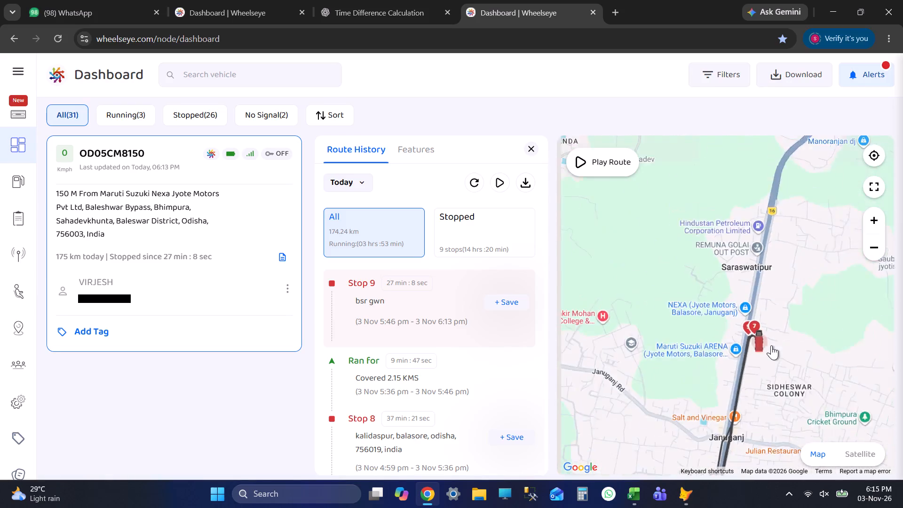
left_click_drag(689, 315, 644, 386)
scroll(644, 386, "up", 1)
scroll(644, 386, "down", 1)
scroll(644, 386, "up", 1)
scroll(644, 386, "down", 1)
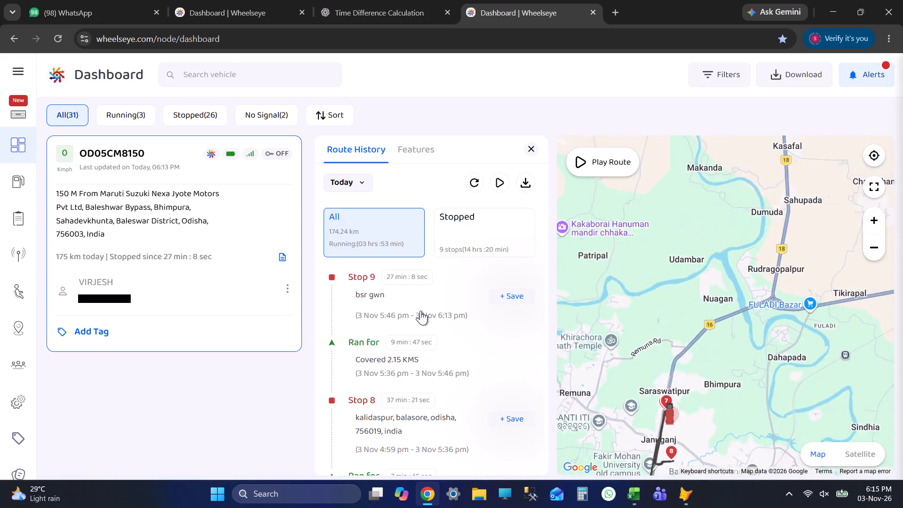
left_click(420, 310)
left_click_drag(701, 309, 665, 341)
scroll(673, 339, "up", 1)
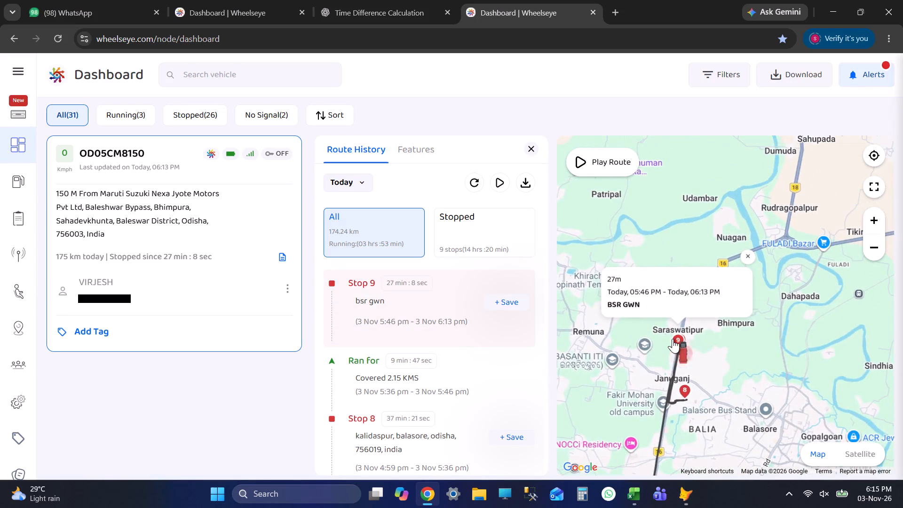
scroll(673, 339, "up", 1)
Switch to the 02.11.2026 stoppage report in Excel, save the workbook and return to Wheelseye.
key("alt+Tab")
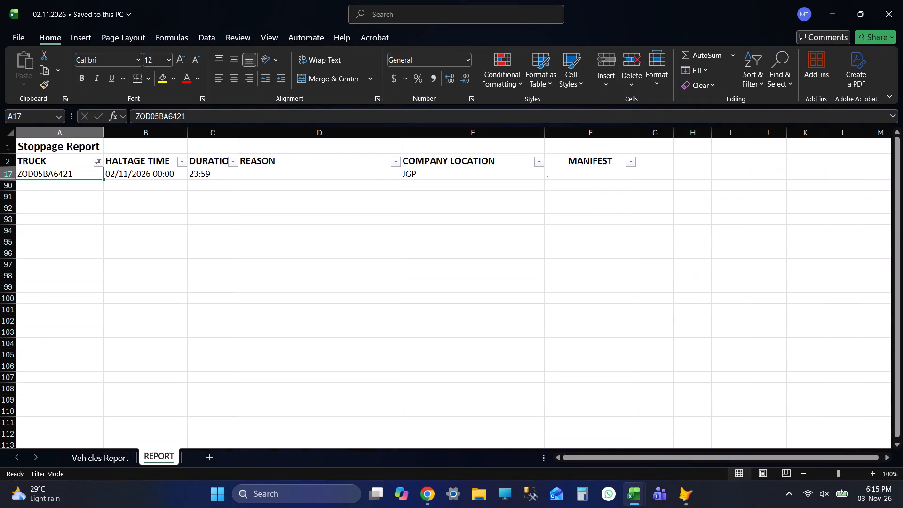
key("ctrl+s")
key("alt+Tab")
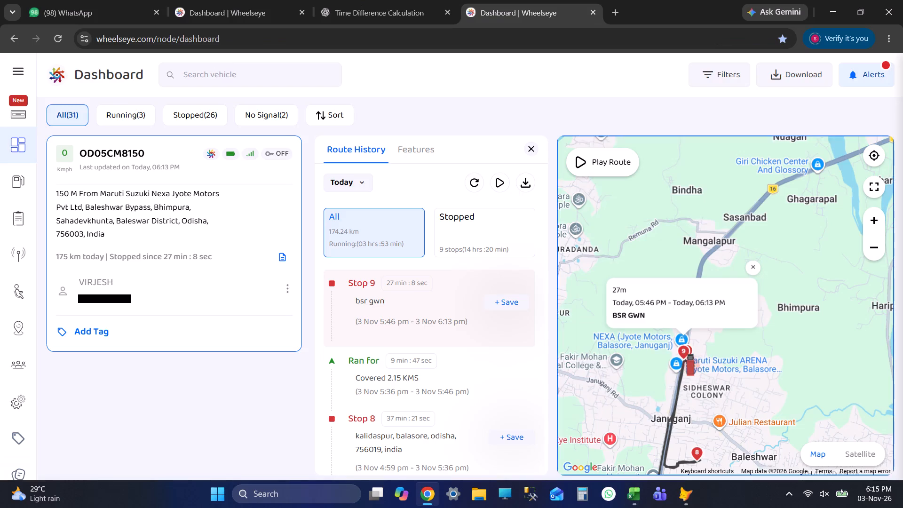
left_click(230, 64)
type("6421")
key("Return")
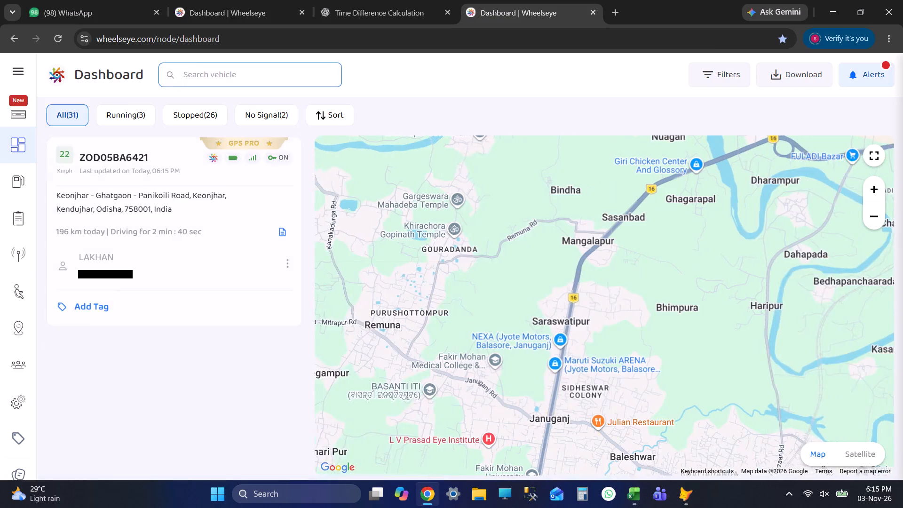
left_click(168, 170)
left_click(343, 178)
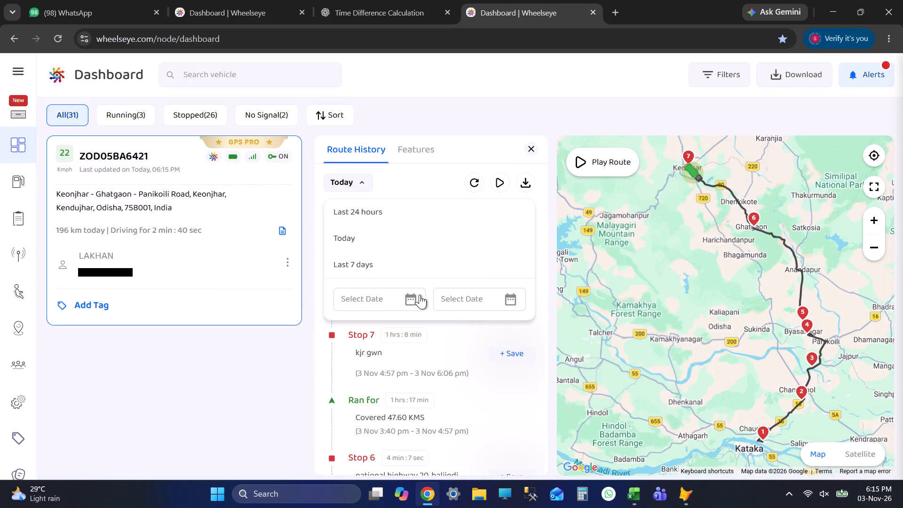
key("alt+Tab")
key("alt+Tab")
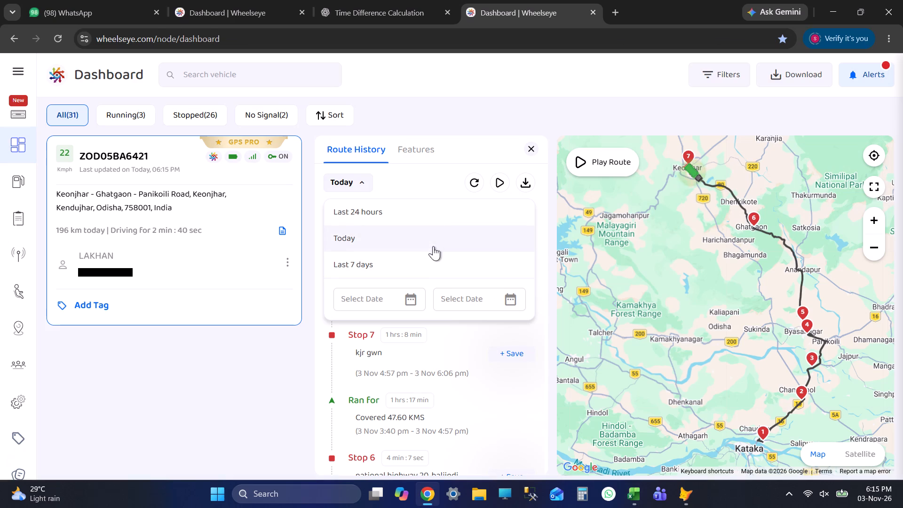
left_click(254, 373)
left_click(355, 189)
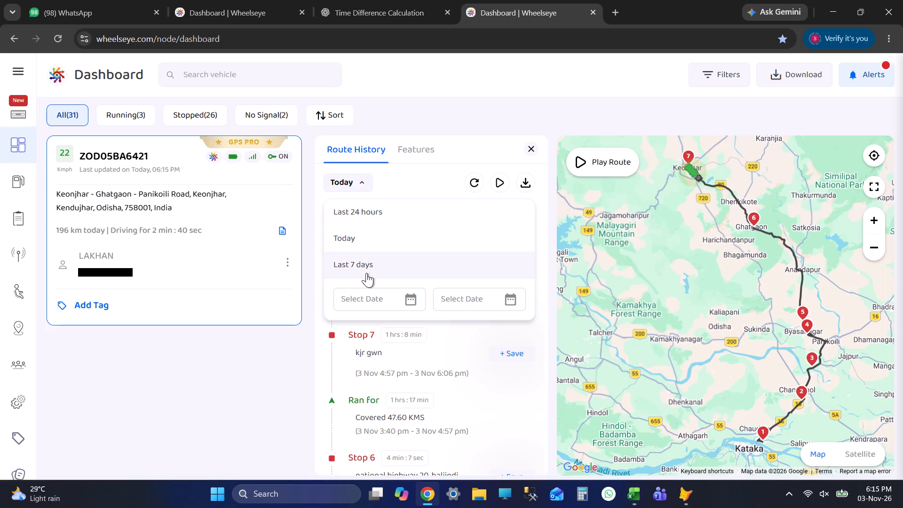
left_click(366, 273)
key("alt+Tab")
key("alt+Tab")
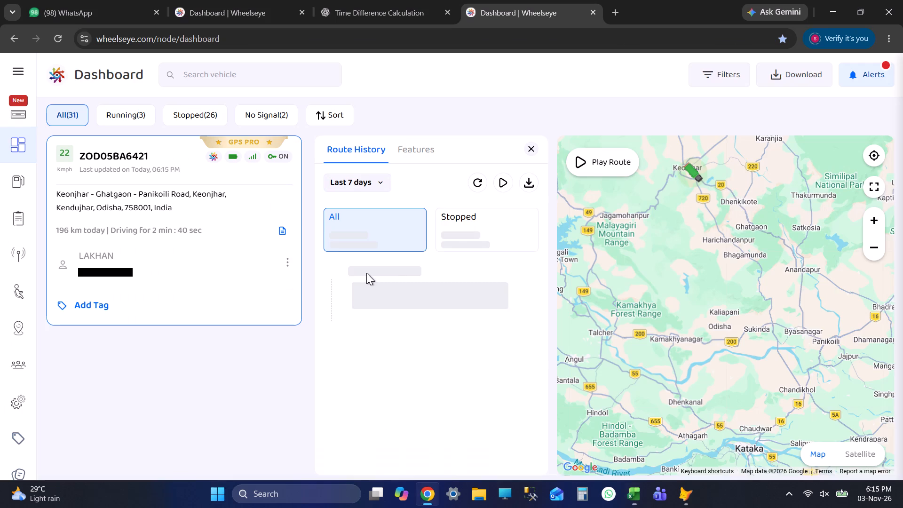
scroll(425, 340, "down", 2)
scroll(426, 349, "up", 1)
scroll(426, 349, "down", 7)
scroll(426, 349, "up", 1)
scroll(426, 349, "down", 1)
key("alt+Tab")
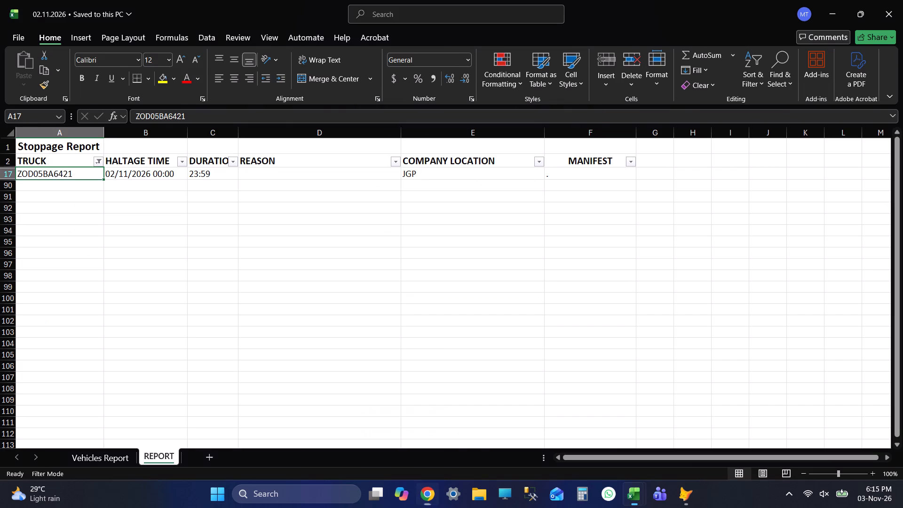
key("alt+Tab")
scroll(434, 341, "down", 7)
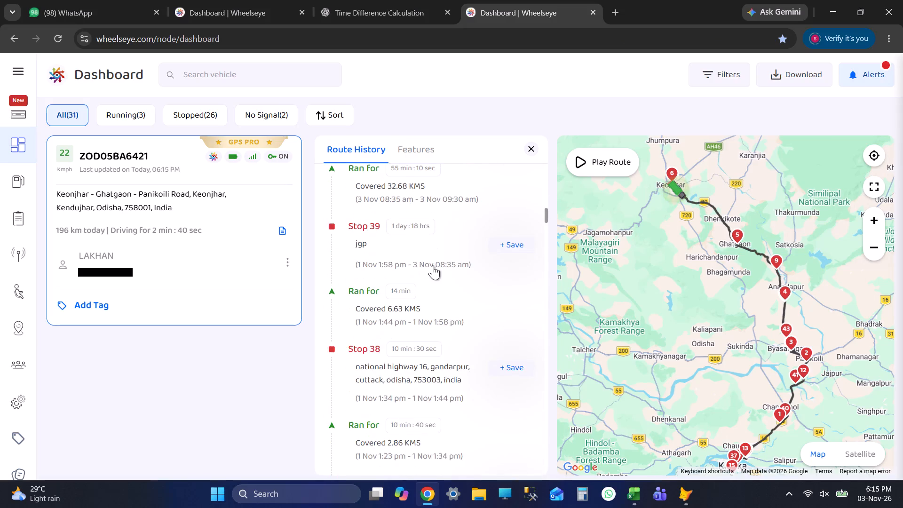
left_click(433, 265)
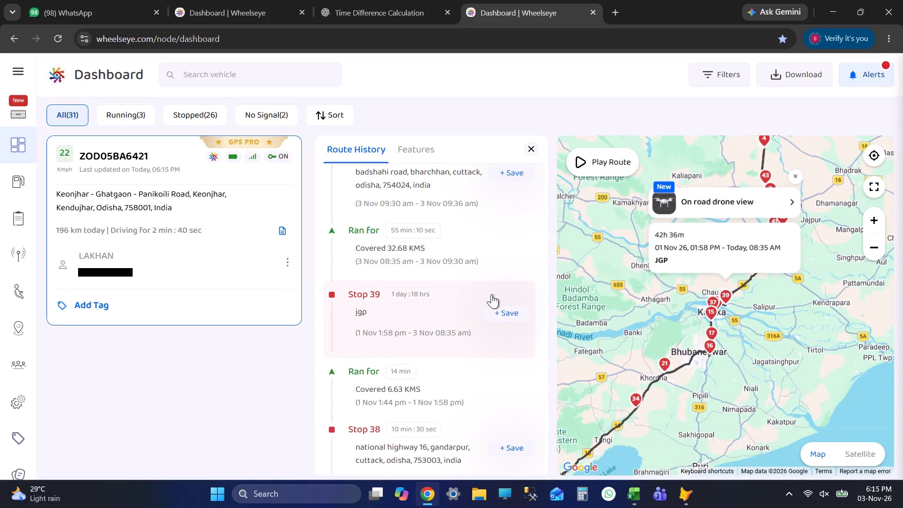
key("alt+Tab")
key("Tab")
key("Tab")
key("Tab")
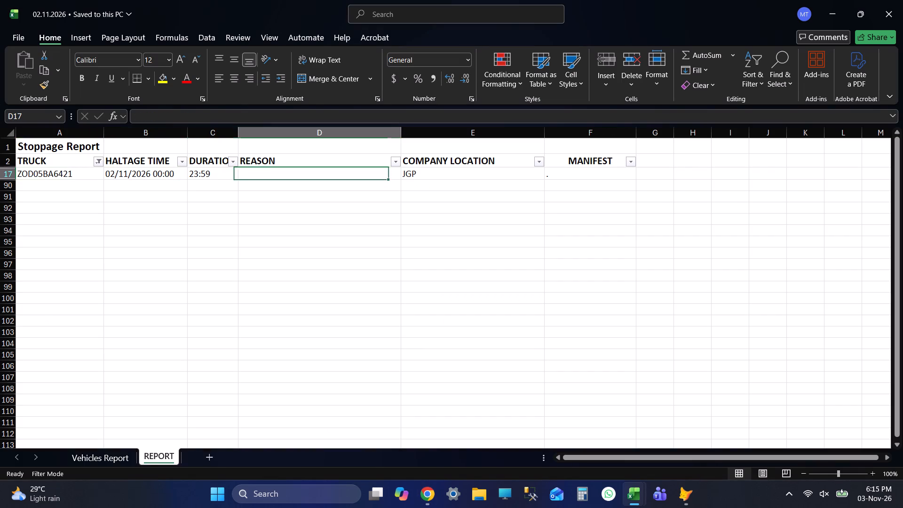
type("LOADING")
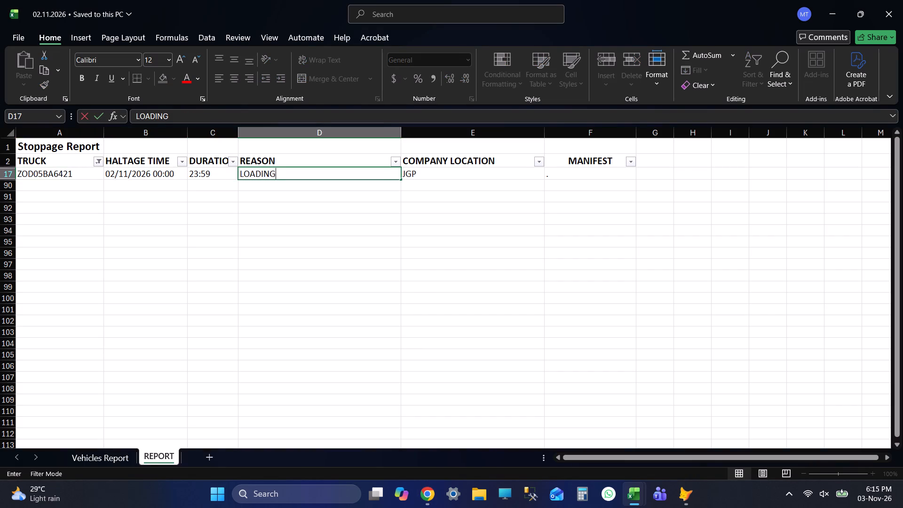
key("Tab")
key("Tab")
key("ctrl+s")
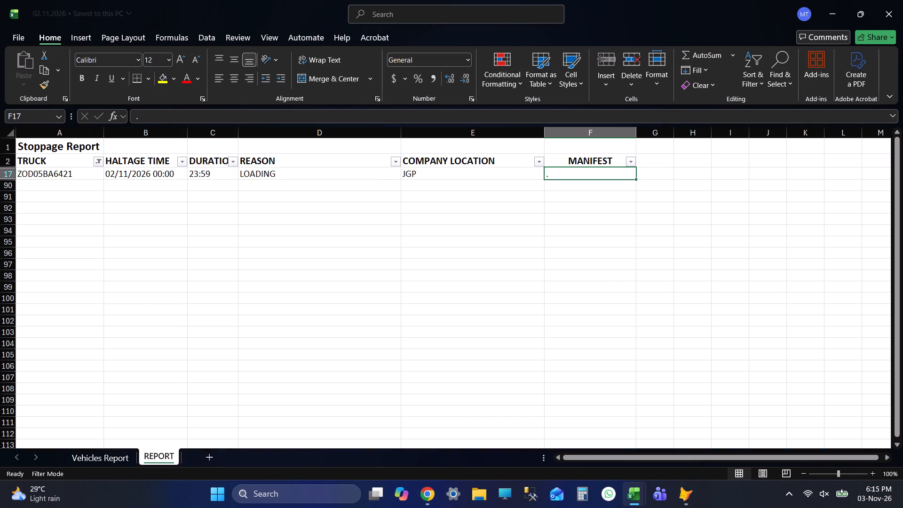
key("alt+Tab")
key("alt+Tab")
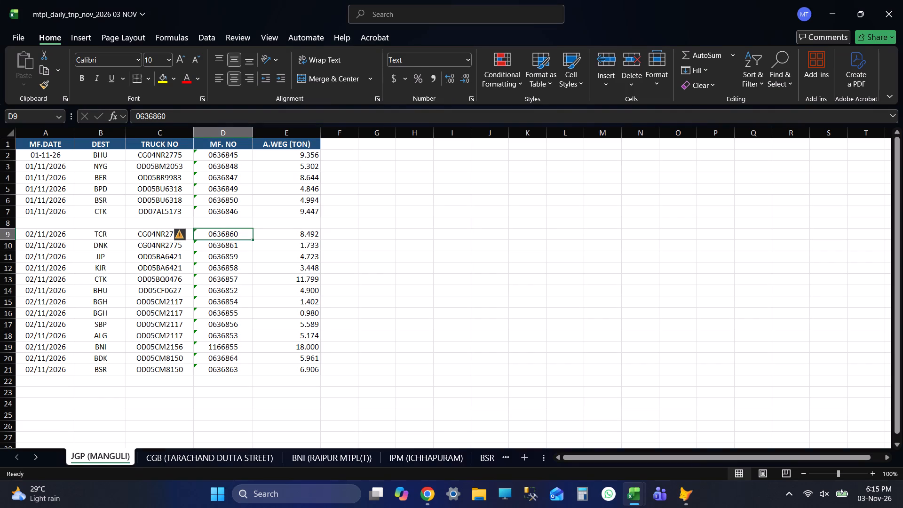
left_click(174, 271)
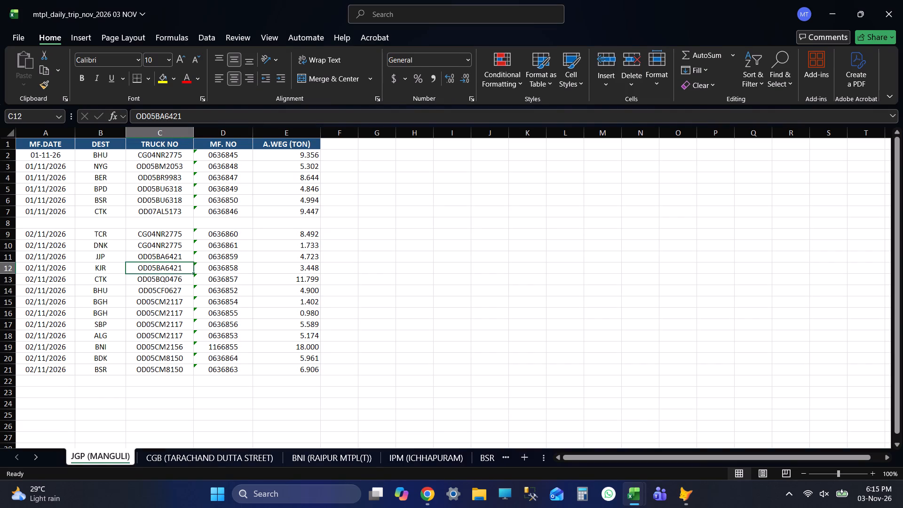
left_click(173, 259)
left_click(156, 267)
key("Tab")
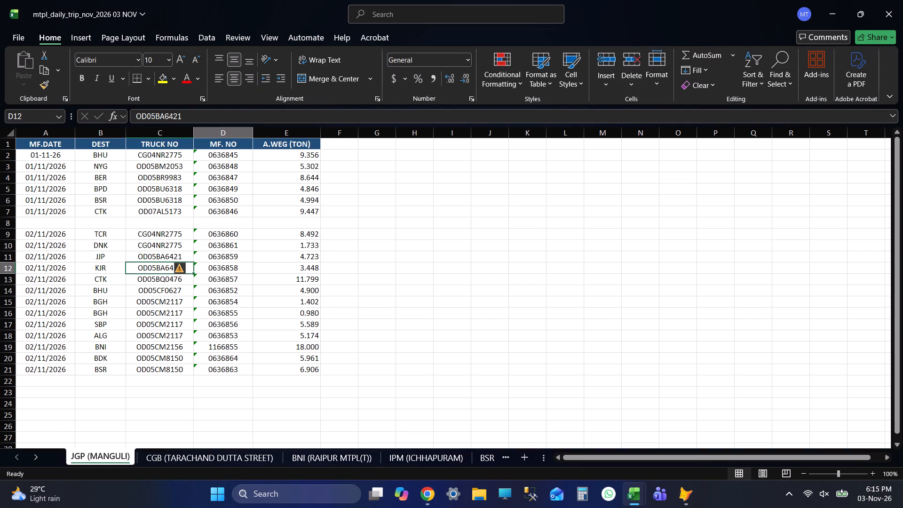
key("ctrl+c")
key("alt+Tab")
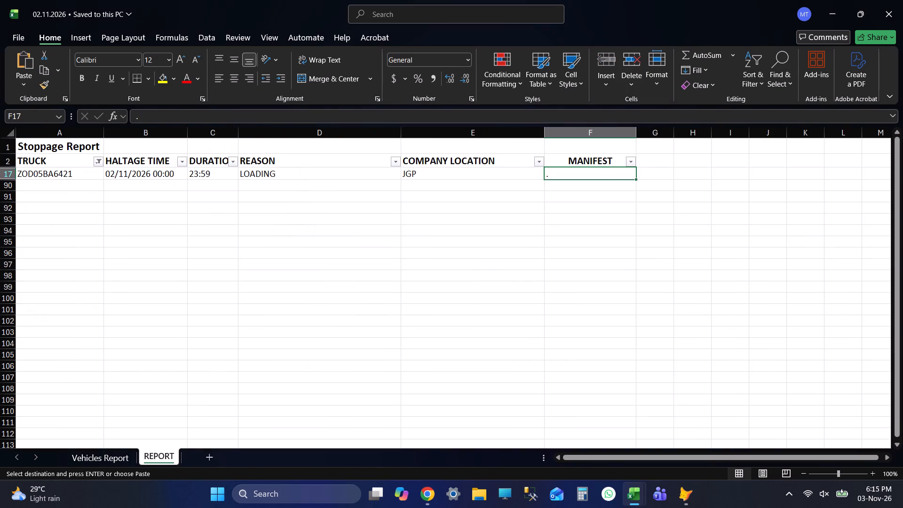
key("ctrl+v")
key("Return")
key("Return")
key("ctrl+s")
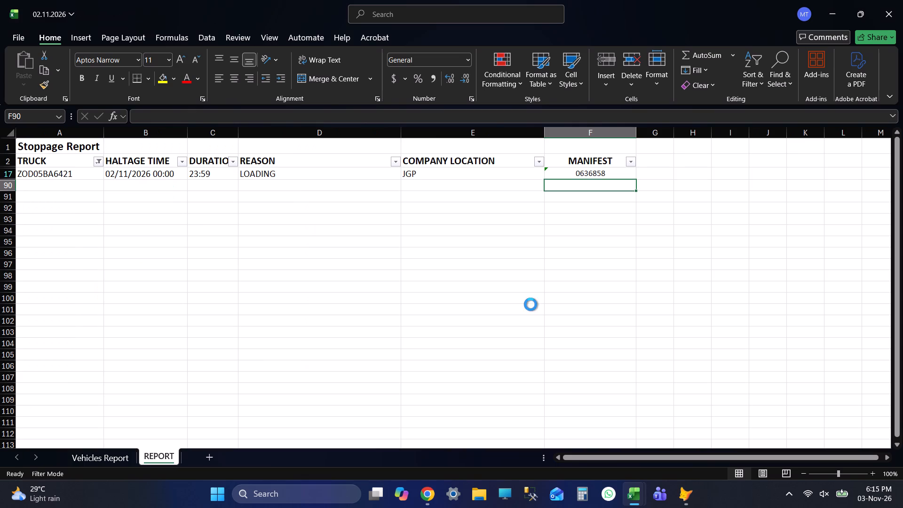
left_click(100, 165)
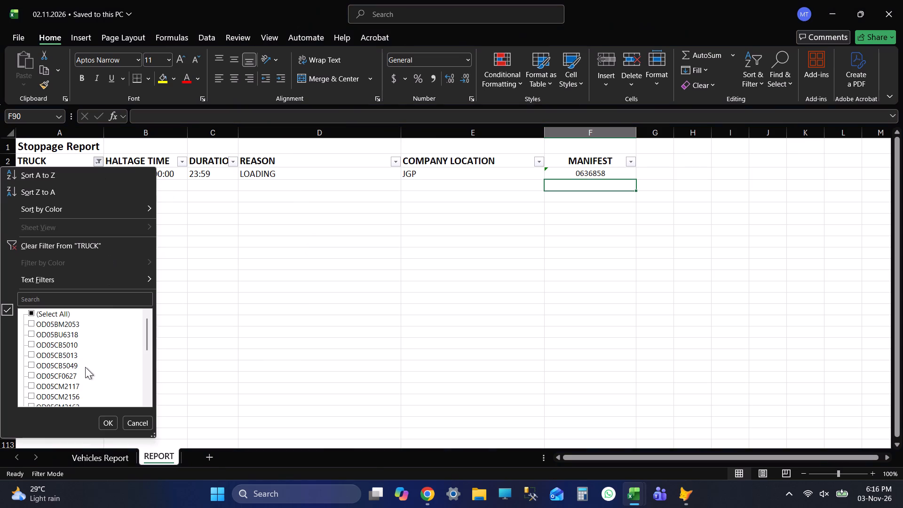
left_click_drag(149, 333, 143, 380)
left_click(69, 317)
left_click(67, 326)
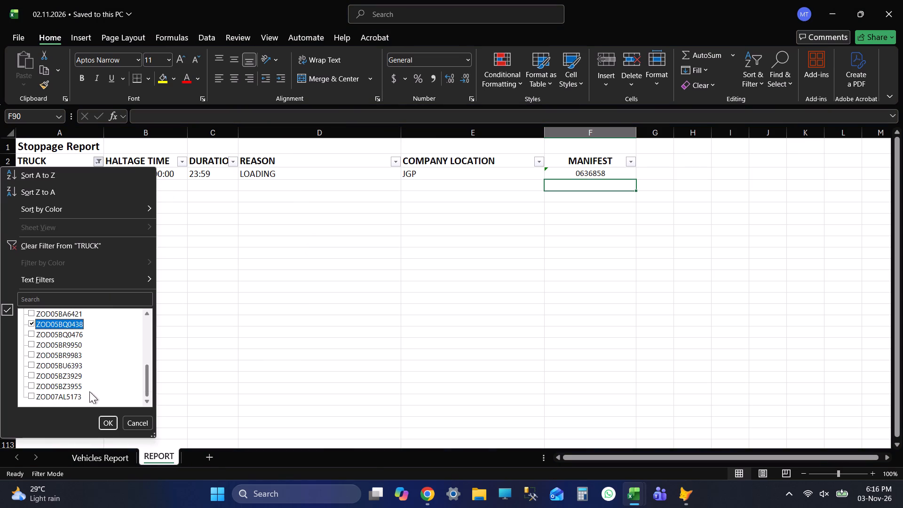
left_click(111, 422)
left_click(325, 265)
key("ctrl+s")
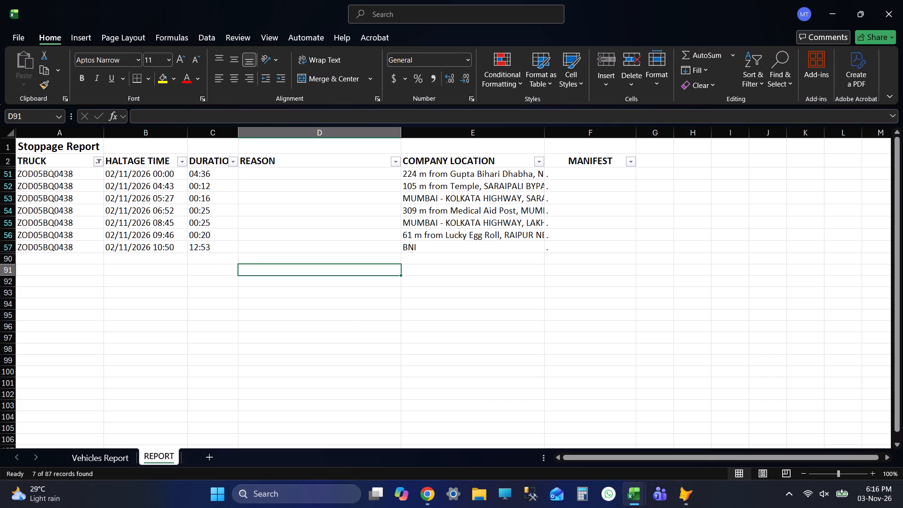
left_click(363, 174)
key("shift+Tab")
key("shift+Tab")
key("shift+Tab")
key("shift+Tab")
key("shift+Tab")
key("shift+Tab")
key("shift+Tab")
key("shift+Tab")
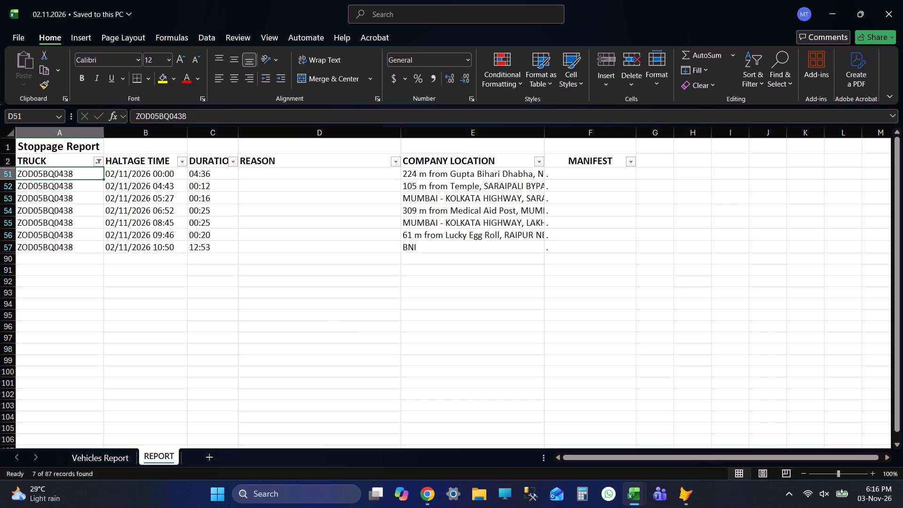
key("ctrl+c")
key("alt+Tab")
key("alt+Tab")
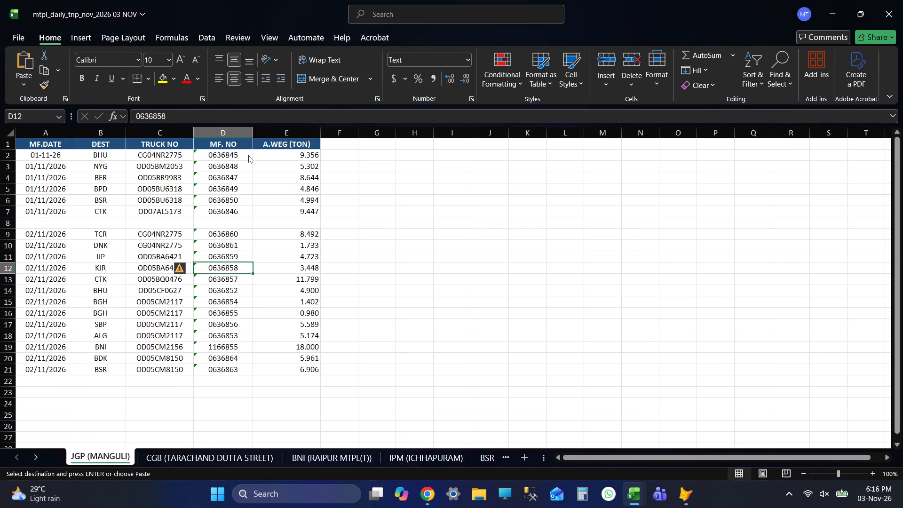
key("alt+Tab")
key("alt+Tab")
left_click(210, 69)
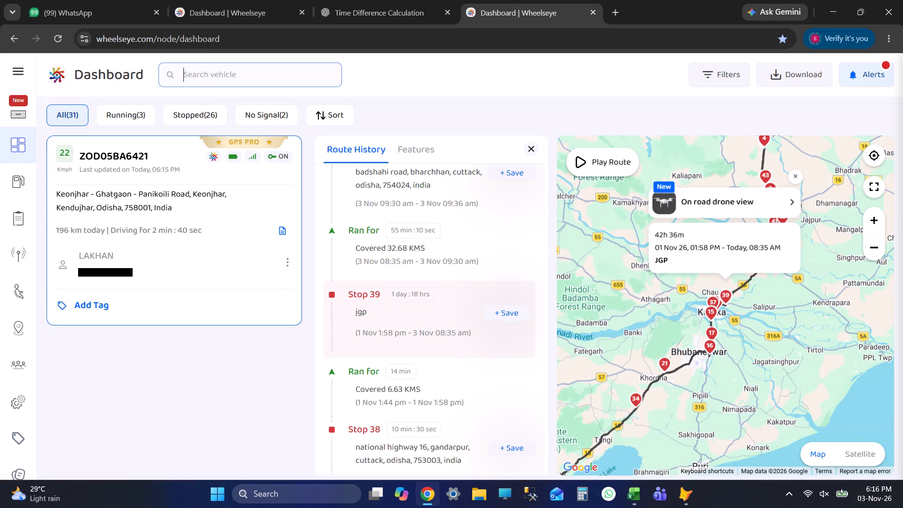
key("ctrl+v")
key("Return")
left_click(87, 209)
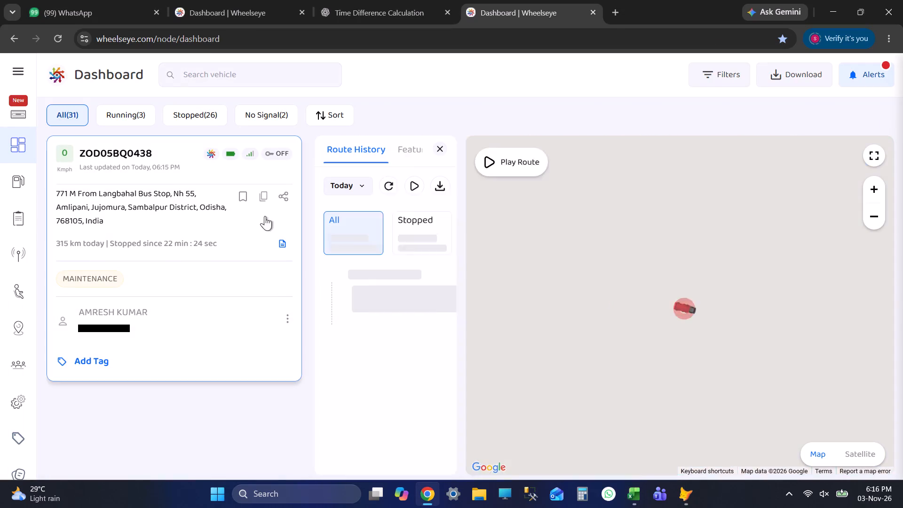
key("alt+Tab")
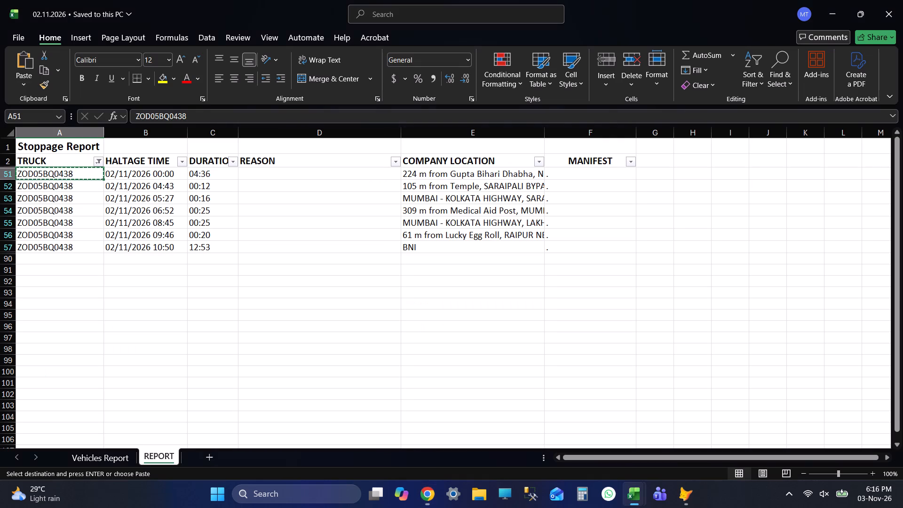
key("alt+Tab")
left_click(355, 186)
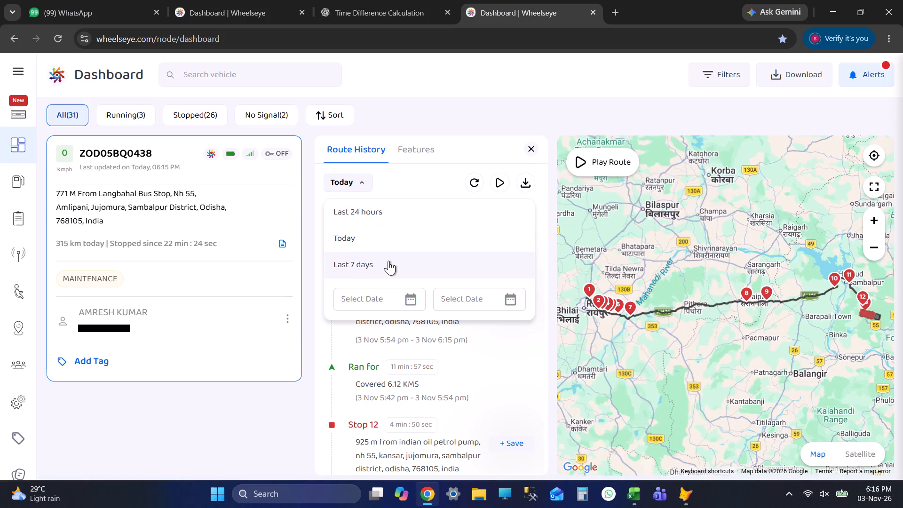
left_click(388, 261)
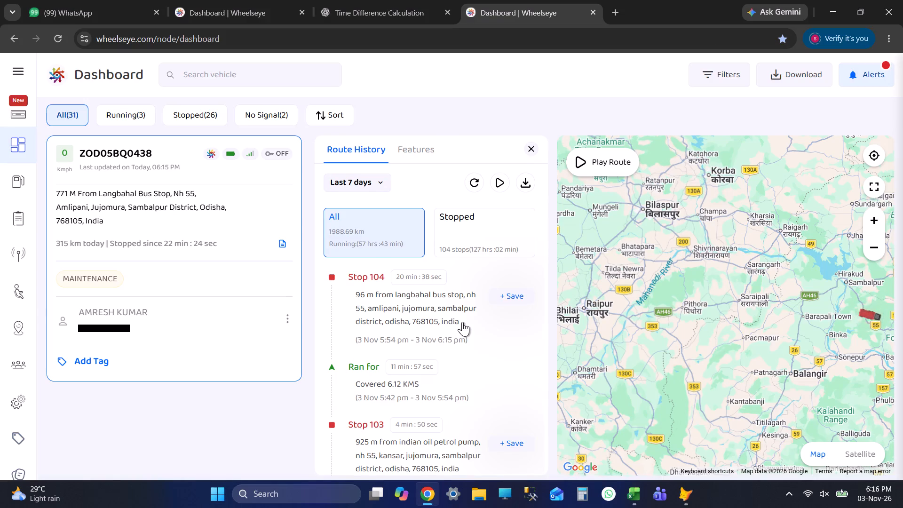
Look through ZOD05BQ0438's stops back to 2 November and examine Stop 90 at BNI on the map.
scroll(480, 331, "down", 4)
scroll(481, 336, "up", 1)
scroll(481, 336, "down", 1)
scroll(481, 336, "up", 1)
scroll(481, 336, "down", 1)
scroll(481, 336, "up", 1)
scroll(481, 336, "down", 7)
scroll(481, 336, "up", 1)
scroll(481, 336, "down", 5)
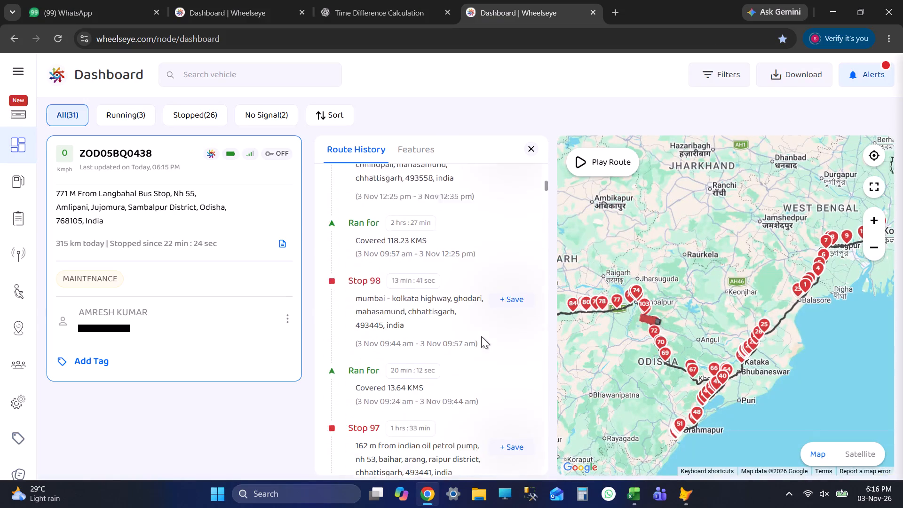
scroll(481, 336, "down", 2)
scroll(481, 336, "up", 1)
scroll(481, 336, "down", 3)
scroll(481, 336, "up", 1)
scroll(481, 336, "down", 3)
scroll(481, 336, "up", 1)
scroll(481, 336, "down", 3)
scroll(481, 357, "up", 1)
scroll(481, 357, "down", 1)
scroll(482, 348, "up", 1)
scroll(482, 353, "down", 8)
scroll(482, 354, "up", 1)
scroll(482, 354, "down", 1)
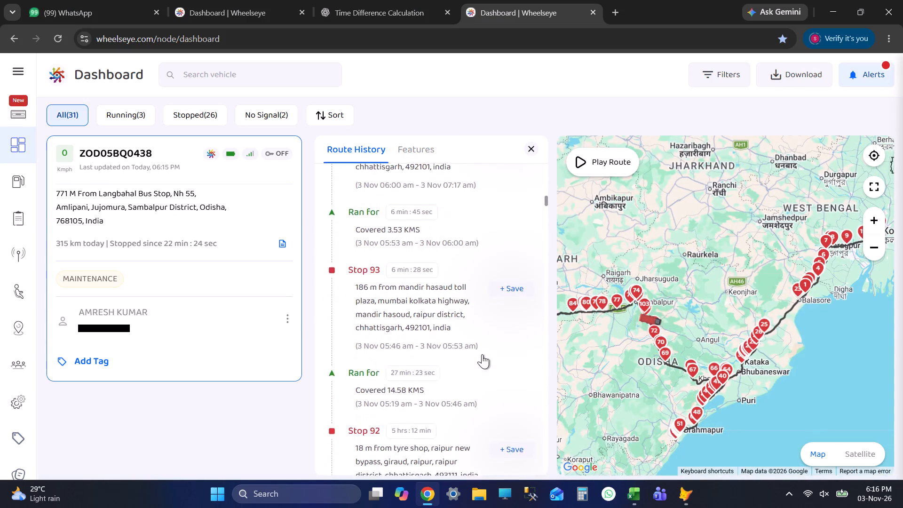
scroll(482, 354, "down", 2)
scroll(482, 354, "up", 1)
scroll(482, 354, "down", 1)
scroll(482, 354, "up", 1)
scroll(482, 354, "down", 3)
scroll(482, 354, "up", 1)
scroll(482, 354, "down", 4)
left_click(431, 201)
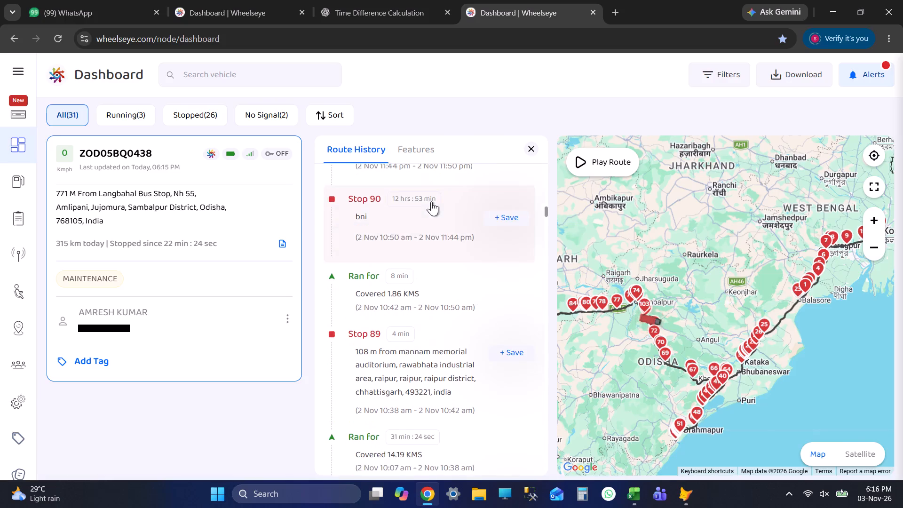
scroll(731, 292, "up", 4)
scroll(721, 300, "down", 1)
scroll(722, 311, "up", 6)
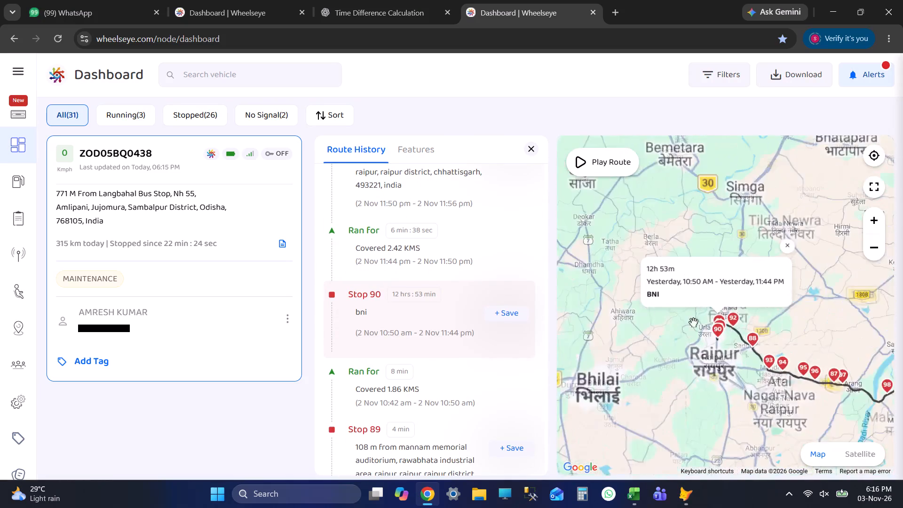
scroll(693, 322, "up", 1)
scroll(380, 294, "up", 3)
key("alt+Tab")
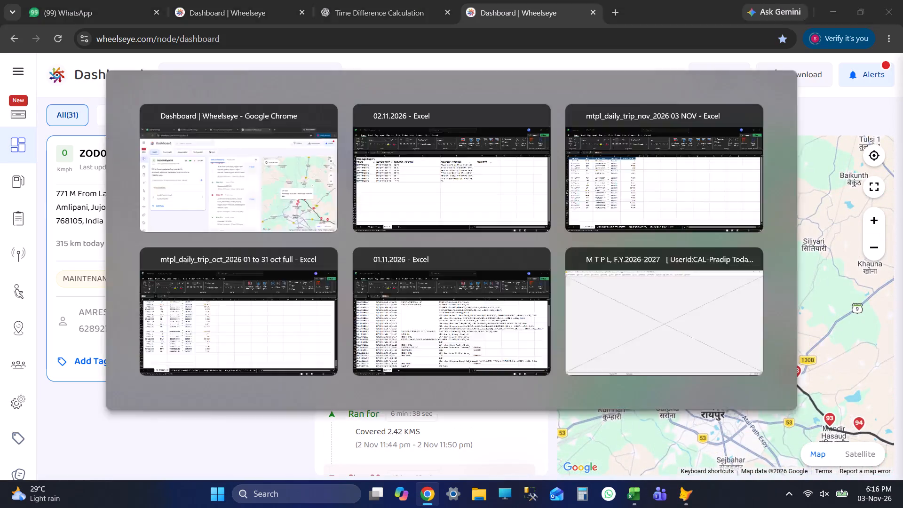
key("alt+Tab")
scroll(422, 329, "up", 3)
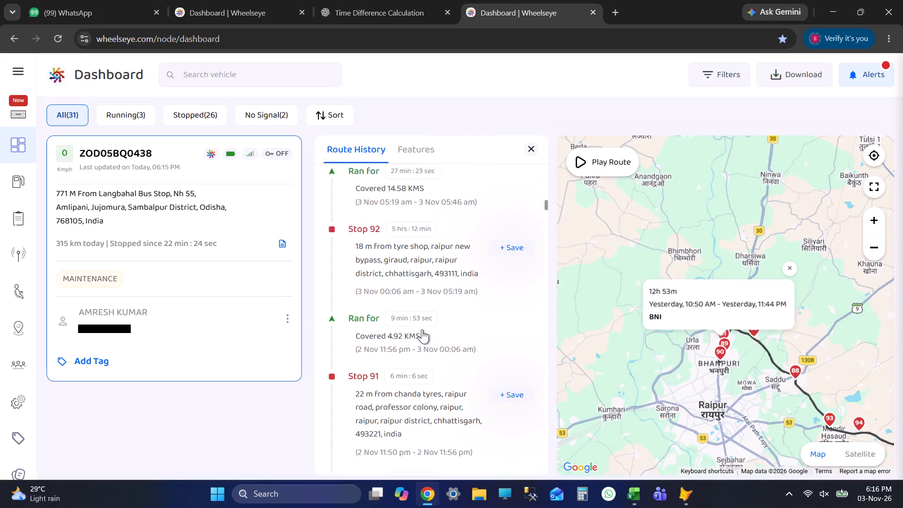
left_click(435, 362)
key("alt+Tab")
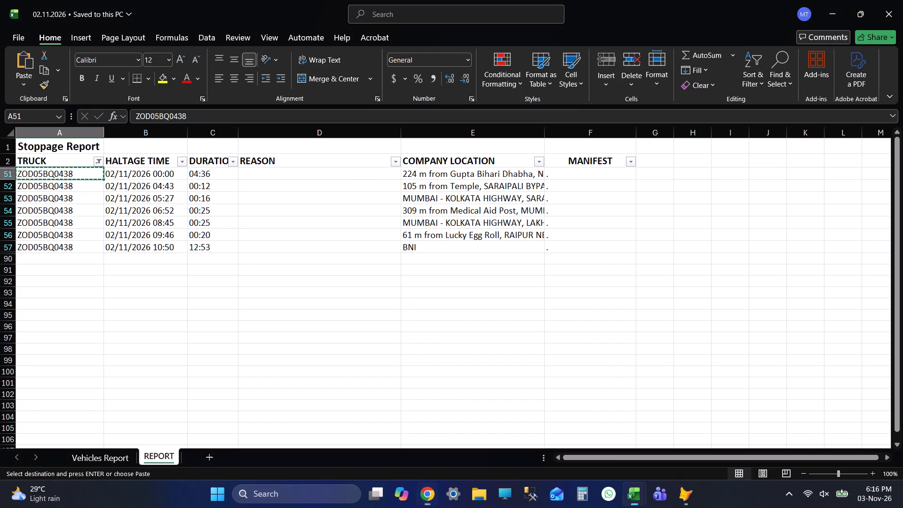
left_click(295, 174)
key("alt+Tab")
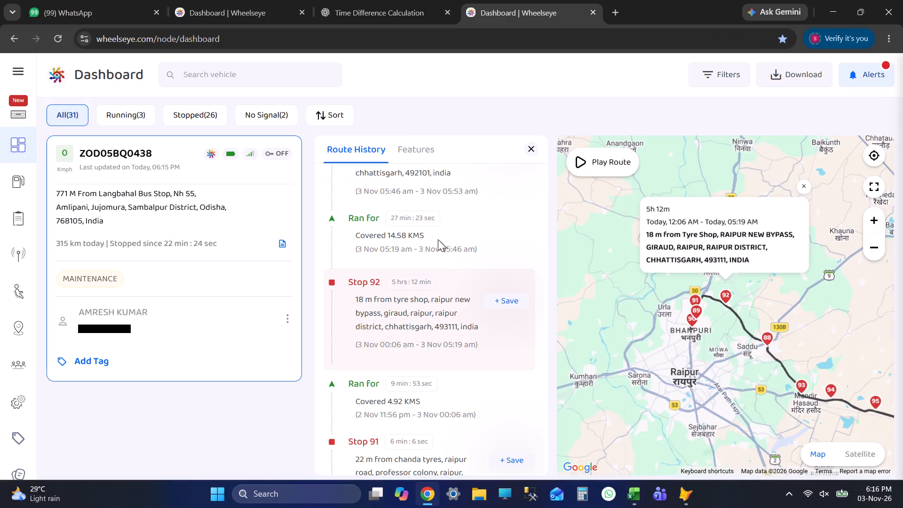
key("alt+Tab")
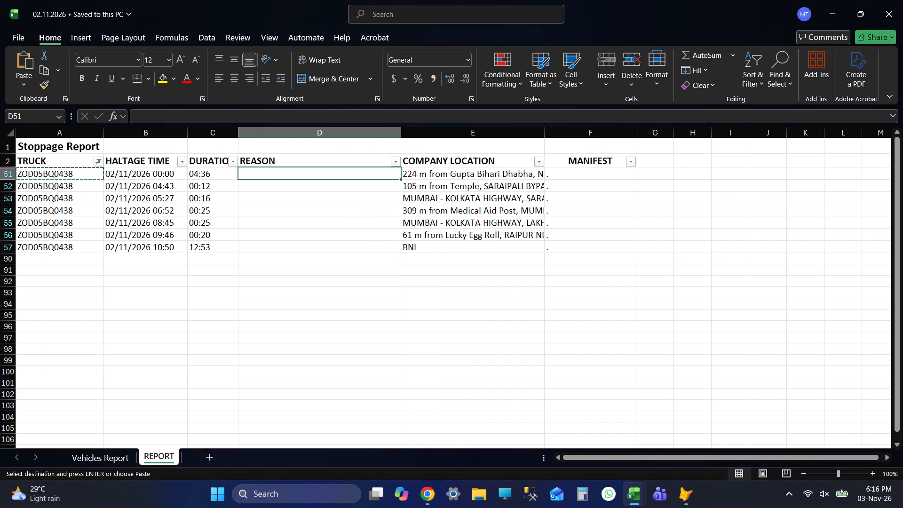
key("alt+Tab")
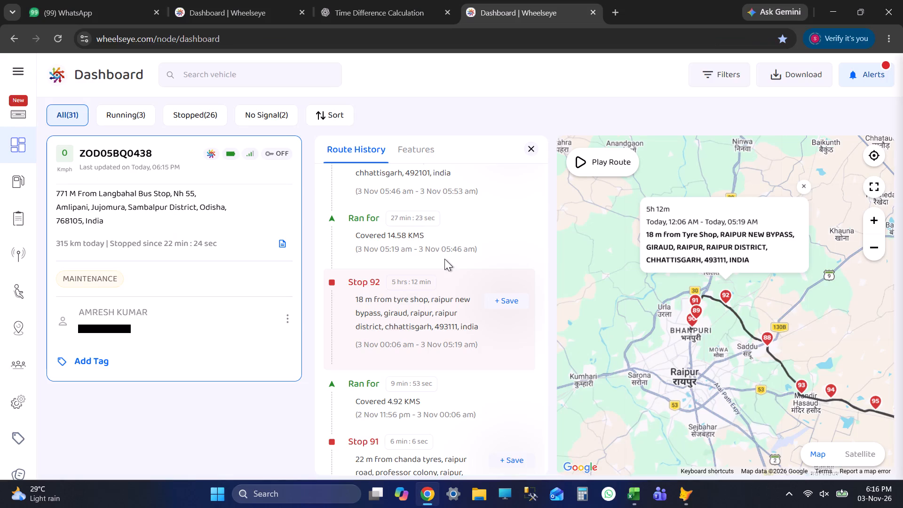
key("alt+Tab")
key("alt+Tab")
scroll(420, 315, "down", 4)
scroll(420, 318, "up", 1)
scroll(420, 318, "down", 4)
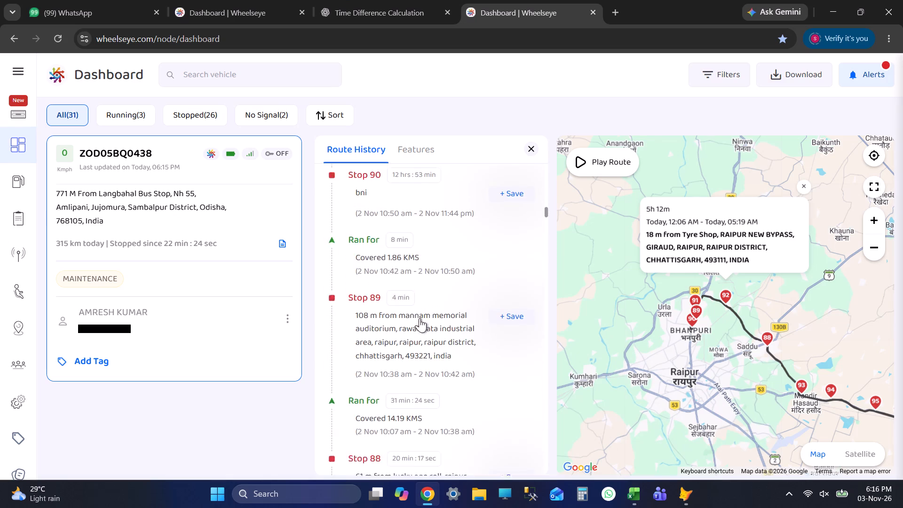
scroll(420, 318, "down", 8)
key("alt+Tab")
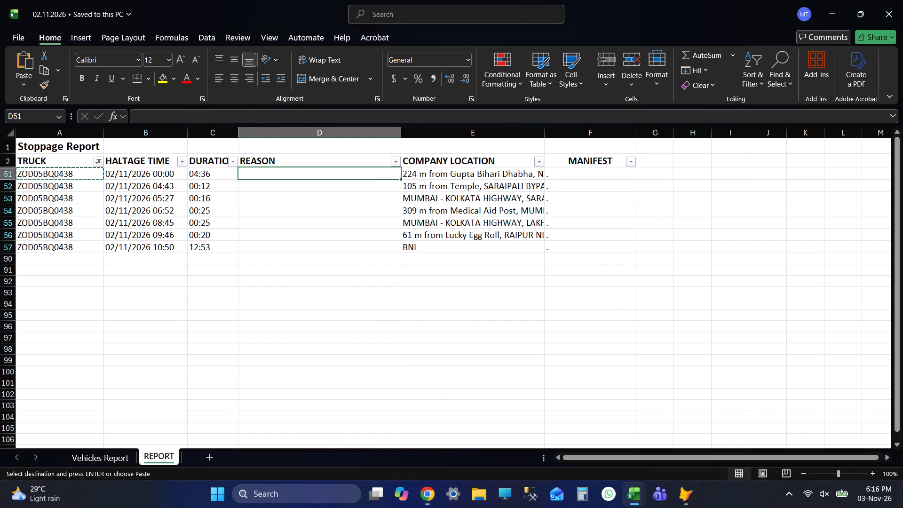
key("alt+Tab")
scroll(442, 338, "down", 1)
scroll(442, 342, "up", 1)
scroll(442, 342, "down", 4)
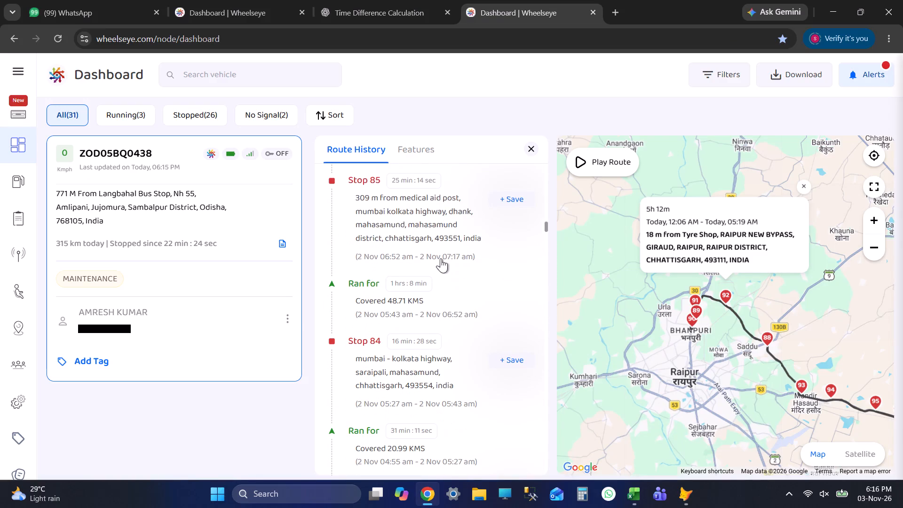
Check Stop 82 near Gupta Bihari Dhabha on the map, enter NIGHT TIME as the 00:00 halt's reason, and save the report.
left_click(439, 369)
key("alt+Tab")
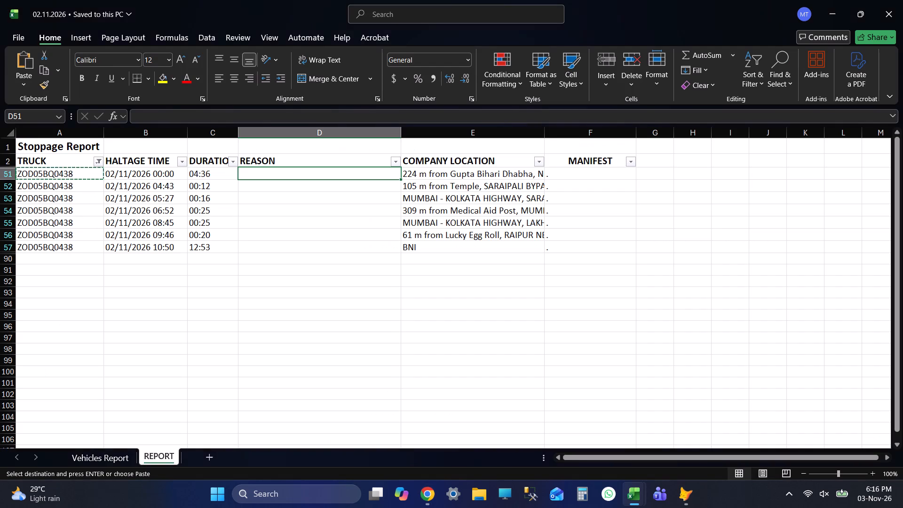
key("alt+Tab")
scroll(452, 360, "down", 6)
left_click(441, 284)
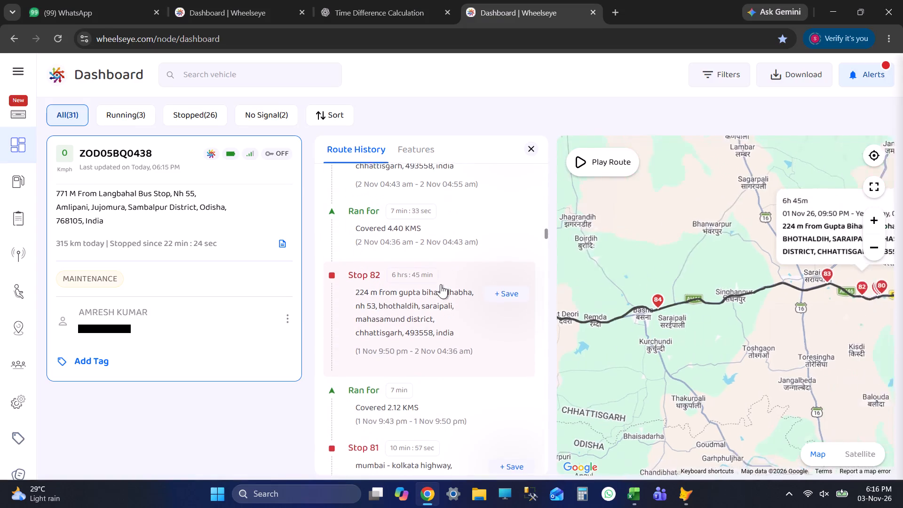
key("alt+Tab")
key("alt+Tab")
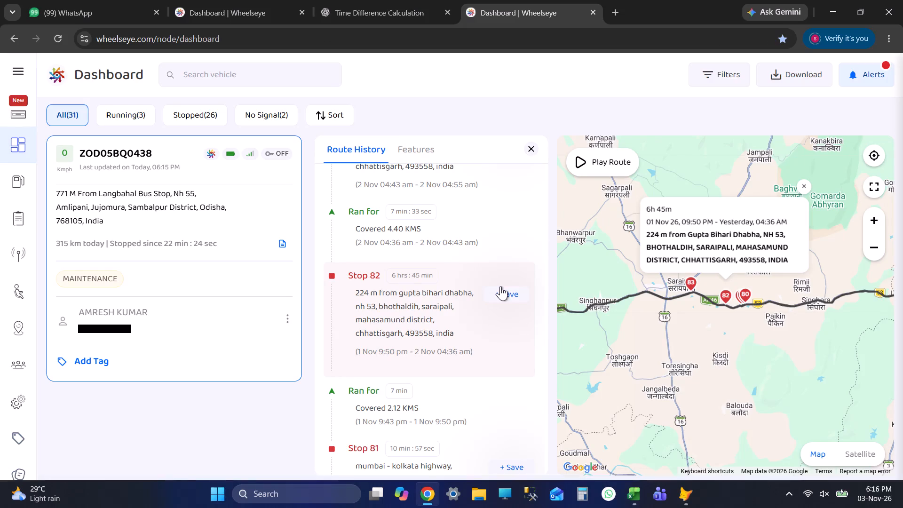
key("alt+Tab")
type("NIGHT")
key("space")
type("TIME")
key("Return")
key("ctrl+s")
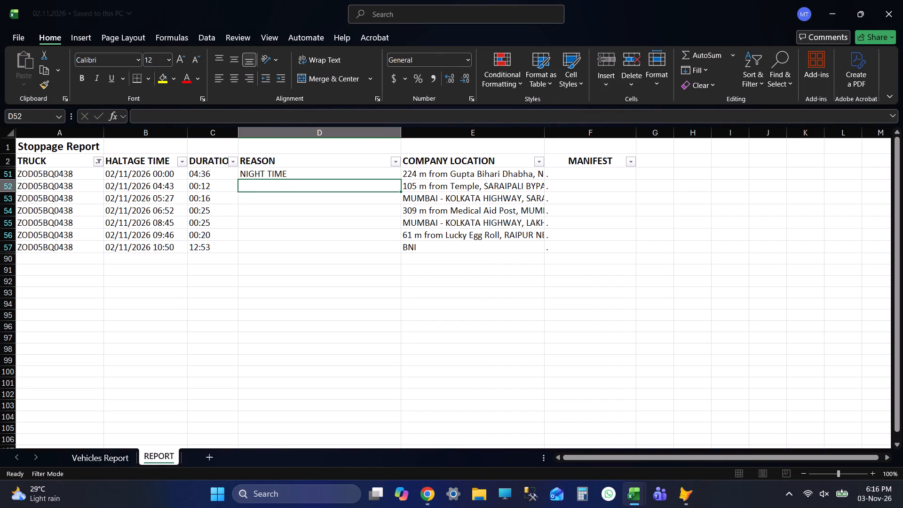
Examine Stop 83 near the temple on Saraipali Bypass in satellite view for the reason behind the 04:43 halt.
key("alt+Tab")
scroll(439, 339, "up", 2)
left_click_drag(433, 274, 437, 272)
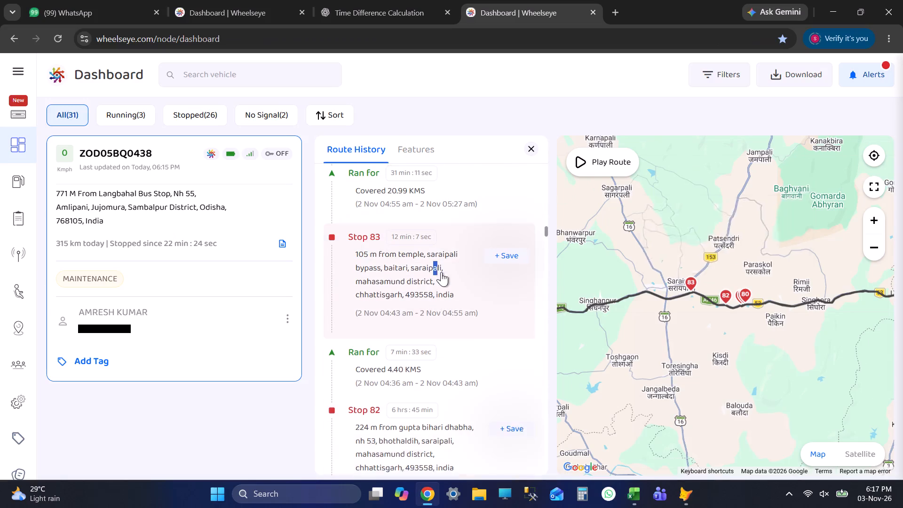
scroll(670, 294, "up", 8)
scroll(821, 322, "down", 1)
scroll(808, 325, "up", 3)
scroll(755, 336, "down", 1)
scroll(755, 336, "up", 1)
scroll(755, 336, "down", 1)
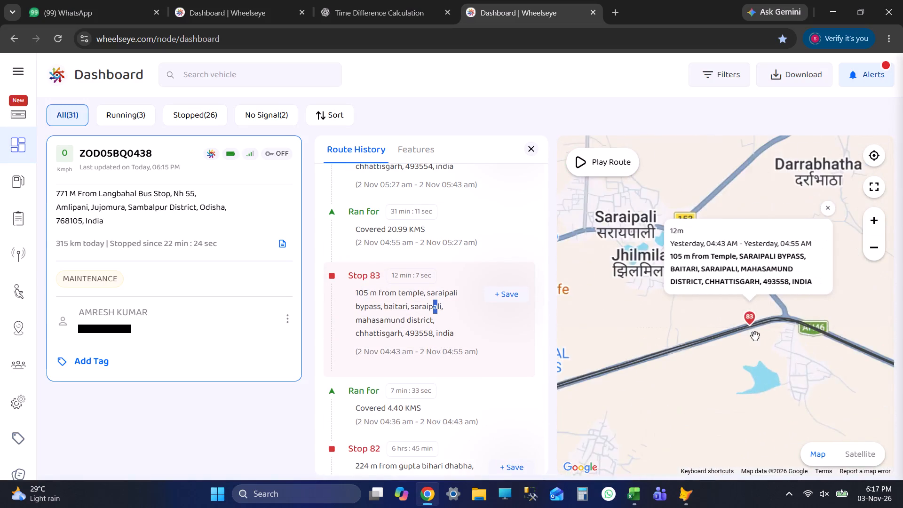
left_click(870, 443)
scroll(739, 323, "up", 5)
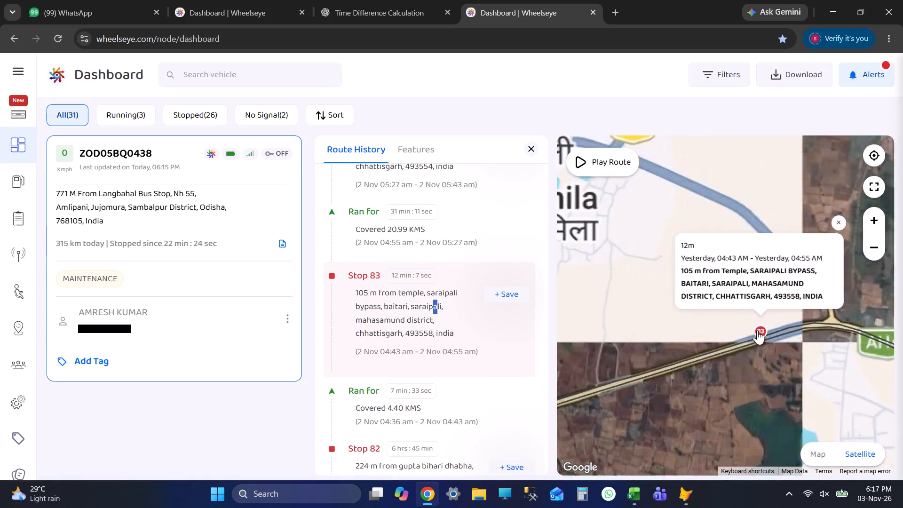
scroll(757, 330, "up", 2)
scroll(376, 329, "up", 3)
Check Stop 84 on the Mumbai-Kolkata Highway at Saraipali, enter FUEL PUMP as the 05:27 halt's reason, and save the report.
left_click(411, 307)
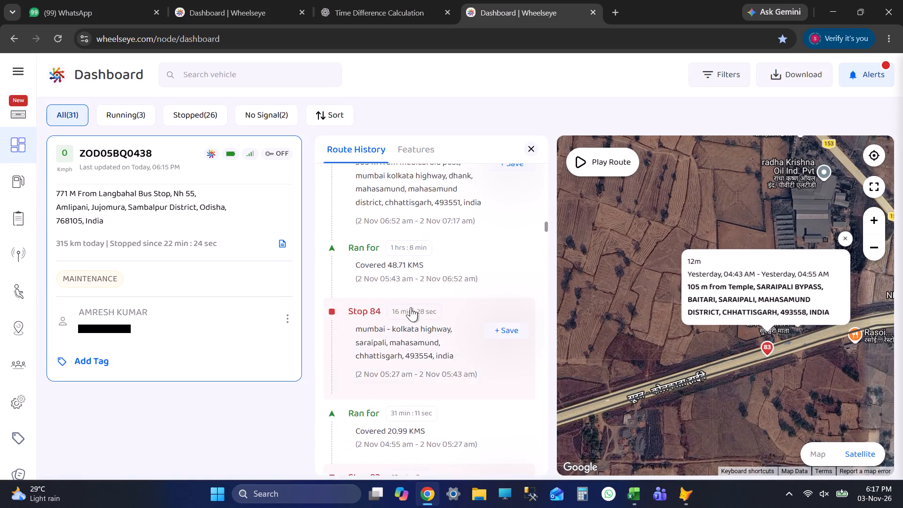
scroll(708, 297, "up", 2)
scroll(712, 307, "down", 7)
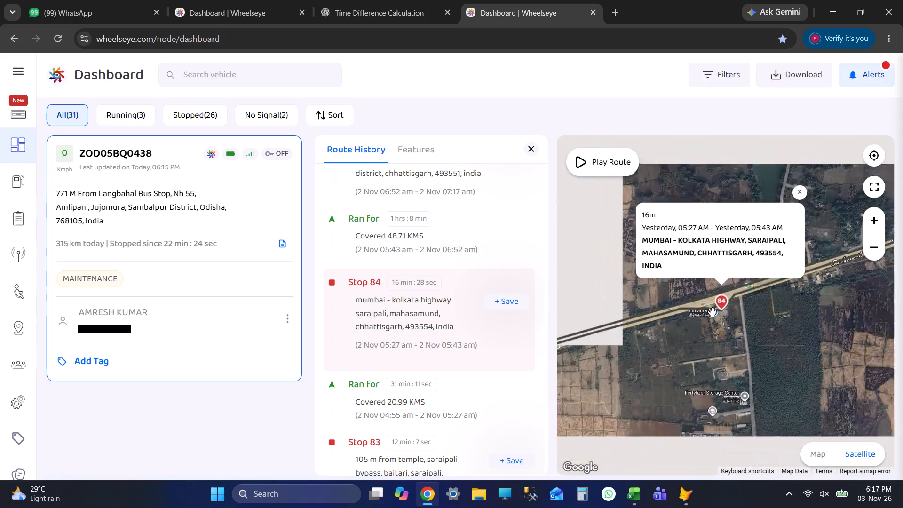
key("alt+Tab")
left_click(247, 198)
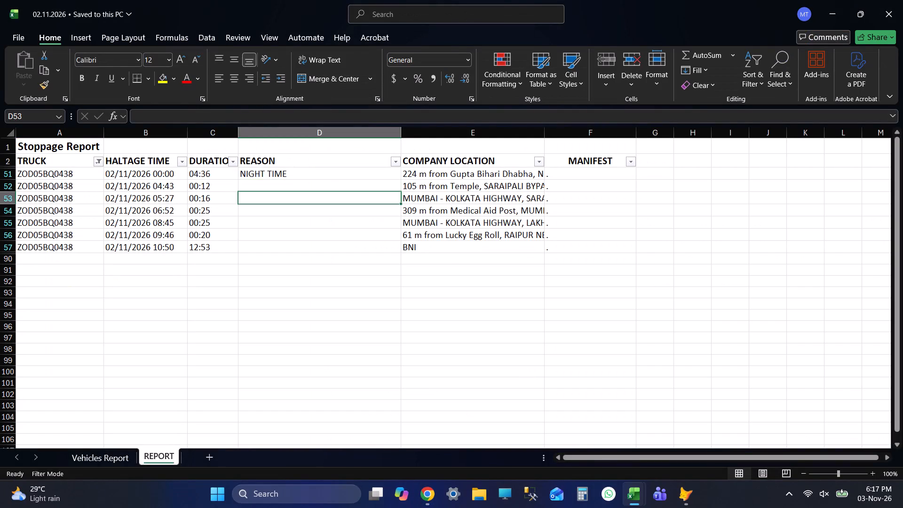
type("PUMP")
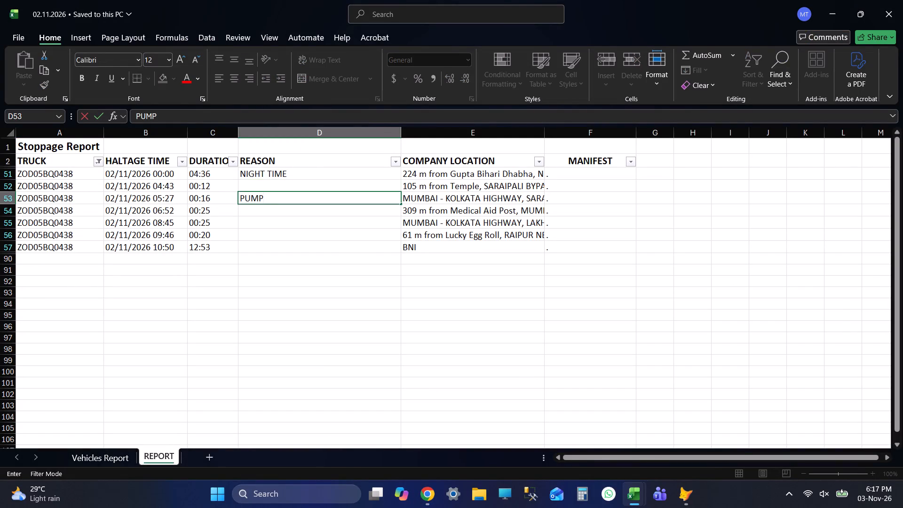
key("BackSpace")
key("BackSpace")
key("BackSpace")
key("BackSpace")
type("FUEL")
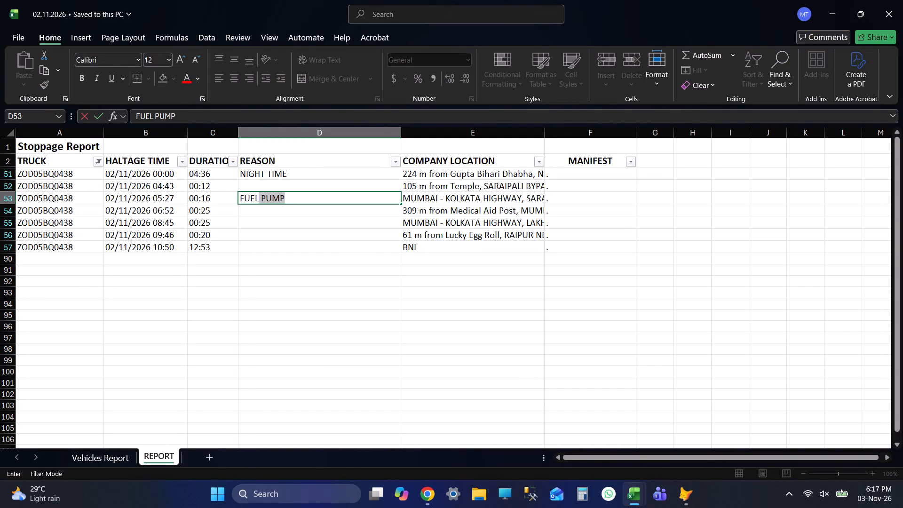
key("space")
key("Return")
key("ctrl+s")
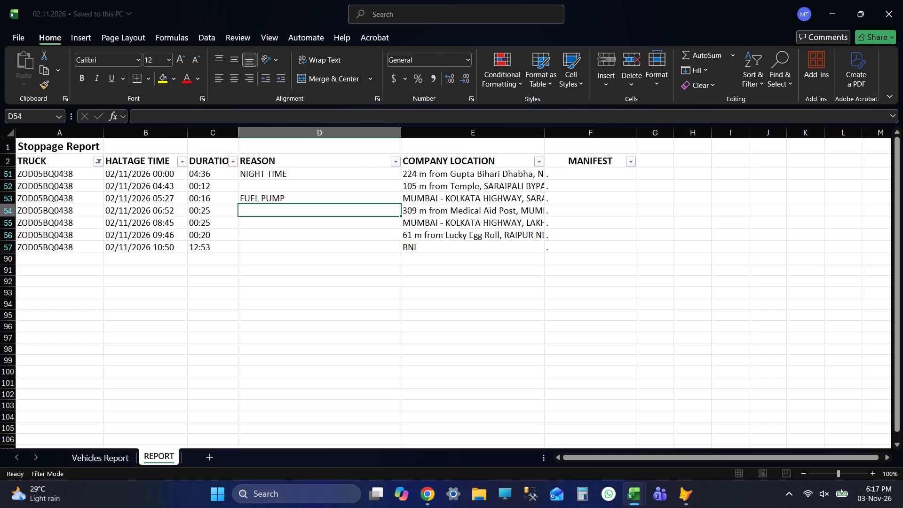
Recheck Stops 83 and 84 in Wheelseye against the report's 04:43 and 05:27 halts.
left_click(285, 178)
key("alt+Tab")
key("alt+Tab")
left_click(271, 187)
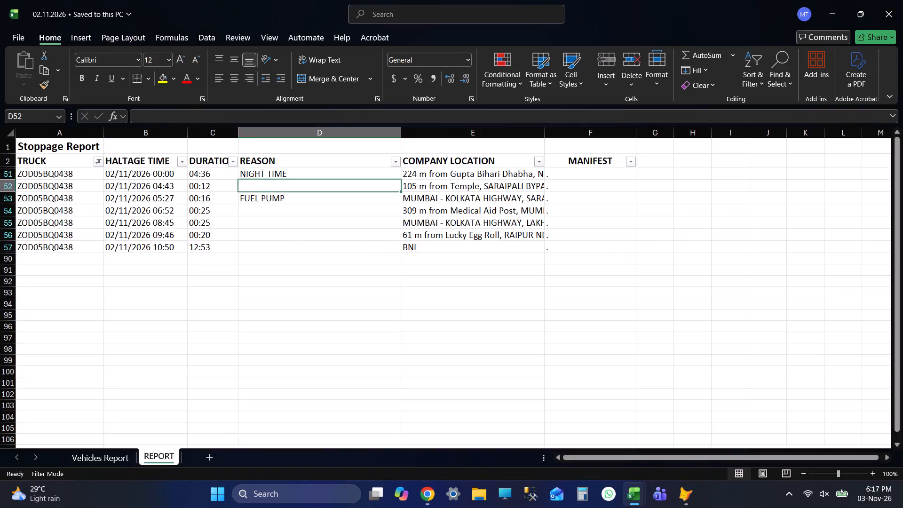
key("alt+Tab")
scroll(449, 306, "up", 2)
scroll(454, 340, "down", 4)
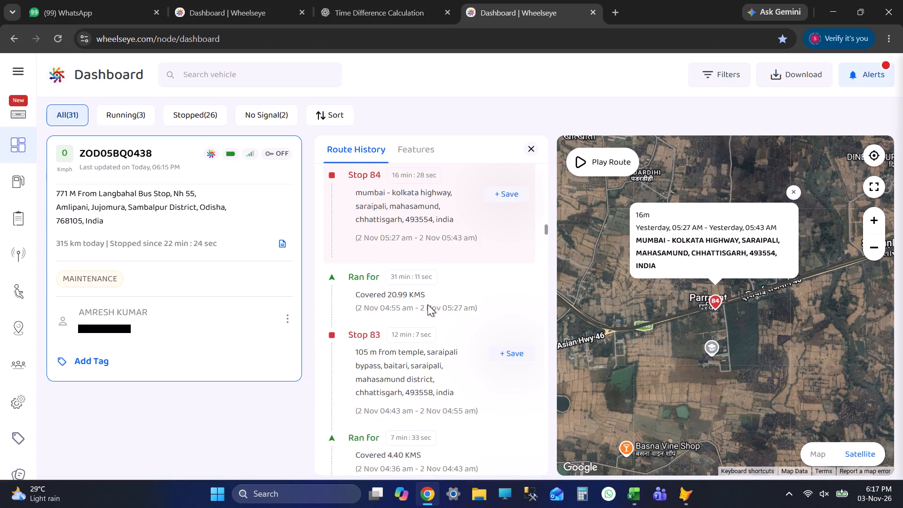
left_click(441, 348)
scroll(441, 348, "up", 3)
left_click(436, 314)
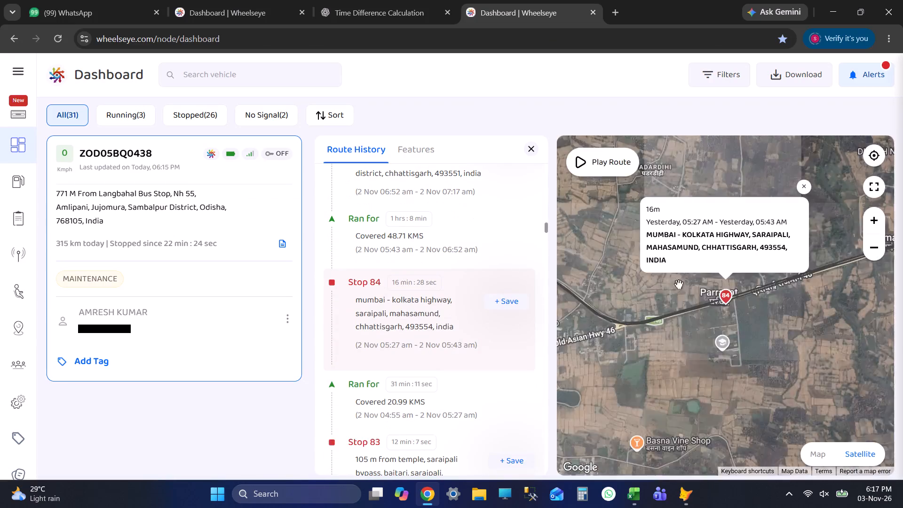
scroll(715, 291, "up", 6)
key("alt+Tab")
key("alt+Tab")
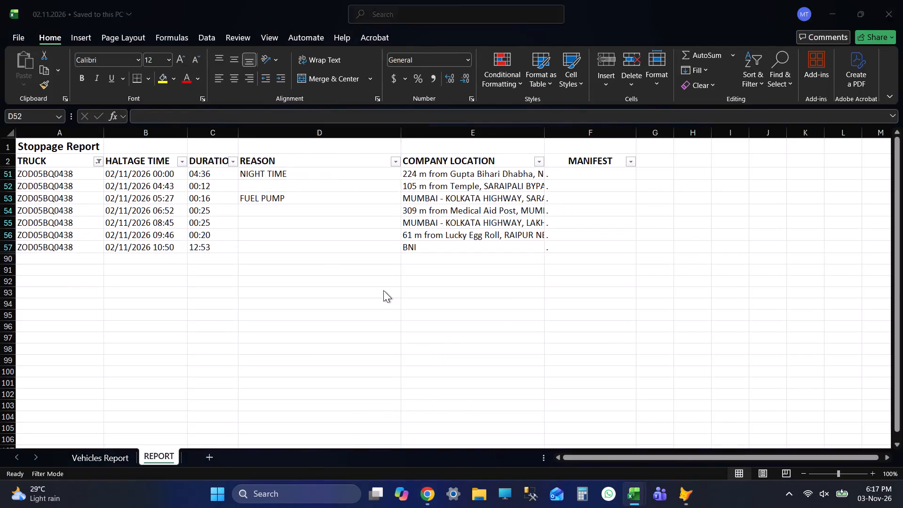
Examine the surroundings of Stop 85 near the Medical Aid Post in satellite view for the 06:52 halt's reason.
scroll(435, 288, "up", 3)
left_click(440, 354)
scroll(733, 308, "up", 3)
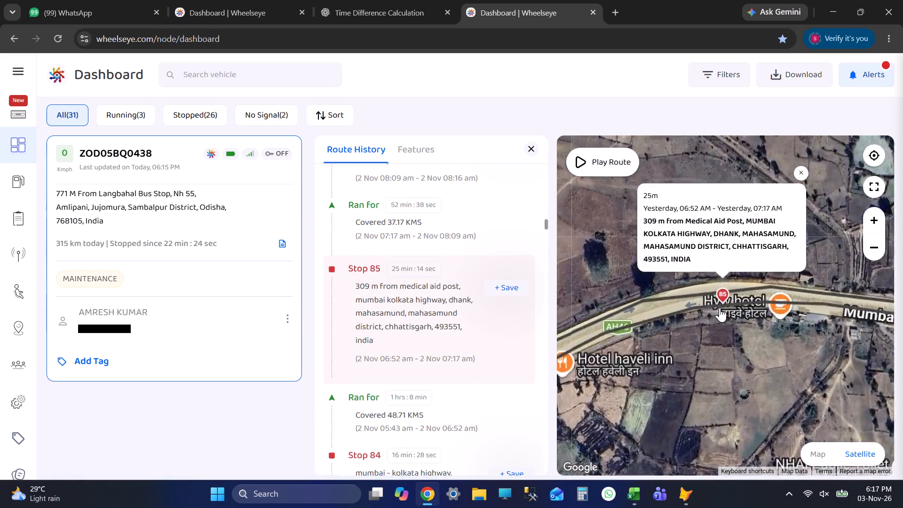
scroll(720, 308, "up", 3)
scroll(720, 307, "down", 1)
scroll(720, 307, "up", 2)
scroll(733, 296, "down", 1)
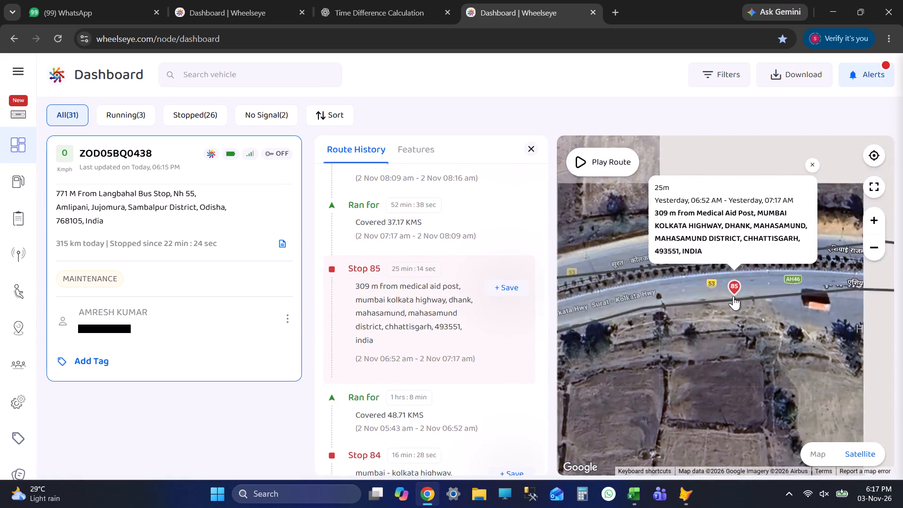
scroll(733, 296, "down", 6)
scroll(733, 296, "up", 2)
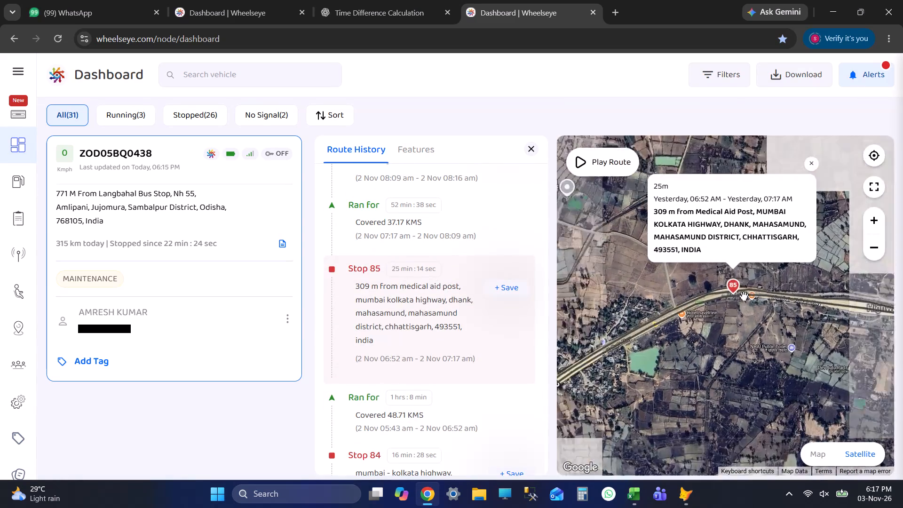
scroll(744, 296, "up", 11)
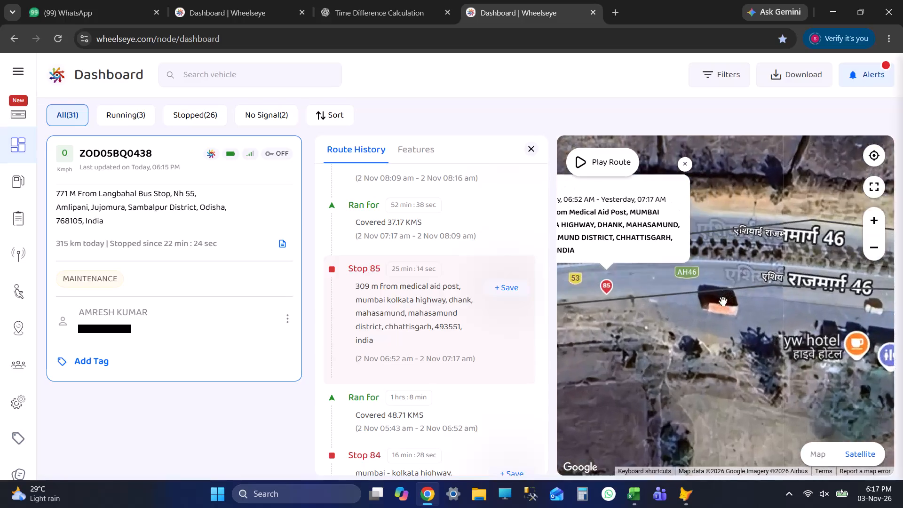
scroll(723, 301, "down", 4)
key("alt+Tab")
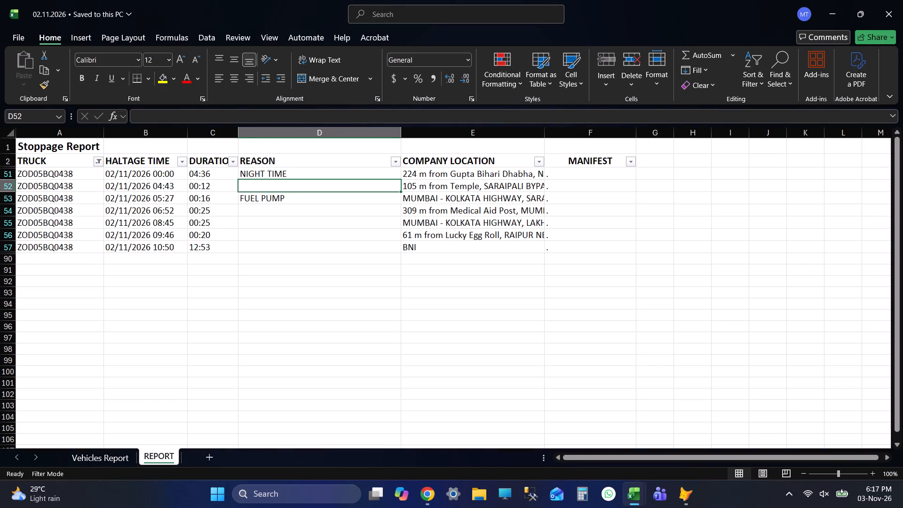
left_click(254, 211)
Examine the surroundings of Stop 87 on the Mumbai-Kolkata Highway at Lakholi in satellite view for the 08:45 halt's reason.
key("alt+Tab")
scroll(444, 315, "up", 3)
left_click(432, 307)
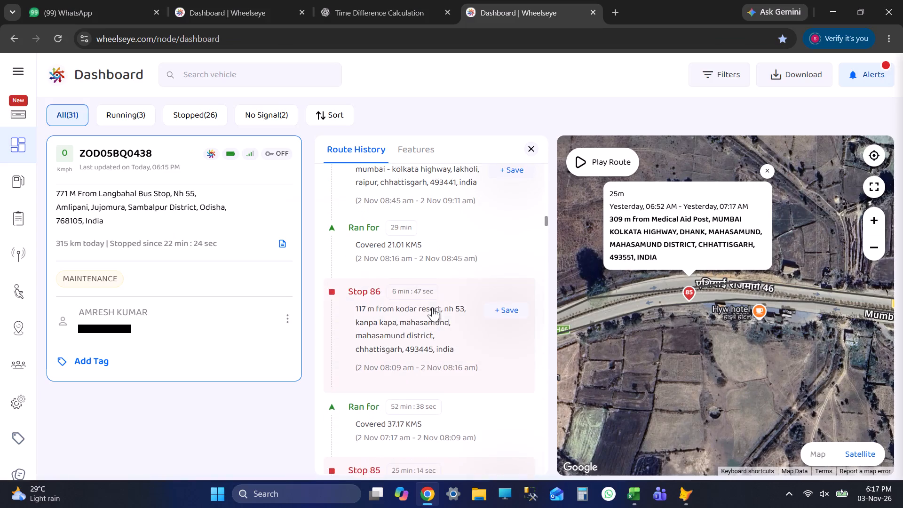
scroll(478, 304, "down", 1)
scroll(481, 302, "up", 2)
left_click(434, 236)
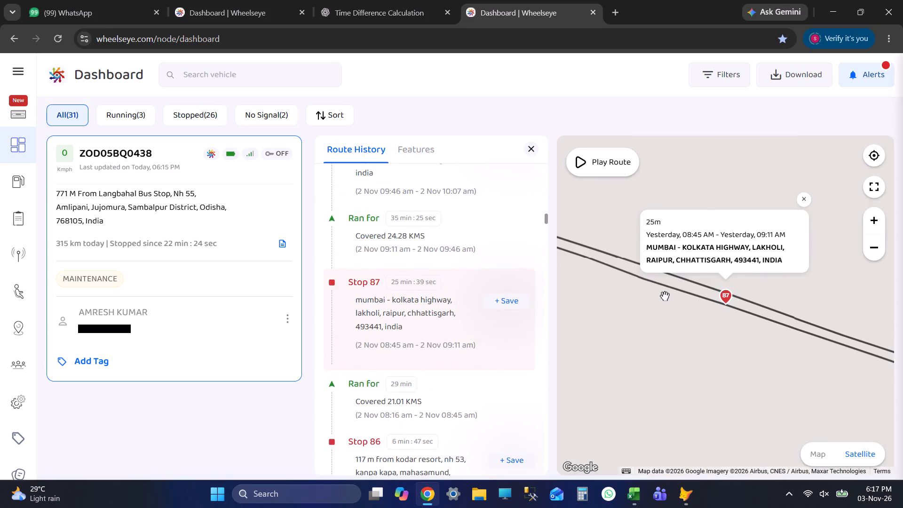
scroll(736, 296, "up", 4)
scroll(726, 325, "down", 4)
scroll(723, 329, "up", 4)
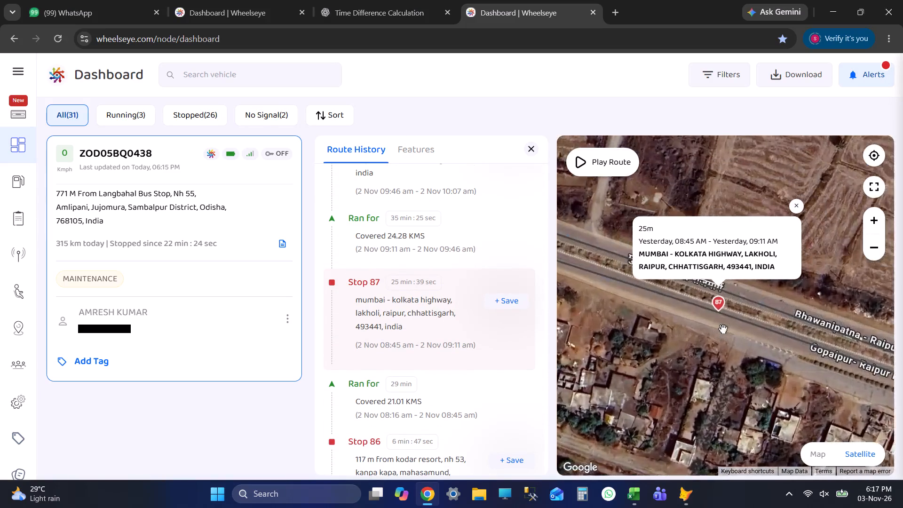
scroll(723, 329, "up", 2)
scroll(723, 329, "down", 12)
key("alt+Tab")
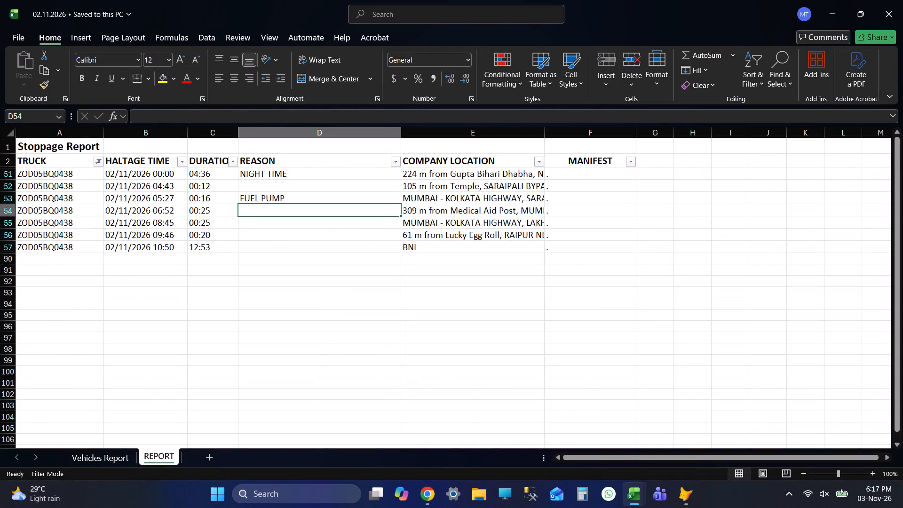
Recheck Stop 85 near the Medical Aid Post in Wheelseye, enter FOODING as the 06:52 halt's reason, and save the report.
key("alt+Tab")
scroll(437, 329, "down", 4)
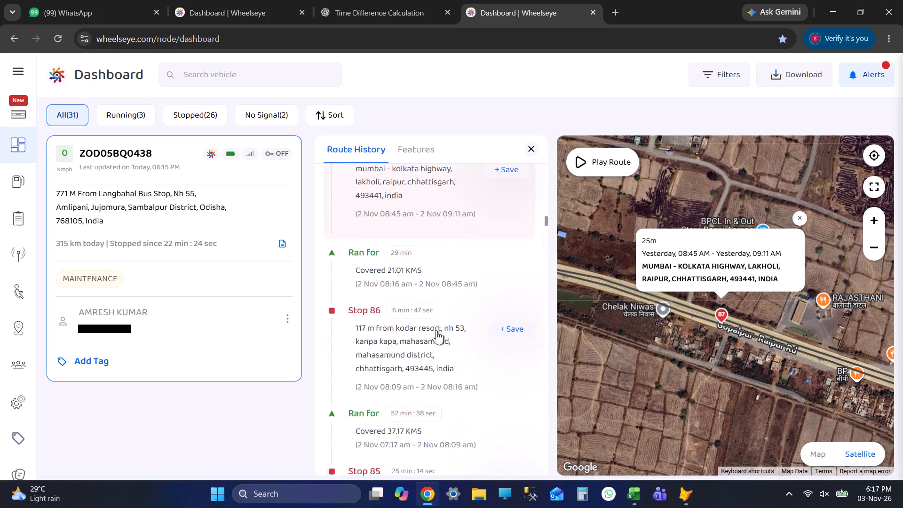
left_click(450, 388)
scroll(774, 304, "up", 7)
scroll(731, 323, "down", 1)
key("alt+Tab")
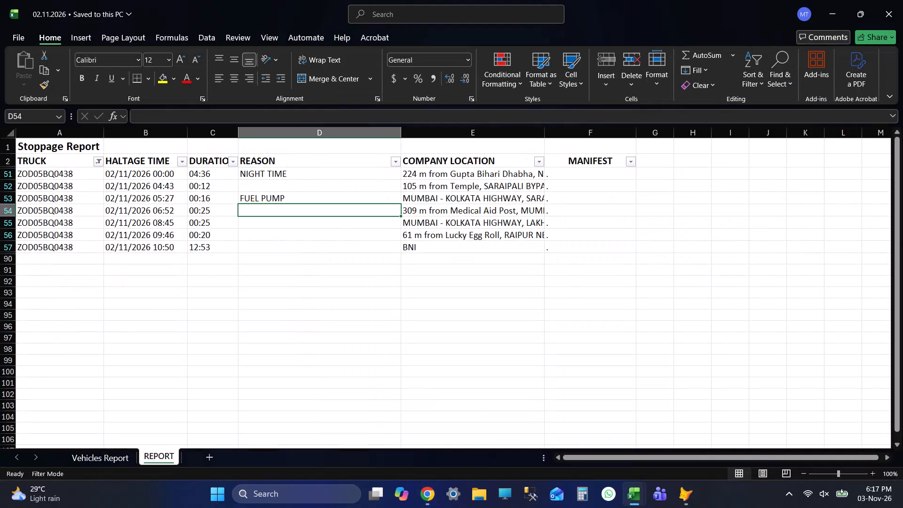
type("FOODING")
key("Return")
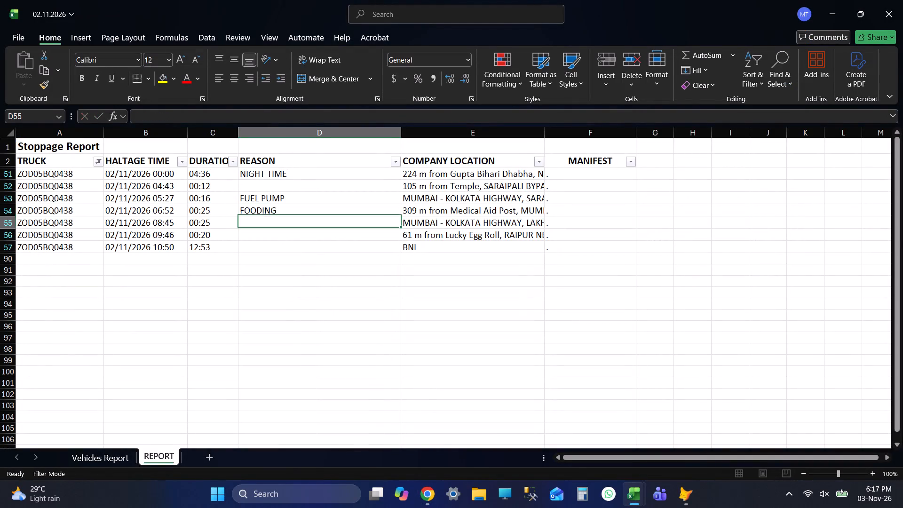
key("ctrl+s")
Recheck Stop 87 at Lakholi in Wheelseye, delete the 08:45 halt's row from the report, and save.
key("alt+Tab")
scroll(496, 314, "up", 4)
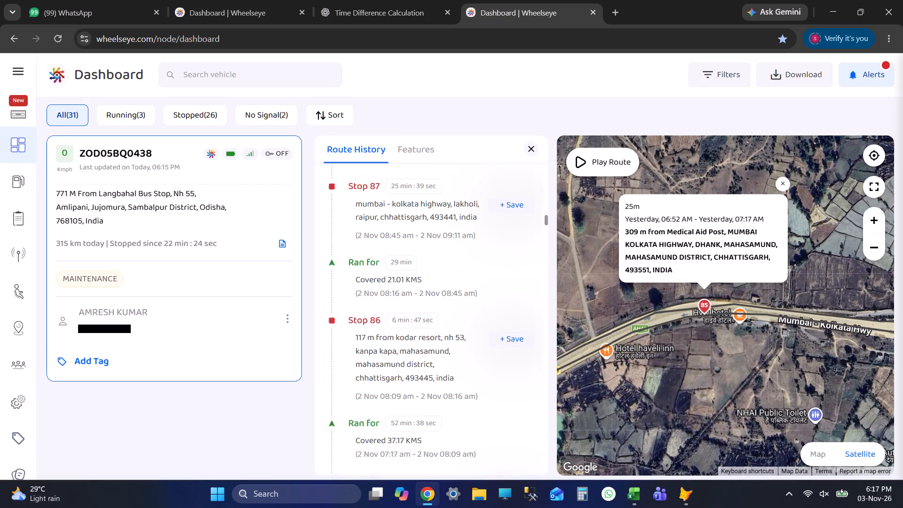
left_click(415, 353)
scroll(415, 353, "up", 1)
scroll(415, 353, "down", 1)
scroll(415, 353, "up", 1)
left_click(426, 252)
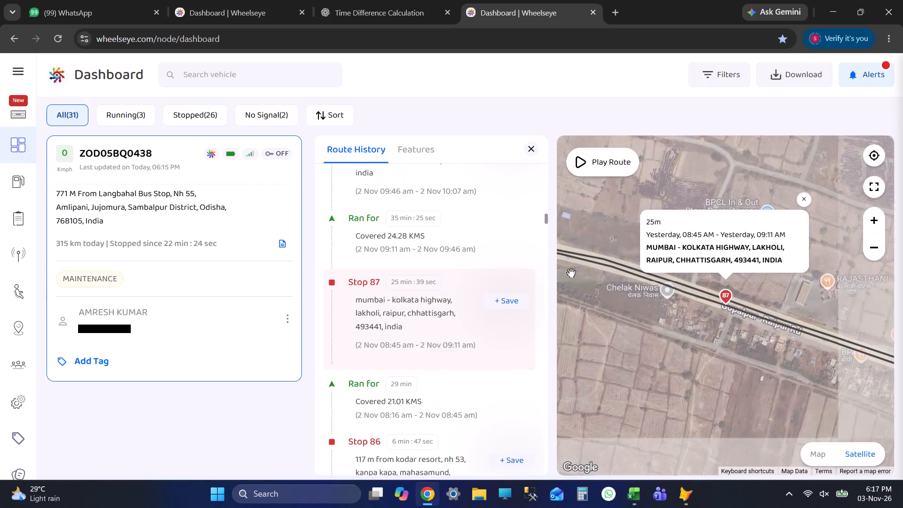
scroll(724, 315, "down", 1)
scroll(739, 323, "up", 3)
key("alt+Tab")
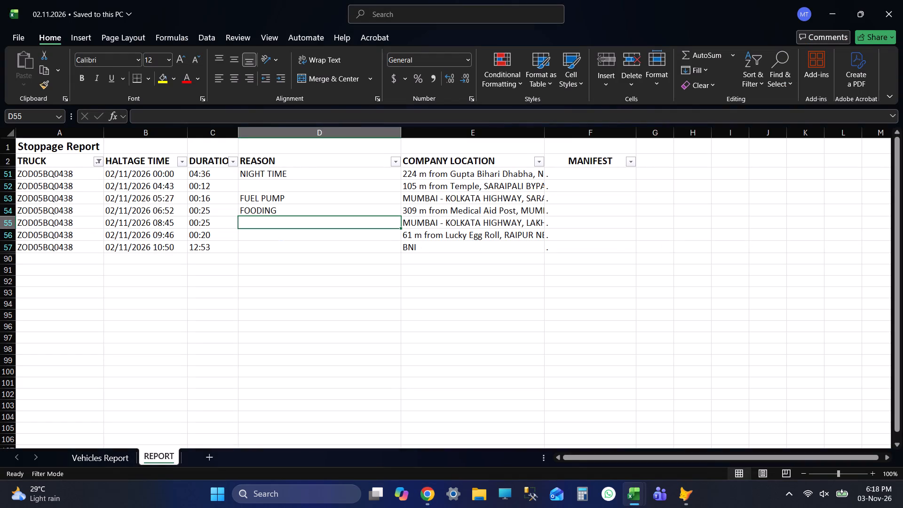
left_click(6, 225)
key("ctrl+minus")
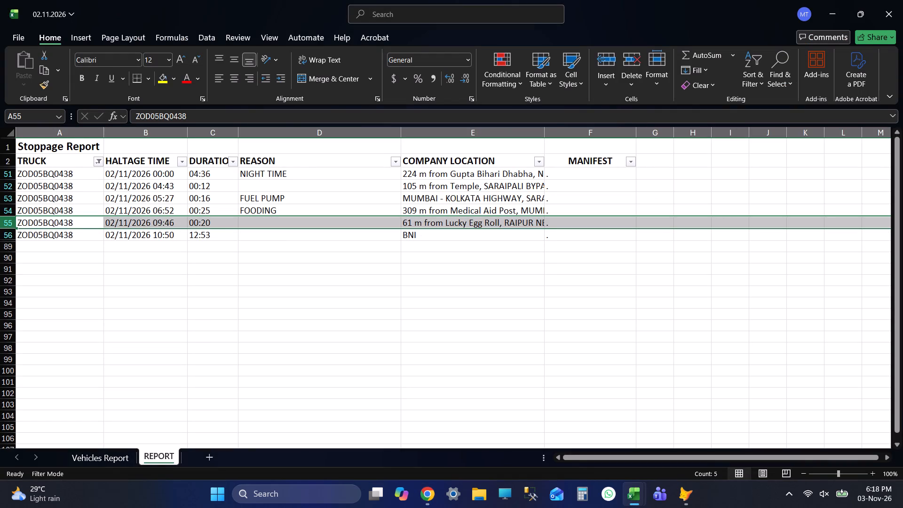
left_click(268, 219)
key("ctrl+s")
Check Stop 88 near Lucky Egg Roll on Raipur New Bypass in Wheelseye, and delete the 09:46 halt's row from the report.
key("alt+Tab")
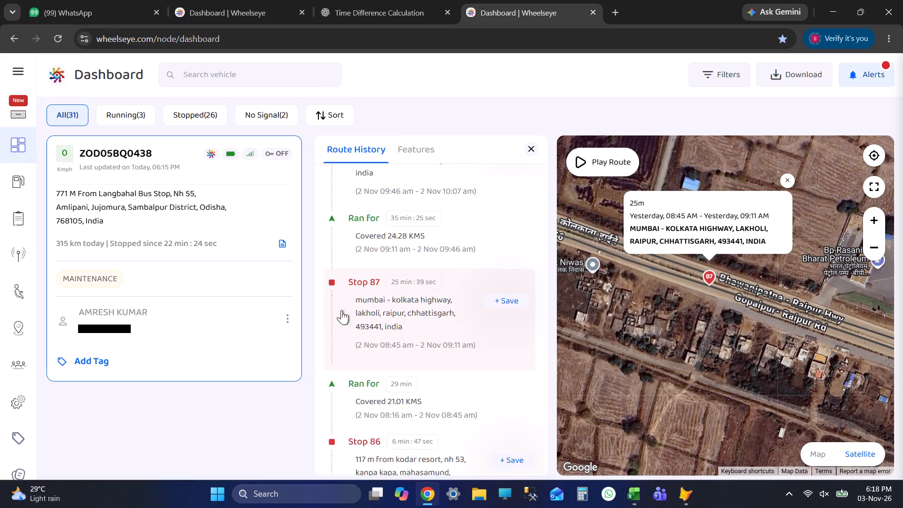
scroll(344, 312, "up", 3)
left_click(425, 322)
scroll(729, 299, "up", 6)
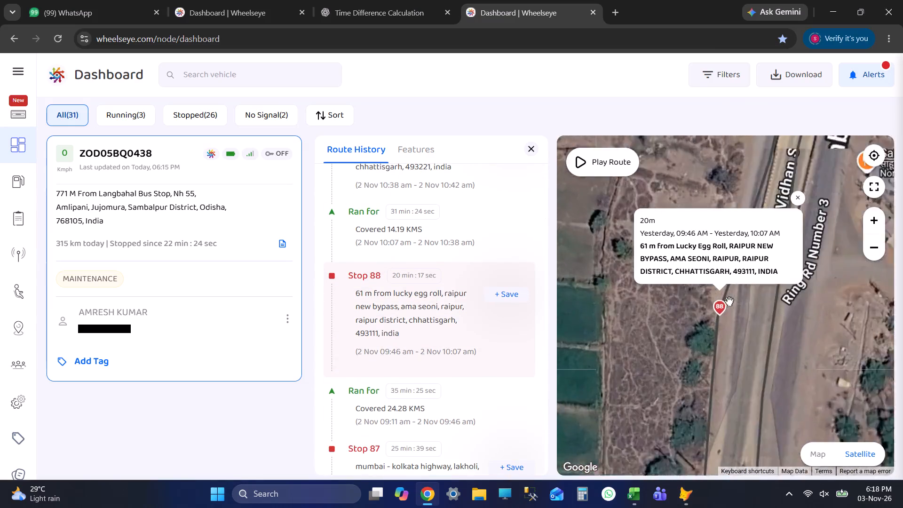
scroll(729, 301, "up", 1)
scroll(722, 338, "down", 4)
key("alt+Tab")
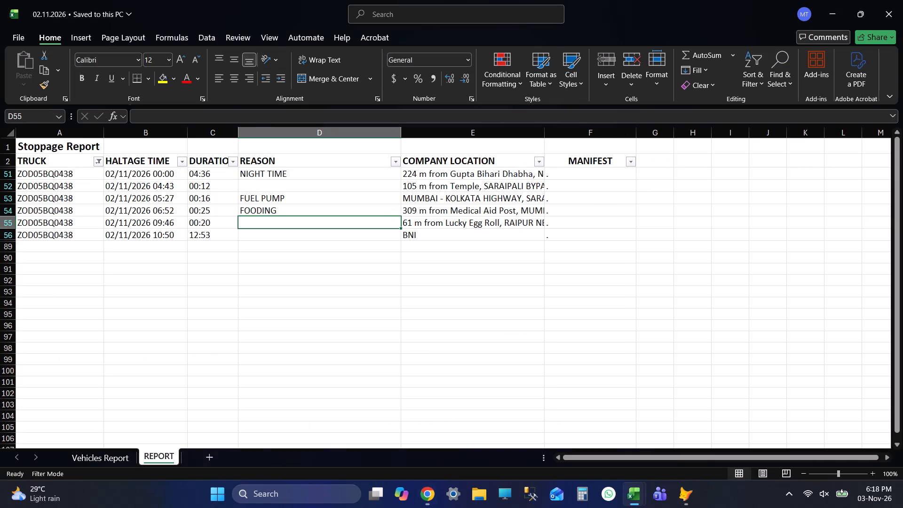
left_click(5, 222)
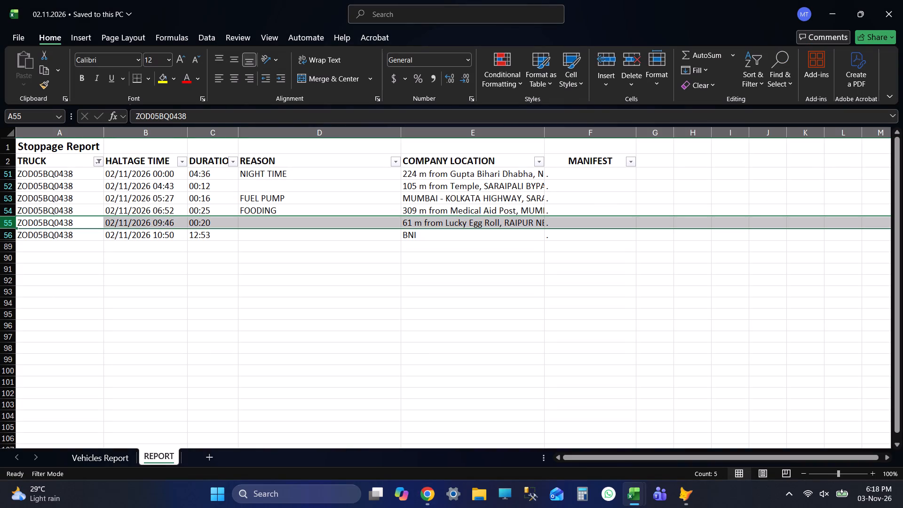
key("ctrl+minus")
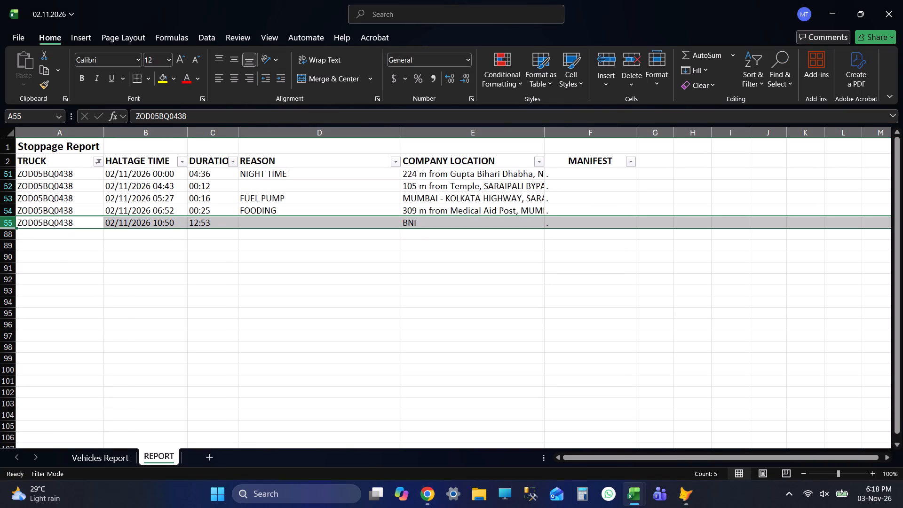
Delete the row of the 04:43 halt near the temple on Saraipali Bypass and save the report.
left_click(295, 177)
left_click(251, 184)
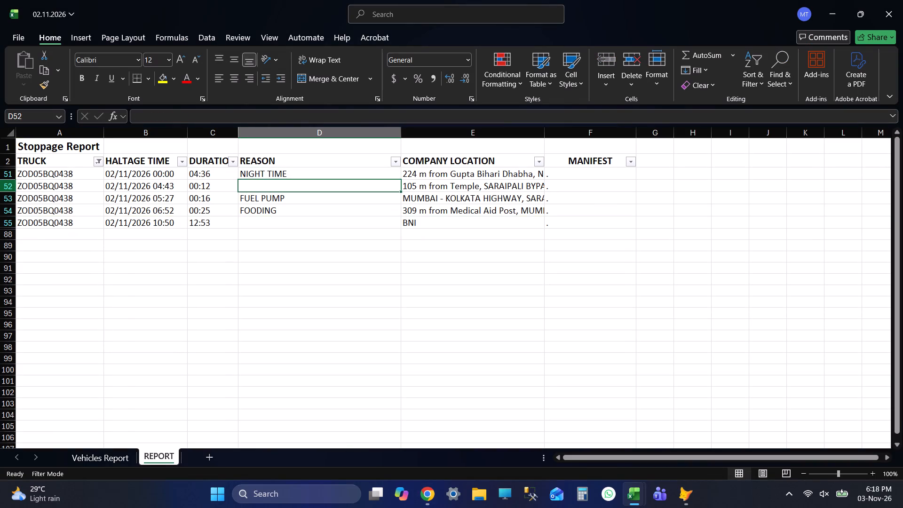
left_click(8, 186)
key("ctrl+minus")
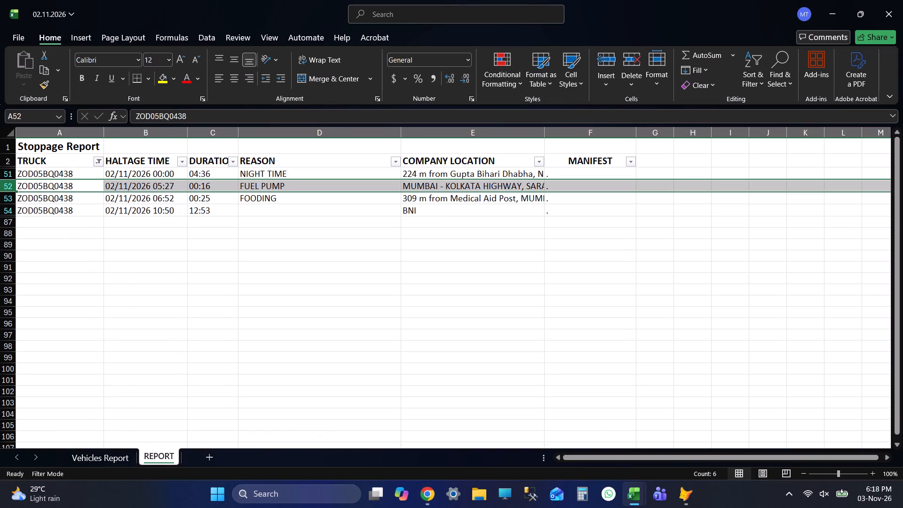
left_click(270, 210)
key("ctrl+s")
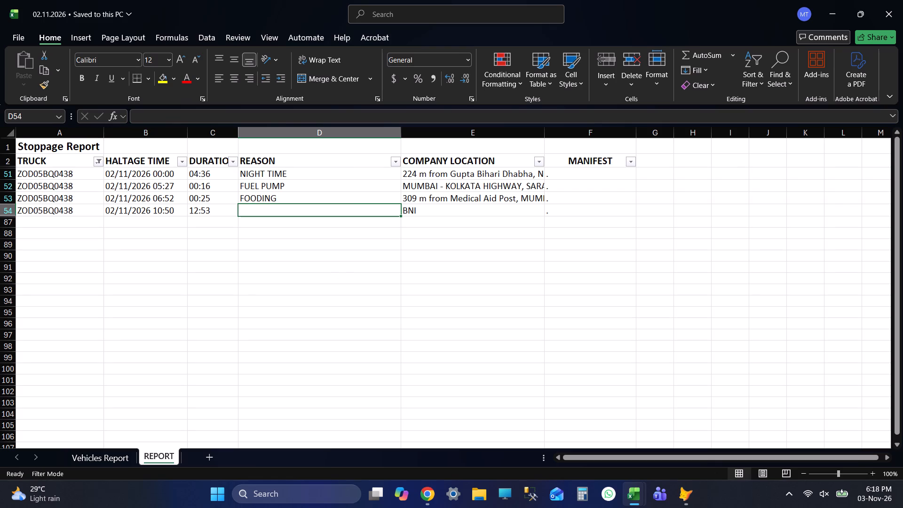
Enter UNLOADING as the reason for the 10:50 halt at BNI and save the report.
type("UNLOADING")
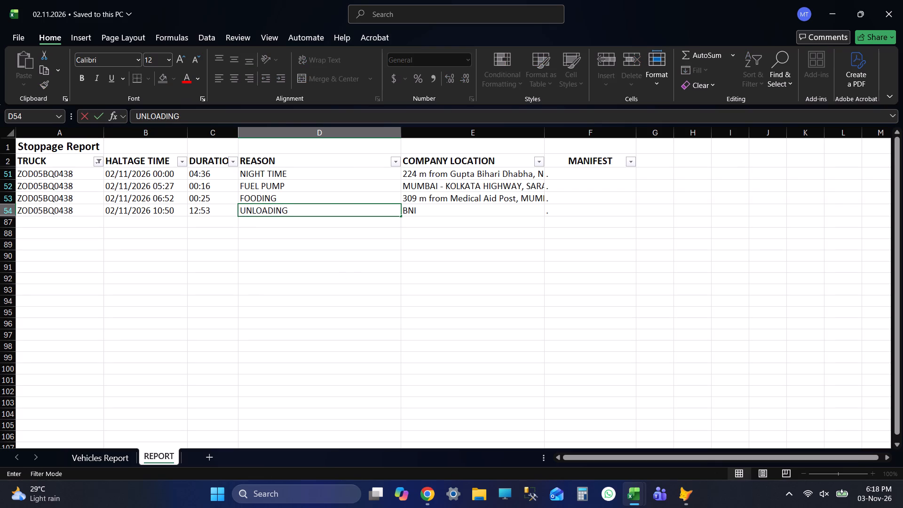
key("Tab")
key("ctrl+s")
key("alt+Tab")
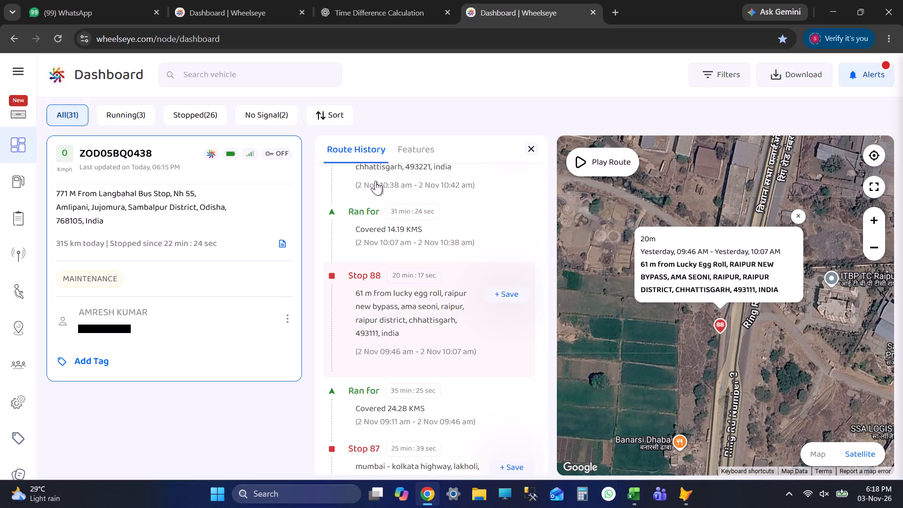
scroll(407, 223, "up", 5)
scroll(407, 223, "down", 1)
scroll(407, 223, "up", 3)
scroll(407, 223, "down", 1)
scroll(407, 223, "up", 3)
scroll(412, 224, "down", 1)
scroll(412, 224, "up", 1)
scroll(412, 224, "down", 1)
scroll(413, 224, "up", 11)
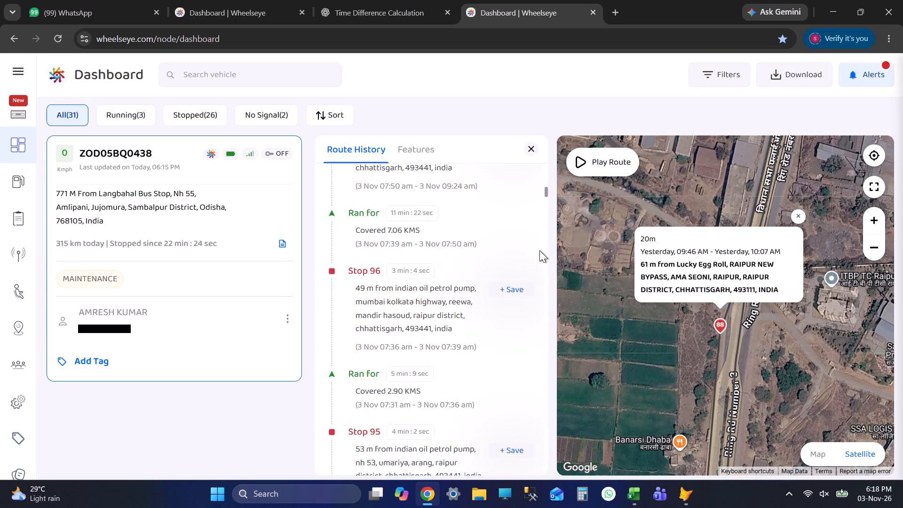
scroll(539, 250, "up", 2)
scroll(517, 270, "down", 1)
scroll(515, 270, "up", 1)
scroll(515, 270, "down", 1)
scroll(515, 270, "up", 1)
scroll(679, 320, "down", 1)
scroll(682, 332, "up", 1)
scroll(683, 336, "down", 3)
scroll(687, 353, "up", 1)
scroll(688, 359, "down", 5)
scroll(686, 368, "up", 1)
scroll(686, 369, "down", 3)
scroll(685, 373, "up", 1)
scroll(685, 373, "down", 1)
scroll(685, 373, "up", 1)
scroll(685, 373, "down", 1)
scroll(685, 373, "up", 1)
scroll(685, 373, "down", 3)
scroll(684, 381, "up", 1)
scroll(684, 381, "down", 2)
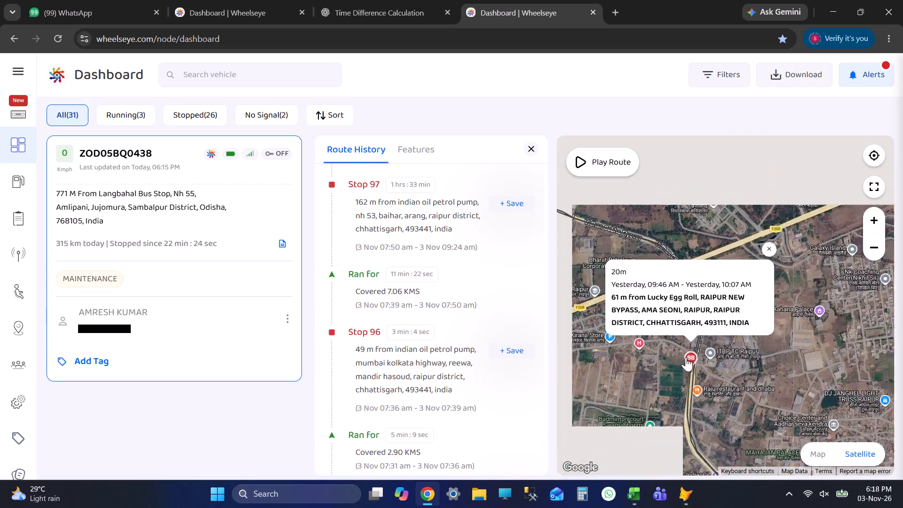
scroll(686, 357, "down", 1)
scroll(686, 366, "up", 1)
scroll(686, 367, "down", 1)
scroll(686, 367, "up", 1)
scroll(686, 367, "down", 11)
scroll(689, 367, "up", 1)
scroll(689, 367, "down", 3)
scroll(692, 367, "up", 1)
scroll(692, 367, "down", 4)
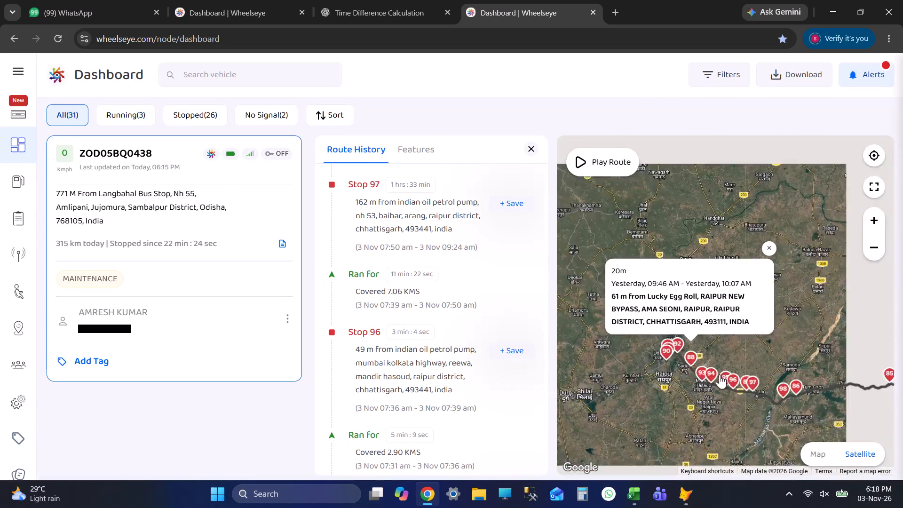
scroll(755, 357, "down", 1)
scroll(753, 359, "up", 1)
scroll(753, 359, "down", 2)
left_click_drag(817, 354, 667, 307)
left_click_drag(805, 354, 649, 243)
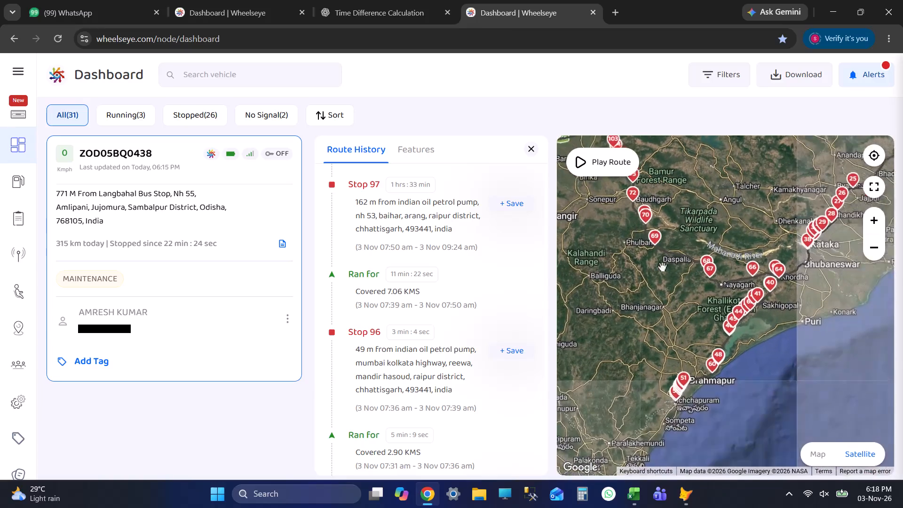
scroll(782, 283, "down", 1)
scroll(782, 283, "up", 1)
scroll(770, 280, "down", 1)
scroll(770, 280, "up", 5)
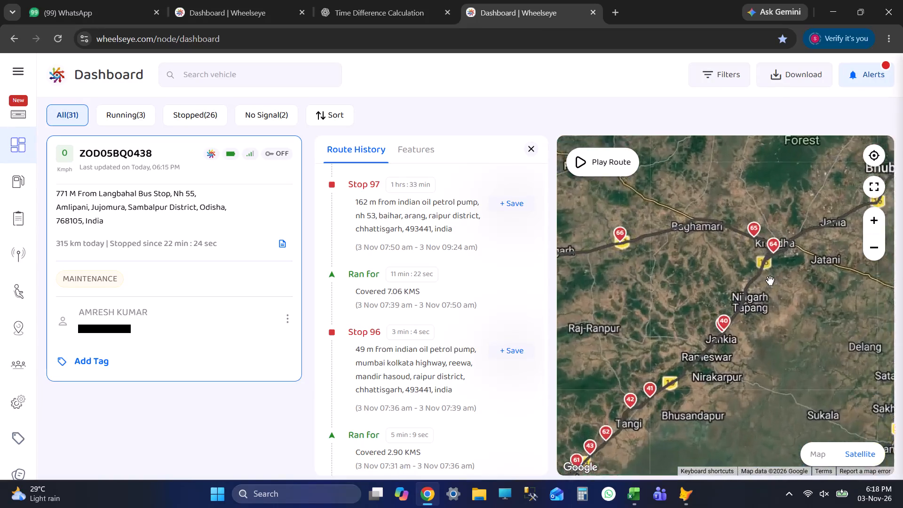
scroll(770, 280, "down", 13)
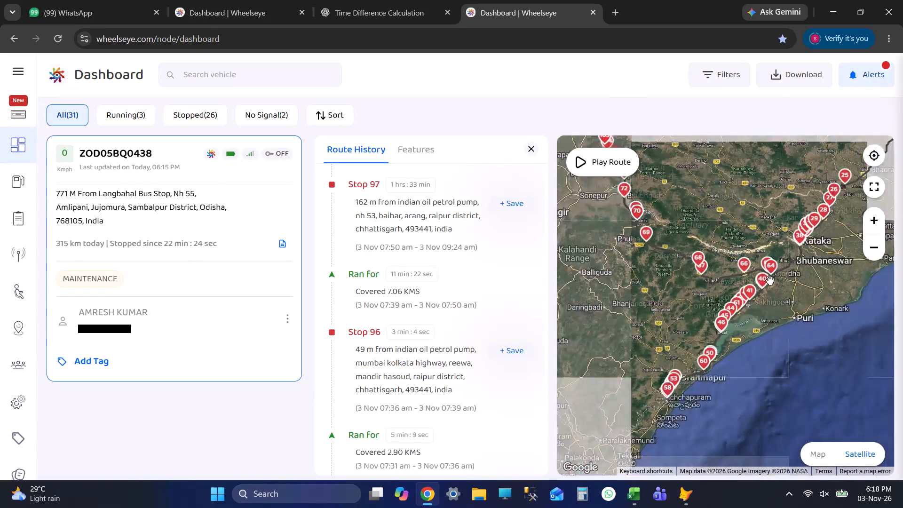
Check the IPM (ICHHAPURAM) sheet of the November daily trip workbook for manifests of the truck in the report's BNI unloading row.
key("alt+Tab")
key("alt+Tab")
key("alt+Tab")
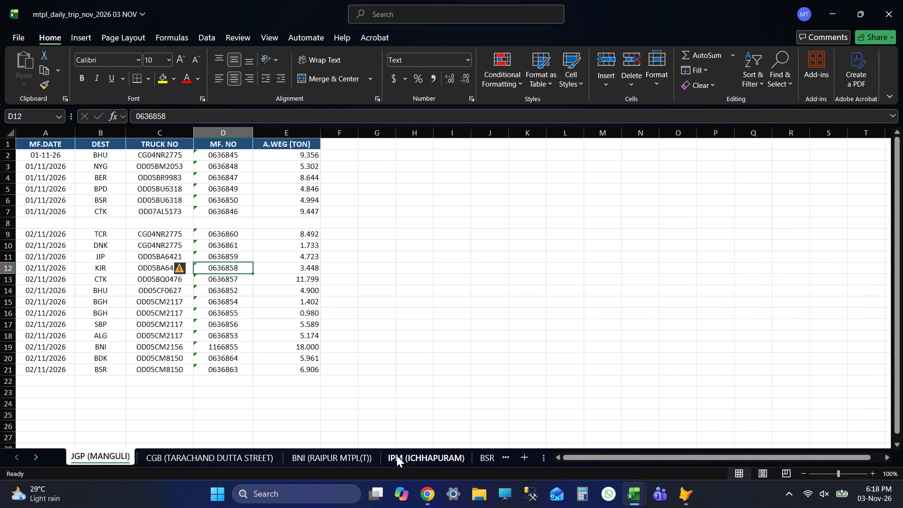
left_click(396, 455)
key("alt+Tab")
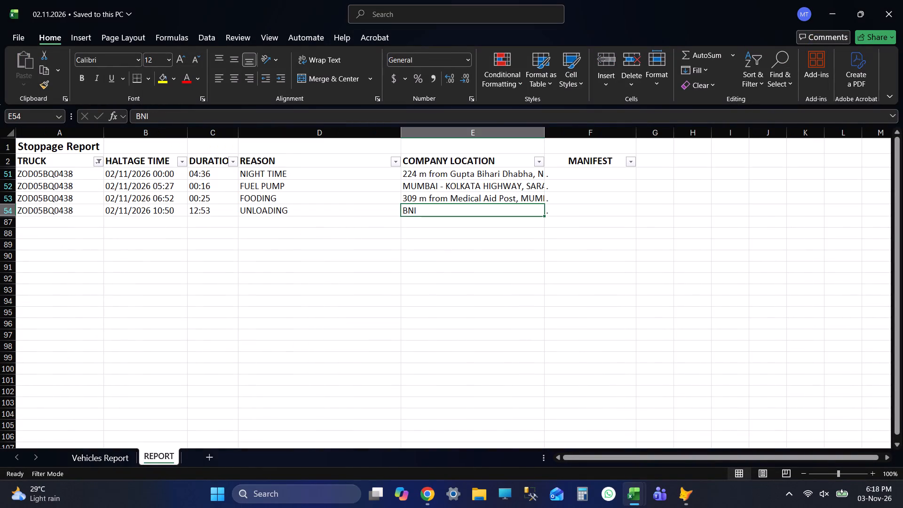
key("alt+Tab")
scroll(421, 361, "up", 9)
scroll(421, 361, "down", 1)
scroll(421, 361, "up", 3)
scroll(421, 361, "down", 1)
scroll(421, 361, "up", 2)
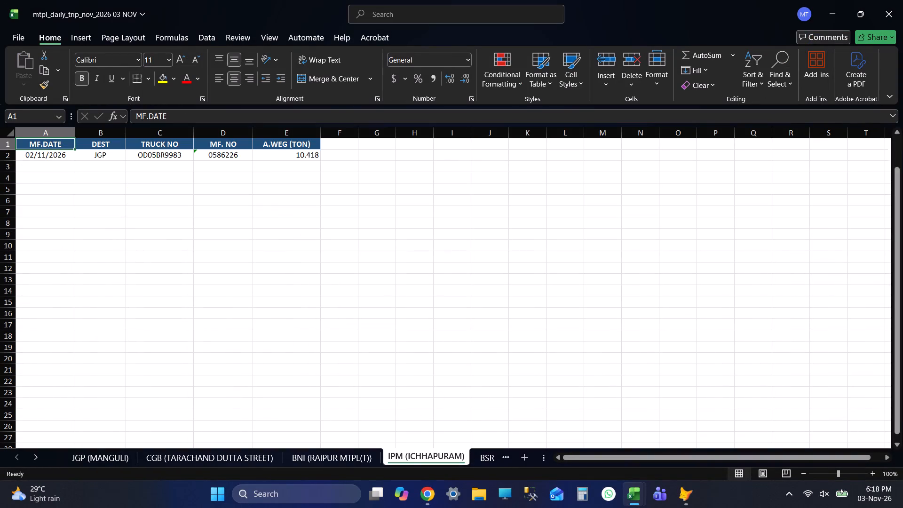
scroll(421, 361, "up", 7)
scroll(421, 361, "down", 1)
scroll(421, 361, "up", 5)
scroll(421, 361, "down", 1)
scroll(421, 361, "up", 1)
key("alt+Tab")
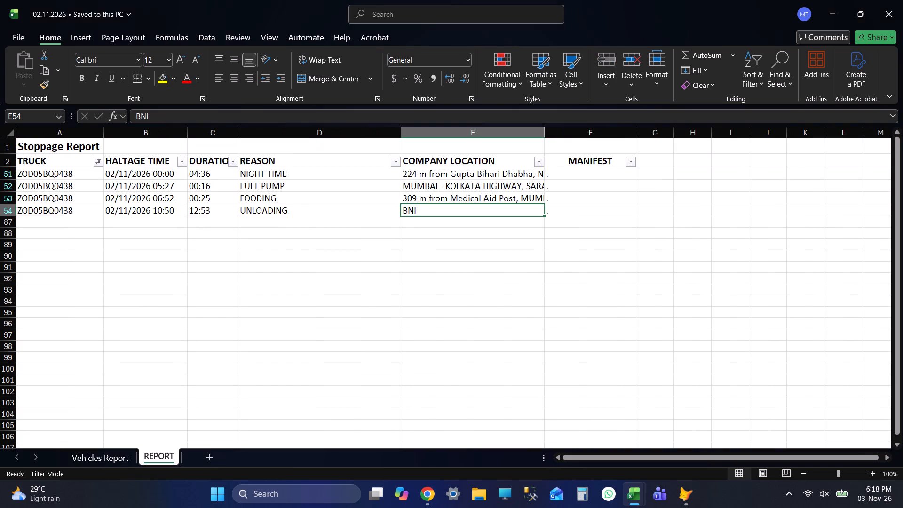
key("alt+Tab")
key("alt+Tab")
key("alt+Tab")
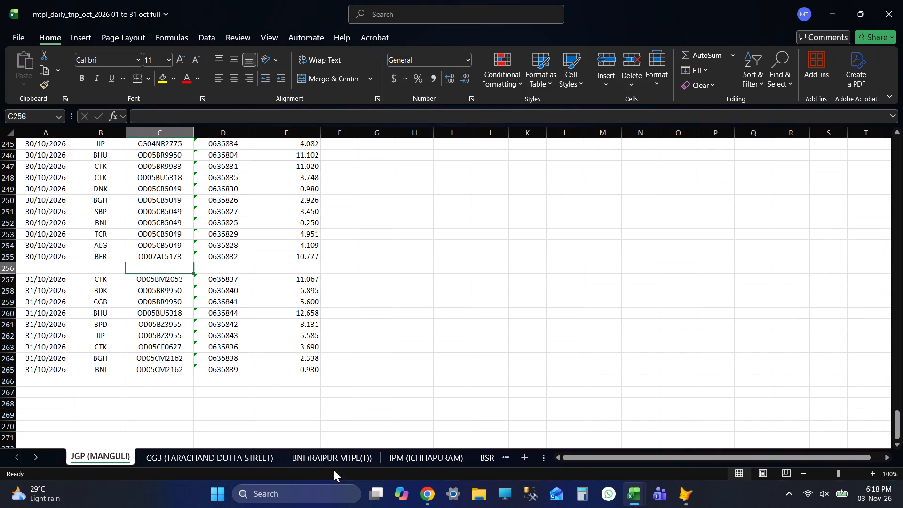
left_click(419, 461)
key("alt+Tab")
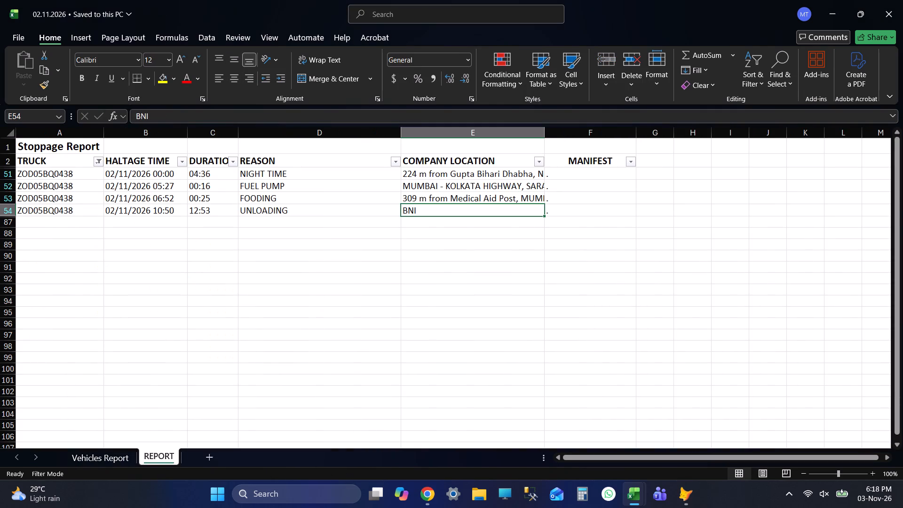
key("alt+Tab")
left_click(160, 325)
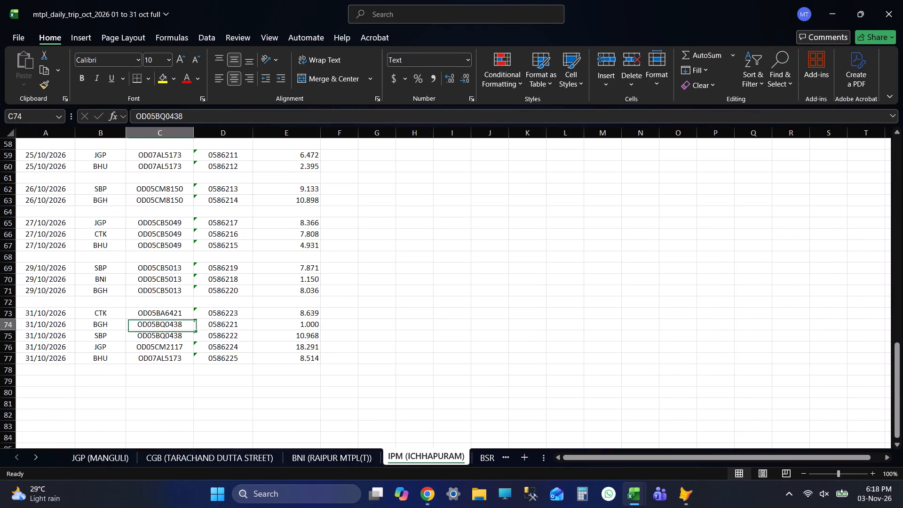
key("alt+Tab")
key("alt+Tab")
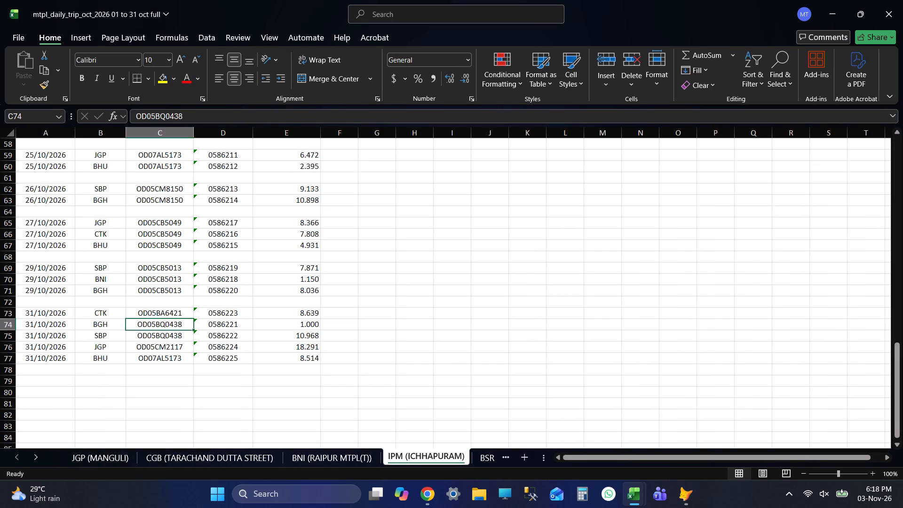
left_click_drag(148, 324, 298, 333)
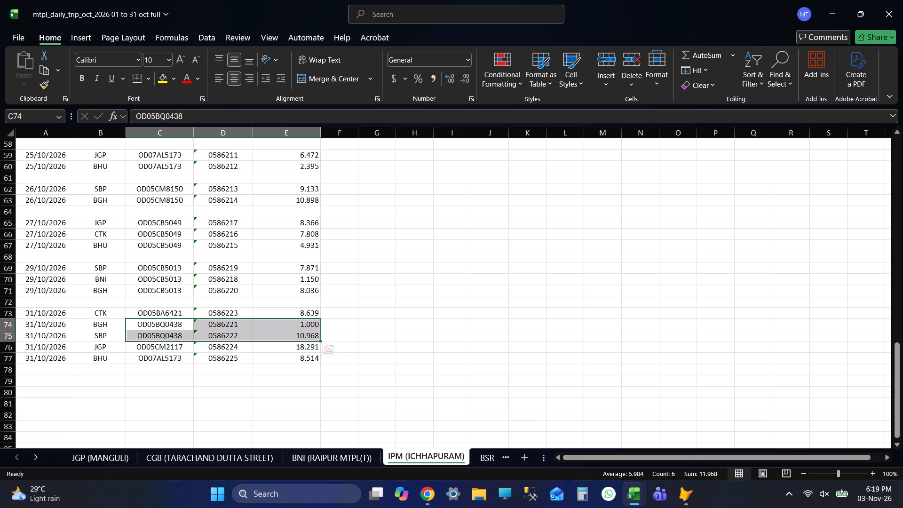
key("alt+Tab")
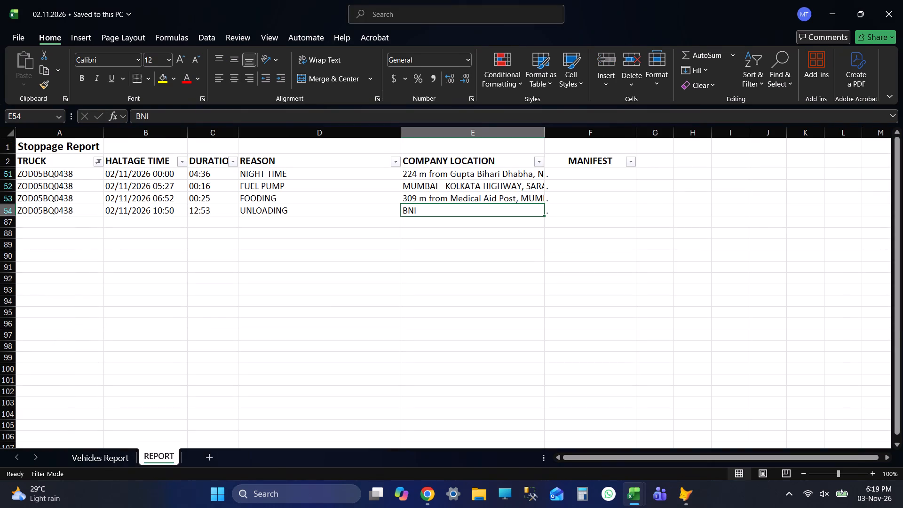
key("shift+Tab")
key("shift+Tab")
key("Tab")
key("alt+Tab")
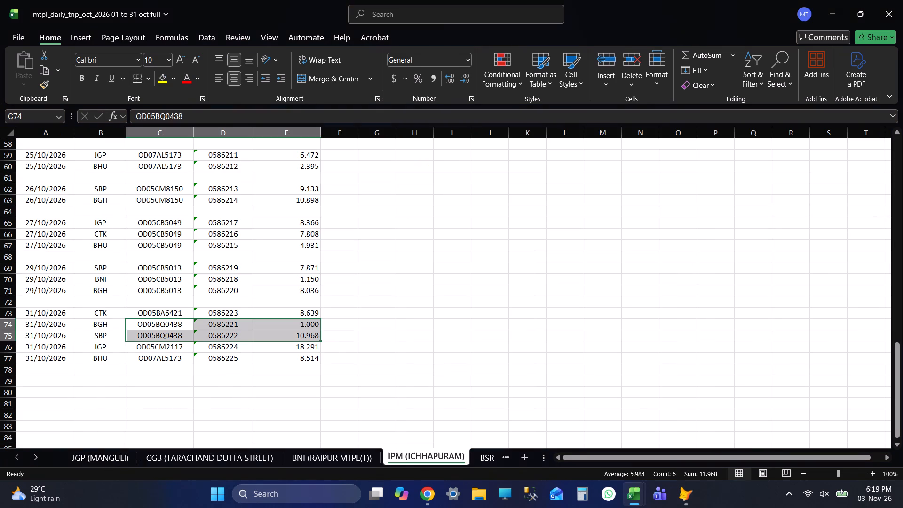
key("alt+Tab")
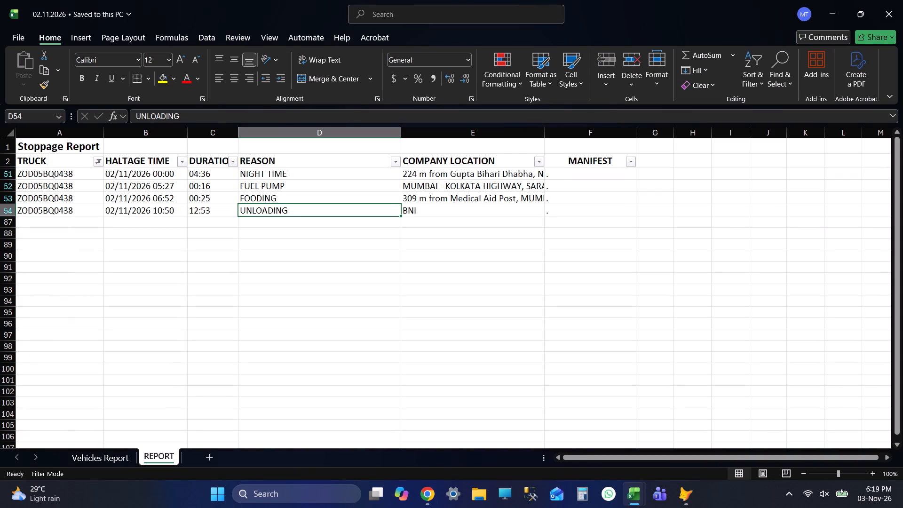
key("alt+Tab")
key("alt+Tab")
key("alt+Tab")
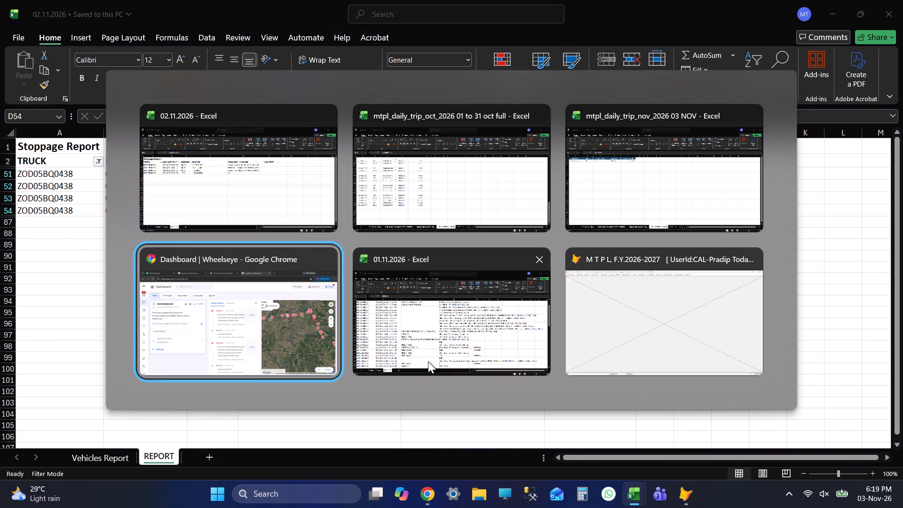
key("alt+Tab")
key("alt+Tab")
key("alt+Tab")
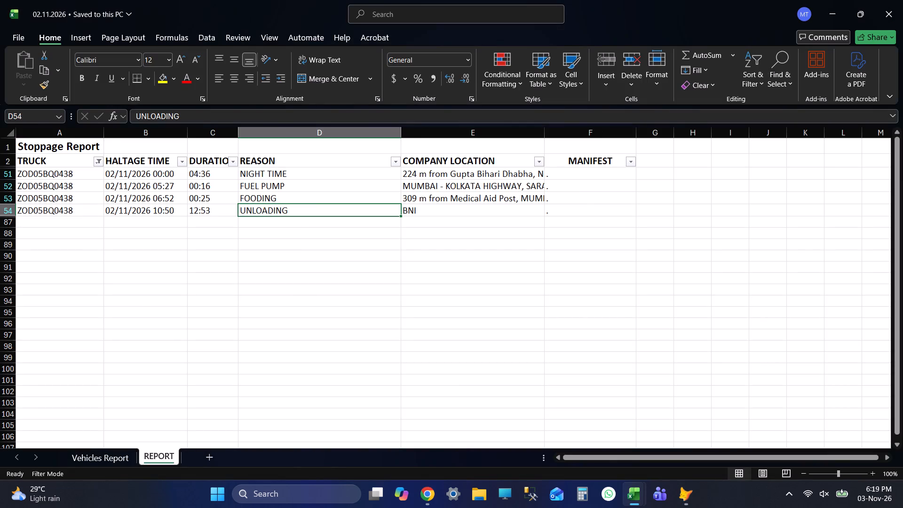
key("alt+Tab")
left_click_drag(344, 14, 349, 14)
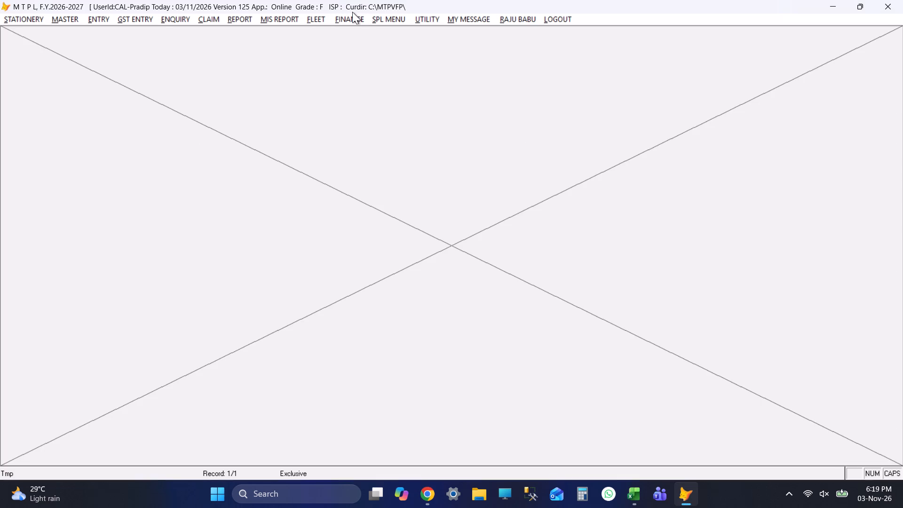
left_click(352, 12)
left_click(359, 20)
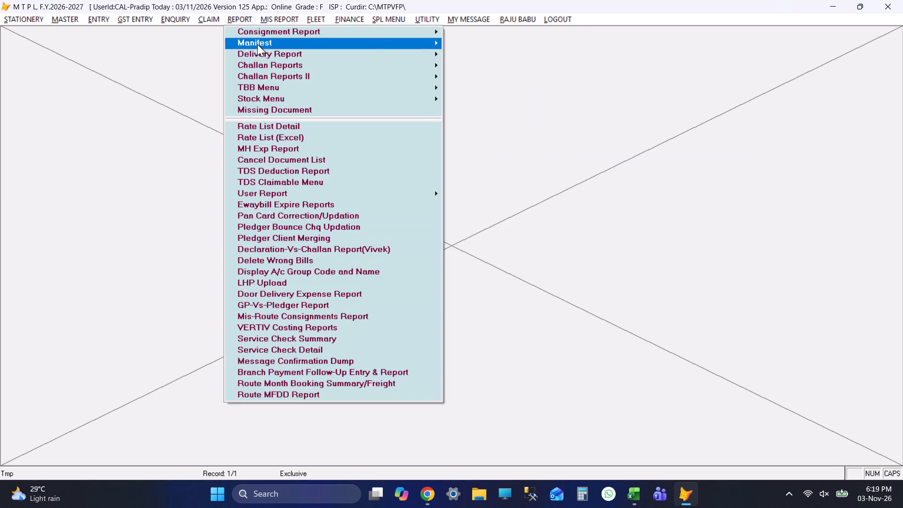
left_click(257, 44)
left_click(564, 125)
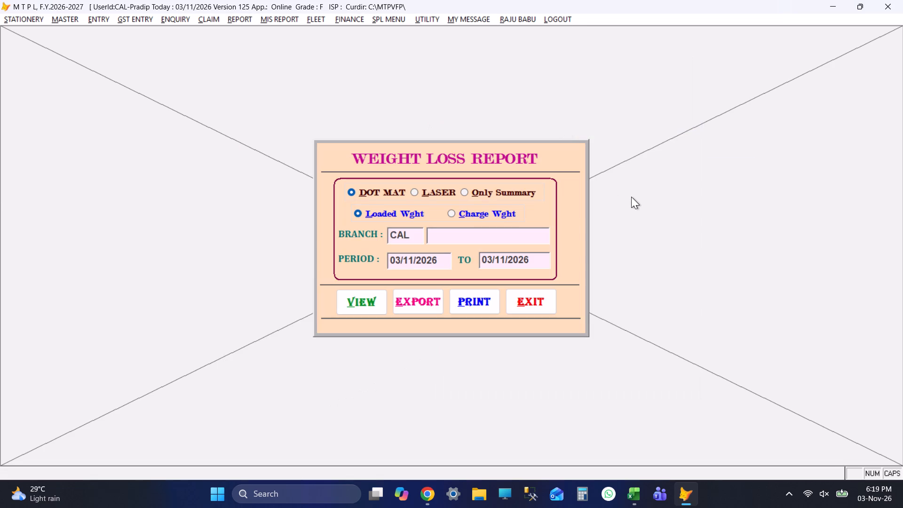
type("SBP")
key("alt+Tab")
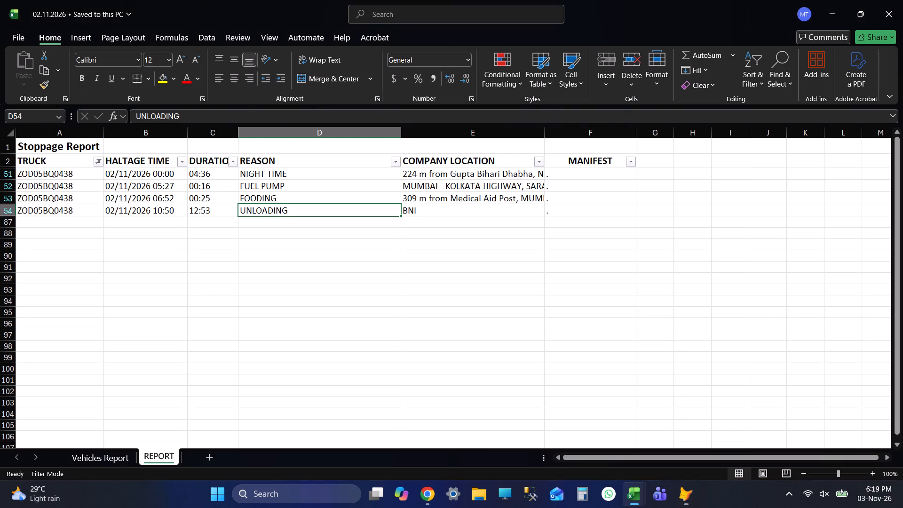
key("alt+Tab")
type("31")
key("Return")
key("Return")
key("Return")
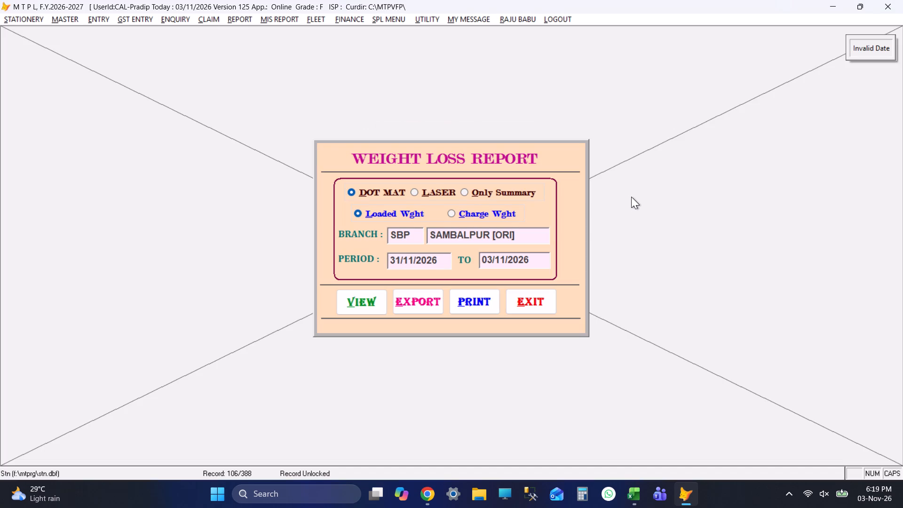
type("10")
key("Return")
key("Return")
key("Return")
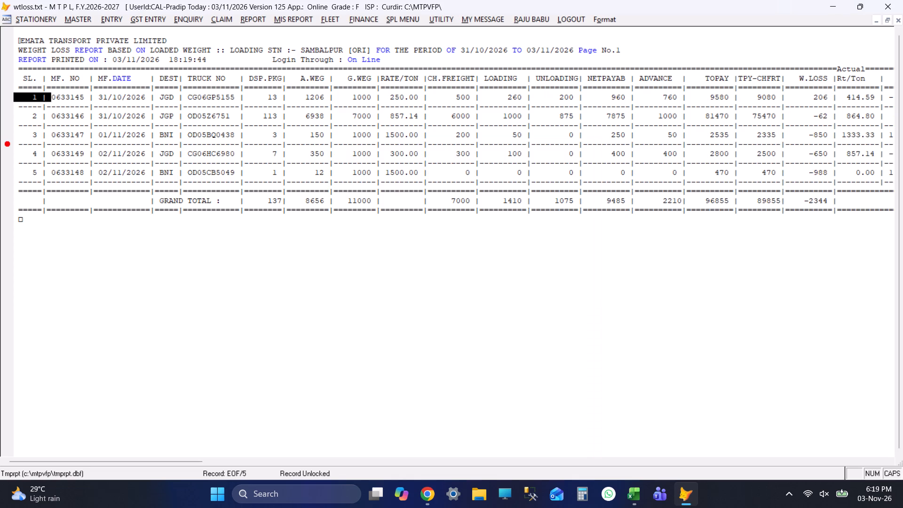
left_click(216, 138)
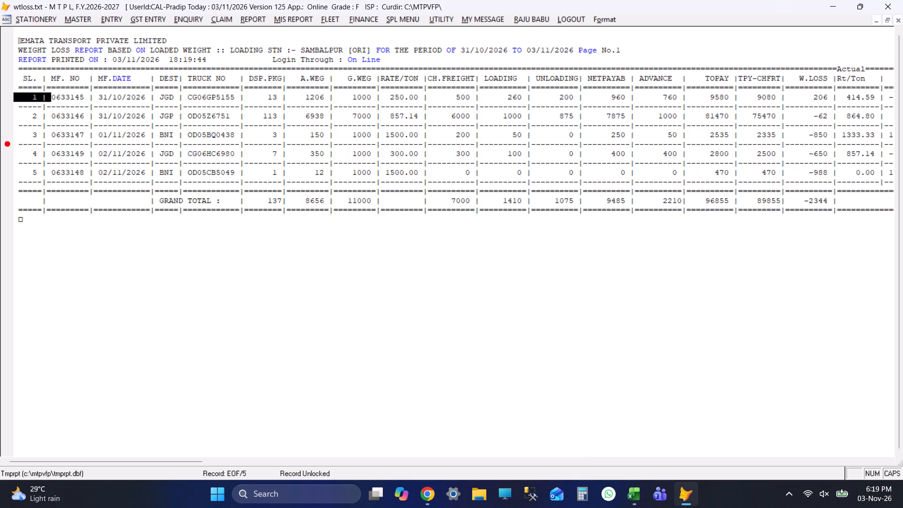
triple_click(209, 135)
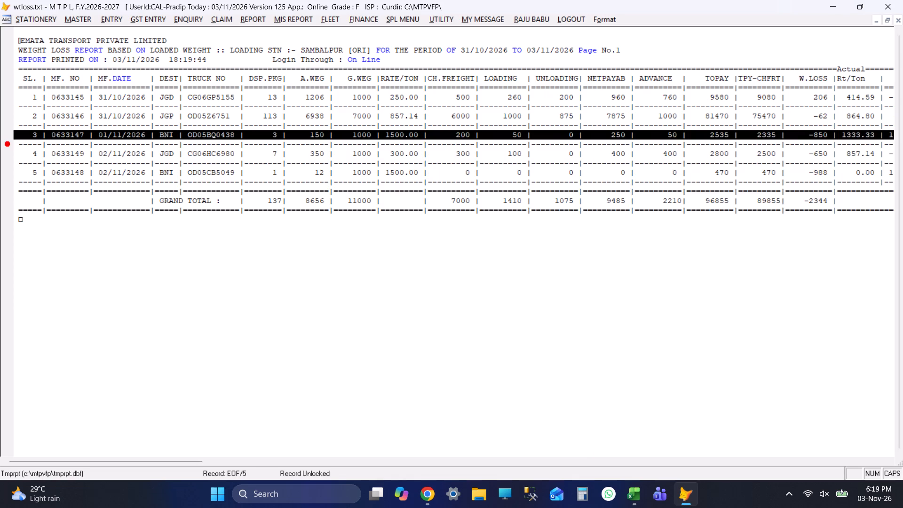
key("alt+Tab")
key("alt+Tab")
key("alt+Tab")
key("alt+Tab")
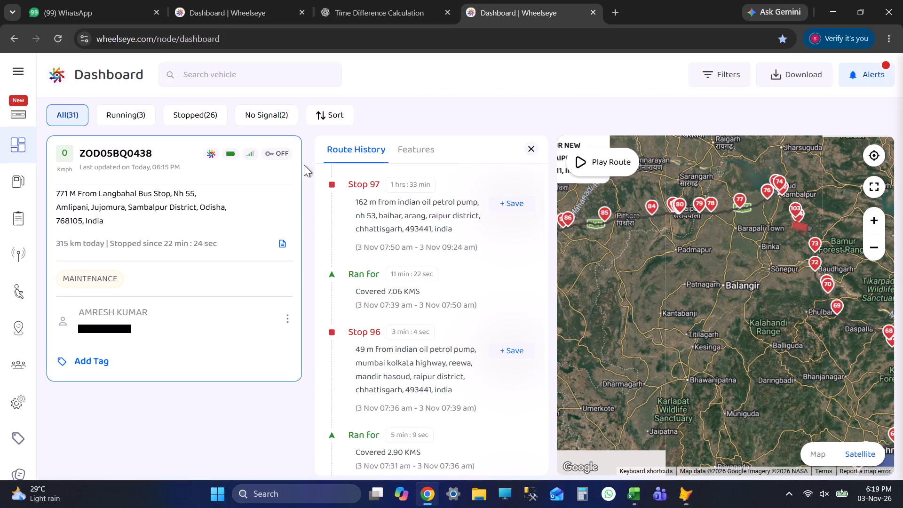
key("alt+Tab")
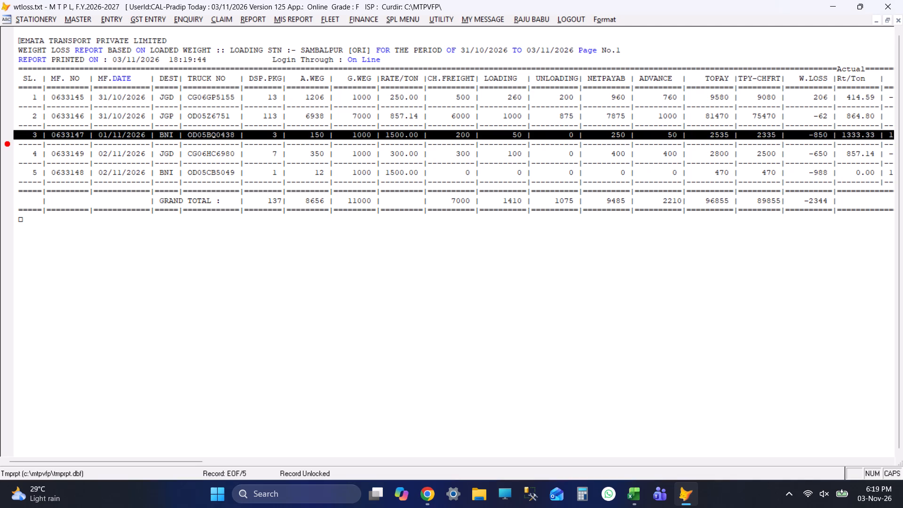
key("alt+Tab")
key("alt+Tab")
key("alt+Tab")
key("alt+Tab")
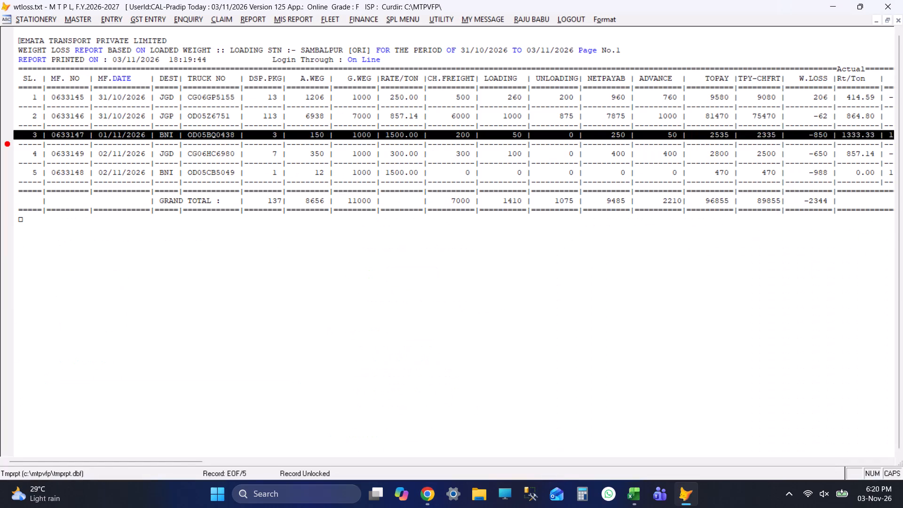
key("alt+Tab")
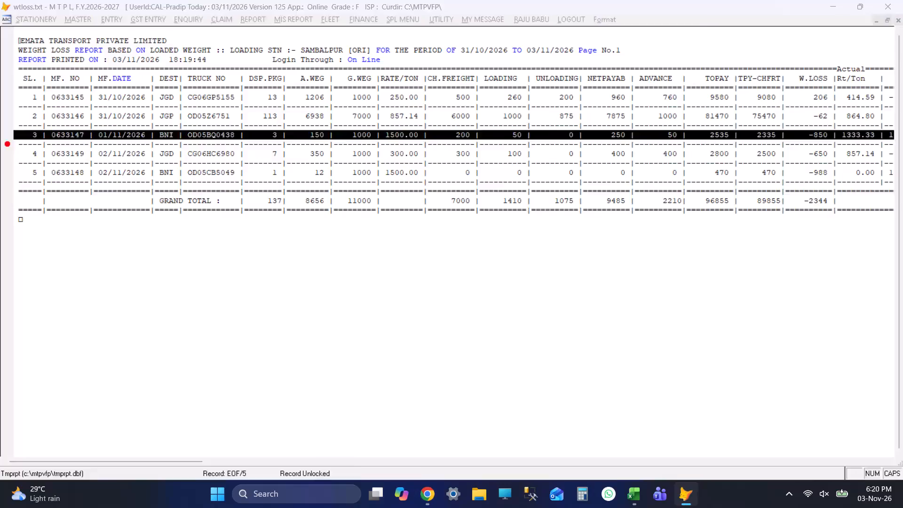
scroll(431, 327, "down", 8)
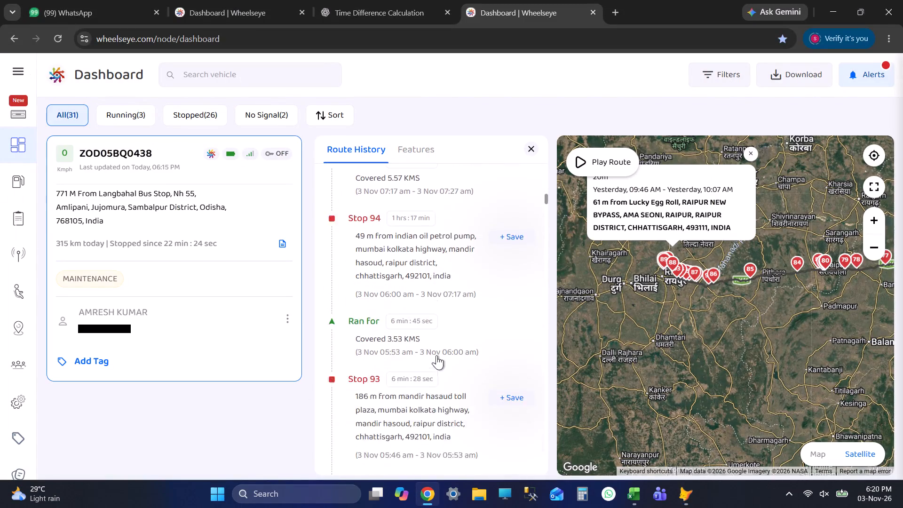
scroll(436, 355, "down", 5)
scroll(436, 367, "up", 1)
scroll(436, 367, "down", 7)
scroll(435, 361, "up", 3)
scroll(436, 360, "down", 2)
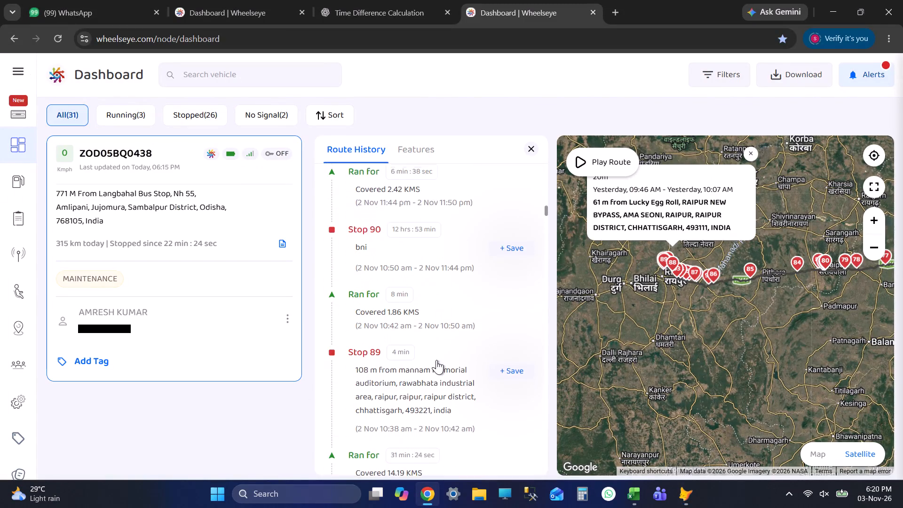
scroll(439, 305, "up", 3)
left_click(429, 365)
key("alt+Tab")
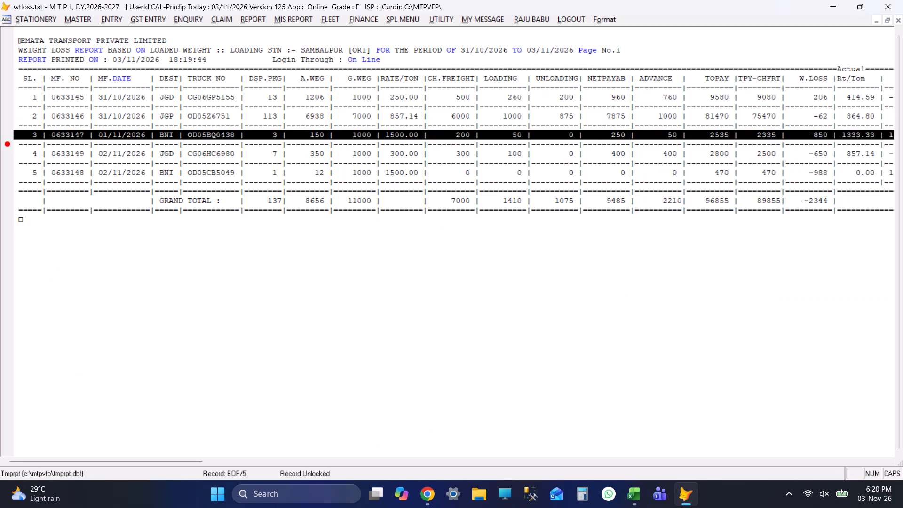
key("alt+Tab")
scroll(432, 331, "down", 6)
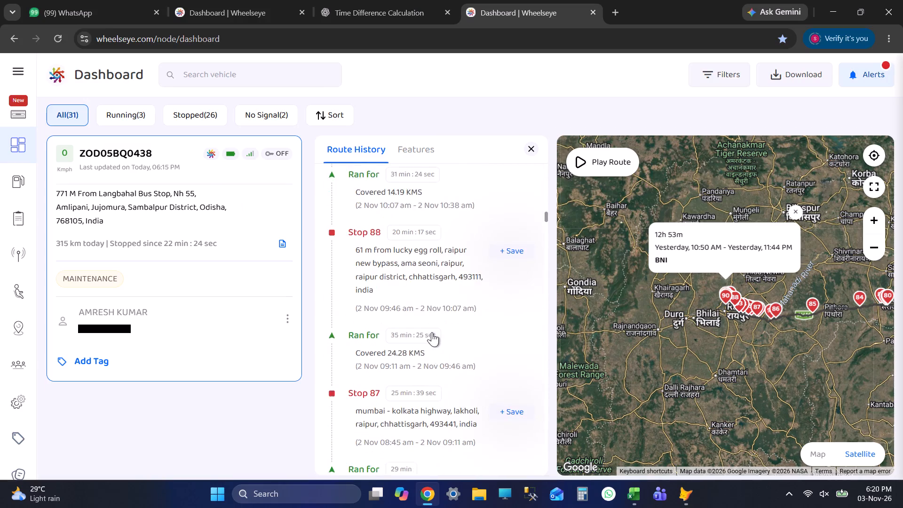
scroll(432, 332, "up", 1)
scroll(432, 332, "down", 13)
scroll(432, 332, "up", 1)
scroll(432, 332, "down", 7)
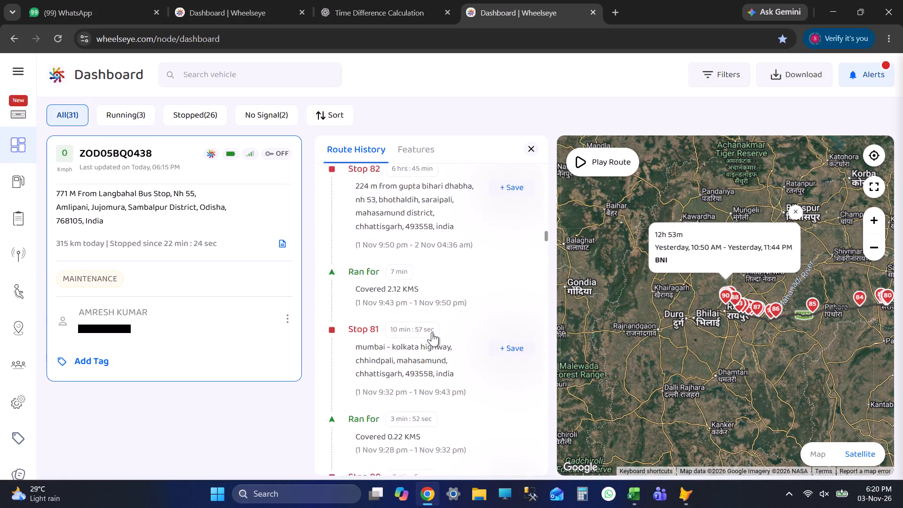
scroll(432, 332, "down", 7)
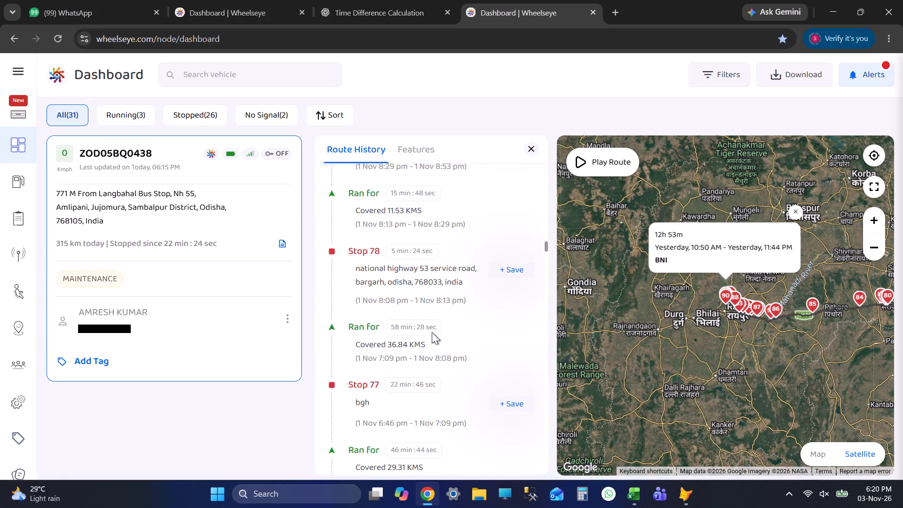
scroll(432, 332, "down", 2)
left_click(432, 296)
scroll(454, 325, "down", 3)
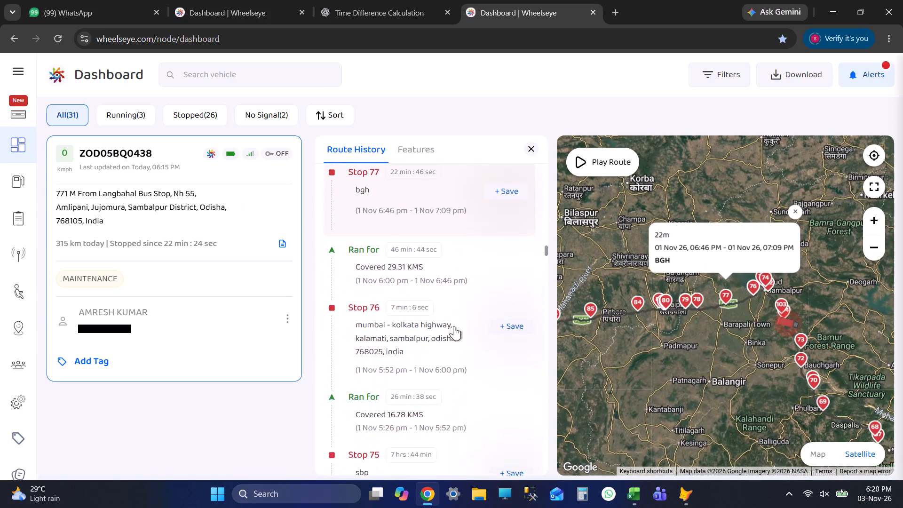
scroll(454, 326, "down", 1)
left_click(446, 347)
key("alt+Tab")
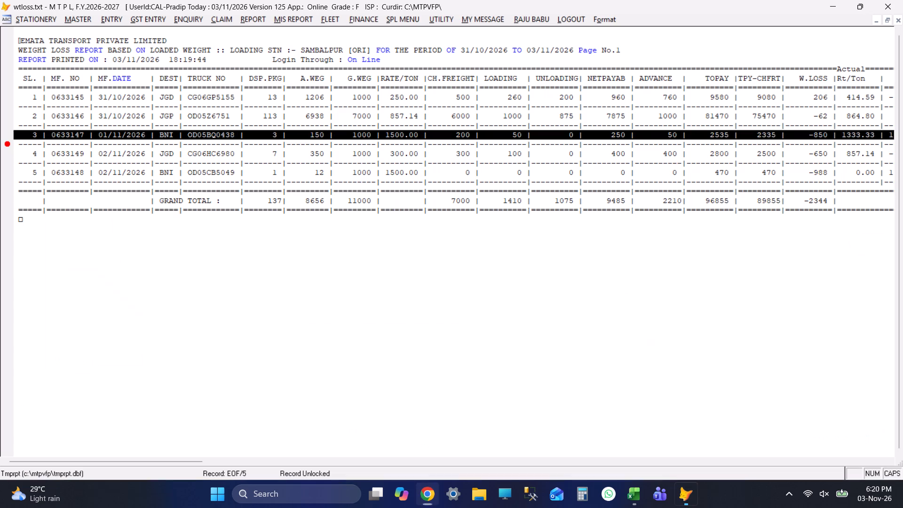
key("alt+Tab")
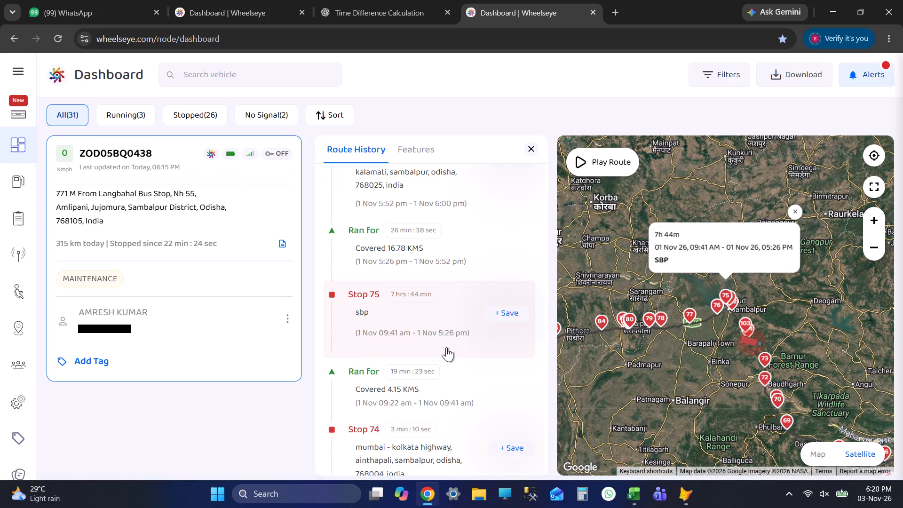
key("alt+Tab")
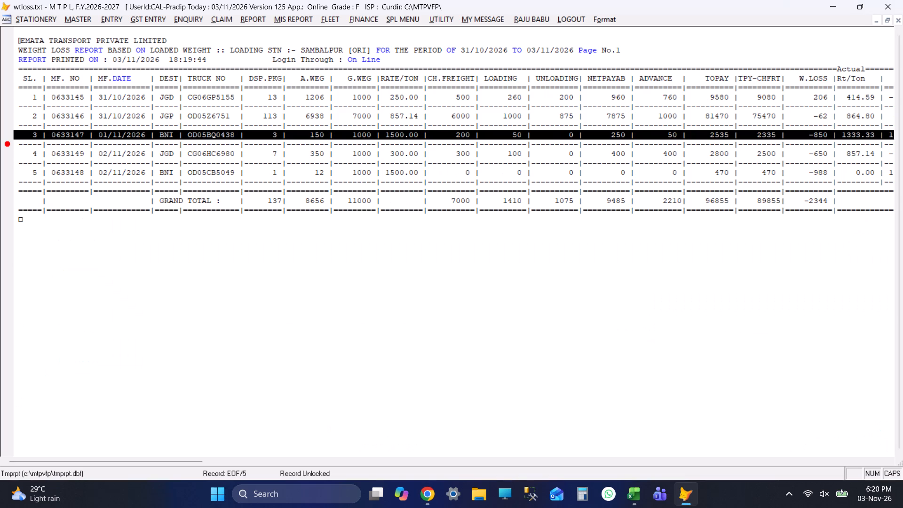
key("alt+Tab")
scroll(731, 294, "up", 5)
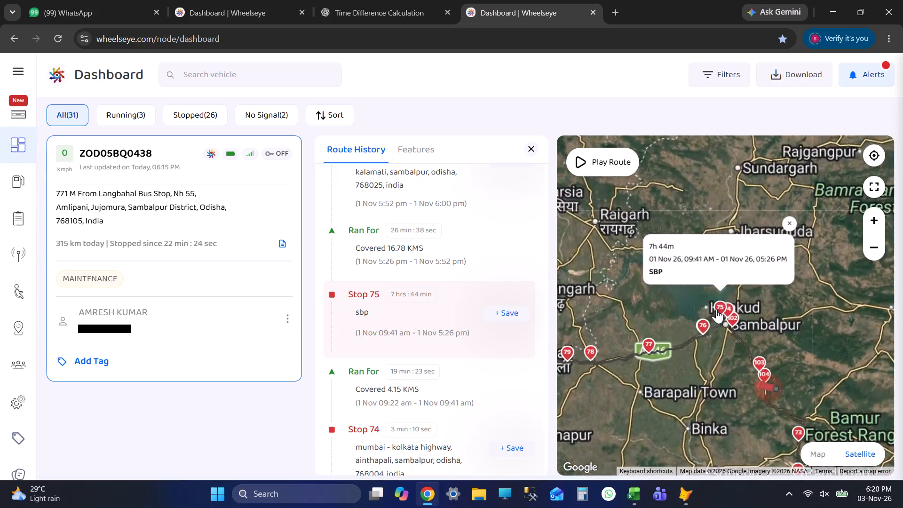
scroll(716, 309, "up", 4)
scroll(718, 309, "down", 1)
scroll(718, 319, "up", 5)
key("alt+Tab")
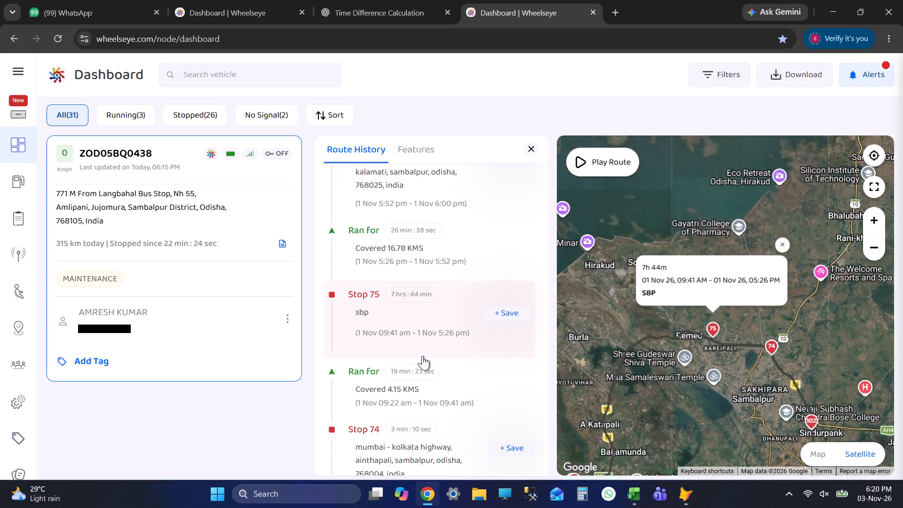
key("alt+Tab")
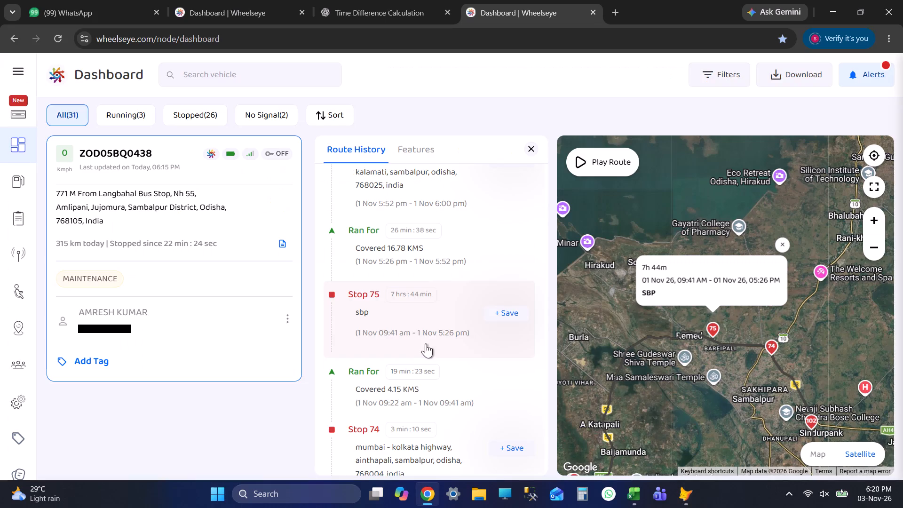
key("alt+Tab")
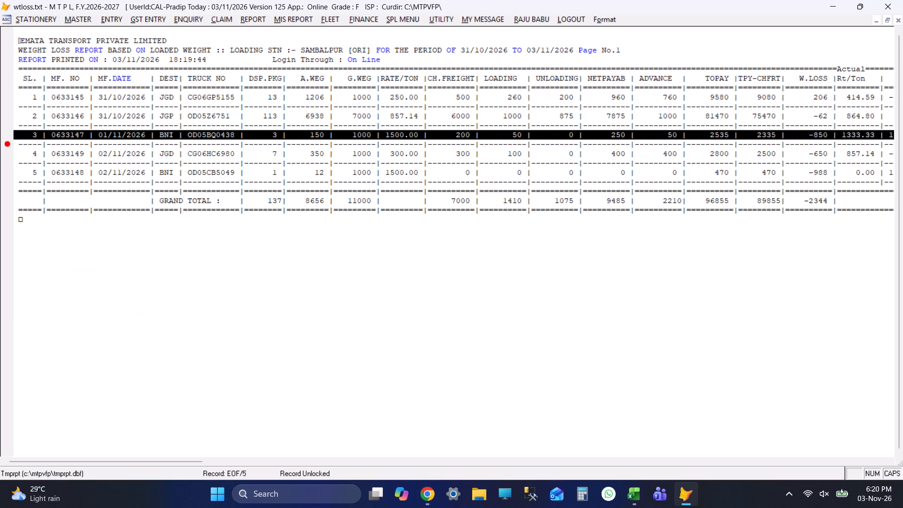
key("alt+Tab")
key("alt+Tab")
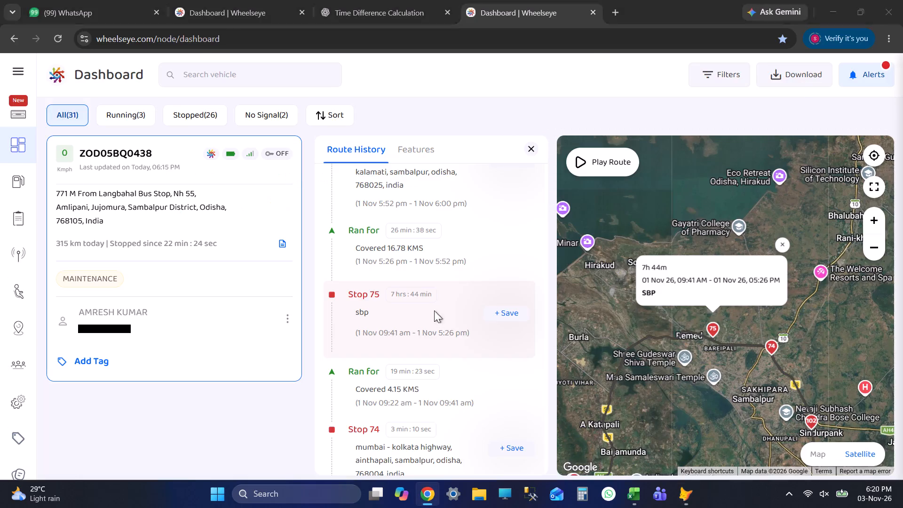
key("alt+Tab")
key("alt+Tab")
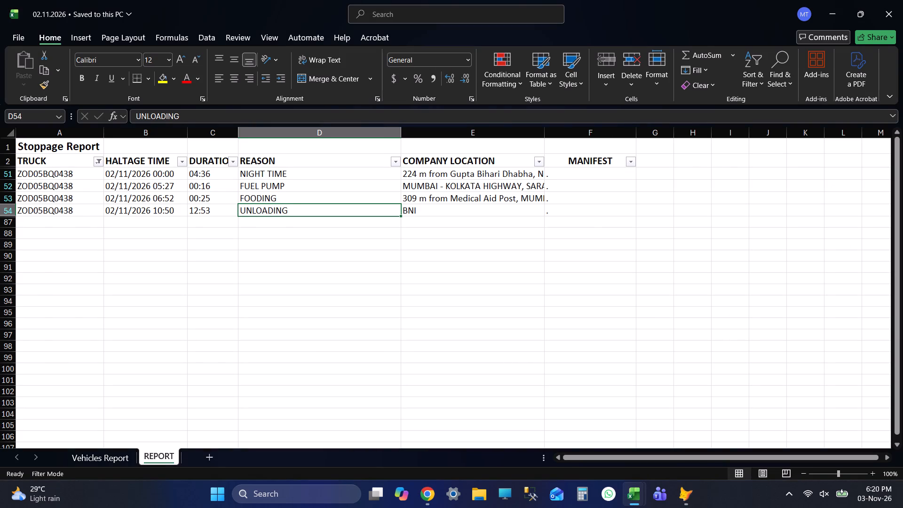
key("F2")
key("space")
key("Tab")
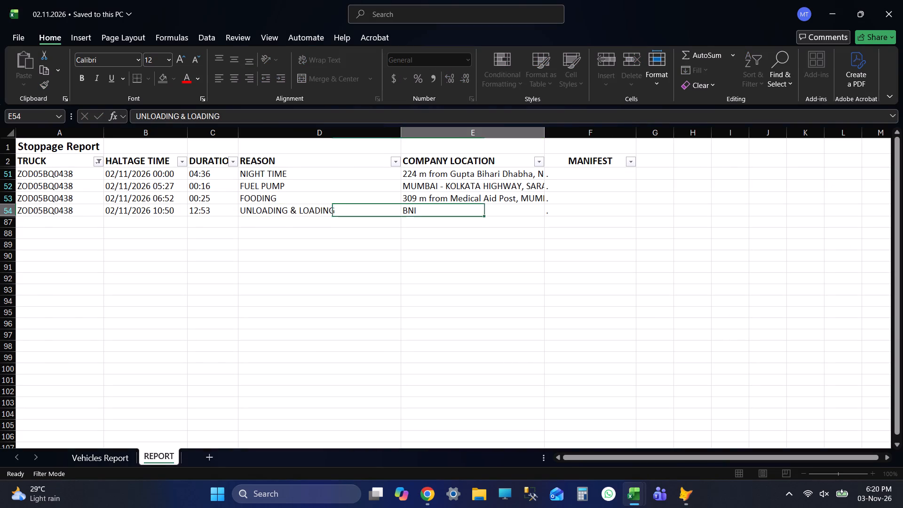
key("ctrl+s")
key("Tab")
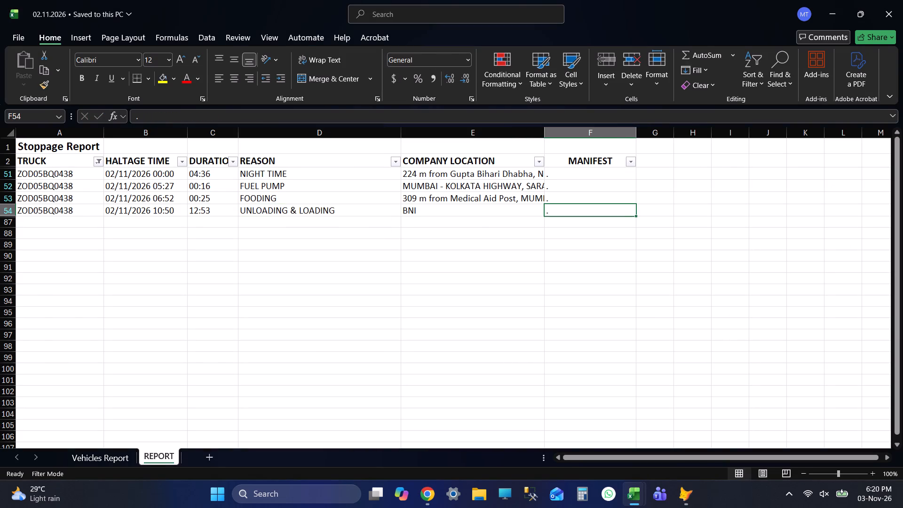
type("UNLO")
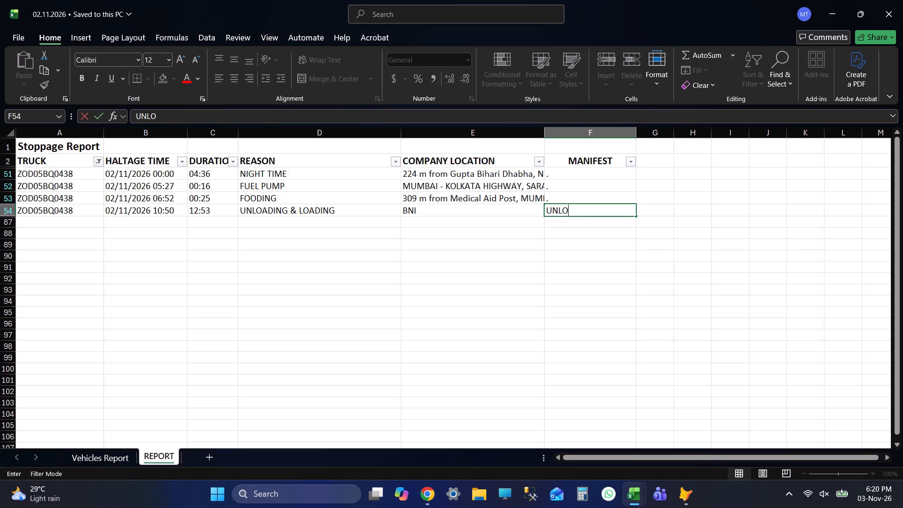
type("-")
key("space")
key("alt+Tab")
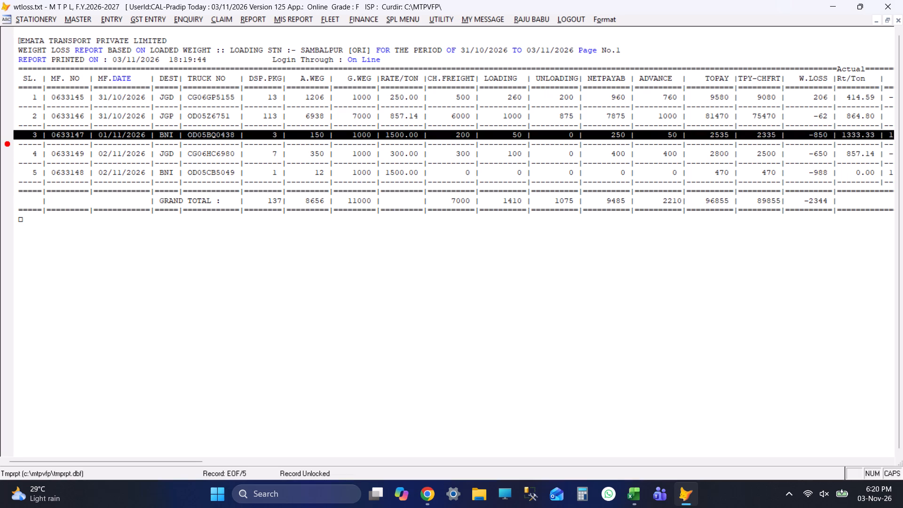
double_click(194, 139)
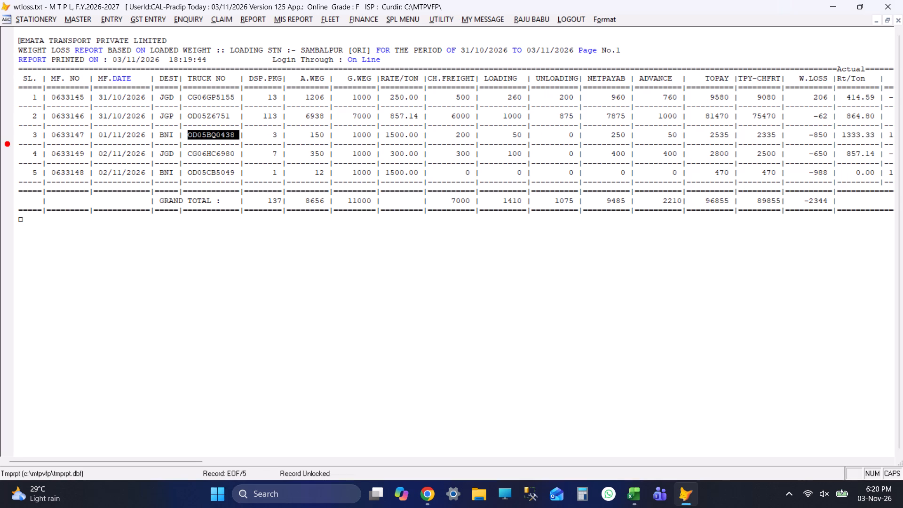
double_click(67, 136)
right_click(67, 136)
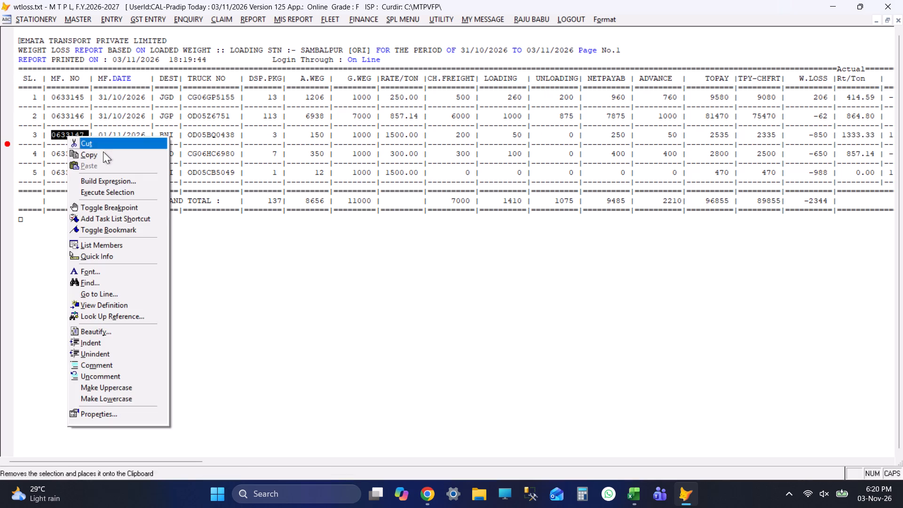
left_click(109, 156)
key("alt+Tab")
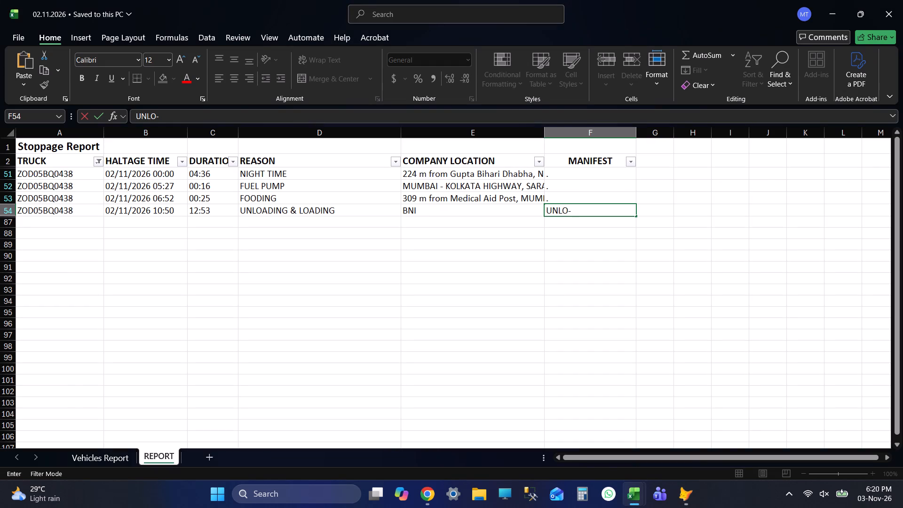
key("alt+Tab")
key("alt+Tab")
key("F2")
key("ctrl+v")
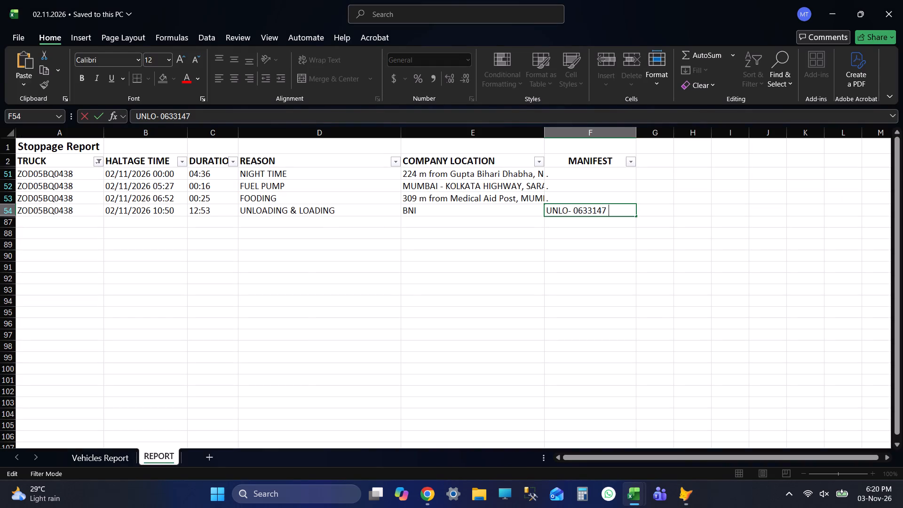
key("space")
key("BackSpace")
Append "& LOAD-" to the BNI halt's manifest entry.
type("&")
key("space")
type("LOADI")
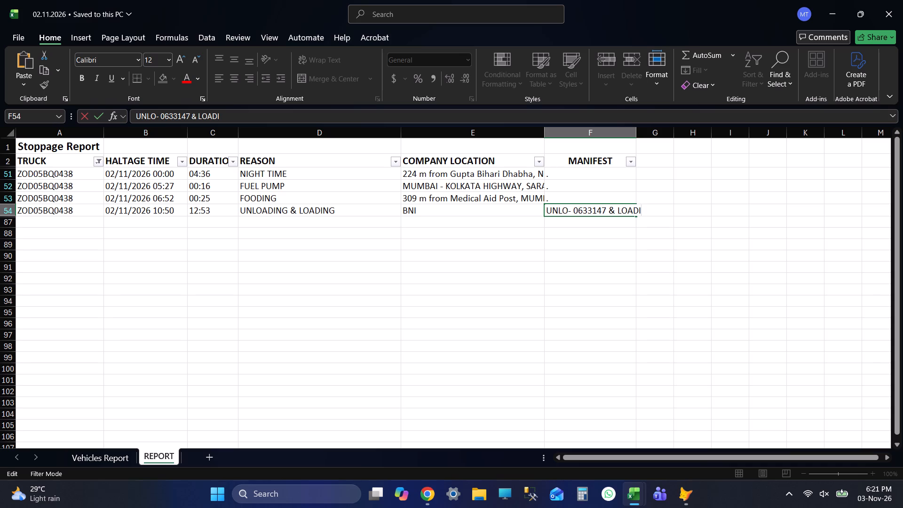
key("BackSpace")
key("minus")
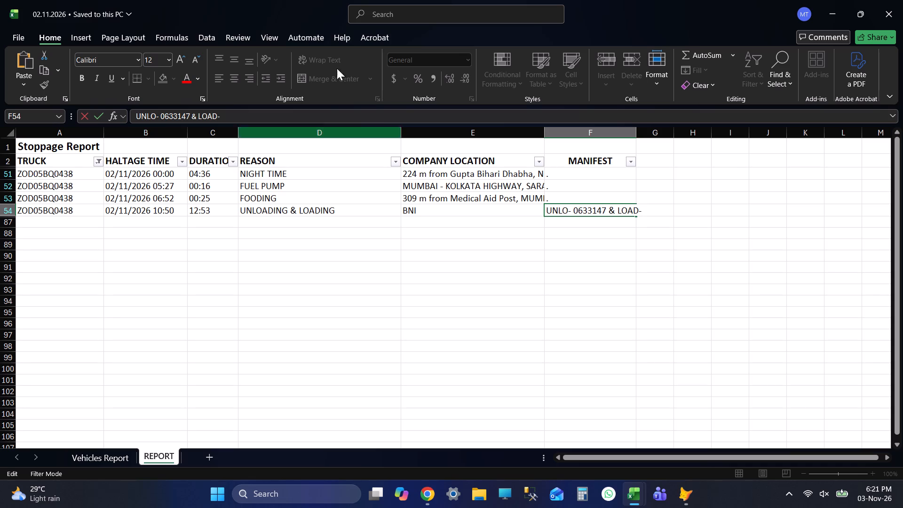
key("alt+Tab")
key("alt+Tab")
key("alt+Tab")
key("alt+Tab")
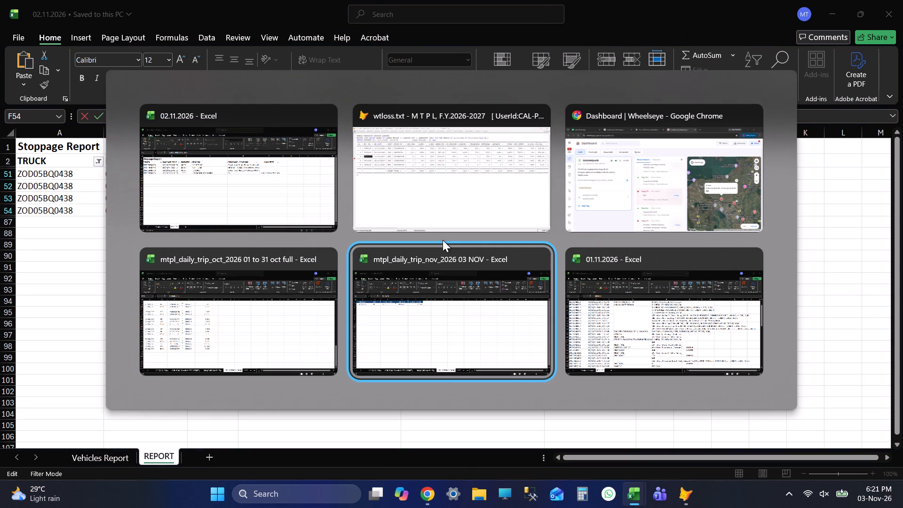
key("alt+Tab")
key("alt+Tab")
key("alt+Tab")
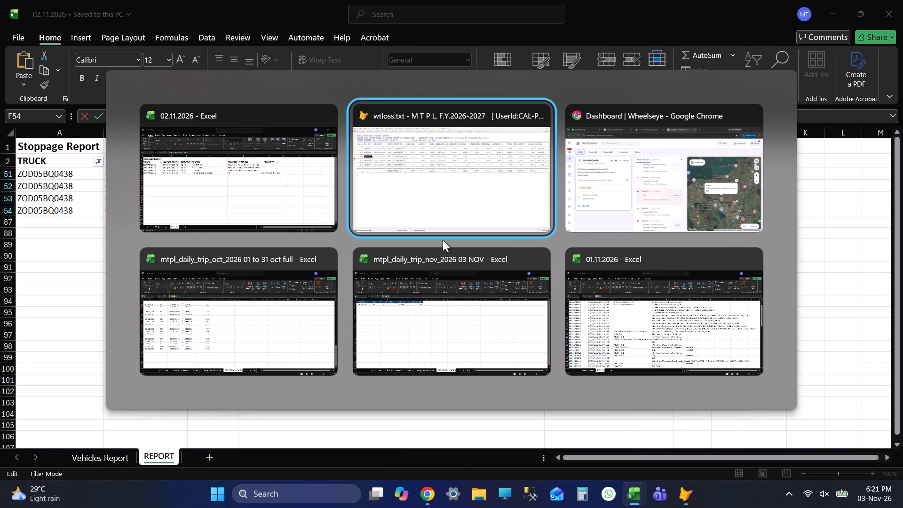
key("alt+Tab")
key("alt+Tab")
key("alt+Tab")
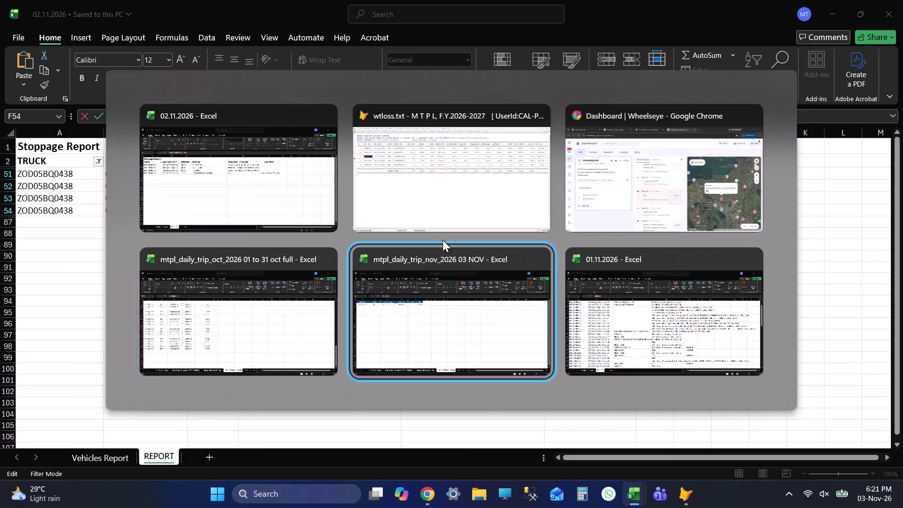
left_click(298, 454)
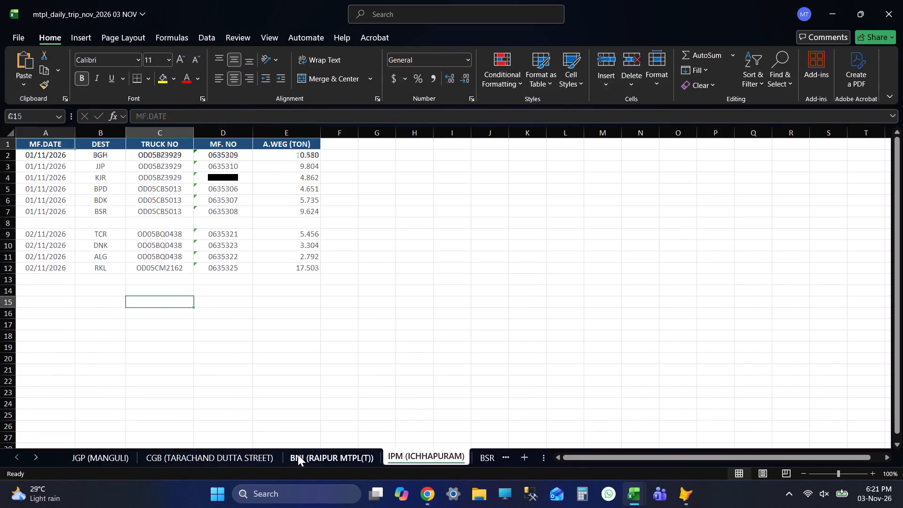
left_click_drag(172, 231, 158, 250)
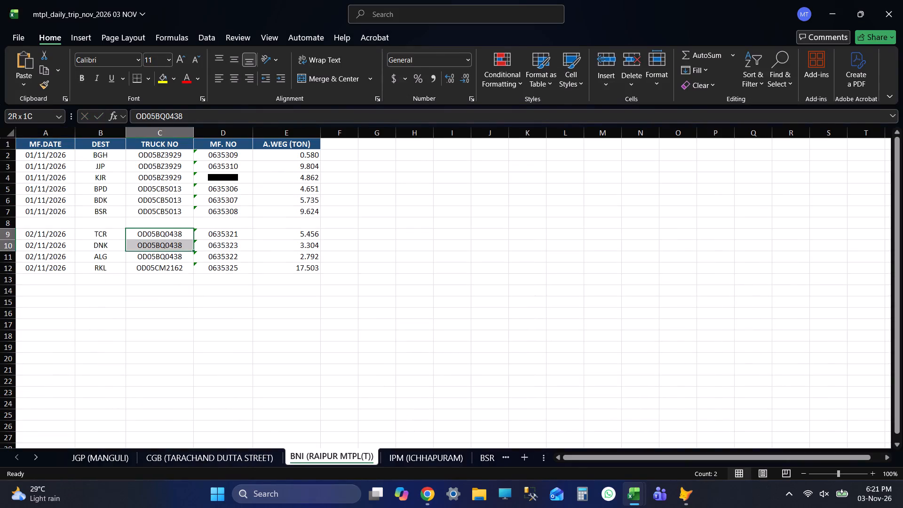
left_click_drag(158, 250, 161, 261)
key("alt+Tab")
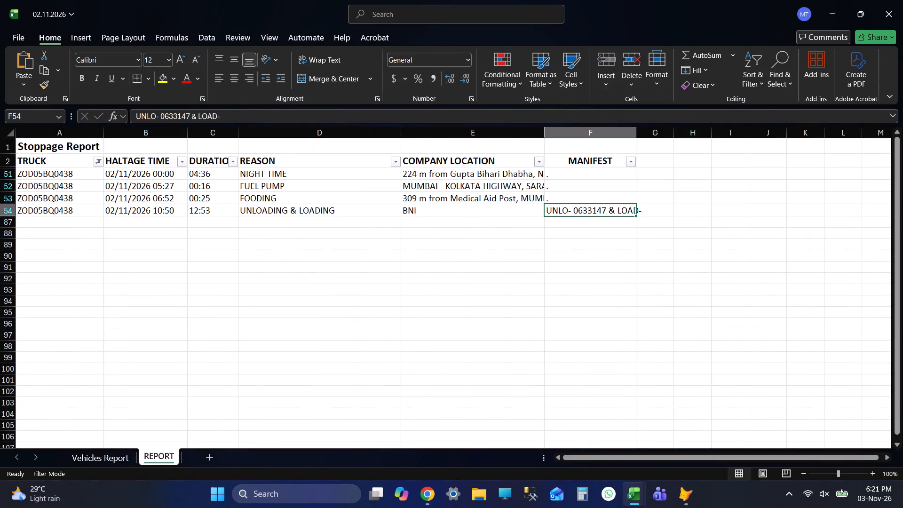
key("alt+Tab")
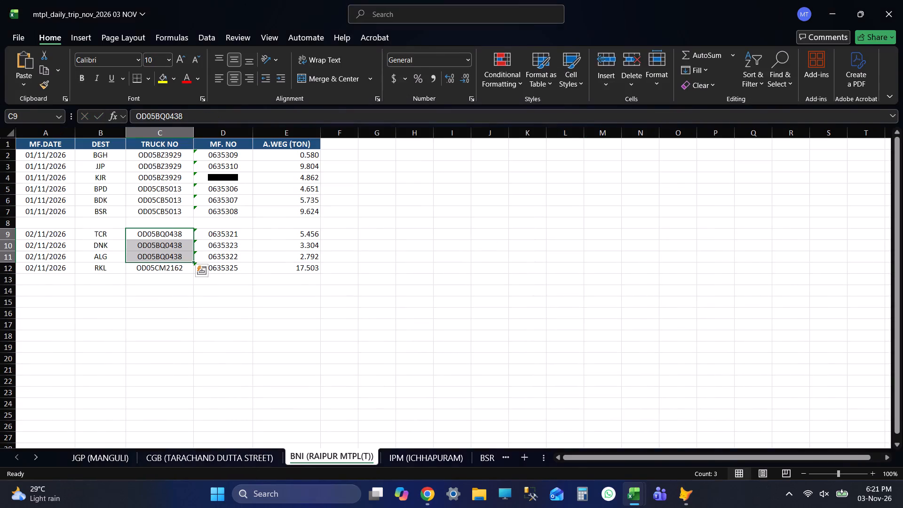
left_click(144, 244)
key("Tab")
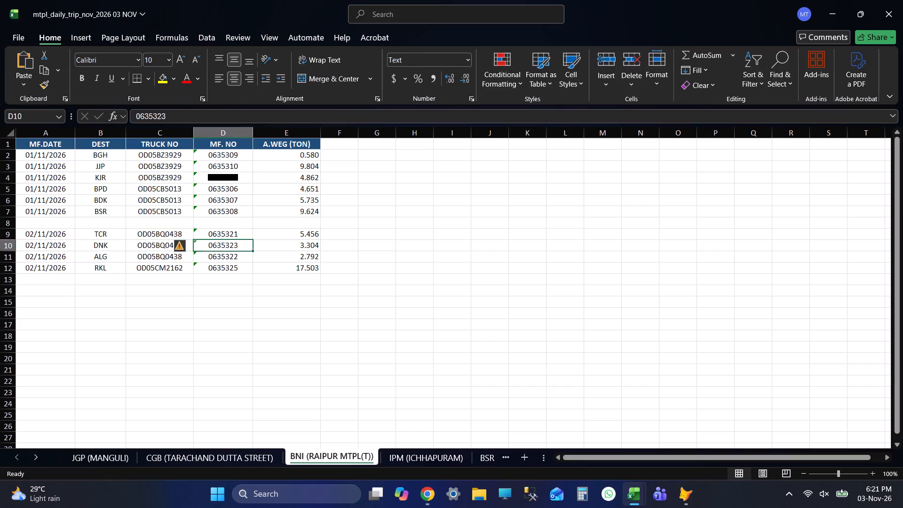
key("Tab")
key("shift+Tab")
key("F2")
key("ctrl+a")
key("ctrl+c")
key("alt+Tab")
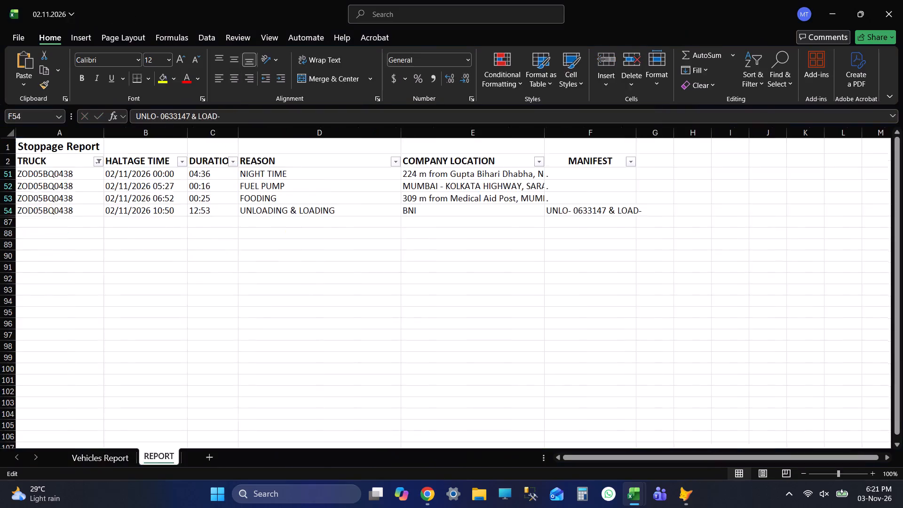
key("F2")
key("space")
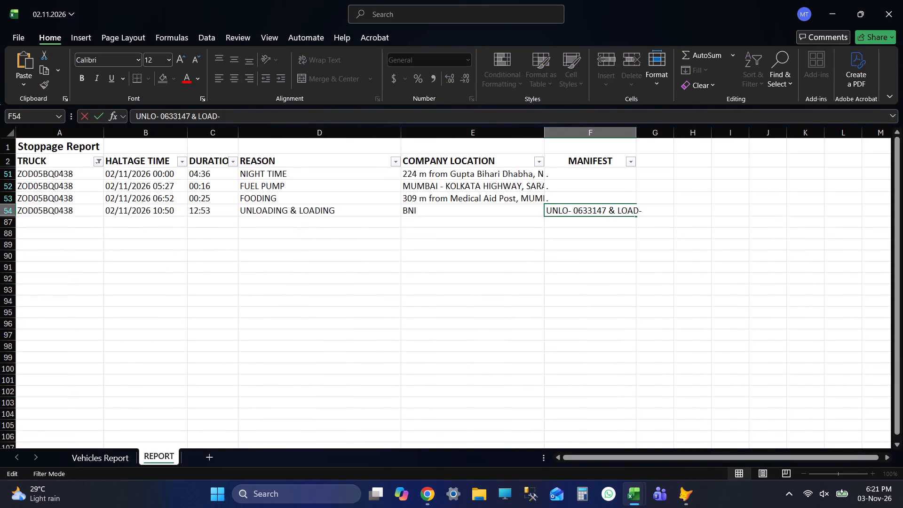
key("ctrl+v")
key("Return")
key("ctrl+s")
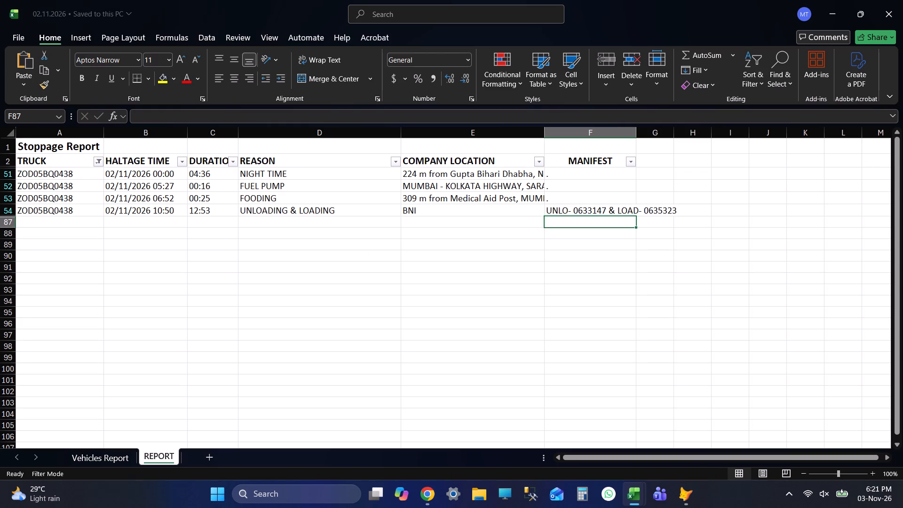
left_click(99, 159)
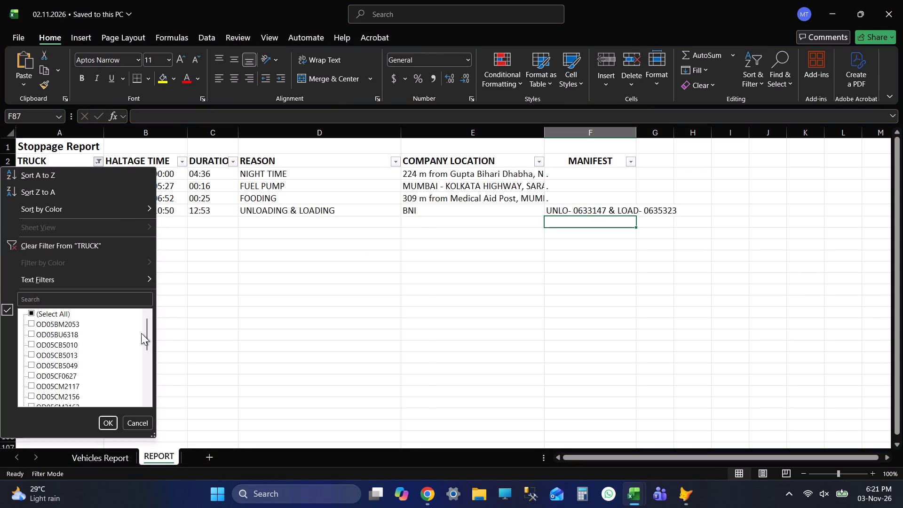
left_click_drag(146, 335, 148, 393)
left_click(79, 324)
left_click(72, 337)
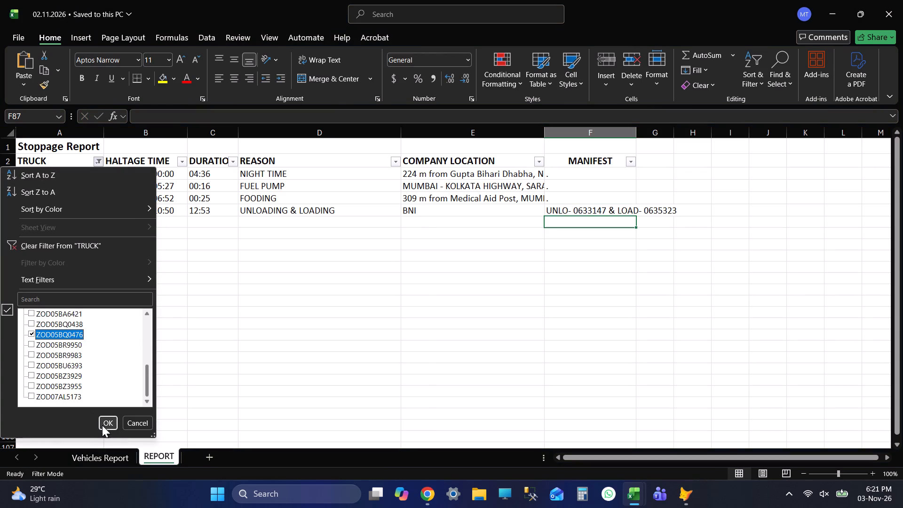
left_click(102, 421)
left_click(309, 242)
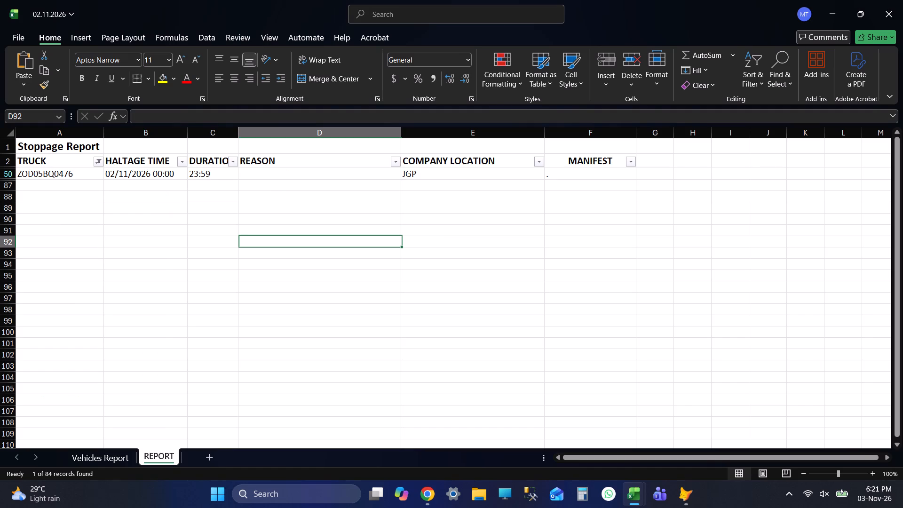
left_click(71, 174)
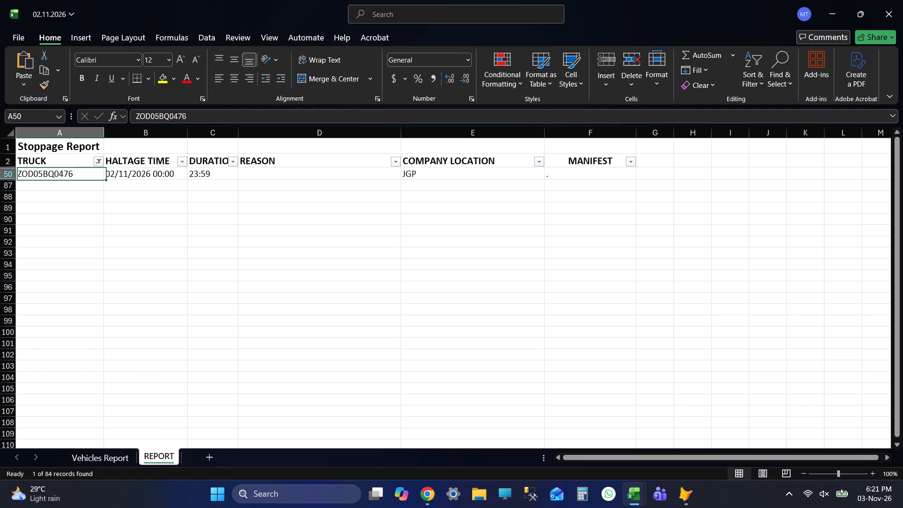
key("ctrl+c")
key("alt+Tab")
key("alt+Tab")
key("alt+Tab")
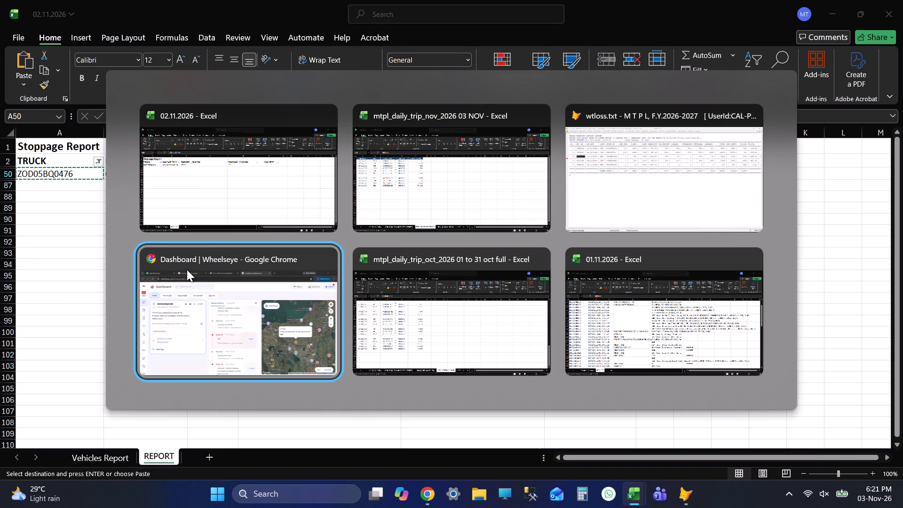
left_click(189, 66)
key("ctrl+v")
key("Return")
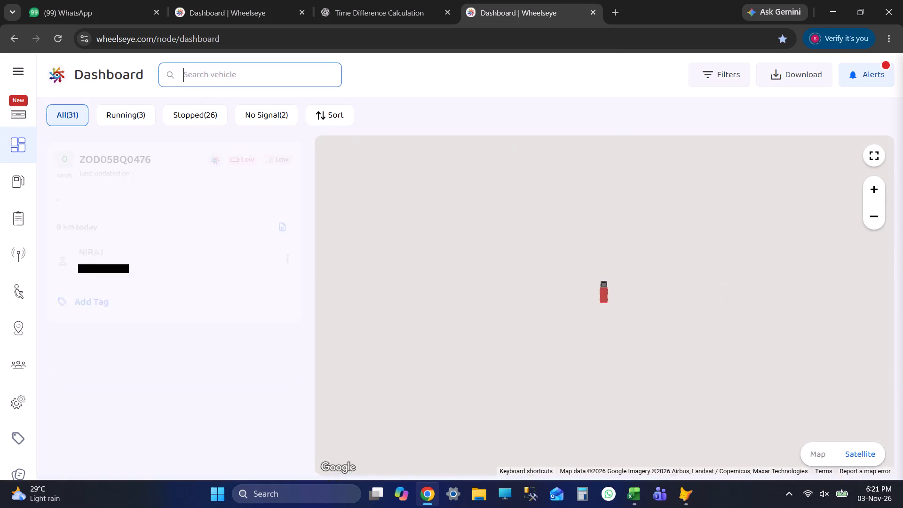
left_click(230, 233)
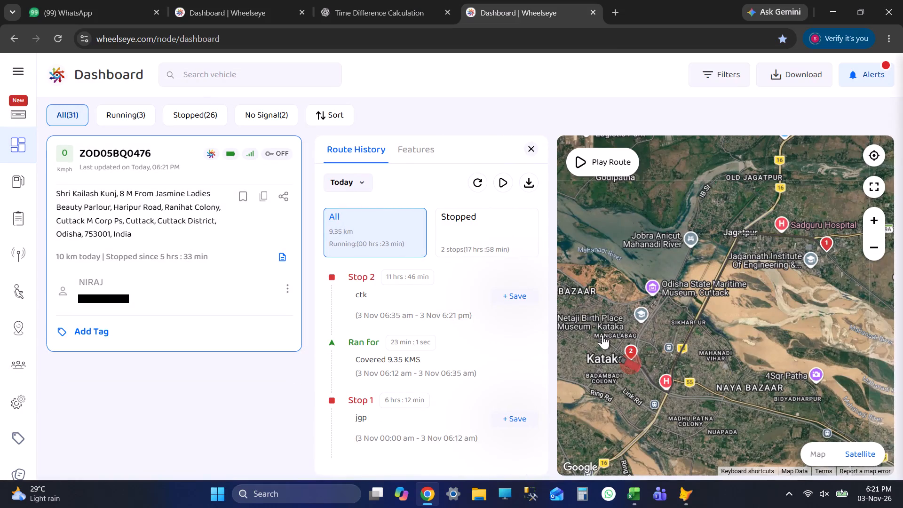
key("alt+Tab")
key("alt+Tab")
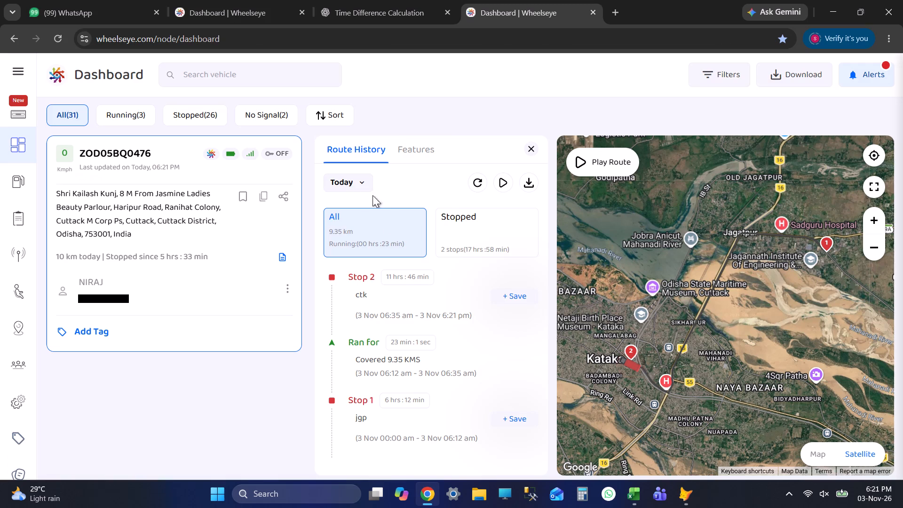
left_click(362, 189)
left_click(370, 254)
scroll(432, 336, "down", 1)
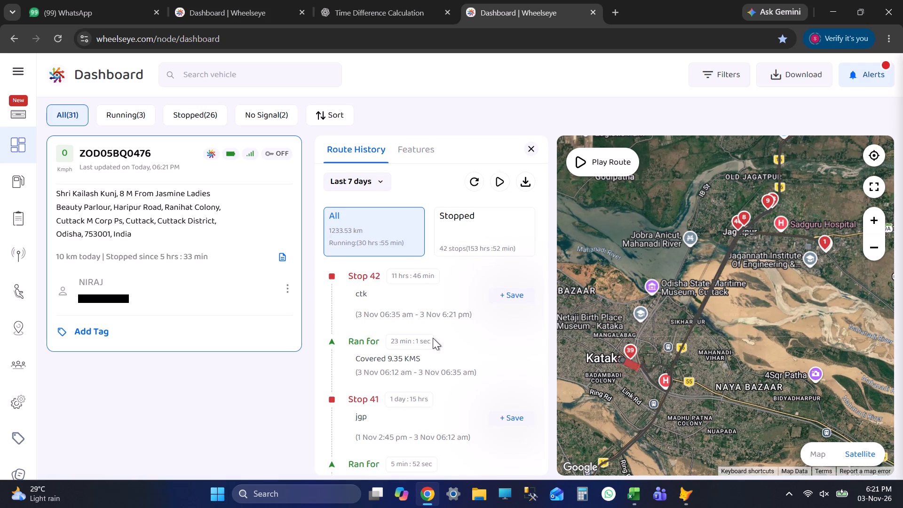
scroll(433, 338, "down", 1)
left_click(434, 303)
scroll(463, 320, "up", 2)
scroll(463, 320, "down", 2)
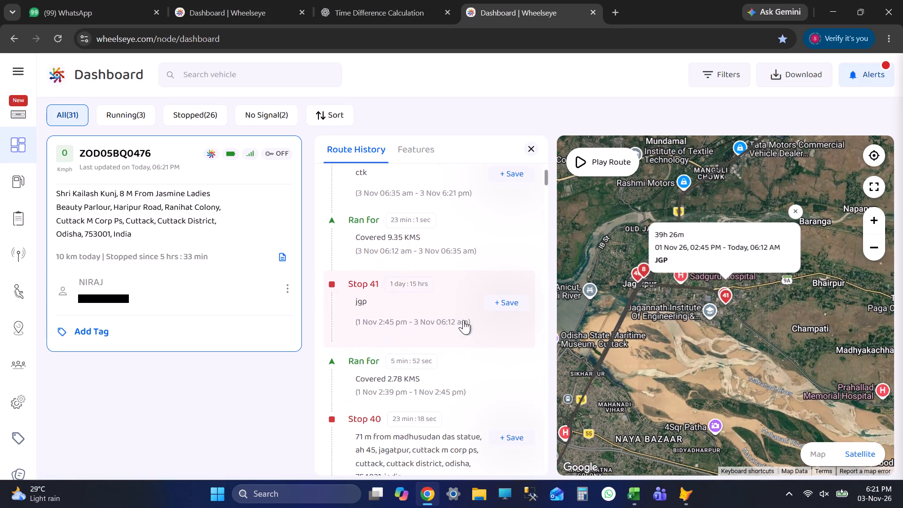
key("alt+Tab")
key("Tab")
key("Tab")
key("Tab")
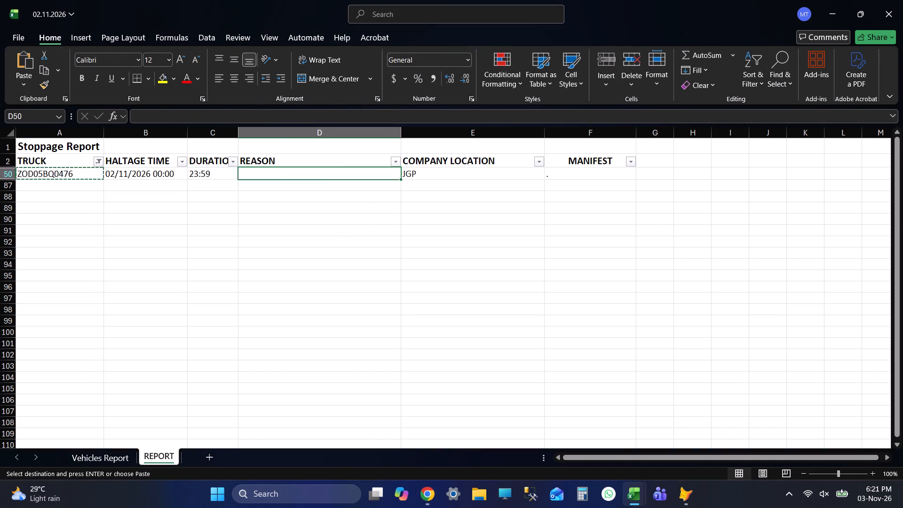
type("LOADING")
key("Tab")
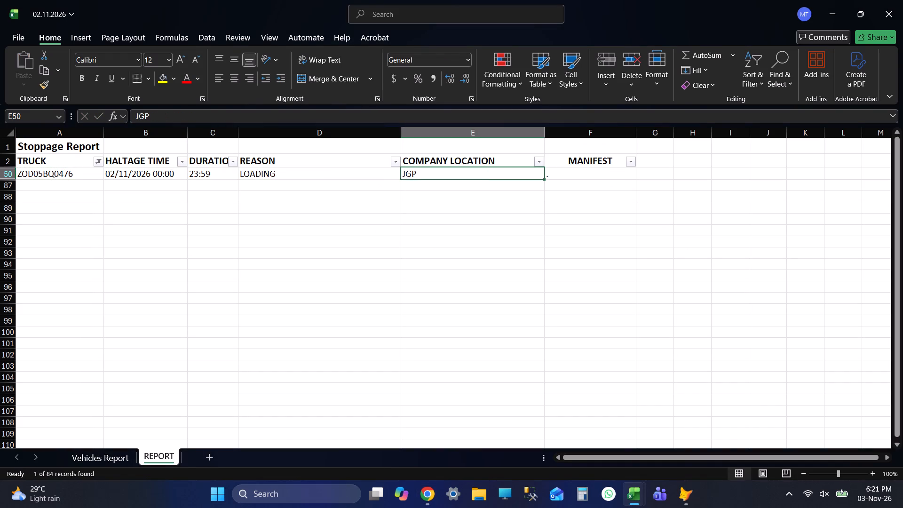
key("Tab")
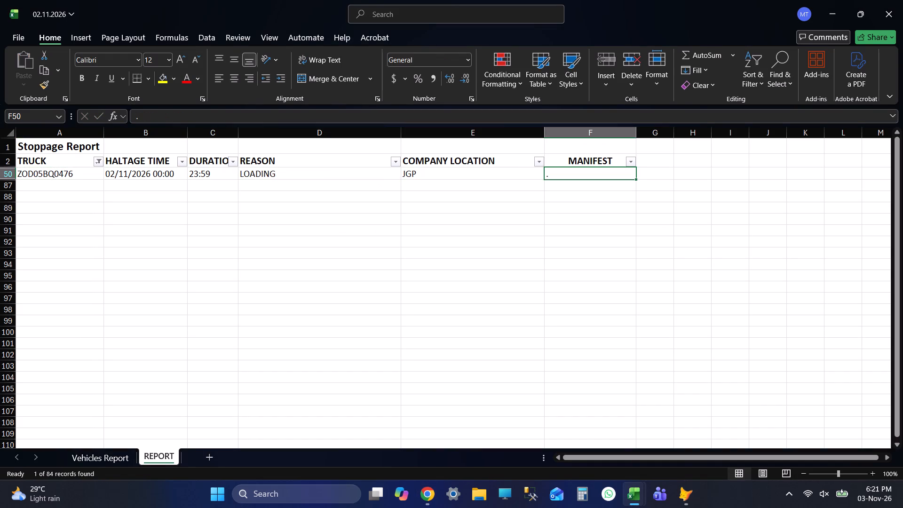
key("ctrl+s")
key("alt+Tab")
scroll(465, 305, "up", 2)
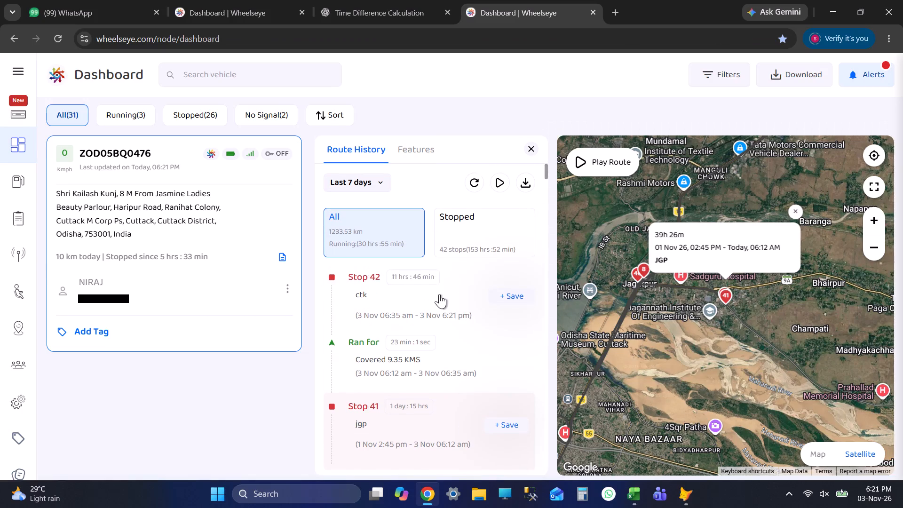
left_click(439, 294)
key("alt+Tab")
key("alt+Tab")
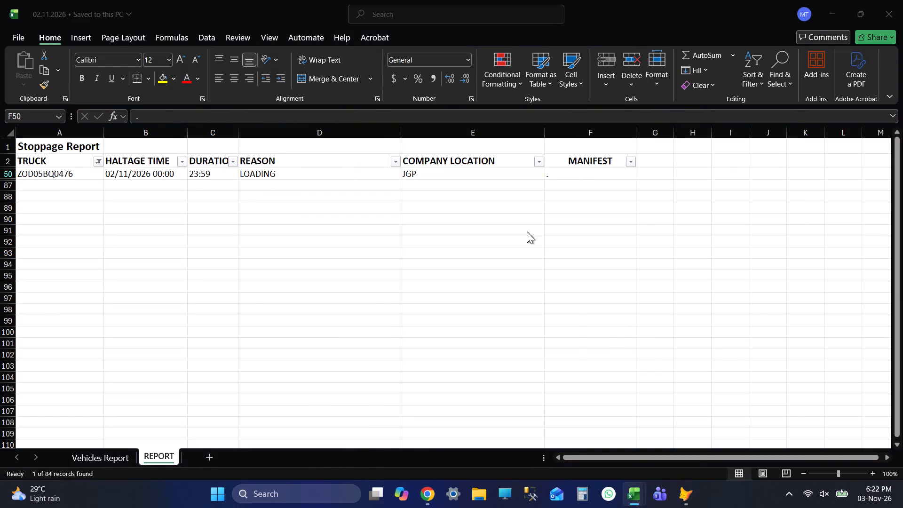
key("alt+Tab")
left_click(103, 467)
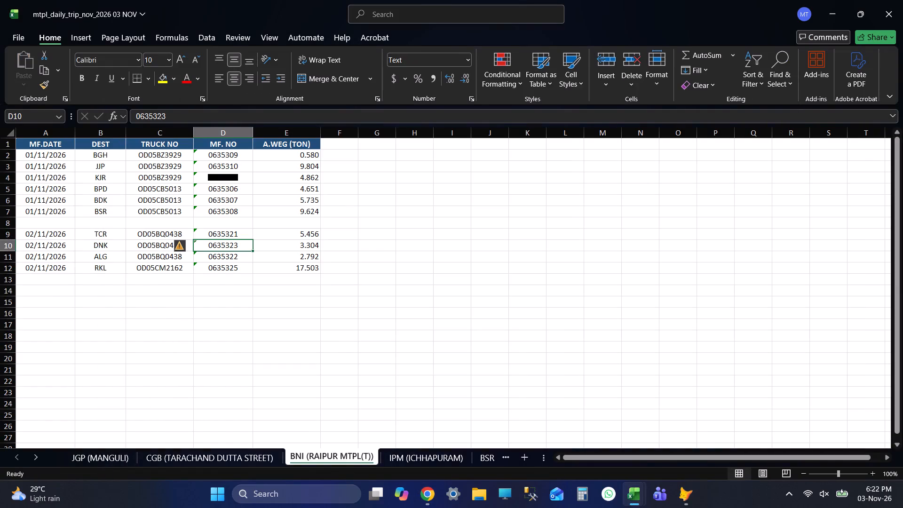
left_click(101, 465)
key("alt+Tab")
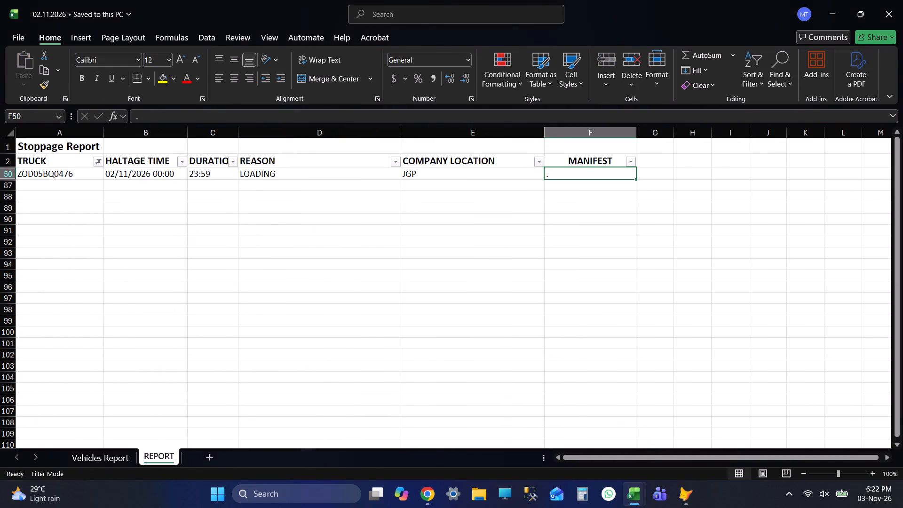
key("alt+Tab")
key("alt+Tab")
scroll(479, 256, "up", 2)
scroll(473, 266, "down", 1)
scroll(469, 275, "up", 5)
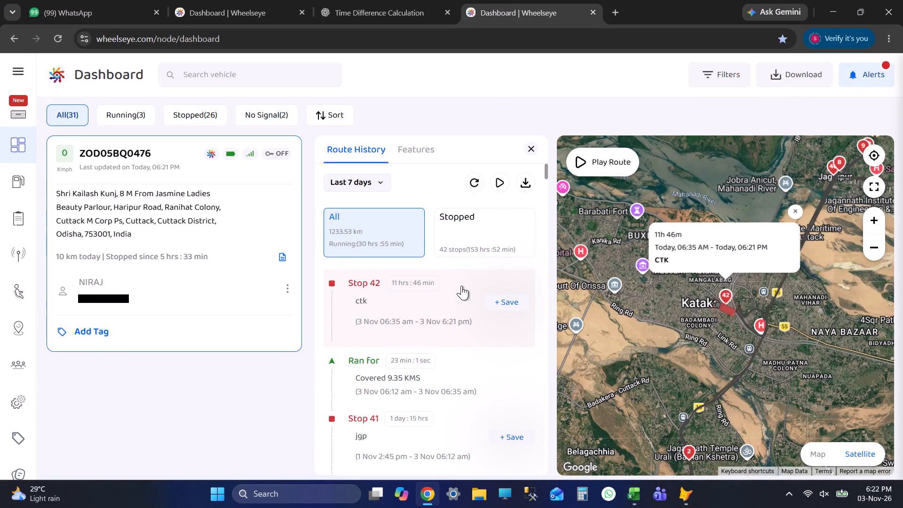
key("alt+Tab")
key("alt+Tab")
key("alt+Tab")
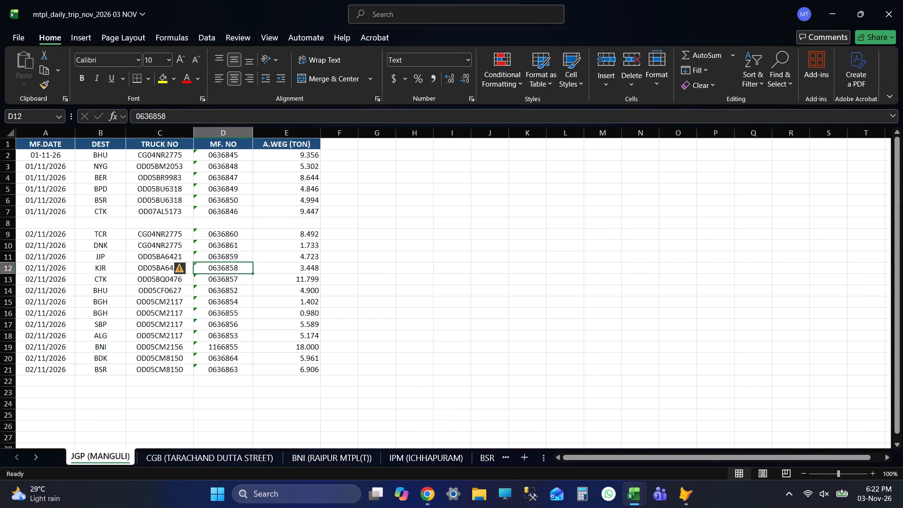
left_click(160, 271)
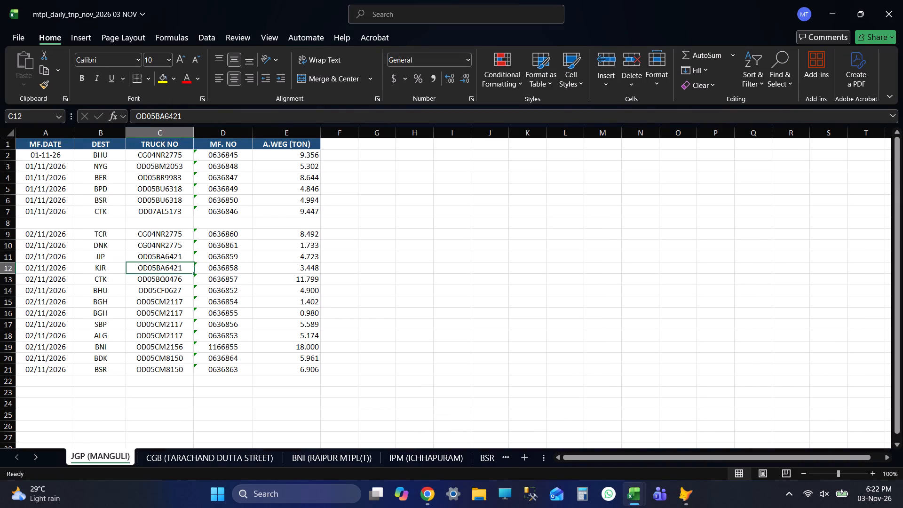
left_click(176, 279)
key("alt+Tab")
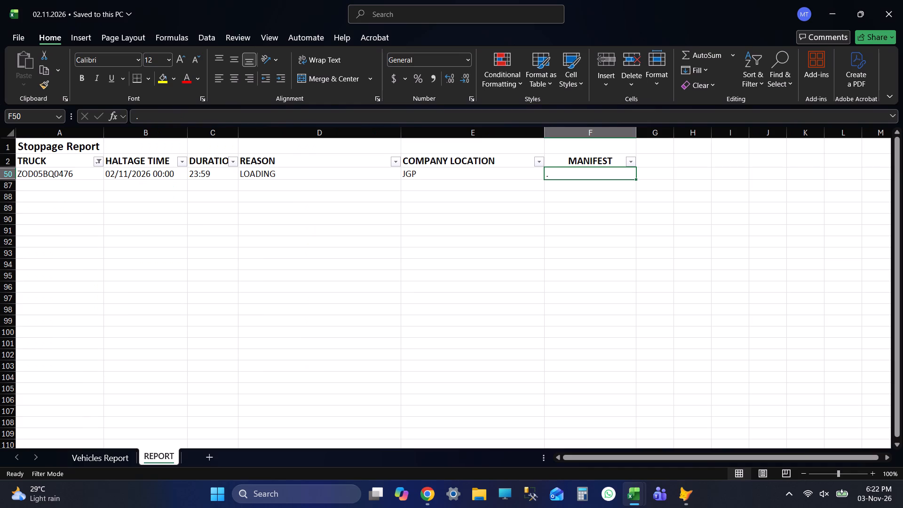
key("alt+Tab")
key("Tab")
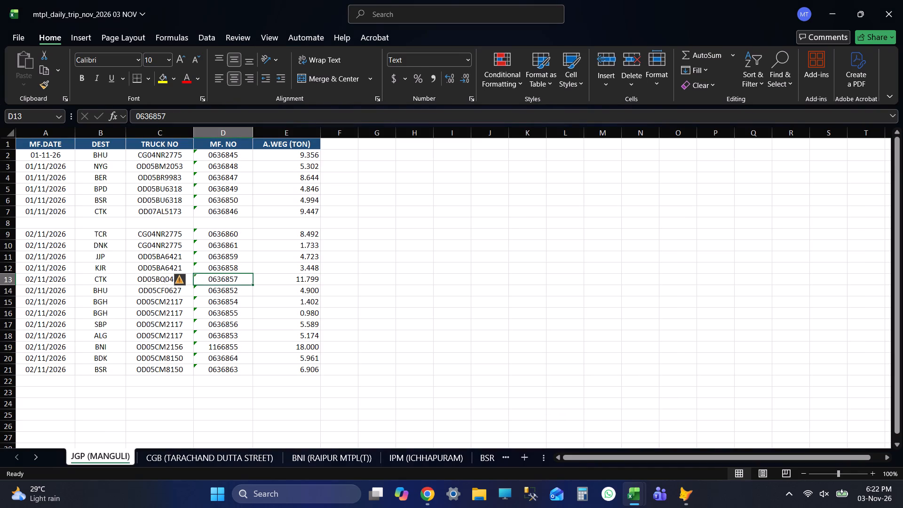
key("ctrl+c")
key("alt+Tab")
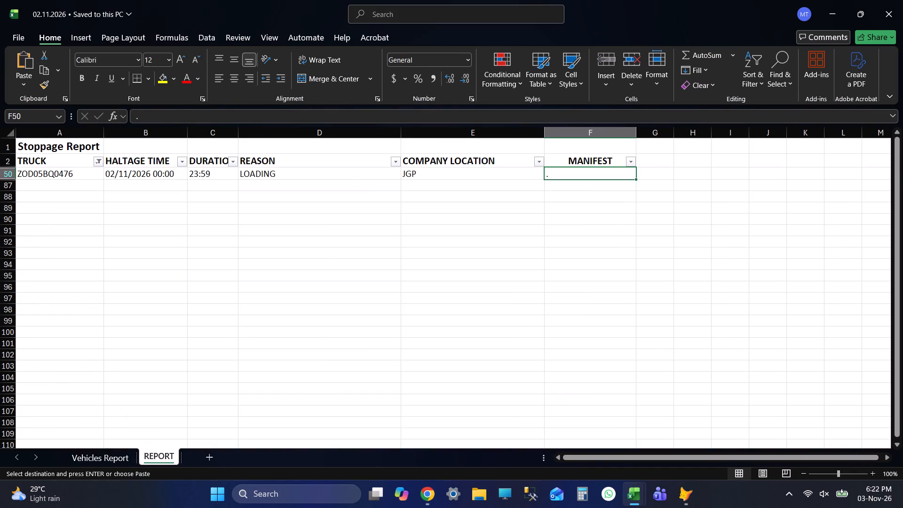
key("ctrl+v")
key("Return")
key("Return")
key("ctrl+s")
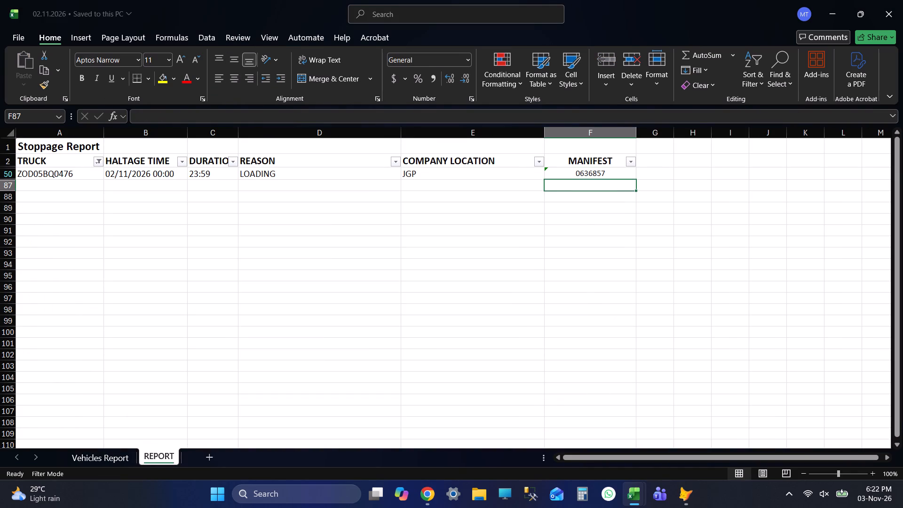
left_click(98, 162)
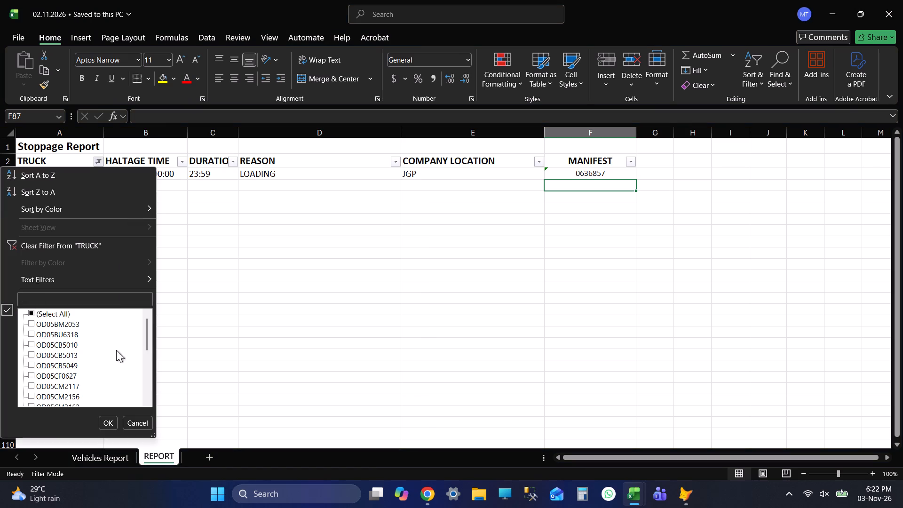
left_click_drag(145, 337, 149, 391)
left_click(51, 333)
left_click(64, 342)
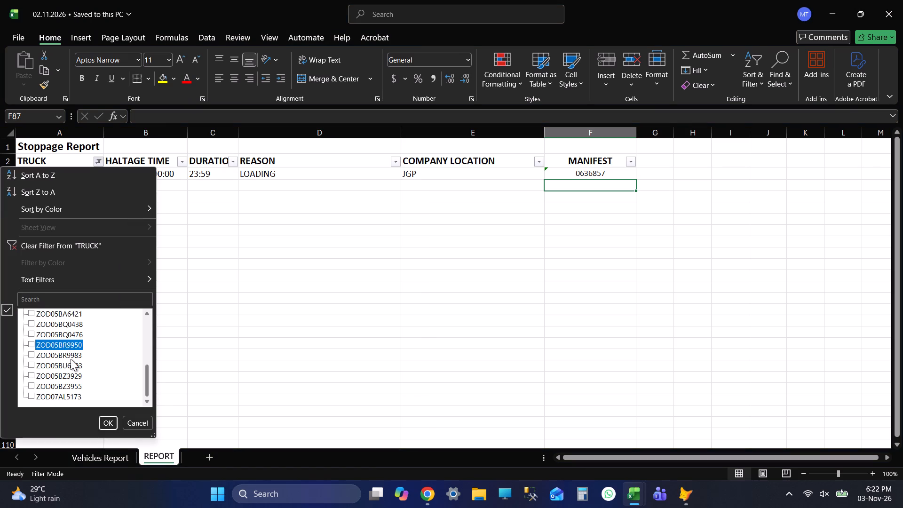
left_click(104, 424)
left_click(206, 296)
key("ctrl+s")
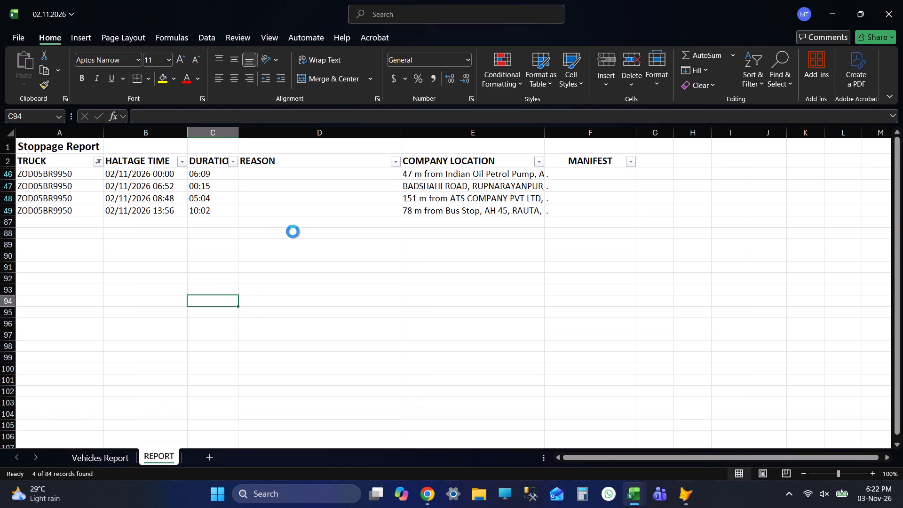
left_click(310, 179)
key("shift+Tab")
key("shift+Tab")
key("shift+Tab")
key("shift+Tab")
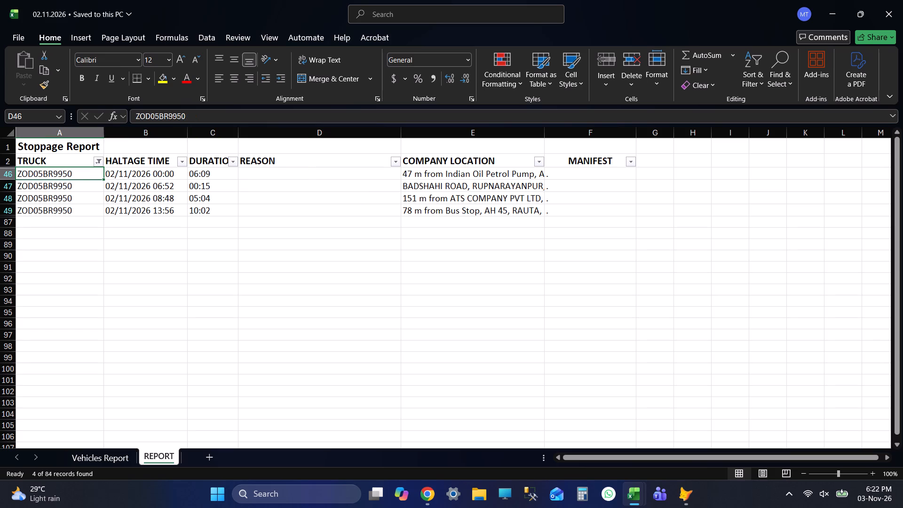
key("ctrl+c")
key("alt+Tab")
key("alt+Tab")
key("alt+Tab")
key("alt+Tab")
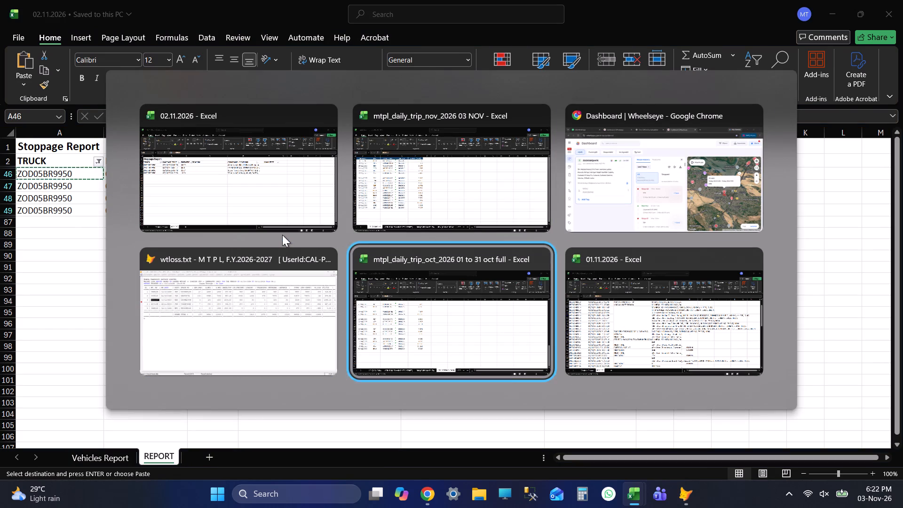
key("alt+Tab")
key("alt+Tab")
key("alt+Tab")
key("alt+Tab")
left_click(212, 79)
key("ctrl+v")
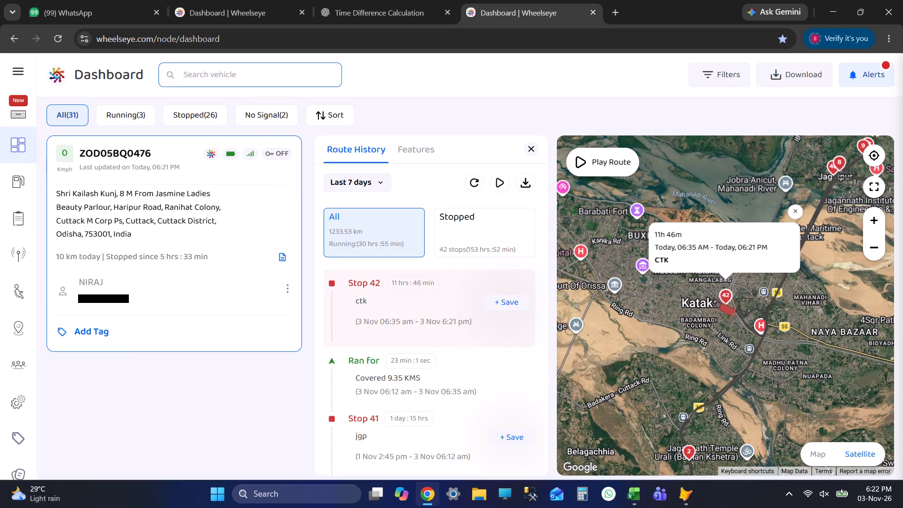
key("Return")
key("alt+Tab")
key("alt+Tab")
key("alt+Tab")
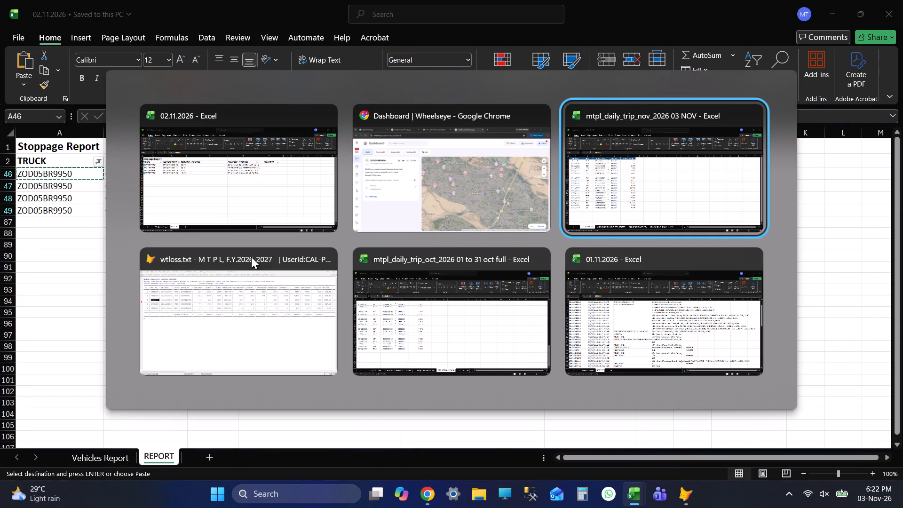
key("alt+Tab")
key("alt+Tab")
key("alt+Tab")
left_click(63, 126)
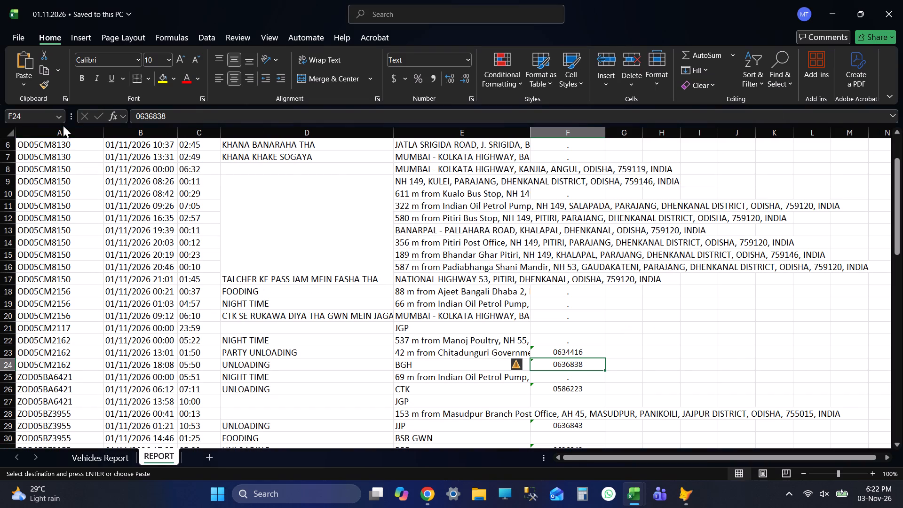
left_click(63, 127)
key("ctrl+f")
key("ctrl+v")
key("Return")
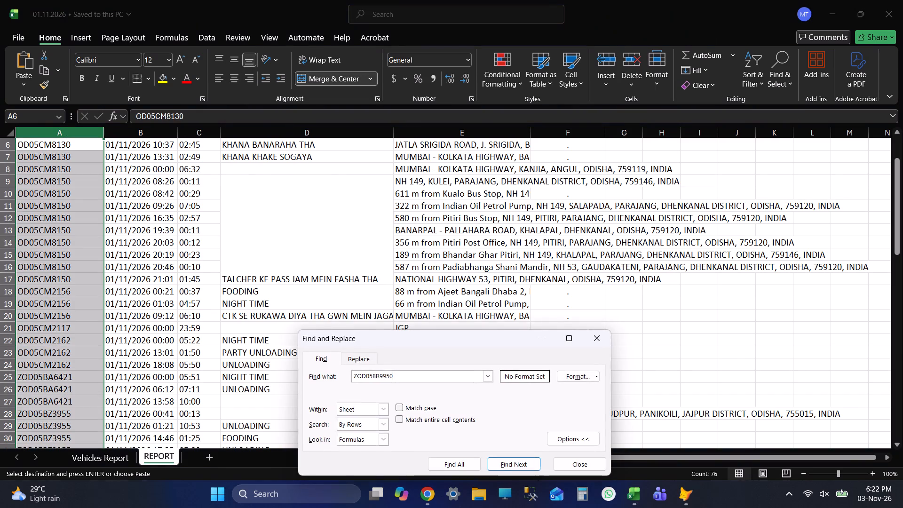
key("Return")
key("Return")
key("Return")
key("Return")
key("Return")
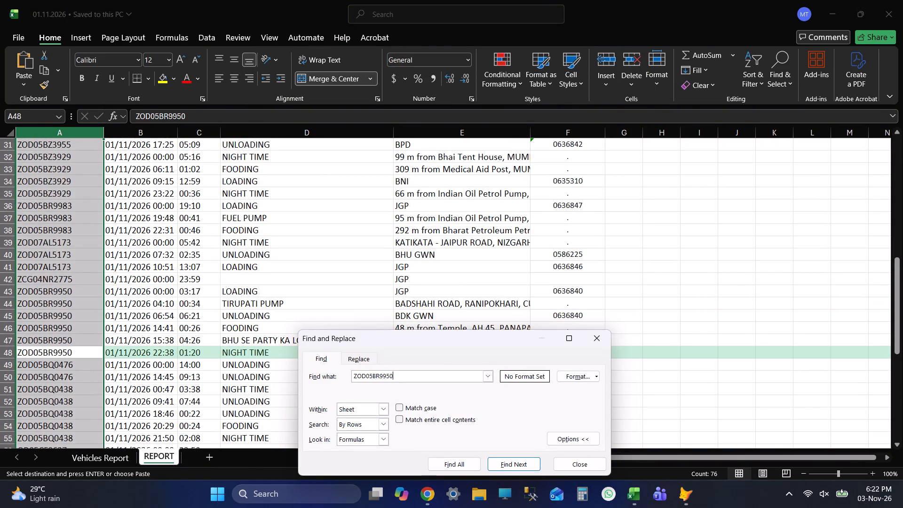
left_click(567, 465)
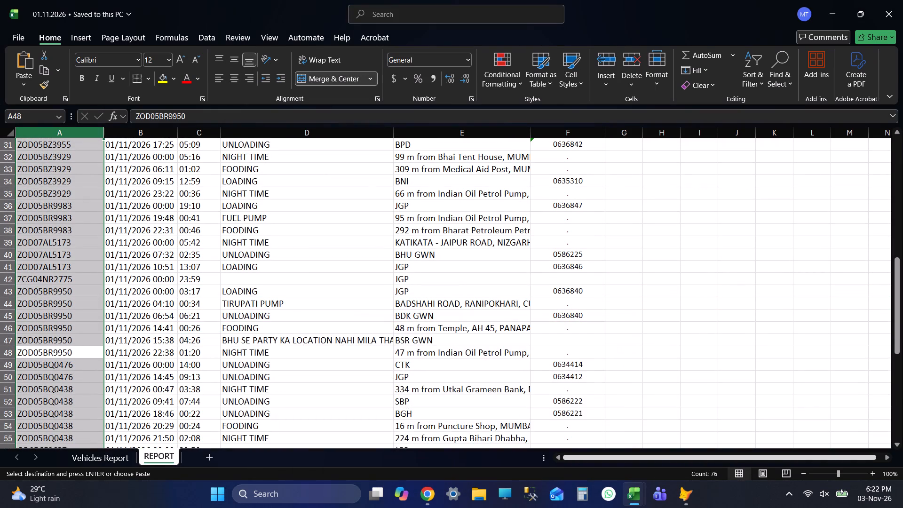
left_click(0, 352)
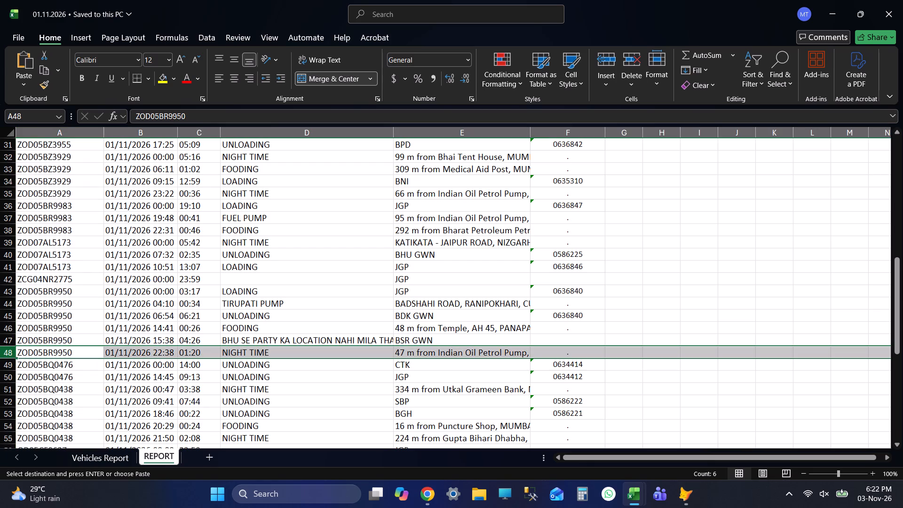
left_click(269, 288)
key("shift+Tab")
key("shift+Tab")
key("shift+Tab")
key("shift+Tab")
key("shift+Tab")
key("shift+Tab")
key("shift+Tab")
key("shift+Tab")
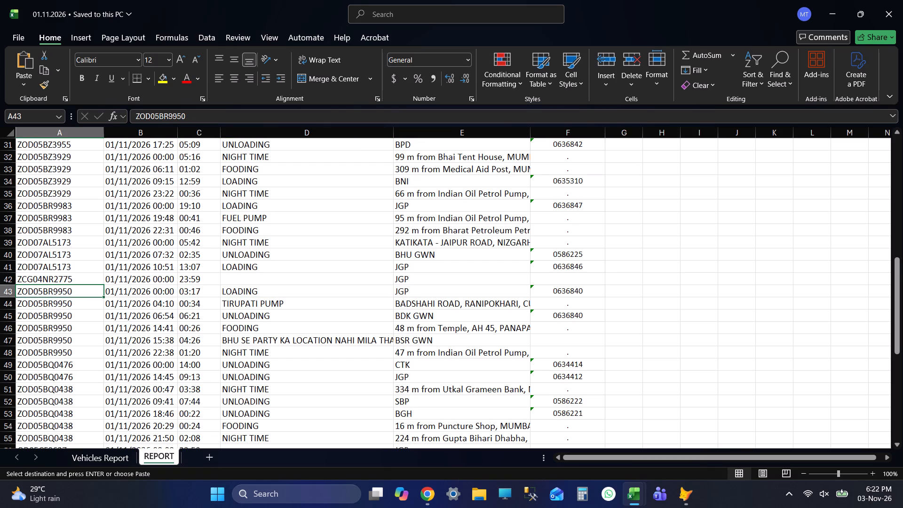
left_click(436, 337)
key("shift+Tab")
key("shift+Tab")
key("shift+Tab")
key("shift+Tab")
key("shift+Tab")
key("shift+Tab")
key("shift+Tab")
key("shift+Tab")
key("shift+Tab")
key("shift+Tab")
key("shift+Tab")
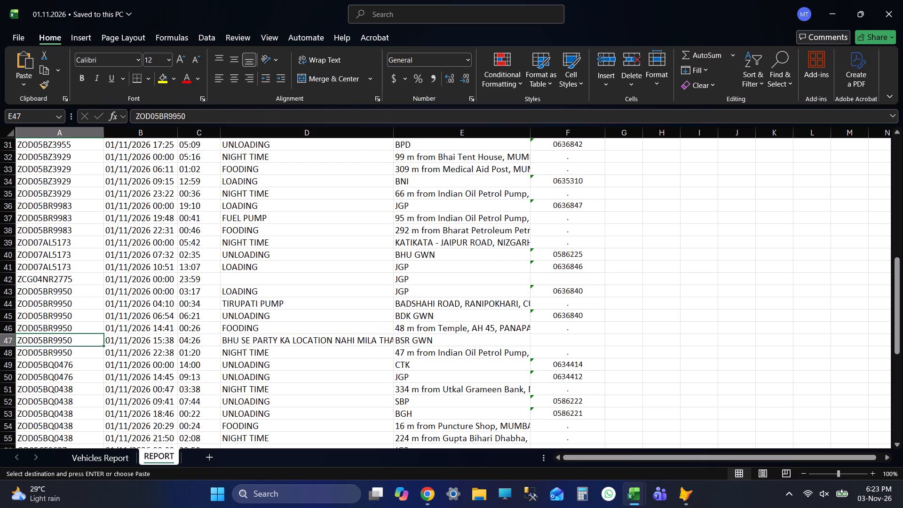
key("alt+Tab")
key("alt+Tab")
key("alt+Tab")
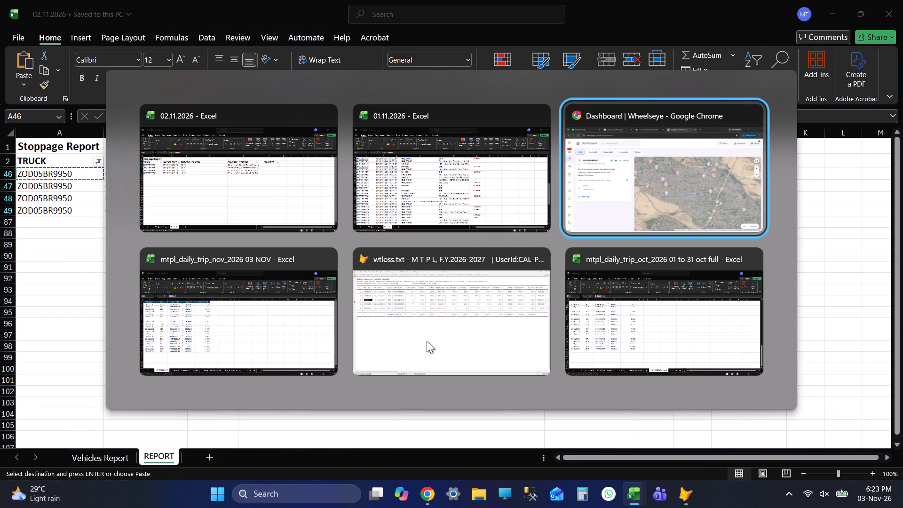
key("alt+Tab")
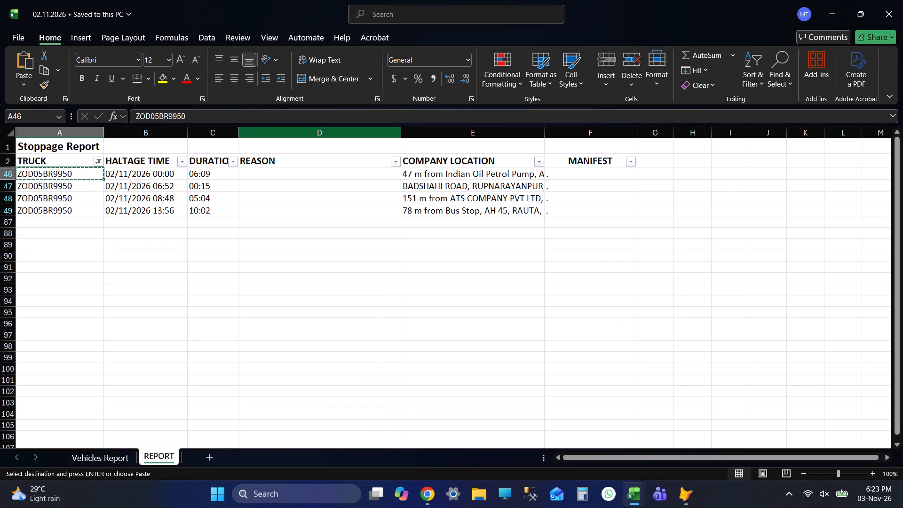
key("alt+Tab")
left_click(178, 191)
left_click(365, 178)
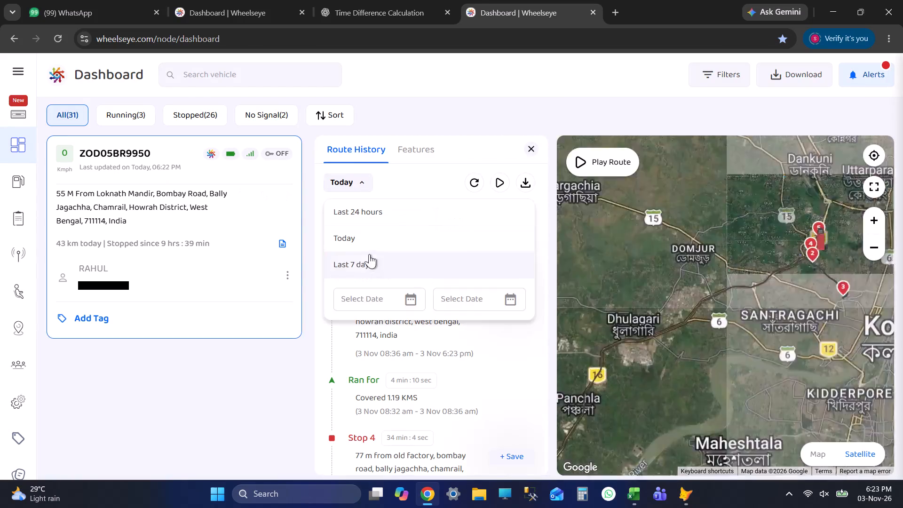
left_click(369, 254)
scroll(446, 356, "down", 2)
scroll(451, 360, "up", 1)
scroll(451, 360, "down", 1)
scroll(490, 343, "up", 1)
scroll(491, 347, "down", 5)
scroll(491, 347, "up", 1)
scroll(491, 347, "down", 1)
scroll(491, 347, "up", 1)
scroll(491, 347, "down", 1)
scroll(491, 347, "up", 1)
scroll(491, 347, "down", 5)
scroll(491, 347, "up", 1)
scroll(491, 347, "down", 5)
scroll(491, 347, "up", 1)
scroll(491, 347, "down", 1)
scroll(491, 347, "up", 1)
scroll(491, 347, "down", 4)
scroll(491, 347, "up", 1)
scroll(491, 347, "down", 6)
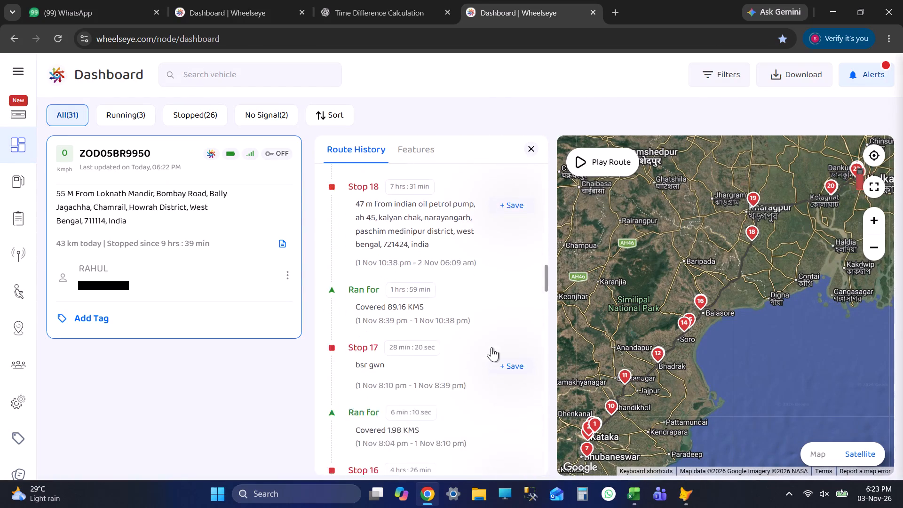
scroll(481, 316, "up", 2)
left_click(429, 435)
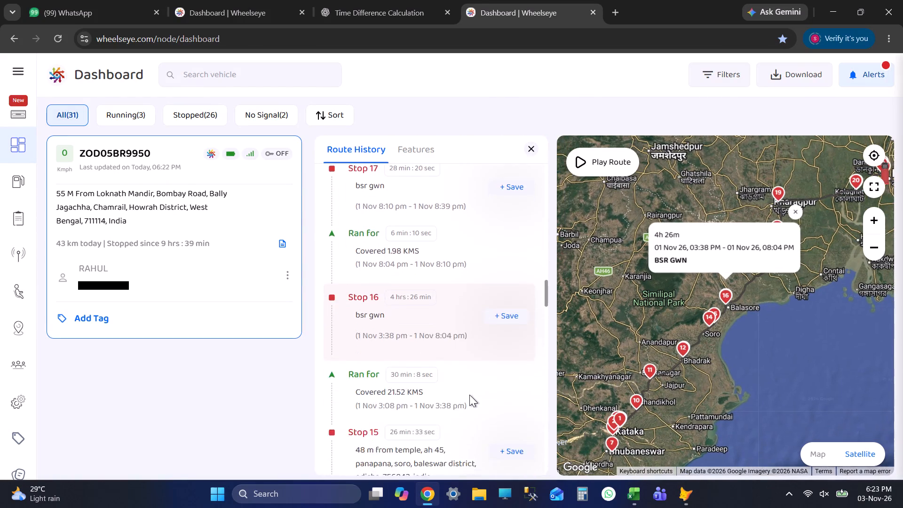
scroll(469, 393, "down", 8)
left_click(424, 263)
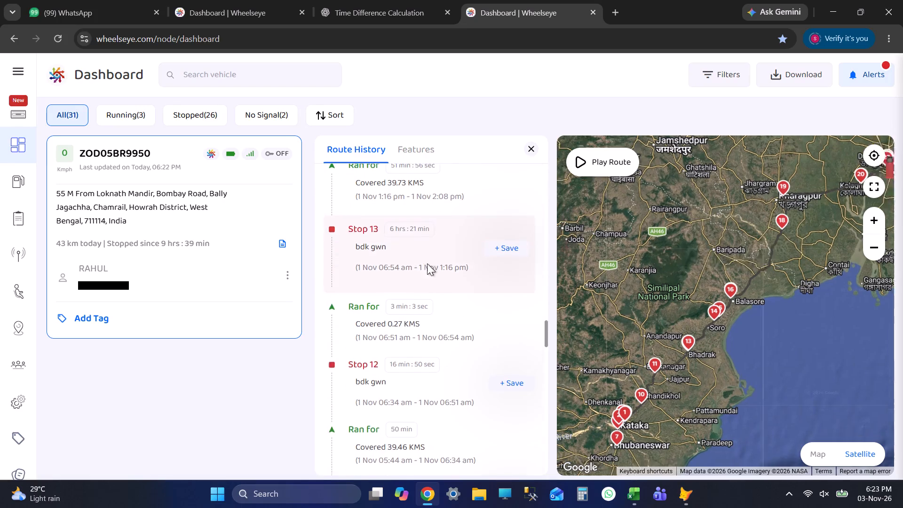
scroll(429, 300, "up", 4)
left_click(425, 286)
scroll(439, 312, "up", 3)
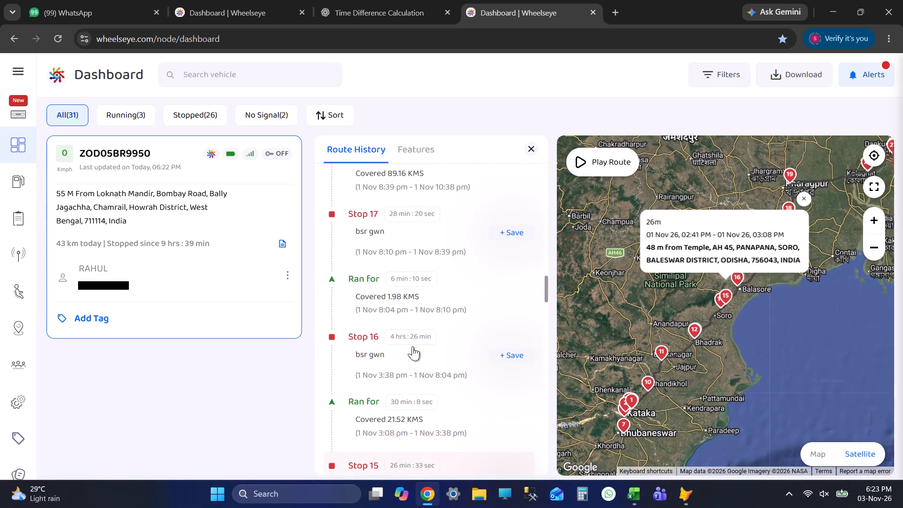
left_click(412, 353)
scroll(684, 285, "up", 1)
scroll(686, 289, "down", 1)
scroll(666, 304, "up", 1)
scroll(451, 304, "down", 1)
scroll(451, 304, "up", 1)
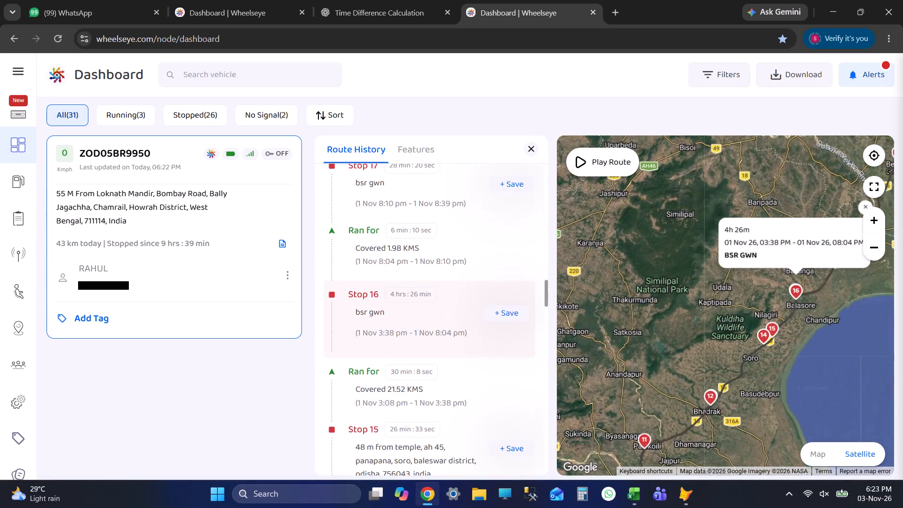
scroll(440, 230, "up", 1)
left_click(426, 273)
scroll(752, 303, "up", 5)
scroll(700, 295, "down", 1)
scroll(700, 295, "up", 2)
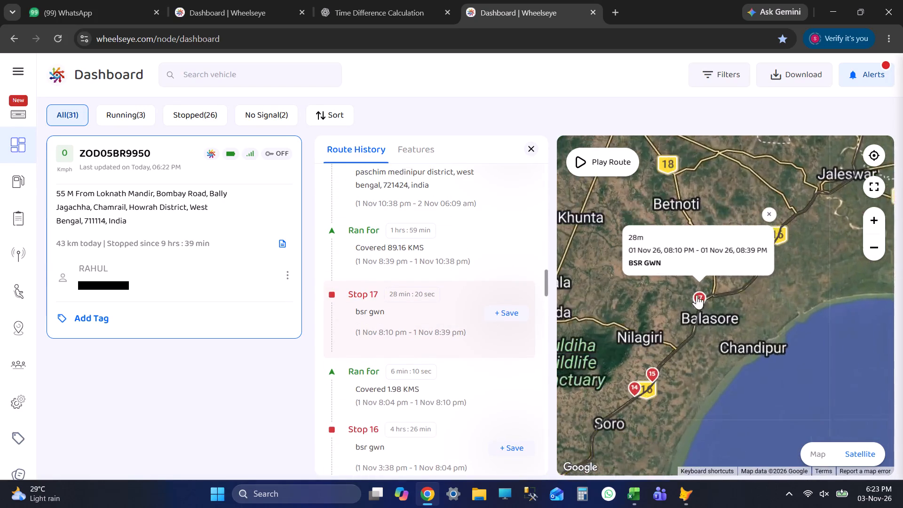
scroll(697, 295, "up", 10)
scroll(697, 358, "up", 3)
scroll(696, 358, "down", 1)
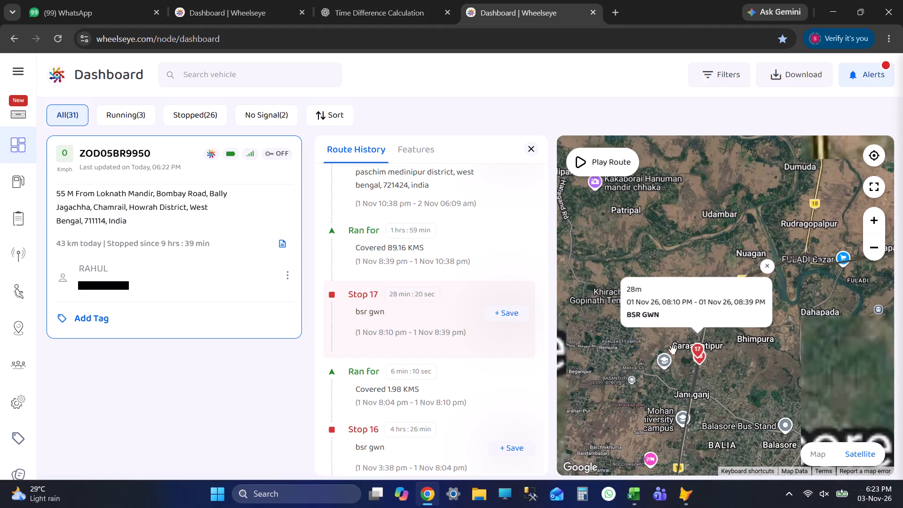
Check the overnight Indian Oil petrol pump halt in Wheelseye and enter NIGHT TIME as the 00:00 halt's reason in the 02.11.2026 report.
scroll(430, 335, "up", 3)
left_click(417, 344)
key("alt+Tab")
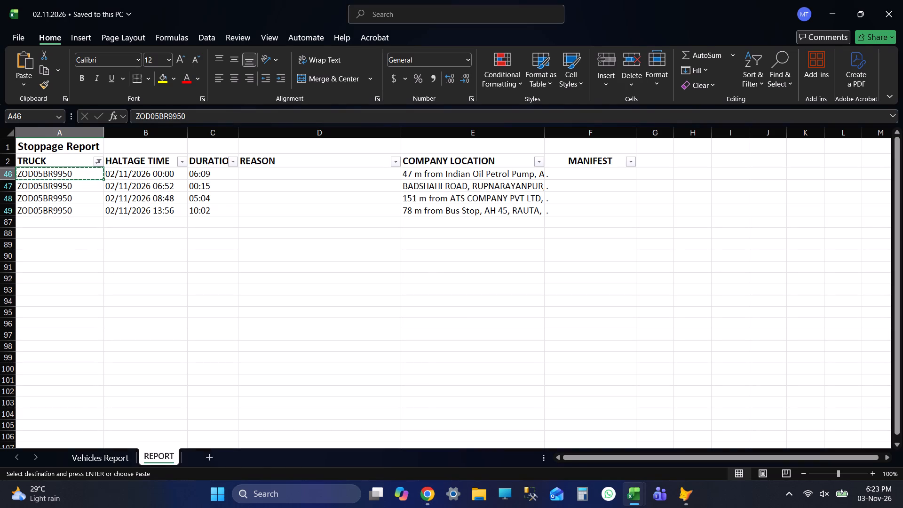
key("alt+Tab")
key("alt+Tab")
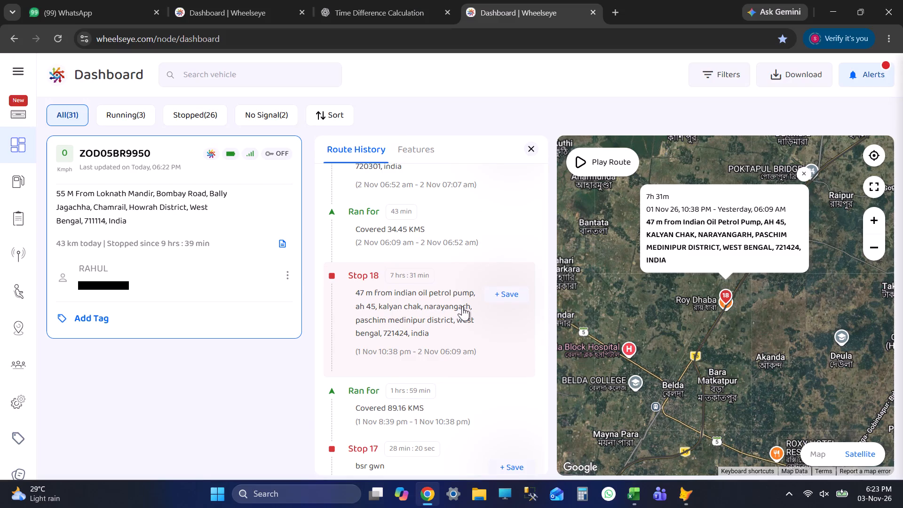
key("Tab")
key("Tab")
key("Tab")
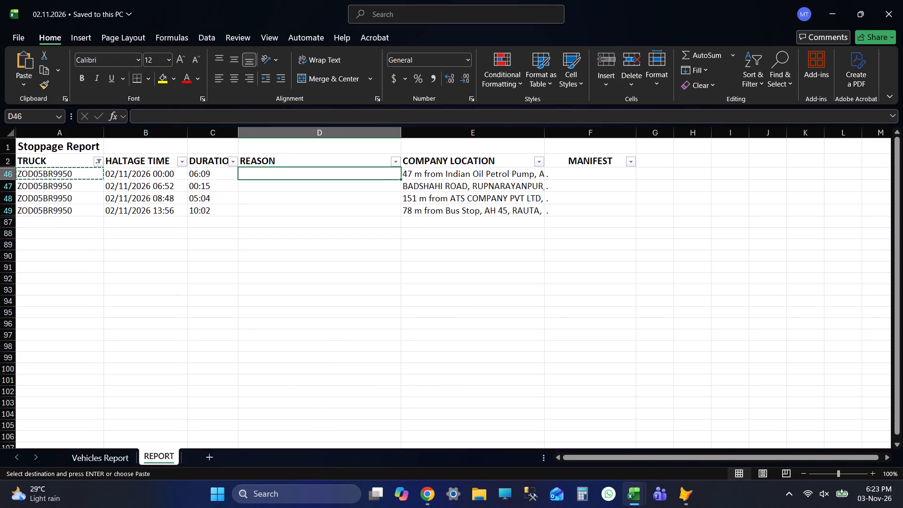
key("alt+Tab")
key("alt+Tab")
type("NIGHT")
key("space")
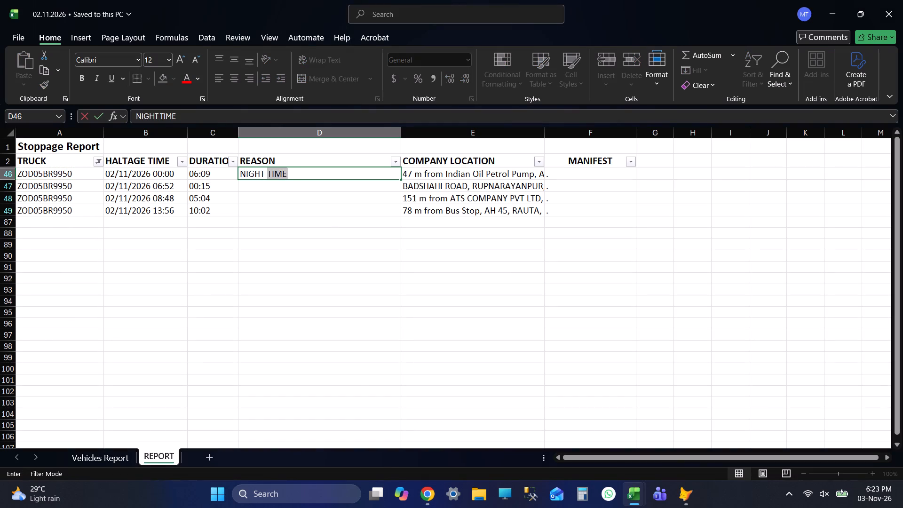
key("Return")
Inspect the 06:52 Badshahi Road halt on Wheelseye's satellite map and delete that halt's row from the 02.11.2026 stoppage report.
key("Tab")
key("Tab")
key("Tab")
key("alt+Tab")
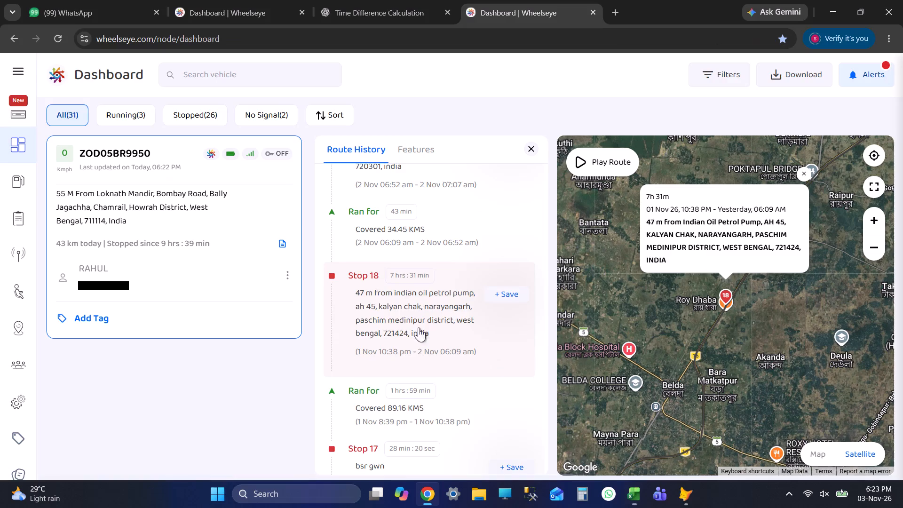
scroll(420, 351, "up", 3)
left_click(432, 351)
scroll(716, 285, "up", 8)
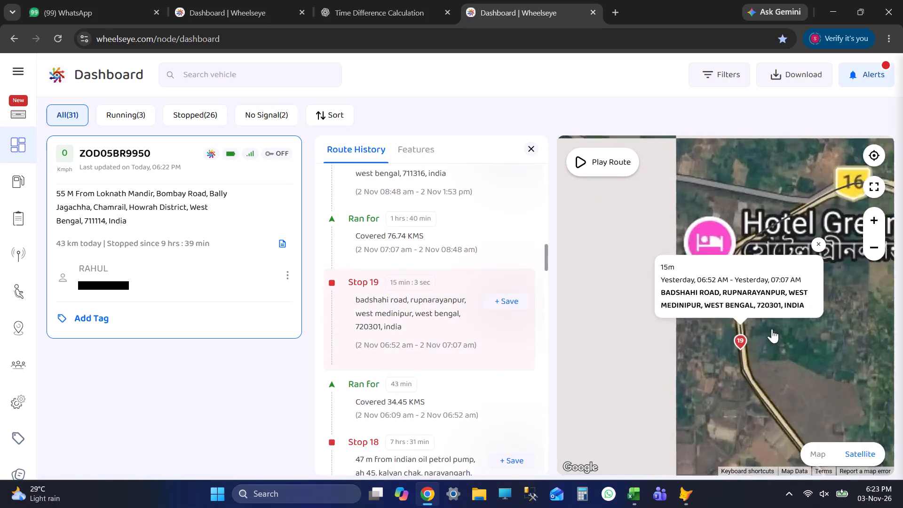
scroll(772, 329, "up", 9)
scroll(707, 398, "down", 1)
scroll(680, 423, "up", 5)
scroll(694, 392, "down", 1)
scroll(697, 392, "up", 6)
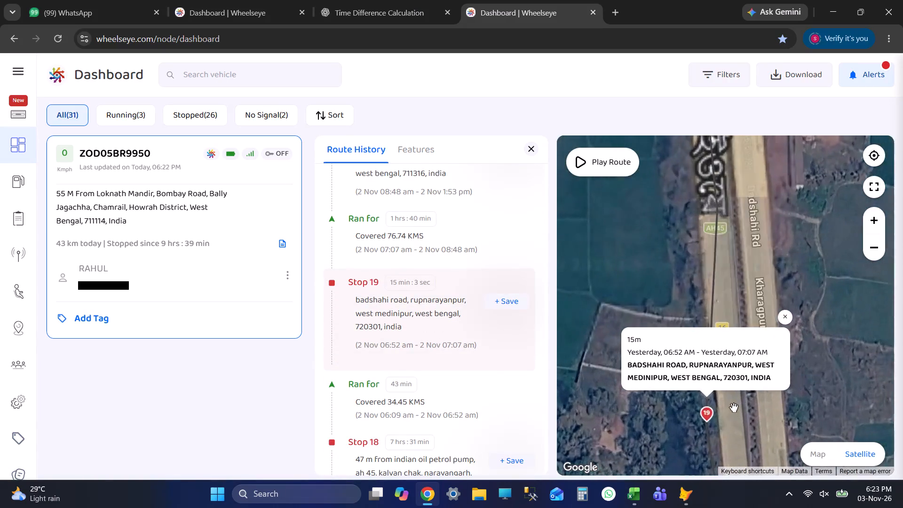
left_click_drag(730, 432, 716, 402)
double_click(778, 281)
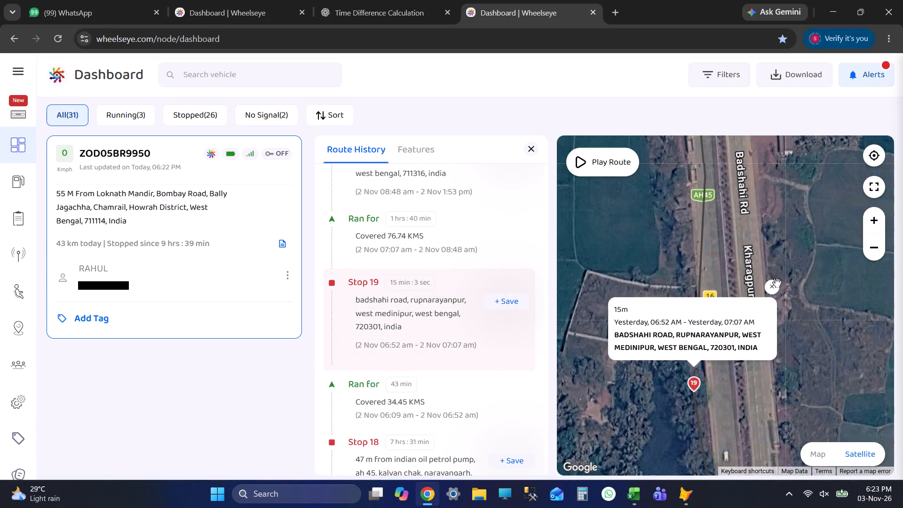
key("alt+Tab")
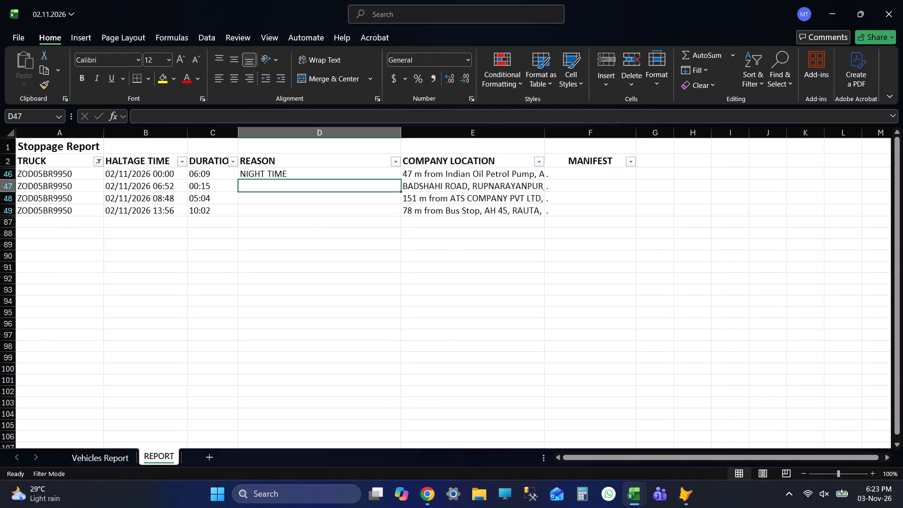
left_click(6, 186)
key("ctrl+minus")
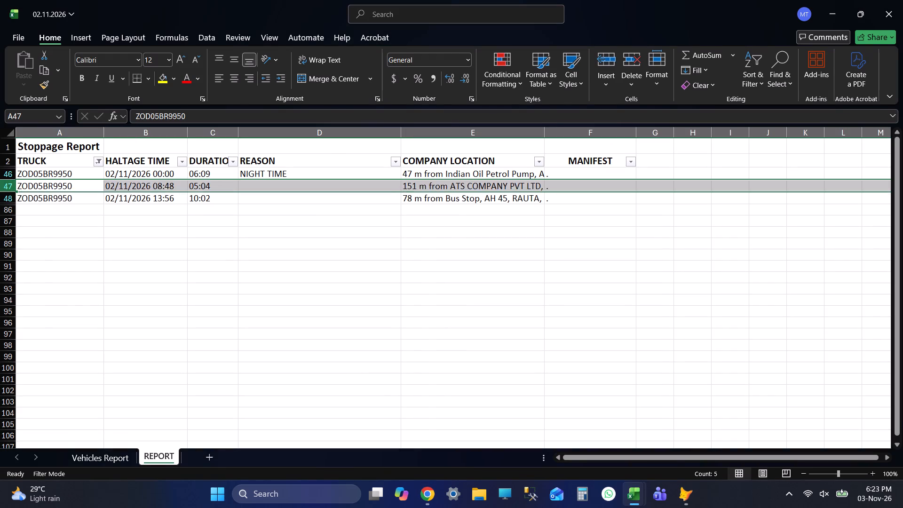
Return to Wheelseye and examine where the 08:48 halt near ATS Company and the 13:56 Rauta bus stop halt lie on the map.
key("alt+Tab")
scroll(453, 338, "up", 2)
scroll(453, 341, "down", 2)
scroll(456, 343, "up", 1)
scroll(456, 343, "down", 1)
scroll(490, 335, "up", 1)
scroll(490, 336, "down", 2)
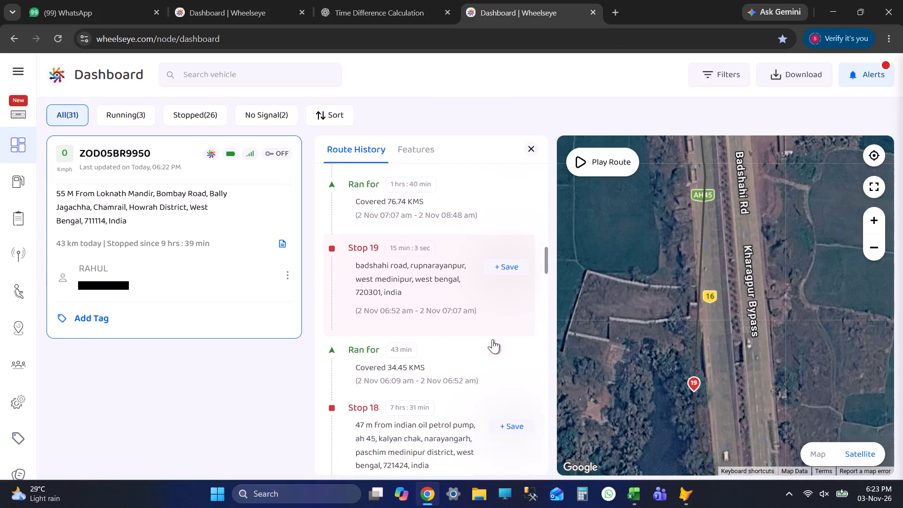
scroll(474, 333, "down", 1)
scroll(461, 327, "up", 5)
left_click(434, 345)
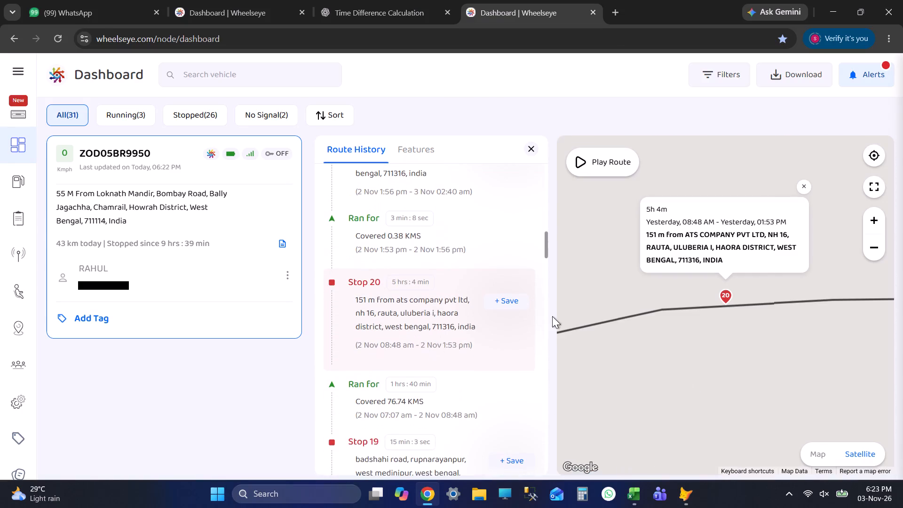
scroll(746, 302, "up", 2)
scroll(731, 325, "down", 5)
scroll(731, 342, "up", 1)
scroll(731, 342, "down", 6)
scroll(737, 362, "up", 1)
scroll(737, 362, "down", 1)
scroll(737, 362, "up", 1)
scroll(737, 362, "down", 5)
scroll(737, 362, "up", 1)
scroll(737, 362, "down", 7)
scroll(737, 362, "up", 1)
scroll(737, 362, "down", 3)
scroll(737, 362, "up", 1)
scroll(737, 362, "down", 3)
scroll(737, 362, "up", 1)
scroll(737, 362, "down", 1)
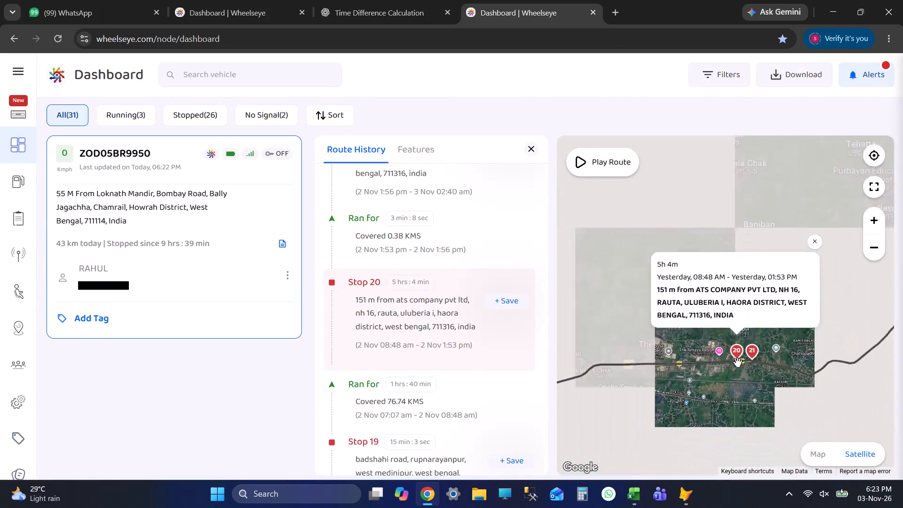
scroll(512, 344, "up", 3)
left_click(458, 337)
scroll(460, 339, "down", 2)
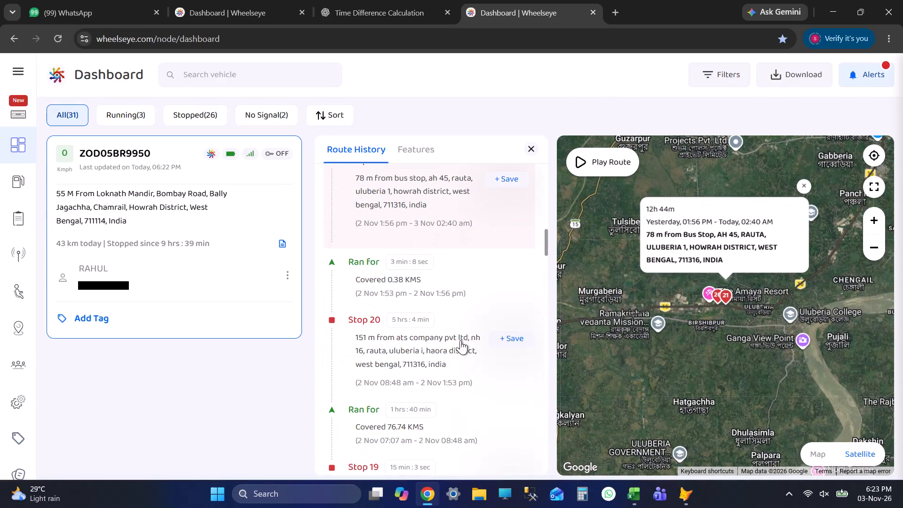
scroll(454, 338, "up", 1)
left_click(426, 429)
key("alt+Tab")
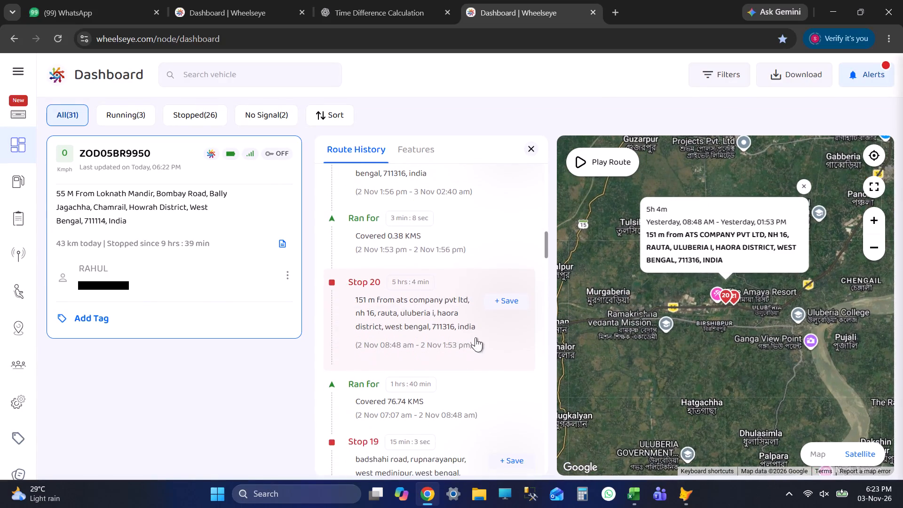
Recheck the 08:48 halt's location, enter its reason as PARTY KA LOCATION NAHI MILA THA IS LIYE WAIT KIYA THA, and save the report.
left_click(274, 183)
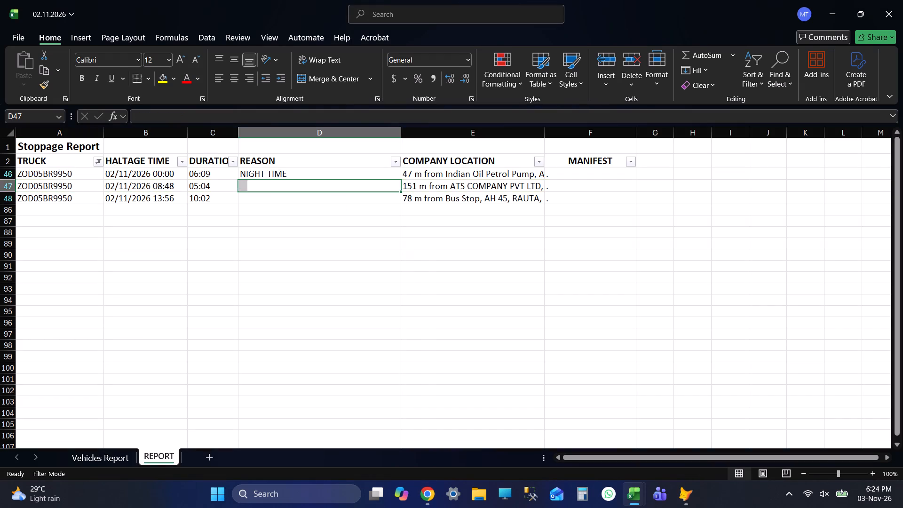
key("alt+Tab")
scroll(731, 296, "up", 7)
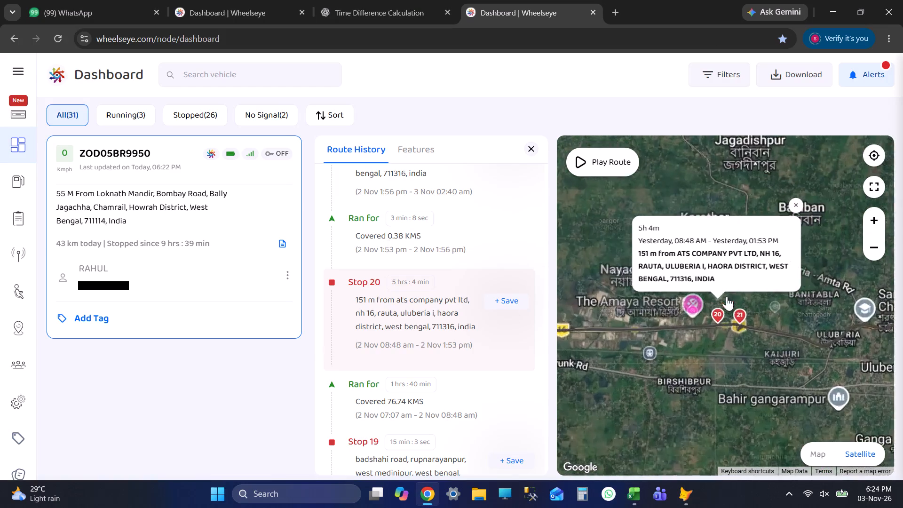
scroll(721, 322, "up", 3)
scroll(713, 352, "down", 5)
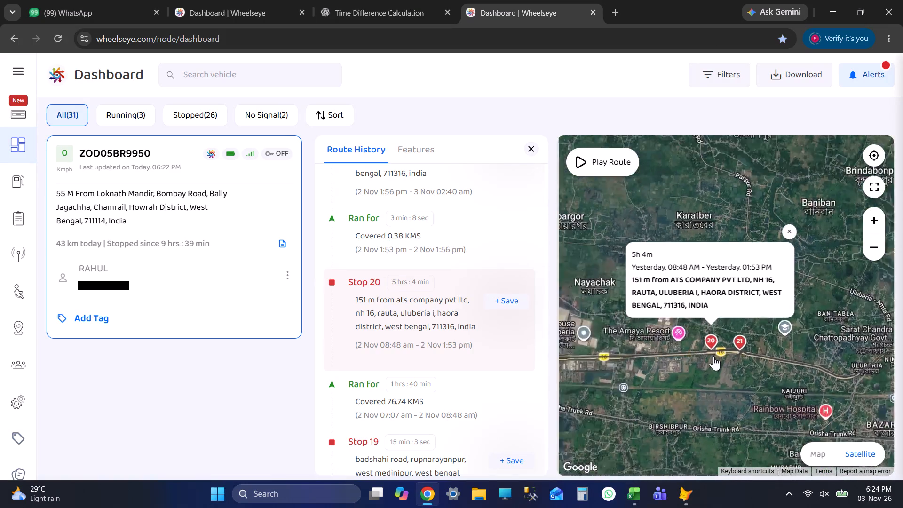
scroll(713, 356, "down", 4)
key("alt+Tab")
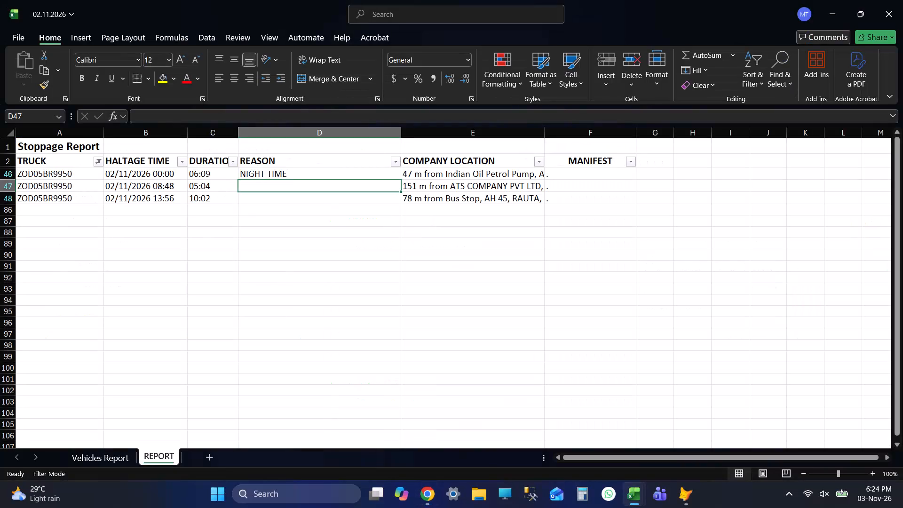
key("alt+Tab")
key("alt+Tab")
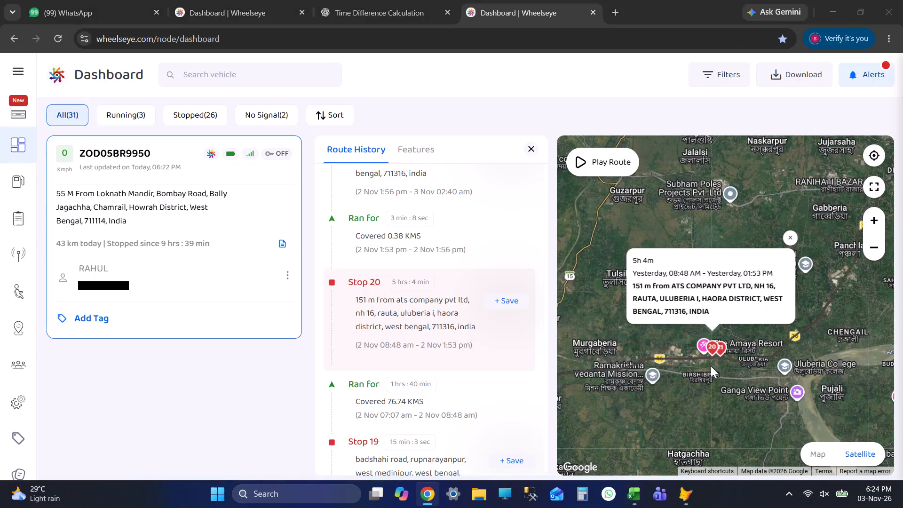
type("PARTY KA LOCATION NAHI MILA THA IS")
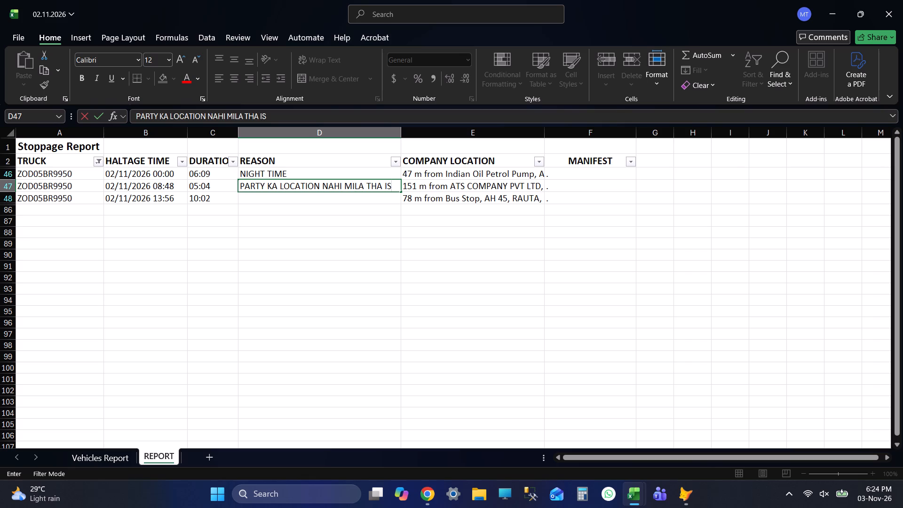
key("space")
type("LIYE")
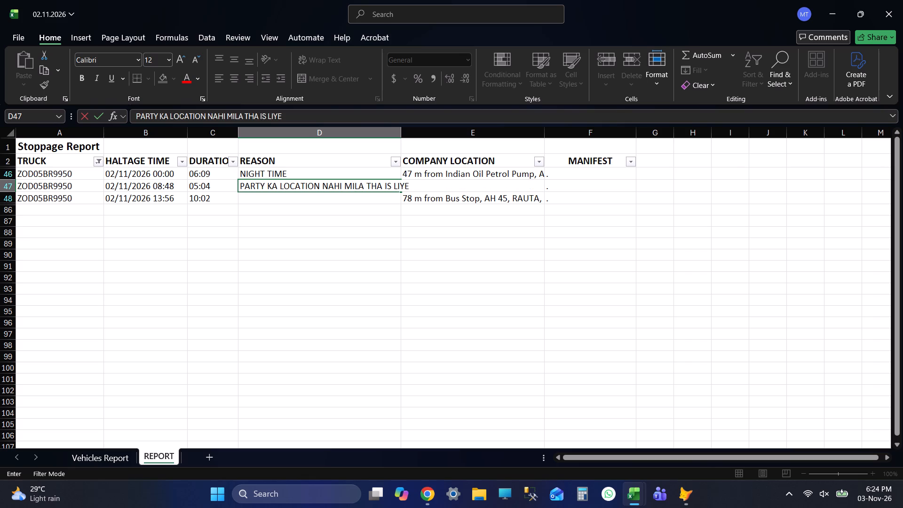
key("space")
type("WAIT")
key("space")
type("KIYA")
key("space")
type("THA")
key("Return")
key("ctrl+s")
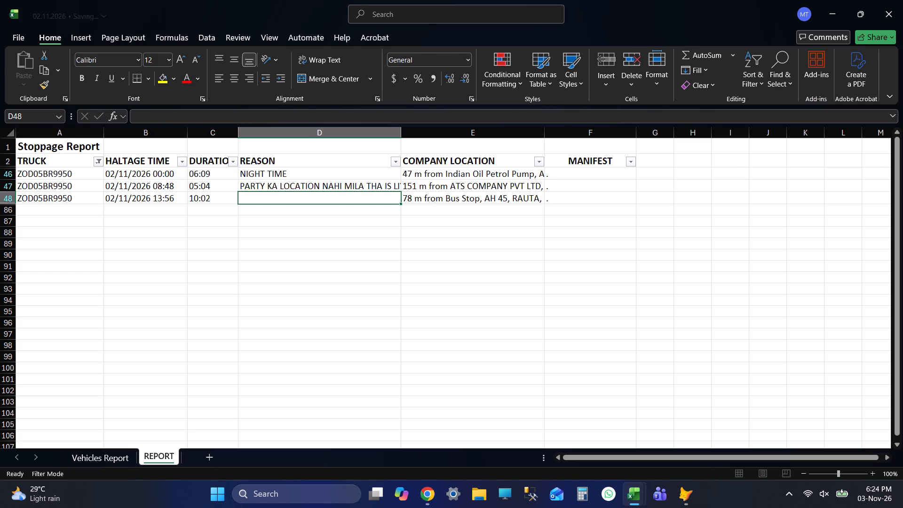
Replace the 08:48 halt's company location with ULUBERIA and save the report.
left_click(435, 185)
key("u")
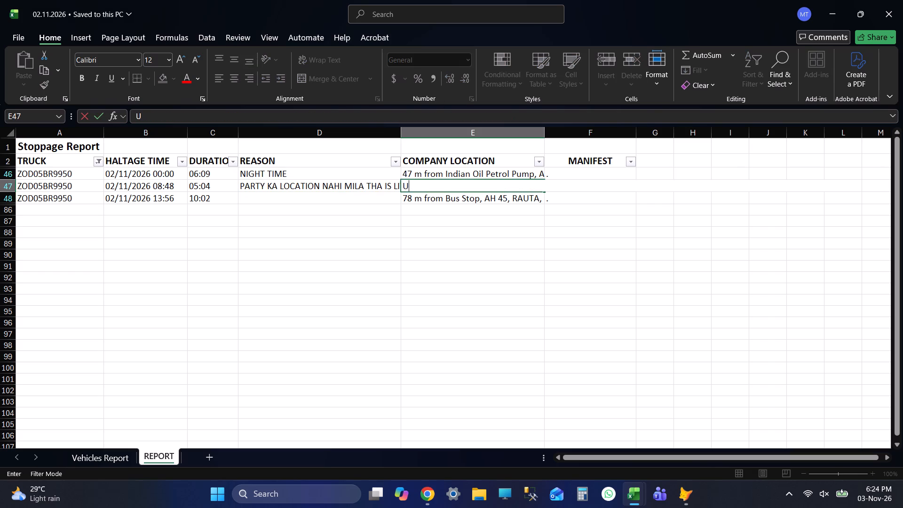
type("LUBERIA")
key("Return")
key("ctrl+s")
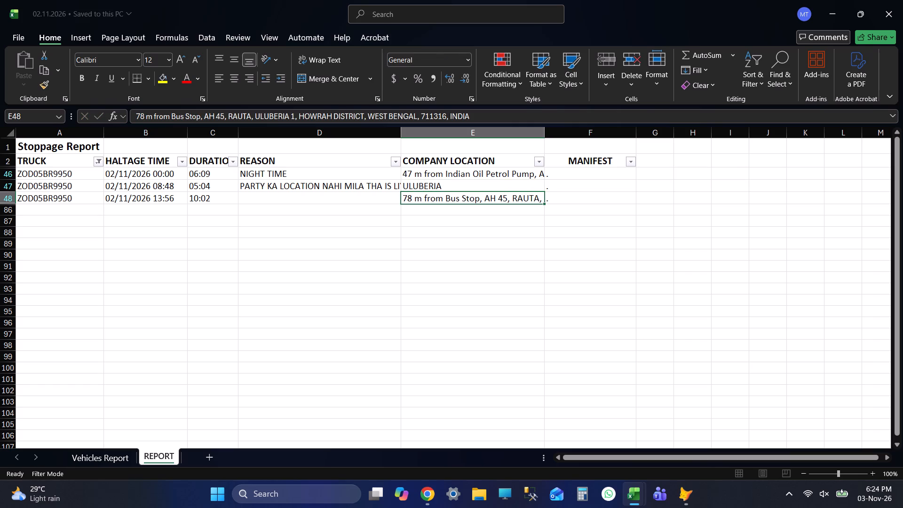
left_click(324, 189)
key("ctrl+c")
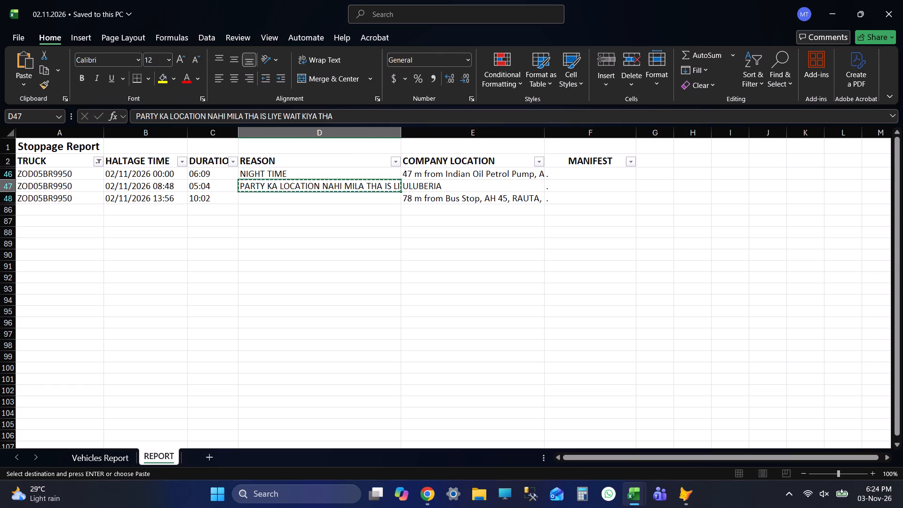
left_click(293, 196)
key("ctrl+v")
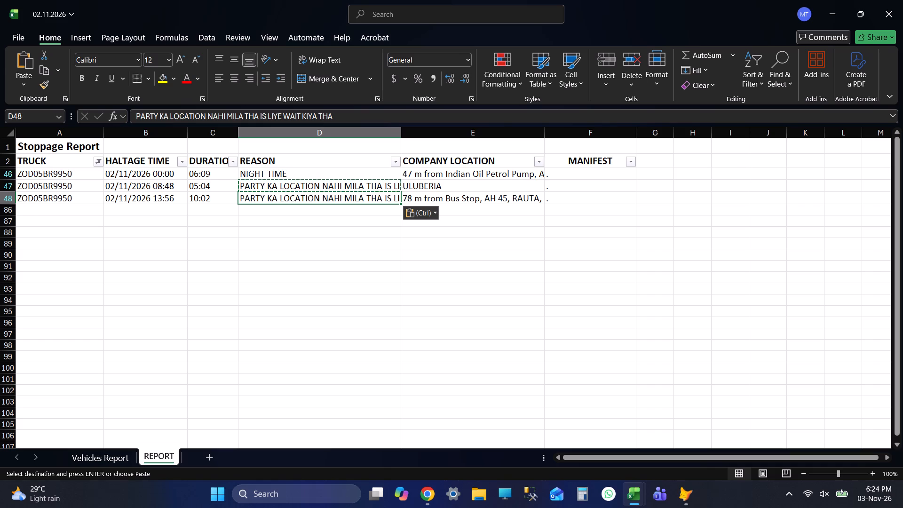
key("Return")
key("Return")
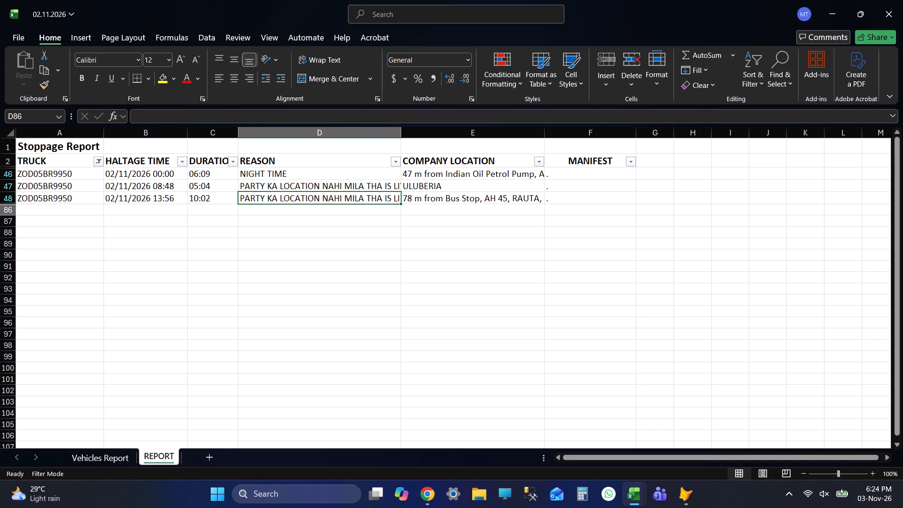
key("ctrl+s")
key("ctrl+s")
key("ctrl+s")
key("ctrl+s")
key("ctrl+s")
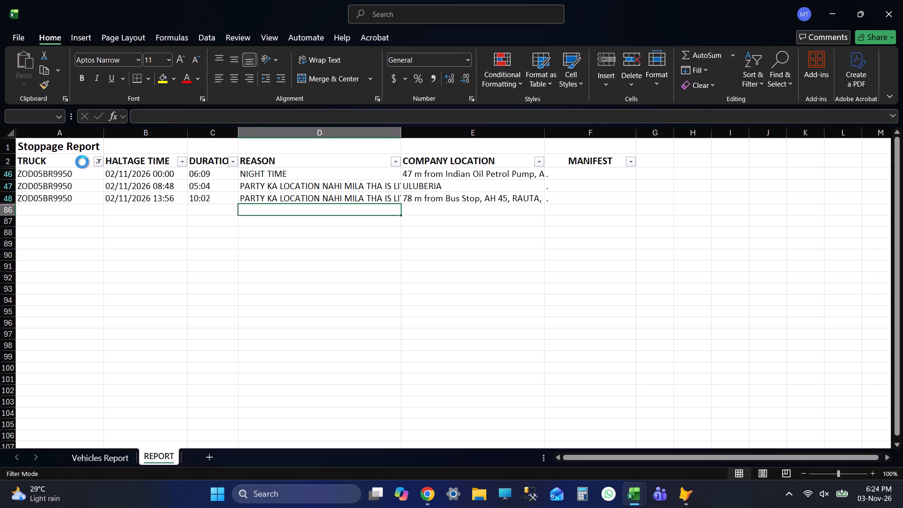
left_click(105, 161)
left_click(83, 153)
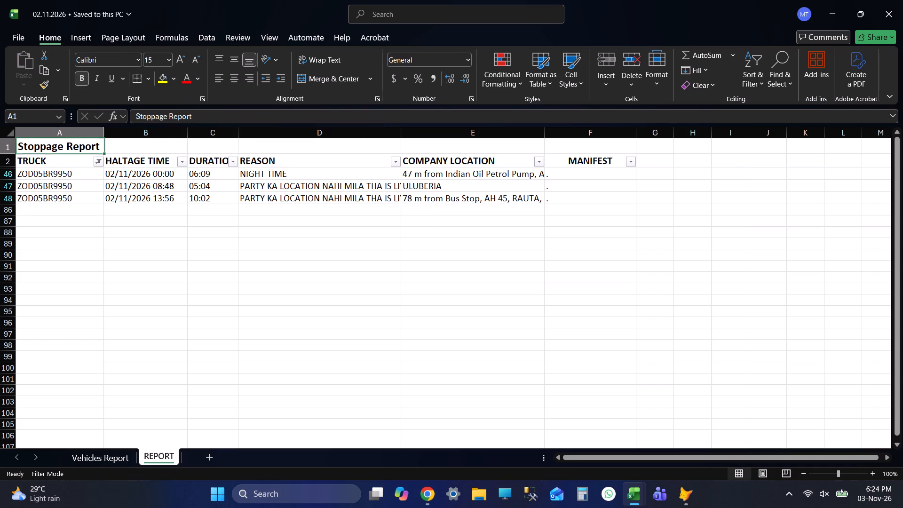
left_click(86, 158)
left_click(95, 159)
left_click_drag(143, 331, 144, 355)
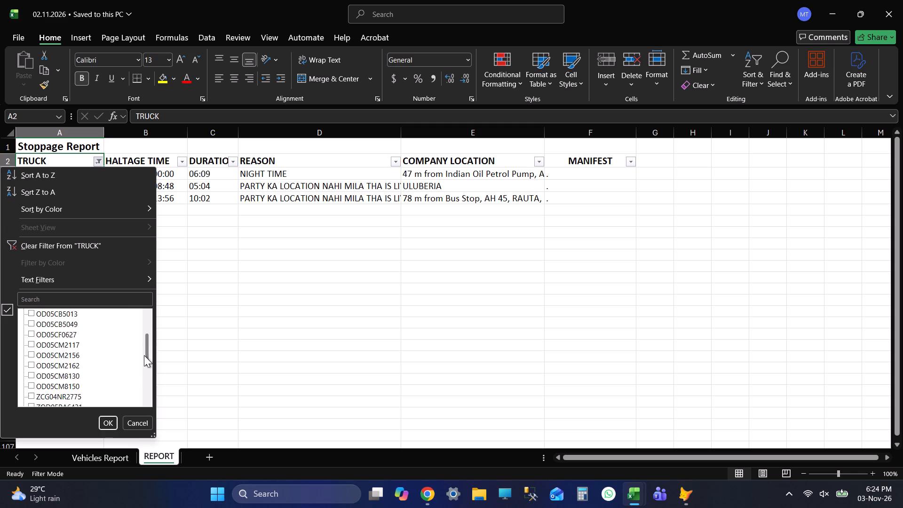
left_click_drag(144, 355, 143, 404)
left_click(61, 342)
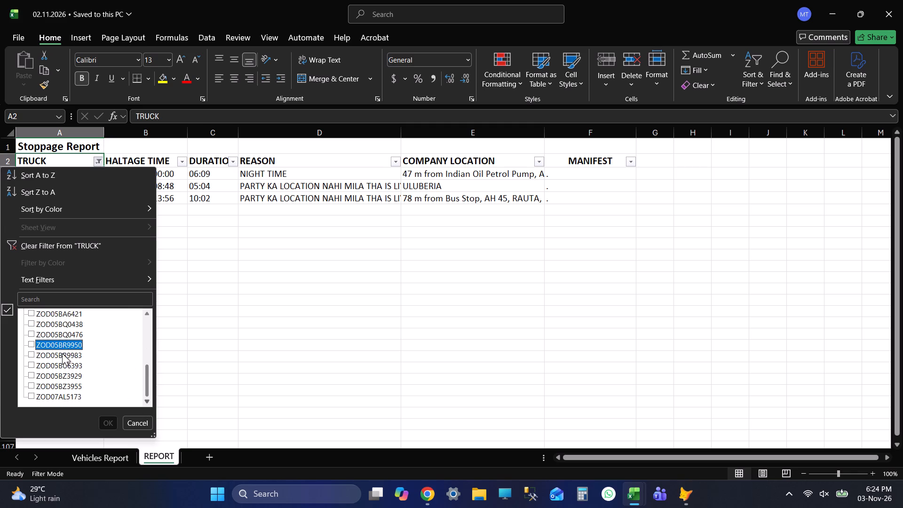
left_click(62, 353)
left_click(107, 423)
left_click(281, 237)
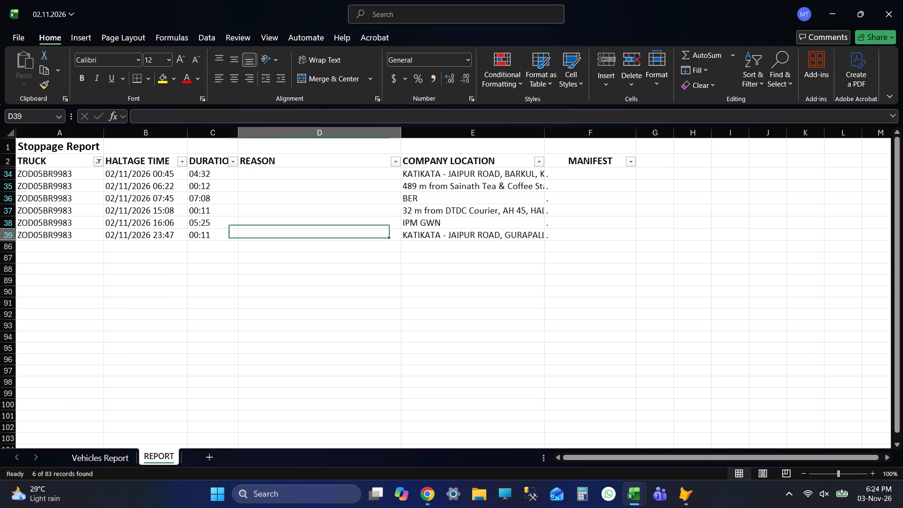
key("ctrl+s")
left_click(341, 176)
key("shift+Tab")
key("shift+Tab")
key("shift+Tab")
key("shift+Tab")
key("shift+Tab")
key("shift+Tab")
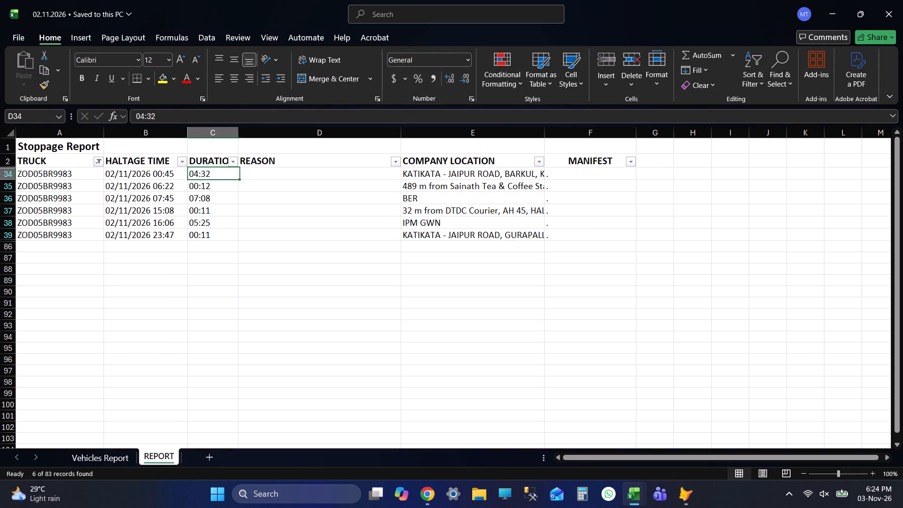
key("ctrl+c")
key("alt+Tab")
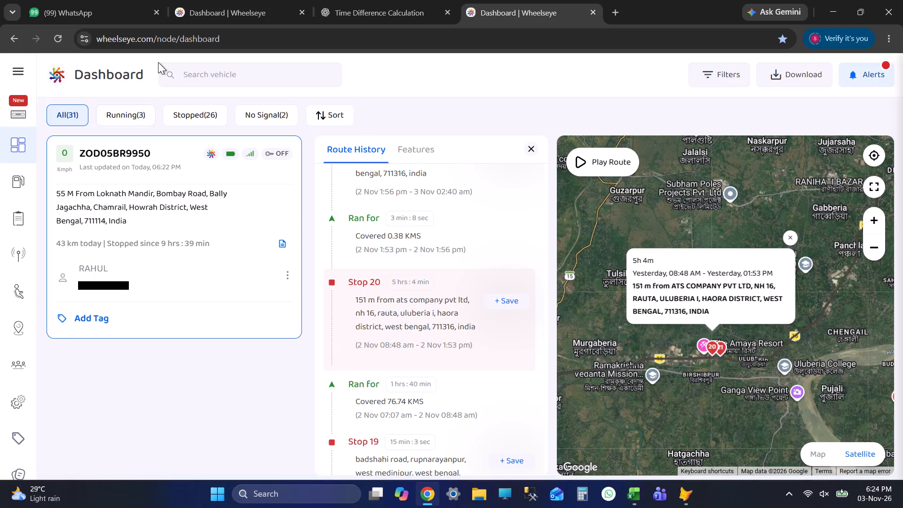
left_click(192, 86)
key("ctrl+v")
key("Return")
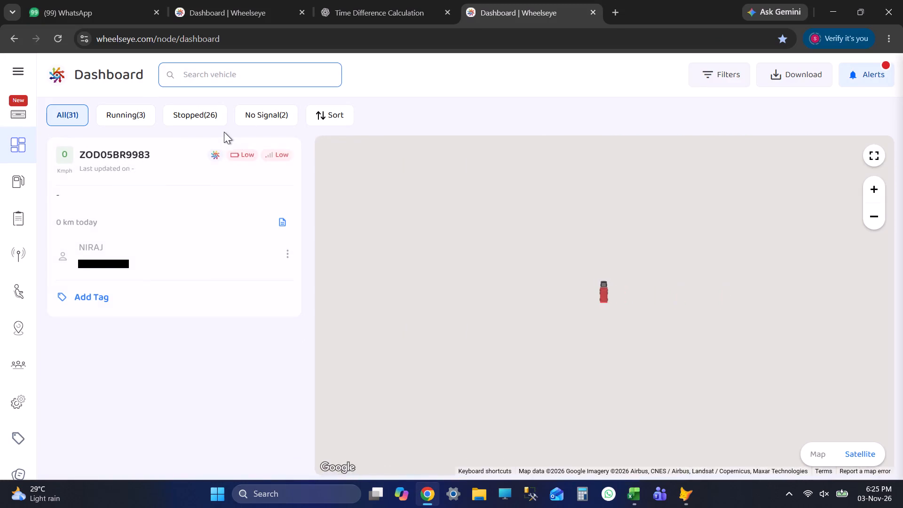
left_click(106, 257)
key("alt+Tab")
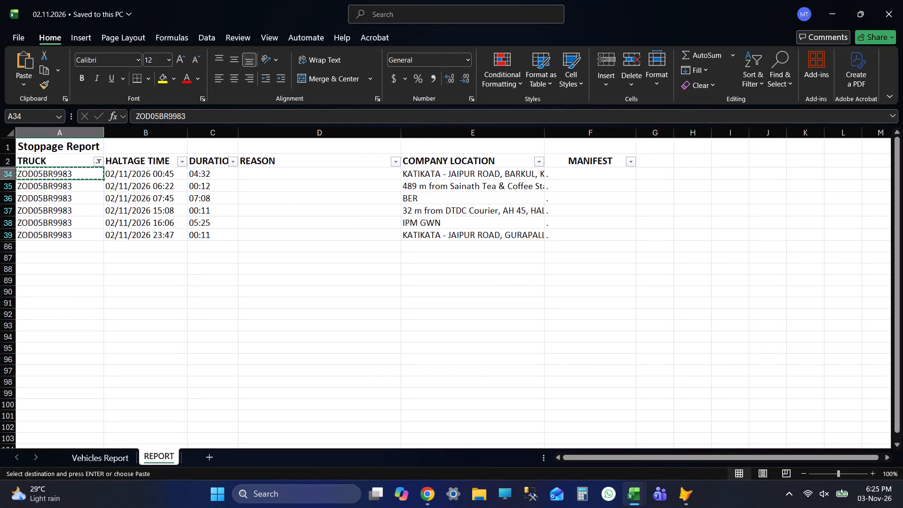
key("Tab")
key("Tab")
key("Tab")
key("Tab")
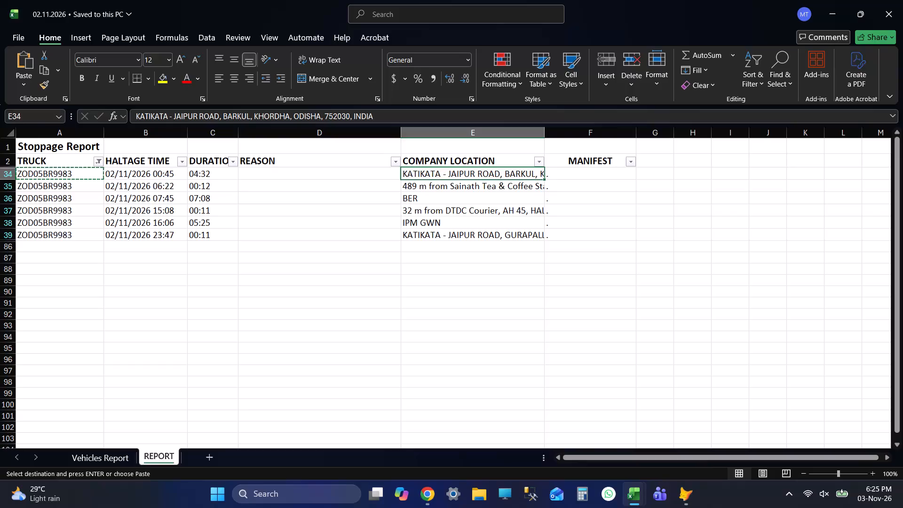
key("shift+Tab")
key("shift+Tab")
key("shift+Tab")
key("shift+Tab")
key("shift+Tab")
key("shift+Tab")
key("shift+Tab")
key("shift+Tab")
key("alt+Tab")
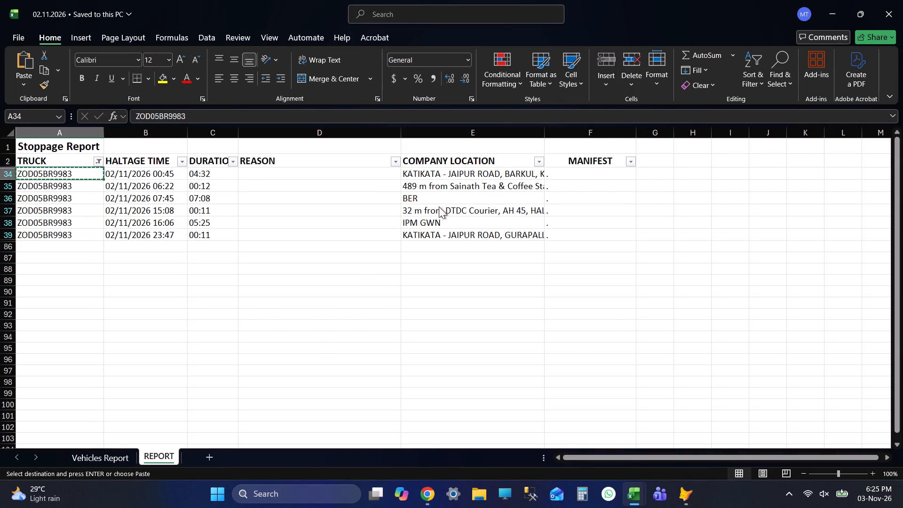
key("alt+Tab")
left_click(67, 128)
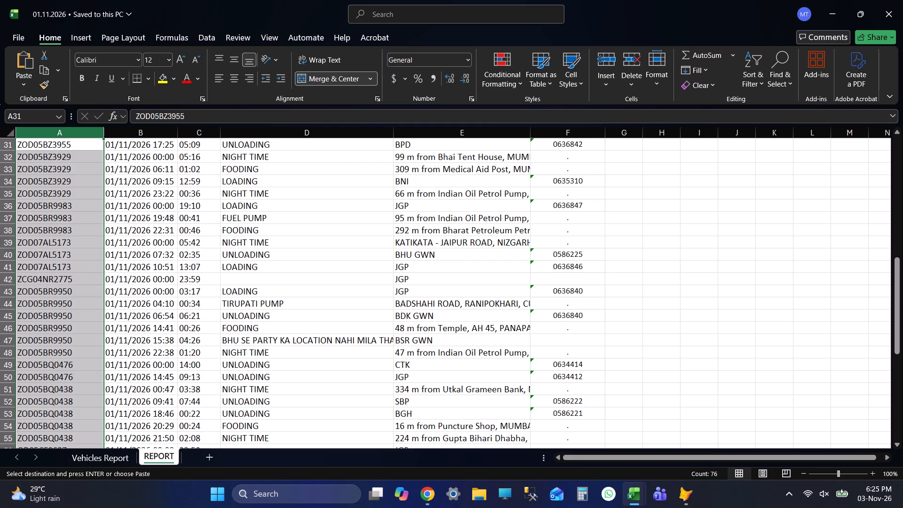
key("alt+Tab")
key("ctrl+c")
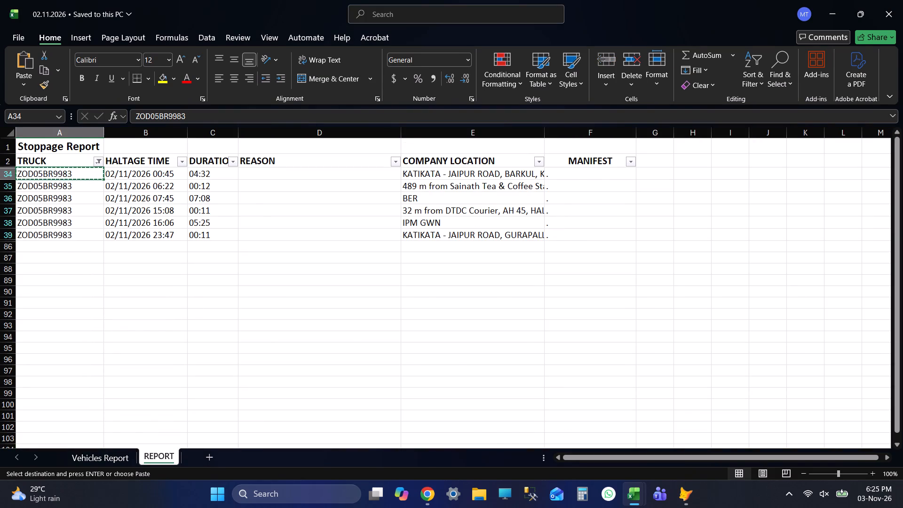
key("alt+Tab")
key("ctrl+f")
key("ctrl+v")
key("Return")
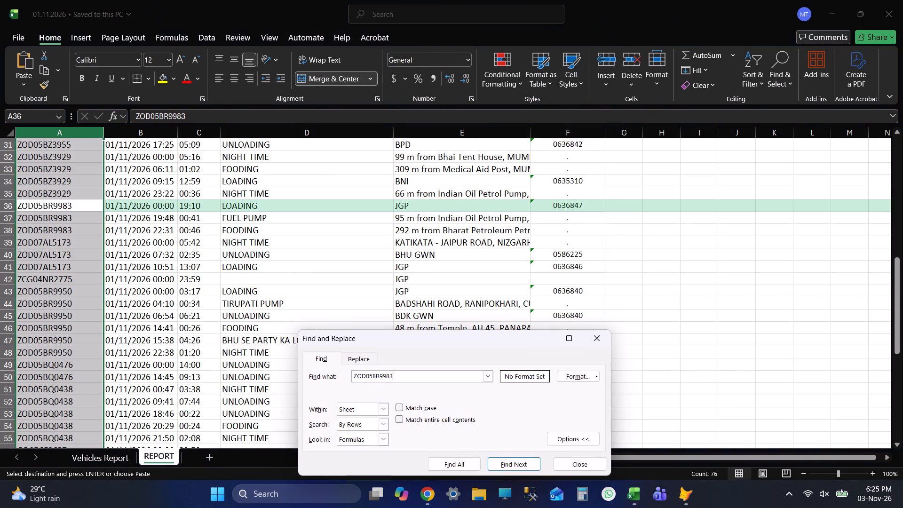
key("Return")
key("Return")
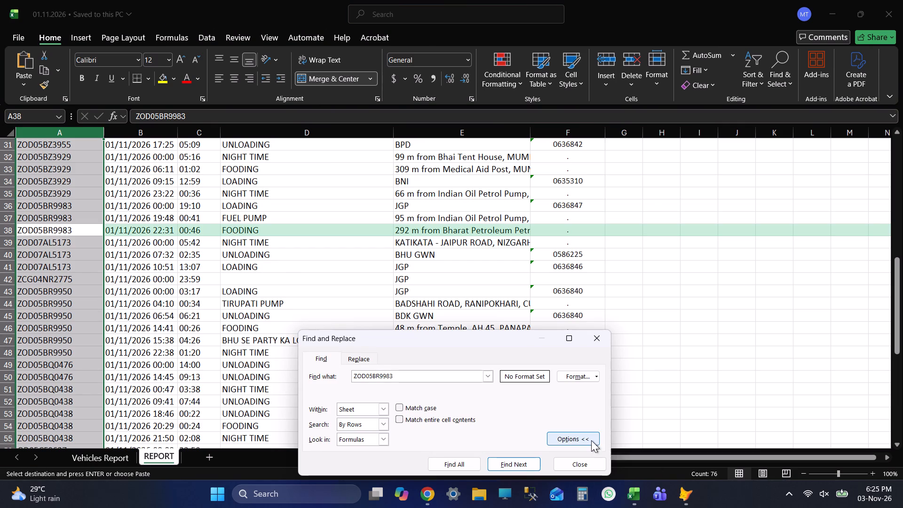
left_click(591, 466)
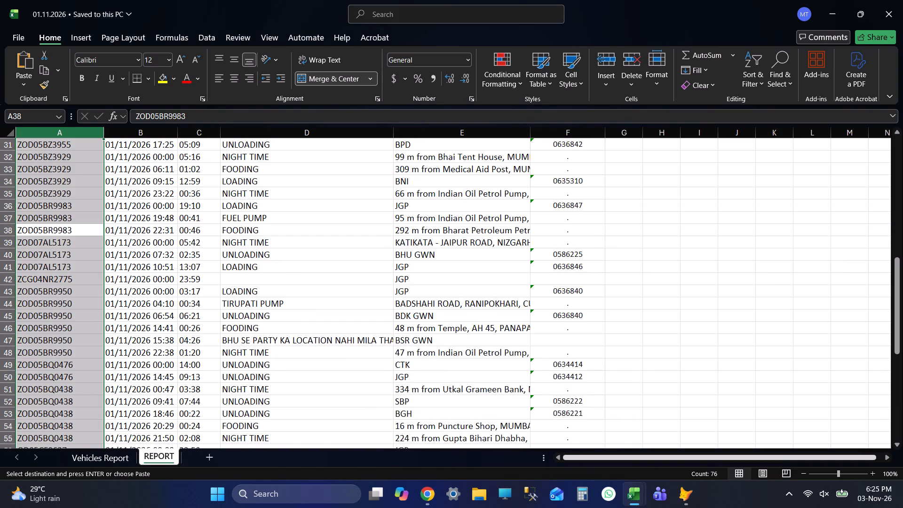
left_click(426, 204)
key("shift+Tab")
key("shift+Tab")
key("shift+Tab")
key("shift+Tab")
key("shift+Tab")
key("shift+Tab")
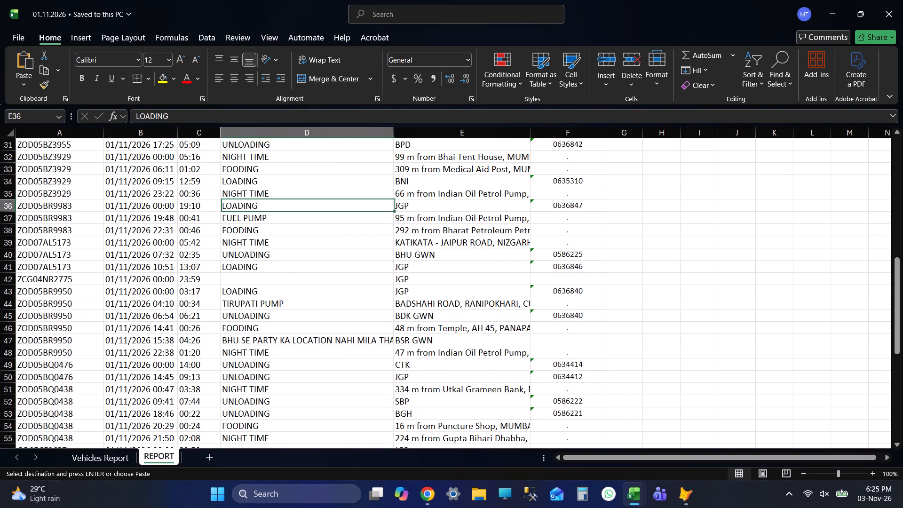
Compare the 01.11.2026 halts with the 02.11.2026 report and examine ZOD05BR9983's 07:45 halt at BER.
key("alt+Tab")
key("alt+Tab")
key("alt+Tab")
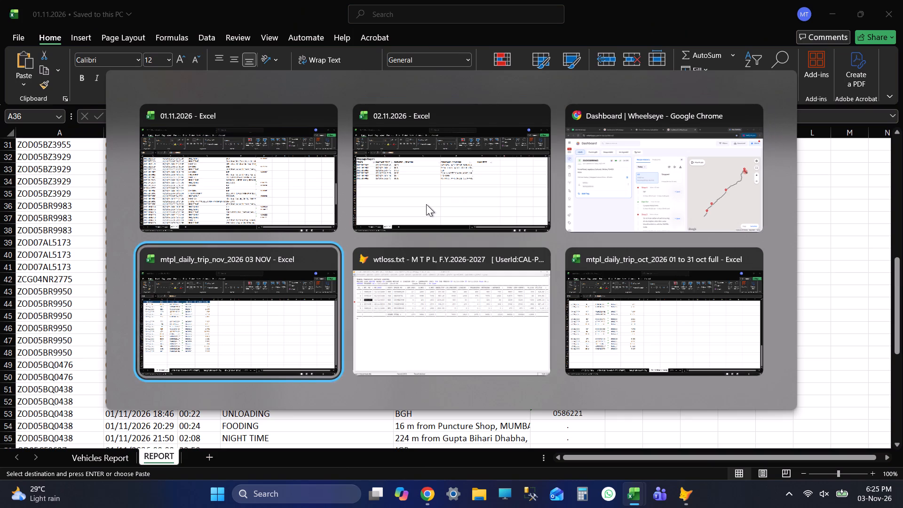
key("alt+Tab")
key("alt+Tab")
key("alt+Tab")
key("alt+Tab")
key("alt+Tab")
key("alt+Tab")
key("alt+Tab")
key("alt+Tab")
key("alt+Tab")
key("alt+Tab")
key("alt+Tab")
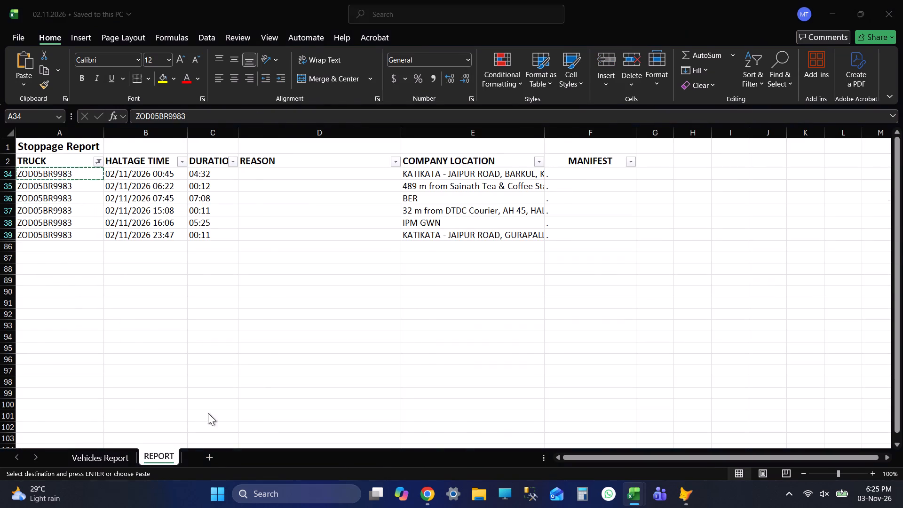
key("alt+Tab")
key("alt+Tab")
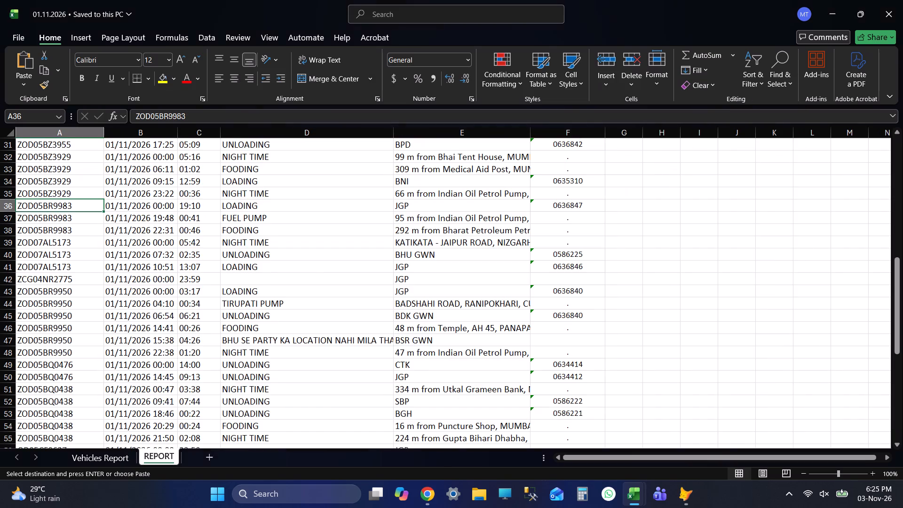
key("alt+Tab")
left_click(428, 194)
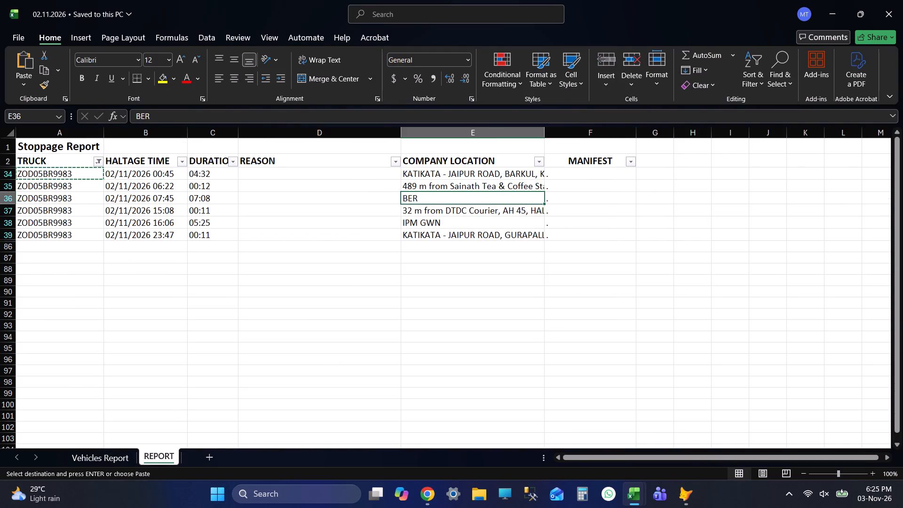
key("shift+Tab")
key("shift+Tab")
key("shift+Tab")
key("shift+Tab")
key("shift+Tab")
key("shift+Tab")
Open the October daily trip workbook's JGP (MANGULI) sheet and return to the 02.11.2026 report.
key("alt+Tab")
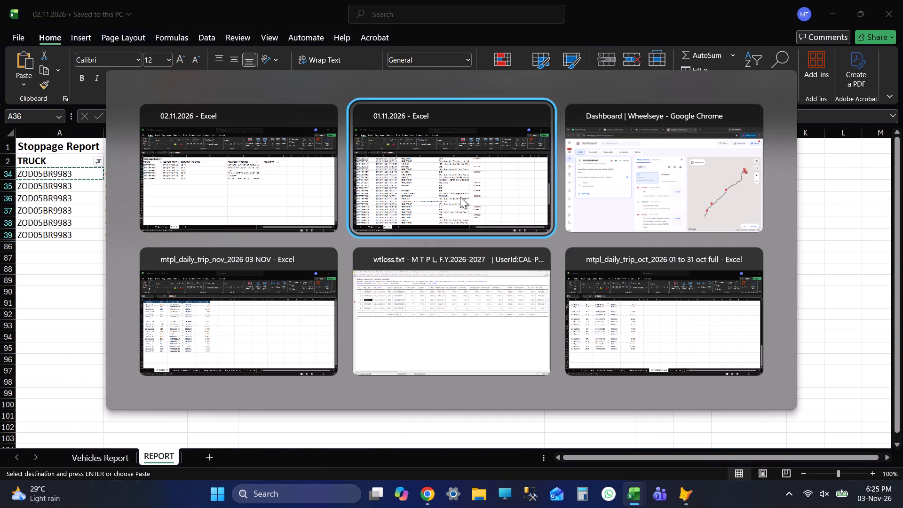
key("alt+Tab")
key("alt+Tab")
key("alt+Tab")
key("alt+Tab")
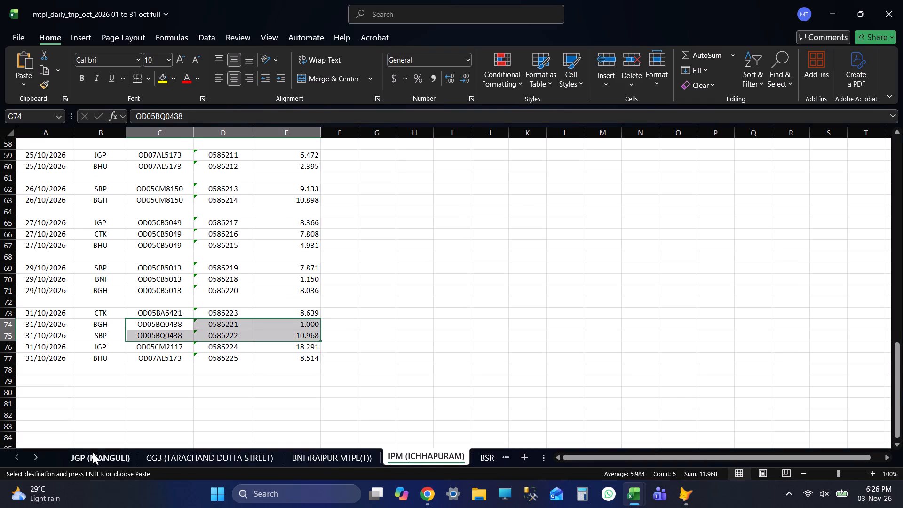
left_click(93, 452)
key("alt+Tab")
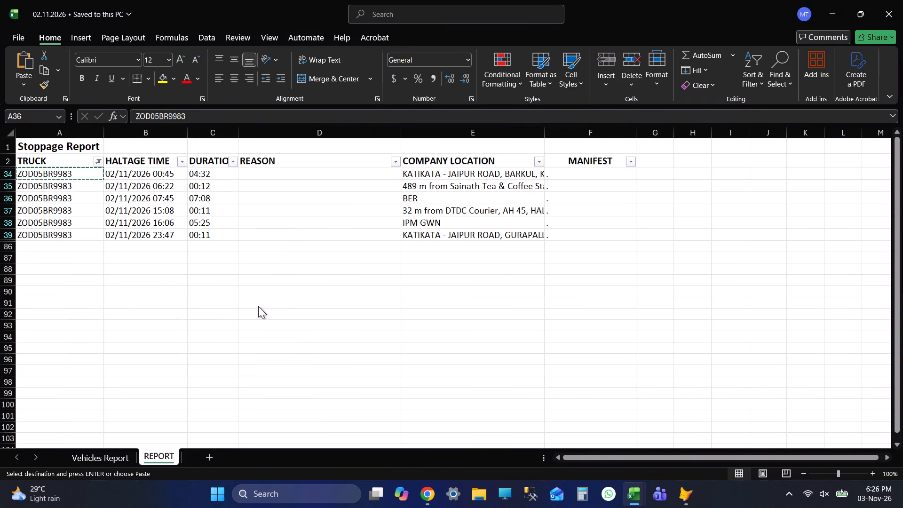
key("alt+Tab")
key("alt+Tab")
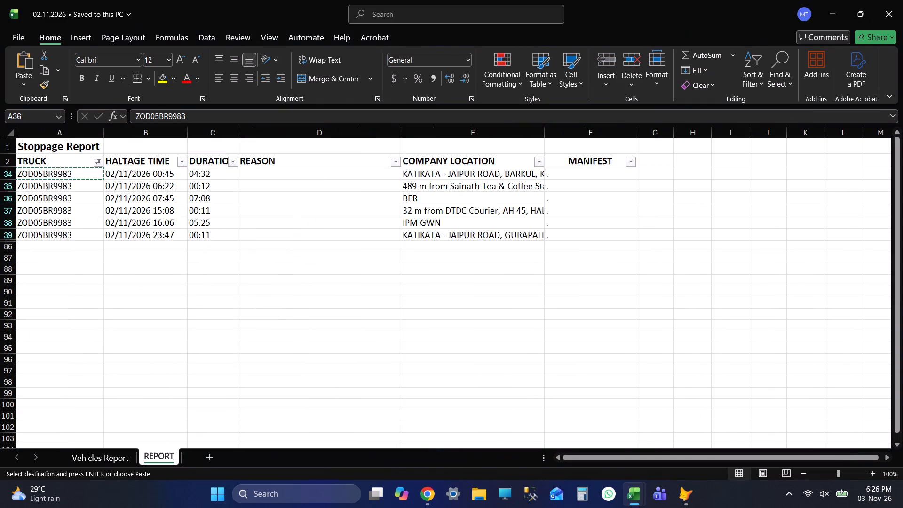
key("alt+Tab")
key("alt+Tab")
key("alt+Tab")
key("alt+Tab")
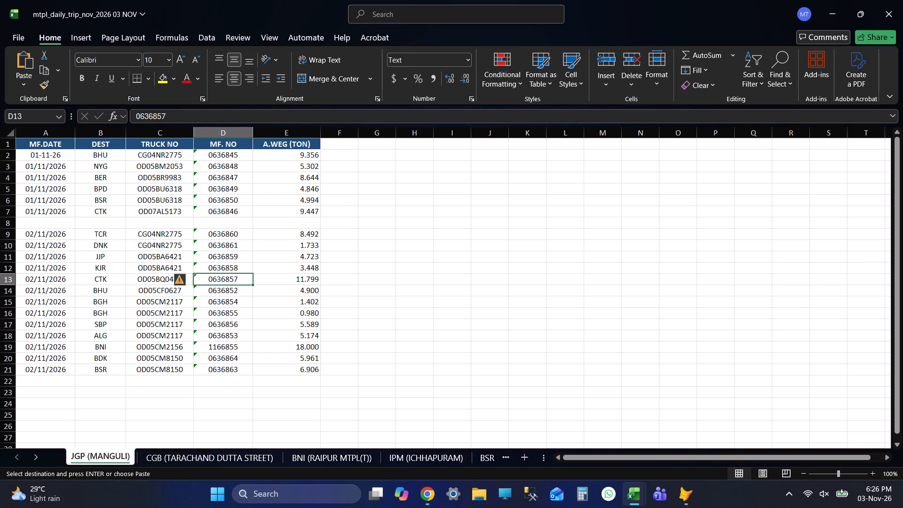
left_click(166, 289)
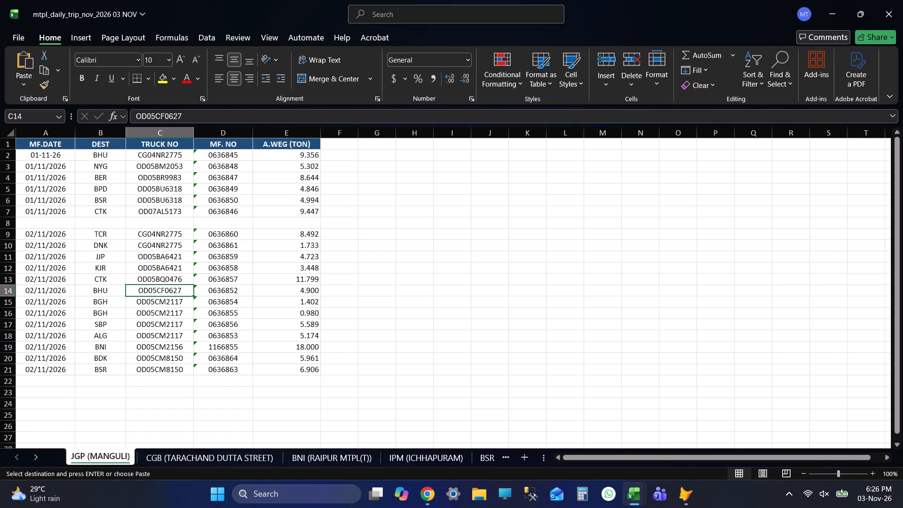
left_click(174, 176)
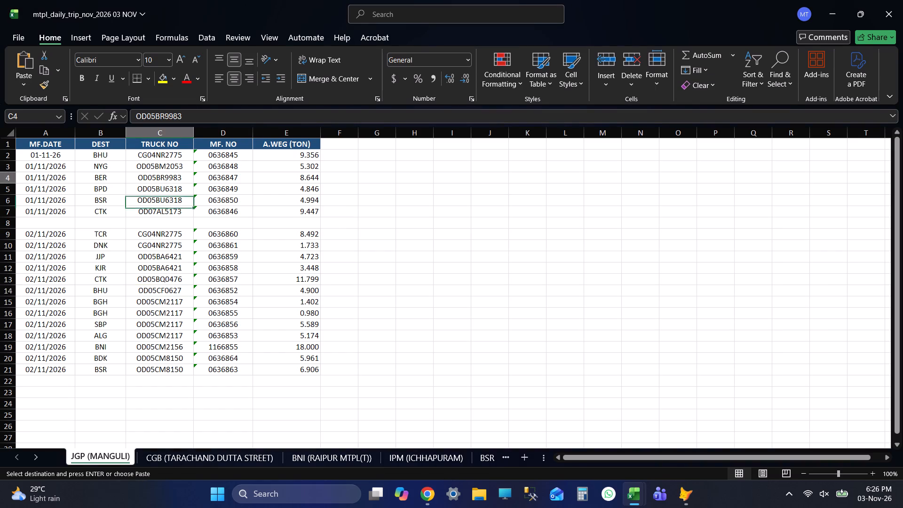
key("alt+Tab")
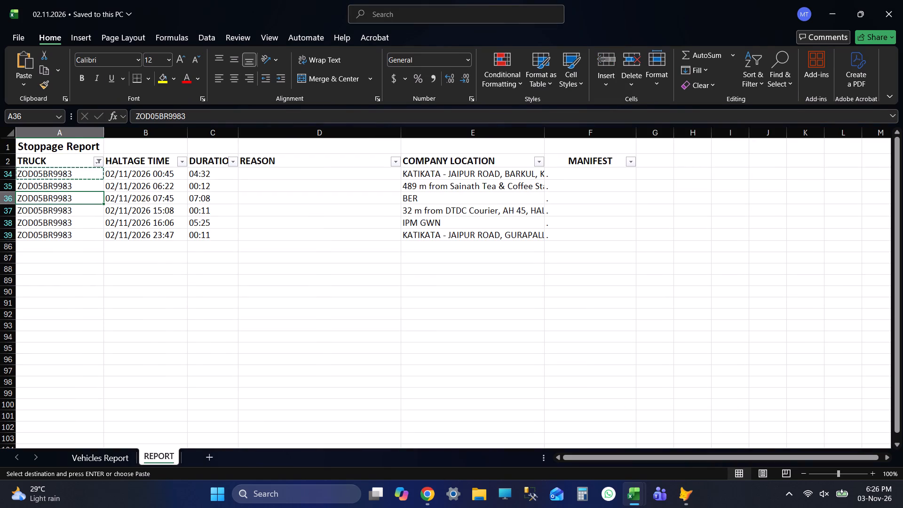
key("alt+Tab")
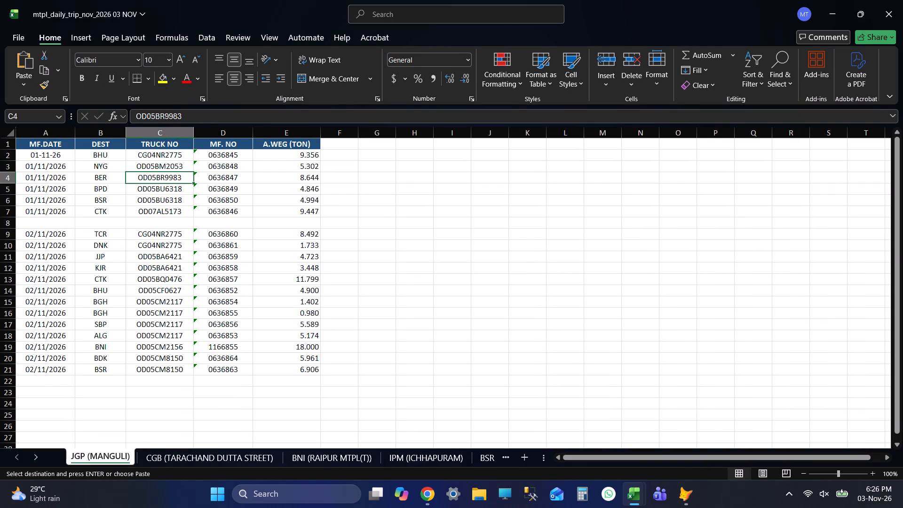
key("alt+Tab")
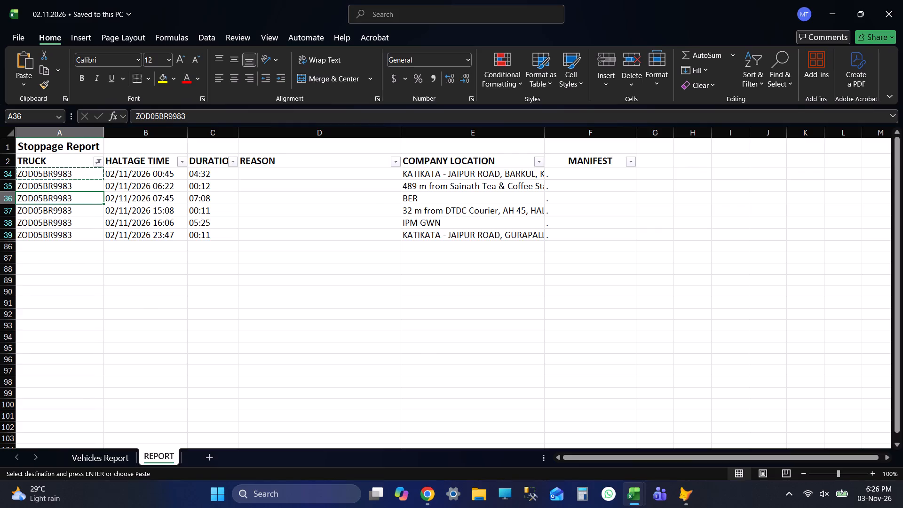
key("alt+Tab")
key("alt+Tab")
key("alt+Tab")
key("alt+Tab")
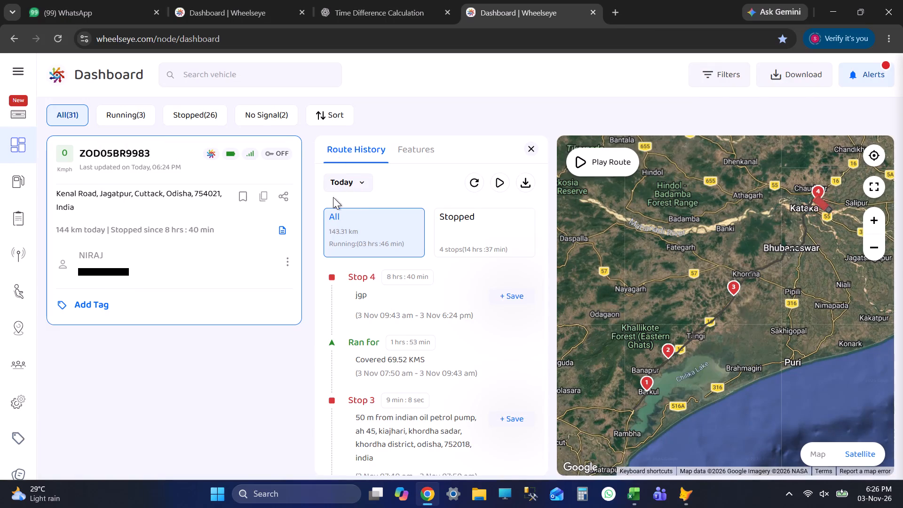
scroll(385, 317, "down", 1)
scroll(386, 321, "up", 1)
scroll(386, 321, "down", 9)
scroll(425, 327, "up", 5)
scroll(409, 268, "down", 1)
scroll(409, 268, "up", 1)
scroll(409, 268, "down", 1)
scroll(409, 268, "up", 1)
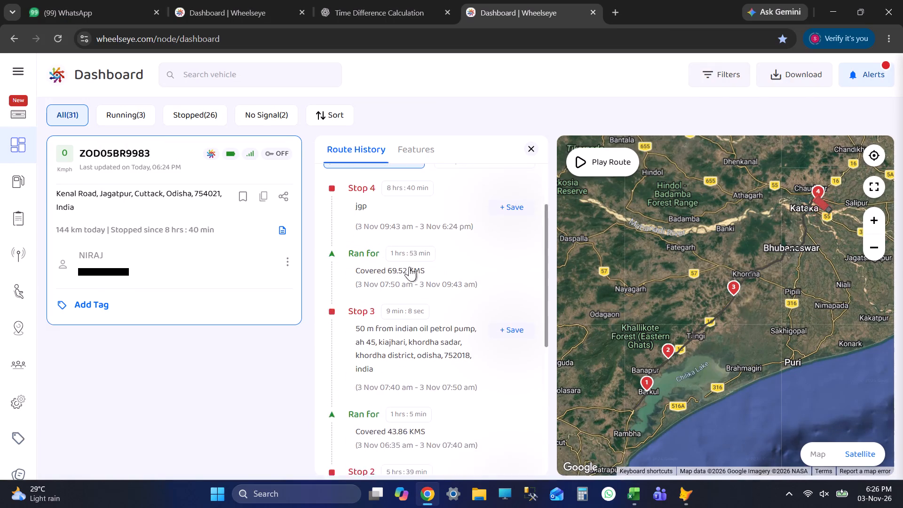
scroll(389, 209, "up", 4)
left_click(351, 183)
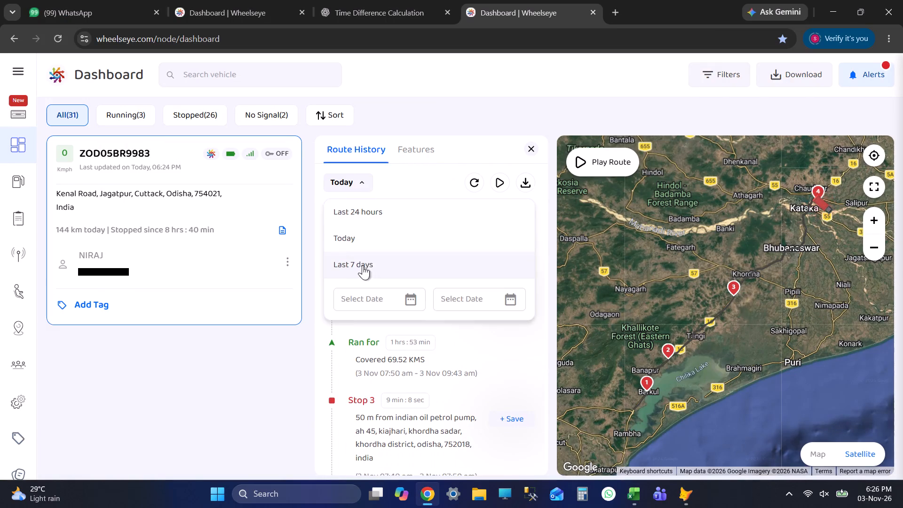
left_click(362, 265)
scroll(450, 353, "down", 2)
scroll(451, 361, "up", 1)
scroll(451, 365, "down", 1)
scroll(456, 379, "up", 1)
scroll(456, 384, "down", 6)
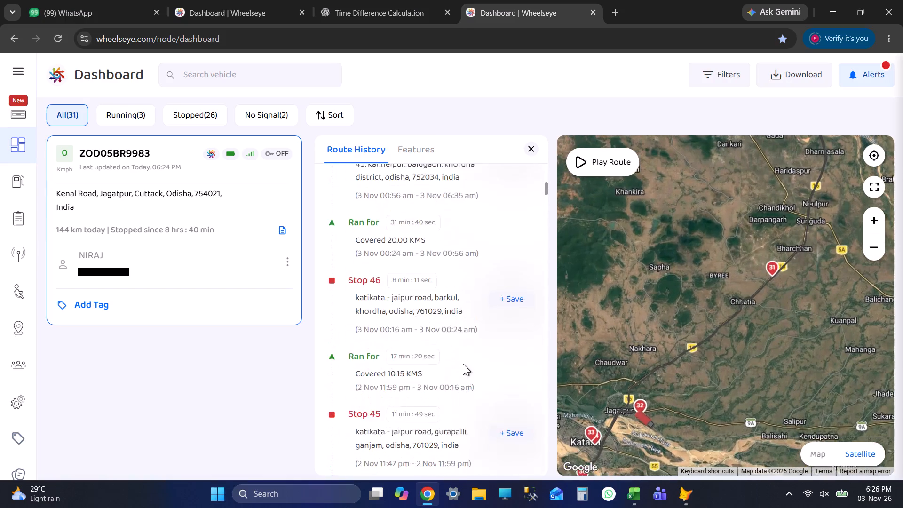
scroll(463, 372, "up", 1)
scroll(462, 373, "down", 8)
scroll(459, 383, "up", 1)
scroll(459, 383, "down", 3)
scroll(454, 378, "up", 1)
scroll(455, 375, "down", 7)
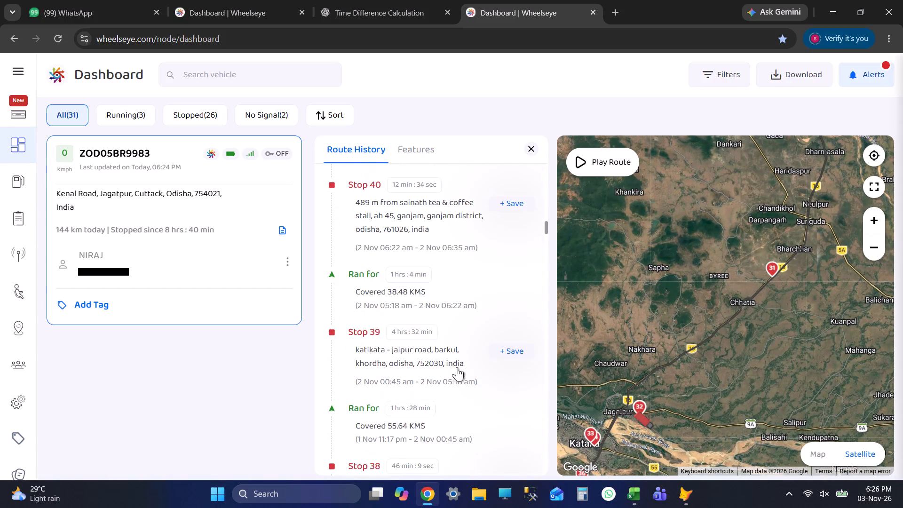
scroll(458, 361, "up", 1)
scroll(459, 360, "down", 1)
scroll(460, 360, "up", 1)
scroll(444, 325, "down", 1)
scroll(444, 325, "up", 5)
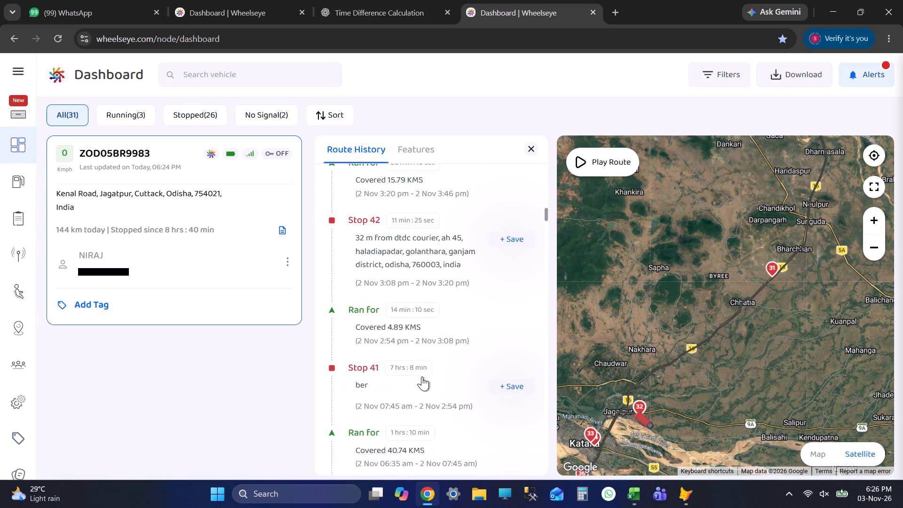
left_click(422, 376)
scroll(452, 332, "down", 4)
left_click(418, 216)
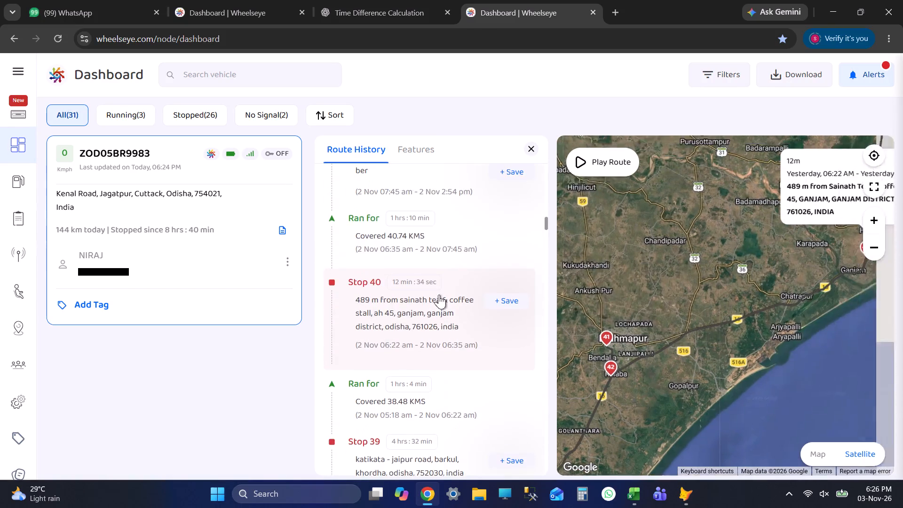
scroll(436, 326, "down", 3)
left_click(420, 308)
key("alt+Tab")
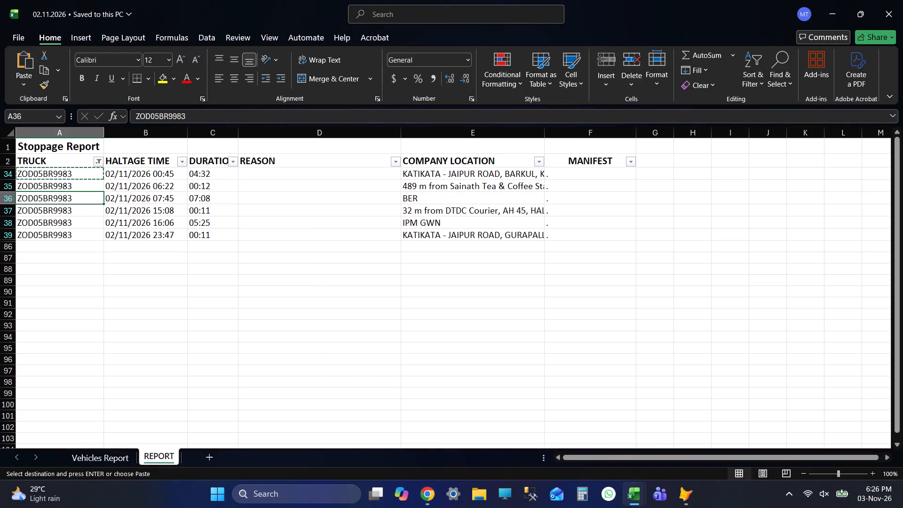
key("Tab")
left_click(288, 175)
key("alt+Tab")
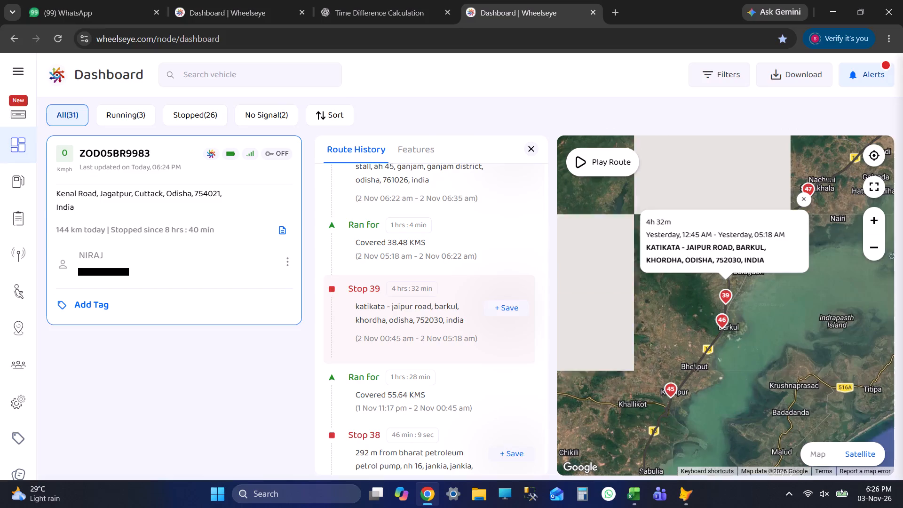
key("alt+Tab")
type("NIGHT")
key("space")
key("Return")
key("ctrl+s")
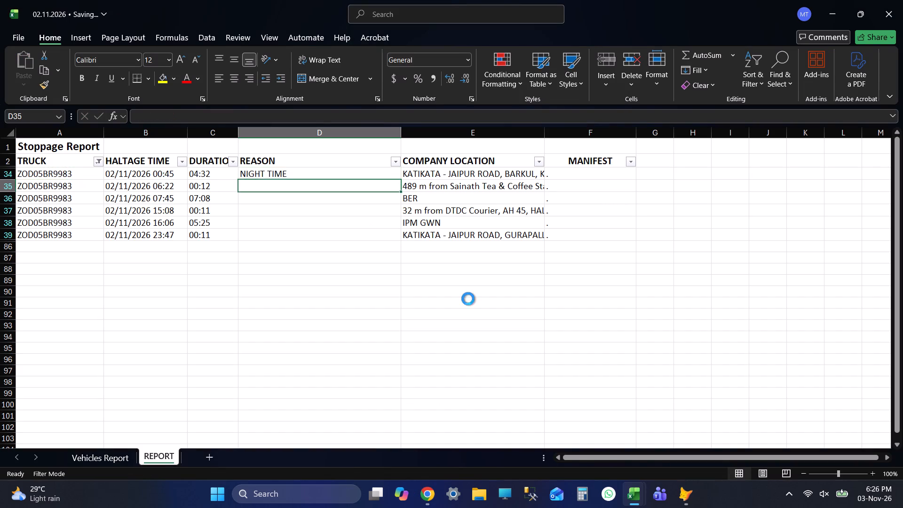
key("alt+Tab")
scroll(420, 308, "up", 1)
scroll(428, 309, "down", 1)
scroll(428, 309, "up", 1)
left_click(432, 219)
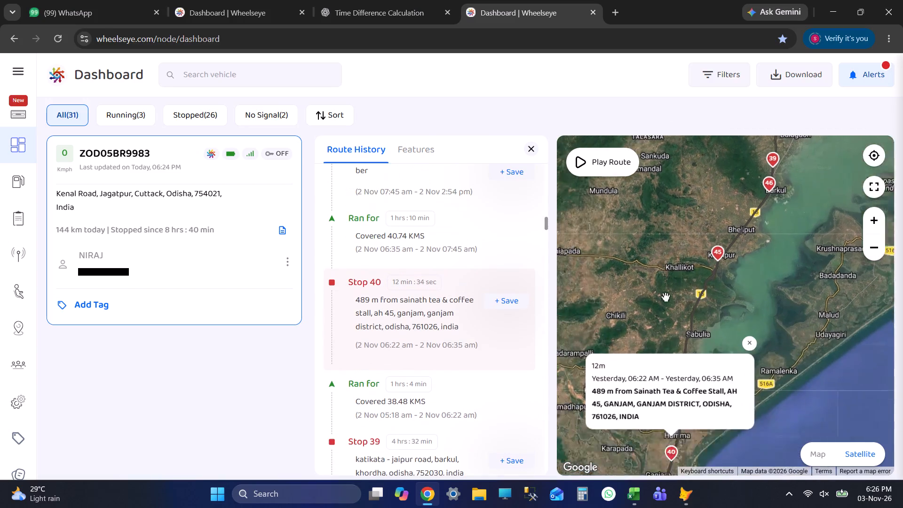
scroll(698, 350, "up", 6)
scroll(786, 257, "down", 1)
scroll(786, 257, "up", 7)
scroll(723, 269, "down", 1)
scroll(720, 278, "up", 2)
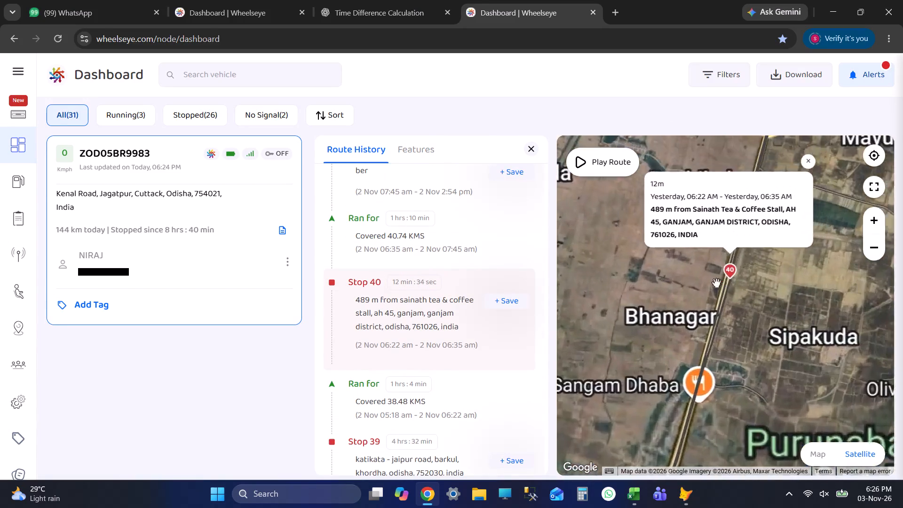
scroll(727, 280, "up", 3)
scroll(727, 280, "down", 1)
scroll(748, 280, "up", 1)
scroll(748, 280, "down", 1)
scroll(748, 280, "up", 11)
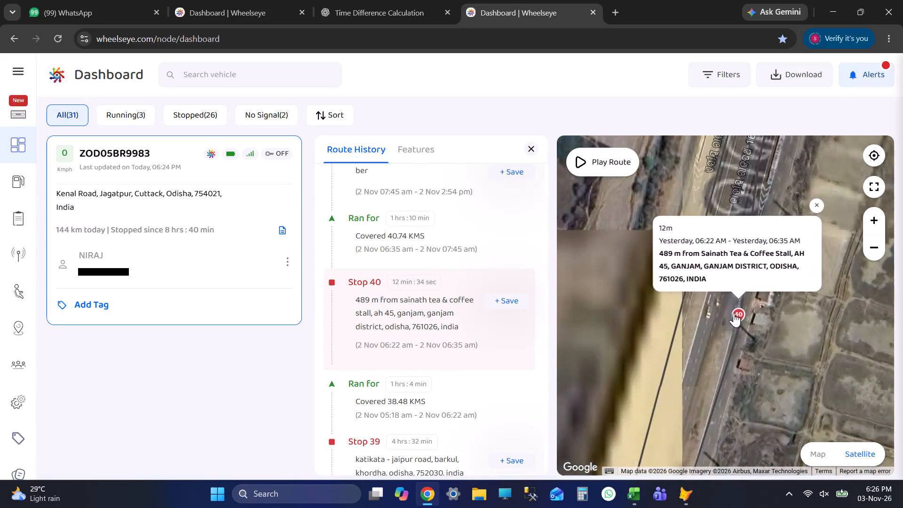
scroll(752, 318, "up", 2)
left_click(800, 218)
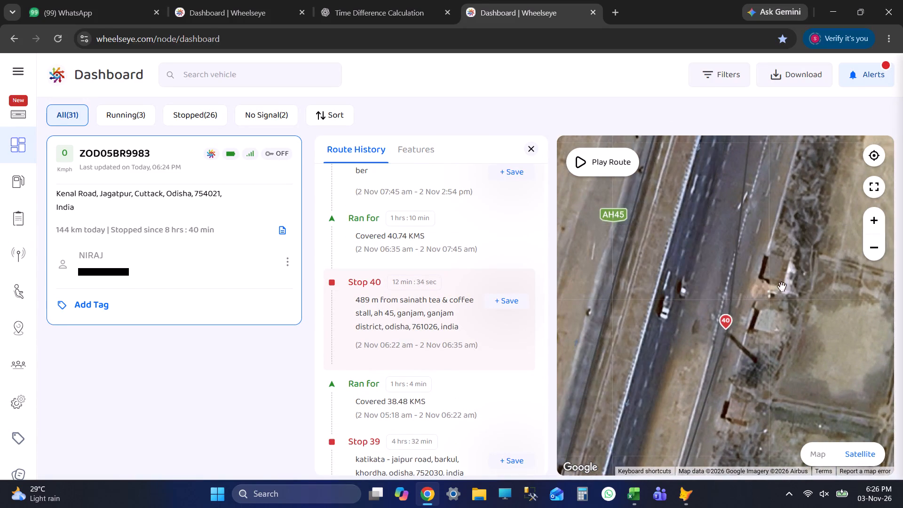
scroll(777, 293, "up", 1)
scroll(774, 297, "down", 1)
scroll(771, 300, "up", 1)
scroll(771, 300, "down", 1)
scroll(771, 300, "up", 1)
scroll(770, 302, "down", 9)
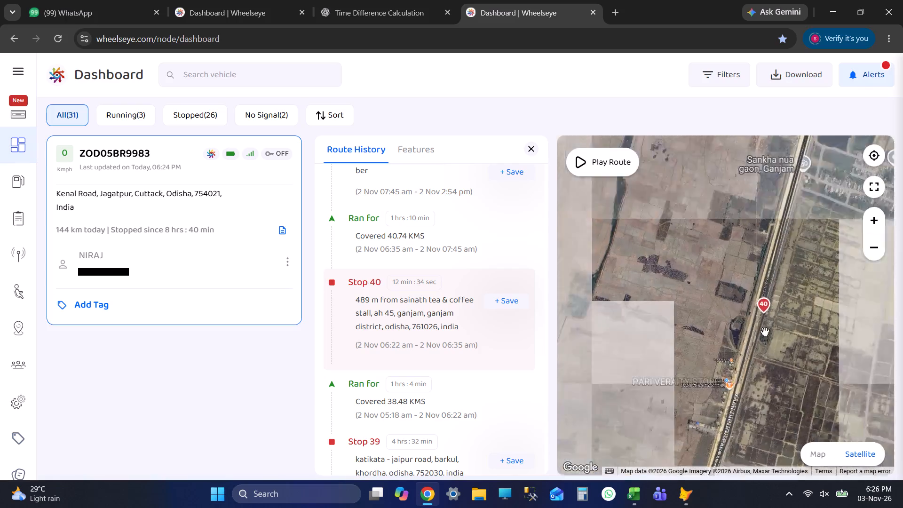
scroll(765, 332, "down", 3)
left_click_drag(772, 302, 760, 339)
scroll(760, 340, "up", 2)
scroll(759, 351, "down", 3)
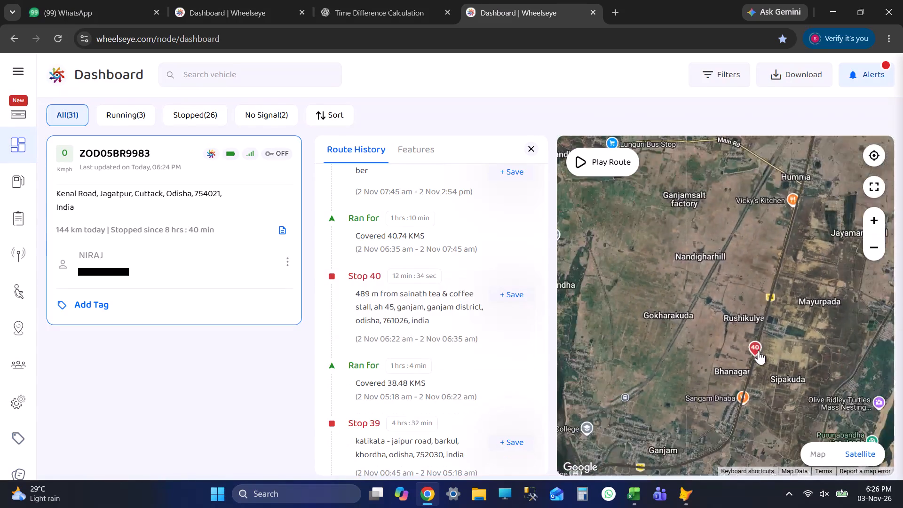
scroll(758, 348, "down", 2)
left_click(437, 310)
scroll(473, 323, "up", 2)
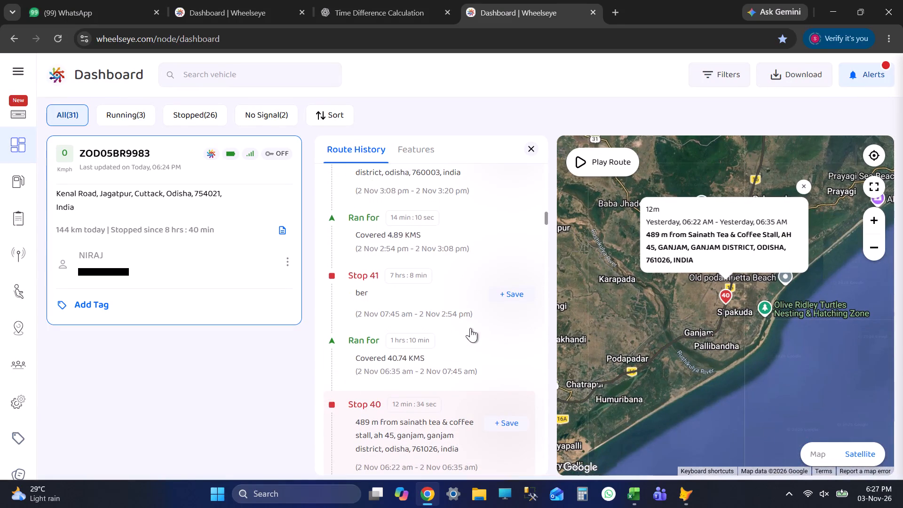
Enter FOODING as the reason for the 06:22 halt in the 02.11.2026 report and save it.
key("alt+Tab")
type("FOODING")
key("Return")
key("ctrl+s")
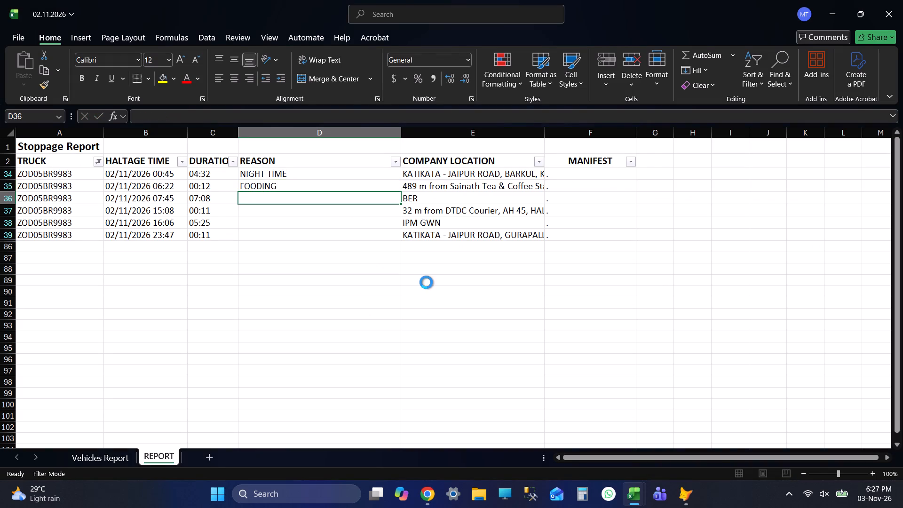
Check the 07:45 BER halt on the Wheelseye map, enter UNLOADING as its reason in the report and save.
key("alt+Tab")
left_click(430, 303)
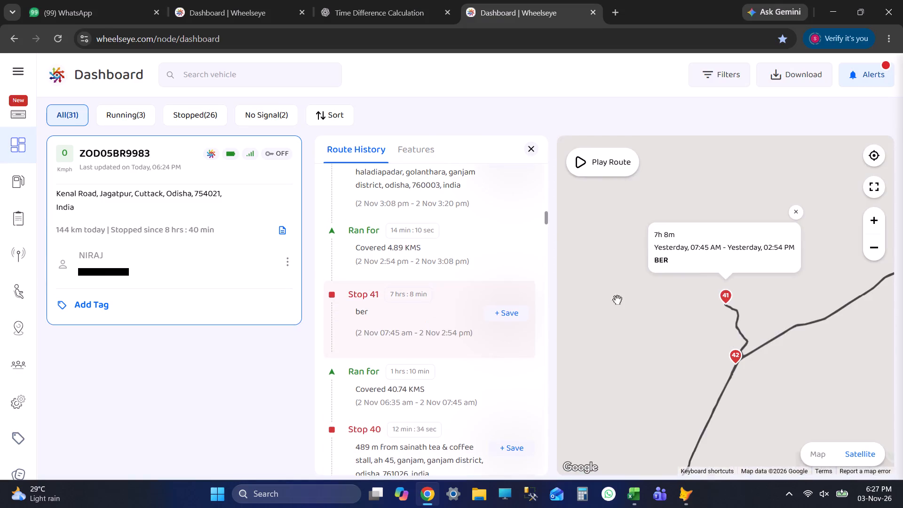
scroll(730, 304, "up", 5)
scroll(721, 301, "down", 1)
scroll(721, 301, "up", 5)
scroll(709, 310, "down", 1)
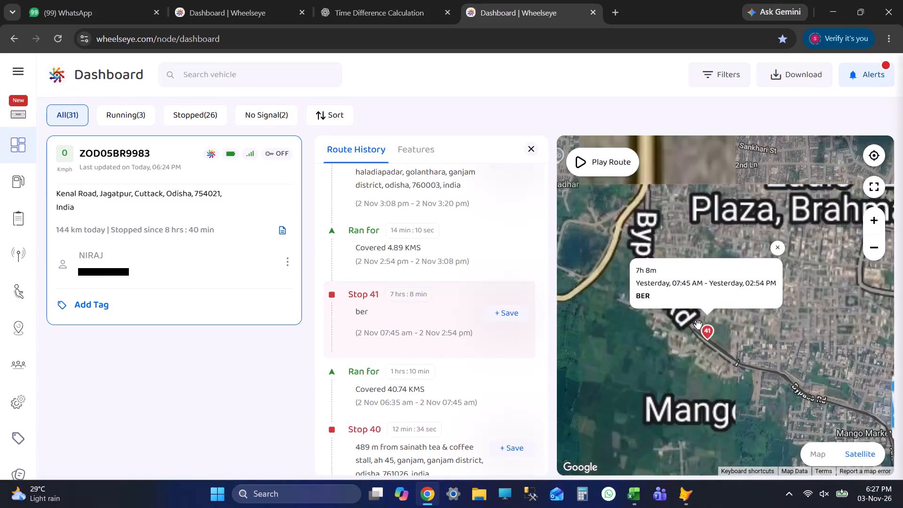
scroll(696, 344, "down", 2)
key("alt+Tab")
type("UNLOADING")
key("Tab")
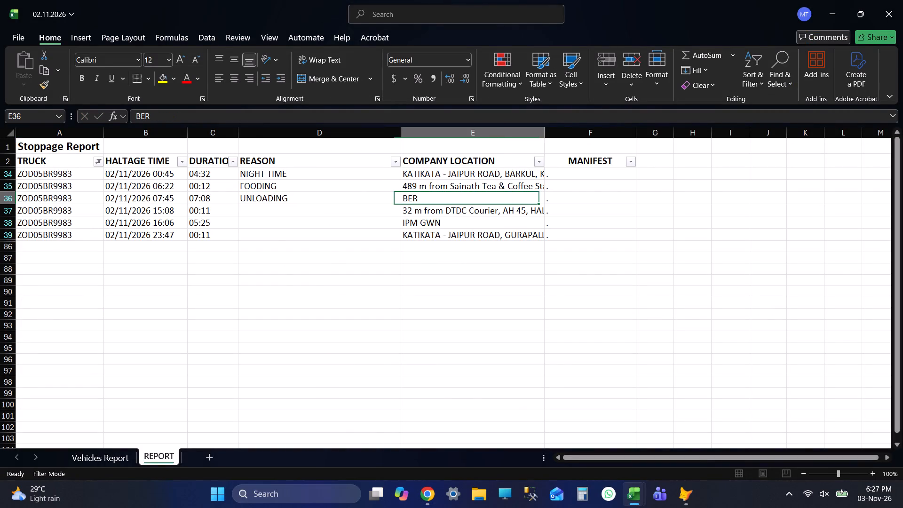
key("ctrl+s")
key("Tab")
Inspect the surroundings of the 07:45 BER halt more closely on the Wheelseye satellite map.
key("alt+Tab")
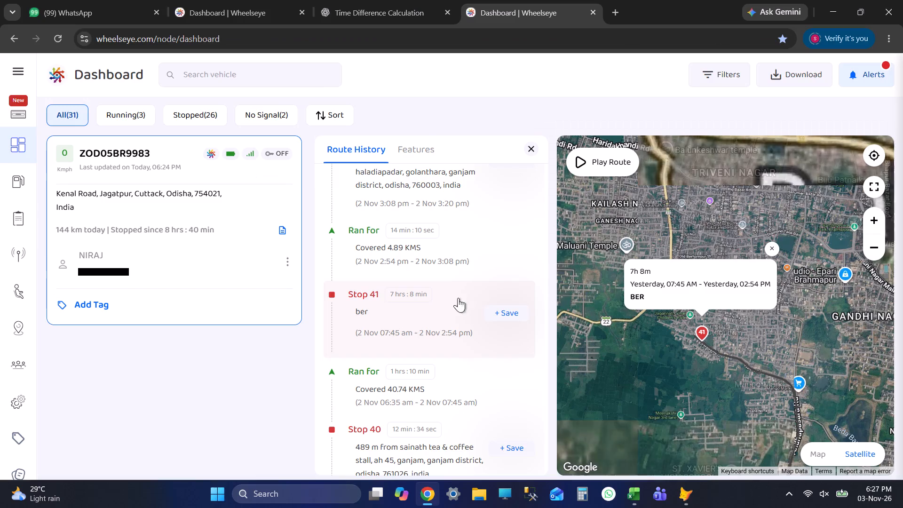
scroll(722, 336, "up", 1)
scroll(722, 336, "down", 1)
scroll(722, 336, "up", 7)
scroll(680, 348, "down", 1)
scroll(680, 348, "up", 1)
scroll(680, 348, "down", 1)
scroll(680, 348, "up", 1)
key("alt+Tab")
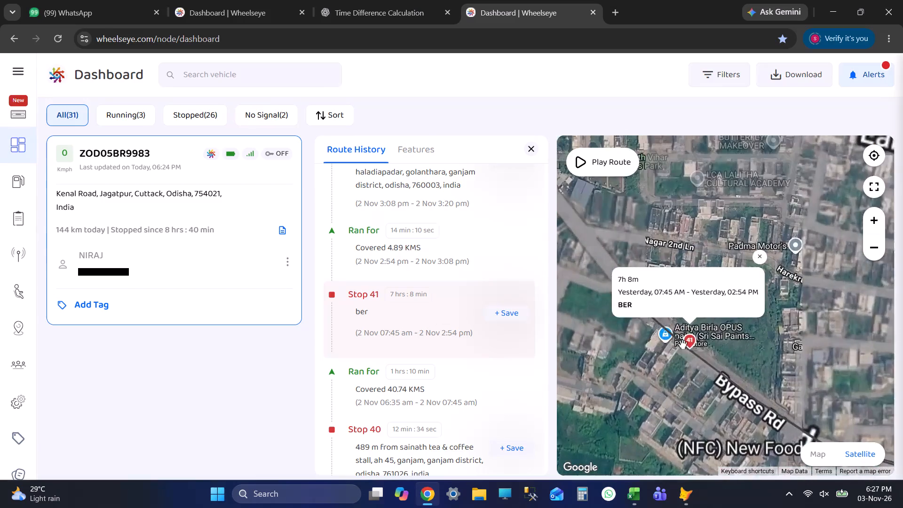
key("alt+Tab")
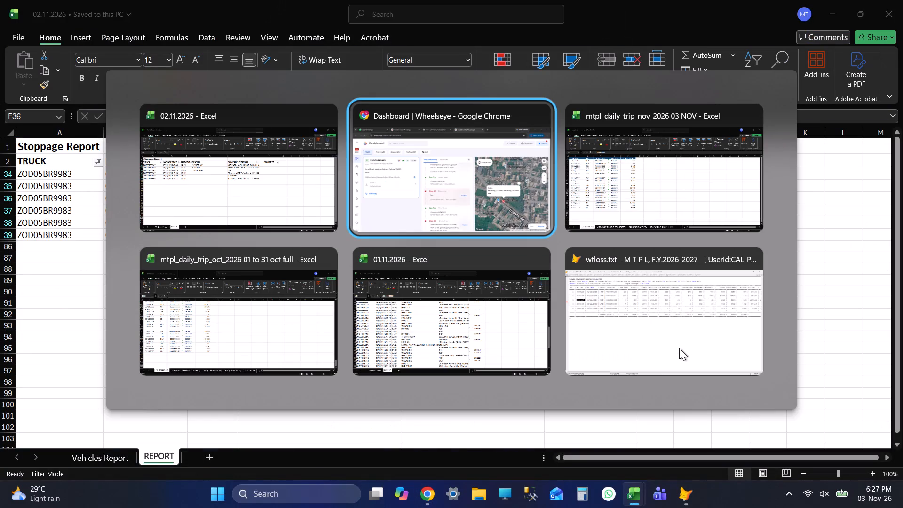
key("alt+Tab")
key("alt+Tab")
key("alt+Tab")
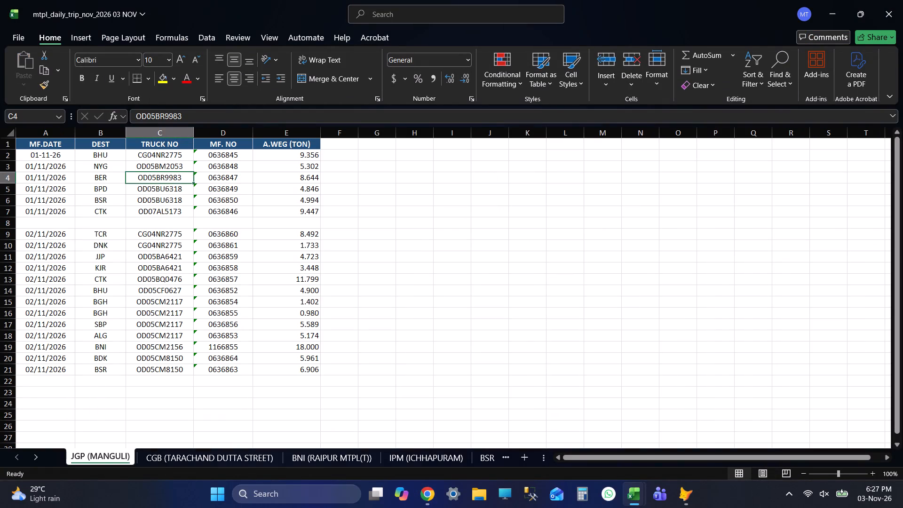
key("Tab")
key("ctrl+c")
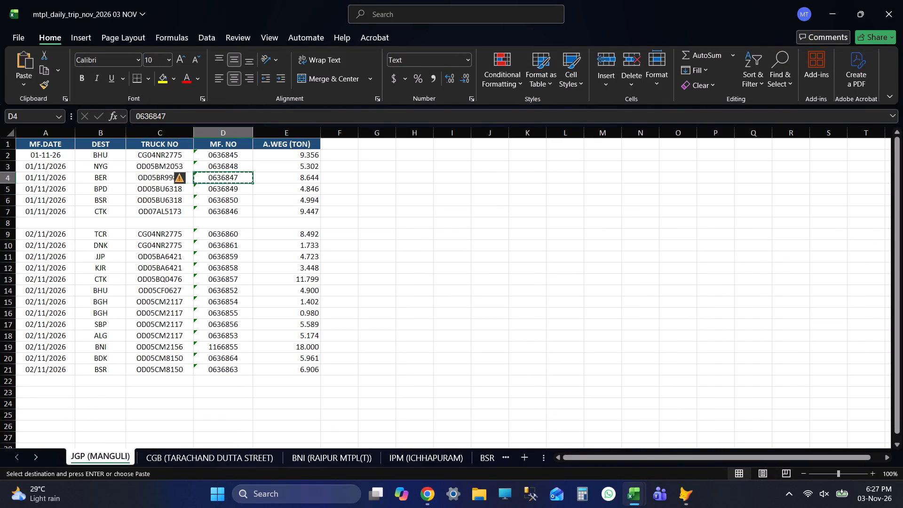
key("alt+Tab")
key("ctrl+v")
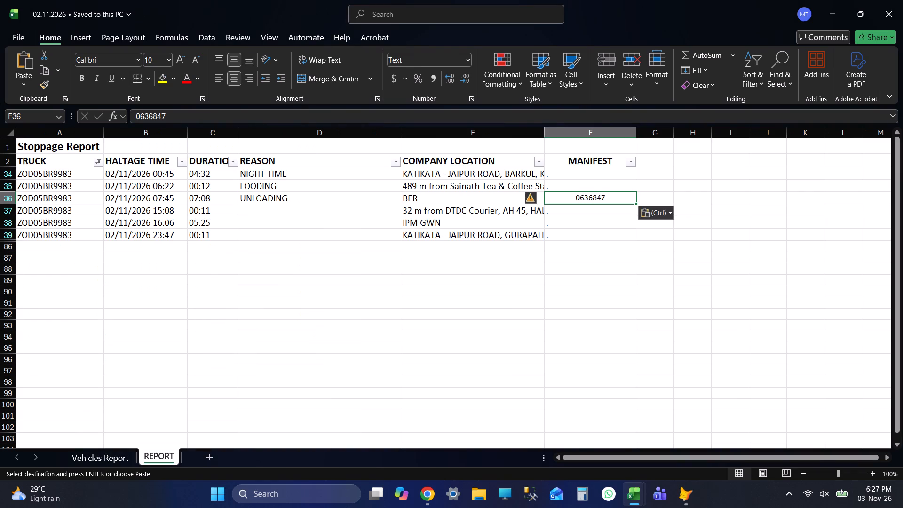
key("Return")
key("Return")
key("ctrl+s")
key("Up")
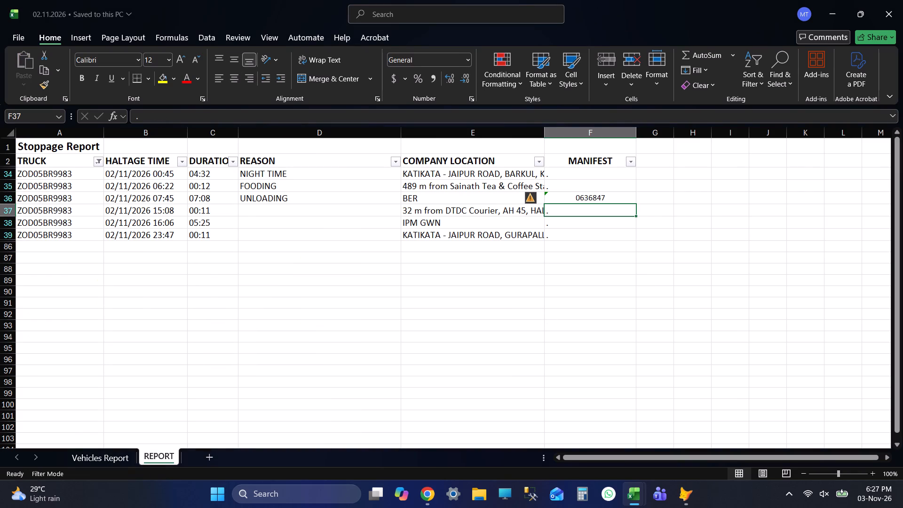
key("alt+Tab")
key("alt+Tab")
key("alt+Tab")
key("alt+Tab")
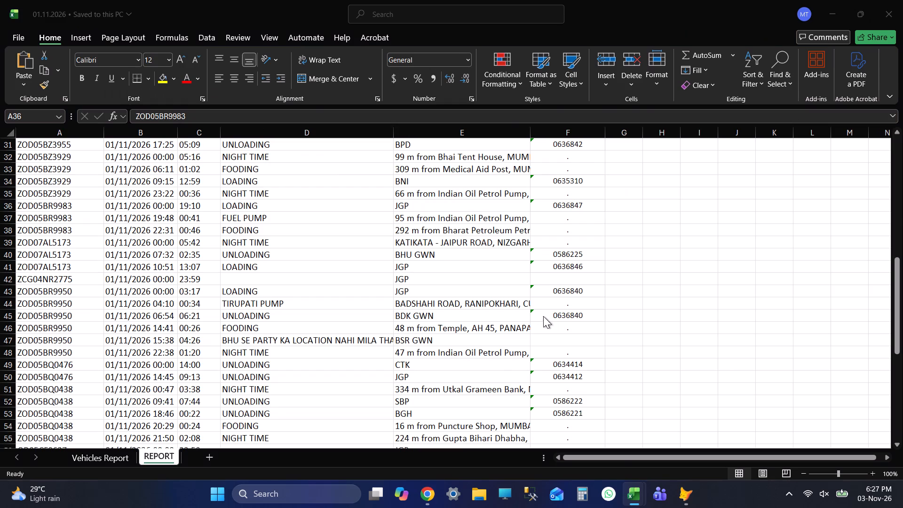
key("alt+Tab")
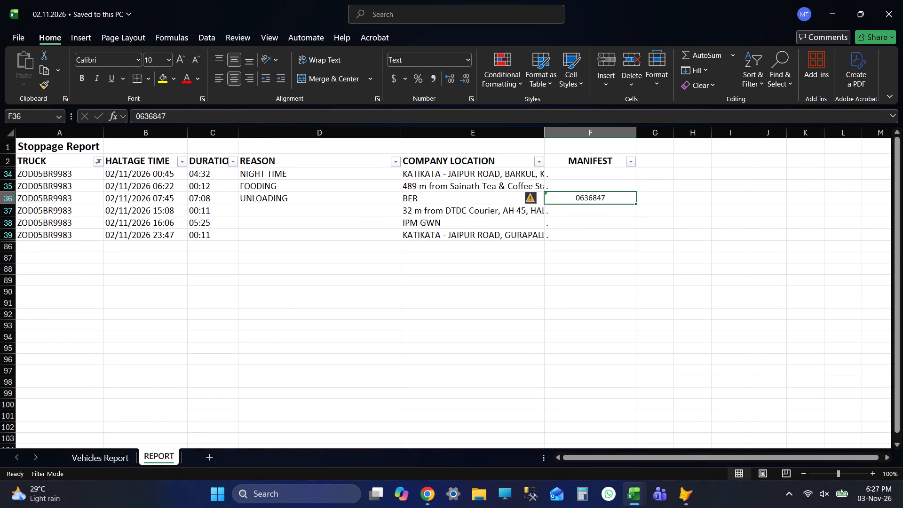
key("alt+Tab")
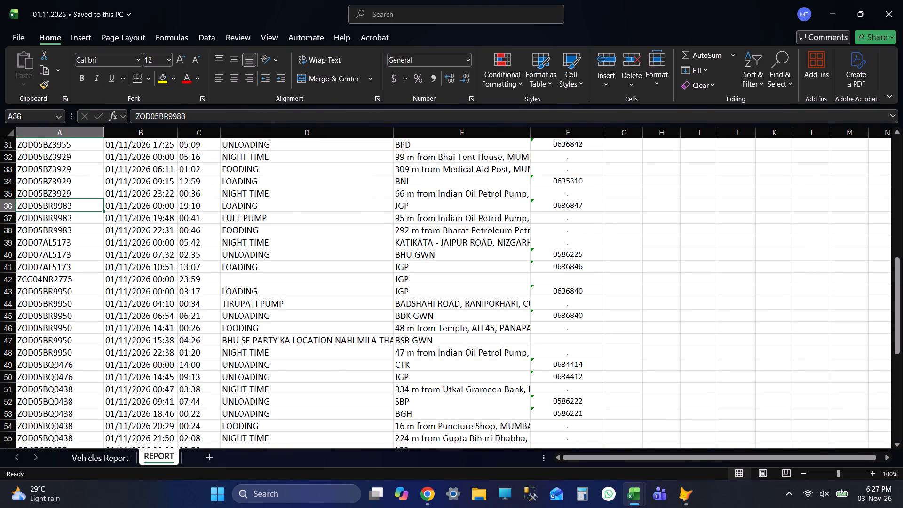
key("Tab")
key("Tab")
key("Tab")
key("Tab")
key("Tab")
key("Tab")
key("shift+Tab")
key("alt+Tab")
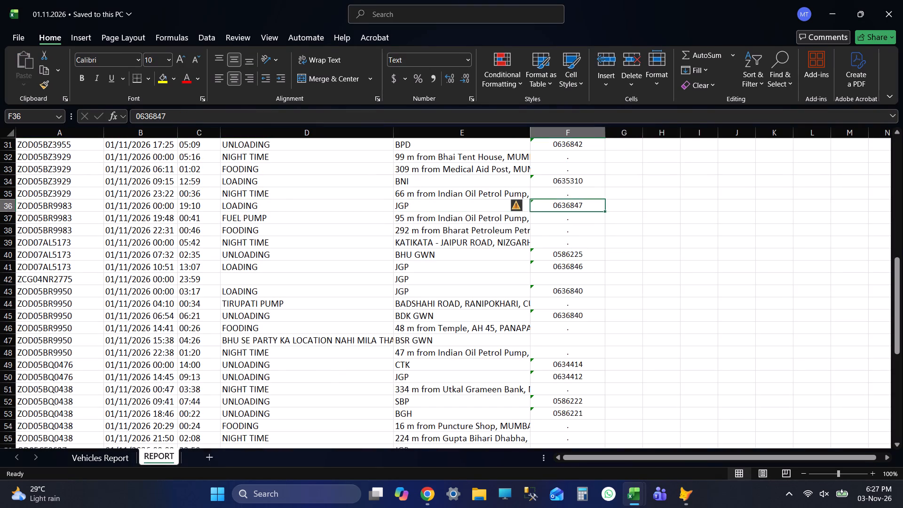
key("alt+Tab")
key("alt+Tab")
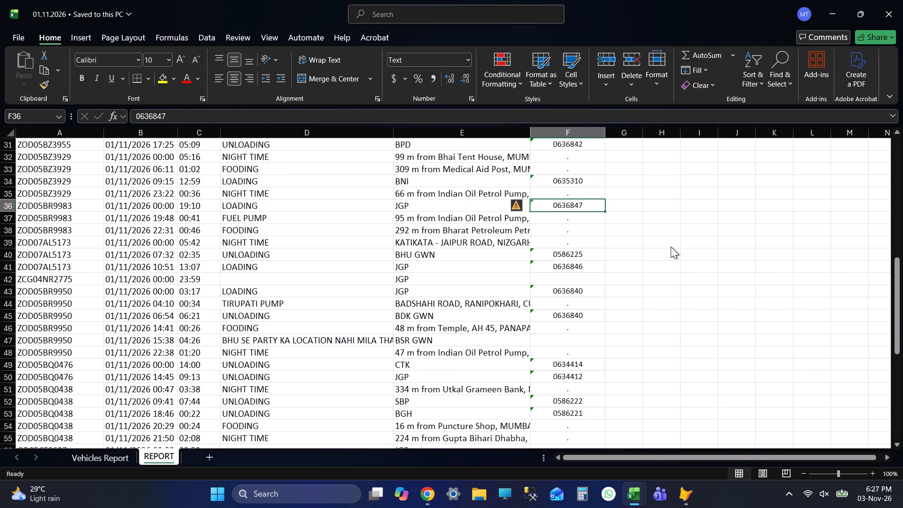
key("alt+Tab")
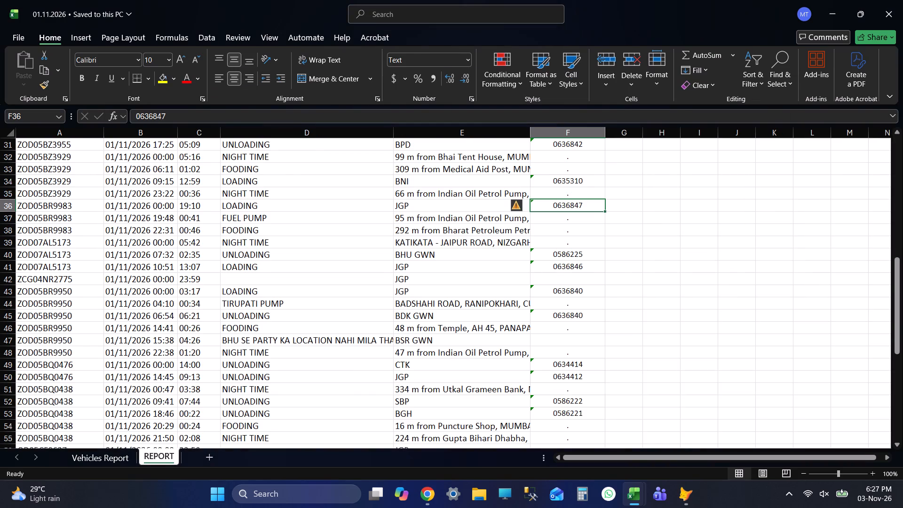
key("alt+Tab")
key("shift+Tab")
key("shift+Tab")
key("shift+Tab")
key("shift+Tab")
key("shift+Tab")
key("shift+Tab")
key("shift+Tab")
key("shift+Tab")
key("shift+Tab")
key("shift+Tab")
key("shift+Tab")
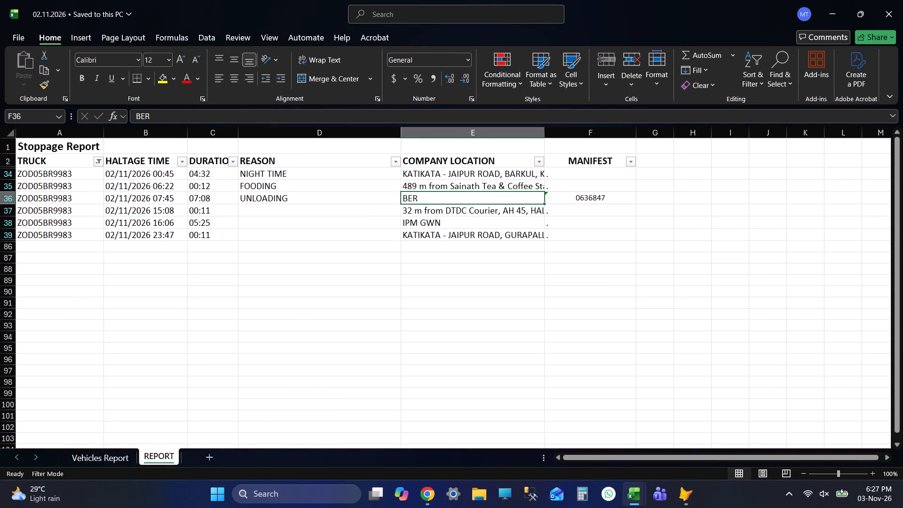
key("ctrl+s")
key("alt+Tab")
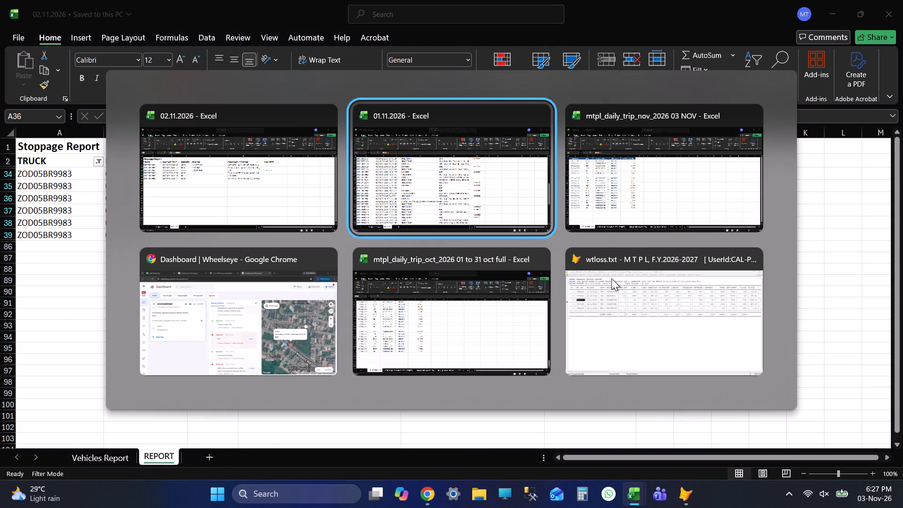
key("alt+Tab")
key("alt+Tab")
scroll(475, 361, "up", 3)
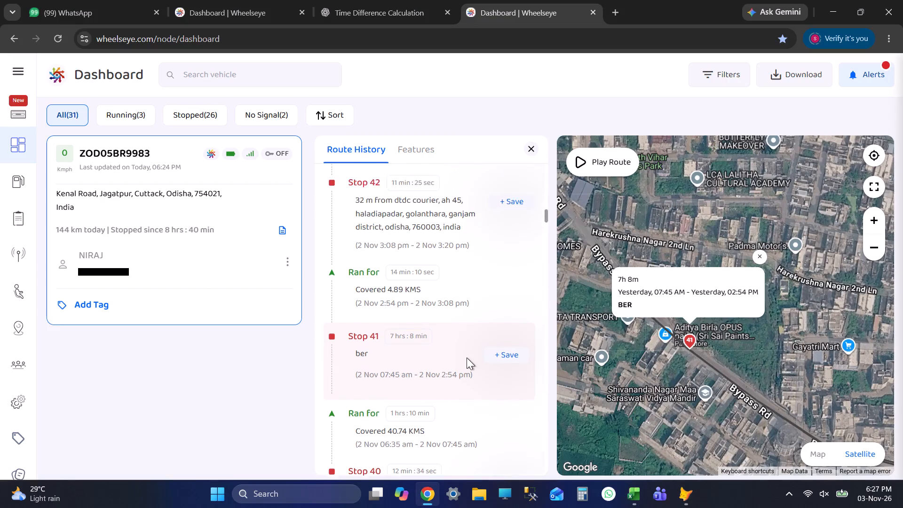
left_click(433, 328)
scroll(723, 311, "up", 2)
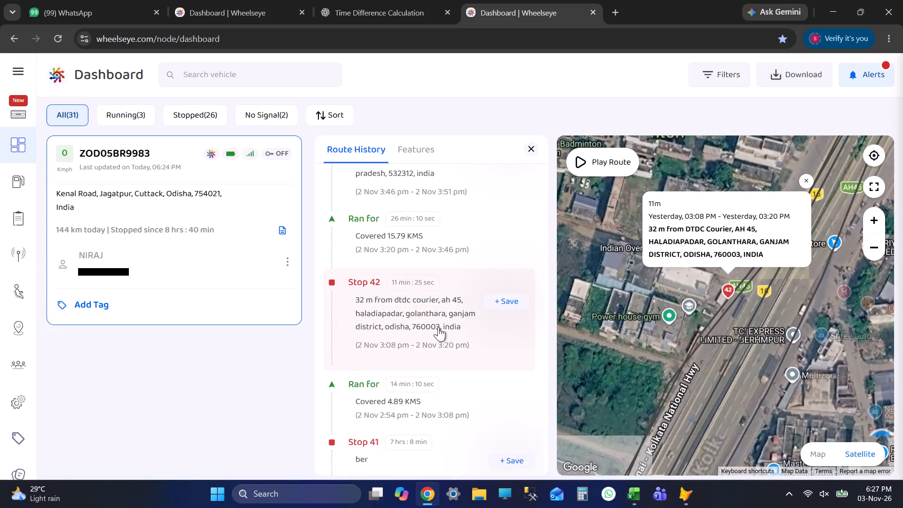
scroll(430, 330, "up", 3)
key("alt+Tab")
key("alt+Tab")
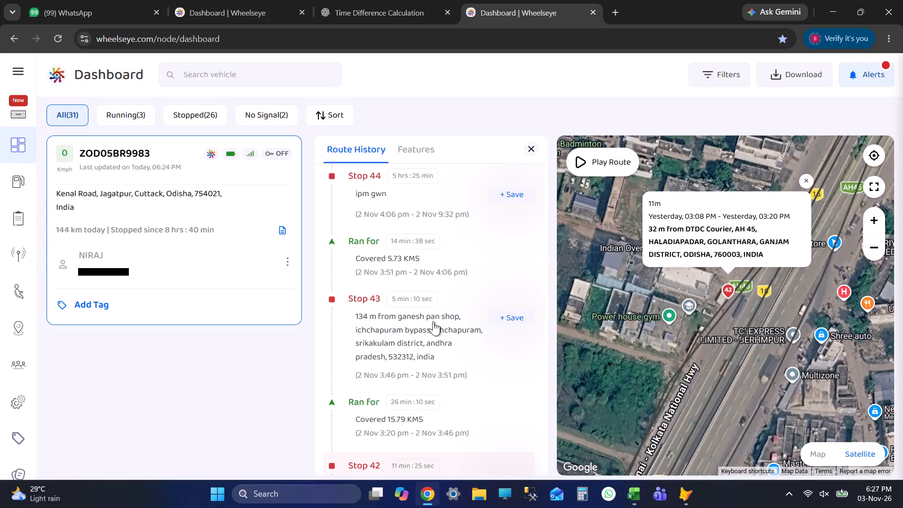
left_click(433, 321)
scroll(491, 330, "up", 3)
left_click(438, 355)
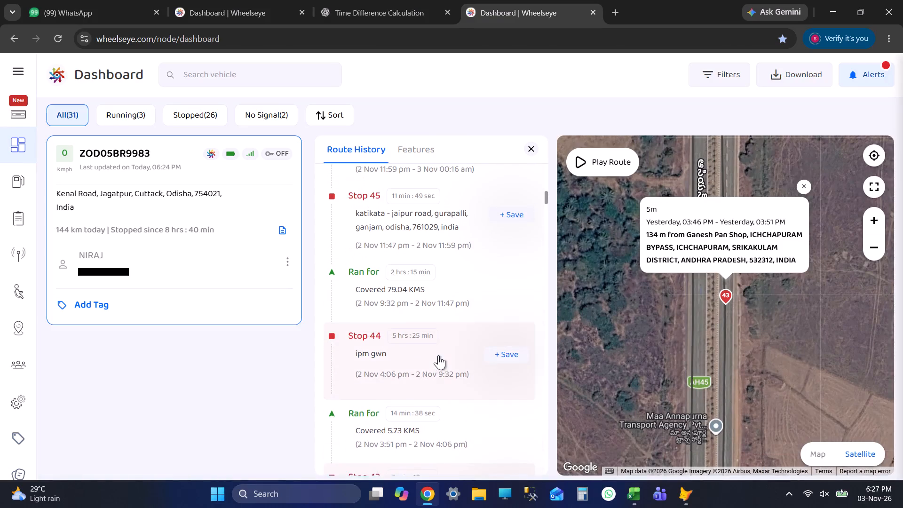
key("alt+Tab")
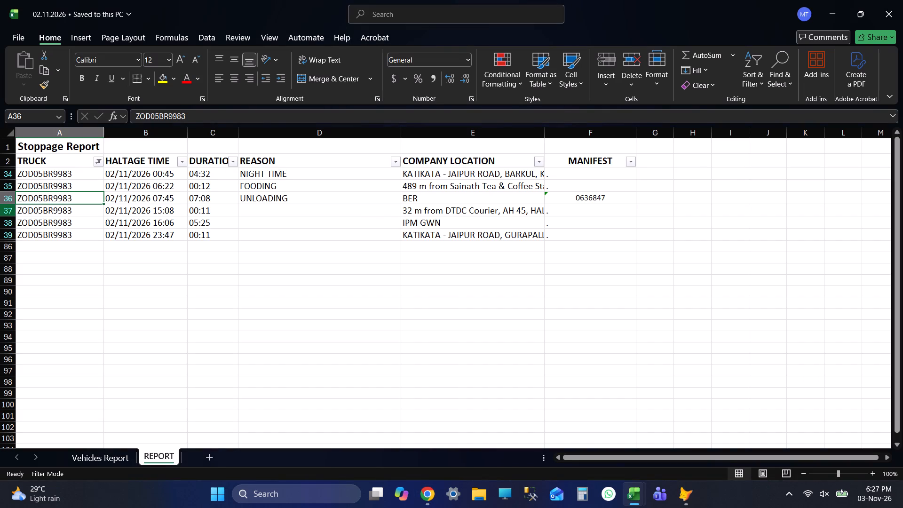
key("alt+Tab")
Return to the 15:08 halt near DTDC Courier, Golanthara, and examine its roadside surroundings on the Wheelseye satellite map.
scroll(442, 334, "down", 2)
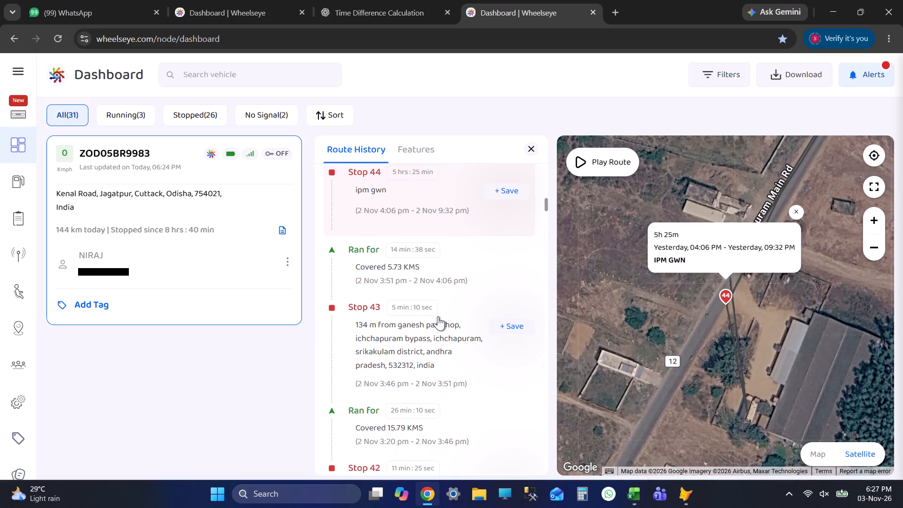
left_click(438, 316)
scroll(449, 359, "down", 3)
left_click(430, 287)
scroll(716, 302, "up", 3)
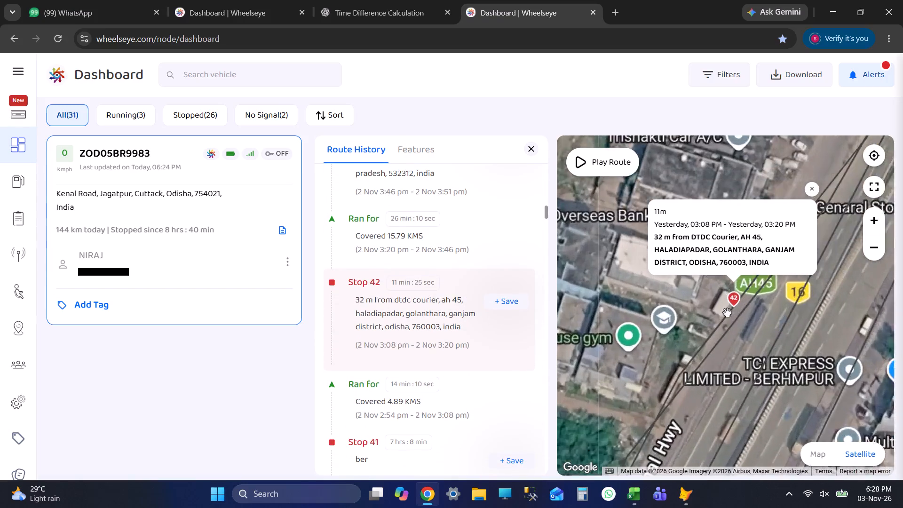
scroll(727, 312, "up", 3)
scroll(738, 312, "down", 6)
scroll(746, 317, "up", 3)
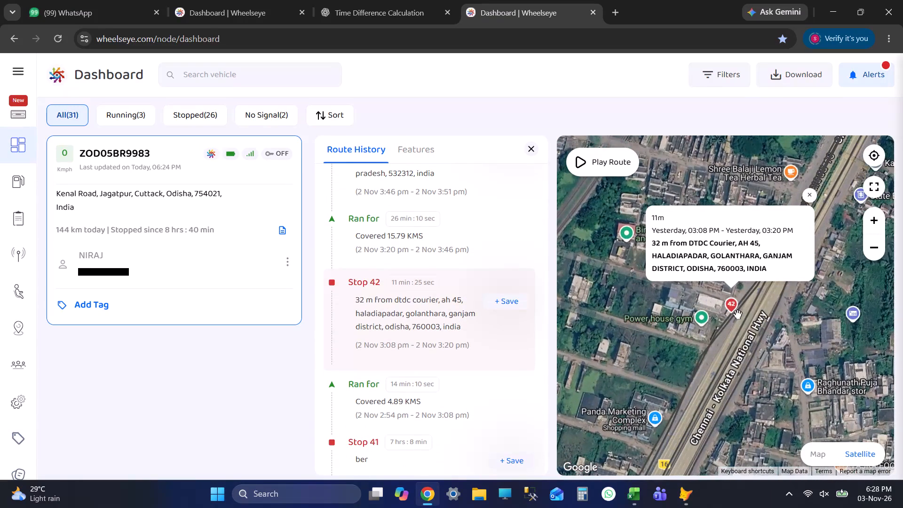
scroll(737, 316, "up", 4)
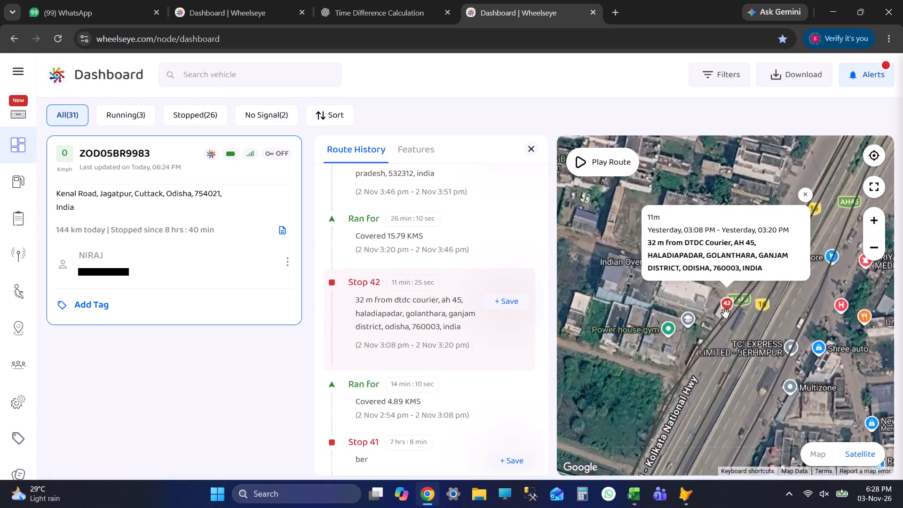
scroll(725, 313, "up", 6)
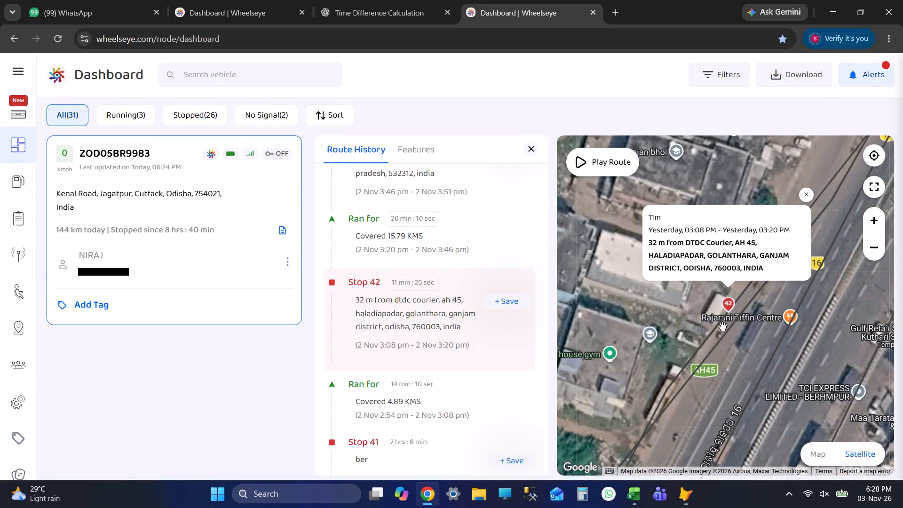
scroll(722, 326, "down", 3)
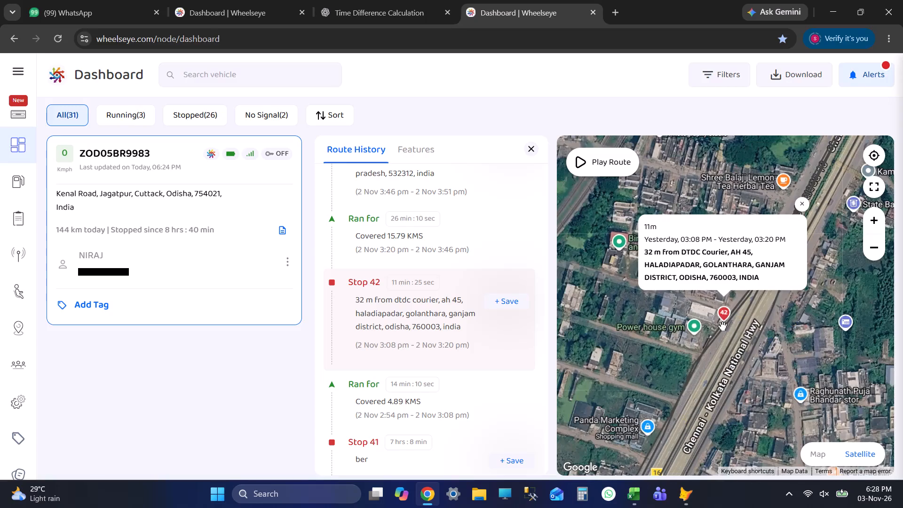
scroll(738, 309, "down", 1)
scroll(738, 309, "up", 2)
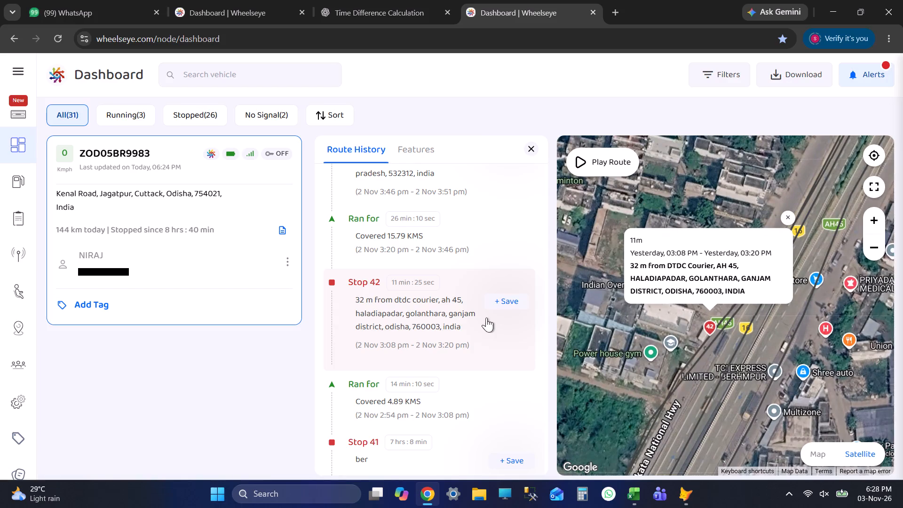
Examine the wider area and the nearby businesses around the 15:08 halt on the satellite map for a stop reason.
scroll(705, 381, "up", 1)
scroll(705, 382, "down", 3)
scroll(711, 354, "up", 5)
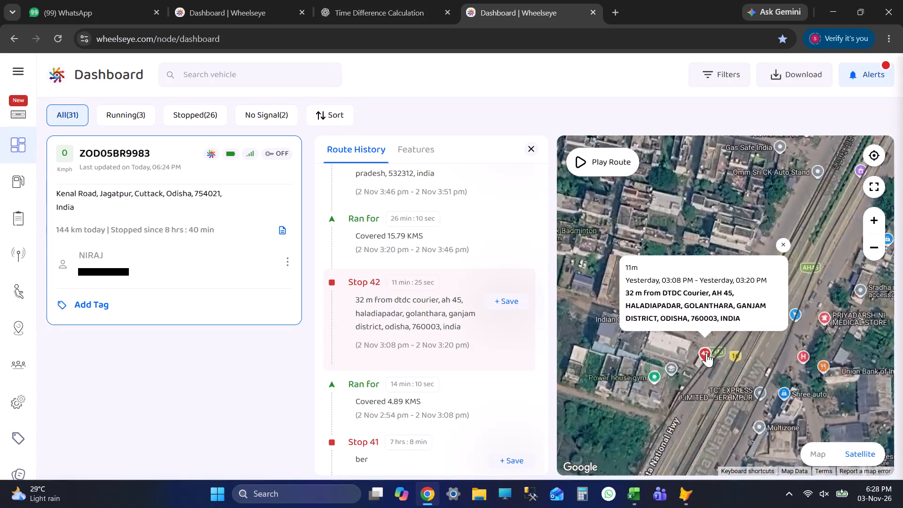
scroll(706, 353, "up", 2)
scroll(696, 361, "down", 1)
scroll(696, 362, "up", 9)
left_click_drag(700, 395, 766, 356)
scroll(760, 370, "down", 10)
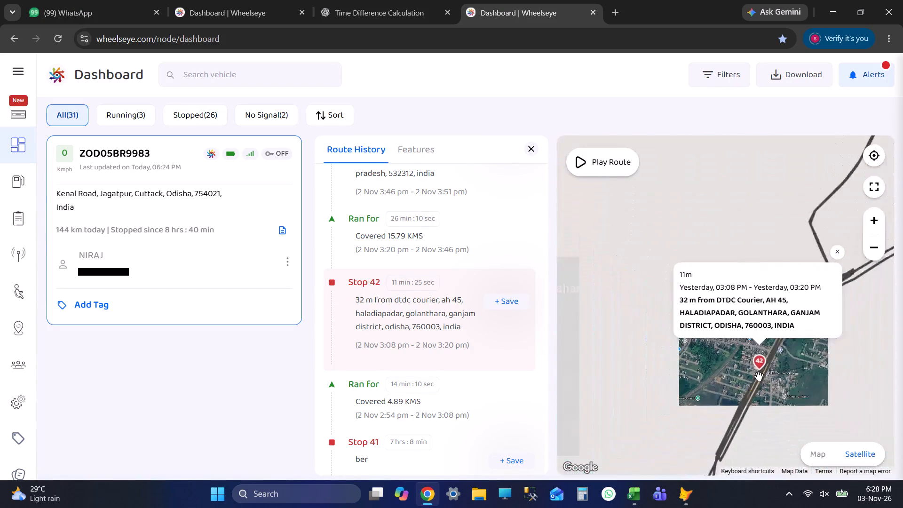
scroll(759, 370, "down", 1)
scroll(759, 370, "up", 1)
scroll(759, 370, "down", 1)
scroll(759, 370, "up", 4)
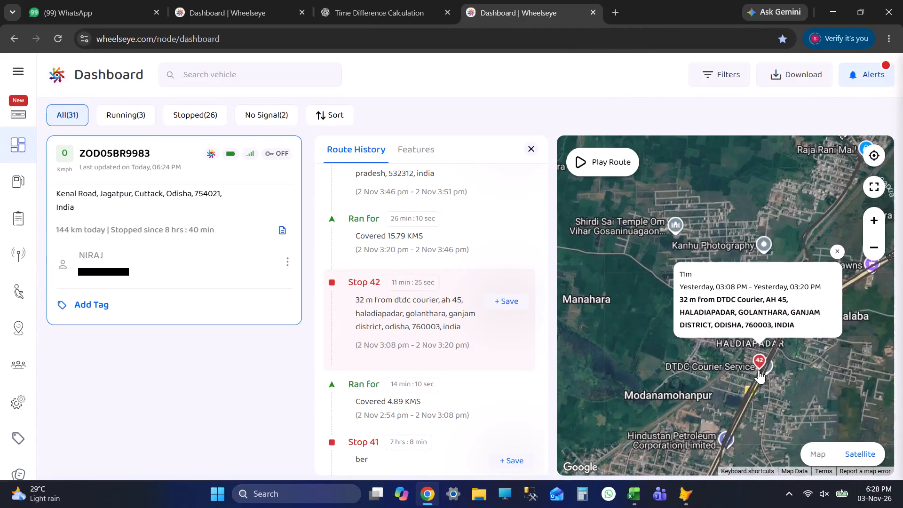
scroll(759, 370, "up", 1)
scroll(759, 370, "down", 1)
scroll(759, 370, "up", 1)
scroll(759, 370, "down", 1)
scroll(759, 370, "up", 1)
scroll(759, 370, "down", 1)
scroll(759, 370, "up", 3)
scroll(759, 370, "down", 1)
scroll(759, 370, "up", 12)
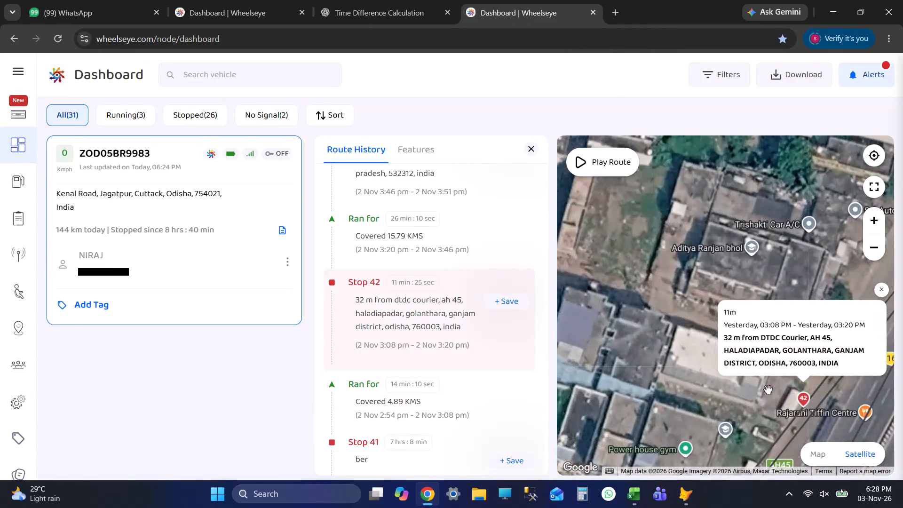
scroll(768, 389, "up", 1)
left_click_drag(776, 409, 705, 376)
scroll(718, 376, "up", 4)
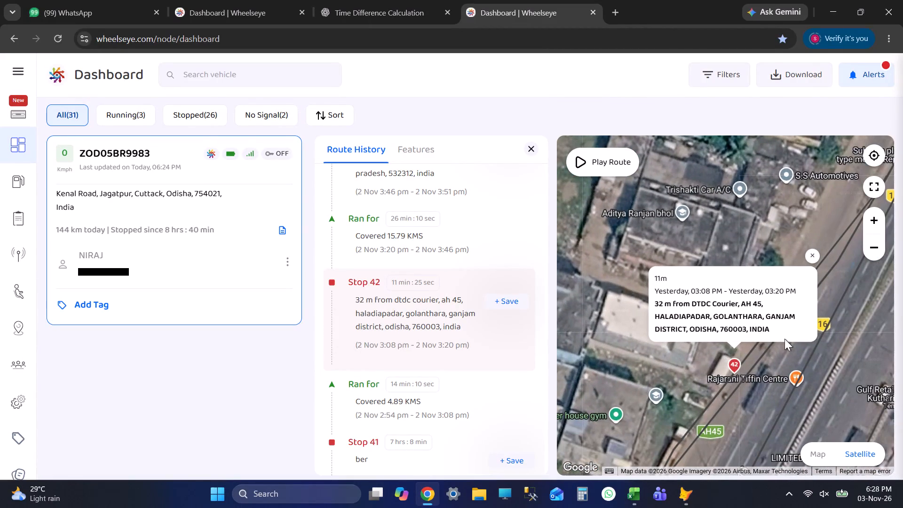
Close the 15:08 halt's map label and inspect the places around its marker on the satellite map.
left_click(815, 255)
scroll(746, 341, "down", 2)
scroll(745, 343, "up", 1)
scroll(745, 343, "down", 1)
scroll(745, 343, "up", 6)
scroll(745, 343, "down", 1)
scroll(745, 343, "up", 2)
left_click_drag(745, 343, 812, 321)
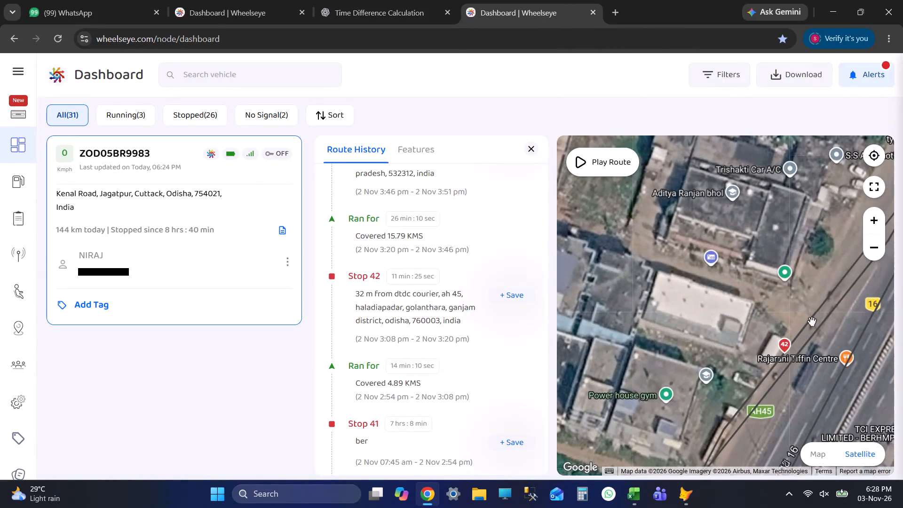
scroll(812, 321, "down", 1)
left_click_drag(807, 294, 756, 310)
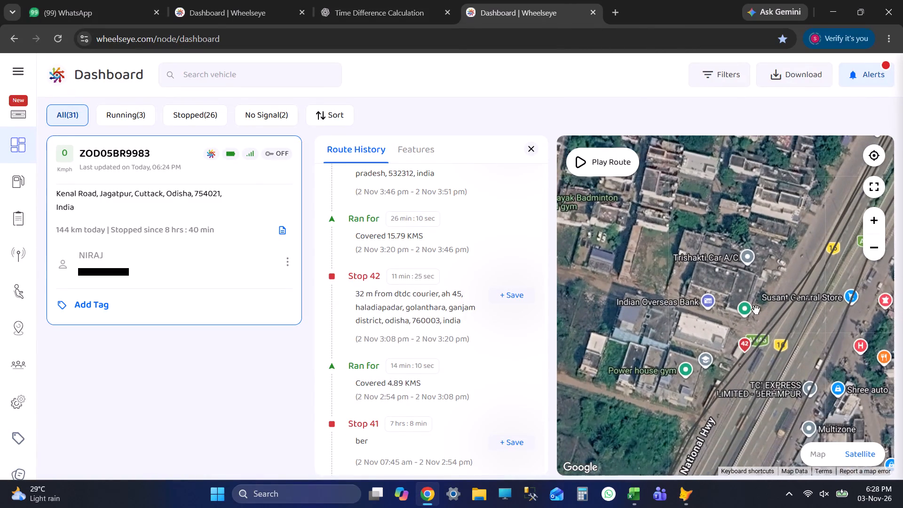
scroll(762, 313, "up", 5)
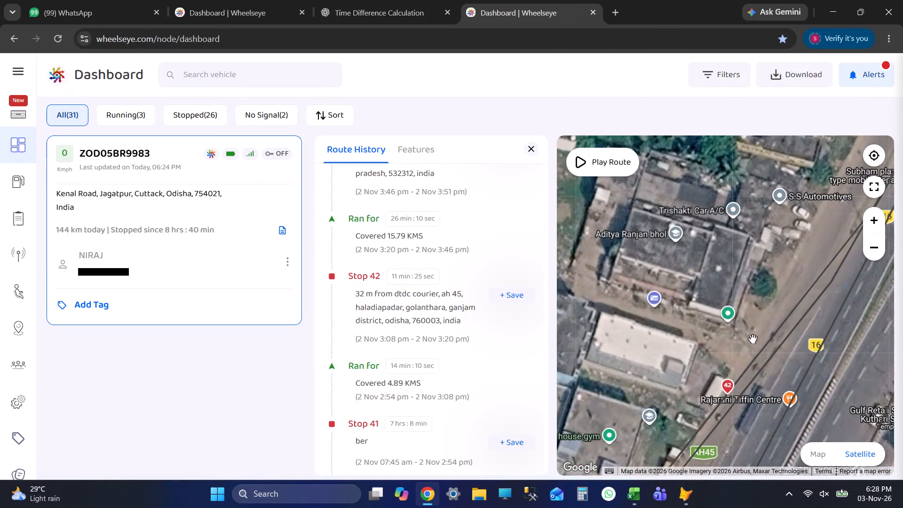
scroll(752, 339, "up", 7)
scroll(752, 339, "down", 1)
scroll(752, 339, "up", 3)
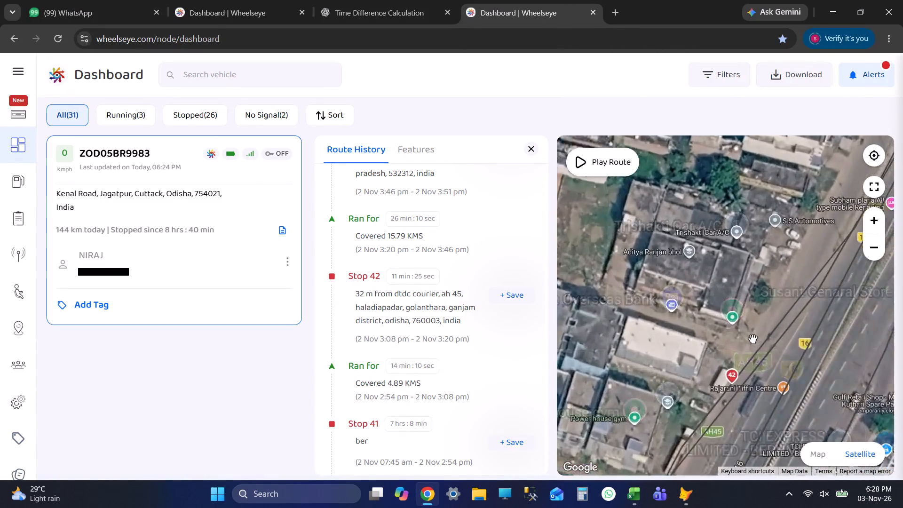
scroll(752, 339, "up", 2)
scroll(752, 339, "down", 1)
scroll(752, 339, "up", 5)
scroll(744, 339, "down", 1)
scroll(744, 339, "up", 5)
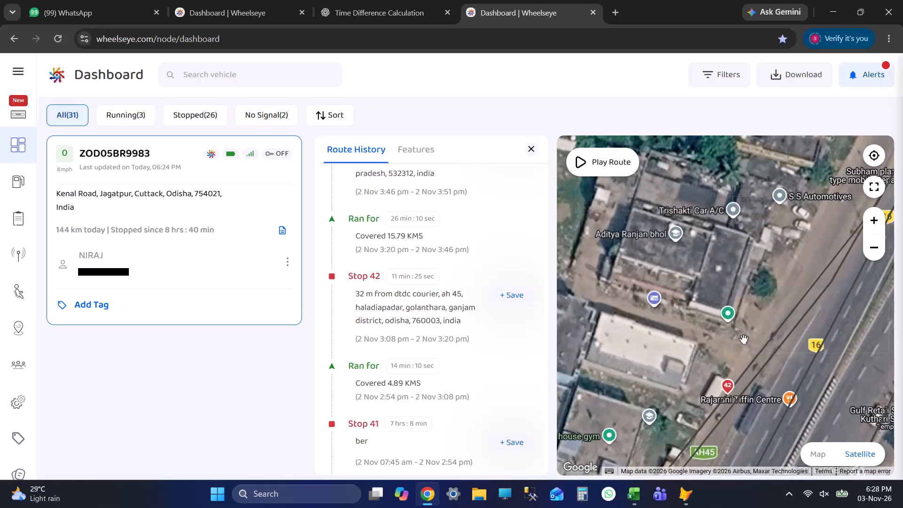
scroll(744, 339, "down", 4)
key("alt+Tab")
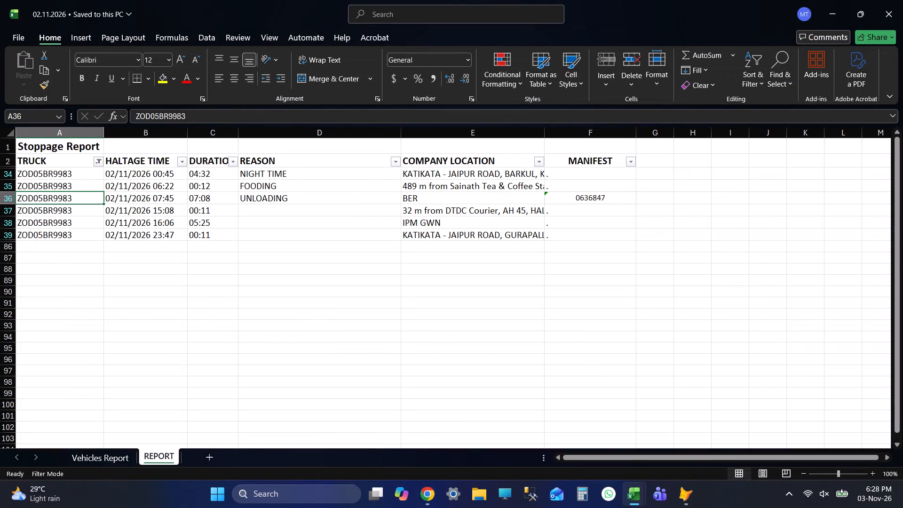
key("alt+Tab")
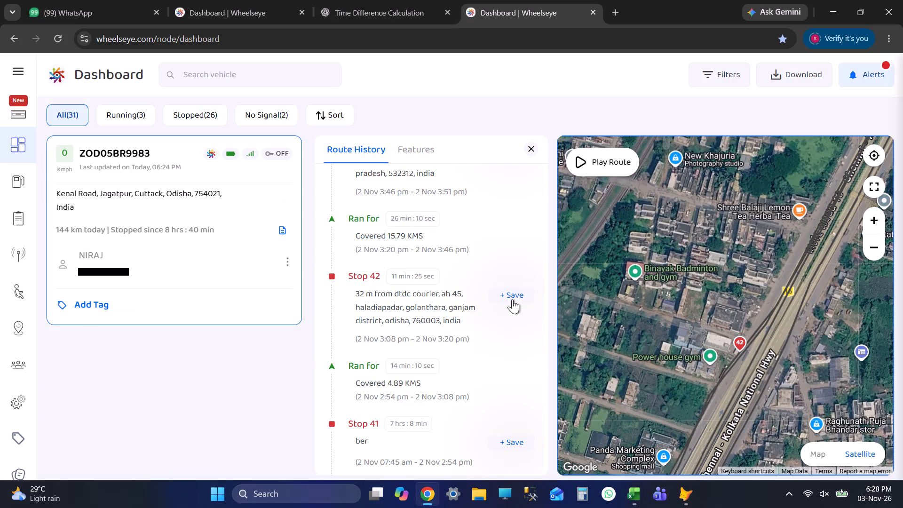
key("alt+Tab")
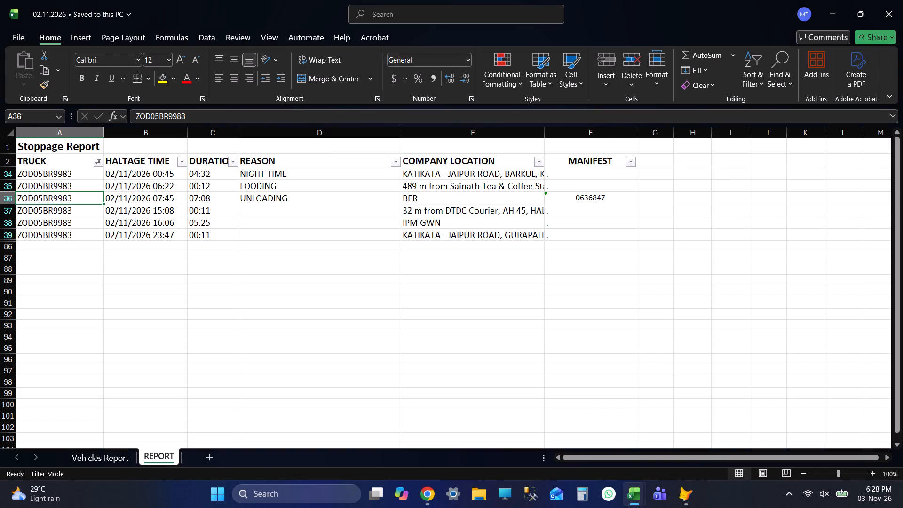
left_click(240, 214)
left_click(8, 212)
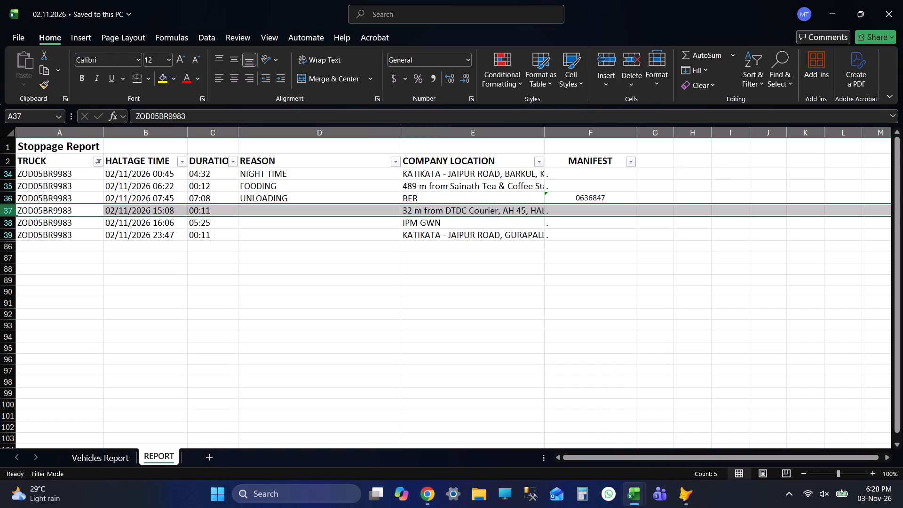
key("ctrl+minus")
left_click(277, 212)
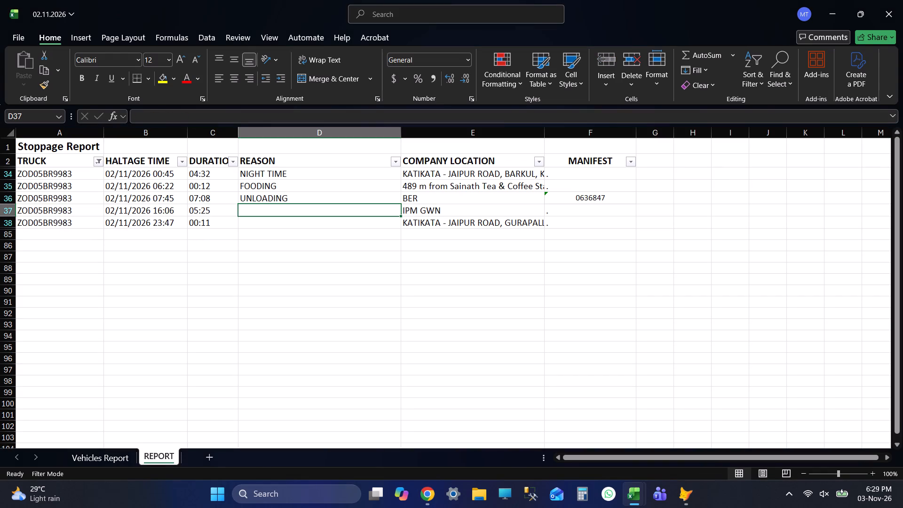
key("ctrl+s")
Check the halts up to 16:06 IPM GWN on Wheelseye, enter LOADING as the 16:06 halt's reason in the report and save.
key("alt+Tab")
left_click(426, 321)
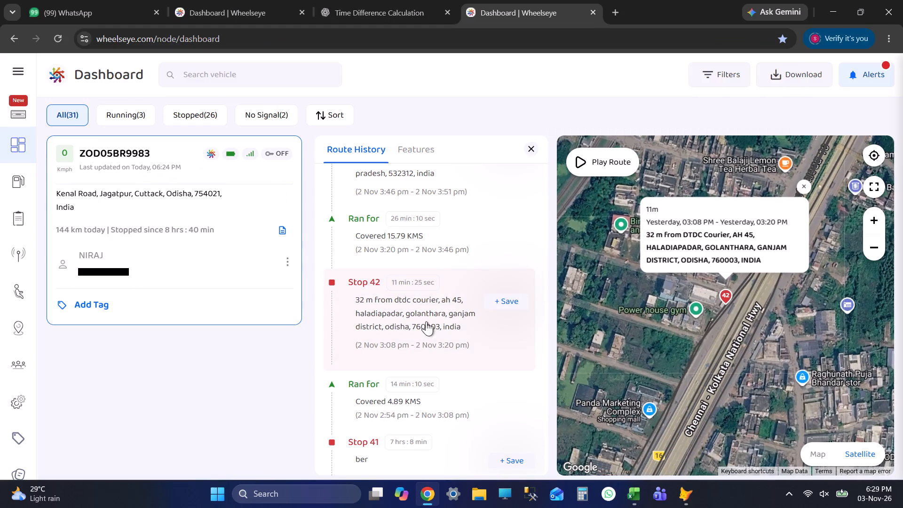
key("alt+Tab")
key("alt+Tab")
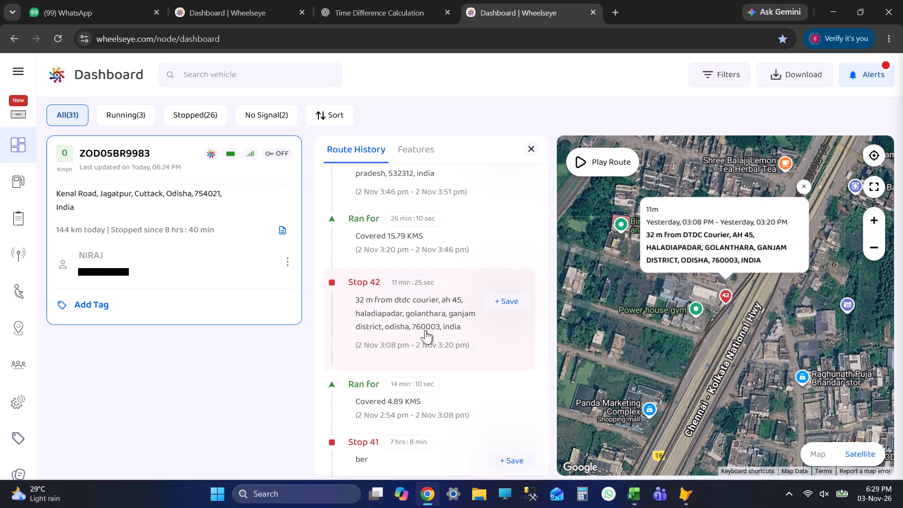
scroll(425, 330, "up", 3)
left_click(422, 321)
scroll(443, 326, "up", 3)
left_click(409, 350)
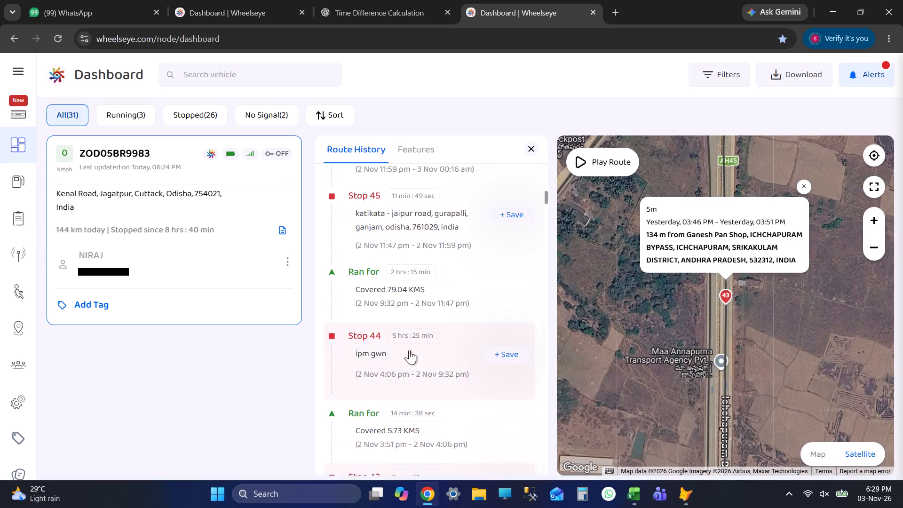
key("alt+Tab")
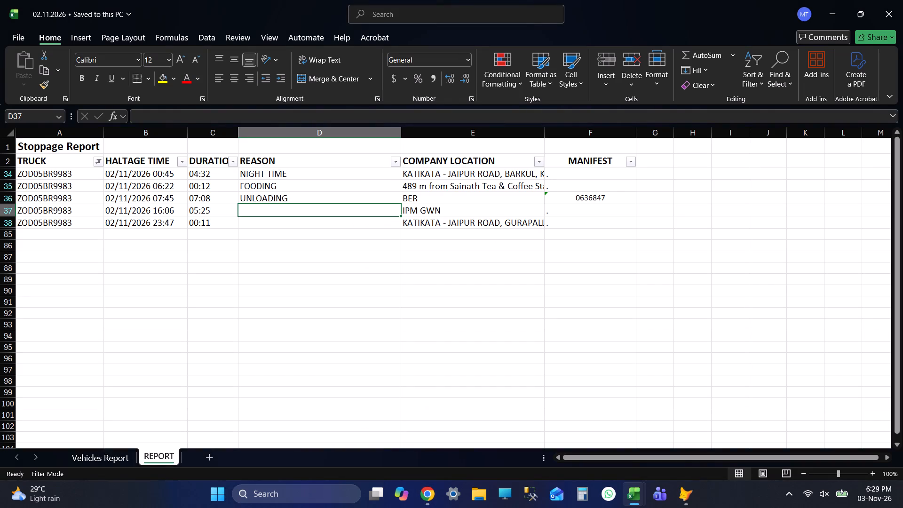
type("UNL")
key("BackSpace")
key("BackSpace")
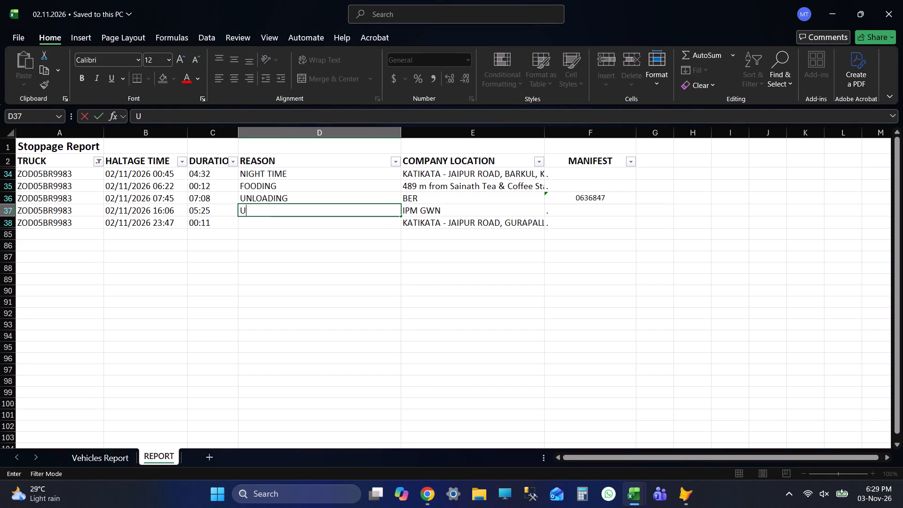
key("BackSpace")
key("BackSpace")
type("LOADING")
key("Tab")
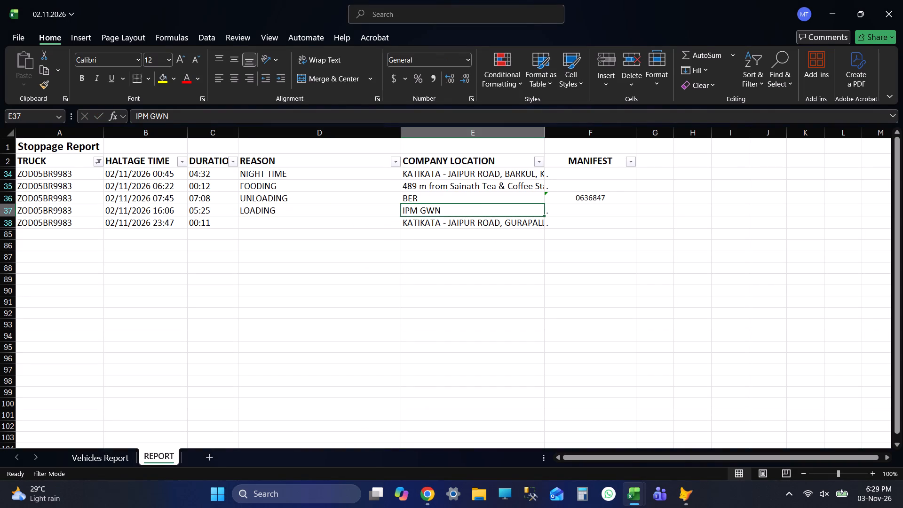
key("ctrl+s")
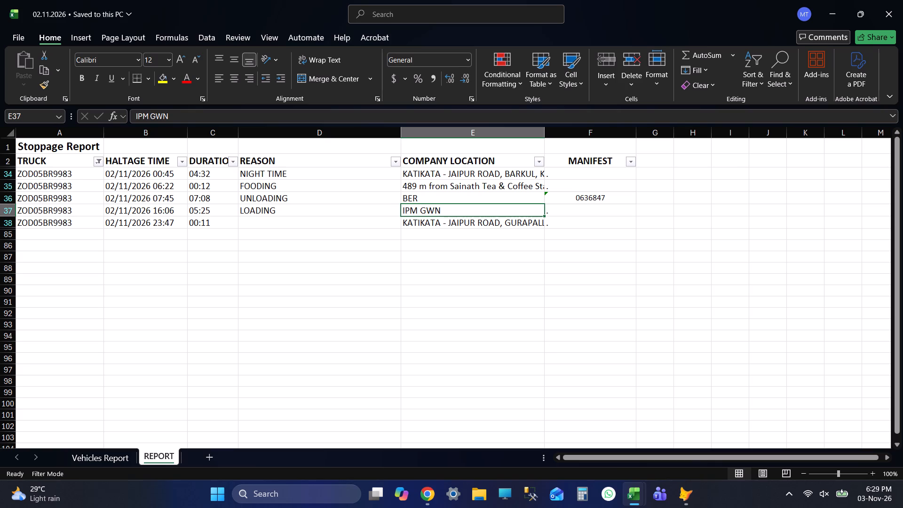
key("Tab")
key("alt+Tab")
key("alt+Tab")
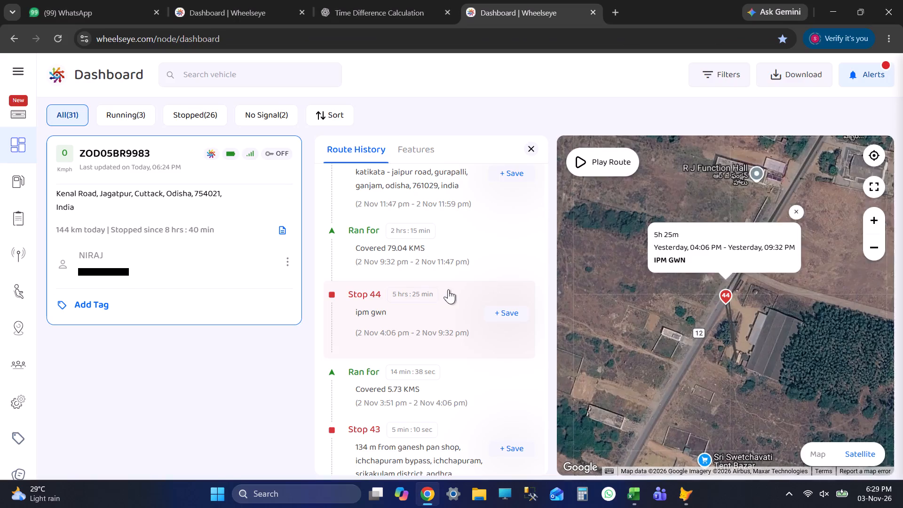
key("alt+Tab")
key("alt+Tab")
key("alt+Tab")
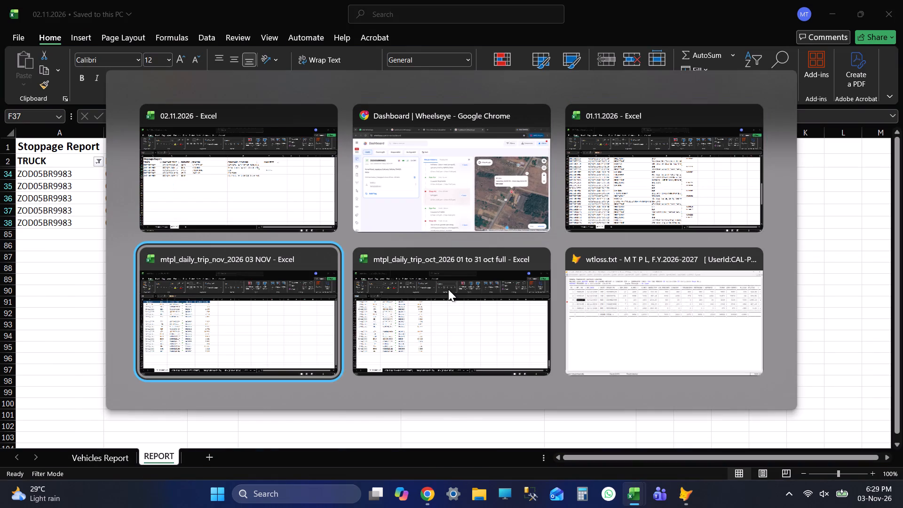
key("alt+Tab")
key("alt+Tab")
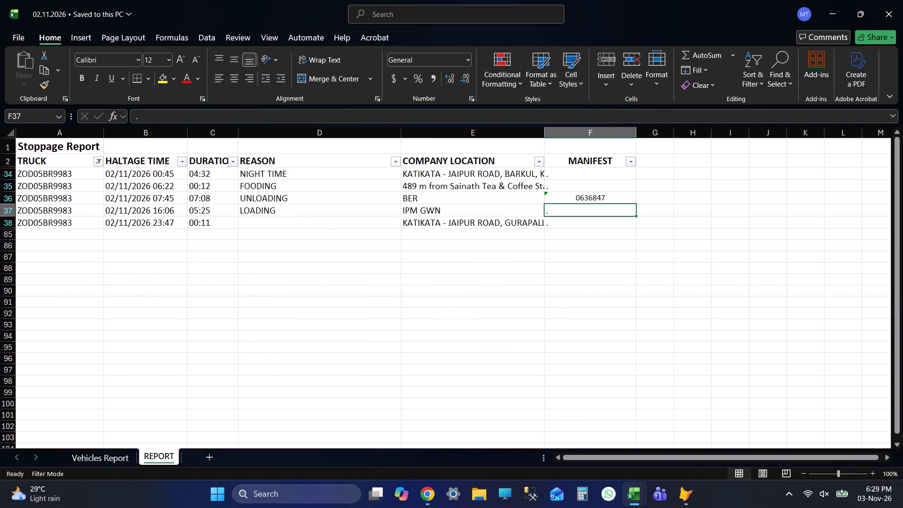
key("alt+Tab")
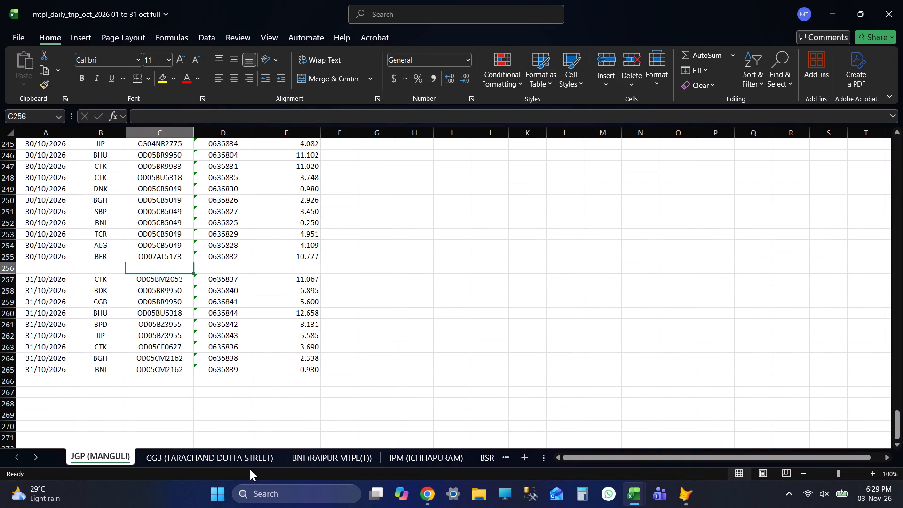
left_click(429, 455)
key("alt+Tab")
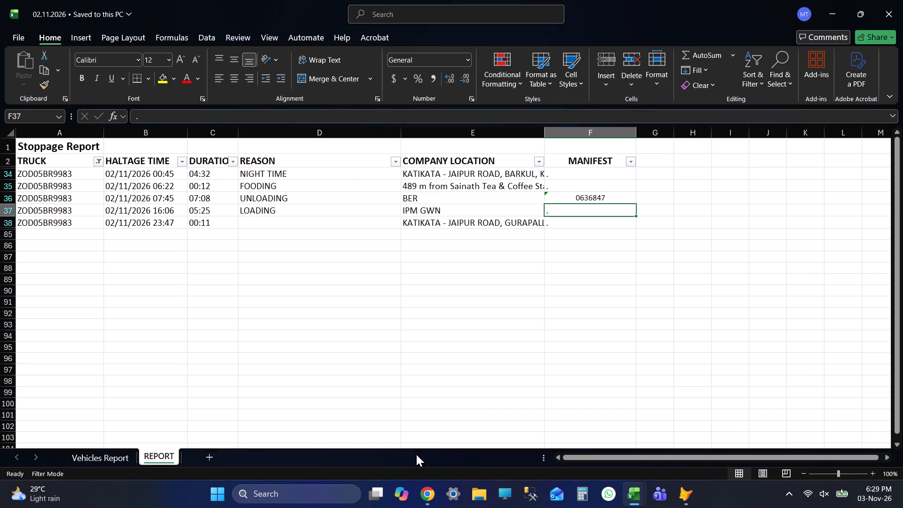
key("alt+Tab")
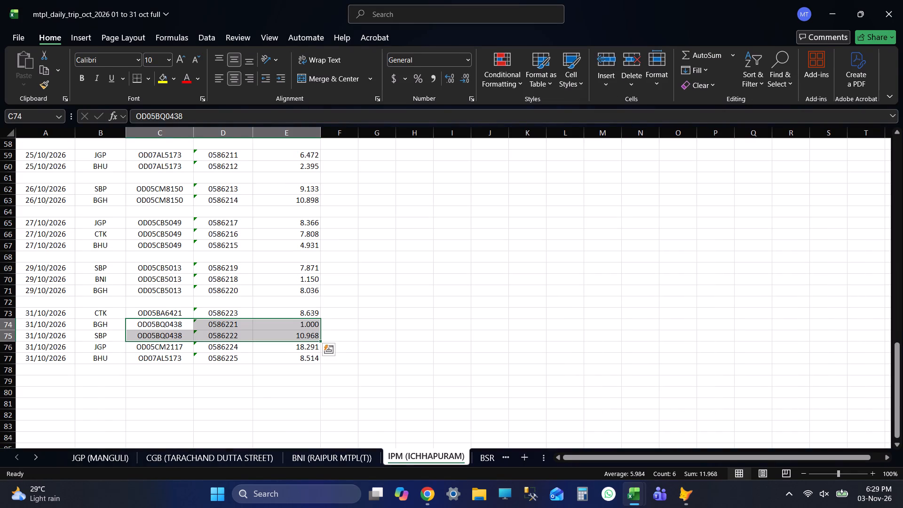
scroll(212, 311, "down", 1)
key("alt+Tab")
key("alt+Tab")
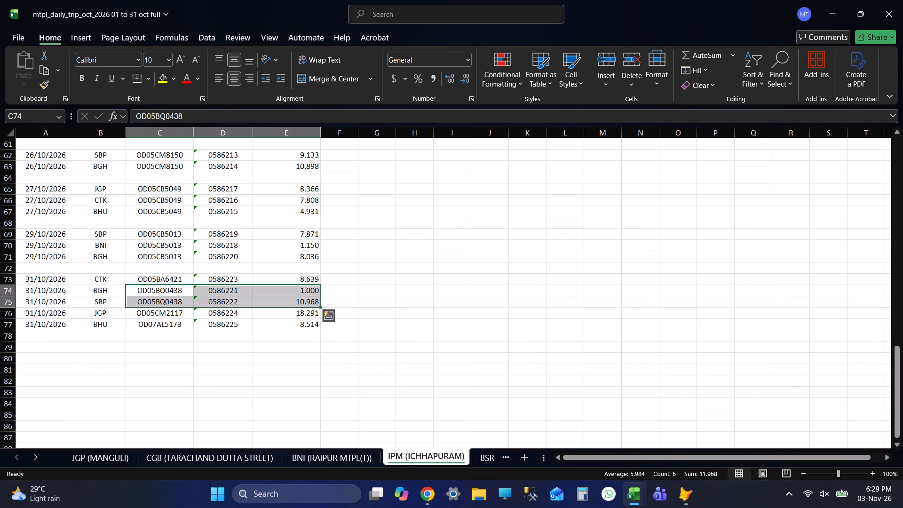
key("alt+Tab")
key("alt+Tab")
key("alt+Tab")
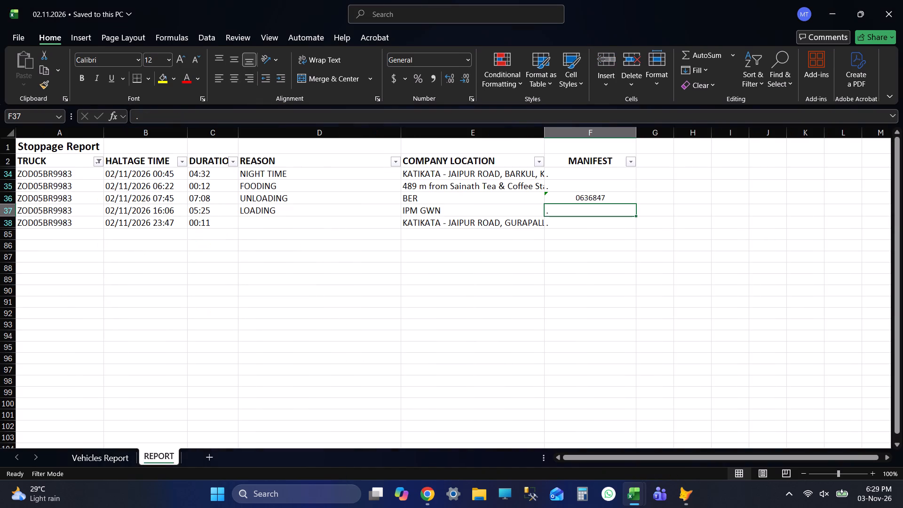
scroll(311, 285, "up", 6)
key("alt+Tab")
key("alt+Tab")
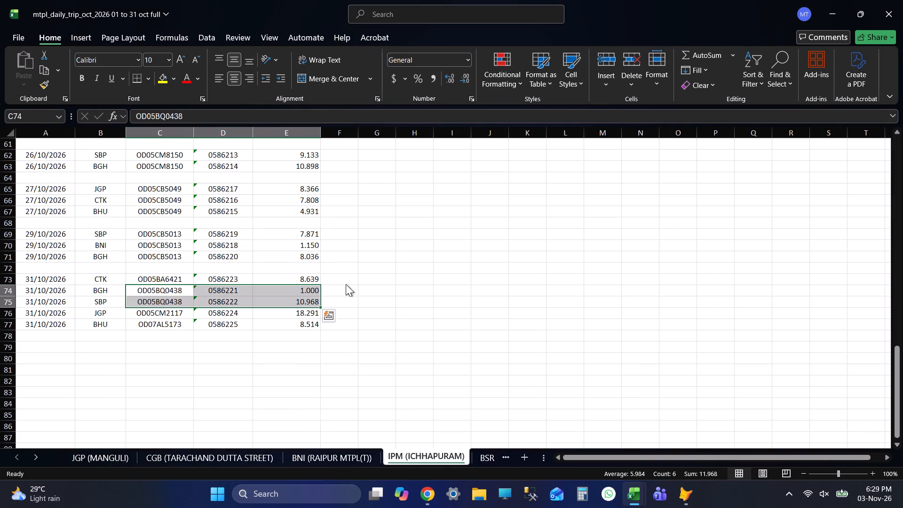
key("alt+Tab")
key("alt+Tab")
key("alt+Tab")
key("alt+Tab")
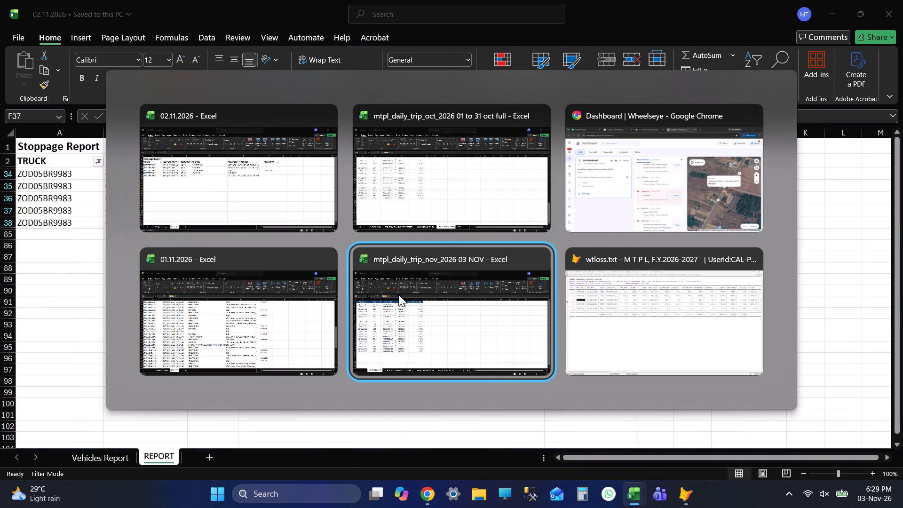
left_click(414, 457)
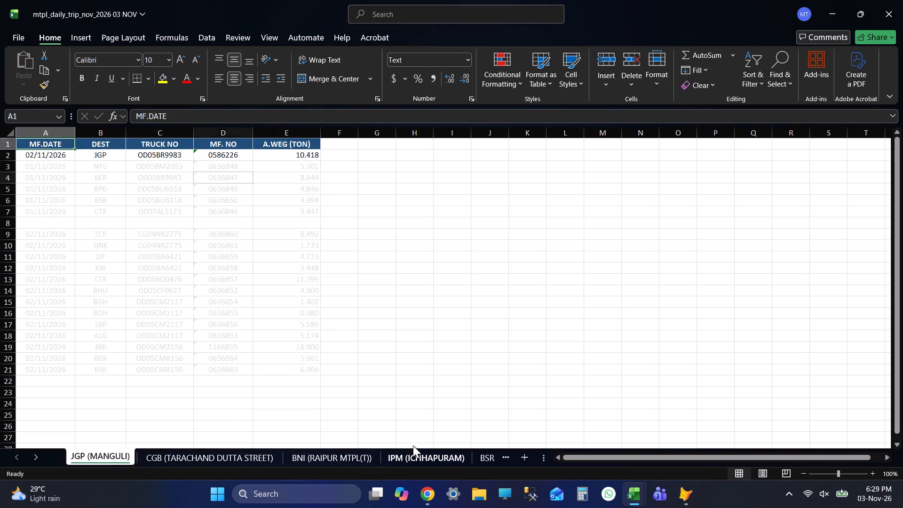
left_click(168, 155)
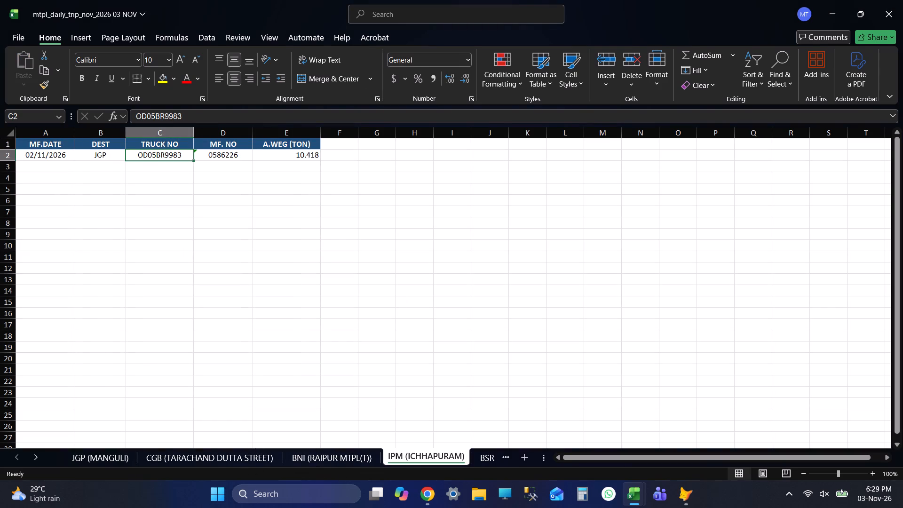
key("Tab")
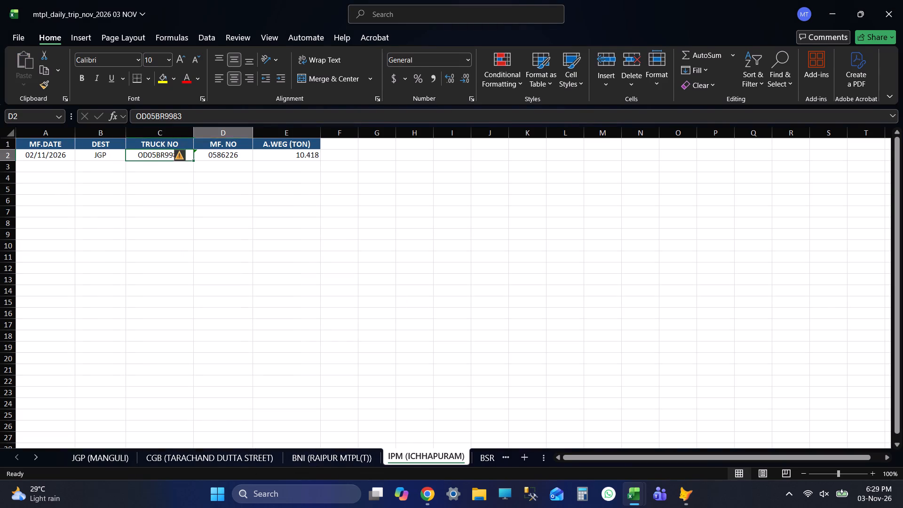
key("ctrl+c")
key("alt+Tab")
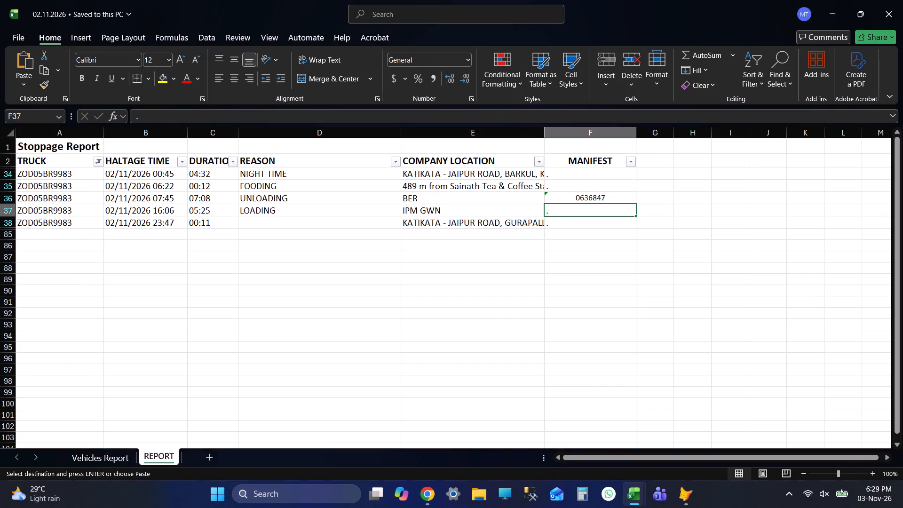
key("ctrl+v")
key("Return")
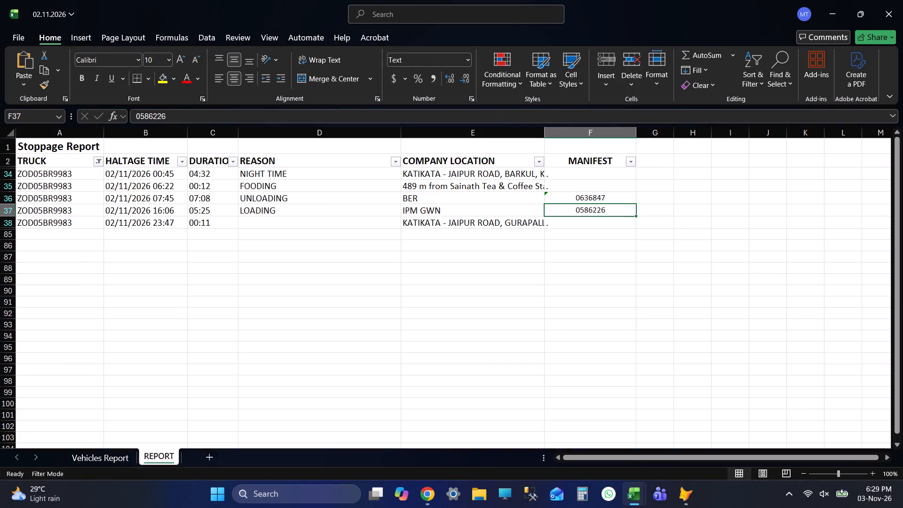
key("Return")
key("ctrl+s")
key("shift+Tab")
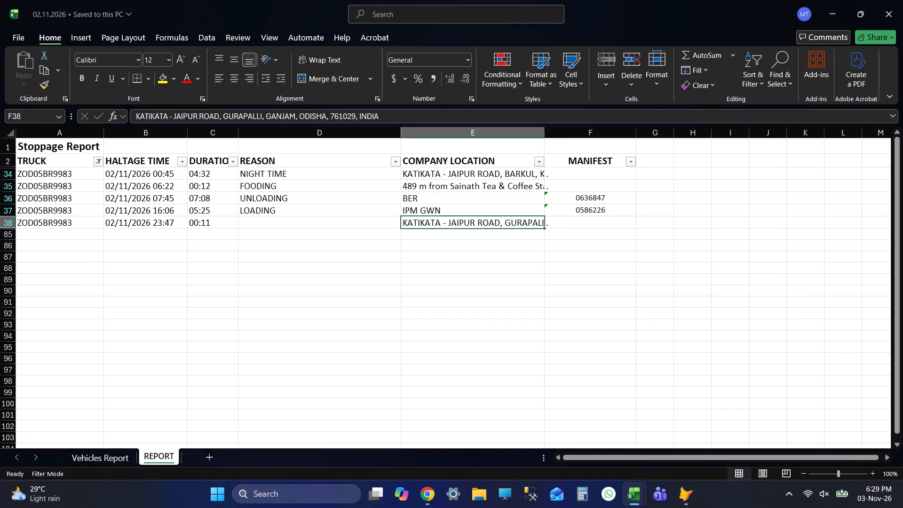
key("shift+Tab")
key("shift+Tab")
key("shift+Tab")
key("shift+Tab")
key("alt+Tab")
key("alt+Tab")
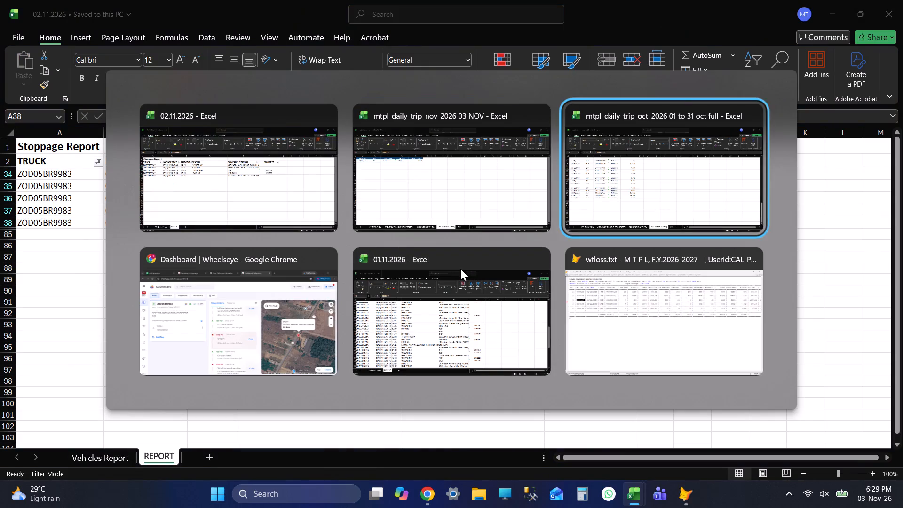
key("alt+Tab")
scroll(442, 325, "up", 3)
left_click(422, 360)
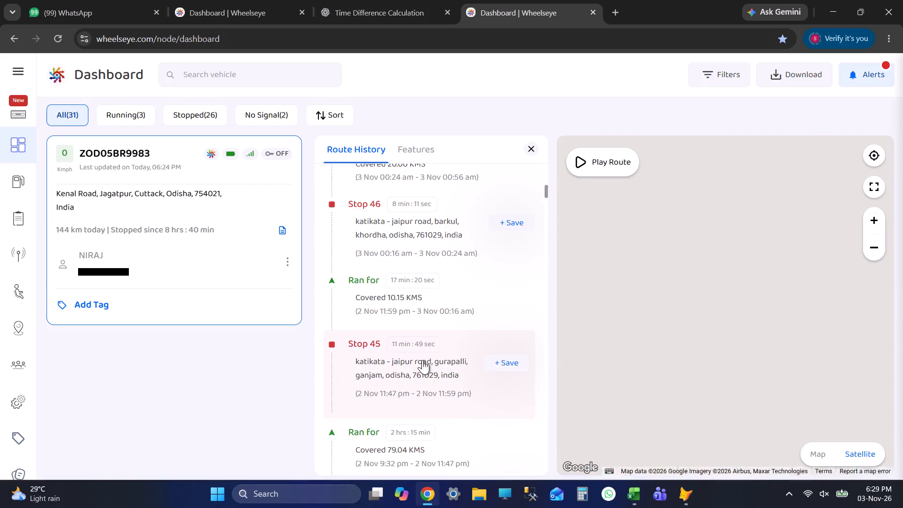
scroll(432, 359, "up", 1)
scroll(746, 310, "up", 1)
scroll(763, 304, "down", 1)
scroll(775, 298, "up", 2)
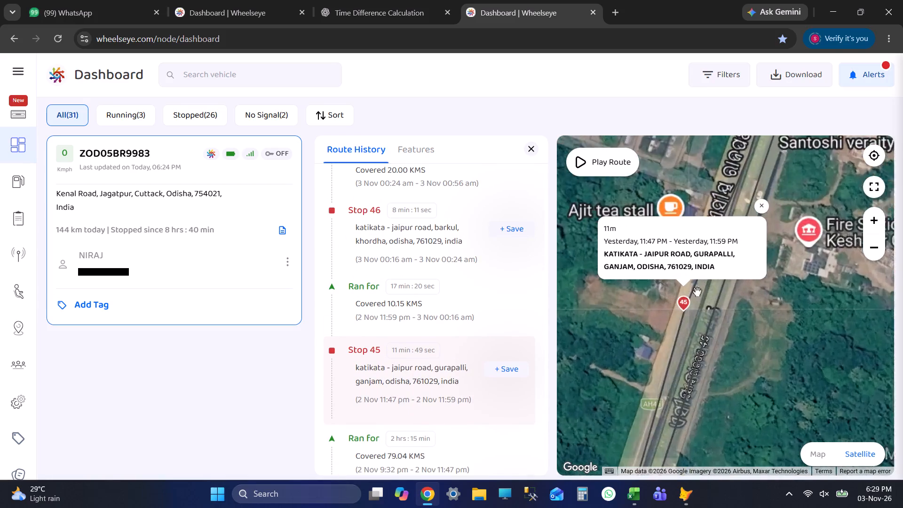
scroll(691, 294, "up", 3)
scroll(682, 301, "down", 1)
scroll(677, 313, "up", 1)
scroll(668, 319, "down", 1)
scroll(668, 319, "up", 7)
scroll(668, 319, "down", 1)
scroll(671, 319, "up", 1)
scroll(673, 320, "down", 5)
scroll(685, 331, "up", 1)
scroll(685, 332, "down", 1)
scroll(685, 332, "up", 1)
scroll(685, 332, "down", 1)
key("alt+Tab")
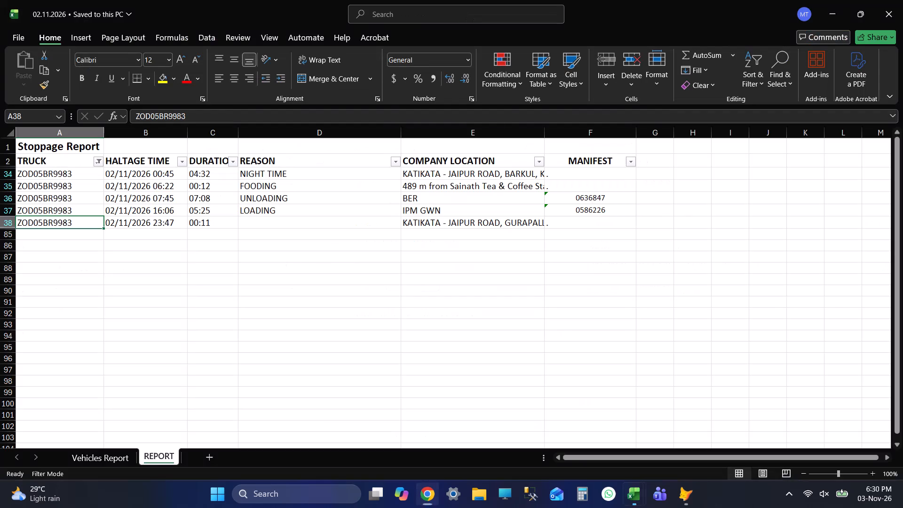
left_click(14, 222)
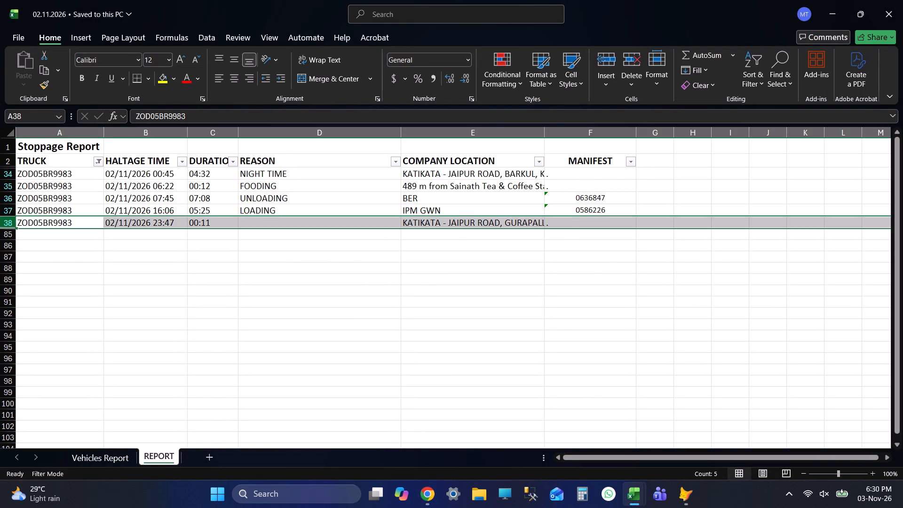
key("ctrl+minus")
left_click(436, 298)
key("ctrl+s")
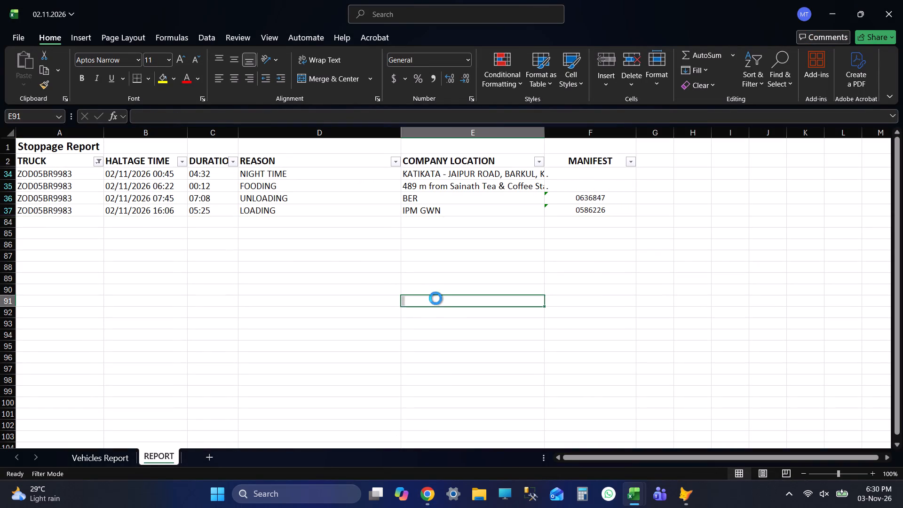
key("ctrl+s")
key("ctrl+s")
key("alt+Tab")
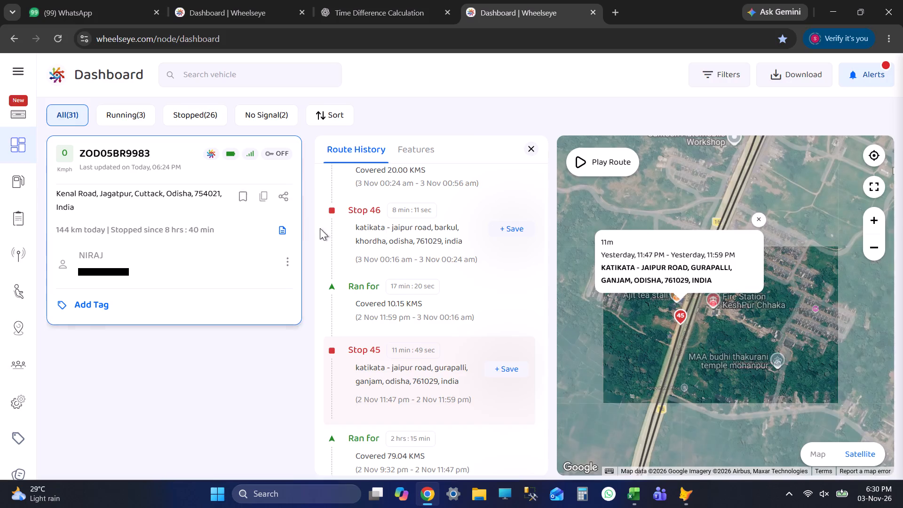
scroll(428, 310, "up", 2)
left_click(409, 361)
scroll(722, 293, "up", 3)
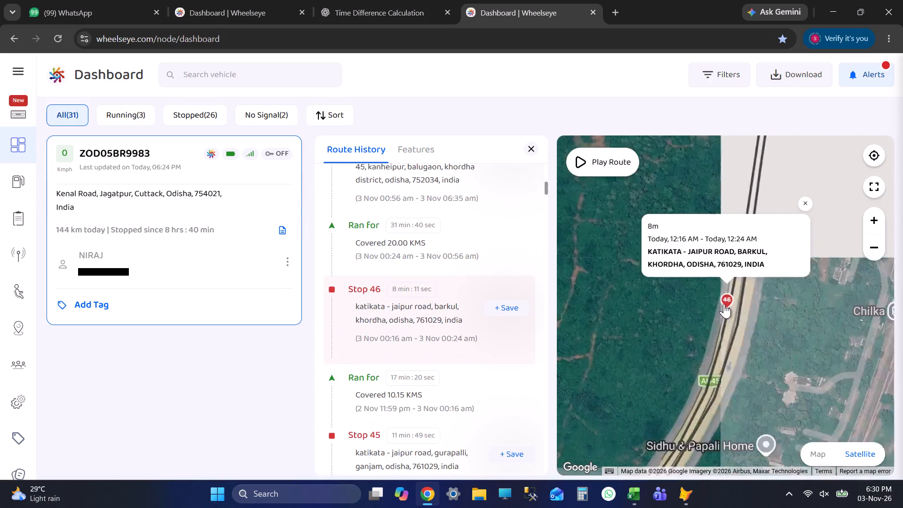
scroll(724, 304, "up", 1)
scroll(711, 325, "down", 2)
scroll(709, 327, "up", 1)
scroll(707, 329, "down", 1)
scroll(413, 339, "up", 3)
left_click(413, 339)
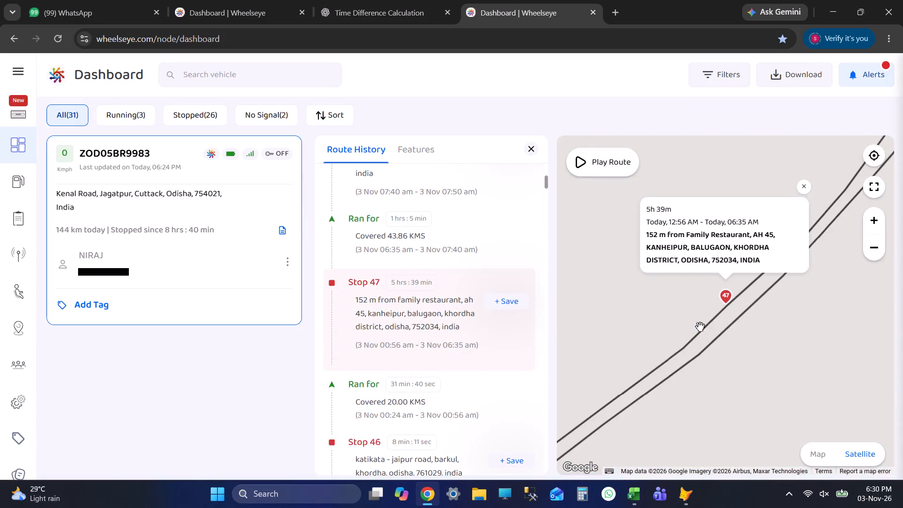
scroll(715, 319, "up", 2)
key("alt+Tab")
key("alt+Tab")
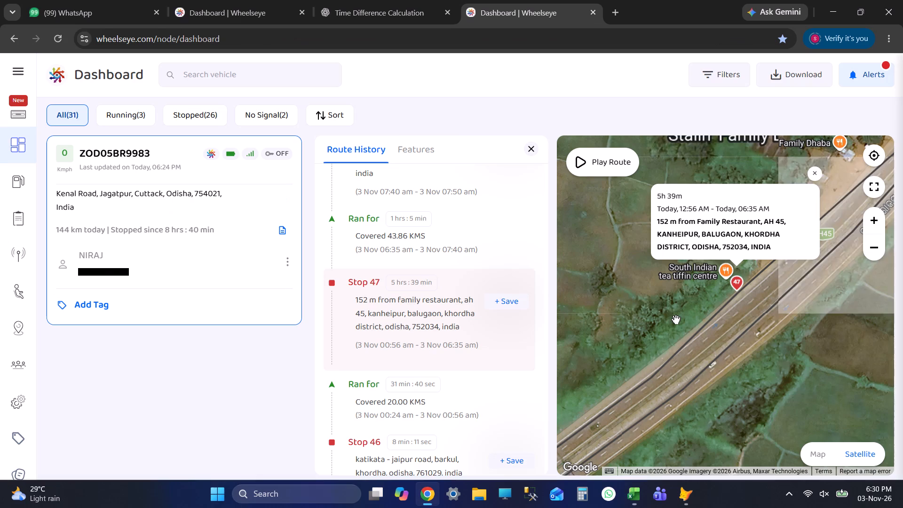
key("alt+Tab")
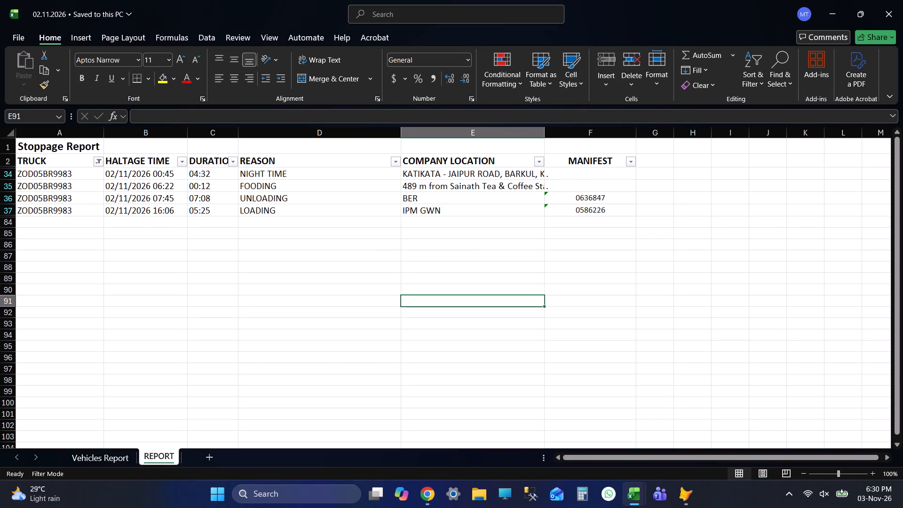
key("ctrl+s")
left_click(96, 163)
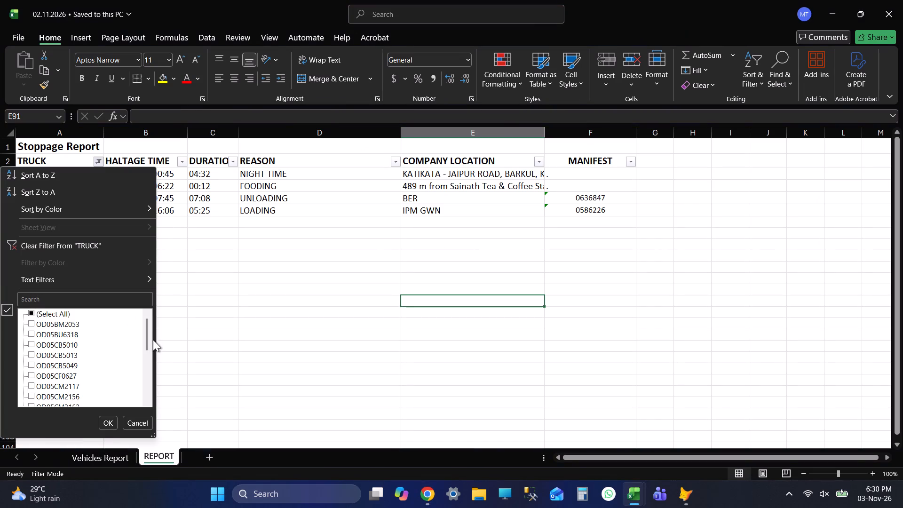
left_click_drag(147, 333, 150, 404)
left_click(59, 351)
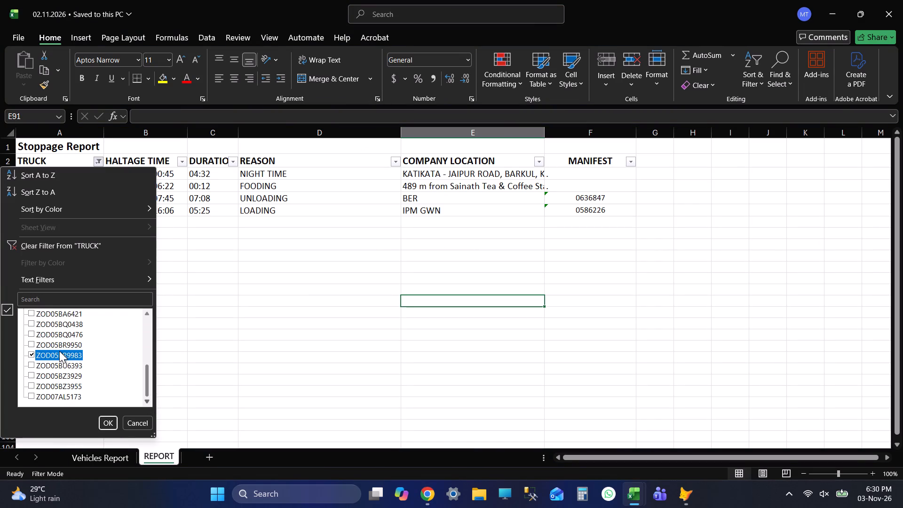
left_click(62, 365)
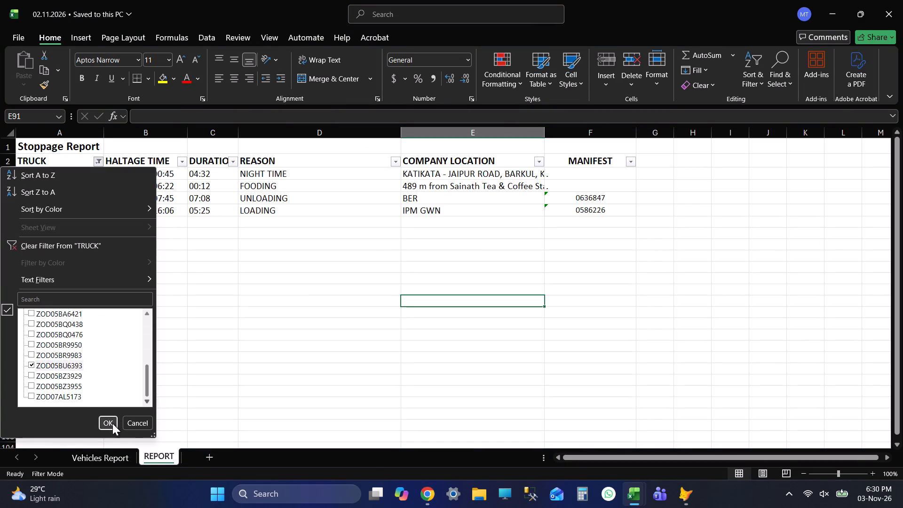
left_click(112, 424)
left_click(289, 306)
key("ctrl+s")
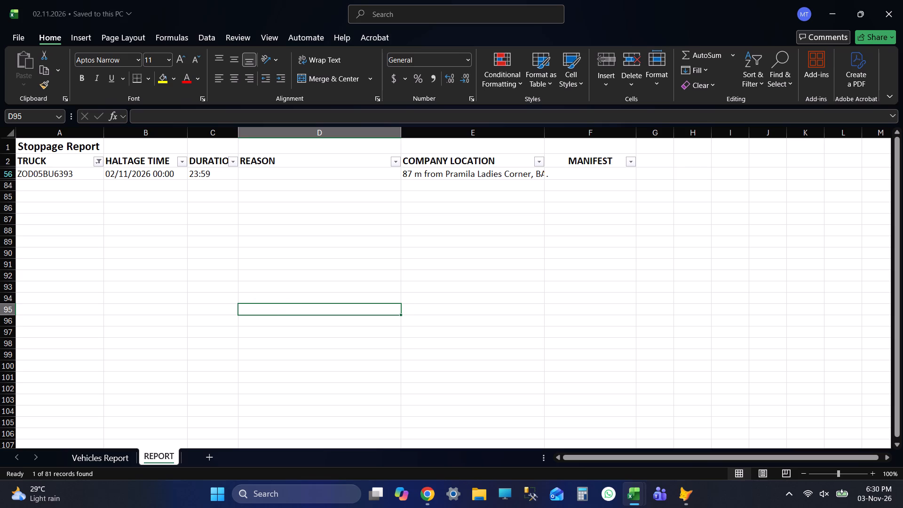
left_click(573, 171)
left_click(255, 179)
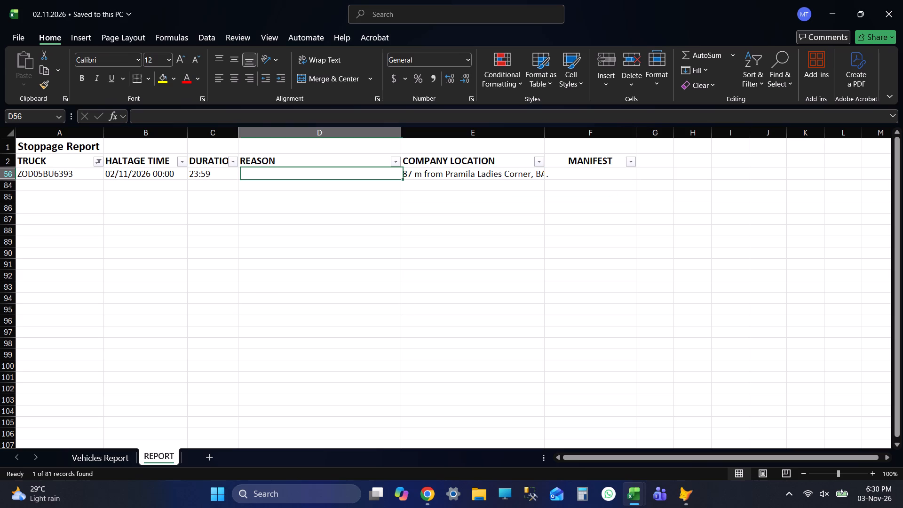
type("KHARAP GADI")
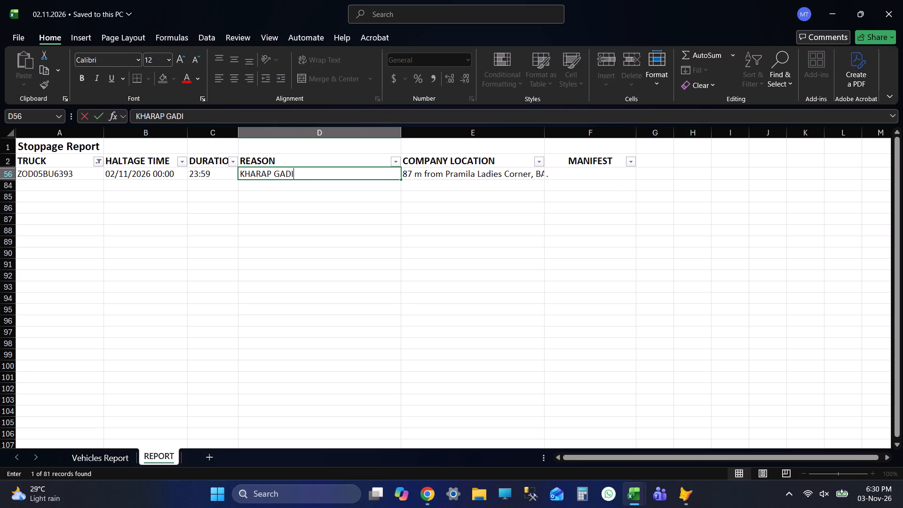
key("Return")
key("ctrl+s")
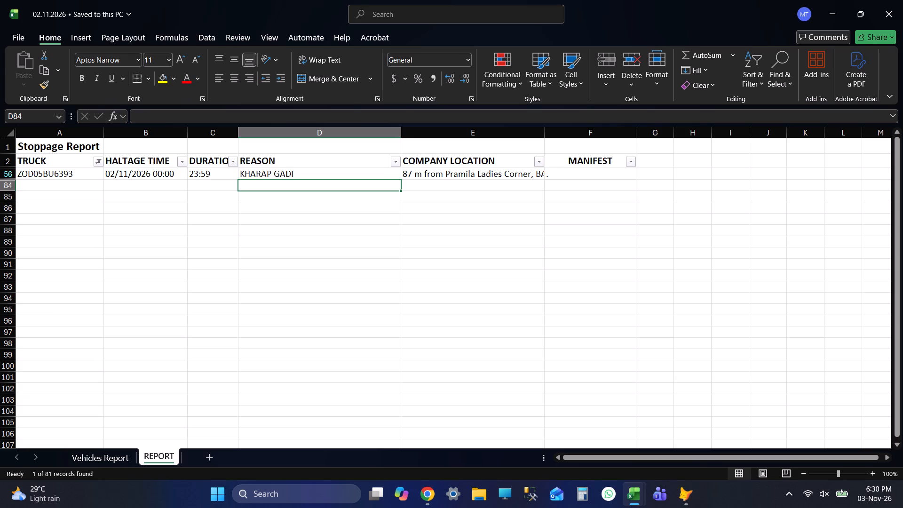
left_click(100, 162)
left_click_drag(143, 329, 141, 372)
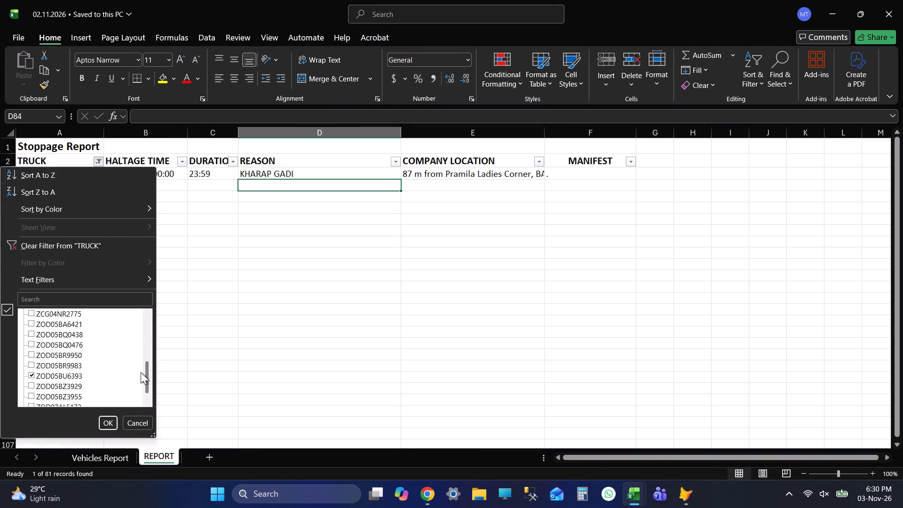
left_click_drag(141, 372, 137, 384)
left_click(41, 363)
left_click(54, 374)
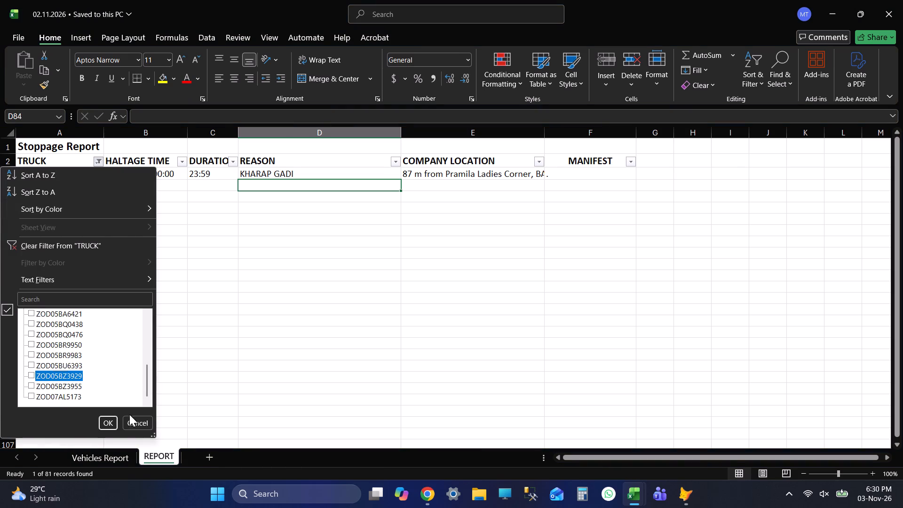
left_click(109, 422)
left_click(228, 289)
key("ctrl+s")
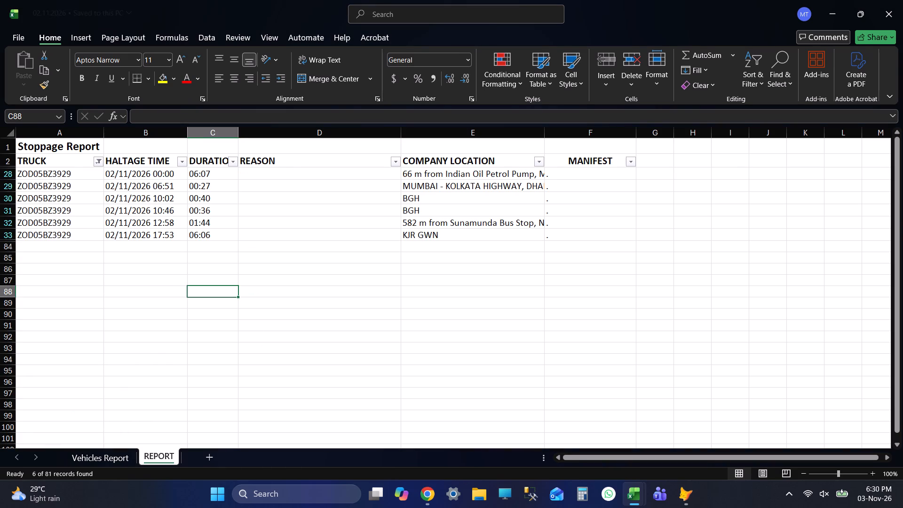
left_click(473, 164)
left_click(459, 176)
key("shift+Tab")
key("shift+Tab")
key("shift+Tab")
key("shift+Tab")
key("shift+Tab")
key("shift+Tab")
key("shift+Tab")
key("shift+Tab")
key("shift+Tab")
key("shift+Tab")
key("shift+Tab")
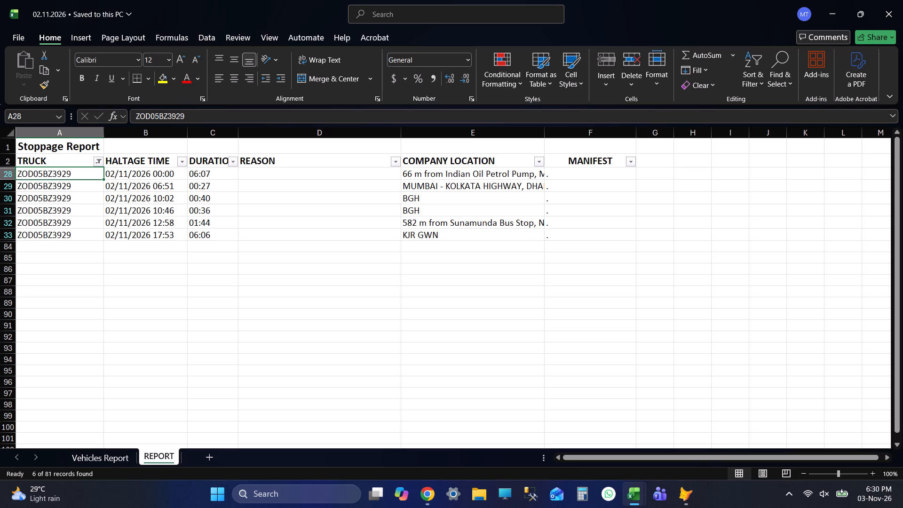
key("ctrl+c")
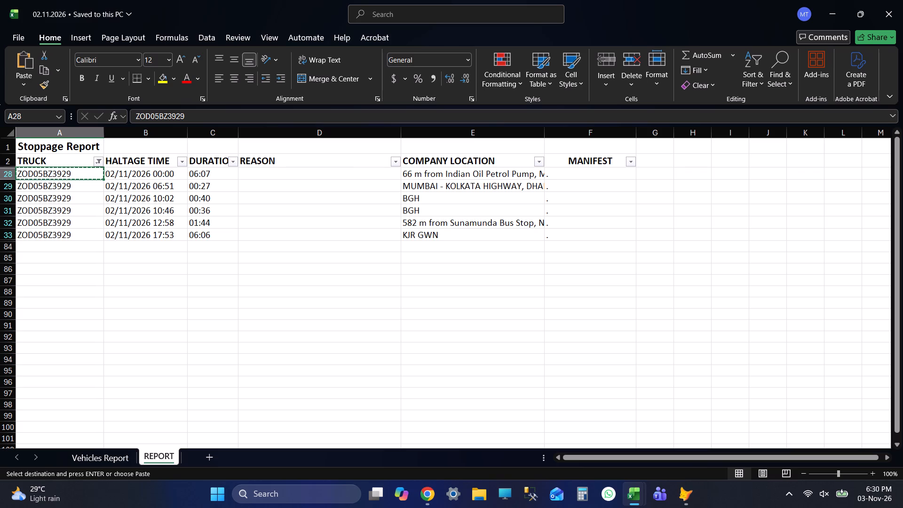
key("alt+Tab")
left_click(196, 76)
key("ctrl+v")
key("Return")
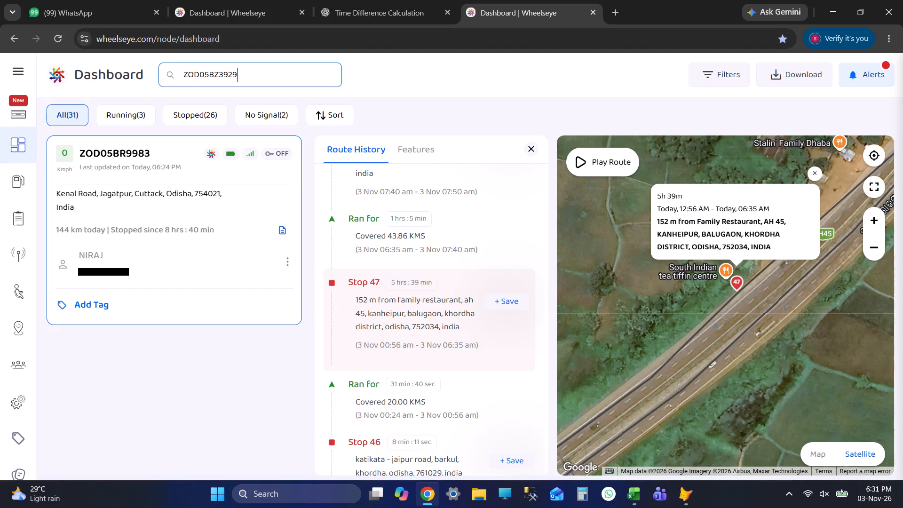
left_click(117, 227)
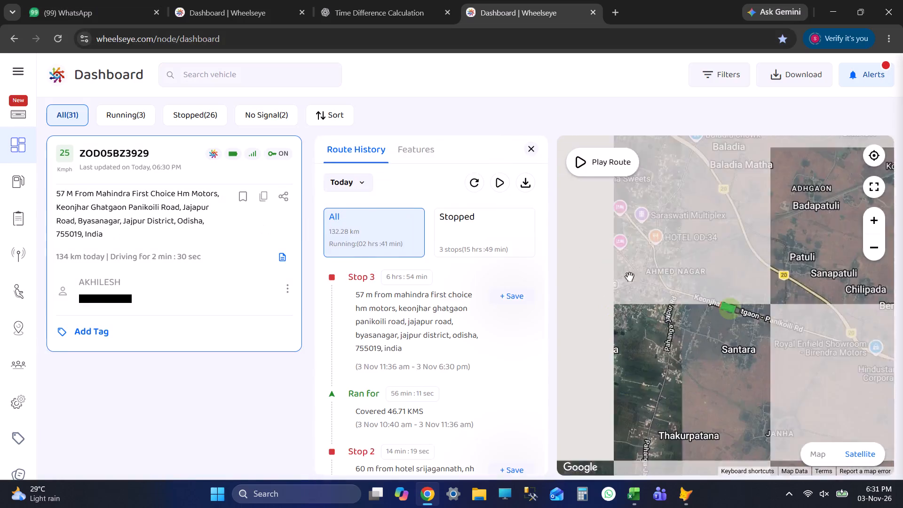
key("alt+Tab")
key("alt+Tab")
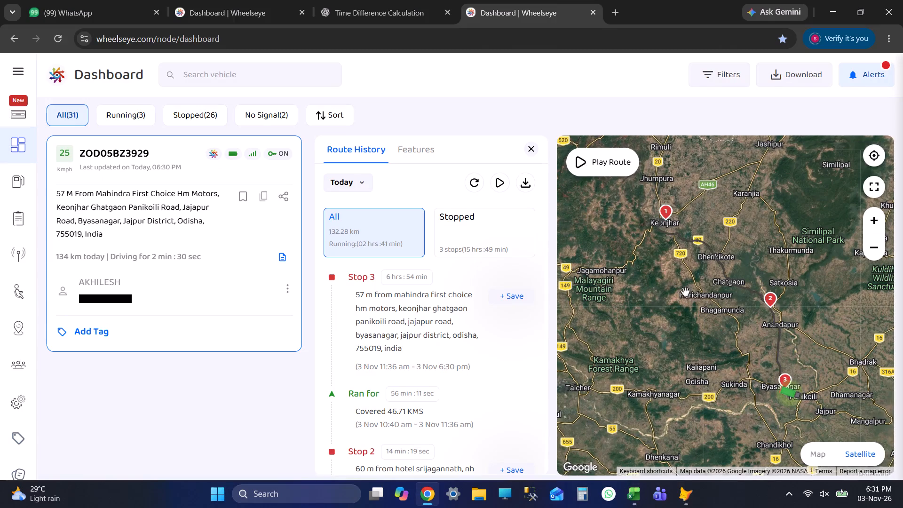
key("alt+Tab")
key("alt+Tab")
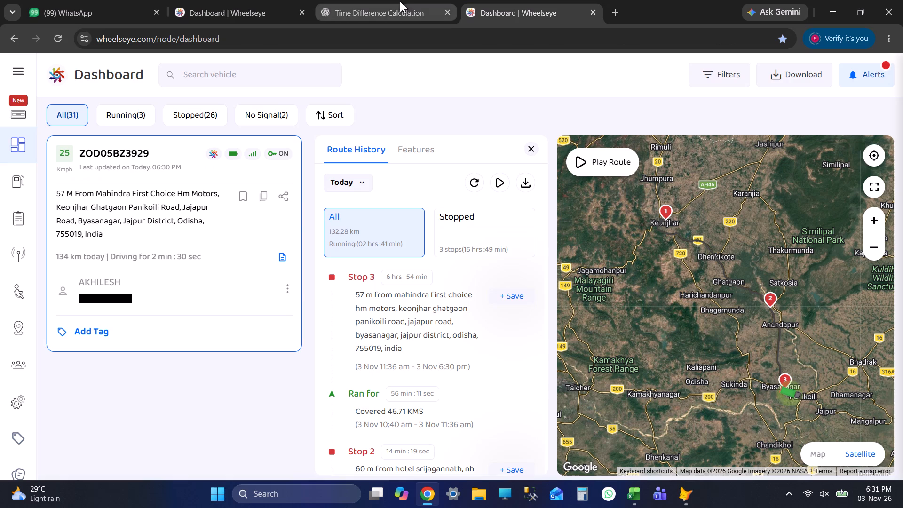
left_click(201, 13)
left_click(257, 83)
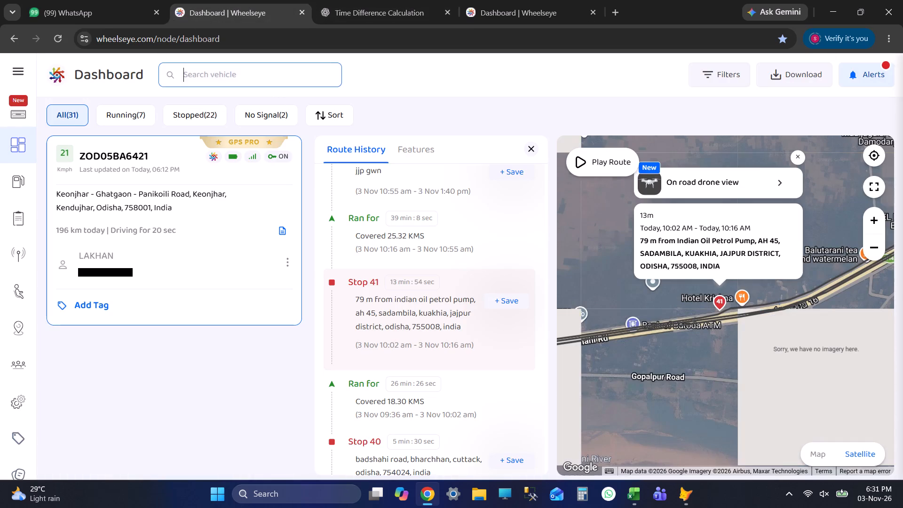
type("3955")
key("Return")
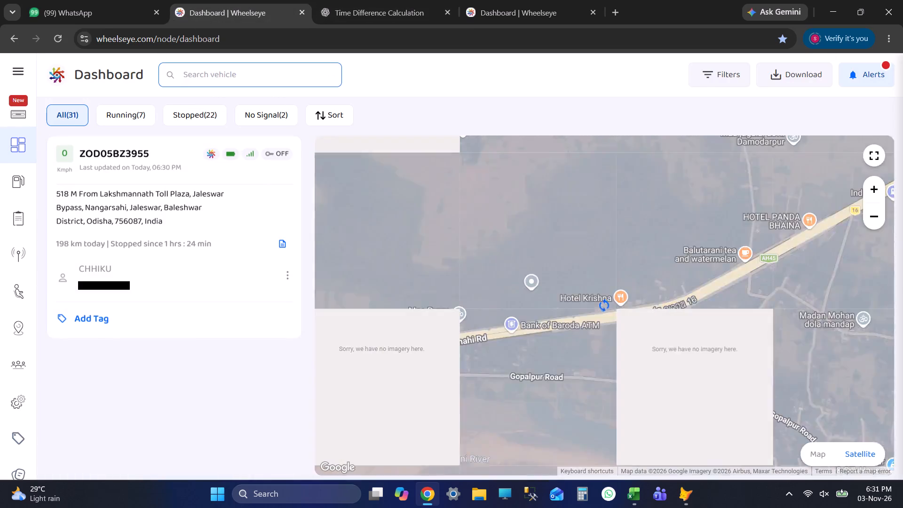
left_click(153, 209)
left_click(451, 314)
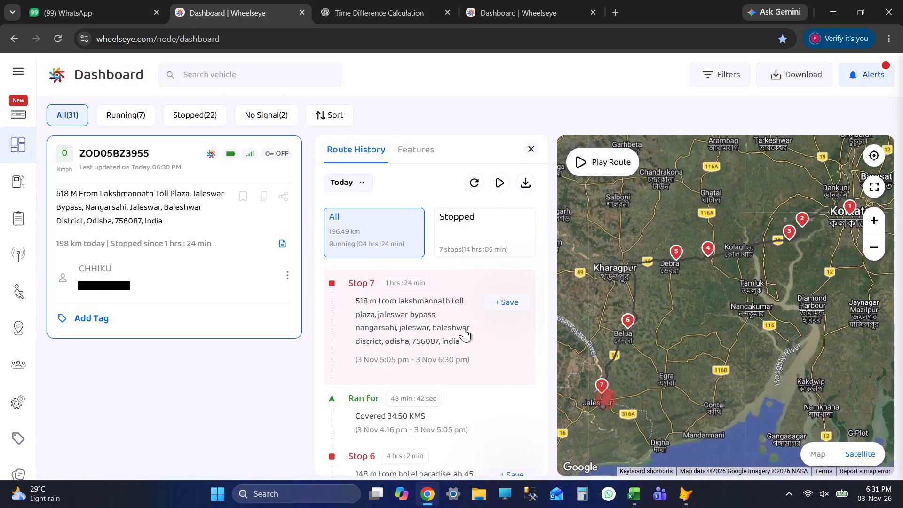
scroll(705, 369, "up", 7)
left_click_drag(703, 196, 709, 336)
scroll(708, 282, "up", 1)
scroll(708, 282, "down", 1)
scroll(708, 282, "up", 5)
left_click_drag(706, 268, 695, 323)
scroll(690, 325, "up", 1)
scroll(690, 325, "down", 1)
scroll(690, 325, "up", 2)
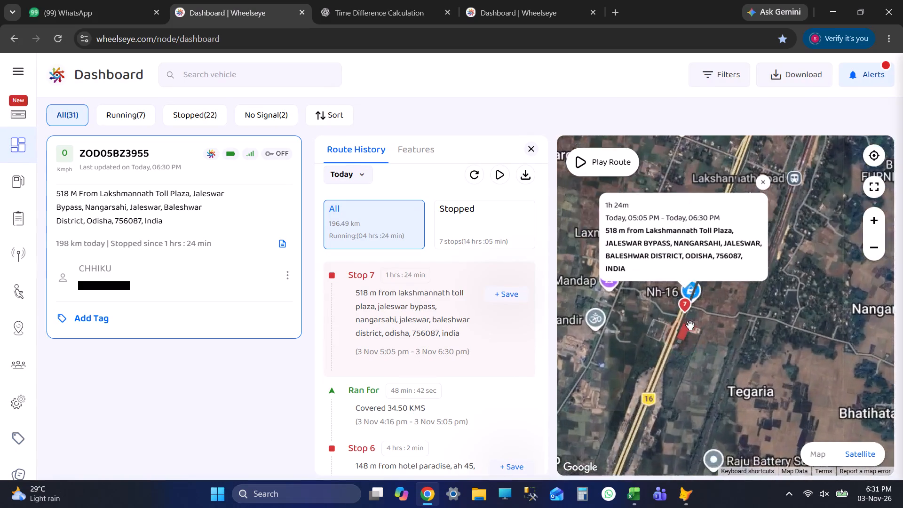
scroll(690, 325, "up", 4)
left_click_drag(685, 327, 707, 333)
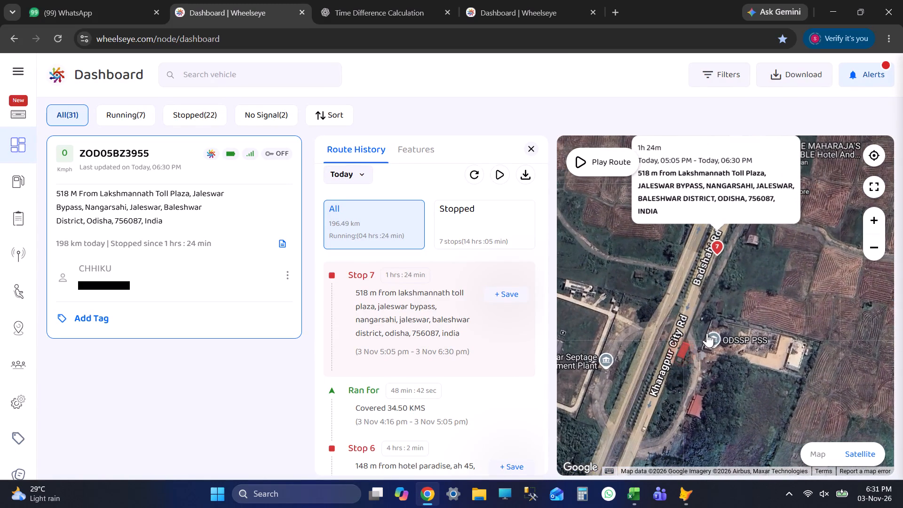
scroll(707, 333, "down", 1)
scroll(688, 334, "up", 2)
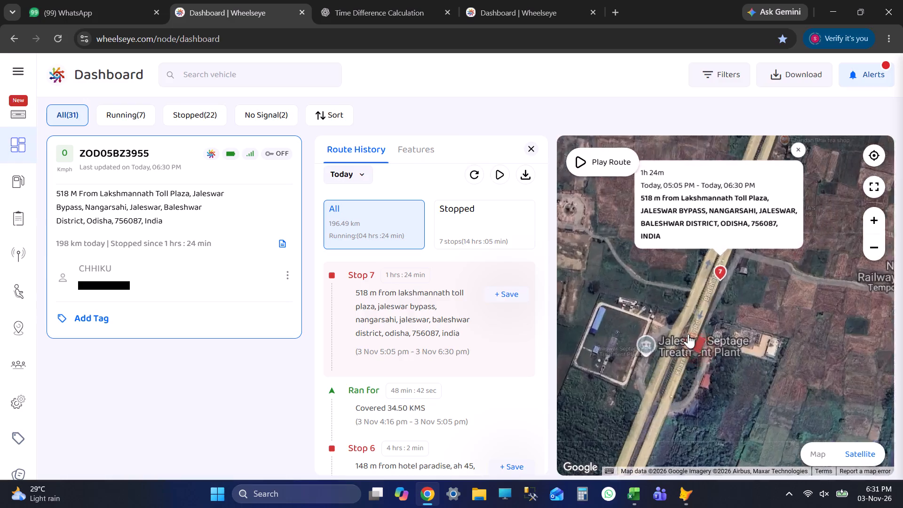
scroll(688, 334, "up", 2)
scroll(688, 334, "down", 3)
left_click_drag(688, 334, 723, 342)
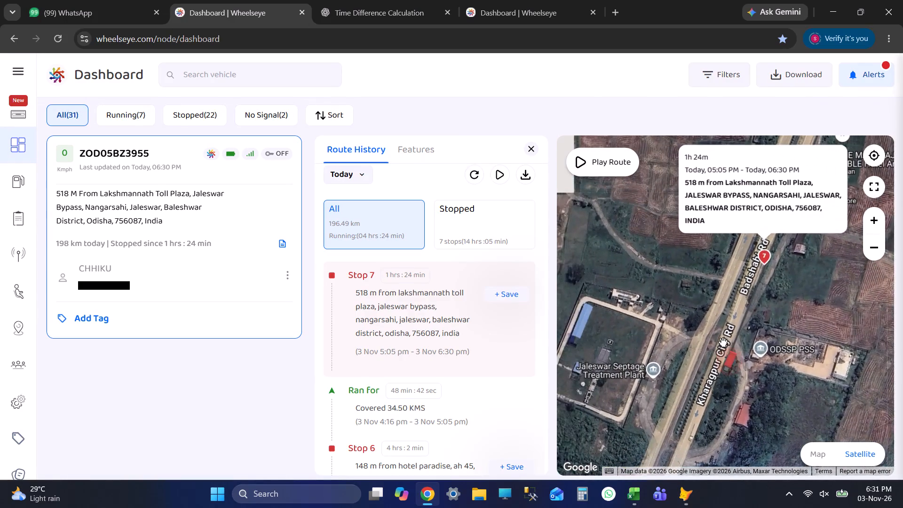
scroll(723, 342, "down", 1)
scroll(753, 349, "up", 2)
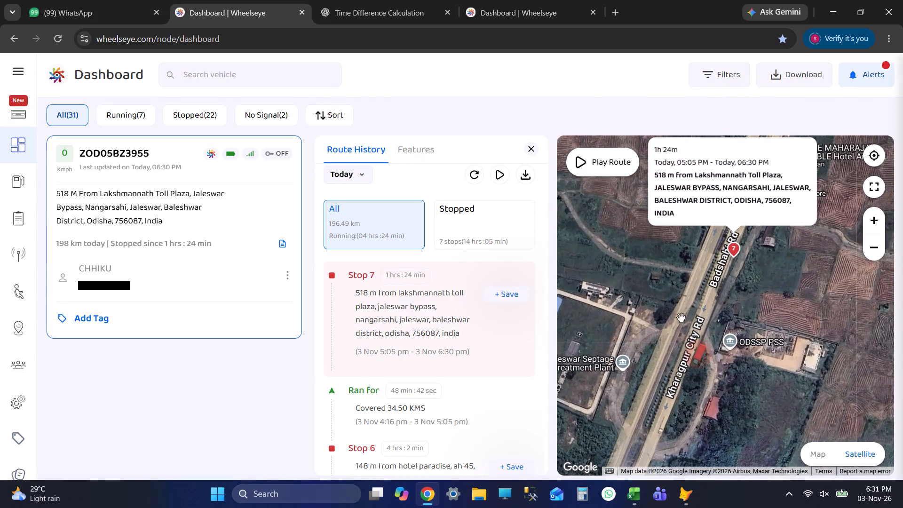
left_click_drag(681, 317, 736, 317)
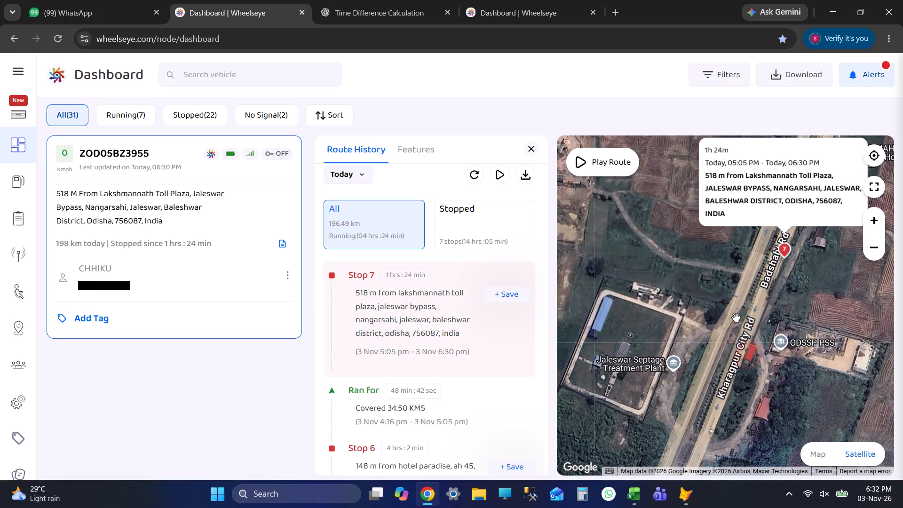
scroll(765, 386, "up", 3)
scroll(752, 382, "down", 3)
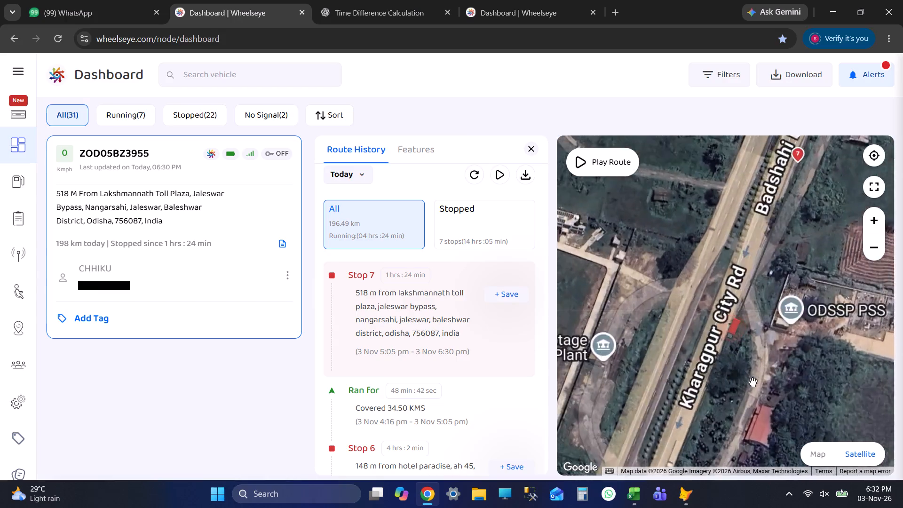
scroll(752, 382, "down", 3)
left_click(395, 325)
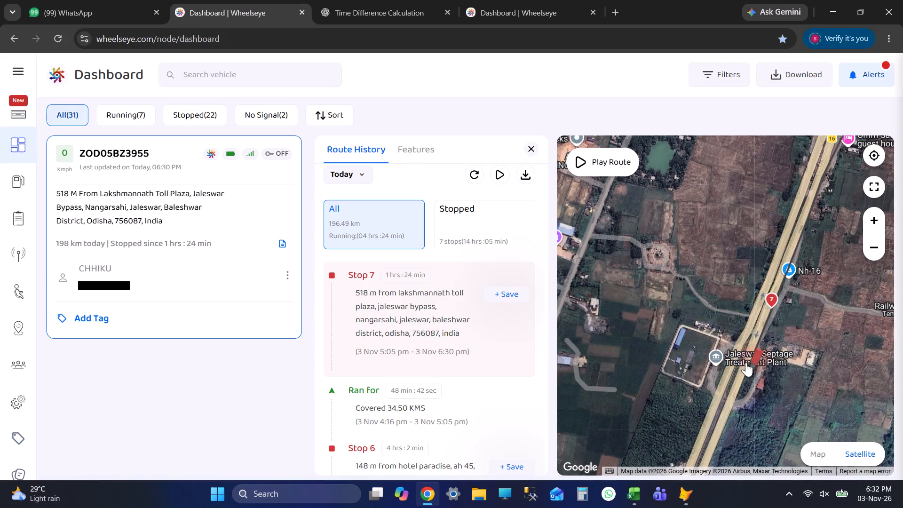
scroll(754, 384, "down", 4)
left_click_drag(760, 389, 725, 282)
scroll(724, 291, "up", 1)
scroll(725, 292, "down", 5)
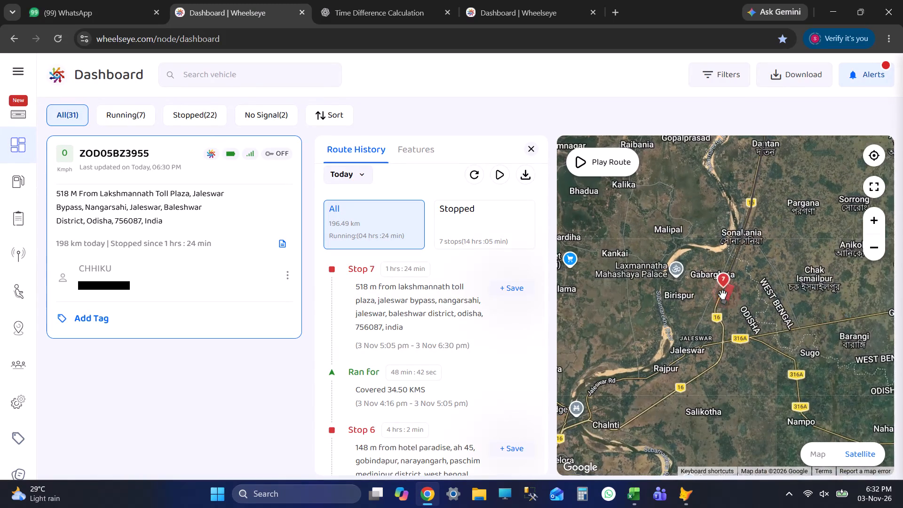
scroll(722, 298, "down", 2)
scroll(722, 289, "up", 1)
scroll(722, 289, "down", 1)
scroll(722, 289, "up", 5)
scroll(726, 298, "down", 1)
scroll(726, 299, "up", 2)
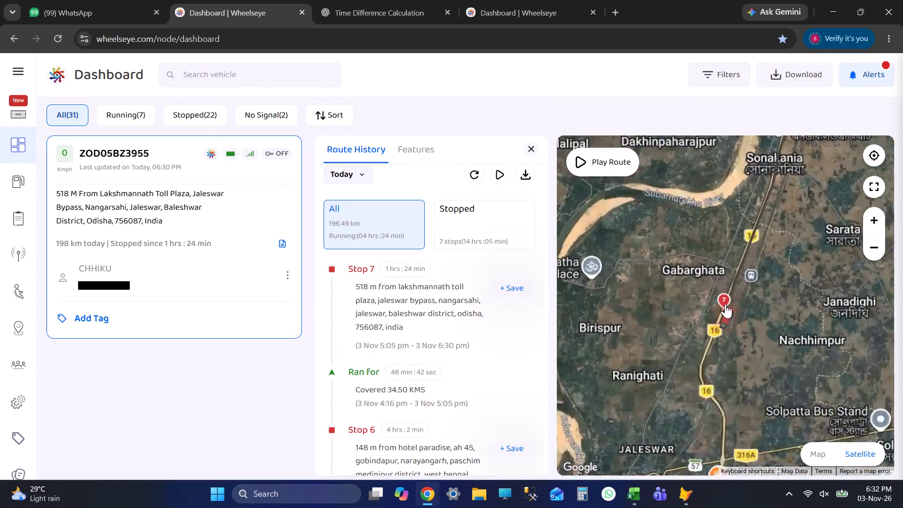
scroll(725, 304, "up", 11)
left_click_drag(712, 360, 720, 258)
scroll(736, 320, "up", 2)
scroll(734, 325, "down", 1)
scroll(729, 328, "up", 1)
left_click_drag(694, 332, 738, 294)
scroll(727, 317, "up", 1)
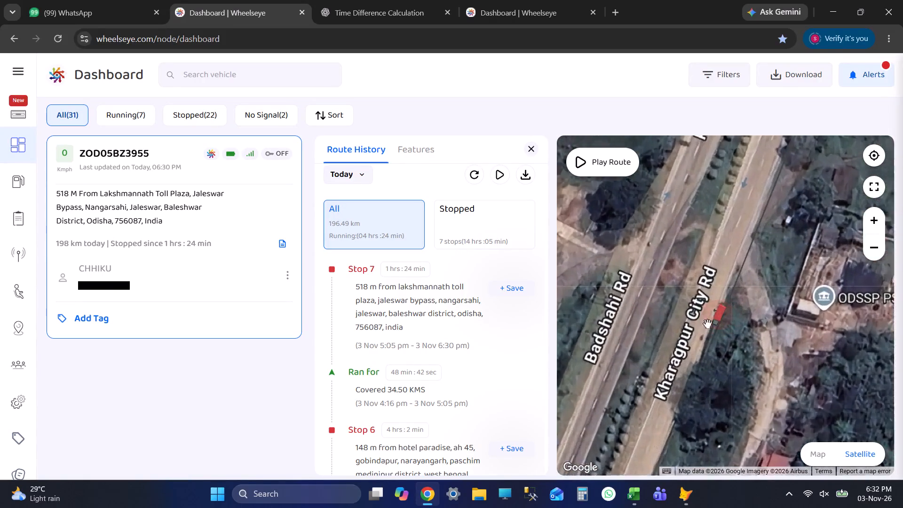
left_click_drag(679, 338, 721, 309)
scroll(727, 312, "up", 1)
scroll(727, 313, "down", 5)
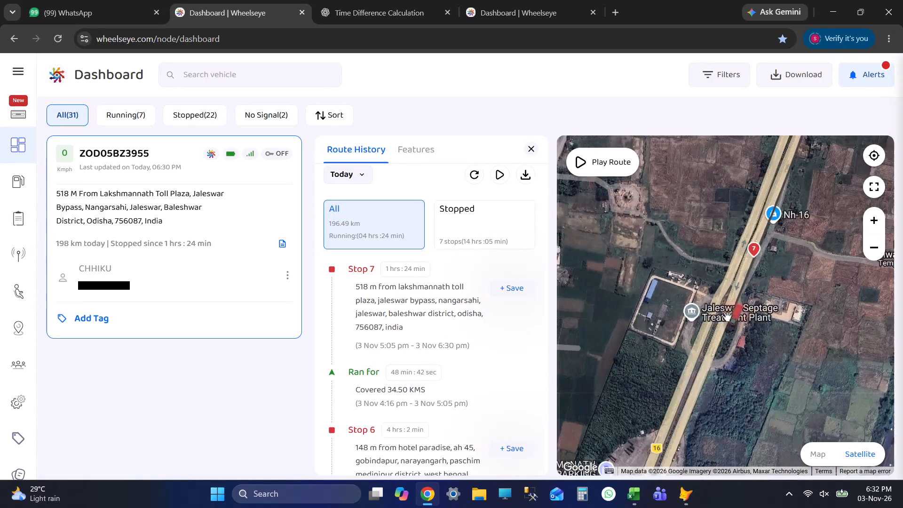
scroll(727, 317, "up", 3)
scroll(727, 317, "down", 3)
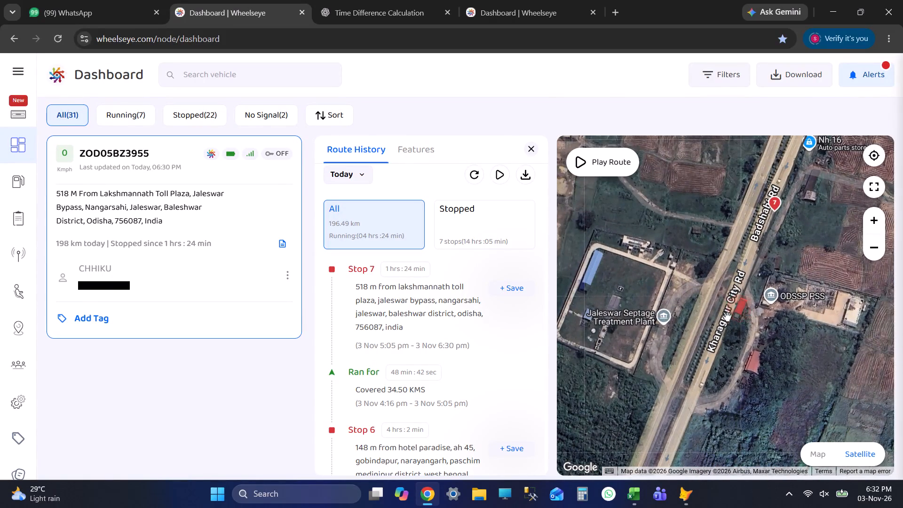
scroll(741, 313, "up", 1)
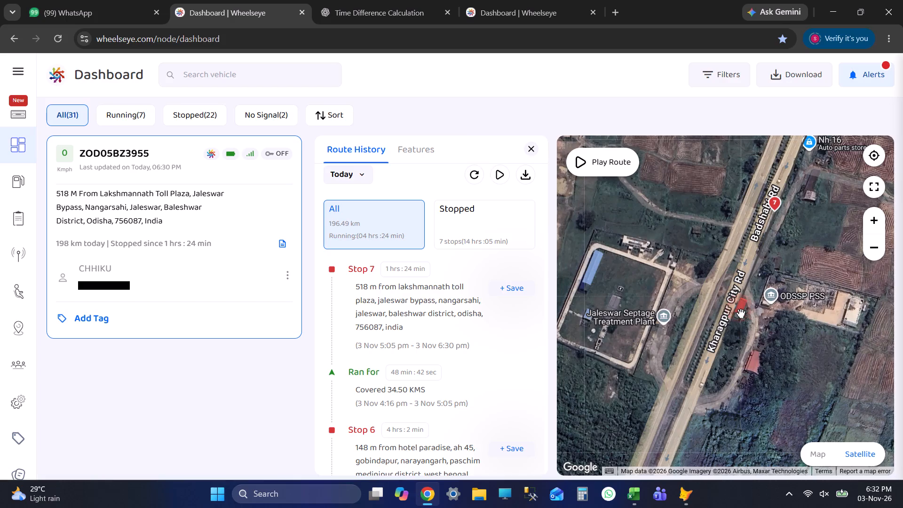
scroll(741, 313, "up", 1)
scroll(741, 313, "down", 5)
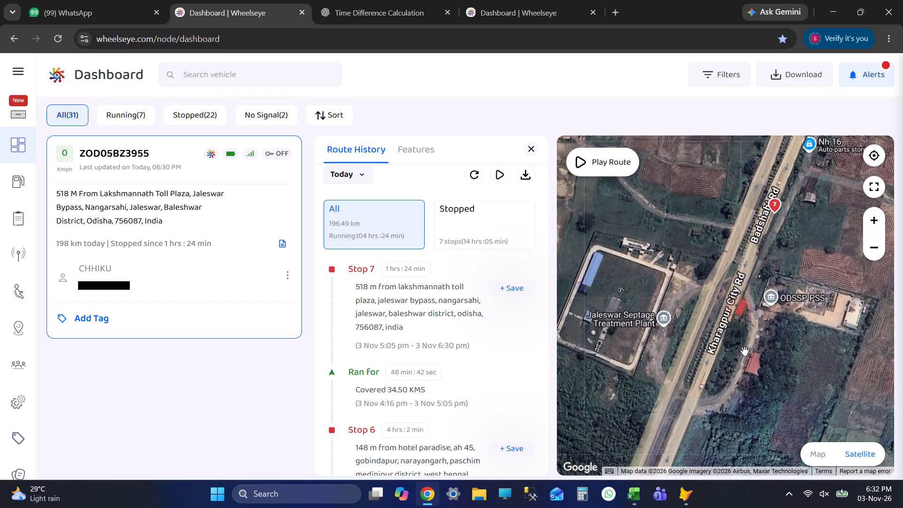
left_click_drag(745, 351, 760, 298)
scroll(748, 294, "up", 4)
left_click_drag(742, 280, 791, 337)
scroll(775, 328, "down", 5)
left_click_drag(760, 325, 721, 232)
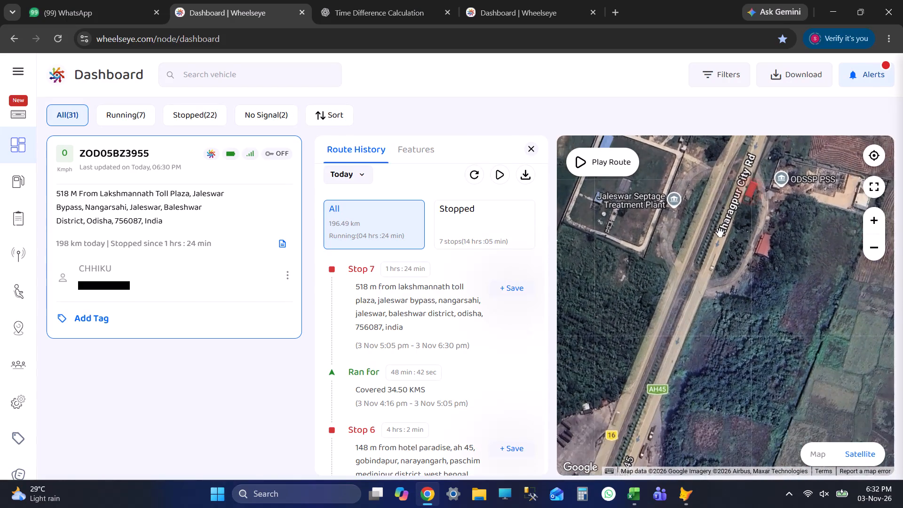
left_click_drag(720, 232, 756, 243)
scroll(756, 243, "down", 2)
scroll(756, 243, "up", 1)
scroll(756, 243, "down", 1)
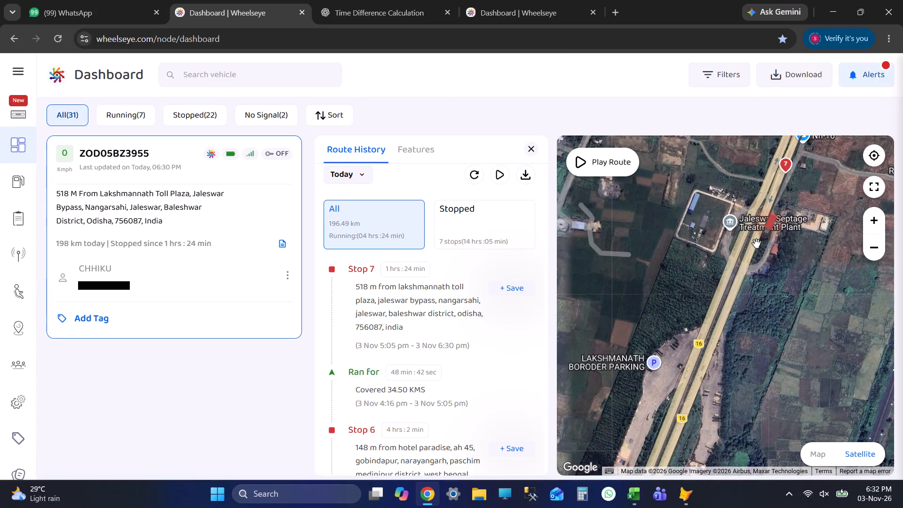
scroll(756, 243, "down", 2)
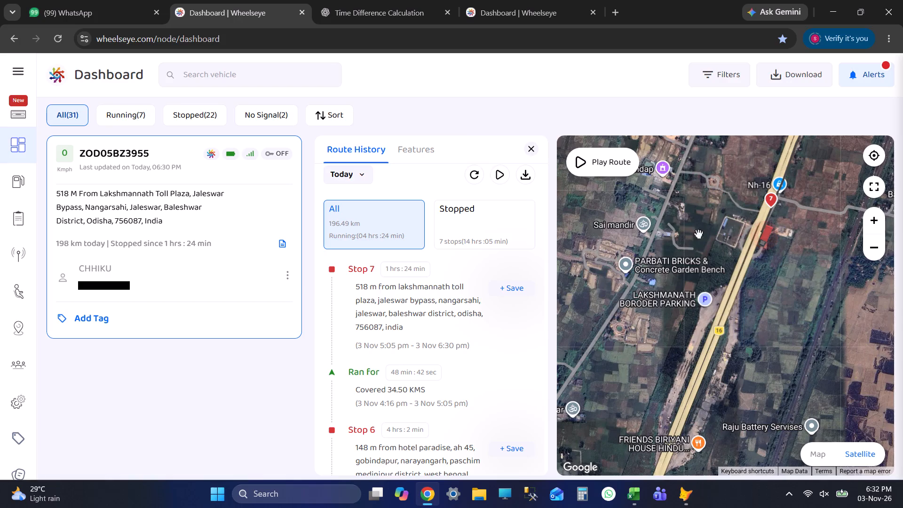
scroll(773, 212, "up", 5)
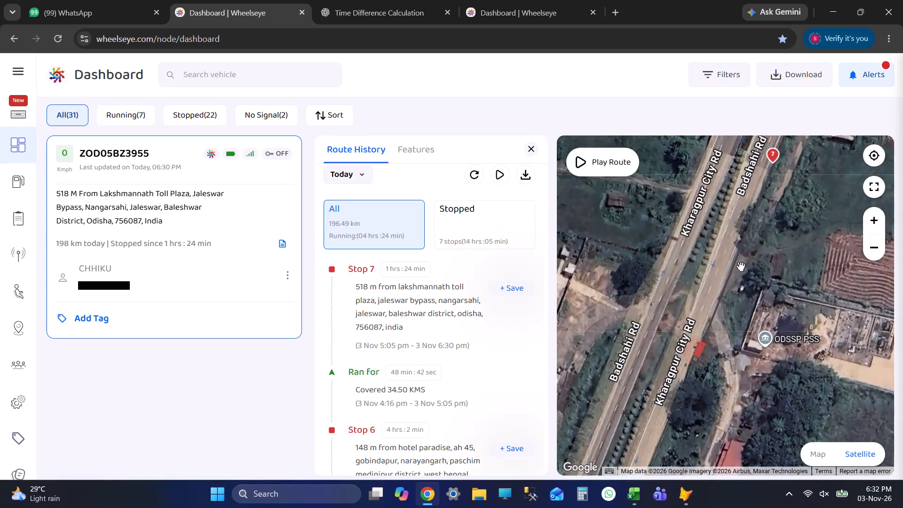
scroll(741, 267, "down", 8)
left_click_drag(742, 286, 727, 306)
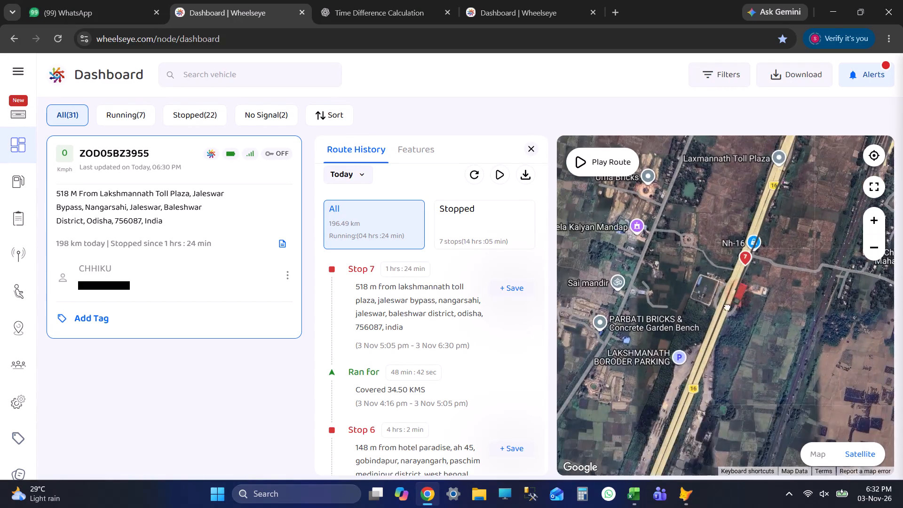
left_click_drag(727, 306, 721, 322)
scroll(746, 188, "down", 1)
scroll(754, 188, "up", 1)
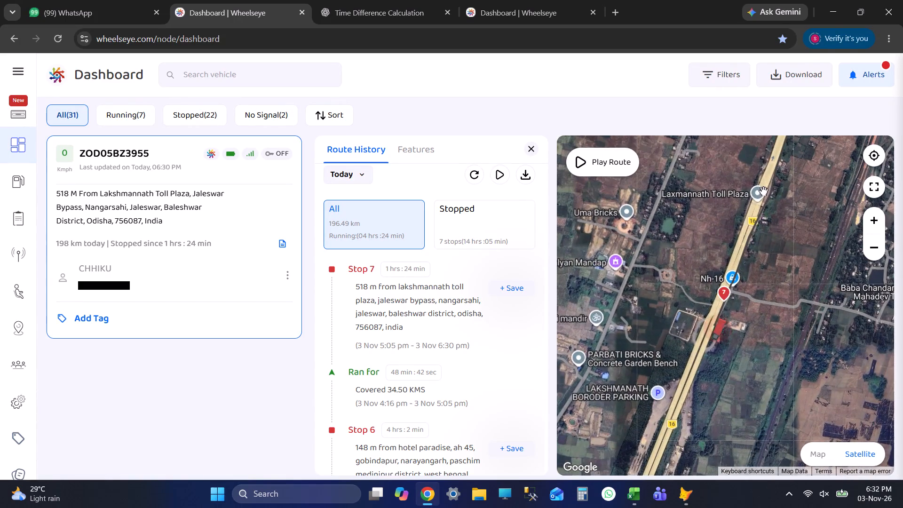
scroll(758, 189, "down", 1)
scroll(763, 191, "up", 1)
scroll(763, 191, "down", 1)
scroll(763, 191, "up", 5)
scroll(760, 202, "down", 1)
scroll(758, 204, "up", 5)
scroll(747, 222, "down", 1)
scroll(746, 225, "up", 1)
scroll(746, 226, "down", 1)
scroll(745, 230, "up", 5)
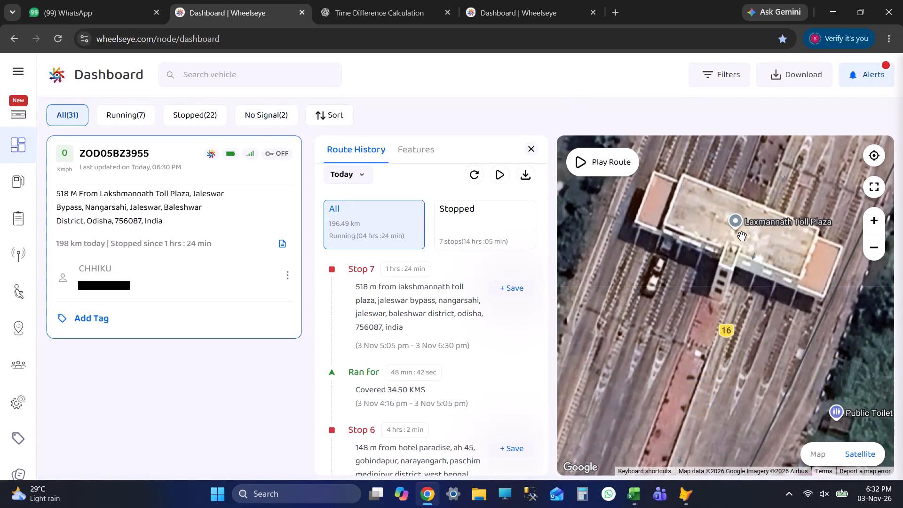
scroll(742, 236, "down", 3)
scroll(742, 236, "up", 1)
scroll(742, 236, "down", 3)
scroll(742, 236, "up", 1)
scroll(742, 236, "down", 3)
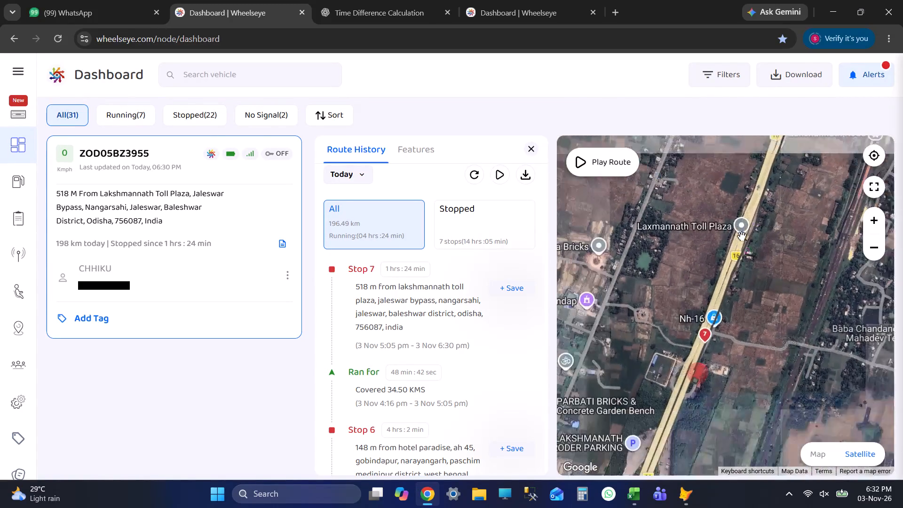
scroll(704, 348, "up", 5)
scroll(718, 360, "down", 1)
scroll(718, 360, "up", 1)
left_click_drag(707, 343, 721, 310)
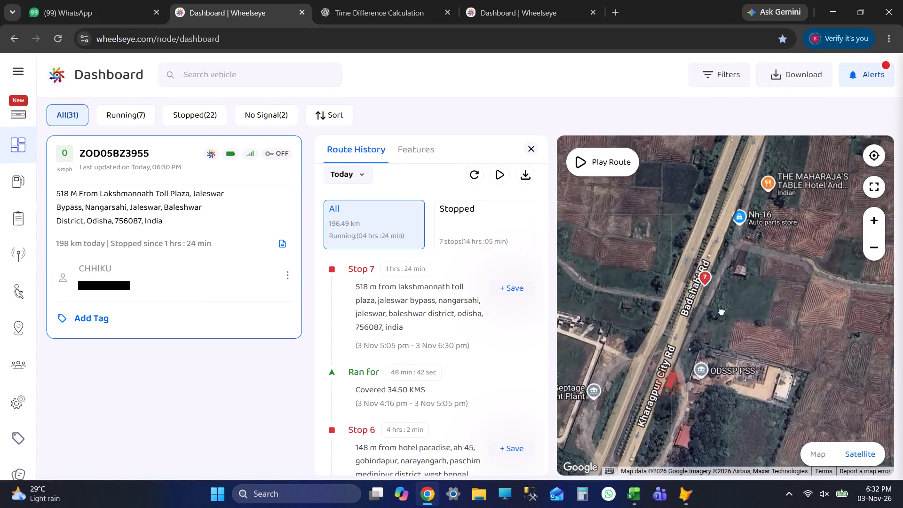
left_click_drag(721, 310, 748, 296)
scroll(742, 303, "down", 1)
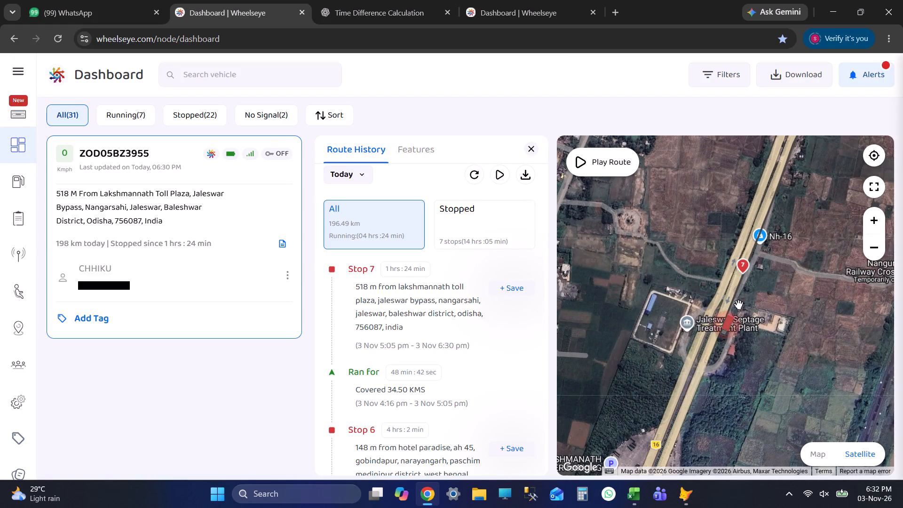
scroll(624, 211, "up", 4)
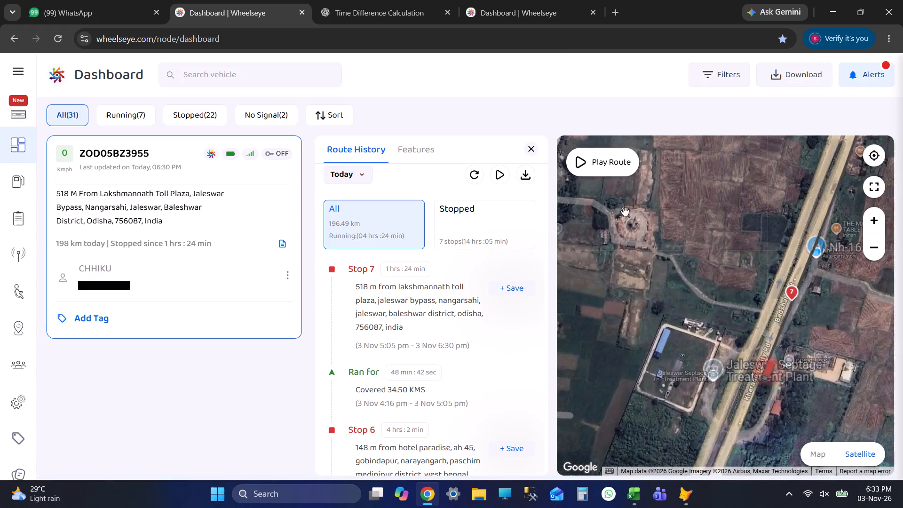
Inspect the circular structure west of the highway near ZOD05BZ3955's Stop 7 on the satellite map.
scroll(625, 212, "up", 1)
scroll(625, 212, "down", 1)
scroll(625, 212, "up", 1)
scroll(625, 212, "down", 1)
scroll(625, 212, "up", 6)
scroll(647, 247, "down", 4)
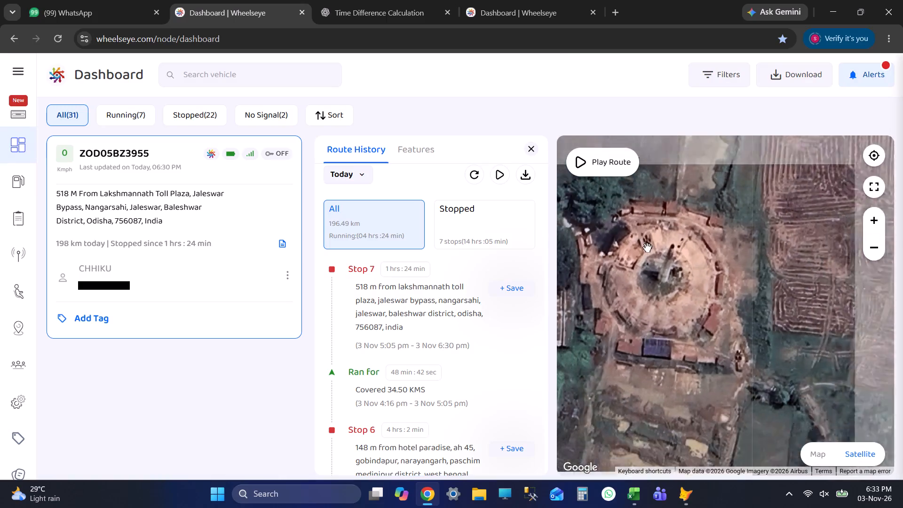
scroll(650, 259, "up", 1)
scroll(650, 259, "down", 7)
scroll(653, 270, "up", 1)
scroll(653, 270, "down", 1)
scroll(653, 270, "up", 1)
scroll(653, 270, "down", 4)
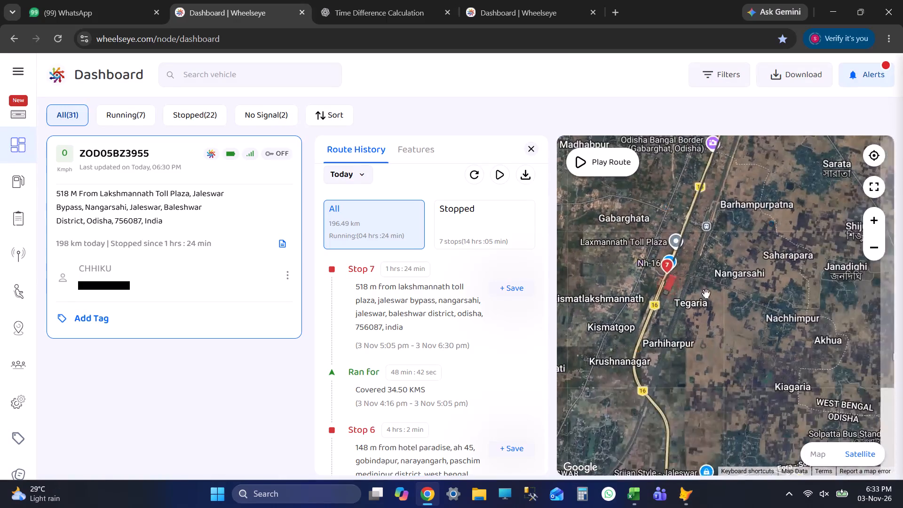
scroll(702, 301, "down", 3)
left_click_drag(709, 331, 625, 228)
scroll(665, 258, "down", 1)
scroll(665, 262, "up", 1)
scroll(665, 262, "down", 2)
left_click_drag(656, 235, 712, 281)
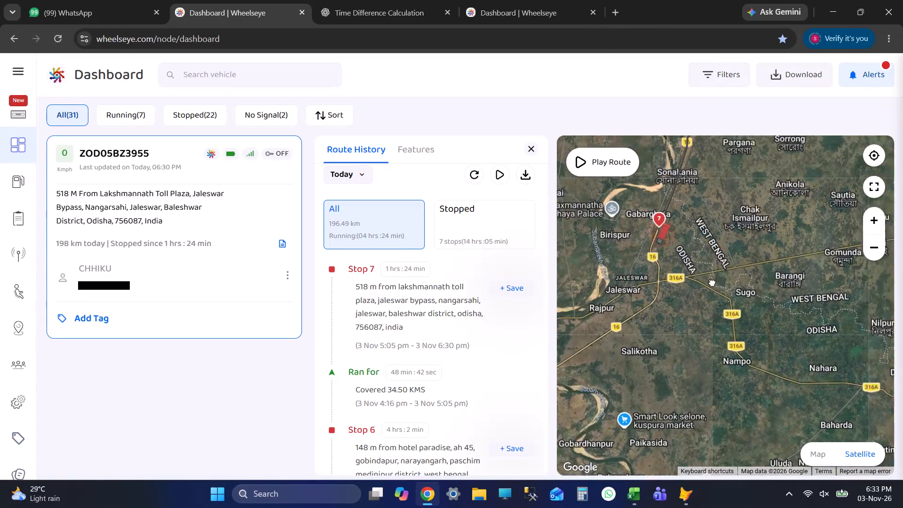
left_click_drag(712, 281, 712, 283)
scroll(665, 260, "up", 11)
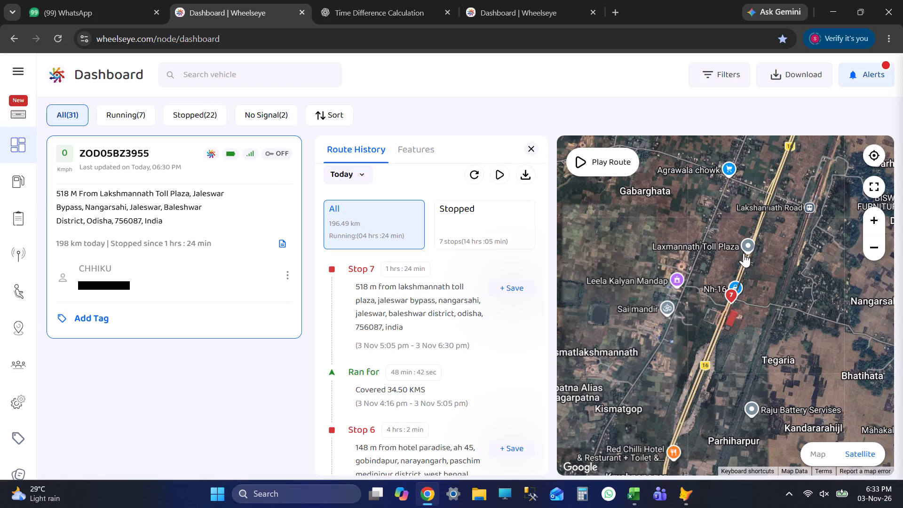
scroll(738, 254, "up", 1)
scroll(738, 254, "down", 1)
scroll(738, 262, "up", 5)
scroll(739, 262, "down", 1)
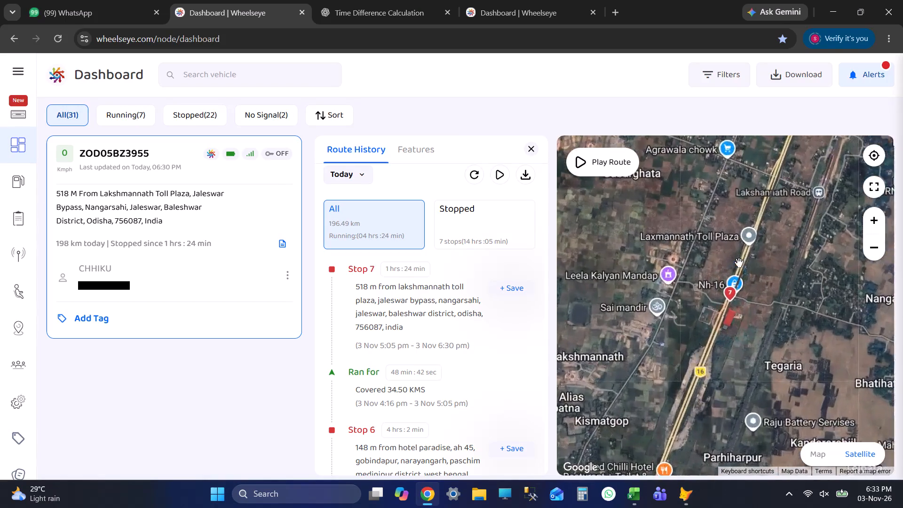
scroll(739, 262, "up", 1)
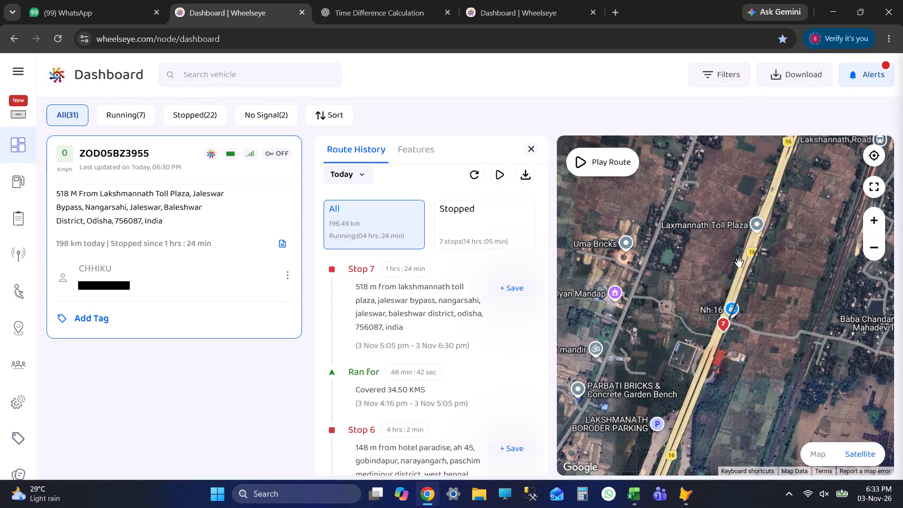
scroll(739, 262, "up", 1)
scroll(739, 262, "down", 6)
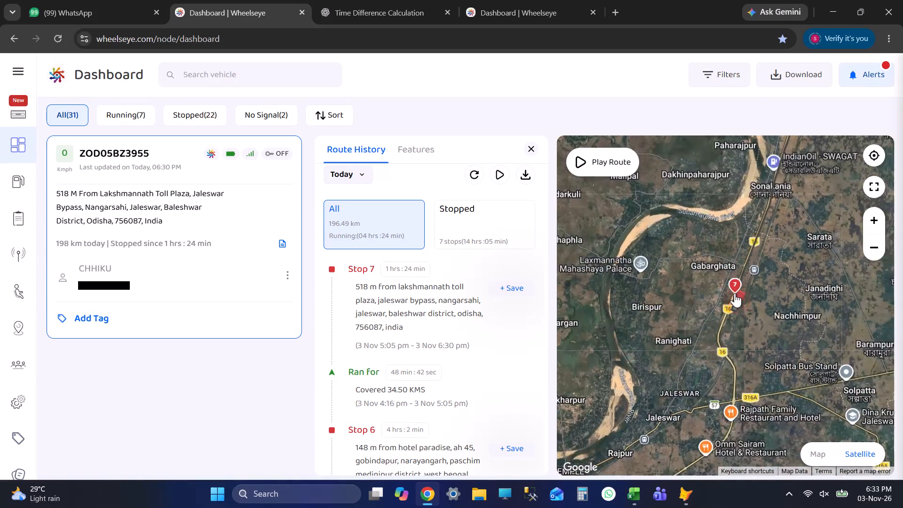
scroll(735, 293, "up", 3)
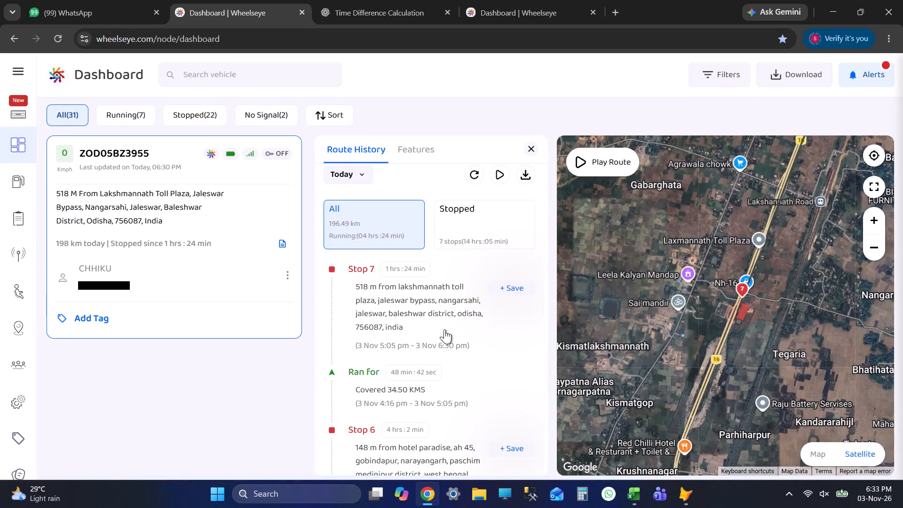
left_click(529, 0)
key("alt+Tab")
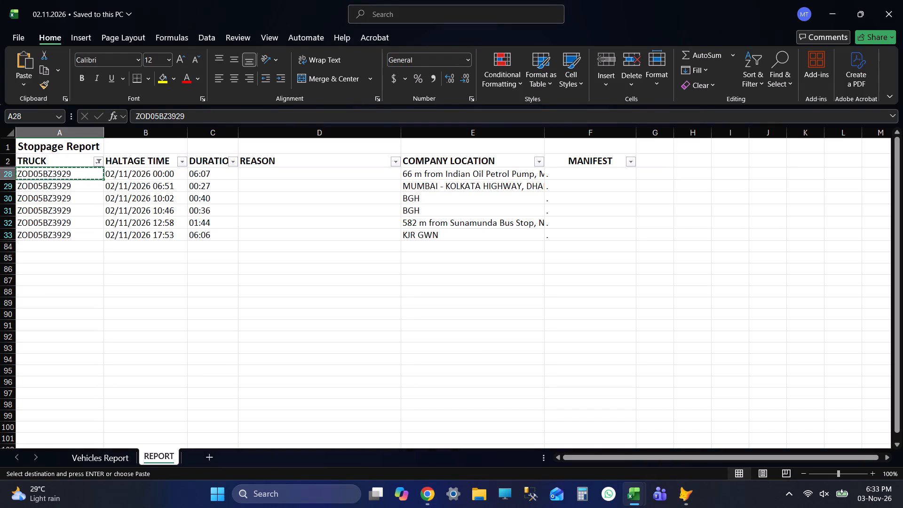
key("alt+Tab")
scroll(407, 330, "down", 1)
scroll(407, 330, "up", 1)
scroll(407, 330, "down", 2)
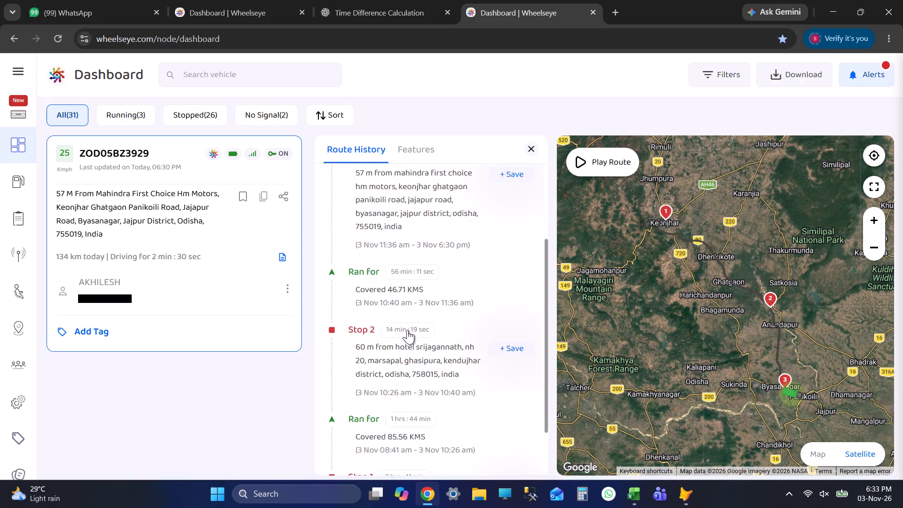
scroll(407, 330, "down", 3)
scroll(407, 330, "up", 7)
left_click(349, 192)
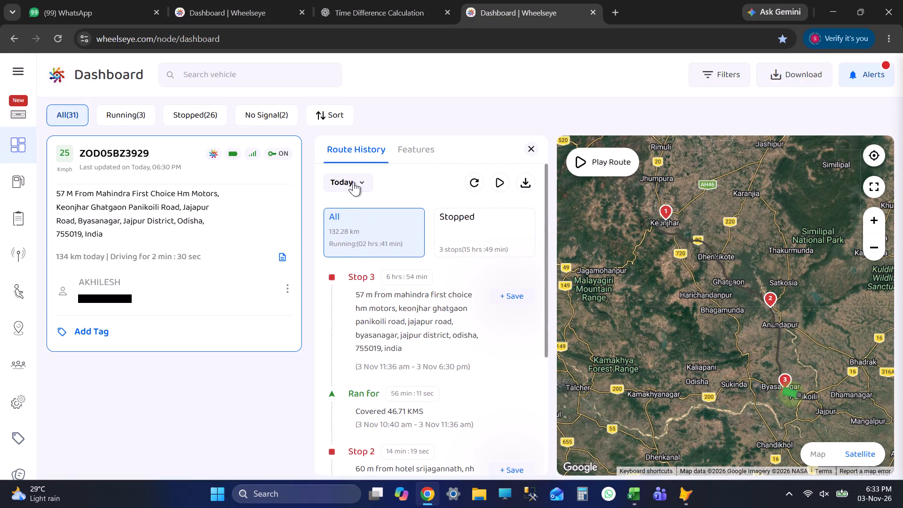
left_click(353, 182)
left_click(372, 266)
key("alt+Tab")
key("alt+Tab")
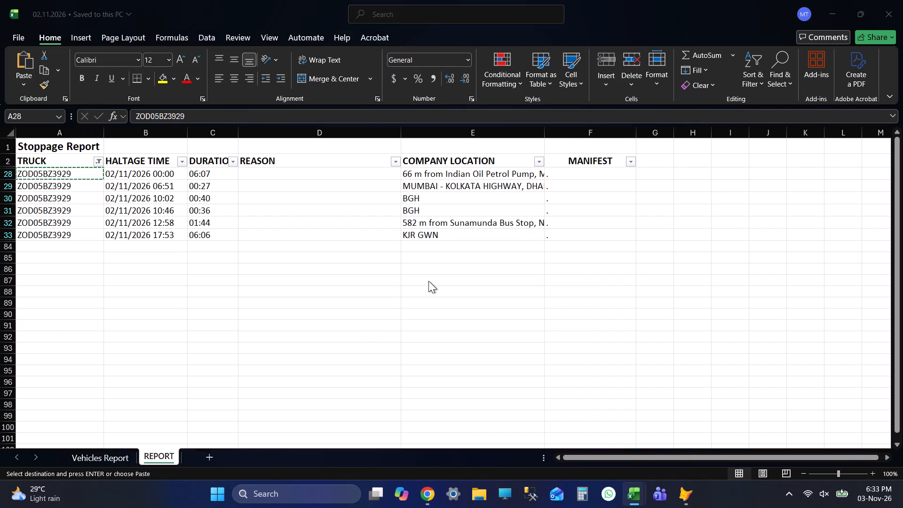
scroll(433, 299, "down", 3)
scroll(433, 305, "up", 1)
scroll(433, 305, "down", 3)
scroll(436, 345, "up", 1)
scroll(436, 345, "down", 7)
scroll(443, 369, "up", 1)
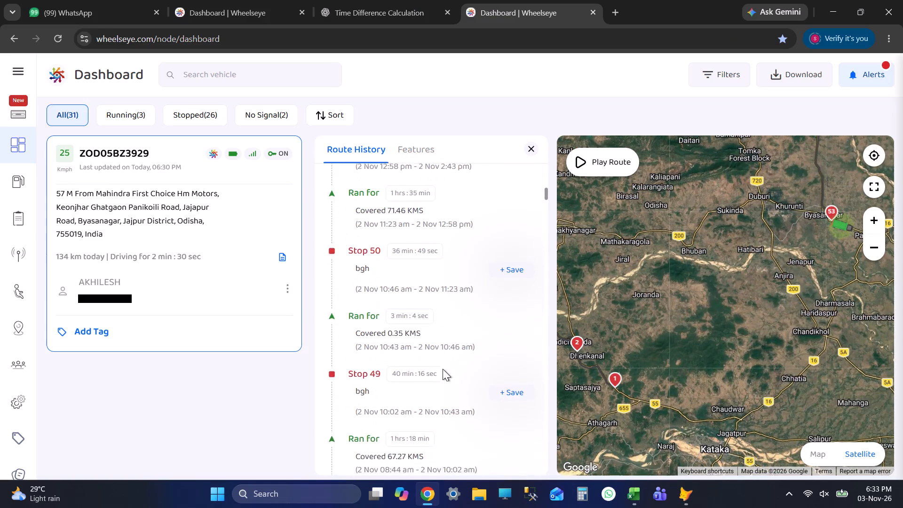
scroll(443, 350, "down", 4)
key("alt+Tab")
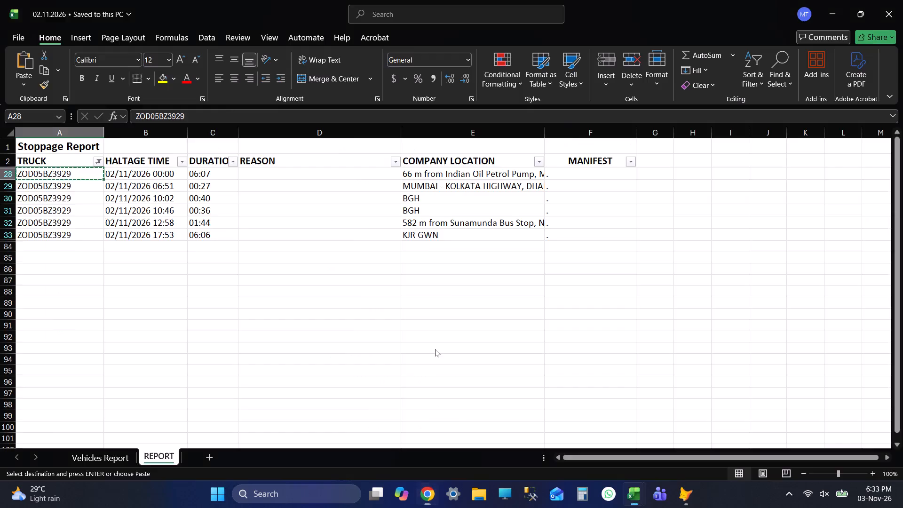
key("alt+Tab")
scroll(443, 363, "down", 5)
left_click(444, 310)
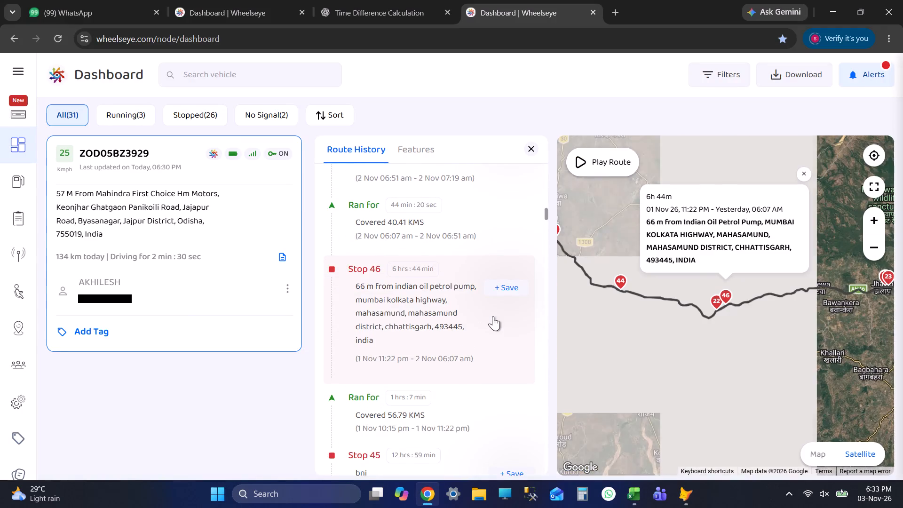
key("alt+Tab")
key("Tab")
key("Tab")
key("Tab")
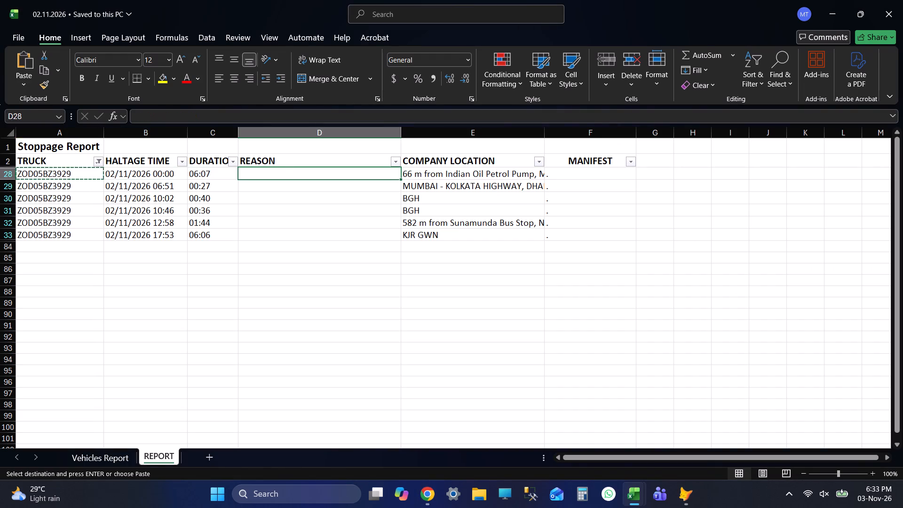
type("NIGHT")
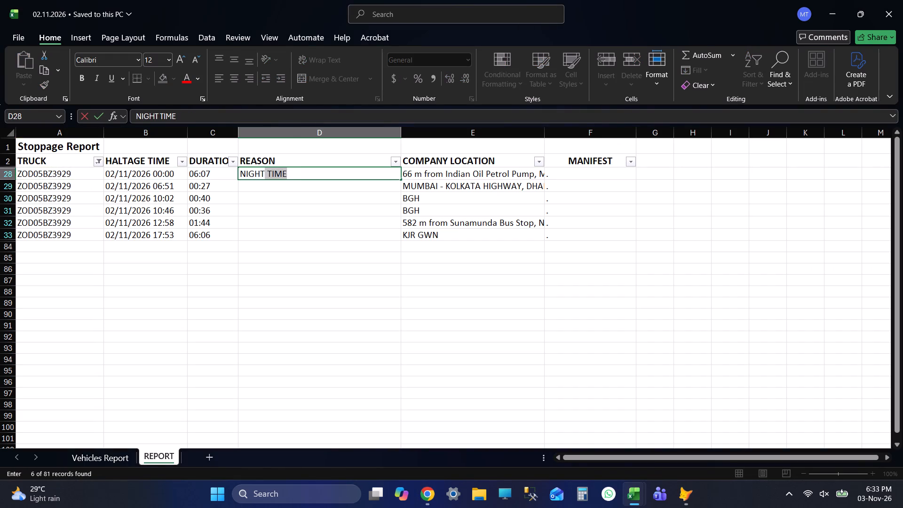
key("Return")
key("ctrl+s")
Select the 06:51 halt's reason cell, and in Wheelseye open Stop 47 at Dhank and examine its surroundings on the satellite map.
key("Tab")
key("Tab")
key("Tab")
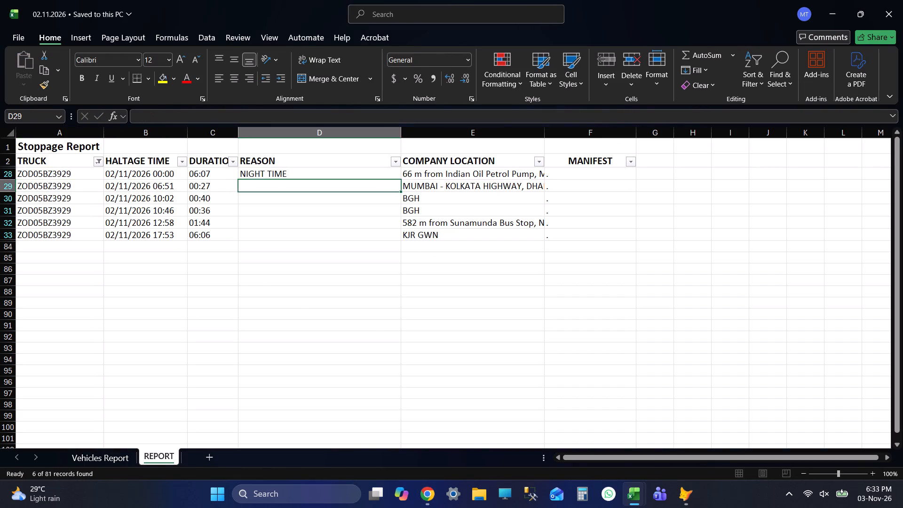
key("alt+Tab")
scroll(415, 319, "up", 3)
left_click(409, 318)
scroll(721, 314, "up", 8)
scroll(710, 288, "down", 1)
scroll(710, 288, "up", 5)
scroll(700, 289, "down", 1)
scroll(694, 312, "up", 1)
scroll(694, 312, "down", 1)
scroll(694, 312, "up", 5)
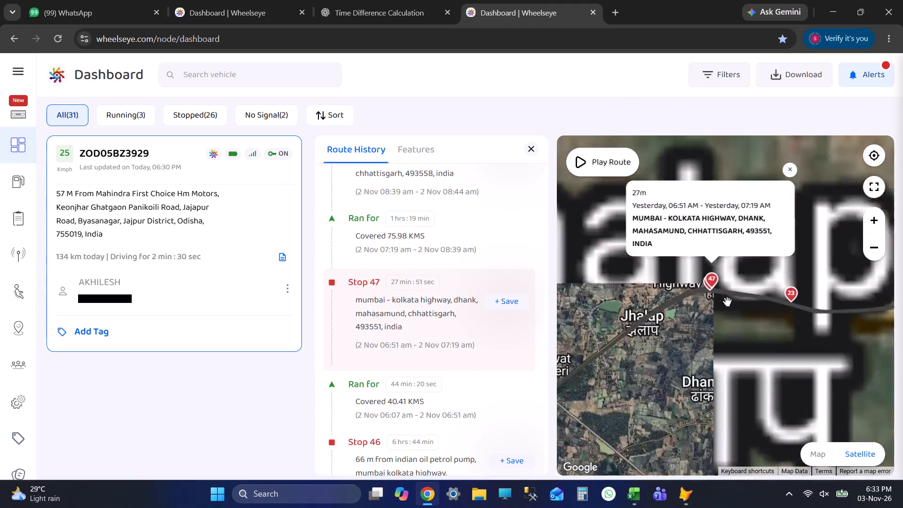
scroll(727, 302, "up", 2)
scroll(727, 302, "down", 1)
scroll(727, 302, "up", 6)
left_click_drag(708, 275, 698, 398)
scroll(694, 385, "up", 1)
scroll(694, 385, "down", 1)
scroll(694, 385, "up", 5)
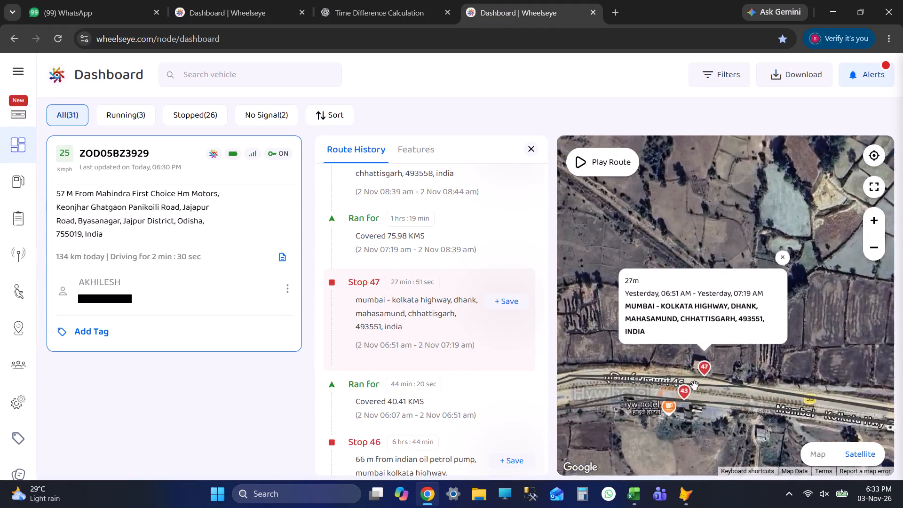
scroll(694, 395, "down", 2)
key("alt+Tab")
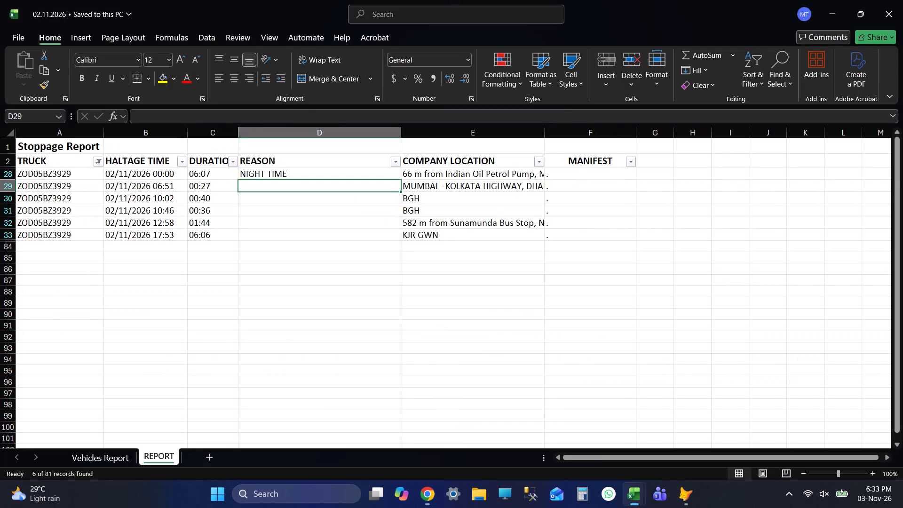
key("alt+Tab")
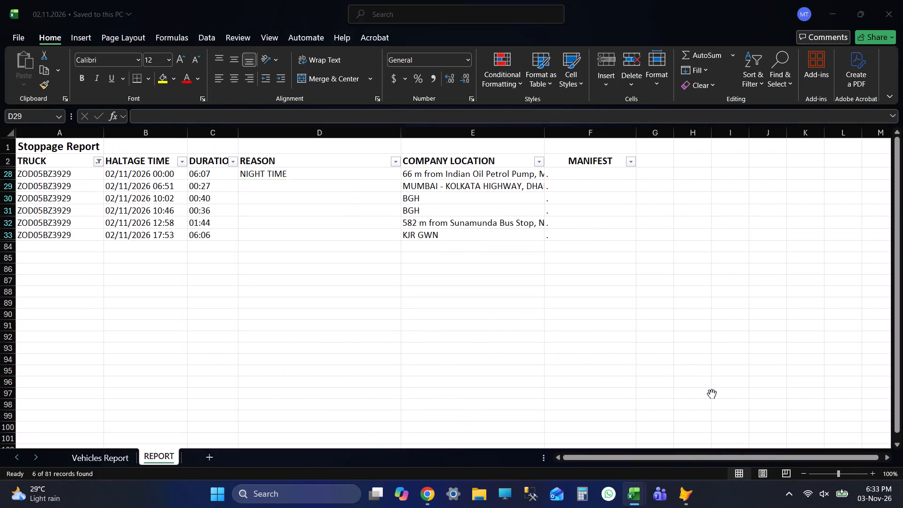
key("alt+Tab")
type("FOODING")
key("Tab")
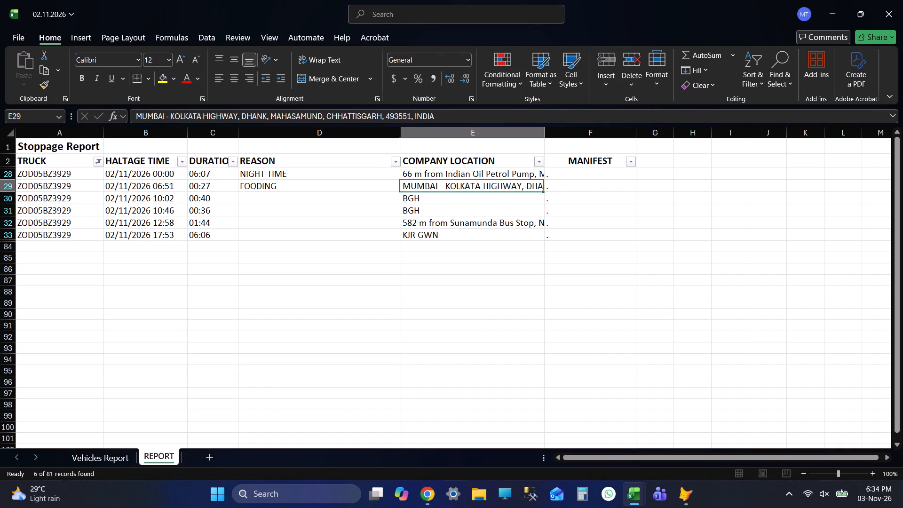
key("ctrl+s")
left_click(263, 196)
key("alt+Tab")
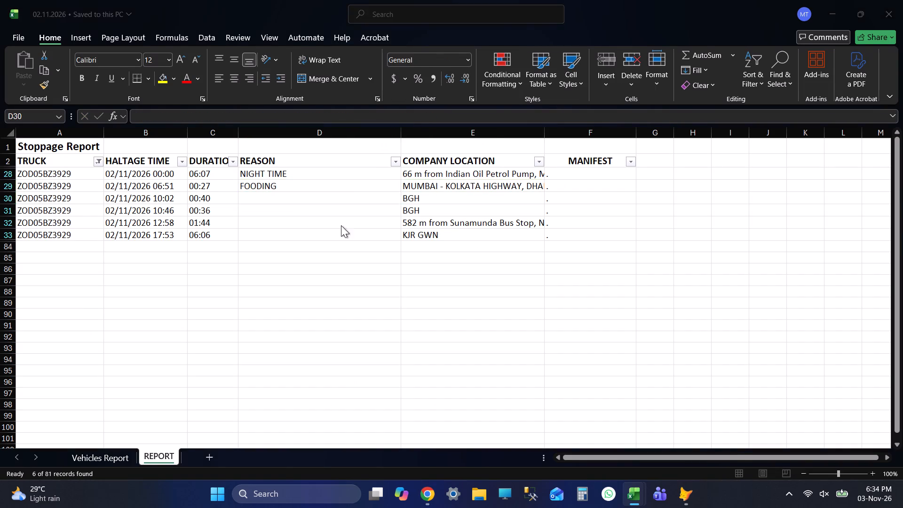
scroll(422, 340, "up", 2)
scroll(422, 340, "down", 1)
left_click(433, 217)
scroll(436, 274, "up", 1)
scroll(436, 275, "down", 1)
scroll(436, 275, "up", 1)
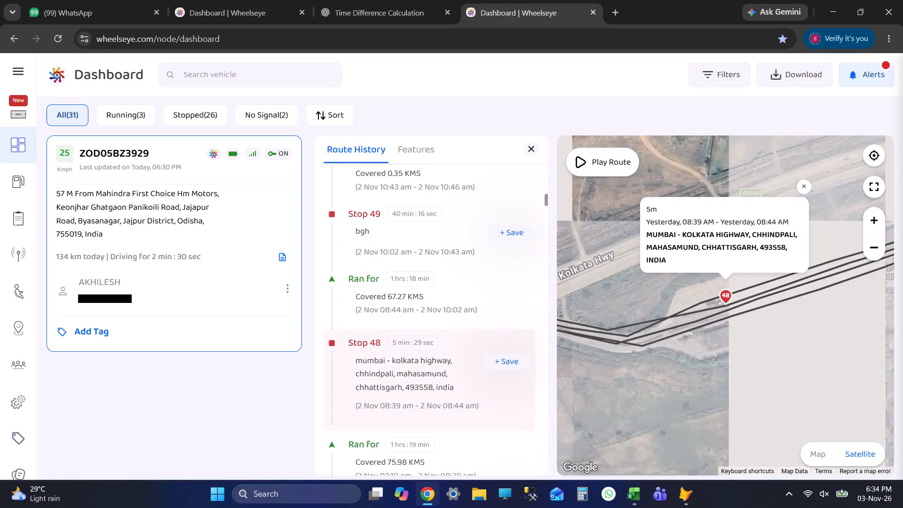
left_click(410, 242)
key("alt+Tab")
key("alt+Tab")
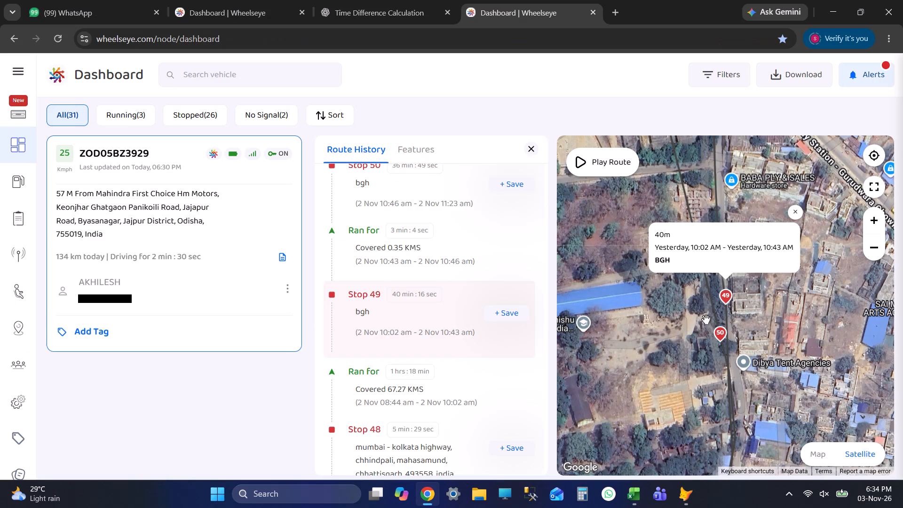
left_click(214, 0)
left_click(211, 69)
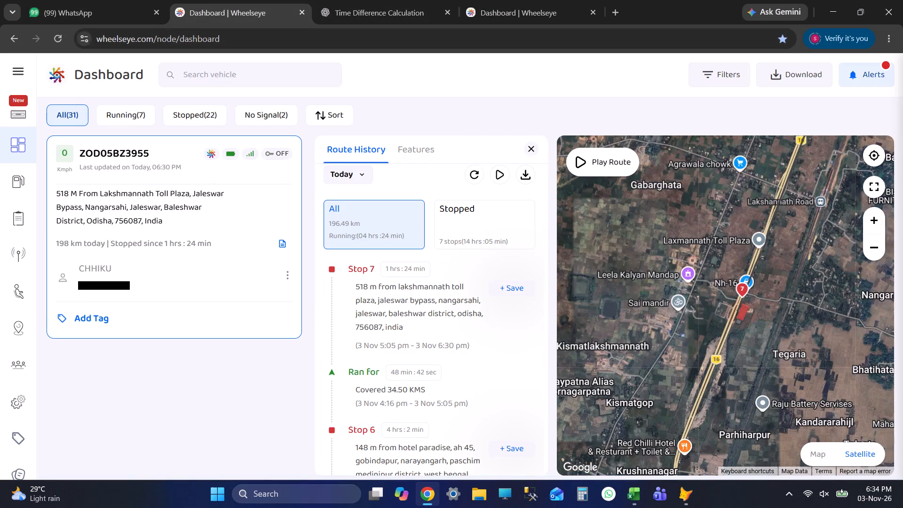
type("8150")
key("Return")
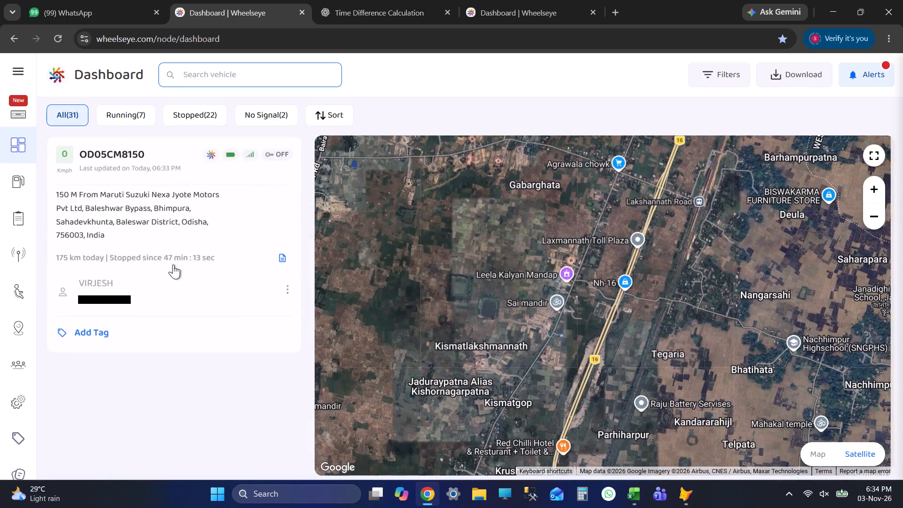
left_click(162, 309)
left_click(432, 309)
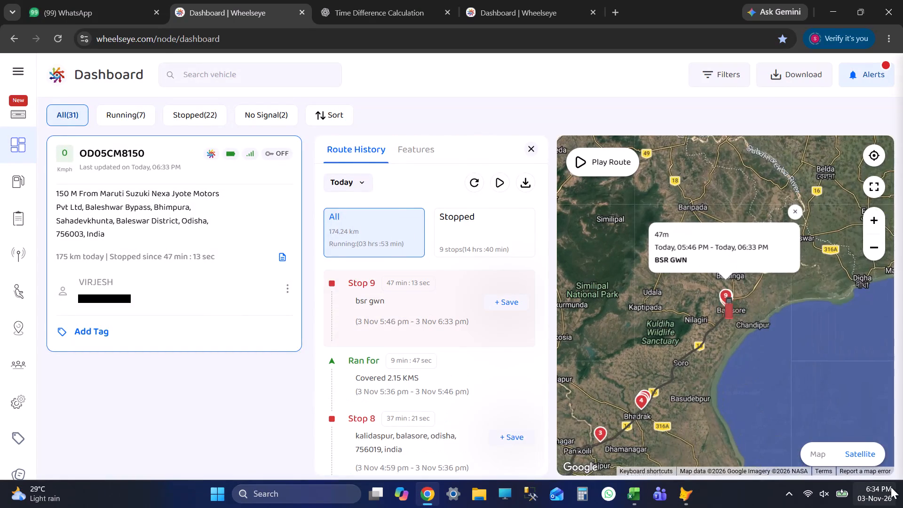
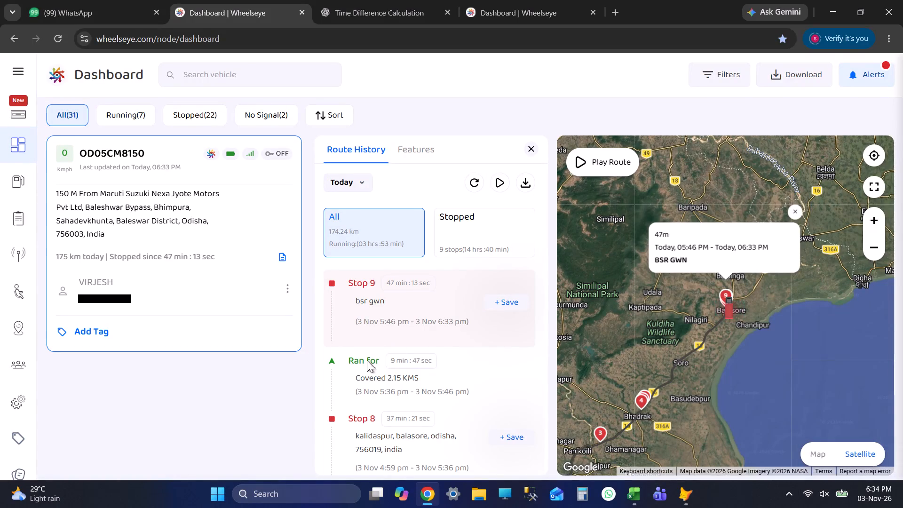
scroll(697, 260, "up", 8)
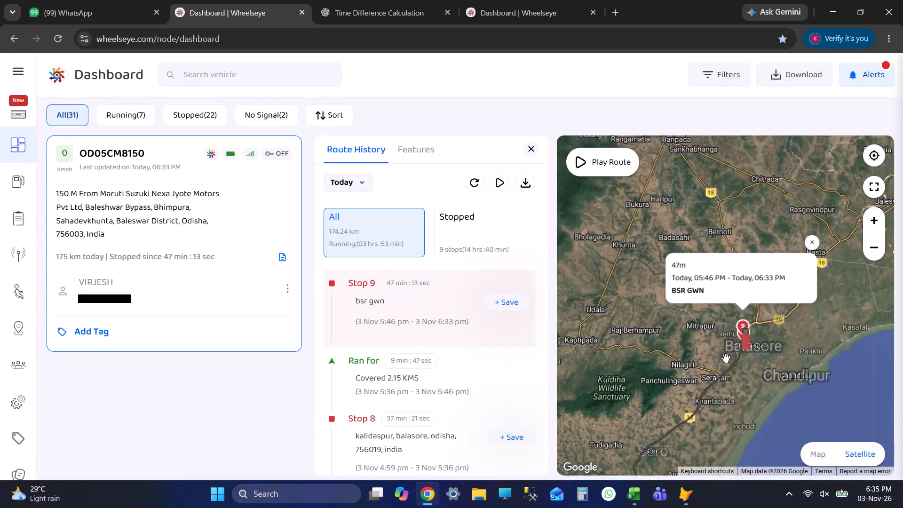
scroll(744, 362, "up", 2)
scroll(776, 336, "up", 3)
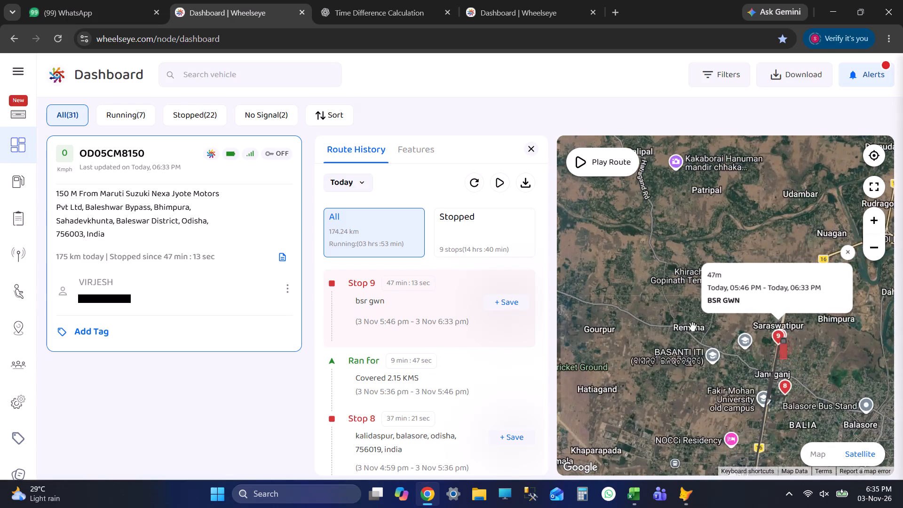
Switch to the 02.11.2026 stoppage report in Excel and save the workbook.
key("alt+Tab")
key("alt+Tab")
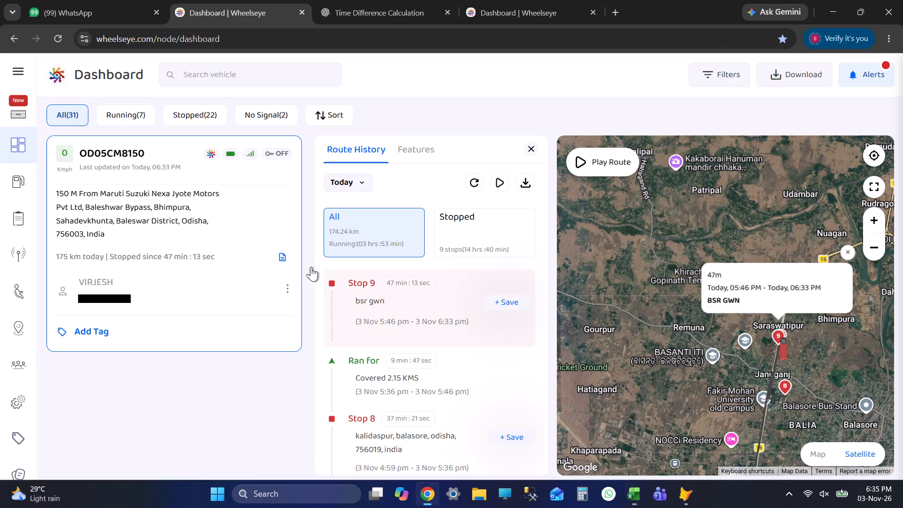
key("alt+Tab")
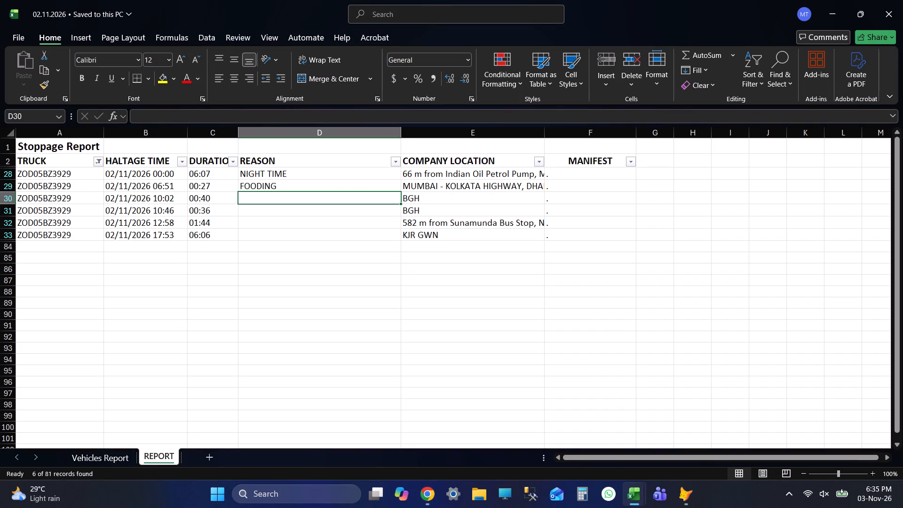
key("ctrl+s")
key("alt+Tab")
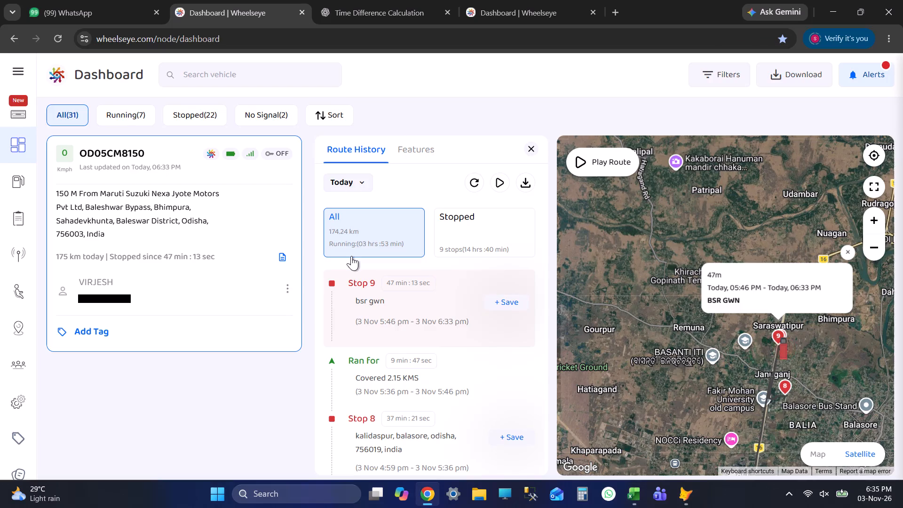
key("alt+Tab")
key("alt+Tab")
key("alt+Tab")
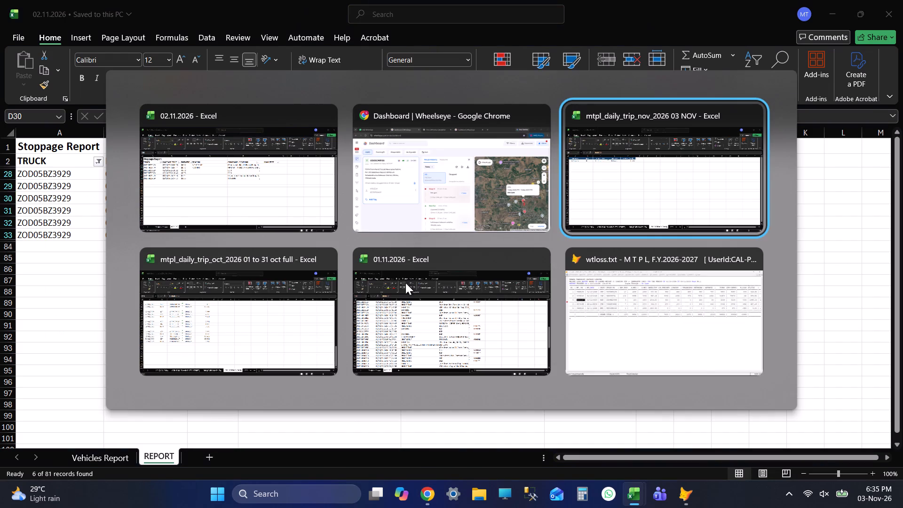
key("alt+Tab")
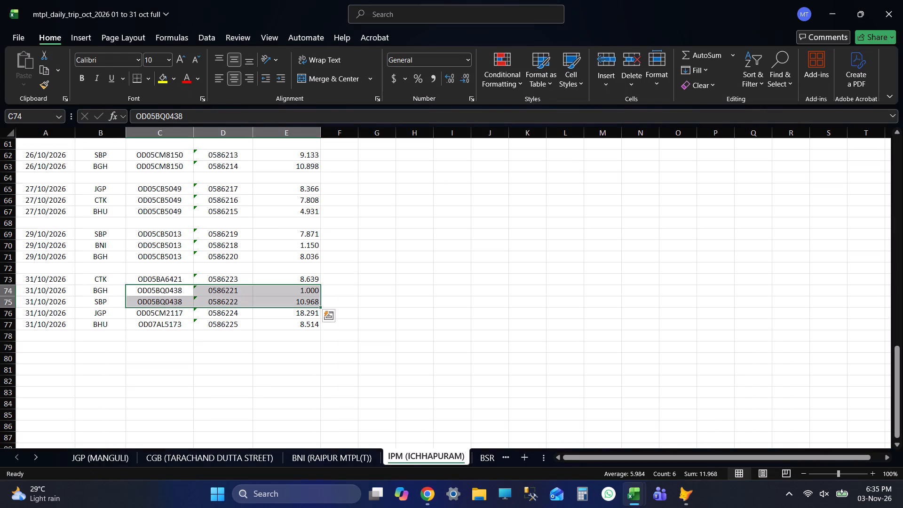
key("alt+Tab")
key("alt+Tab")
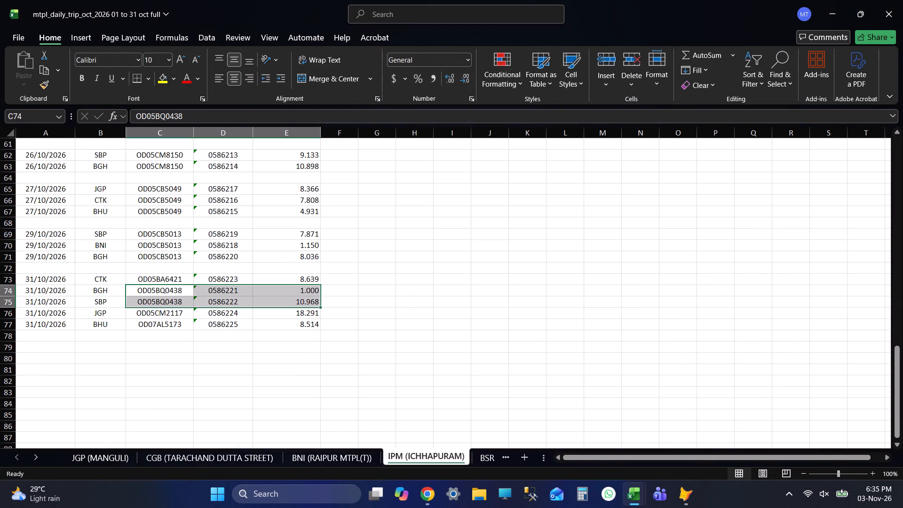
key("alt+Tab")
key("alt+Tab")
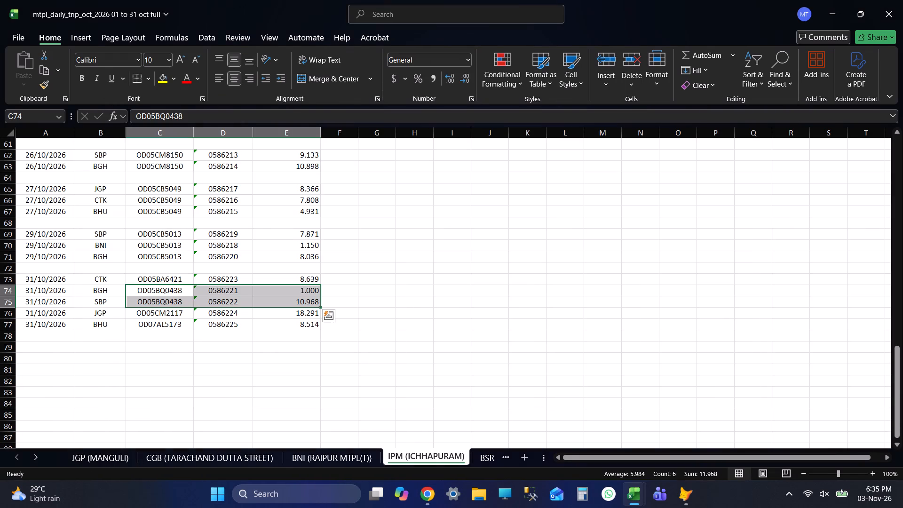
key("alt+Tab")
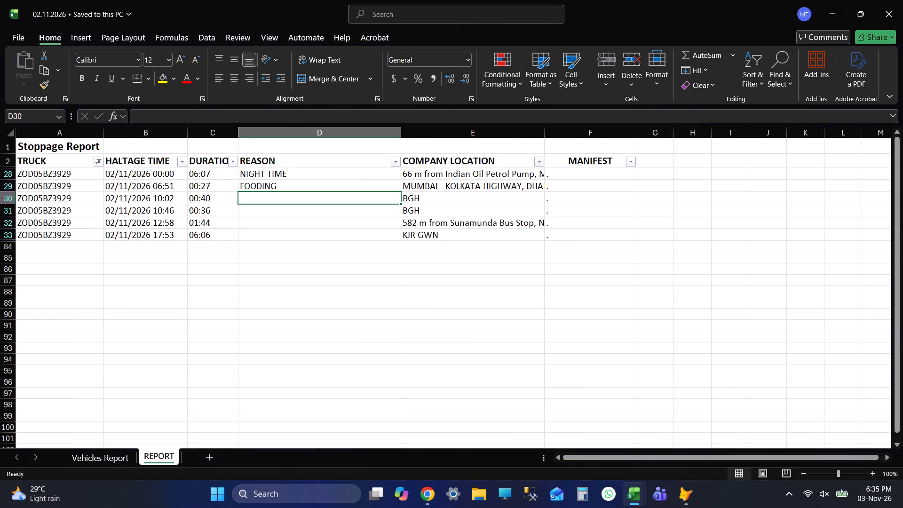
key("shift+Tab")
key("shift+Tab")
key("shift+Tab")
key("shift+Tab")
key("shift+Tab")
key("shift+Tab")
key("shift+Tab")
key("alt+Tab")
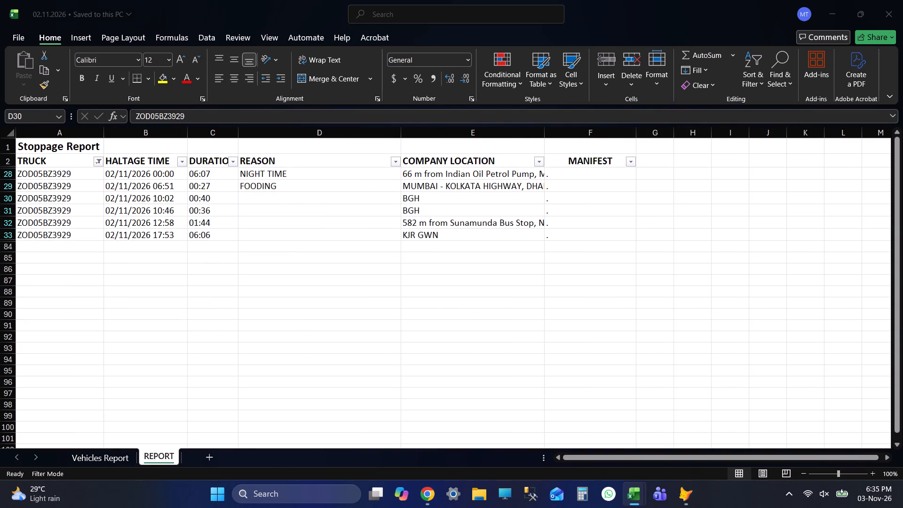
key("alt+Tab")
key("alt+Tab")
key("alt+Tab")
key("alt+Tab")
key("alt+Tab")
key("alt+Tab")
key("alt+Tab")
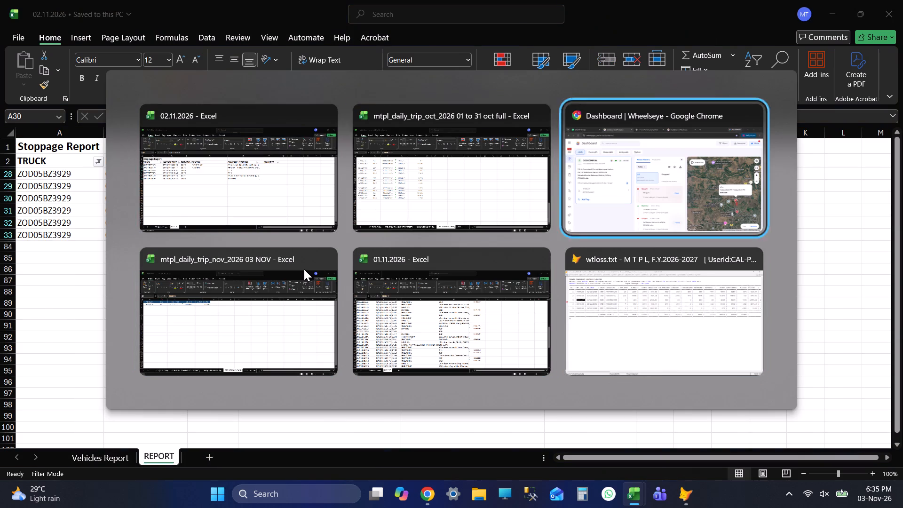
scroll(405, 338, "down", 4)
left_click(419, 302)
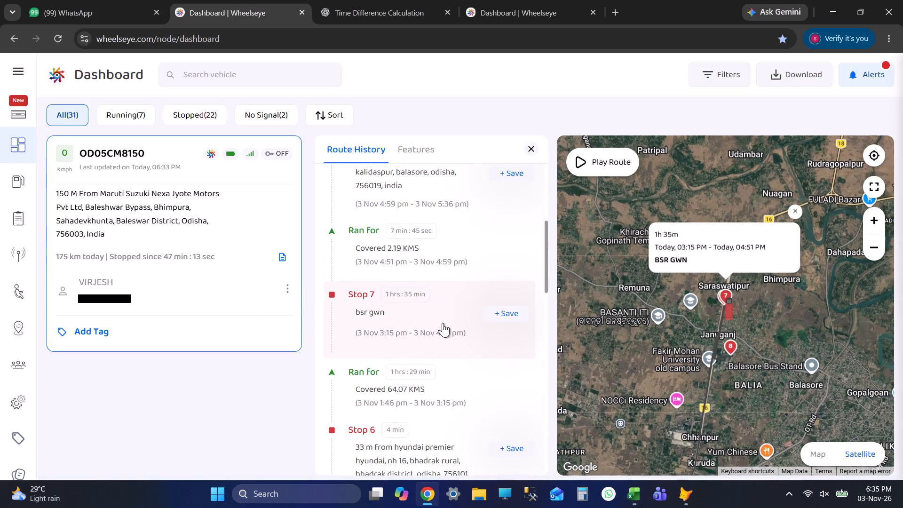
scroll(443, 323, "up", 7)
scroll(443, 323, "down", 5)
scroll(443, 323, "up", 1)
scroll(443, 323, "down", 5)
scroll(441, 335, "up", 3)
scroll(441, 335, "down", 1)
scroll(441, 335, "up", 5)
scroll(435, 329, "down", 1)
scroll(434, 328, "up", 3)
scroll(408, 300, "down", 1)
scroll(408, 300, "up", 1)
scroll(408, 300, "down", 1)
scroll(408, 300, "up", 1)
left_click(495, 0)
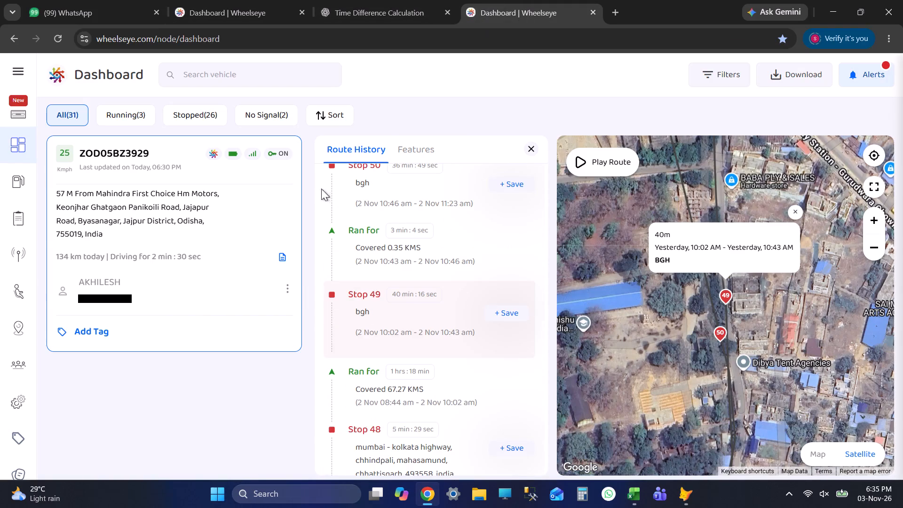
scroll(402, 305, "down", 3)
scroll(410, 314, "up", 3)
left_click(443, 303)
scroll(443, 289, "up", 2)
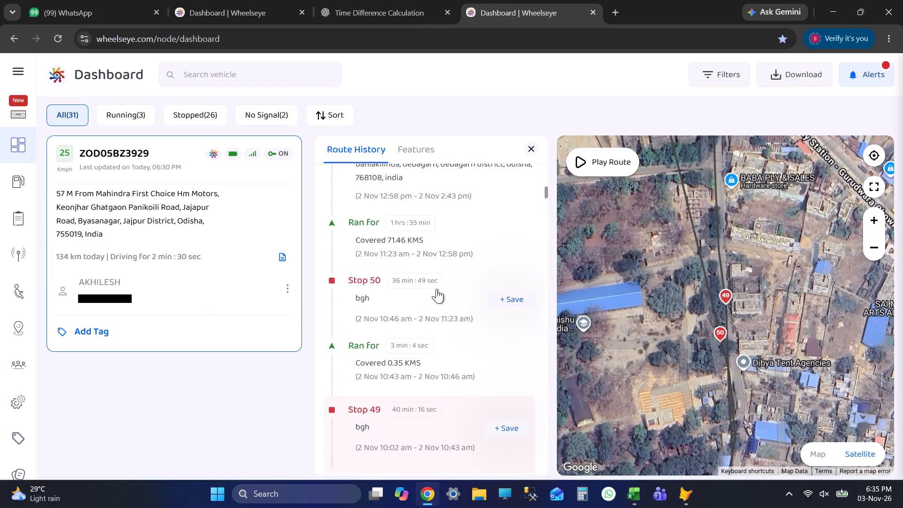
left_click(433, 292)
scroll(764, 292, "up", 4)
key("alt+Tab")
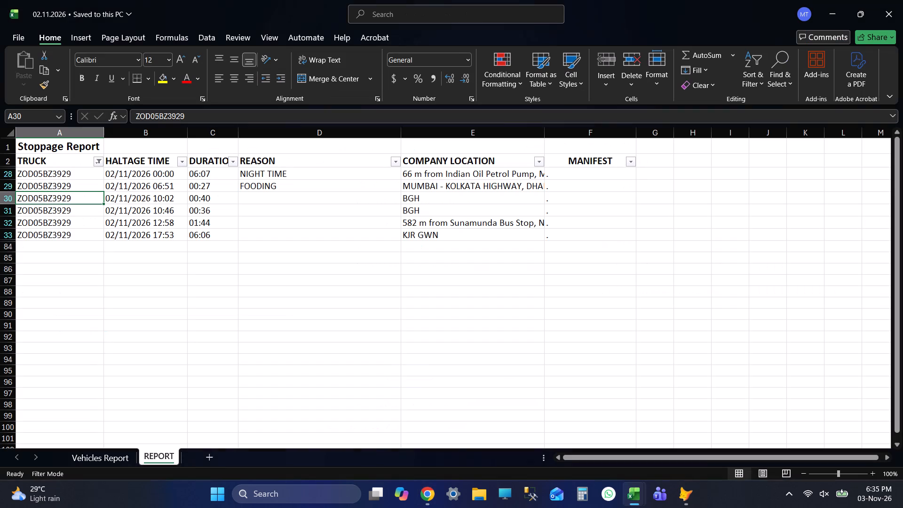
left_click(252, 214)
type("UNLOADING")
key("Tab")
key("Tab")
key("ctrl+s")
key("ctrl+s")
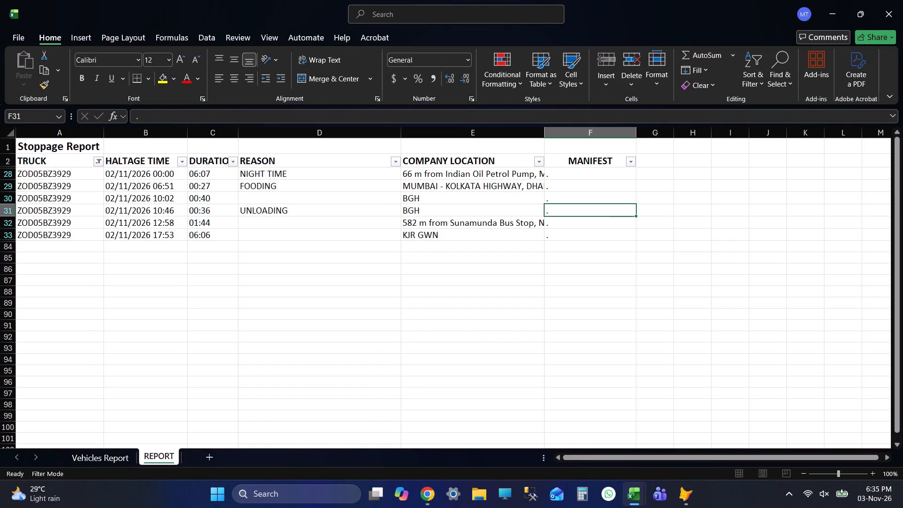
key("alt+Tab")
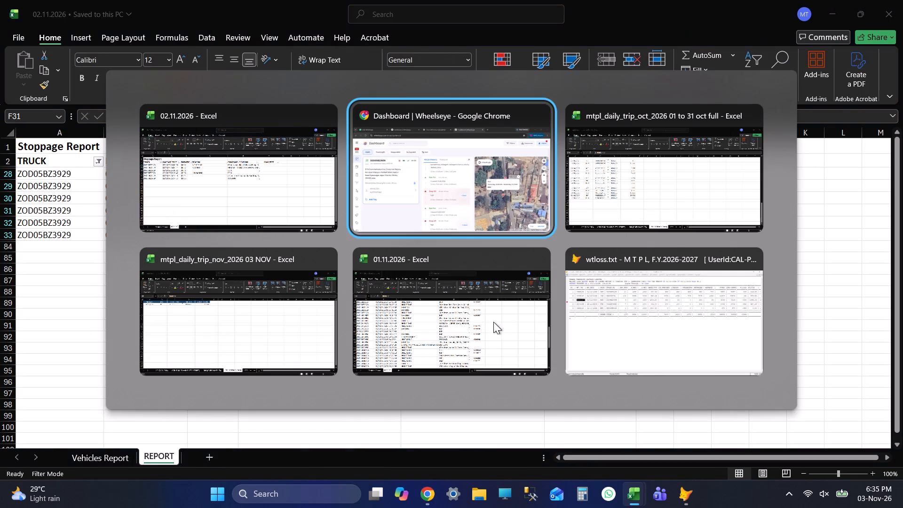
scroll(561, 375, "down", 1)
scroll(558, 378, "up", 1)
scroll(558, 378, "down", 1)
scroll(667, 374, "down", 2)
scroll(669, 376, "up", 1)
scroll(669, 376, "down", 1)
scroll(670, 377, "up", 1)
scroll(670, 377, "down", 1)
scroll(673, 380, "up", 1)
scroll(673, 382, "down", 1)
scroll(673, 385, "up", 1)
scroll(673, 385, "down", 3)
scroll(673, 401, "up", 1)
scroll(673, 402, "down", 1)
scroll(673, 402, "up", 1)
scroll(673, 402, "down", 3)
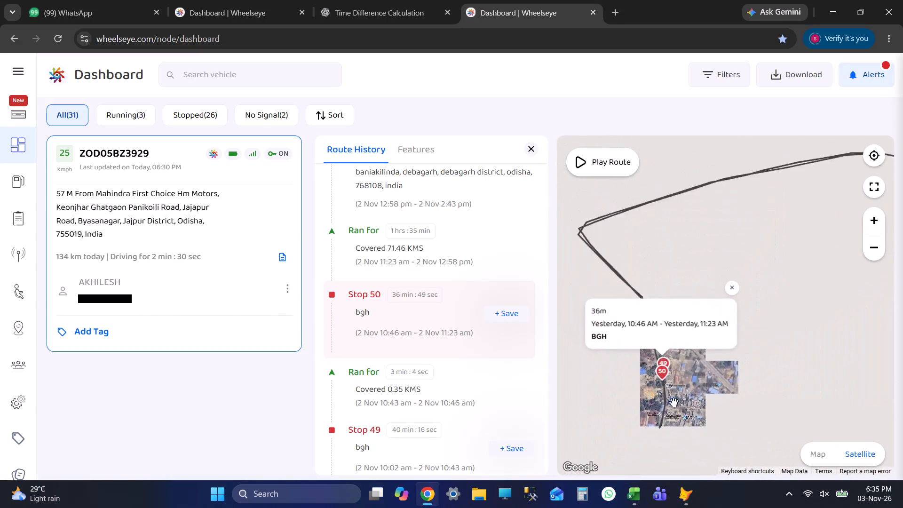
scroll(673, 402, "down", 10)
scroll(673, 402, "up", 1)
scroll(673, 402, "down", 7)
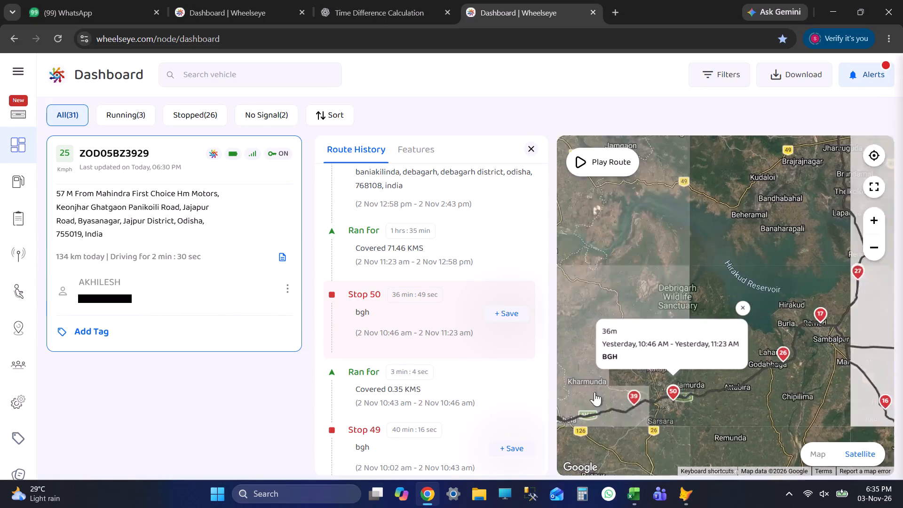
scroll(450, 381, "up", 1)
scroll(450, 382, "down", 8)
left_click(437, 310)
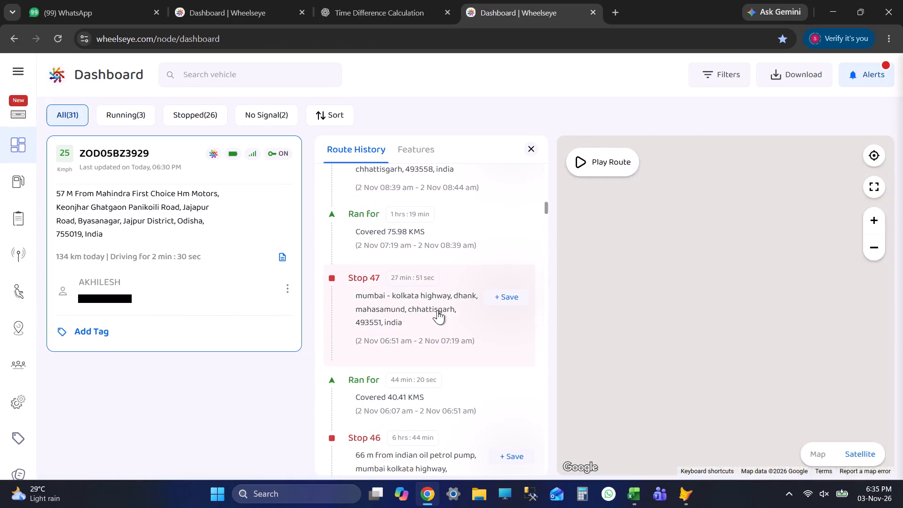
scroll(719, 370, "down", 1)
scroll(720, 373, "up", 1)
scroll(720, 373, "down", 1)
scroll(720, 373, "up", 1)
scroll(722, 373, "down", 6)
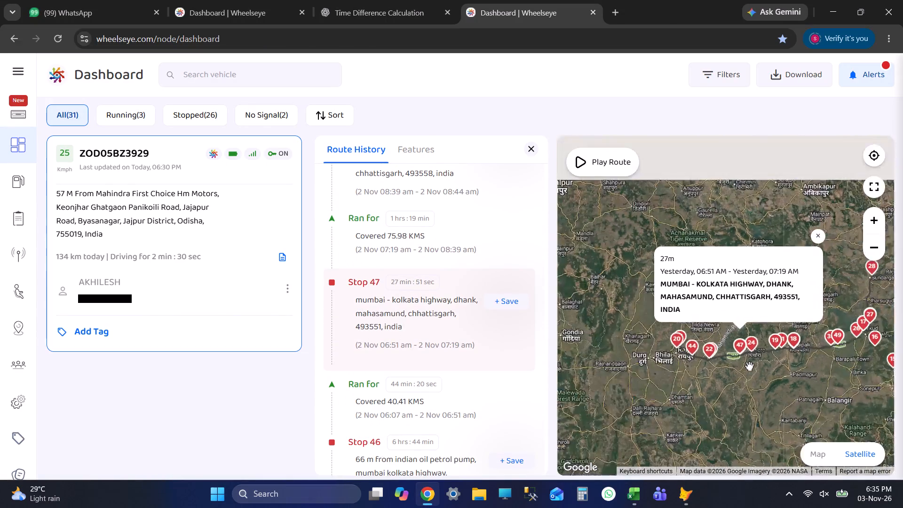
key("alt+Tab")
key("alt+Tab")
key("alt+Tab")
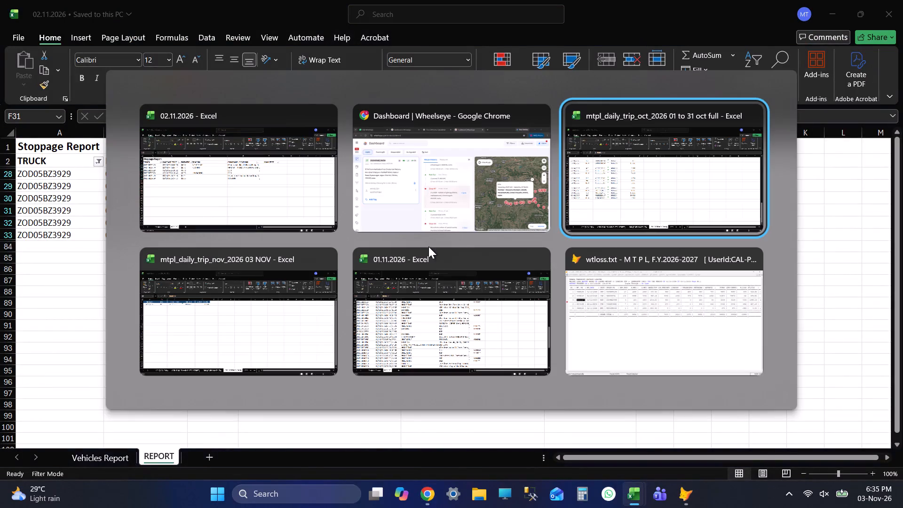
key("alt+Tab")
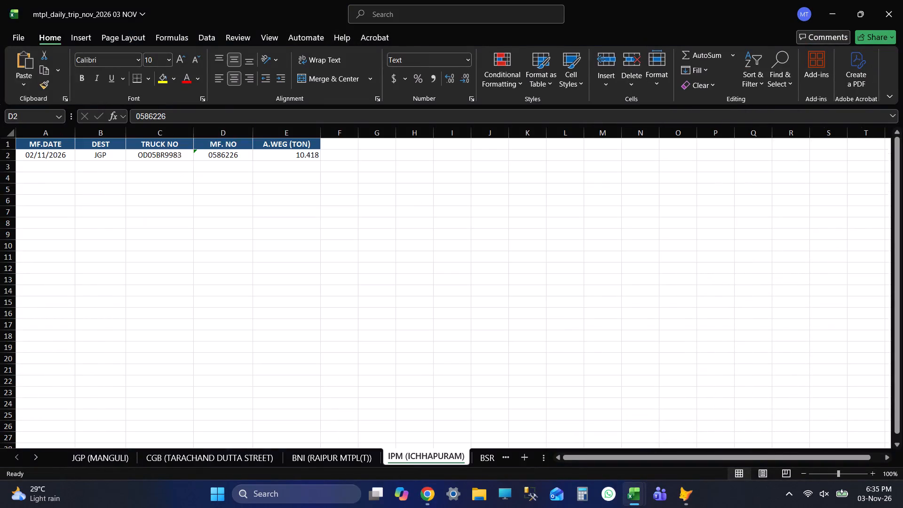
left_click(306, 449)
key("alt+Tab")
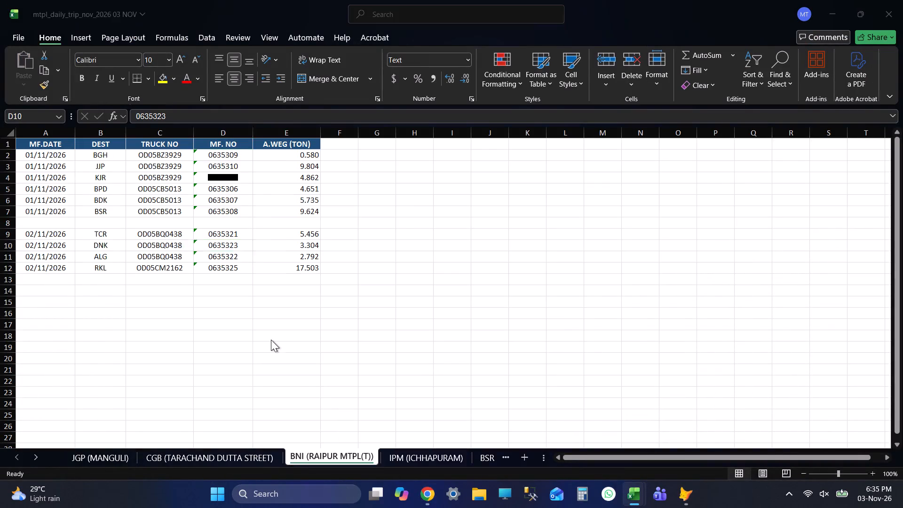
key("alt+Tab")
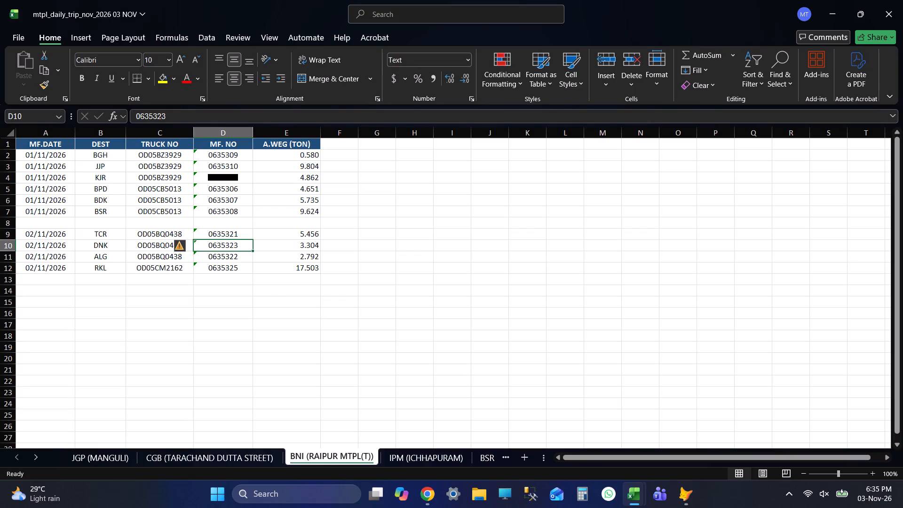
left_click_drag(142, 155, 150, 174)
left_click(167, 154)
key("Tab")
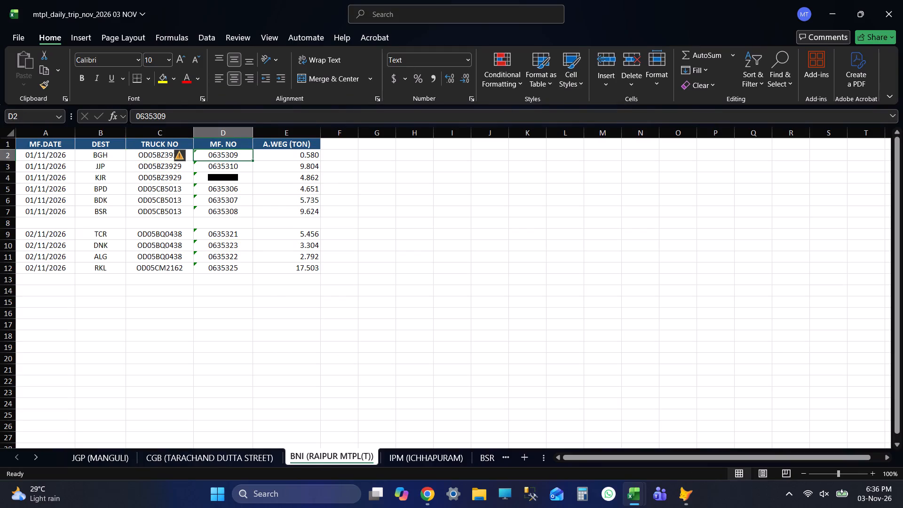
key("ctrl+c")
key("alt+Tab")
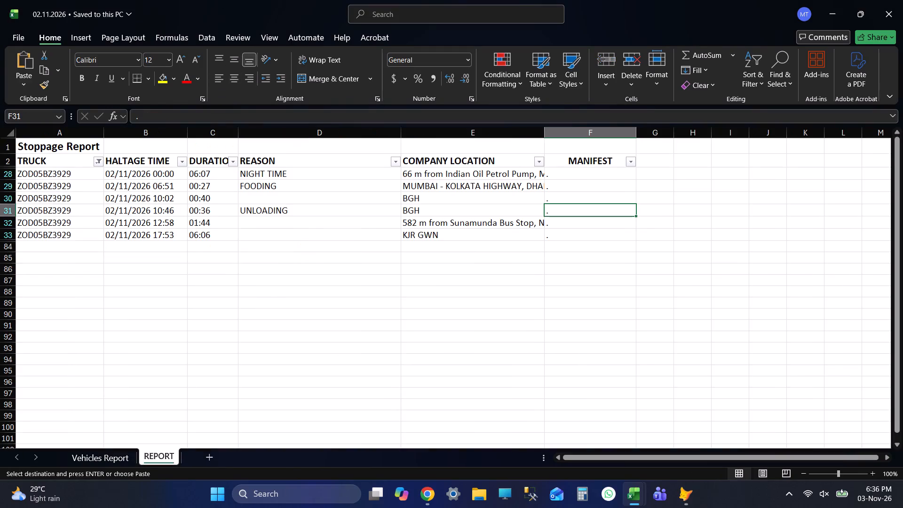
key("ctrl+v")
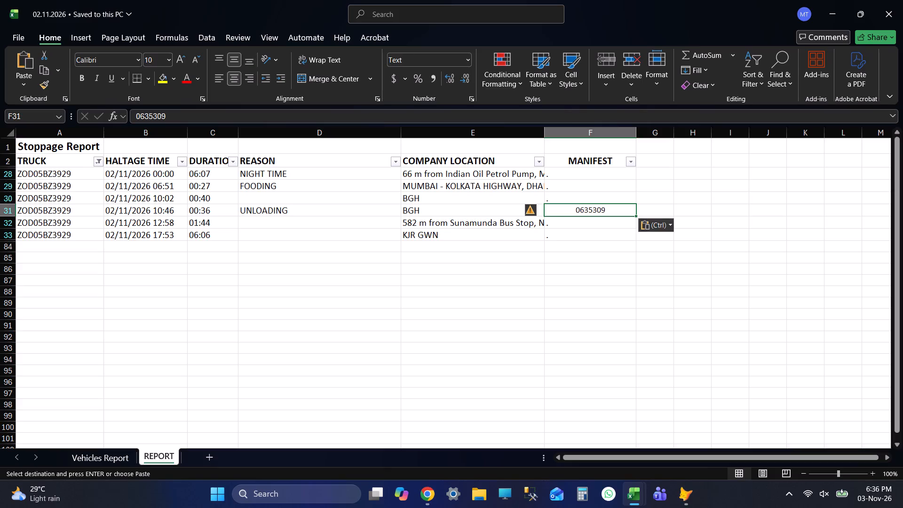
key("Return")
key("Return")
key("ctrl+s")
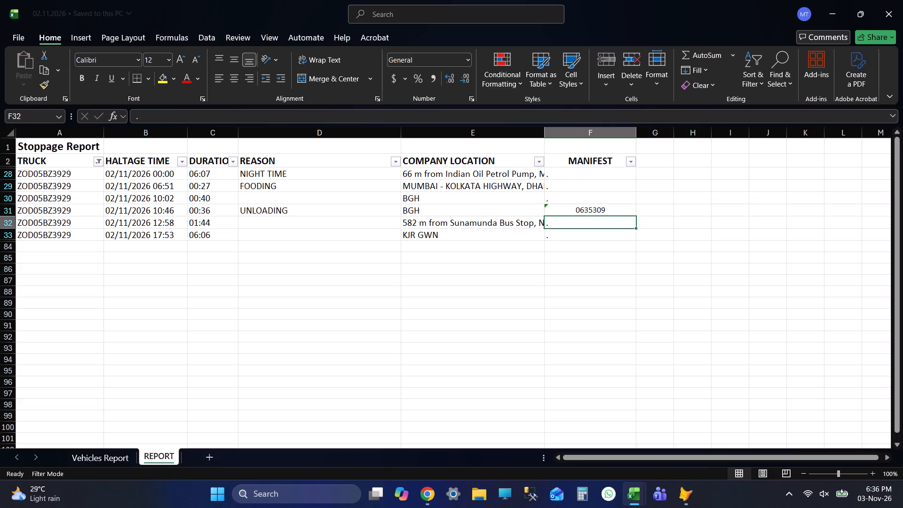
key("shift+Tab")
key("shift+Tab")
key("shift+Tab")
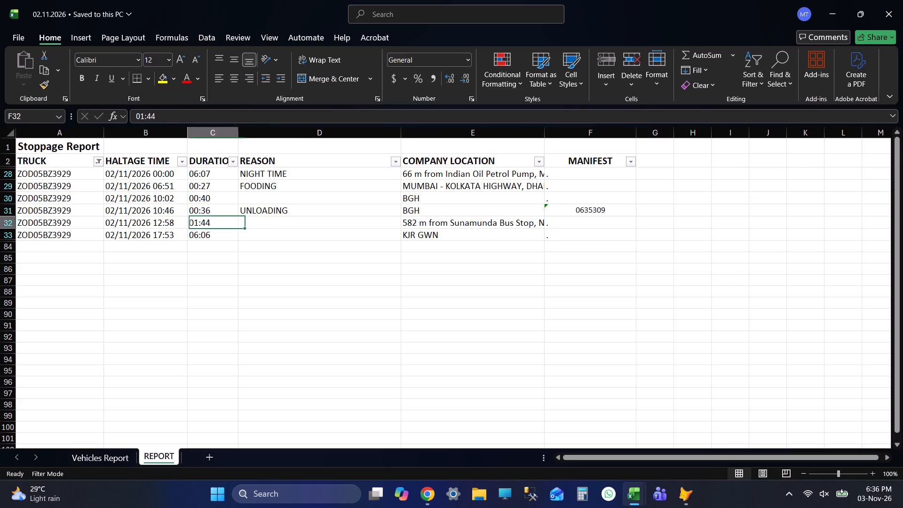
key("shift+Tab")
key("shift+Tab")
key("ctrl+s")
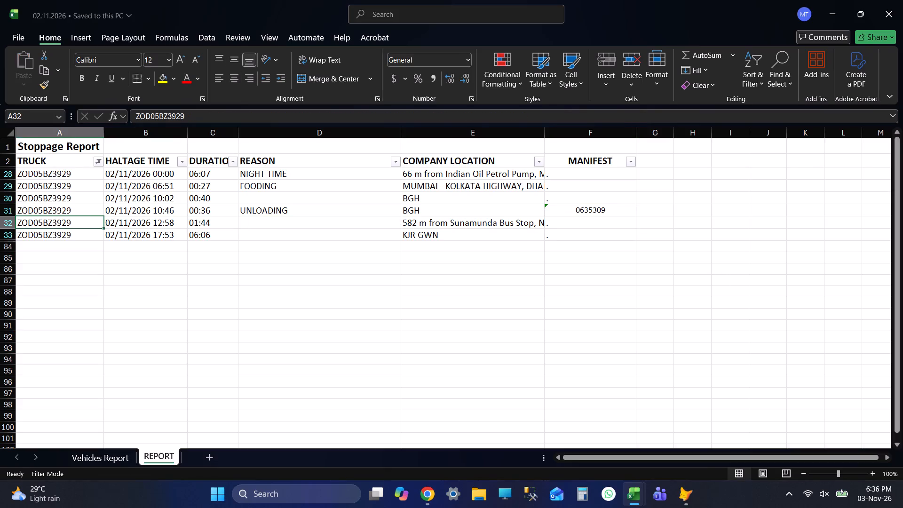
key("Tab")
key("alt+Tab")
key("alt+Tab")
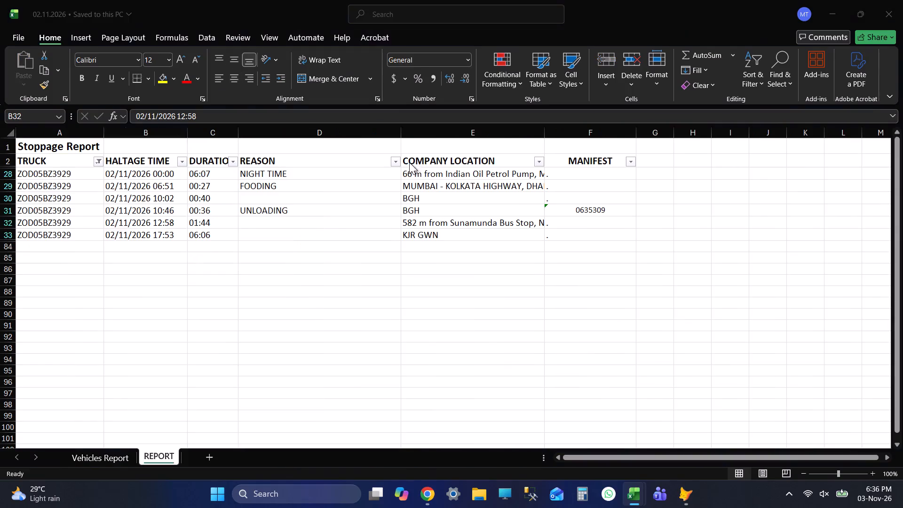
key("alt+Tab")
key("alt+Tab")
scroll(483, 283, "up", 1)
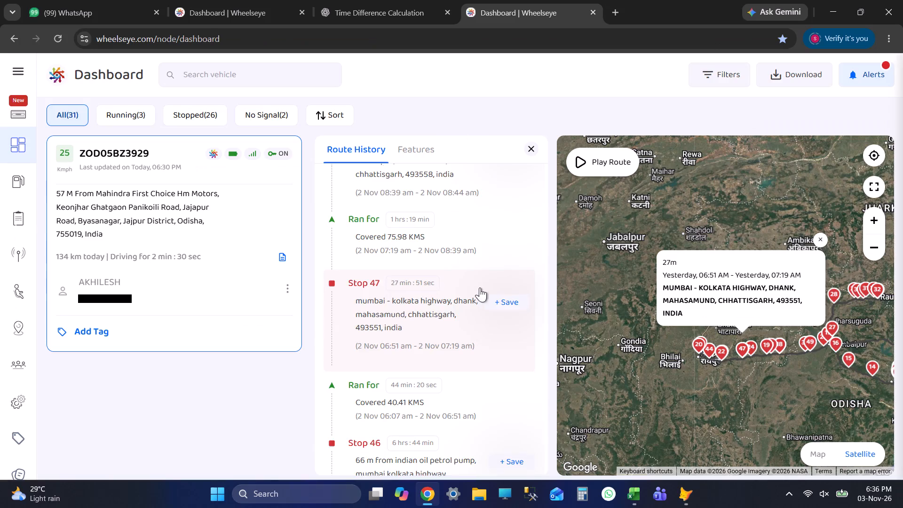
scroll(480, 287, "up", 1)
left_click(447, 280)
scroll(444, 289, "up", 3)
left_click(420, 345)
scroll(421, 345, "up", 3)
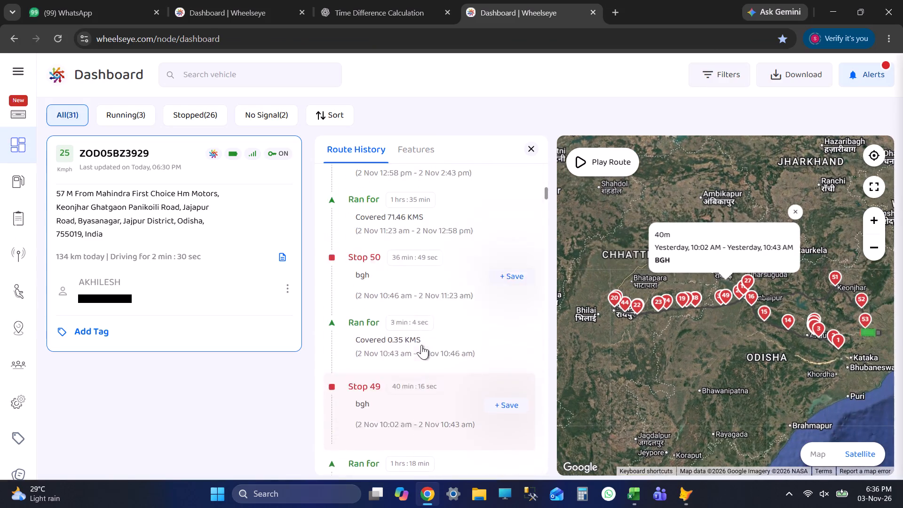
left_click(421, 354)
scroll(421, 354, "up", 2)
left_click(437, 282)
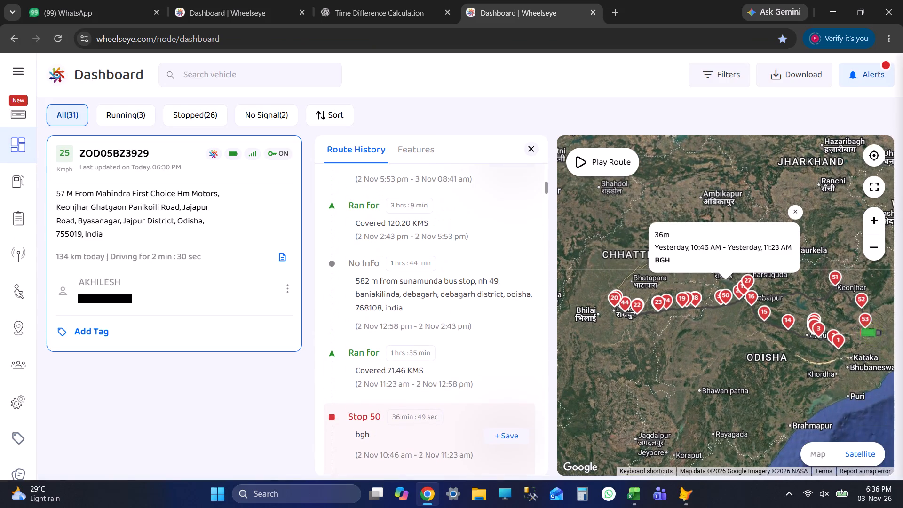
scroll(736, 302, "up", 4)
scroll(692, 308, "down", 1)
scroll(690, 308, "up", 1)
scroll(690, 308, "down", 1)
scroll(690, 308, "up", 1)
scroll(681, 301, "down", 1)
scroll(681, 301, "up", 3)
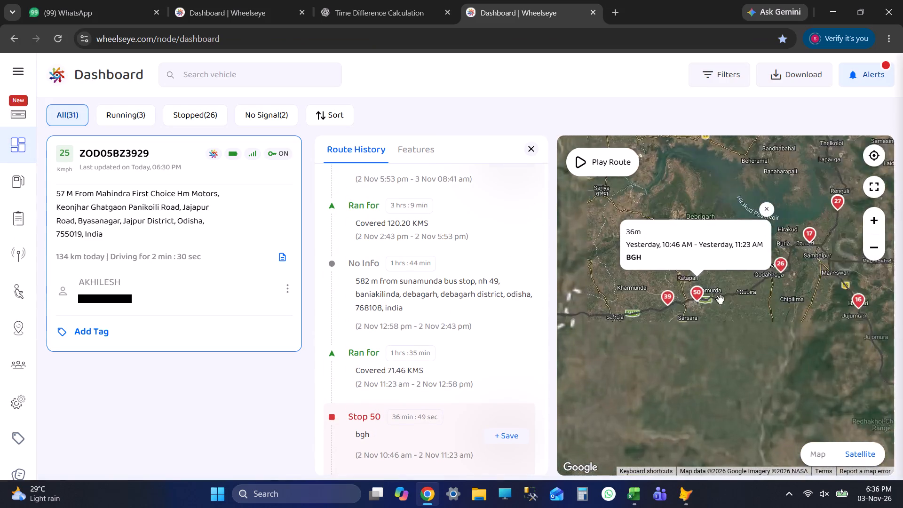
scroll(720, 299, "down", 1)
scroll(720, 299, "up", 1)
scroll(720, 299, "down", 1)
scroll(705, 302, "up", 6)
left_click_drag(731, 307, 645, 339)
left_click_drag(711, 325, 643, 351)
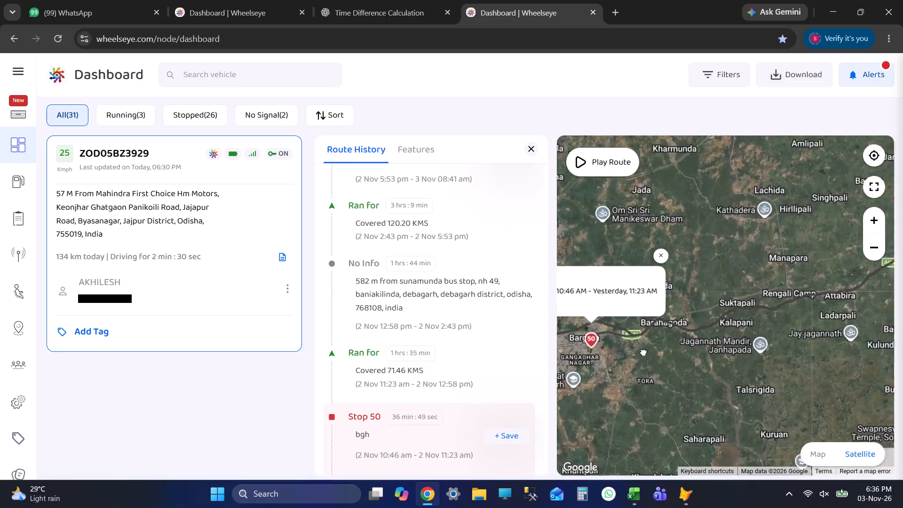
left_click_drag(643, 351, 641, 352)
scroll(650, 339, "down", 6)
left_click_drag(726, 335, 683, 356)
scroll(689, 353, "down", 1)
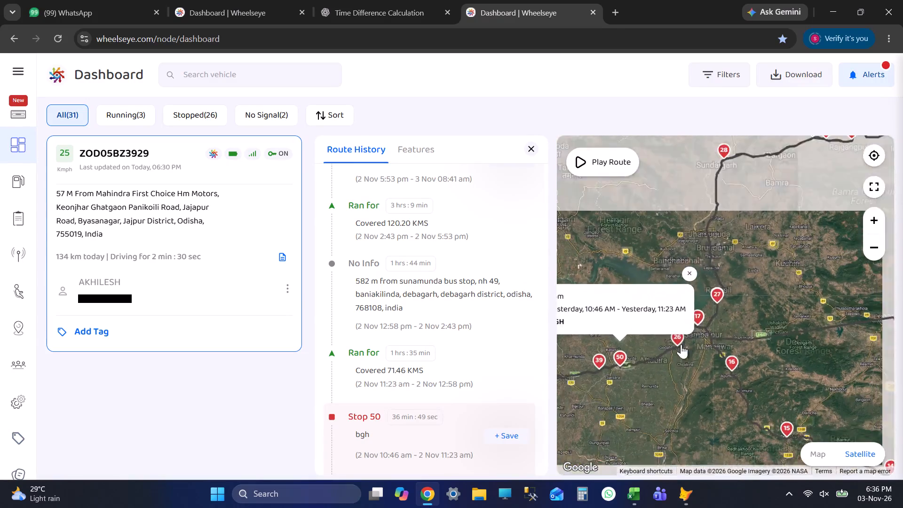
scroll(675, 341, "up", 8)
scroll(694, 333, "down", 5)
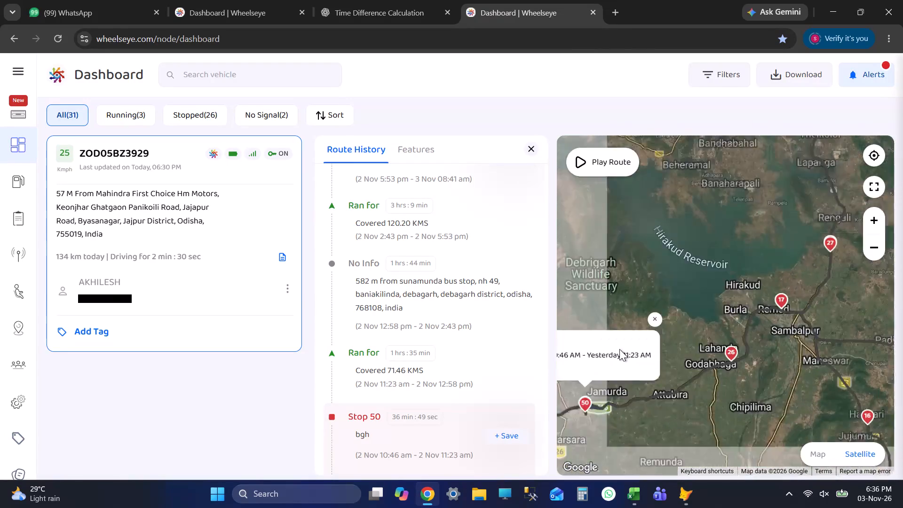
left_click(495, 310)
scroll(488, 310, "up", 2)
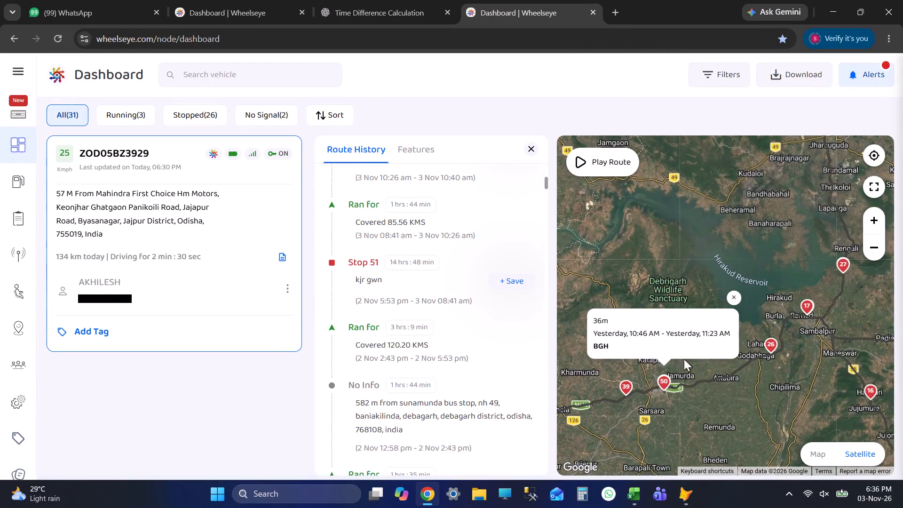
scroll(683, 369, "down", 5)
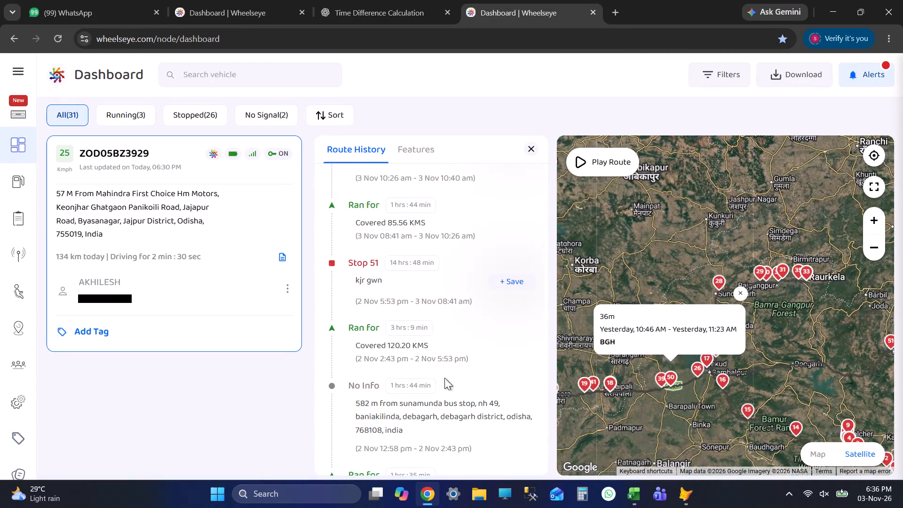
left_click_drag(648, 408, 641, 371)
scroll(379, 381, "down", 3)
scroll(399, 346, "up", 1)
left_click(428, 295)
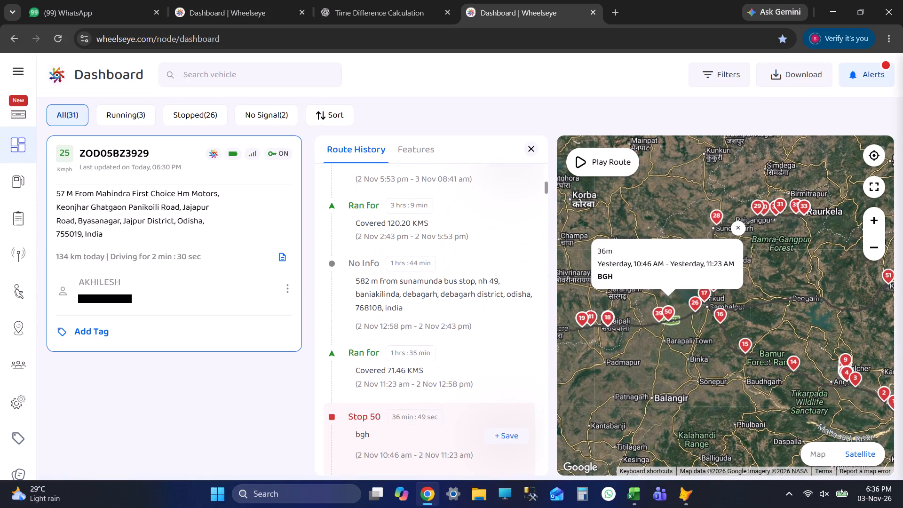
scroll(460, 306, "down", 1)
scroll(460, 306, "up", 3)
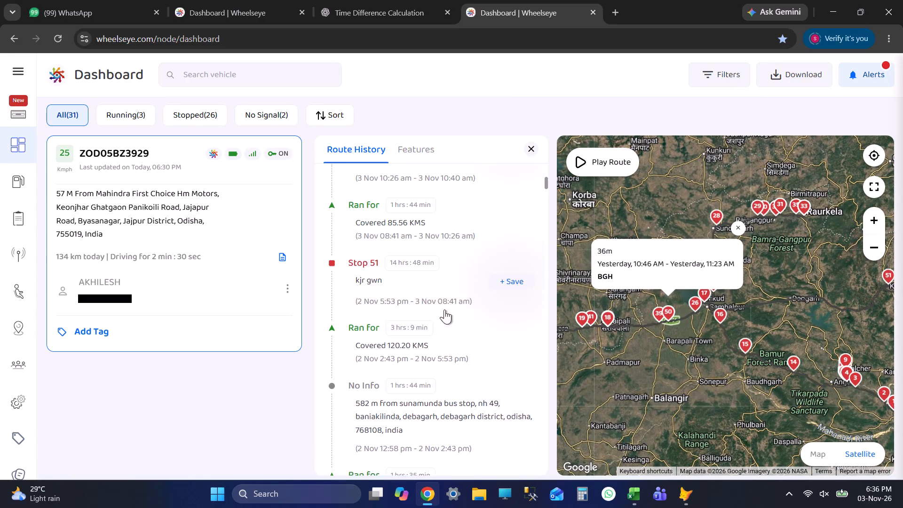
left_click(426, 286)
scroll(726, 288, "up", 1)
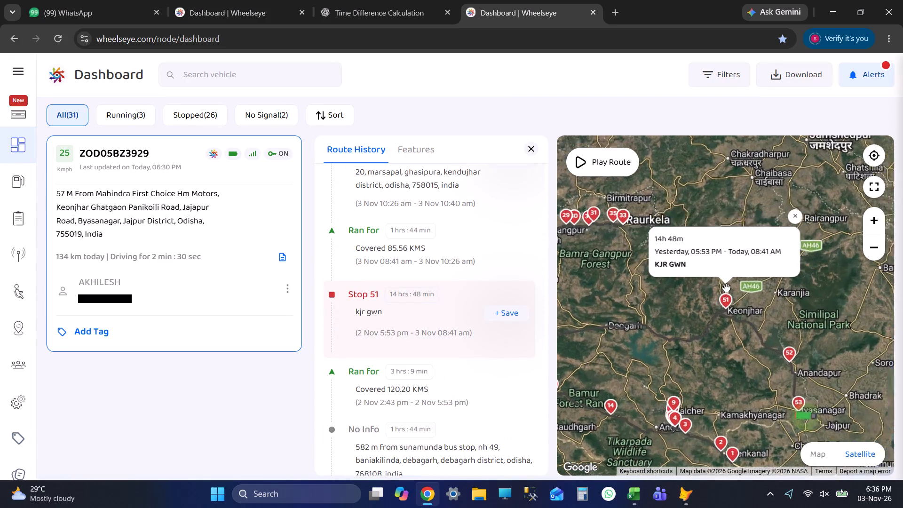
scroll(511, 342, "down", 2)
left_click(448, 333)
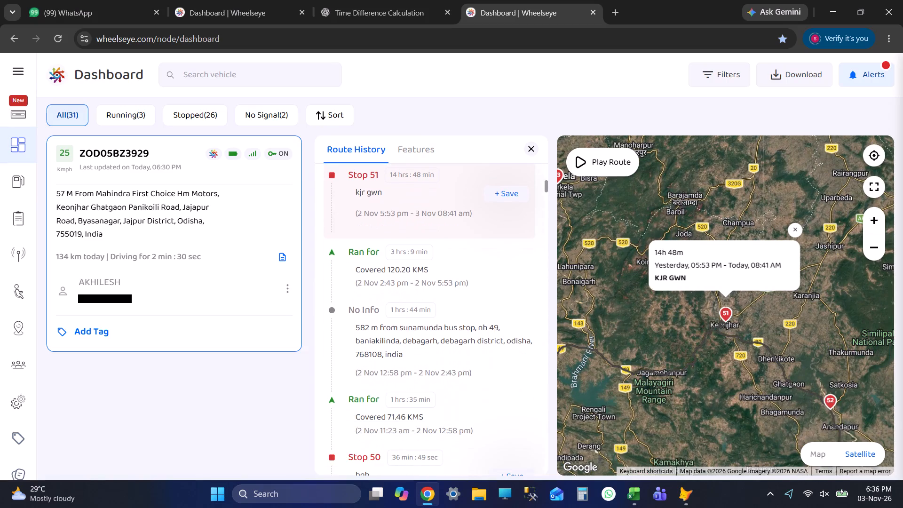
scroll(682, 346, "down", 1)
left_click_drag(623, 341, 703, 356)
scroll(717, 360, "down", 2)
key("alt+Tab")
key("Tab")
key("Tab")
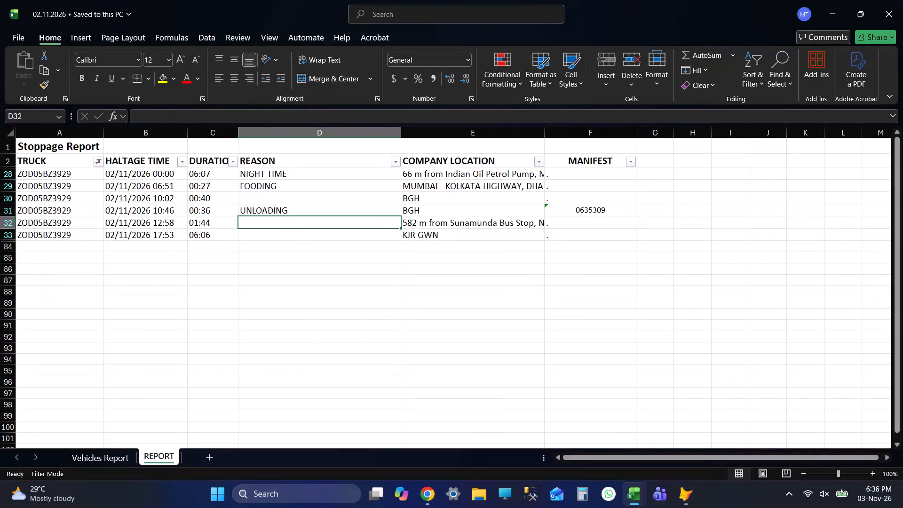
type("NO D")
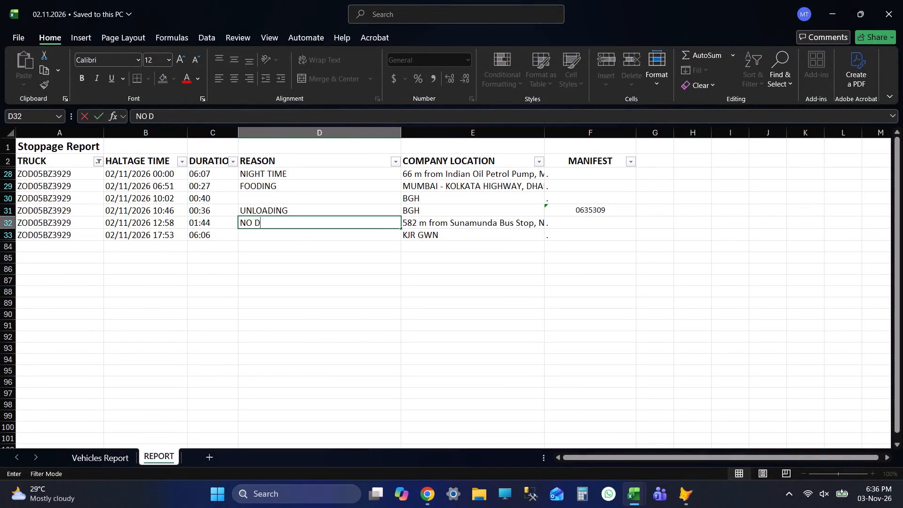
key("BackSpace")
type("SIG")
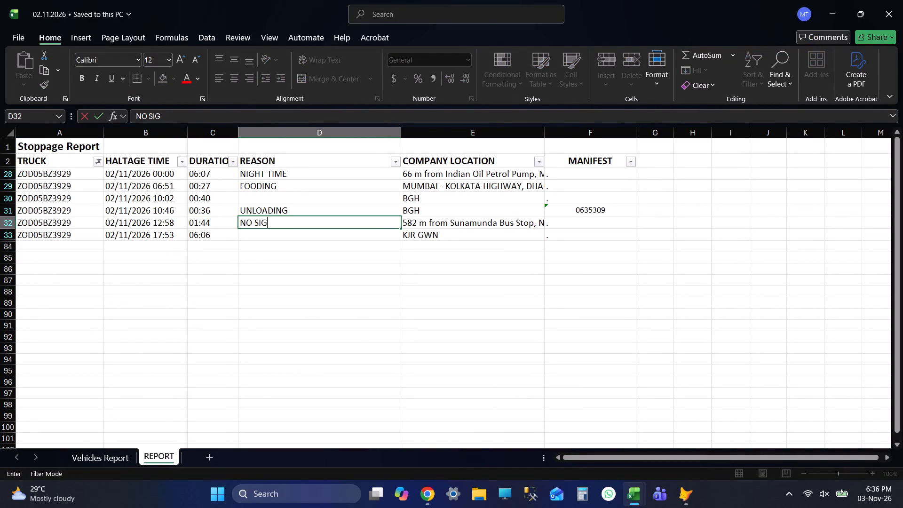
key("BackSpace")
type("GNKLE")
key("BackSpace")
key("BackSpace")
key("BackSpace")
key("BackSpace")
type("NLE")
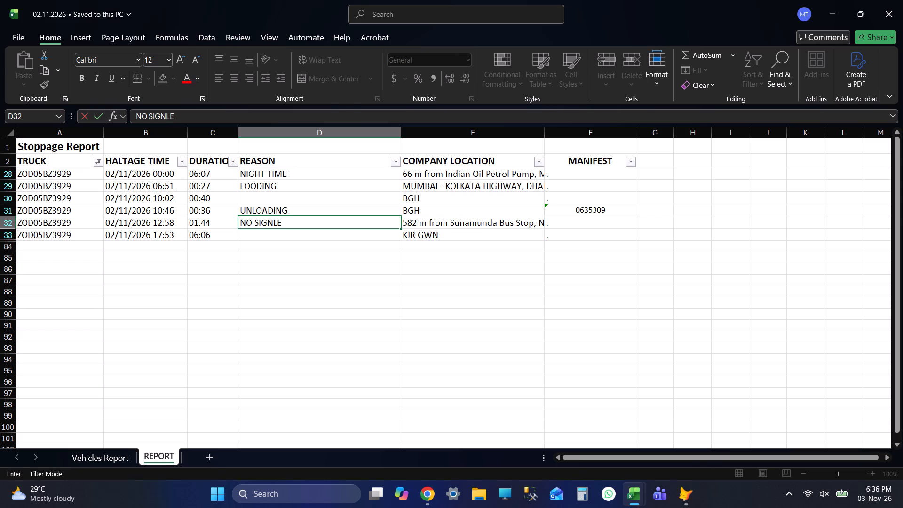
key("BackSpace")
key("BackSpace")
key("BackSpace")
key("BackSpace")
key("BackSpace")
type("ignle")
key("BackSpace")
key("BackSpace")
key("BackSpace")
key("BackSpace")
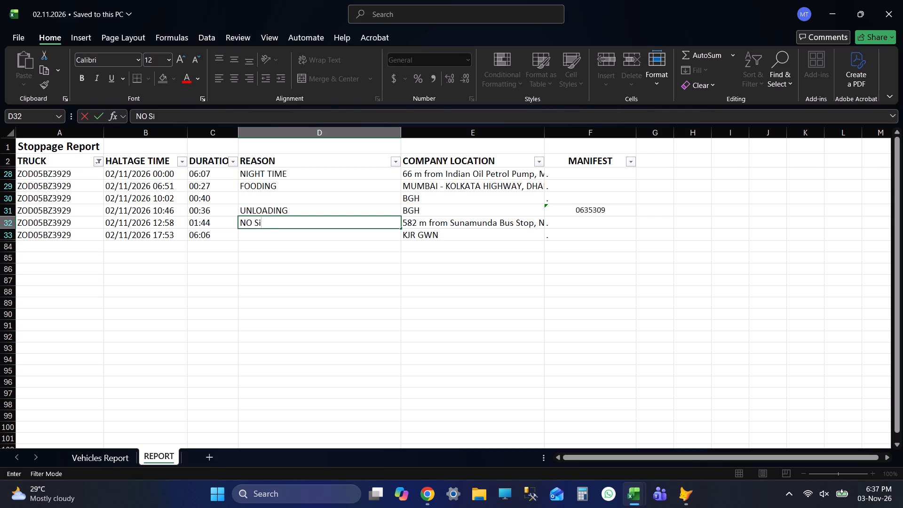
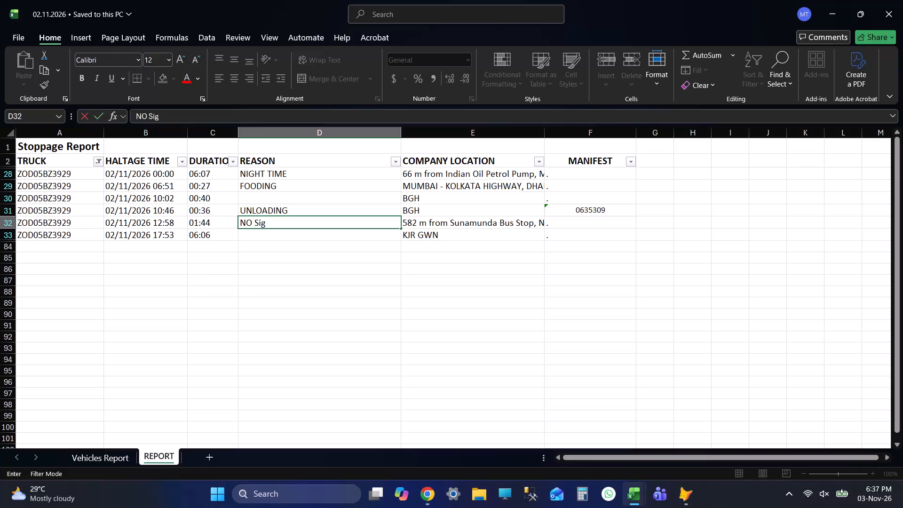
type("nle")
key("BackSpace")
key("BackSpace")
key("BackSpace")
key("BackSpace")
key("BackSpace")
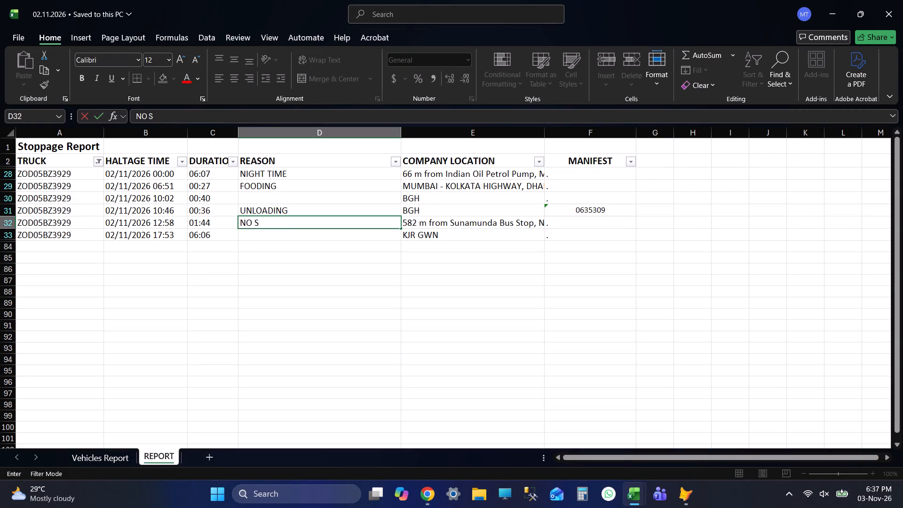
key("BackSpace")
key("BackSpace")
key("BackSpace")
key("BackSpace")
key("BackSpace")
key("alt+Tab")
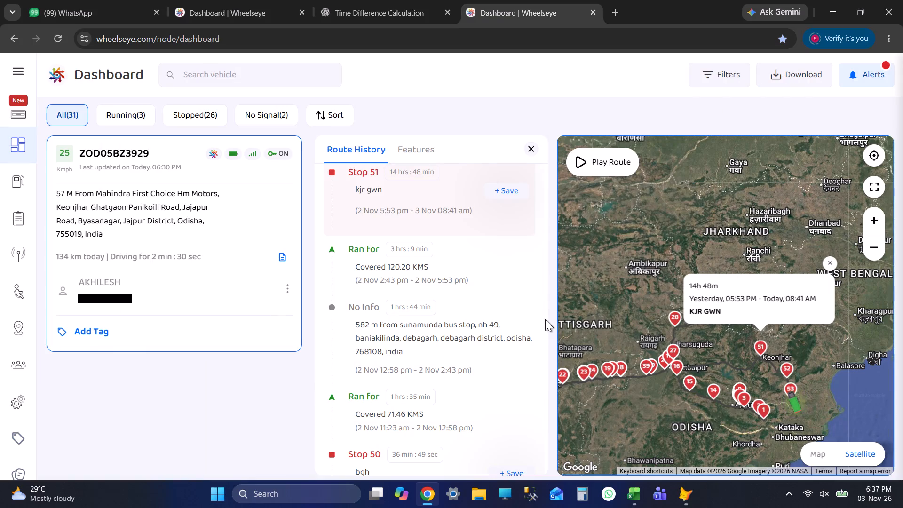
triple_click(464, 344)
key("alt+Tab")
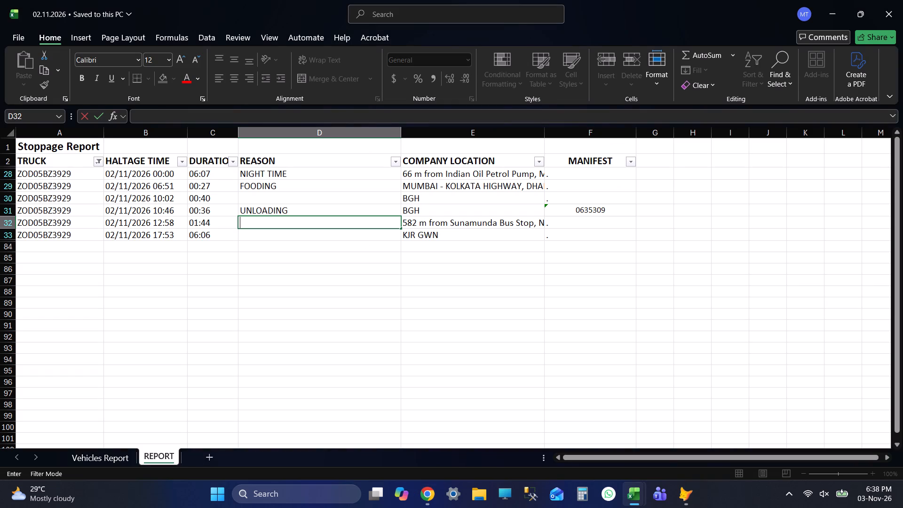
key("alt+Tab")
key("alt+Tab")
key("alt+Tab")
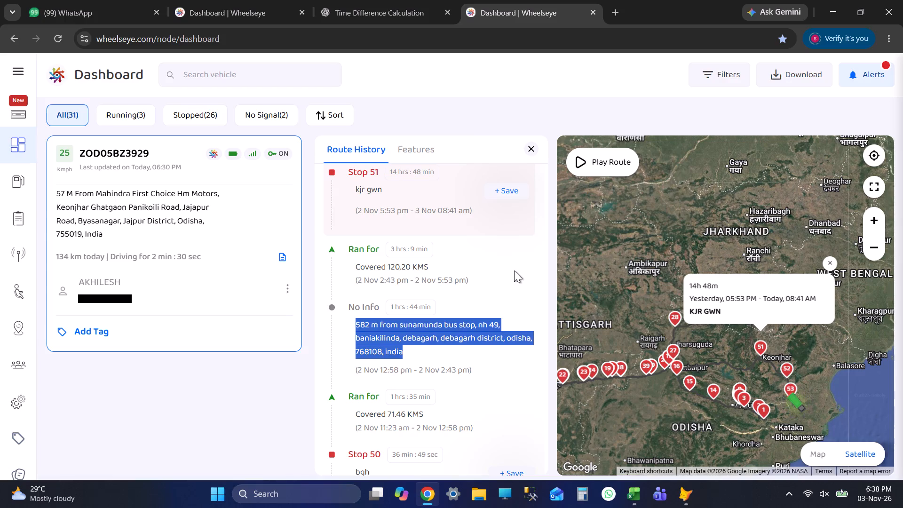
key("alt+Tab")
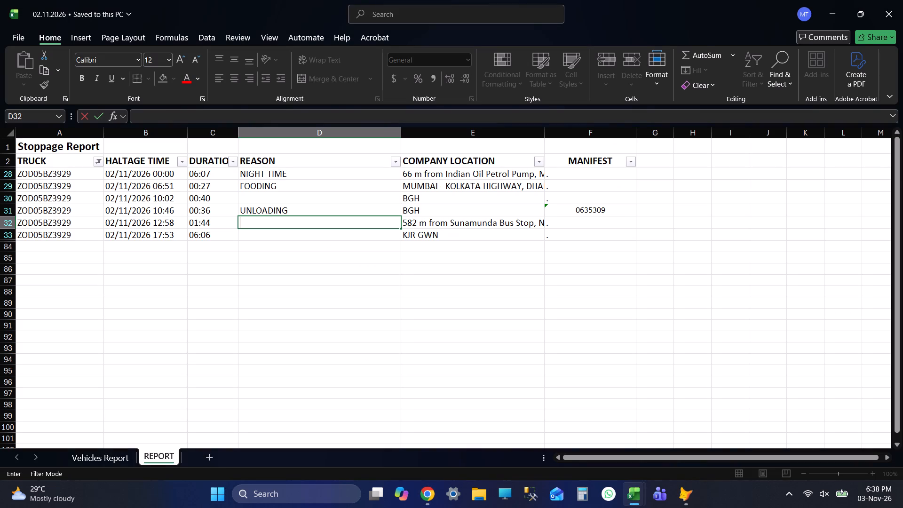
type("NO")
key("space")
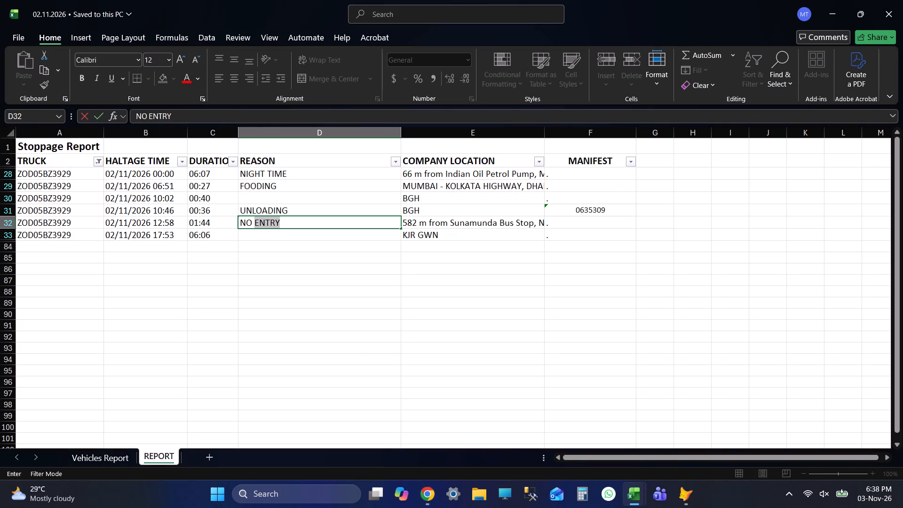
type("SIGNAL")
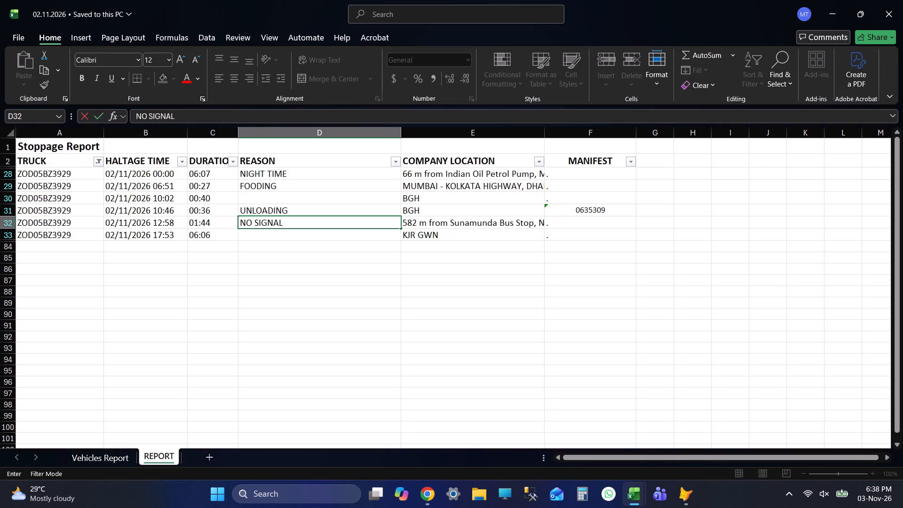
key("Return")
key("ctrl+s")
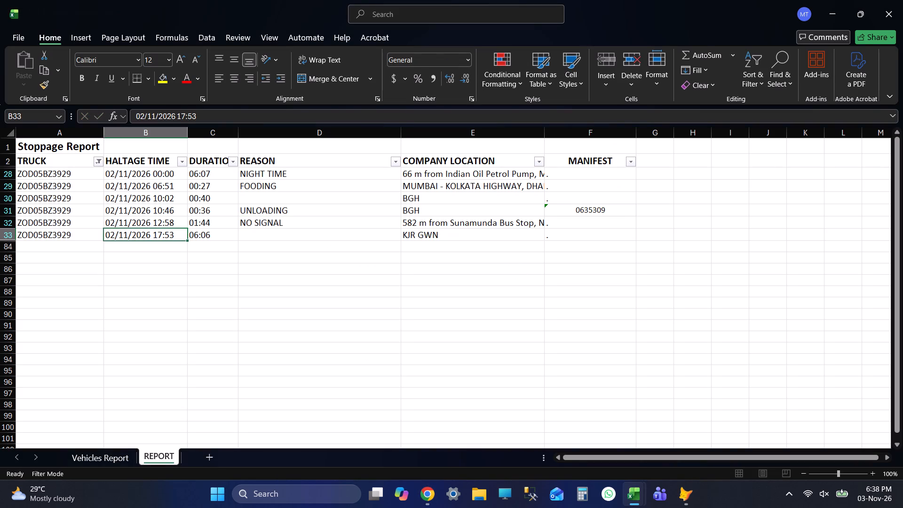
key("Tab")
key("Tab")
type("UNLOADING")
key("Tab")
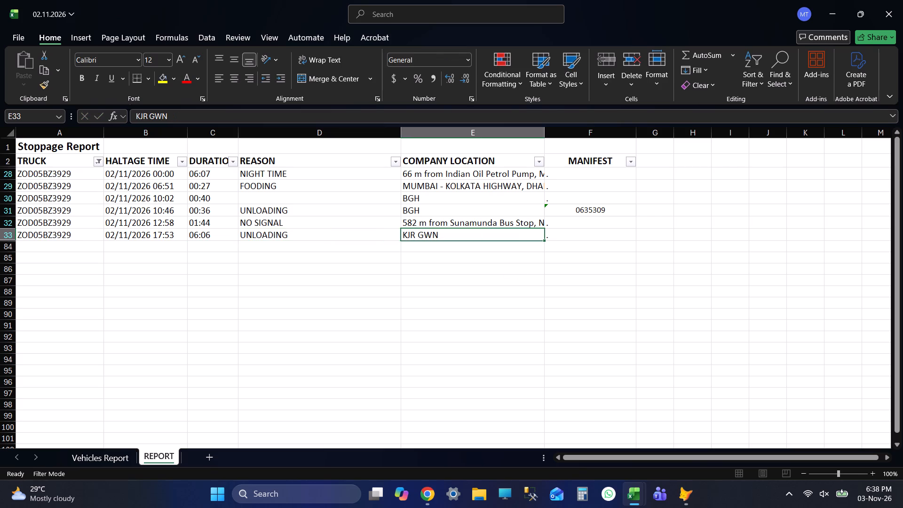
key("ctrl+s")
key("ctrl+s")
key("ctrl+s")
key("Tab")
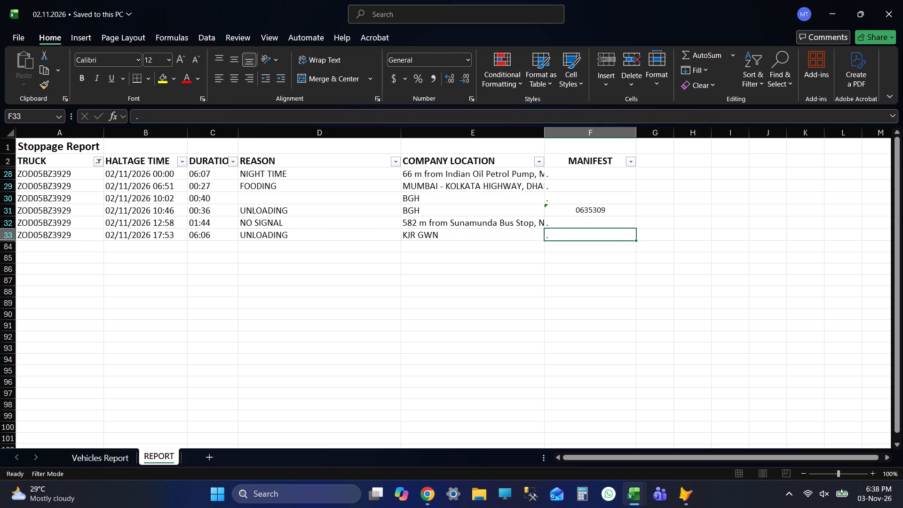
key("alt+Tab")
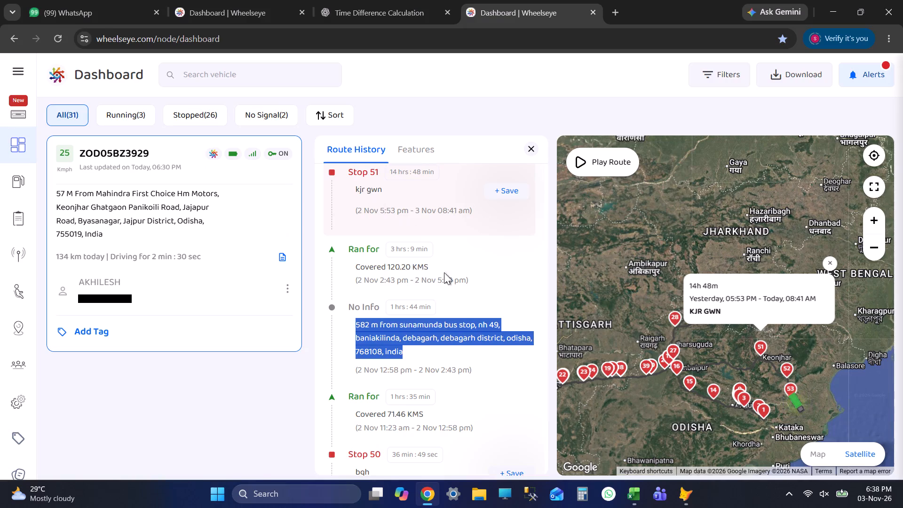
key("alt+Tab")
key("ctrl+s")
key("ctrl+s")
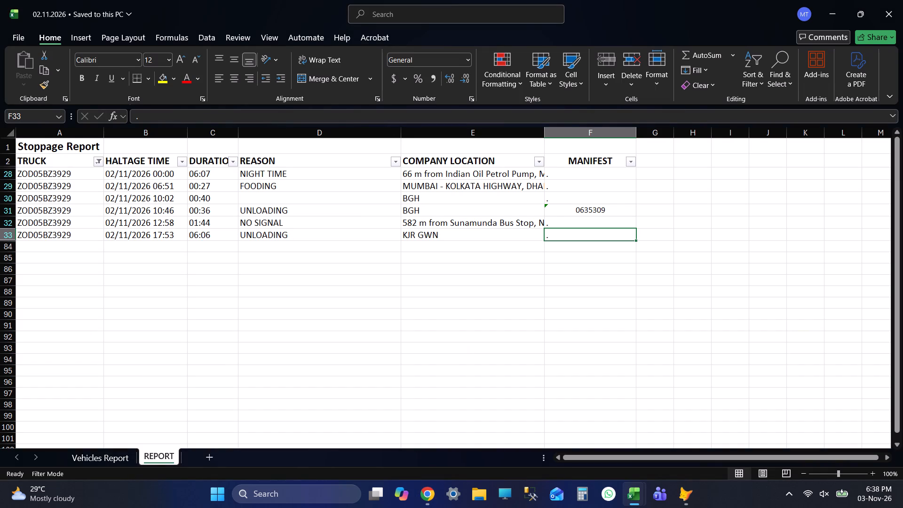
key("alt+Tab")
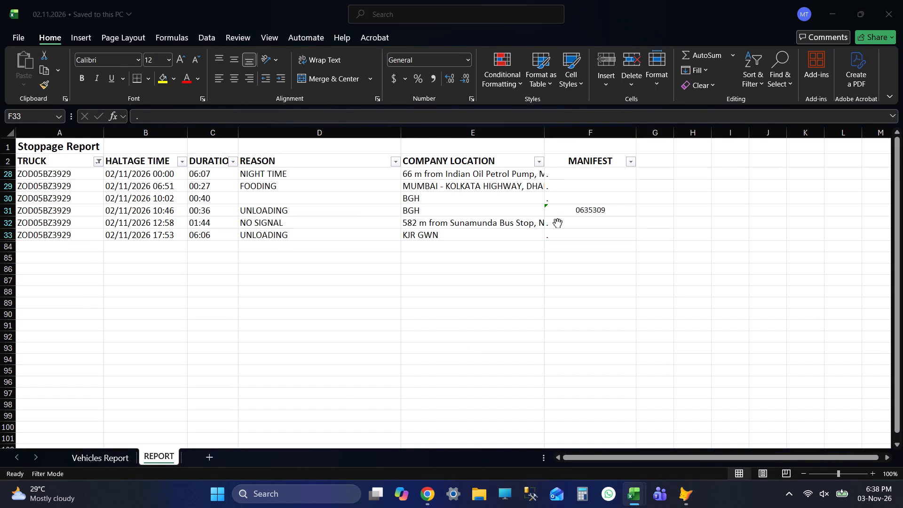
key("alt+Tab")
key("alt+Tab")
key("alt+Tab")
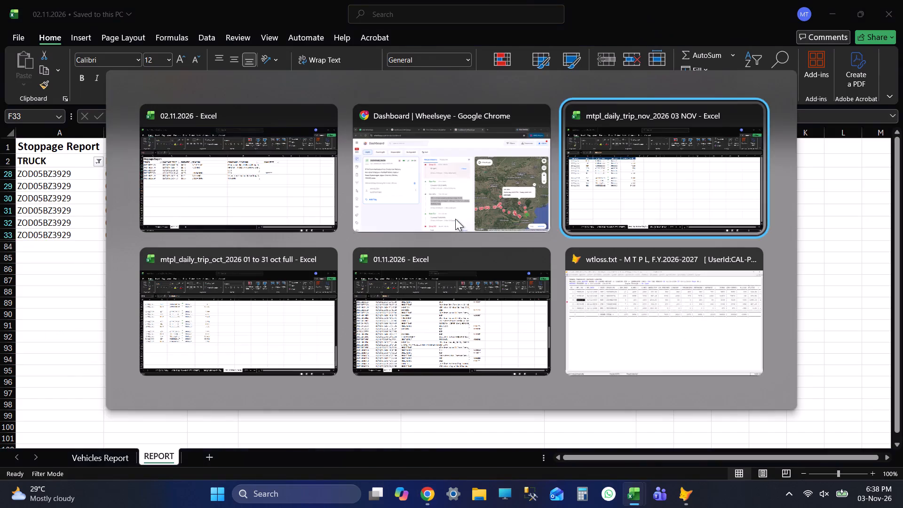
key("alt+Tab")
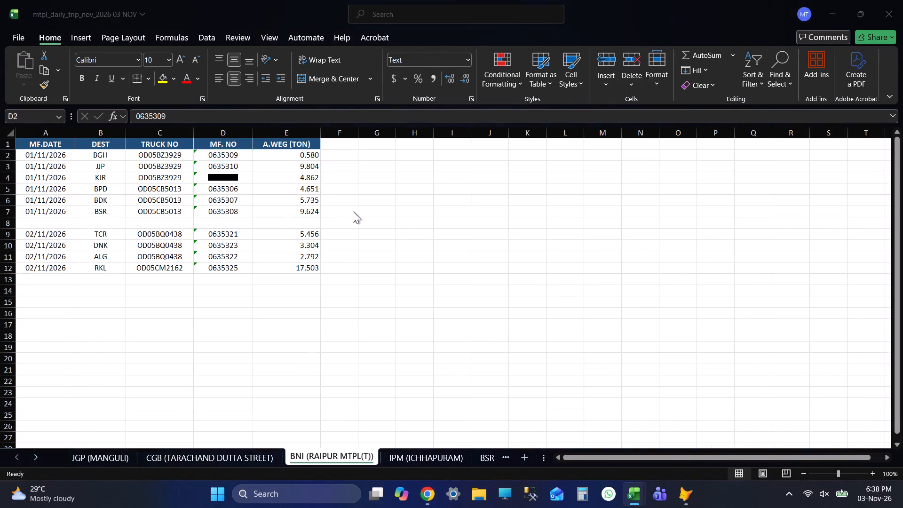
key("alt+Tab")
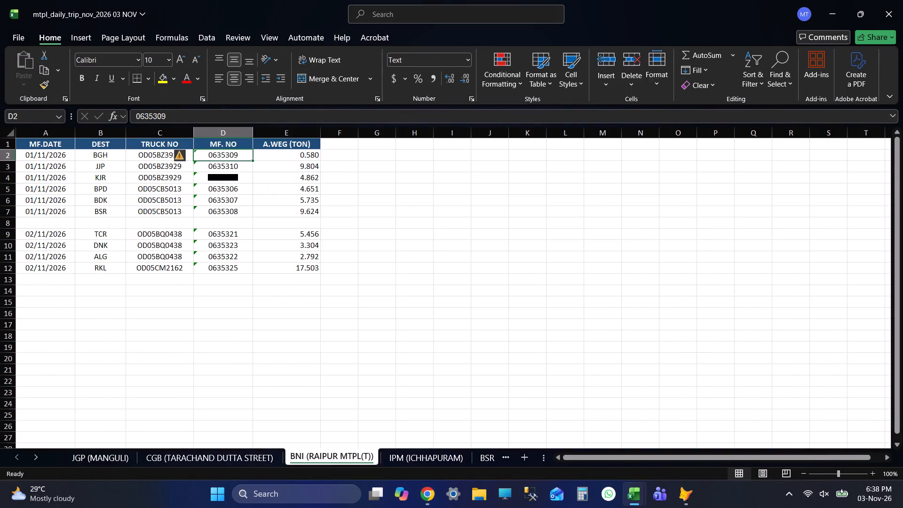
left_click(139, 174)
key("Tab")
key("ctrl+c")
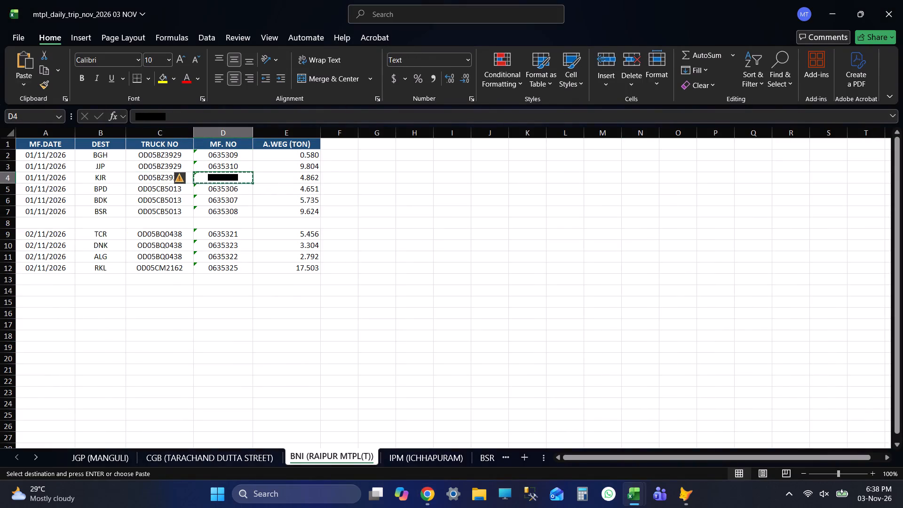
key("alt+Tab")
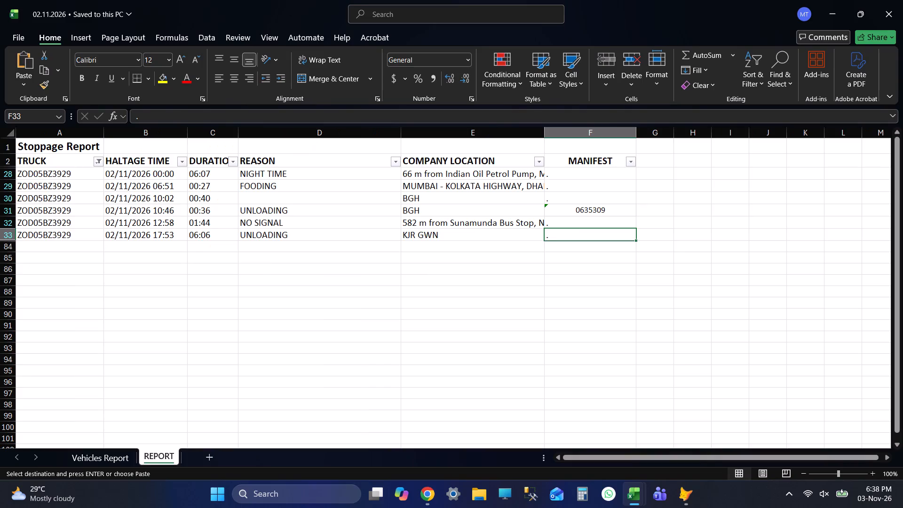
key("ctrl+v")
key("Return")
key("Return")
key("ctrl+s")
key("ctrl+s")
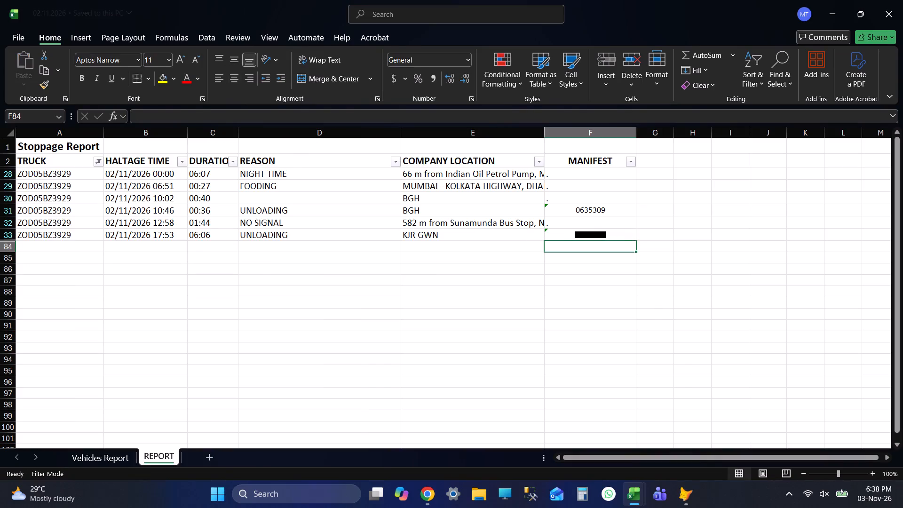
key("ctrl+s")
key("ctrl+s")
key("ctrl+s")
key("ctrl+s")
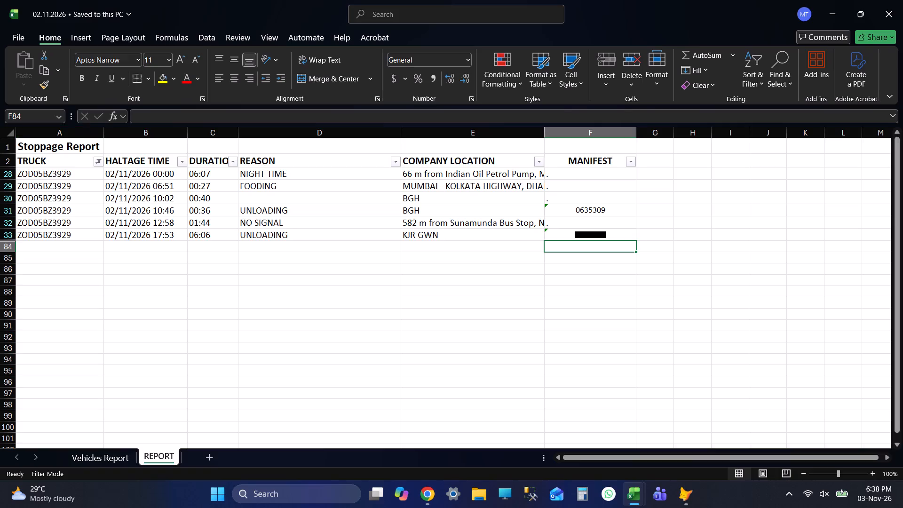
left_click(96, 162)
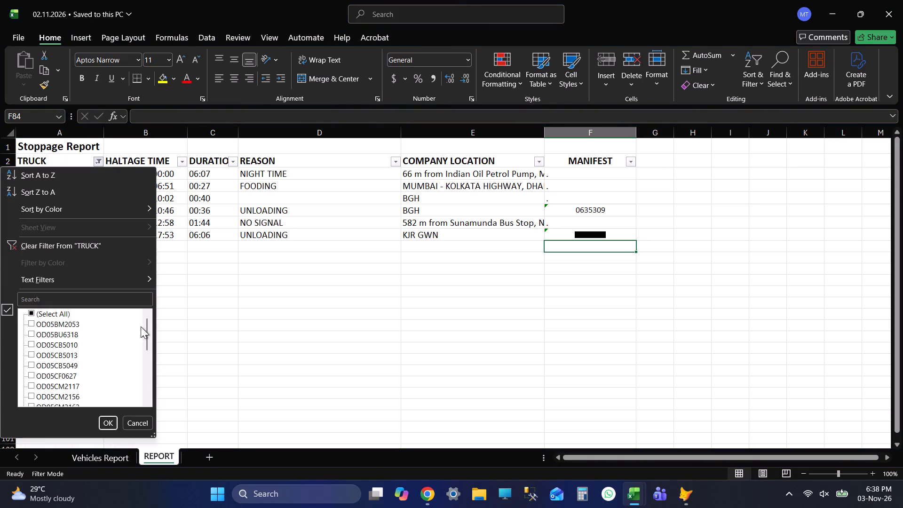
left_click_drag(150, 324, 141, 398)
left_click(68, 377)
left_click(70, 383)
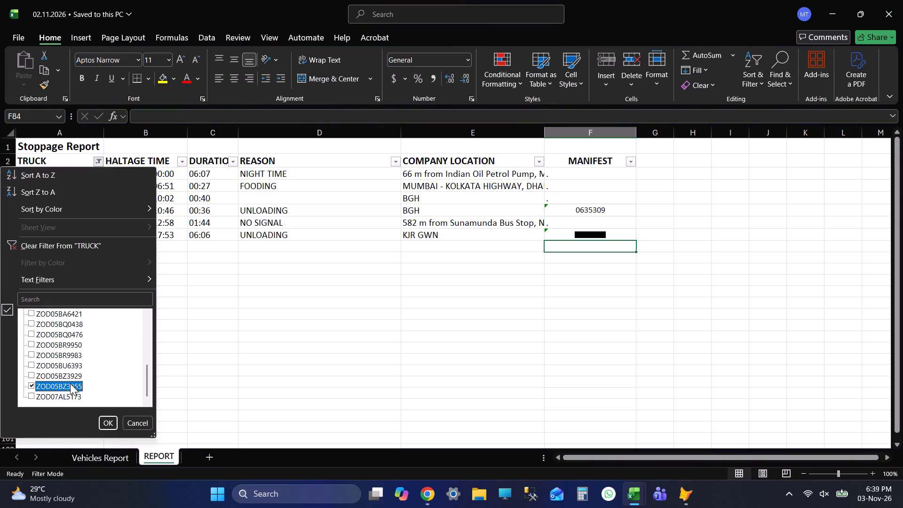
left_click(103, 429)
left_click(358, 289)
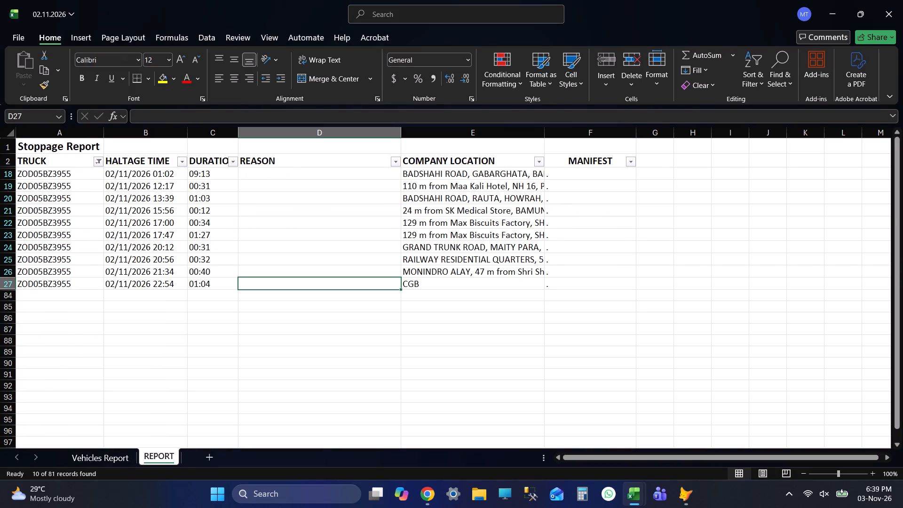
key("ctrl+s")
left_click(363, 168)
key("shift+Tab")
key("shift+Tab")
key("shift+Tab")
key("shift+Tab")
key("shift+Tab")
key("shift+Tab")
key("shift+Tab")
key("shift+Tab")
key("shift+Tab")
key("shift+Tab")
key("shift+Tab")
key("shift+Tab")
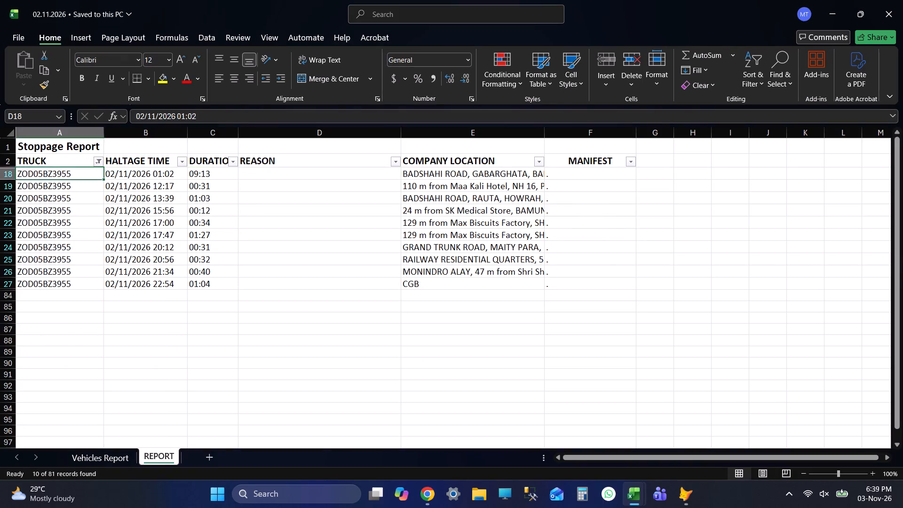
key("ctrl+c")
key("alt+Tab")
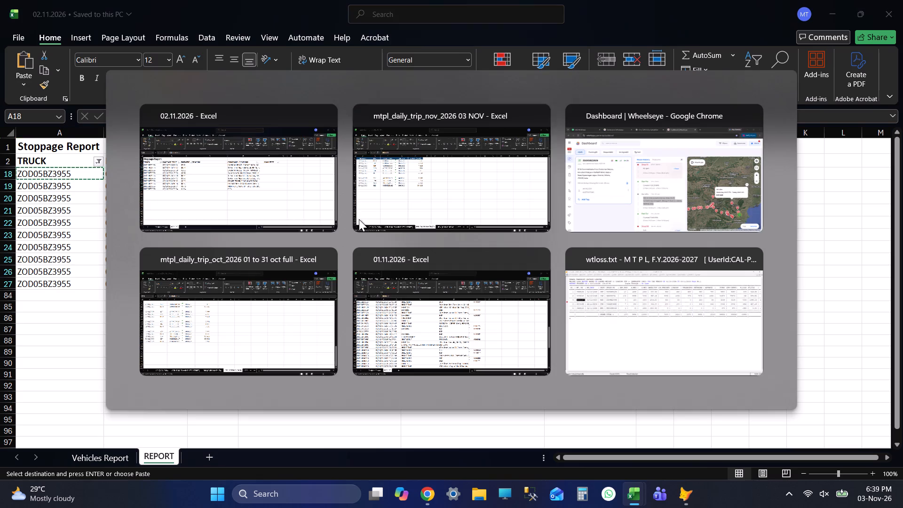
key("alt+Tab")
left_click(285, 67)
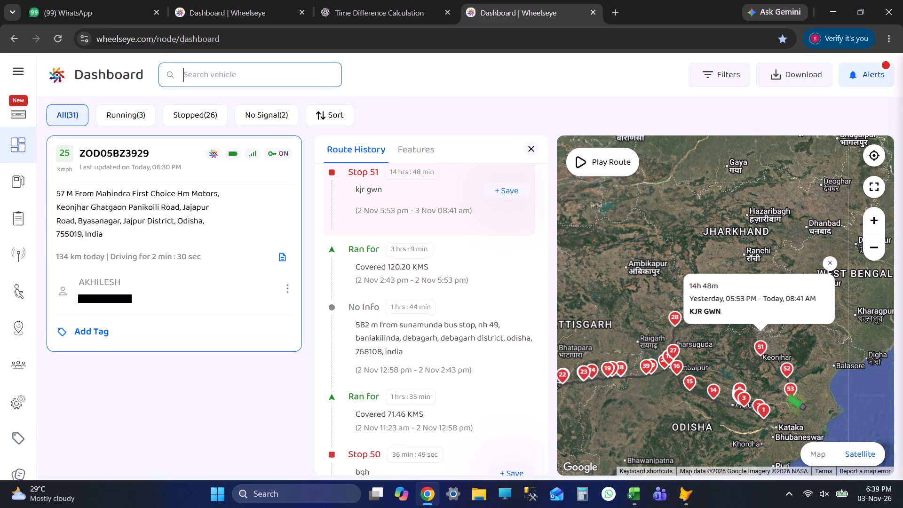
key("ctrl+v")
key("Return")
left_click(234, 216)
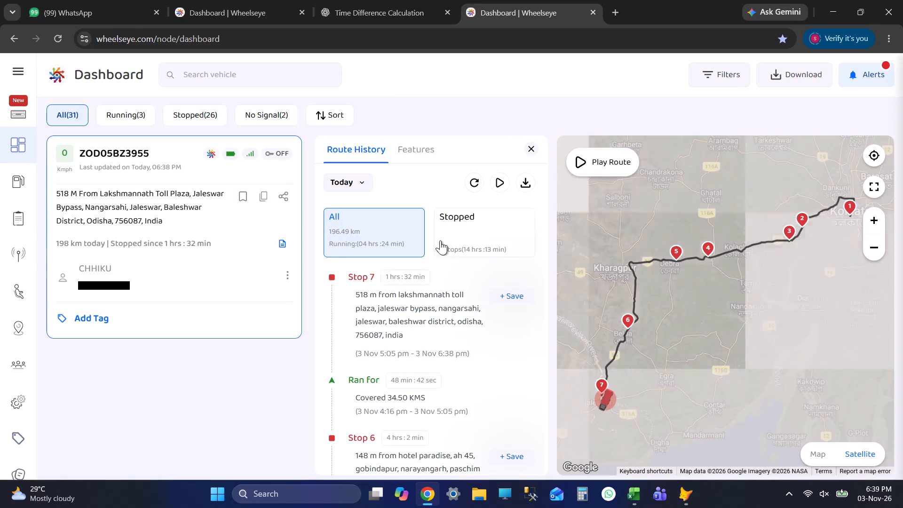
left_click(349, 185)
key("alt+Tab")
key("alt+Tab")
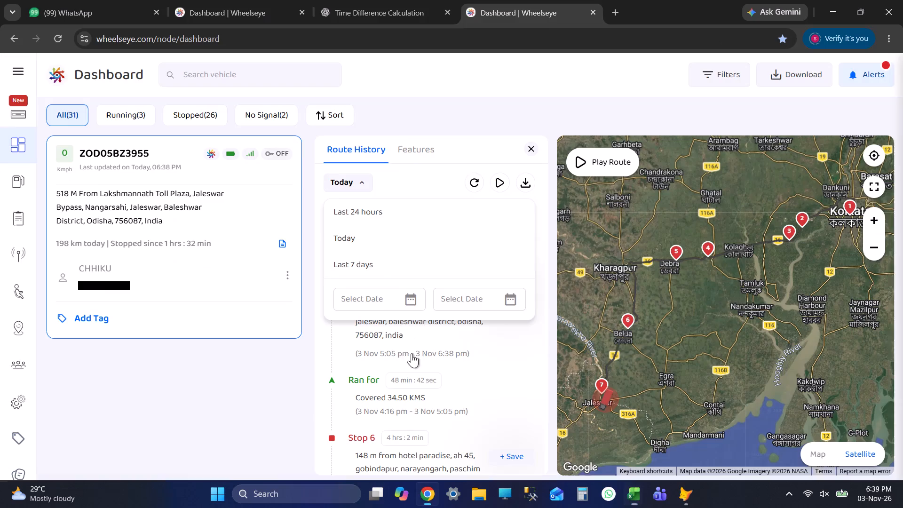
left_click(386, 264)
scroll(446, 385, "down", 3)
scroll(451, 390, "up", 1)
scroll(453, 391, "down", 3)
scroll(453, 391, "up", 1)
scroll(453, 391, "down", 3)
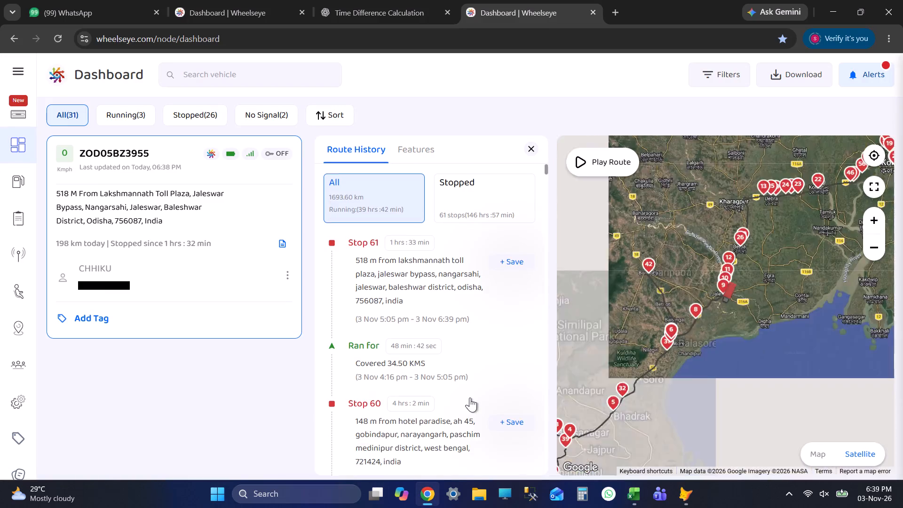
scroll(470, 397, "down", 12)
scroll(408, 405, "up", 1)
scroll(408, 405, "down", 3)
scroll(412, 384, "up", 1)
scroll(412, 384, "down", 7)
scroll(412, 384, "up", 1)
scroll(412, 384, "down", 2)
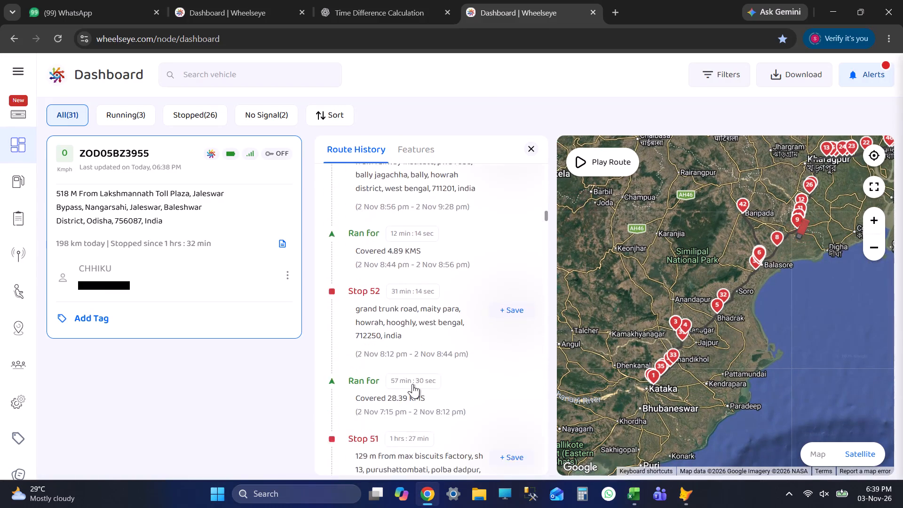
scroll(412, 384, "down", 1)
scroll(412, 384, "up", 1)
scroll(412, 384, "down", 1)
scroll(412, 384, "up", 1)
scroll(412, 384, "down", 1)
scroll(412, 384, "up", 1)
scroll(412, 384, "down", 3)
scroll(412, 384, "up", 1)
scroll(412, 384, "down", 1)
scroll(412, 384, "up", 1)
scroll(412, 384, "down", 1)
scroll(412, 384, "up", 1)
scroll(412, 384, "down", 3)
scroll(410, 384, "up", 1)
scroll(410, 384, "down", 6)
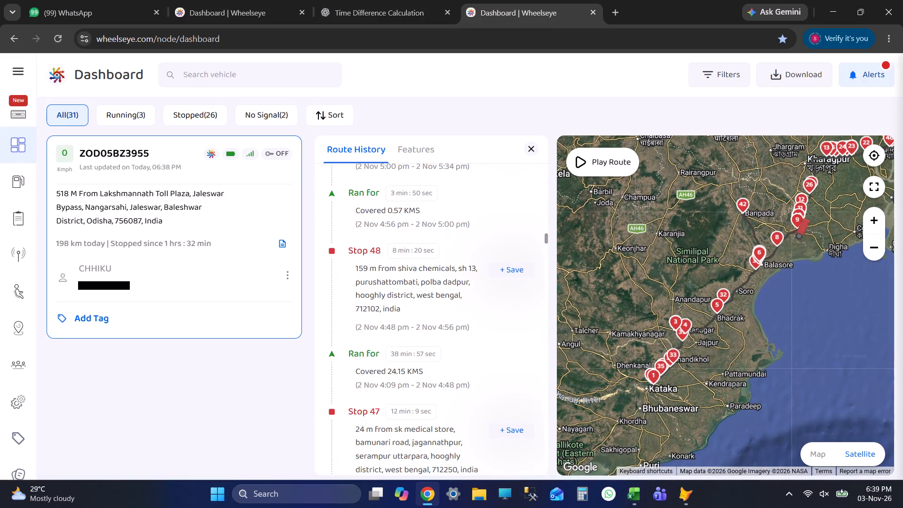
left_click(418, 313)
scroll(419, 313, "down", 2)
left_click(421, 359)
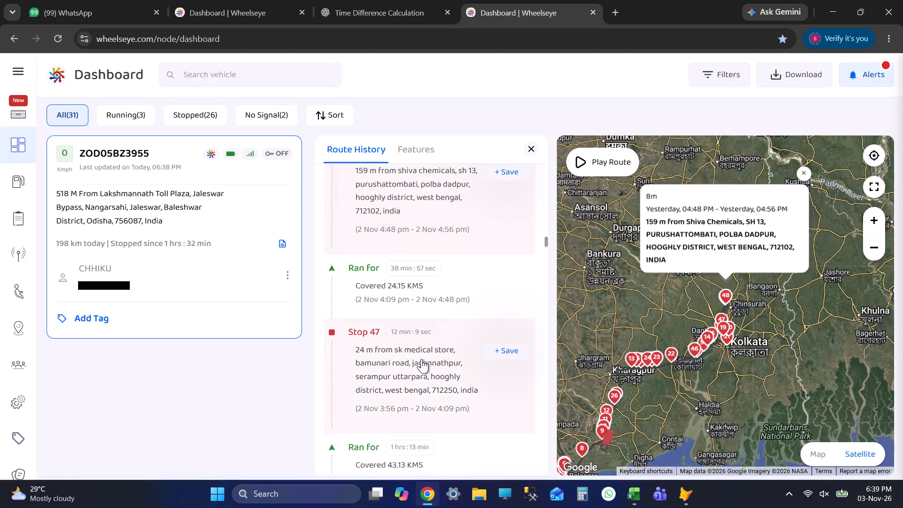
scroll(705, 317, "up", 6)
scroll(737, 300, "down", 1)
scroll(737, 300, "up", 4)
scroll(765, 298, "down", 1)
scroll(765, 298, "up", 1)
scroll(765, 298, "down", 1)
scroll(765, 298, "up", 1)
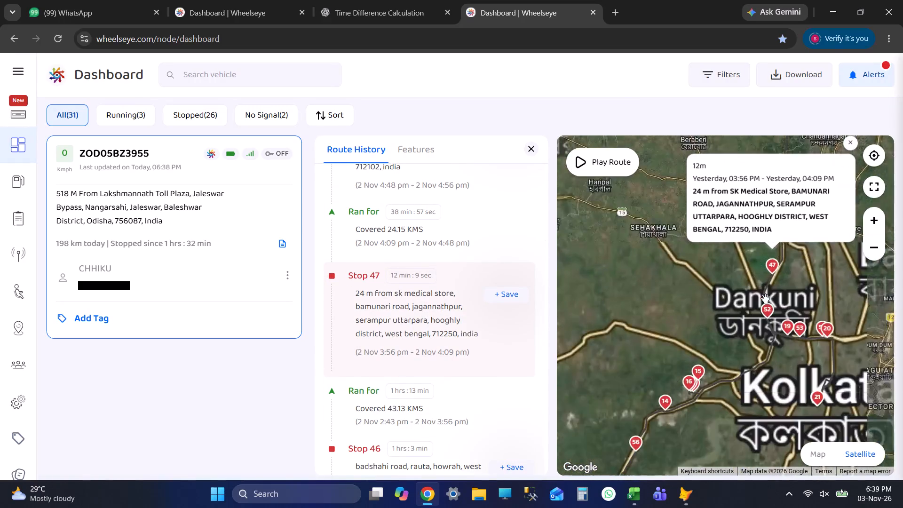
scroll(465, 330, "down", 1)
scroll(456, 333, "up", 1)
scroll(455, 338, "down", 1)
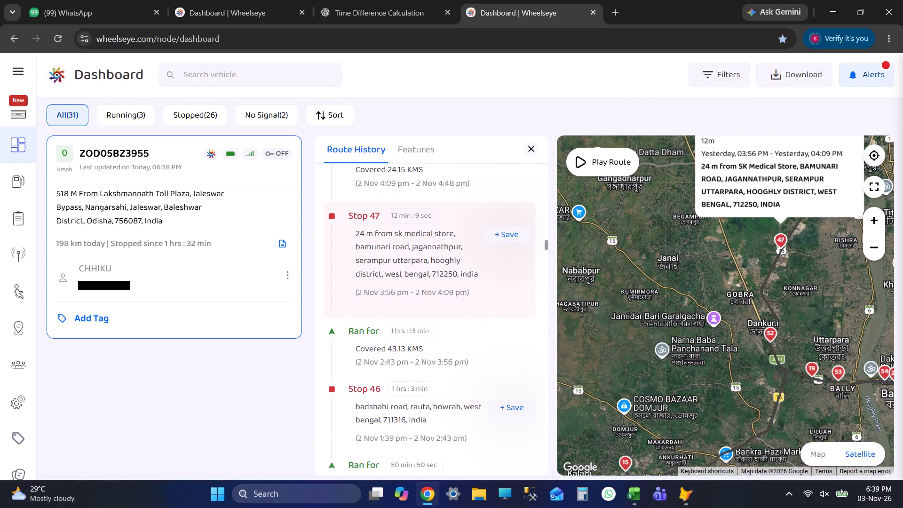
Examine the surroundings of Stop 44, the 2 Nov 1:02 am halt at Badshahi Road, Gabarghata, on the satellite map.
scroll(451, 367, "up", 1)
scroll(451, 371, "down", 9)
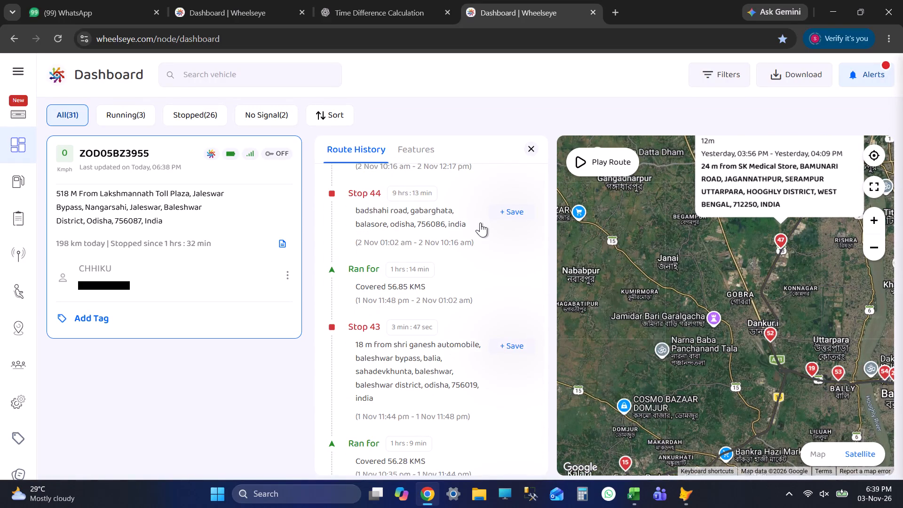
left_click(480, 222)
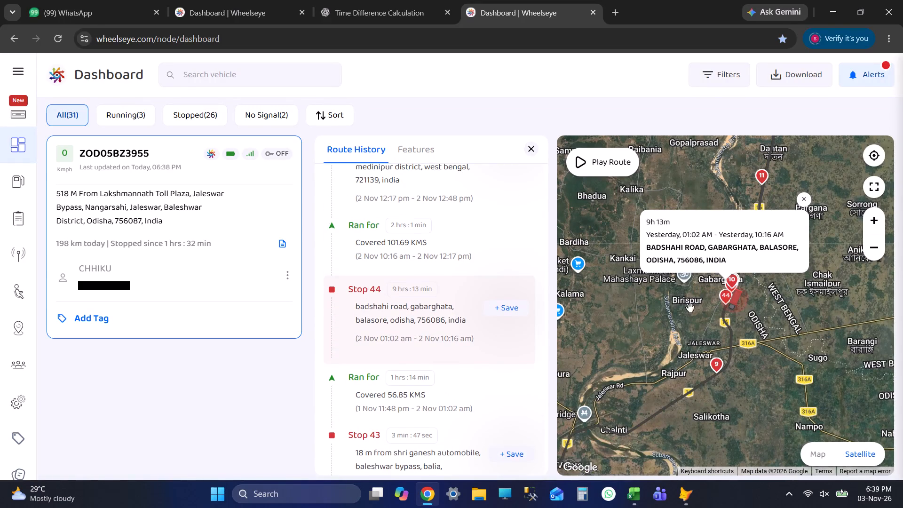
scroll(740, 311, "up", 7)
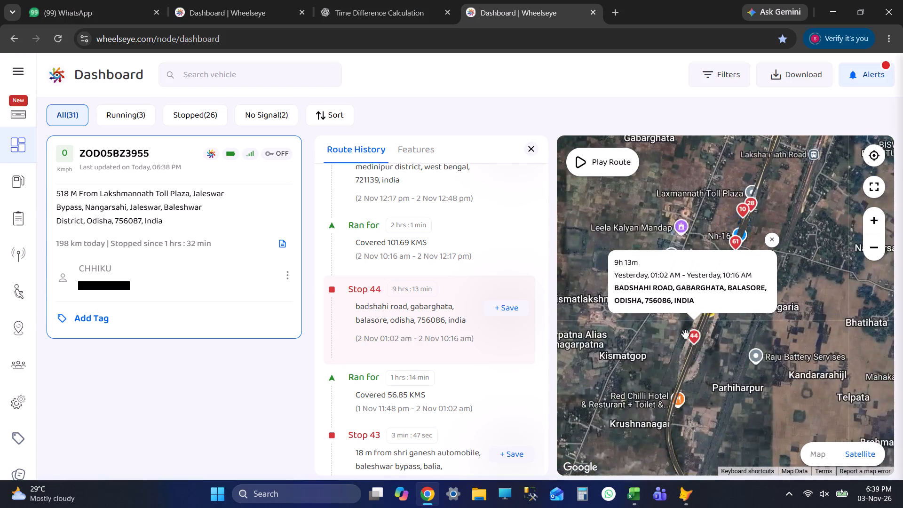
scroll(685, 334, "up", 4)
scroll(698, 367, "down", 1)
scroll(711, 354, "up", 5)
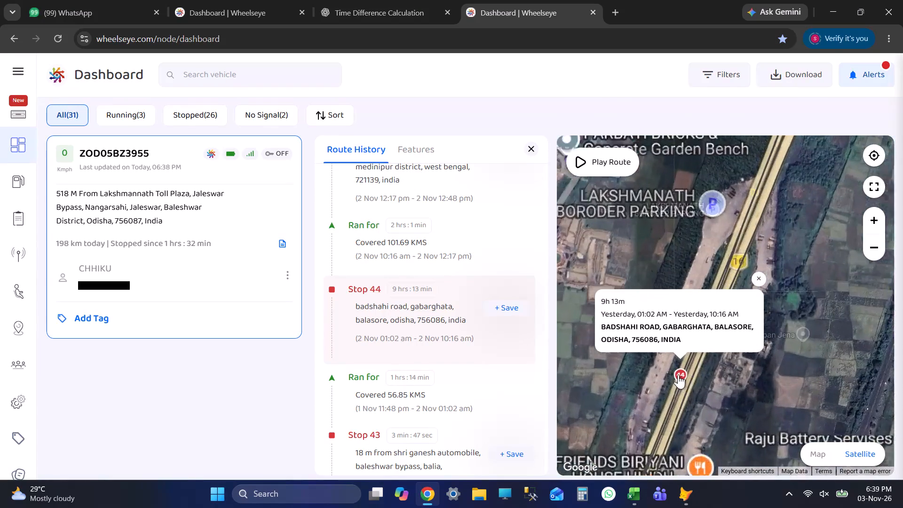
scroll(698, 390, "down", 3)
scroll(700, 391, "up", 1)
scroll(700, 391, "down", 3)
scroll(700, 391, "up", 1)
scroll(700, 391, "down", 3)
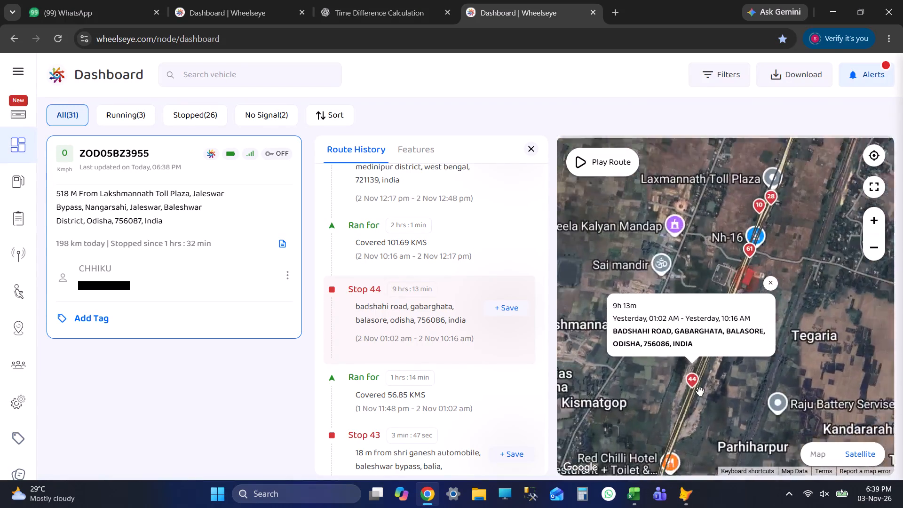
scroll(700, 391, "down", 14)
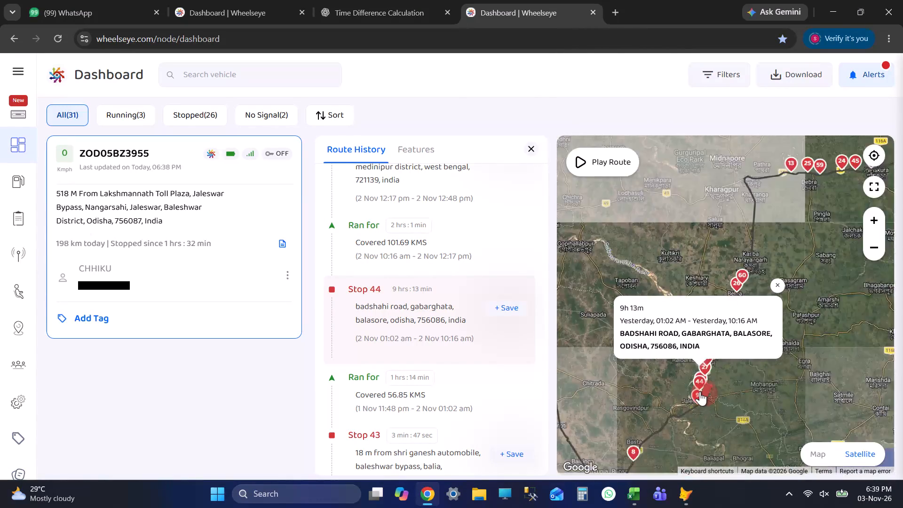
scroll(700, 391, "down", 5)
Examine the surroundings of Stop 46, the 2 Nov 1:39 pm halt at Badshahi Road, Rauta, Howrah, on the satellite map.
scroll(415, 362, "up", 3)
scroll(415, 362, "down", 2)
scroll(438, 349, "up", 2)
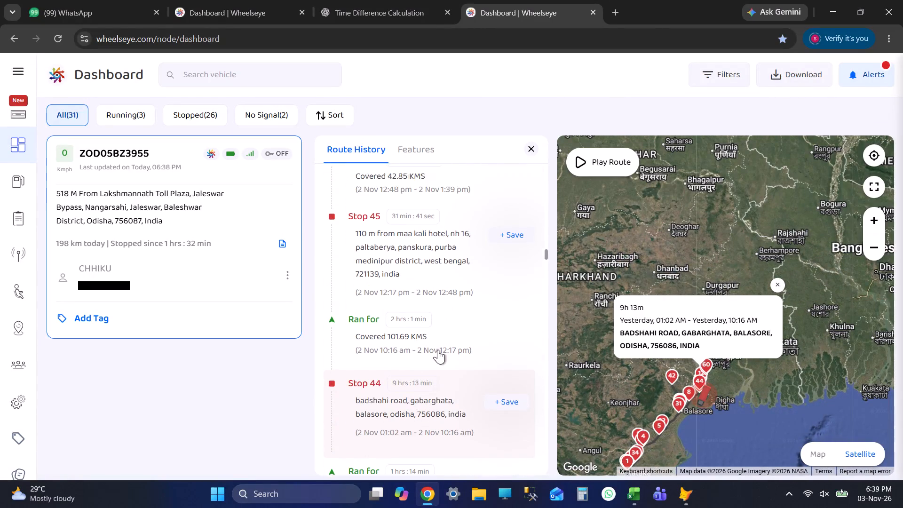
left_click(437, 347)
scroll(437, 347, "up", 3)
left_click(434, 339)
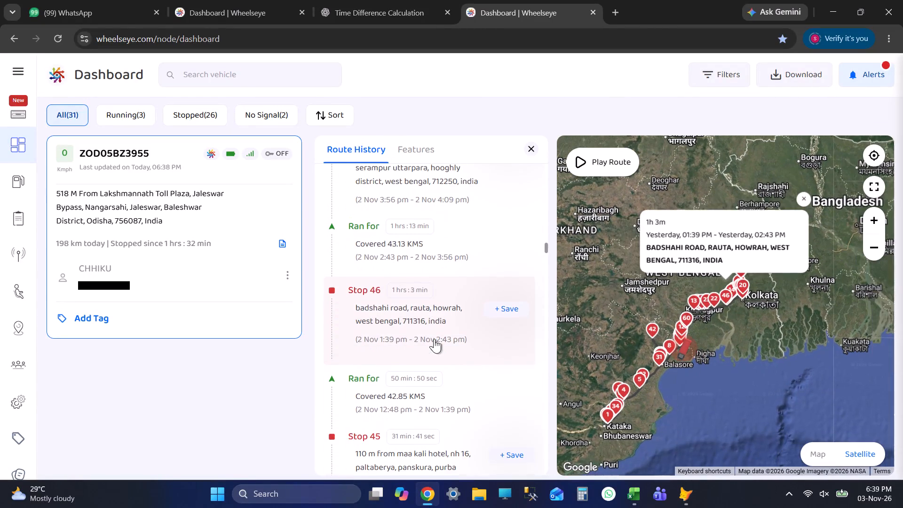
scroll(699, 307, "up", 2)
scroll(705, 303, "down", 1)
scroll(775, 285, "up", 5)
scroll(624, 354, "up", 1)
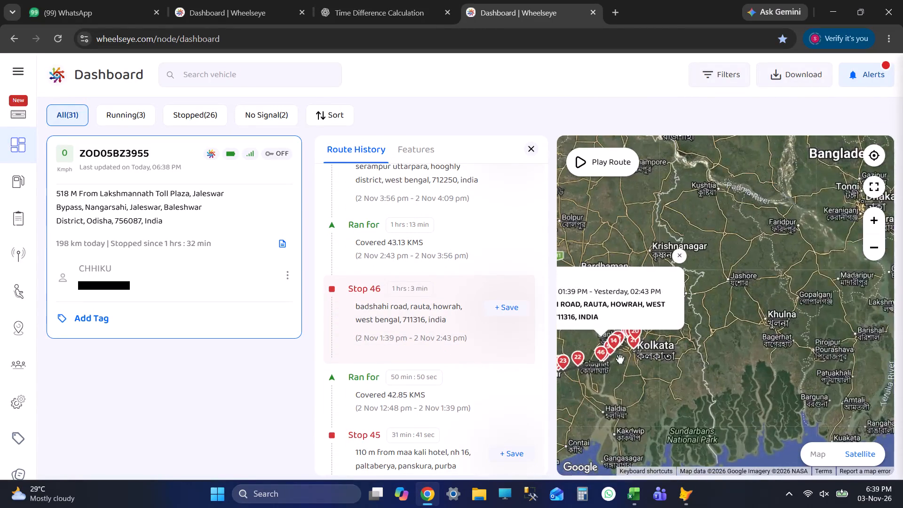
scroll(620, 359, "up", 2)
left_click_drag(607, 363, 728, 373)
scroll(644, 373, "up", 4)
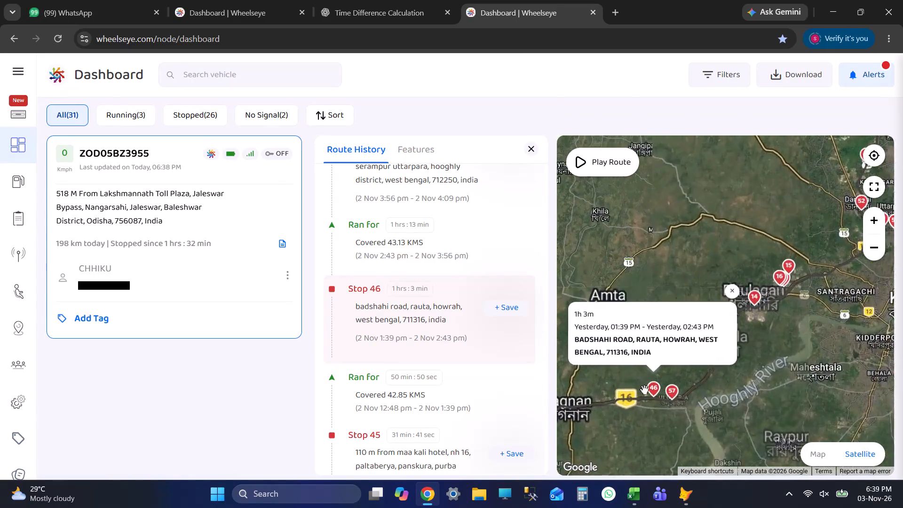
scroll(644, 389, "up", 2)
scroll(654, 403, "down", 1)
scroll(656, 405, "up", 6)
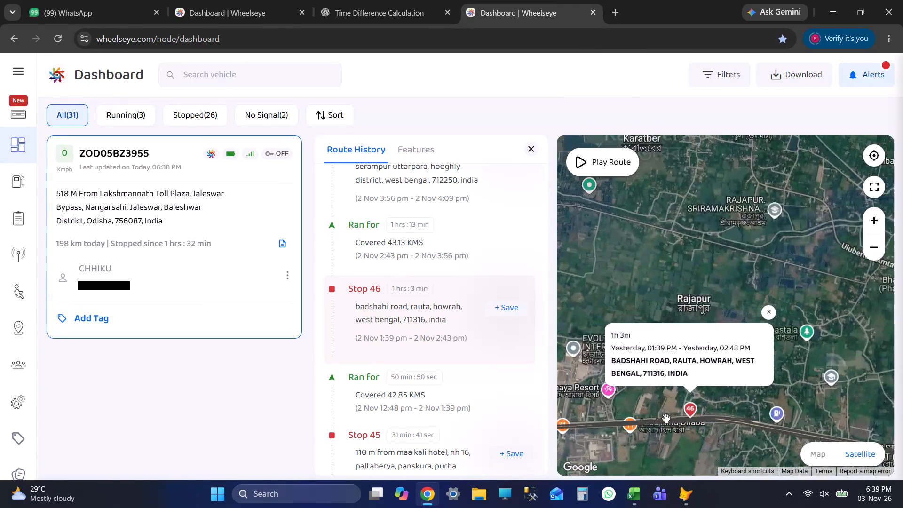
Review the map locations of Stops 47 to 50, from SK Medical Store to the Purushottambati halts near Max Biscuits Factory.
scroll(453, 370, "up", 3)
left_click(442, 356)
scroll(458, 361, "up", 3)
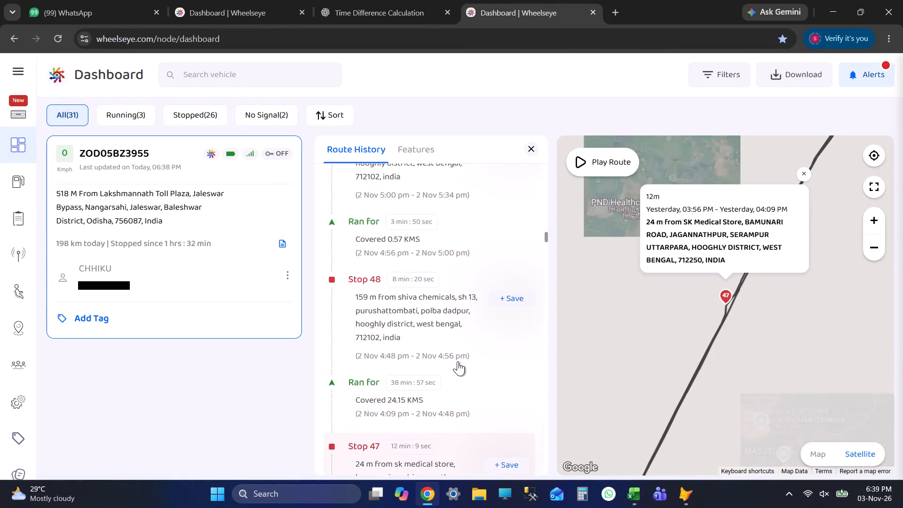
left_click(443, 333)
scroll(458, 339, "up", 3)
scroll(776, 381, "down", 5)
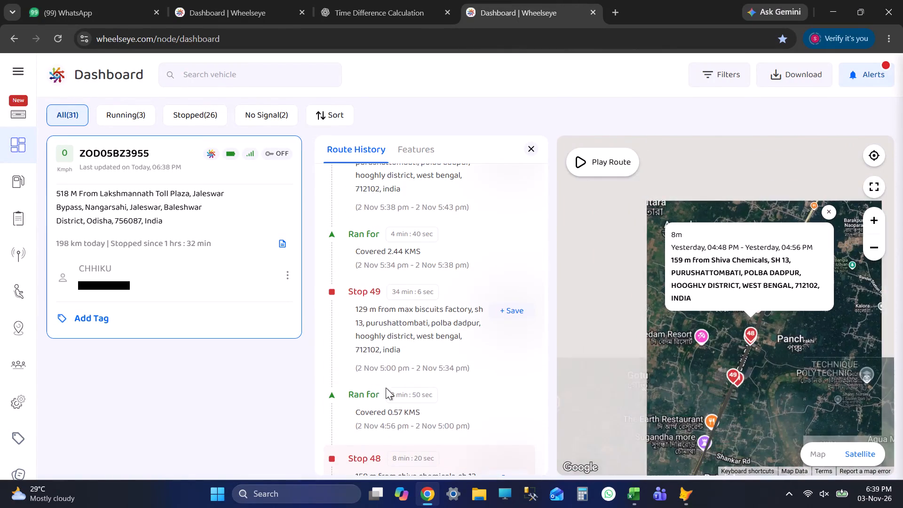
scroll(381, 383, "up", 2)
left_click(410, 411)
scroll(410, 411, "up", 4)
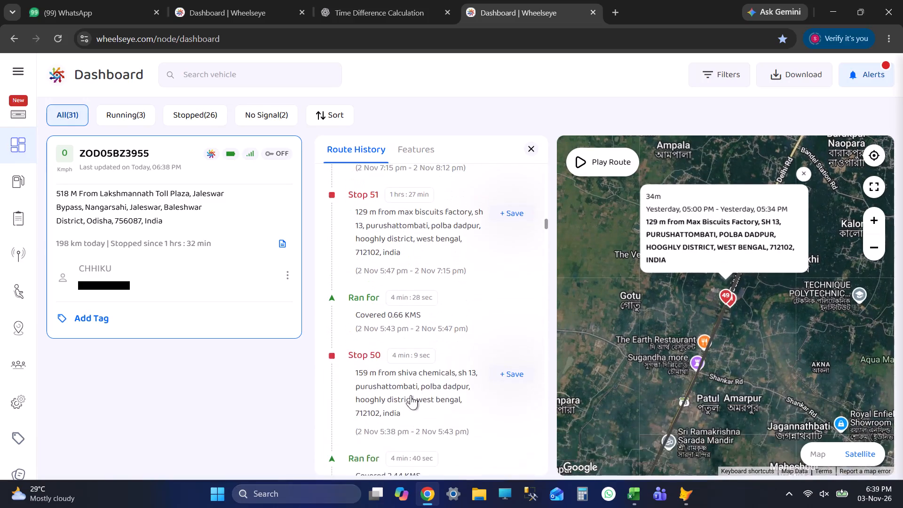
left_click(411, 395)
left_click_drag(777, 310, 768, 377)
scroll(721, 352, "up", 4)
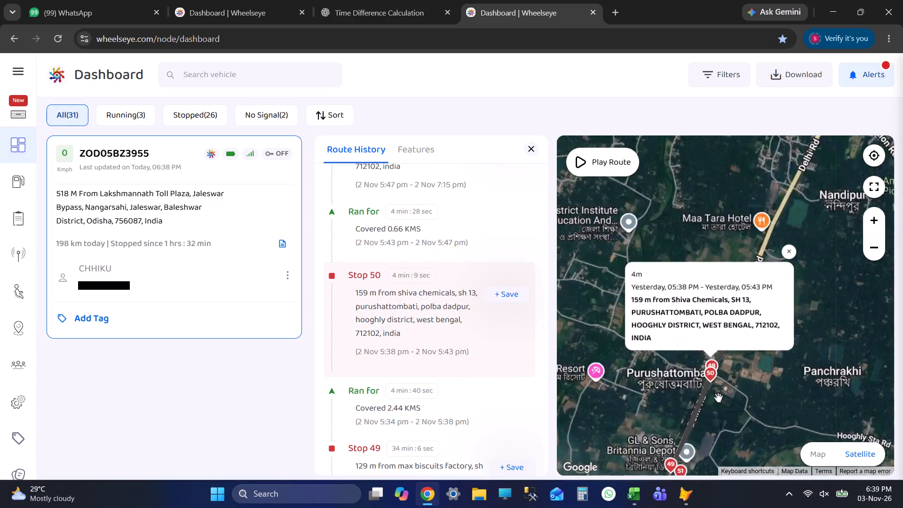
scroll(718, 397, "up", 2)
Examine Stop 51, the 2 Nov 5:47 pm halt near Max Biscuits Factory, and its surrounding sites on the satellite map.
scroll(437, 370, "up", 3)
left_click(421, 347)
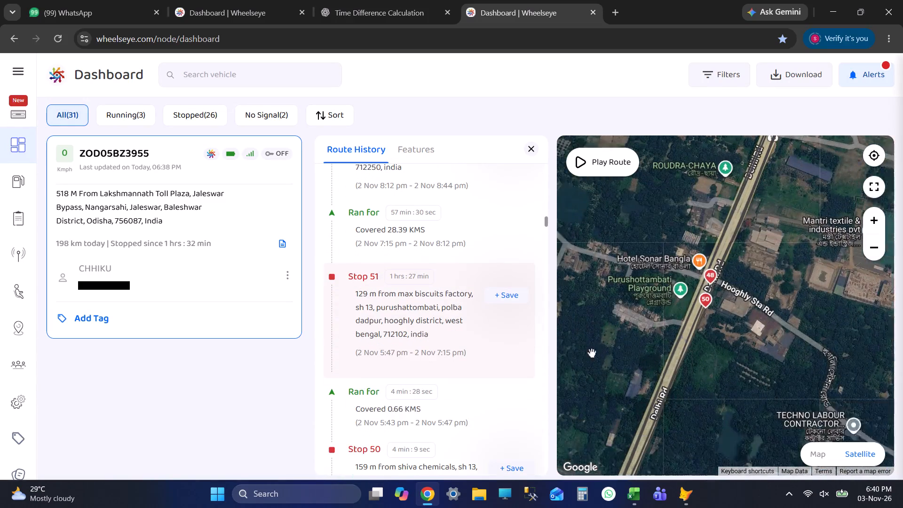
scroll(716, 301, "down", 1)
scroll(716, 301, "up", 3)
scroll(734, 305, "down", 1)
scroll(734, 305, "up", 1)
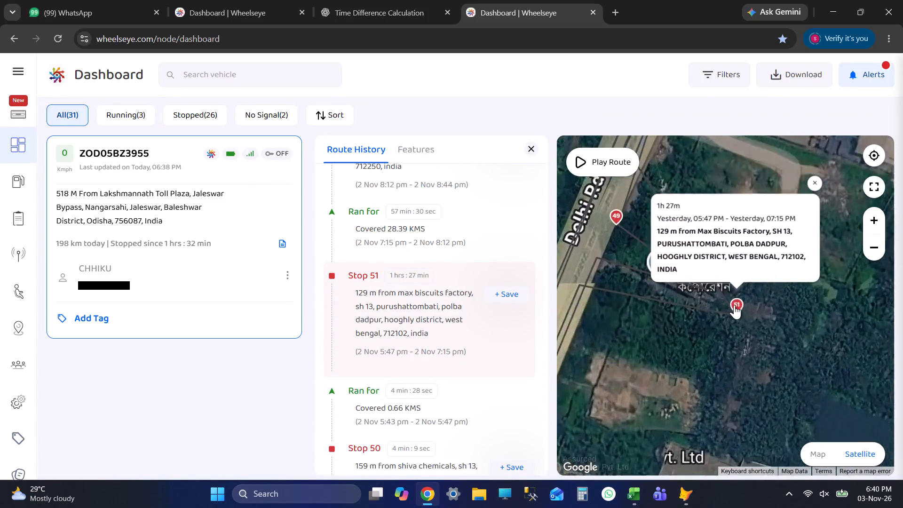
scroll(734, 310, "down", 1)
scroll(734, 310, "up", 1)
left_click_drag(721, 328, 732, 397)
scroll(732, 397, "down", 2)
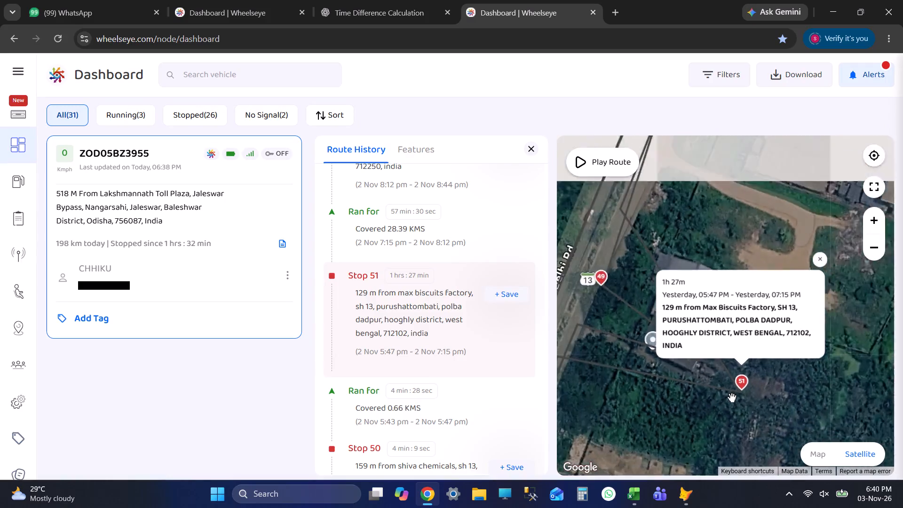
scroll(732, 397, "down", 7)
scroll(732, 397, "up", 1)
scroll(732, 397, "down", 5)
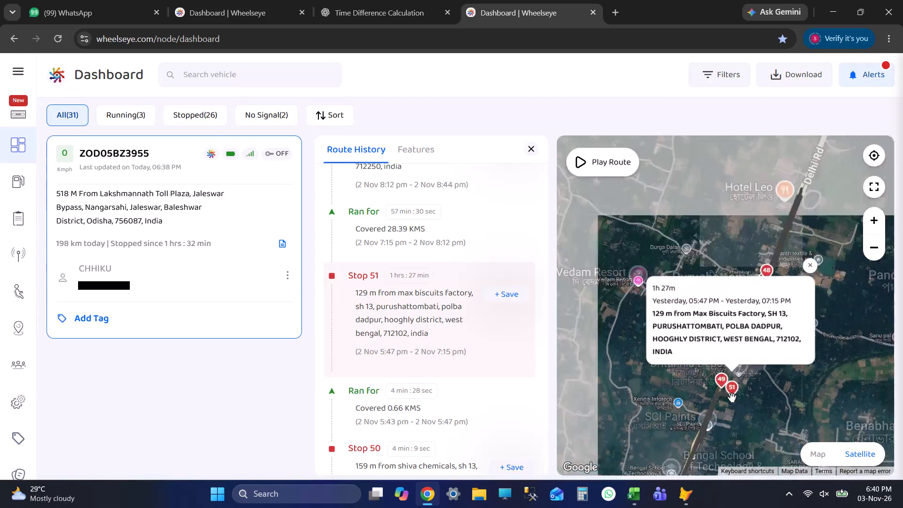
scroll(732, 397, "down", 2)
left_click(805, 261)
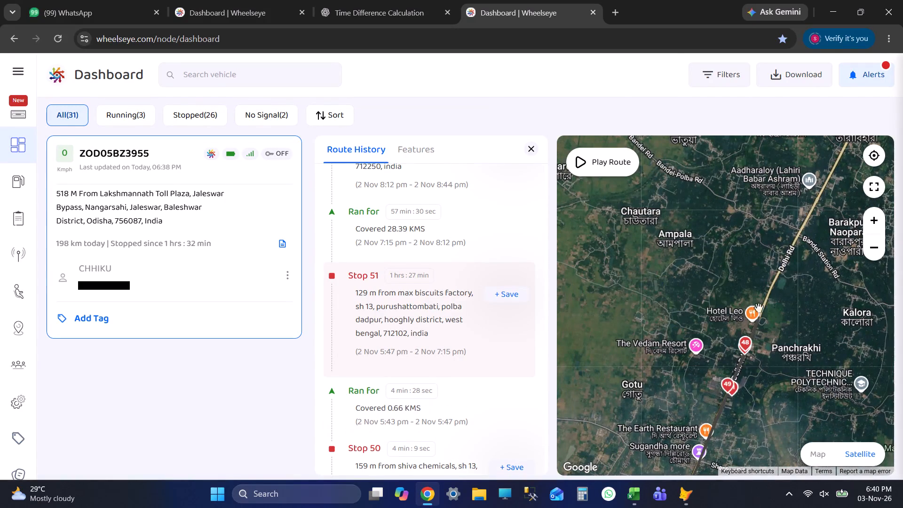
scroll(752, 335, "down", 8)
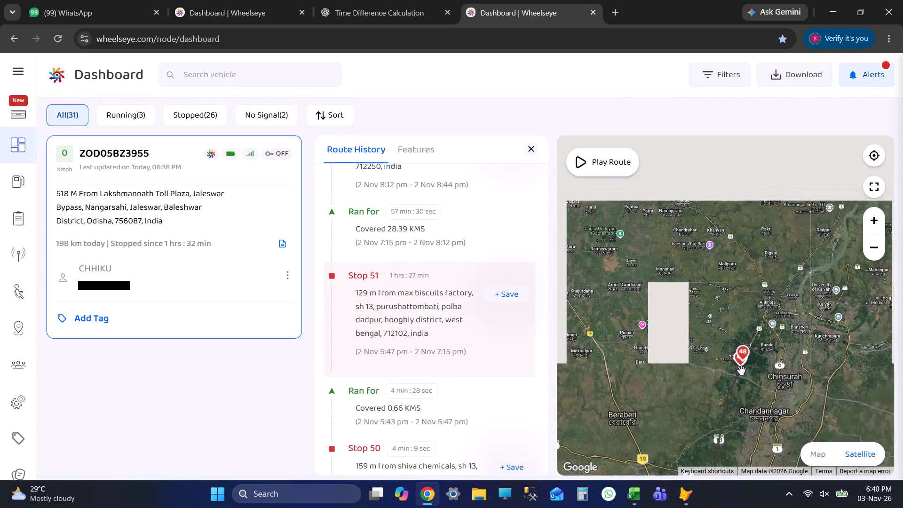
scroll(737, 363, "up", 3)
scroll(739, 363, "down", 4)
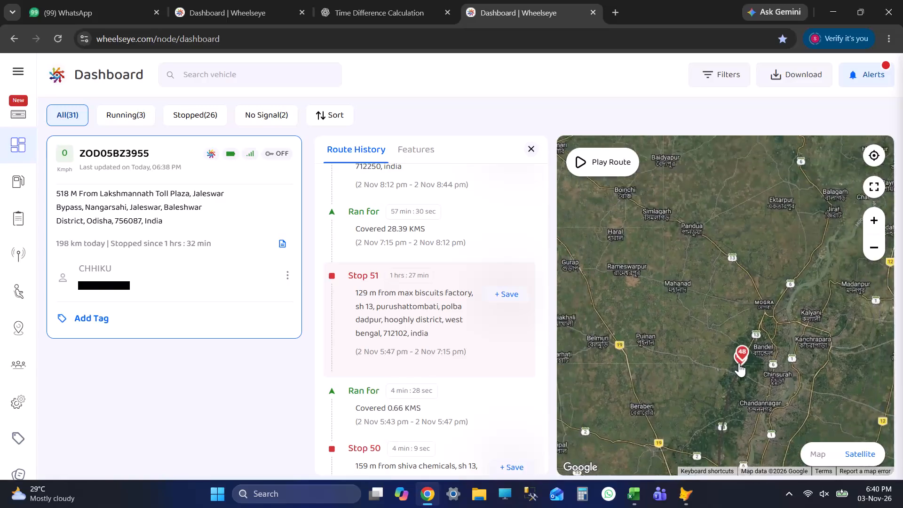
scroll(737, 361, "down", 1)
scroll(737, 361, "up", 7)
scroll(757, 372, "down", 1)
scroll(740, 381, "up", 7)
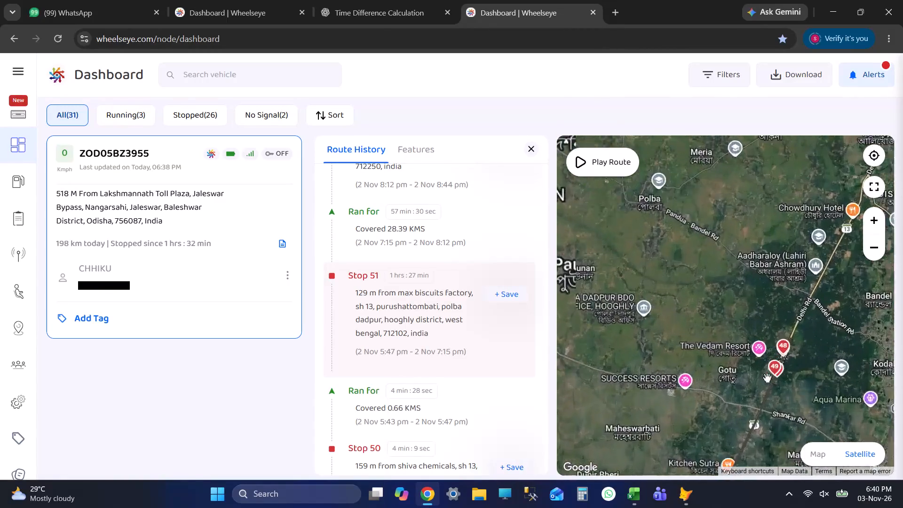
scroll(788, 377, "down", 1)
scroll(788, 377, "up", 2)
left_click_drag(788, 377, 690, 353)
scroll(696, 324, "up", 3)
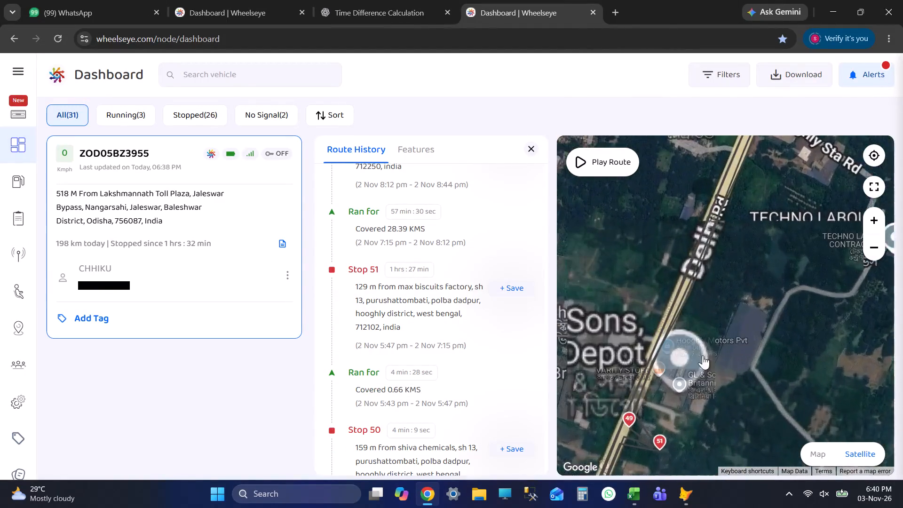
left_click_drag(705, 374, 749, 313)
scroll(755, 331, "down", 5)
scroll(756, 353, "up", 1)
scroll(756, 353, "down", 3)
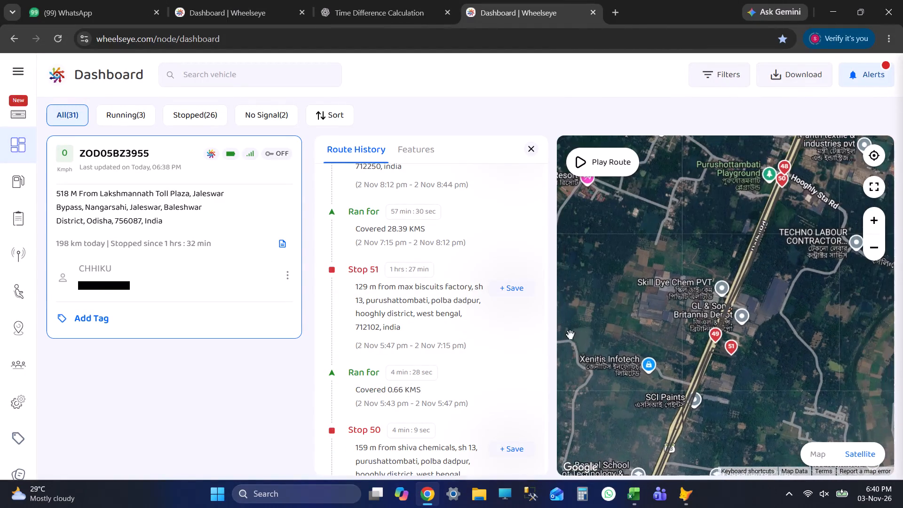
Compare Stop 51's route history details and map location with the truck's 17:47 halt in the stoppage report.
left_click(465, 310)
key("alt+Tab")
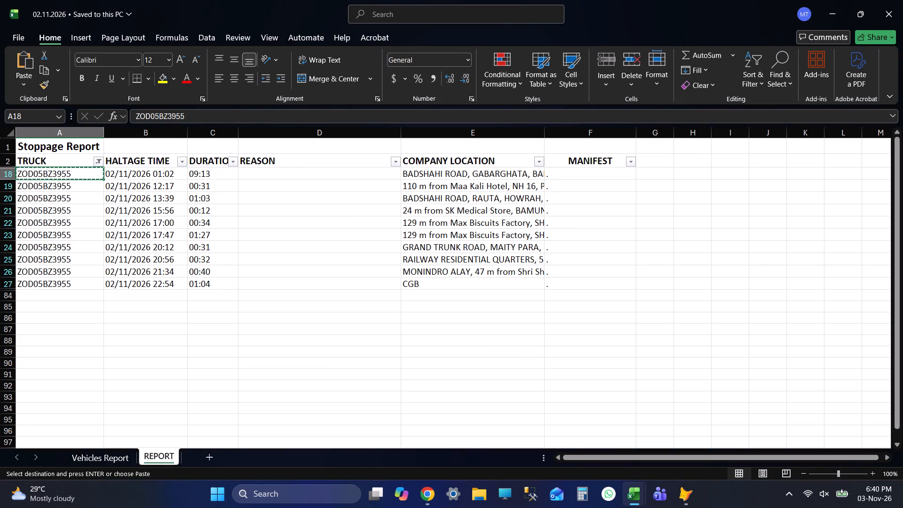
left_click(228, 233)
key("alt+Tab")
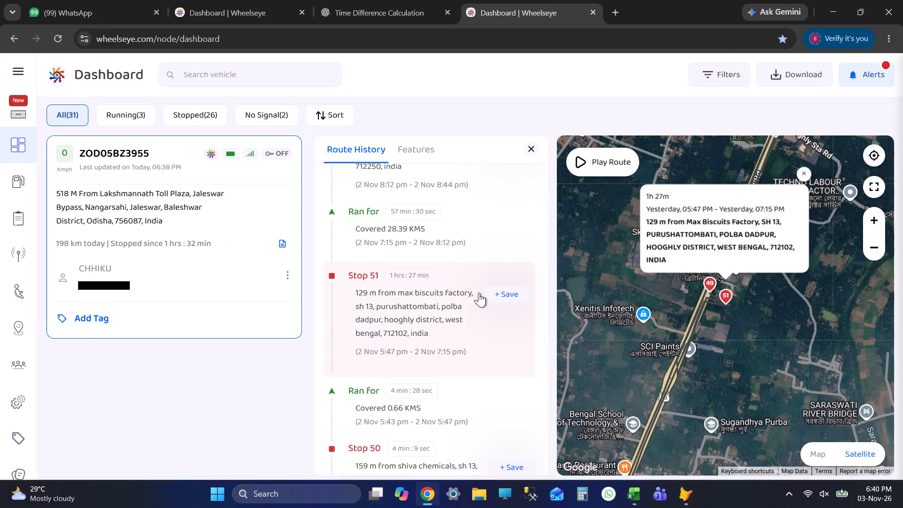
scroll(680, 313, "down", 2)
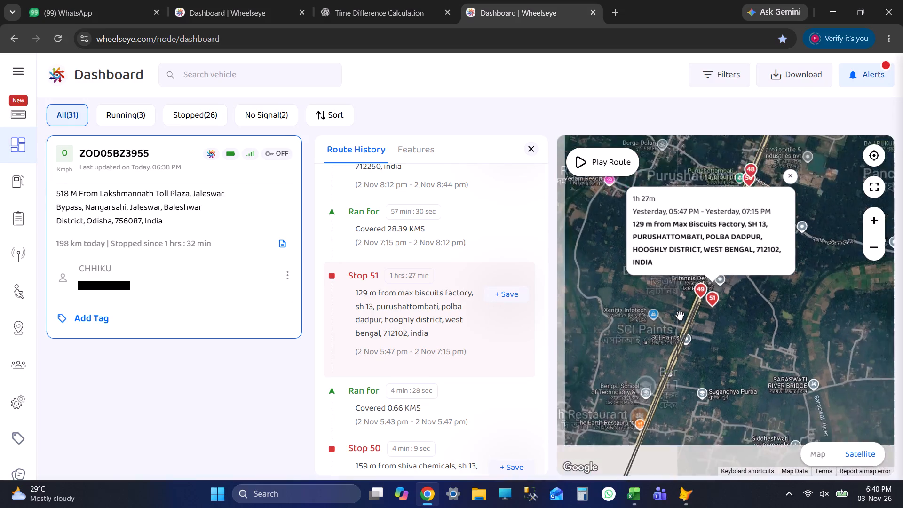
scroll(680, 318, "down", 3)
key("alt+Tab")
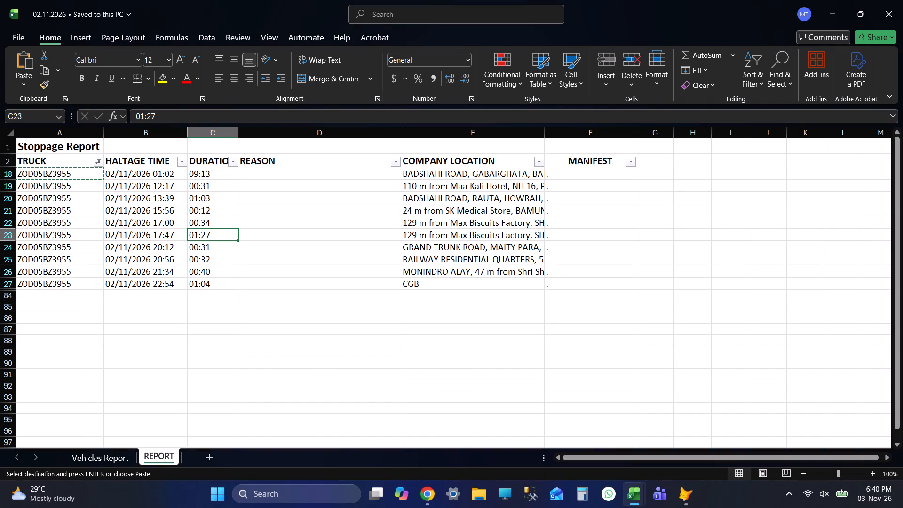
Save the 02.11.2026 stoppage report workbook.
key("Tab")
key("ctrl+s")
key("ctrl+s")
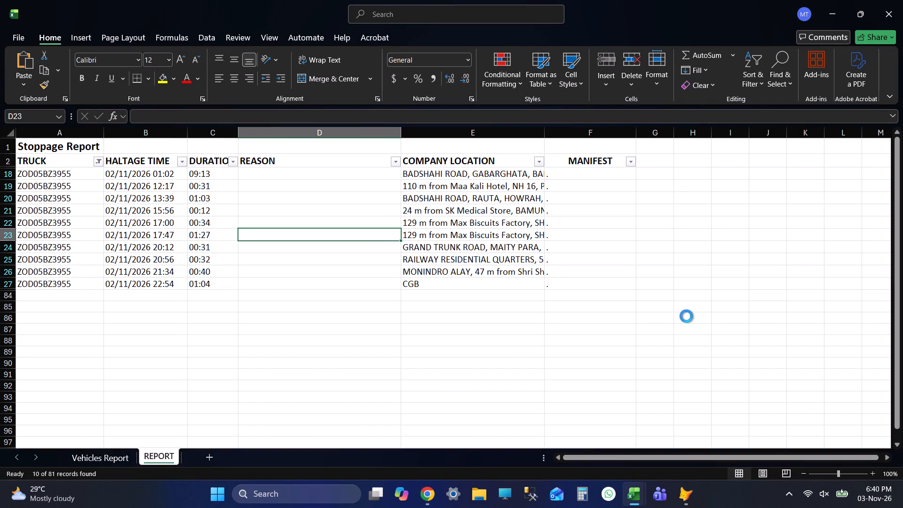
key("ctrl+s")
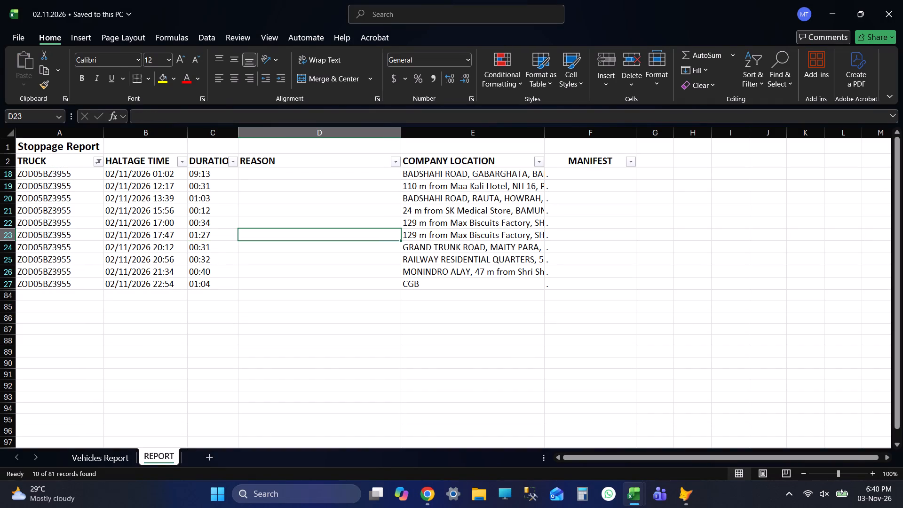
key("Tab")
Switch to Wheelseye and examine Stop 51 and the neighbouring Stops 48 and 49 near Max Biscuits Factory on the satellite map.
key("alt+Tab")
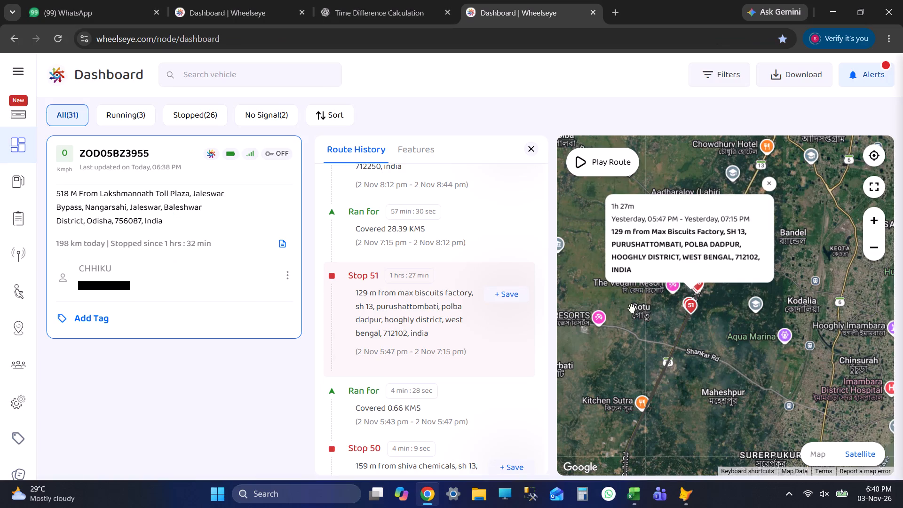
scroll(718, 306, "up", 4)
scroll(667, 322, "up", 2)
scroll(667, 324, "down", 3)
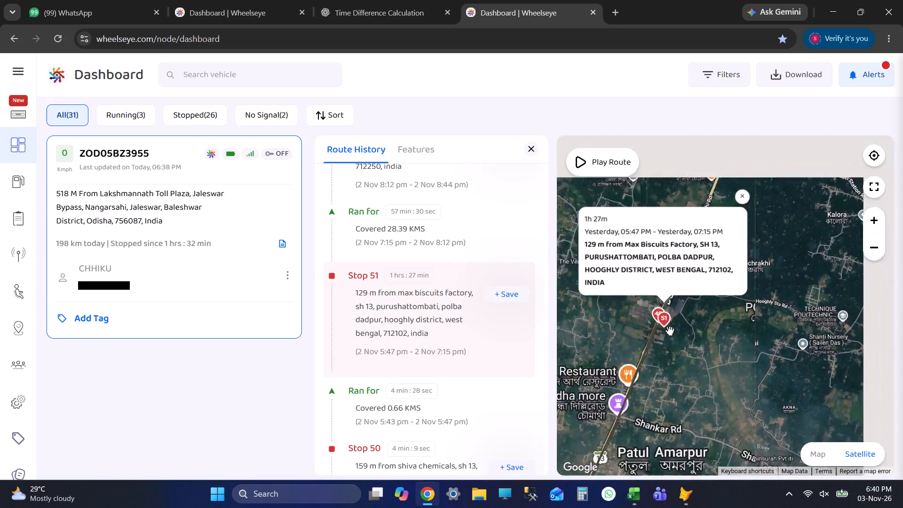
scroll(670, 331, "down", 2)
scroll(670, 331, "up", 1)
scroll(670, 331, "down", 4)
left_click(748, 198)
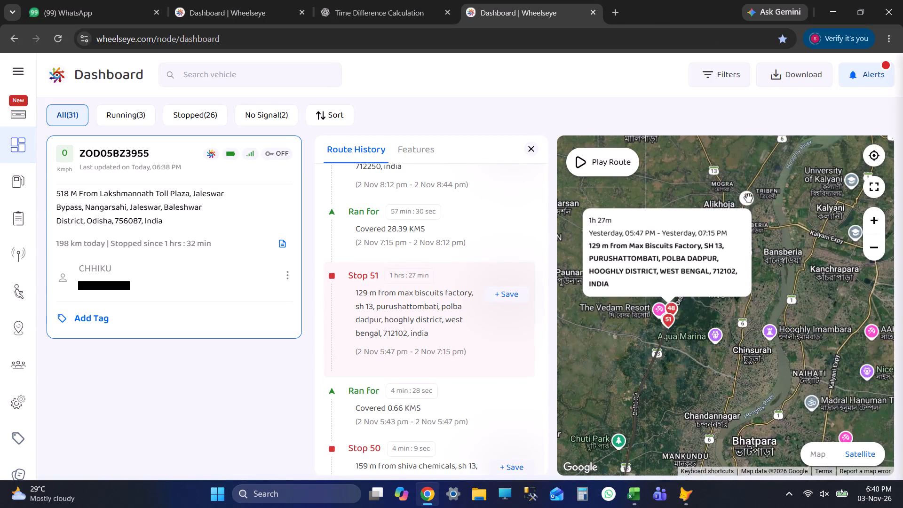
scroll(652, 319, "down", 1)
scroll(663, 310, "up", 5)
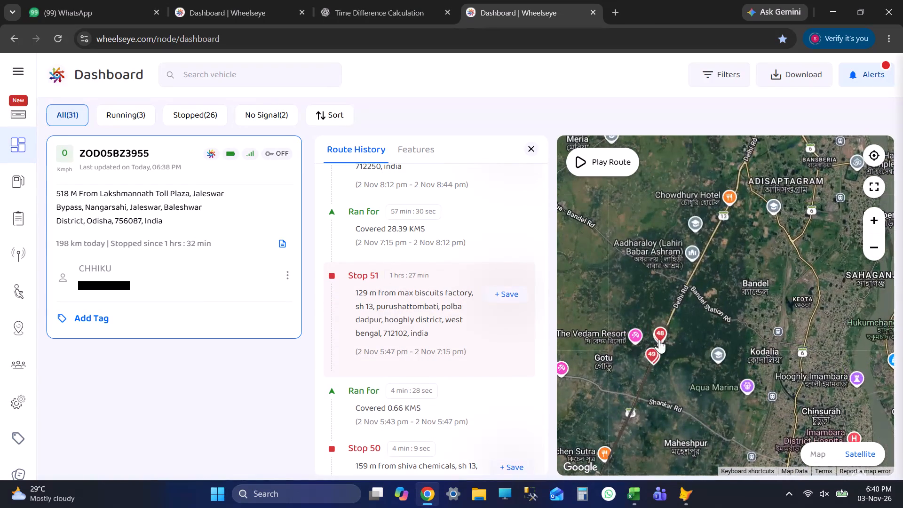
scroll(657, 351, "up", 1)
scroll(657, 353, "down", 4)
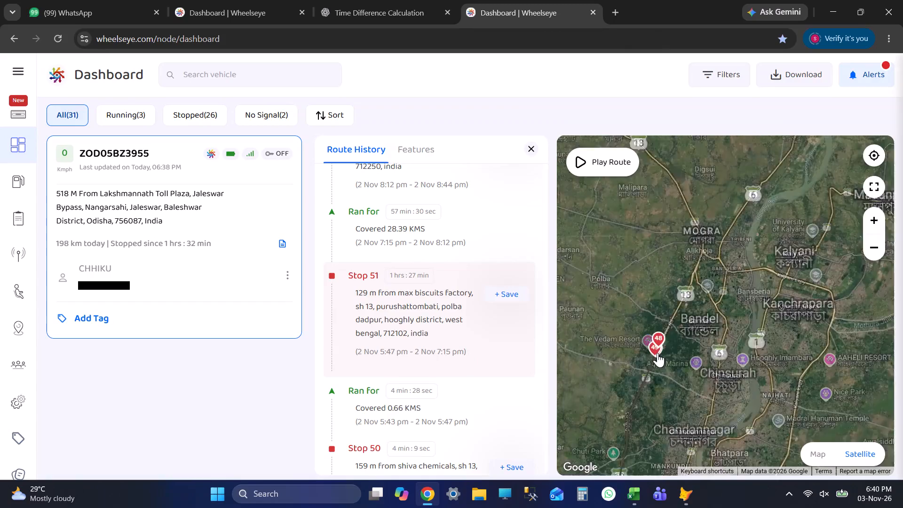
scroll(657, 353, "down", 5)
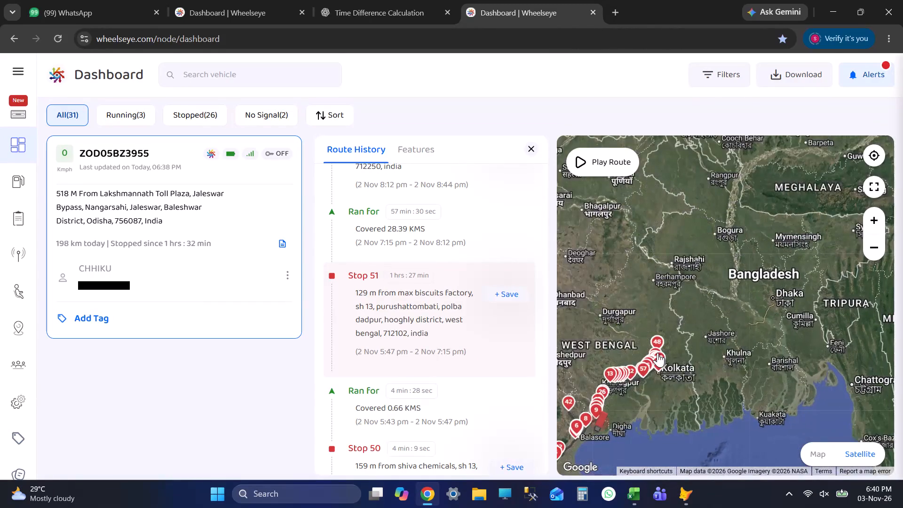
scroll(657, 353, "down", 3)
scroll(657, 353, "up", 4)
scroll(657, 353, "down", 1)
scroll(657, 353, "up", 3)
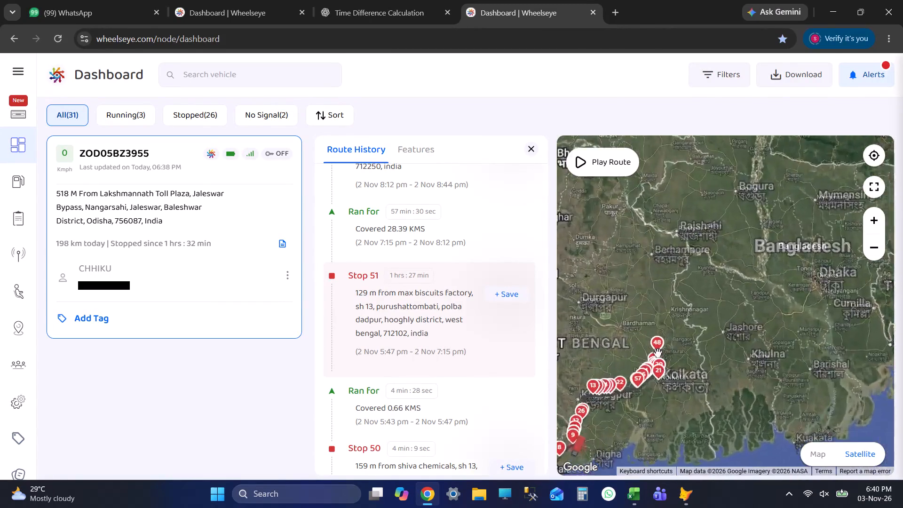
scroll(657, 353, "up", 6)
Examine Stop 47, the 2 Nov 3:56 pm halt near SK Medical Store, Bamunari Road, and its surroundings on the satellite map.
left_click_drag(657, 409, 711, 320)
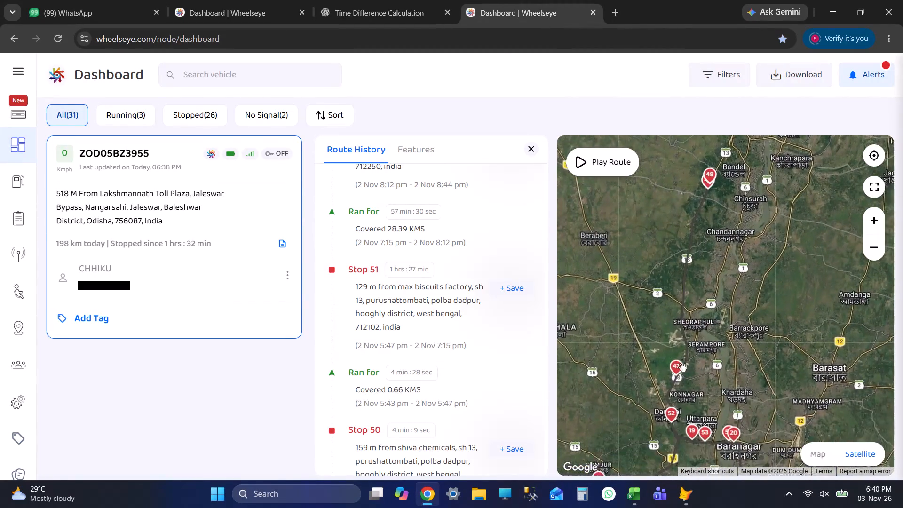
scroll(682, 368, "up", 4)
scroll(665, 381, "down", 1)
scroll(665, 381, "up", 1)
scroll(673, 384, "down", 1)
scroll(673, 384, "up", 2)
left_click(676, 385)
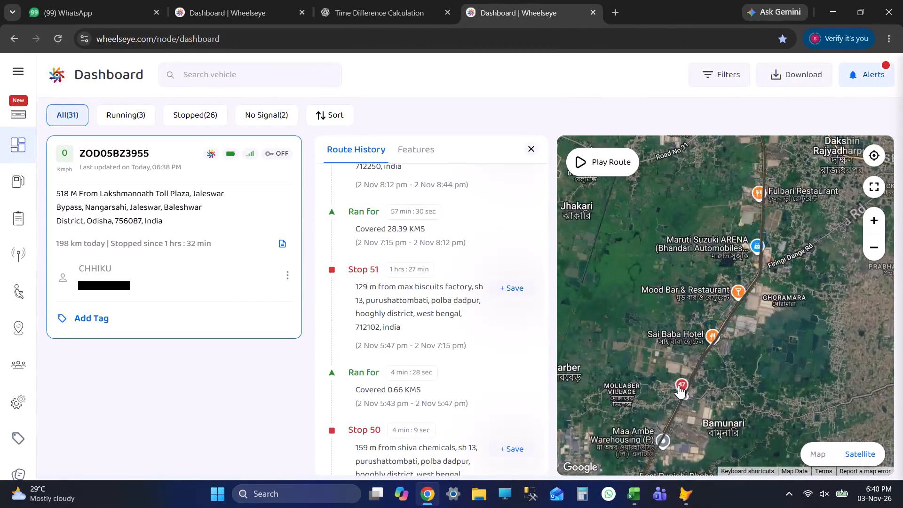
scroll(686, 387, "up", 4)
left_click_drag(752, 280, 703, 391)
scroll(712, 378, "up", 1)
scroll(712, 378, "down", 1)
scroll(712, 378, "up", 2)
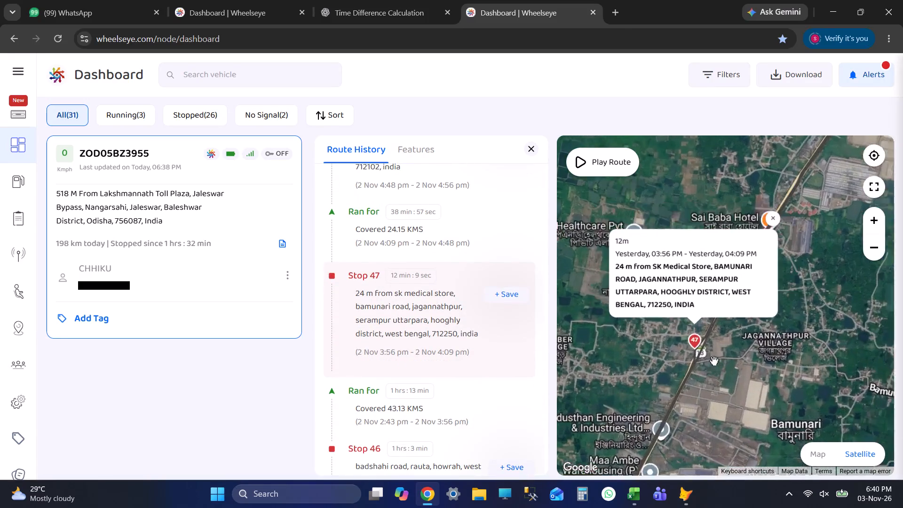
scroll(714, 361, "up", 3)
scroll(469, 367, "up", 3)
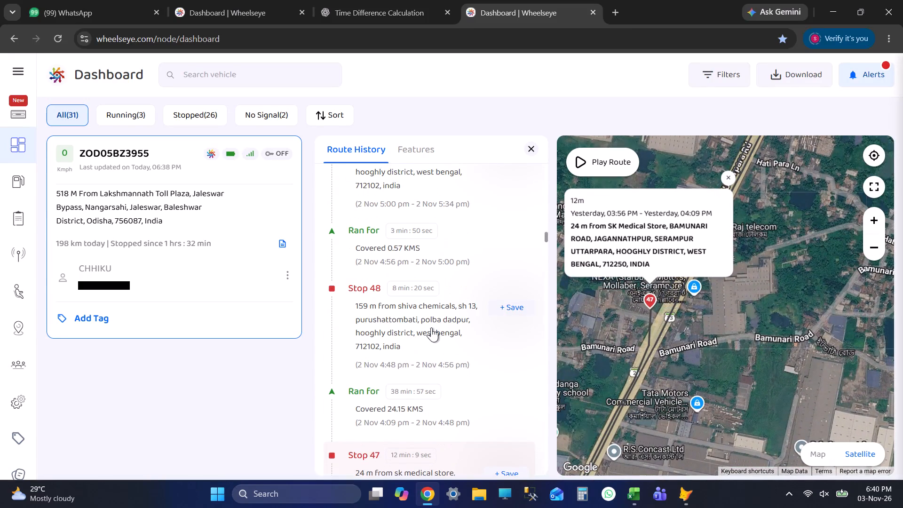
scroll(447, 332, "up", 3)
scroll(712, 327, "down", 1)
scroll(714, 332, "up", 1)
scroll(714, 332, "down", 7)
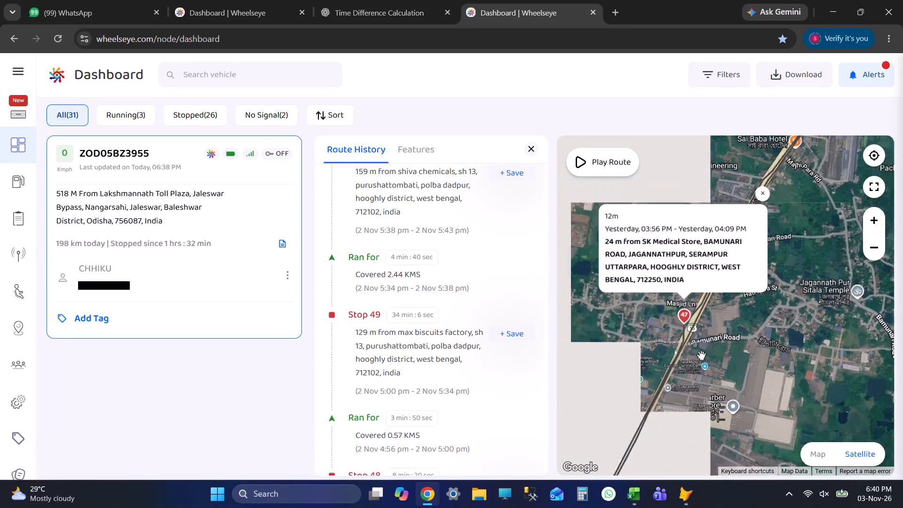
scroll(701, 355, "up", 1)
scroll(701, 355, "down", 1)
scroll(701, 355, "up", 1)
scroll(701, 355, "down", 3)
scroll(701, 365, "up", 1)
scroll(701, 366, "down", 1)
scroll(701, 366, "up", 1)
scroll(701, 366, "down", 1)
scroll(701, 366, "up", 1)
scroll(701, 366, "down", 1)
scroll(701, 366, "up", 1)
scroll(701, 366, "down", 3)
scroll(701, 366, "up", 1)
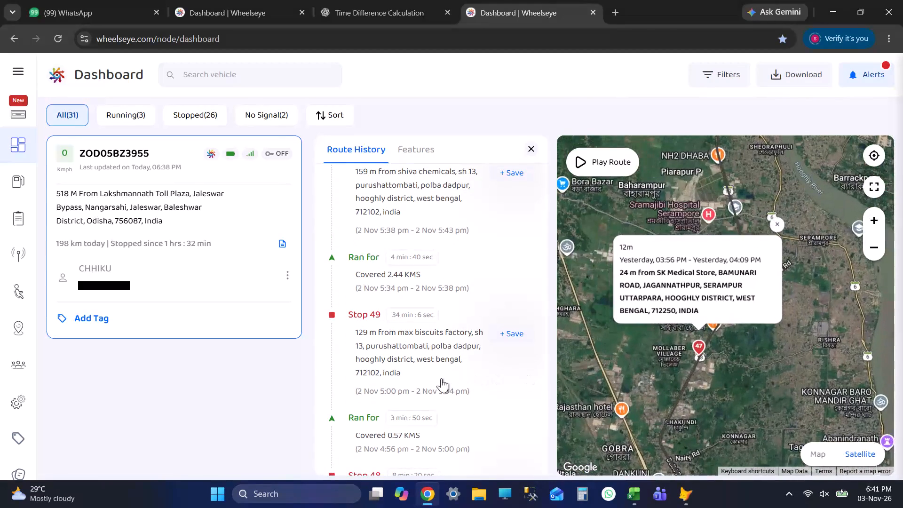
Check the report's 01:02 halt against Wheelseye route history and examine Stop 44 at Badshahi Road, Gabarghata, on the map.
key("alt+Tab")
left_click(206, 167)
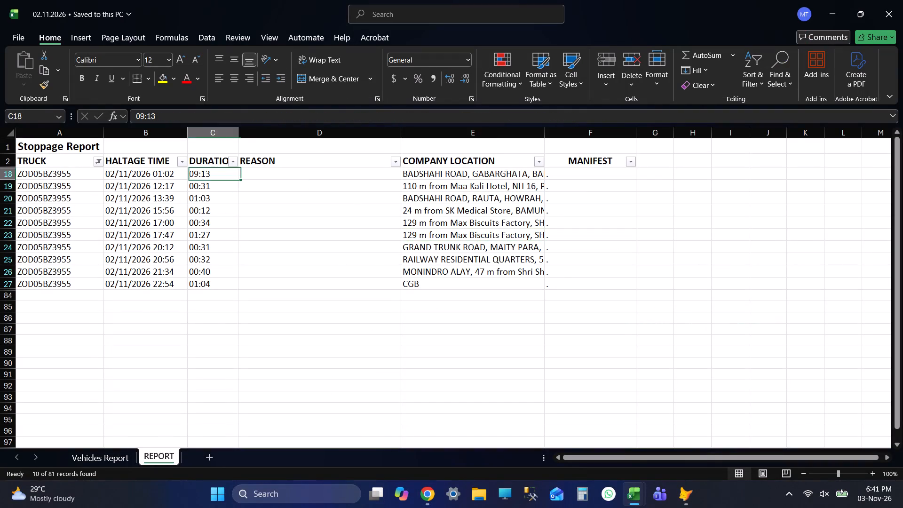
key("alt+Tab")
scroll(420, 325, "down", 8)
scroll(451, 361, "down", 1)
scroll(451, 365, "up", 1)
scroll(451, 365, "down", 3)
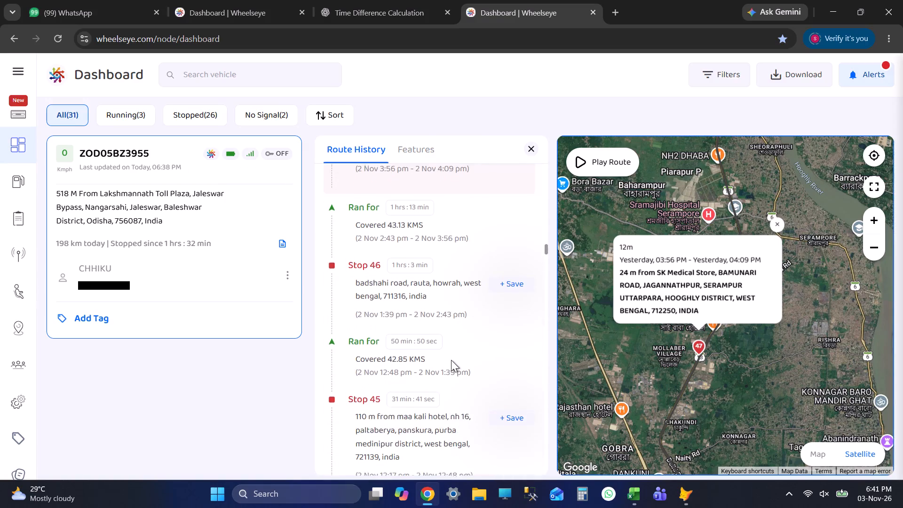
scroll(451, 360, "down", 9)
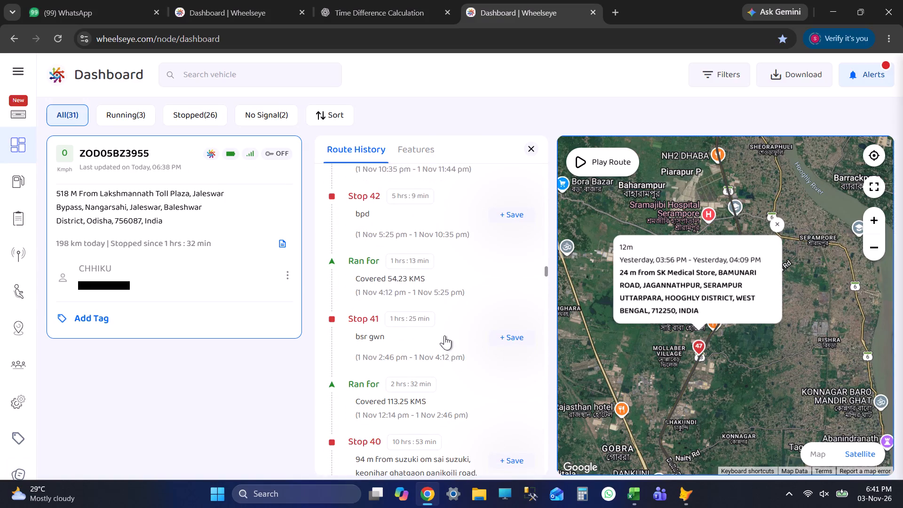
scroll(438, 339, "up", 2)
scroll(438, 339, "down", 1)
scroll(438, 339, "up", 4)
left_click(438, 349)
scroll(438, 349, "up", 3)
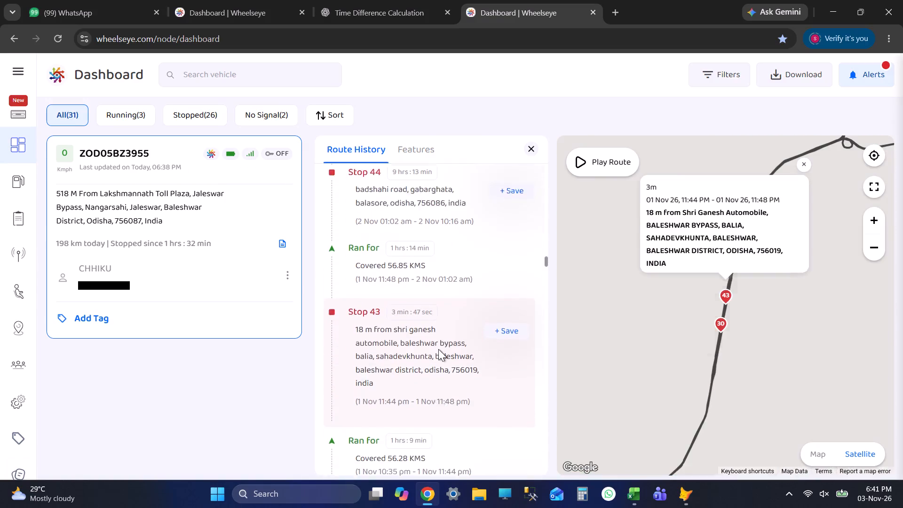
left_click(438, 349)
scroll(438, 349, "down", 1)
scroll(438, 349, "up", 1)
scroll(438, 349, "down", 1)
scroll(435, 337, "up", 3)
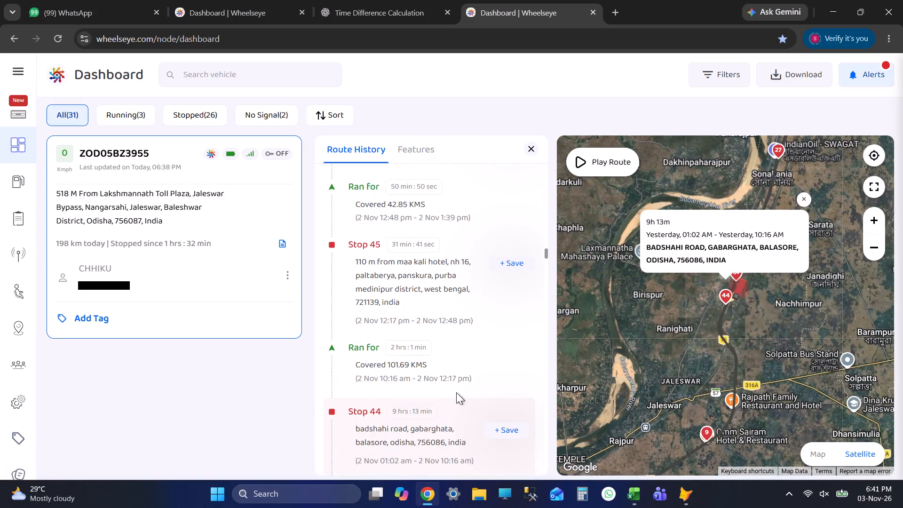
Enter NIGHT TIME as the reason for the 02/11/2026 01:02 halt in the Excel stoppage report and save it.
key("alt+Tab")
key("Tab")
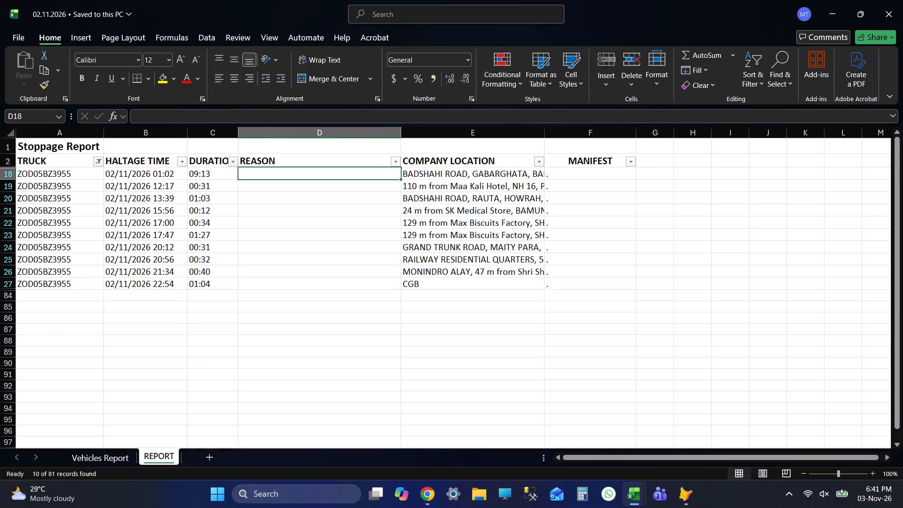
type("NIGHT")
key("Return")
key("ctrl+s")
Switch to Wheelseye and examine Stop 45, the 2 Nov 12:17 pm halt near Maa Kali Hotel, NH 16, on the satellite map.
key("alt+Tab")
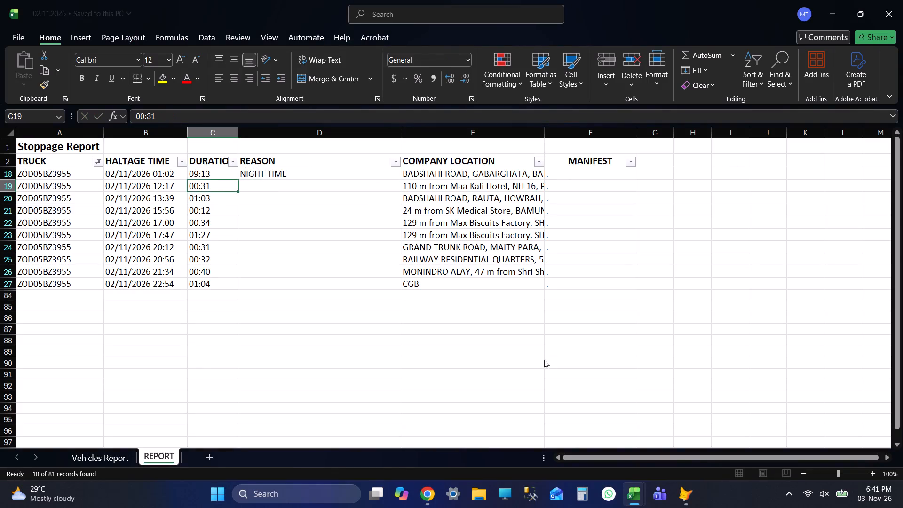
left_click(449, 283)
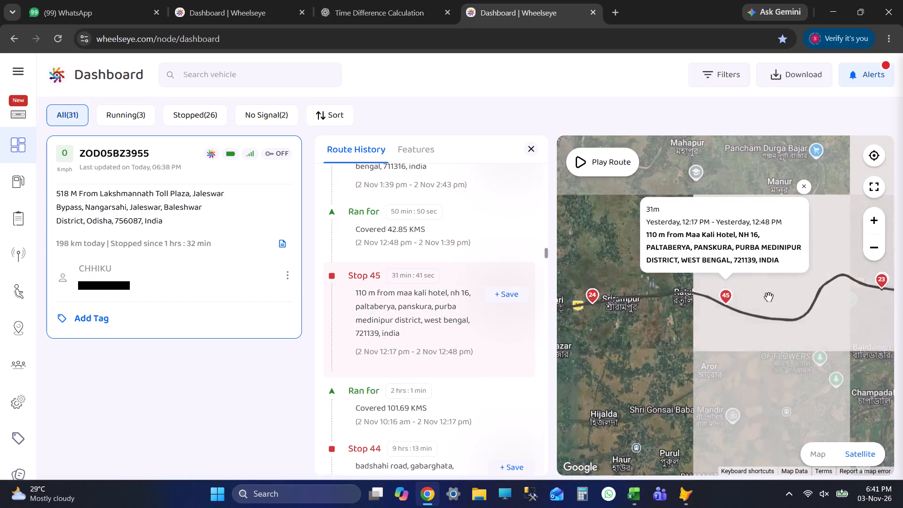
scroll(730, 304, "up", 10)
scroll(718, 309, "down", 1)
scroll(717, 309, "up", 7)
scroll(706, 311, "down", 1)
scroll(706, 311, "up", 4)
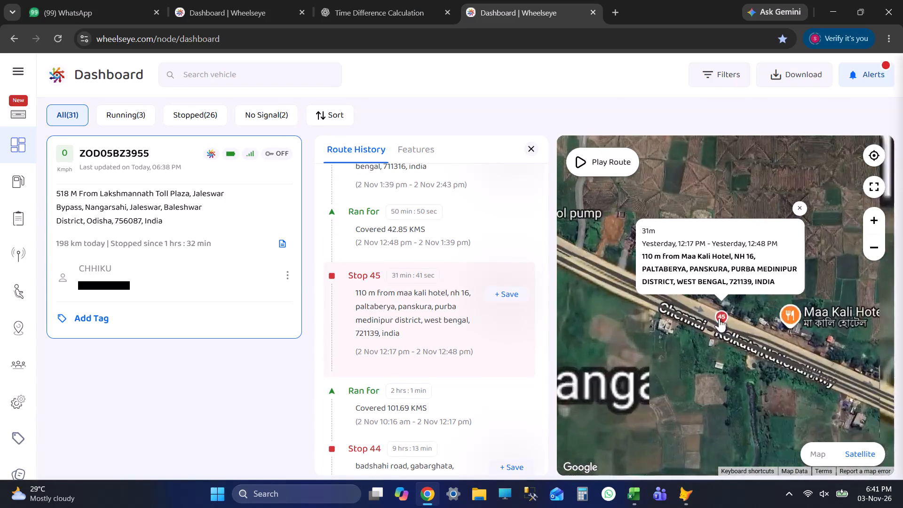
scroll(719, 318, "up", 2)
left_click_drag(748, 342, 664, 367)
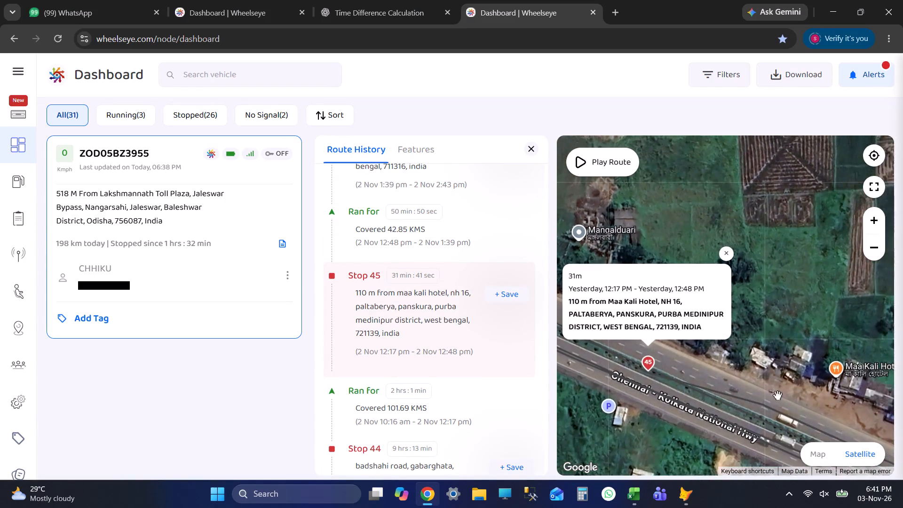
left_click_drag(776, 394, 669, 337)
scroll(719, 339, "down", 2)
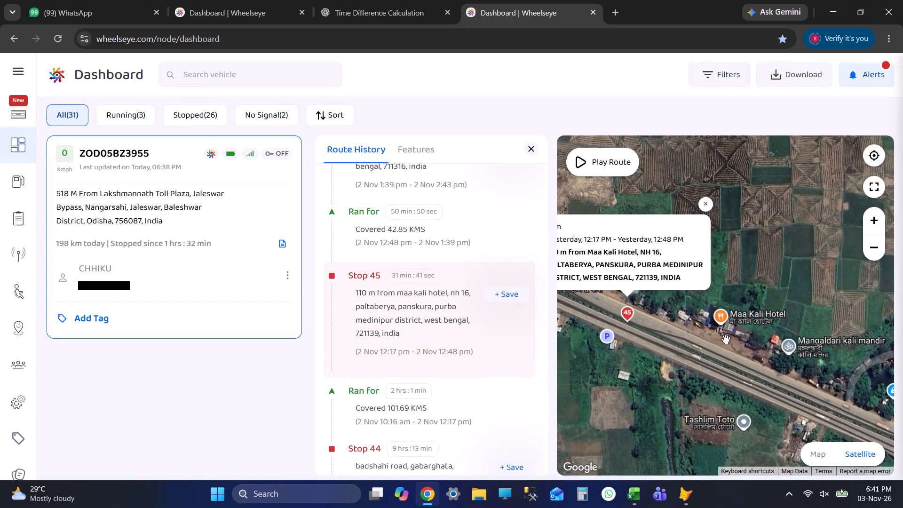
scroll(726, 339, "up", 2)
scroll(741, 349, "down", 4)
scroll(741, 350, "up", 1)
scroll(741, 350, "down", 3)
scroll(741, 370, "up", 1)
scroll(741, 370, "down", 1)
scroll(741, 370, "up", 1)
scroll(741, 370, "down", 1)
scroll(741, 370, "up", 1)
scroll(741, 370, "down", 6)
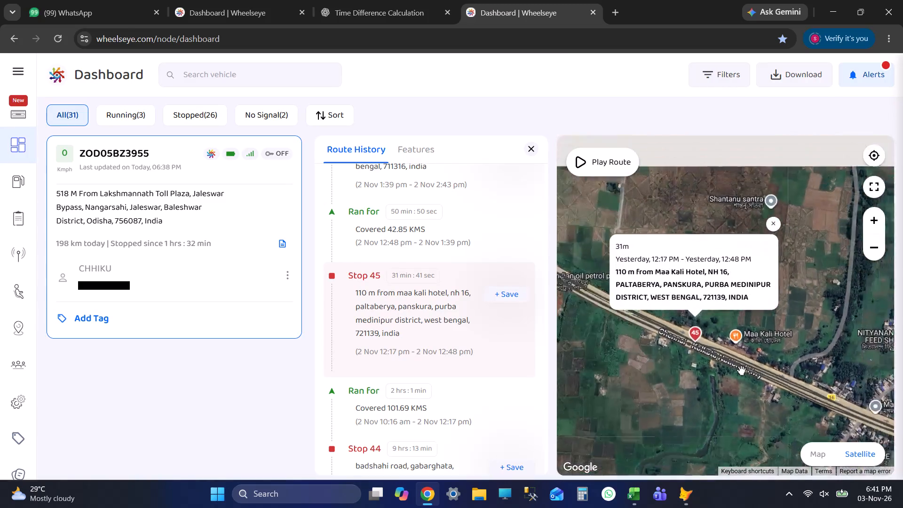
scroll(741, 370, "down", 7)
scroll(741, 370, "up", 1)
scroll(741, 370, "down", 1)
Check the report's next halt and examine Stop 46, the 2 Nov 1:39 pm halt at Badshahi Road, Rauta, on Wheelseye's satellite map.
key("alt+Tab")
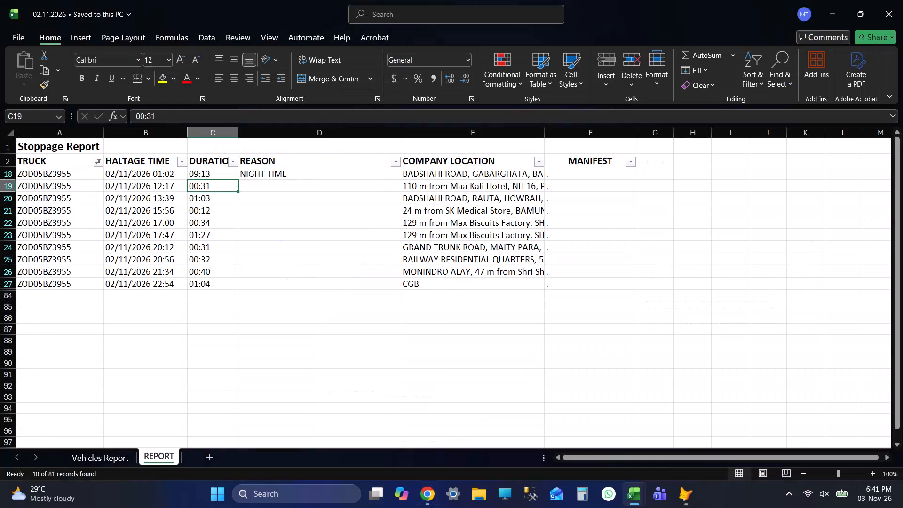
key("Tab")
key("alt+Tab")
scroll(491, 325, "up", 3)
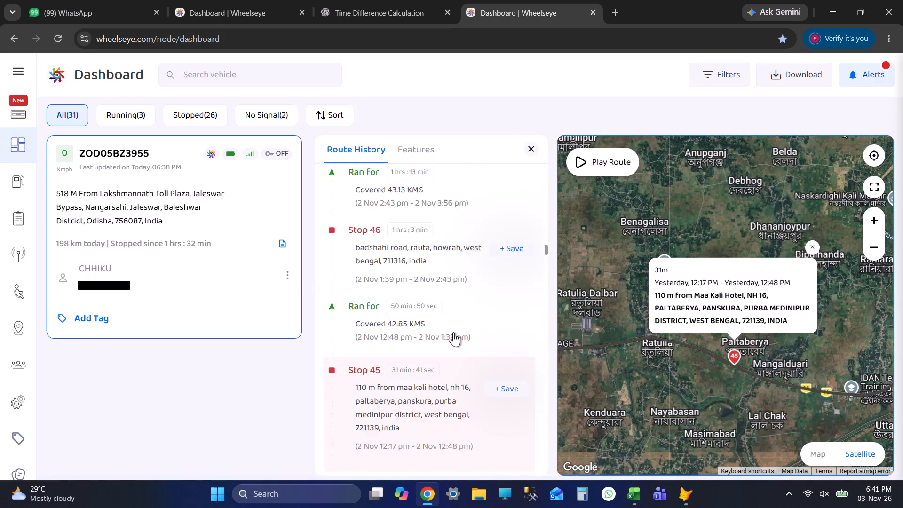
left_click(425, 335)
scroll(733, 309, "up", 6)
scroll(719, 304, "down", 1)
scroll(719, 304, "up", 2)
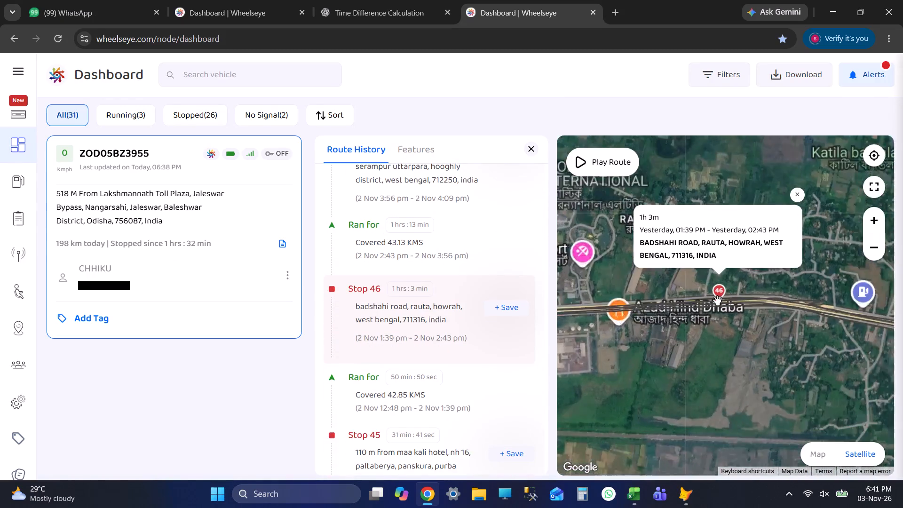
scroll(717, 300, "up", 1)
scroll(716, 299, "down", 1)
scroll(716, 299, "up", 1)
scroll(724, 301, "down", 1)
scroll(724, 301, "up", 8)
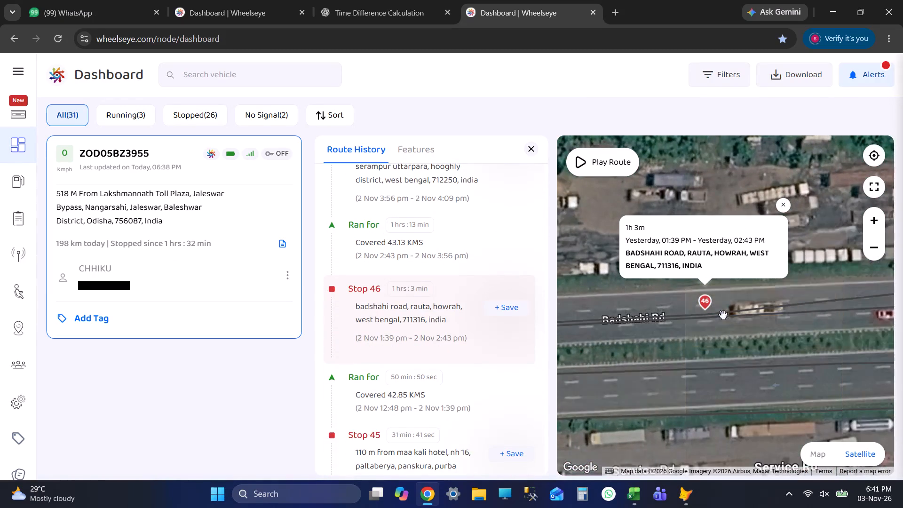
Examine the roadside around Stop 46, including the Uluberia Parking area, and its position along the route against the report.
left_click_drag(776, 329, 662, 366)
left_click_drag(784, 346, 655, 340)
scroll(689, 332, "down", 4)
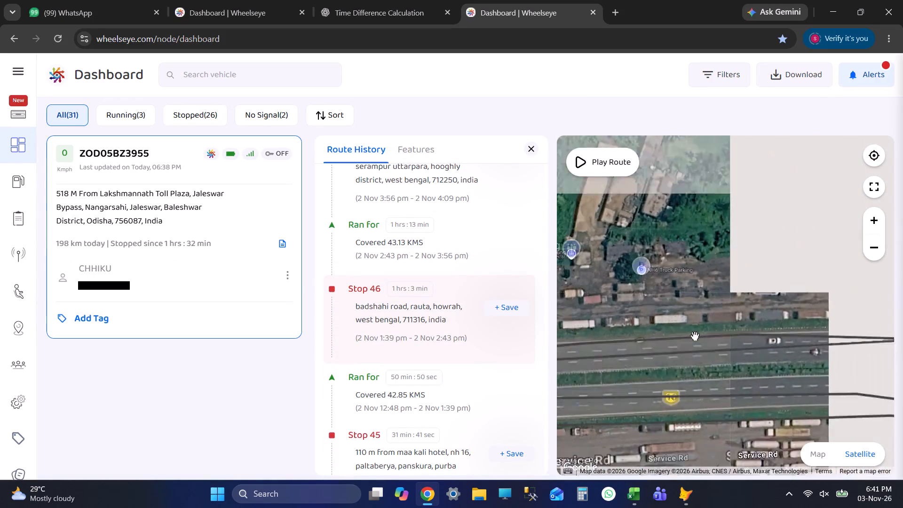
left_click_drag(677, 331, 790, 362)
scroll(800, 366, "down", 2)
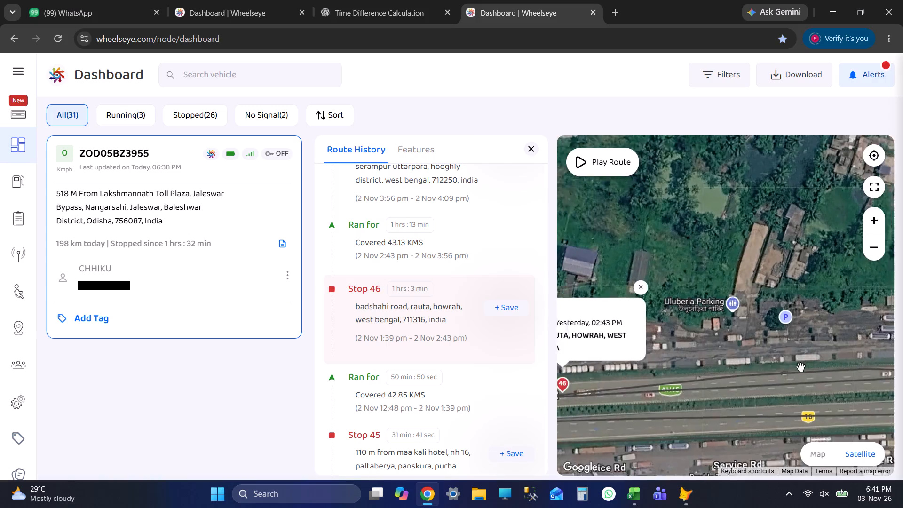
scroll(786, 368, "up", 1)
scroll(786, 368, "down", 6)
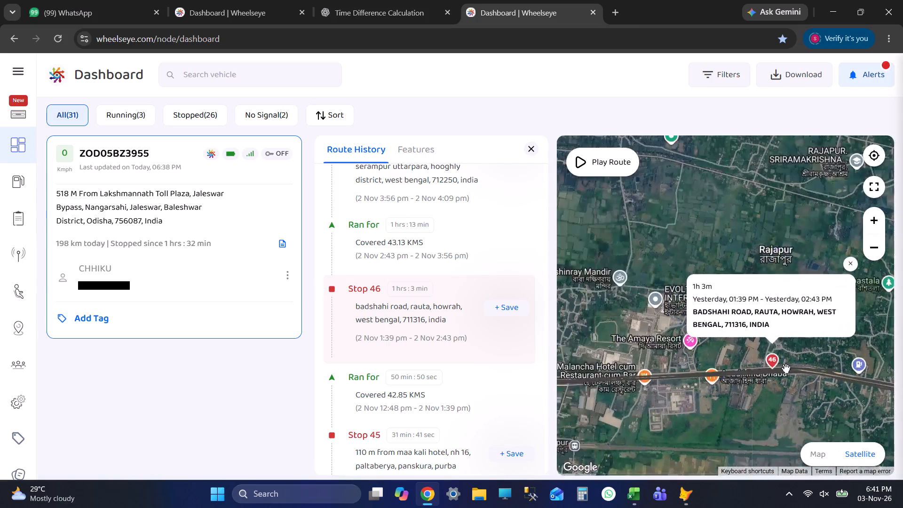
scroll(786, 368, "down", 2)
left_click_drag(786, 368, 760, 374)
scroll(760, 374, "up", 2)
scroll(760, 374, "down", 14)
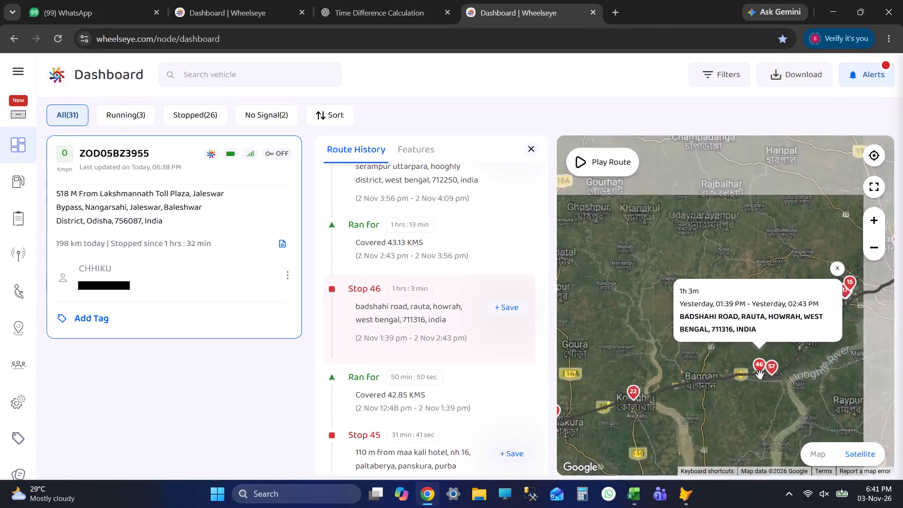
scroll(760, 374, "down", 1)
key("alt+Tab")
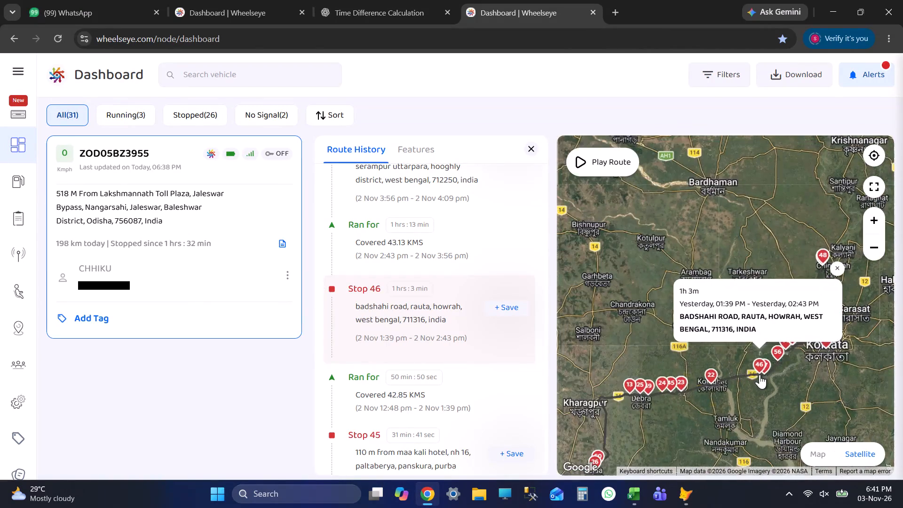
key("alt+Tab")
Examine Stop 47 near SK Medical Store and Stop 49 near Max Biscuits Factory in the 2 Nov route history and map.
scroll(456, 364, "up", 3)
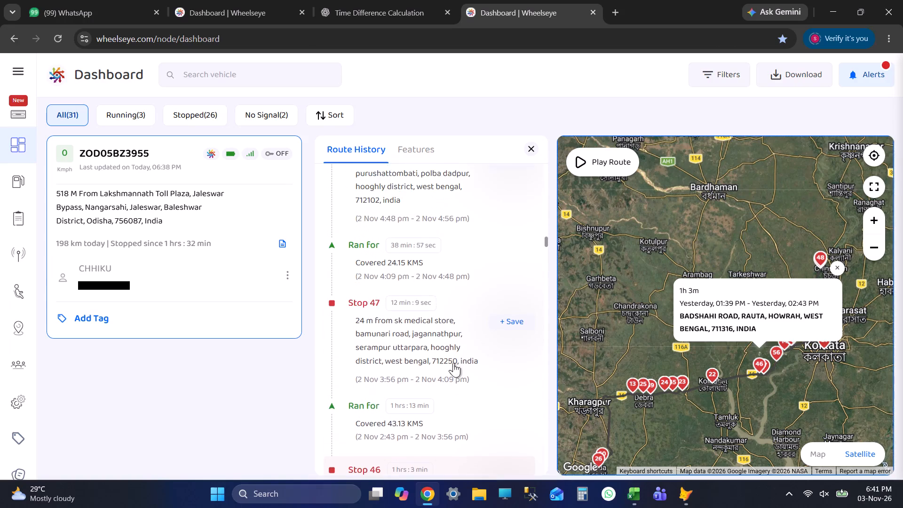
left_click(435, 357)
scroll(755, 285, "up", 1)
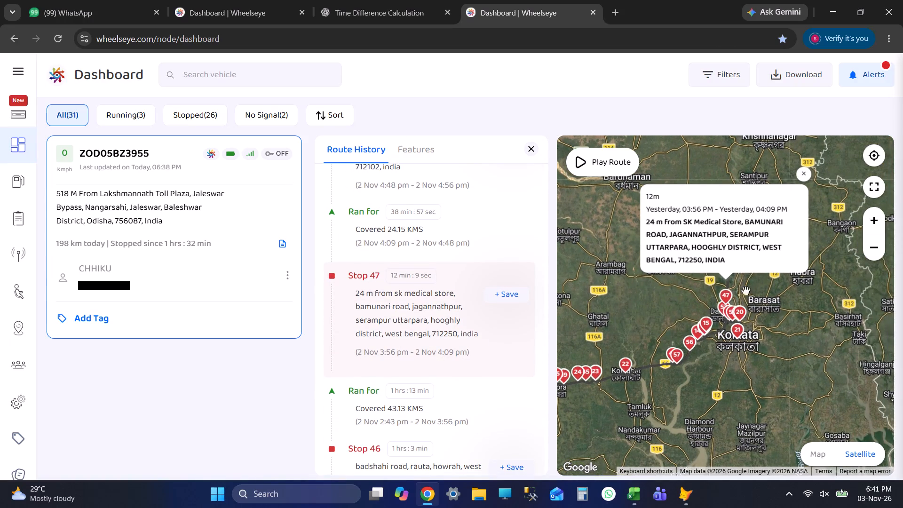
scroll(745, 291, "up", 10)
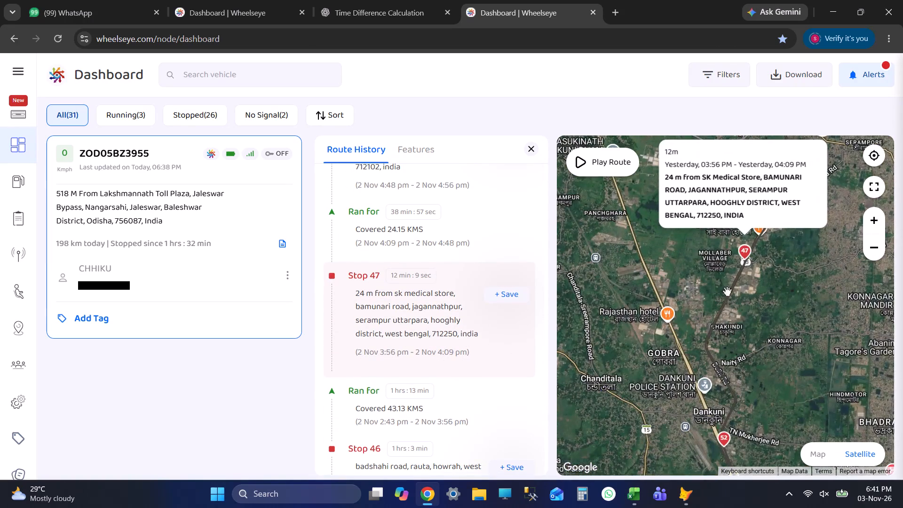
scroll(760, 265, "up", 3)
scroll(488, 310, "up", 2)
scroll(488, 310, "down", 1)
left_click(436, 238)
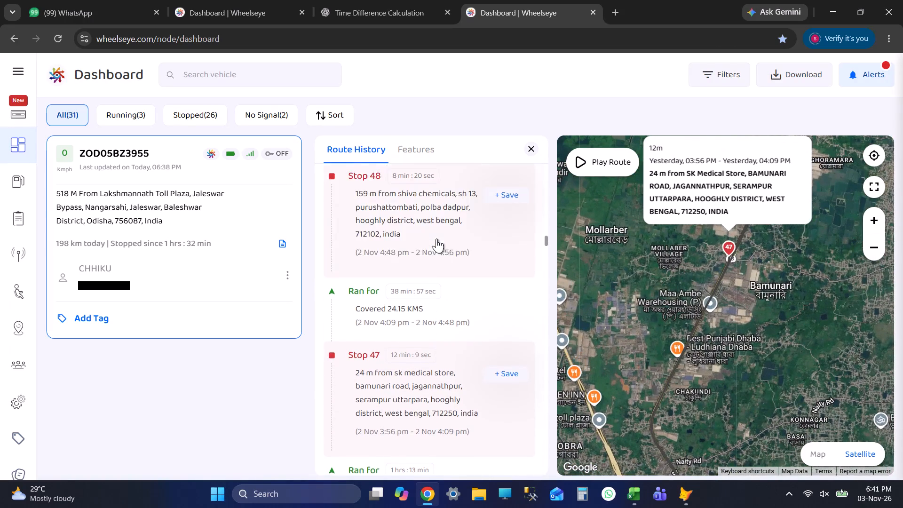
scroll(430, 294, "up", 3)
left_click(423, 307)
scroll(688, 288, "up", 4)
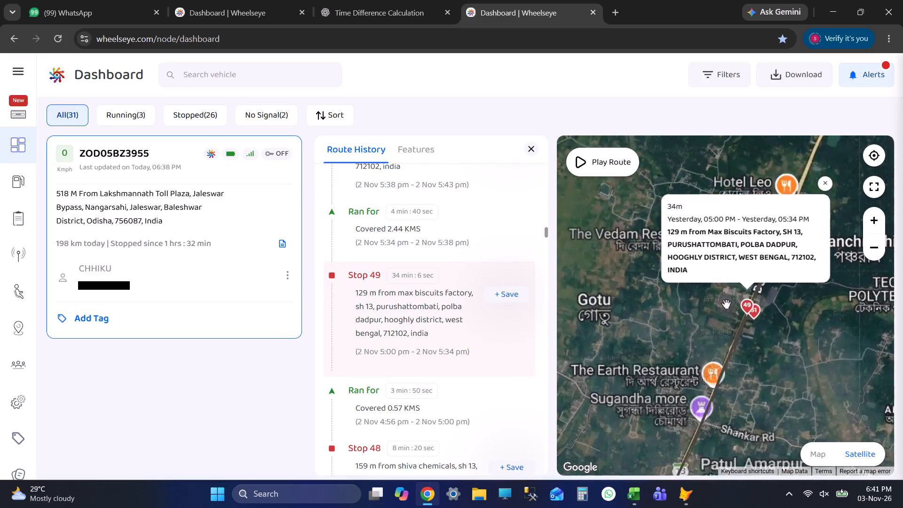
scroll(818, 347, "up", 2)
Switch to the Excel stoppage report and delete the row for the 02/11/2026 12:17 halt near Maa Kali Hotel.
key("alt+Tab")
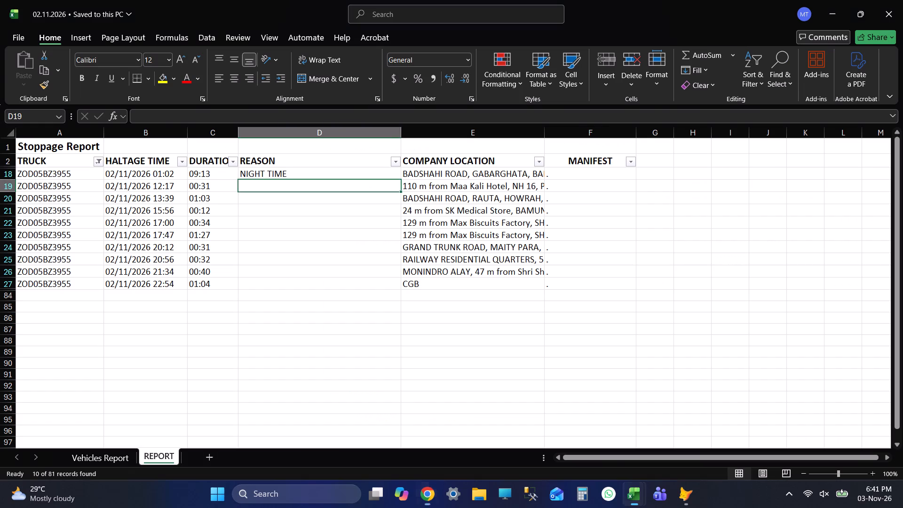
left_click(235, 198)
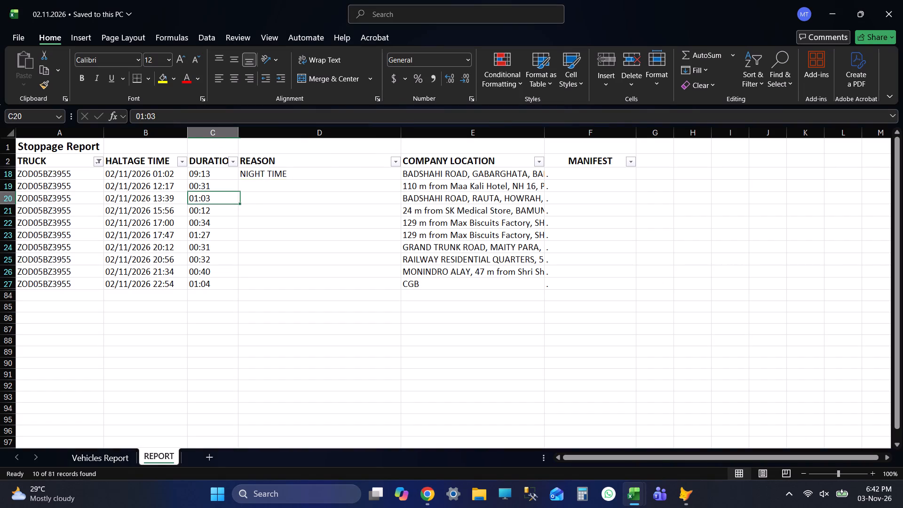
key("Tab")
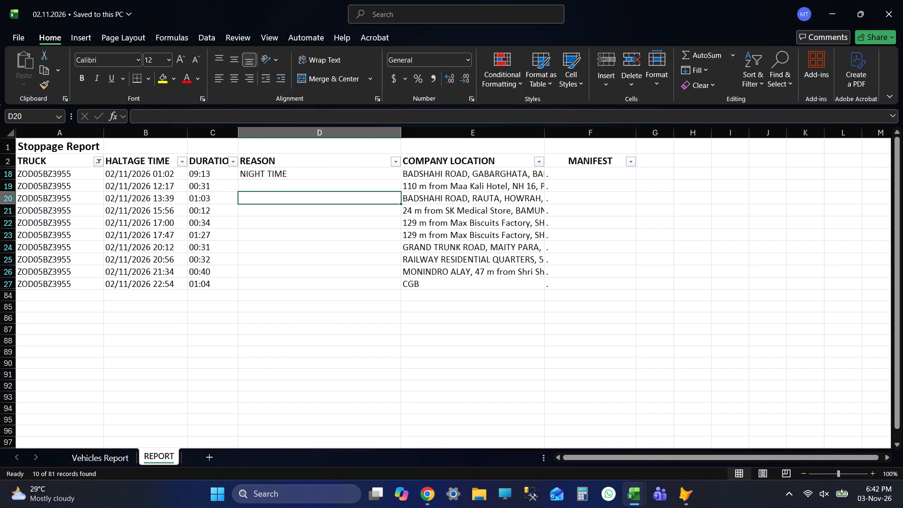
left_click(274, 180)
left_click(8, 186)
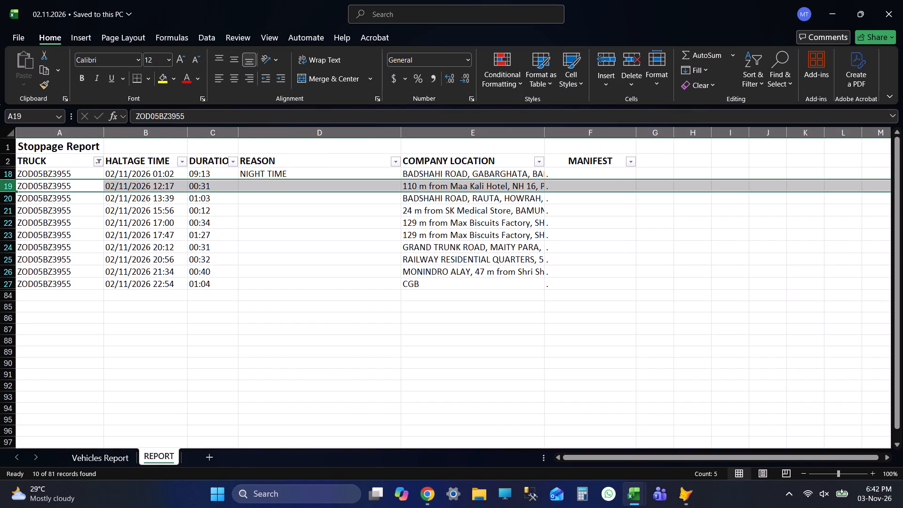
key("ctrl+minus")
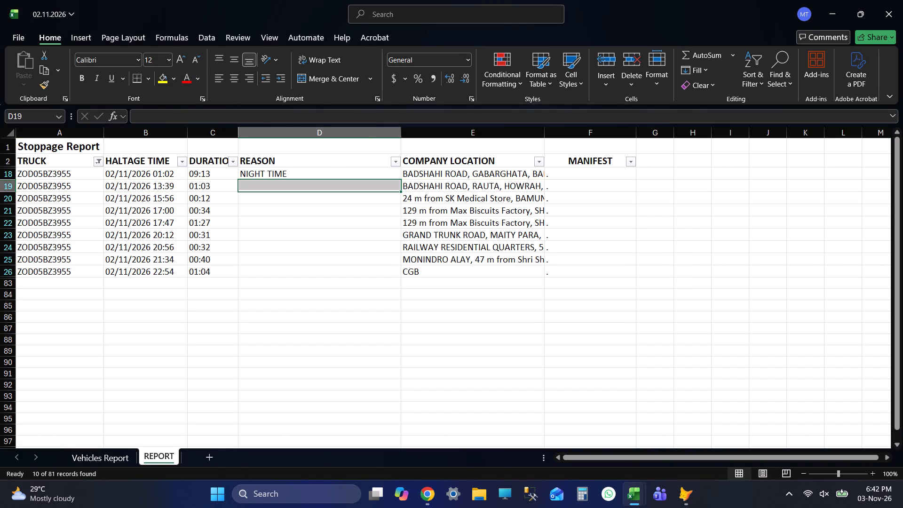
Enter FOODING as the reason for the 02/11/2026 13:39 halt at Badshahi Road, Rauta, and save the report.
left_click(269, 189)
type("FOODING")
key("Return")
key("ctrl+s")
Switch to Wheelseye and examine Stop 47's surroundings on the satellite map, including the R.R Logistic place details and nearby IndianOil site.
key("alt+Tab")
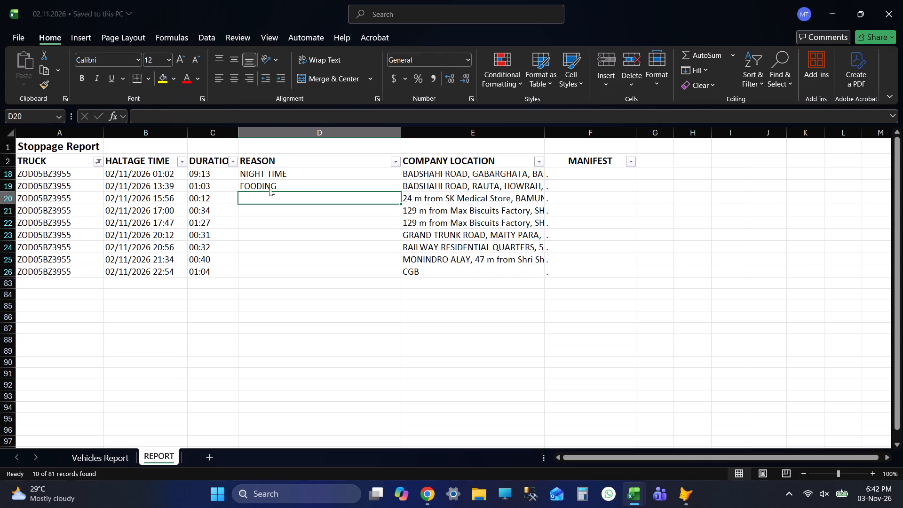
key("alt+Tab")
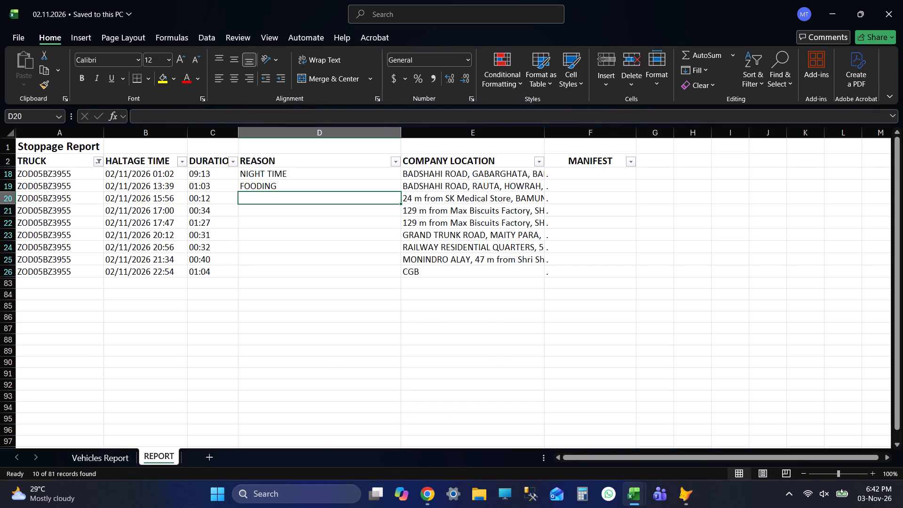
left_click(0, 201)
key("alt+Tab")
scroll(396, 395, "down", 2)
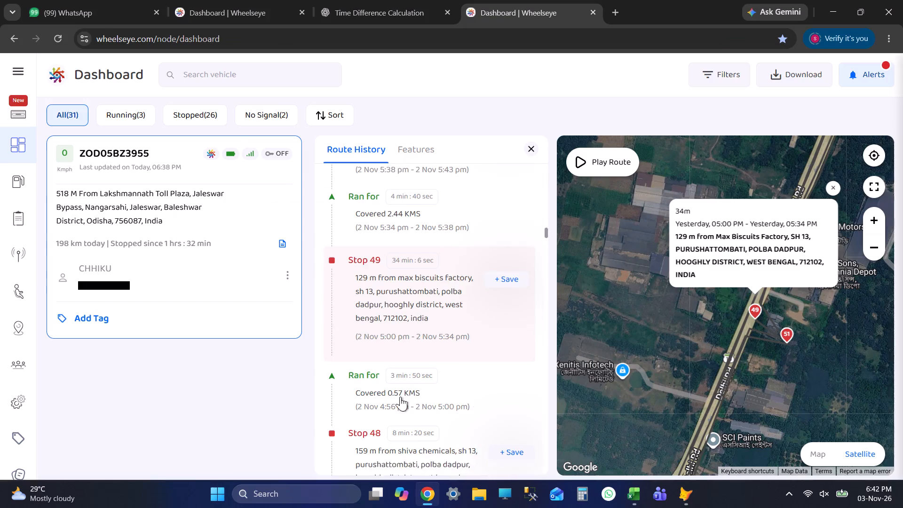
scroll(400, 397, "down", 2)
left_click(417, 242)
scroll(450, 332, "down", 2)
left_click(426, 353)
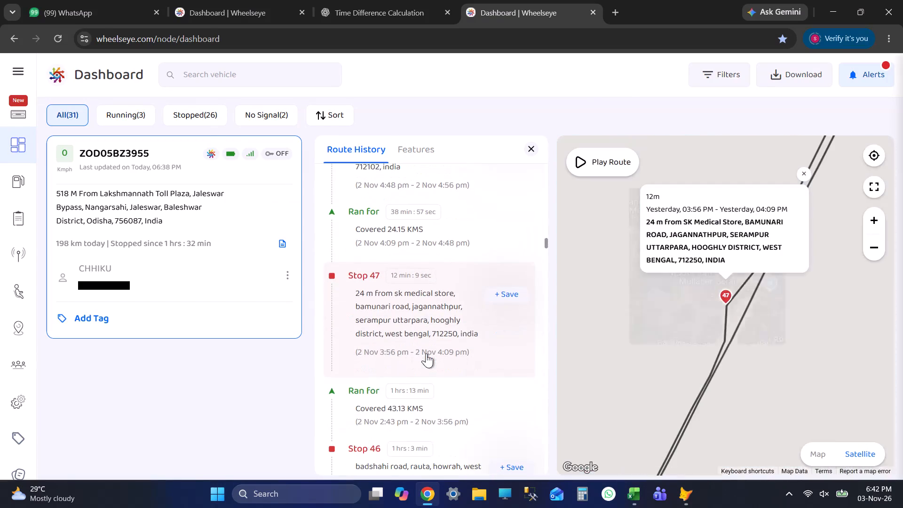
scroll(742, 298, "up", 2)
scroll(729, 296, "down", 1)
scroll(723, 296, "up", 5)
left_click_drag(710, 334, 706, 336)
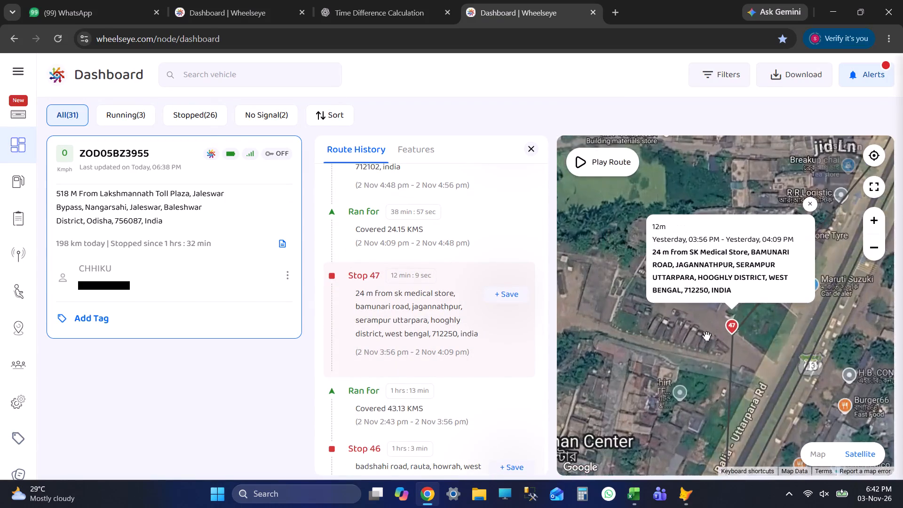
left_click_drag(706, 336, 667, 358)
left_click(767, 218)
left_click(770, 222)
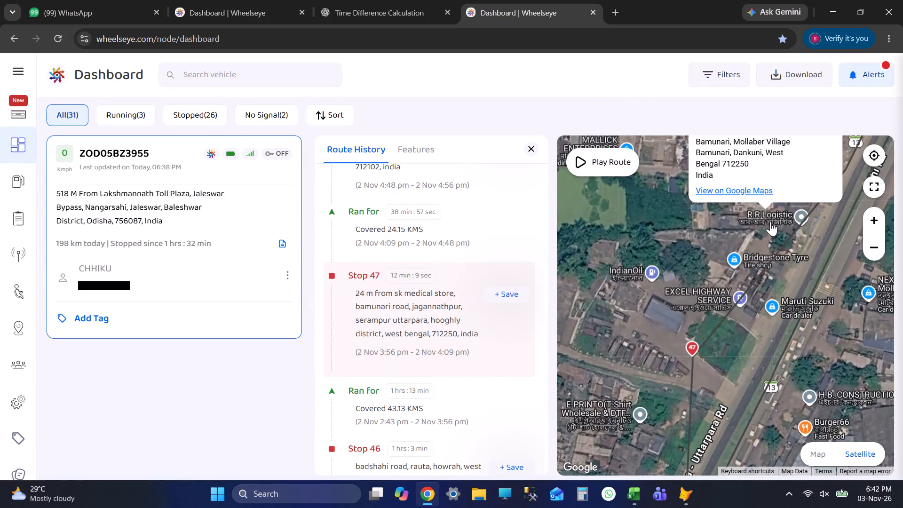
scroll(725, 374, "down", 2)
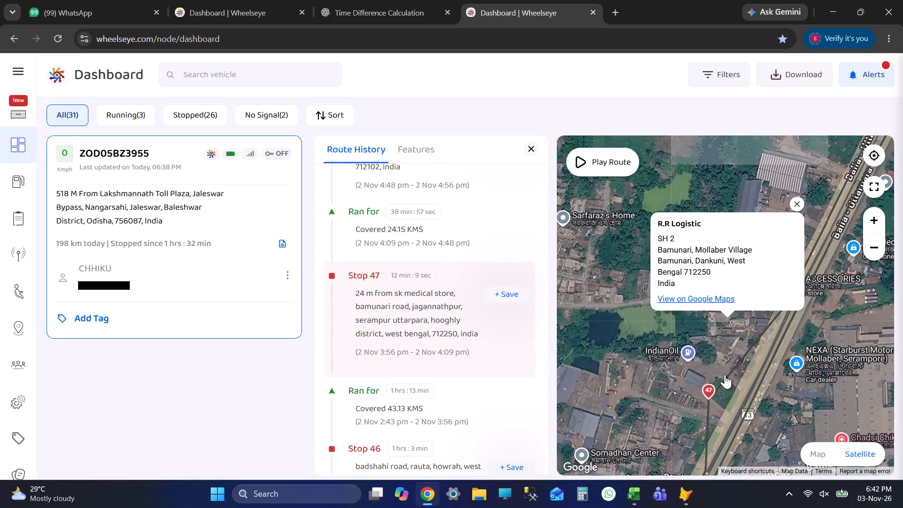
Enter FUEL PUMP as the reason for the 02/11/2026 15:56 halt in the Excel stoppage report and save it.
key("alt+Tab")
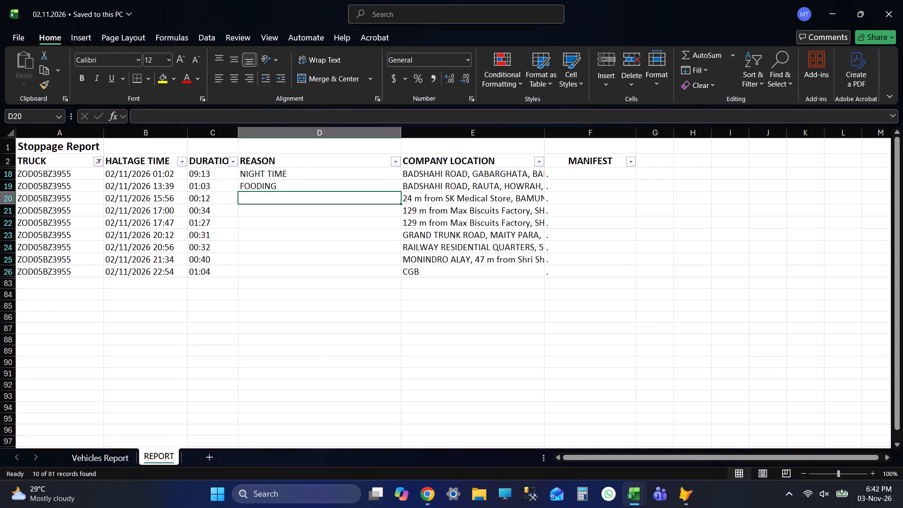
type("FUEL")
key("space")
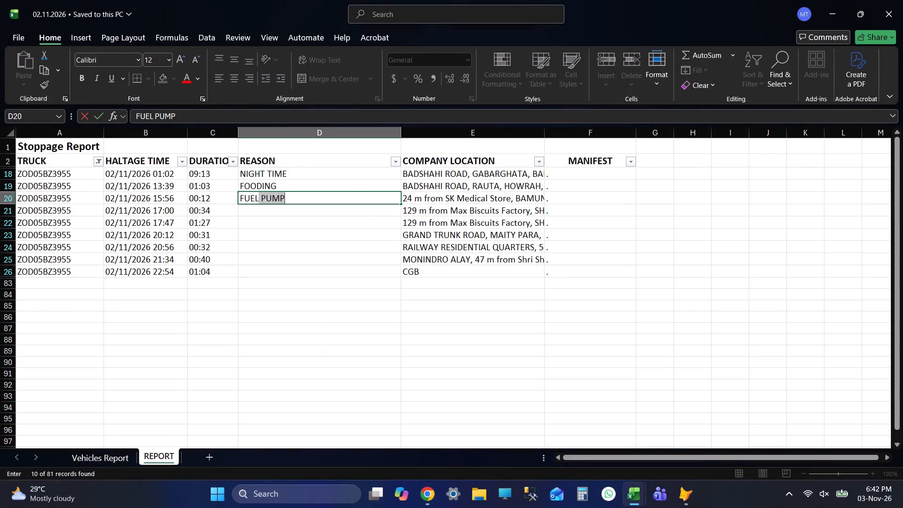
key("Return")
key("ctrl+s")
key("alt+Tab")
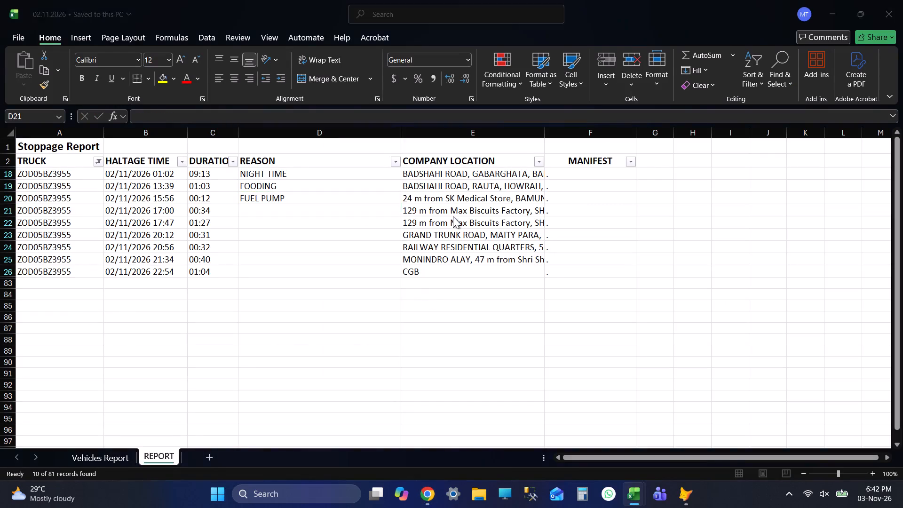
scroll(395, 320, "up", 3)
left_click(408, 347)
scroll(423, 349, "up", 4)
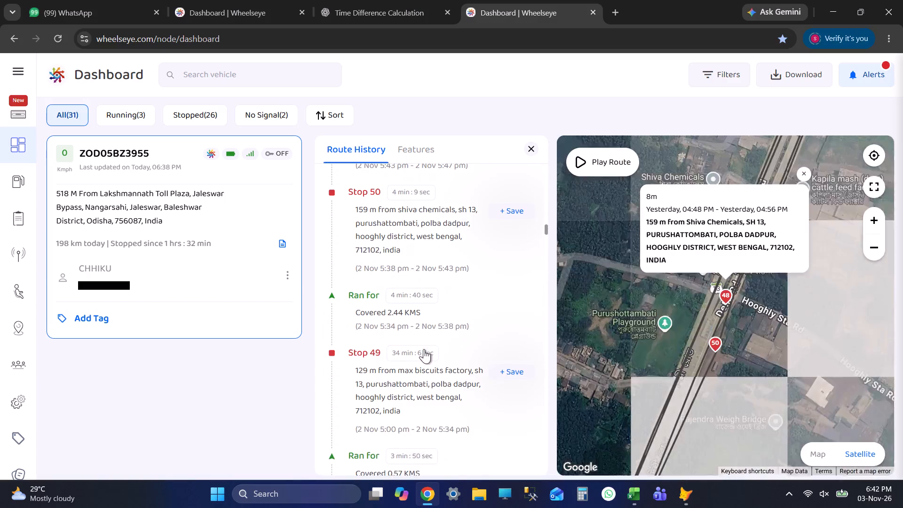
left_click(424, 349)
scroll(764, 331, "up", 4)
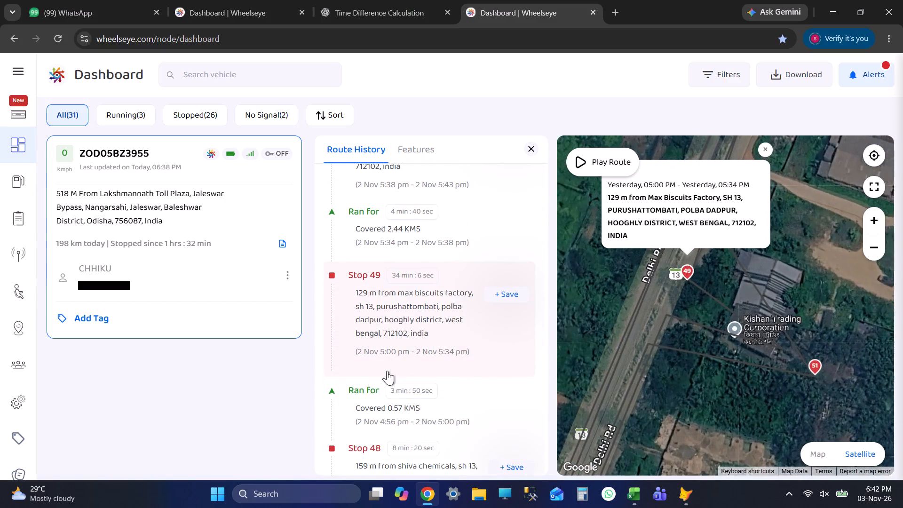
scroll(387, 371, "up", 2)
left_click(412, 261)
scroll(464, 309, "down", 3)
left_click(436, 315)
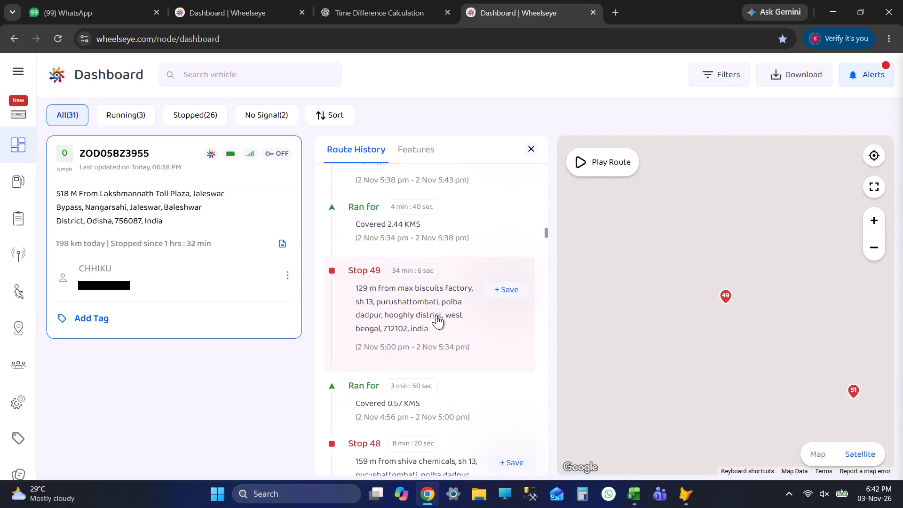
left_click_drag(824, 381, 771, 368)
scroll(776, 367, "up", 2)
scroll(776, 367, "down", 6)
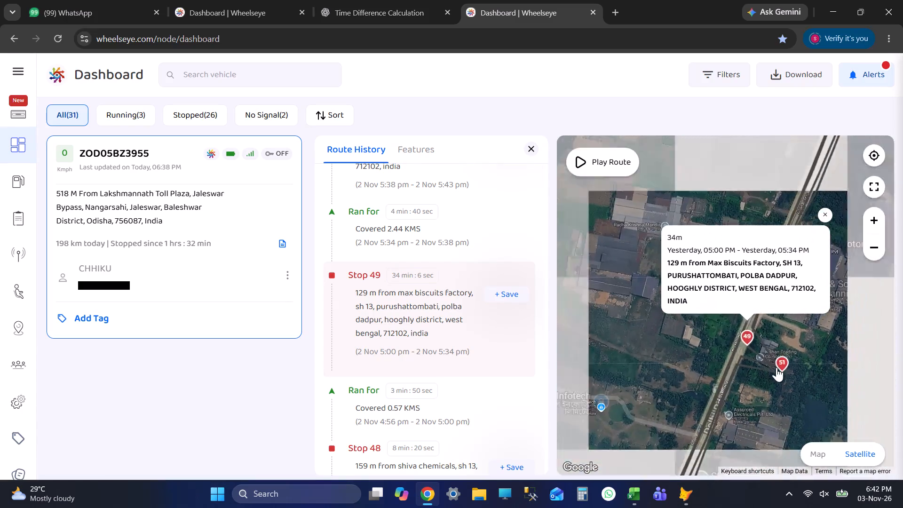
scroll(776, 367, "up", 6)
key("alt+Tab")
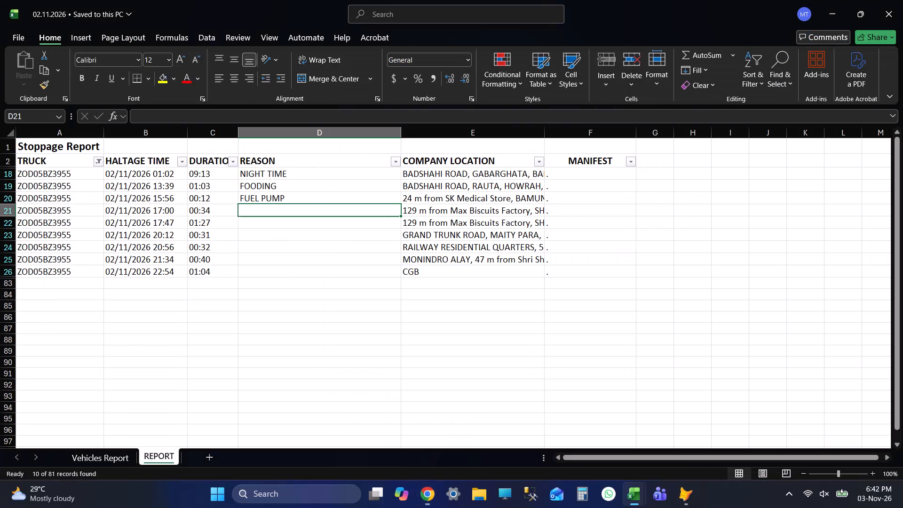
Examine the surroundings of Stops 50 and 51 on the Wheelseye satellite map, comparing them with the pending halts in the stoppage report.
key("alt+Tab")
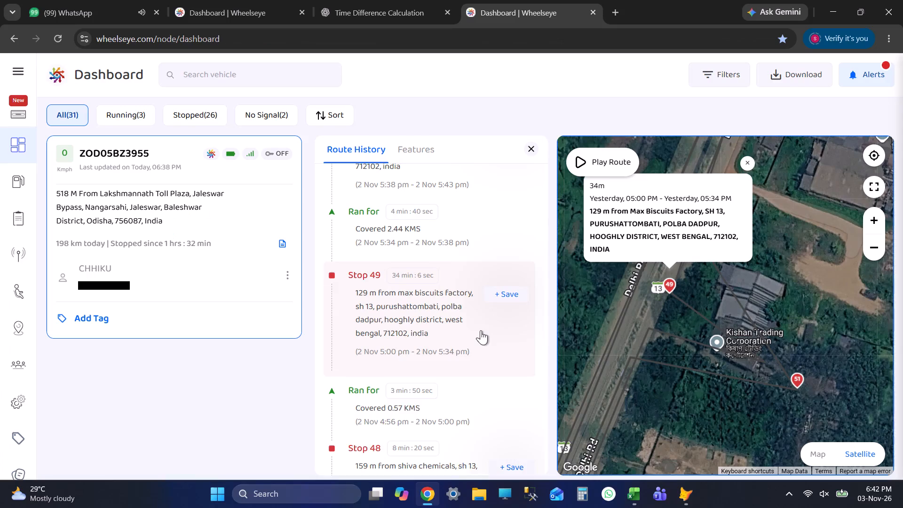
scroll(481, 330, "up", 2)
left_click(403, 284)
scroll(403, 284, "up", 3)
left_click(403, 284)
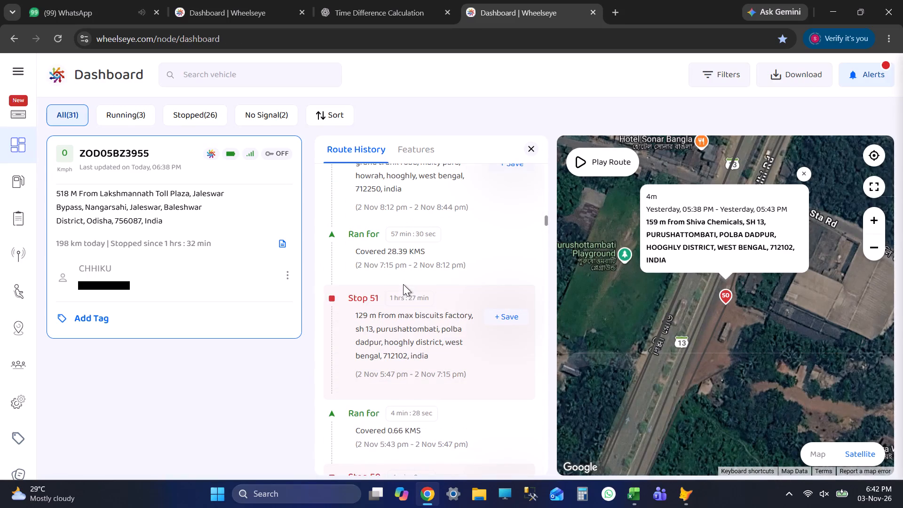
left_click(413, 302)
scroll(703, 299, "up", 1)
scroll(704, 302, "down", 1)
scroll(704, 302, "up", 1)
scroll(704, 302, "down", 1)
left_click_drag(697, 310, 701, 383)
key("alt+Tab")
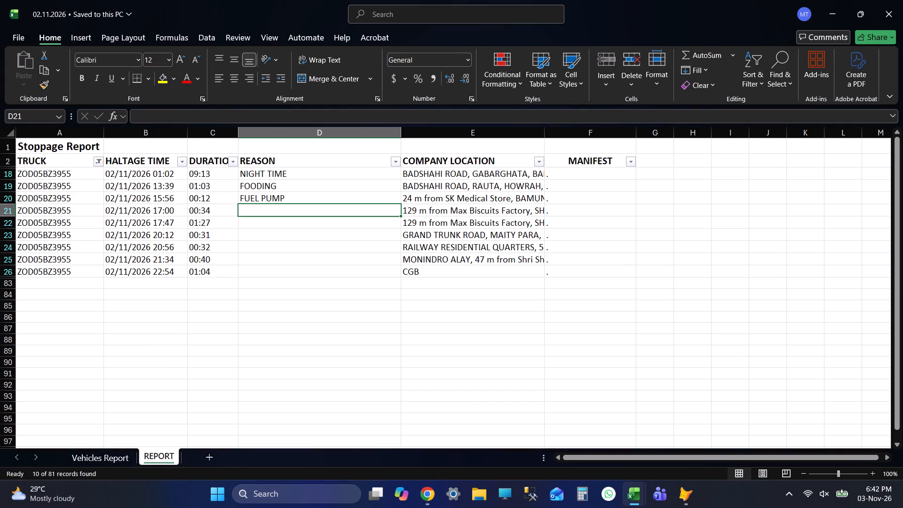
key("alt+Tab")
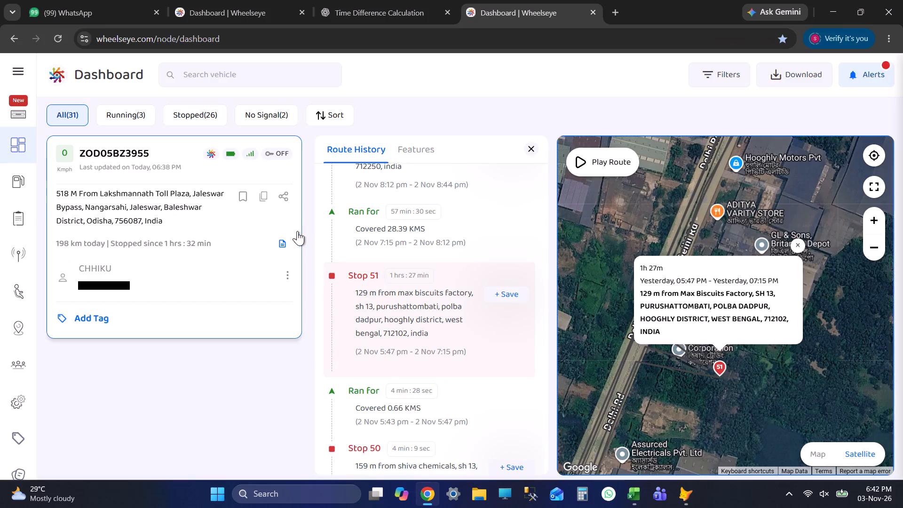
In the Excel stoppage report, enter PARTY GWN as the reason for the 02/11/2026 17:00 and 17:47 halts and save.
key("alt+Tab")
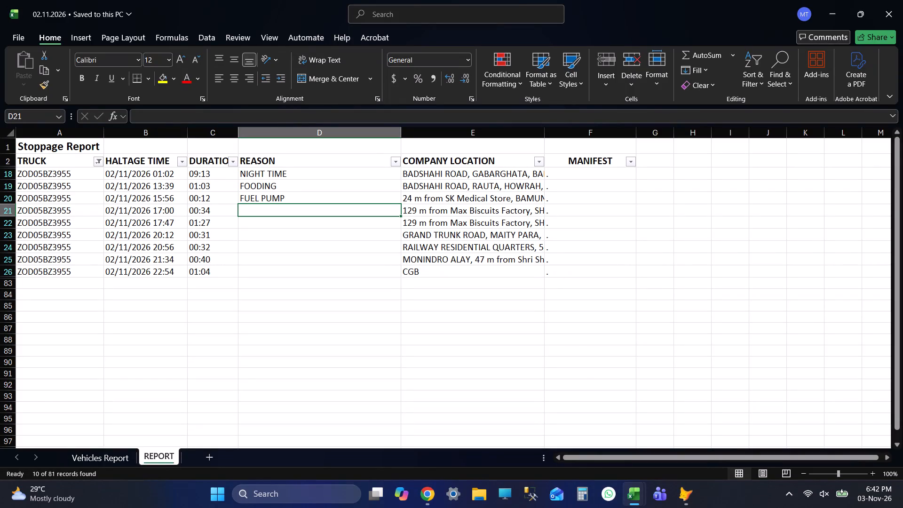
type("PARTY GWN")
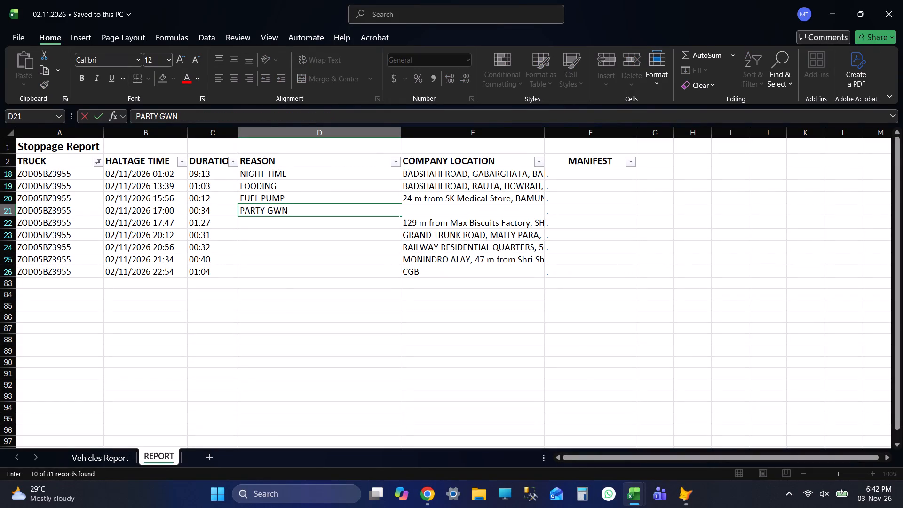
key("Return")
type("PARTY")
key("space")
type("GWN")
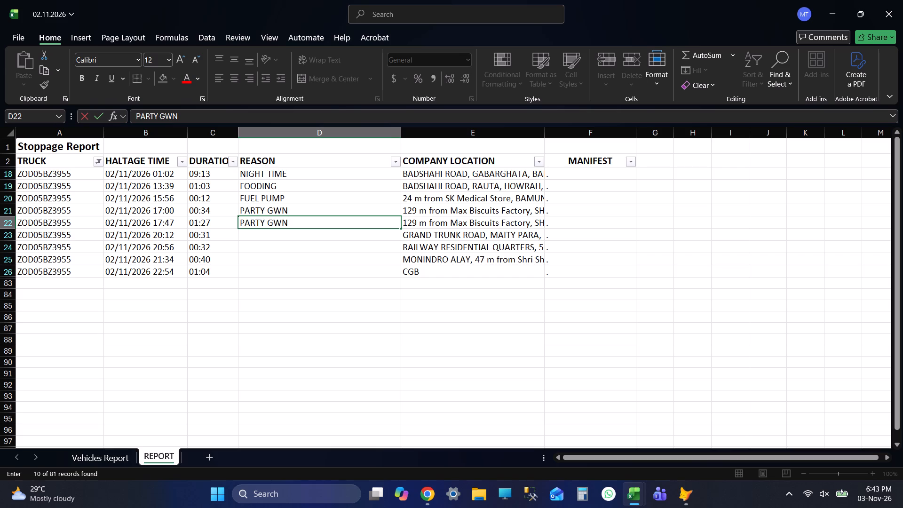
key("Tab")
left_click(440, 209)
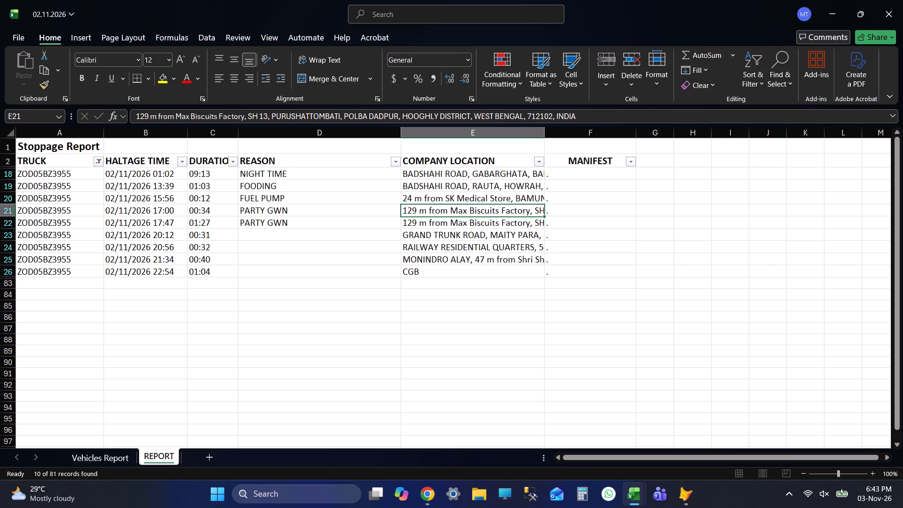
key("ctrl+s")
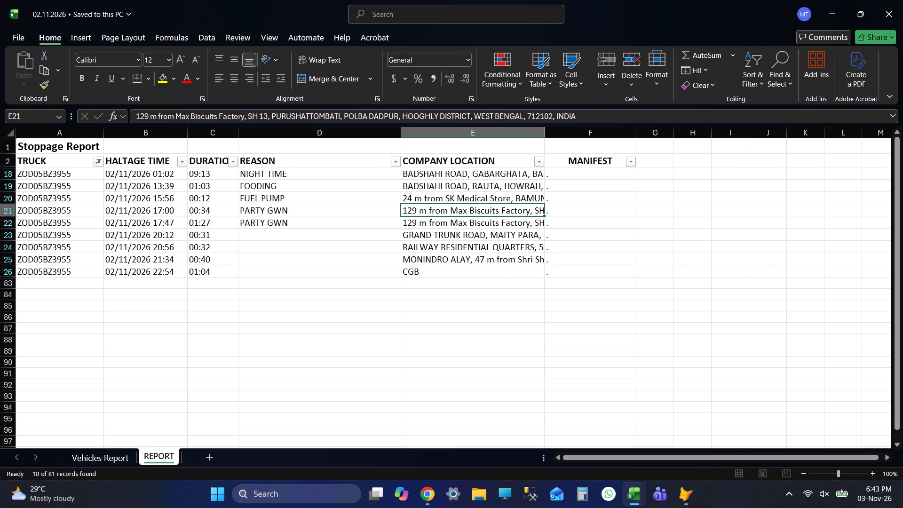
key("alt+Tab")
key("alt+Tab")
left_click(304, 211)
key("ctrl+s")
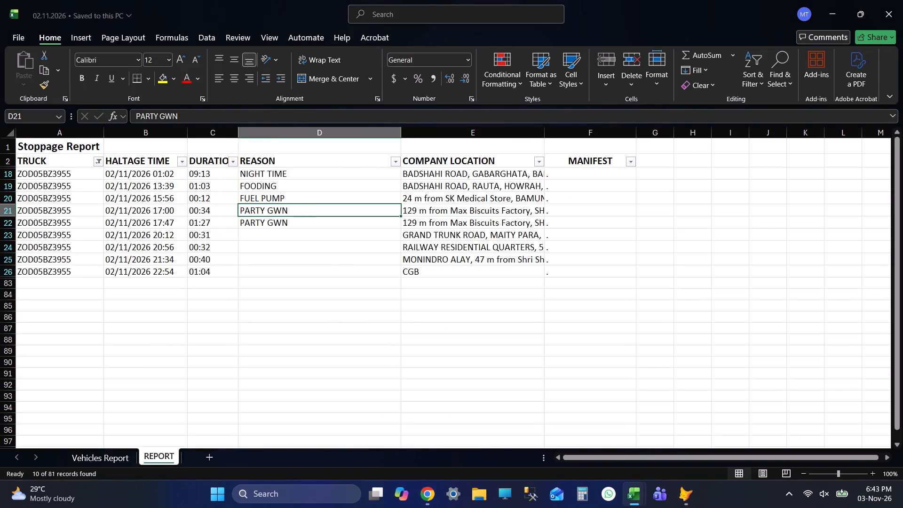
key("alt+Tab")
key("alt+Tab")
key("alt+Tab")
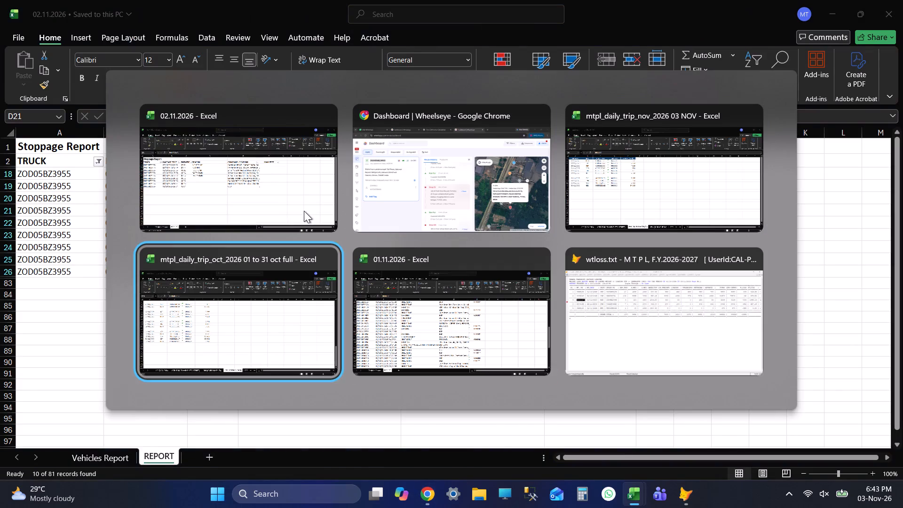
key("alt+Tab")
key("alt+Tab")
key("Escape")
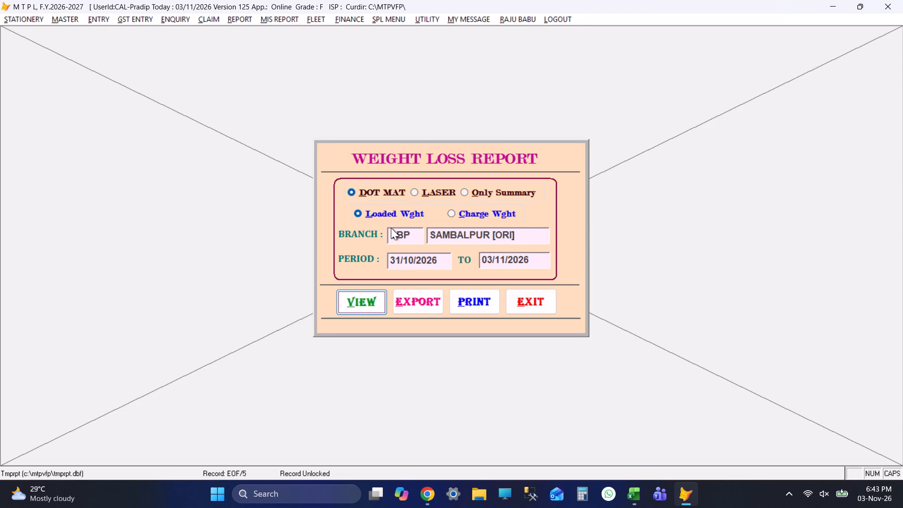
left_click(391, 228)
type("CGB")
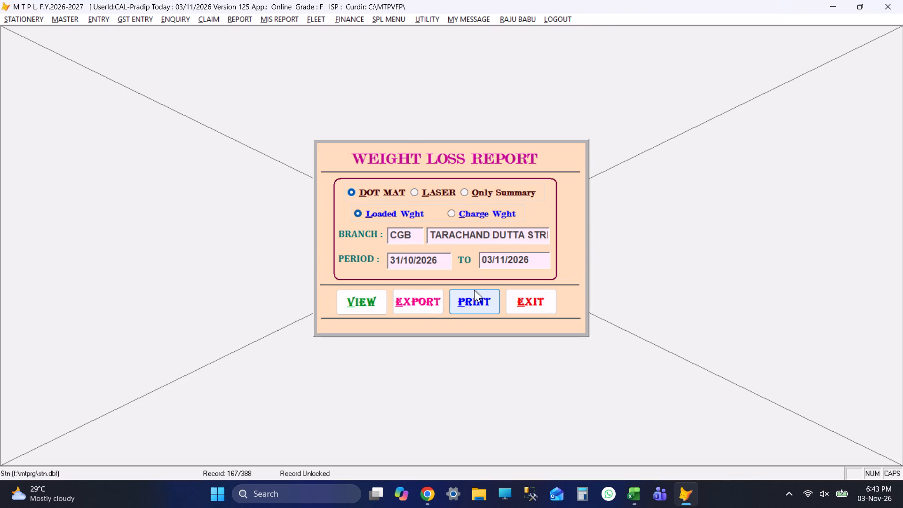
key("BackSpace")
key("BackSpace")
key("BackSpace")
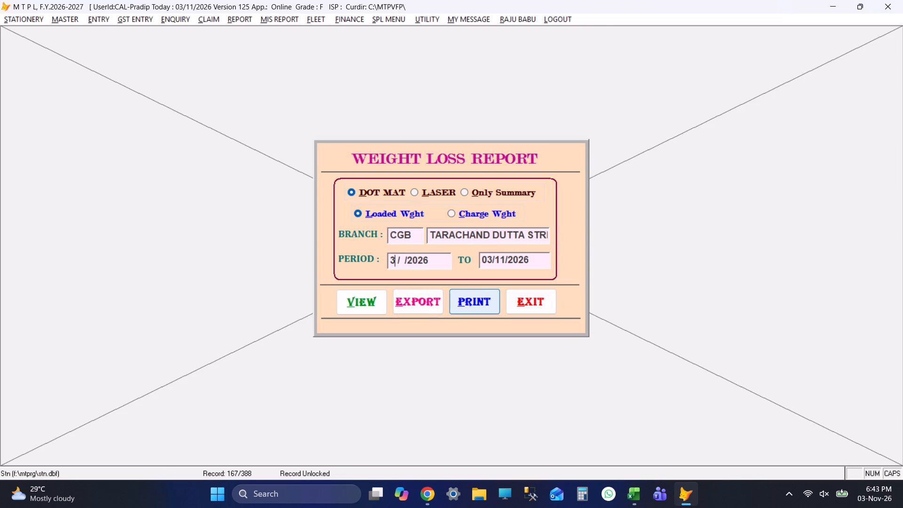
key("BackSpace")
key("BackSpace")
type("02")
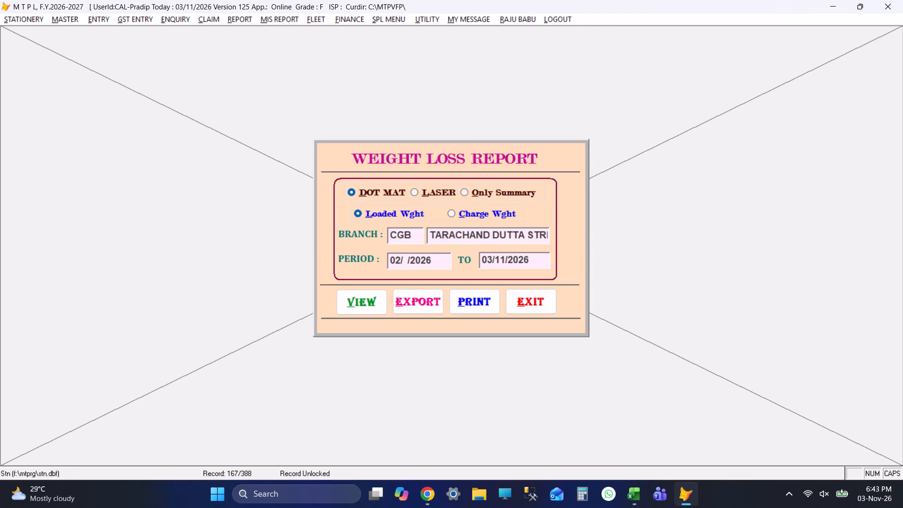
type("11")
key("Return")
key("Return")
key("Return")
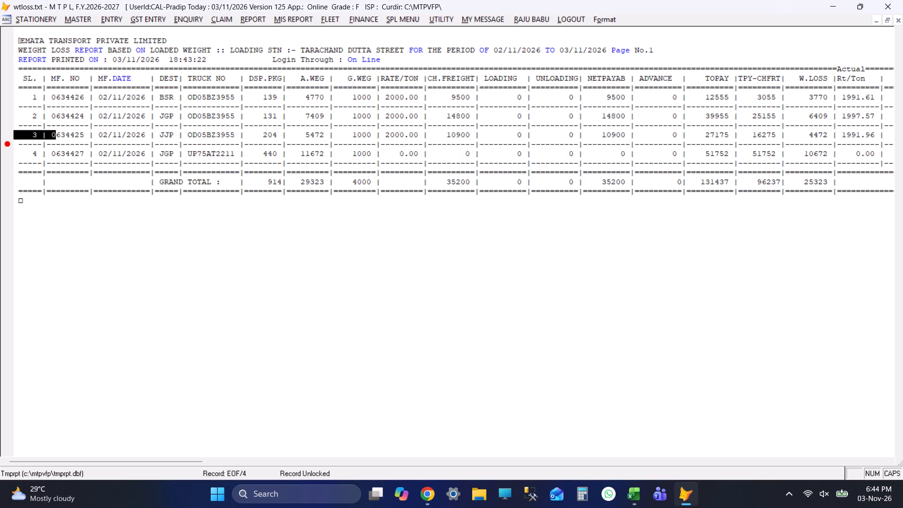
double_click(218, 101)
Switch back to the Excel stoppage report and save it.
key("alt+Tab")
left_click(280, 222)
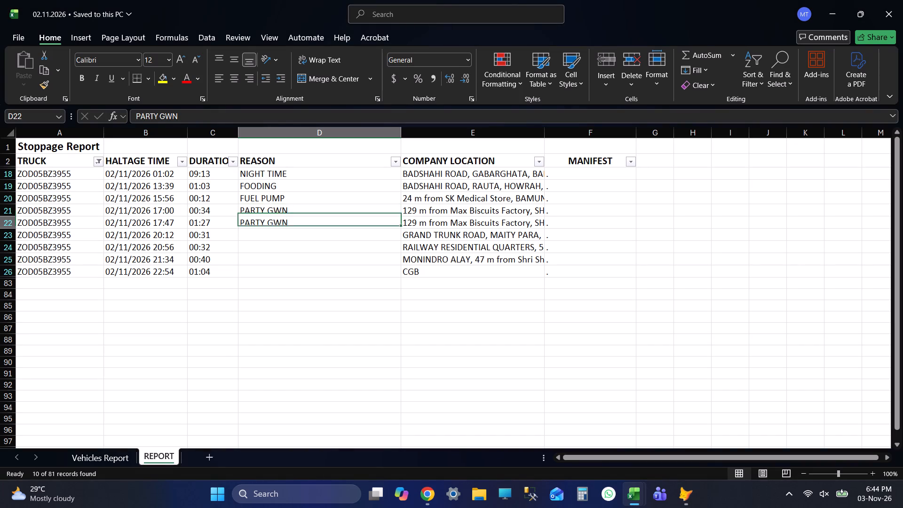
key("ctrl+s")
Switch to Wheelseye and examine the wider area around Stop 51 near Max Biscuits Factory on the satellite map.
key("alt+Tab")
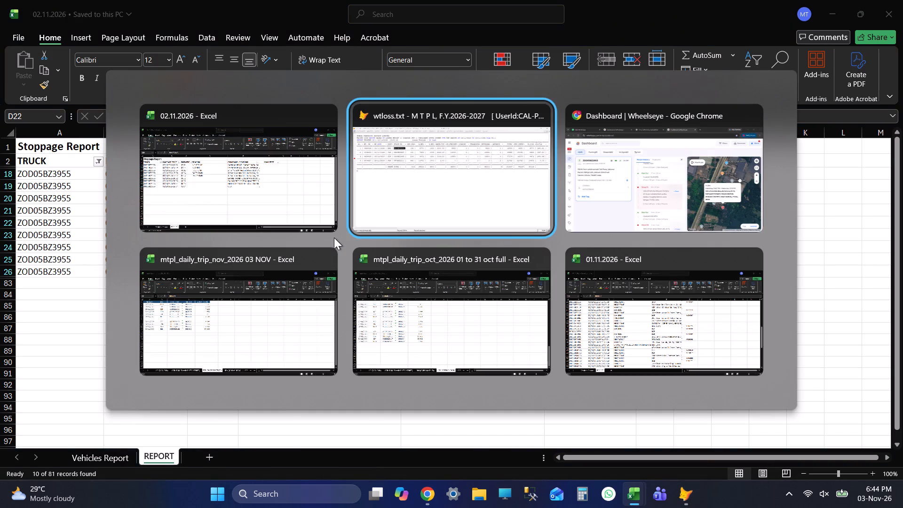
key("alt+Tab")
scroll(478, 284, "down", 1)
scroll(657, 364, "down", 5)
scroll(658, 379, "up", 1)
scroll(658, 379, "down", 1)
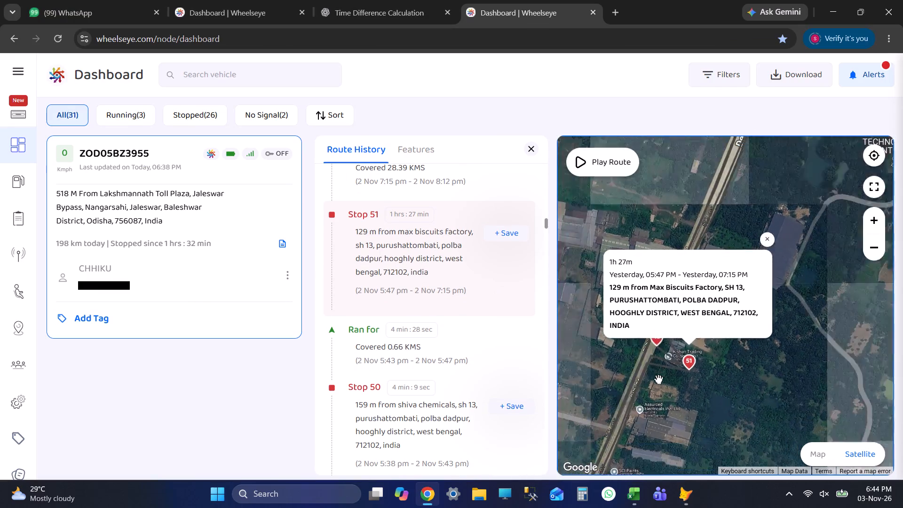
scroll(658, 379, "up", 1)
scroll(658, 379, "down", 5)
scroll(658, 383, "up", 1)
scroll(658, 383, "down", 1)
scroll(658, 383, "up", 1)
scroll(658, 383, "down", 3)
scroll(658, 383, "up", 1)
scroll(658, 383, "down", 1)
scroll(658, 383, "up", 1)
scroll(658, 383, "down", 1)
left_click_drag(688, 406, 718, 352)
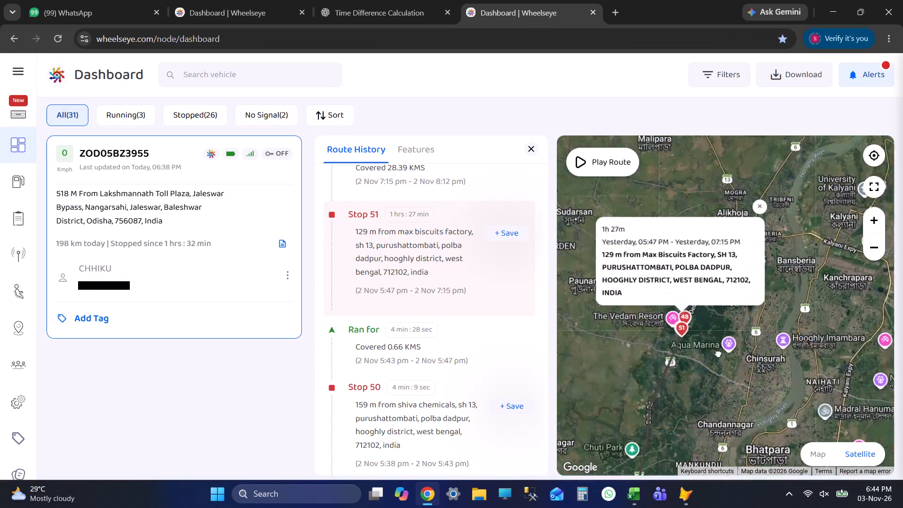
left_click_drag(718, 352, 723, 329)
scroll(737, 311, "down", 4)
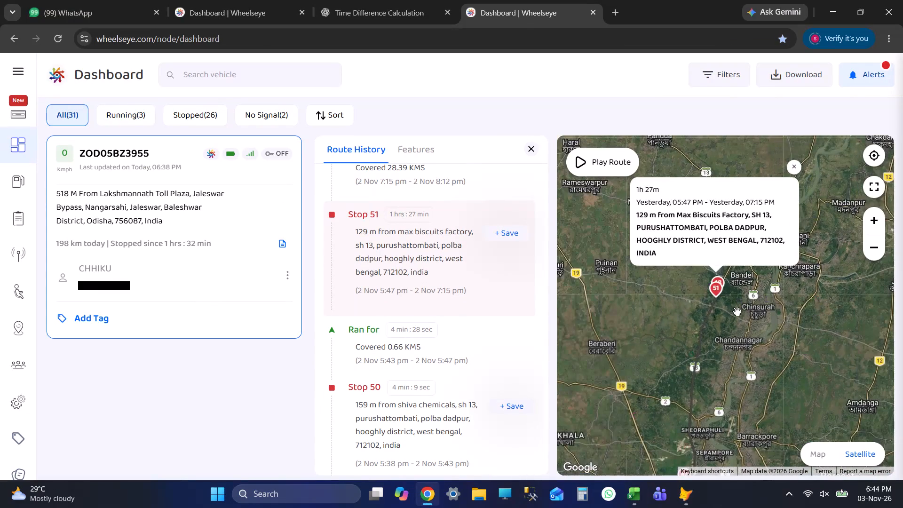
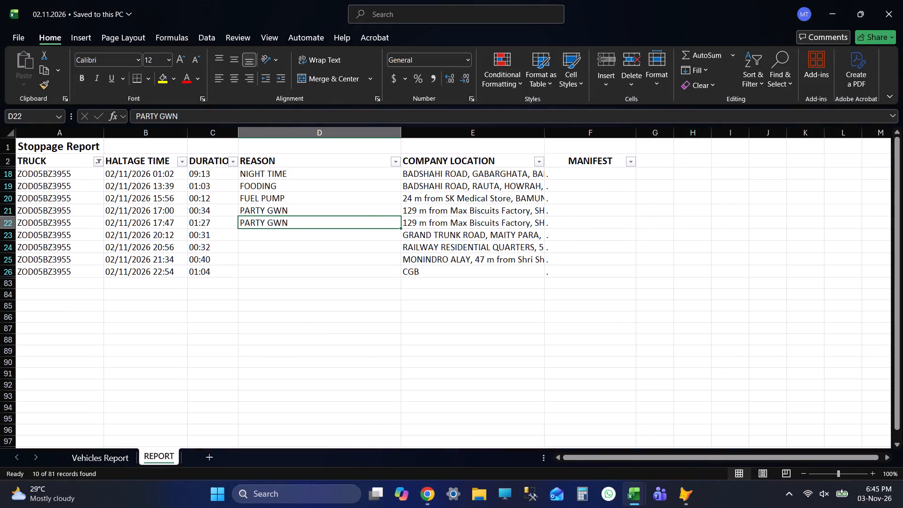
key("alt+Tab")
key("alt+Tab")
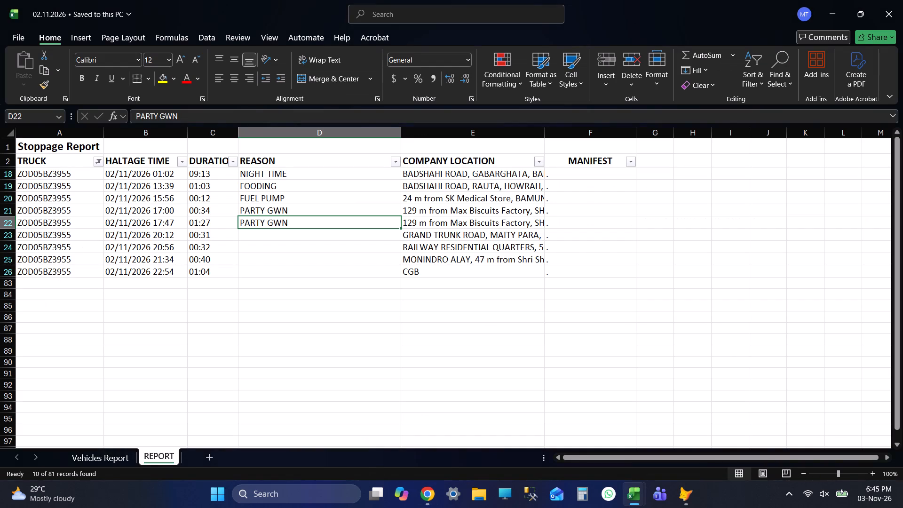
key("alt+Tab")
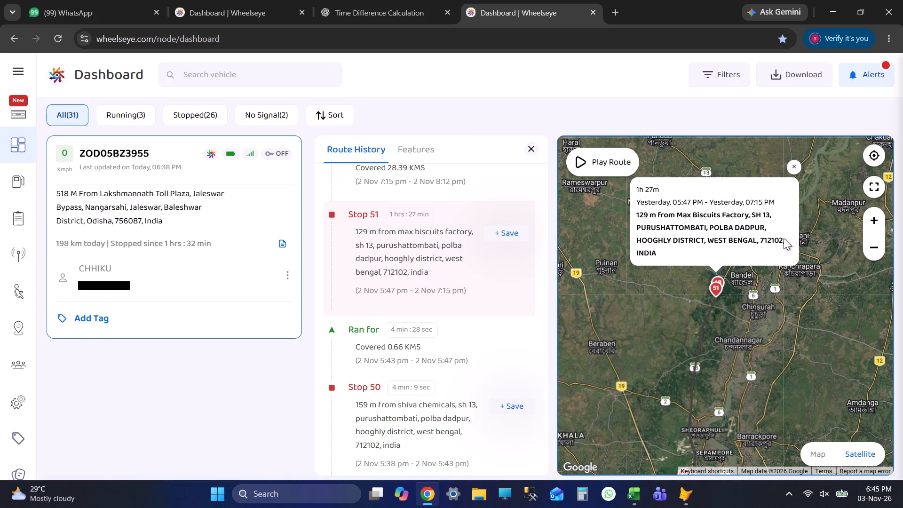
scroll(723, 298, "down", 1)
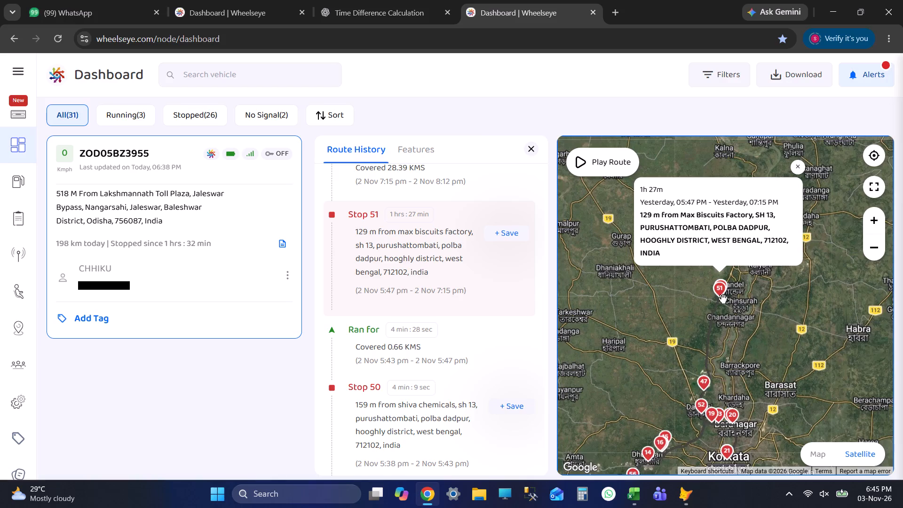
scroll(723, 299, "up", 1)
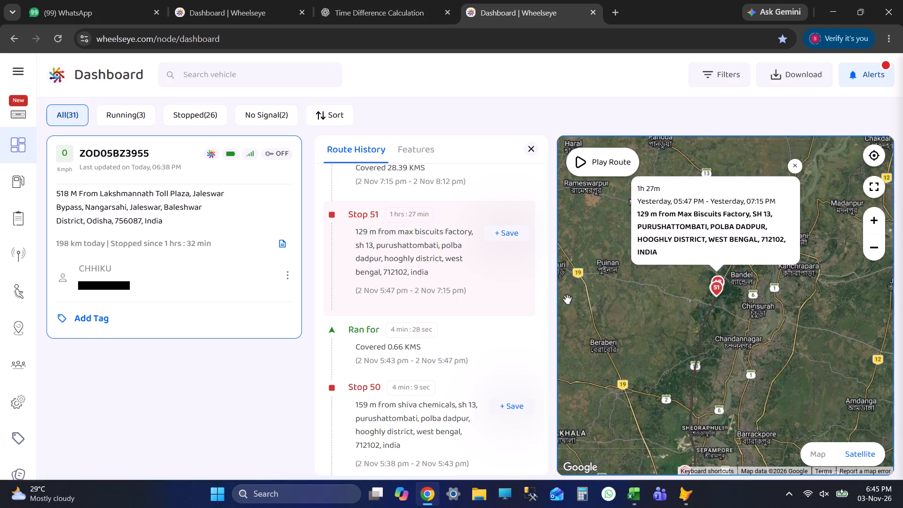
scroll(504, 288, "up", 5)
scroll(458, 294, "down", 1)
scroll(458, 294, "up", 6)
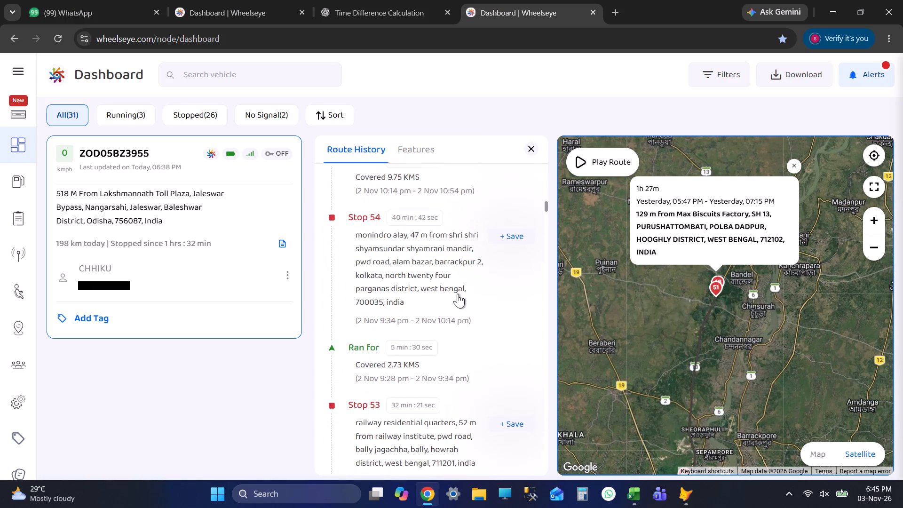
scroll(458, 294, "up", 1)
scroll(458, 294, "down", 1)
left_click(458, 214)
scroll(454, 276, "down", 3)
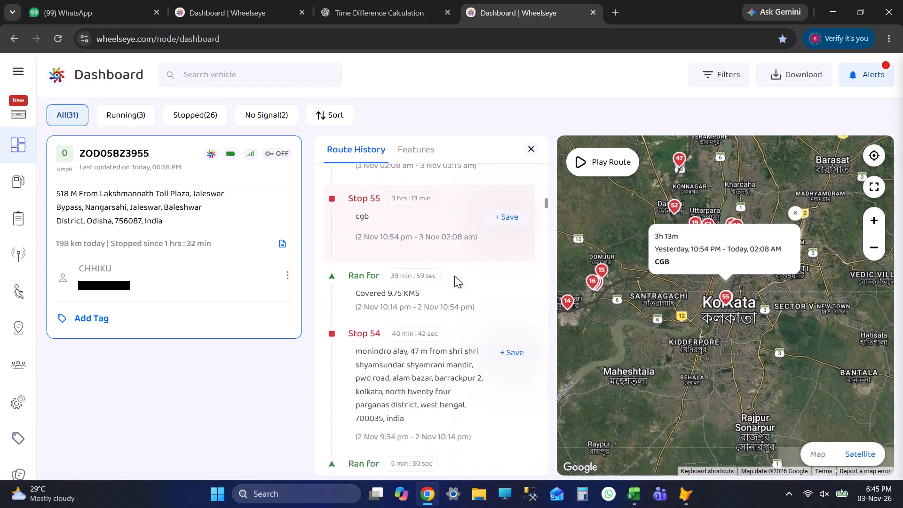
scroll(454, 276, "down", 1)
scroll(454, 276, "up", 1)
scroll(454, 276, "down", 1)
scroll(454, 276, "up", 1)
scroll(454, 276, "down", 5)
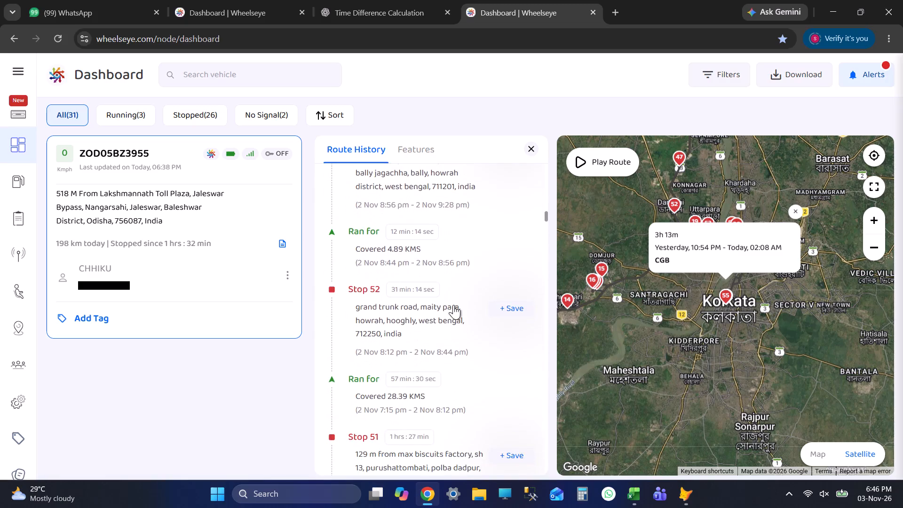
scroll(453, 305, "down", 3)
Locate Stop 51 near Max Biscuits Factory on the satellite map and examine the surrounding premises up close.
left_click(432, 308)
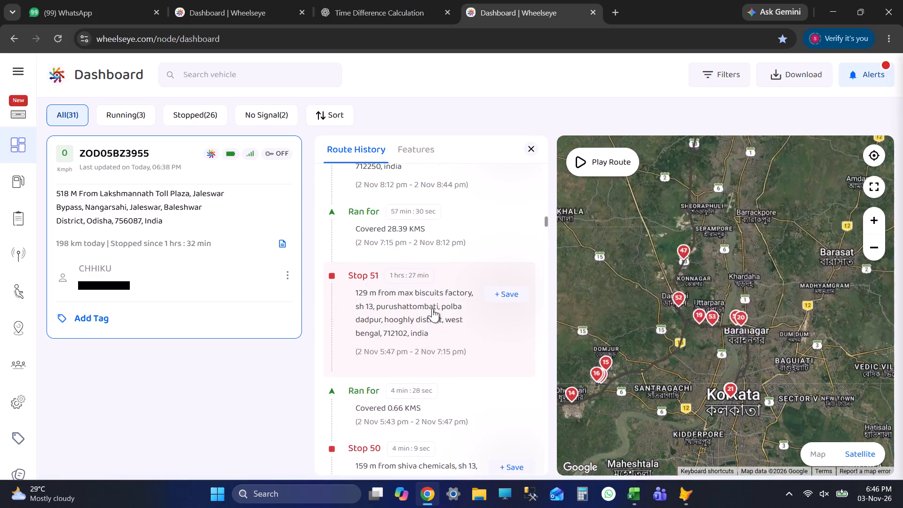
scroll(724, 294, "up", 6)
scroll(724, 323, "down", 1)
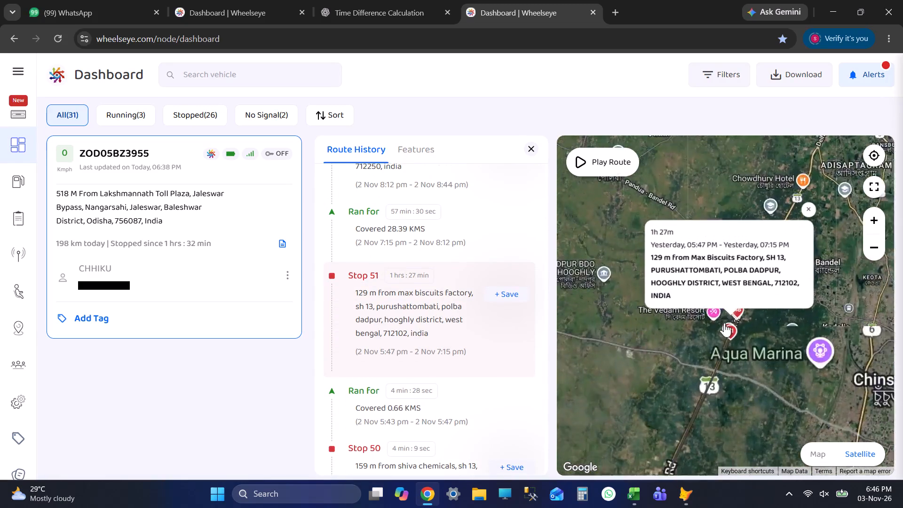
scroll(725, 335, "up", 8)
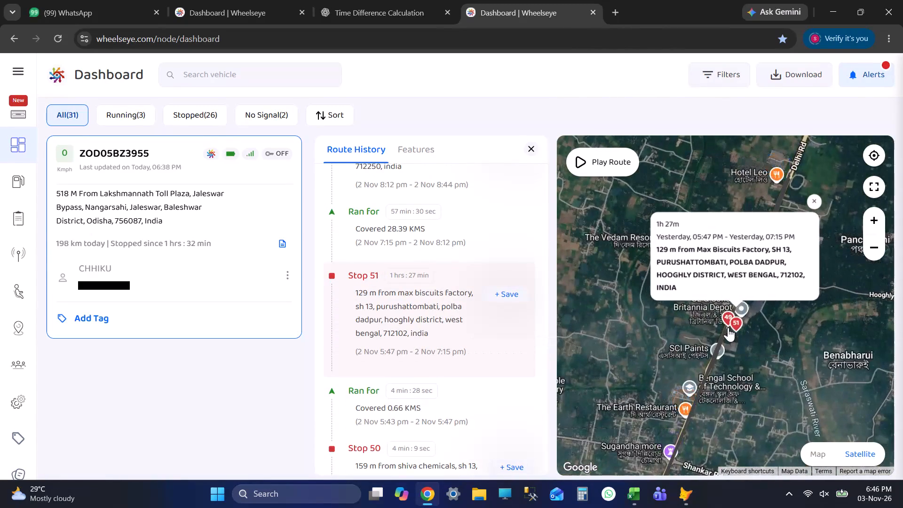
scroll(728, 327, "up", 3)
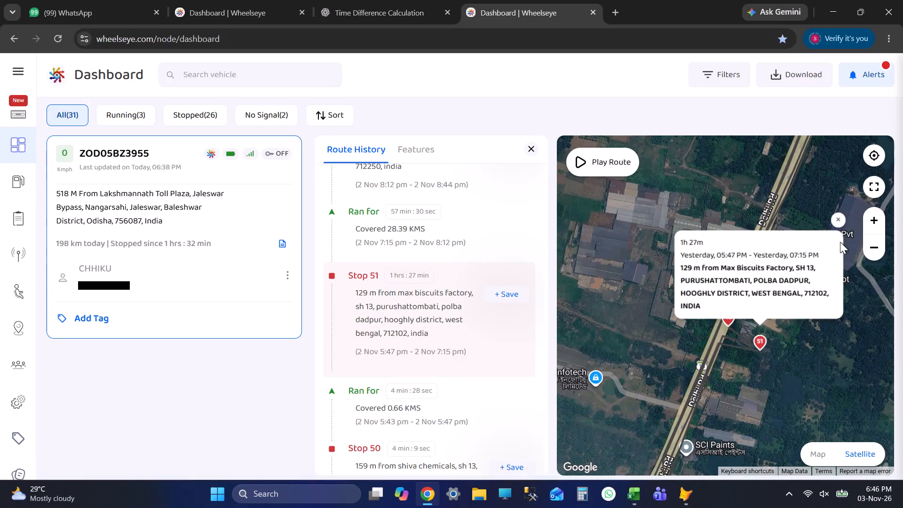
left_click(840, 222)
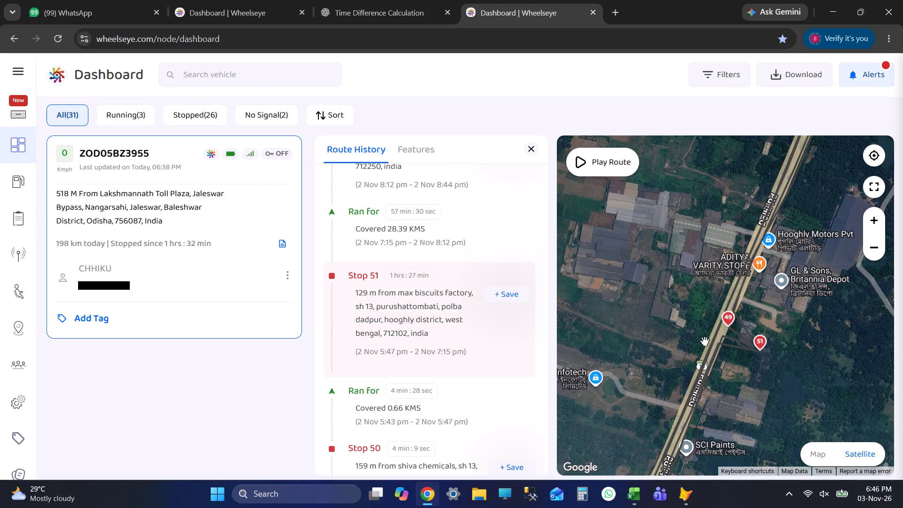
scroll(789, 283, "up", 2)
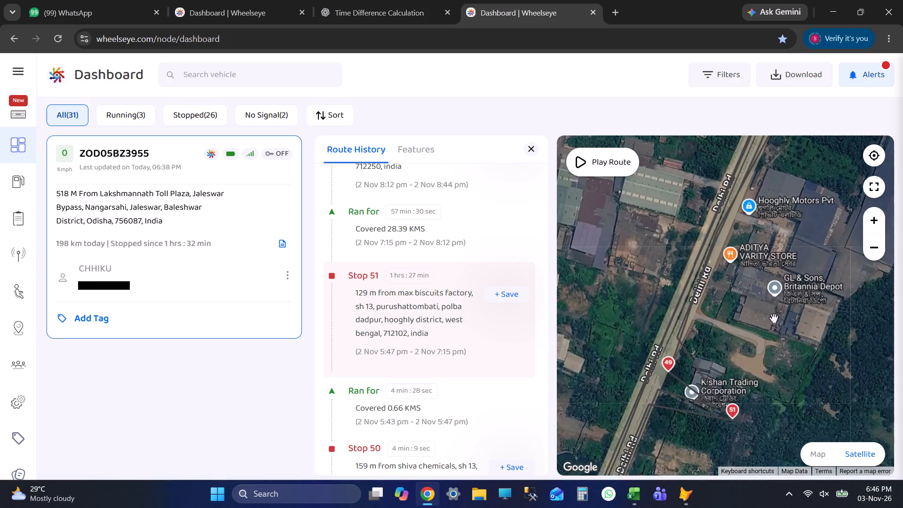
scroll(774, 318, "down", 2)
scroll(721, 352, "up", 4)
left_click_drag(792, 359, 769, 345)
scroll(779, 347, "up", 1)
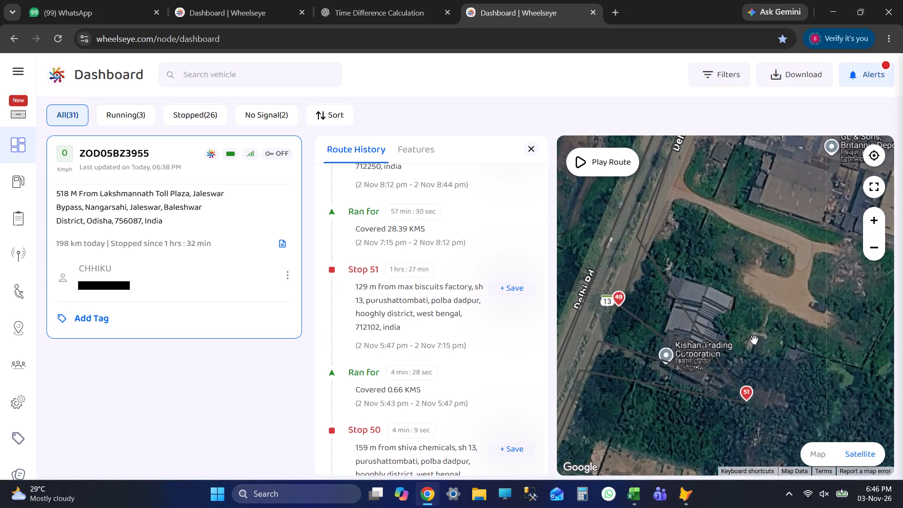
Switch to the mtpl_daily_trip_nov_2026 03 NOV workbook and view the manifests on the CGB (TARACHAND DUTTA STREET) sheet.
key("alt+Tab")
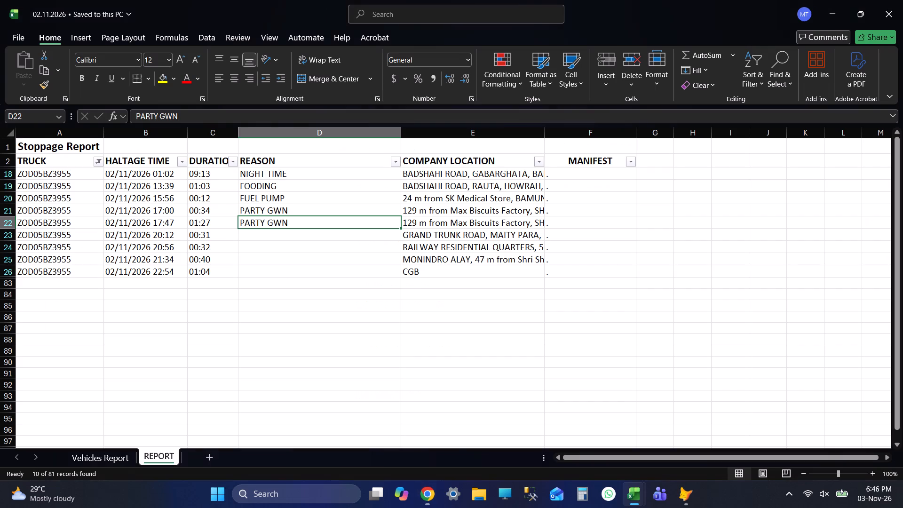
key("alt+Tab")
key("alt+Tab")
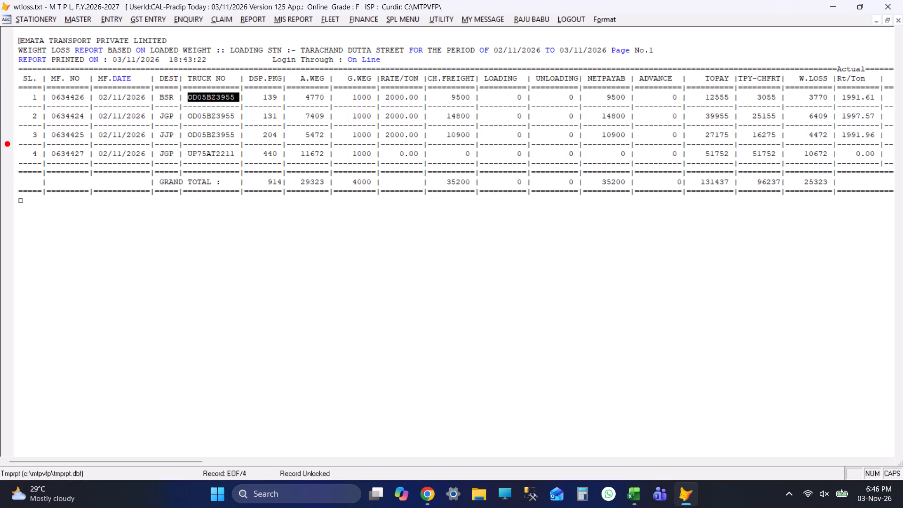
key("alt+Tab")
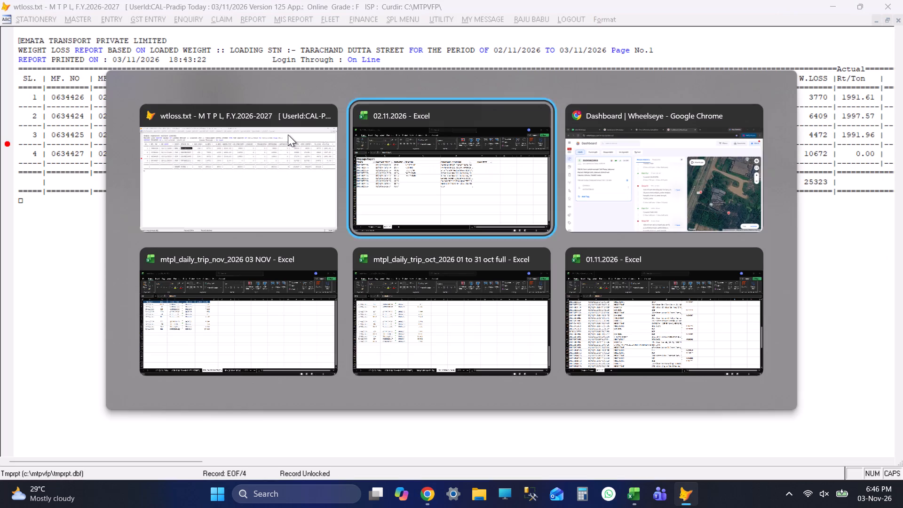
key("alt+Tab")
key("alt+Tab")
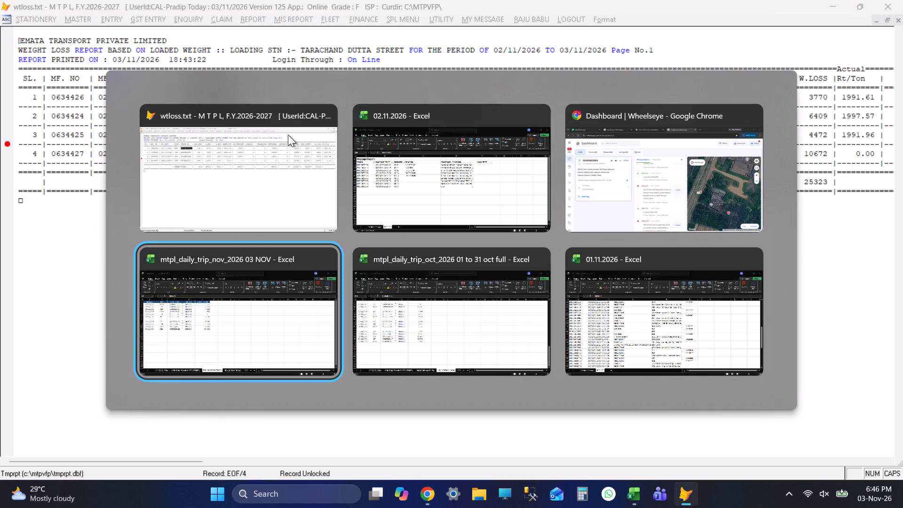
left_click(204, 449)
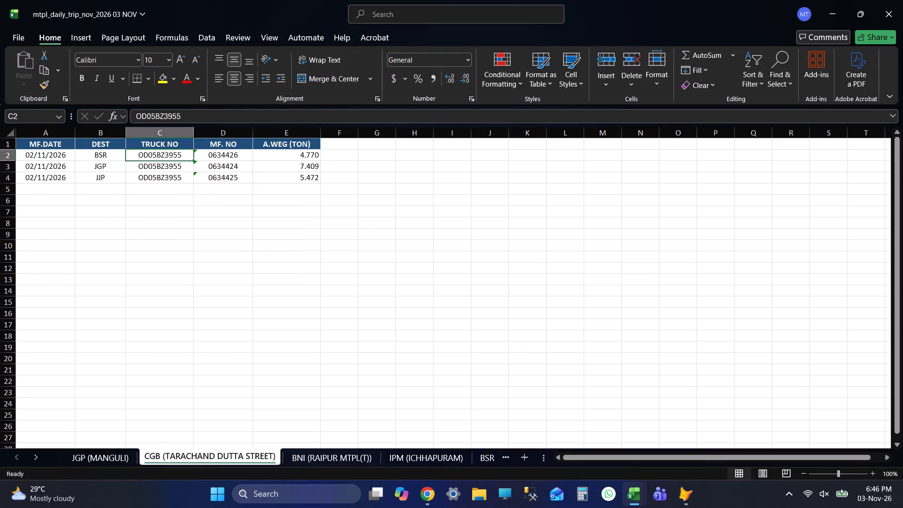
key("Tab")
Switch to the MTPL transport system and close the weight loss report.
key("alt+Tab")
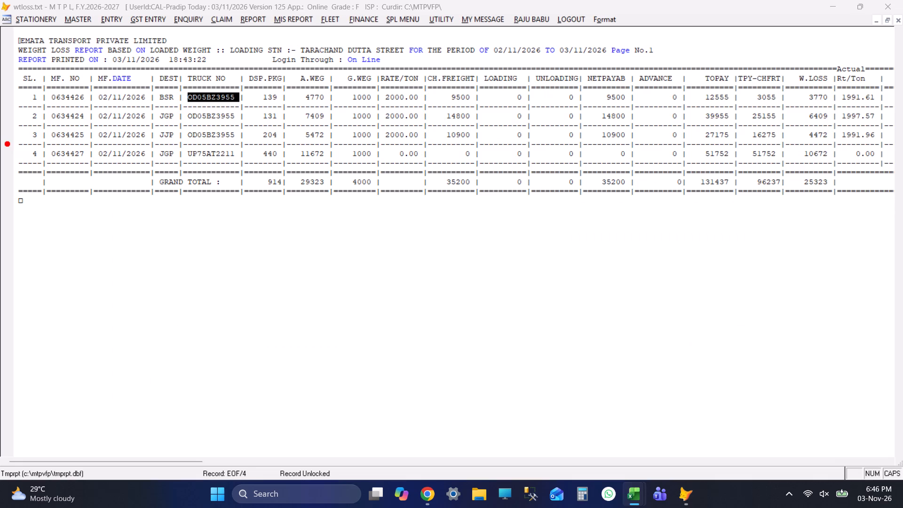
key("Escape")
left_click(522, 299)
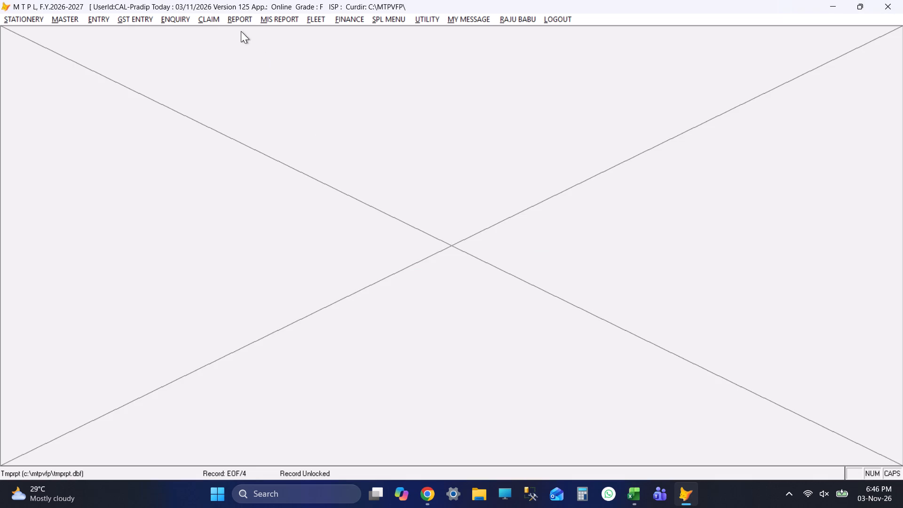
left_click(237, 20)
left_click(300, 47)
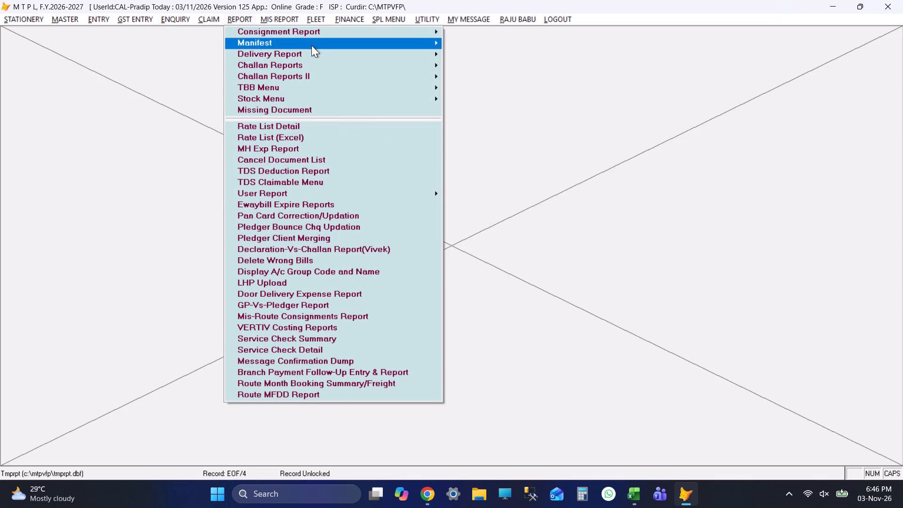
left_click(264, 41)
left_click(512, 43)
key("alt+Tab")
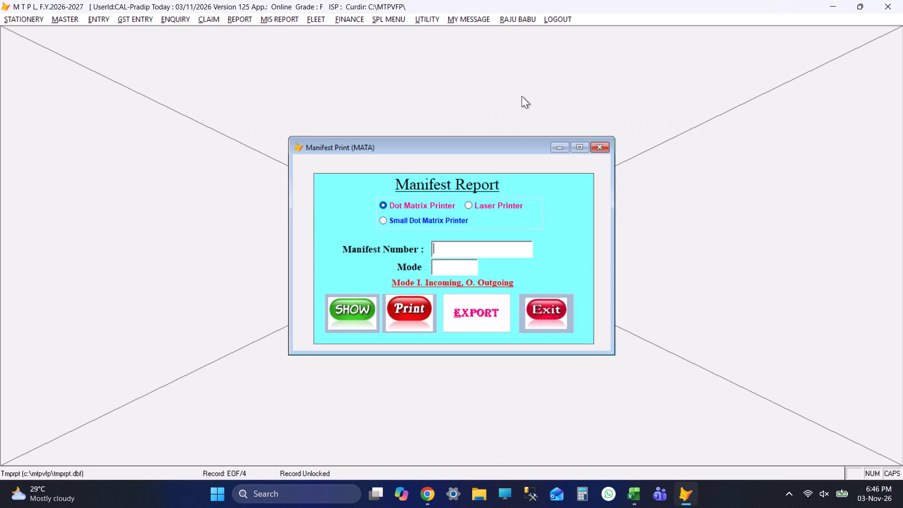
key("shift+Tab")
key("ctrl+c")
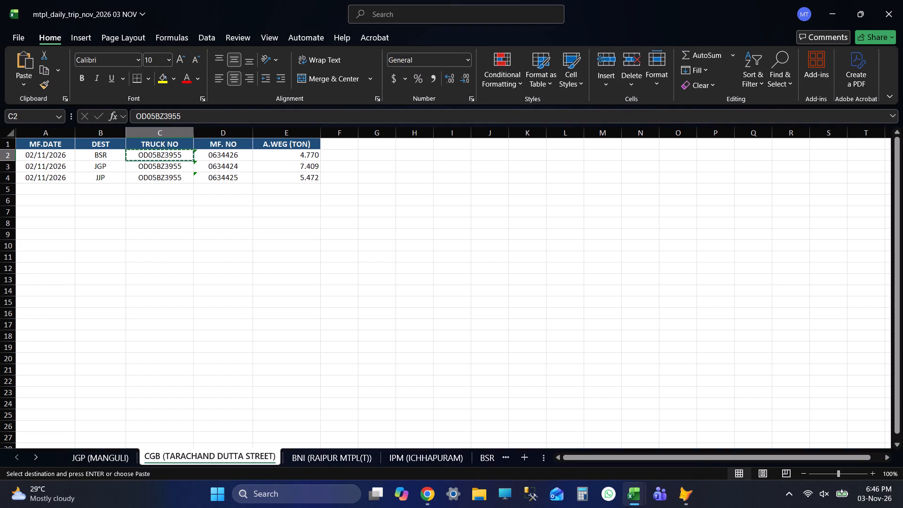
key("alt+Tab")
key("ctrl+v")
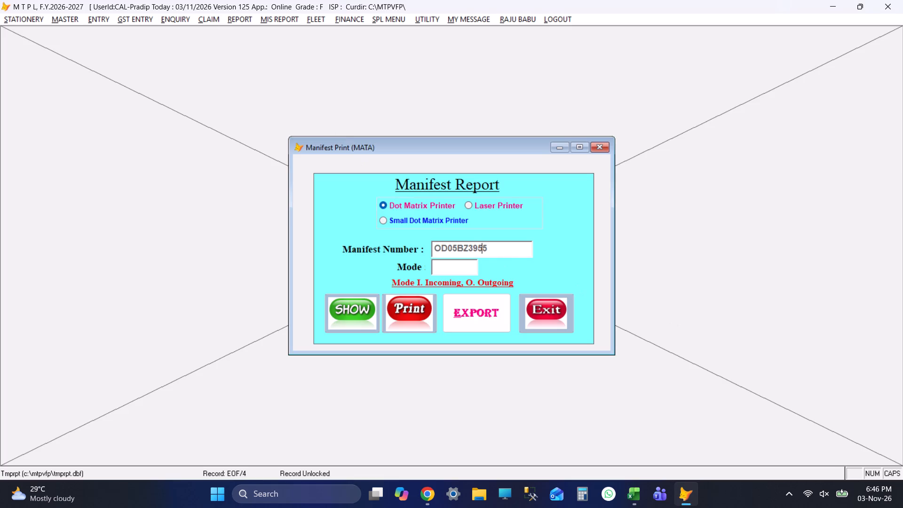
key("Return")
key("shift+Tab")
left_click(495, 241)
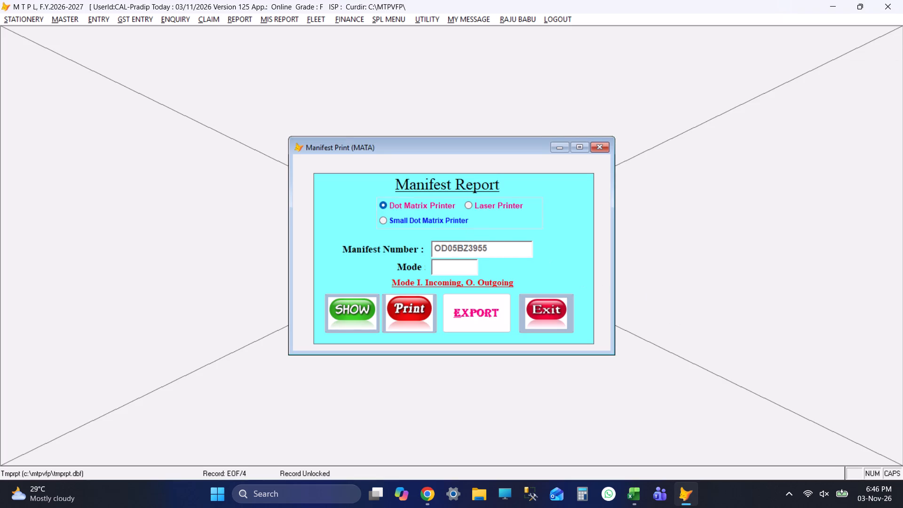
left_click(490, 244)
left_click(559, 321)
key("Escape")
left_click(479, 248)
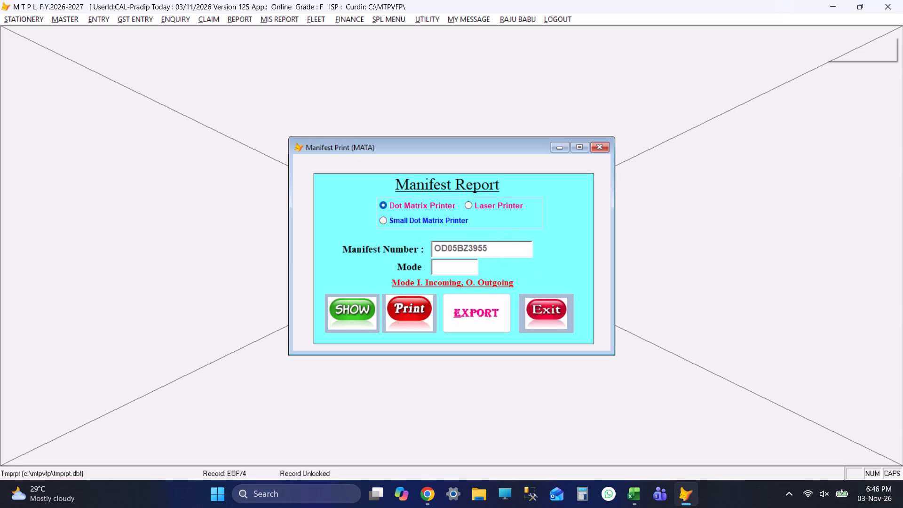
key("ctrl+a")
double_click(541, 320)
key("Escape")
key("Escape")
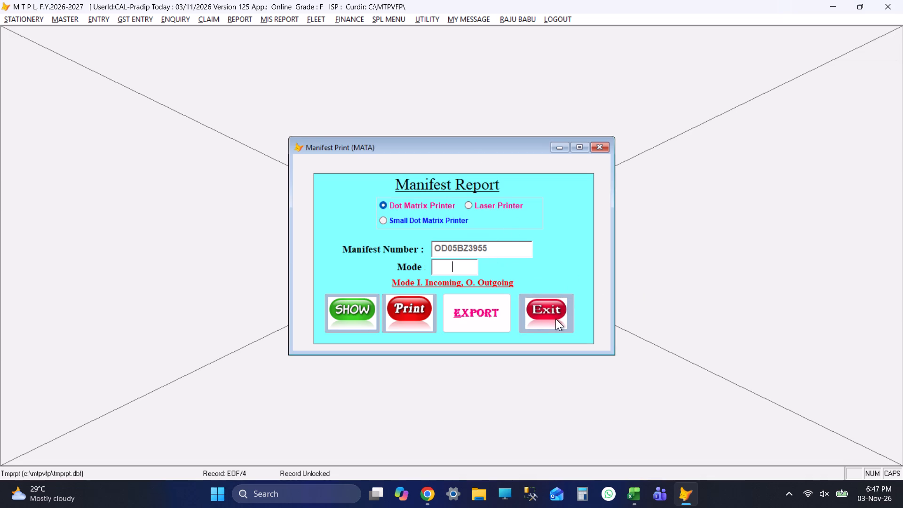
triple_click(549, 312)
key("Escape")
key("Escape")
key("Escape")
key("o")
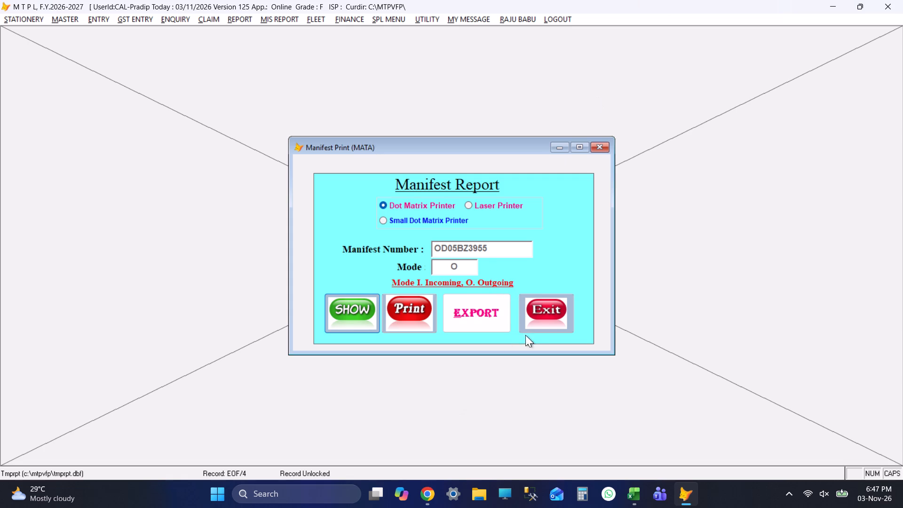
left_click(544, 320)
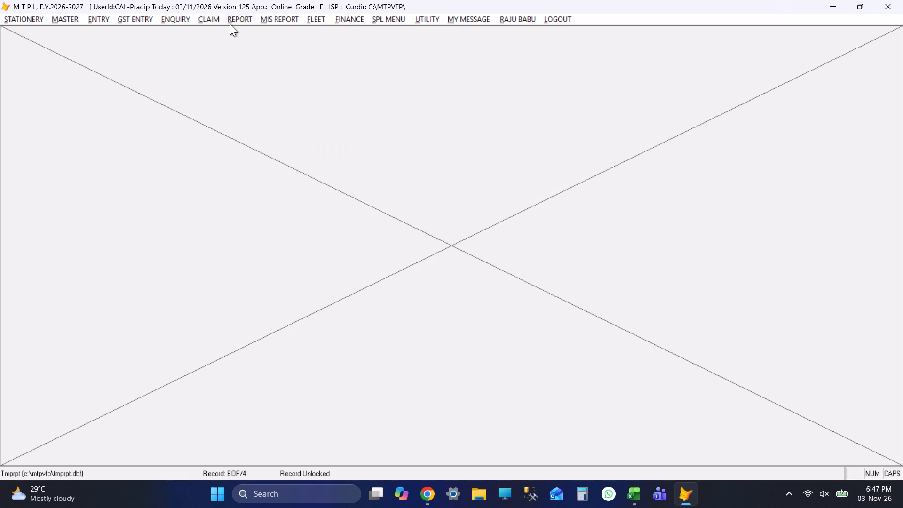
Show the outgoing (mode O) Manifest Print report for manifest 0634426, copying the number from the CGB sheet of the trip workbook.
left_click(230, 24)
left_click(258, 40)
left_click(481, 43)
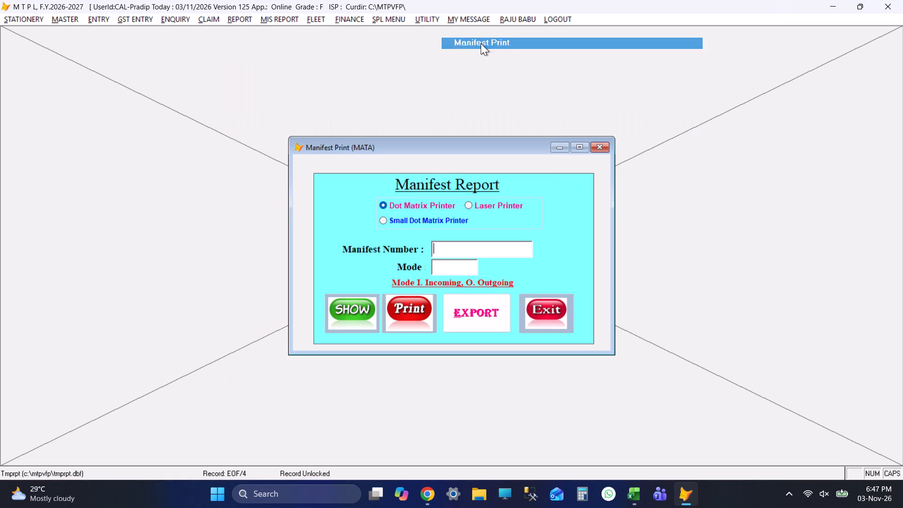
key("alt+Tab")
key("Tab")
key("ctrl+c")
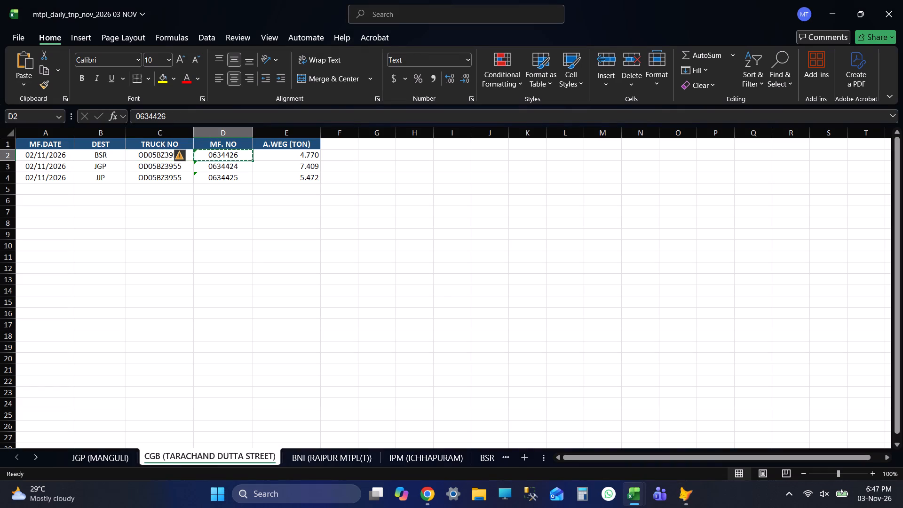
key("alt+Tab")
key("ctrl+v")
key("Return")
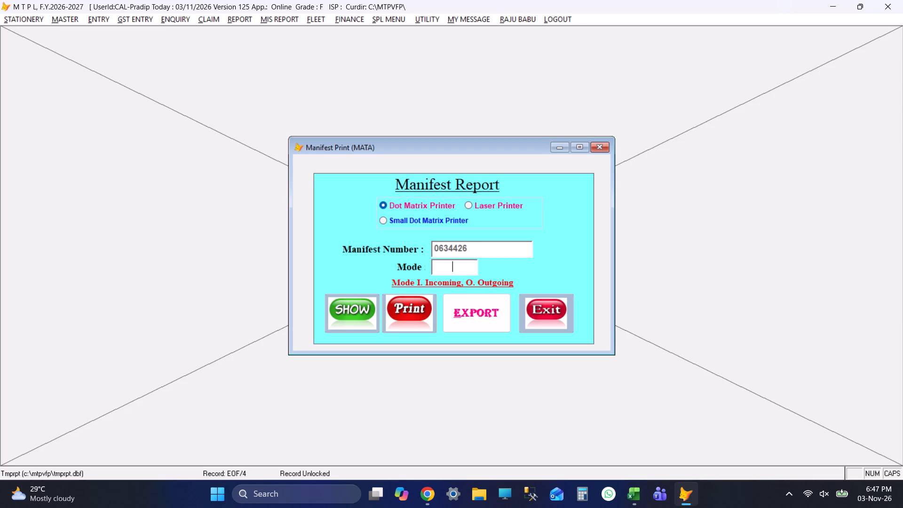
key("o")
key("Return")
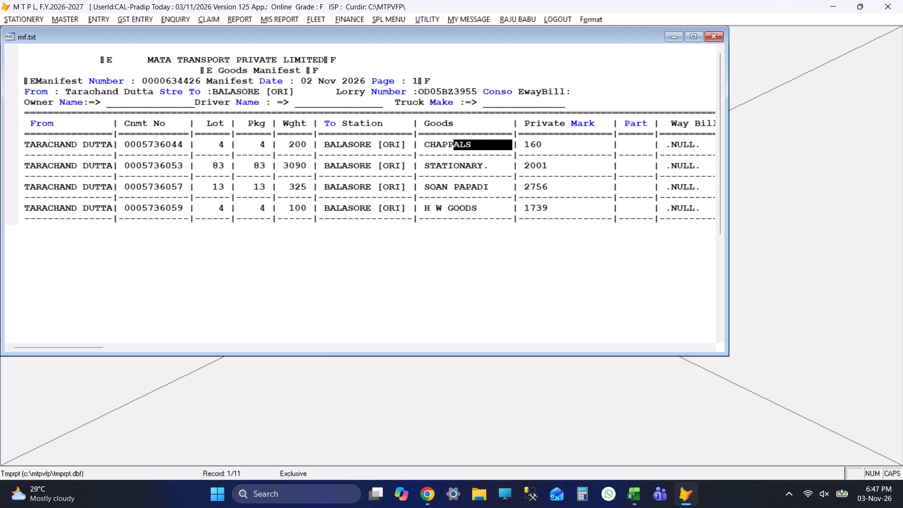
Examine the consignment and goods entries on the Tarachand Dutta Street to Balasore manifest, and close the report.
left_click(695, 41)
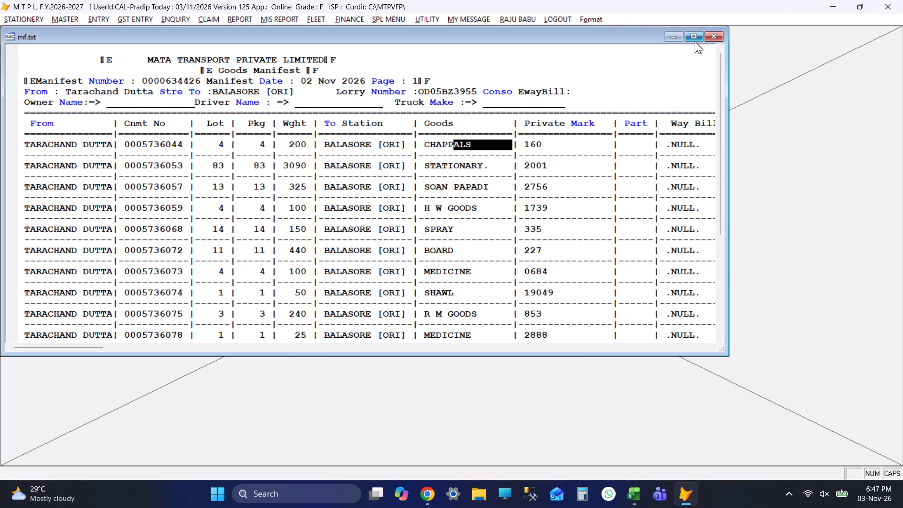
scroll(507, 254, "down", 1)
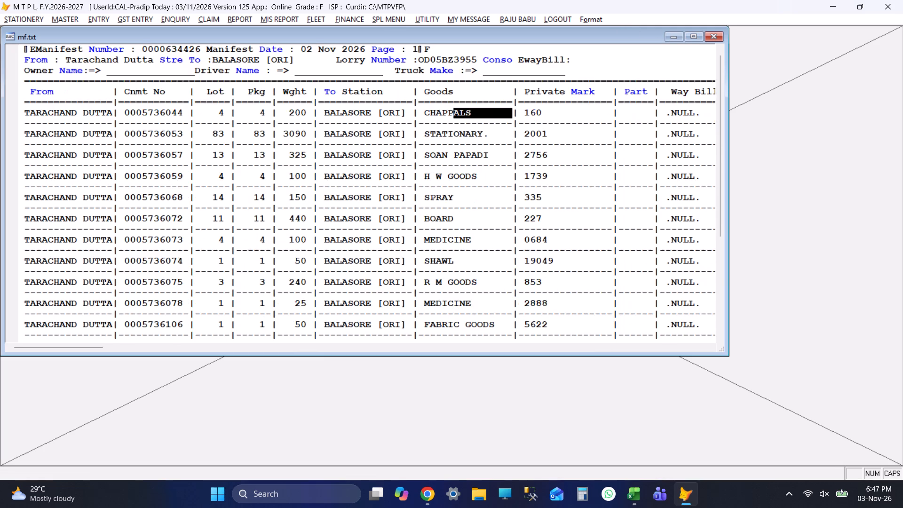
scroll(507, 261, "down", 4)
scroll(509, 273, "up", 2)
scroll(509, 273, "down", 1)
scroll(509, 273, "up", 7)
scroll(581, 268, "down", 1)
scroll(581, 268, "up", 1)
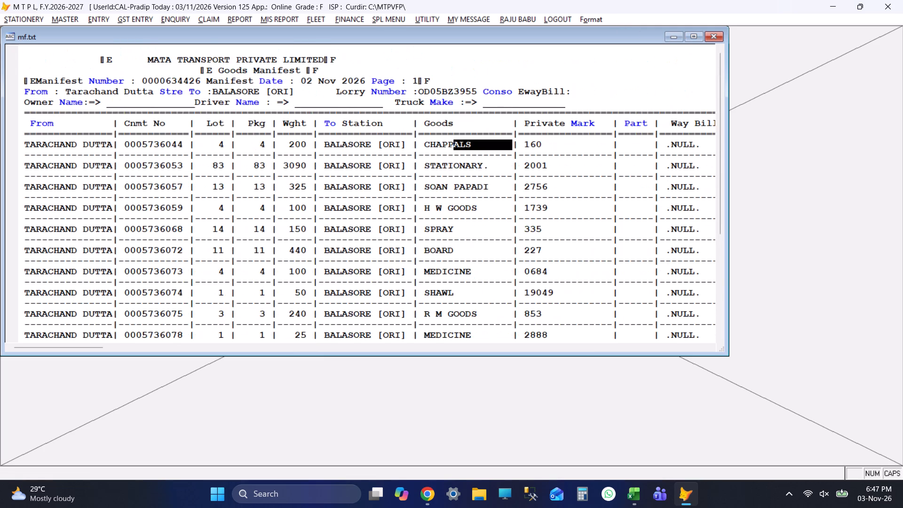
left_click(718, 37)
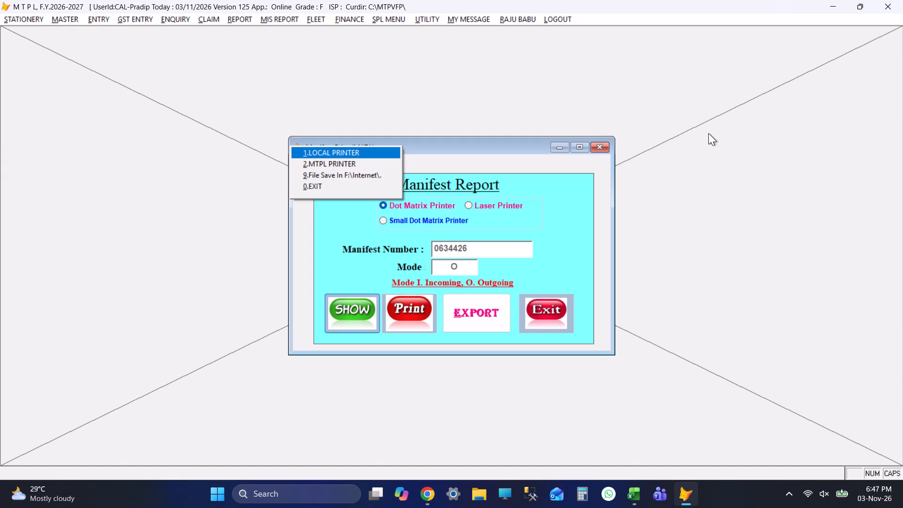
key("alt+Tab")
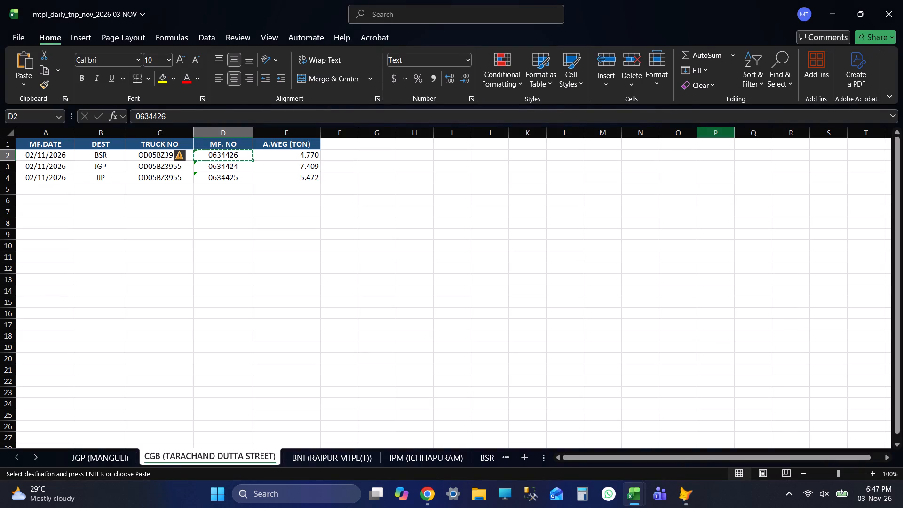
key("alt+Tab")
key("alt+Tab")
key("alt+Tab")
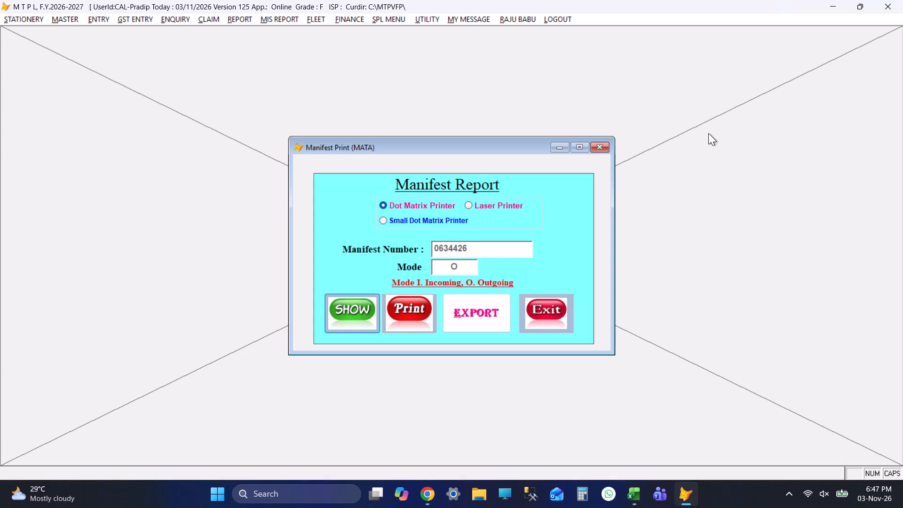
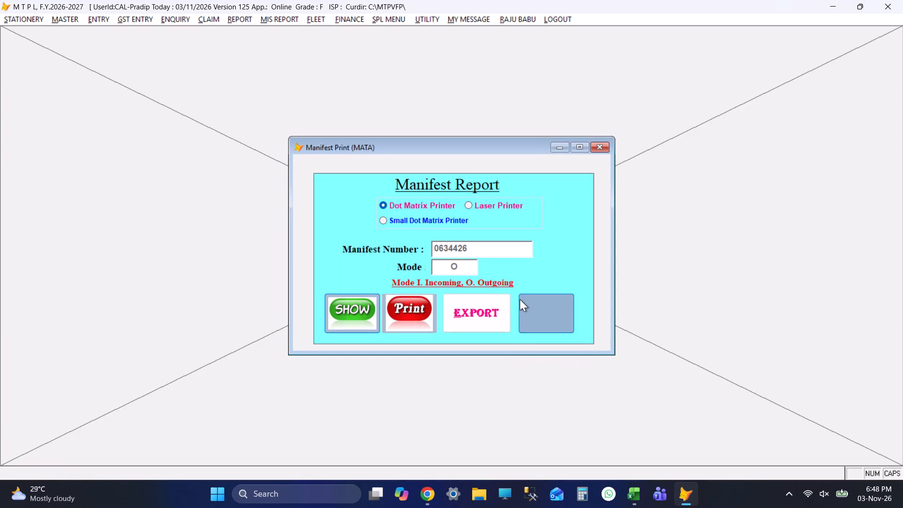
key("alt+Tab")
key("alt+Tab")
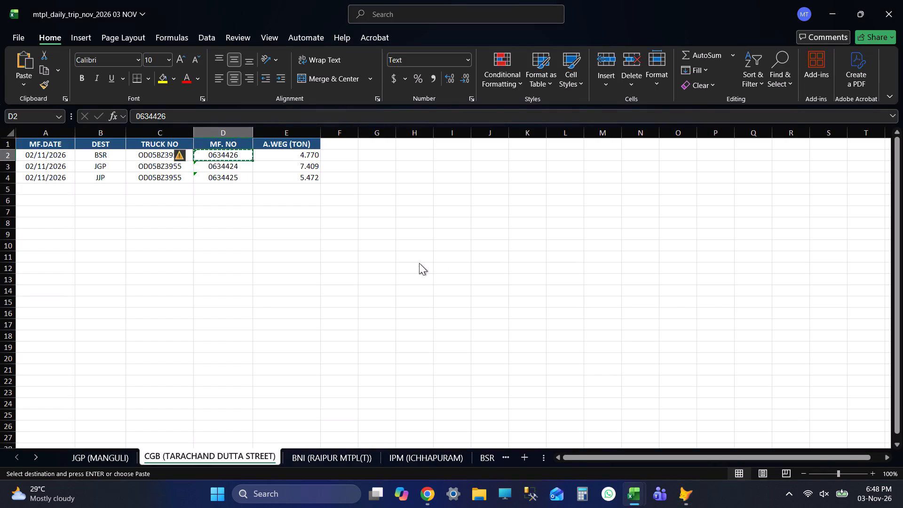
key("alt+Tab")
key("alt+Tab")
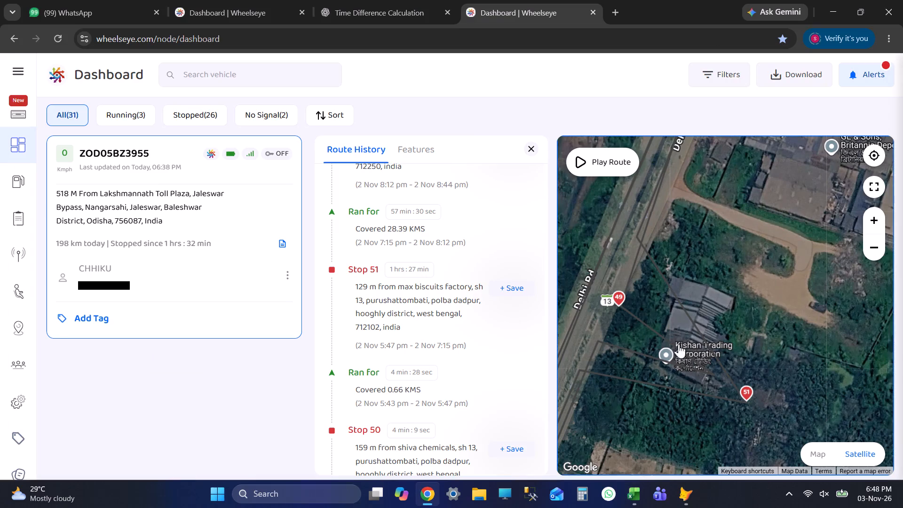
left_click(416, 317)
scroll(645, 332, "down", 7)
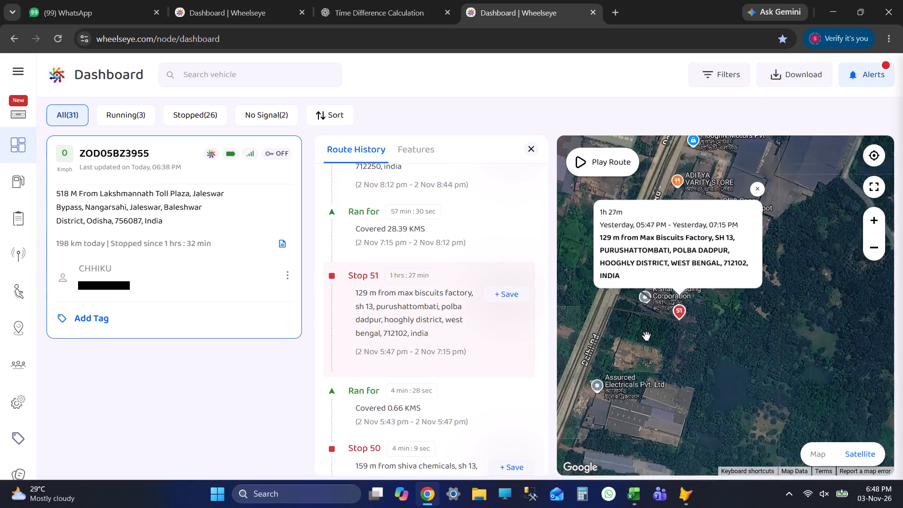
scroll(646, 336, "up", 1)
scroll(646, 337, "down", 2)
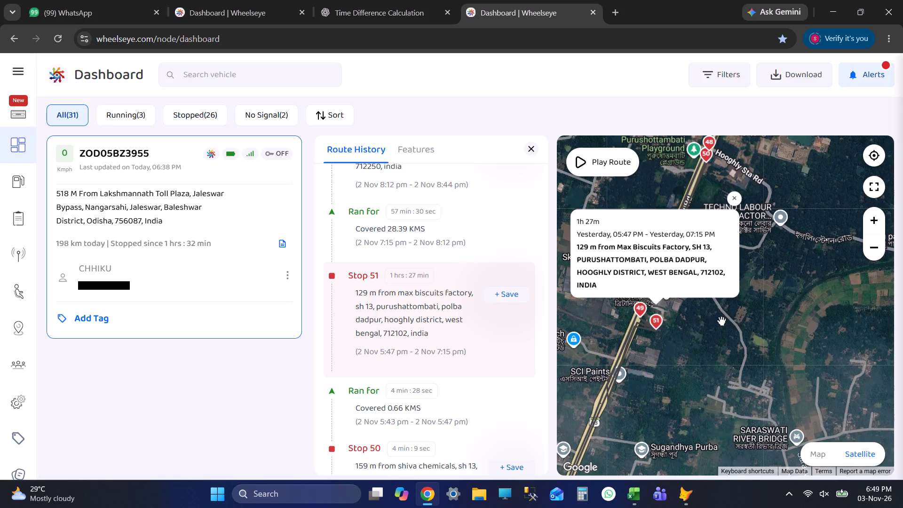
scroll(722, 334, "down", 2)
left_click_drag(722, 334, 712, 338)
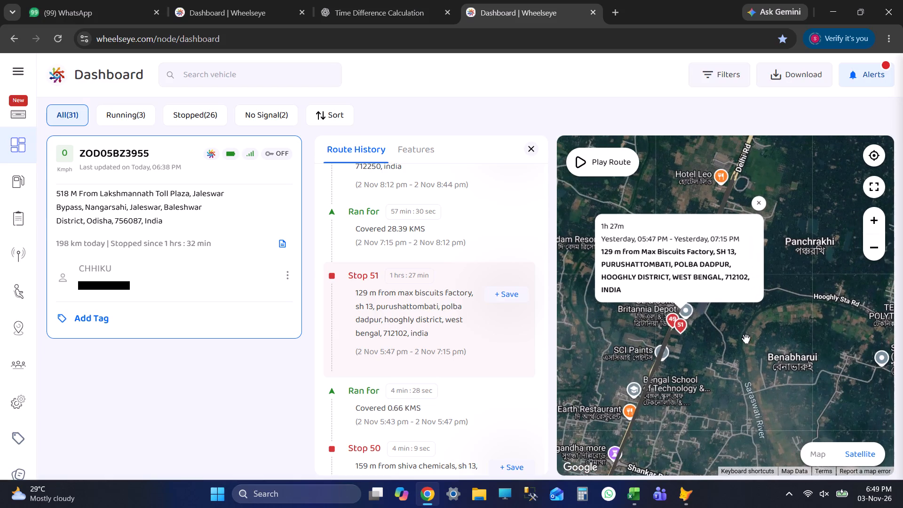
left_click(756, 207)
scroll(706, 303, "down", 1)
scroll(706, 304, "up", 1)
scroll(706, 304, "down", 1)
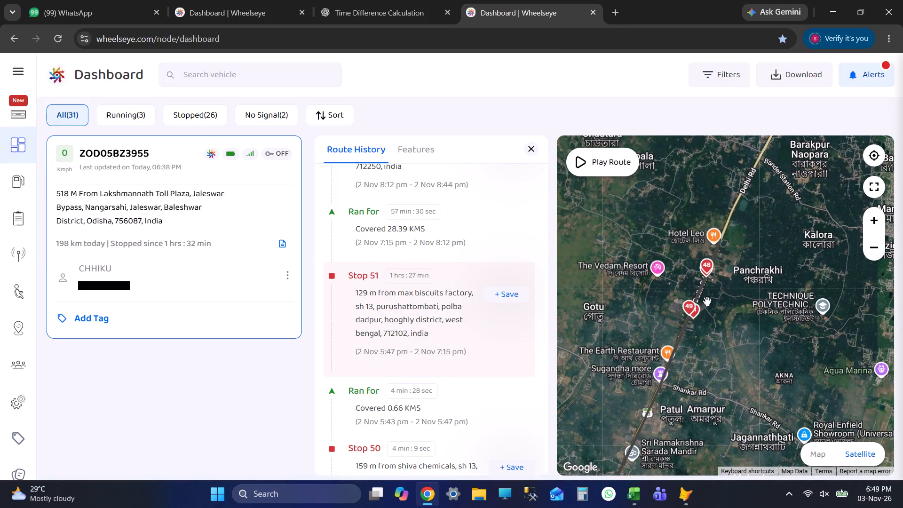
scroll(707, 301, "up", 3)
scroll(707, 303, "down", 2)
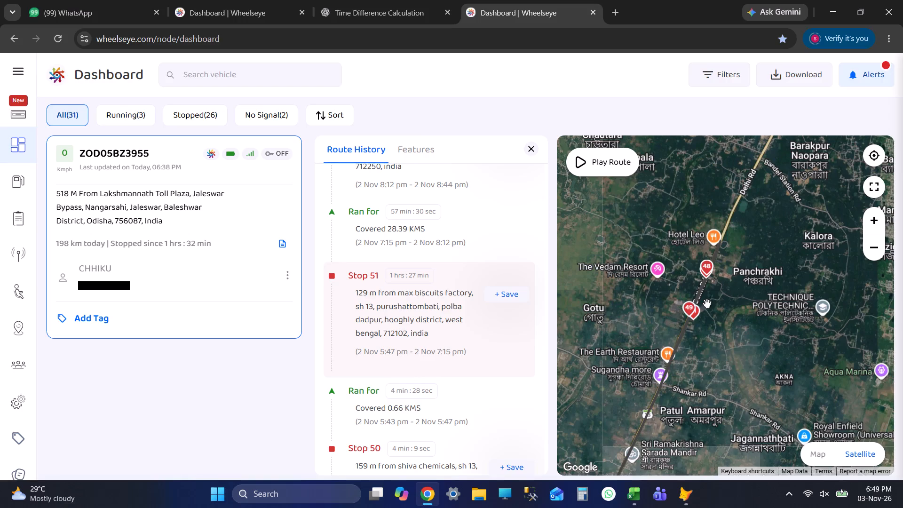
key("alt+Tab")
key("alt+Tab")
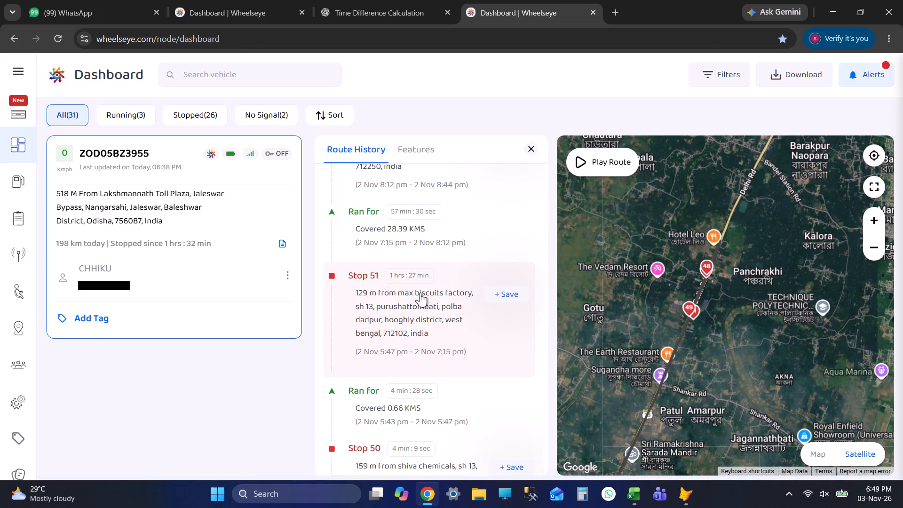
View the map locations of Stops 52, 53 and 54 in the route history, and return to Stop 51.
scroll(419, 316, "up", 2)
left_click(414, 270)
scroll(433, 307, "up", 2)
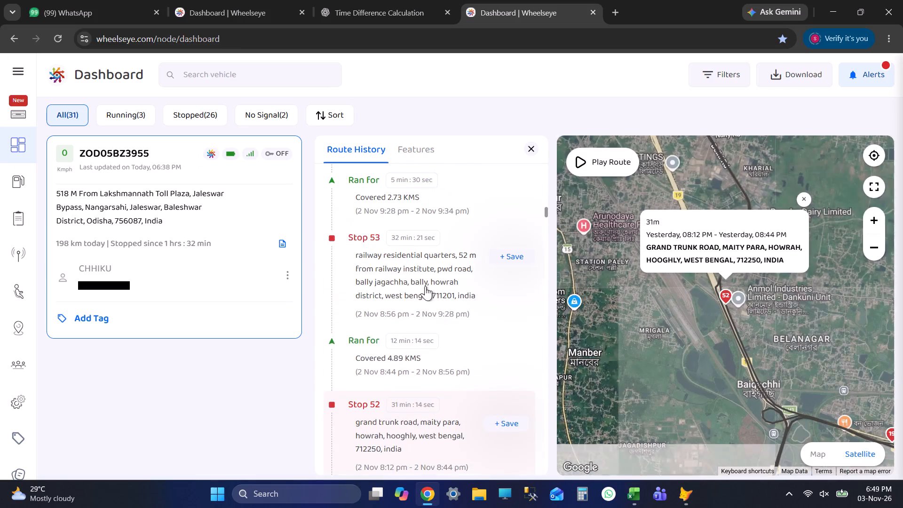
left_click(424, 285)
scroll(436, 297, "up", 3)
left_click(436, 297)
scroll(433, 339, "down", 4)
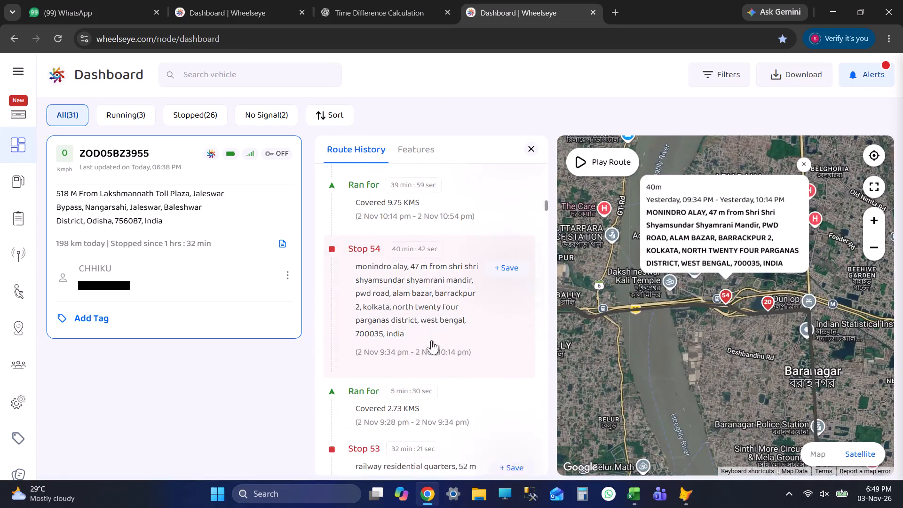
scroll(434, 338, "up", 1)
scroll(434, 338, "down", 5)
left_click(445, 307)
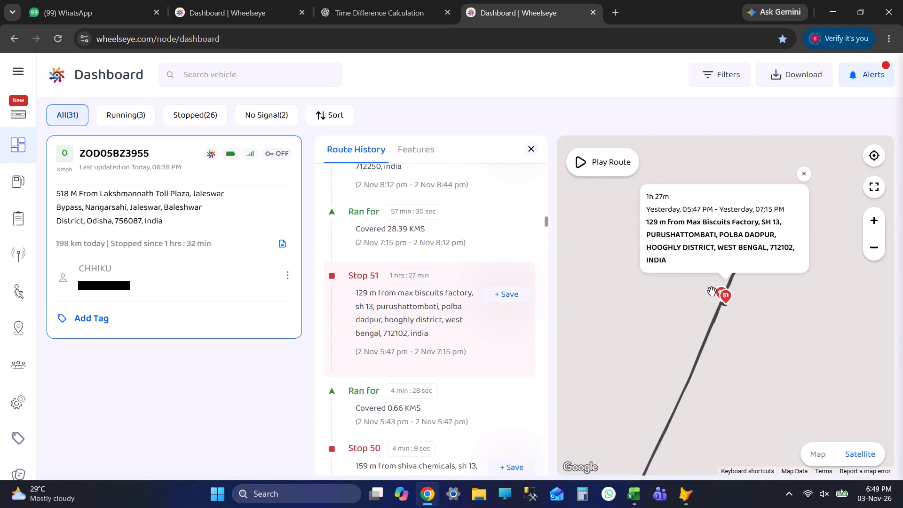
scroll(720, 301, "up", 9)
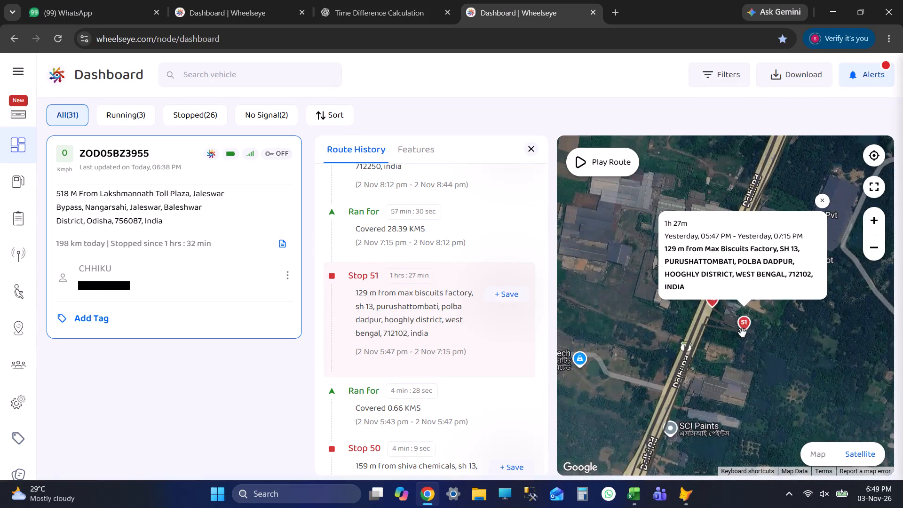
key("alt+Tab")
key("alt+Tab")
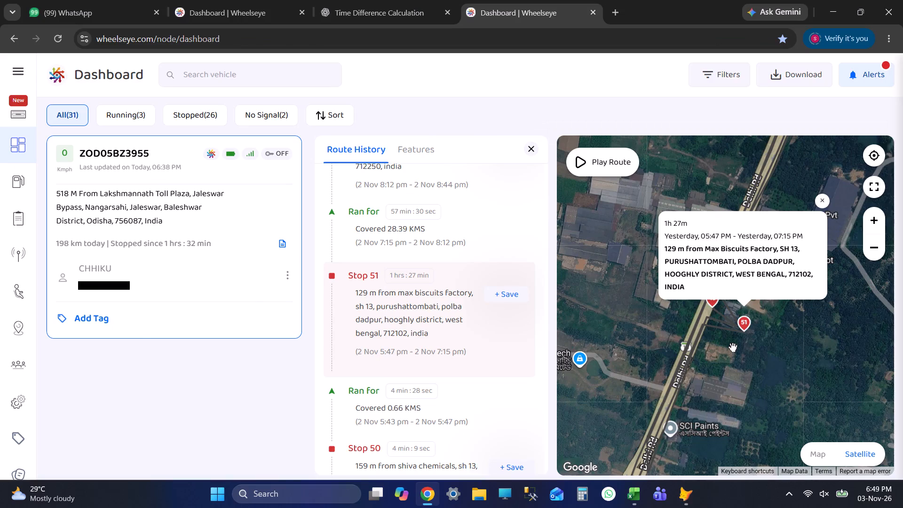
Switch to the MTPL transport system and exit the Manifest Print form.
key("alt+Tab")
key("alt+Tab")
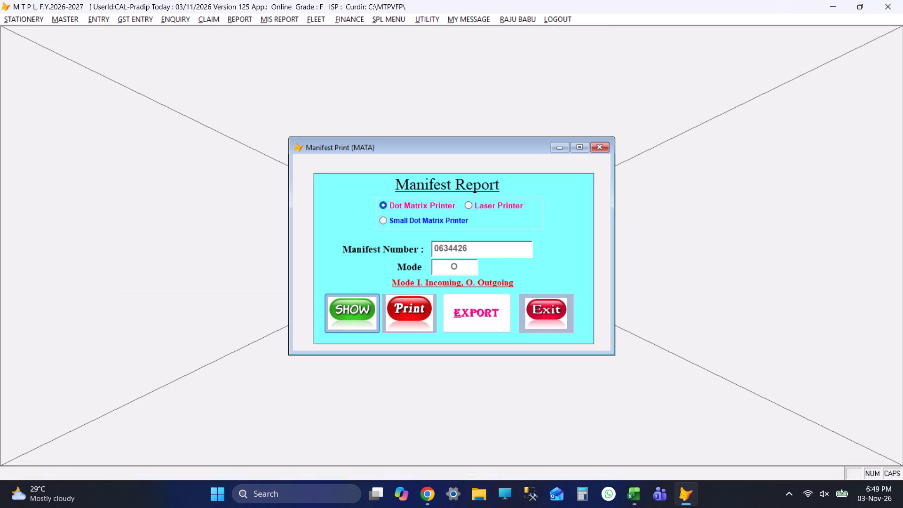
left_click(529, 306)
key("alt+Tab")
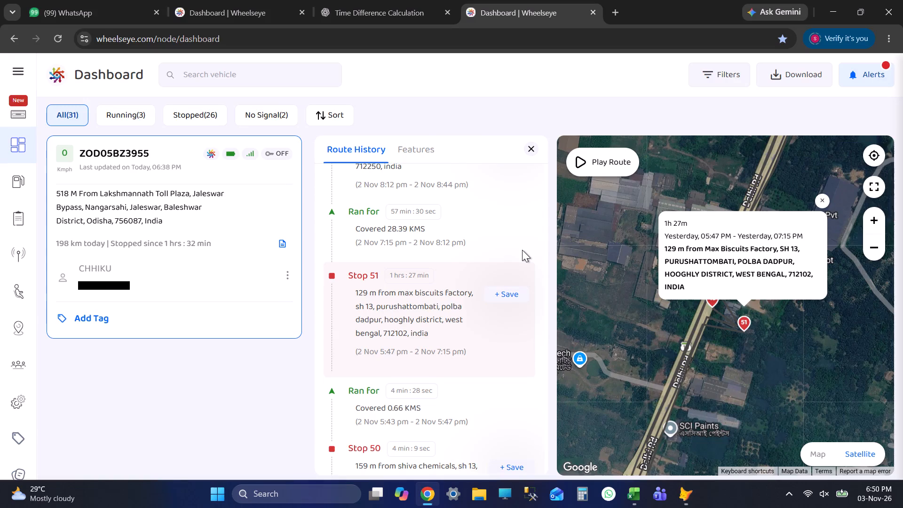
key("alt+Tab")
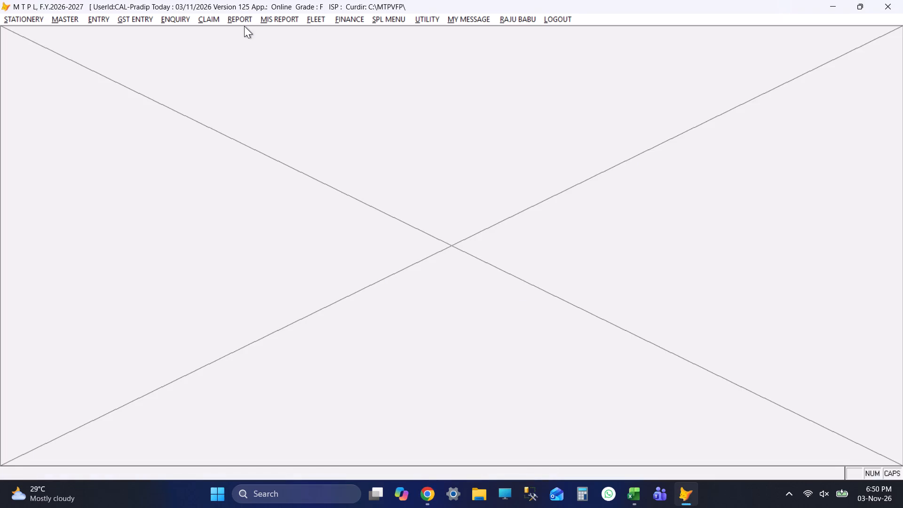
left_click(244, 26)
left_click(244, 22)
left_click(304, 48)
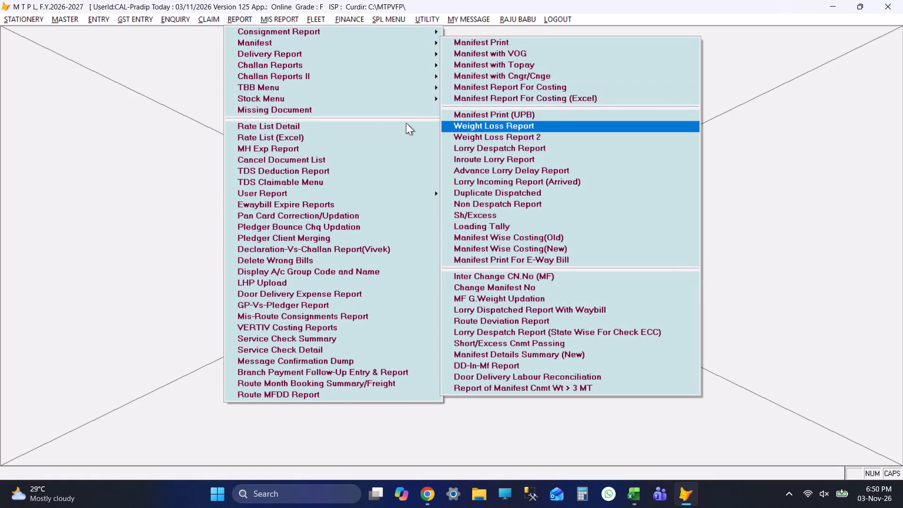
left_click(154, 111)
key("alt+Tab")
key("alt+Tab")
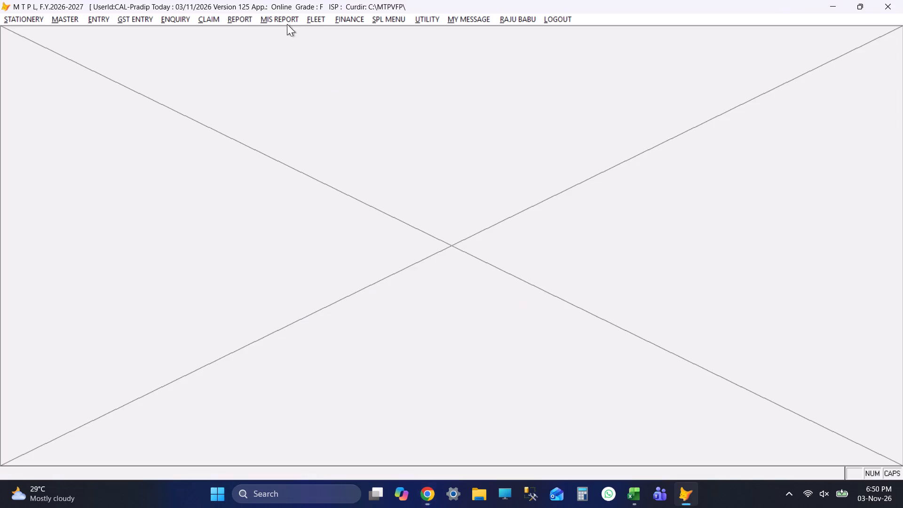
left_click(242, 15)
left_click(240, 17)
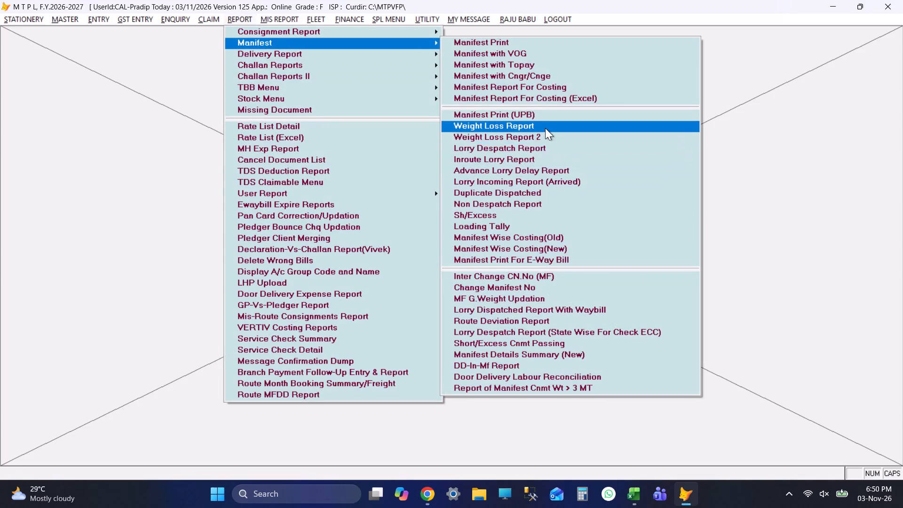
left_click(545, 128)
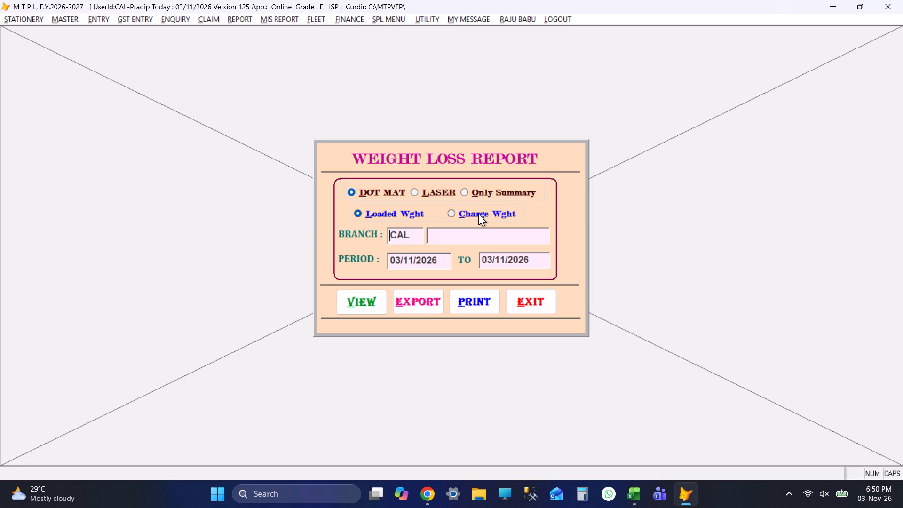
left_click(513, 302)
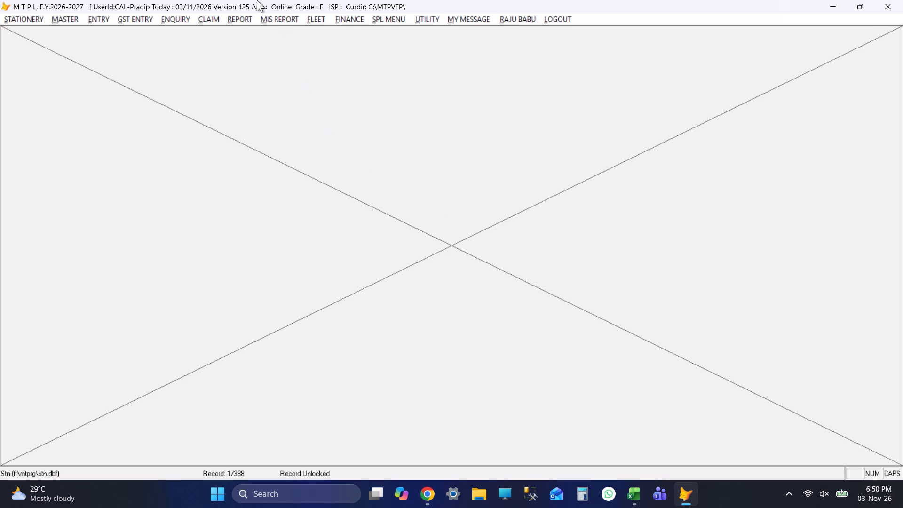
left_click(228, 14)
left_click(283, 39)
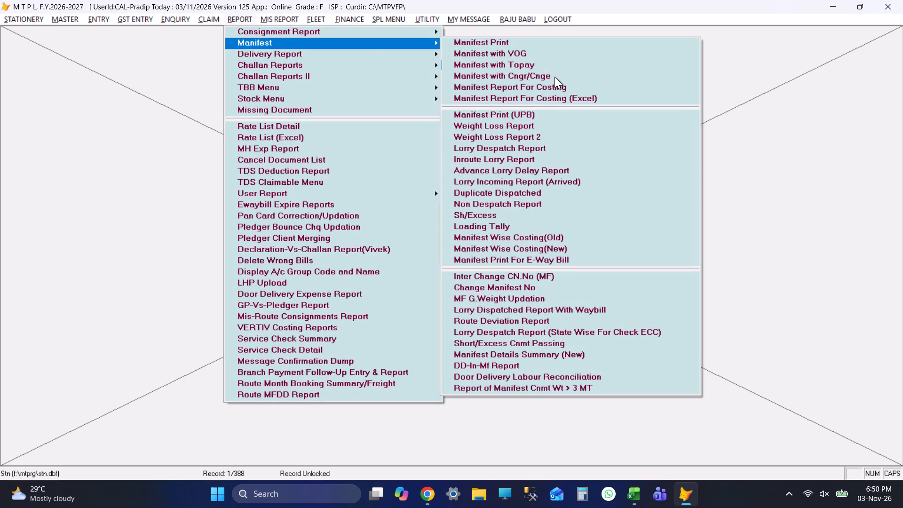
Switch to Wheelseye and examine the businesses and roads around Stop 51 with its details popup closed.
key("alt+Tab")
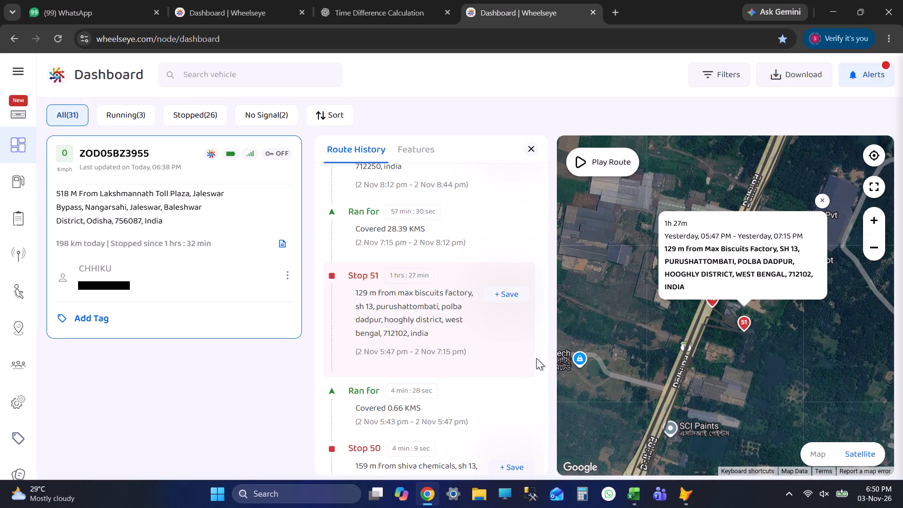
scroll(667, 346, "down", 4)
scroll(676, 345, "up", 6)
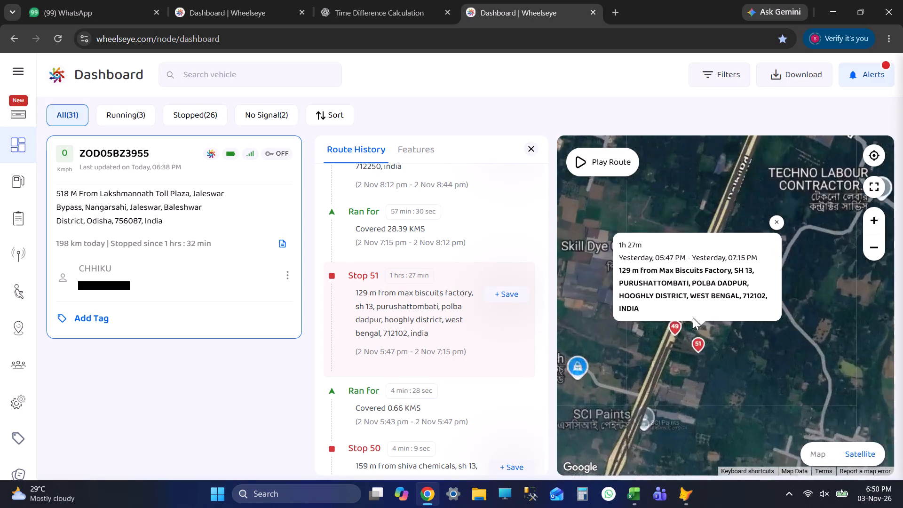
scroll(693, 317, "up", 3)
left_click_drag(702, 379, 694, 346)
left_click(775, 199)
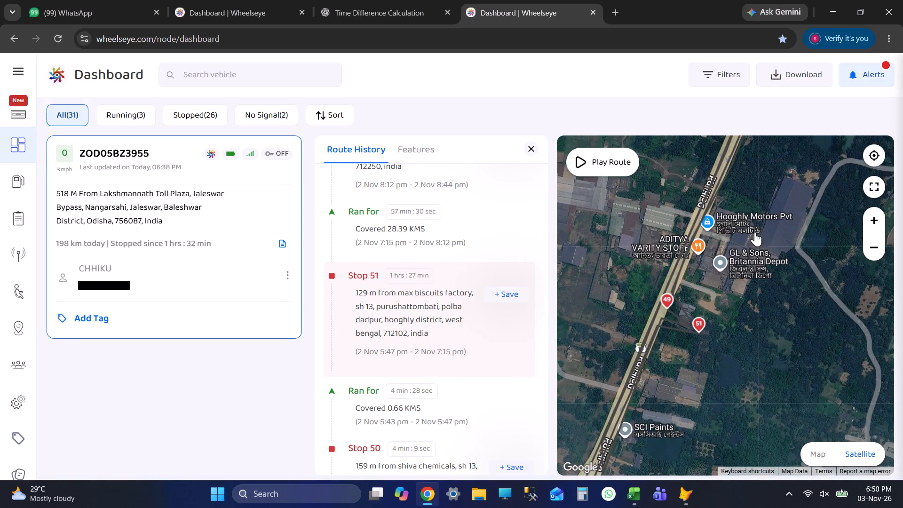
scroll(759, 321, "down", 2)
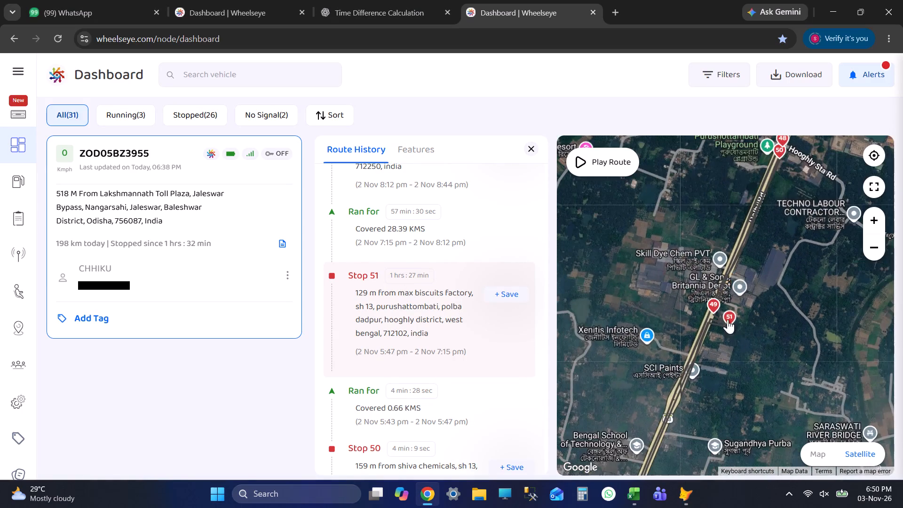
scroll(726, 319, "up", 1)
scroll(726, 319, "down", 2)
scroll(733, 323, "up", 2)
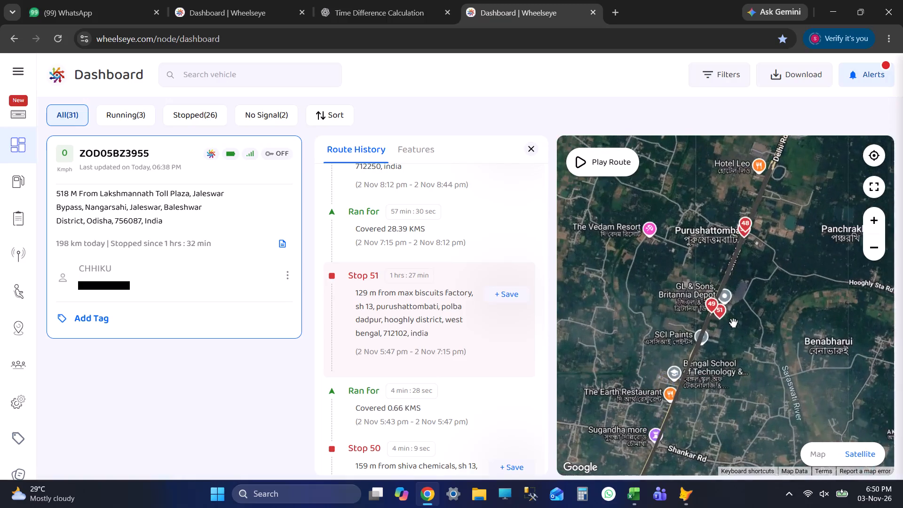
key("alt+Tab")
key("alt+Tab")
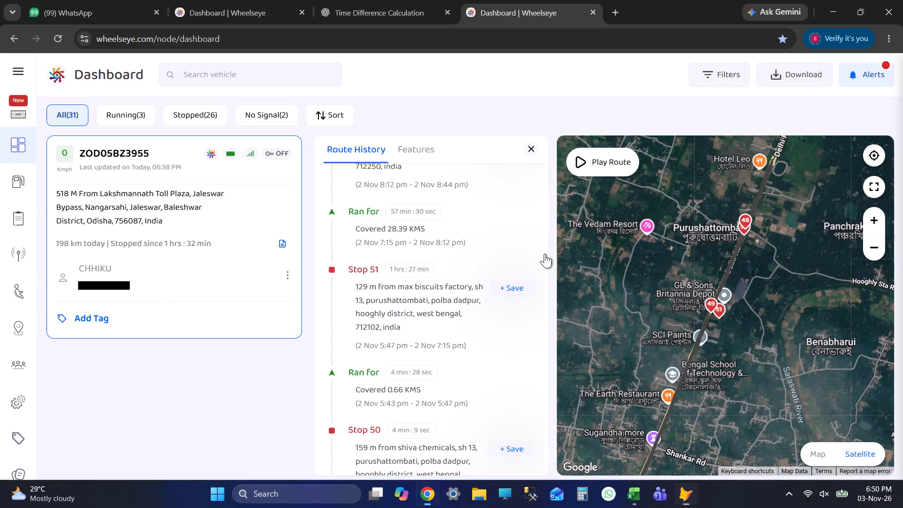
Switch to the REPORT sheet of the 02.11.2026 stoppage workbook.
key("alt+Tab")
key("alt+Tab")
key("alt+Tab")
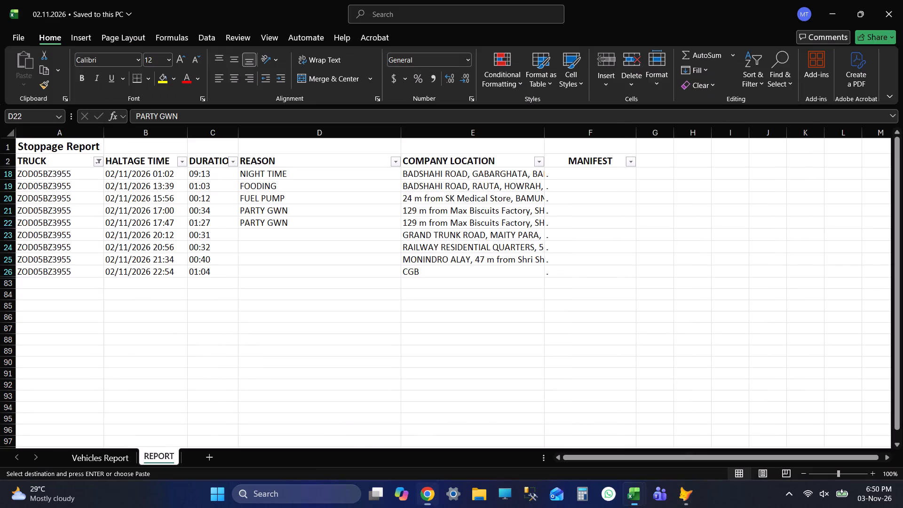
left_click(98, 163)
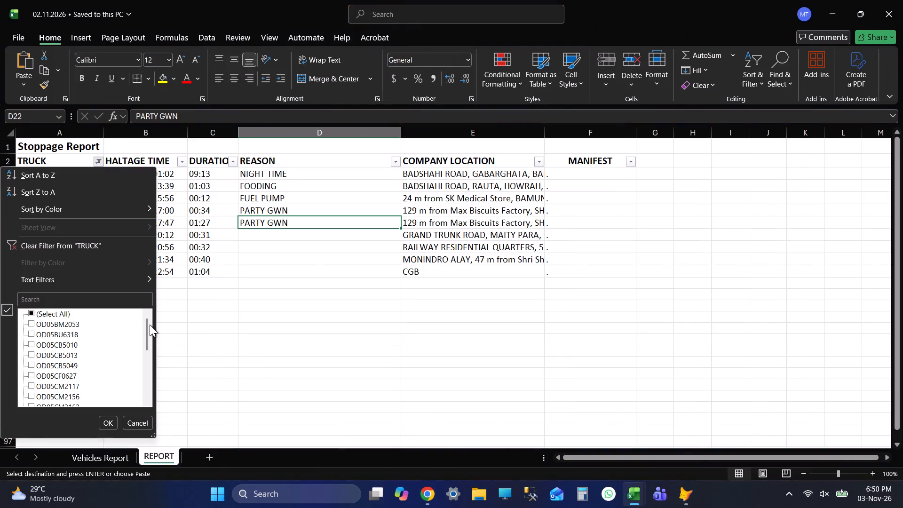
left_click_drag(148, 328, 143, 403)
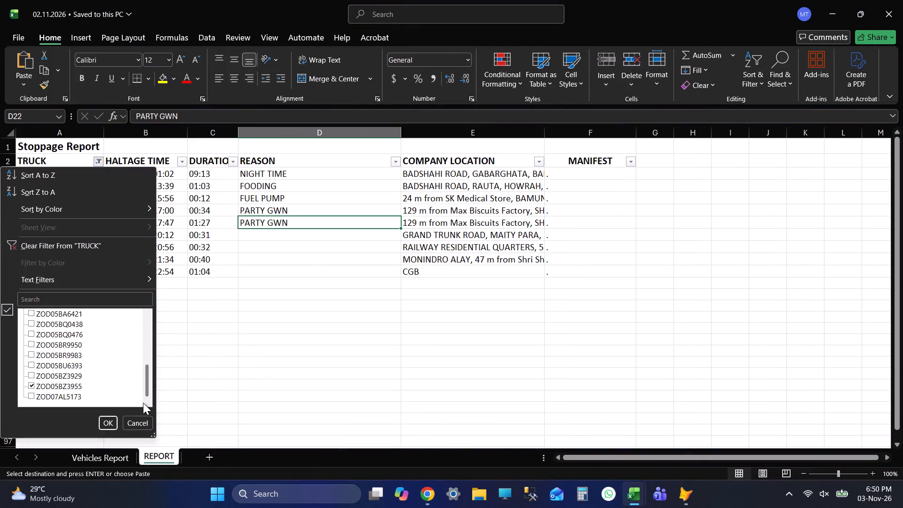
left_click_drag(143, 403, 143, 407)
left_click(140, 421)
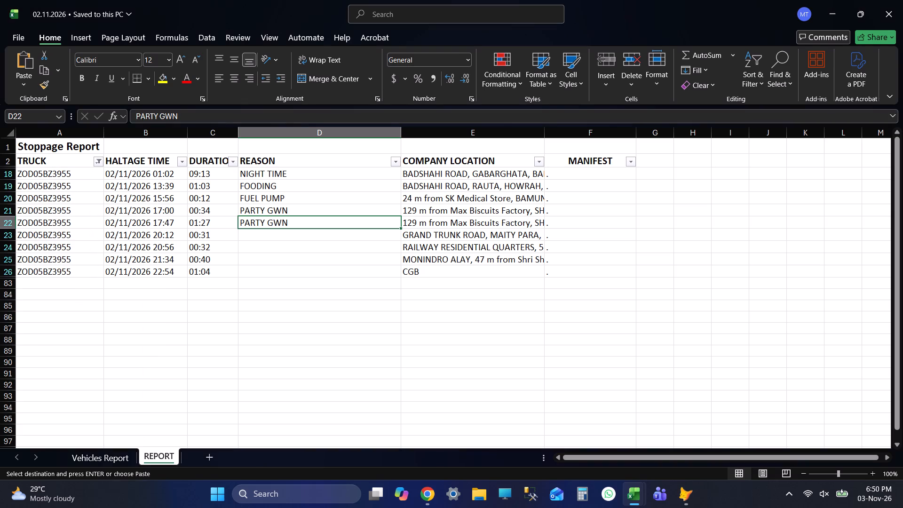
Save the 02.11.2026 stoppage report workbook.
key("ctrl+s")
key("alt+Tab")
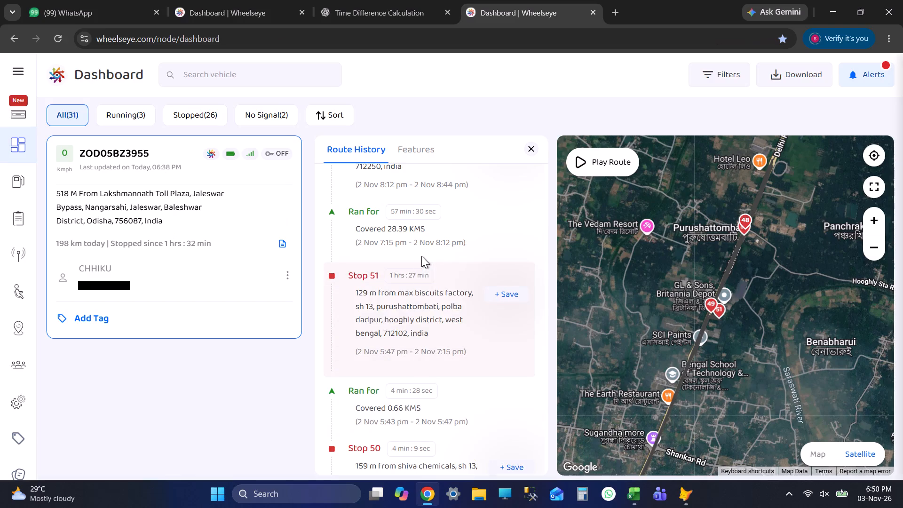
scroll(422, 338, "up", 3)
left_click(422, 318)
scroll(422, 318, "up", 3)
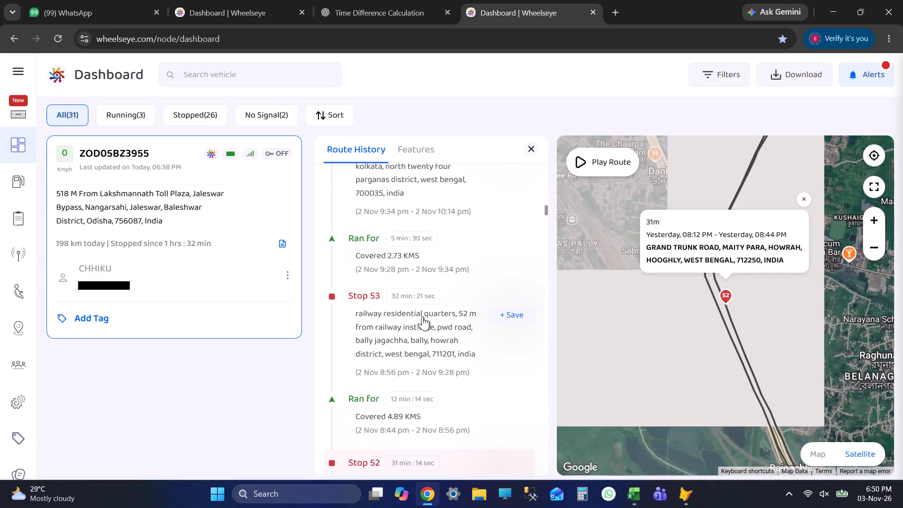
scroll(677, 342, "down", 6)
scroll(419, 421, "down", 3)
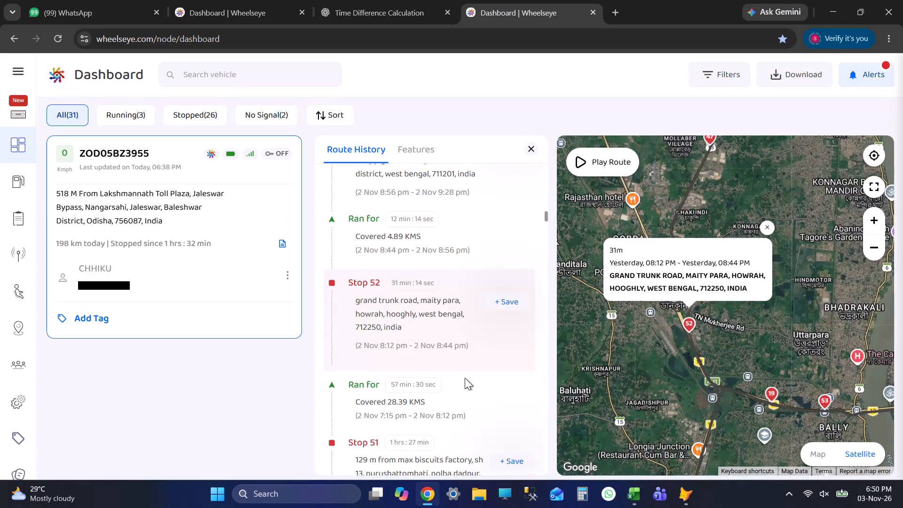
scroll(706, 325, "up", 4)
scroll(675, 337, "down", 5)
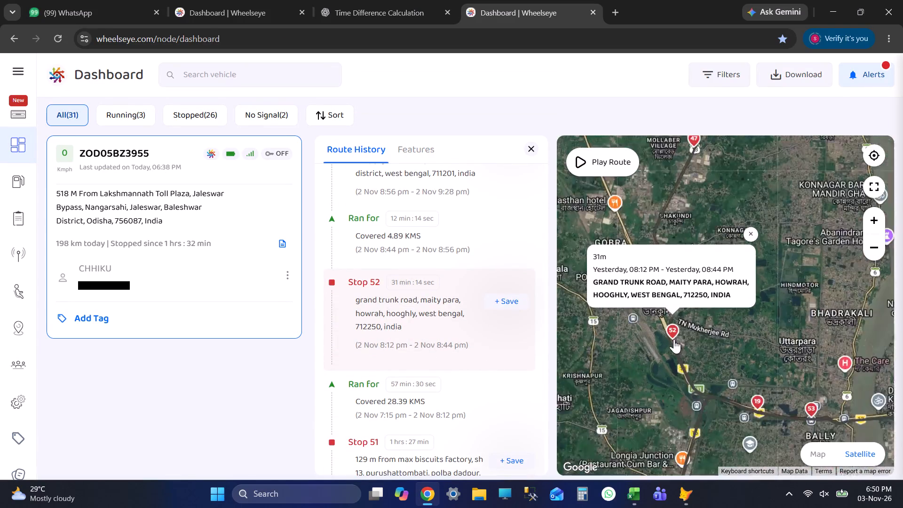
scroll(432, 322, "up", 2)
Examine the locations of Stop 53 and Stop 54 on the Wheelseye map.
left_click(418, 287)
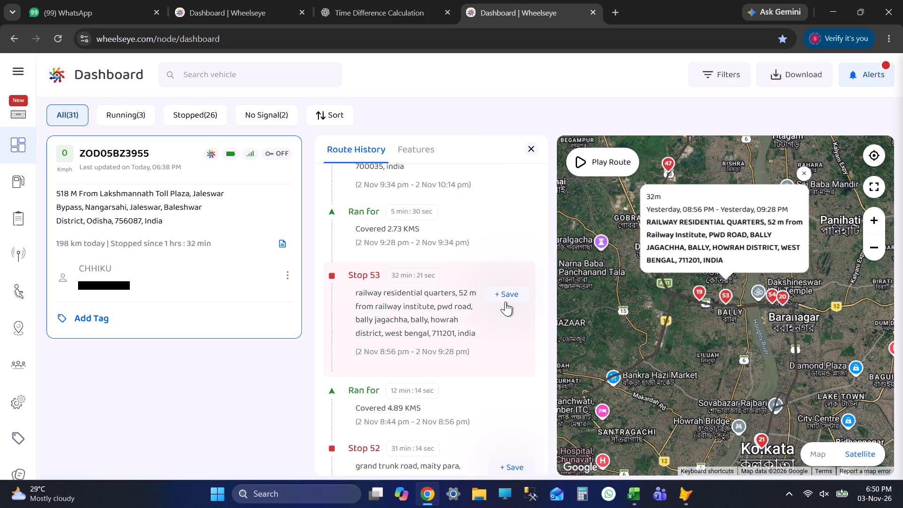
scroll(719, 293, "up", 3)
scroll(403, 333, "up", 2)
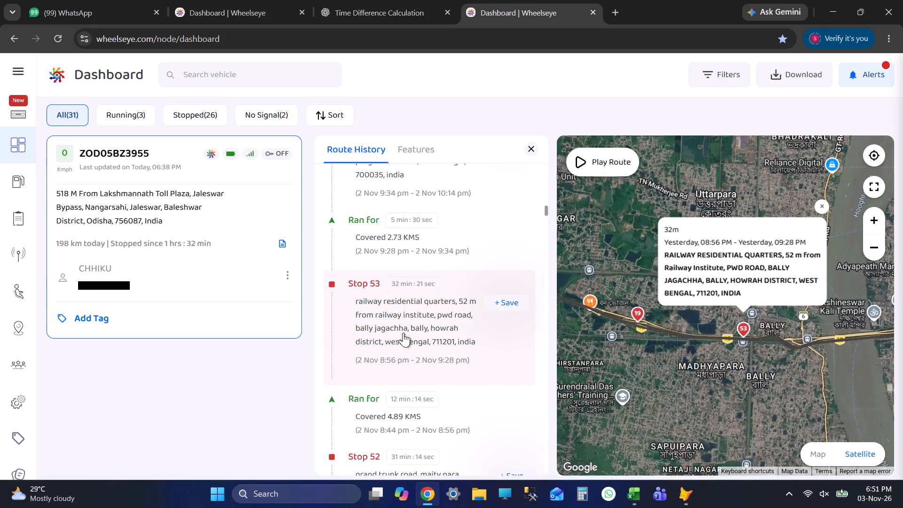
left_click(409, 301)
scroll(468, 325, "up", 2)
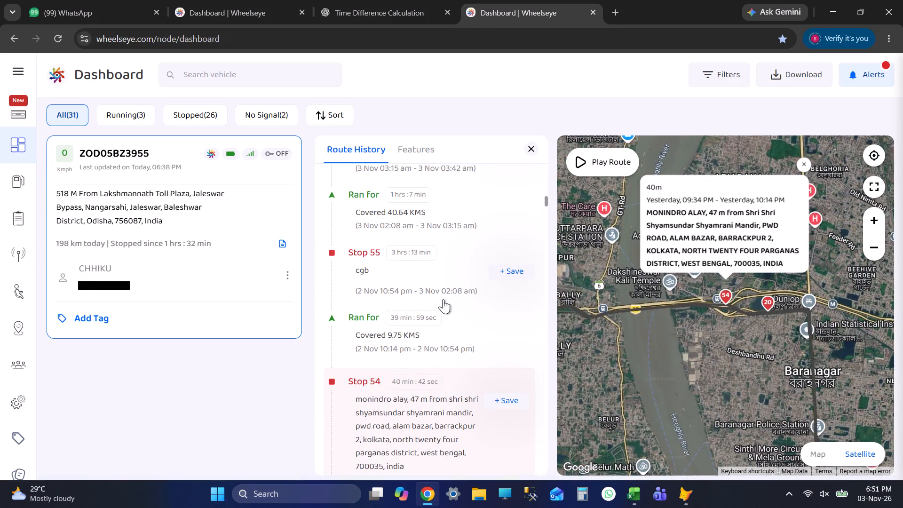
In the 02.11.2026 stoppage workbook, enter NO ENTRY as the reason for the 20:12 and 20:56 halts, and save.
key("alt+Tab")
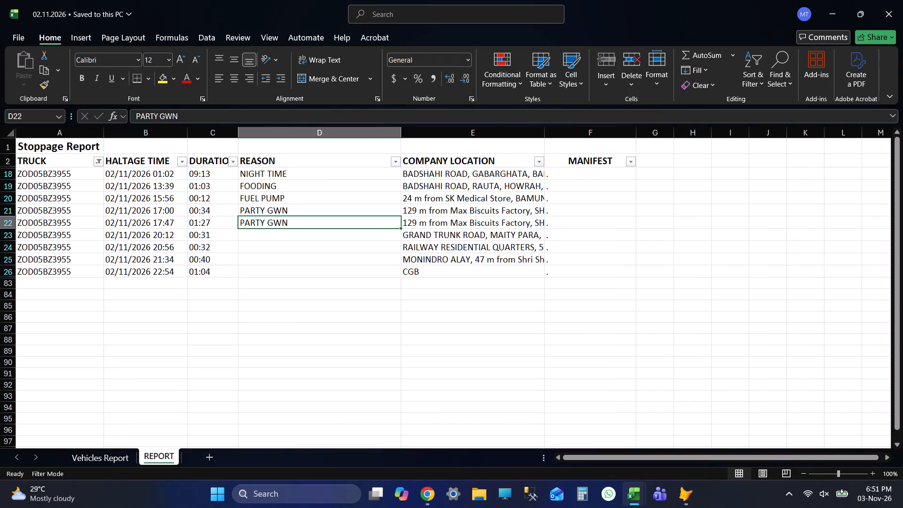
left_click(257, 238)
type("NO ENTRY")
key("Return")
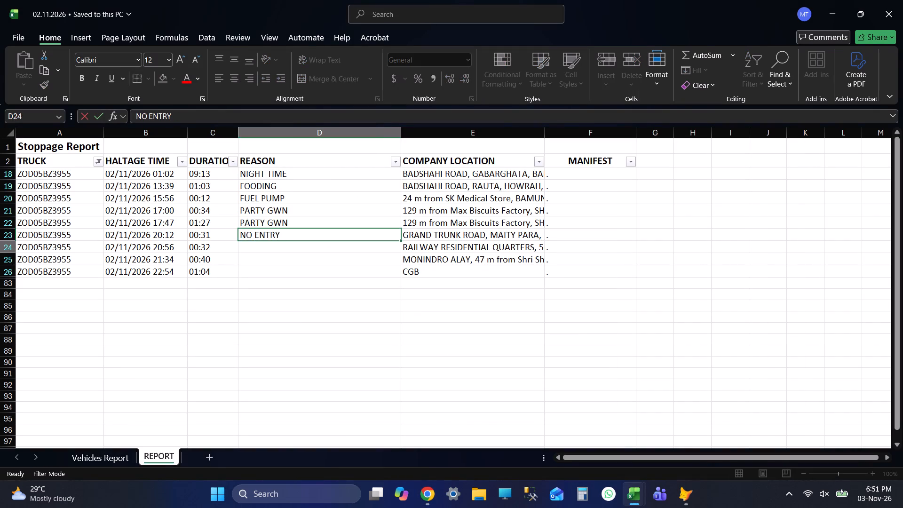
type("NO ENTRY")
key("Return")
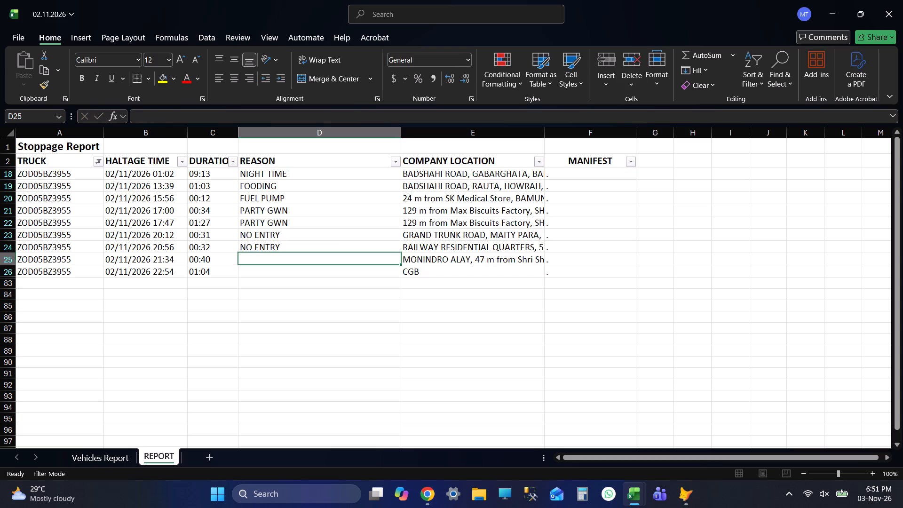
key("ctrl+s")
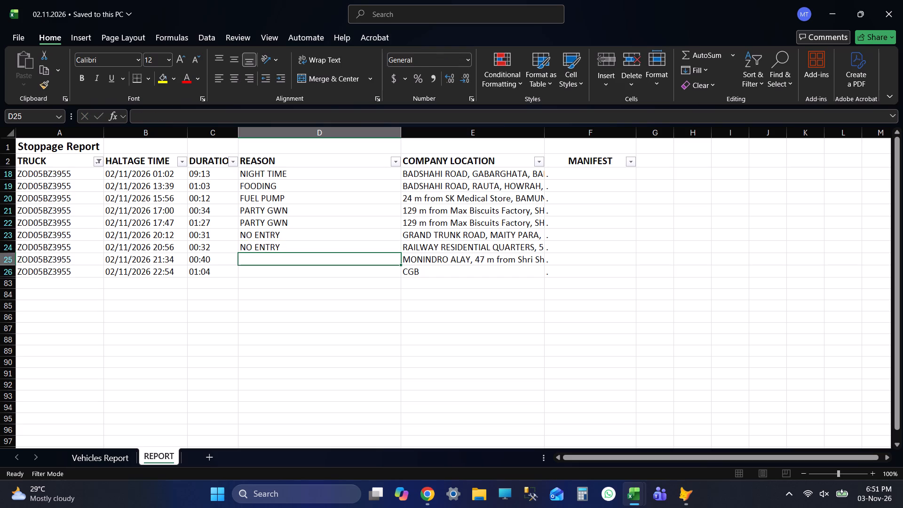
Delete the row of the 21:34 halt at Monindro Alay from the stoppage report and save the workbook.
left_click(5, 262)
key("ctrl+minus")
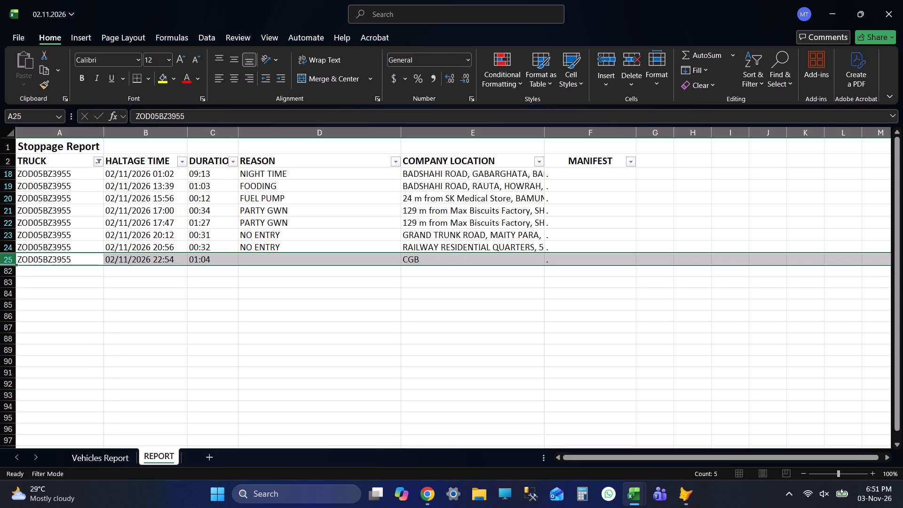
left_click(290, 313)
key("ctrl+s")
key("ctrl+s")
Change the reasons for the 17:00 and 17:47 halts to PARTY GWN LOADING and save the workbook.
left_click(325, 214)
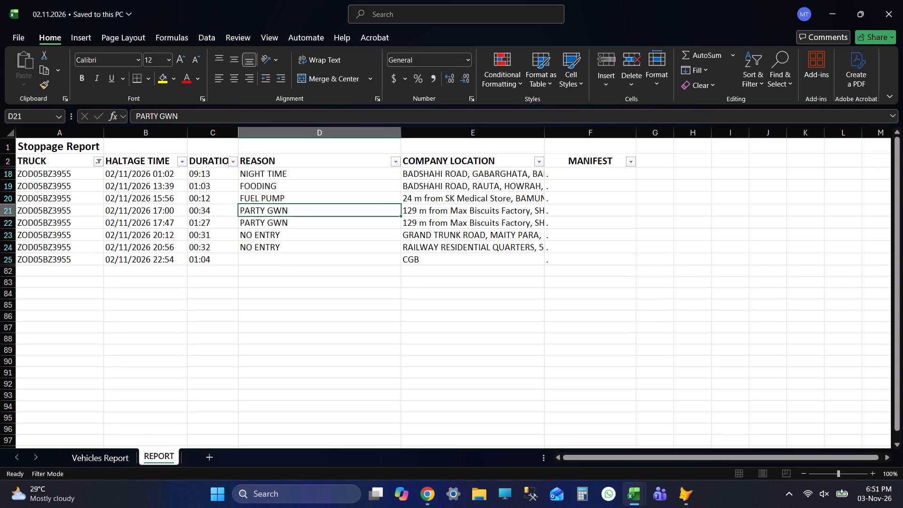
left_click(310, 229)
left_click(307, 222)
key("ctrl+s")
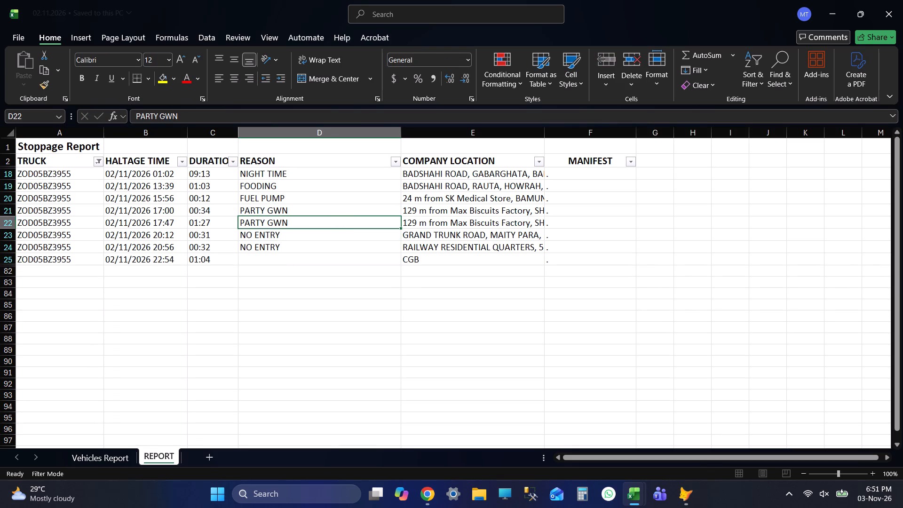
double_click(317, 222)
double_click(298, 211)
key("space")
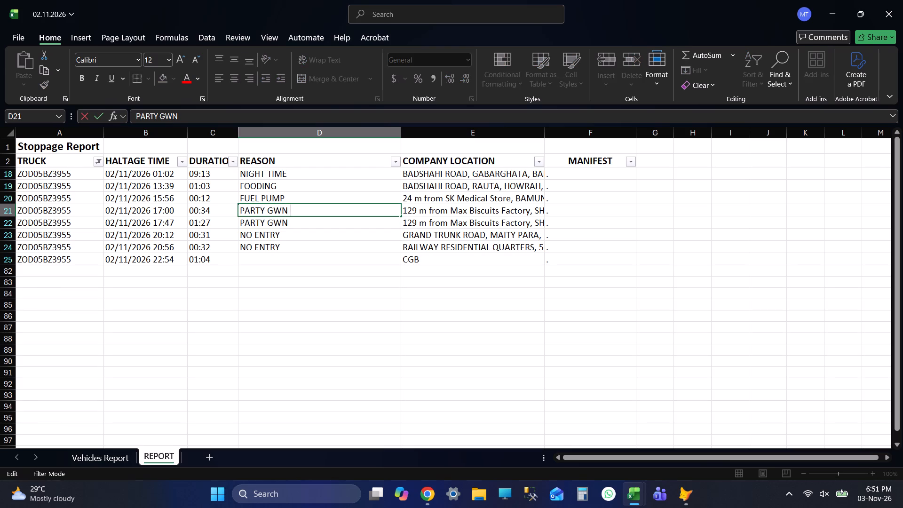
type("LOADING")
key("Return")
key("F2")
key("space")
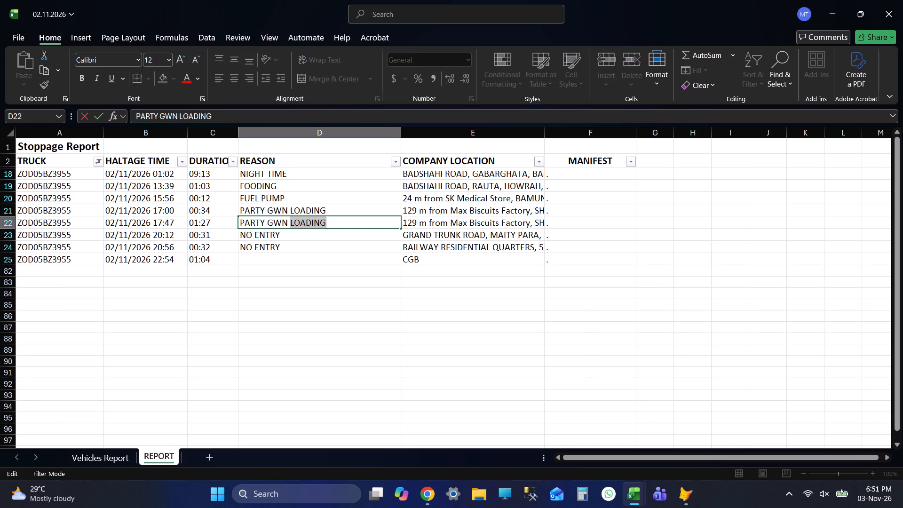
type("LOADING")
key("Tab")
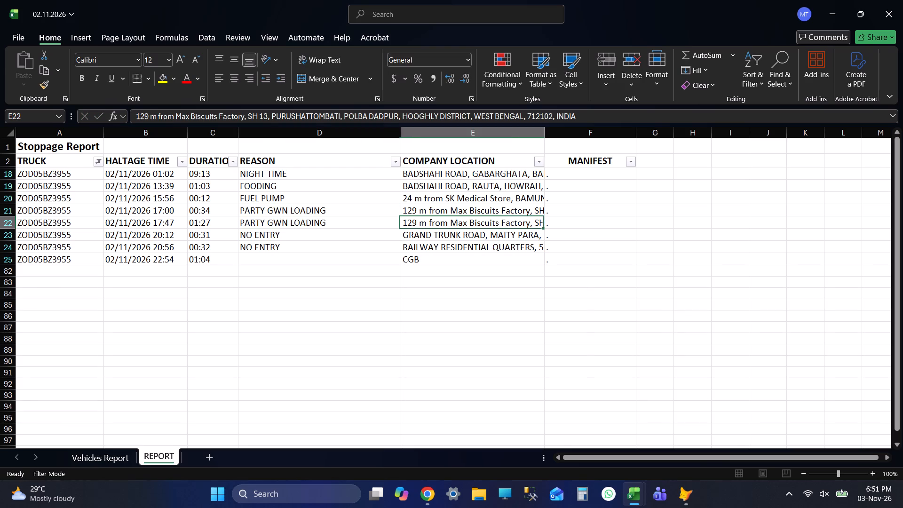
key("ctrl+s")
key("ctrl+s")
key("Tab")
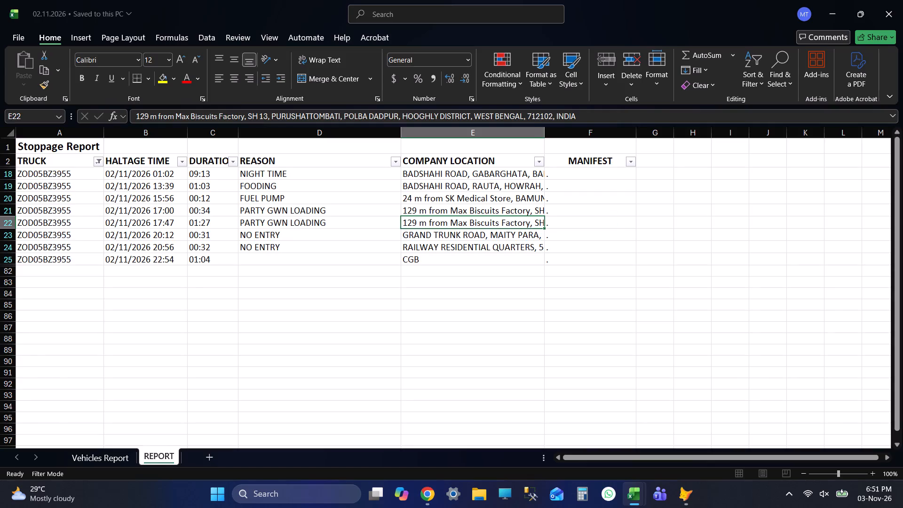
key("ctrl+s")
Switch to the MTPL transport system.
key("alt+Tab")
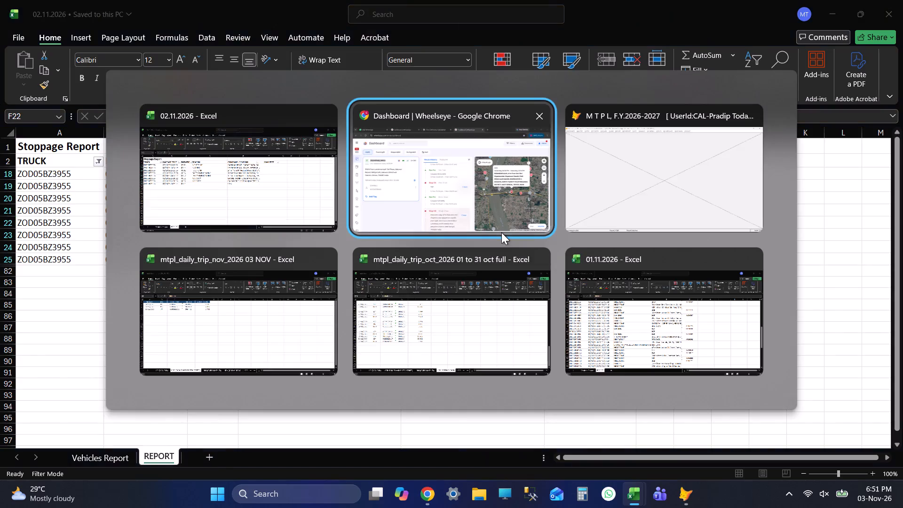
key("alt+Tab")
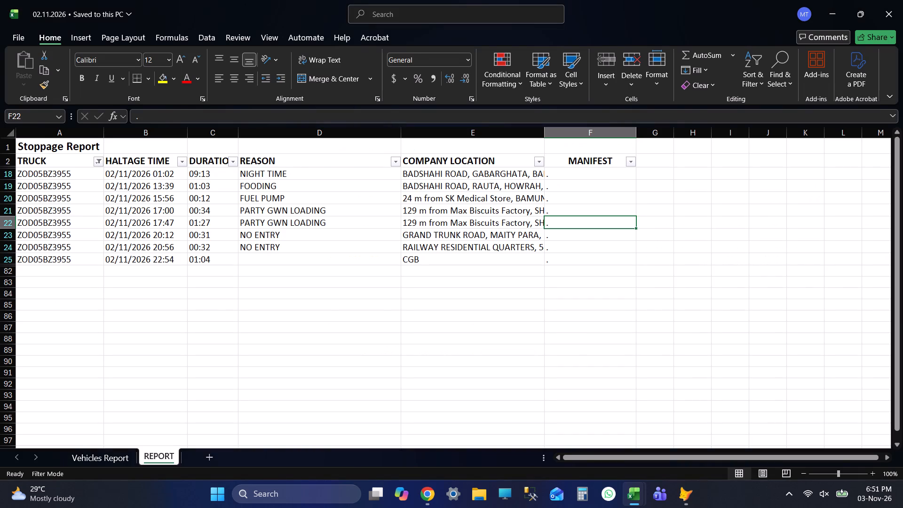
key("alt+Tab")
key("alt+Tab")
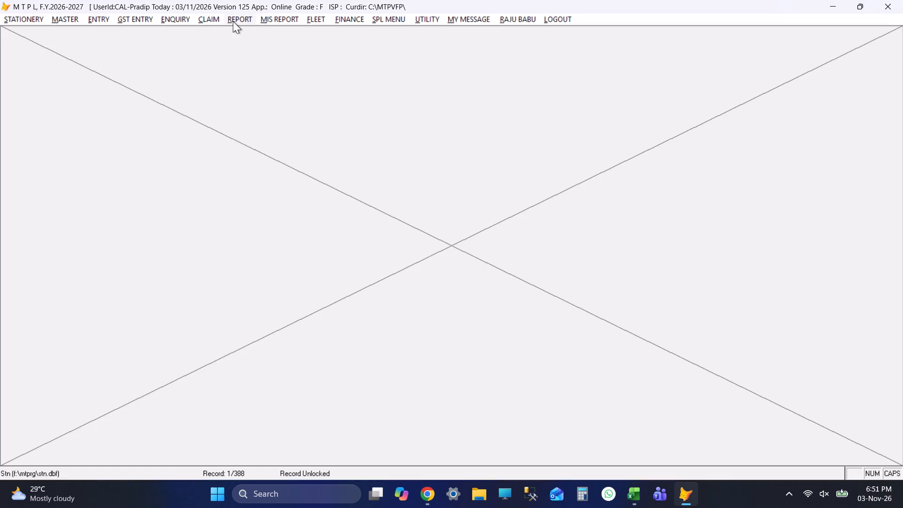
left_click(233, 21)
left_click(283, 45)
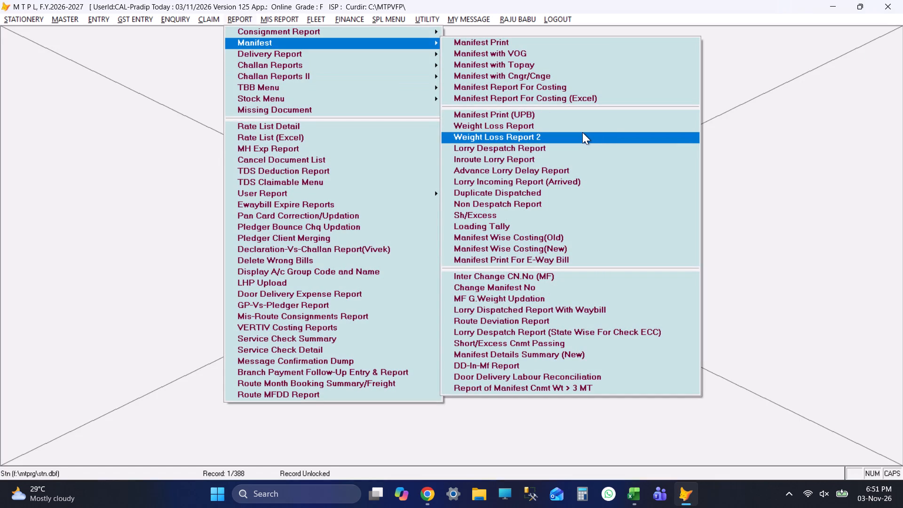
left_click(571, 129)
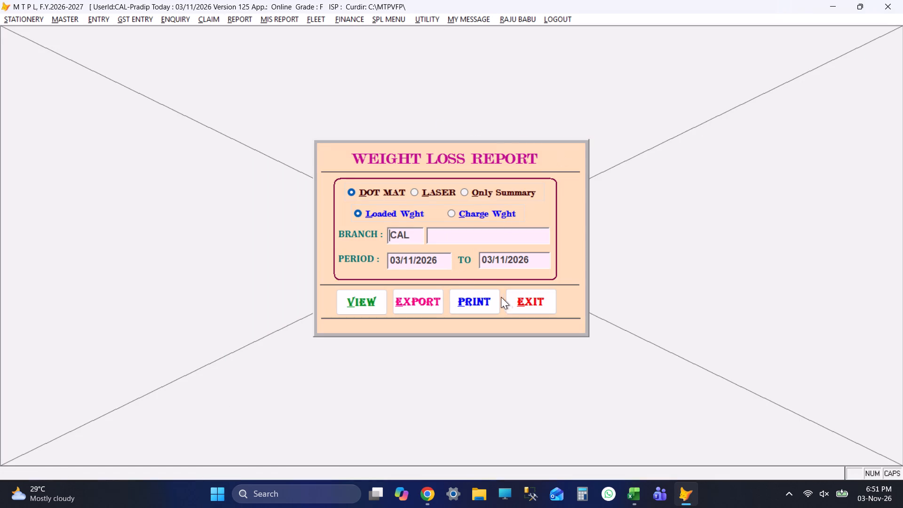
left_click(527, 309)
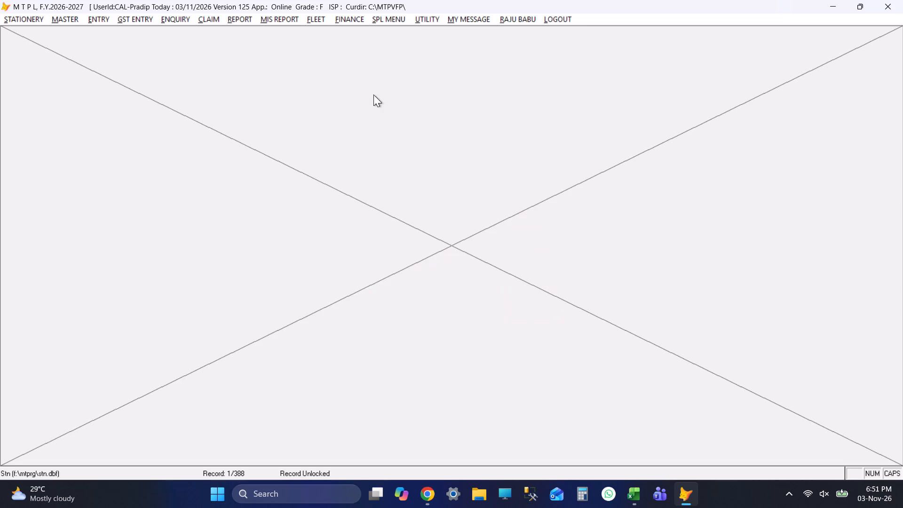
Open the Manifest Print form from the manifest reports.
left_click(246, 21)
left_click(269, 41)
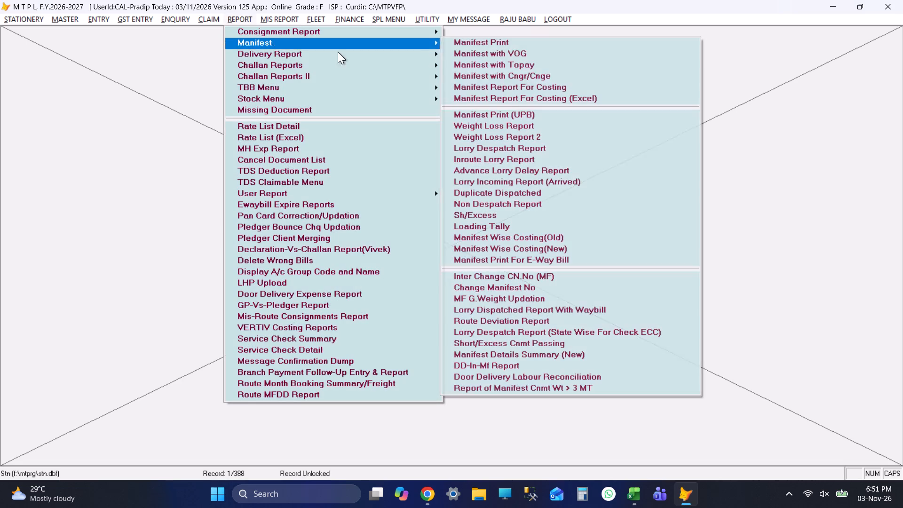
left_click(498, 48)
Copy the JGP manifest number 0634424 from the CGB (TARACHAND DUTTA STREET) sheet of the November daily trip workbook.
key("alt+Tab")
key("alt+Tab")
key("alt+Tab")
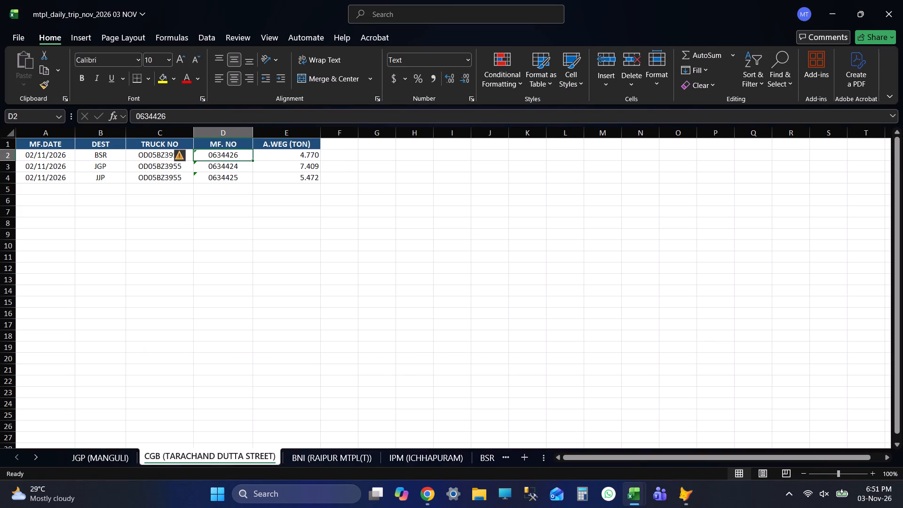
left_click(164, 166)
key("Tab")
key("ctrl+c")
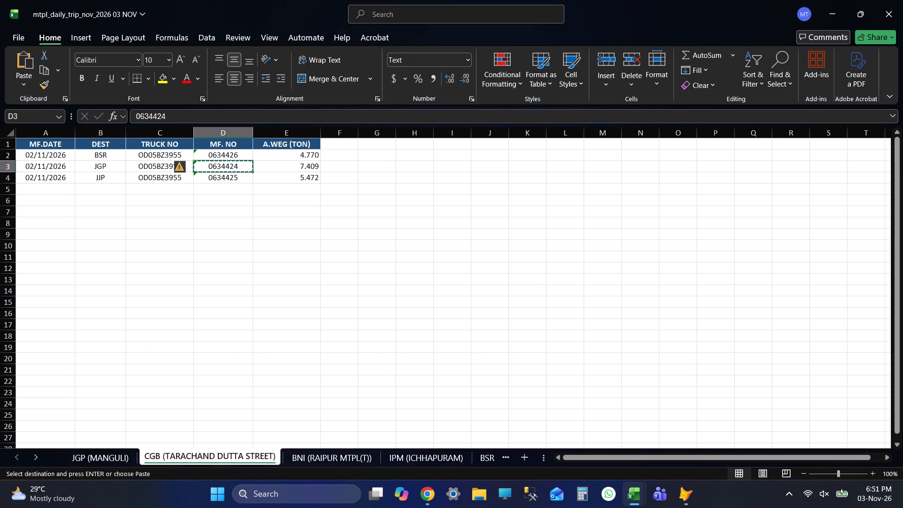
Show the outgoing manifest report for number 0634424 in the MTPL transport system.
key("alt+Tab")
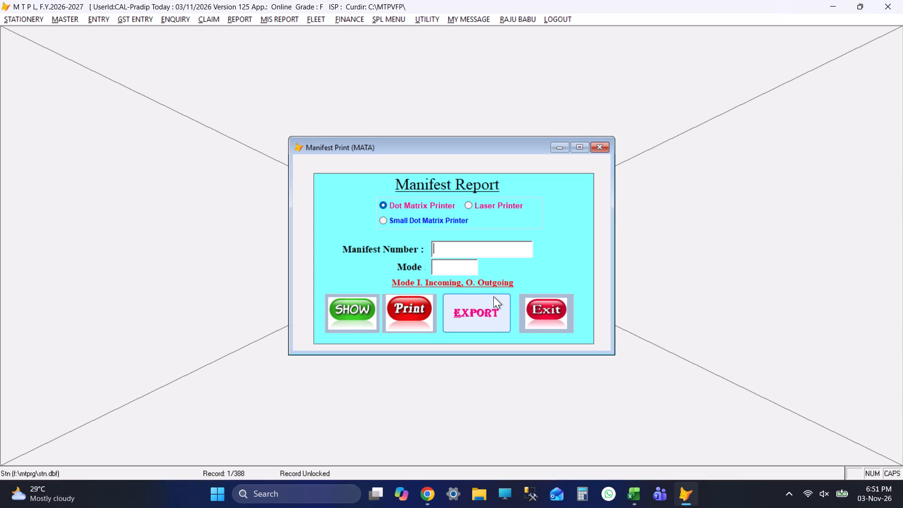
key("ctrl+v")
key("Return")
key("o")
key("Return")
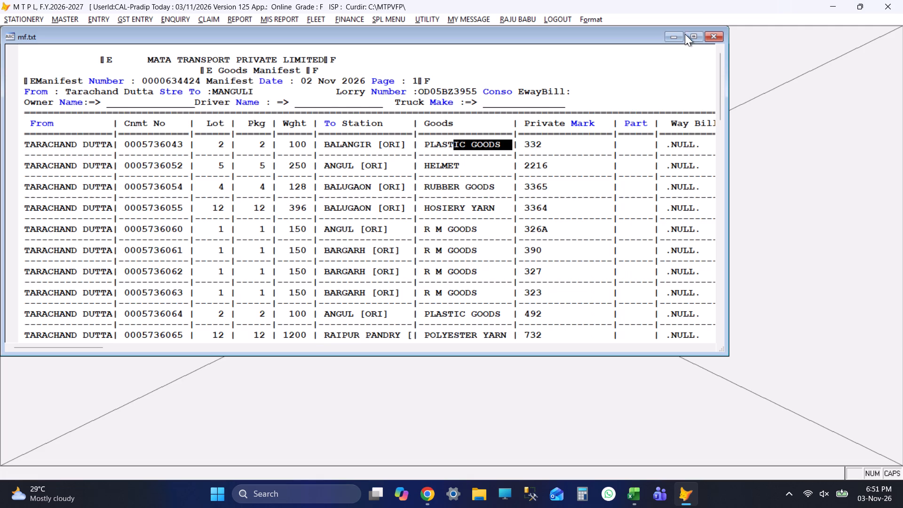
Maximize the manifest report and examine the origins, destinations and goods of its consignments.
left_click(687, 34)
scroll(395, 303, "down", 3)
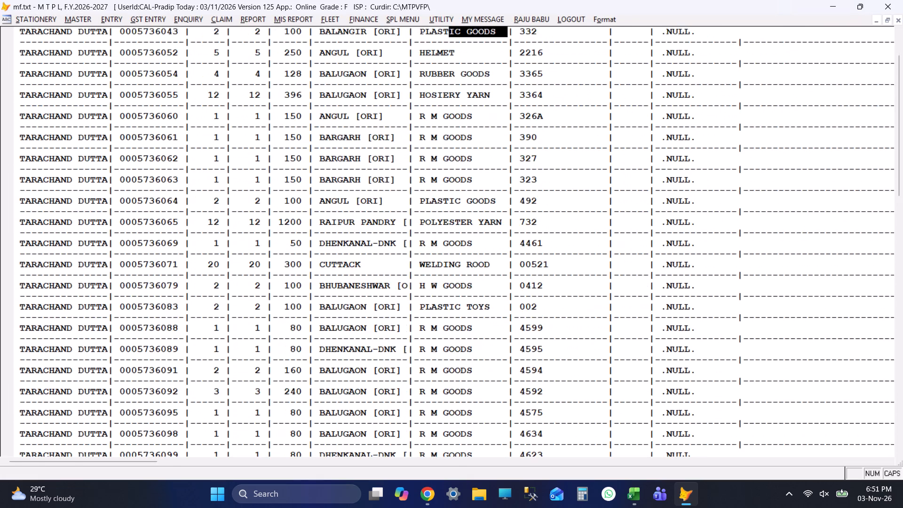
scroll(395, 303, "down", 3)
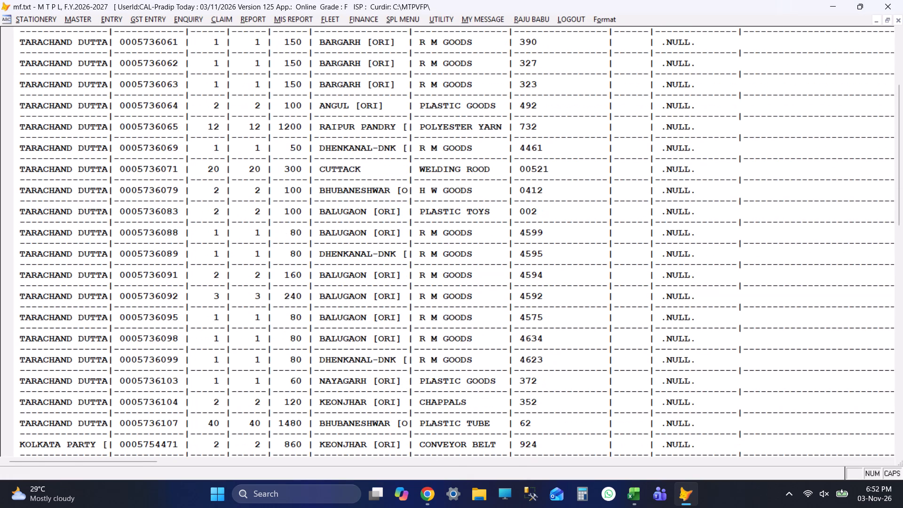
scroll(396, 283, "down", 2)
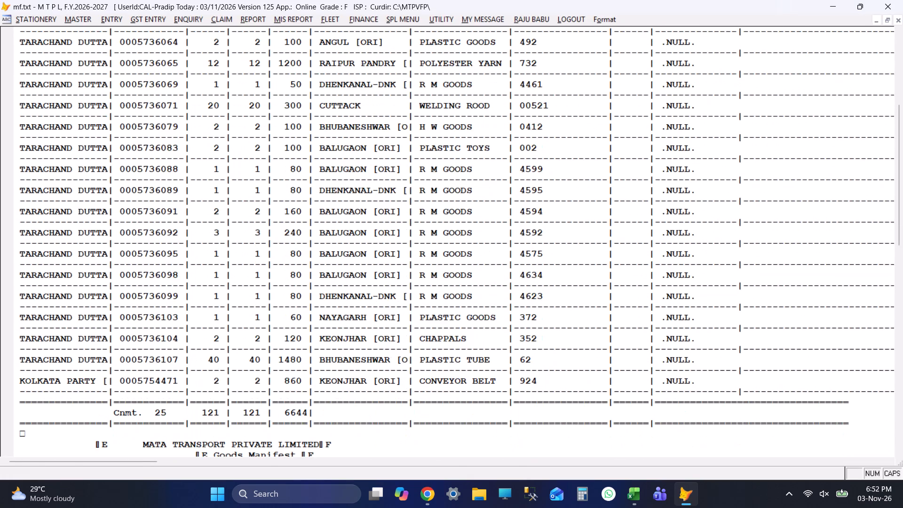
double_click(345, 338)
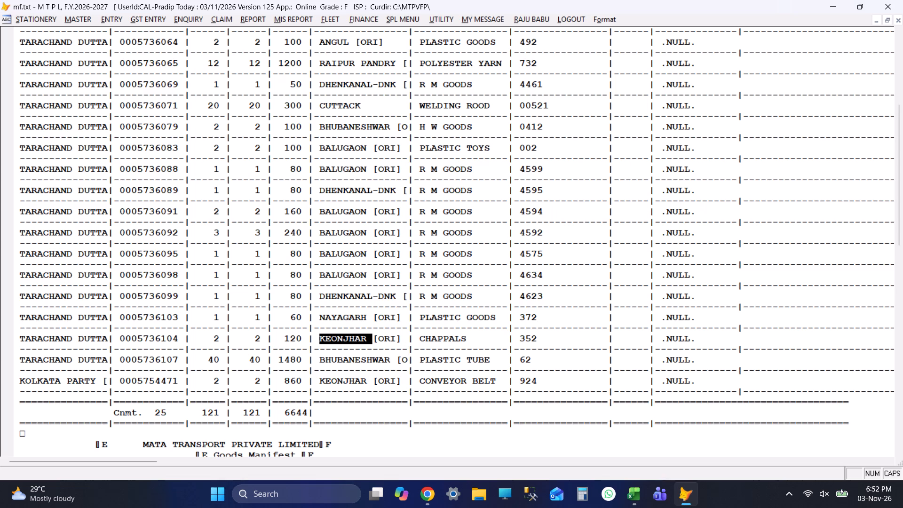
scroll(261, 327, "up", 11)
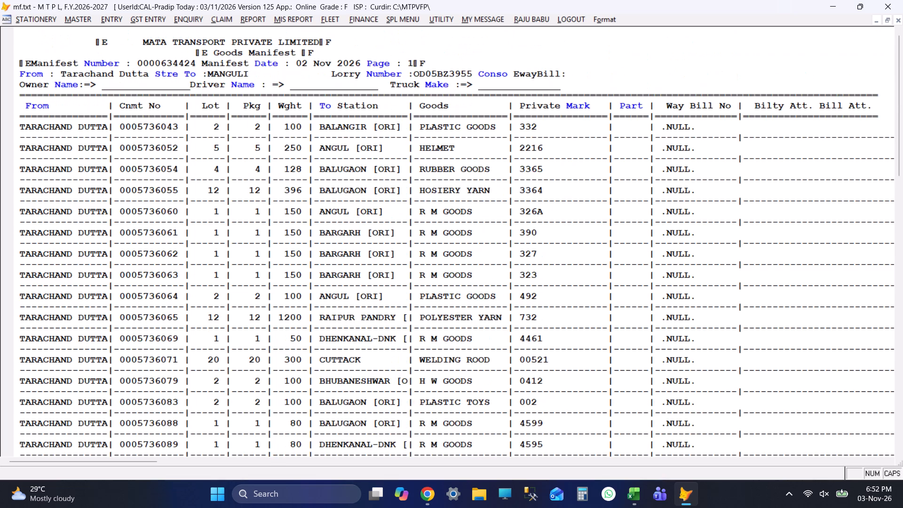
Check the consignment number, weight, destination and goods of the Keonjhar chappals entry in manifest 0634424.
scroll(379, 328, "down", 7)
scroll(379, 328, "up", 1)
scroll(379, 328, "down", 1)
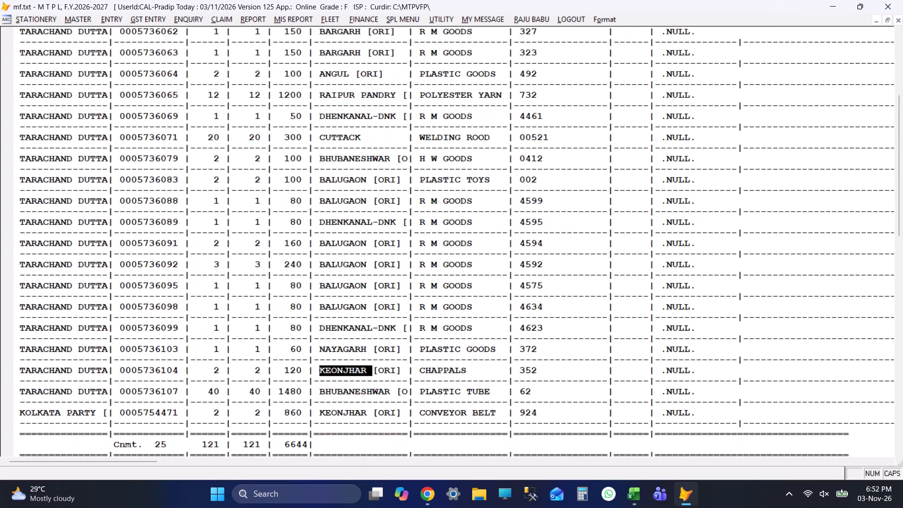
double_click(293, 371)
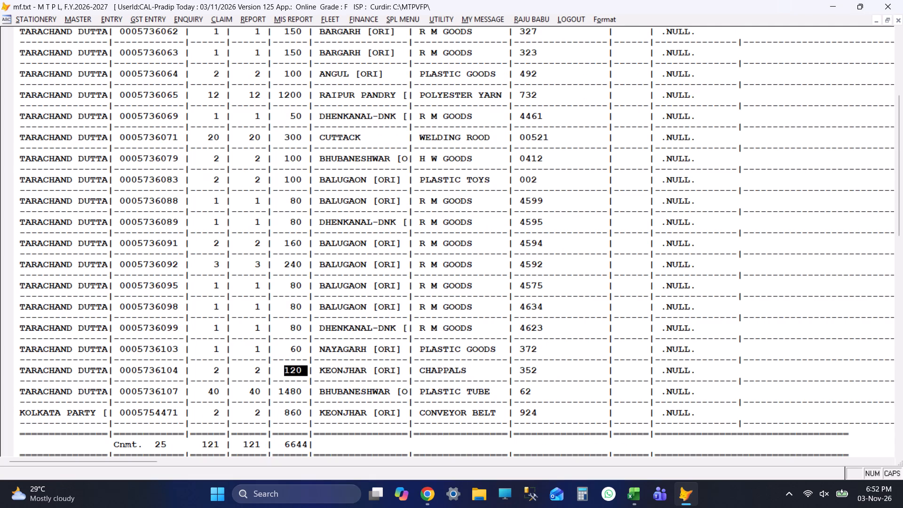
double_click(428, 368)
triple_click(342, 371)
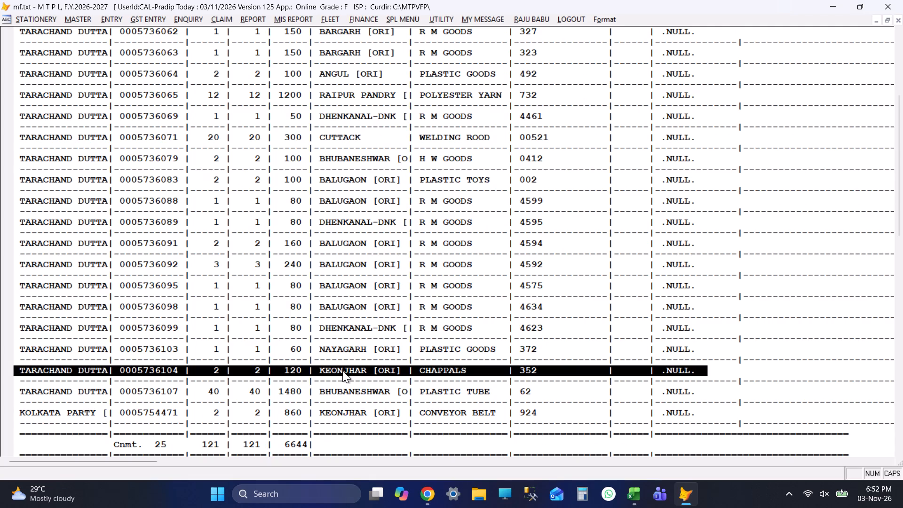
double_click(457, 371)
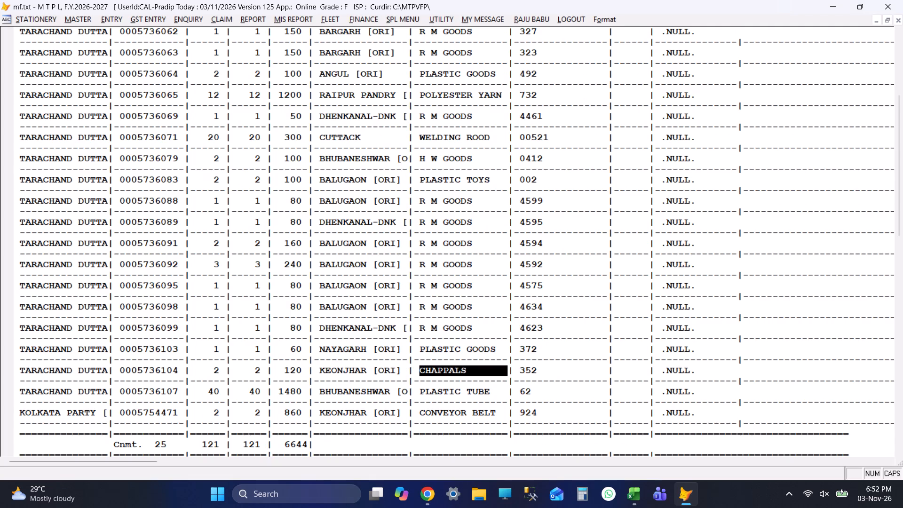
left_click(162, 371)
scroll(162, 371, "up", 5)
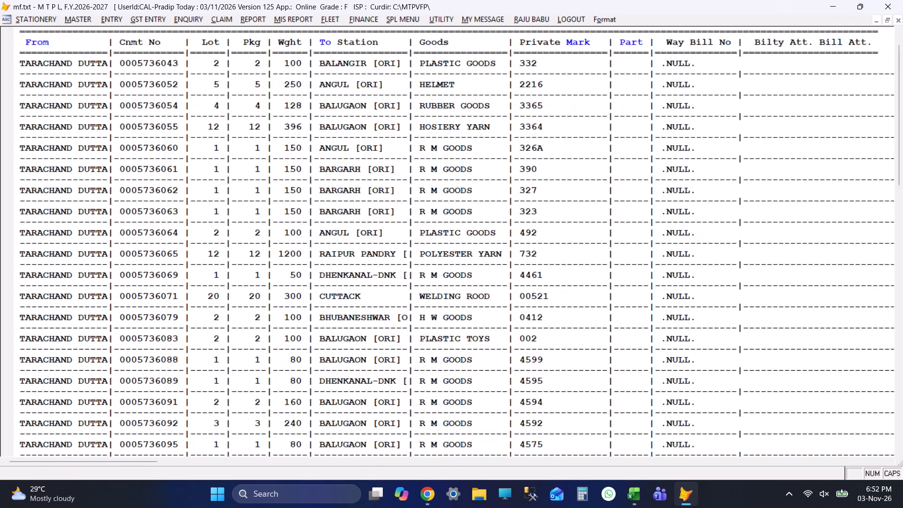
scroll(162, 371, "up", 3)
scroll(162, 371, "down", 7)
scroll(219, 381, "down", 2)
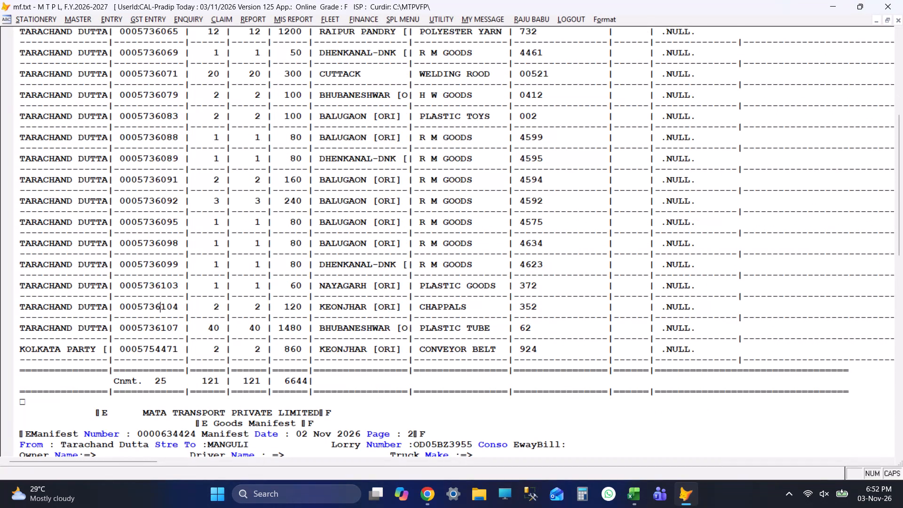
triple_click(159, 309)
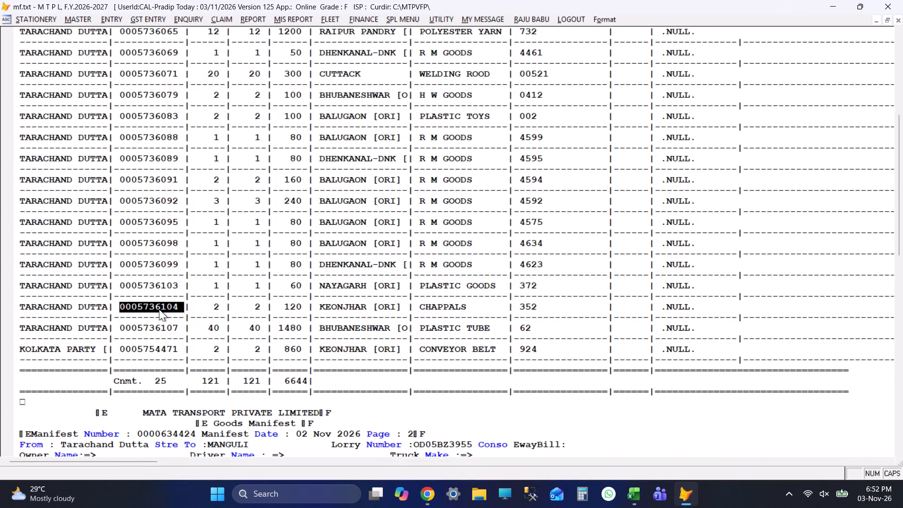
triple_click(353, 306)
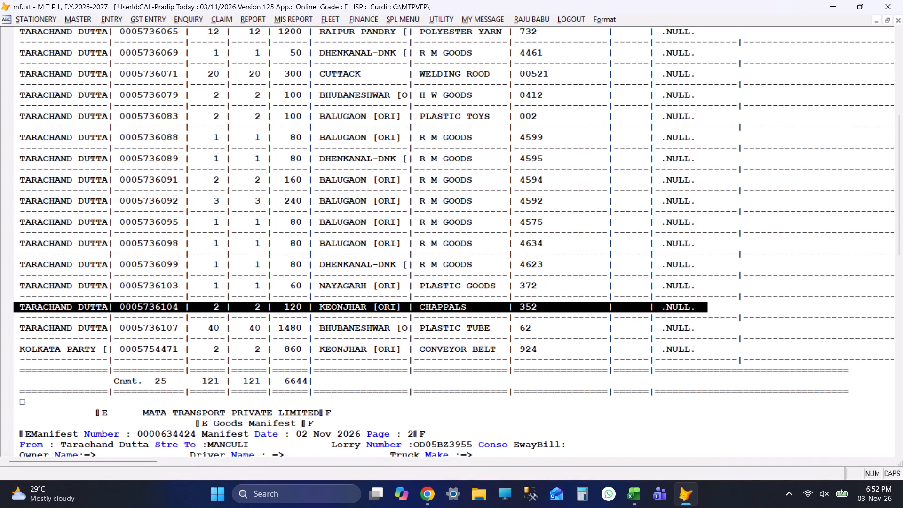
Review the header and the full consignment list of manifest 0634424 again and close the report.
scroll(385, 342, "up", 8)
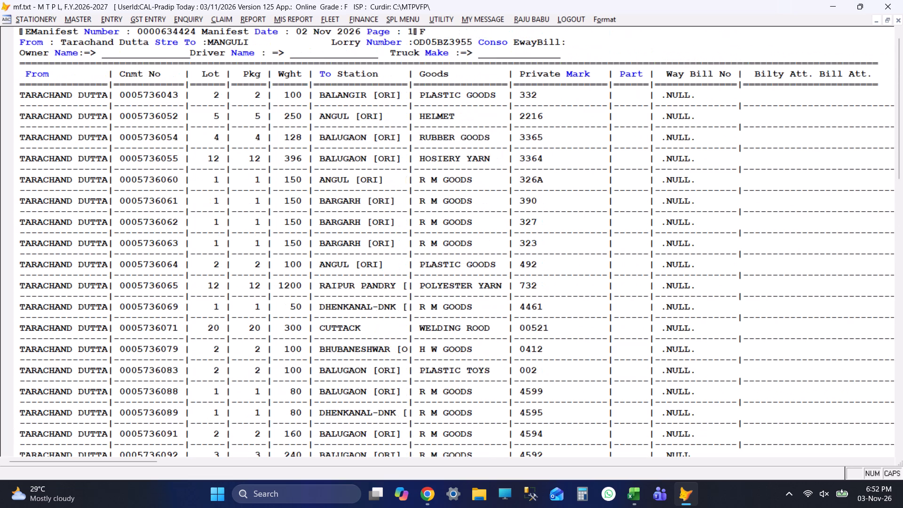
scroll(385, 342, "down", 2)
scroll(391, 347, "up", 4)
scroll(391, 347, "down", 3)
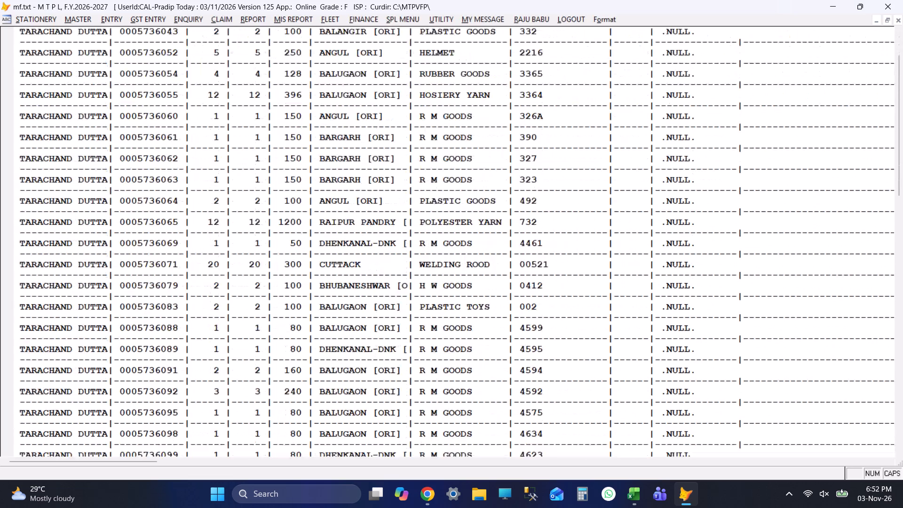
scroll(391, 347, "down", 6)
scroll(391, 347, "up", 1)
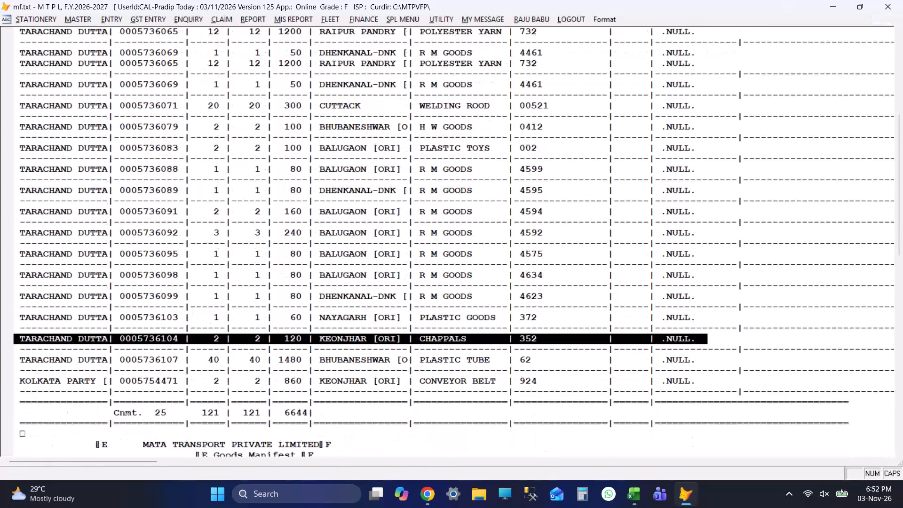
scroll(391, 347, "up", 7)
key("Escape")
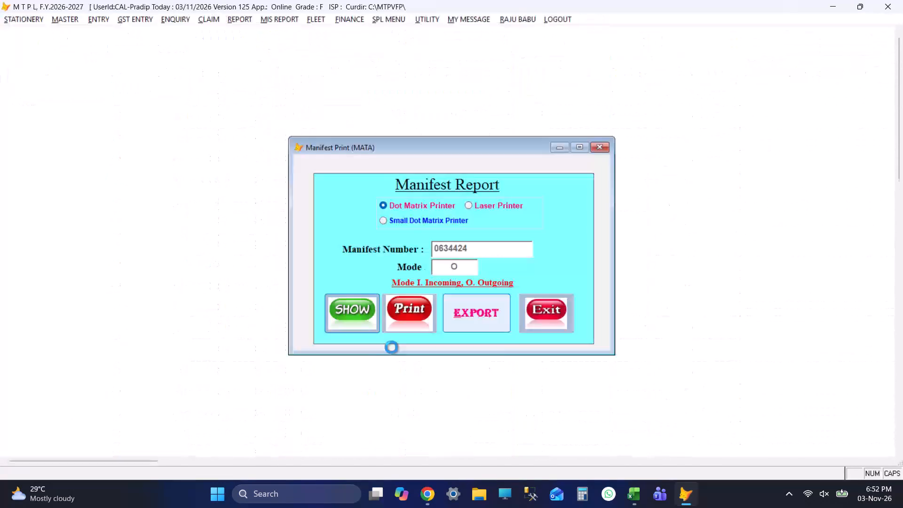
Copy the JJP manifest number 0634425 from the daily trip workbook and show its outgoing manifest report in MTPL.
key("alt+Tab")
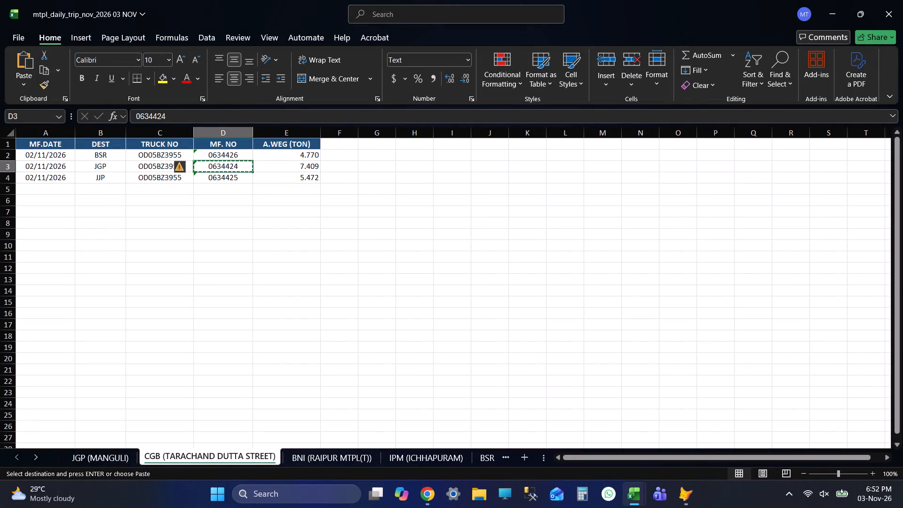
left_click(216, 181)
key("ctrl+c")
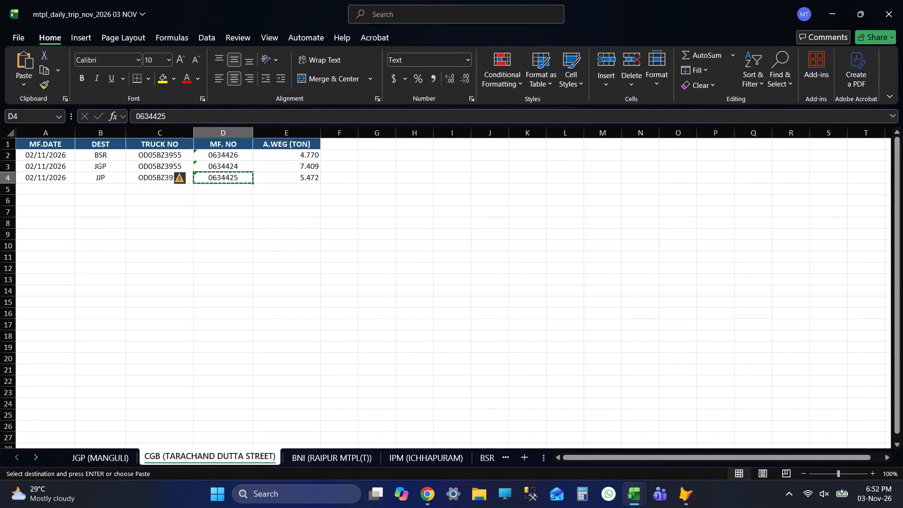
key("alt+Tab")
double_click(465, 247)
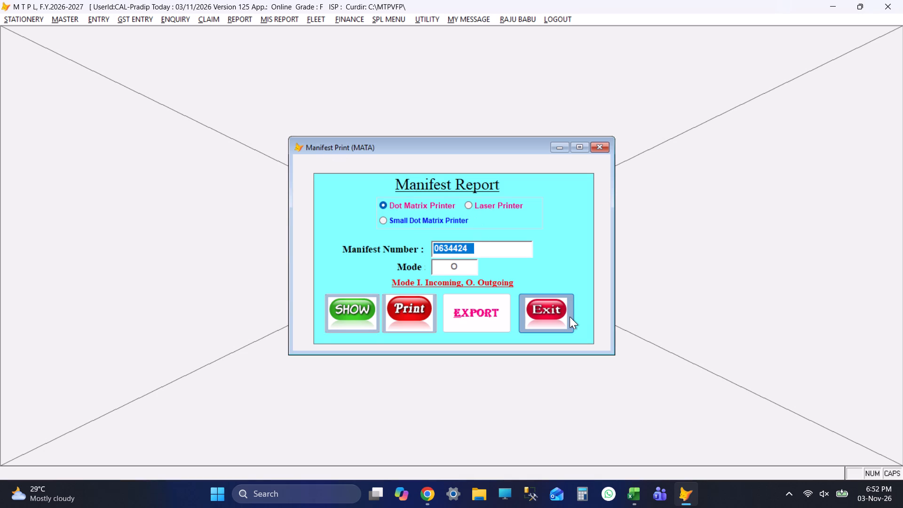
key("ctrl+v")
key("Return")
key("Return")
key("Return")
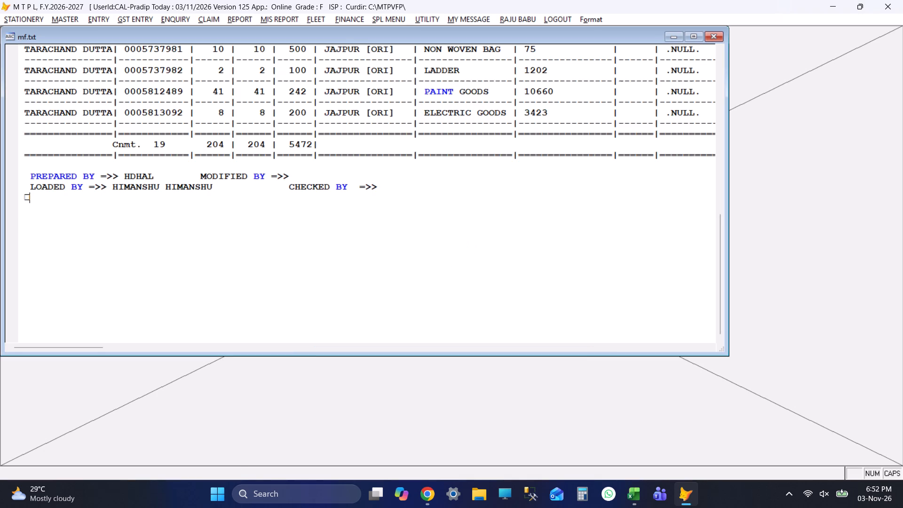
Examine the destinations and goods of the consignments in manifest 0634425 and close the report.
scroll(424, 216, "up", 7)
scroll(412, 229, "down", 1)
scroll(412, 229, "up", 1)
scroll(412, 229, "down", 1)
scroll(412, 229, "up", 12)
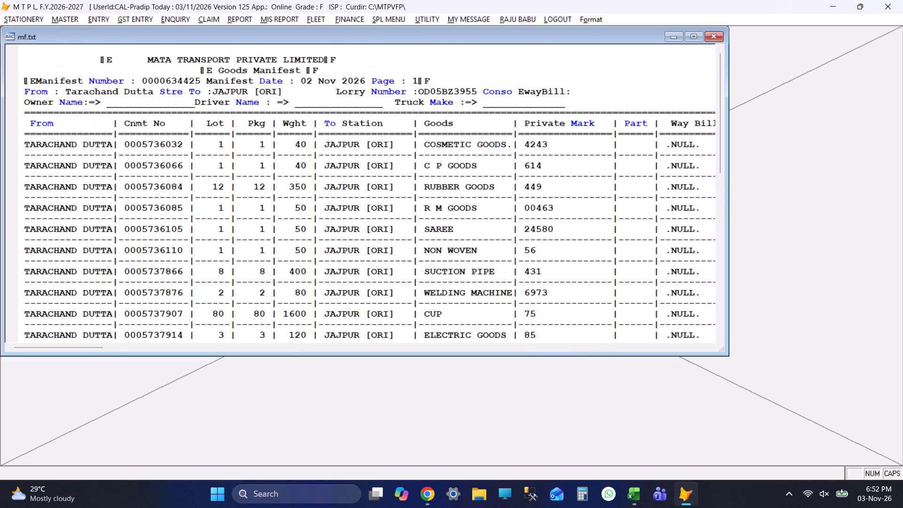
key("Escape")
left_click(580, 256)
Copy the BSR manifest number 0634426 from the daily trip workbook and show its outgoing manifest report in MTPL.
key("alt+Tab")
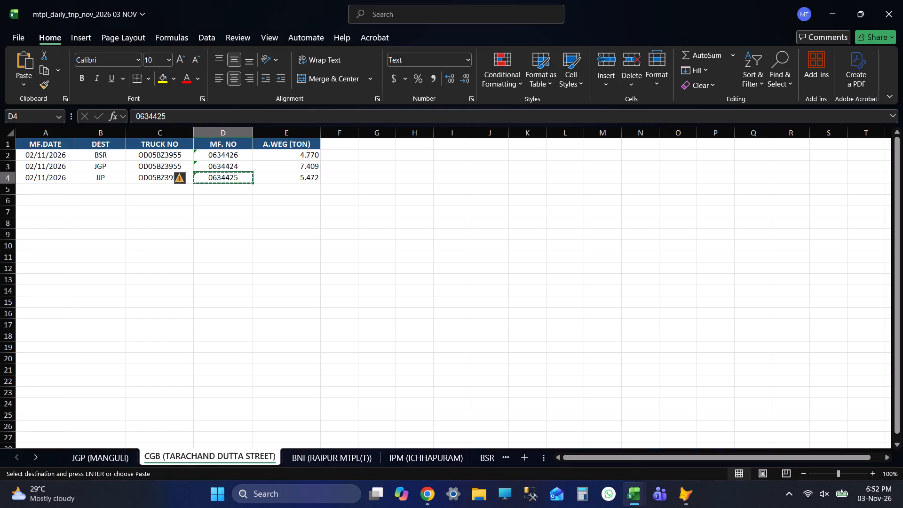
left_click(225, 152)
key("ctrl+c")
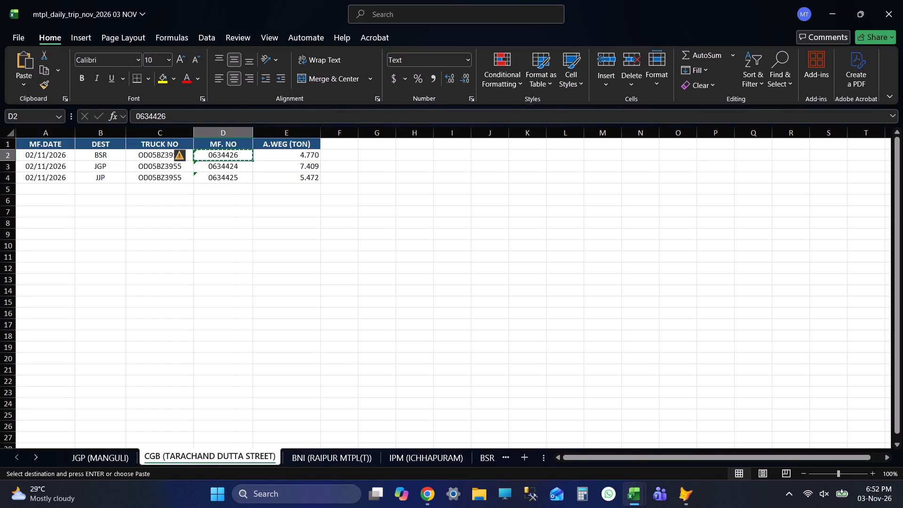
key("alt+Tab")
double_click(456, 251)
key("ctrl+v")
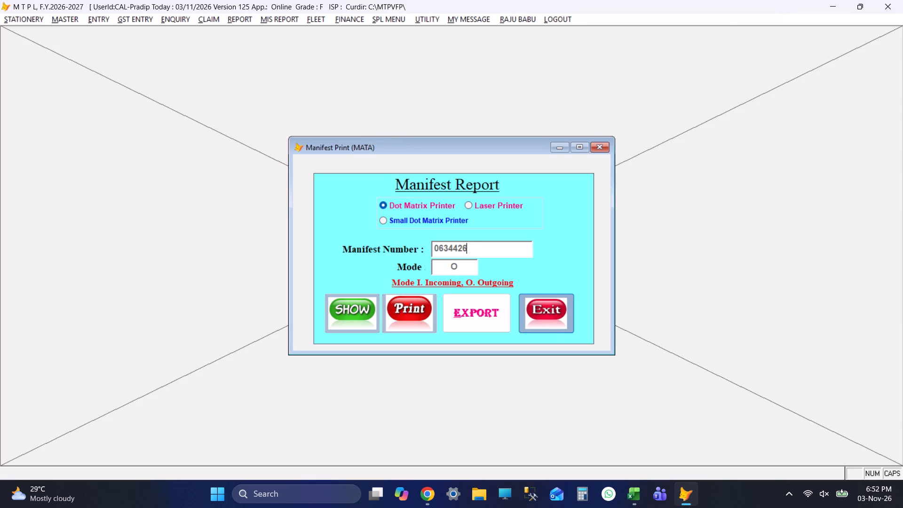
key("Return")
key("Return")
key("Return")
Examine the destinations and goods in manifest 0634426, reopening the report for a second look, and exit the Manifest Print form.
scroll(360, 254, "up", 2)
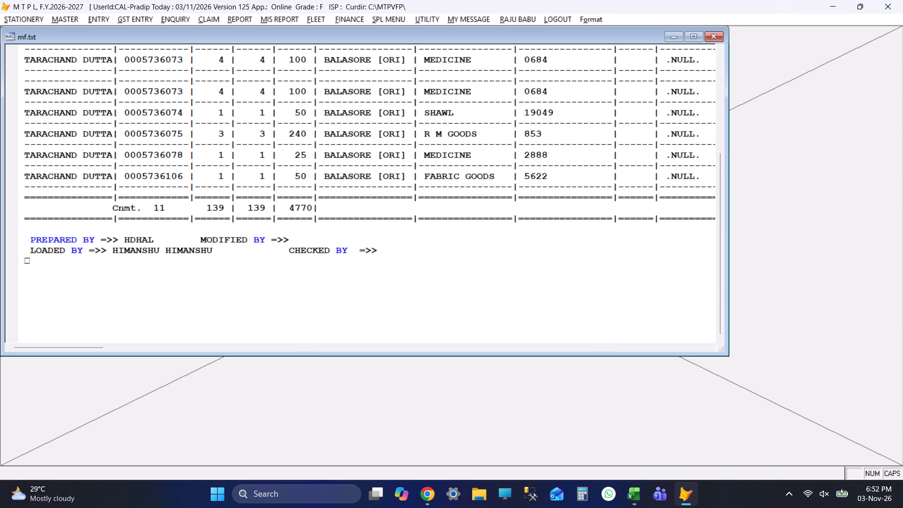
scroll(426, 255, "down", 1)
scroll(426, 255, "up", 7)
scroll(434, 262, "down", 1)
scroll(434, 262, "up", 2)
key("Escape")
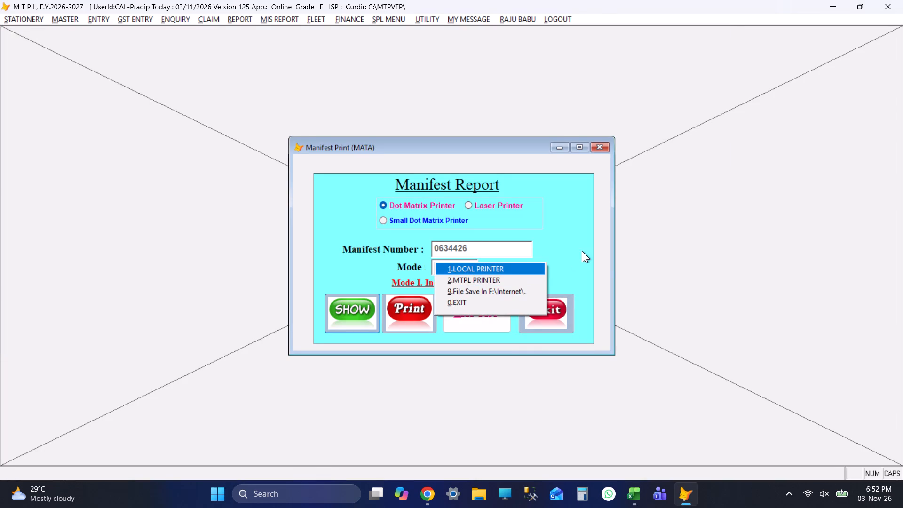
left_click(349, 304)
left_click(349, 304)
scroll(384, 203, "up", 11)
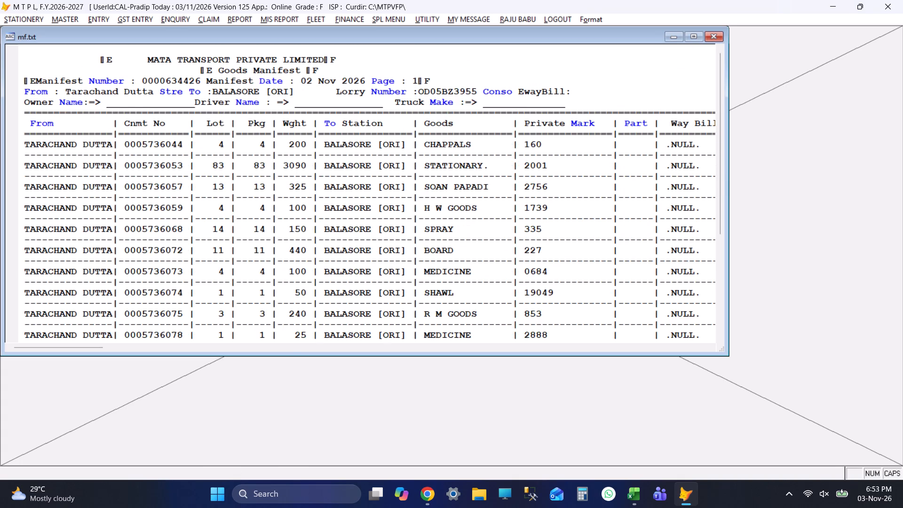
key("Escape")
left_click(556, 321)
left_click(556, 321)
key("alt+Tab")
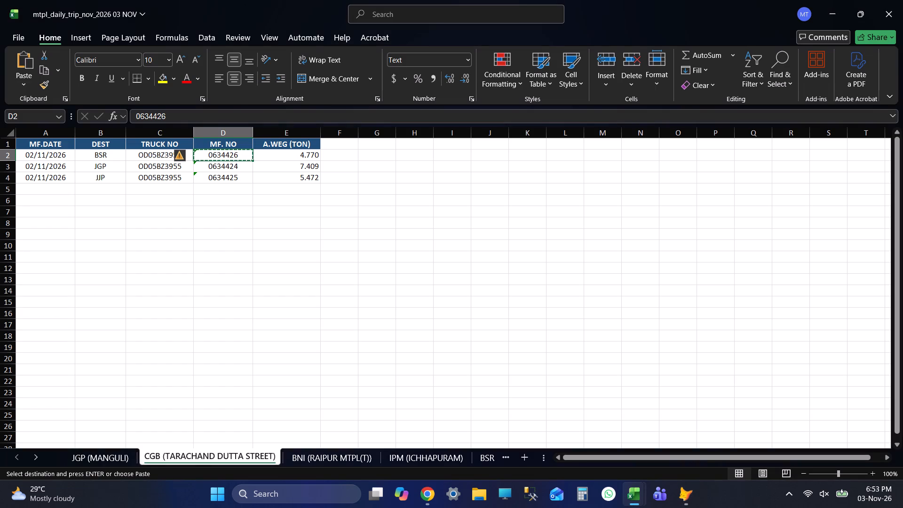
left_click(114, 165)
key("Tab")
key("Tab")
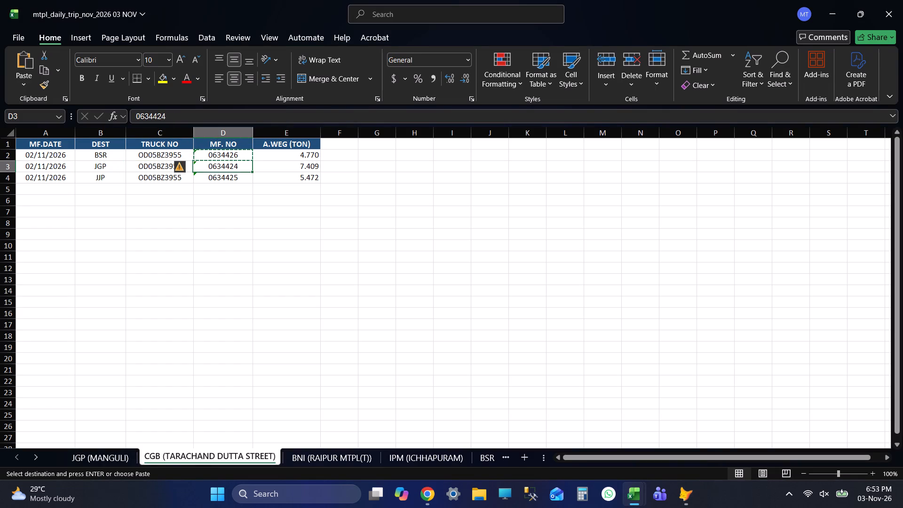
key("ctrl+c")
key("alt+Tab")
key("alt+Tab")
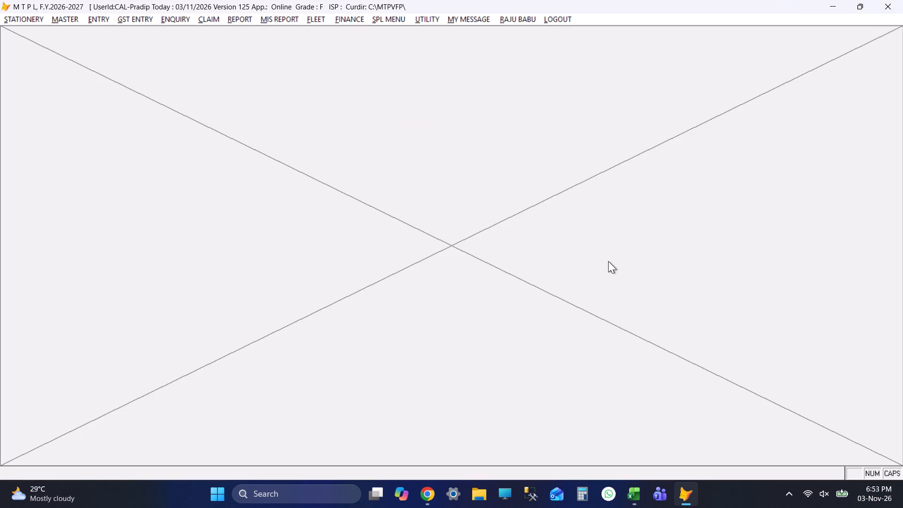
key("alt+Tab")
key("alt+Tab")
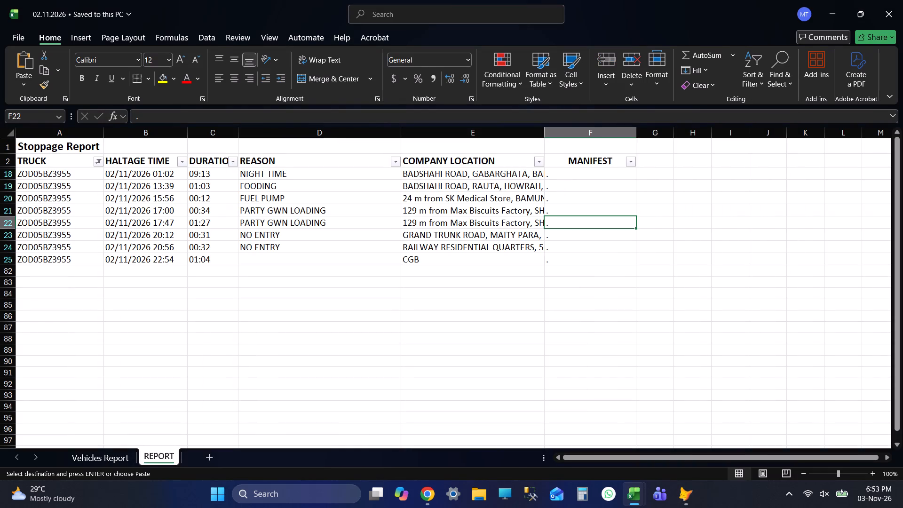
key("ctrl+v")
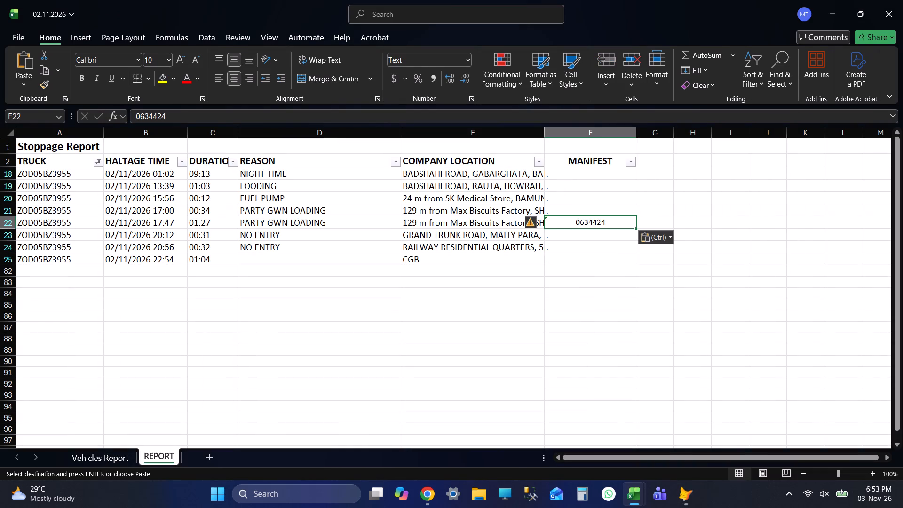
Enter manifest number 0634424 for the 17:00 PARTY GWN LOADING halt as well and save the 02.11.2026 workbook.
left_click(303, 209)
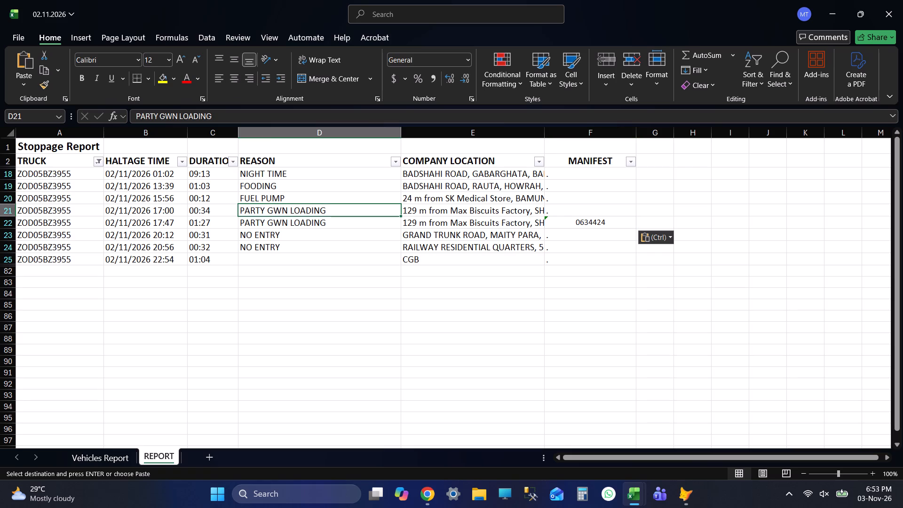
left_click(592, 206)
key("ctrl+v")
key("Return")
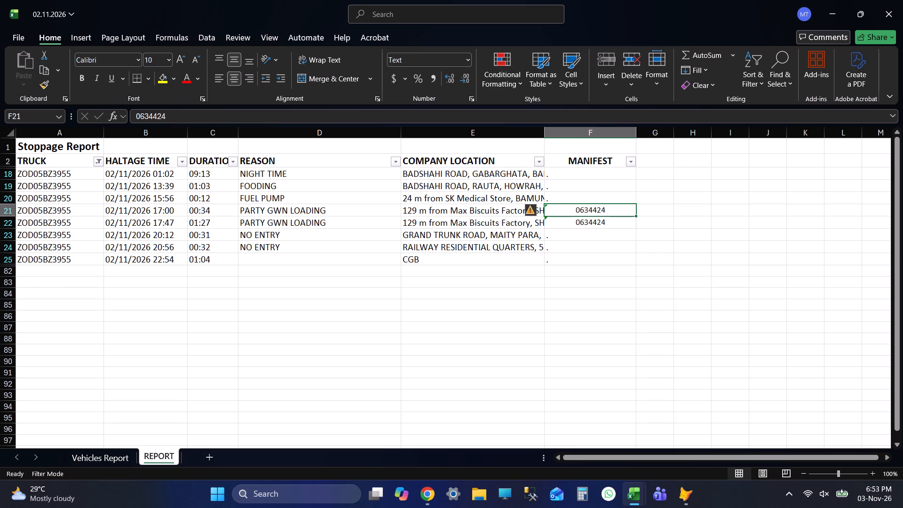
key("Return")
key("Return")
key("ctrl+s")
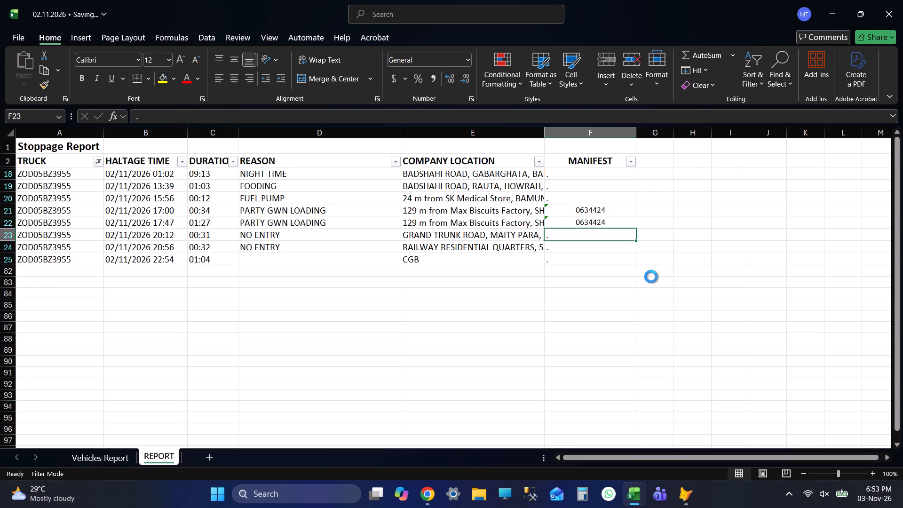
key("ctrl+s")
key("ctrl+s")
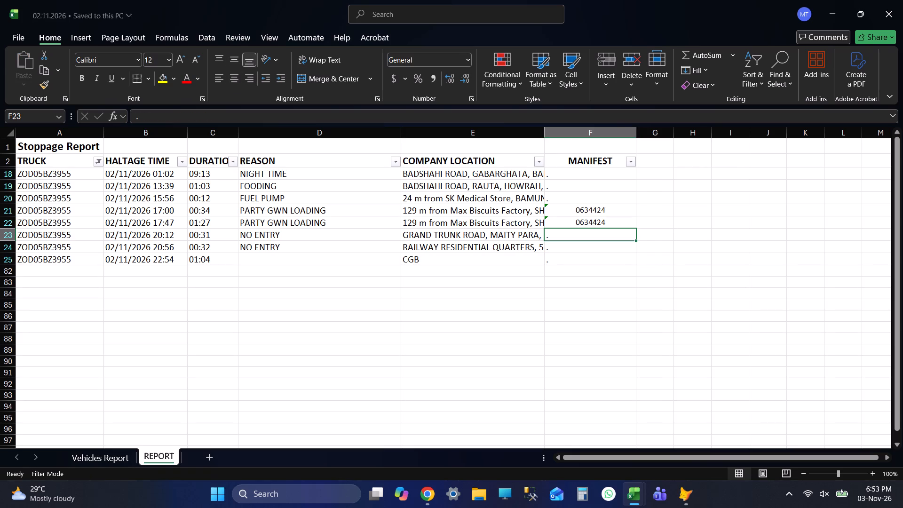
key("ctrl+s")
left_click(418, 254)
key("shift+Tab")
key("shift+Tab")
key("shift+Tab")
key("shift+Tab")
key("shift+Tab")
key("shift+Tab")
key("shift+Tab")
key("shift+Tab")
key("shift+Tab")
key("shift+Tab")
key("shift+Tab")
key("shift+Tab")
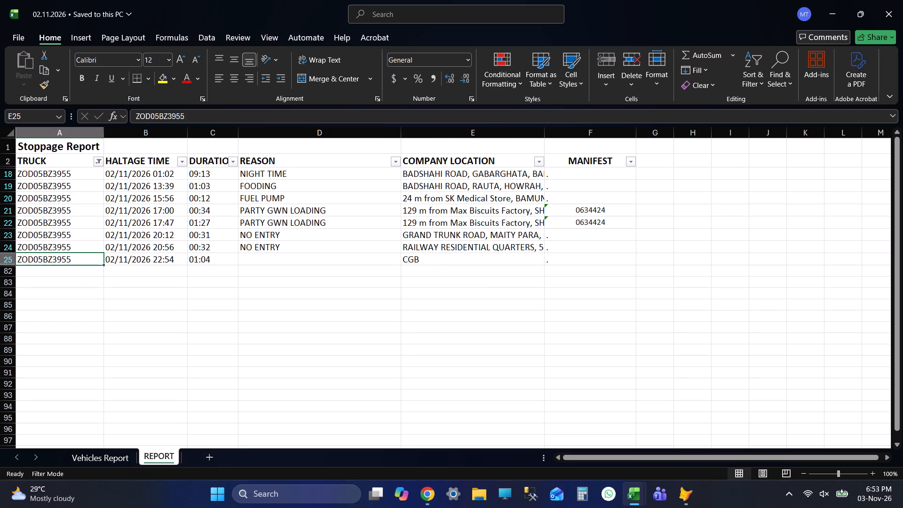
key("shift+Tab")
key("shift+Tab")
key("shift+Tab")
key("Tab")
key("Tab")
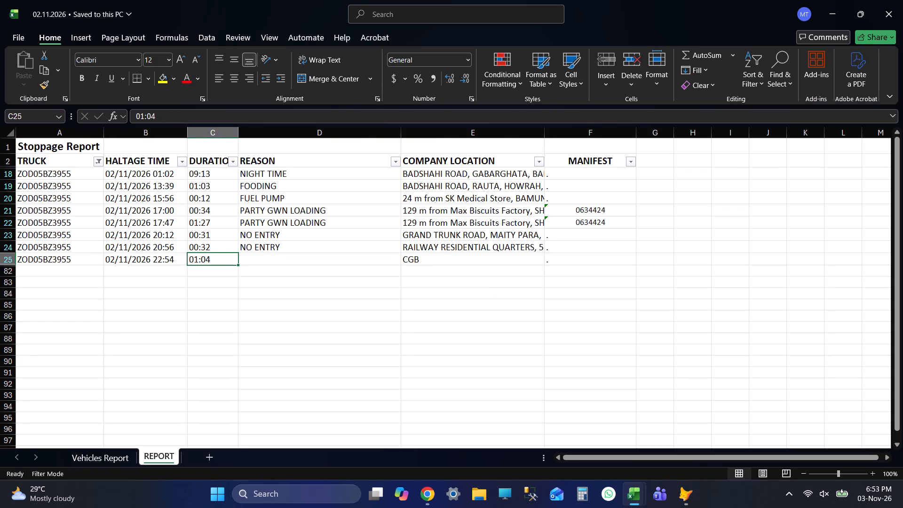
key("Tab")
type("LOADING")
key("Tab")
key("Tab")
key("ctrl+s")
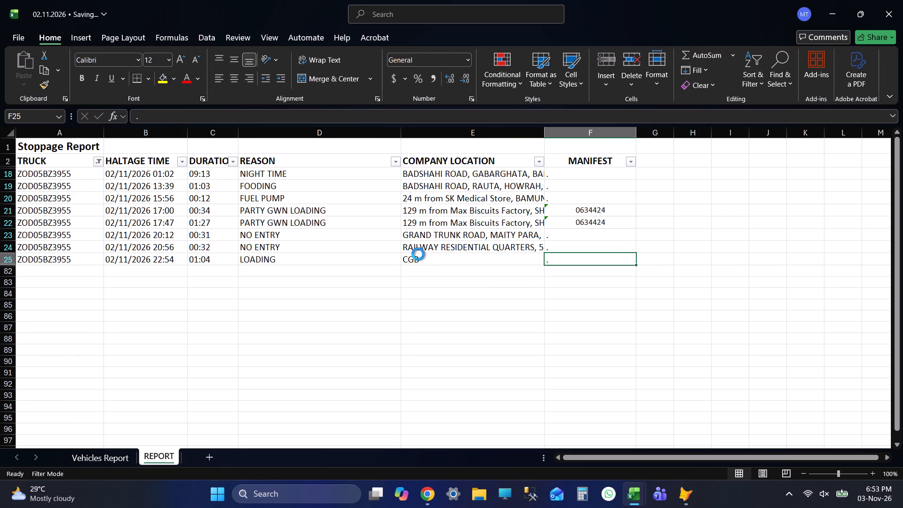
key("alt+Tab")
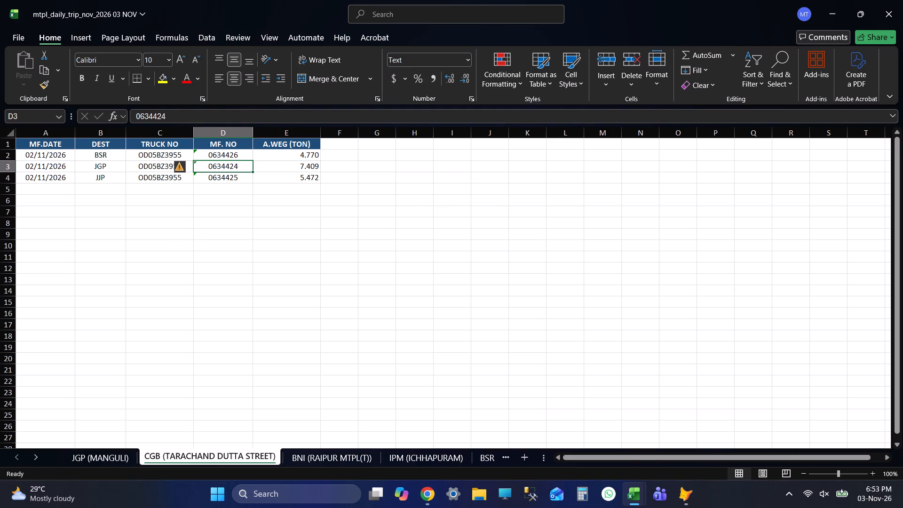
key("ctrl+c")
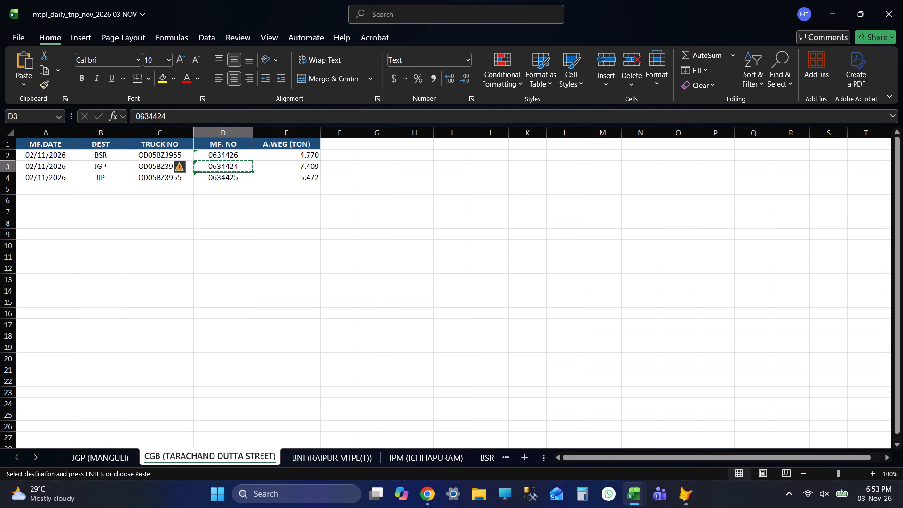
key("alt+Tab")
key("ctrl+v")
key("Return")
key("Return")
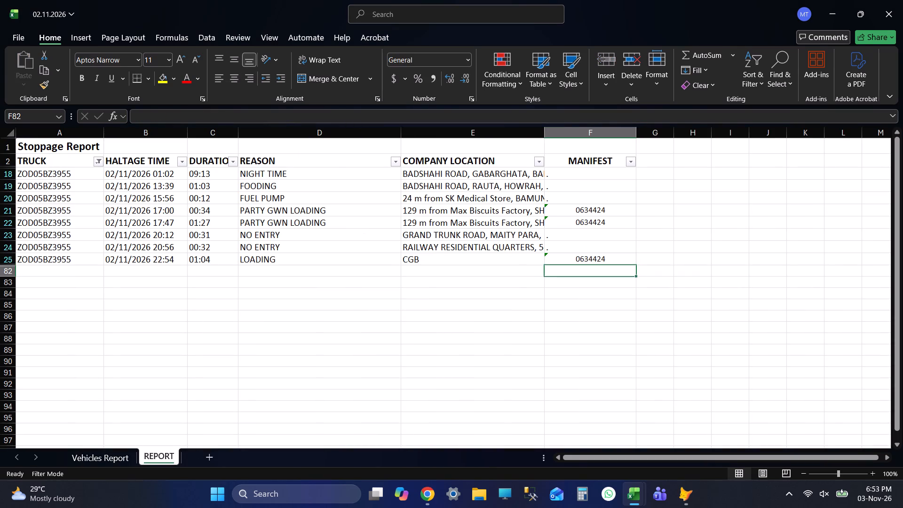
key("ctrl+s")
key("ctrl+s")
key("ctrl+s")
key("ctrl+s")
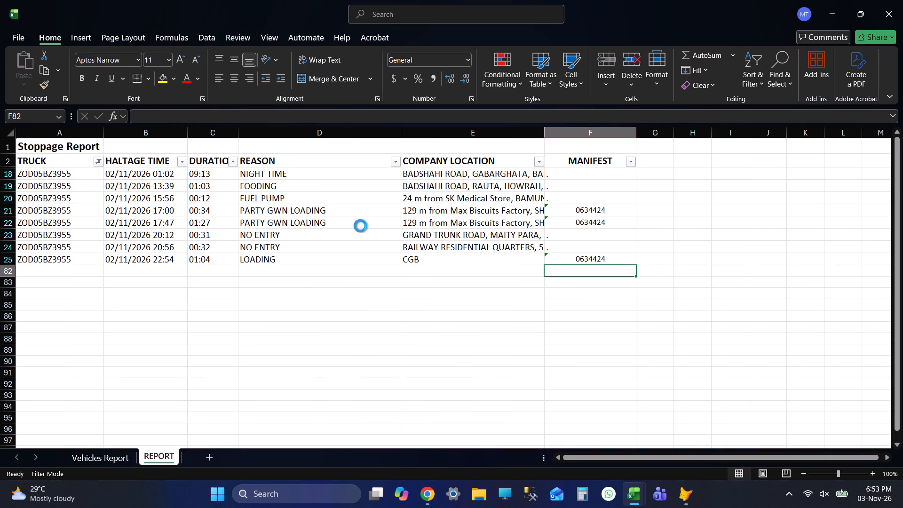
key("ctrl+s")
key("ctrl+s")
key("ctrl+s")
key("ctrl+s")
key("ctrl+s")
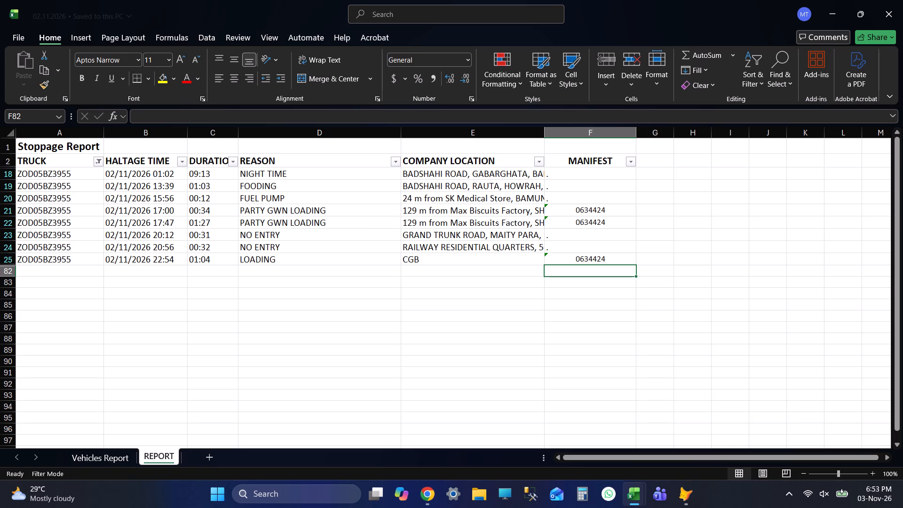
left_click(434, 207)
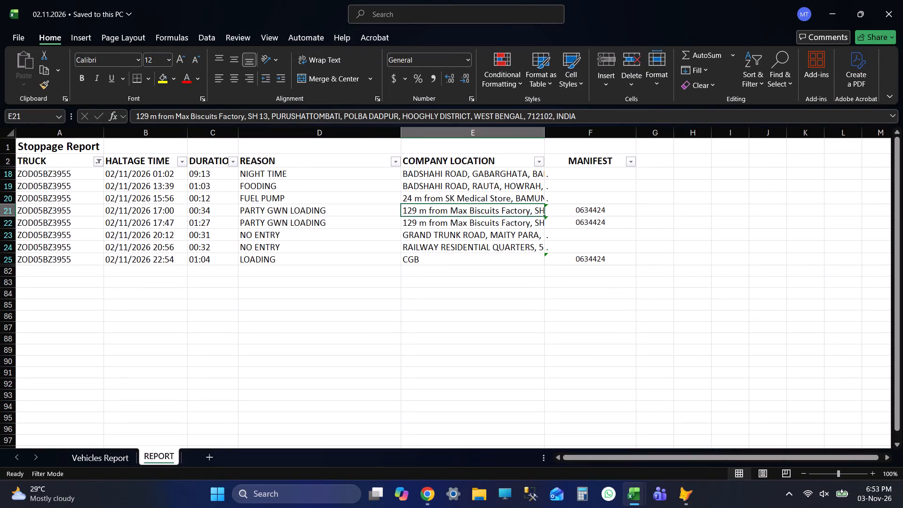
key("alt+Tab")
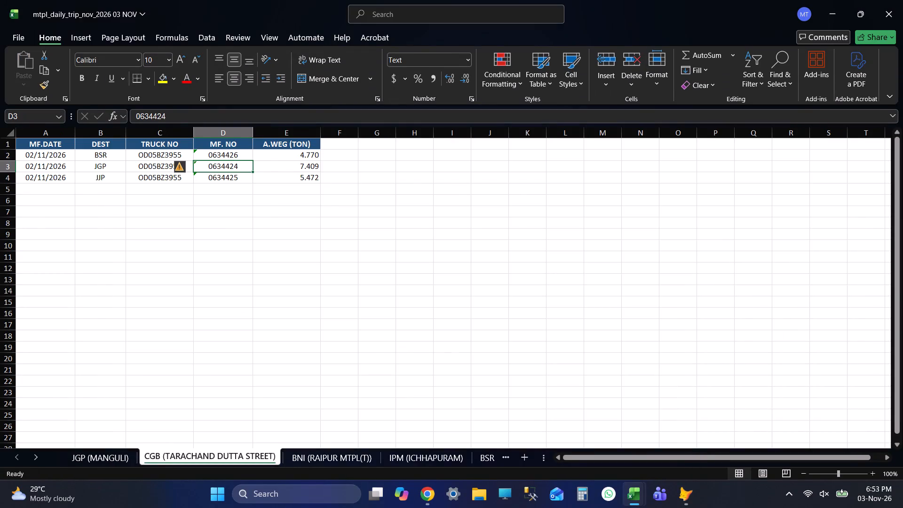
key("alt+Tab")
key("alt+Tab")
key("alt+Tab")
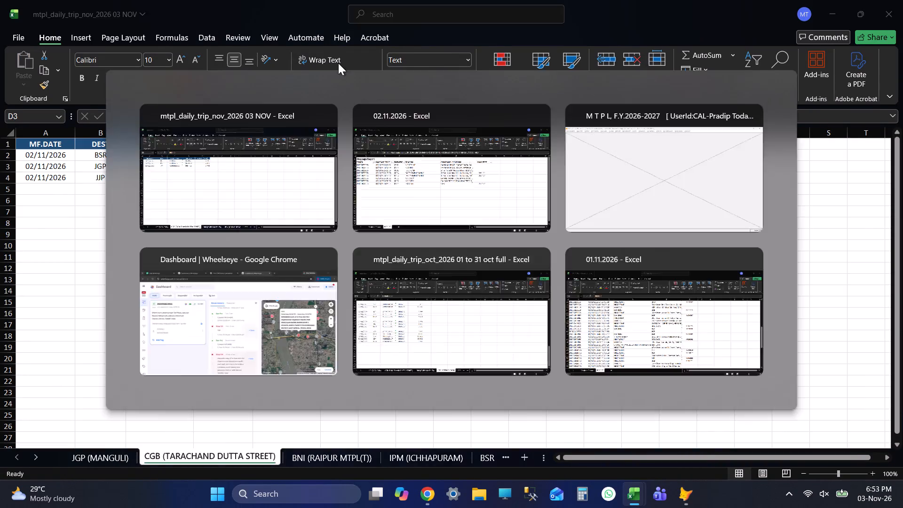
key("alt+Tab")
key("alt+Tab")
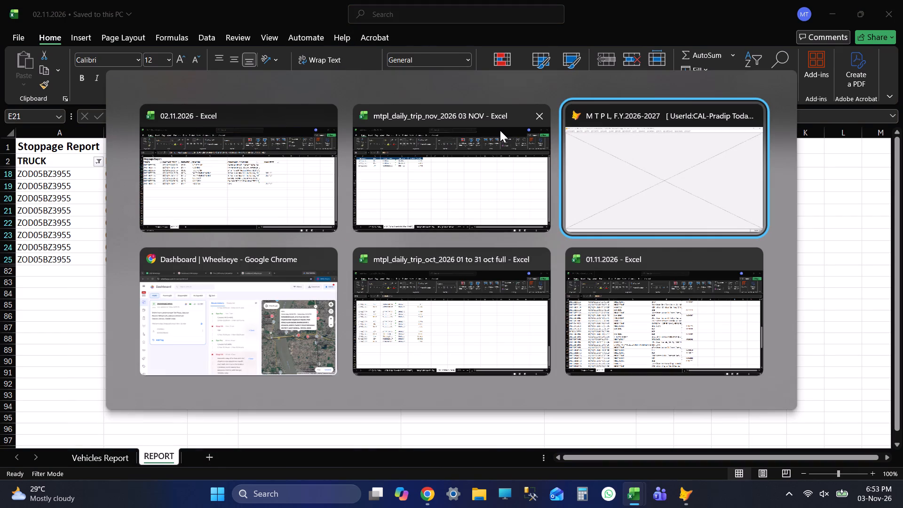
key("alt+Tab")
scroll(461, 338, "down", 7)
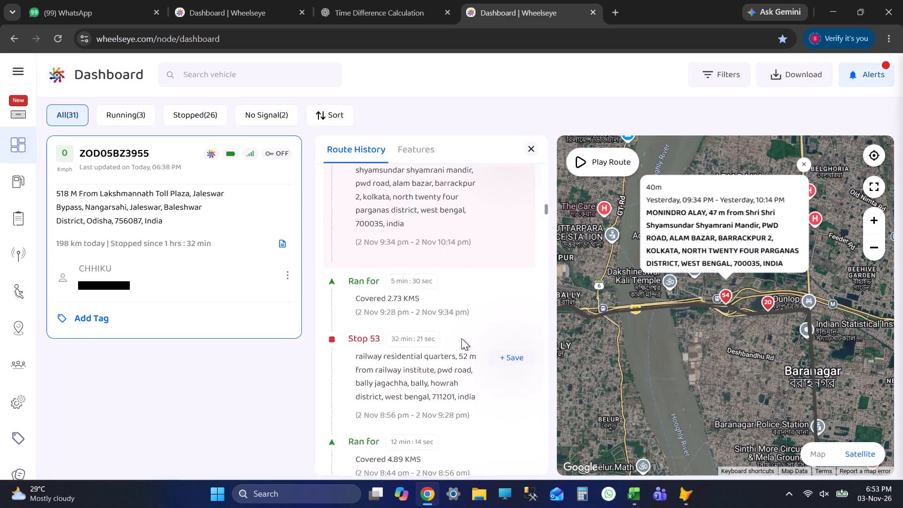
scroll(461, 338, "down", 2)
left_click(455, 347)
left_click_drag(733, 312, 640, 339)
scroll(640, 339, "down", 4)
scroll(640, 339, "up", 1)
scroll(640, 339, "down", 1)
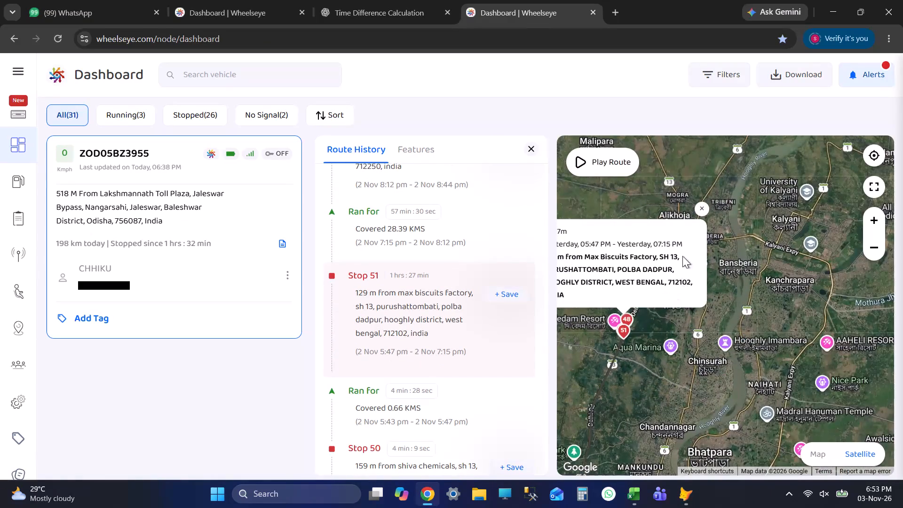
left_click(701, 212)
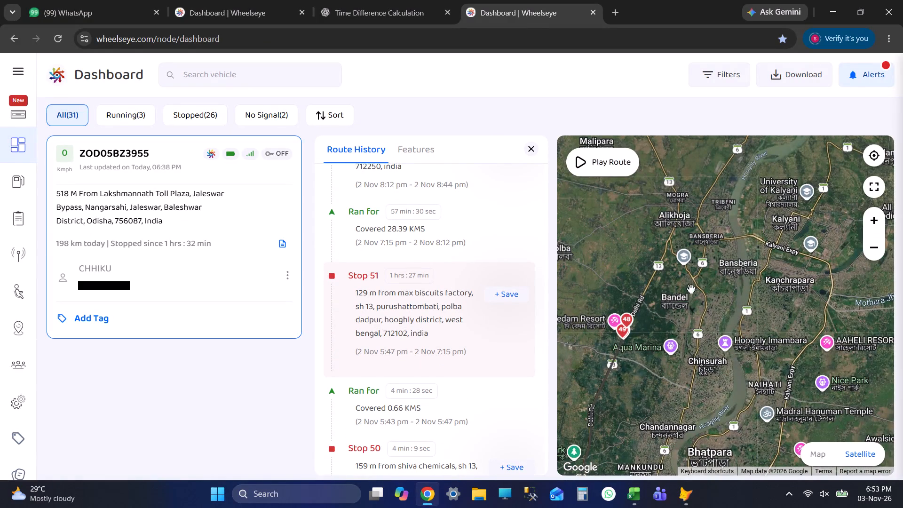
scroll(691, 289, "up", 3)
scroll(691, 289, "down", 1)
scroll(691, 289, "up", 1)
scroll(691, 289, "down", 1)
key("alt+Tab")
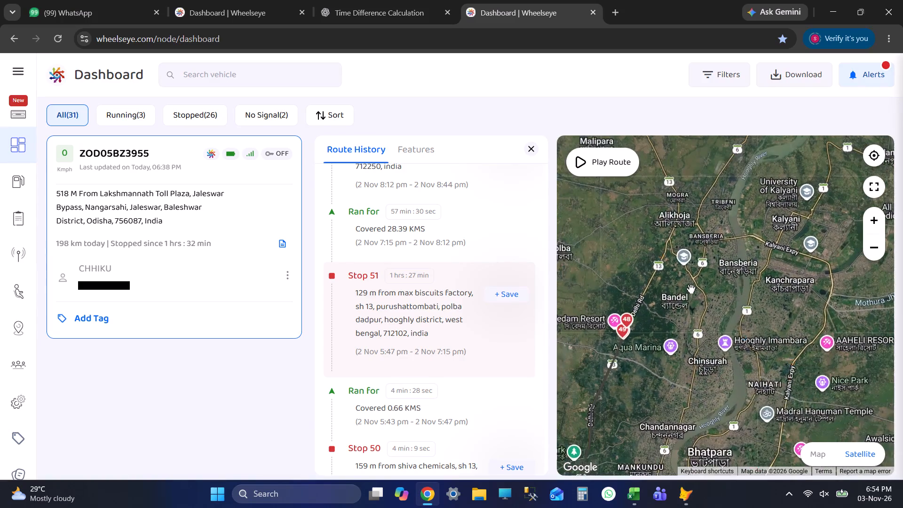
type("BANDEL")
key("Return")
type("BAN")
key("d")
key("Return")
key("Return")
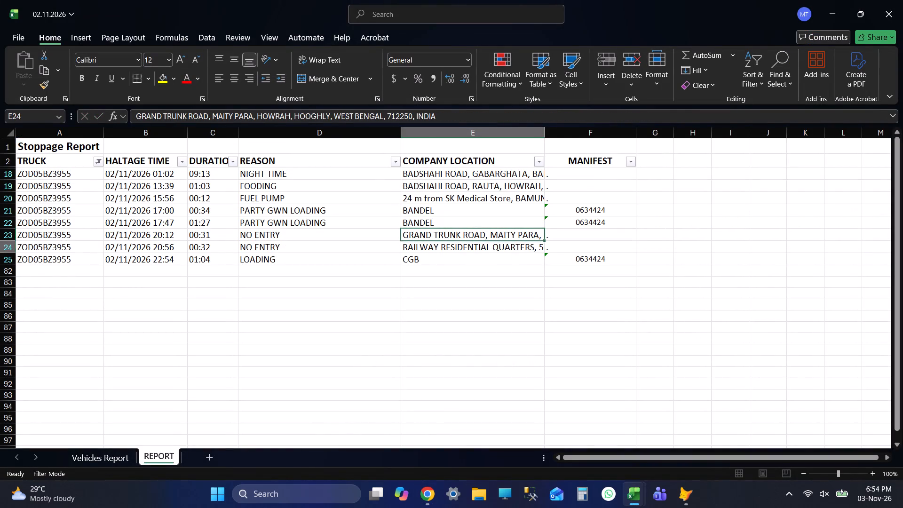
key("Return")
key("ctrl+s")
key("ctrl+s")
key("ctrl+s")
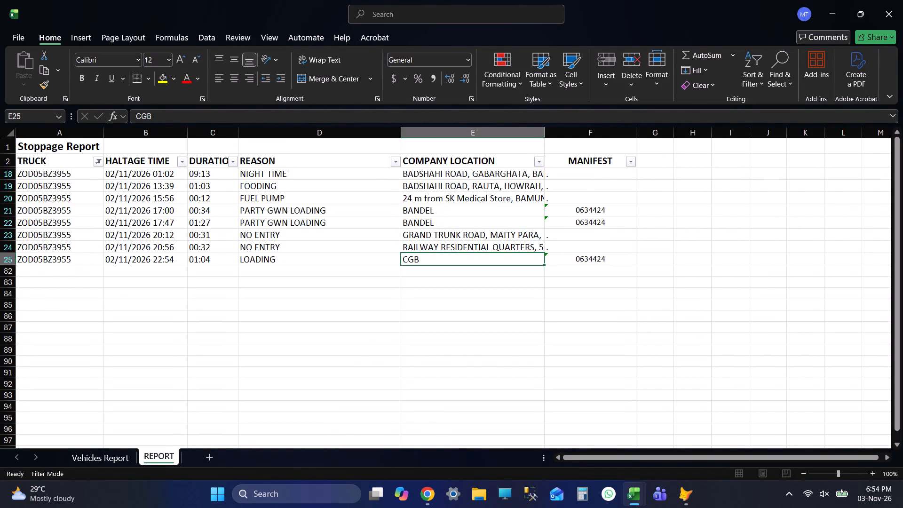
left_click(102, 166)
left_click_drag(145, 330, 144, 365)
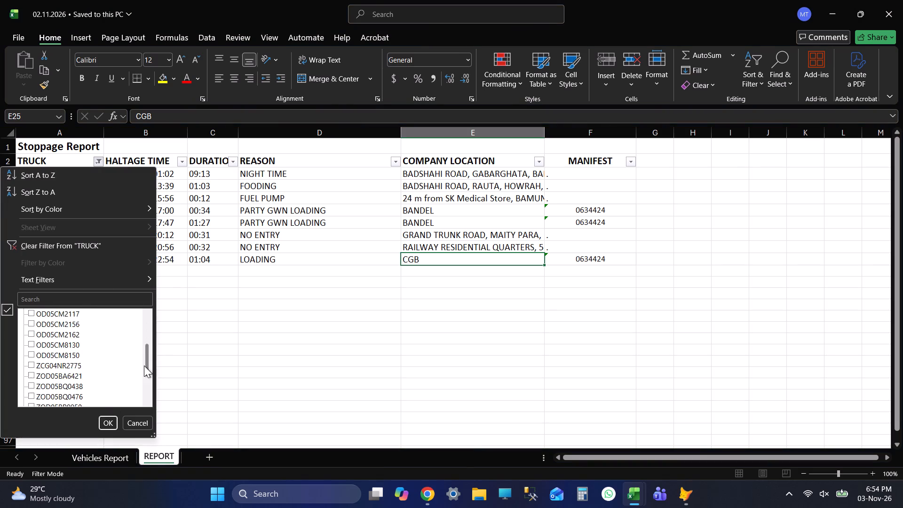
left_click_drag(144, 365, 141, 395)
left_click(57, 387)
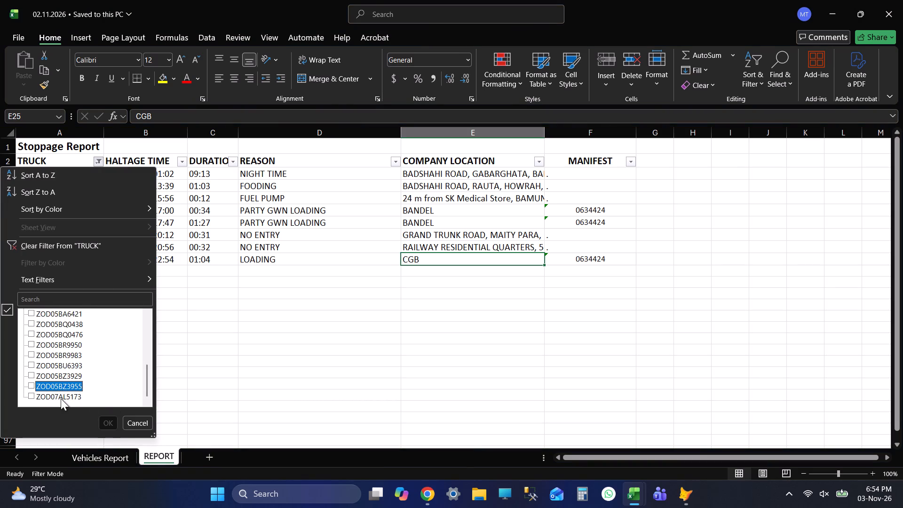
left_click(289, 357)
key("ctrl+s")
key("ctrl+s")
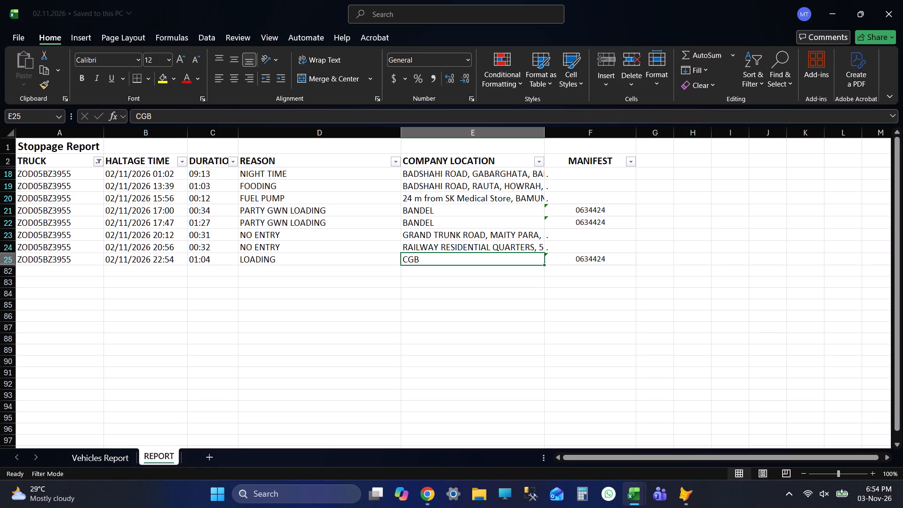
left_click(98, 165)
left_click_drag(149, 342, 149, 381)
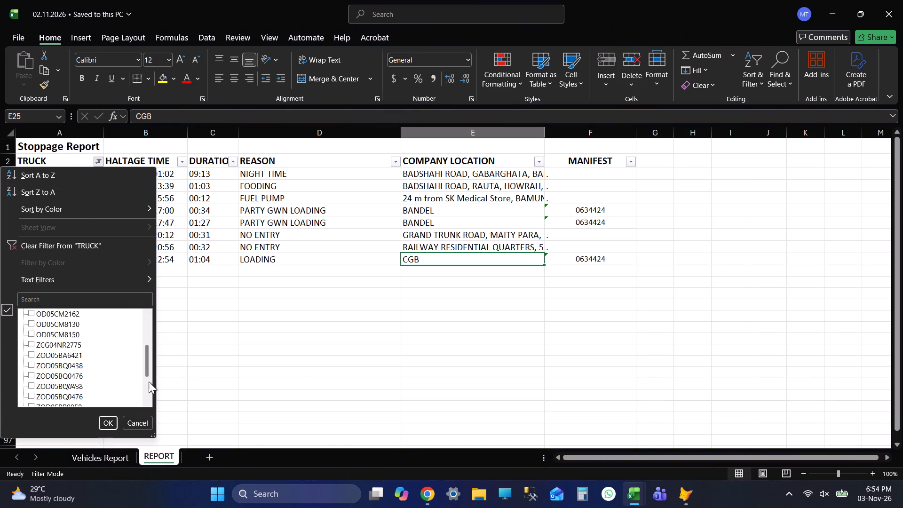
left_click_drag(149, 381, 145, 424)
left_click(51, 384)
left_click(63, 400)
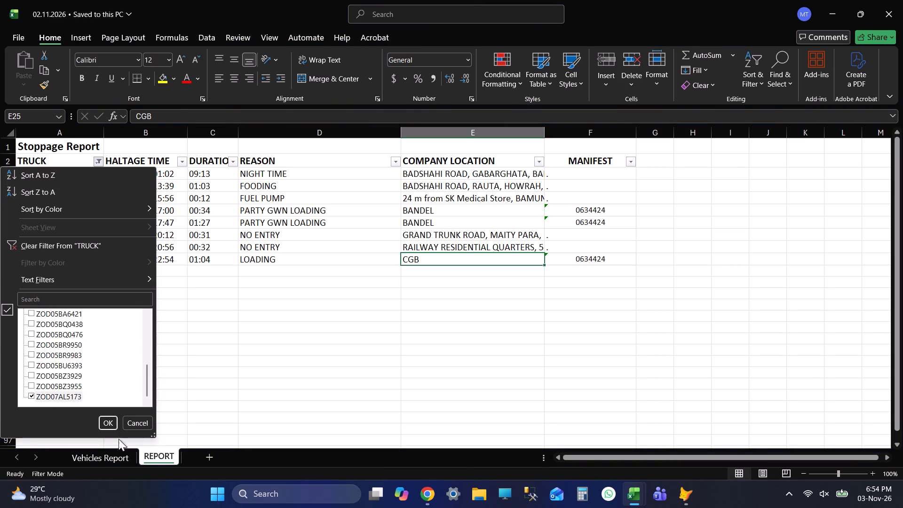
left_click(109, 427)
left_click(394, 283)
key("ctrl+s")
key("ctrl+s")
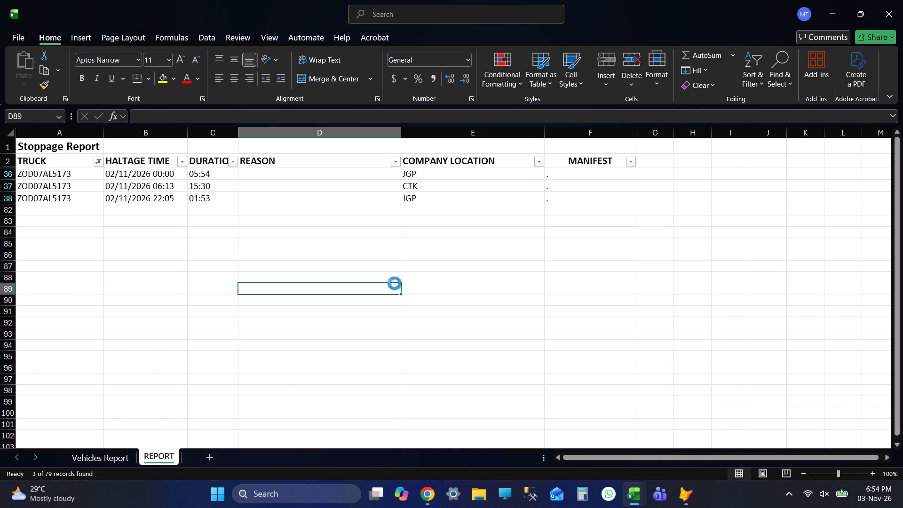
left_click(259, 173)
key("shift+Tab")
key("shift+Tab")
key("shift+Tab")
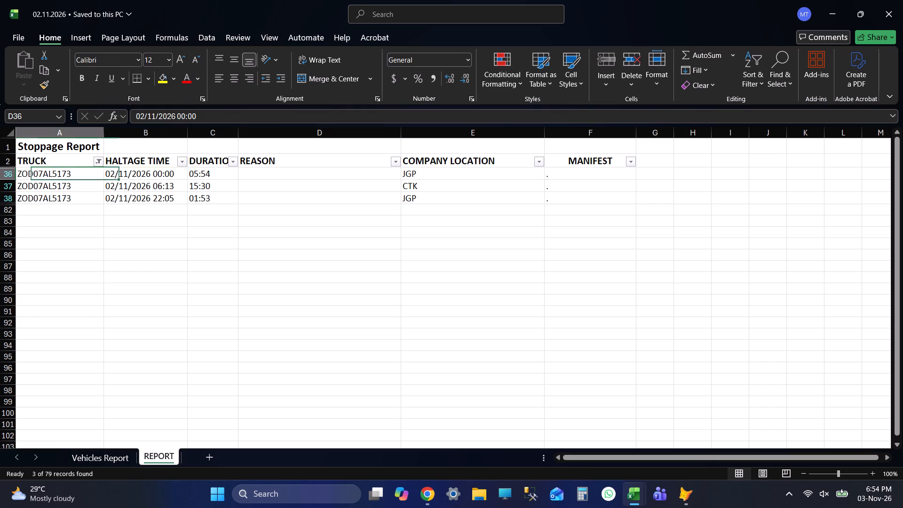
key("shift+Tab")
key("Tab")
key("Tab")
key("Tab")
key("alt+Tab")
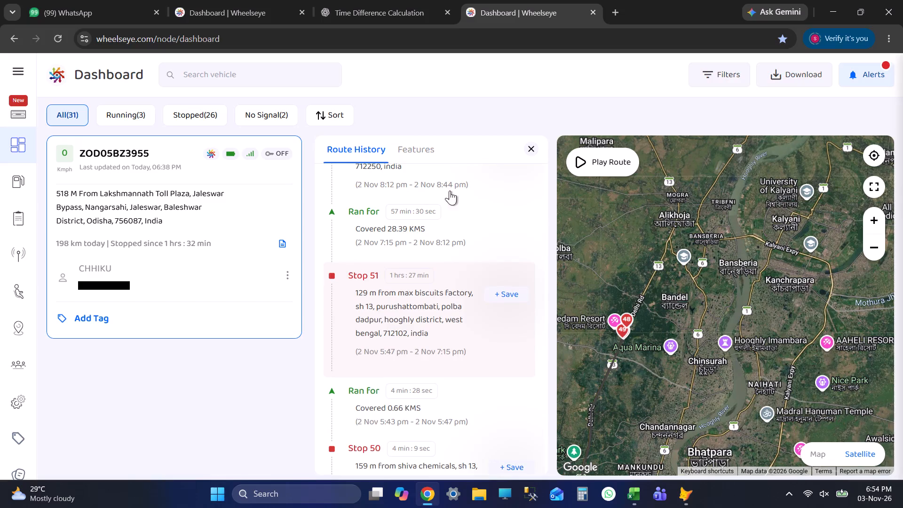
key("alt+Tab")
key("alt+Tab")
key("alt+Tab")
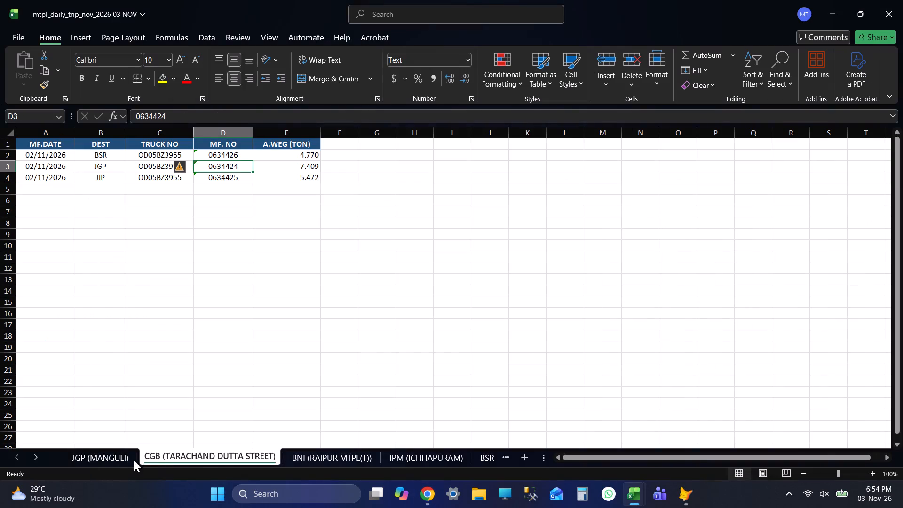
left_click(121, 469)
left_click(98, 466)
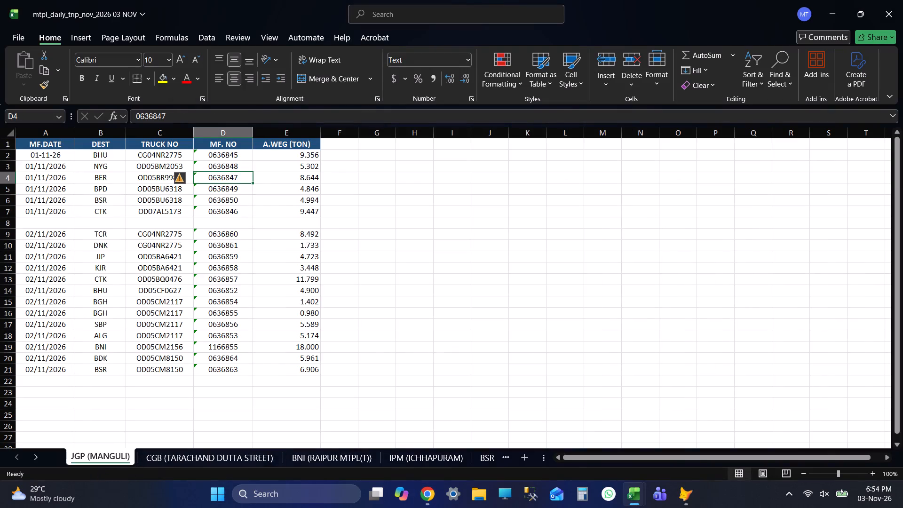
key("alt+Tab")
key("alt+Tab")
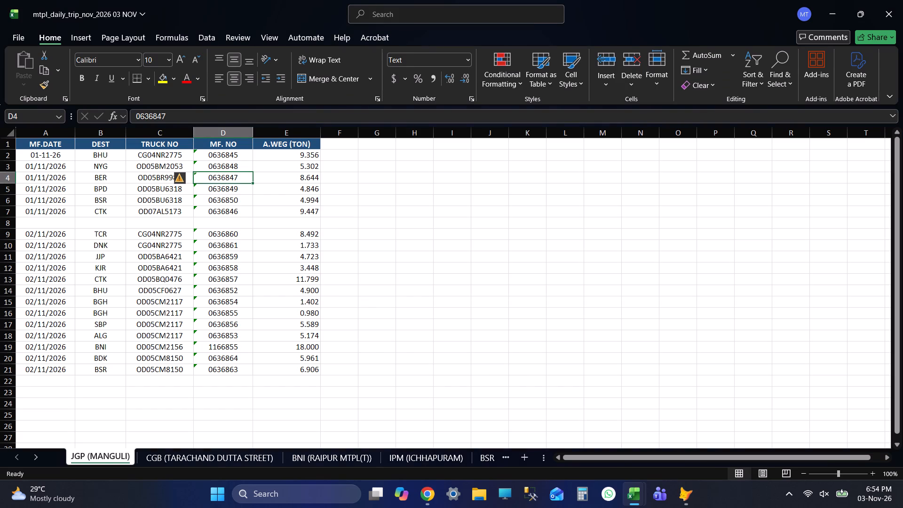
left_click(164, 205)
left_click(179, 216)
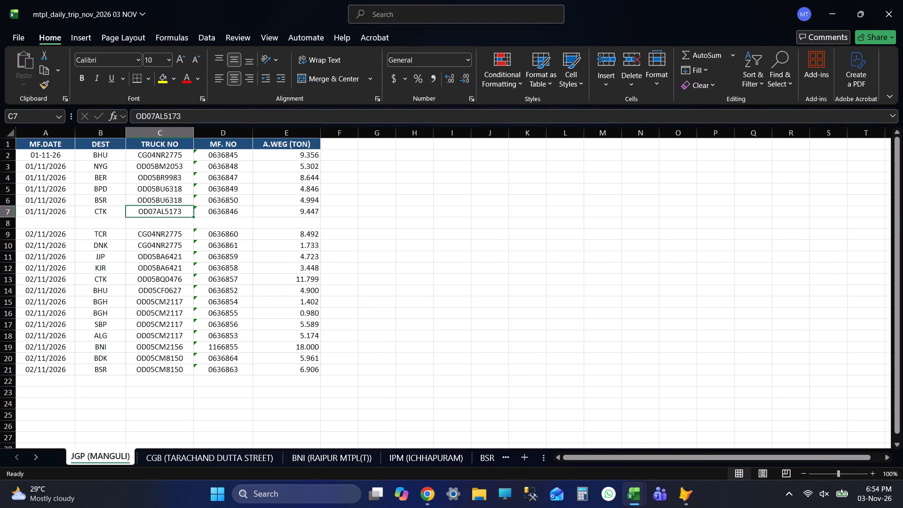
key("alt+Tab")
key("alt+Tab")
key("alt+Tab")
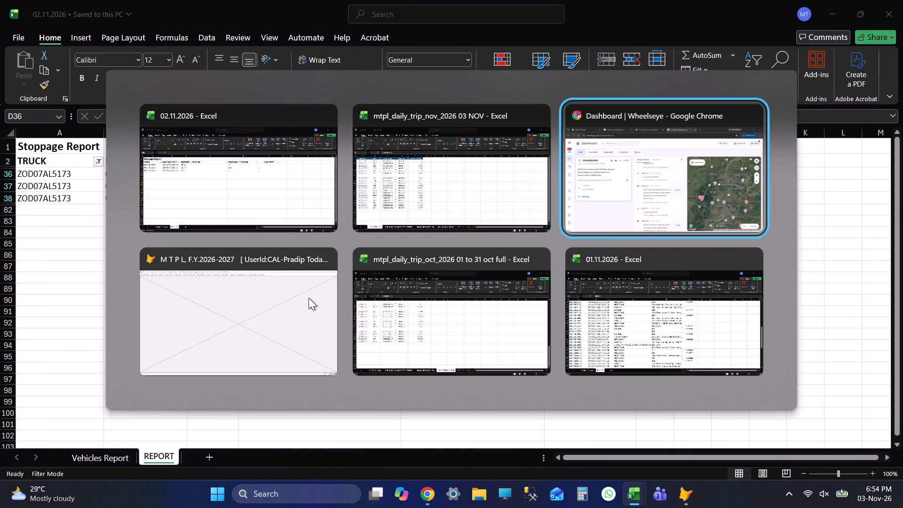
left_click(222, 72)
type("5173")
key("Return")
left_click(161, 272)
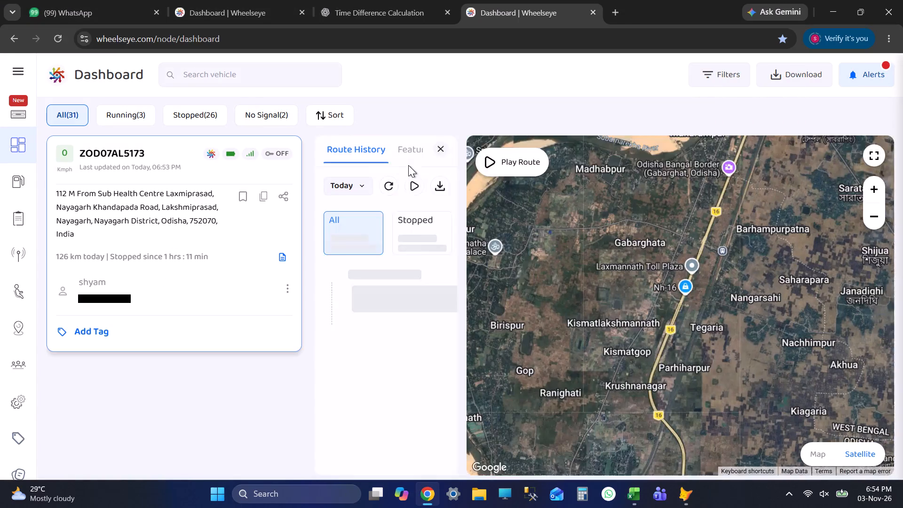
left_click(344, 182)
left_click(396, 273)
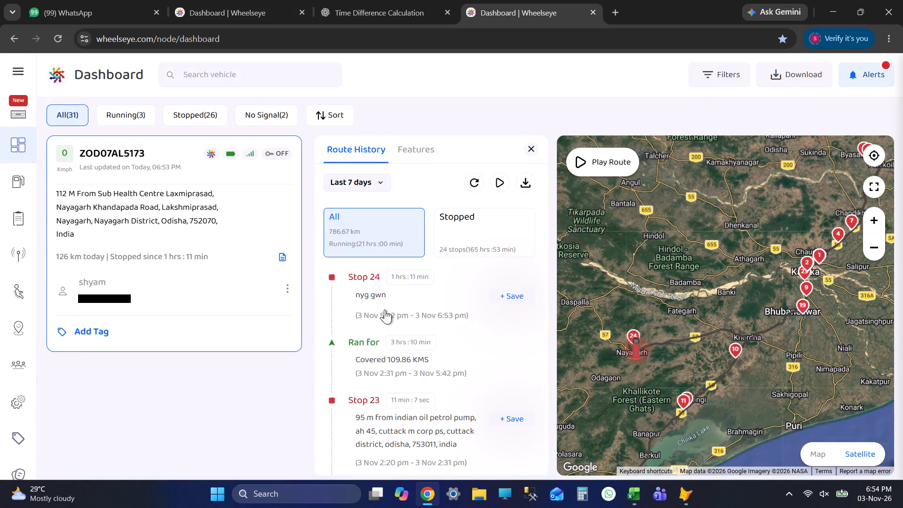
scroll(373, 380, "down", 4)
scroll(412, 397, "up", 1)
scroll(412, 397, "down", 1)
scroll(412, 397, "up", 1)
scroll(412, 397, "down", 6)
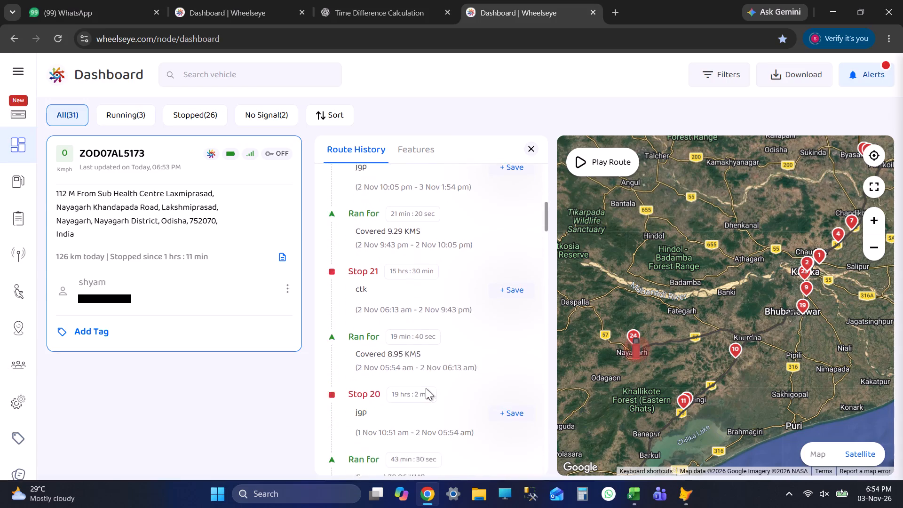
left_click(431, 275)
key("alt+Tab")
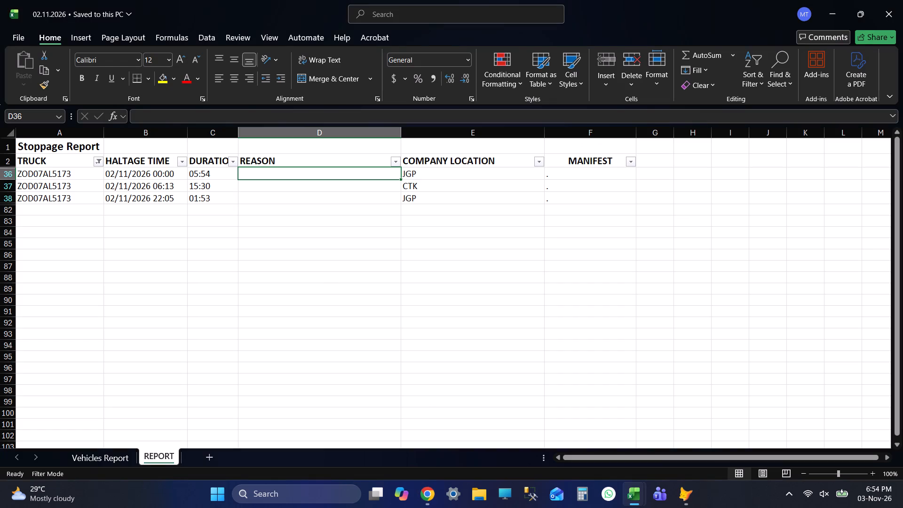
key("alt+Tab")
key("alt+Tab")
key("alt+Tab")
scroll(460, 342, "up", 3)
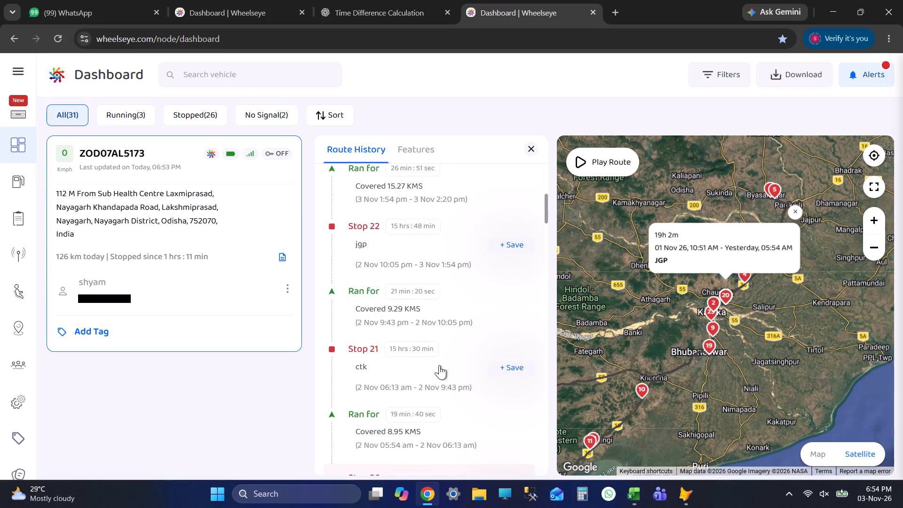
key("alt+Tab")
key("alt+Tab")
scroll(453, 358, "down", 4)
scroll(456, 358, "up", 1)
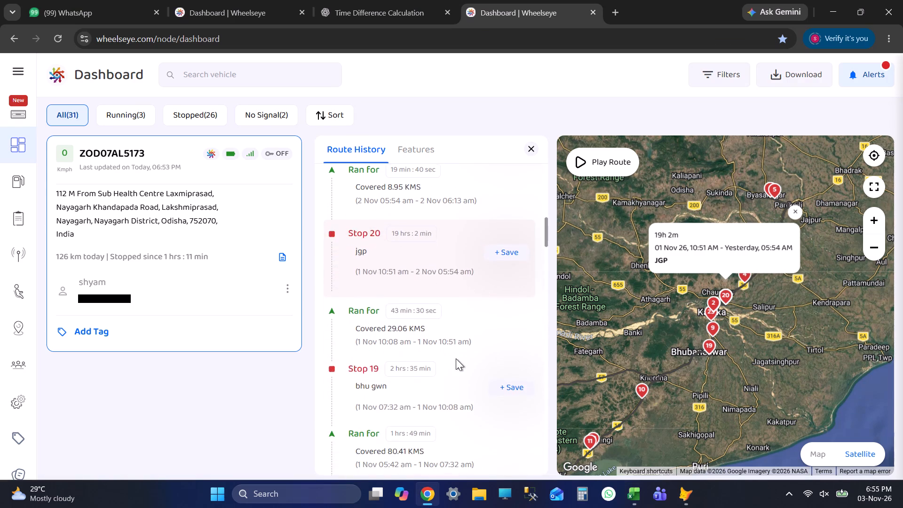
scroll(456, 358, "up", 3)
left_click(445, 356)
scroll(445, 356, "up", 2)
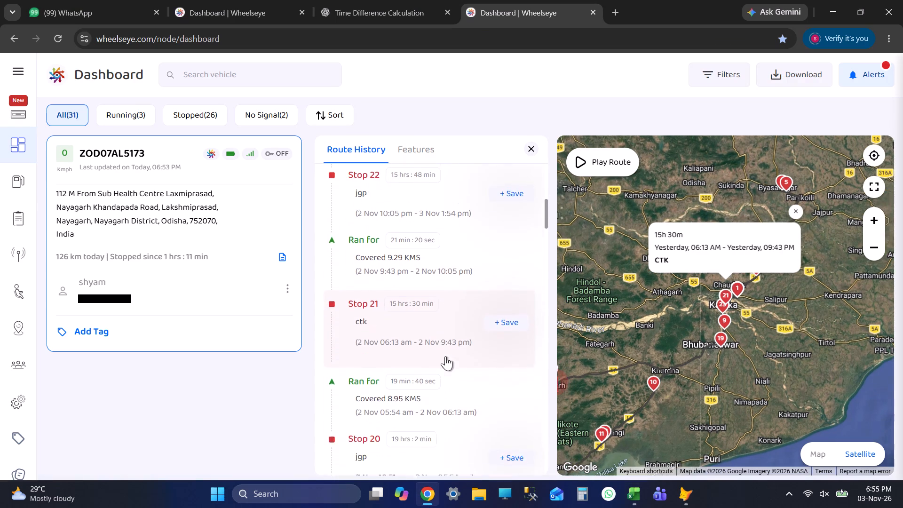
left_click(435, 332)
key("alt+Tab")
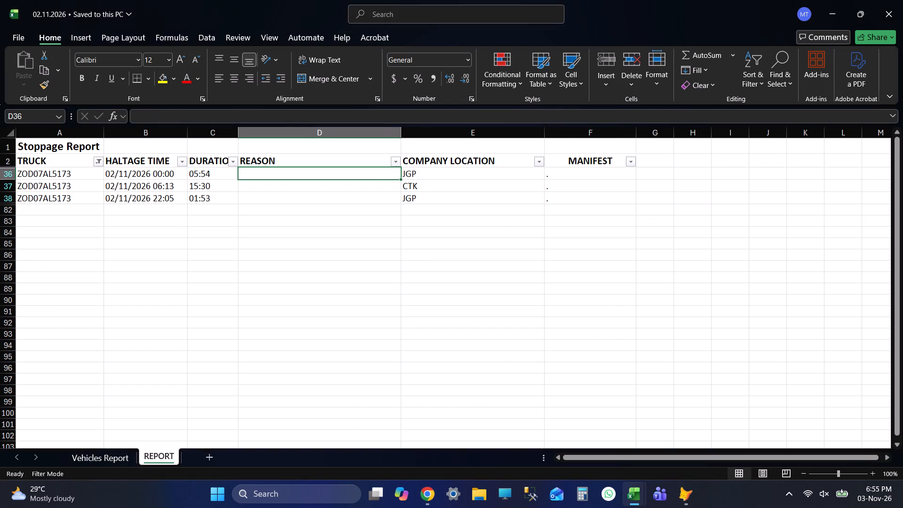
key("alt+Tab")
scroll(448, 351, "up", 5)
scroll(448, 351, "down", 1)
scroll(448, 351, "up", 1)
scroll(448, 351, "down", 1)
scroll(448, 351, "up", 1)
scroll(448, 351, "down", 2)
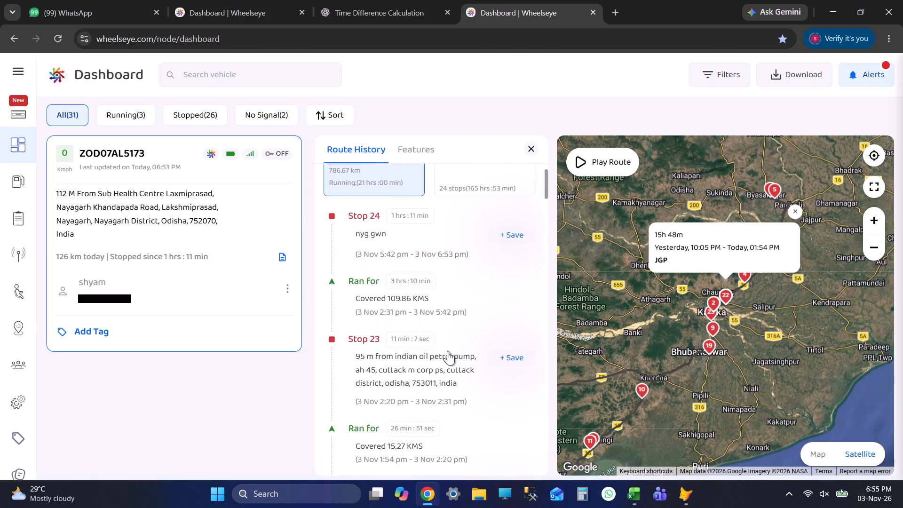
scroll(445, 352, "down", 4)
left_click(445, 349)
scroll(446, 359, "down", 2)
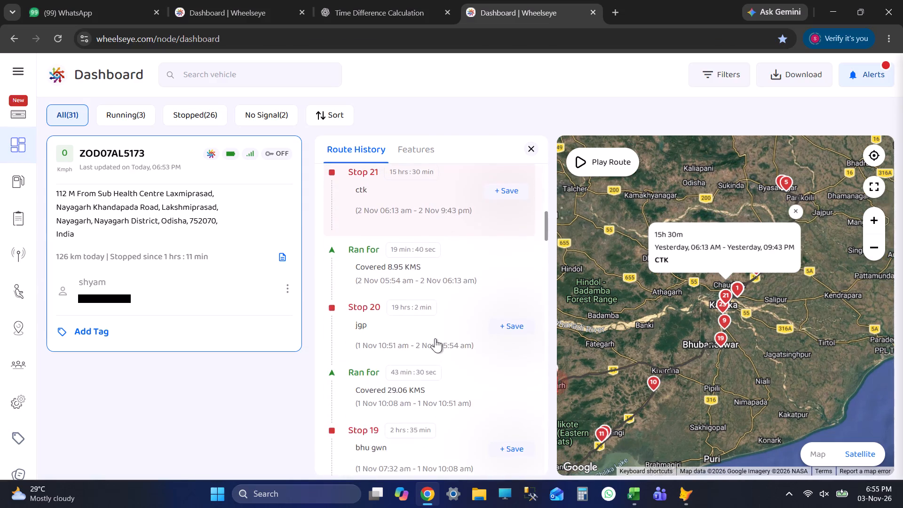
left_click(435, 338)
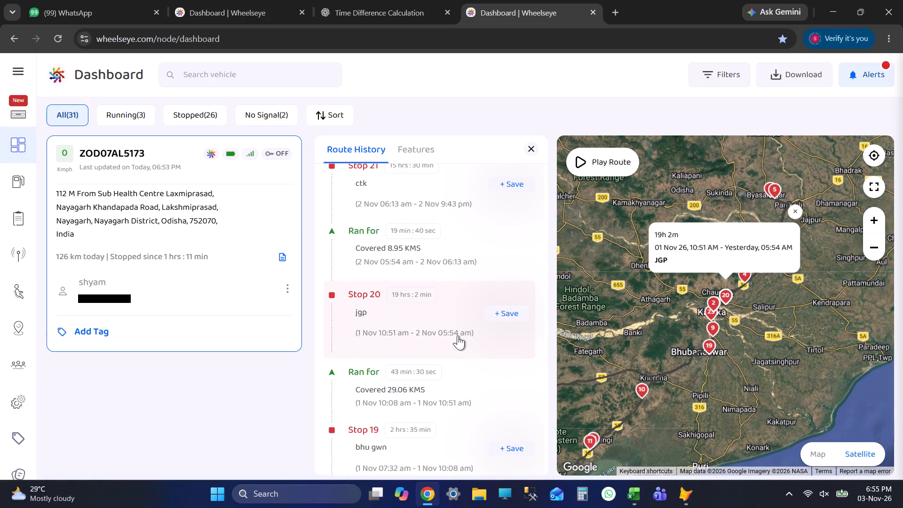
scroll(443, 360, "down", 2)
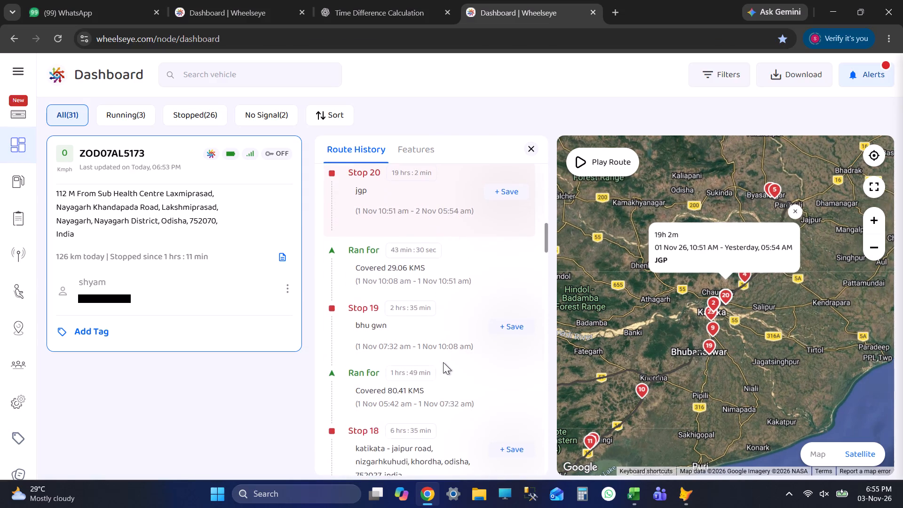
left_click(440, 337)
scroll(441, 342, "down", 2)
left_click(441, 346)
scroll(441, 346, "up", 3)
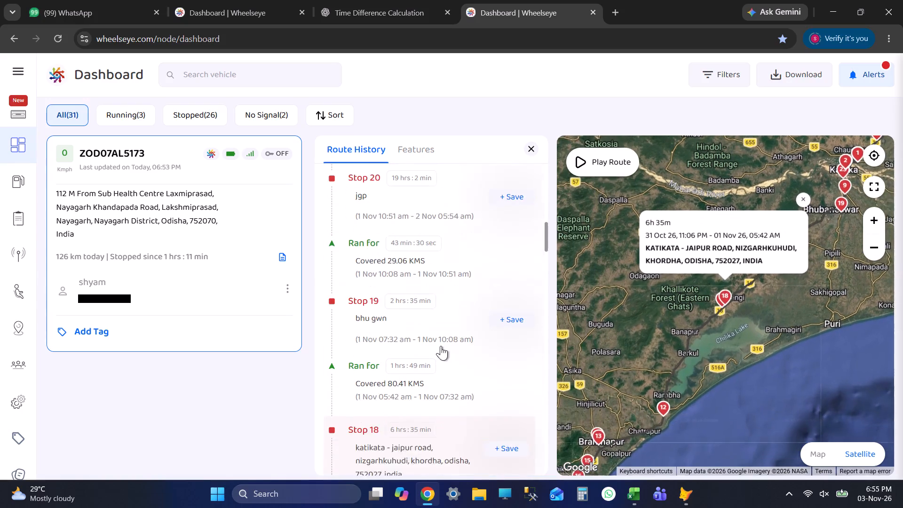
scroll(441, 346, "down", 6)
left_click(440, 337)
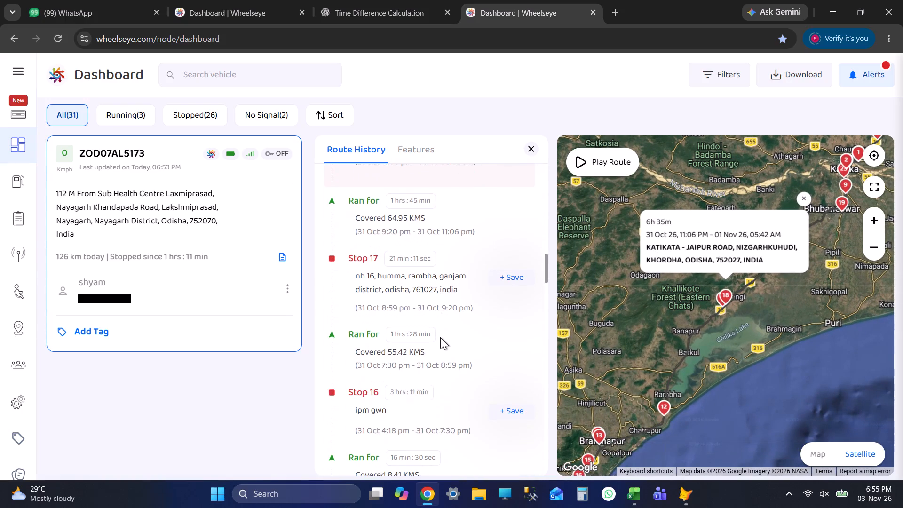
left_click(439, 400)
scroll(449, 386, "up", 3)
left_click(447, 346)
scroll(447, 346, "up", 3)
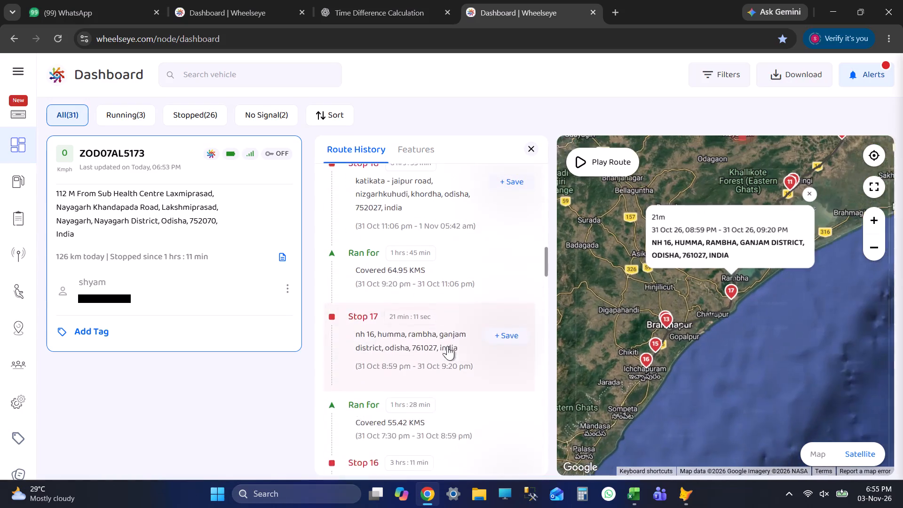
left_click(447, 346)
scroll(445, 346, "up", 4)
left_click(425, 395)
scroll(432, 365, "up", 3)
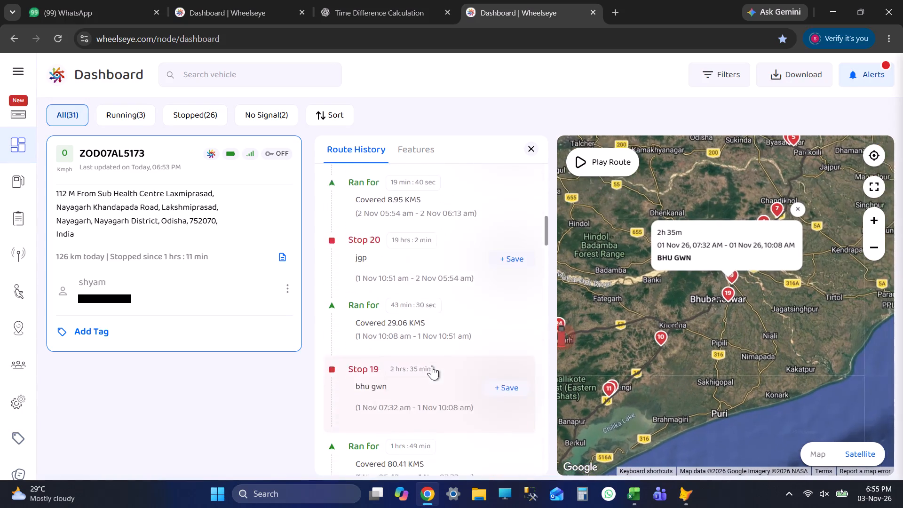
left_click(430, 390)
key("alt+Tab")
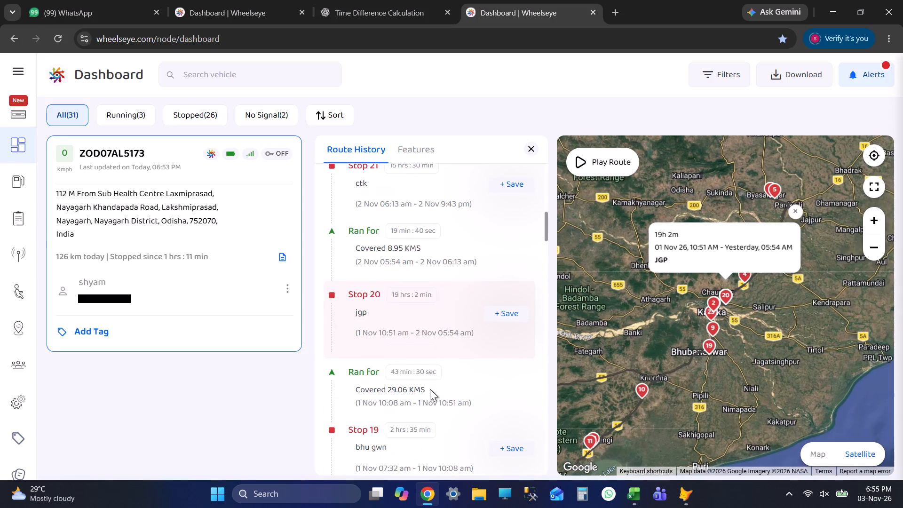
key("alt+Tab")
key("alt+Tab")
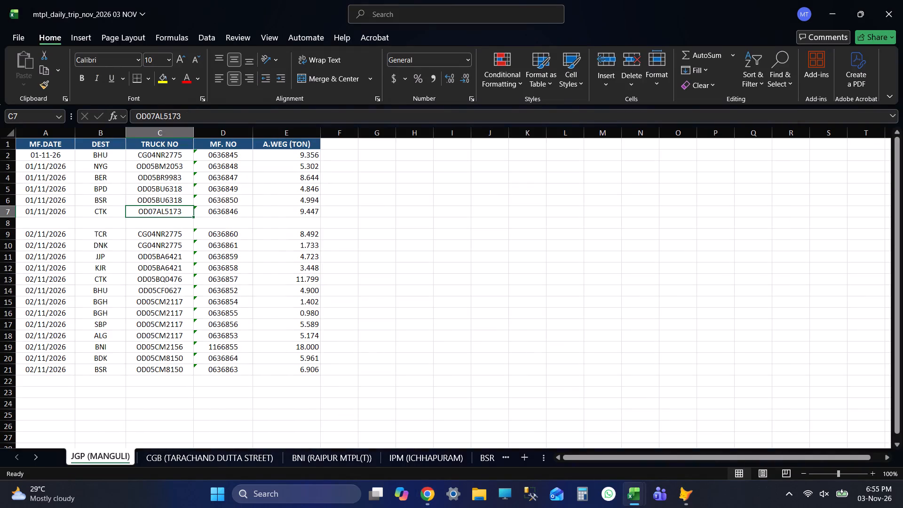
key("Tab")
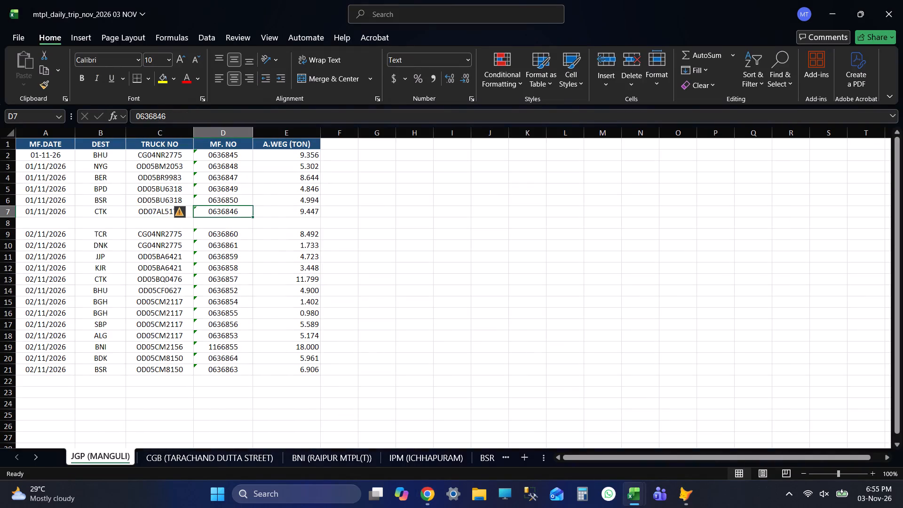
key("ctrl+c")
key("alt+Tab")
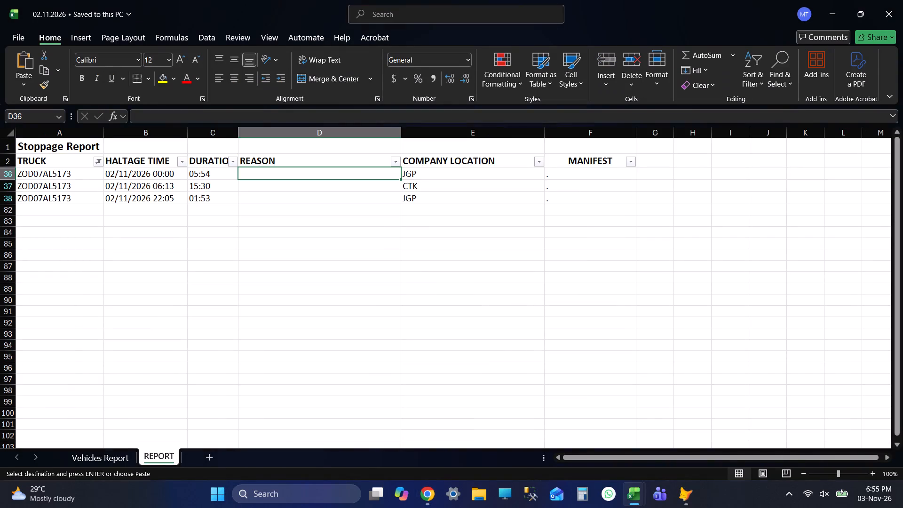
type("LOADING")
key("Tab")
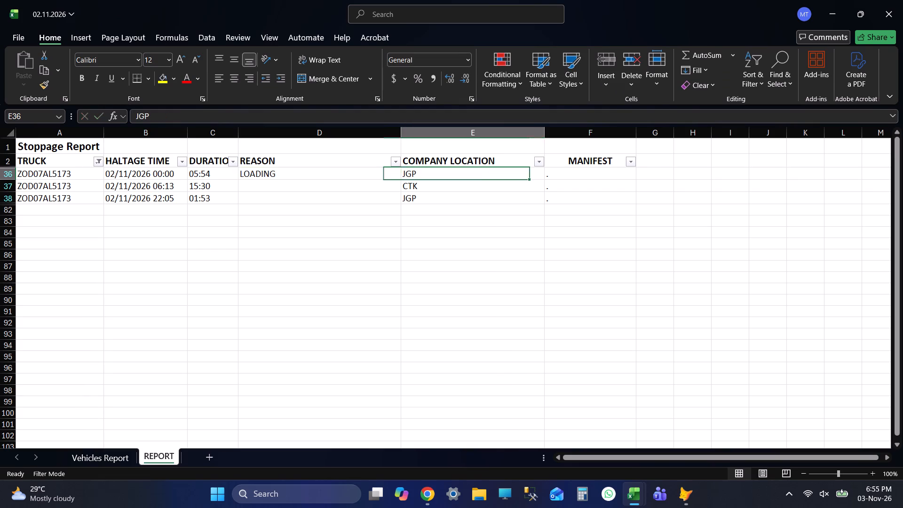
key("Tab")
key("ctrl+v")
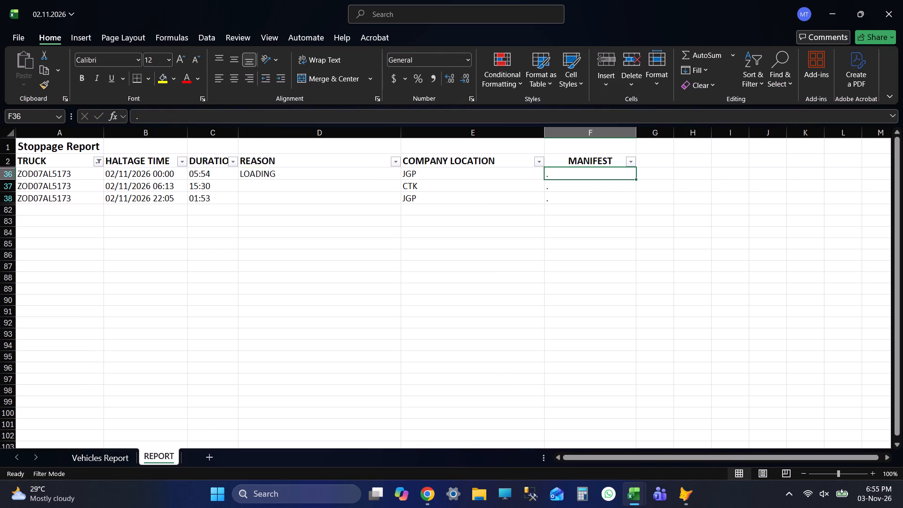
key("alt+Tab")
key("ctrl+c")
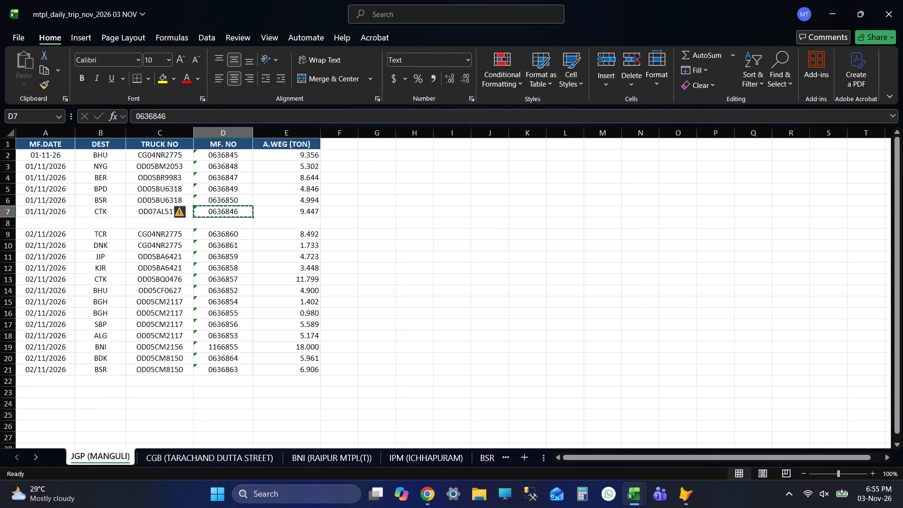
key("alt+Tab")
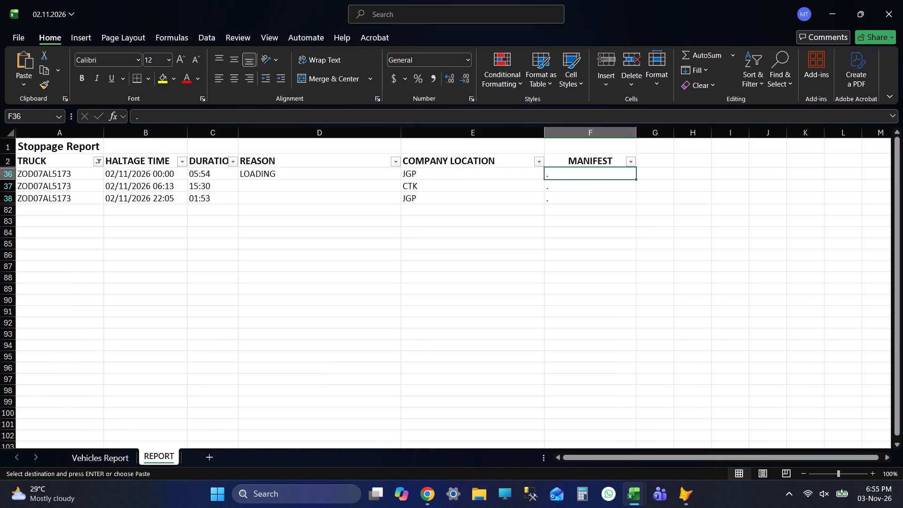
key("ctrl+v")
key("Return")
key("Return")
key("shift+Tab")
key("shift+Tab")
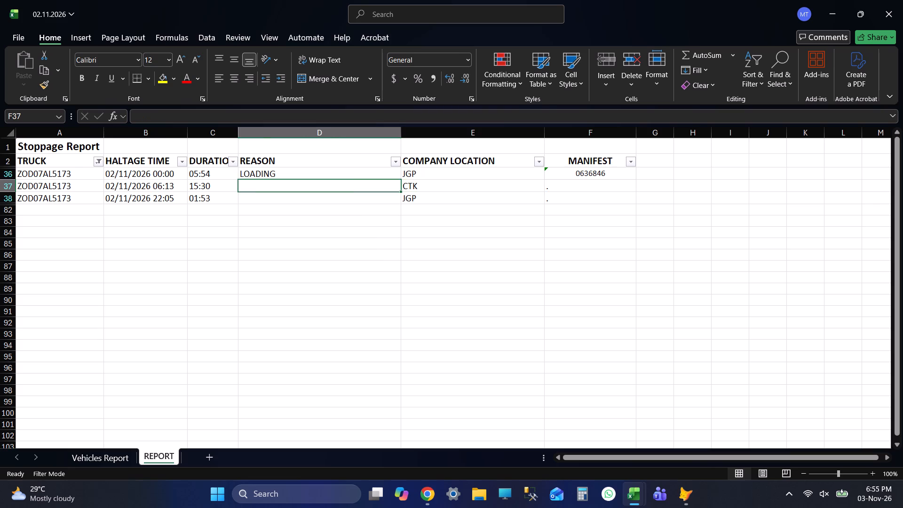
type("UNLOADING")
key("Tab")
key("Tab")
key("ctrl+v")
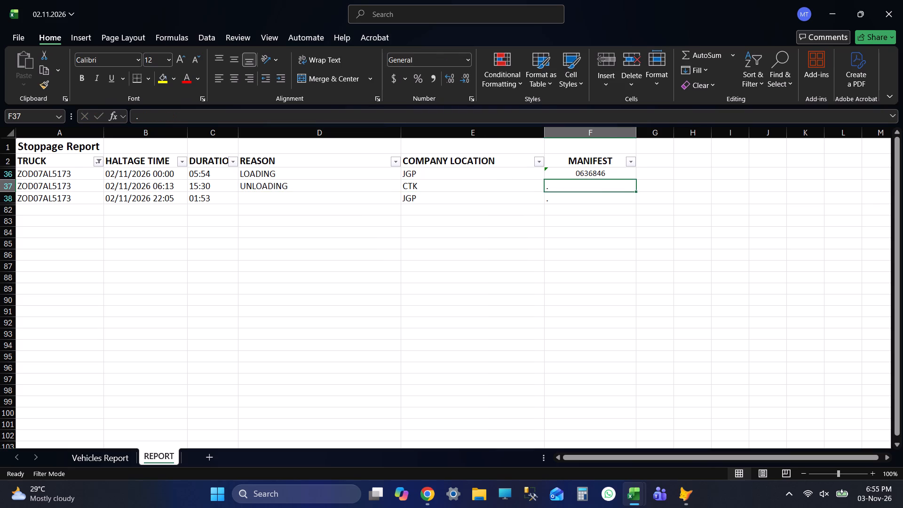
key("alt+Tab")
key("ctrl+c")
key("alt+Tab")
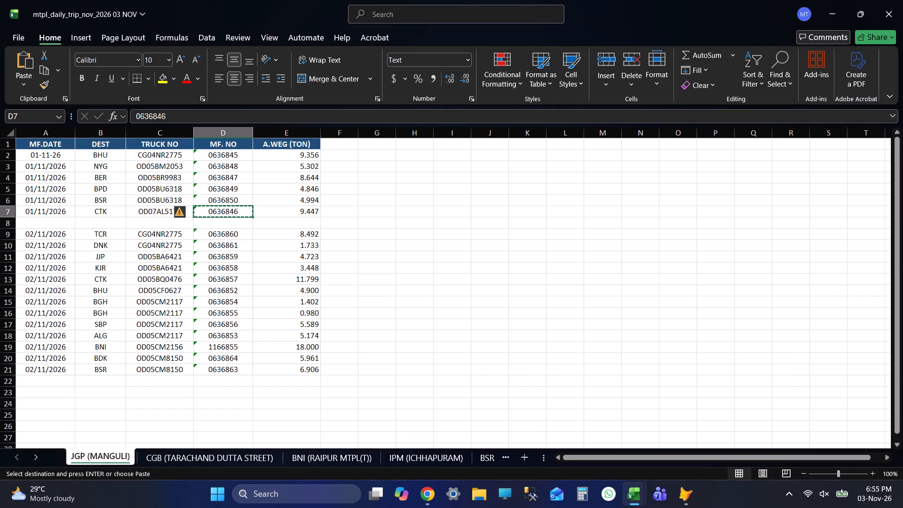
key("ctrl+v")
key("Return")
key("Return")
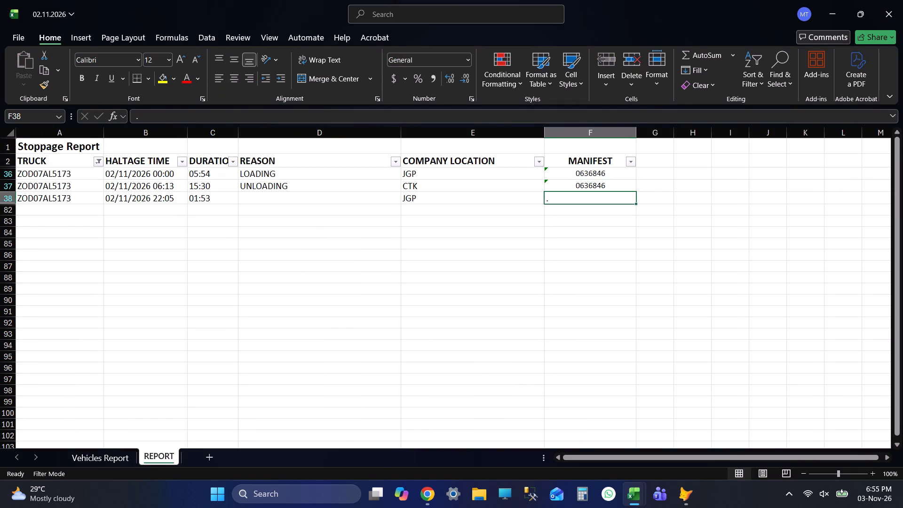
key("shift+Tab")
key("shift+Tab")
type("LOADING")
key("Tab")
key("Tab")
key("ctrl+s")
key("alt+Tab")
key("alt+Tab")
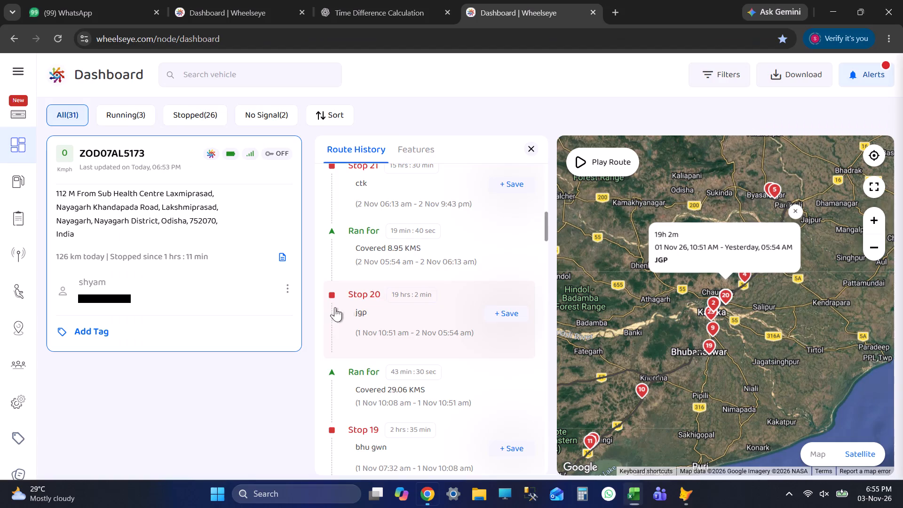
scroll(424, 373, "up", 3)
left_click(424, 358)
scroll(424, 358, "up", 4)
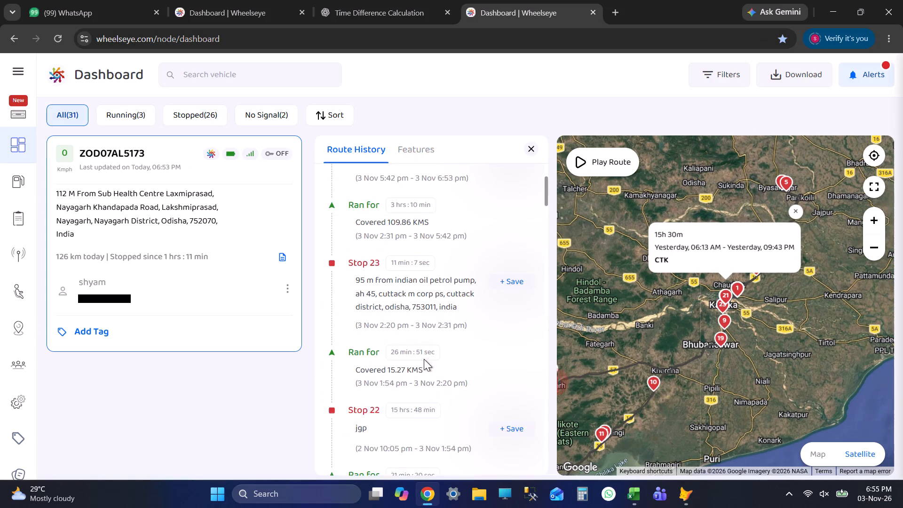
left_click(426, 431)
scroll(426, 431, "up", 3)
left_click(426, 389)
scroll(429, 389, "up", 5)
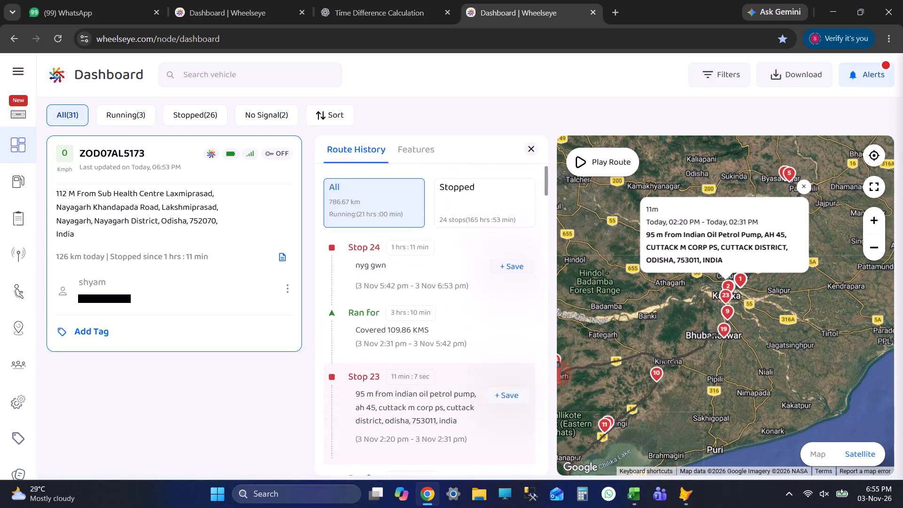
left_click(415, 289)
Return to the 02.11.2026 report and save it.
key("alt+Tab")
key("ctrl+s")
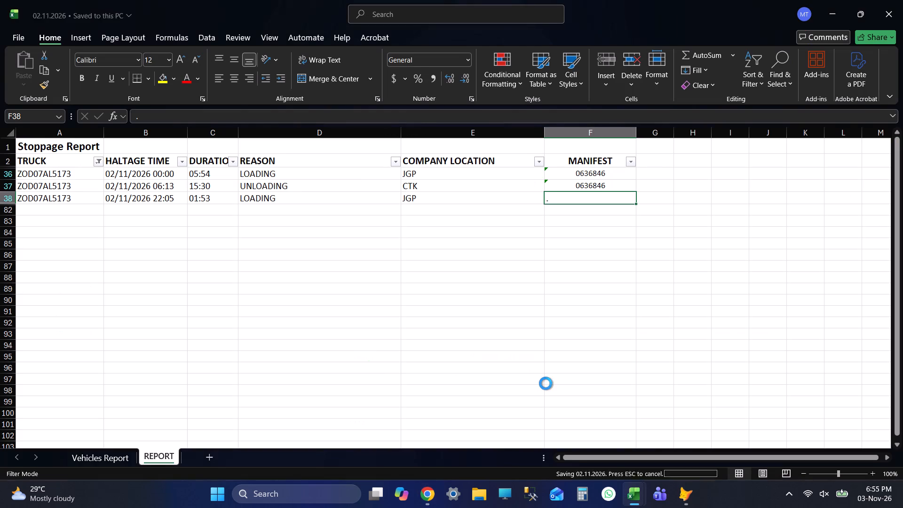
key("ctrl+s")
Look through the JGP (MANGULI) sheet of the November daily trip workbook for truck 5173's 2 November manifest, and save the 02.11.2026 report.
key("alt+Tab")
key("alt+Tab")
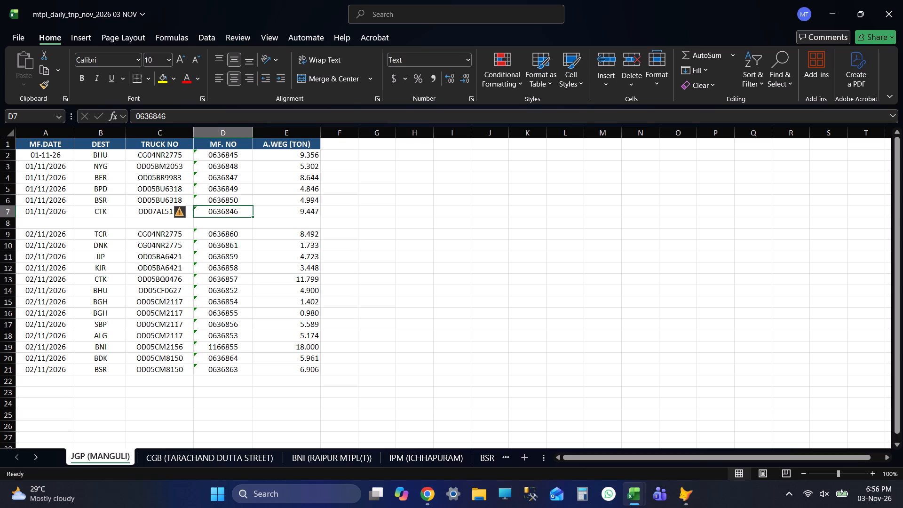
left_click(169, 236)
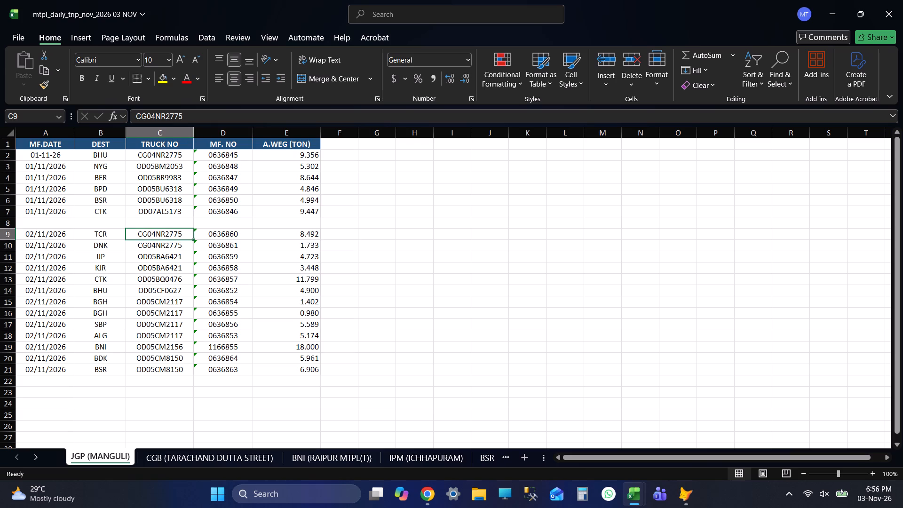
left_click(176, 265)
left_click(175, 308)
left_click(169, 346)
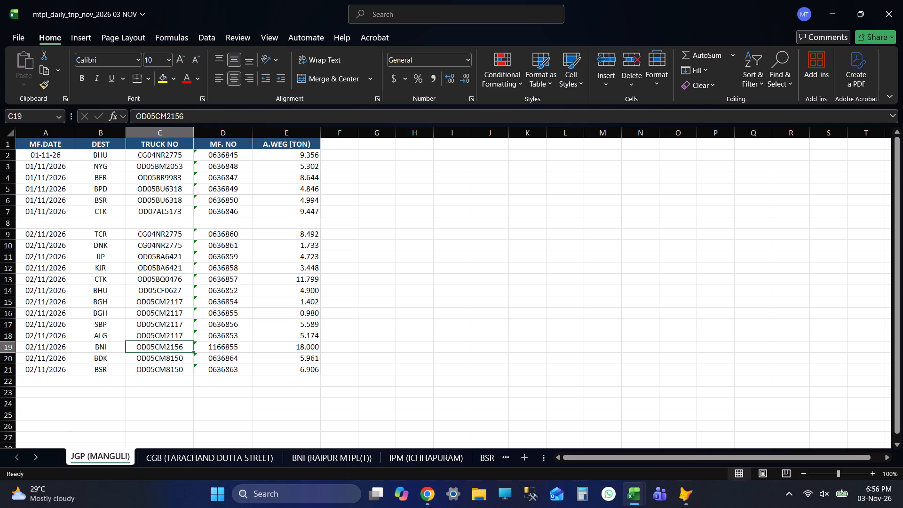
key("alt+Tab")
key("ctrl+s")
key("alt+Tab")
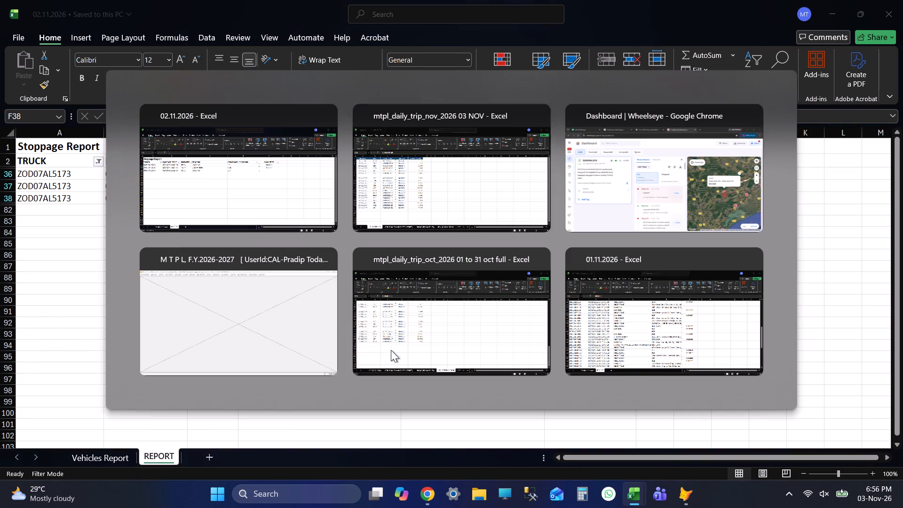
key("alt+Tab")
key("alt+Tab")
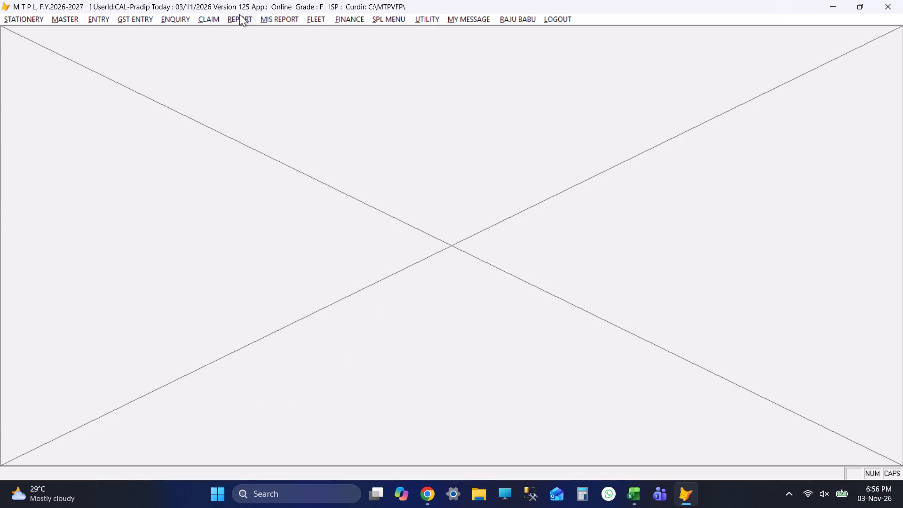
left_click(239, 14)
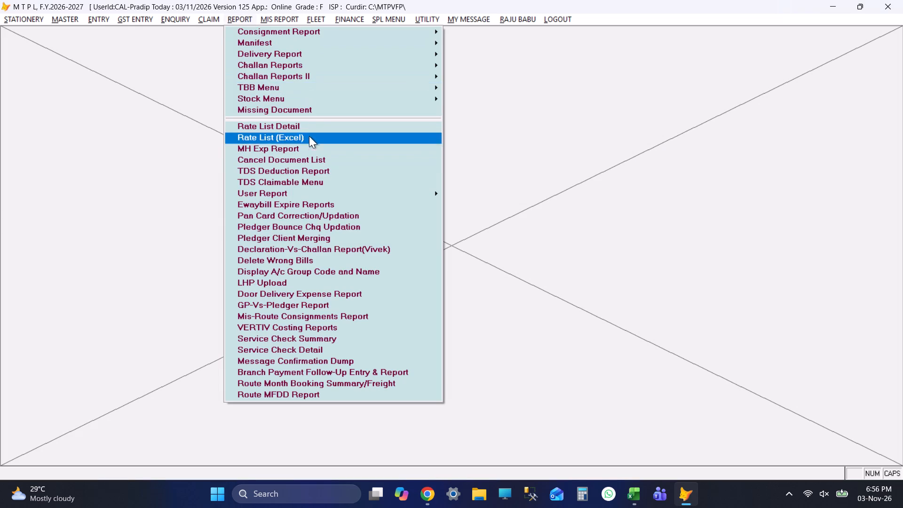
left_click(281, 44)
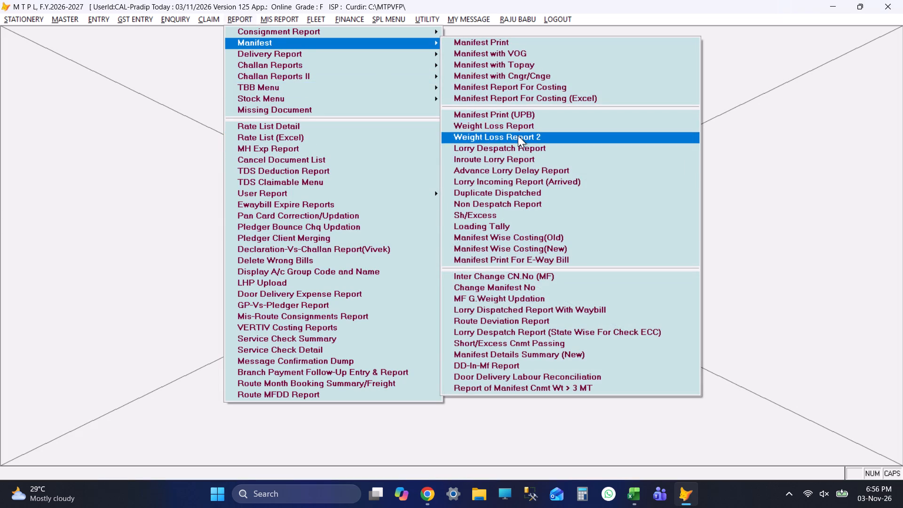
left_click(514, 128)
type("JGP")
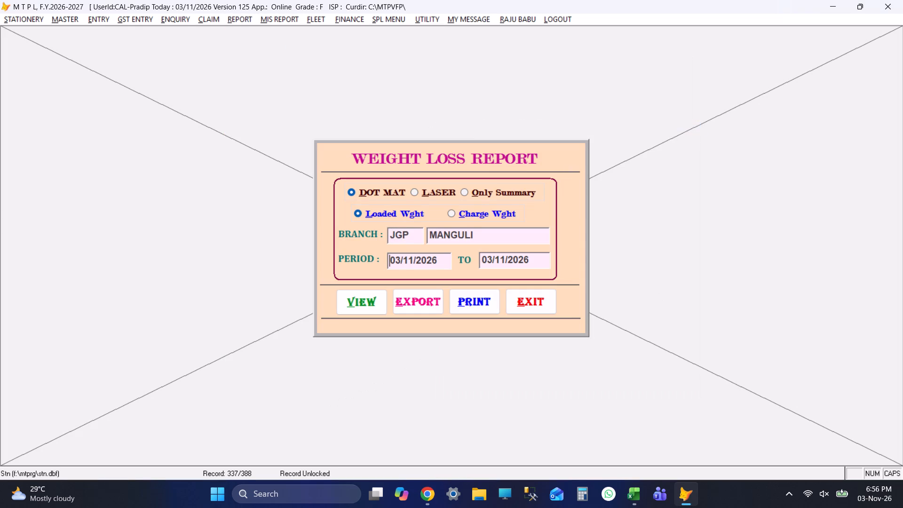
key("Return")
key("Return")
key("Return")
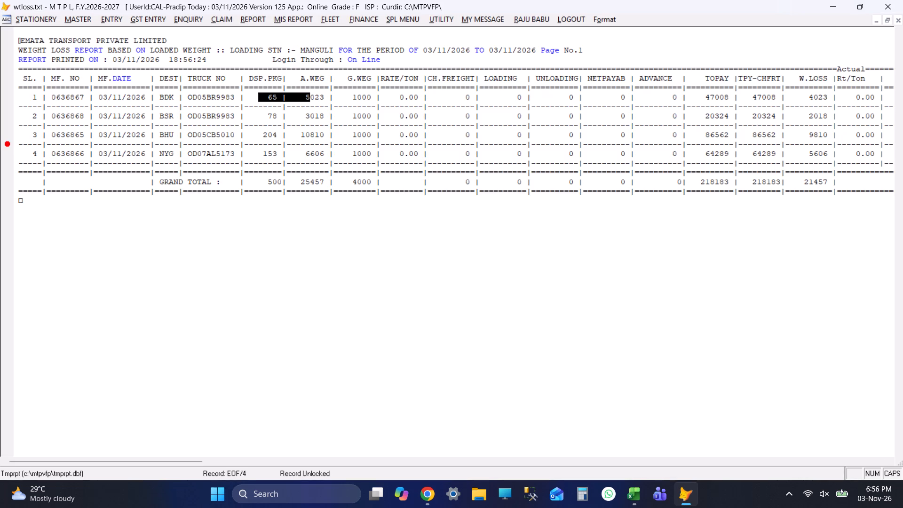
triple_click(206, 155)
double_click(207, 153)
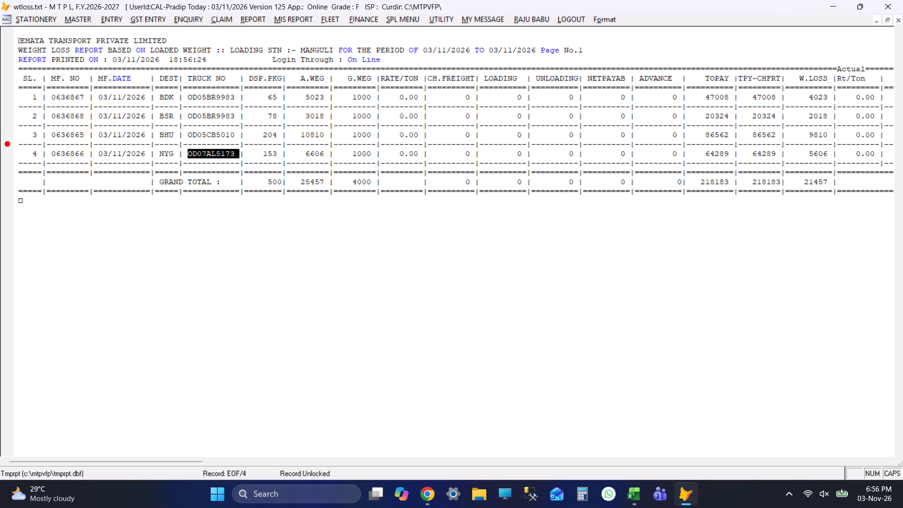
key("alt+Tab")
key("alt+Tab")
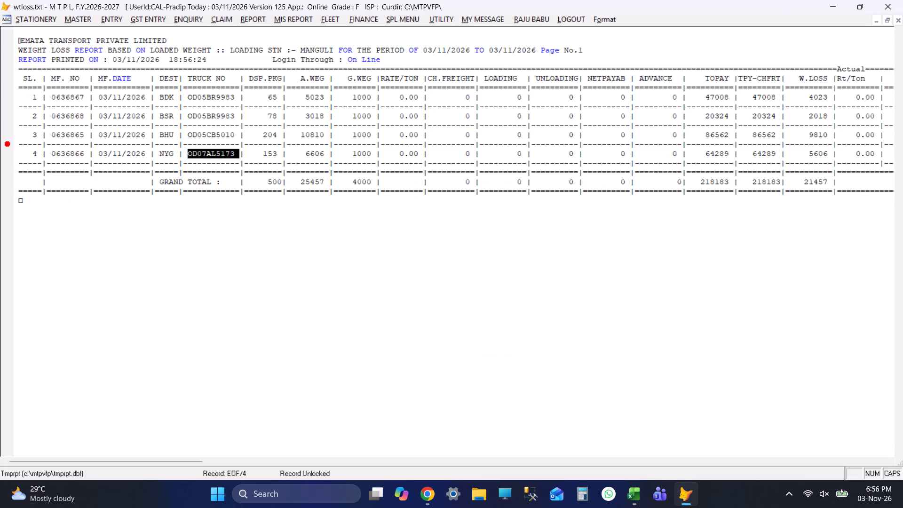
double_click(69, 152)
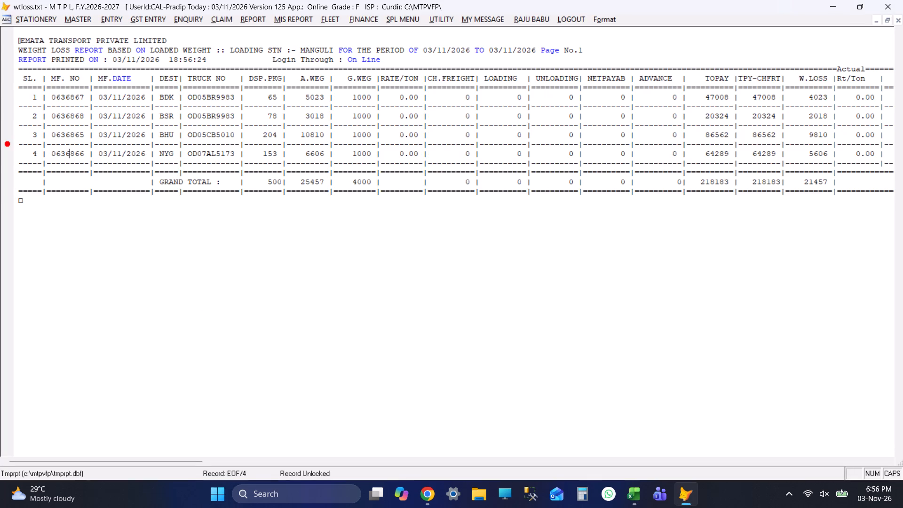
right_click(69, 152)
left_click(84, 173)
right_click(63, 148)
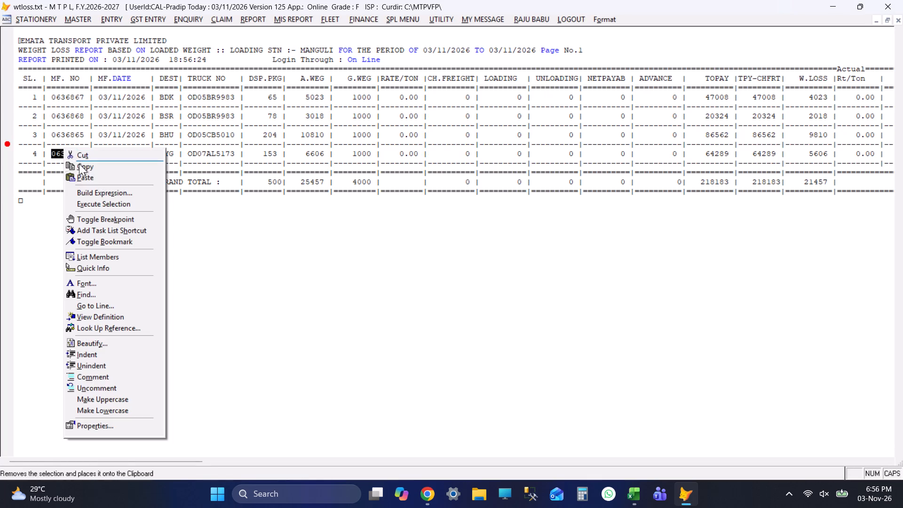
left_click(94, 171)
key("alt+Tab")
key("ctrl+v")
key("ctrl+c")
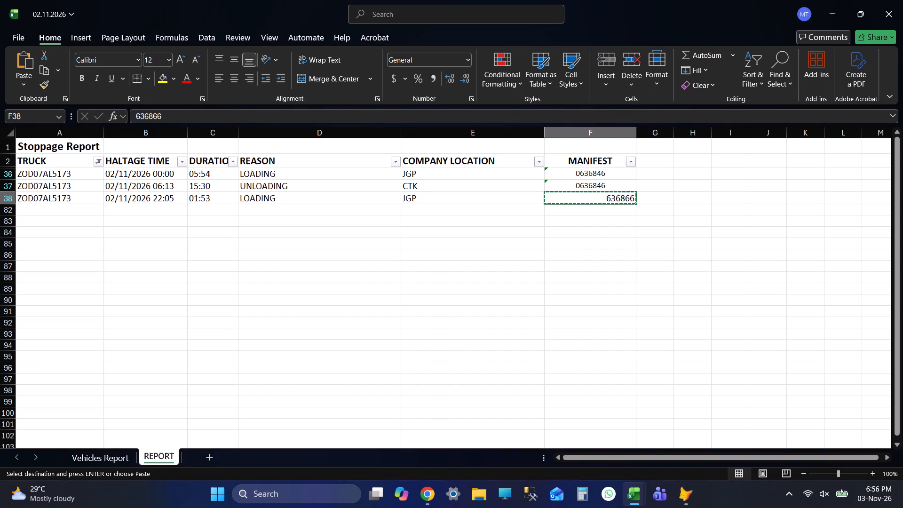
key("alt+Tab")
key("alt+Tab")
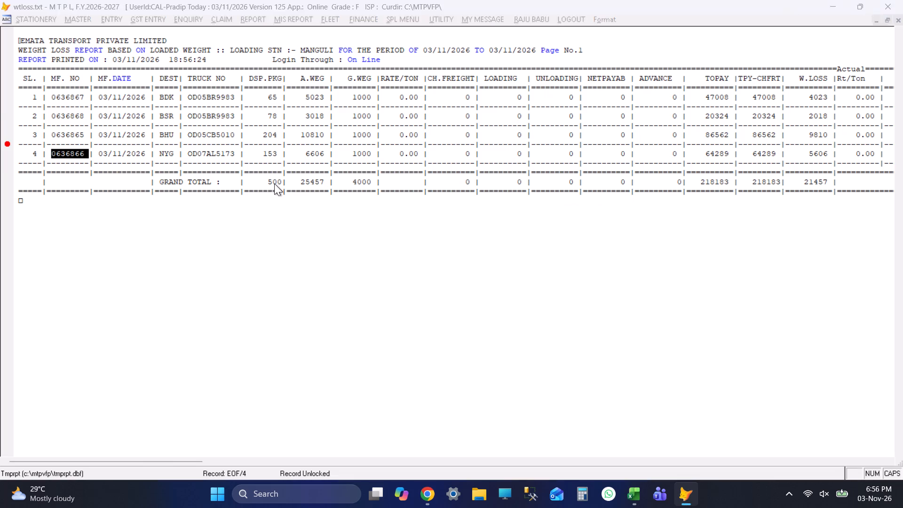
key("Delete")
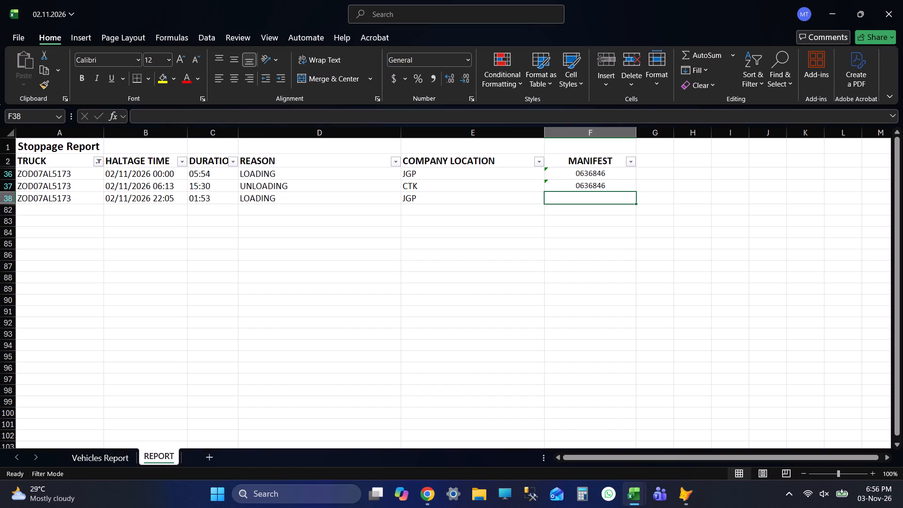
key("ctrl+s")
key("alt+Tab")
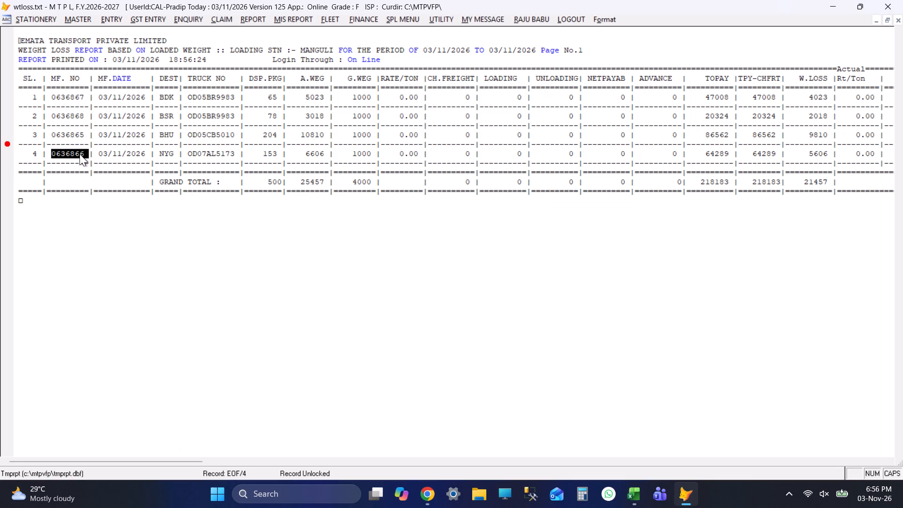
right_click(60, 154)
left_click(101, 175)
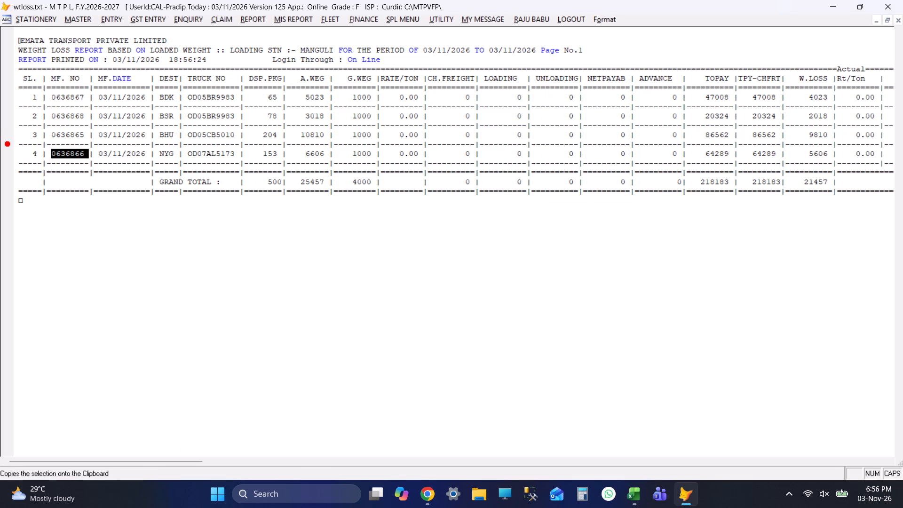
key("alt+Tab")
key("ctrl+v")
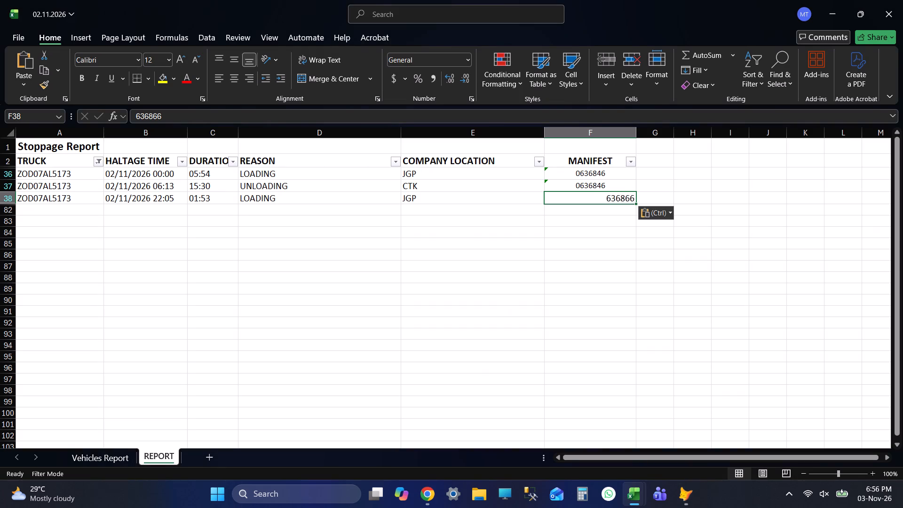
Format the 22:05 halt's manifest number at font size 10, centre it and save the workbook.
left_click(158, 62)
type("10")
key("Return")
left_click(238, 80)
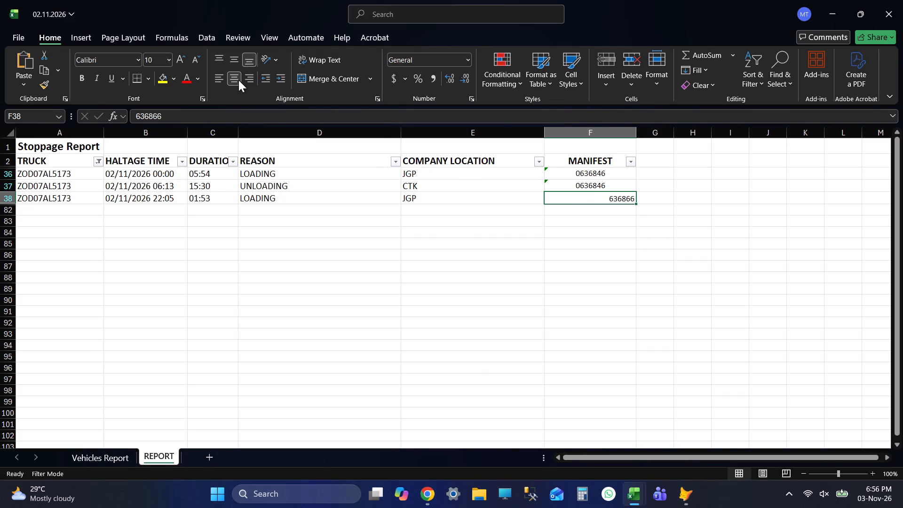
left_click(607, 272)
key("ctrl+s")
key("ctrl+s")
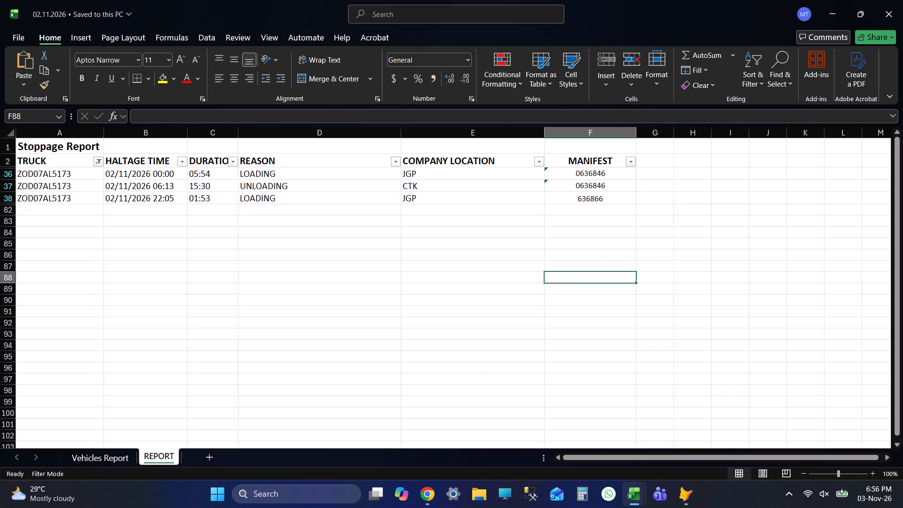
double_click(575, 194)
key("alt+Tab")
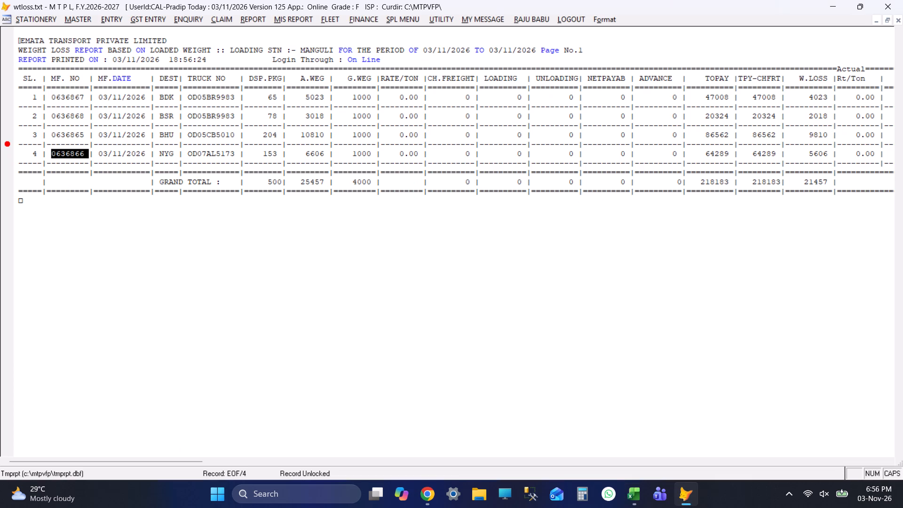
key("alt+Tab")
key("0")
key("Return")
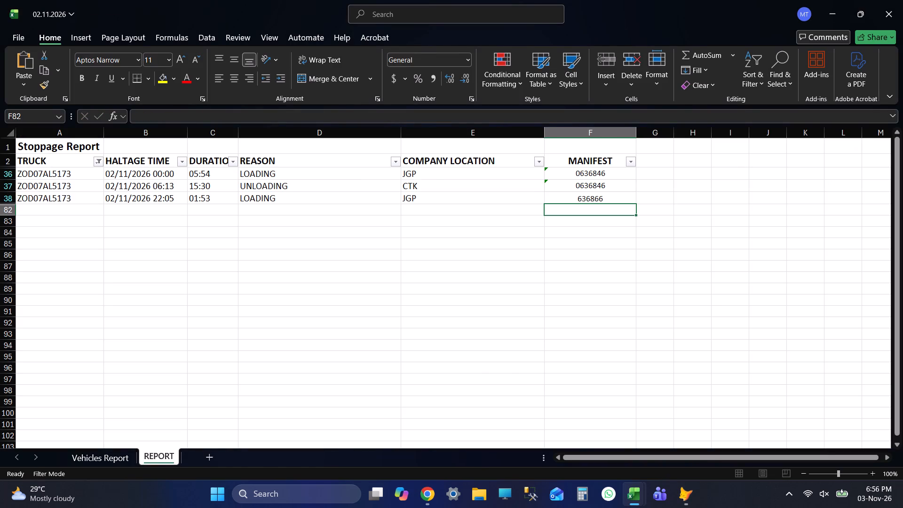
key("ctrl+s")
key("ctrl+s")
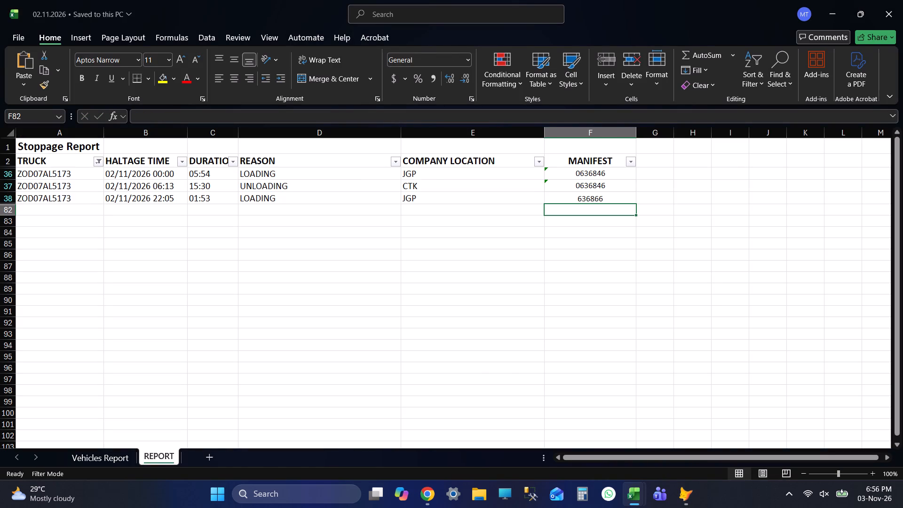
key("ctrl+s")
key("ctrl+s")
Check the vehicle tracking page on Wheelseye, and return to the 02.11.2026 report and save it.
key("alt+Tab")
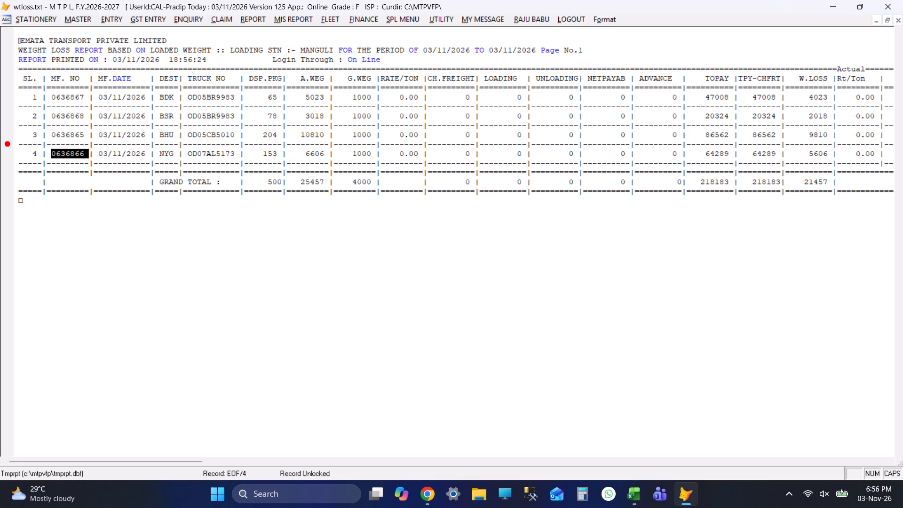
key("alt+Tab")
key("alt+Tab")
key("alt+Tab")
key("alt+Tab")
scroll(419, 339, "down", 3)
left_click(427, 407)
key("alt+Tab")
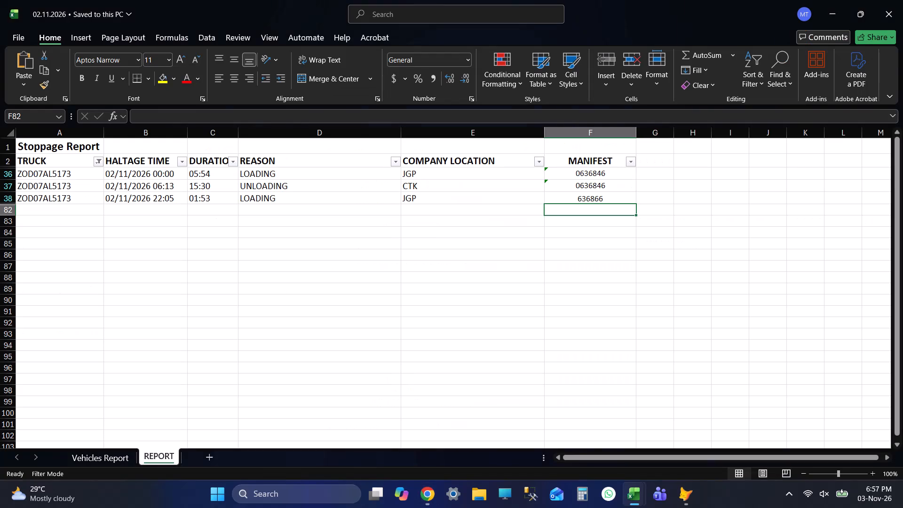
key("ctrl+s")
key("ctrl+s")
Show all trucks again in the stoppage report's TRUCK filter and save the workbook.
left_click(96, 166)
left_click_drag(148, 328, 136, 411)
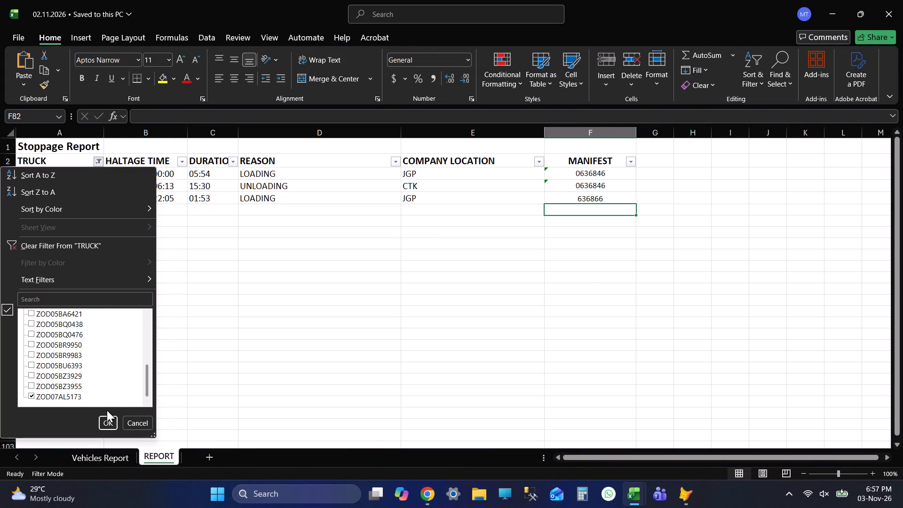
left_click_drag(146, 376, 149, 316)
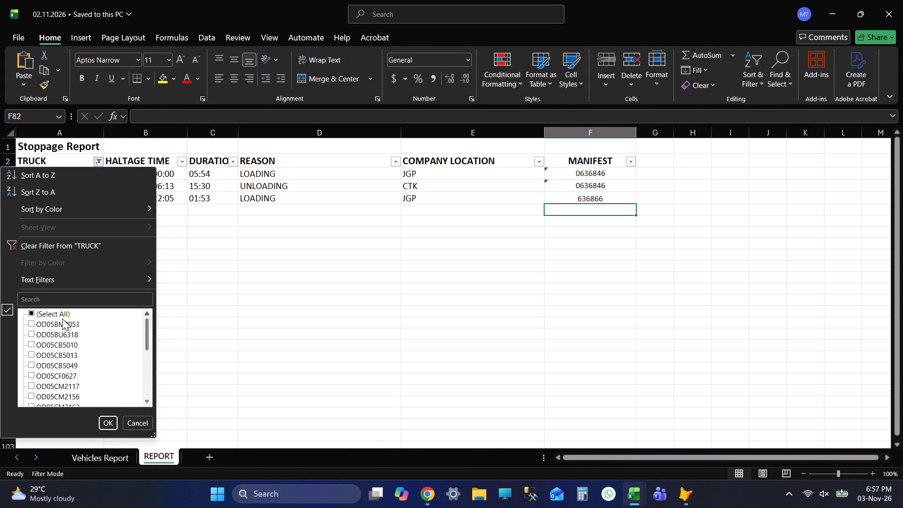
left_click(61, 318)
left_click(107, 421)
left_click(744, 198)
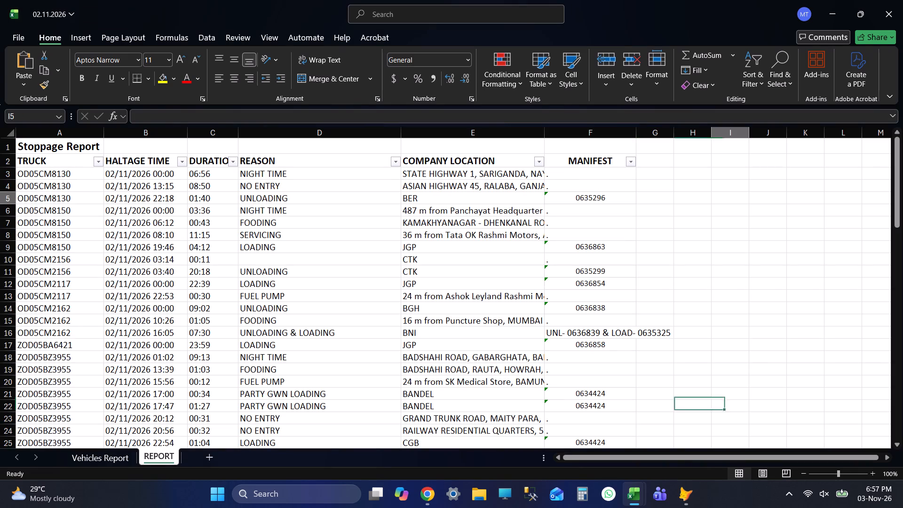
key("ctrl+s")
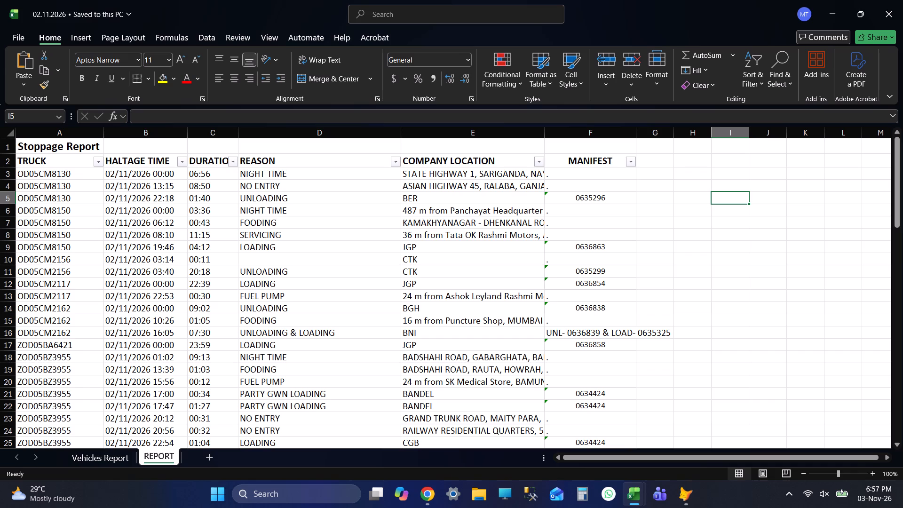
left_click(702, 175)
key("ctrl+s")
key("ctrl+s")
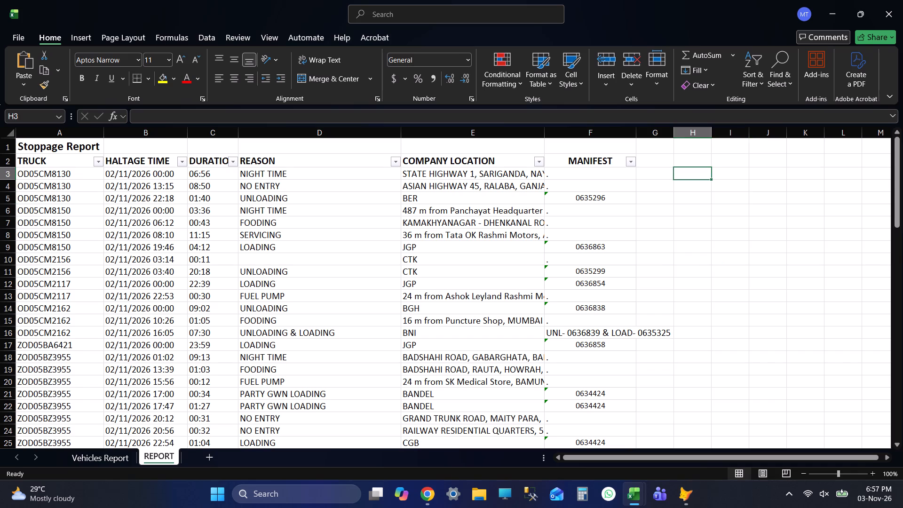
key("ctrl+s")
key("ctrl+s")
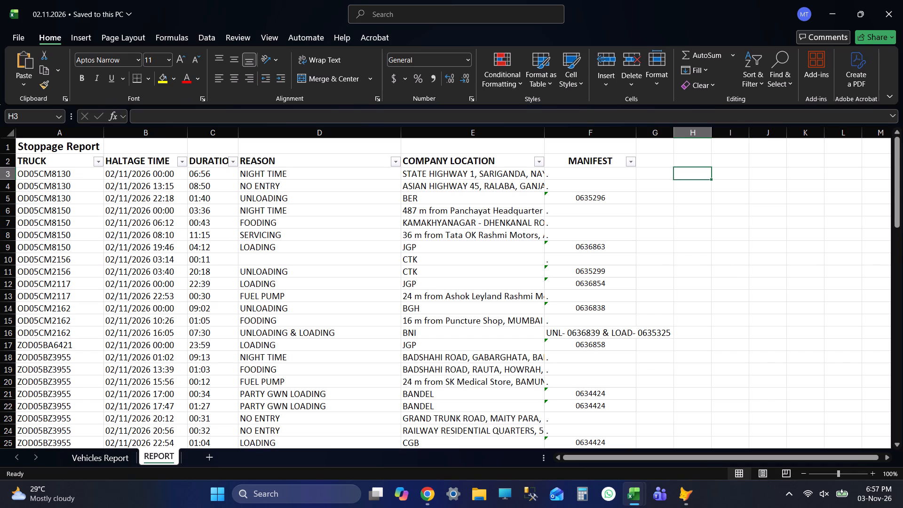
Check the list of trucks in the TRUCK filter and look through the stoppage report's rows.
left_click(96, 164)
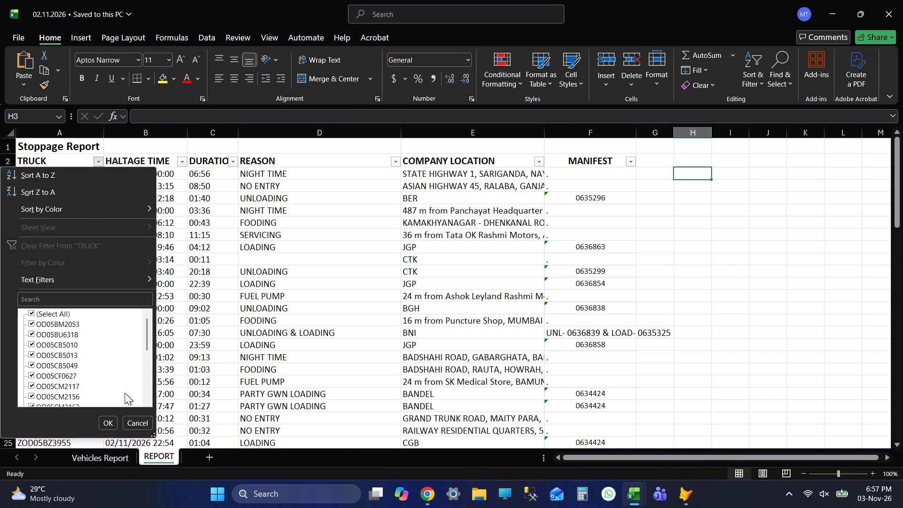
left_click_drag(146, 329, 132, 392)
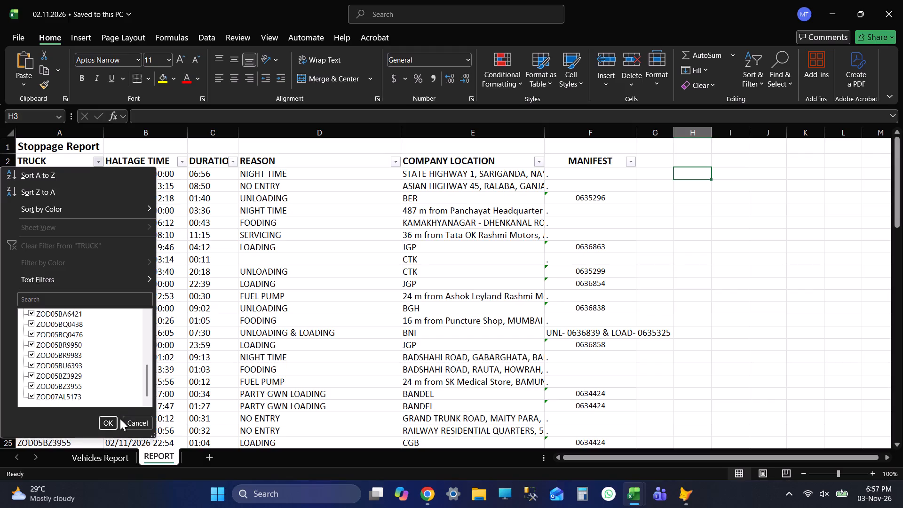
left_click(109, 422)
left_click(733, 275)
scroll(708, 321, "down", 1)
scroll(705, 330, "up", 1)
scroll(705, 332, "down", 6)
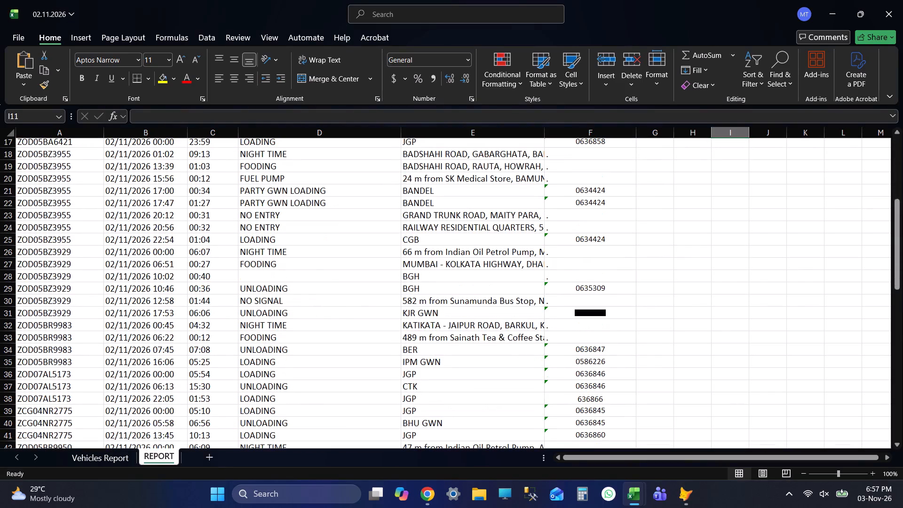
key("alt+Tab")
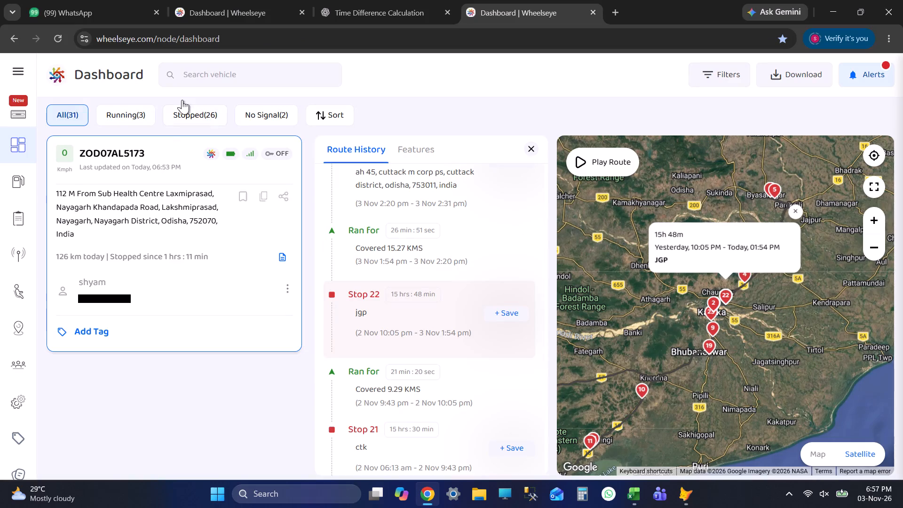
left_click(200, 78)
type("501")
key("3")
key("Return")
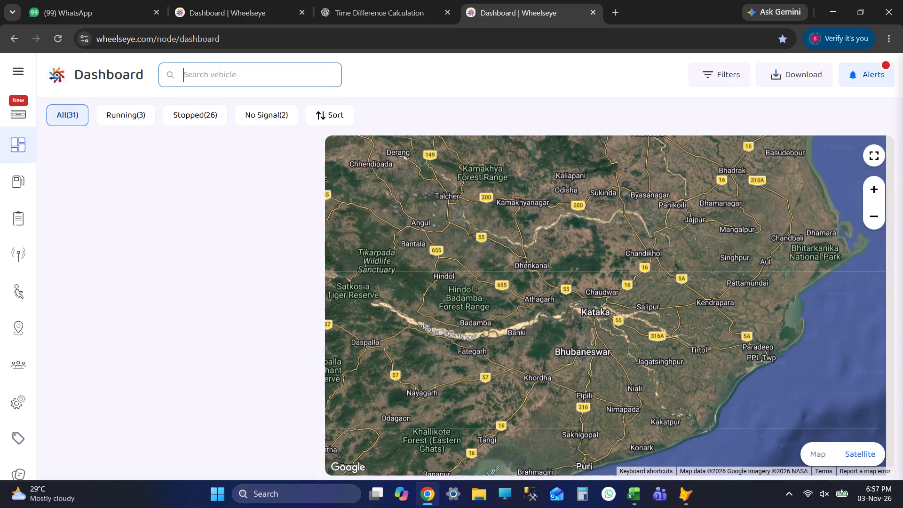
left_click(150, 164)
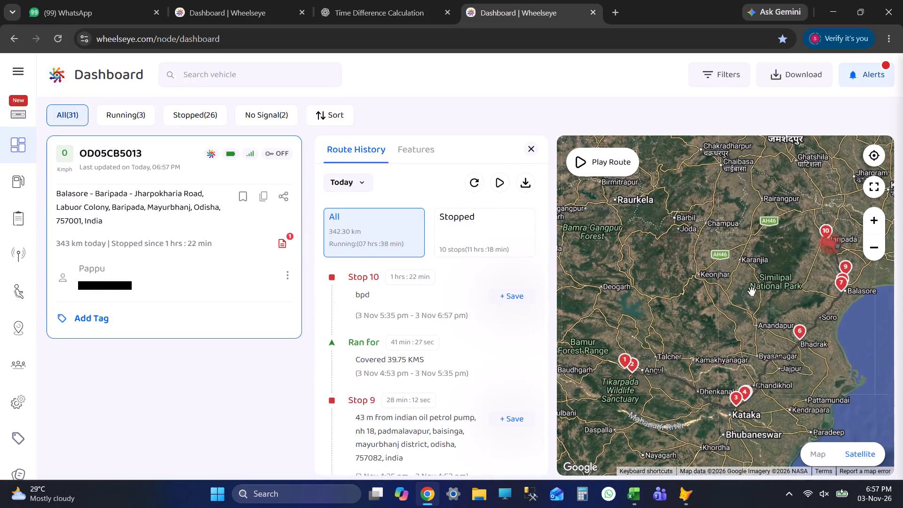
scroll(834, 250, "up", 4)
scroll(831, 233, "down", 1)
scroll(827, 231, "up", 1)
scroll(827, 231, "down", 1)
scroll(827, 231, "up", 9)
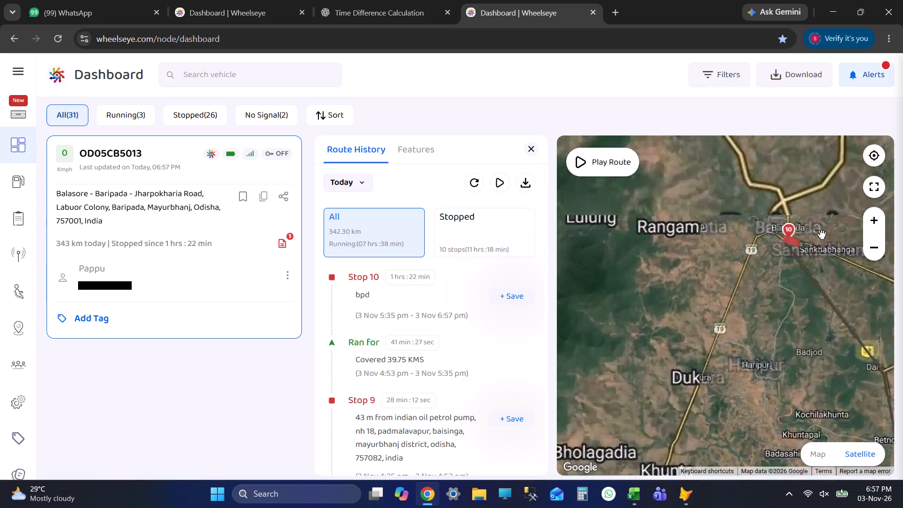
scroll(822, 234, "up", 5)
scroll(743, 246, "down", 1)
scroll(733, 246, "up", 5)
scroll(726, 244, "down", 1)
scroll(726, 244, "up", 1)
scroll(726, 244, "down", 1)
scroll(726, 244, "up", 7)
scroll(726, 229, "down", 1)
scroll(726, 229, "up", 3)
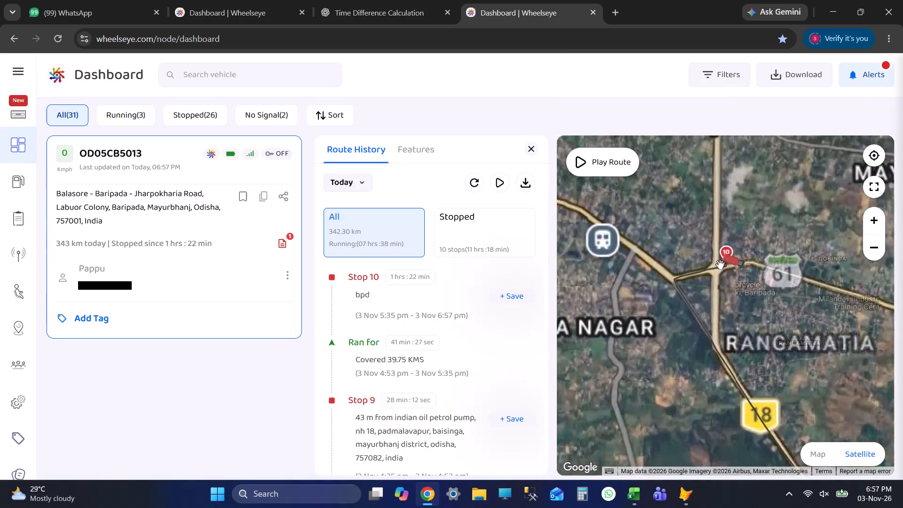
scroll(720, 264, "up", 5)
left_click_drag(737, 248, 678, 278)
scroll(678, 278, "down", 4)
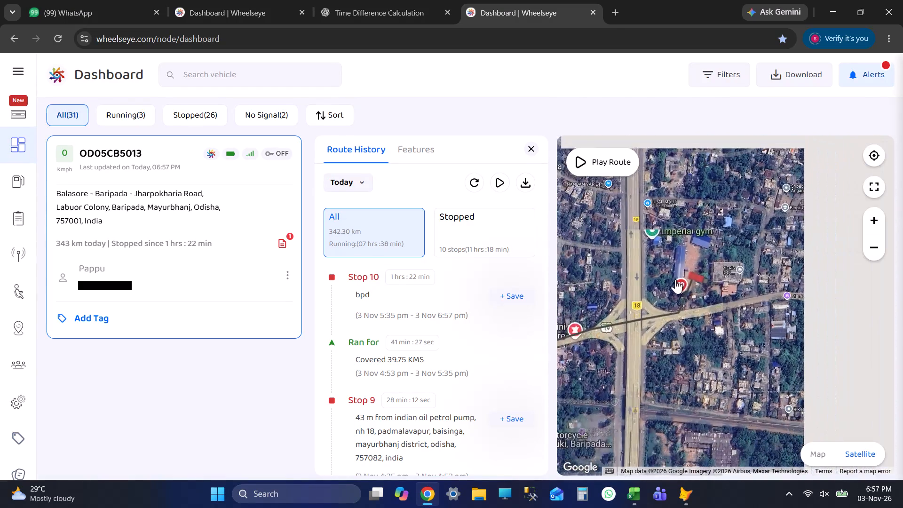
scroll(675, 279, "down", 10)
scroll(665, 302, "up", 1)
scroll(665, 302, "down", 7)
scroll(665, 302, "up", 1)
scroll(665, 302, "down", 5)
scroll(665, 302, "up", 1)
scroll(665, 302, "down", 5)
left_click(207, 78)
type("51")
key("BackSpace")
key("BackSpace")
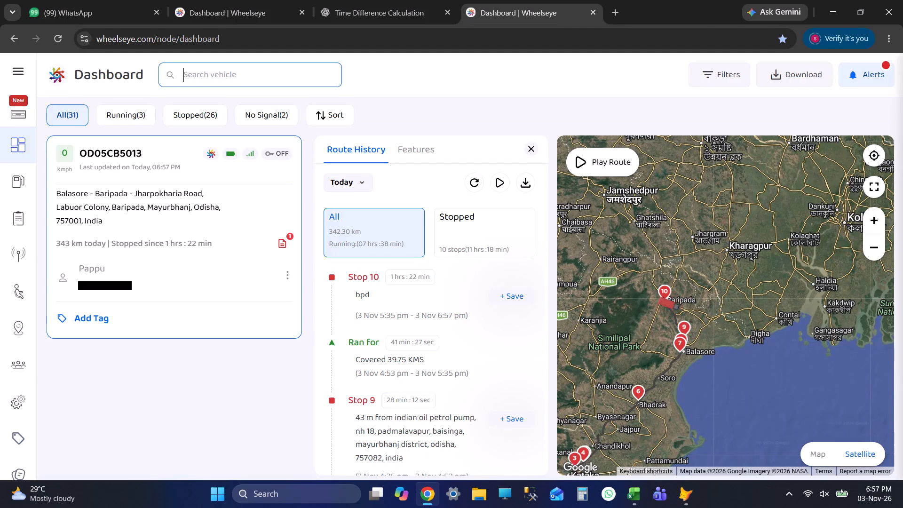
type("6318")
key("Return")
left_click(175, 240)
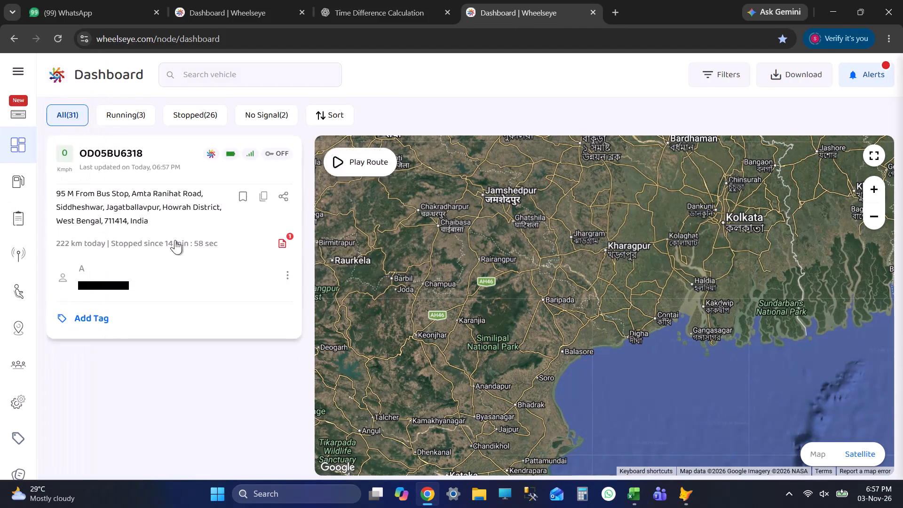
left_click_drag(748, 222, 618, 278)
scroll(664, 258, "up", 4)
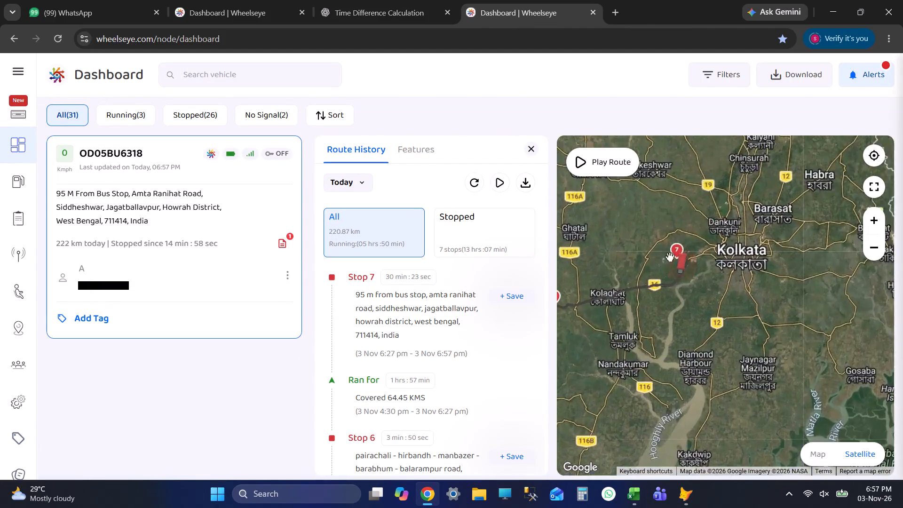
scroll(670, 257, "up", 7)
scroll(637, 263, "down", 1)
scroll(637, 263, "up", 5)
scroll(637, 263, "down", 1)
scroll(637, 263, "up", 1)
scroll(636, 259, "down", 1)
scroll(636, 259, "up", 4)
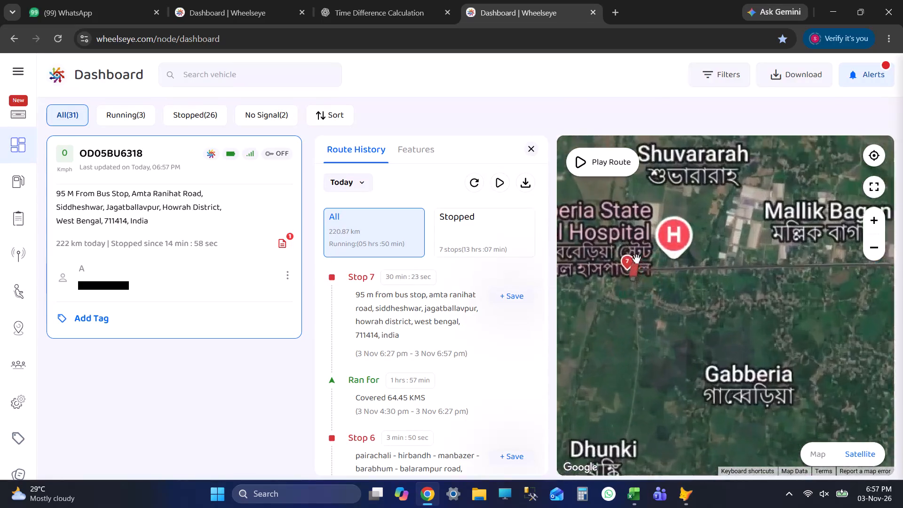
scroll(636, 259, "up", 5)
left_click_drag(619, 267, 630, 282)
left_click_drag(636, 286, 694, 296)
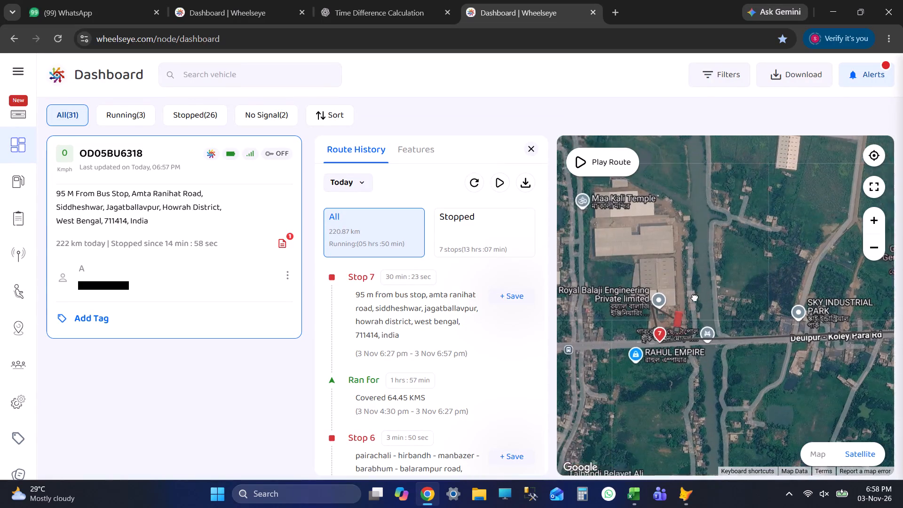
left_click_drag(694, 296, 710, 299)
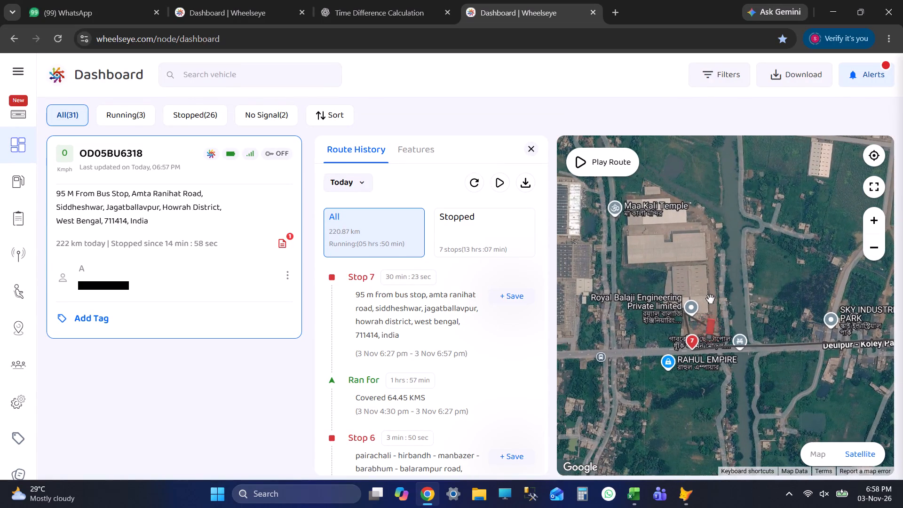
left_click(389, 296)
scroll(750, 294, "up", 3)
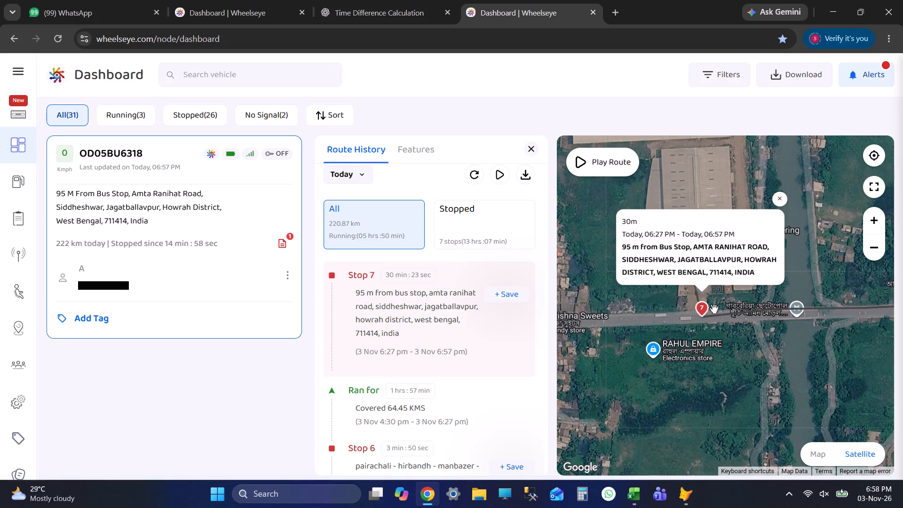
left_click(788, 191)
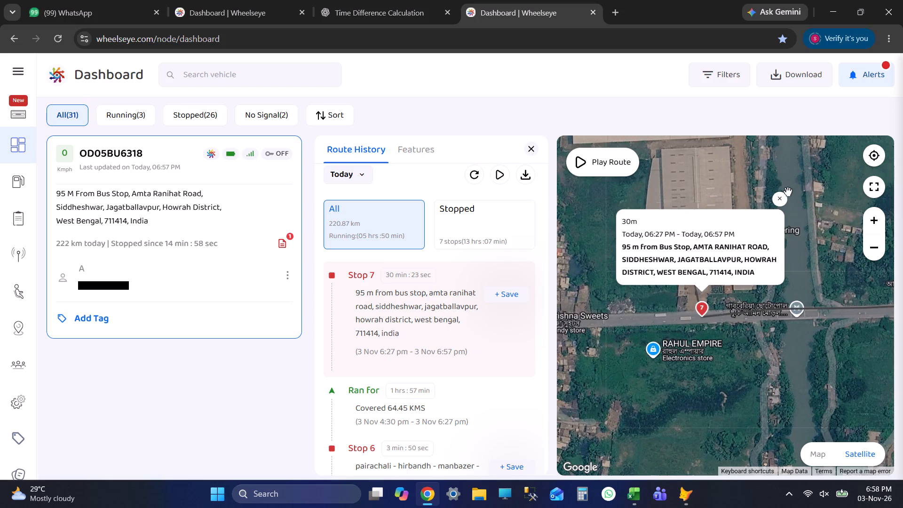
left_click(783, 202)
scroll(731, 257, "up", 2)
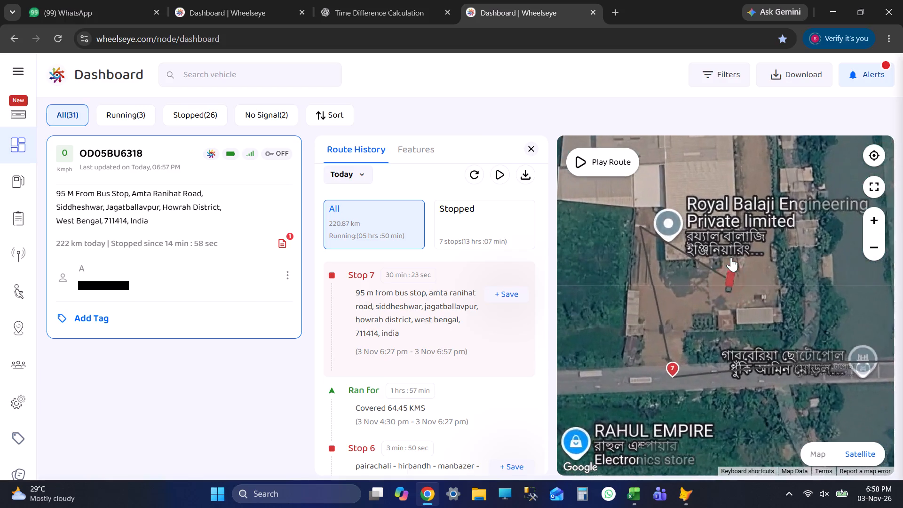
scroll(727, 262, "down", 6)
left_click_drag(725, 273, 689, 322)
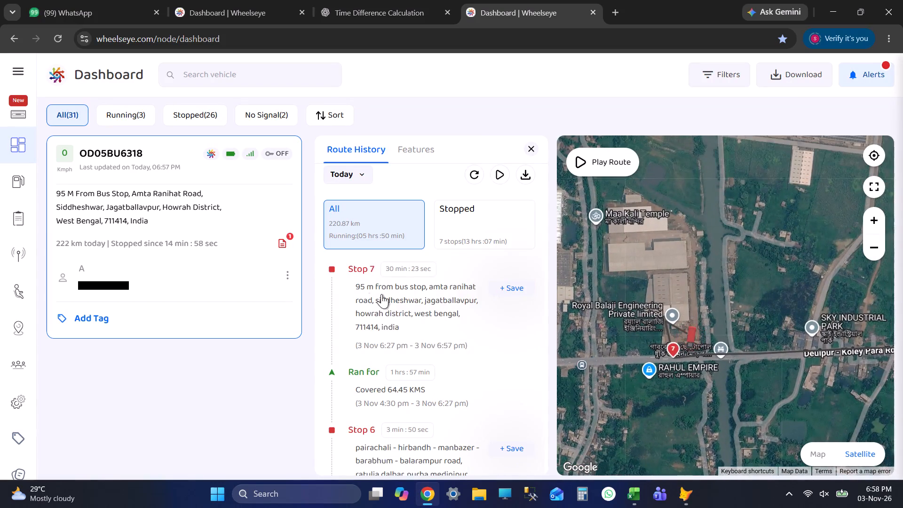
left_click(362, 288)
scroll(720, 286, "up", 5)
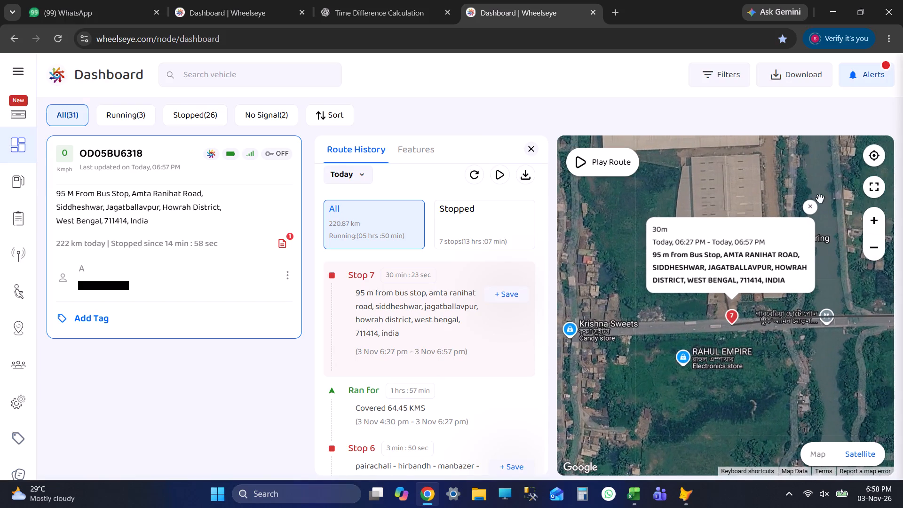
left_click(810, 205)
scroll(768, 265, "up", 2)
scroll(768, 265, "down", 1)
scroll(768, 265, "up", 1)
left_click_drag(768, 265, 751, 312)
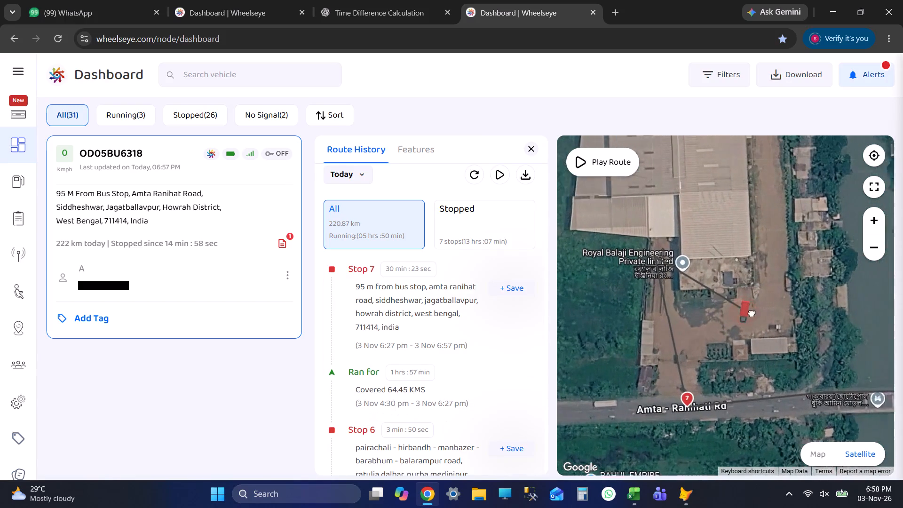
left_click_drag(751, 312, 750, 314)
scroll(750, 314, "down", 5)
left_click_drag(750, 314, 734, 340)
scroll(734, 340, "down", 1)
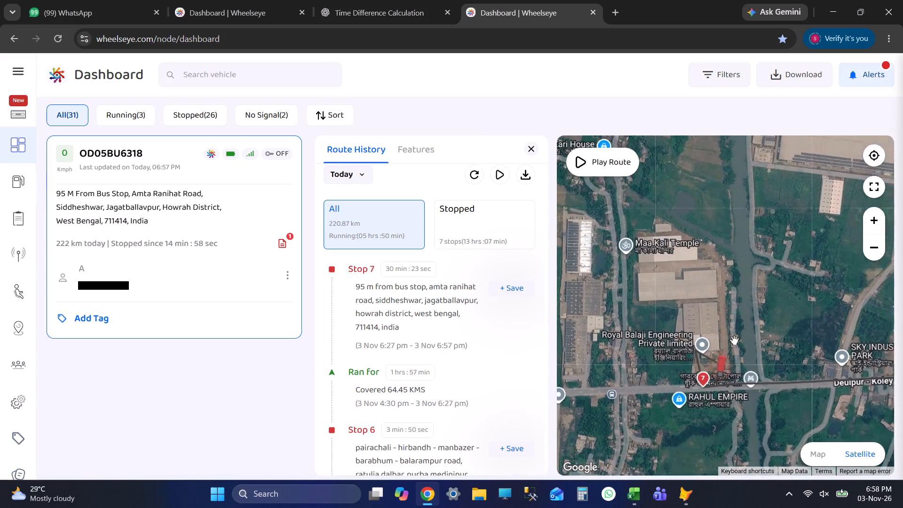
scroll(734, 340, "down", 2)
scroll(463, 381, "down", 1)
scroll(462, 383, "up", 1)
scroll(462, 383, "down", 6)
left_click(460, 313)
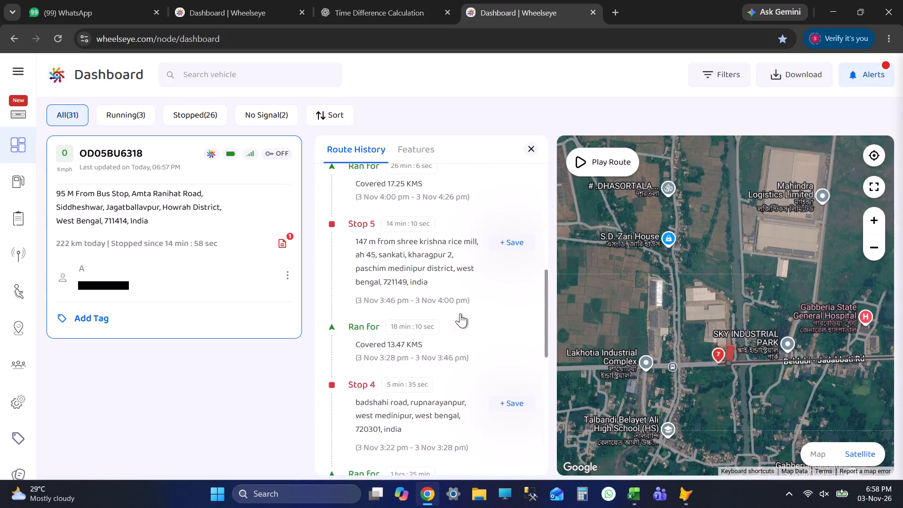
scroll(457, 349, "down", 3)
left_click(434, 322)
scroll(695, 338, "down", 5)
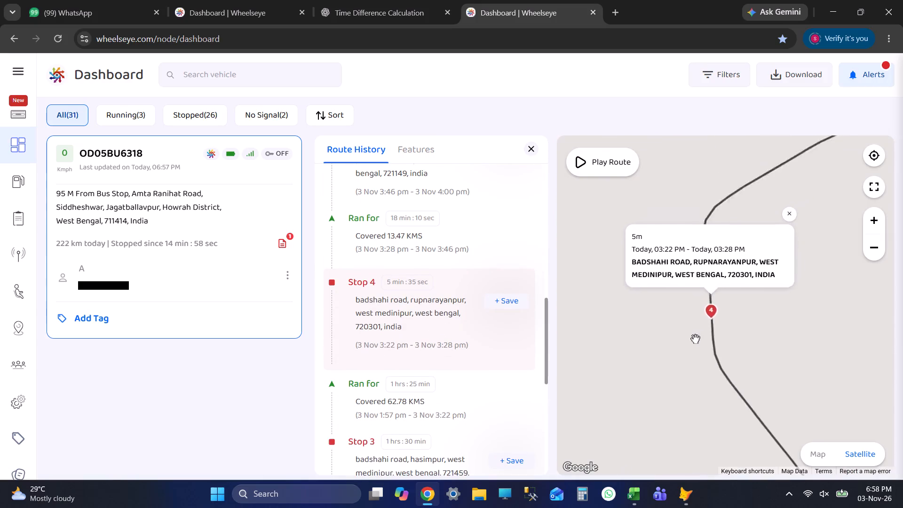
scroll(695, 339, "down", 2)
scroll(458, 405, "down", 3)
left_click(447, 296)
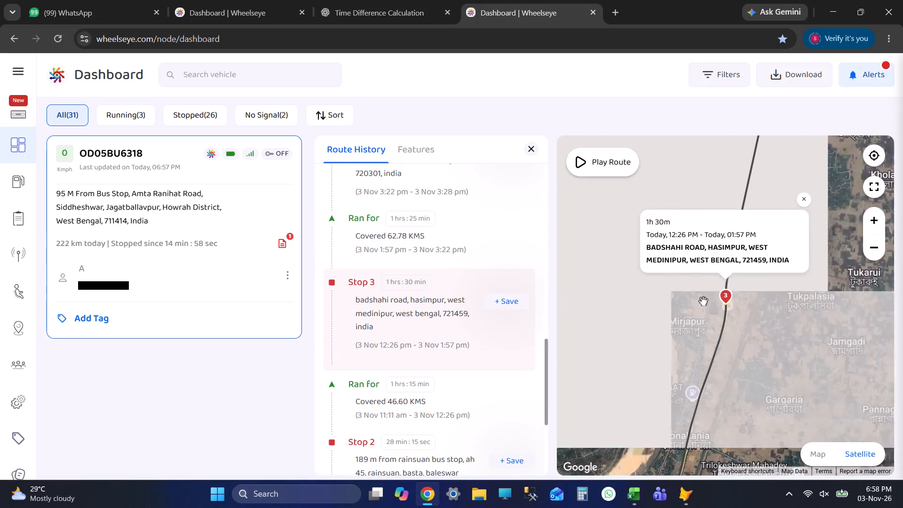
scroll(732, 299, "up", 9)
scroll(708, 329, "down", 1)
scroll(708, 329, "up", 1)
scroll(711, 328, "down", 1)
scroll(711, 328, "up", 6)
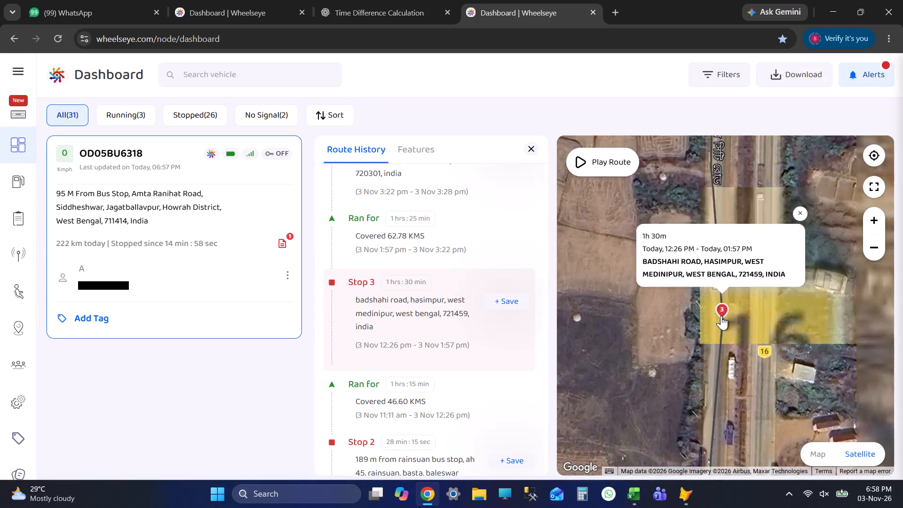
scroll(721, 316, "up", 4)
scroll(719, 328, "down", 8)
scroll(715, 347, "up", 1)
scroll(715, 347, "down", 6)
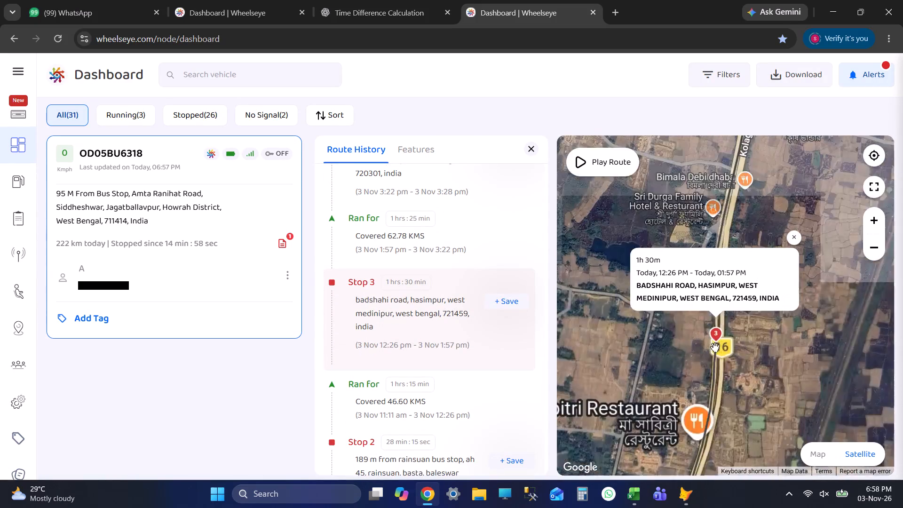
scroll(715, 347, "down", 2)
scroll(475, 353, "down", 2)
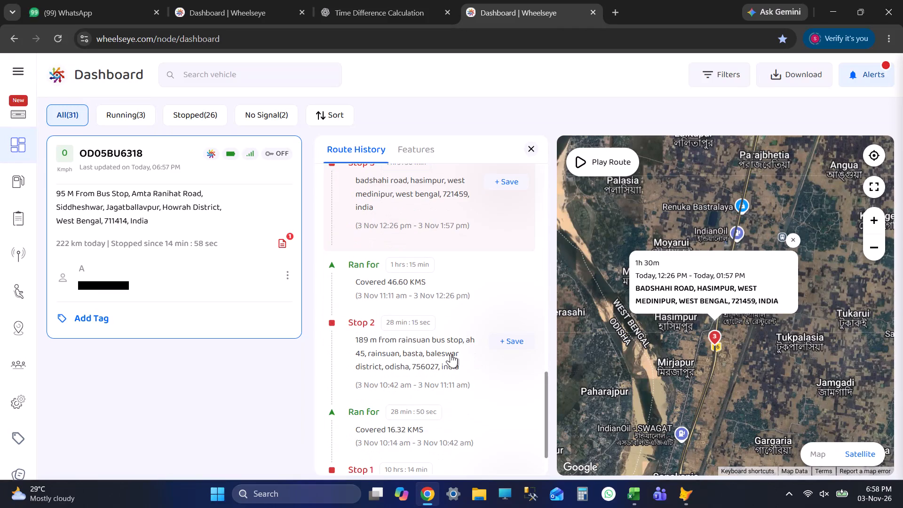
left_click(451, 353)
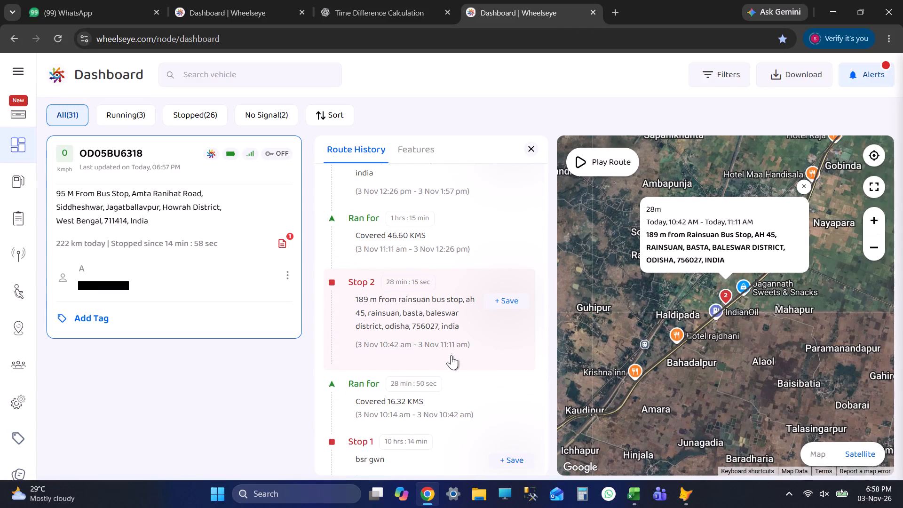
scroll(451, 355, "down", 2)
scroll(449, 374, "up", 7)
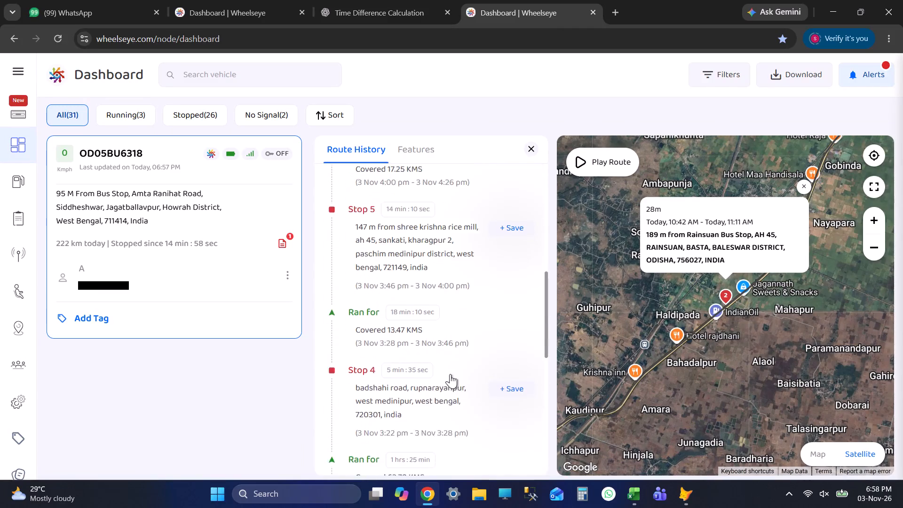
scroll(450, 374, "up", 1)
scroll(450, 374, "down", 1)
scroll(450, 374, "up", 9)
left_click(457, 313)
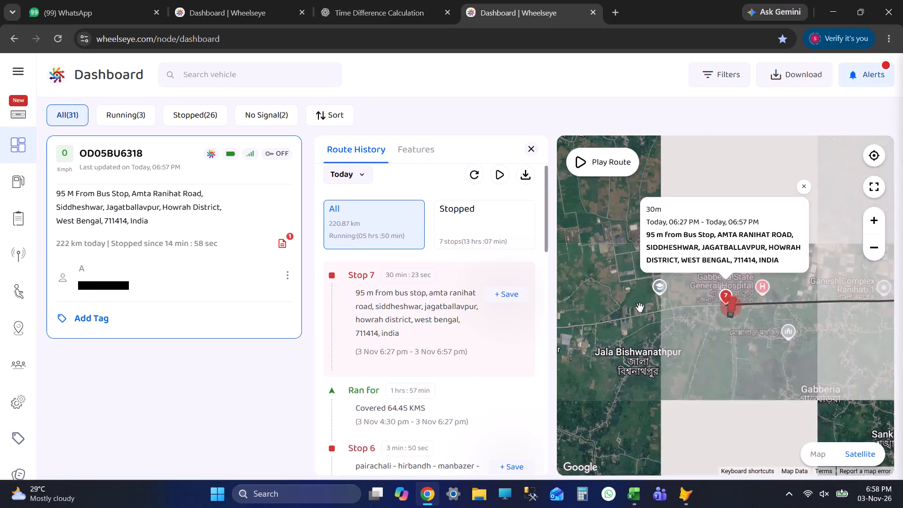
scroll(642, 302, "up", 3)
left_click_drag(826, 312, 762, 329)
scroll(733, 322, "up", 3)
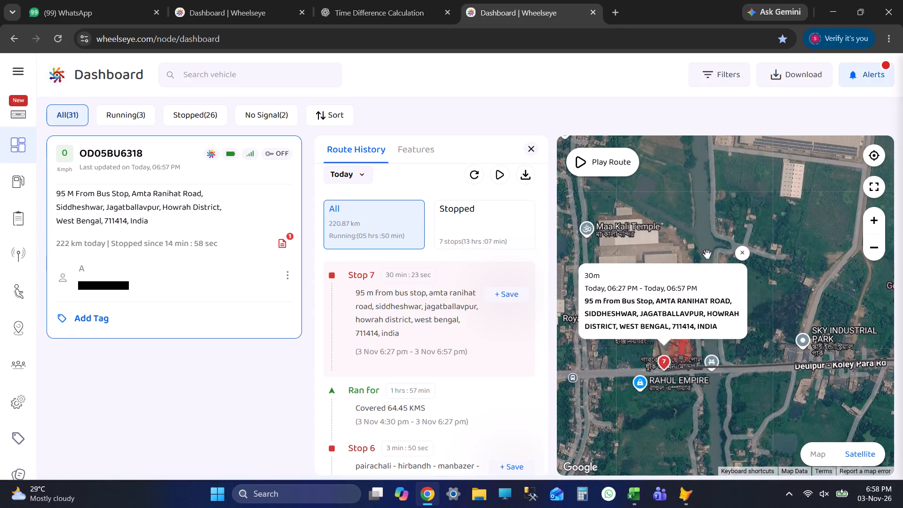
left_click(740, 254)
left_click(471, 305)
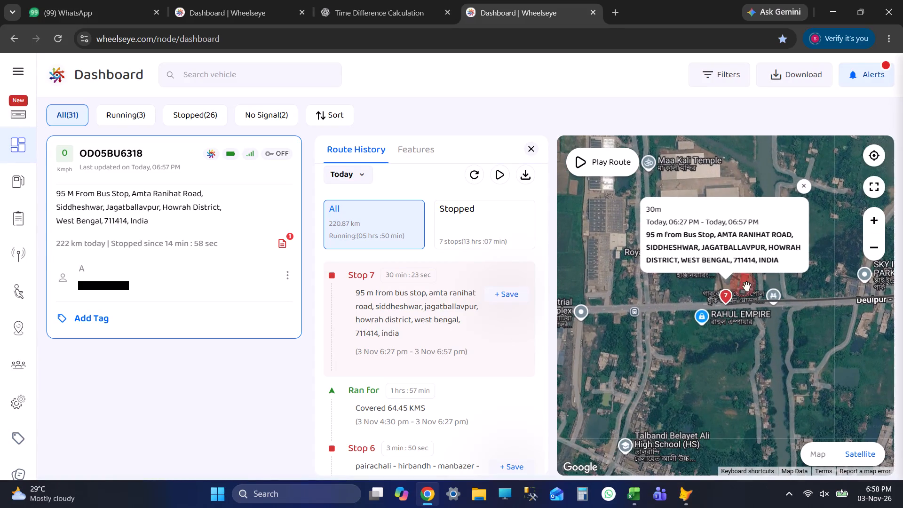
left_click(800, 183)
Switch to the 02.11.2026 report in Excel and save the workbook.
key("alt+Tab")
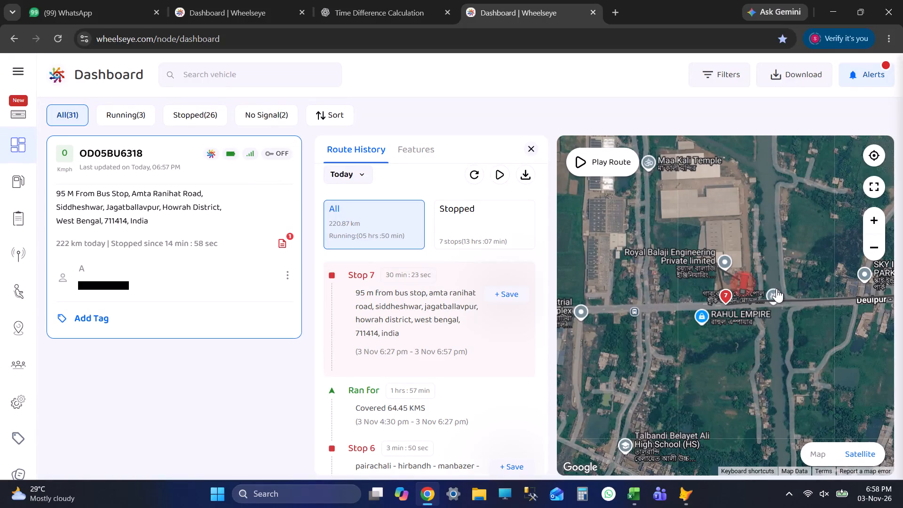
key("ctrl+s")
key("alt+Tab")
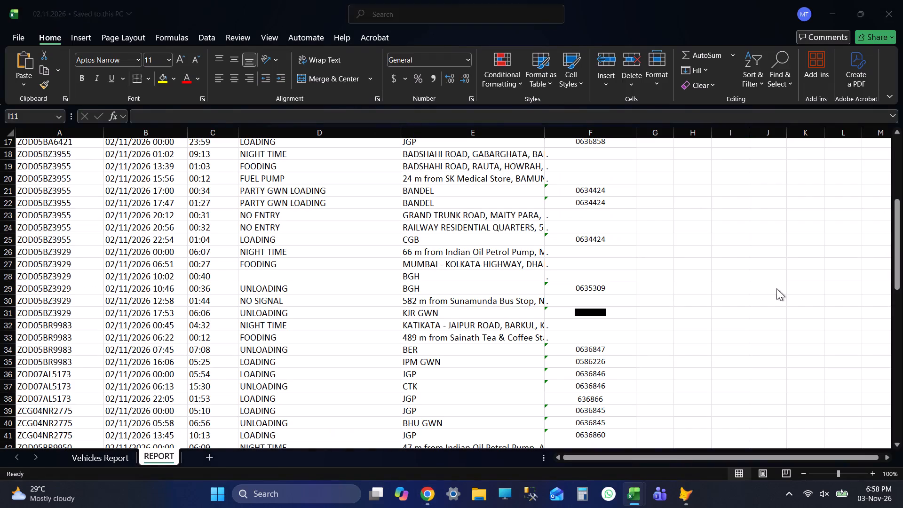
Switch to the M T P L transport program, close the Manguli weight loss report and log out.
key("alt+Tab")
key("alt+Tab")
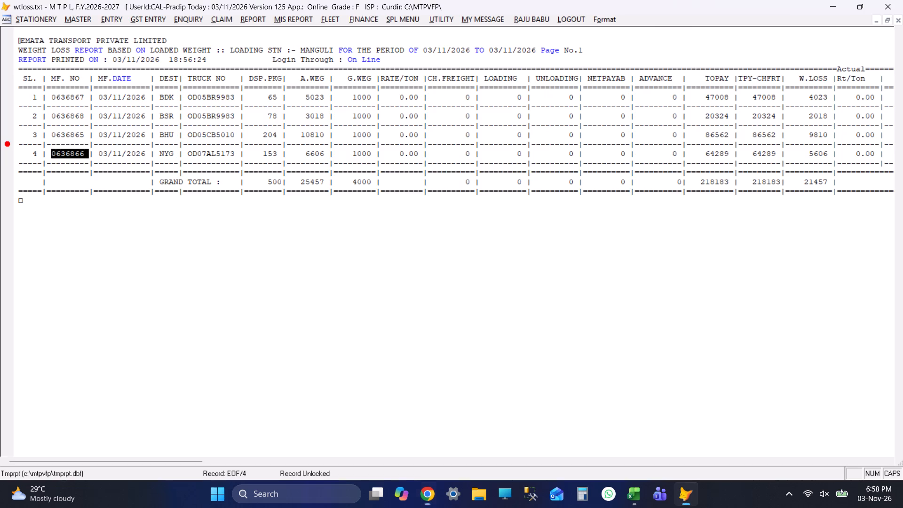
key("Escape")
left_click(538, 299)
left_click(558, 14)
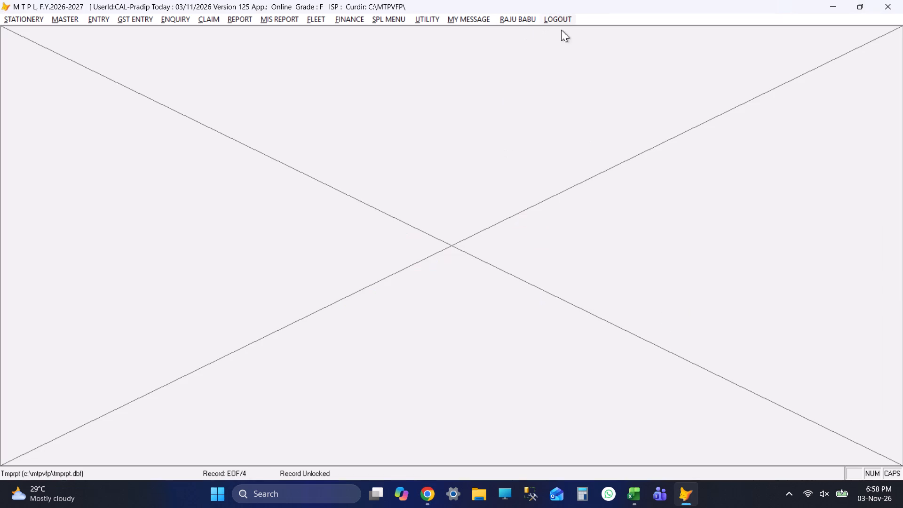
left_click(562, 17)
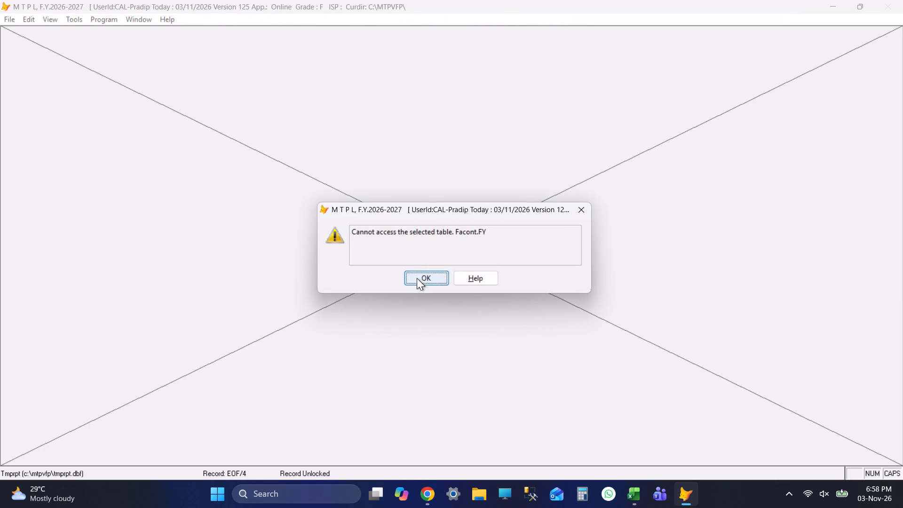
left_click(417, 279)
Return to the 02.11.2026 stoppage report in Excel and save the workbook.
key("alt+Tab")
key("alt+Tab")
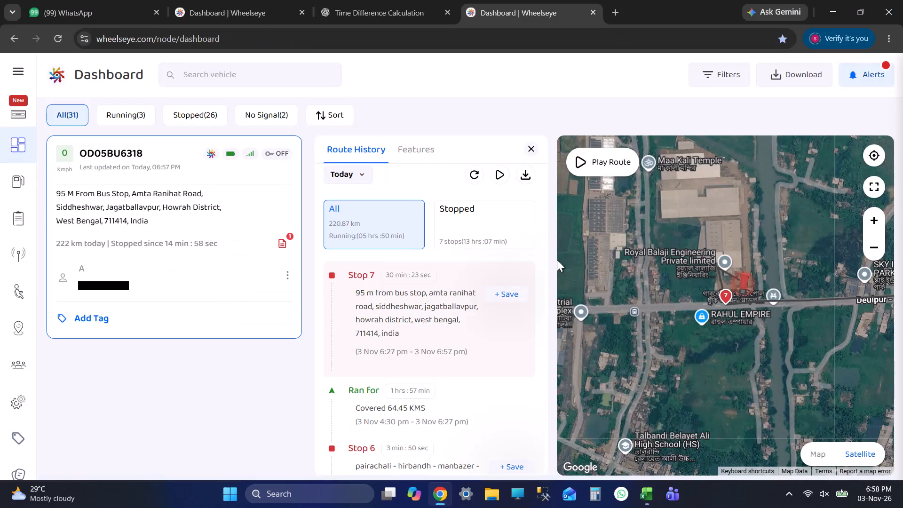
key("alt+Tab")
key("ctrl+s")
key("ctrl+s")
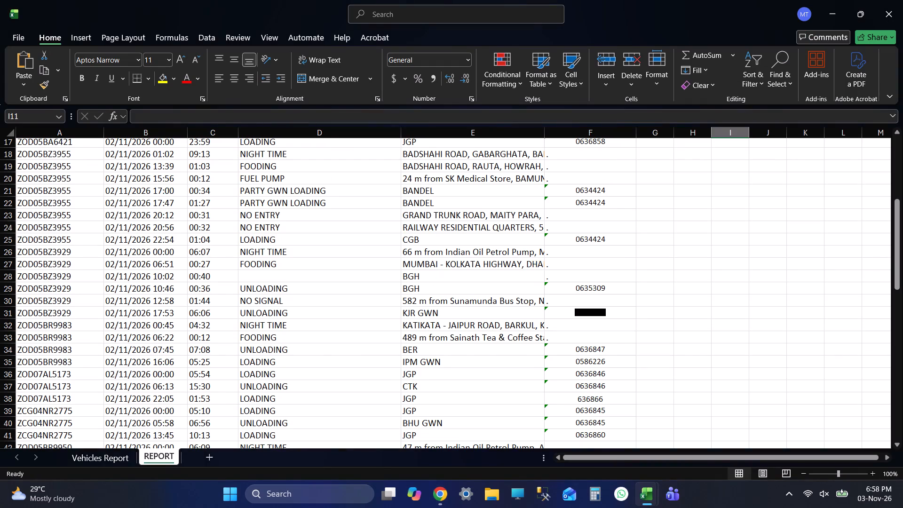
scroll(264, 296, "up", 1)
scroll(264, 296, "down", 1)
scroll(264, 296, "up", 7)
scroll(352, 300, "down", 1)
scroll(352, 300, "up", 5)
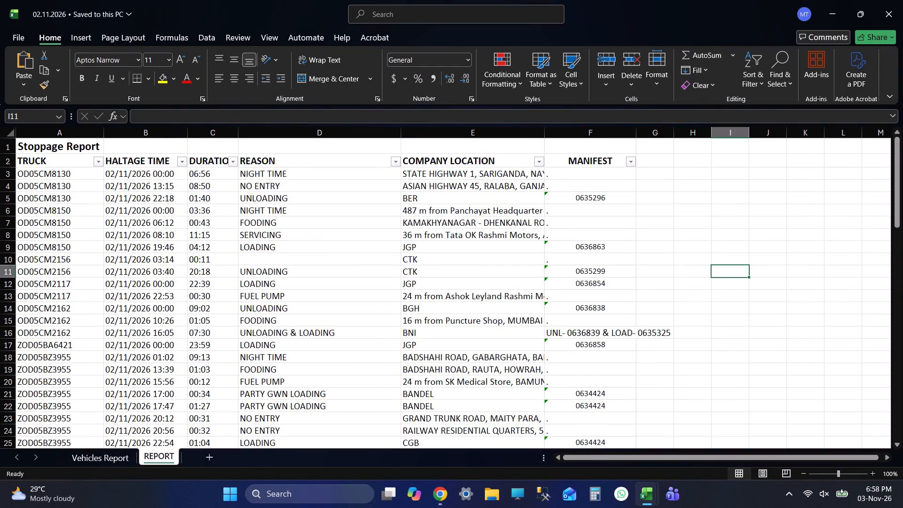
key("ctrl+s")
key("ctrl+s")
key("ctrl+s")
Filter the REASON column of the REPORT sheet to exclude blank entries and save the workbook.
left_click(99, 161)
left_click(374, 190)
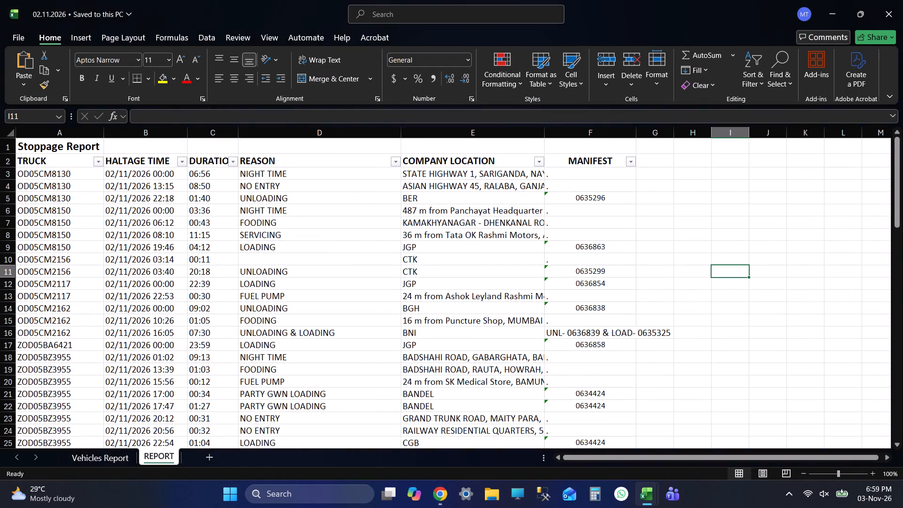
left_click(395, 160)
left_click_drag(388, 328, 386, 388)
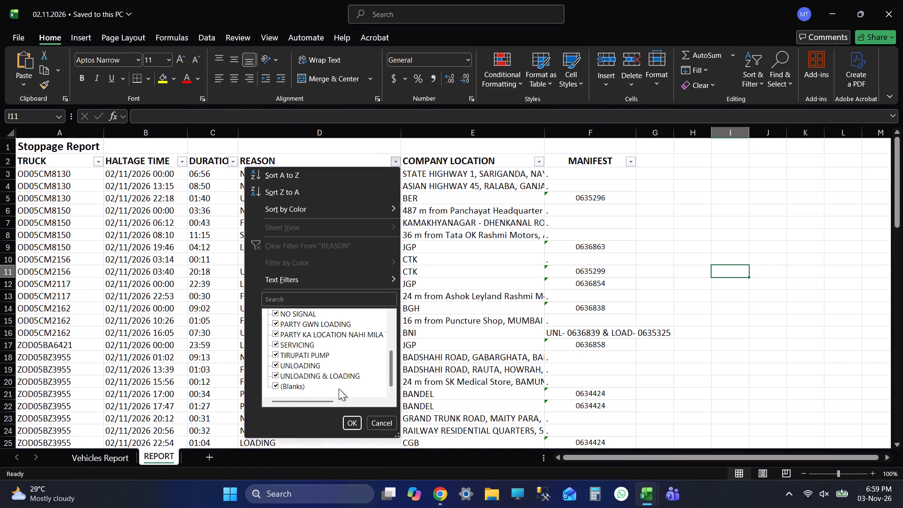
left_click(281, 385)
left_click(352, 423)
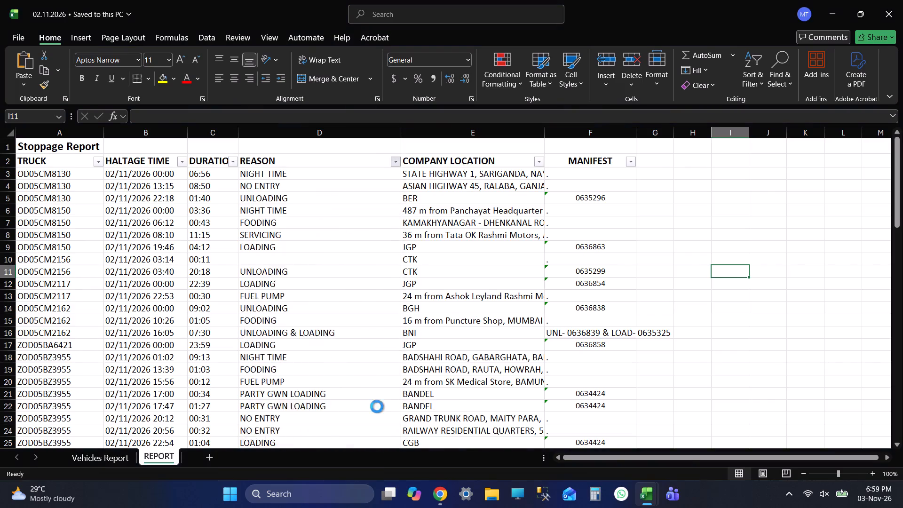
left_click(740, 282)
key("ctrl+s")
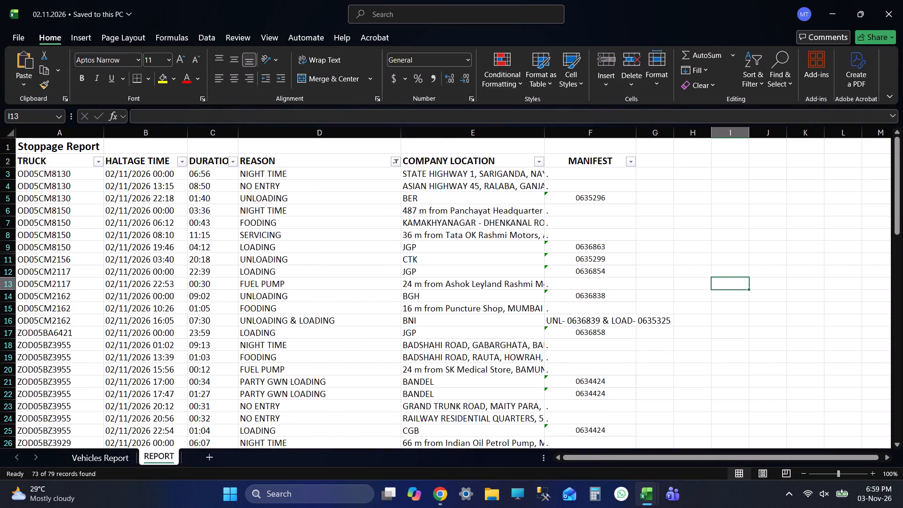
Review the filtered stoppage report down to its last row, checking the reasons, company locations and manifest numbers.
scroll(437, 284, "down", 1)
scroll(437, 285, "up", 1)
scroll(437, 285, "down", 1)
scroll(437, 286, "up", 1)
scroll(437, 287, "down", 1)
scroll(437, 288, "up", 1)
scroll(437, 288, "down", 3)
scroll(438, 295, "up", 1)
scroll(438, 296, "down", 3)
scroll(439, 302, "up", 1)
scroll(439, 304, "down", 3)
scroll(440, 318, "up", 1)
scroll(440, 318, "down", 3)
scroll(440, 325, "up", 1)
scroll(440, 329, "down", 2)
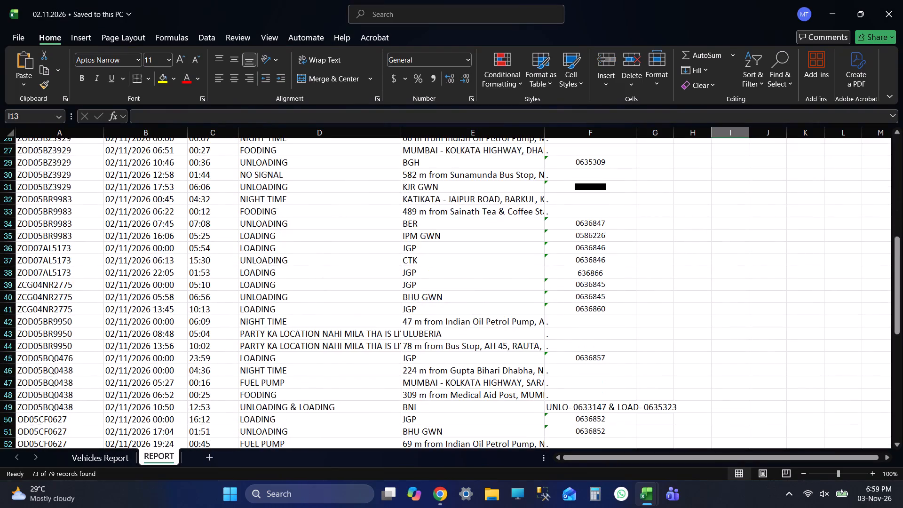
scroll(440, 333, "down", 1)
scroll(440, 333, "up", 1)
scroll(440, 333, "down", 7)
scroll(440, 333, "up", 1)
scroll(440, 333, "down", 5)
scroll(440, 333, "up", 1)
scroll(440, 333, "down", 1)
scroll(440, 333, "up", 1)
scroll(440, 333, "down", 3)
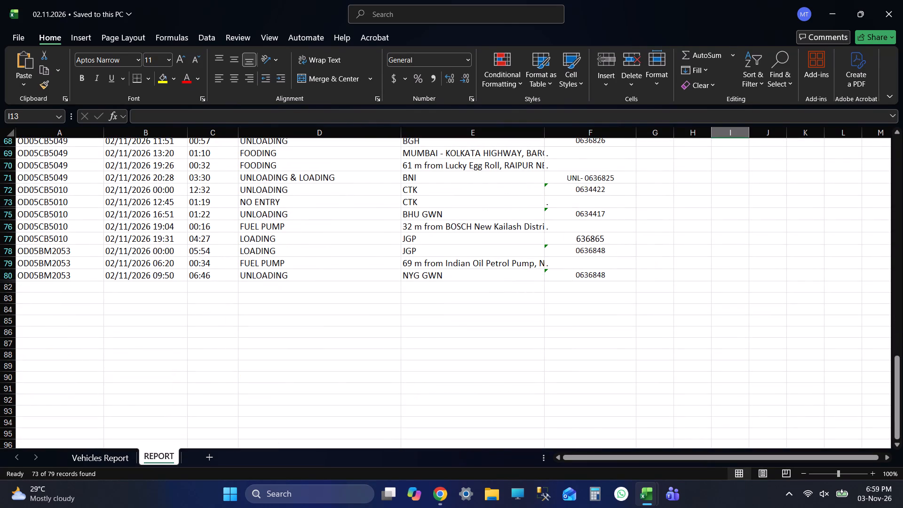
Save the 02.11.2026 stoppage report workbook and close it.
left_click(745, 263)
key("ctrl+s")
key("ctrl+s")
key("ctrl+s")
left_click(902, 0)
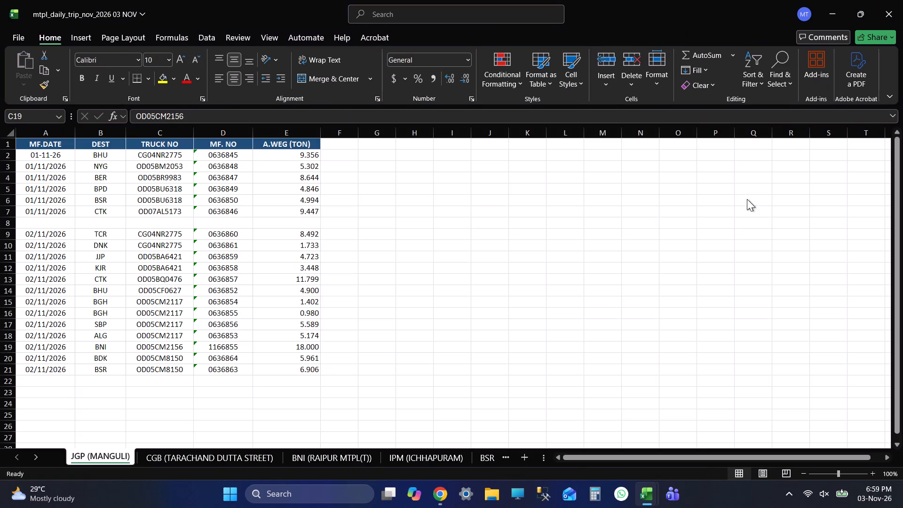
Switch to the 01.11.2026 stoppage report workbook and go to the header row of its REPORT sheet.
key("alt+Tab")
key("alt+Tab")
key("alt+Tab")
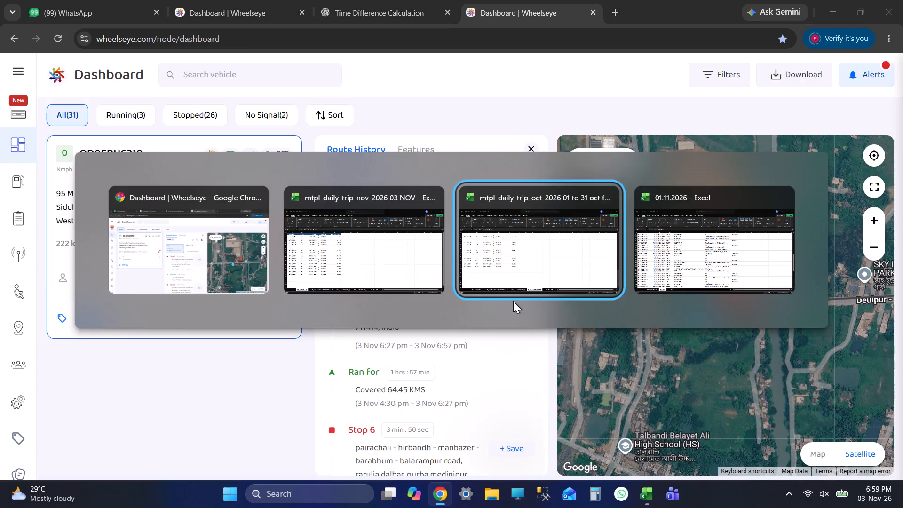
key("alt+Tab")
key("alt+Tab")
key("alt+Tab")
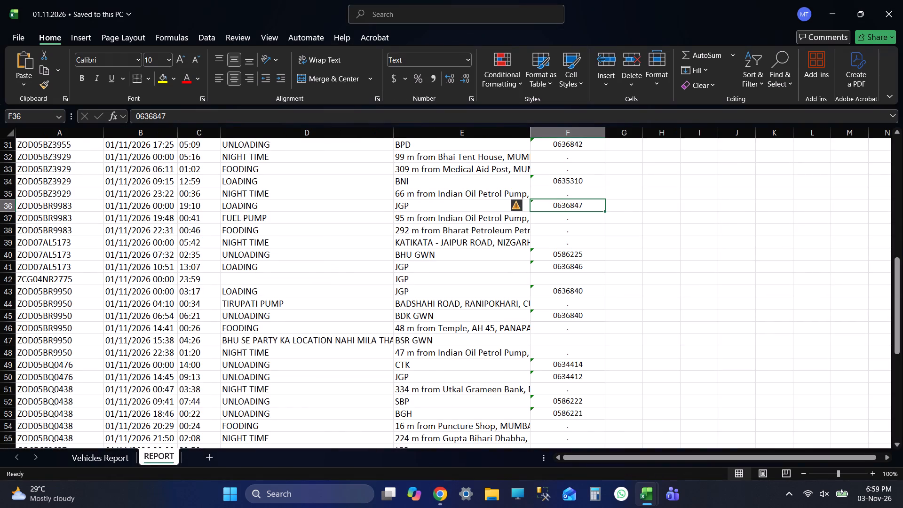
scroll(412, 262, "up", 13)
scroll(409, 263, "down", 1)
scroll(409, 263, "up", 3)
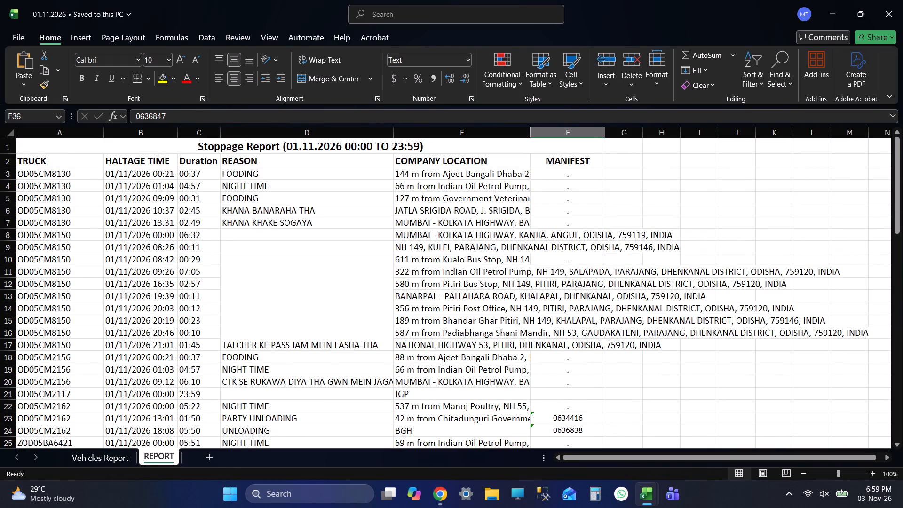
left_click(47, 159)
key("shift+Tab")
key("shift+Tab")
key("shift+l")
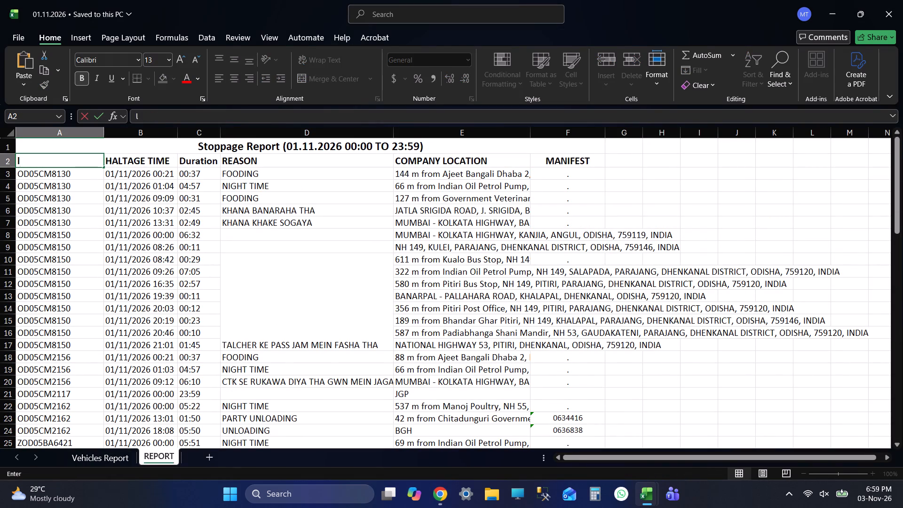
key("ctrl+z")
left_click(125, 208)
Add filters to the header row starting at TRUCK and filter the REASON column to exclude blank entries.
left_click(93, 158)
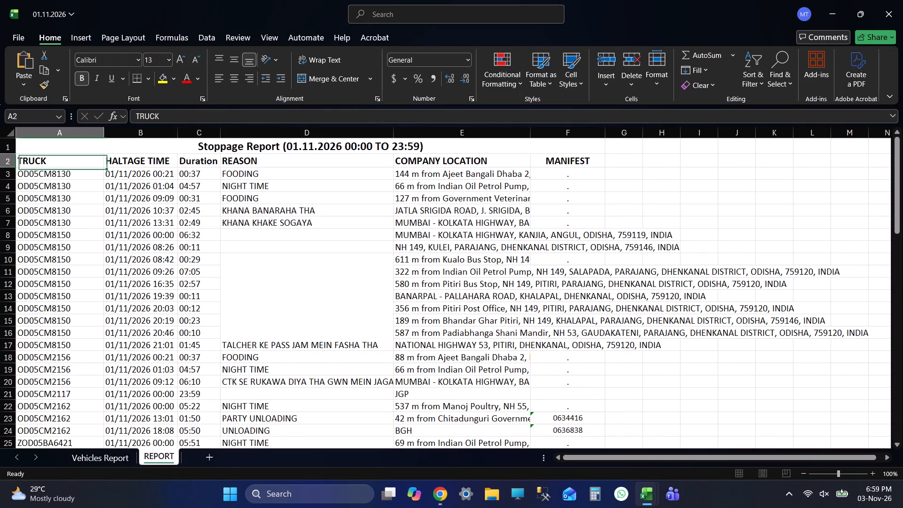
key("ctrl+shift+l")
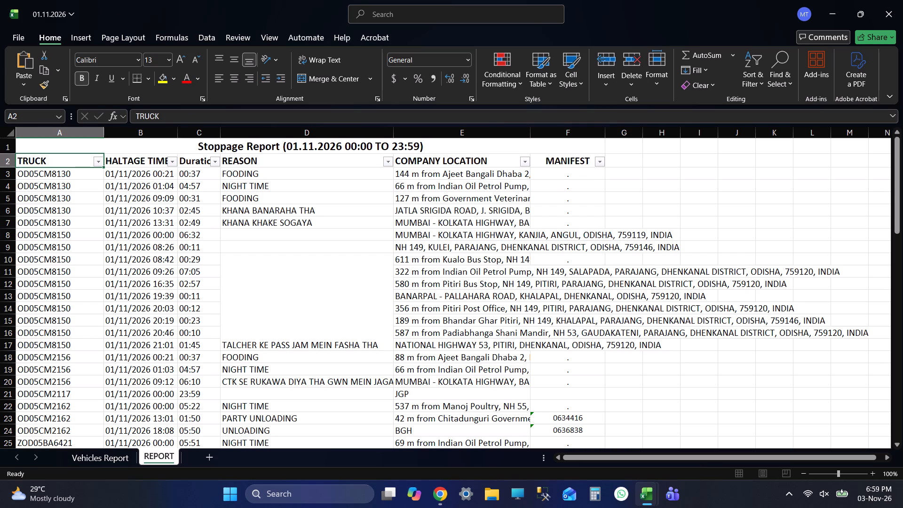
left_click(388, 160)
left_click_drag(381, 324, 381, 397)
left_click(280, 387)
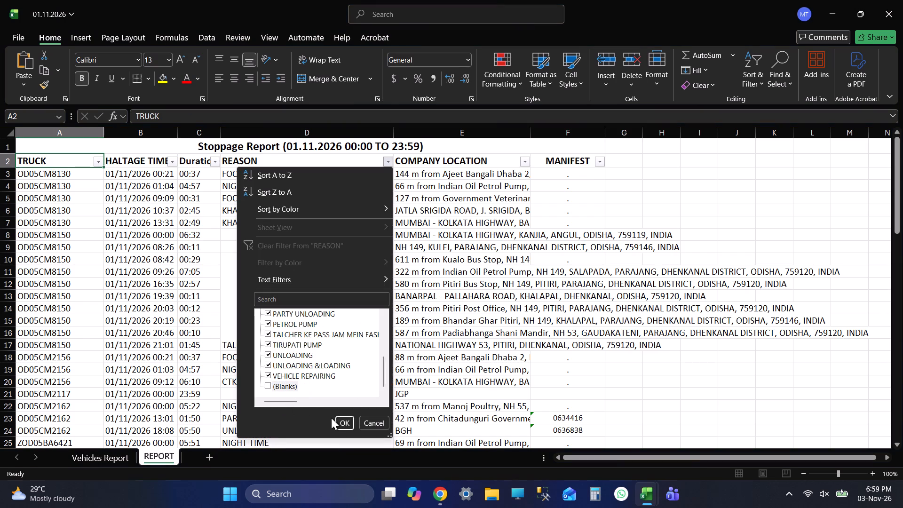
left_click(342, 421)
Save the filtered 01.11.2026 stoppage report workbook and close it.
left_click(638, 233)
key("ctrl+s")
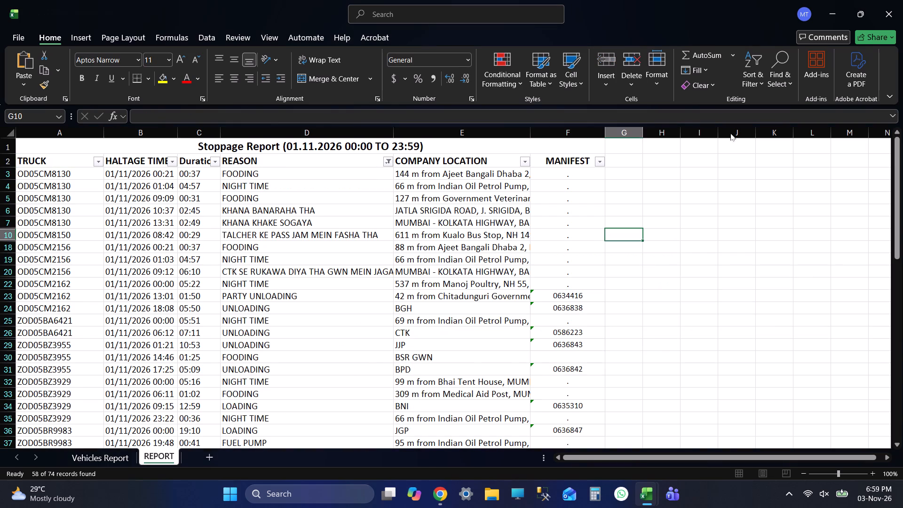
left_click(902, 0)
Save and close the October 2026 daily trip workbook and the mtpl_daily_trip_nov_2026 03 NOV workbook.
key("ctrl+s")
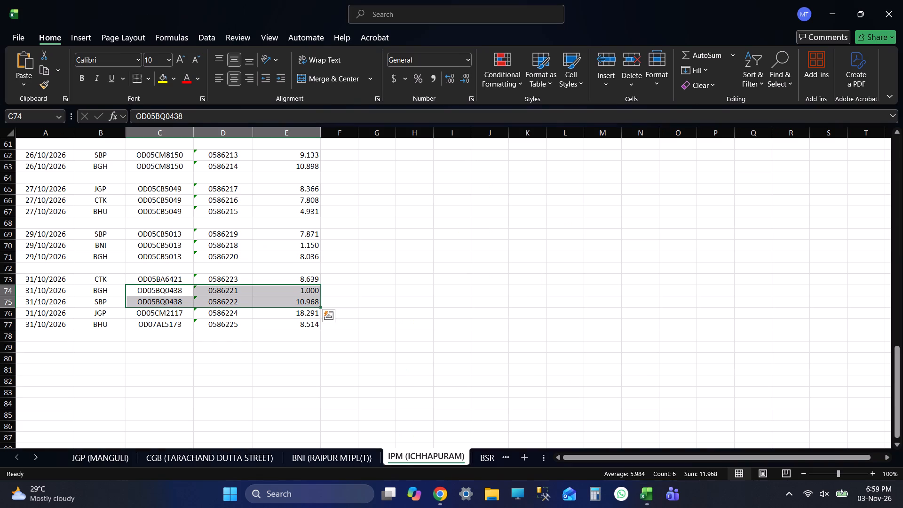
left_click(902, 0)
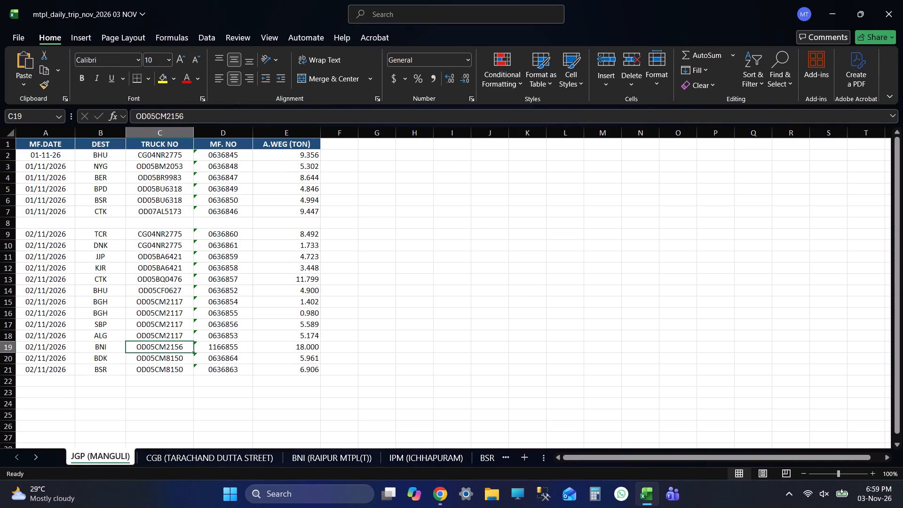
key("ctrl+s")
left_click(902, 0)
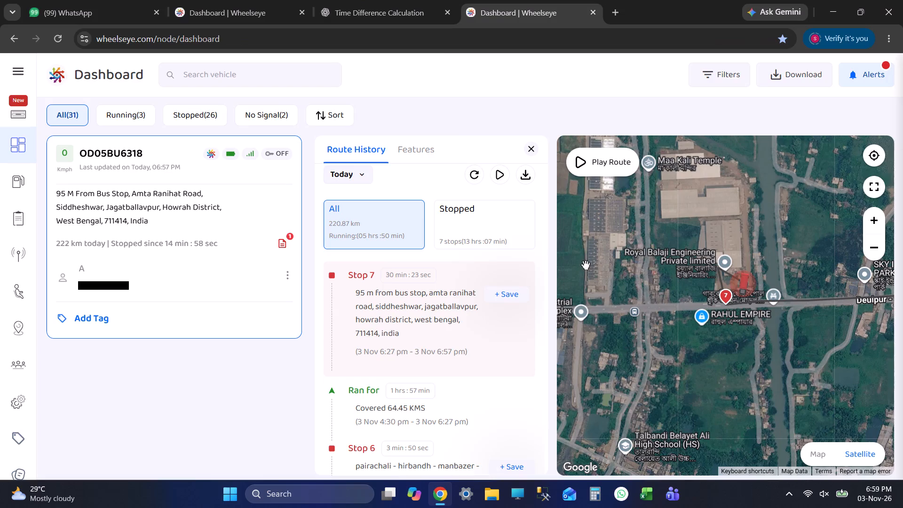